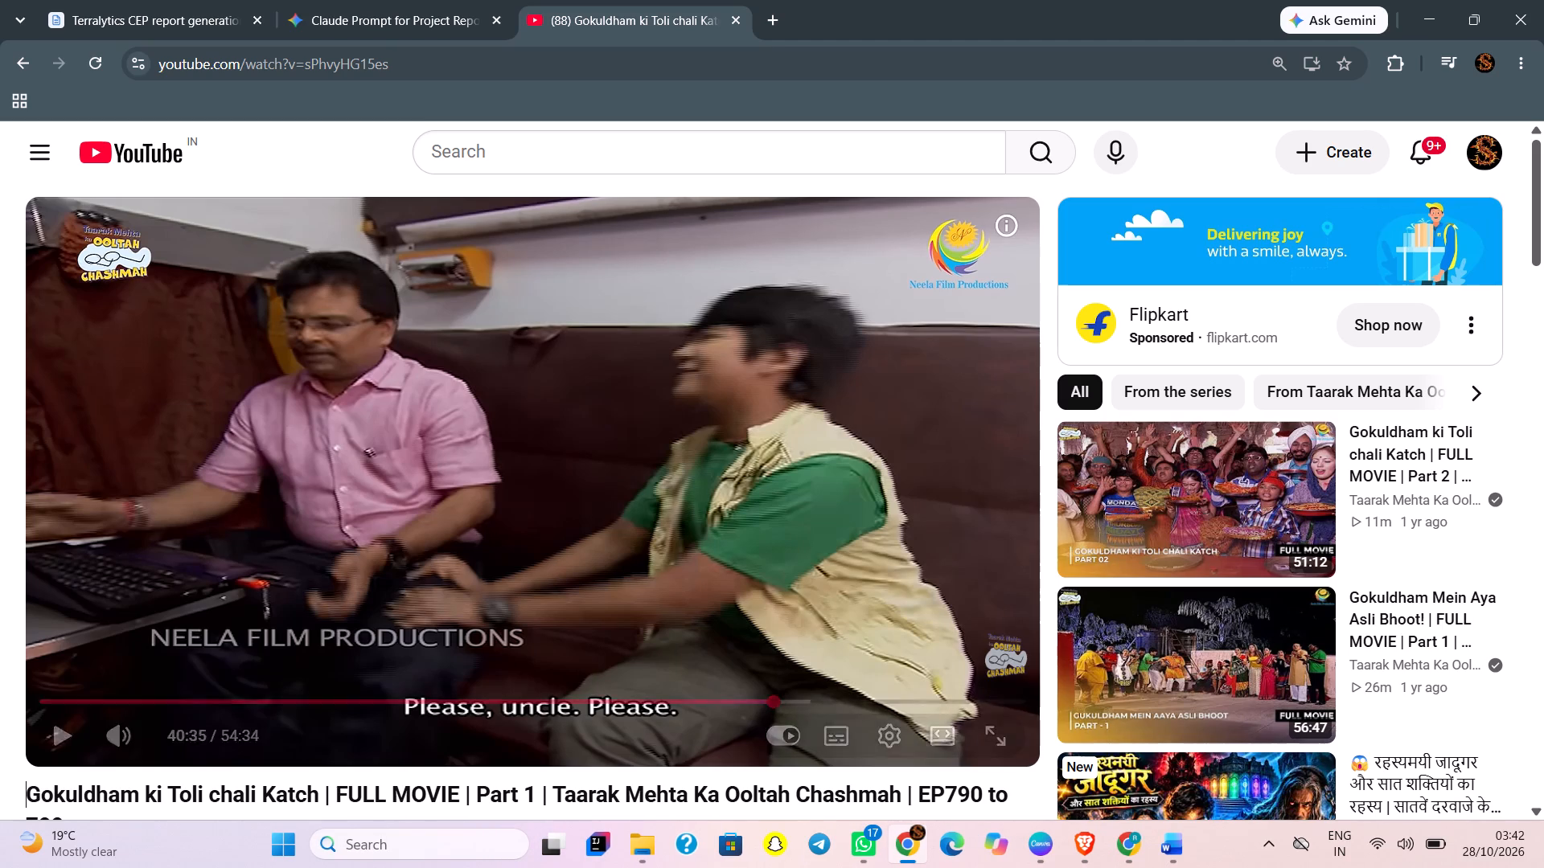
Turn off Bluetooth in the system quick settings.
click(1378, 838)
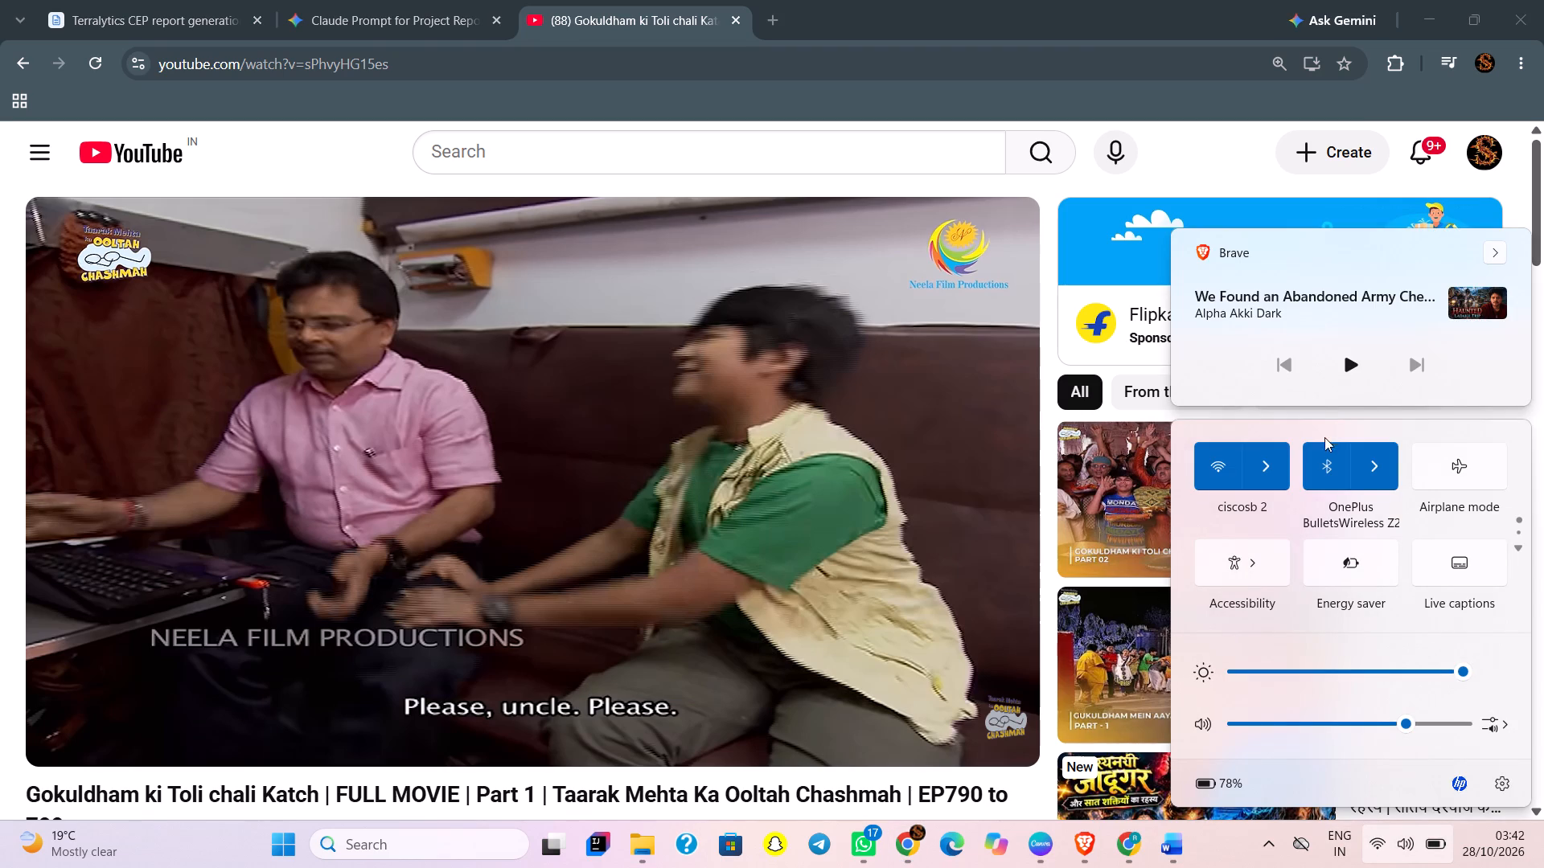
click(1316, 451)
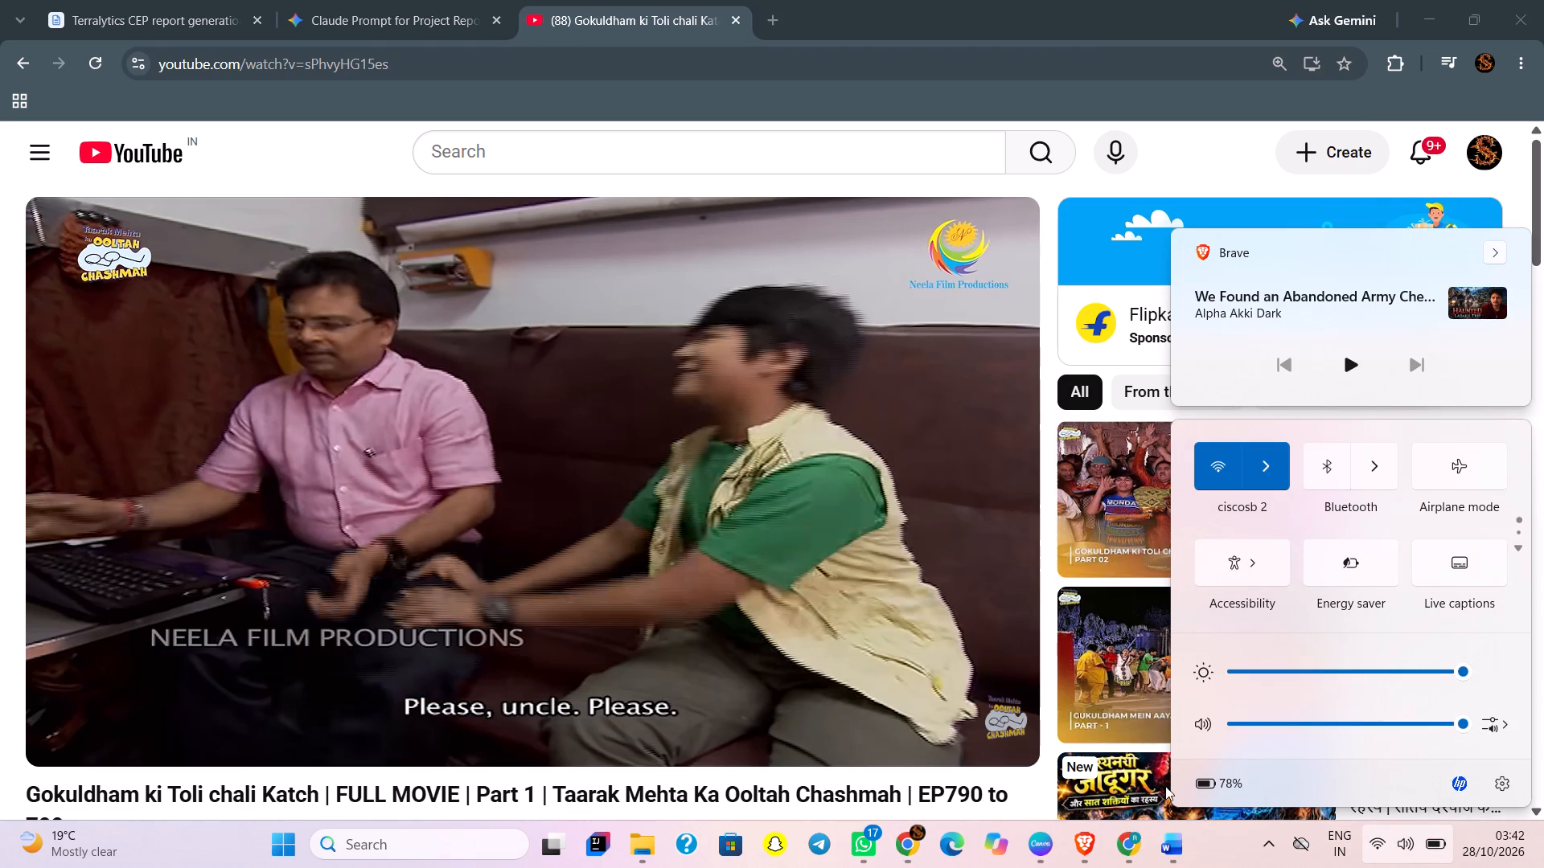
Switch to Word with the Terralytics_CEP_Report document showing.
click(1167, 865)
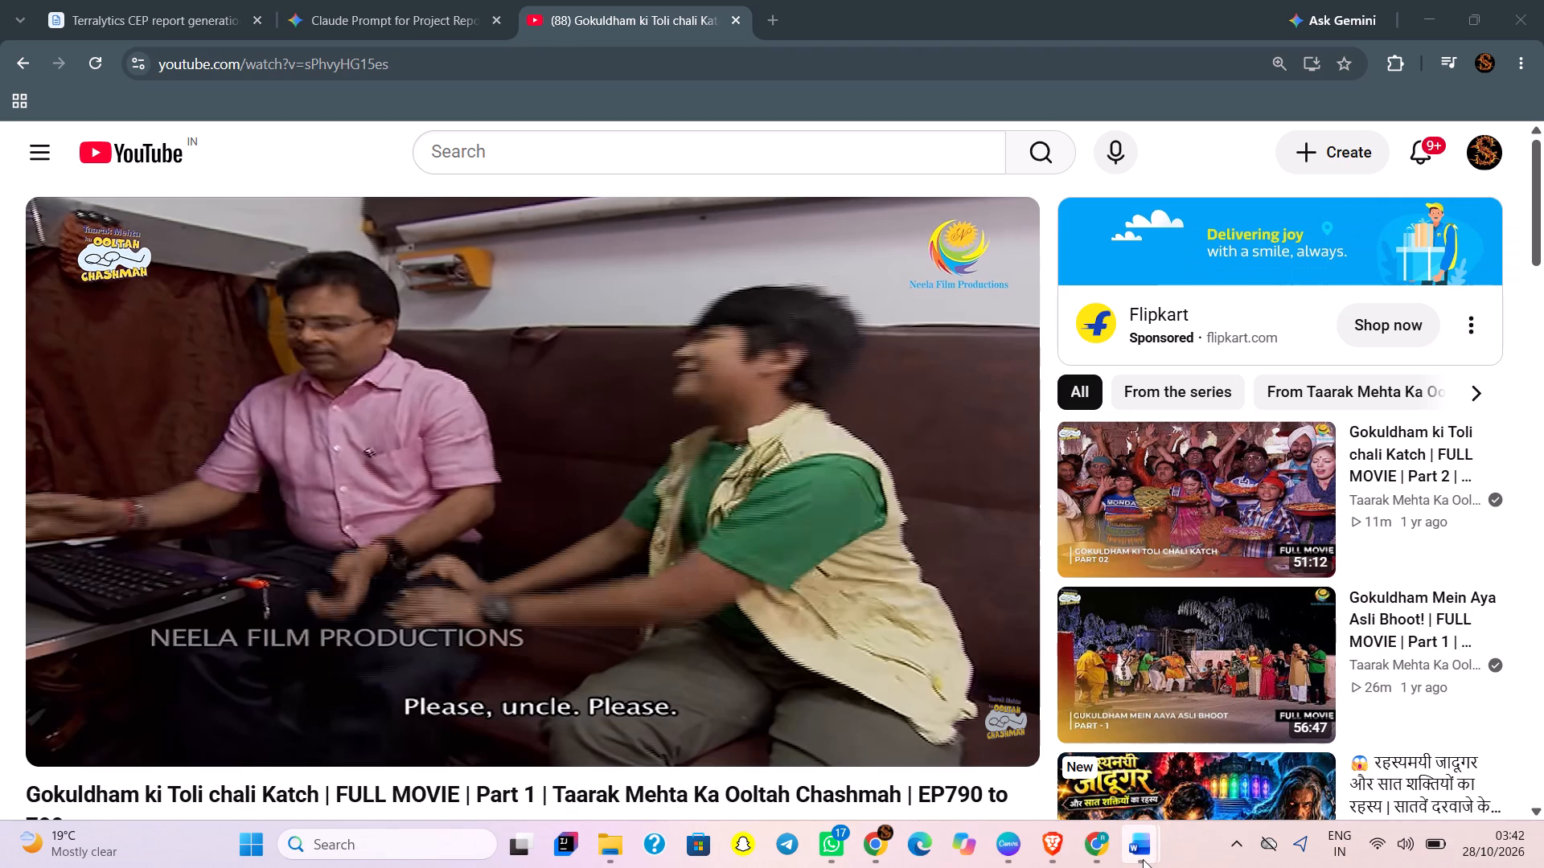
click(1334, 751)
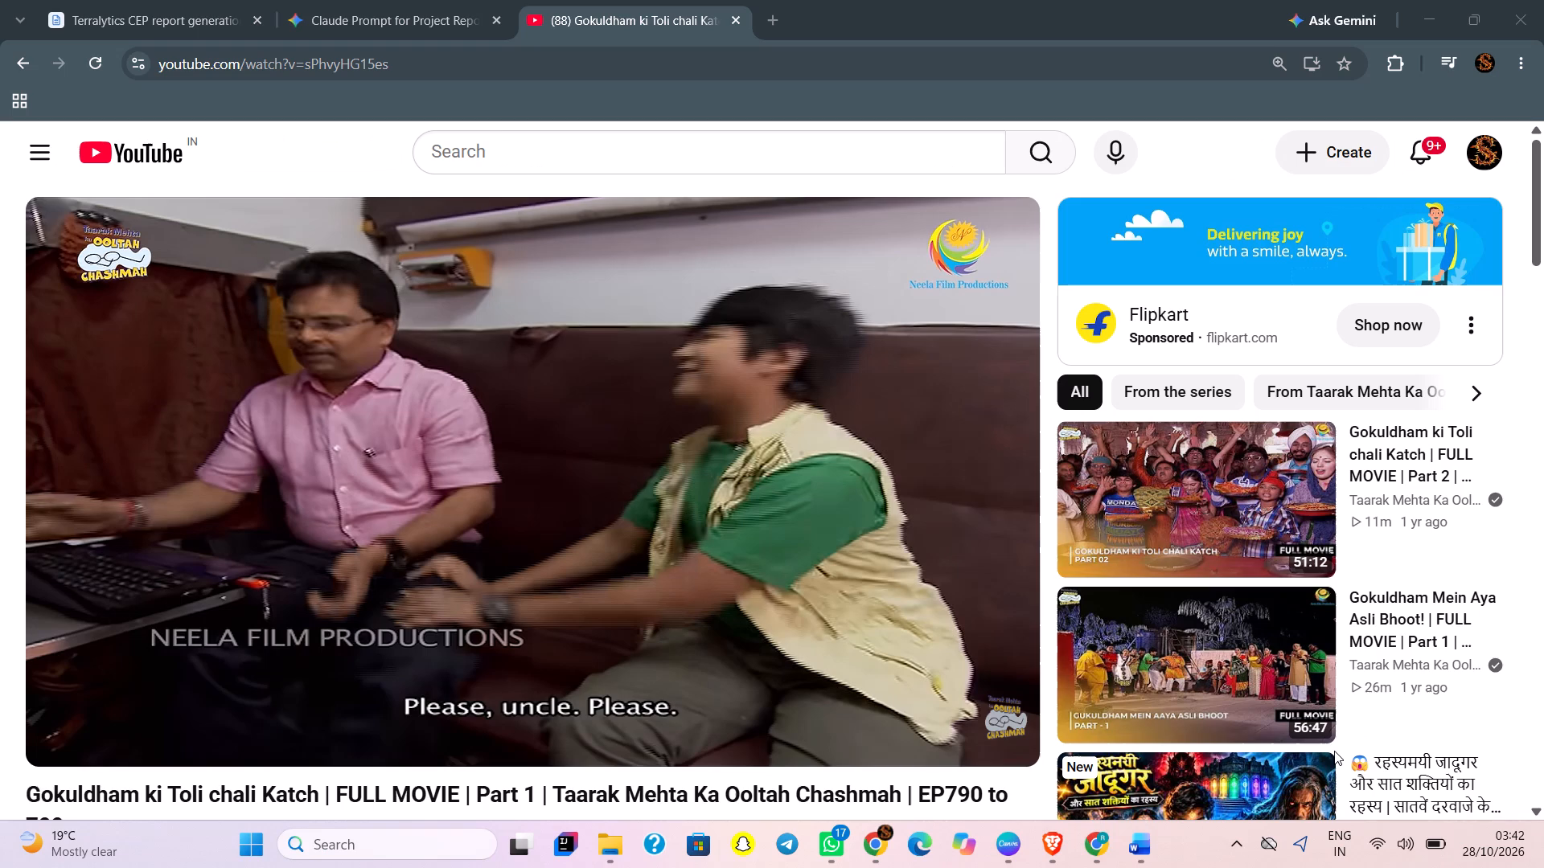
click(1343, 772)
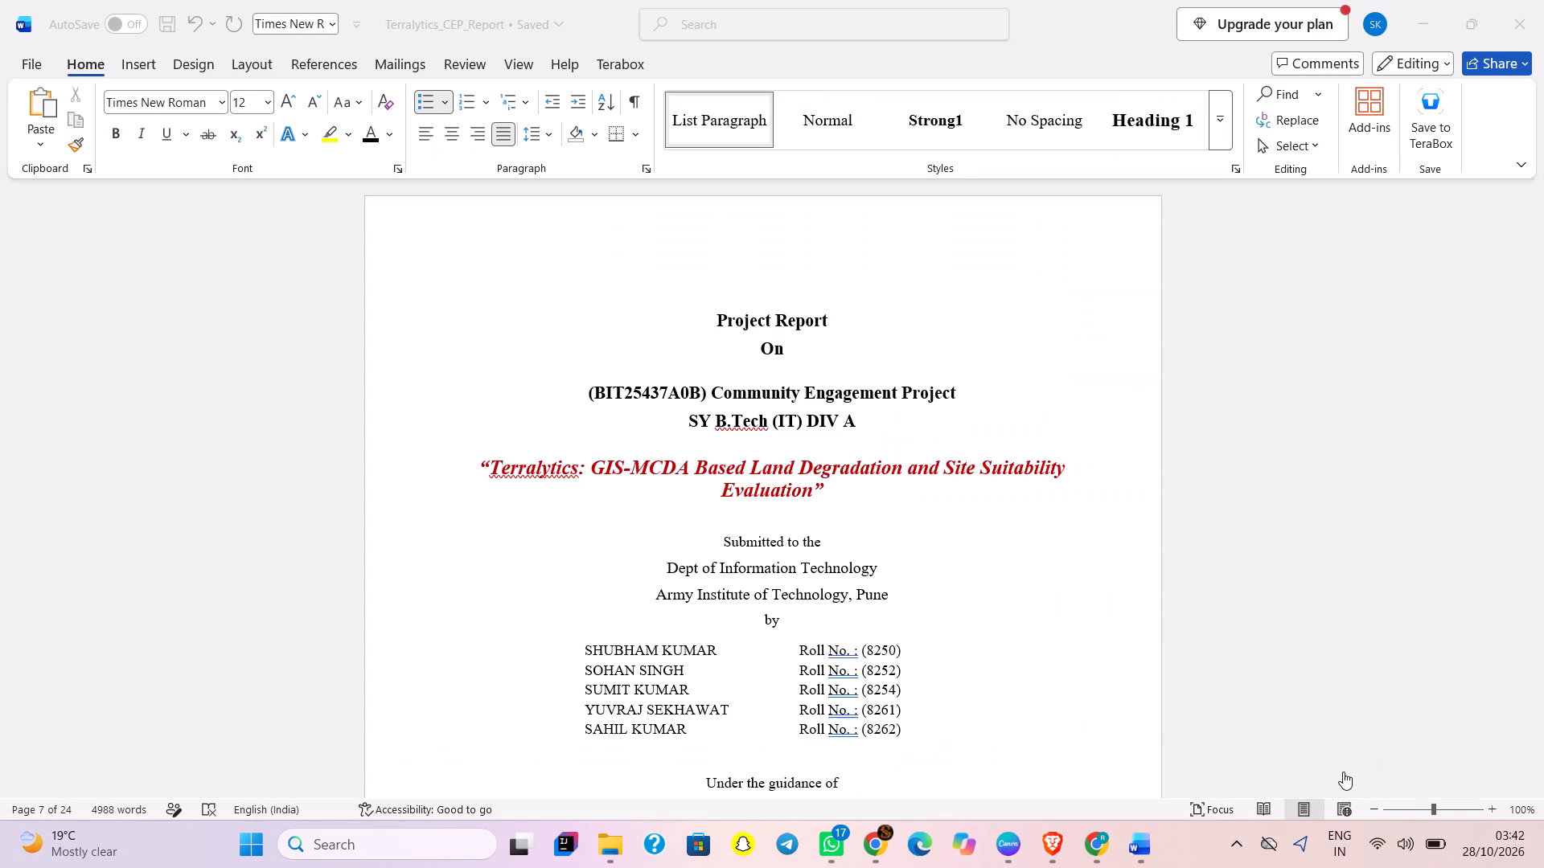
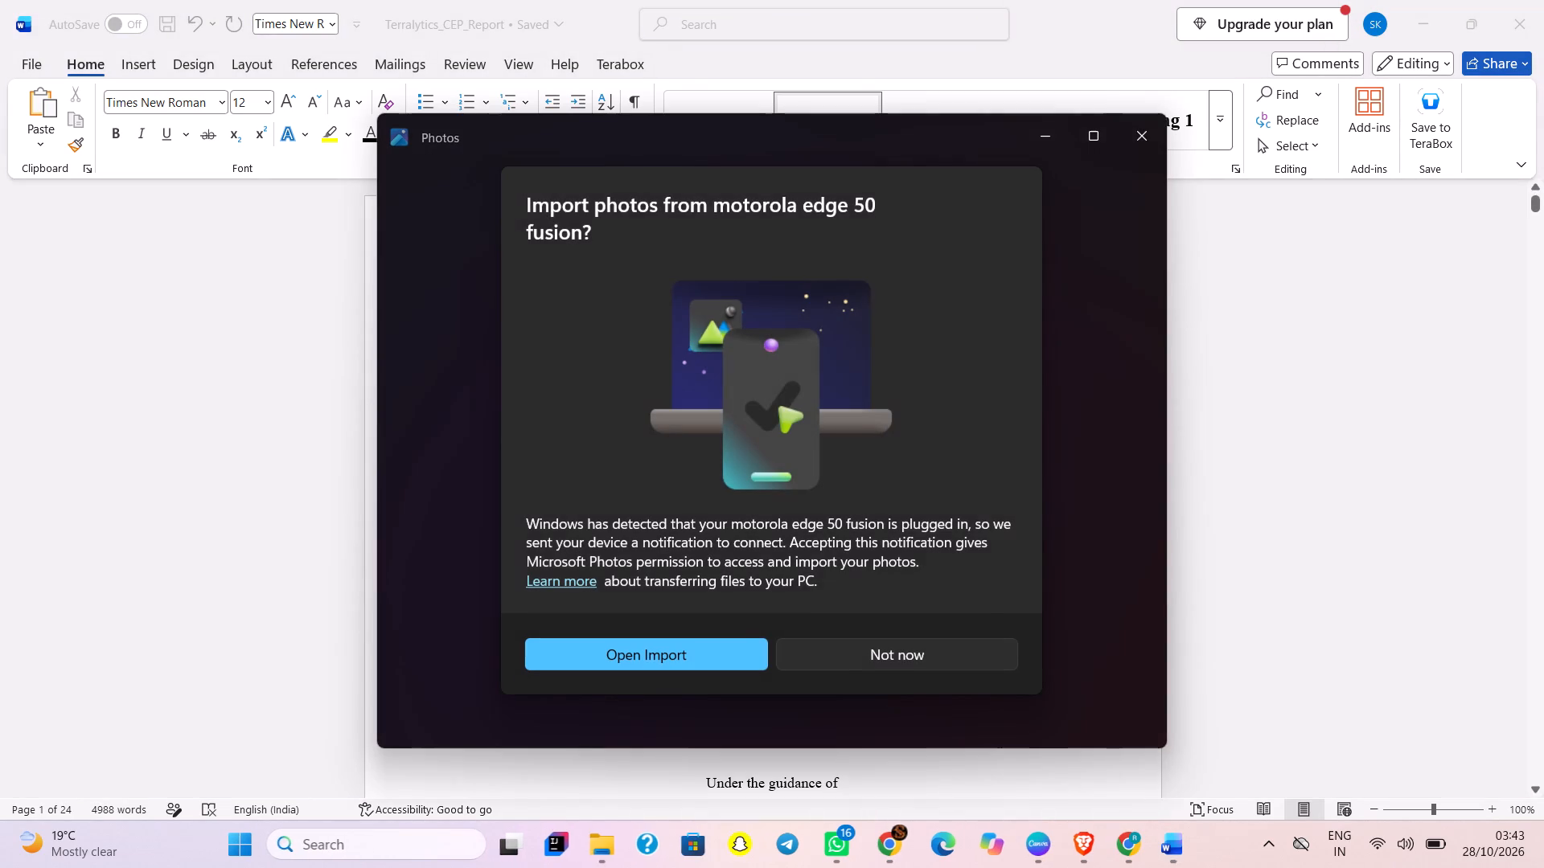
Back in the Word report, change the division letter in the cover page's "SY B.Tech (IT) DIV" line to B.
click(1276, 762)
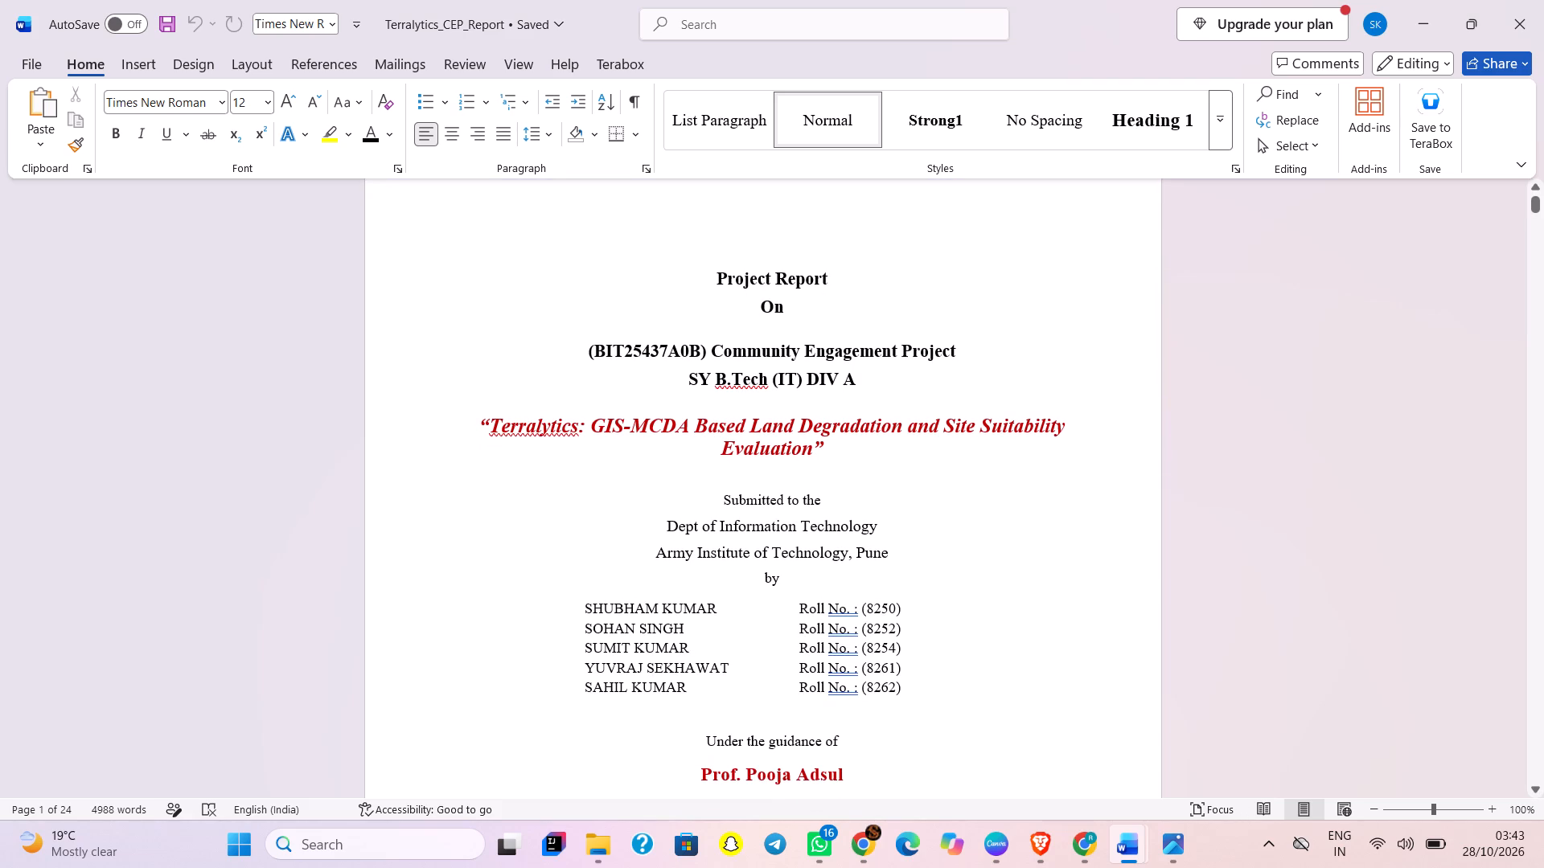
click(860, 383)
key(BackSpace)
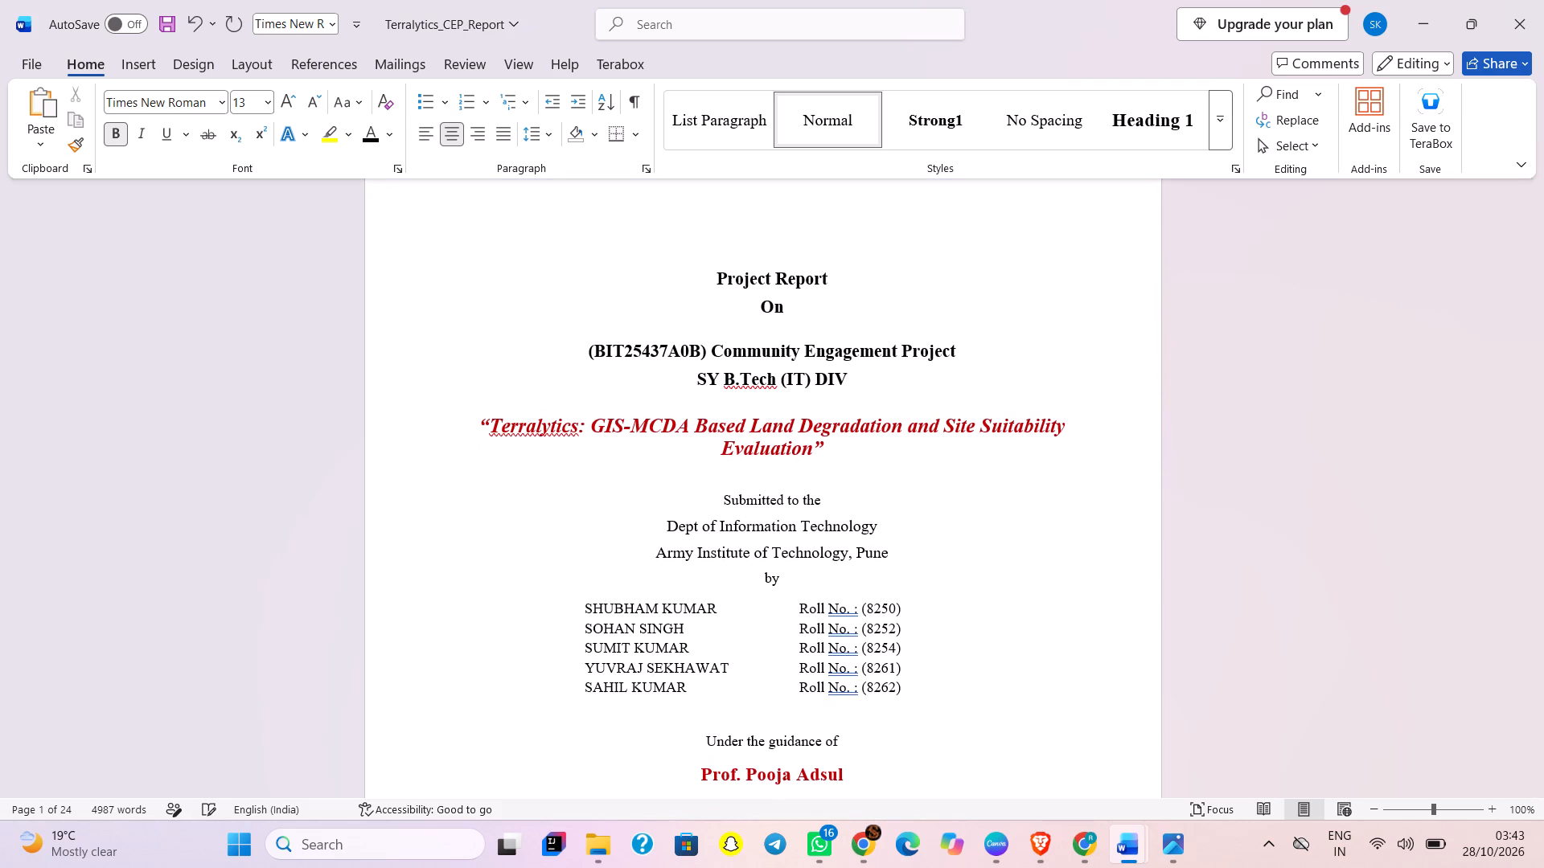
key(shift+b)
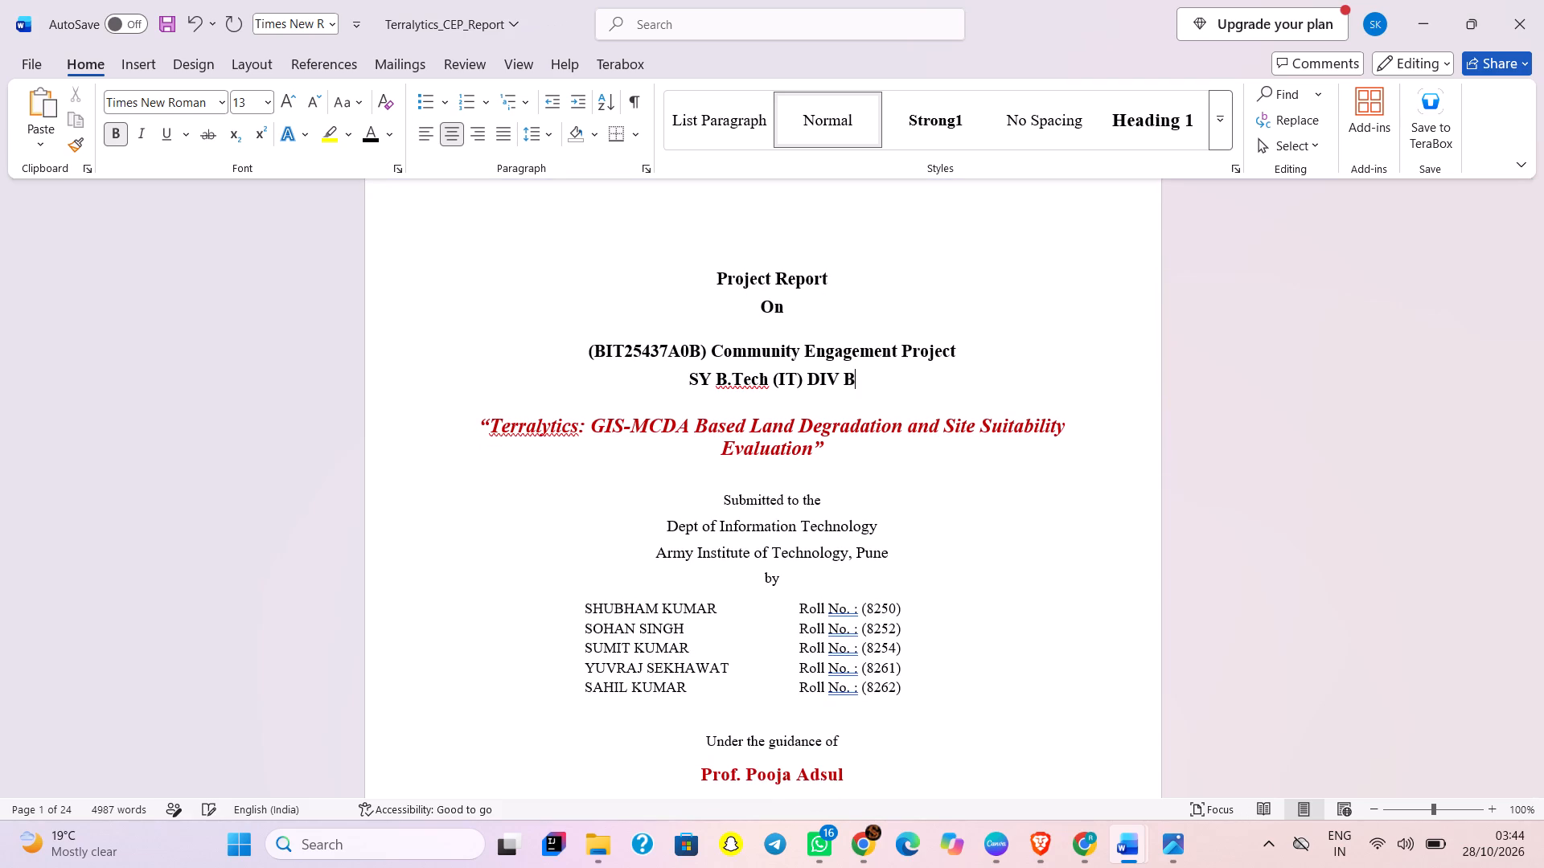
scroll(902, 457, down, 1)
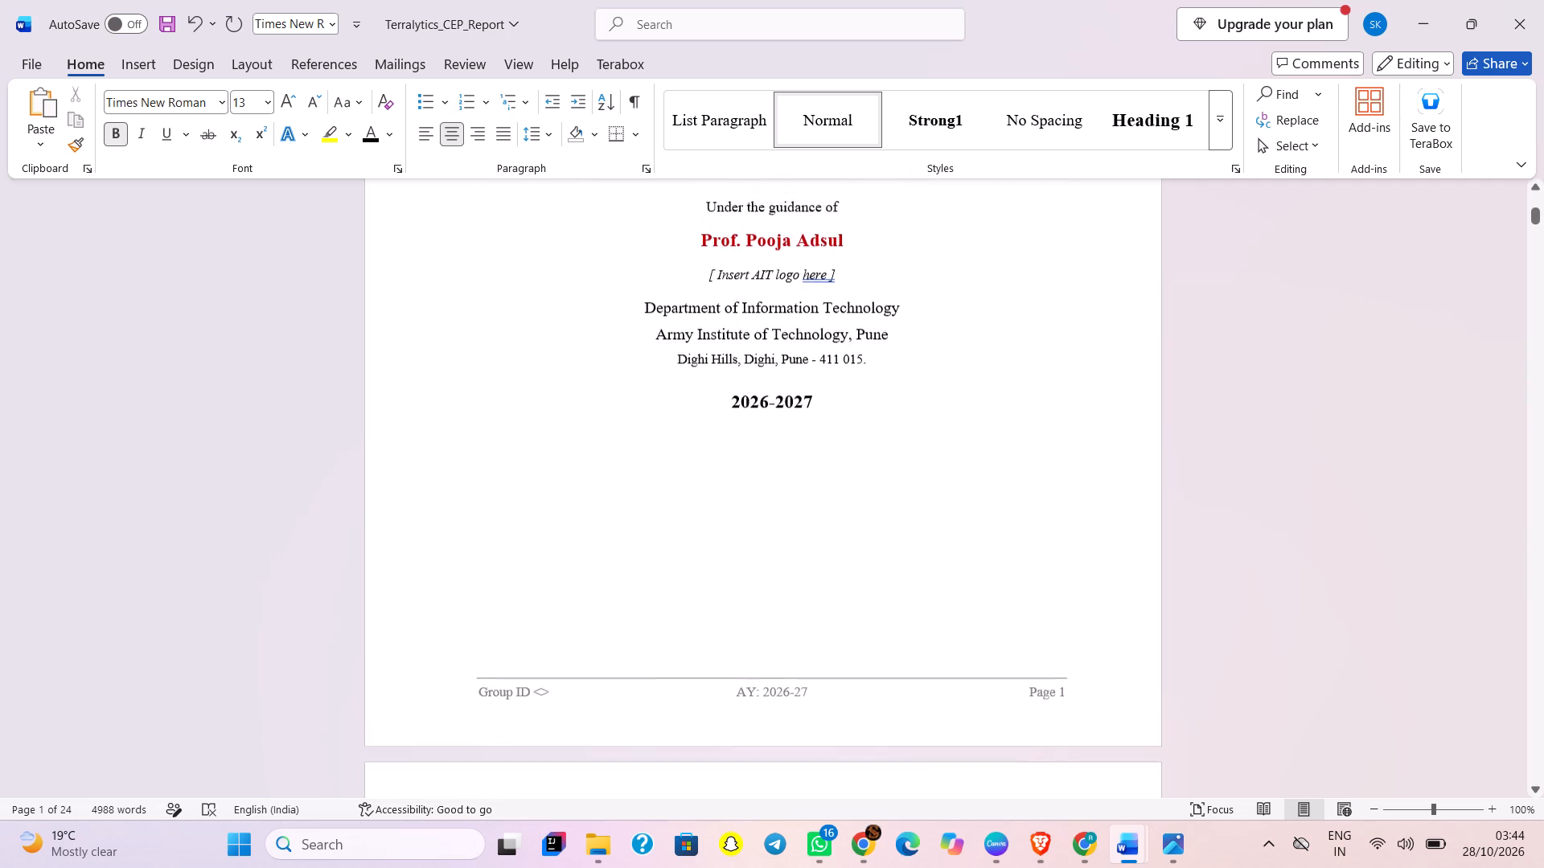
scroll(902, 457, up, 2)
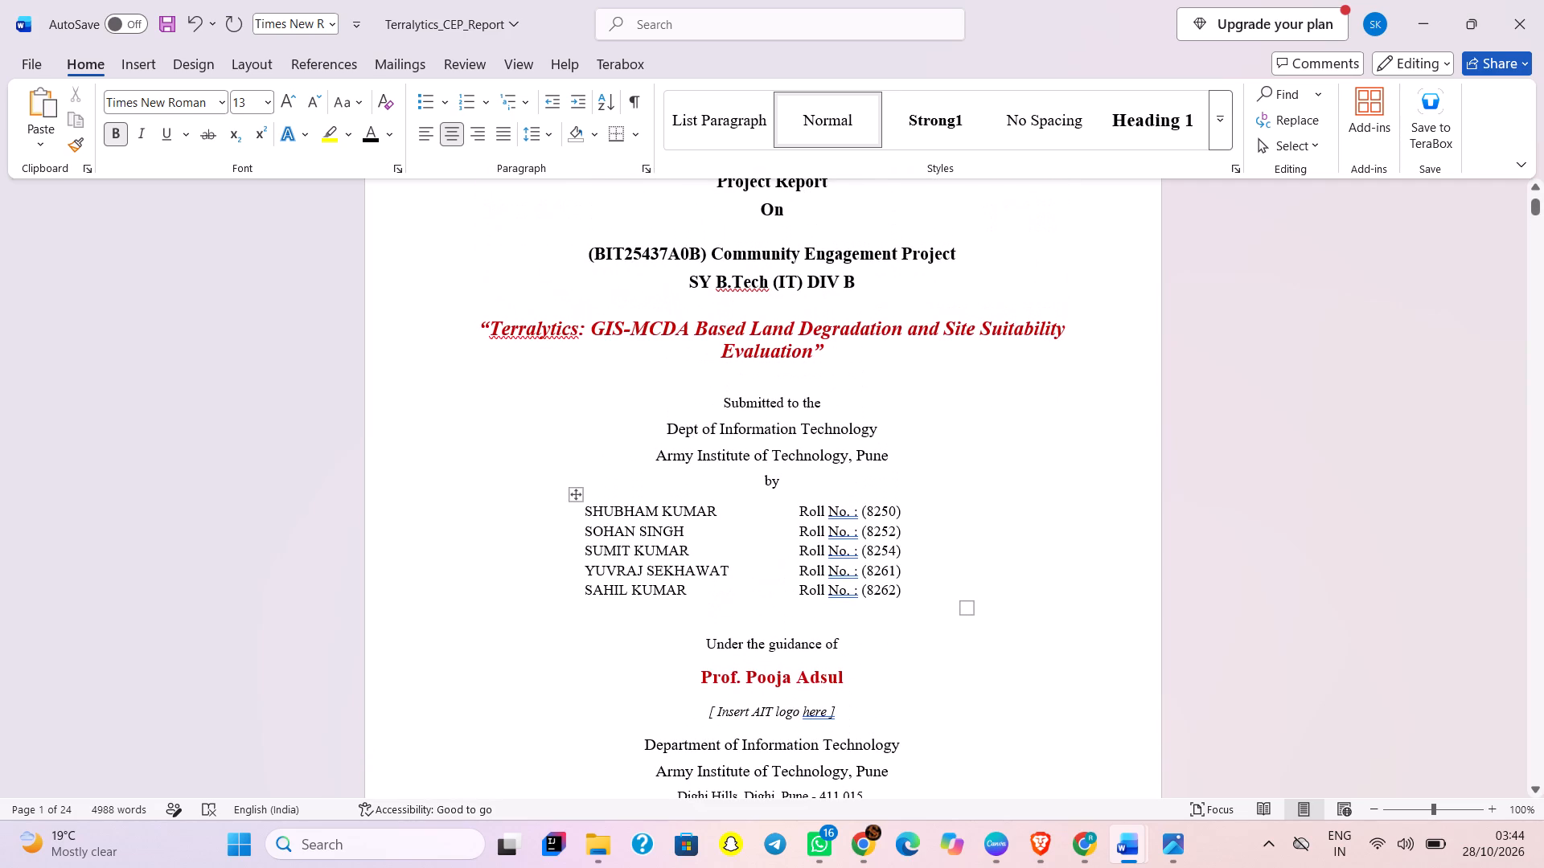
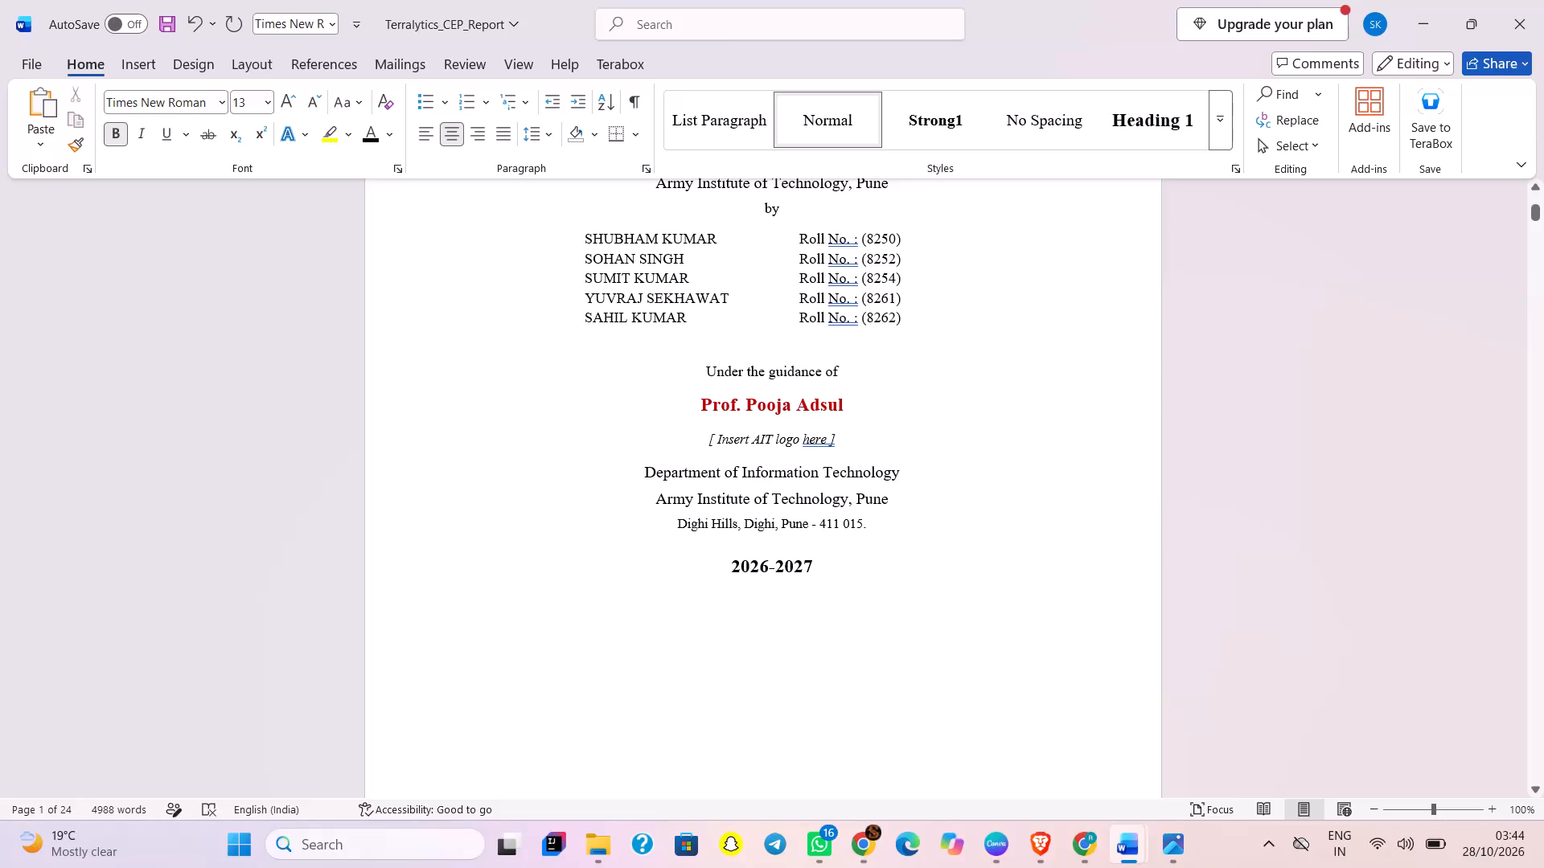
Place the text cursor at the end of the cover page's "Submitted to the" line.
scroll(795, 375, up, 1)
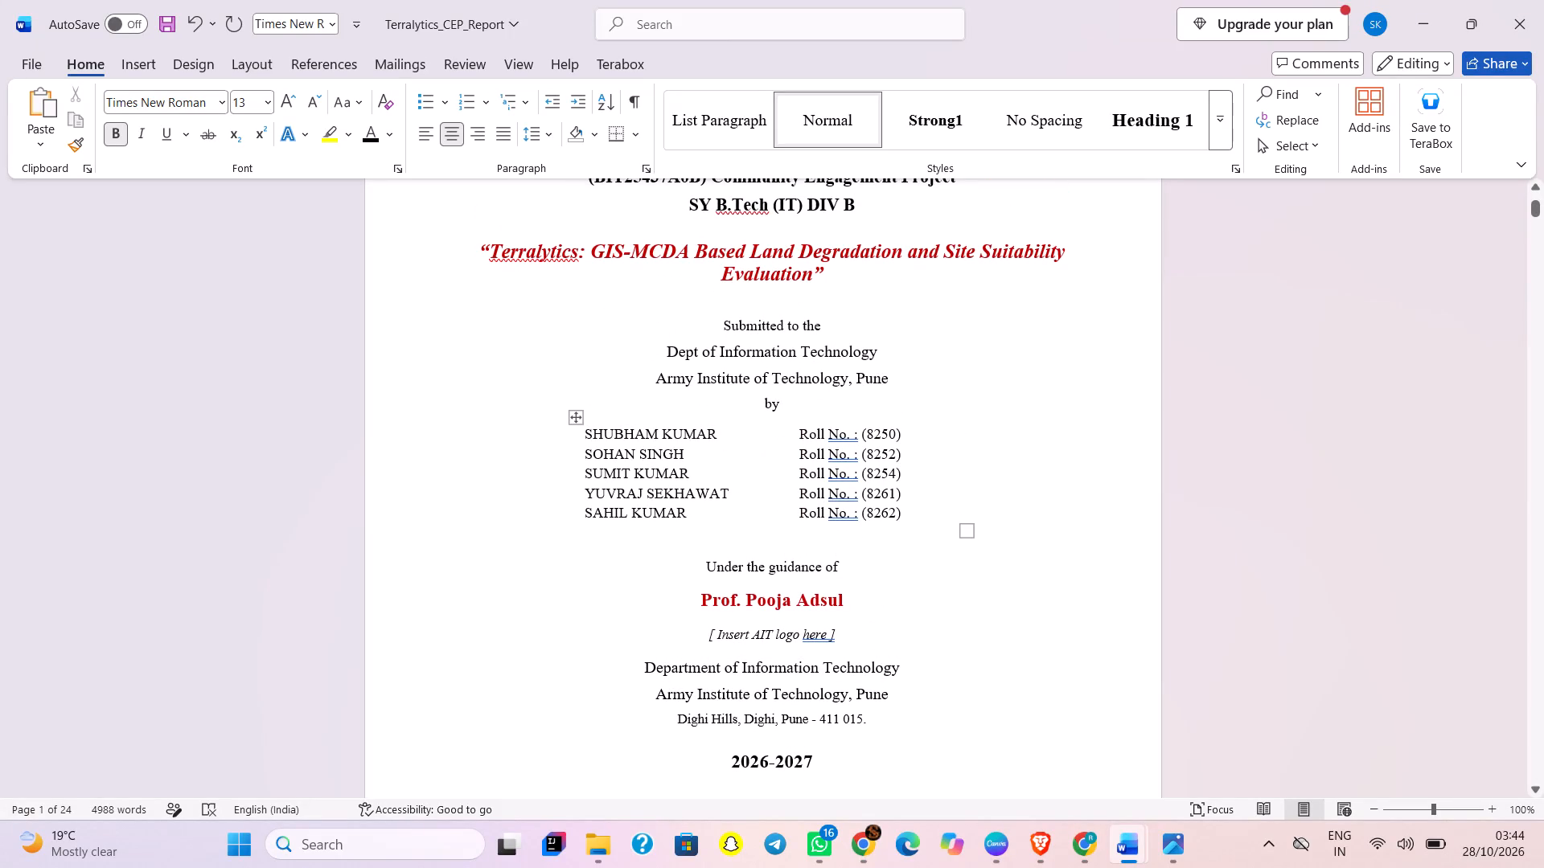
click(836, 332)
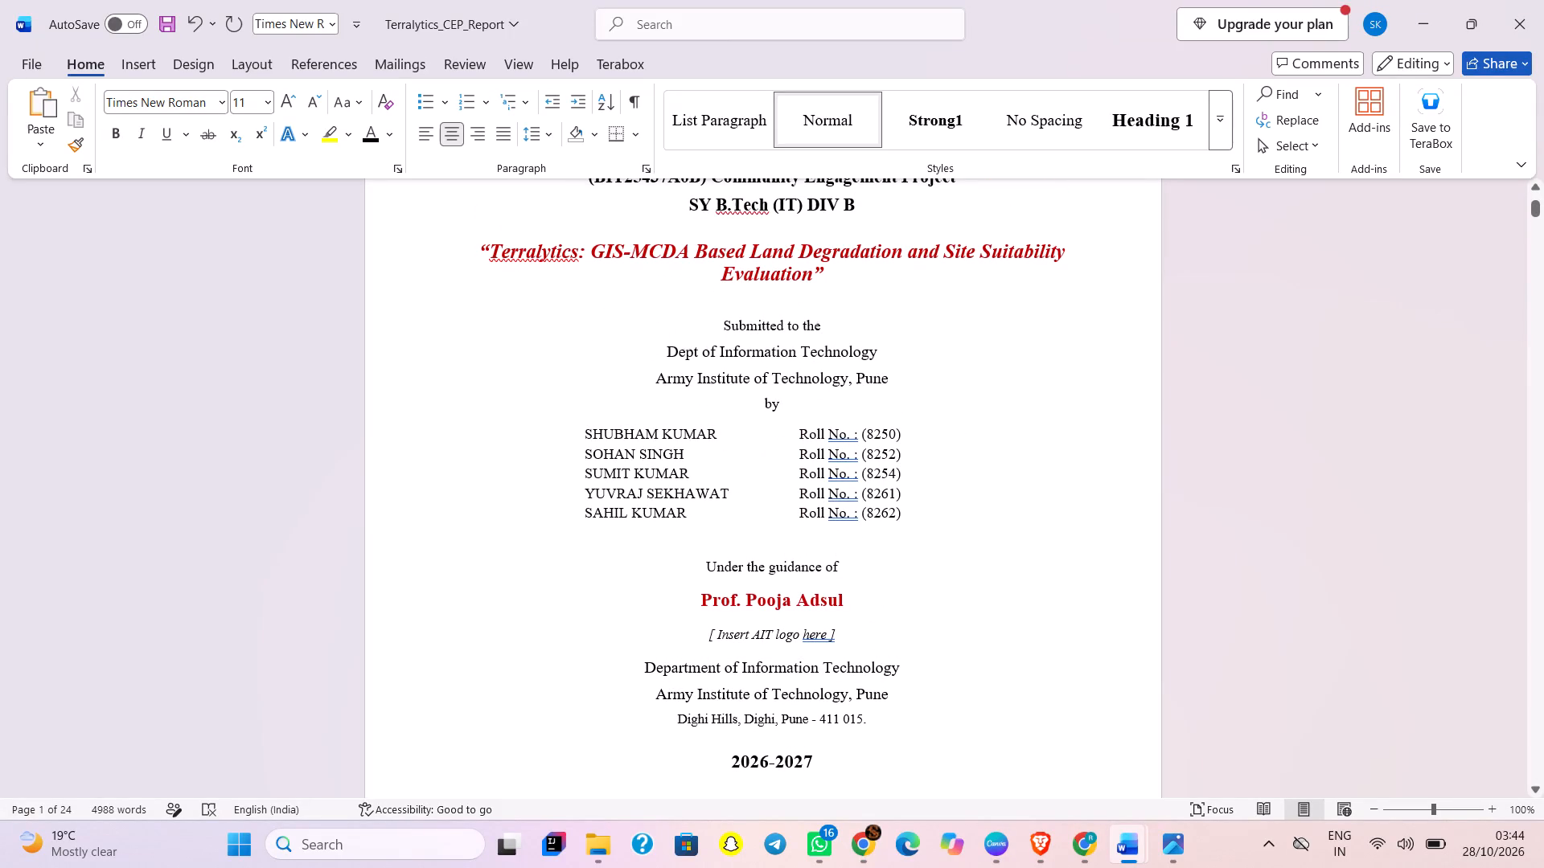
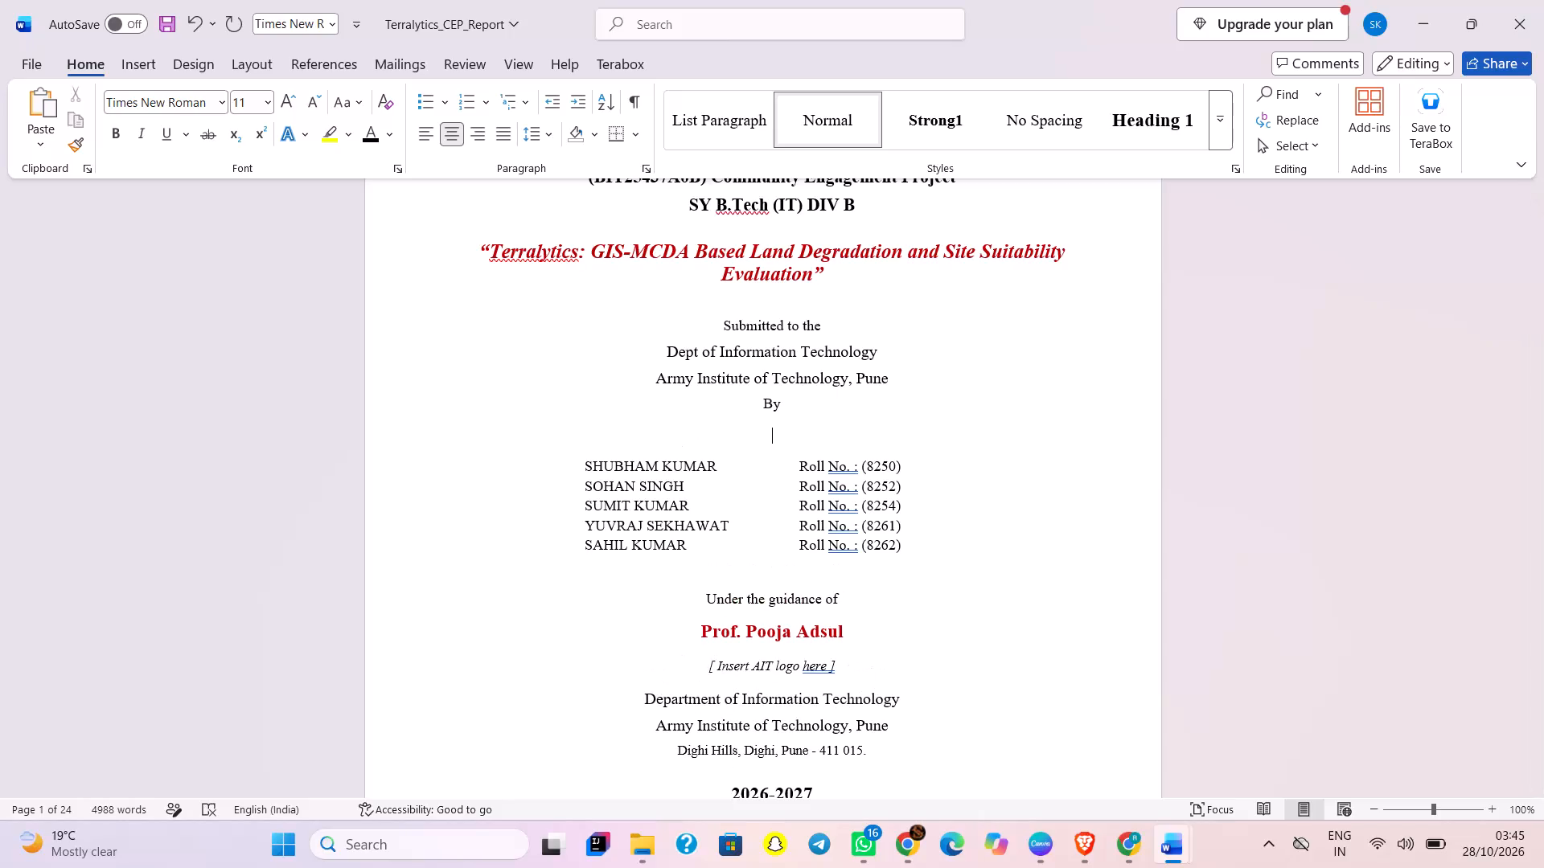
Insert three blank lines between the student roll number table and the "Under the guidance of" line on the cover page.
scroll(811, 404, down, 1)
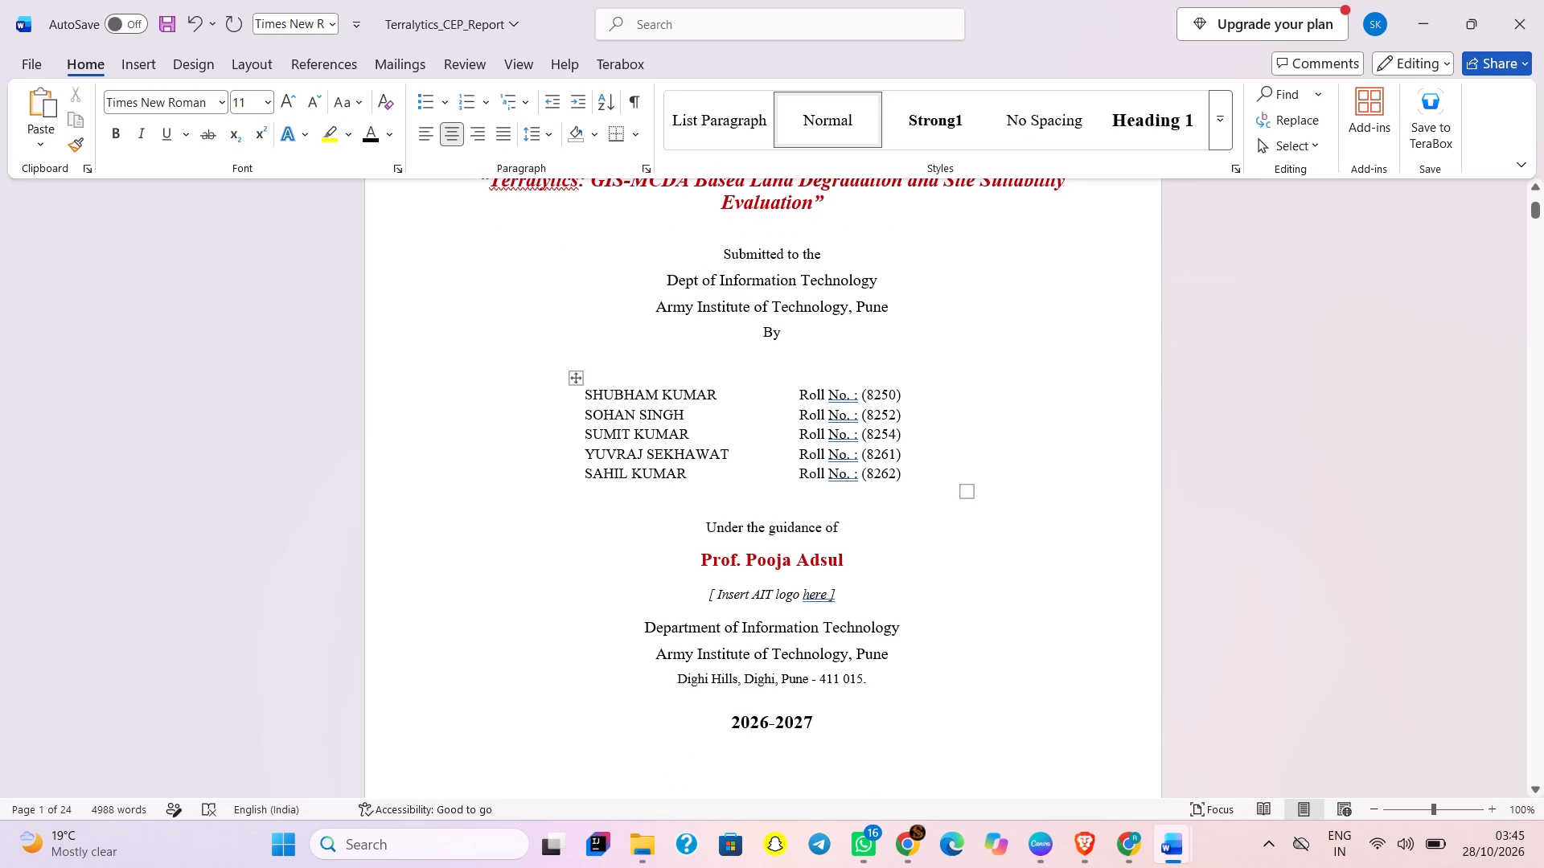
click(844, 497)
key(Return)
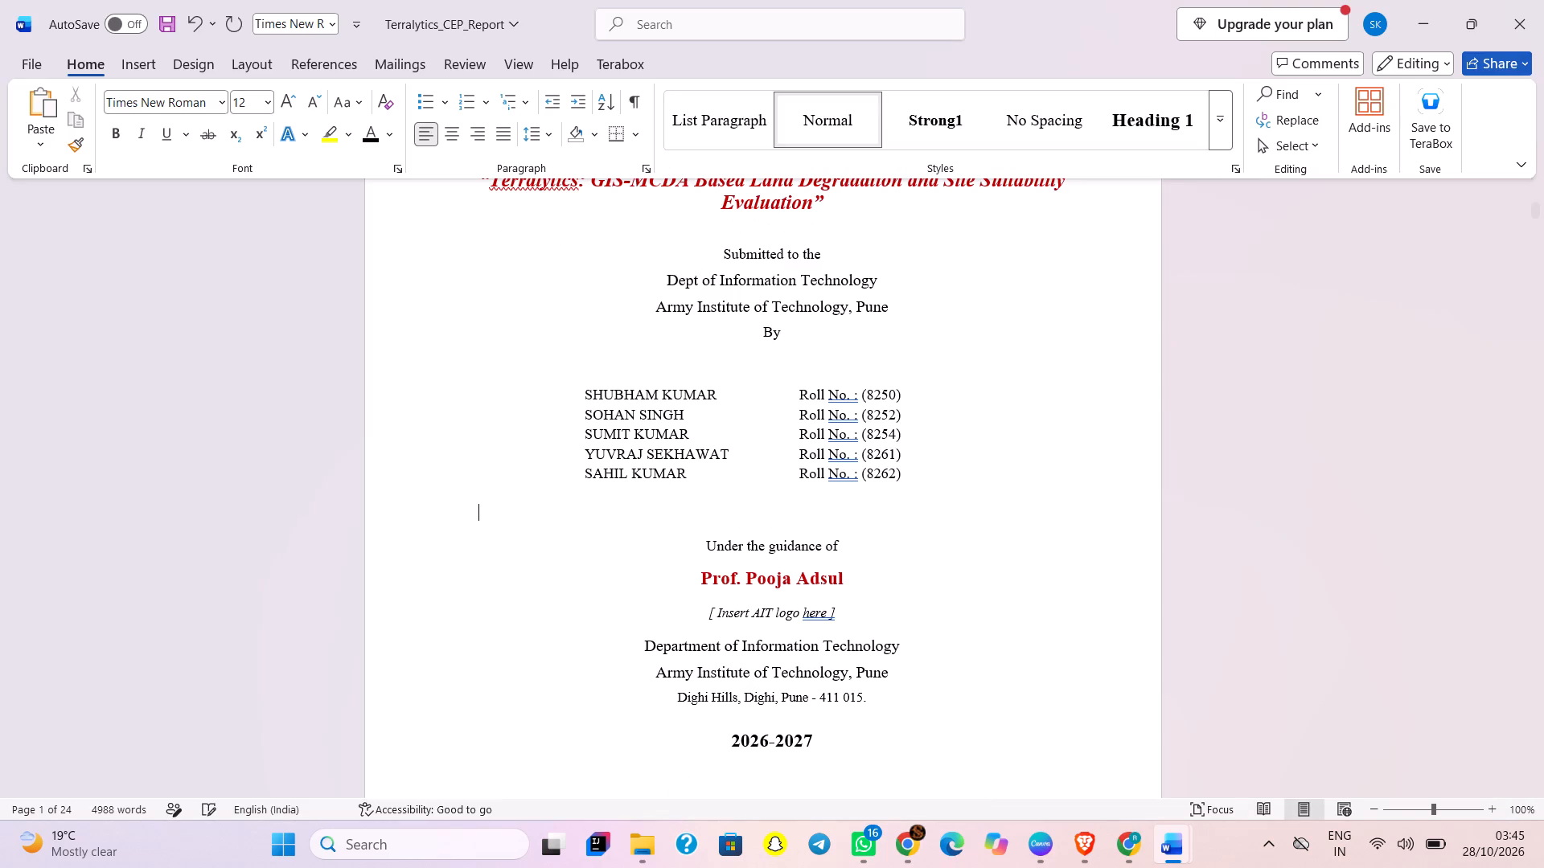
key(Return)
key(Return)
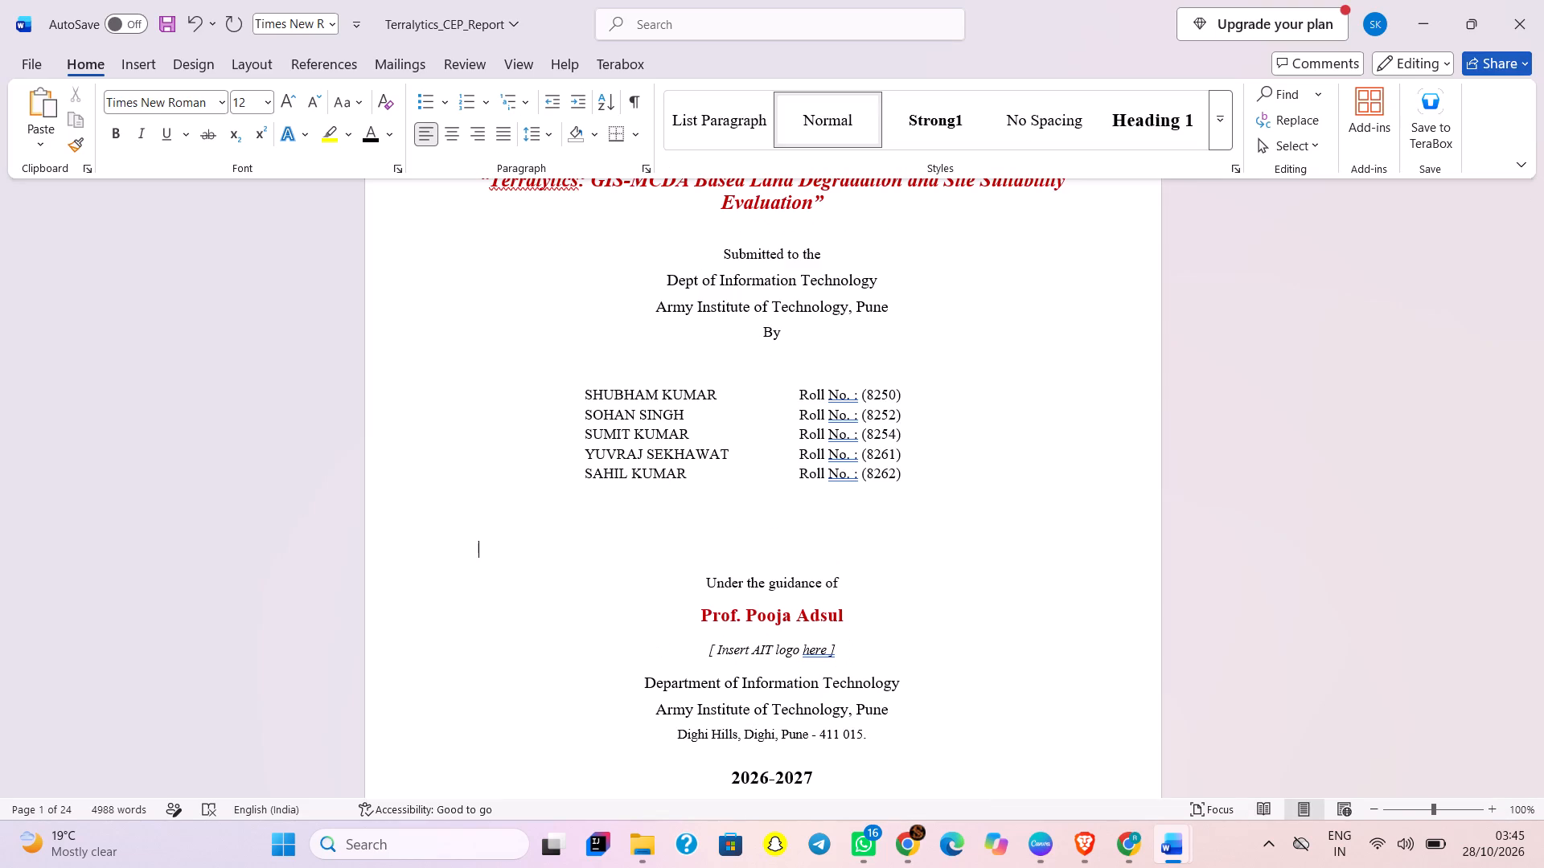
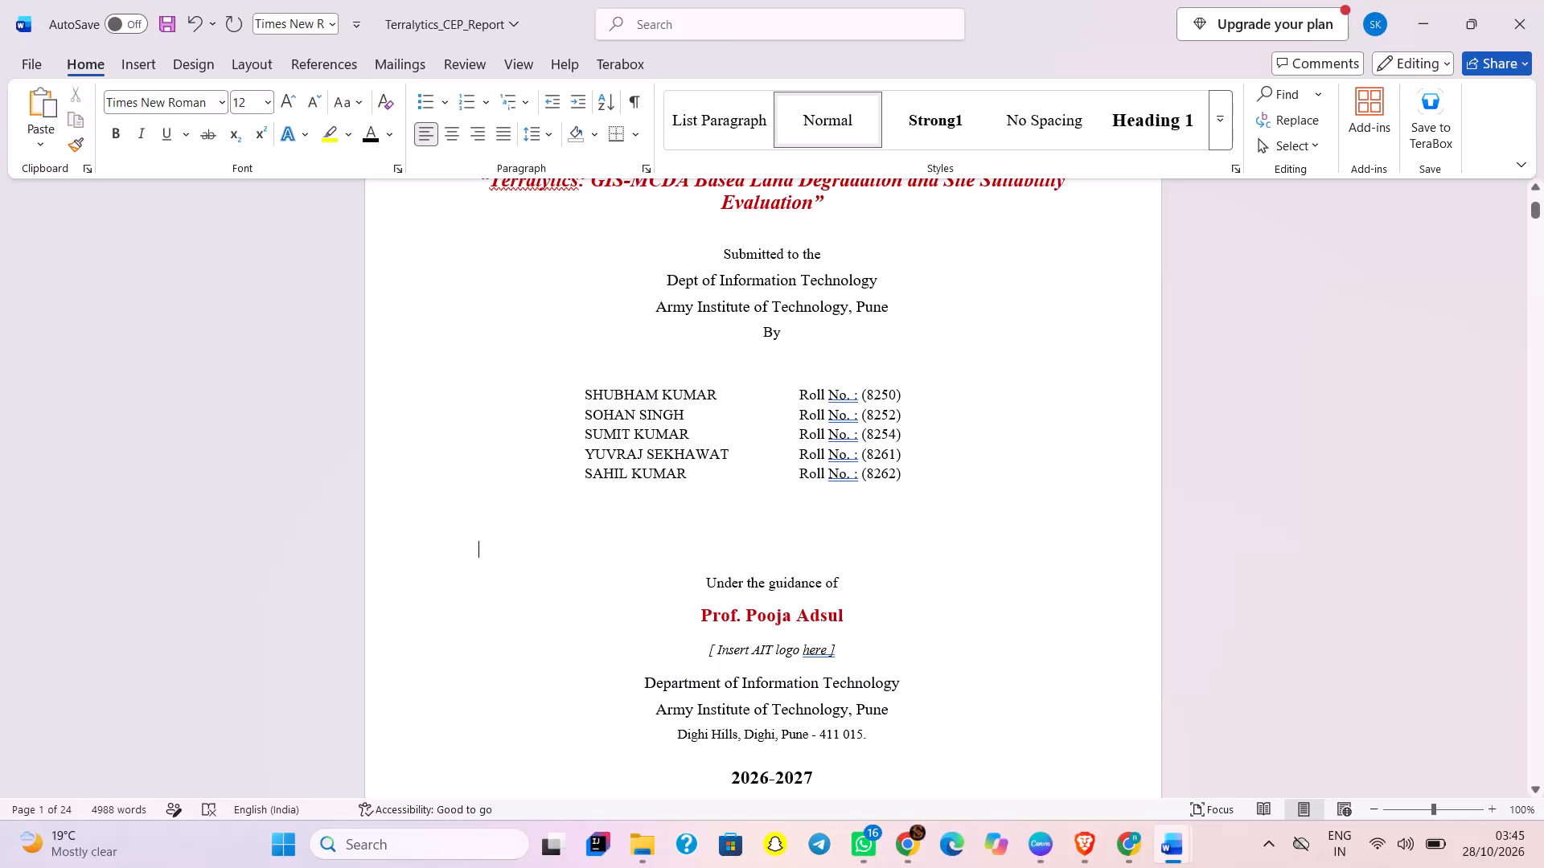
Set the "Under the guidance of" line on the cover page to font size 12.
click(843, 590)
click(244, 104)
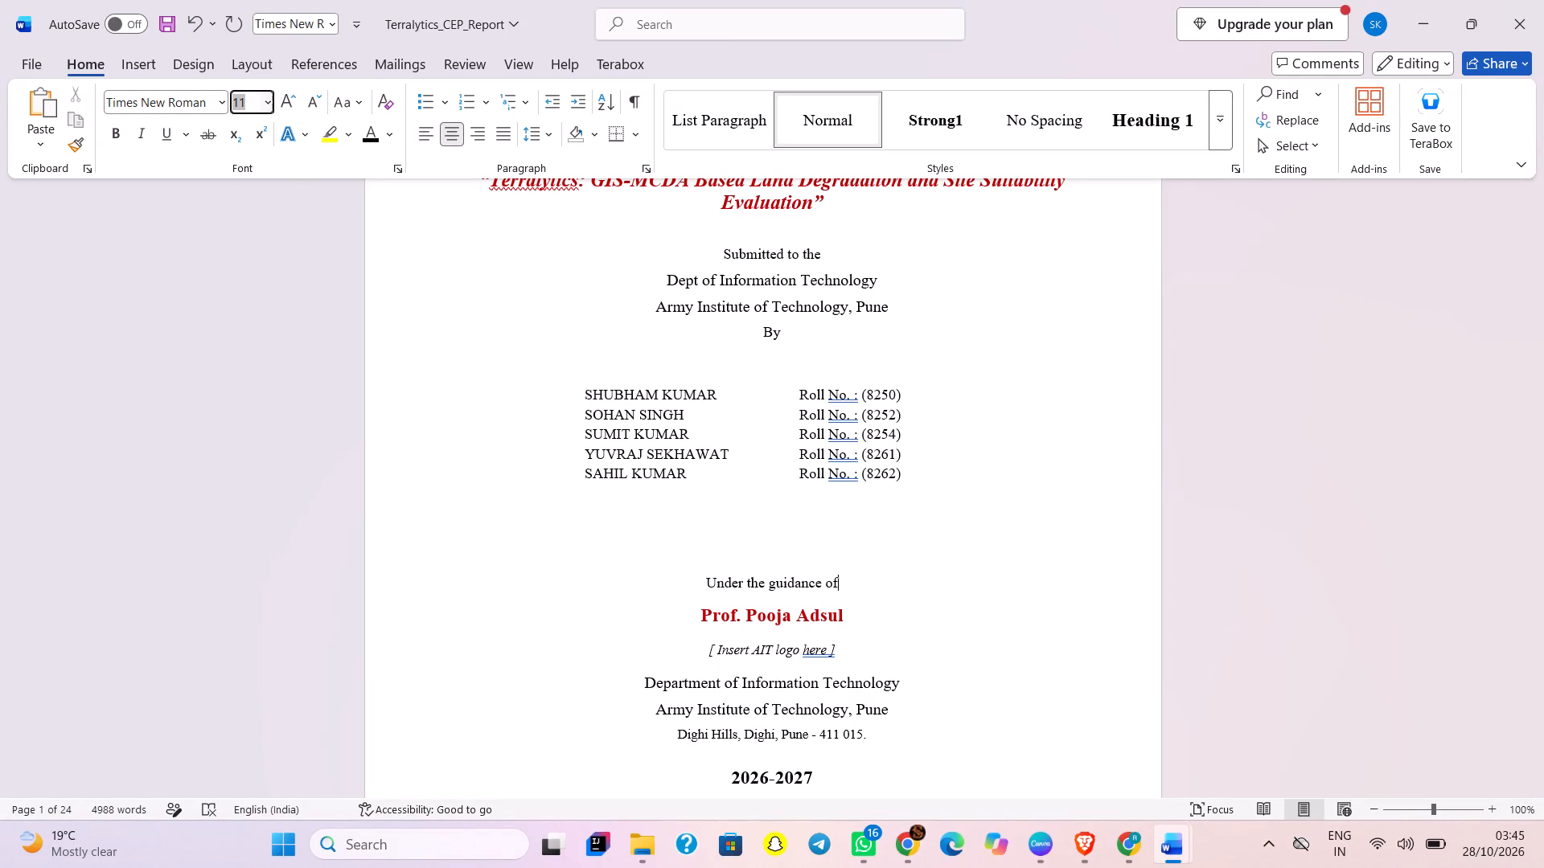
key(Up)
click(249, 222)
drag(837, 592, 721, 586)
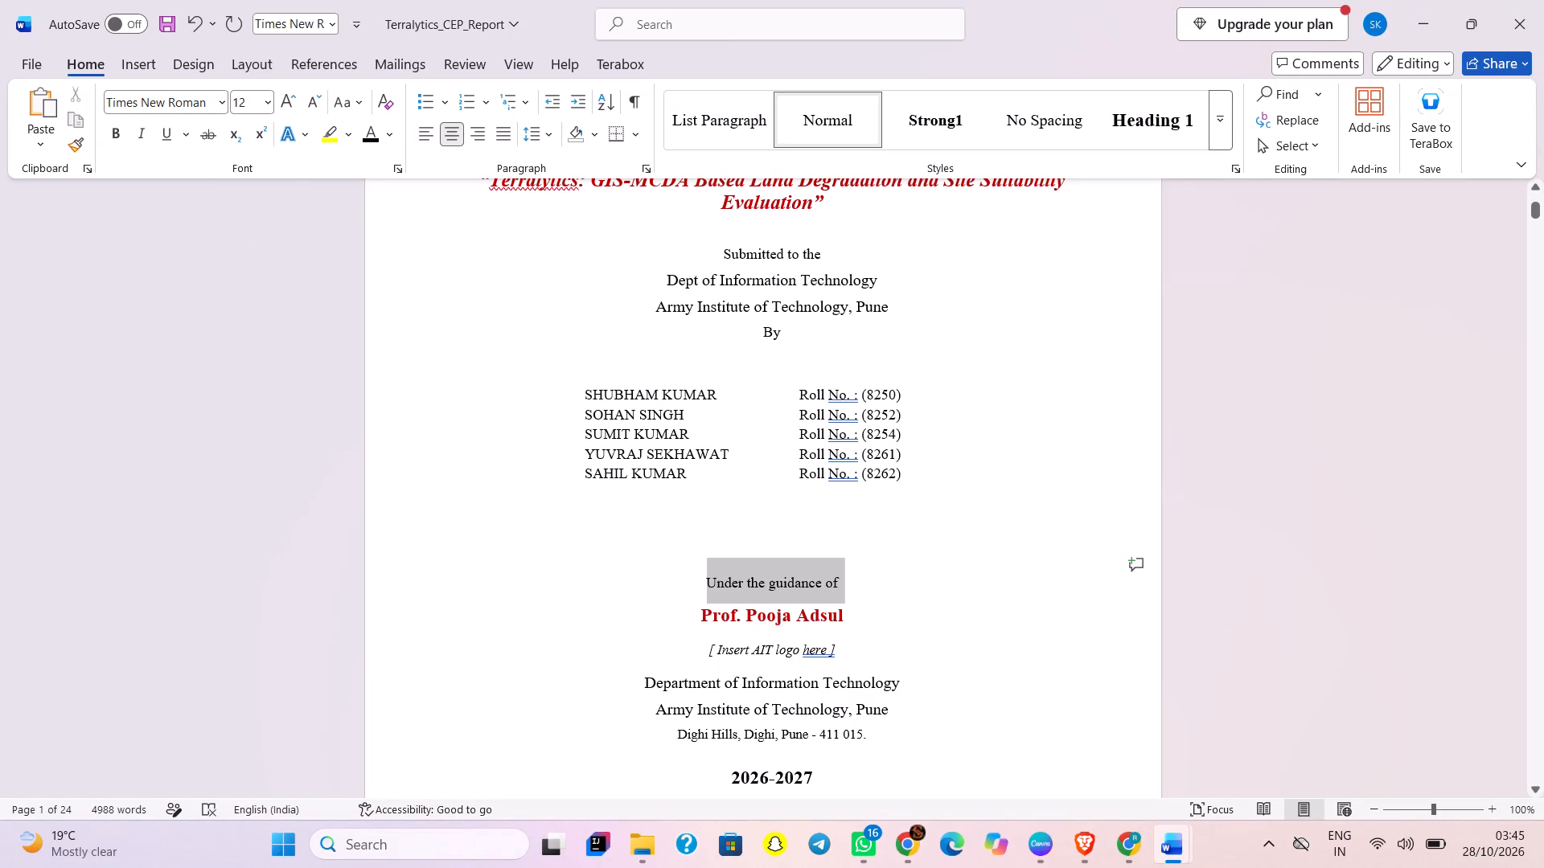
drag(721, 586, 712, 586)
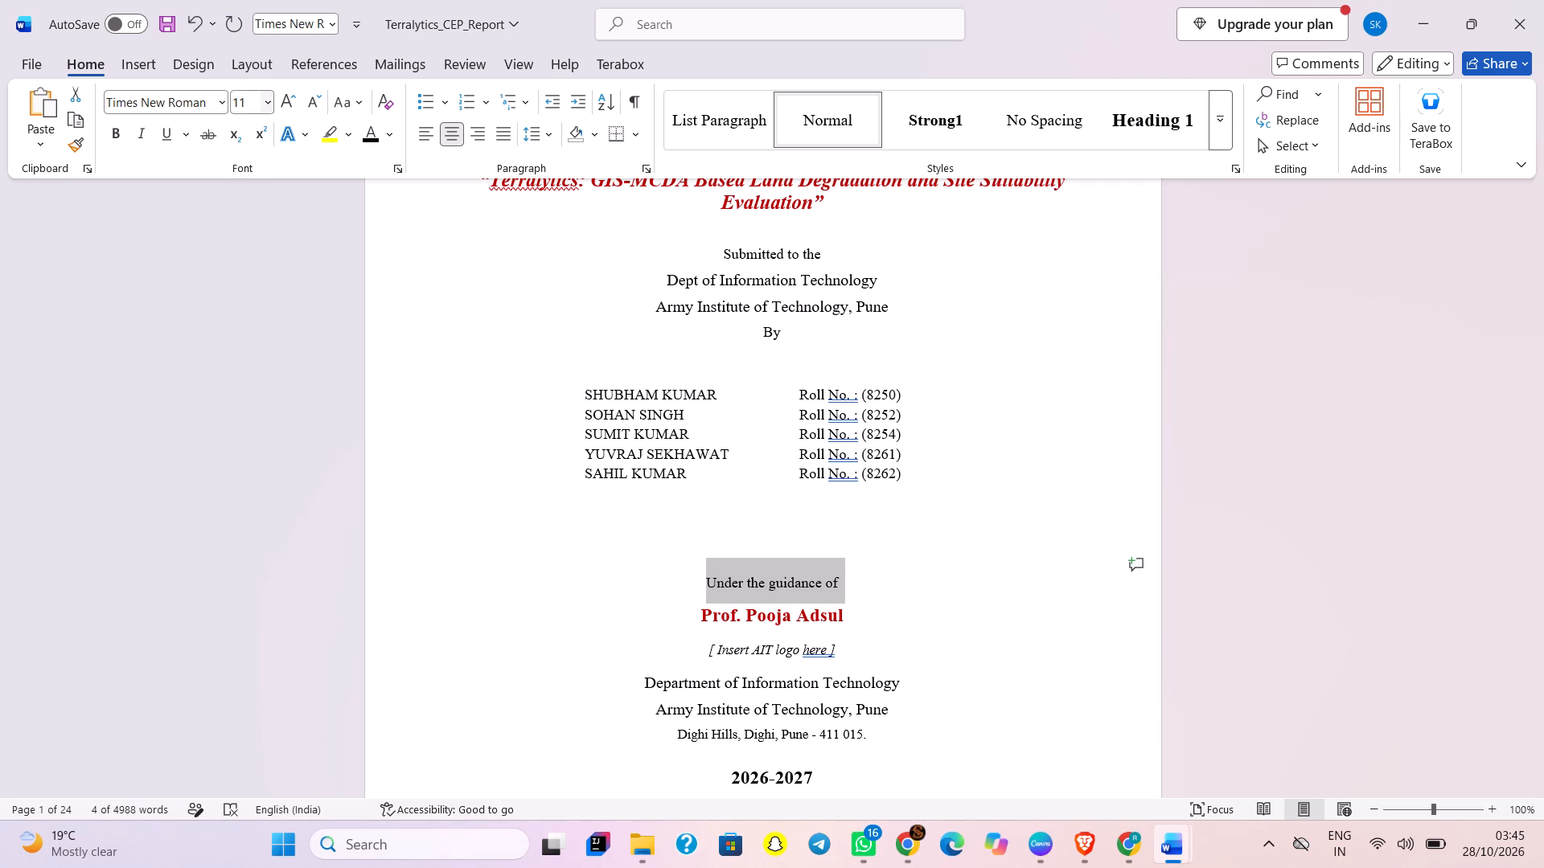
click(265, 102)
click(251, 223)
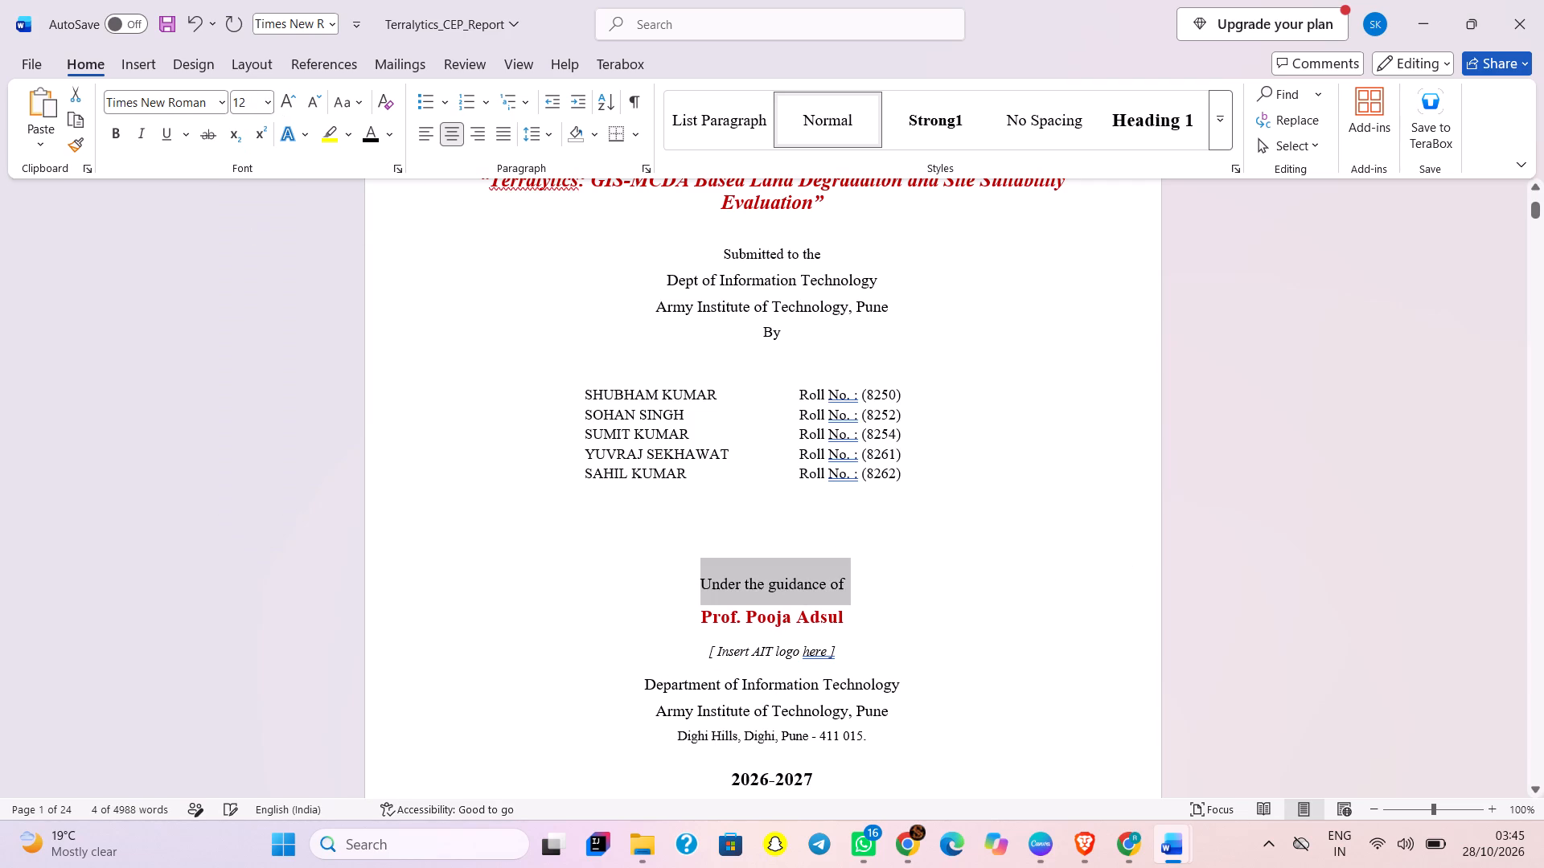
Set the whole table of student names and roll numbers on the cover page to font size 12.
drag(718, 473, 648, 434)
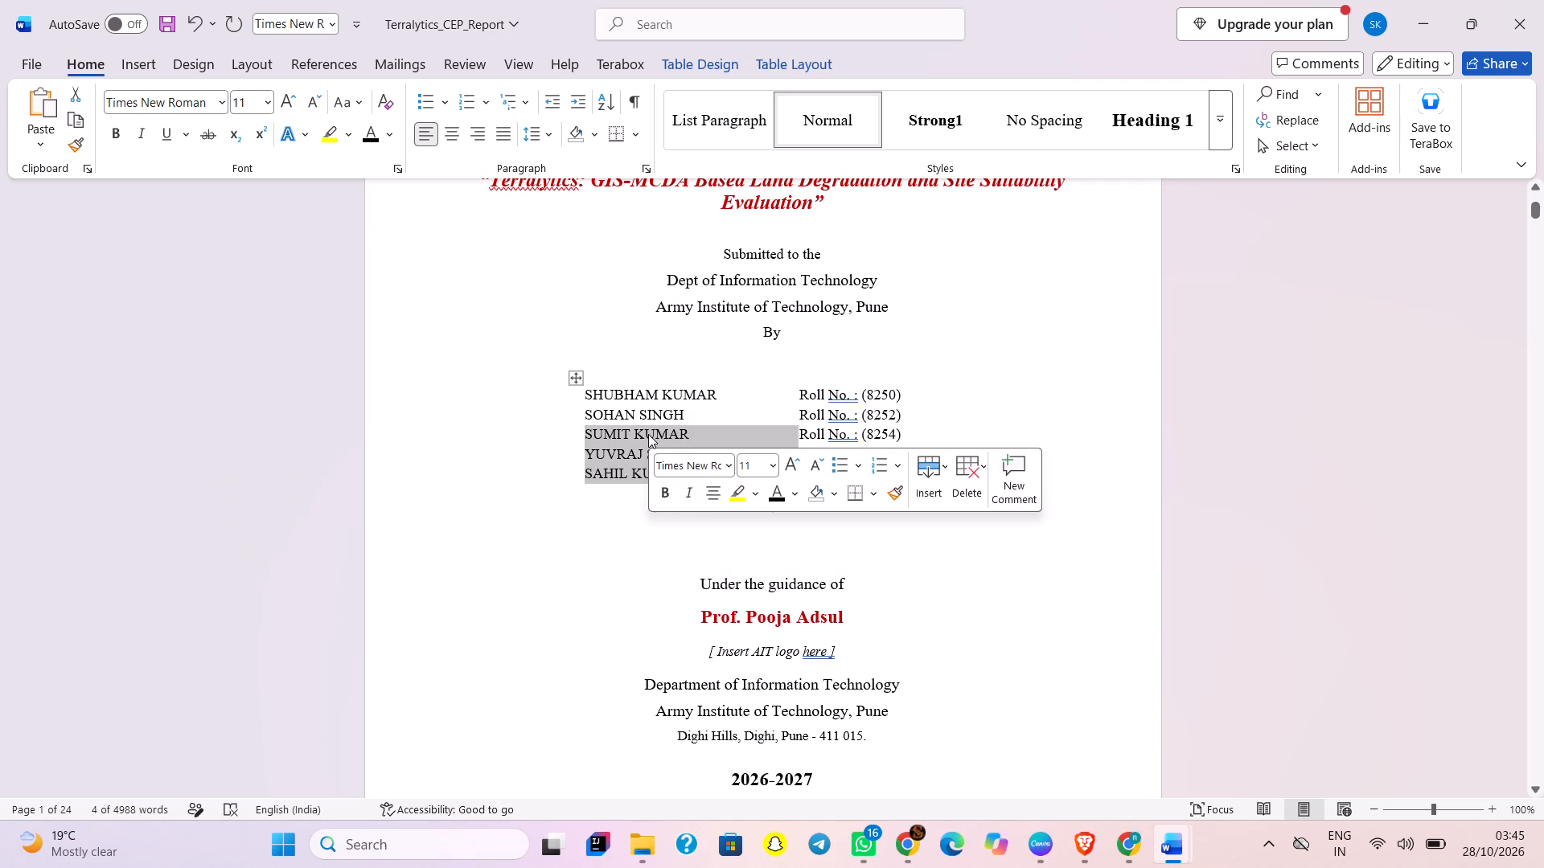
click(958, 346)
scroll(958, 346, up, 1)
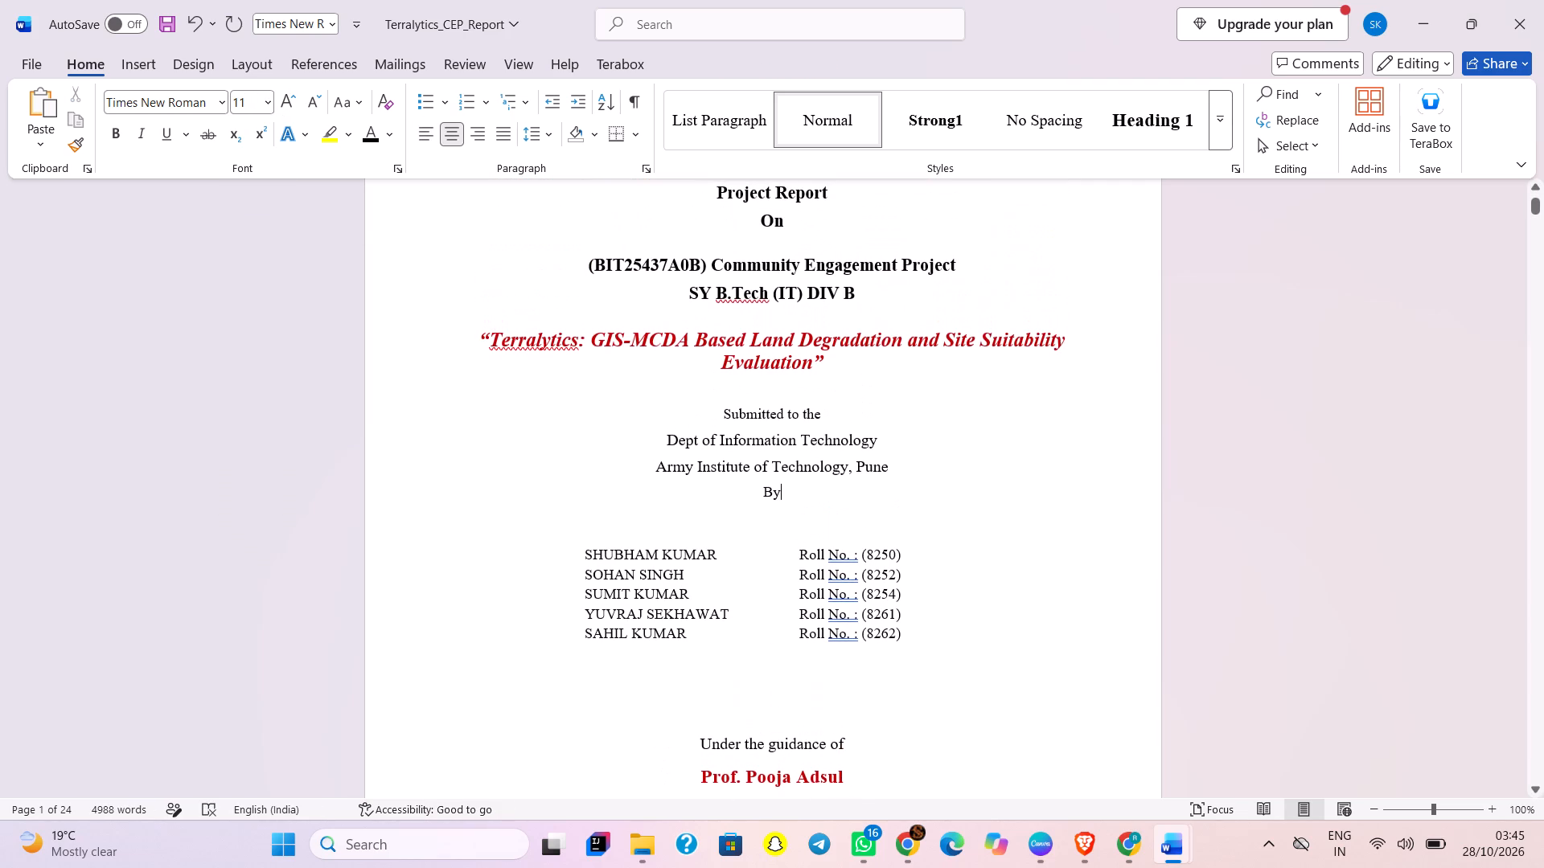
drag(496, 340, 534, 342)
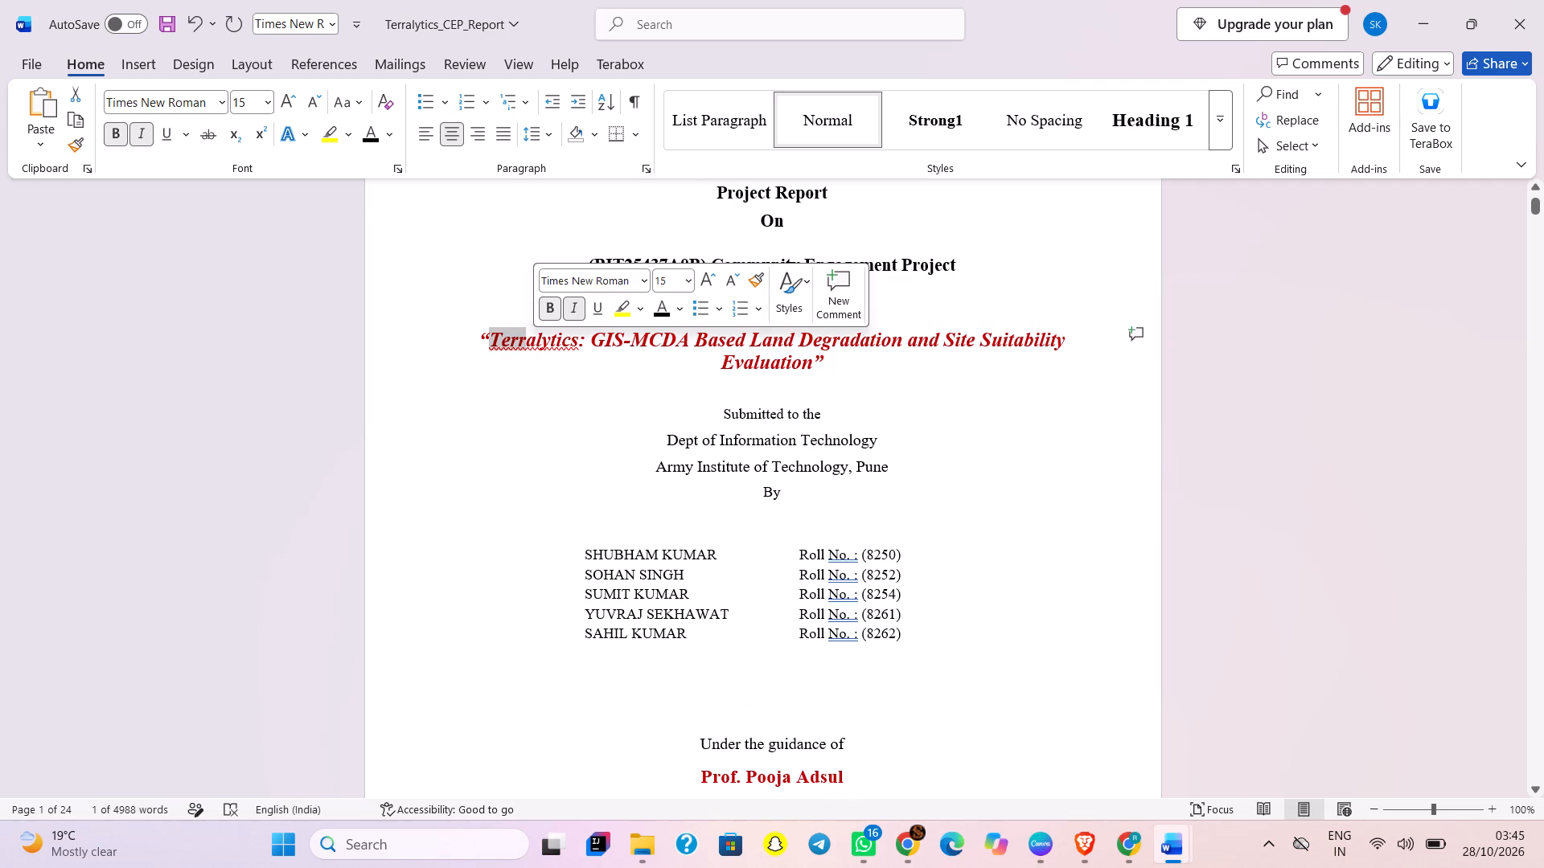
click(585, 409)
drag(562, 539, 866, 662)
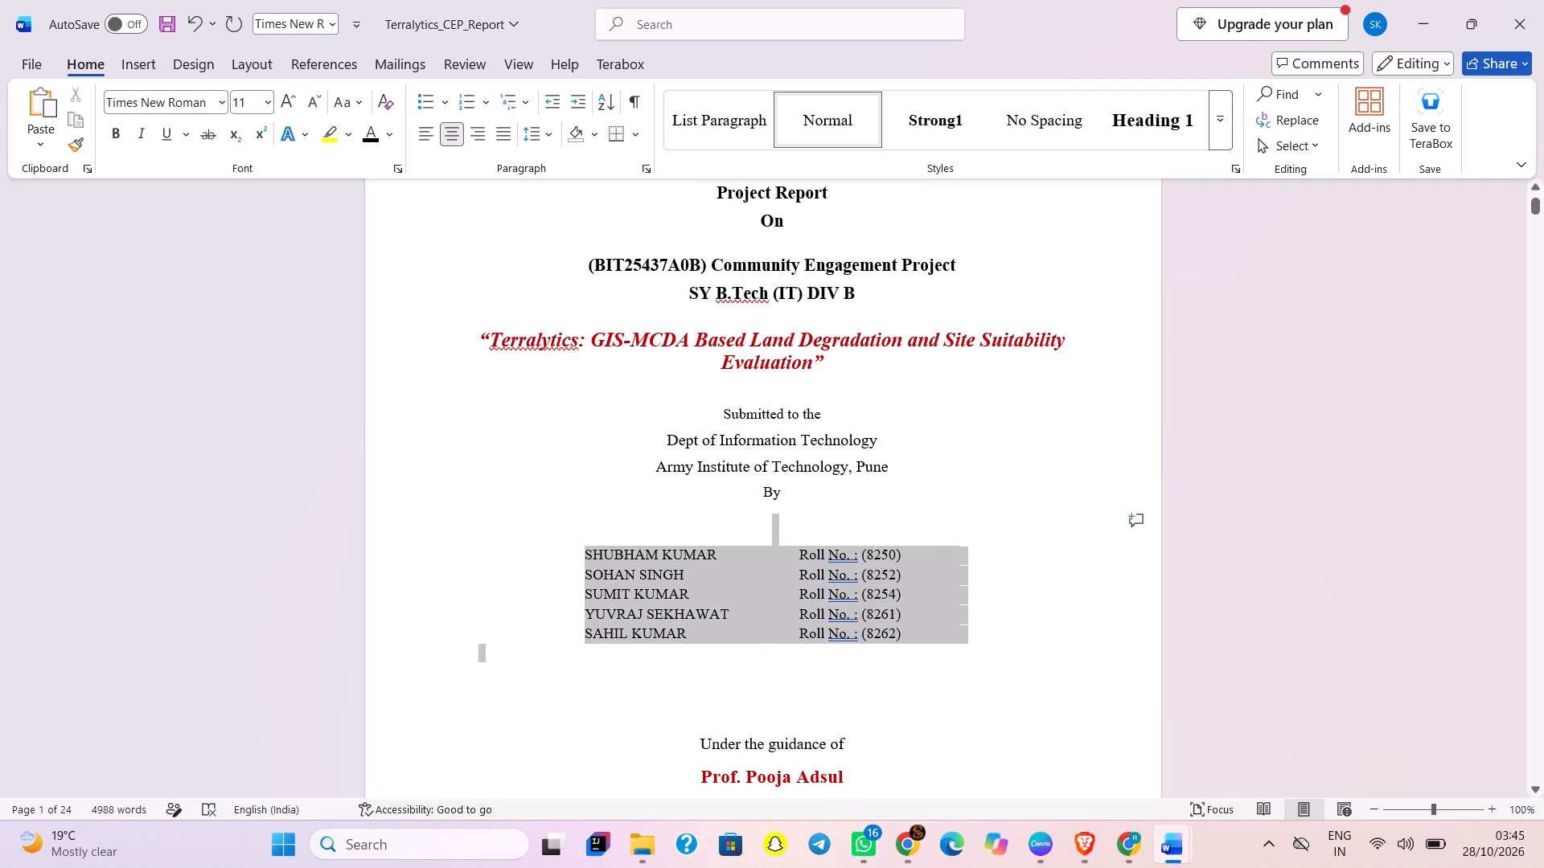
drag(866, 662, 867, 670)
click(266, 104)
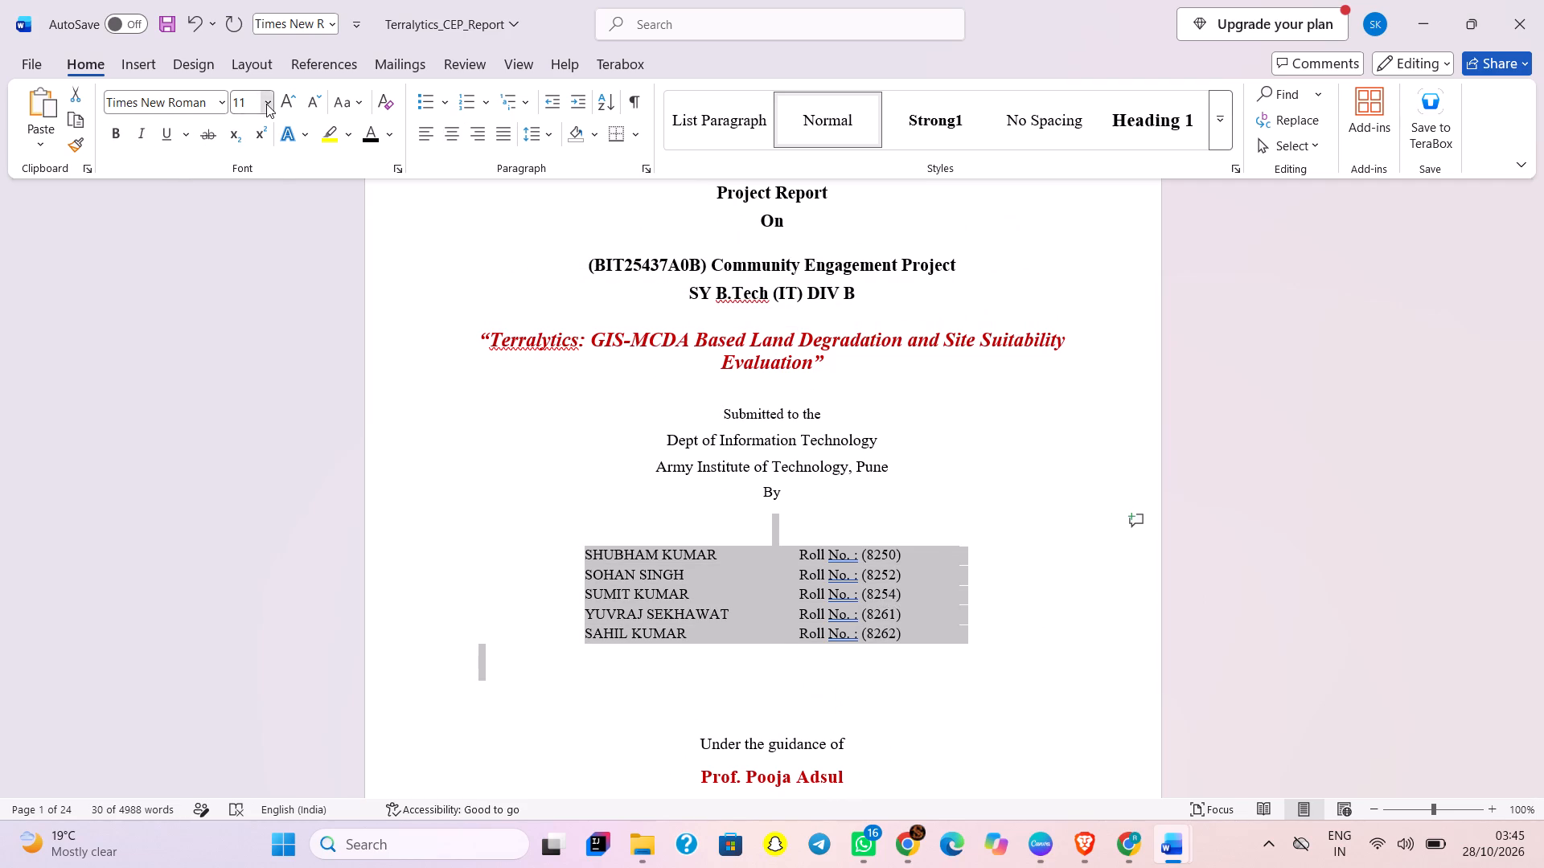
click(248, 219)
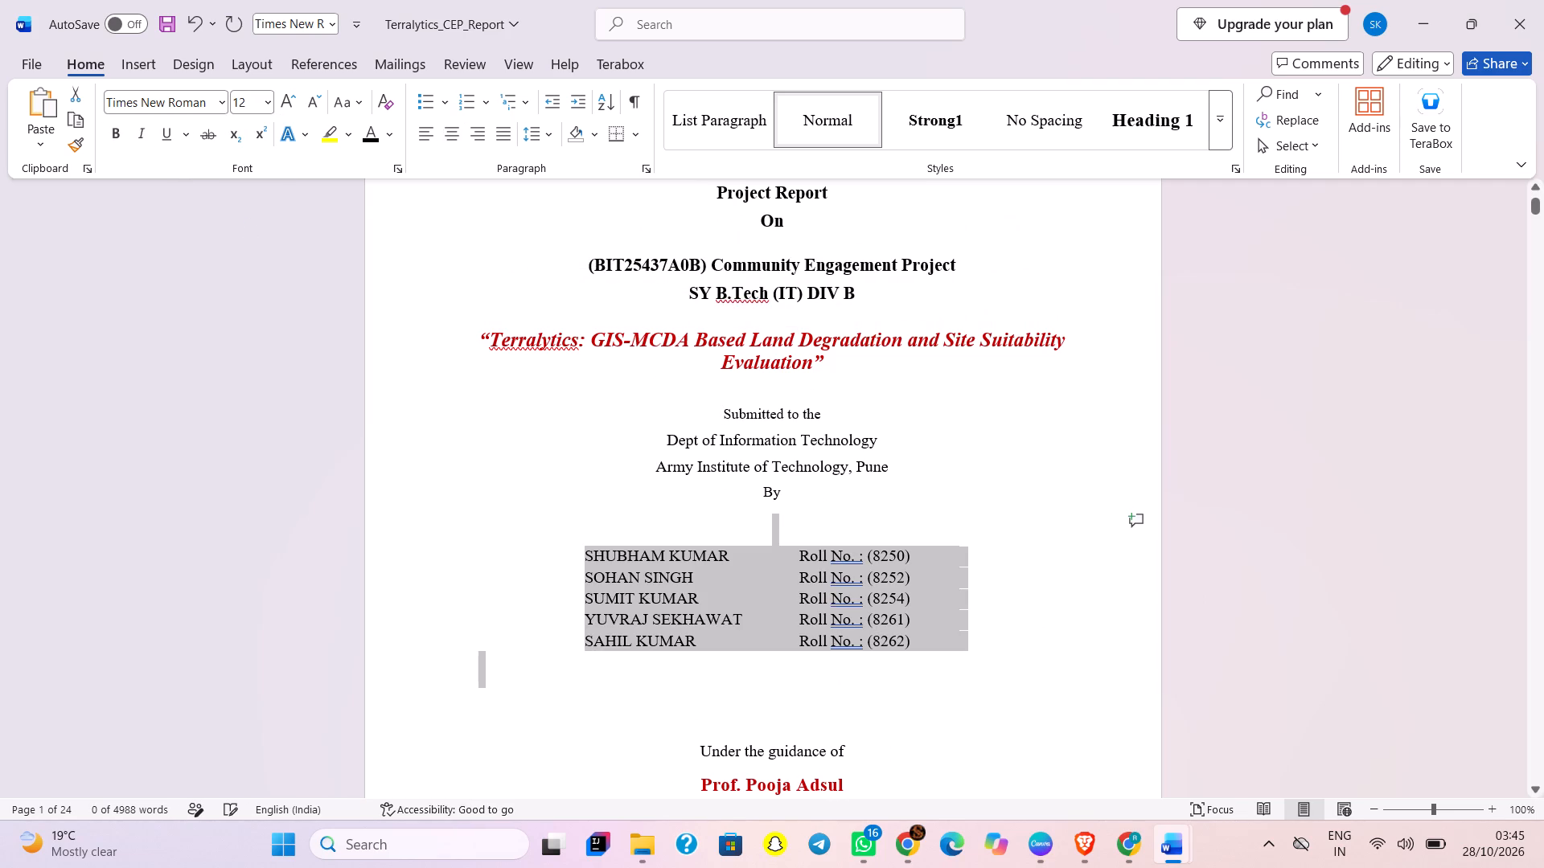
Set the cover lines from "Submitted to the" through "By" to font size 12.
drag(795, 486, 714, 423)
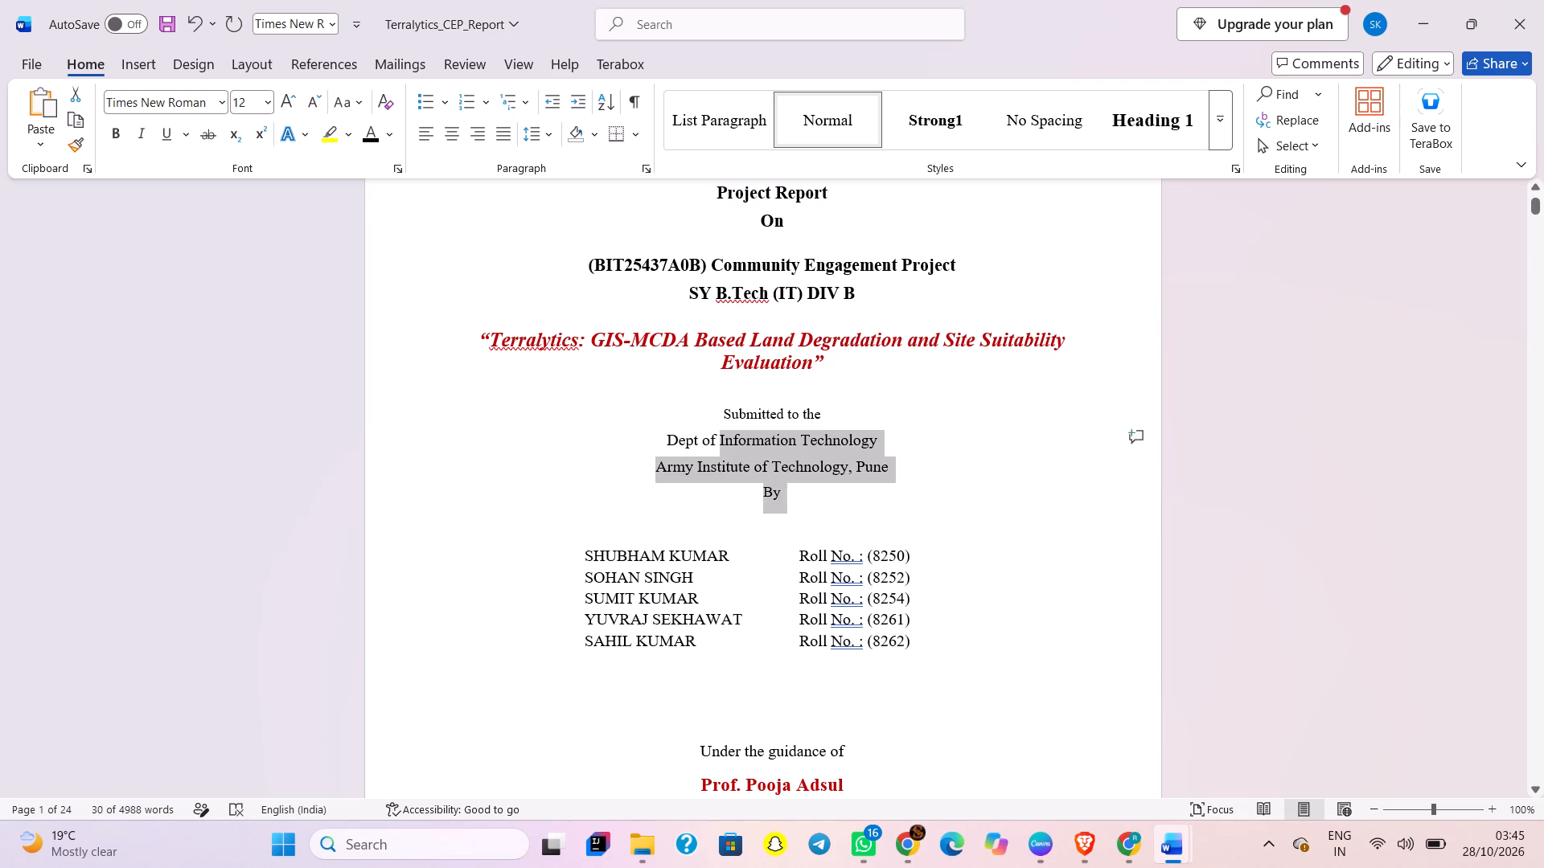
drag(714, 423, 710, 417)
click(267, 104)
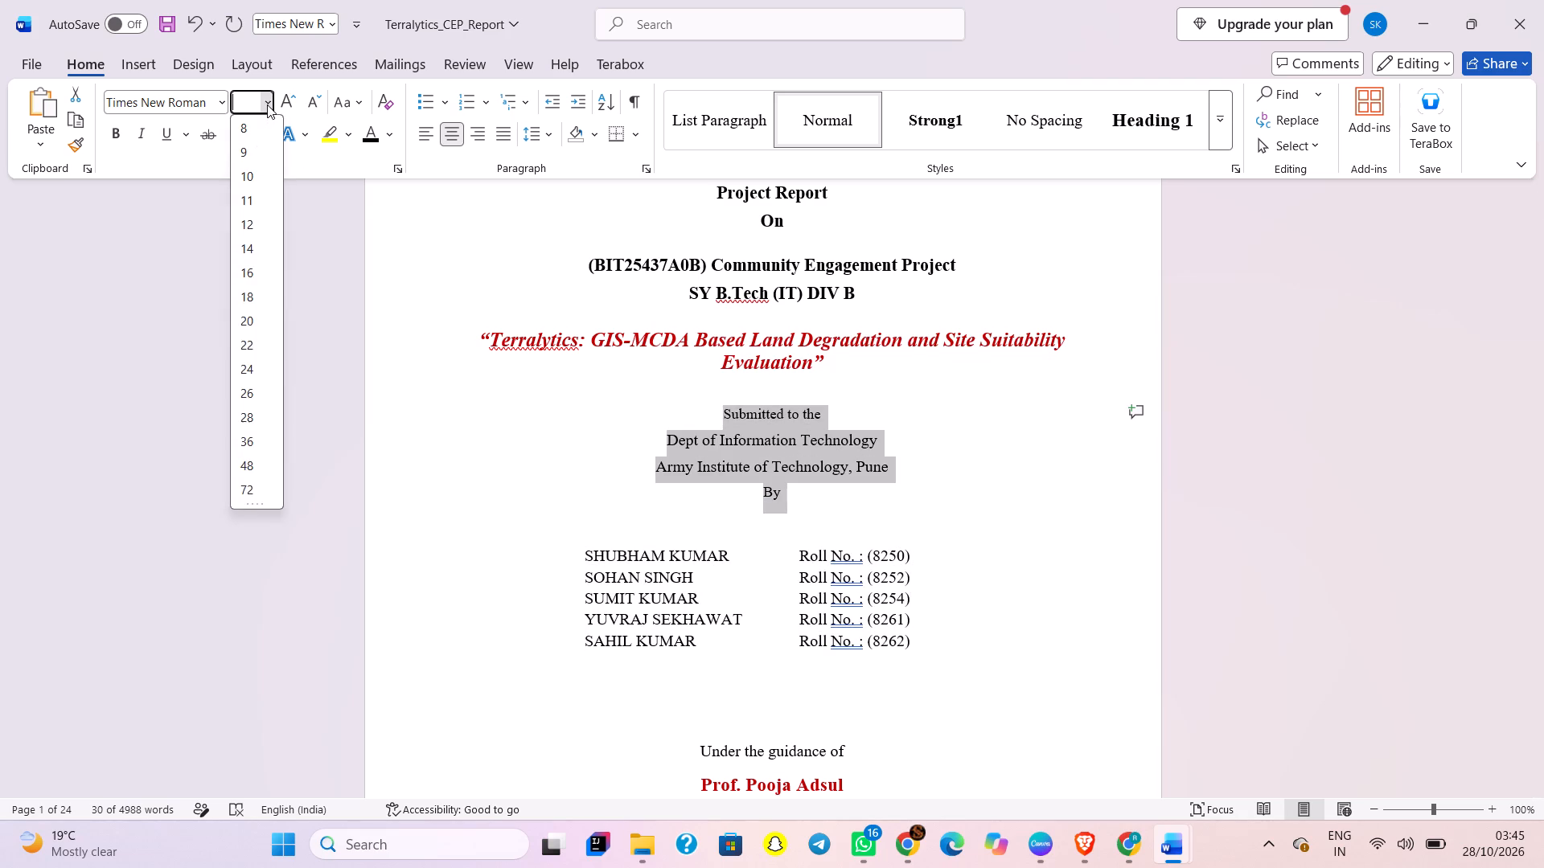
click(254, 225)
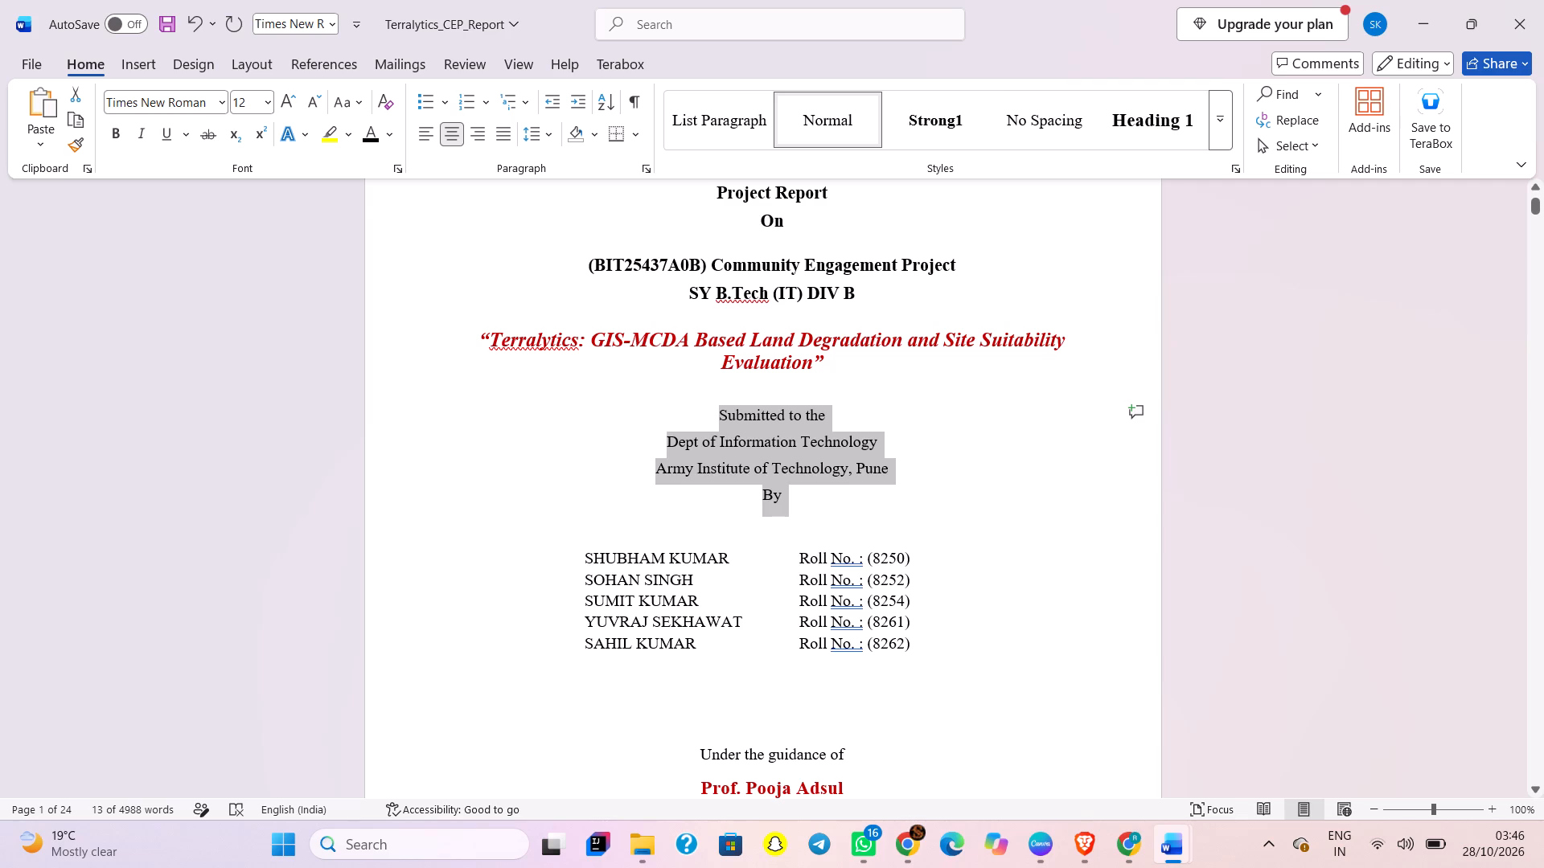
Add an empty line below the guide's name, above the AIT logo placeholder.
scroll(789, 362, down, 2)
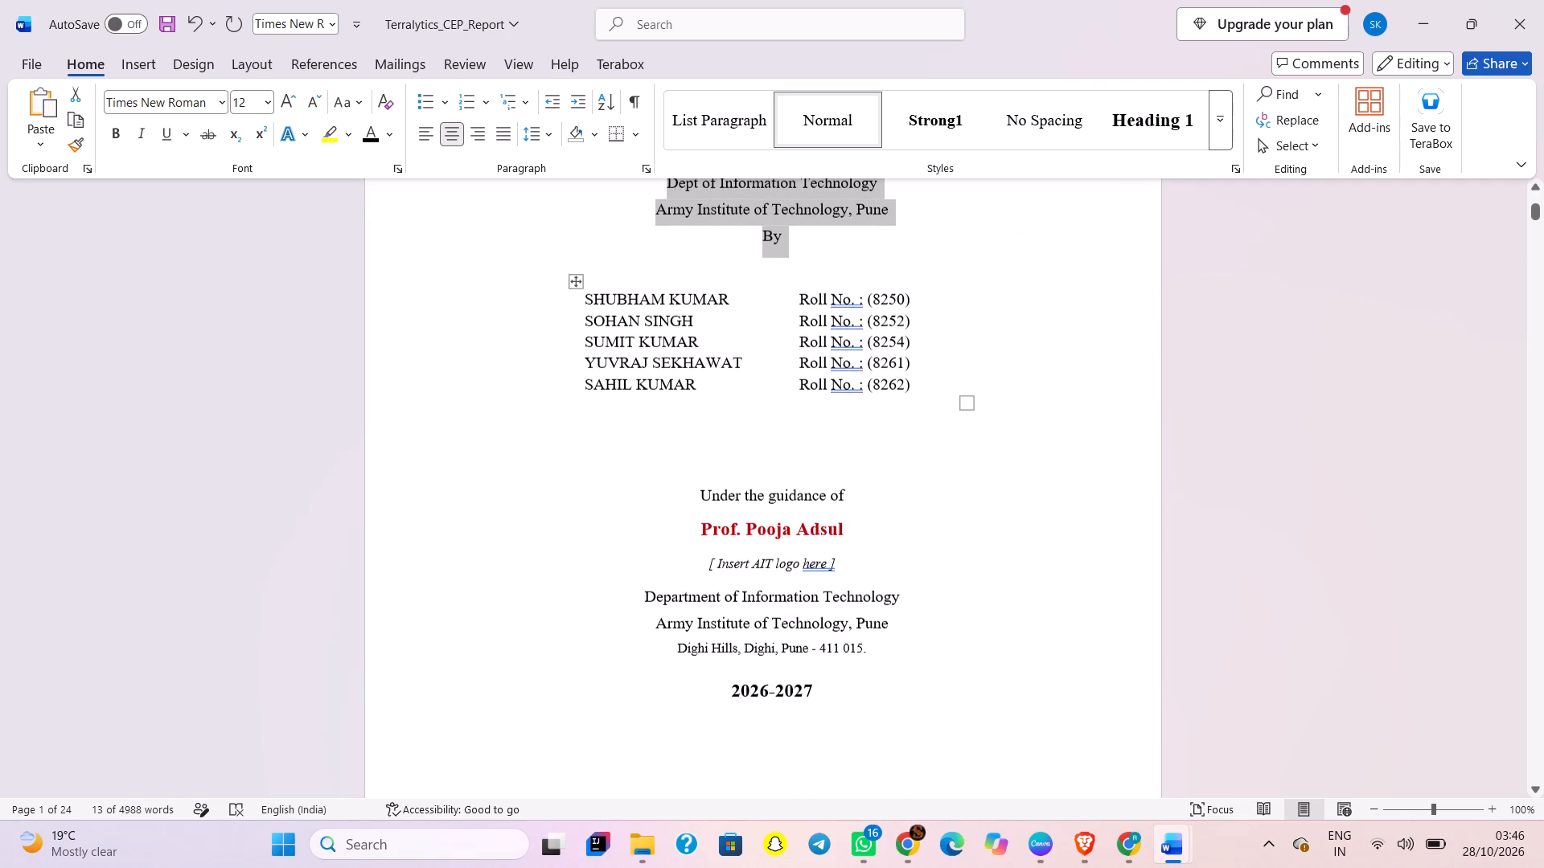
click(856, 536)
key(Return)
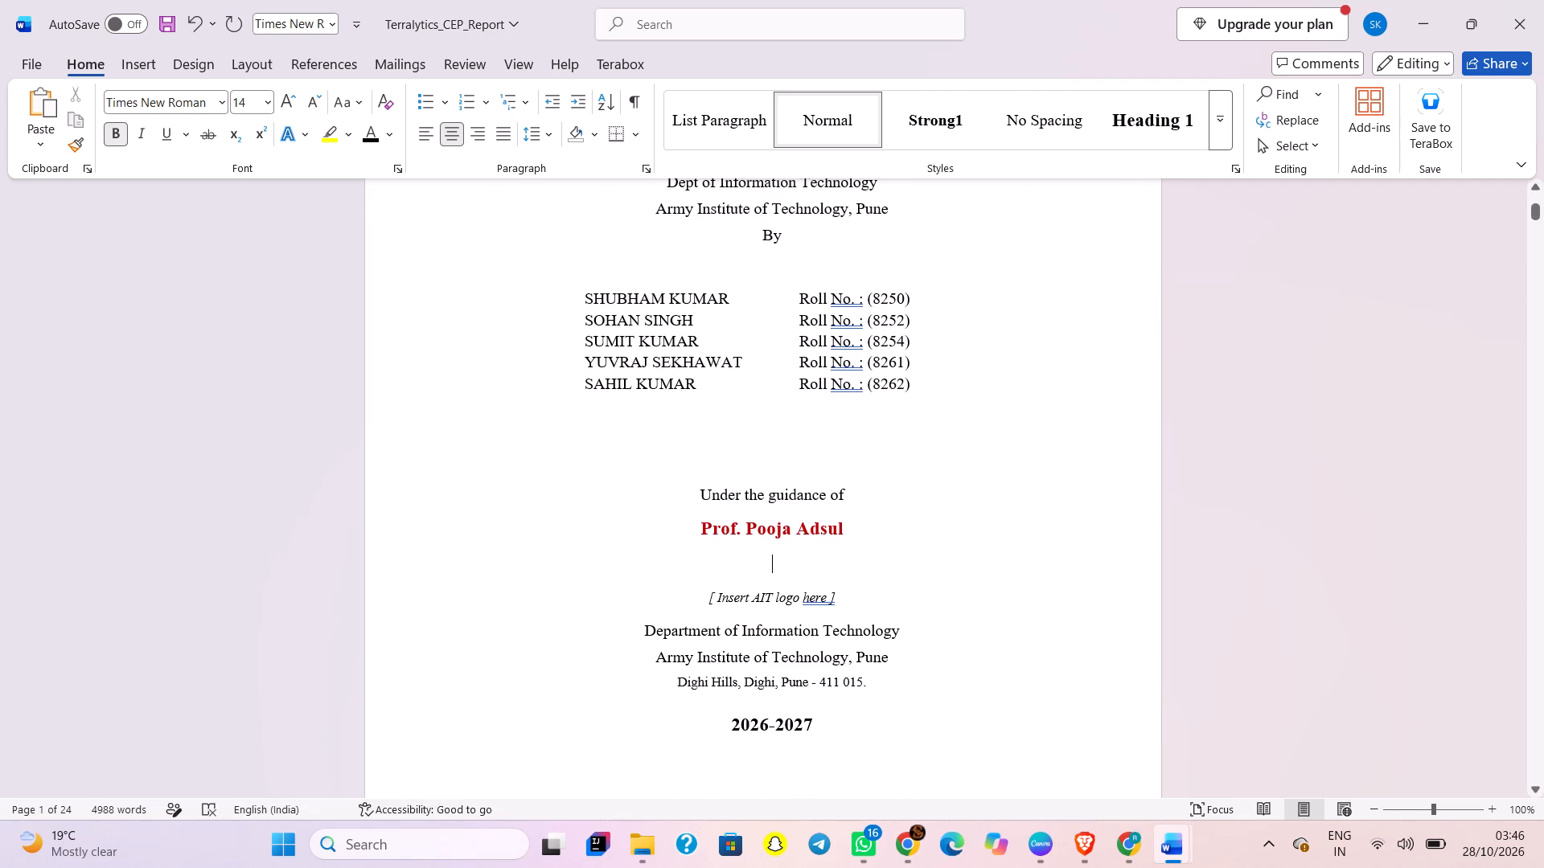
Switch to Chrome, open a new tab, and close the YouTube video and Claude prompt tabs.
click(905, 853)
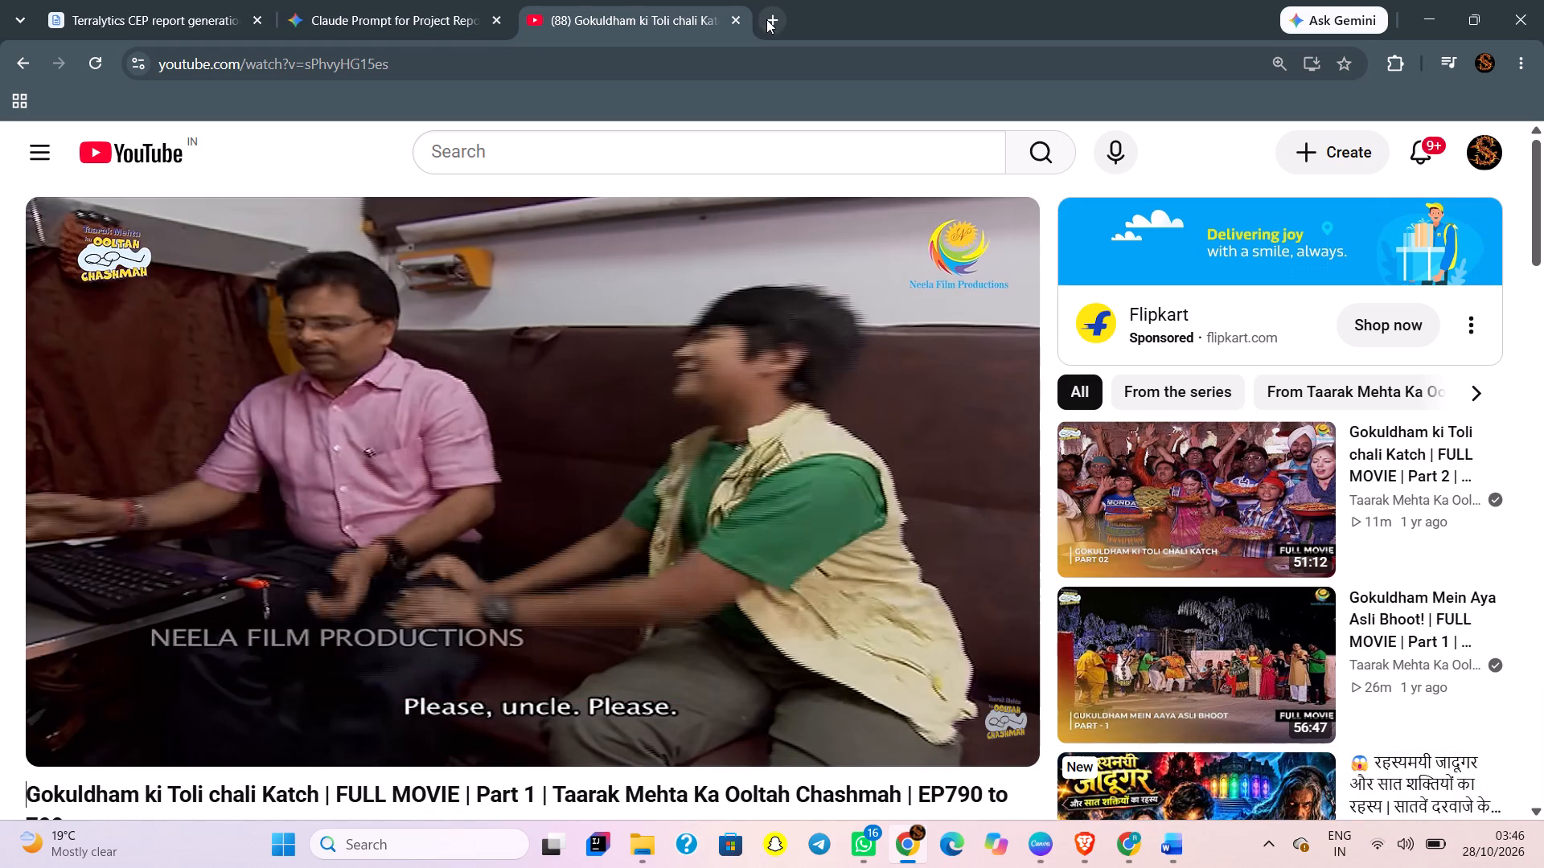
click(766, 19)
click(734, 23)
click(494, 23)
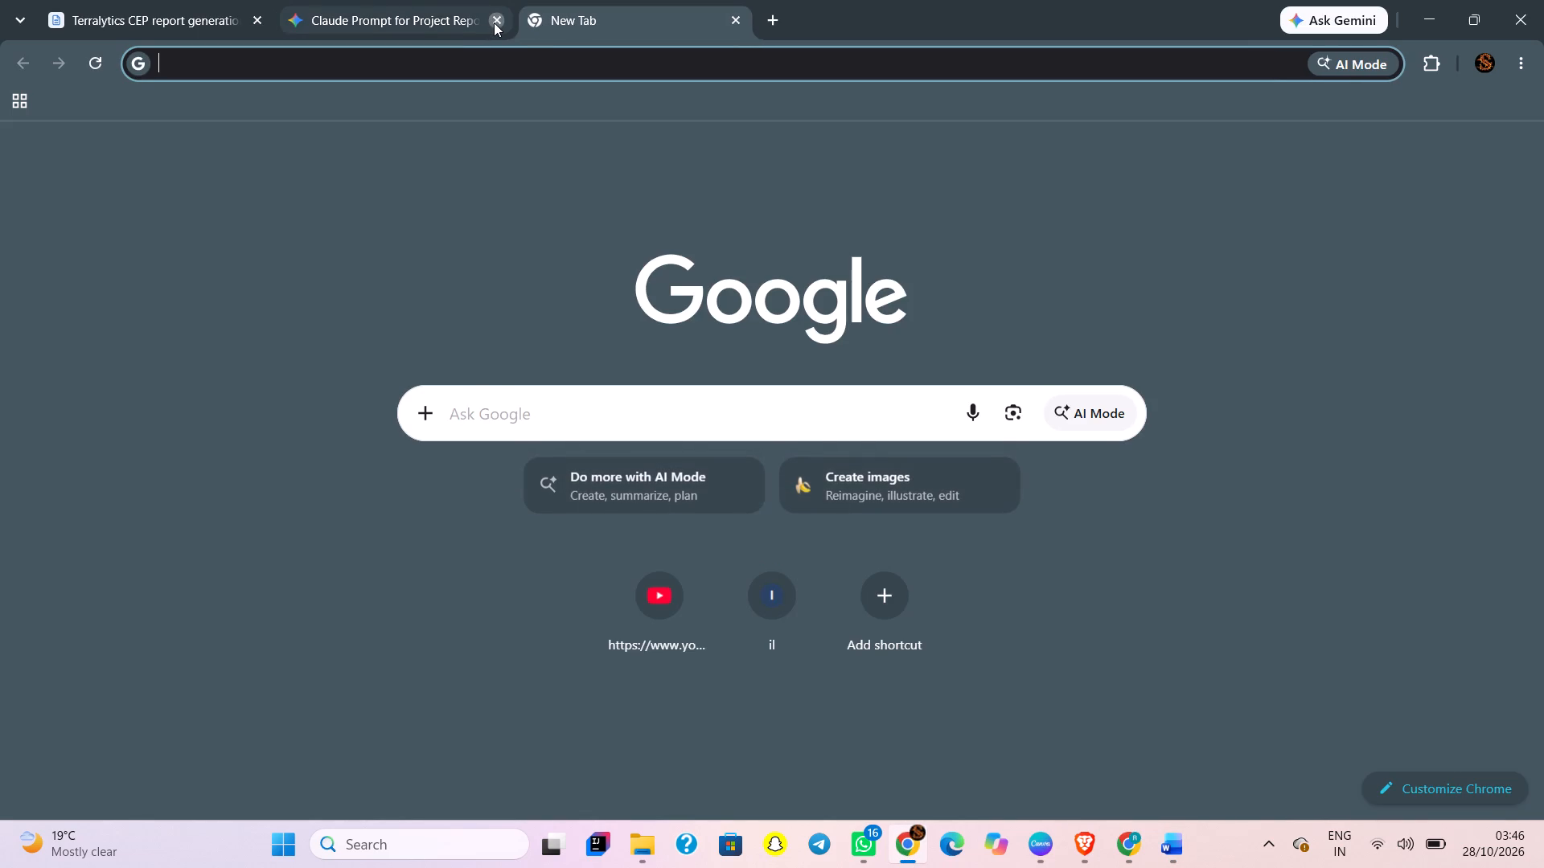
click(494, 23)
Search Google for "ait logo png" and refine the query to "ait pune logo png".
click(512, 410)
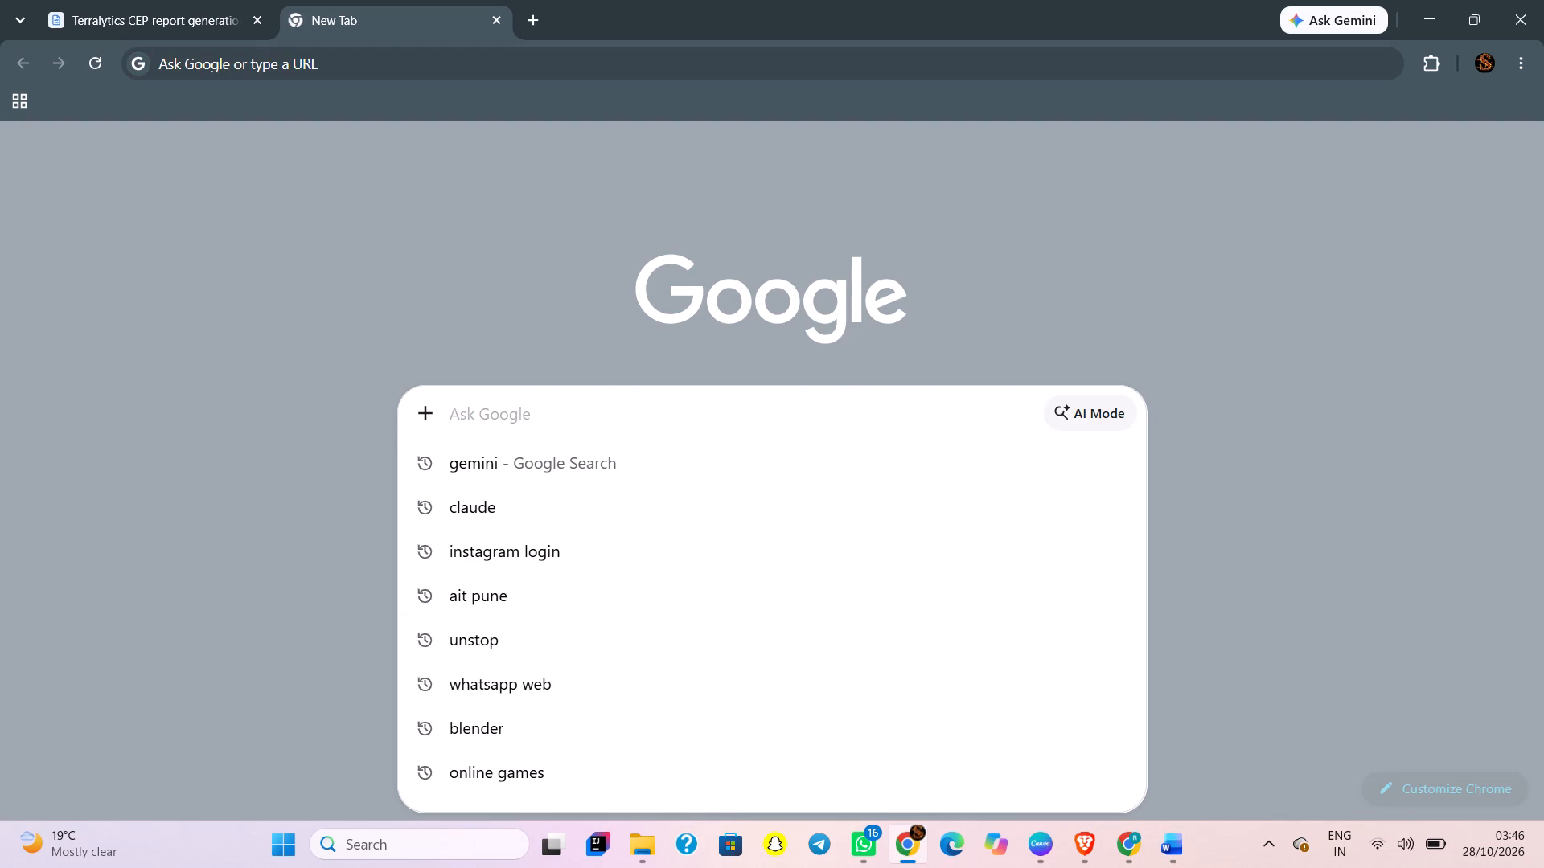
text(ait lo)
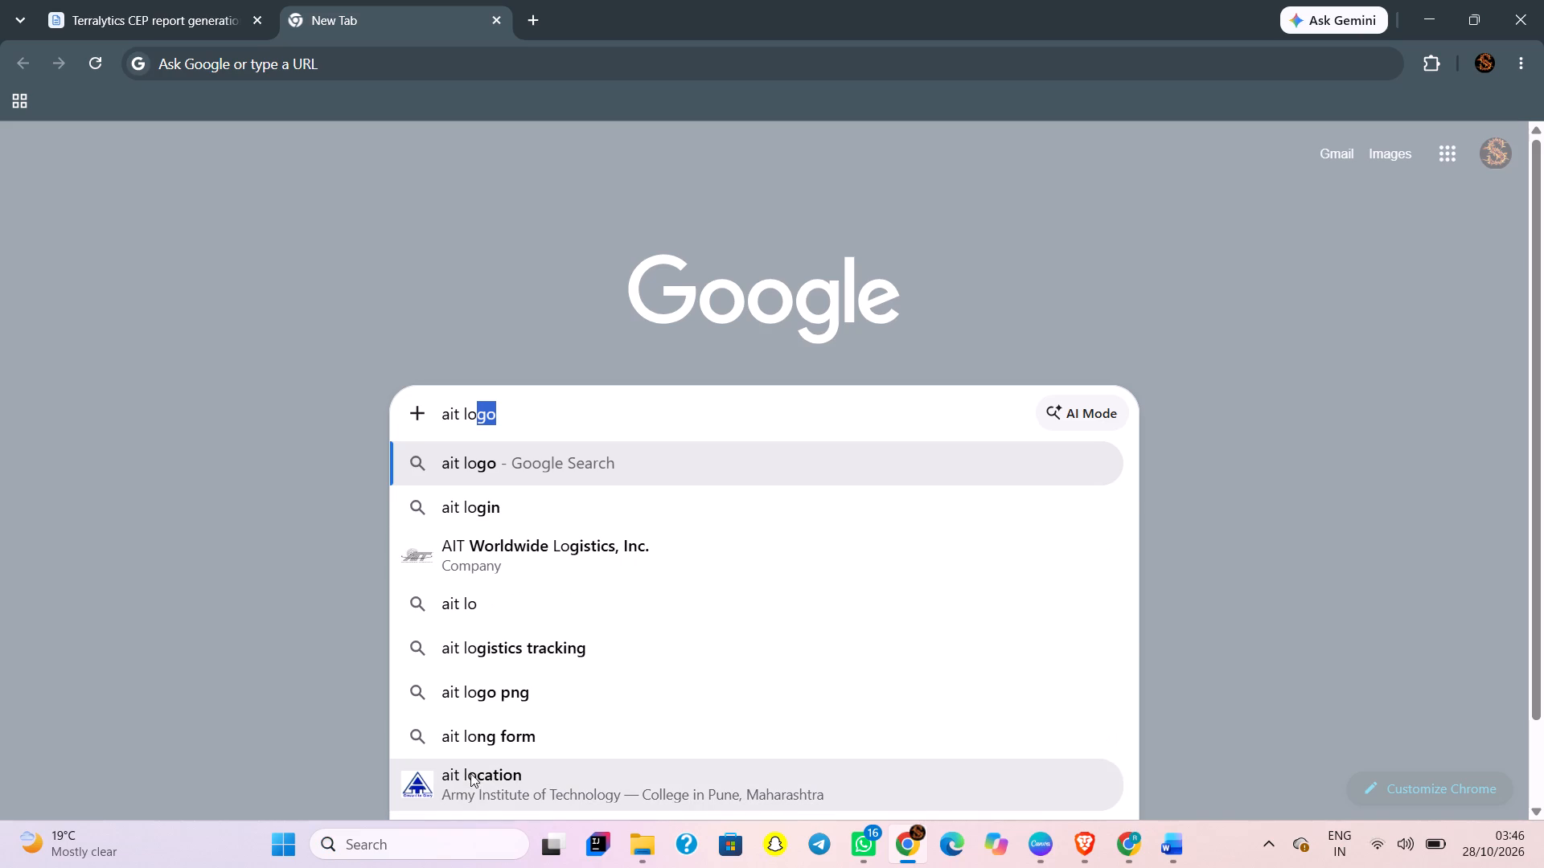
click(501, 710)
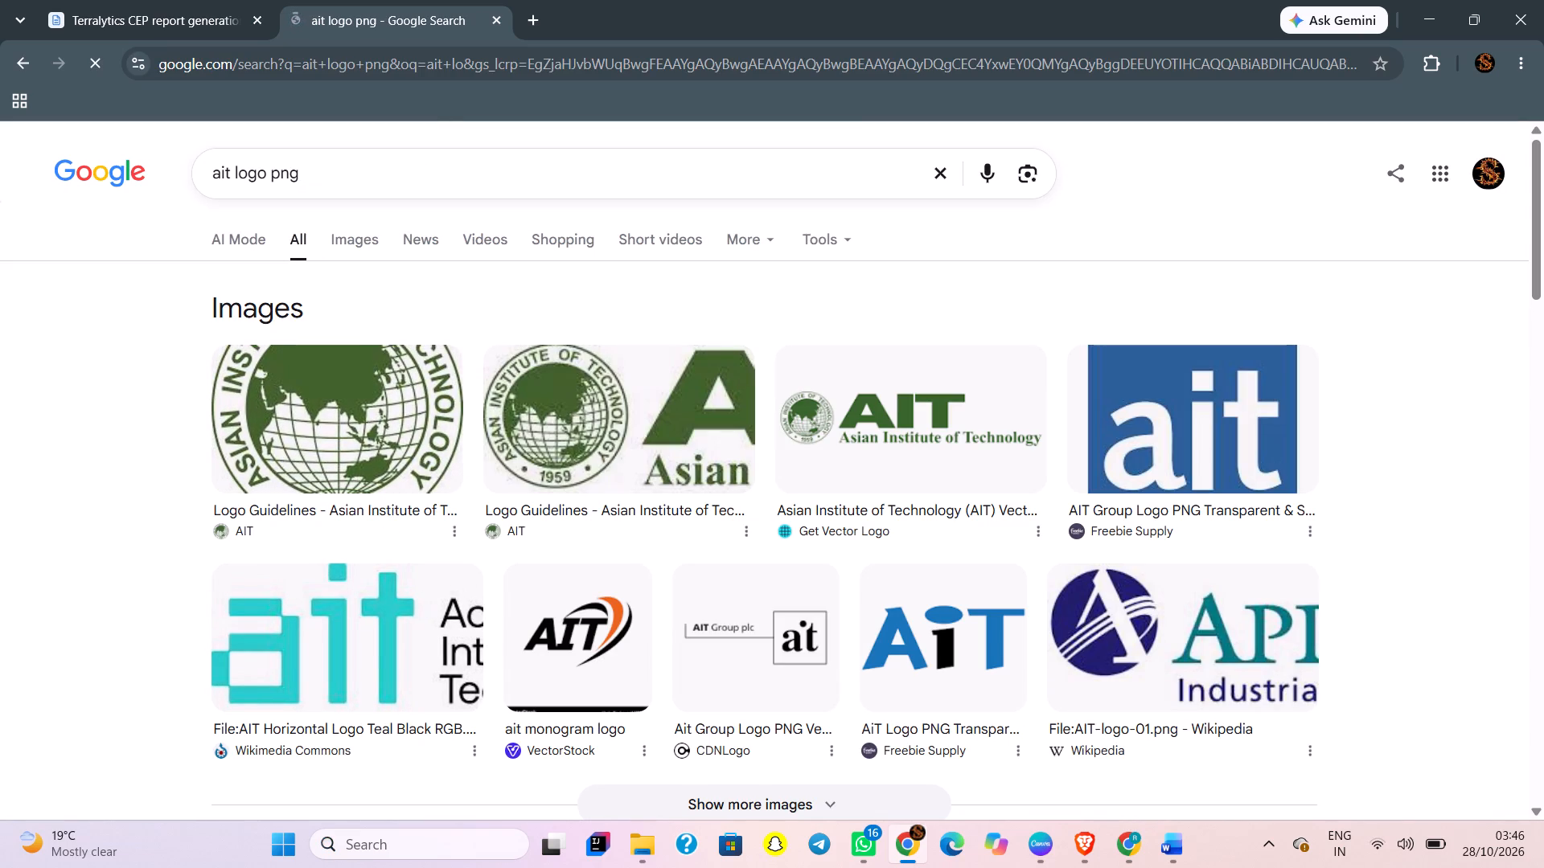
click(235, 166)
text(pune)
key(space)
key(Return)
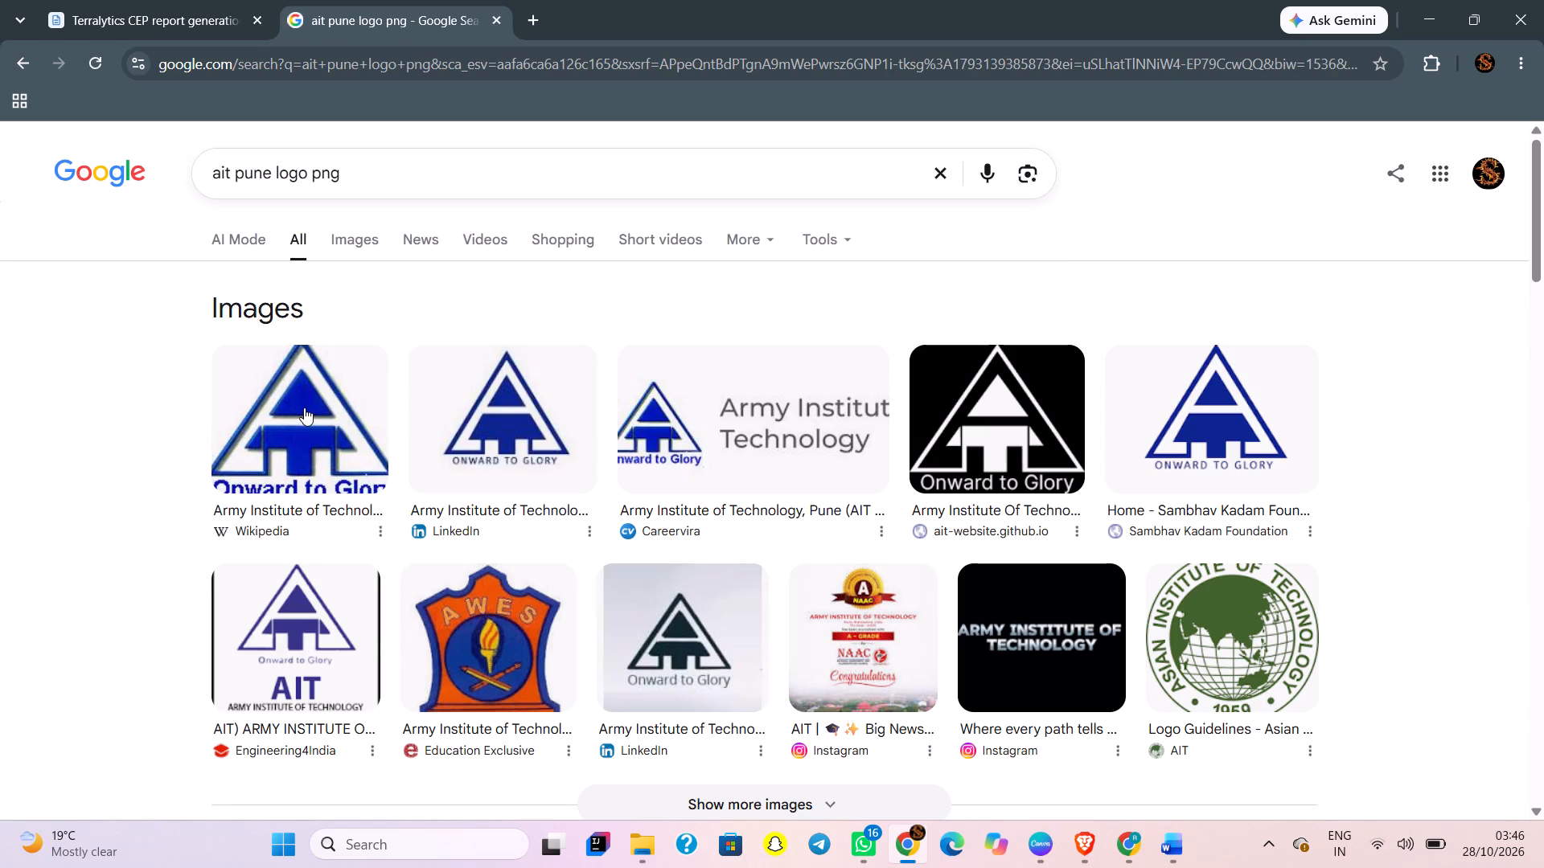
Copy the Army Institute of Technology logo from the Wikipedia image result and paste it into the Terralytics_CEP_Report Word document below the guide's name.
right_click(304, 407)
click(400, 493)
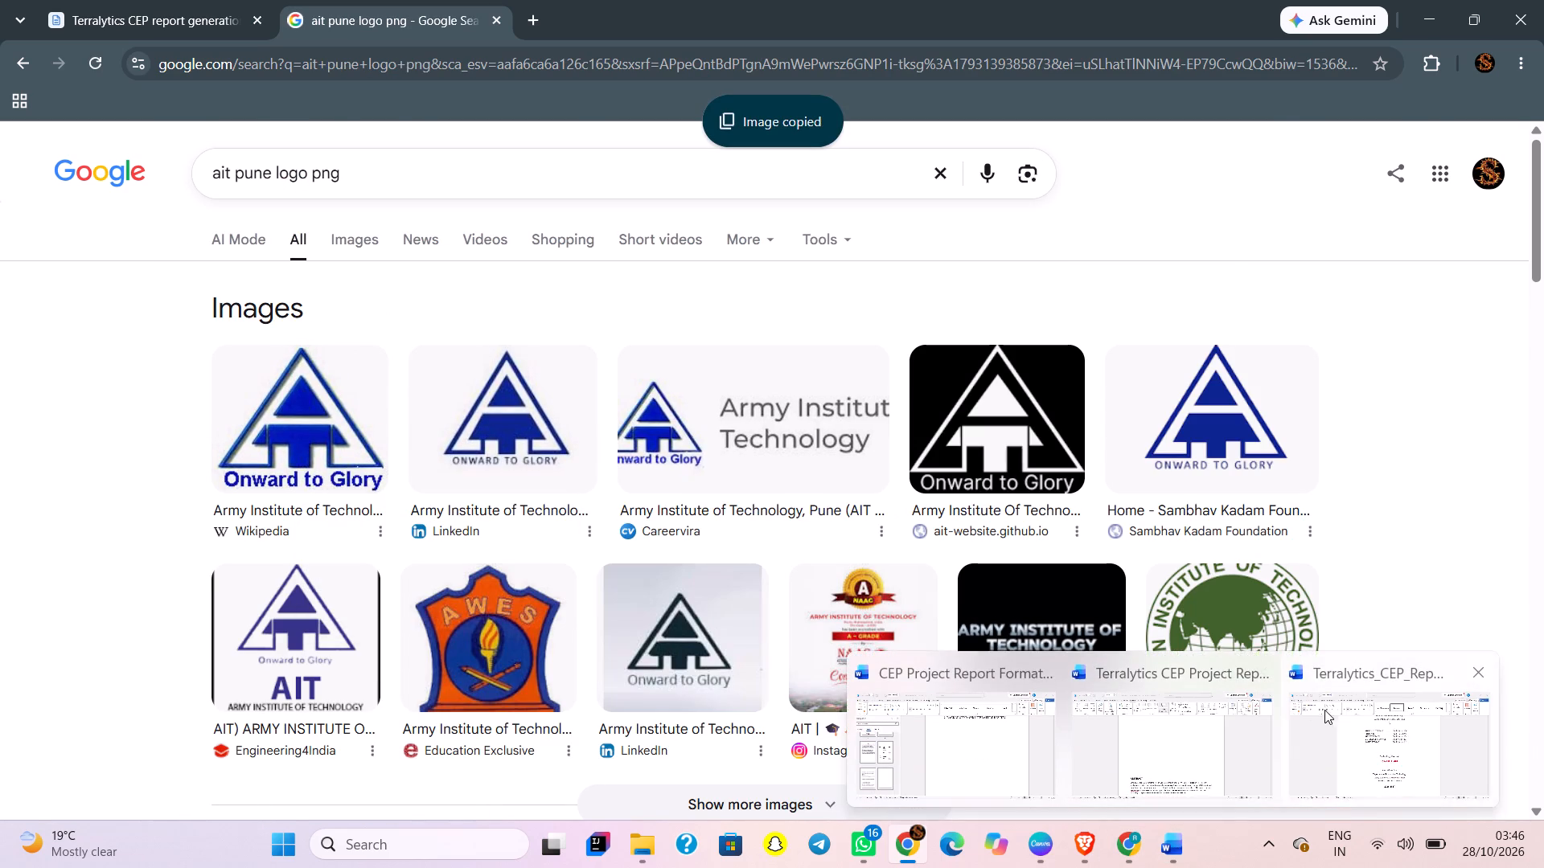
click(1329, 711)
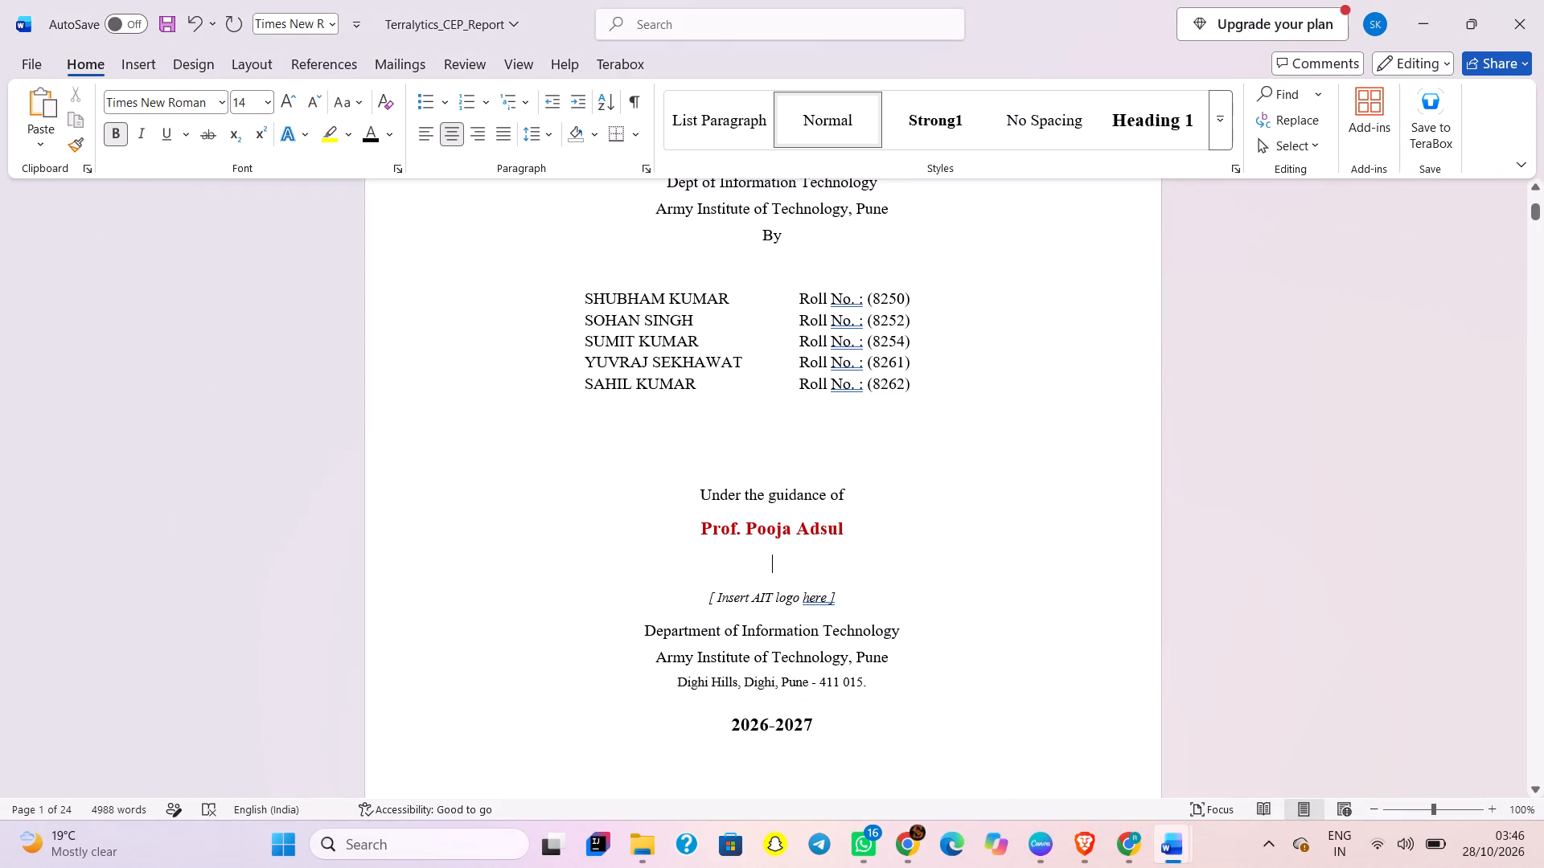
key(ctrl+v)
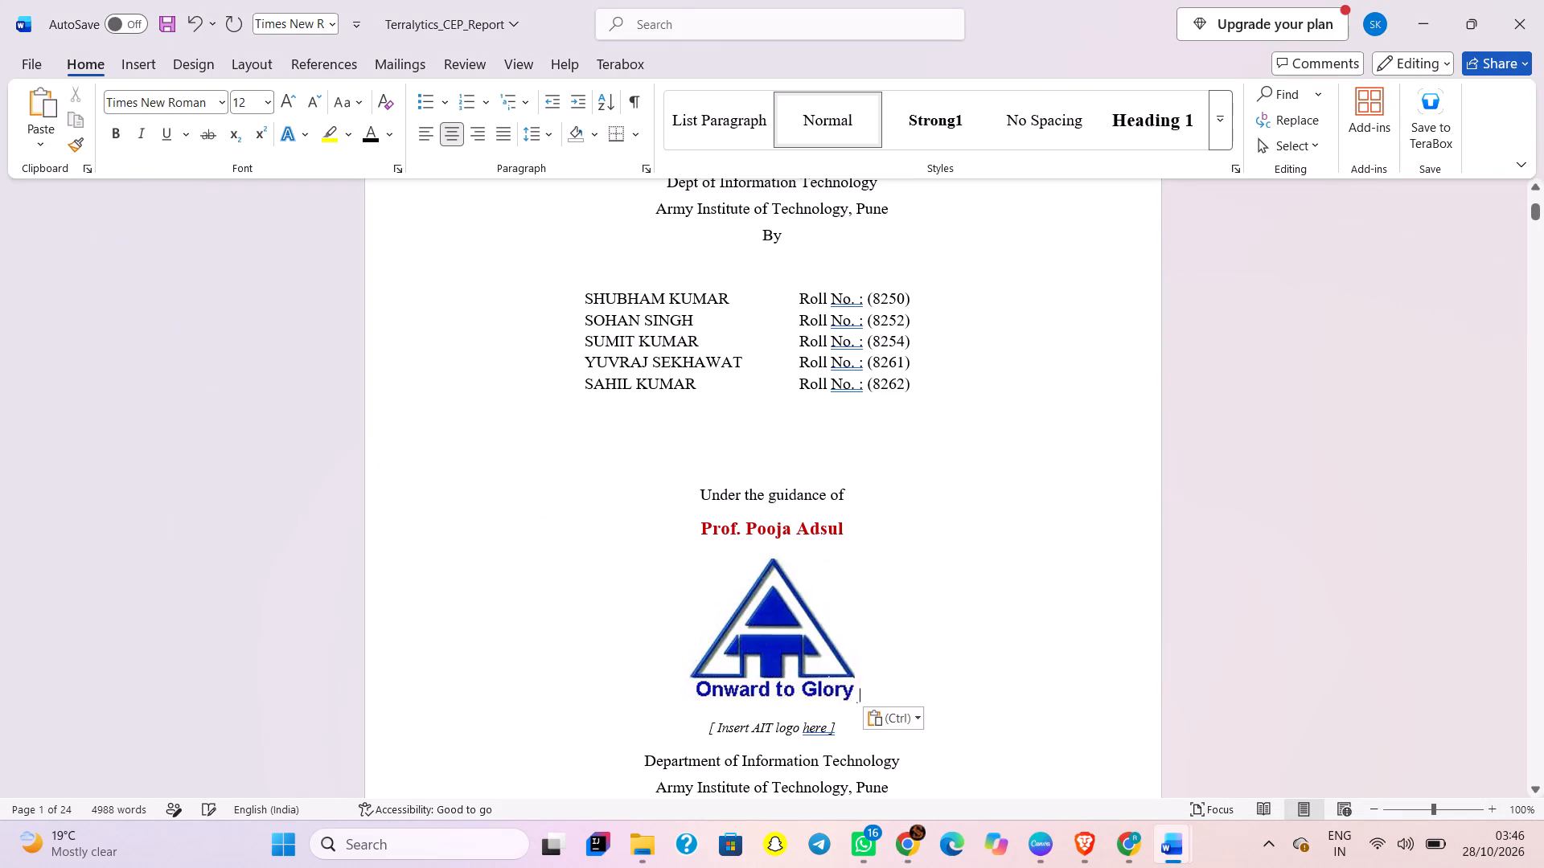
Delete the "[ Insert AIT logo here ]" placeholder line below the pasted logo.
scroll(848, 600, down, 1)
drag(837, 503, 702, 507)
key(BackSpace)
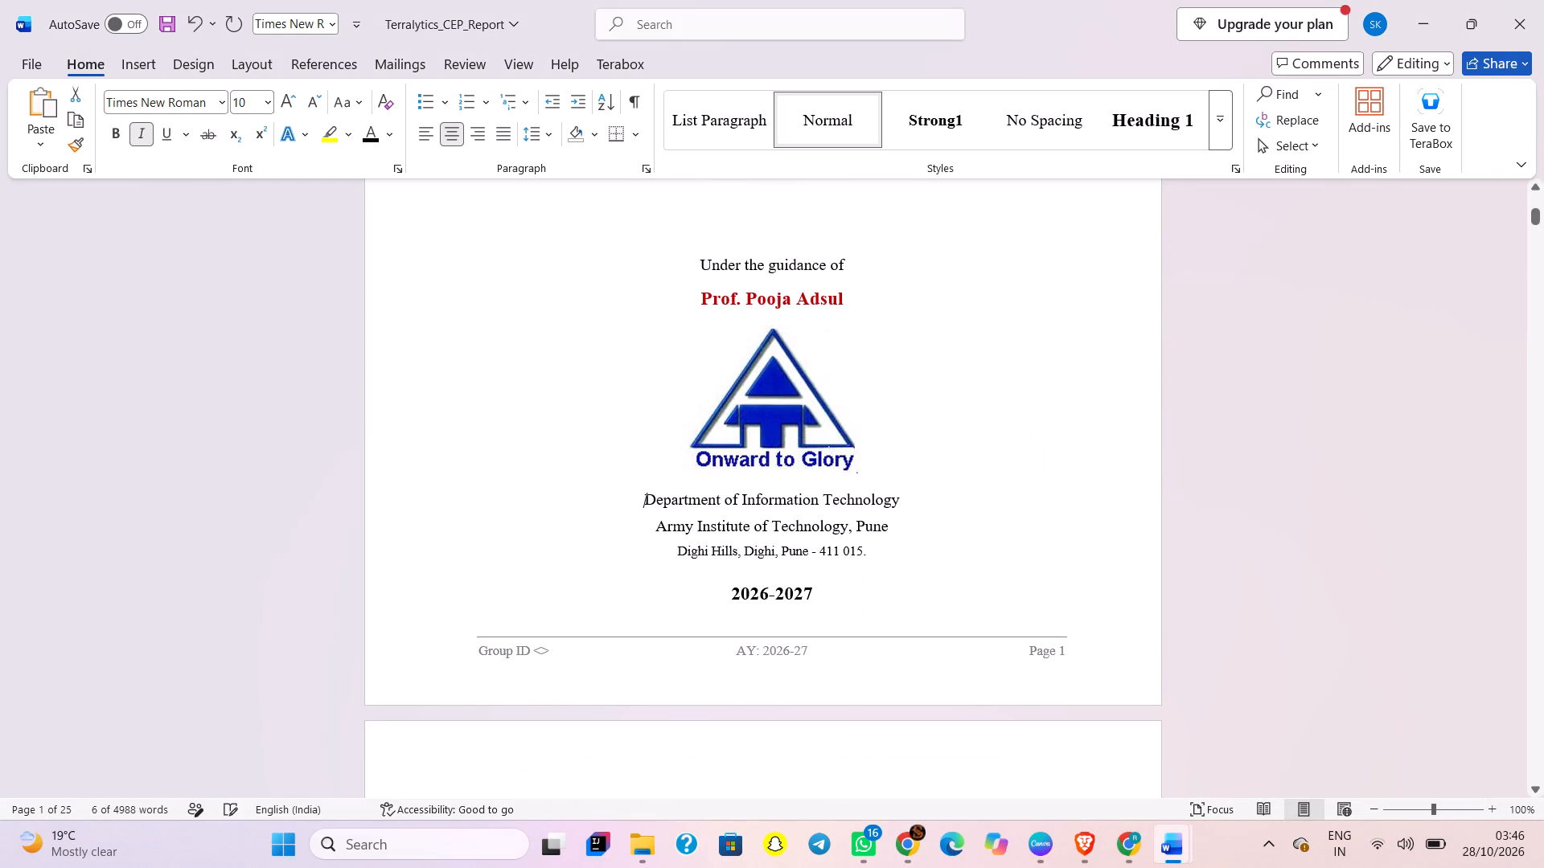
Shrink the pasted logo proportionally to about the width of the guide's name above it.
click(783, 428)
drag(862, 474, 839, 460)
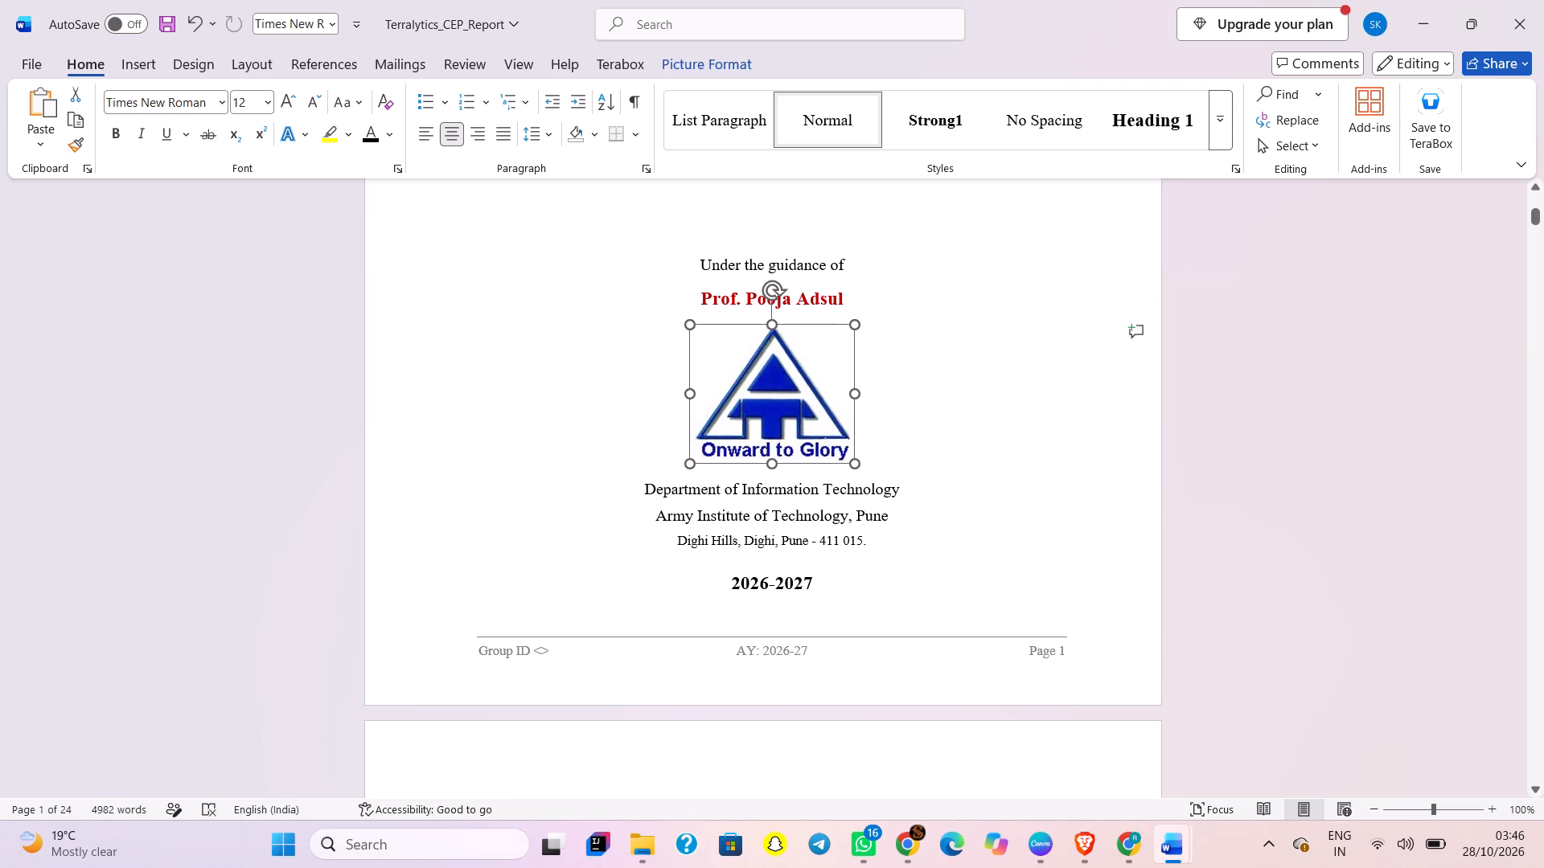
drag(839, 460, 806, 434)
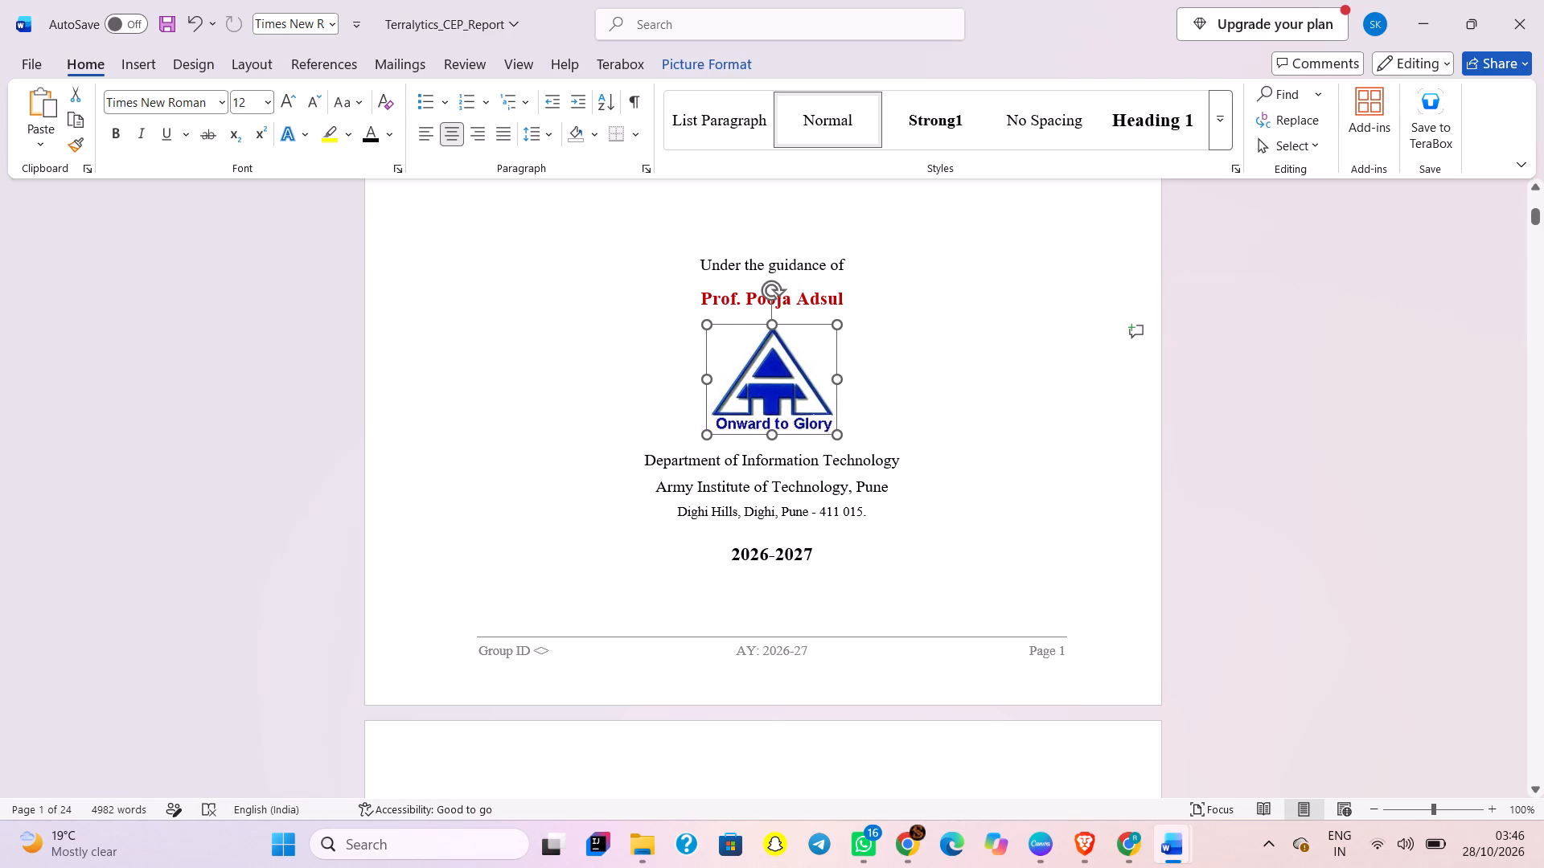
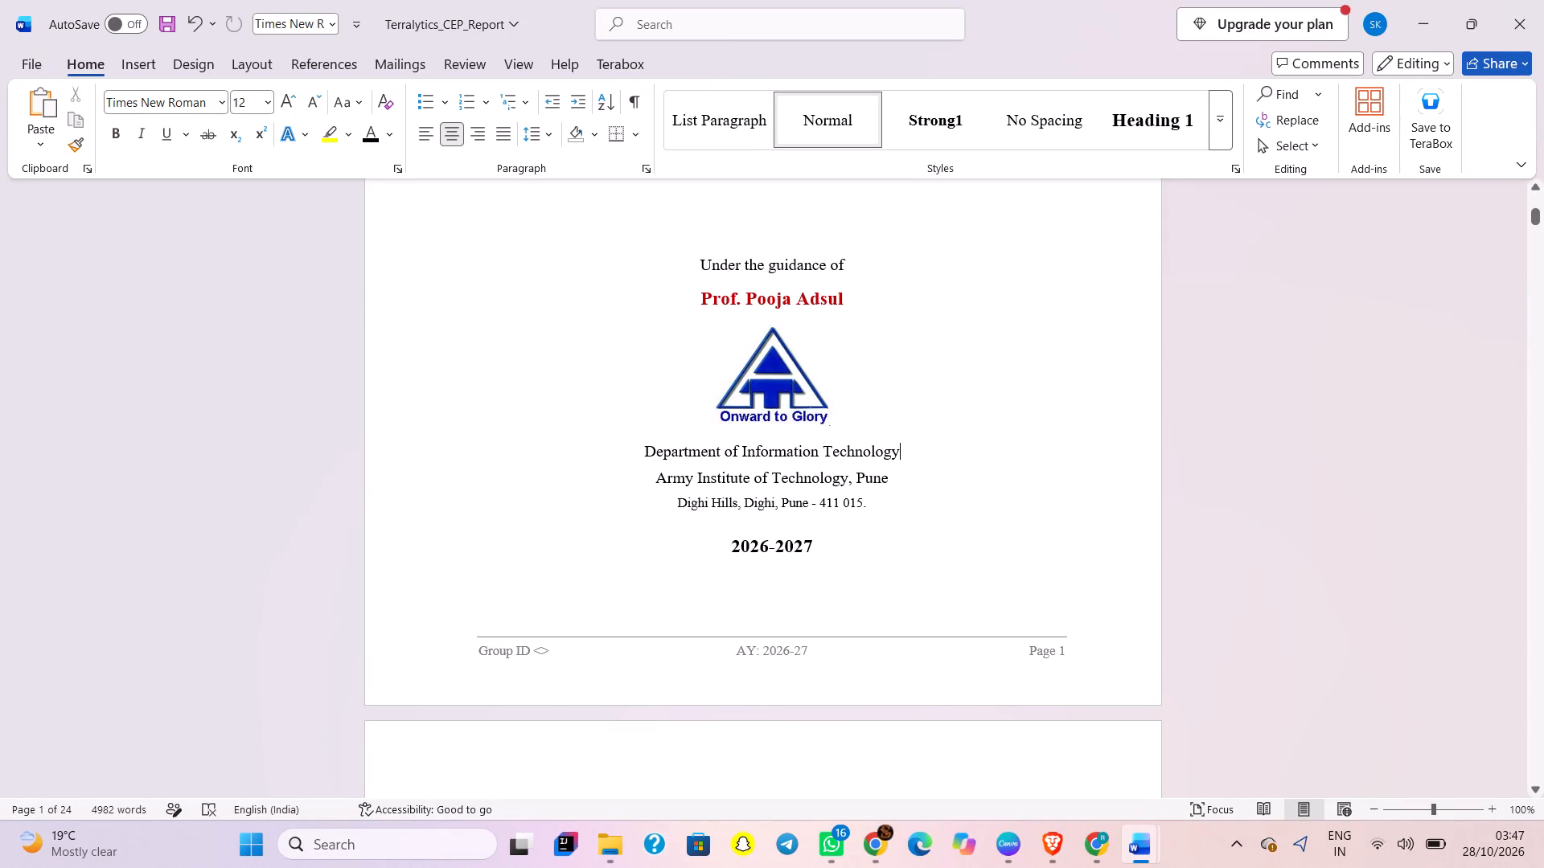
Set the department, institute and Dighi Hills address lines below the logo to 12-point font size.
drag(867, 507, 667, 458)
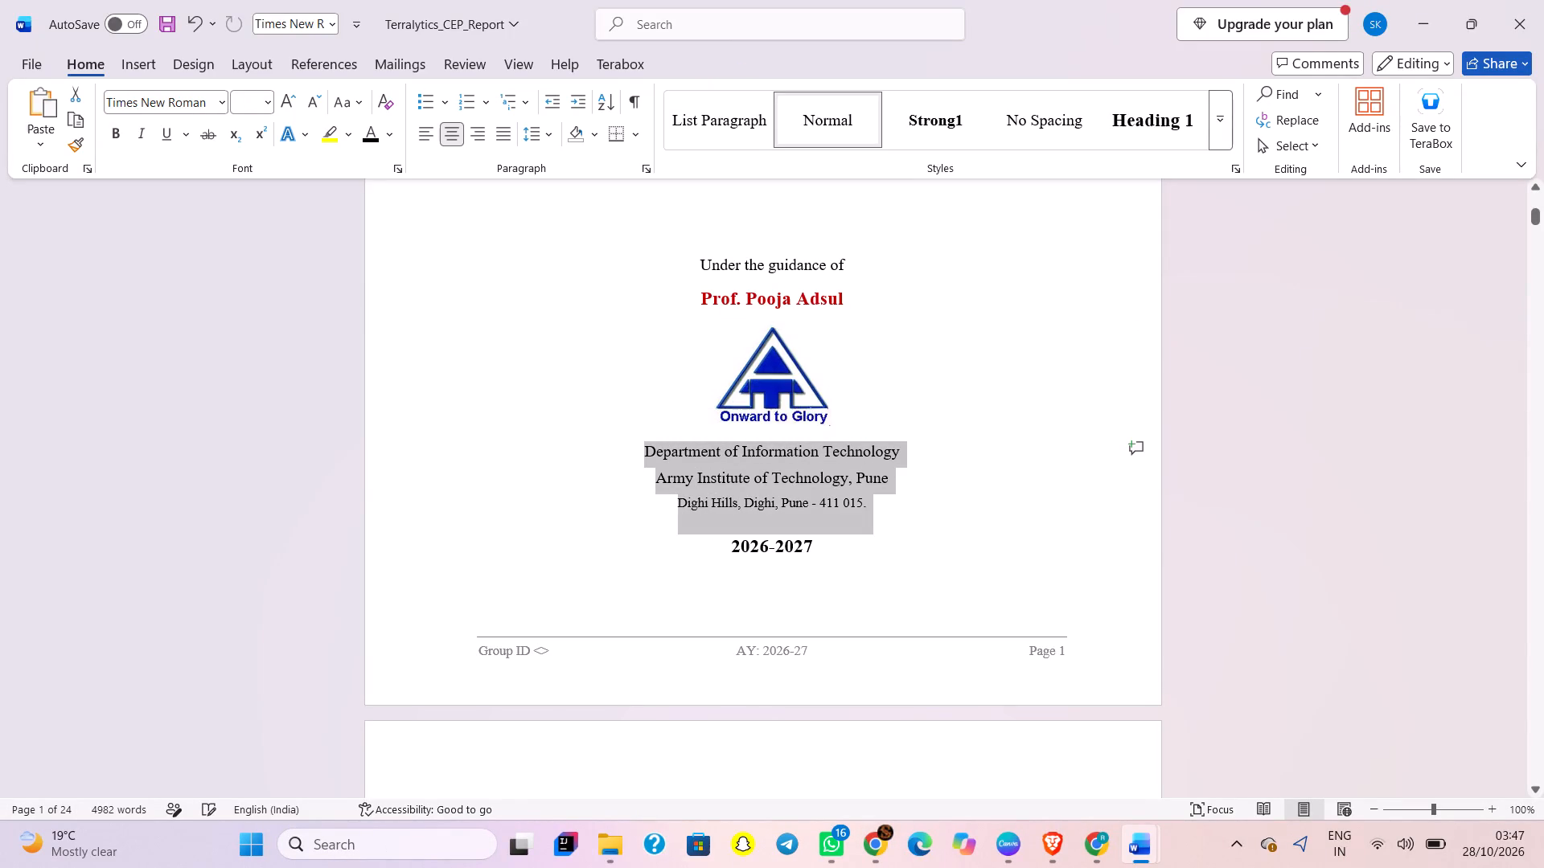
click(265, 103)
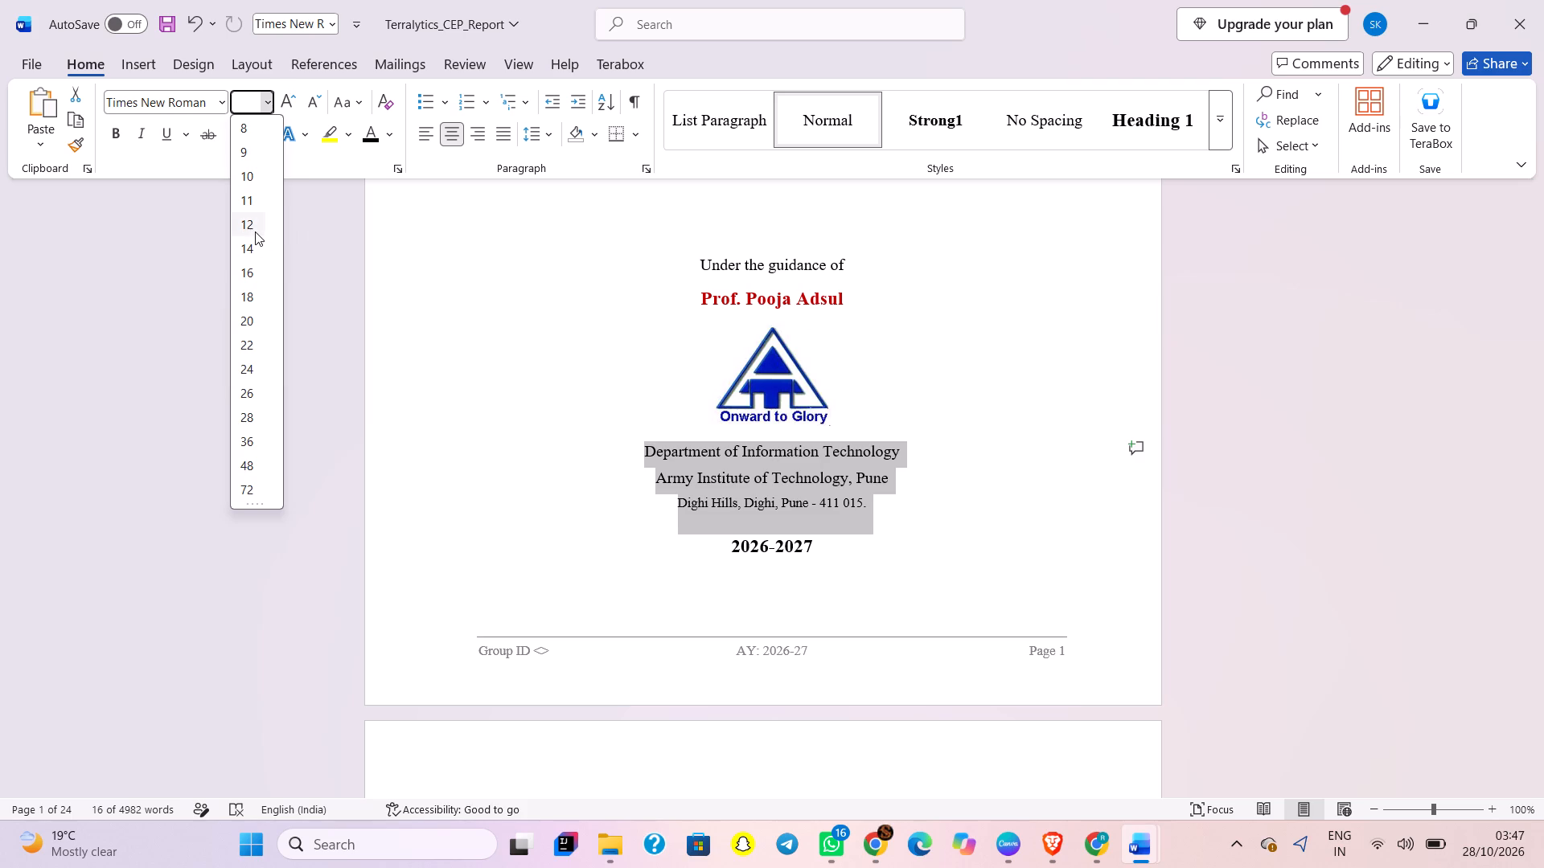
click(255, 231)
click(528, 530)
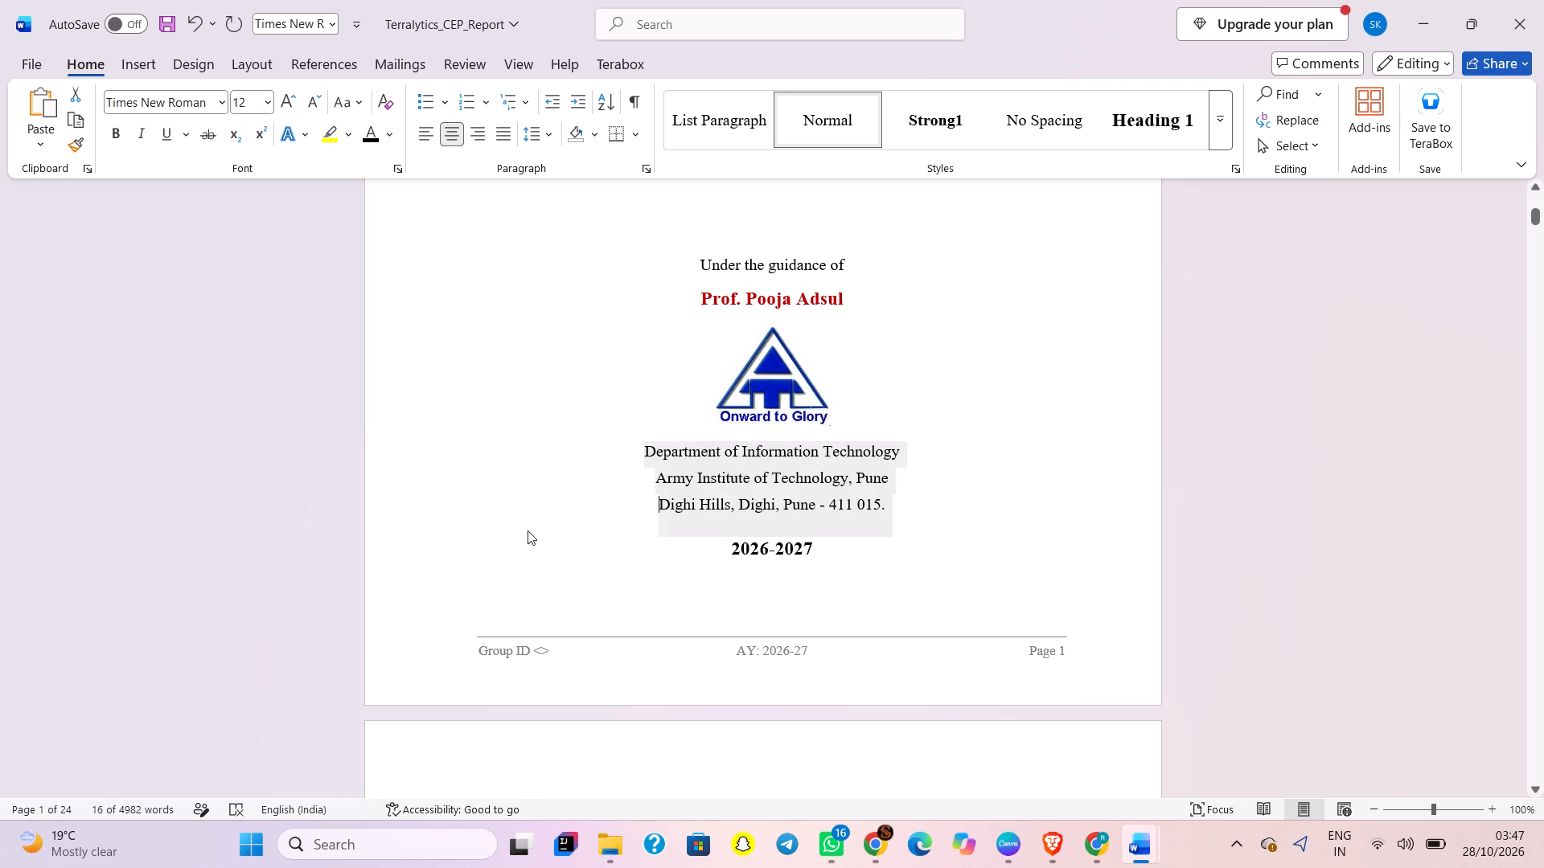
Open the cover page footer for editing and delete the "<>" placeholder after "Group ID".
click(533, 660)
double_click(543, 652)
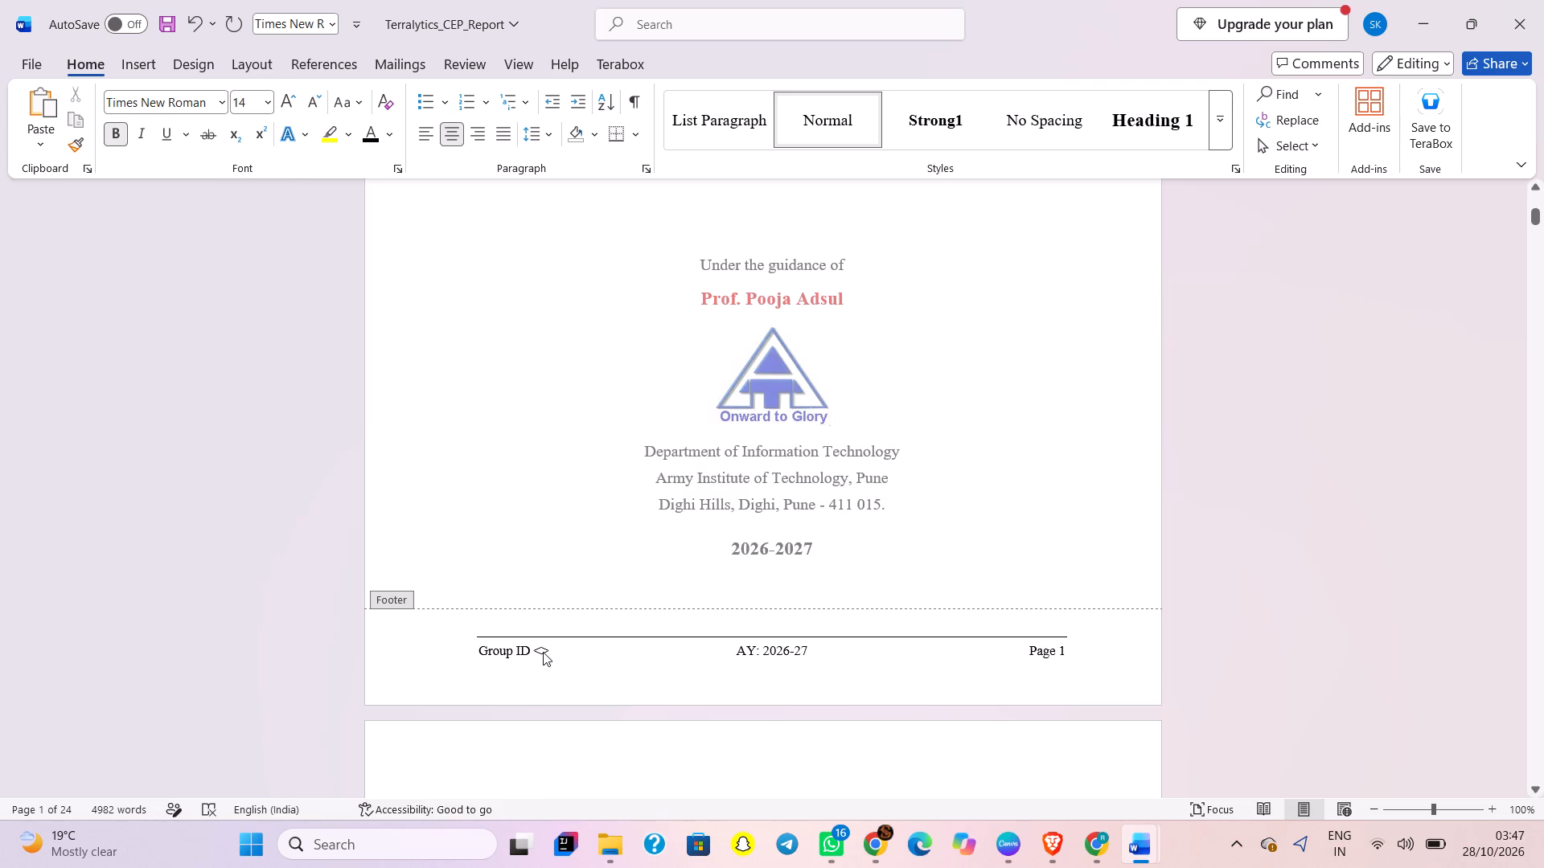
click(543, 652)
click(549, 650)
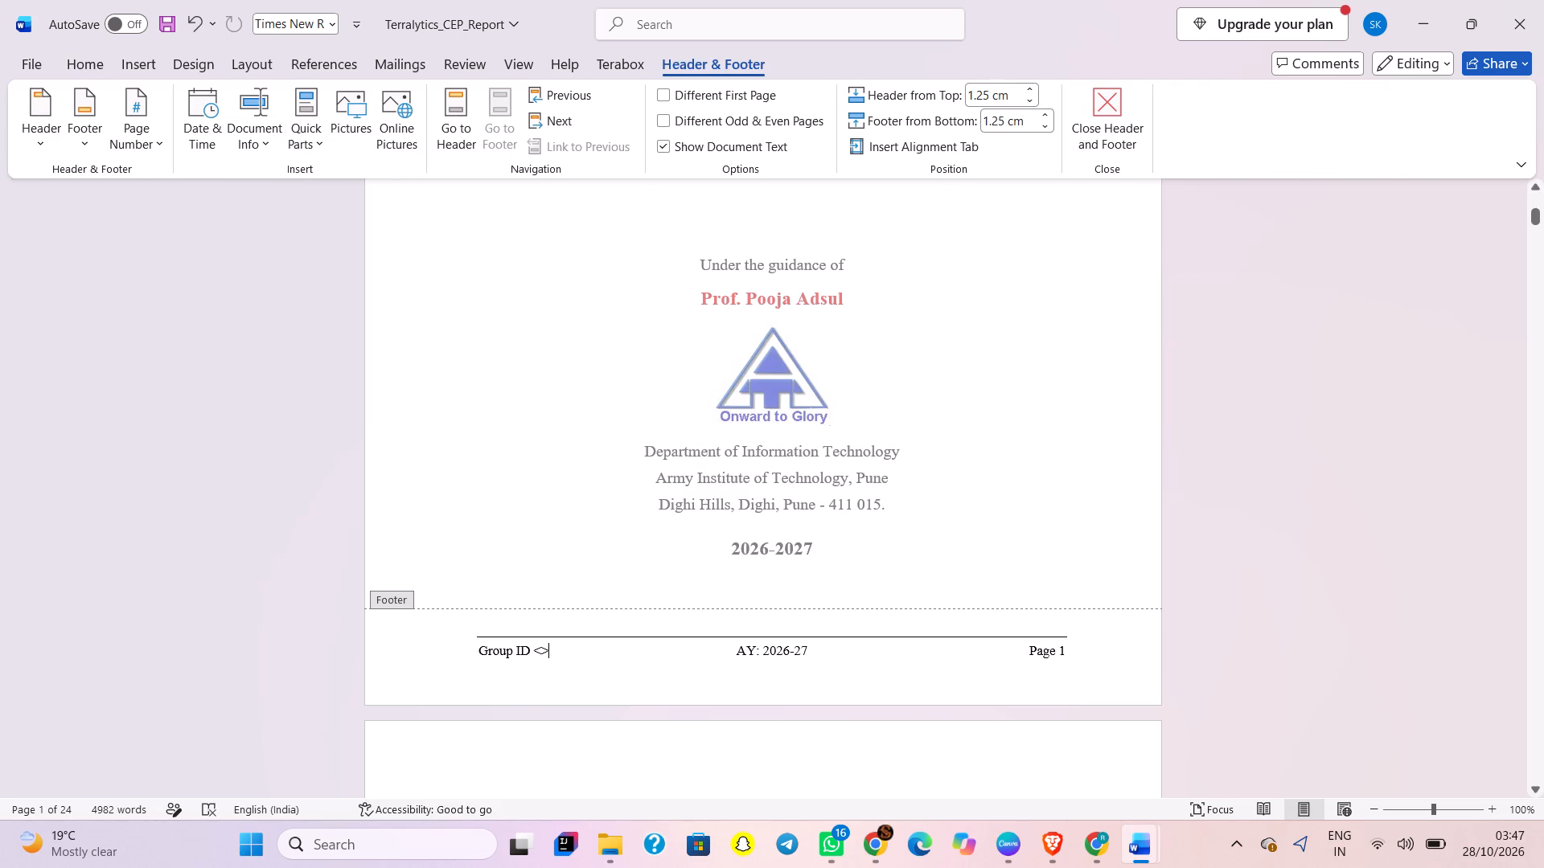
key(BackSpace)
key(BackSpace)
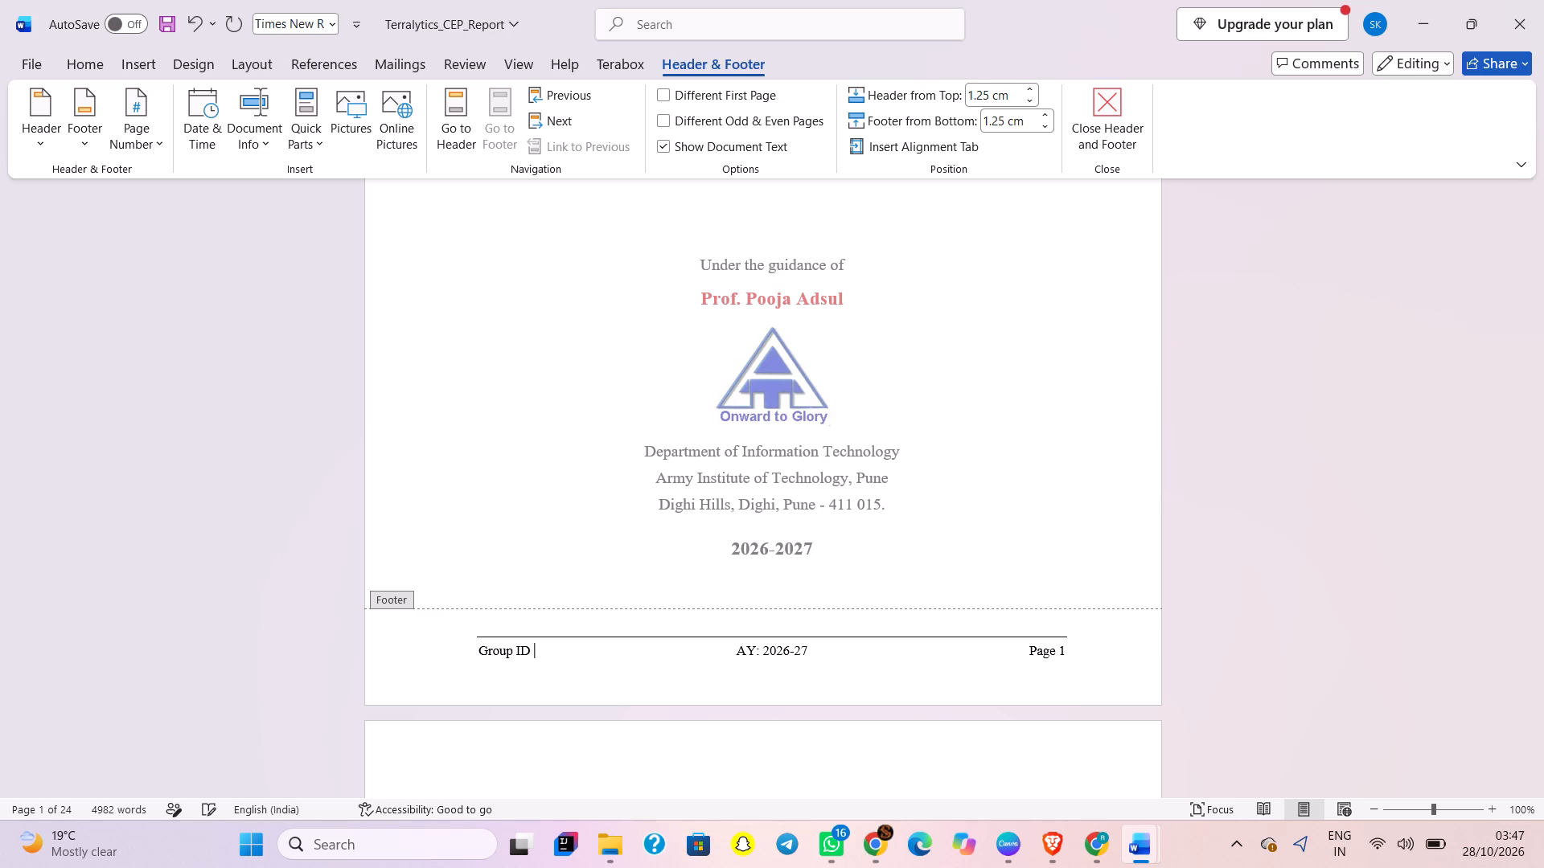
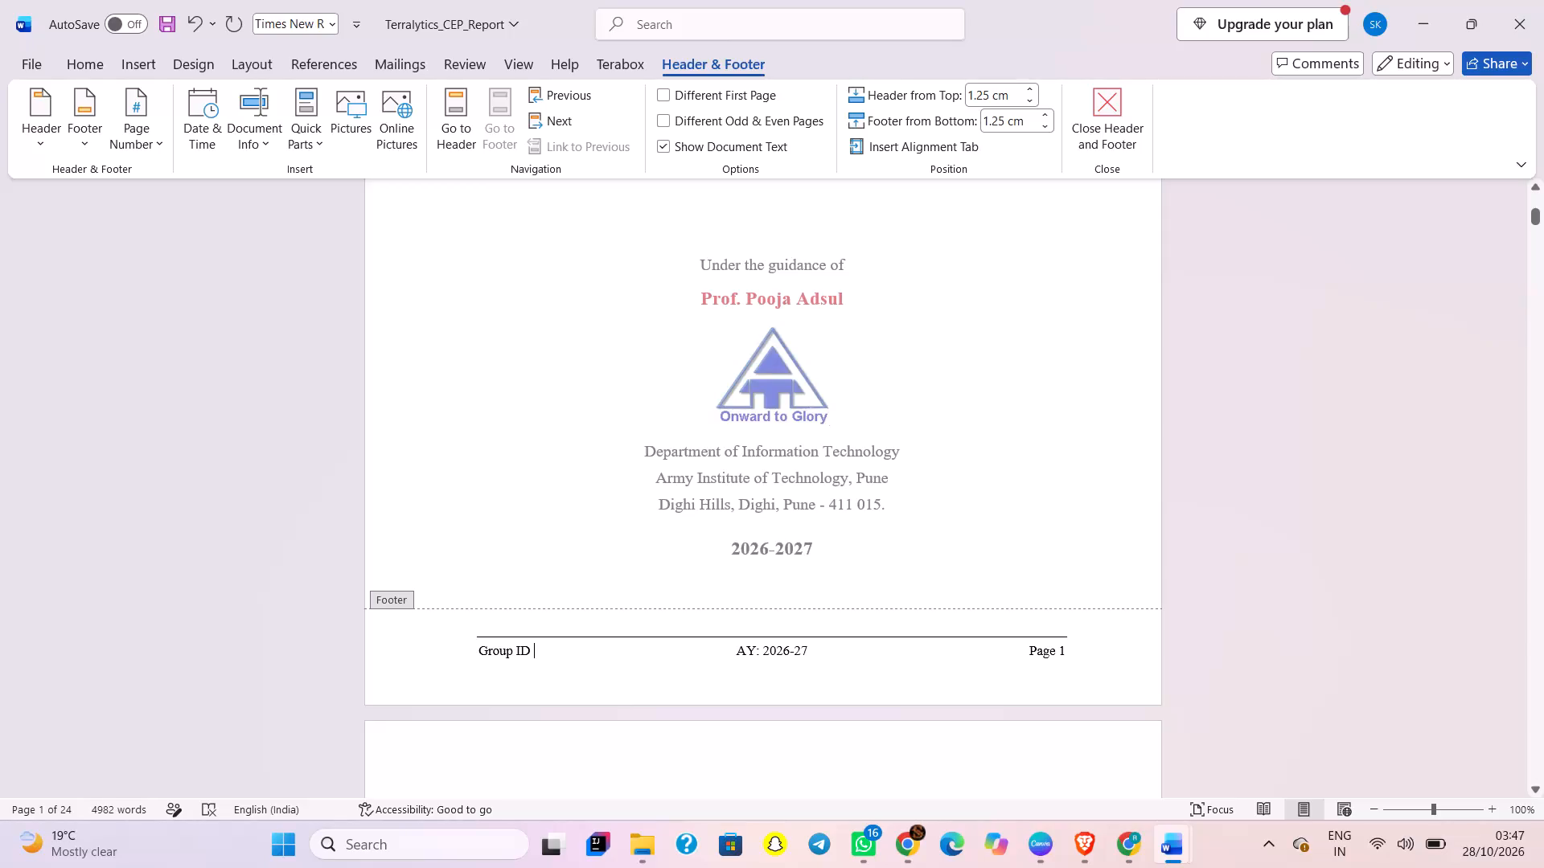
Enter C-3 as the group ID after "Group ID" in the cover page footer.
text(C-3)
Make the entire footer line bold, from the group ID through the academic year to the page number, and close the footer.
drag(478, 649, 932, 641)
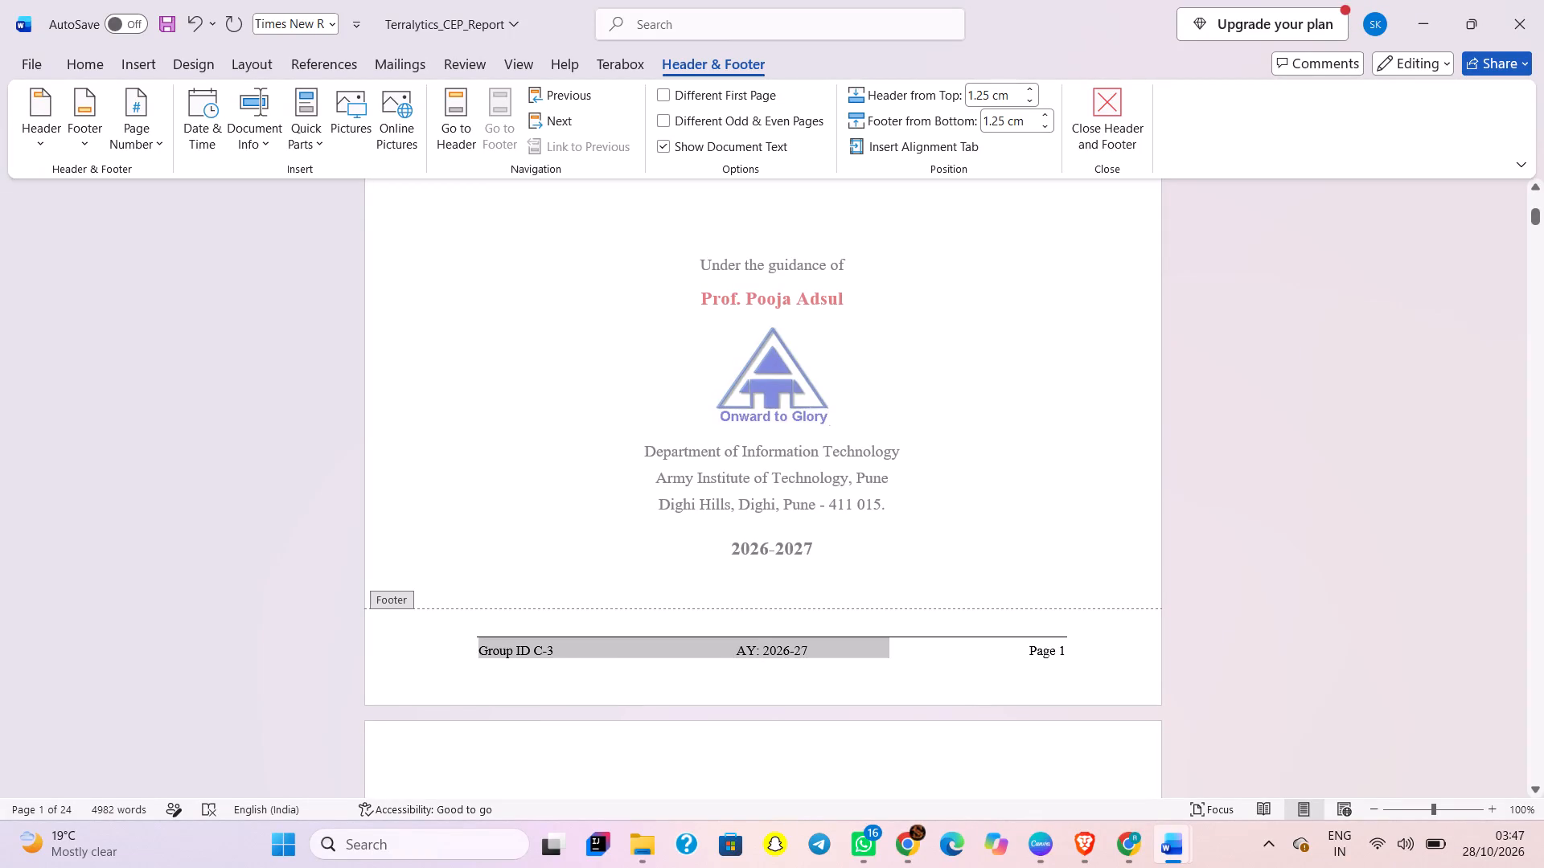
drag(932, 641, 1066, 652)
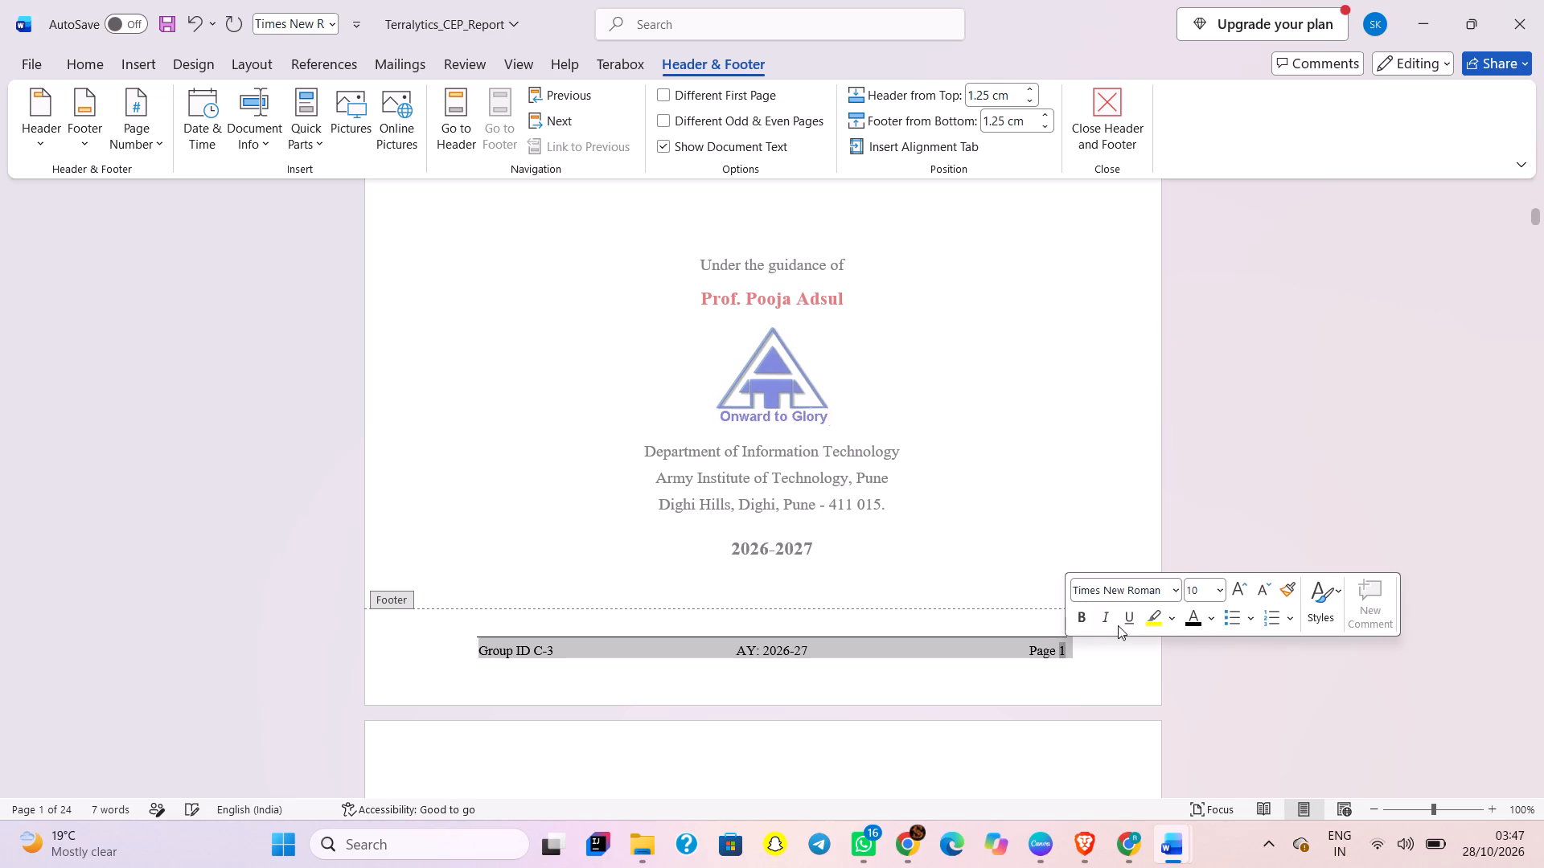
click(1081, 611)
click(1066, 513)
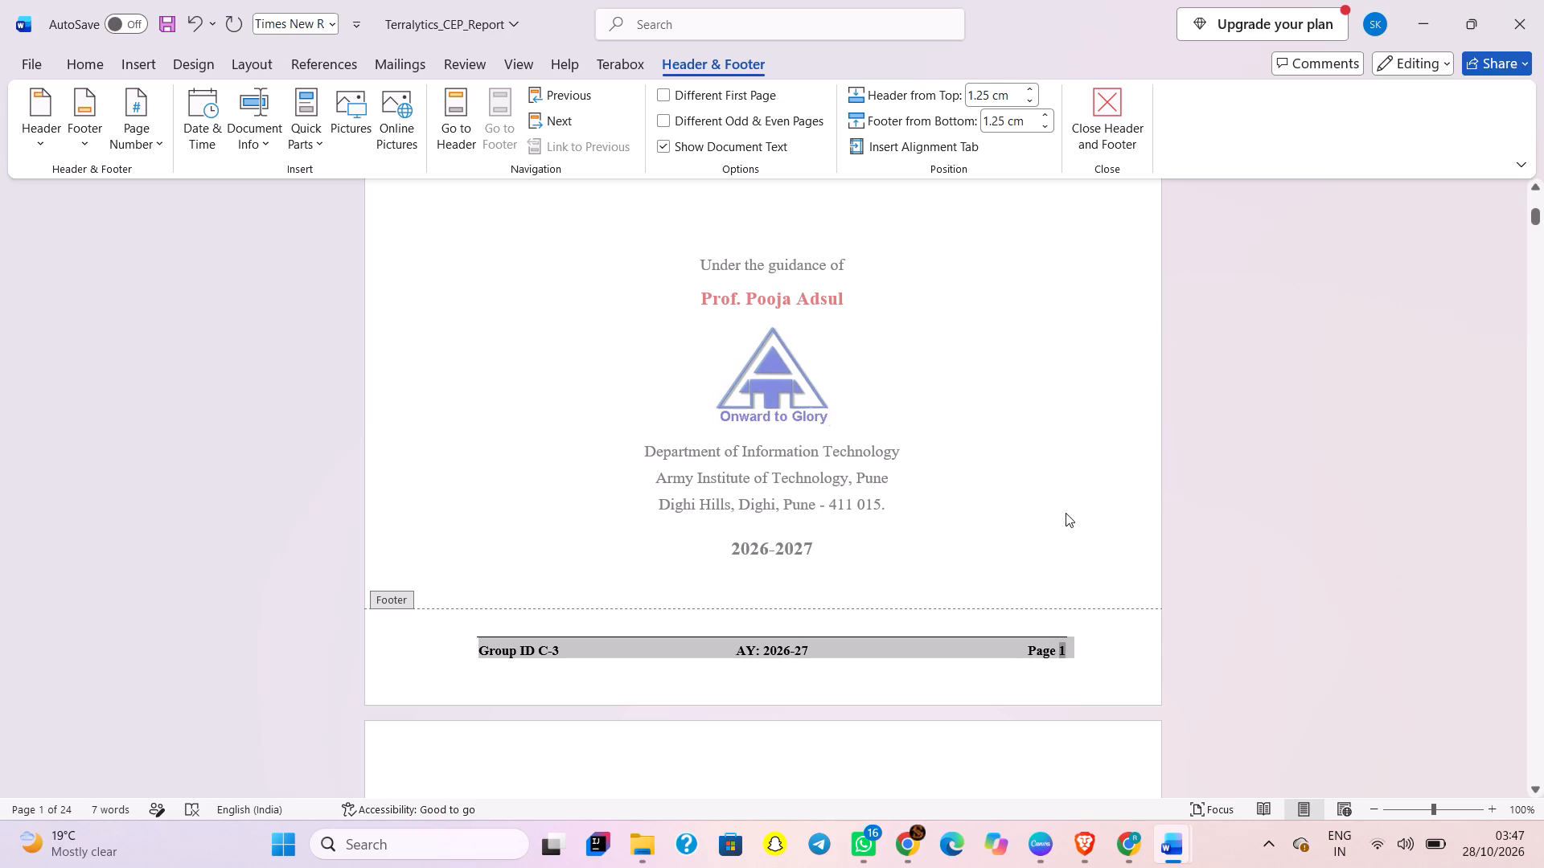
click(1287, 572)
click(1099, 129)
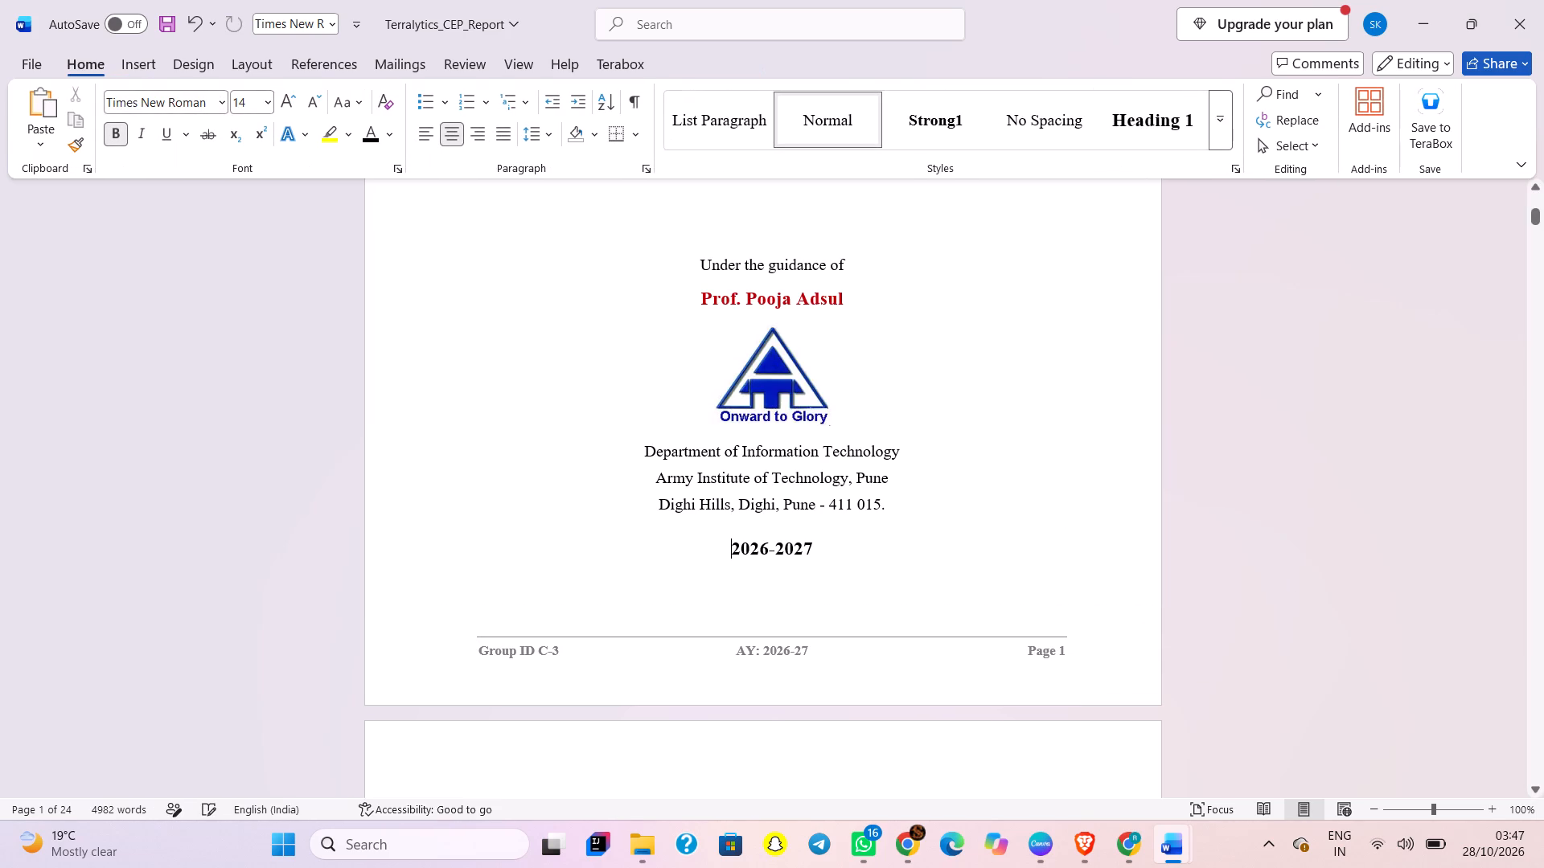
Examine the certificate page that follows the cover page.
scroll(870, 420, down, 2)
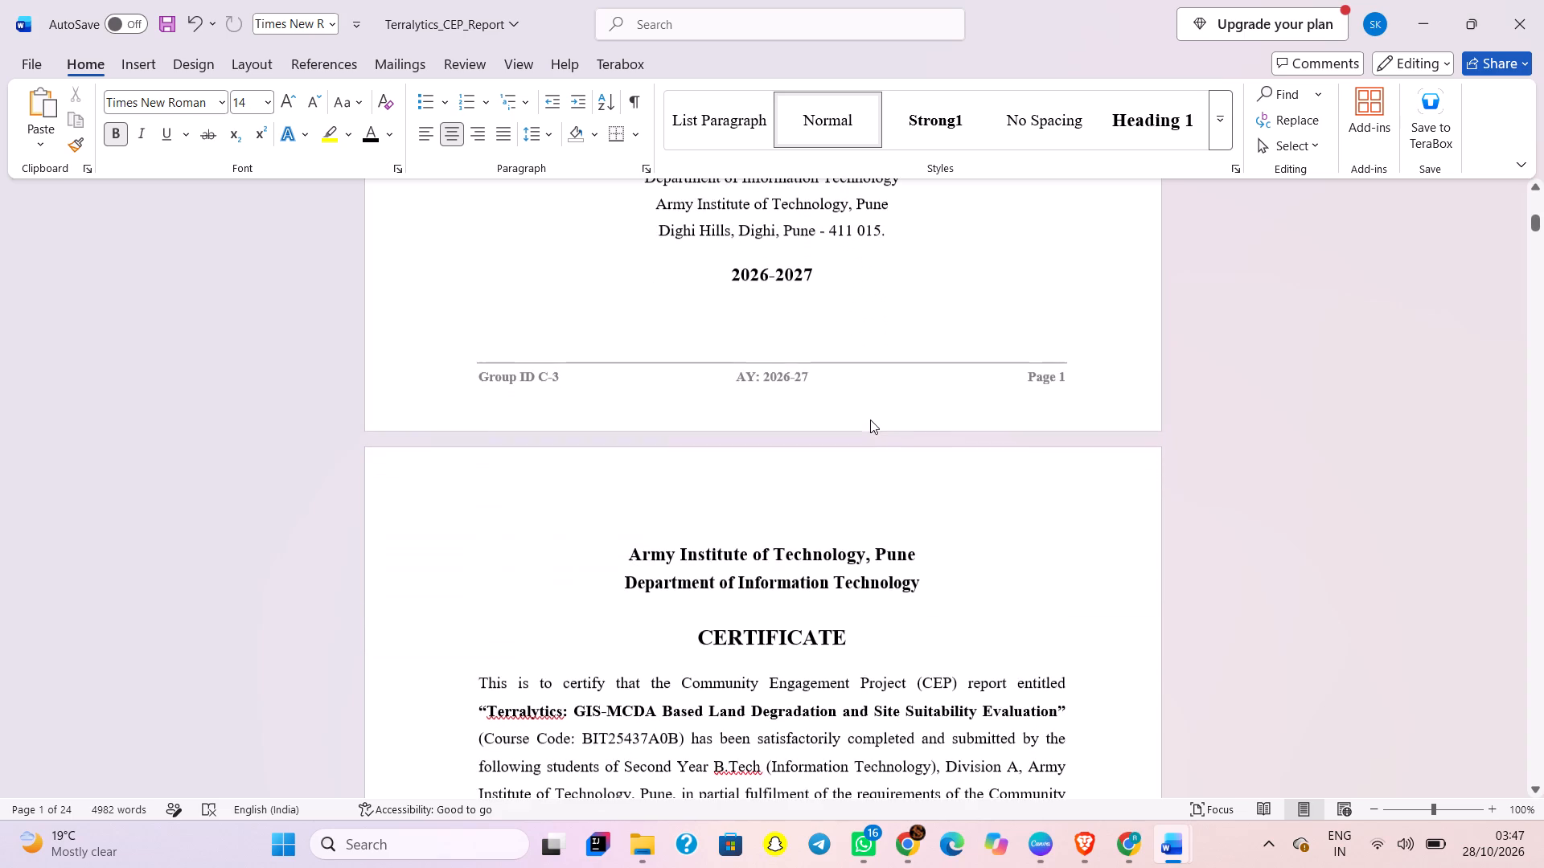
scroll(870, 420, down, 1)
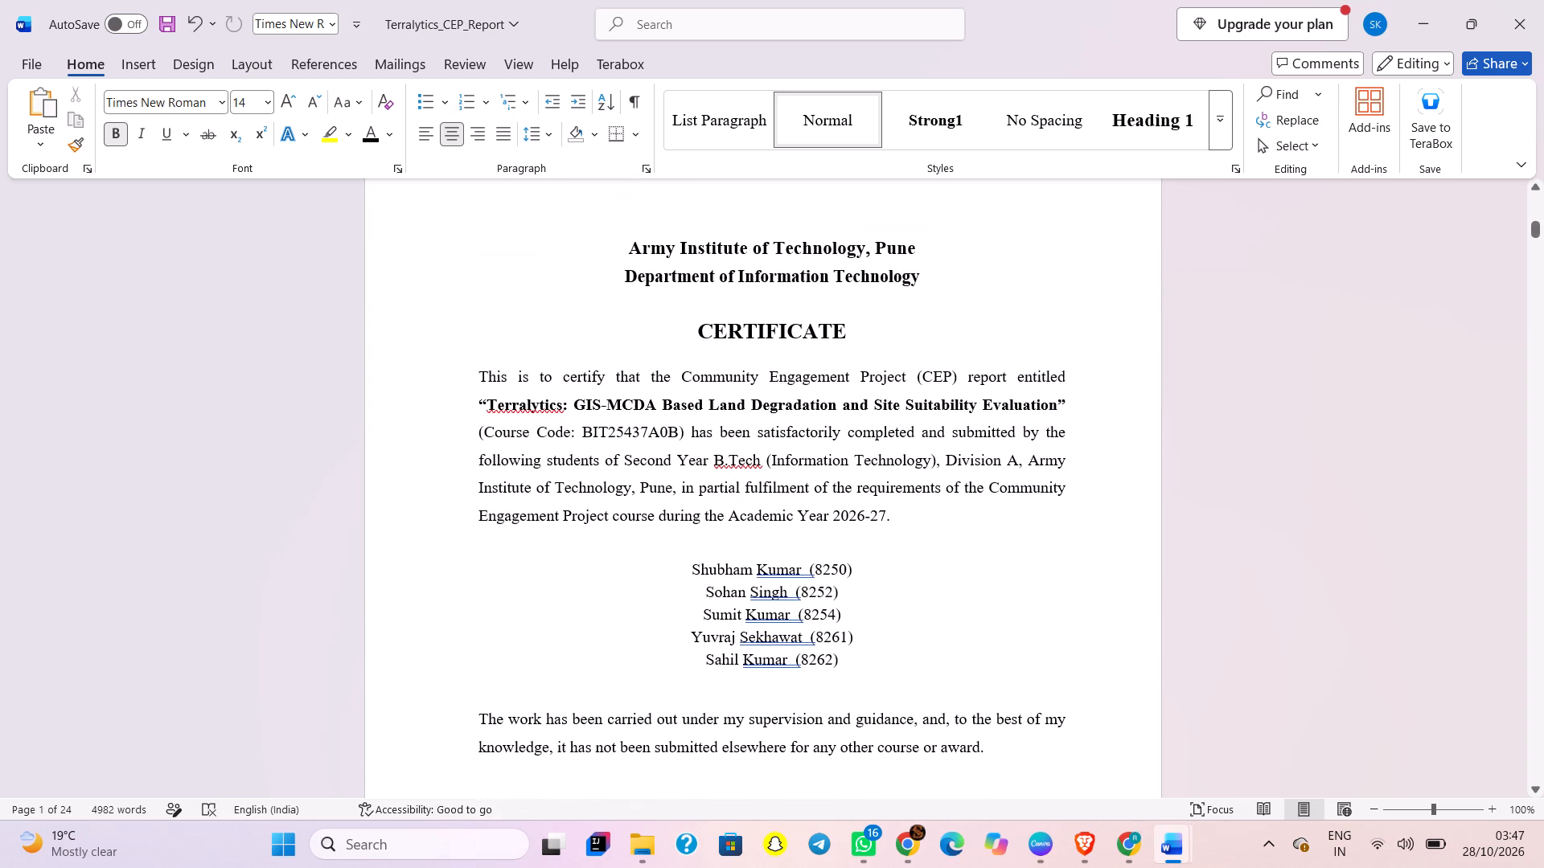
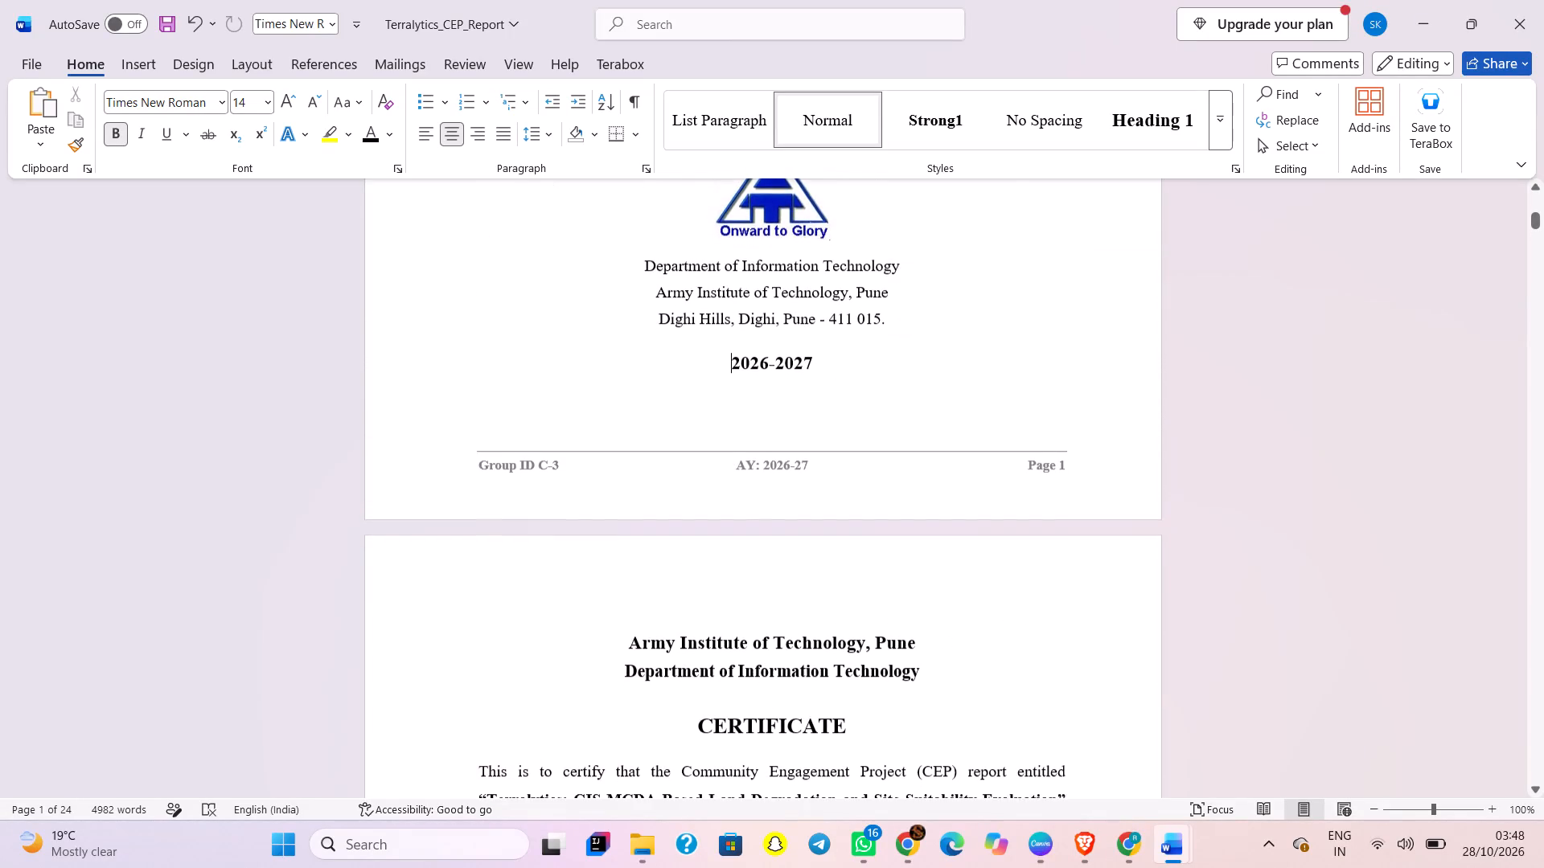
Switch from the Word report to the Chrome window with the AIT Pune logo search.
click(922, 866)
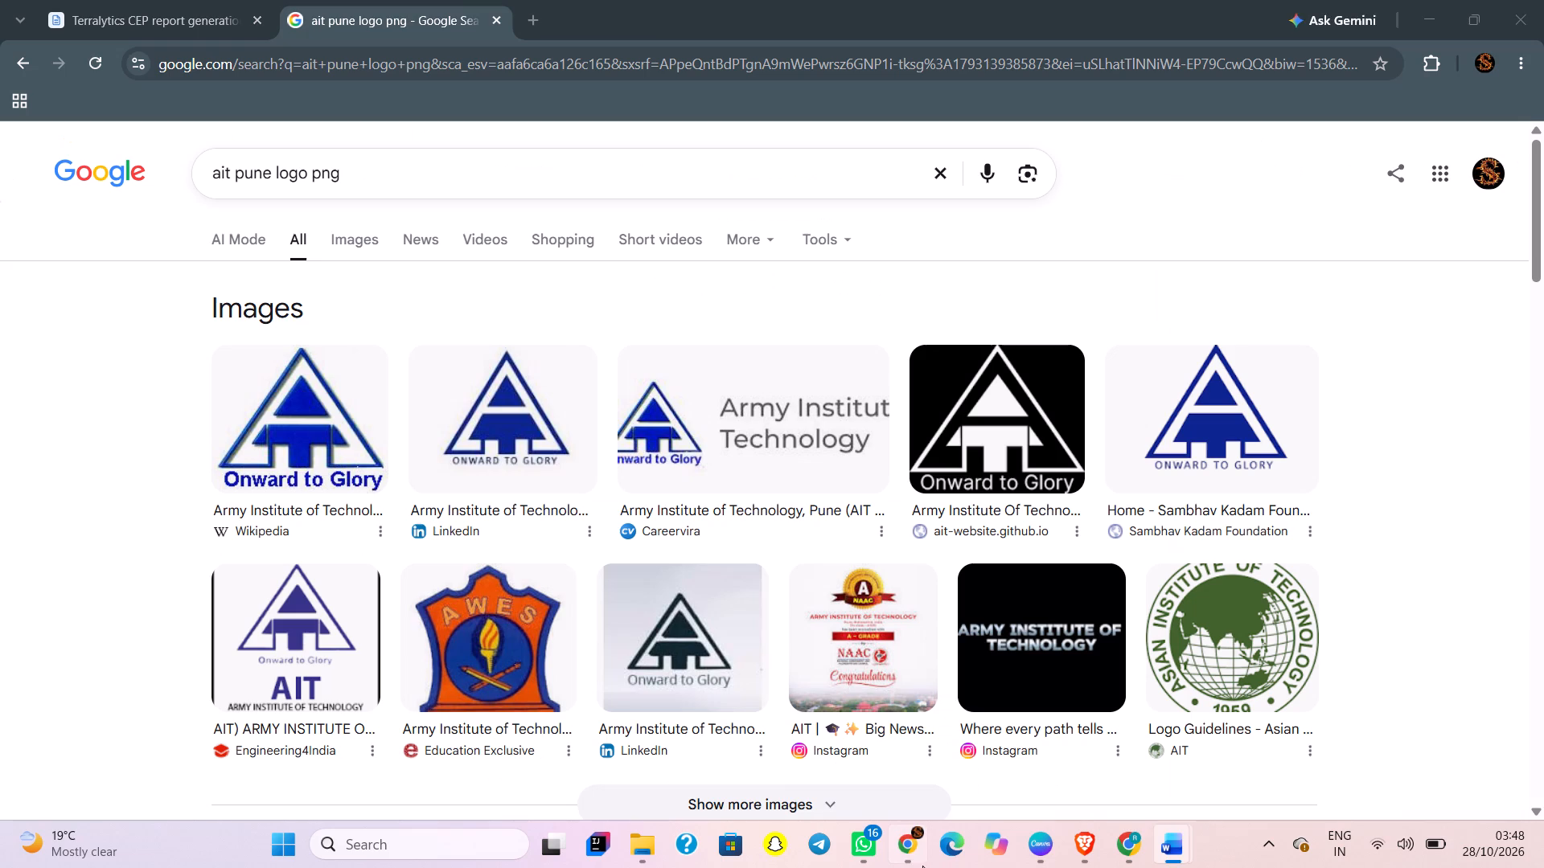
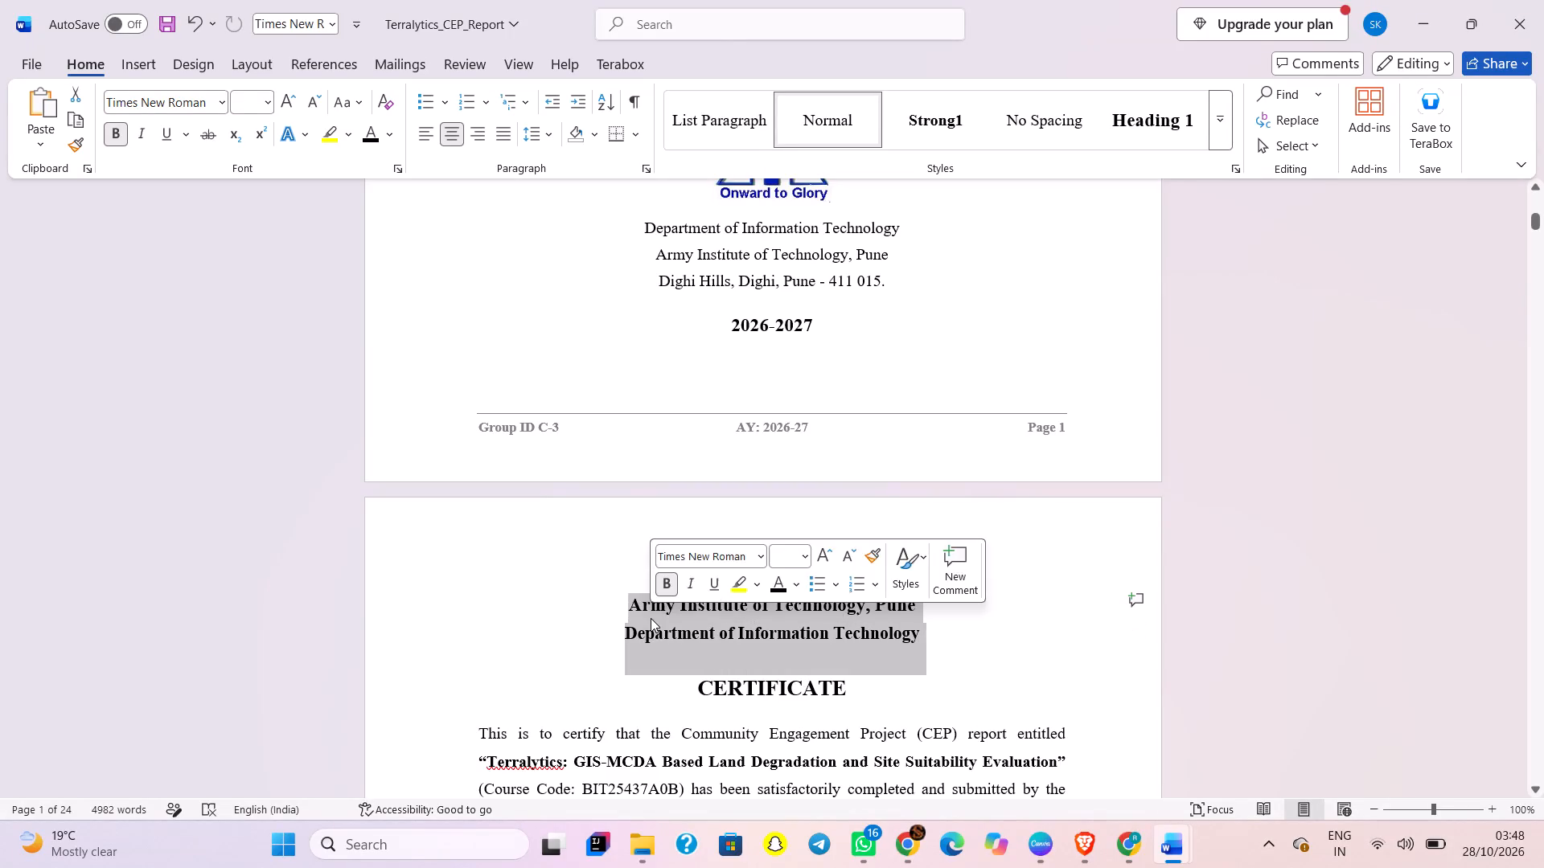
Delete the institute and department lines above the CERTIFICATE heading, keeping the heading at the start of page 2.
key(BackSpace)
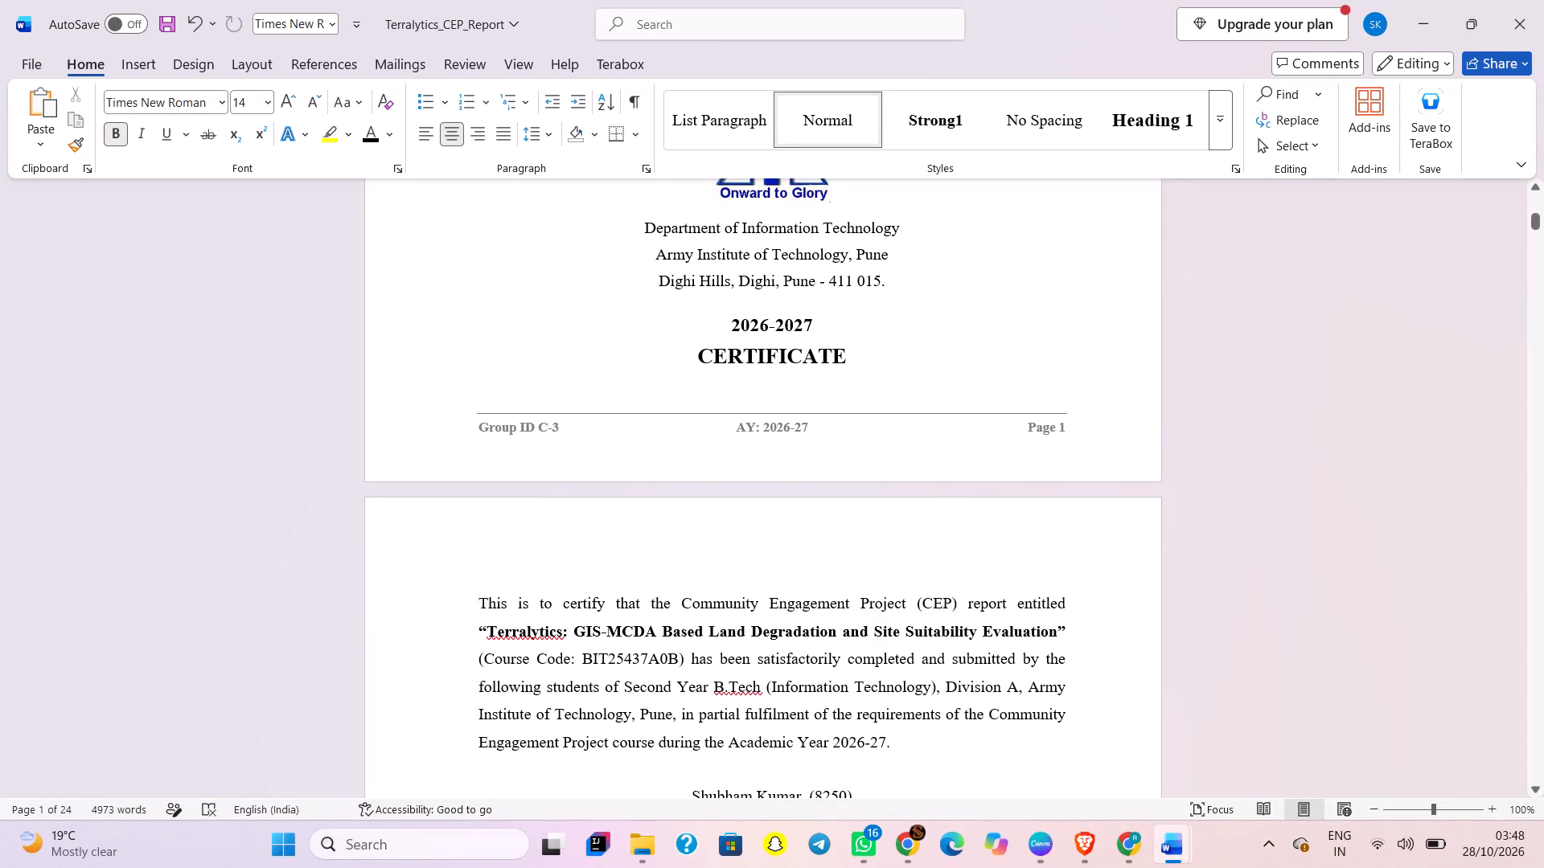
key(Return)
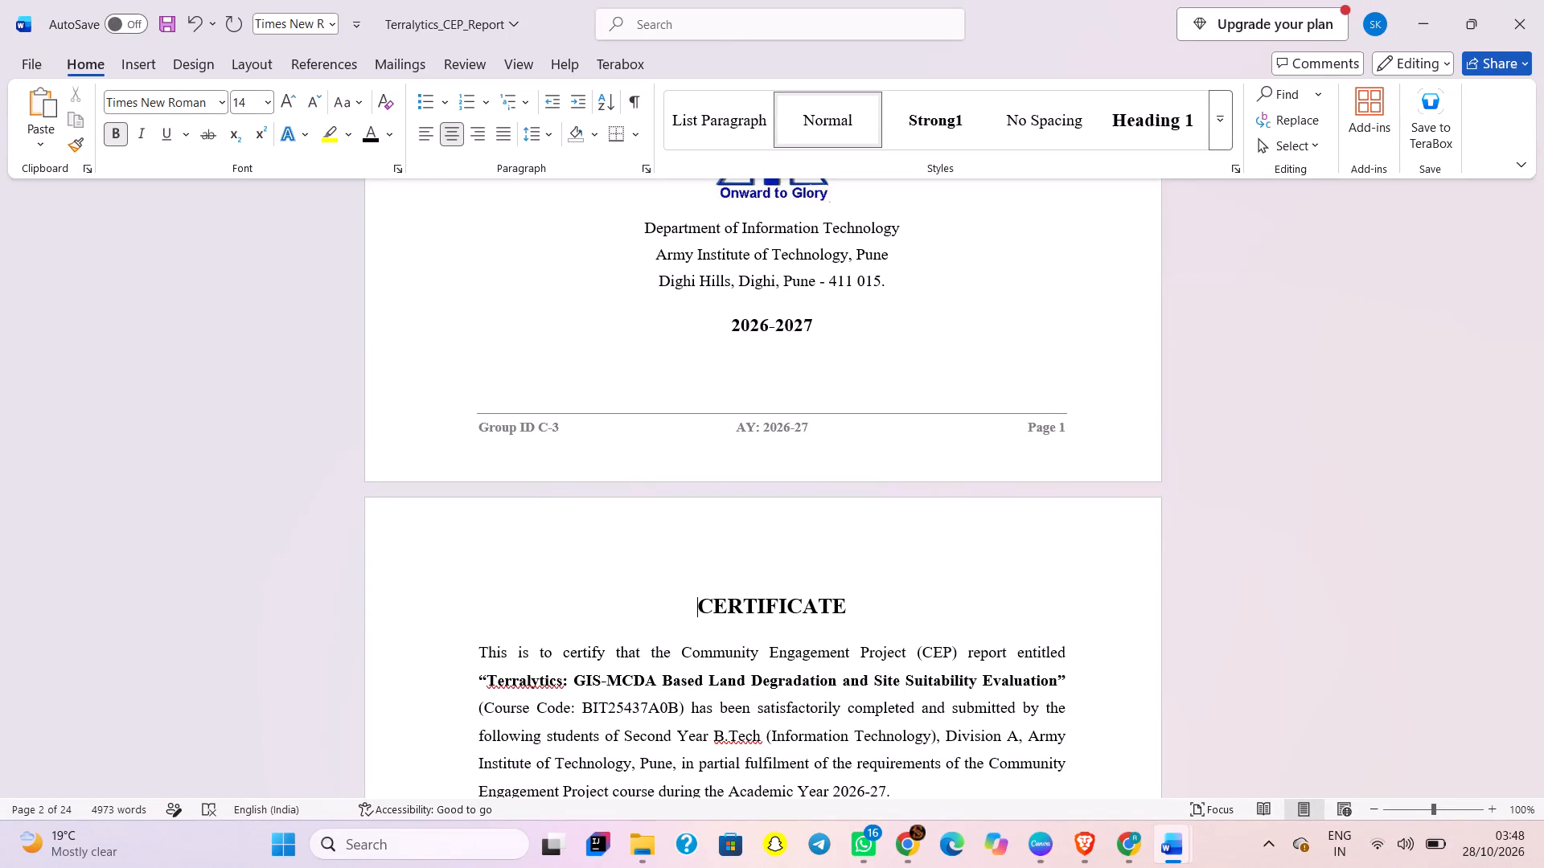
Add a blank line directly below the CERTIFICATE heading.
scroll(740, 313, down, 1)
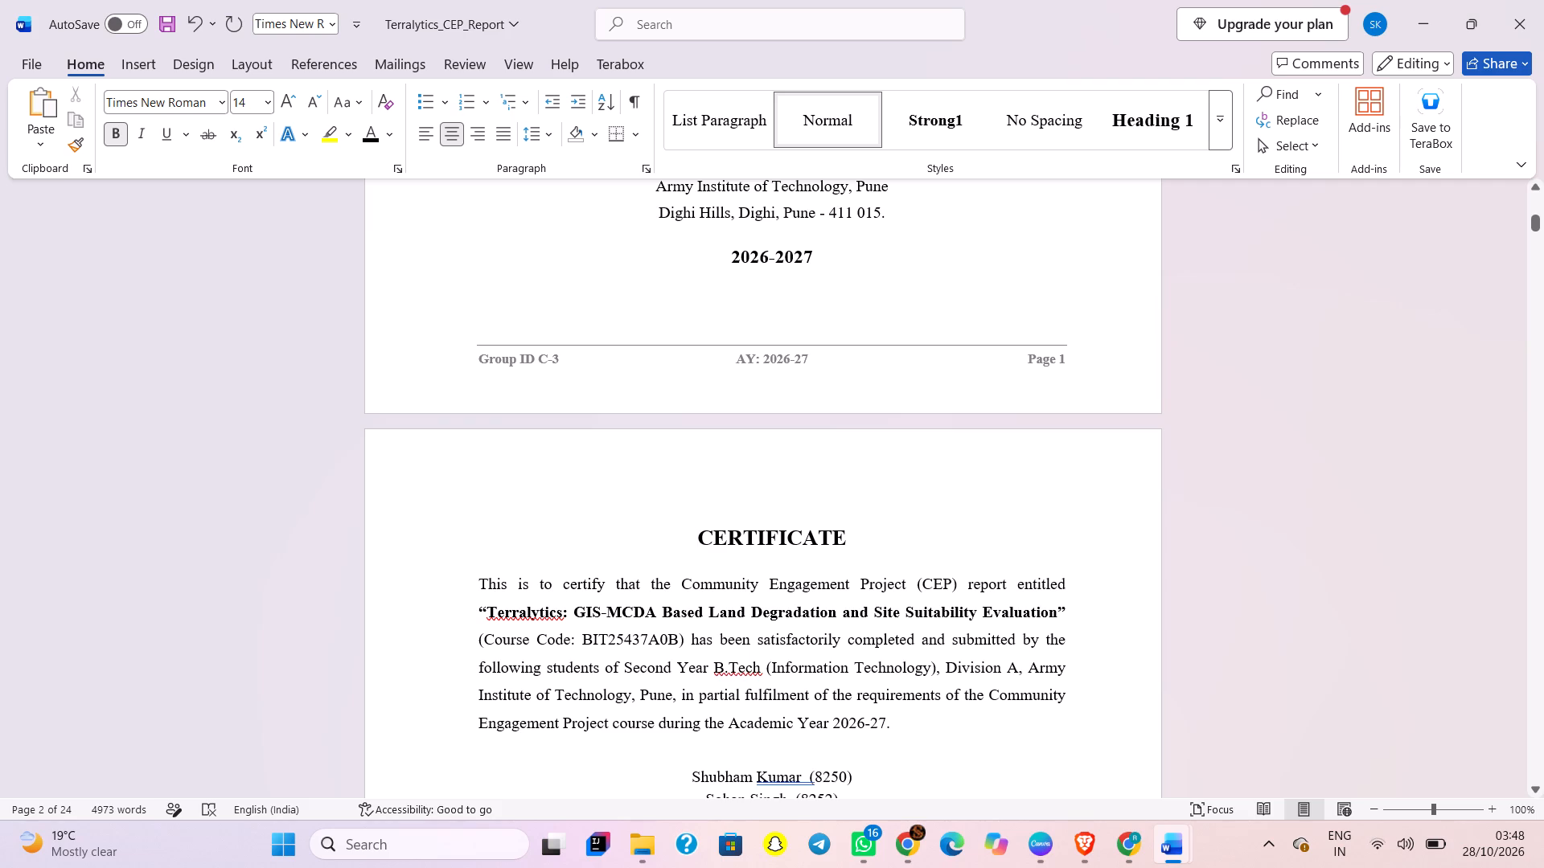
scroll(486, 606, down, 1)
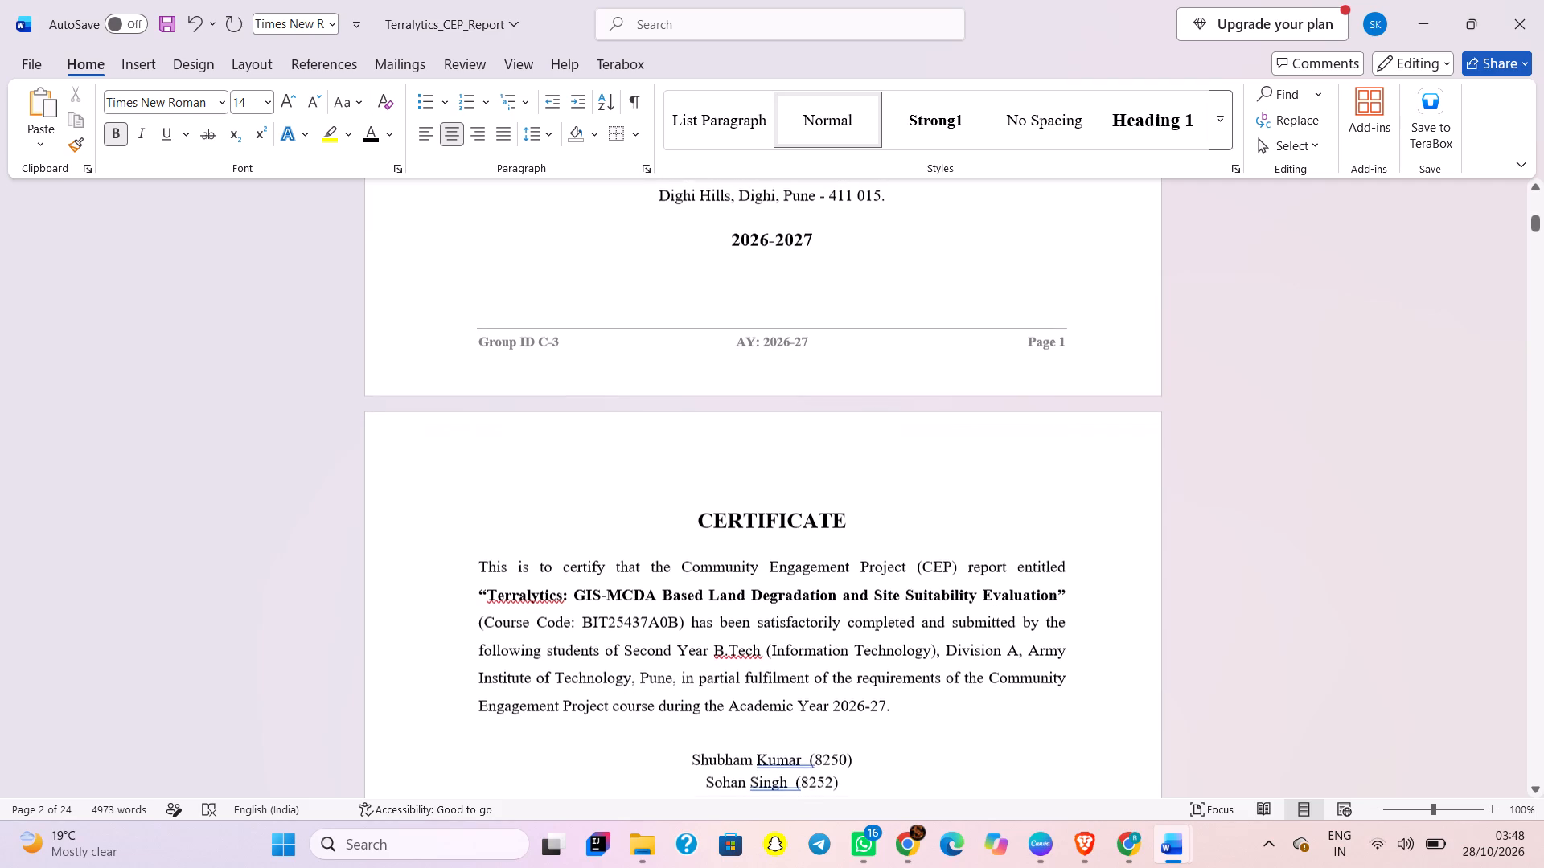
scroll(486, 606, down, 1)
click(820, 542)
click(857, 513)
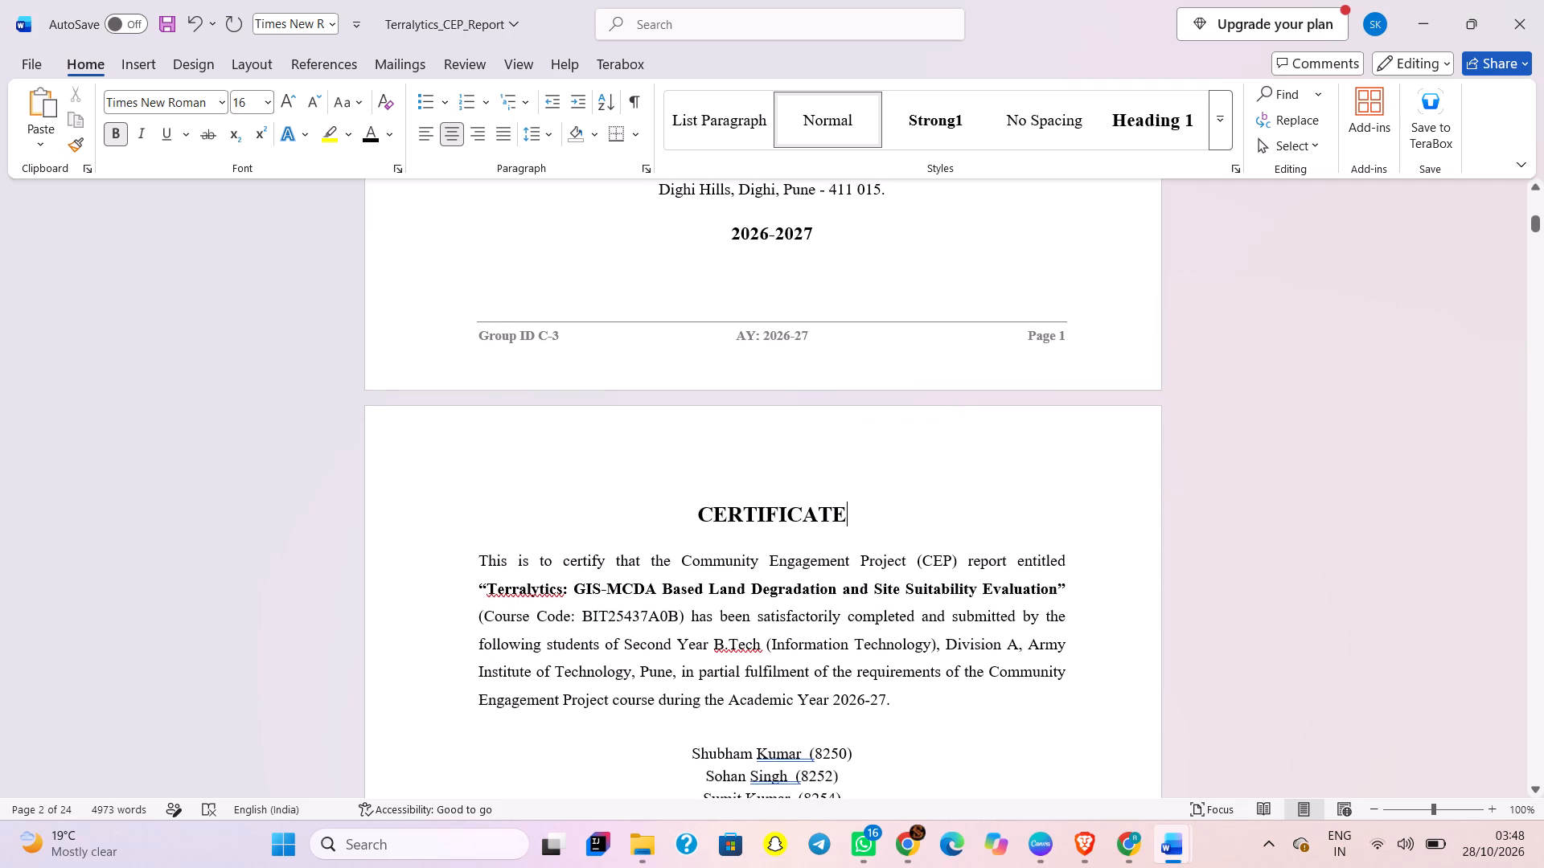
key(Return)
Break the bold project title in the certificate text after “Land Degradation” so the rest starts a new line.
scroll(857, 513, down, 1)
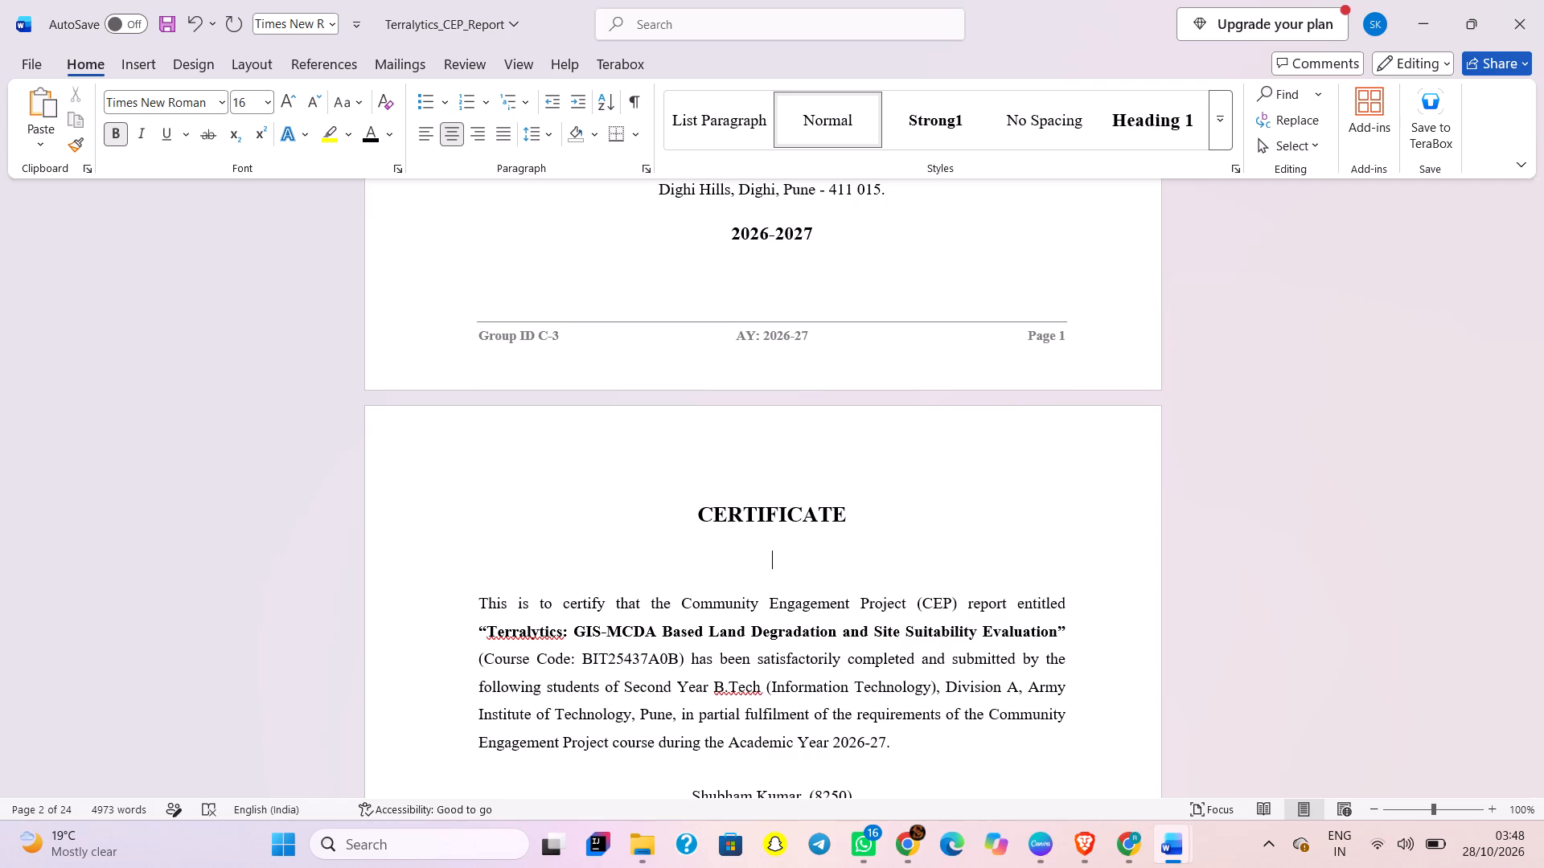
scroll(857, 513, down, 1)
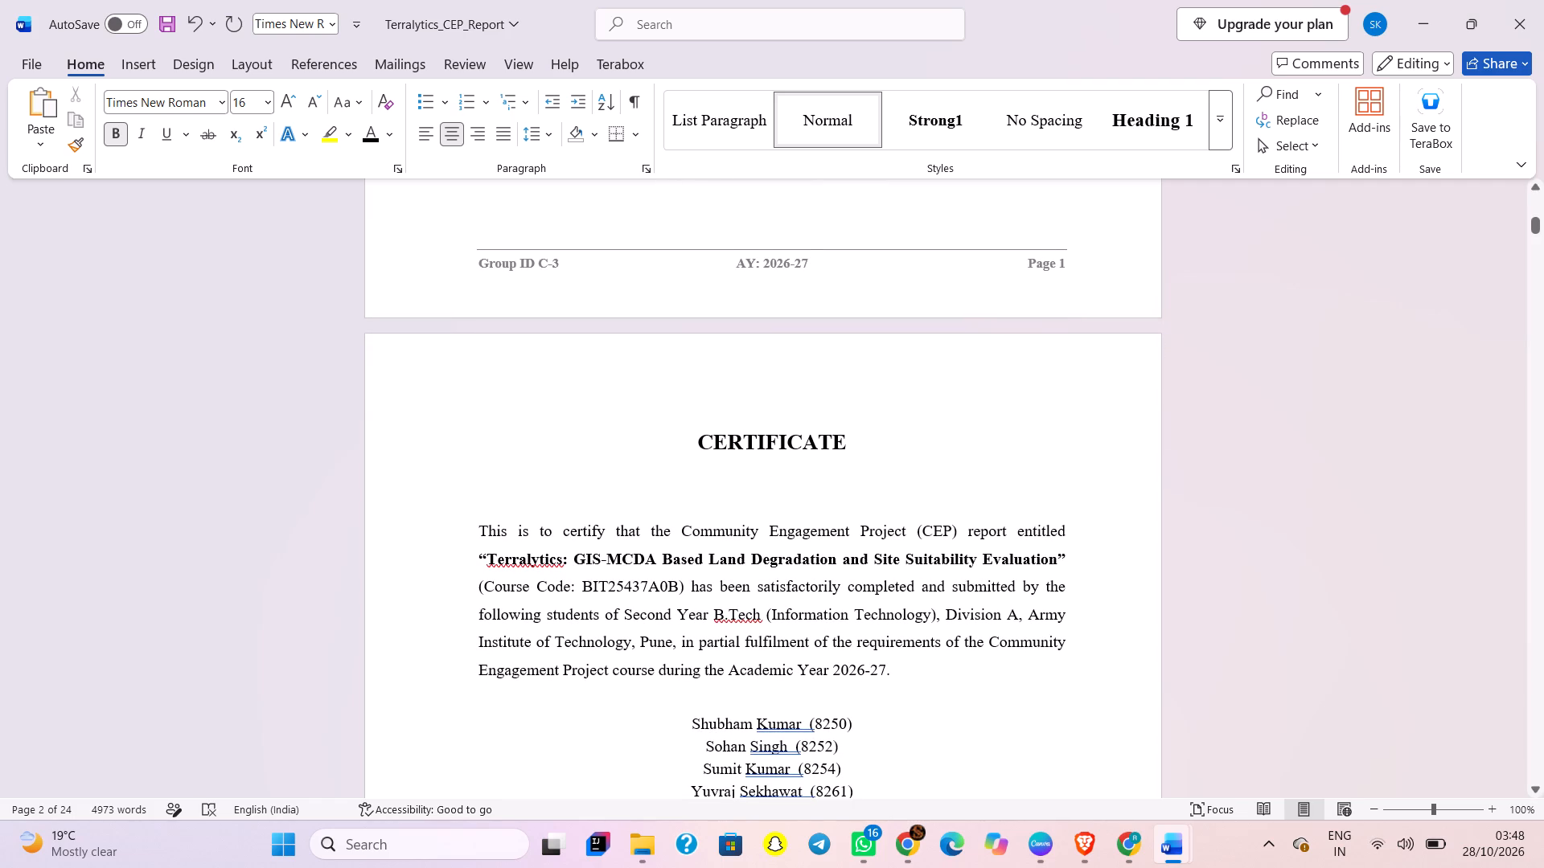
drag(478, 559, 498, 556)
drag(498, 556, 966, 580)
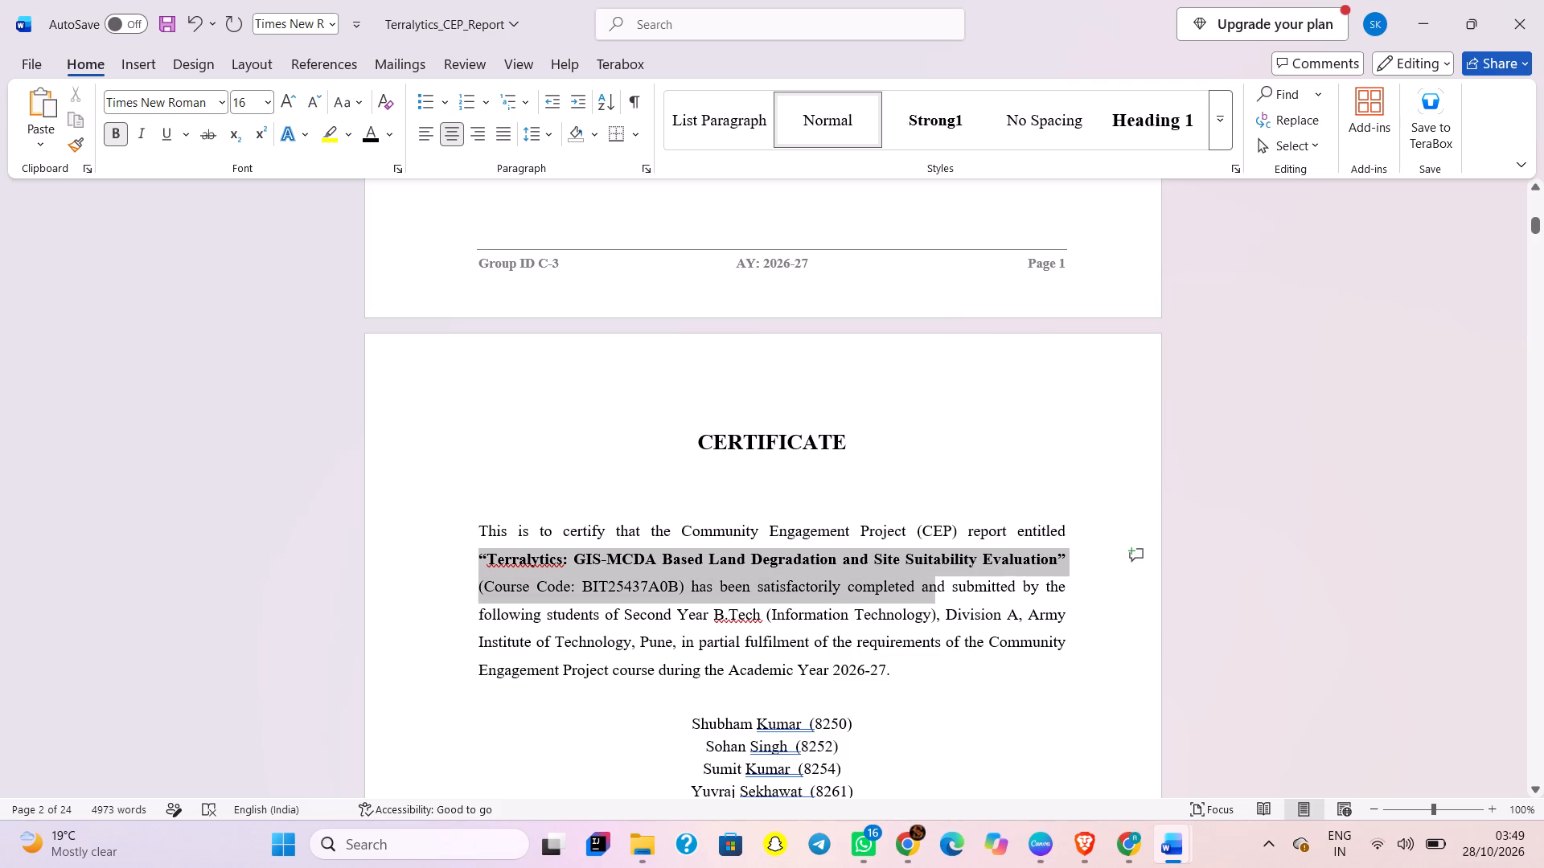
drag(966, 580, 1070, 563)
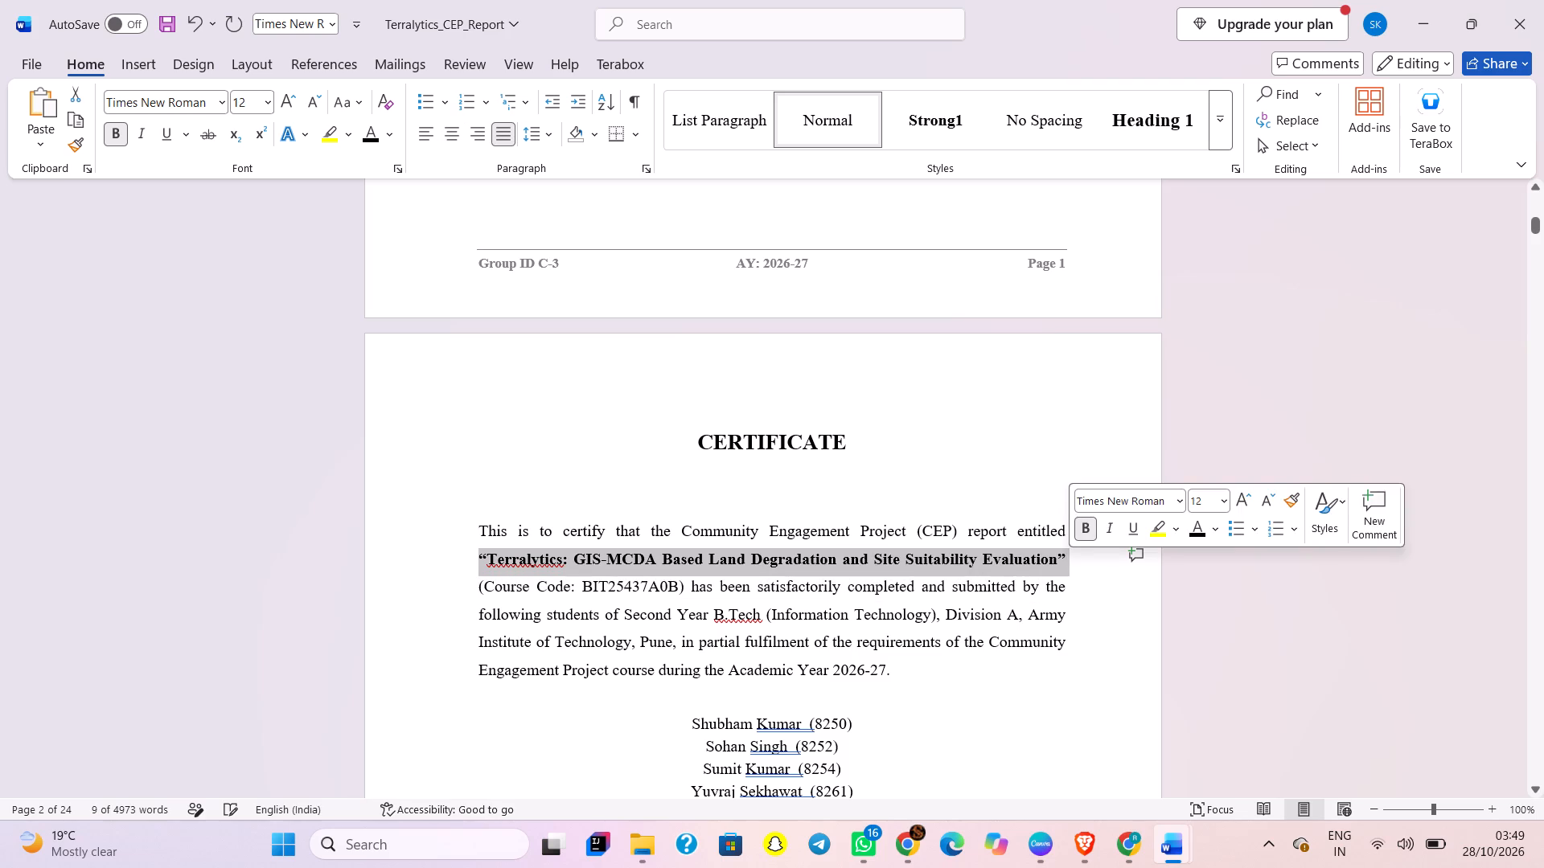
click(836, 563)
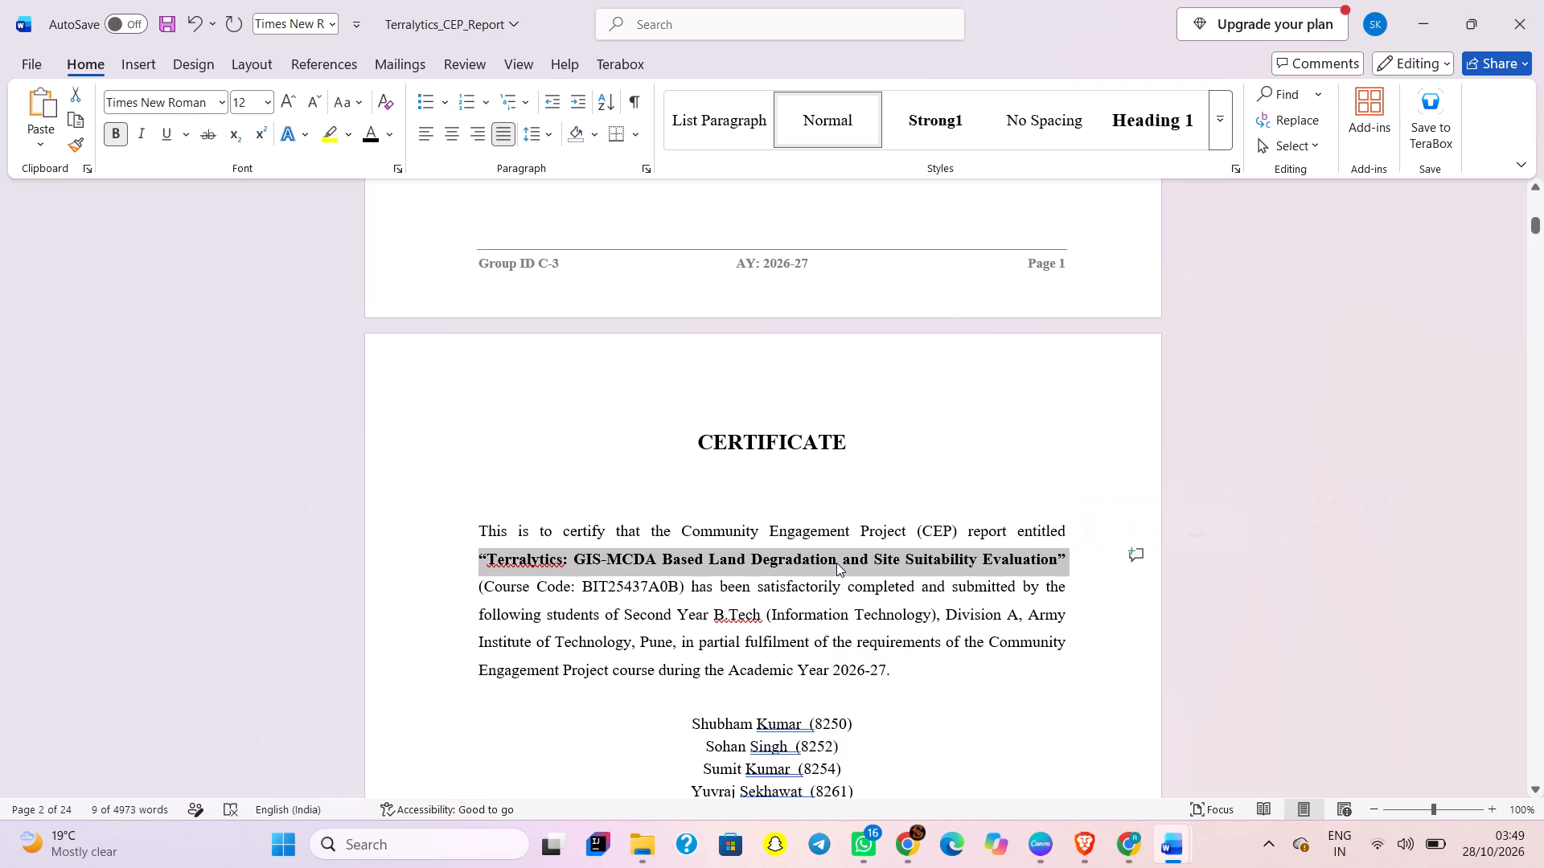
key(Return)
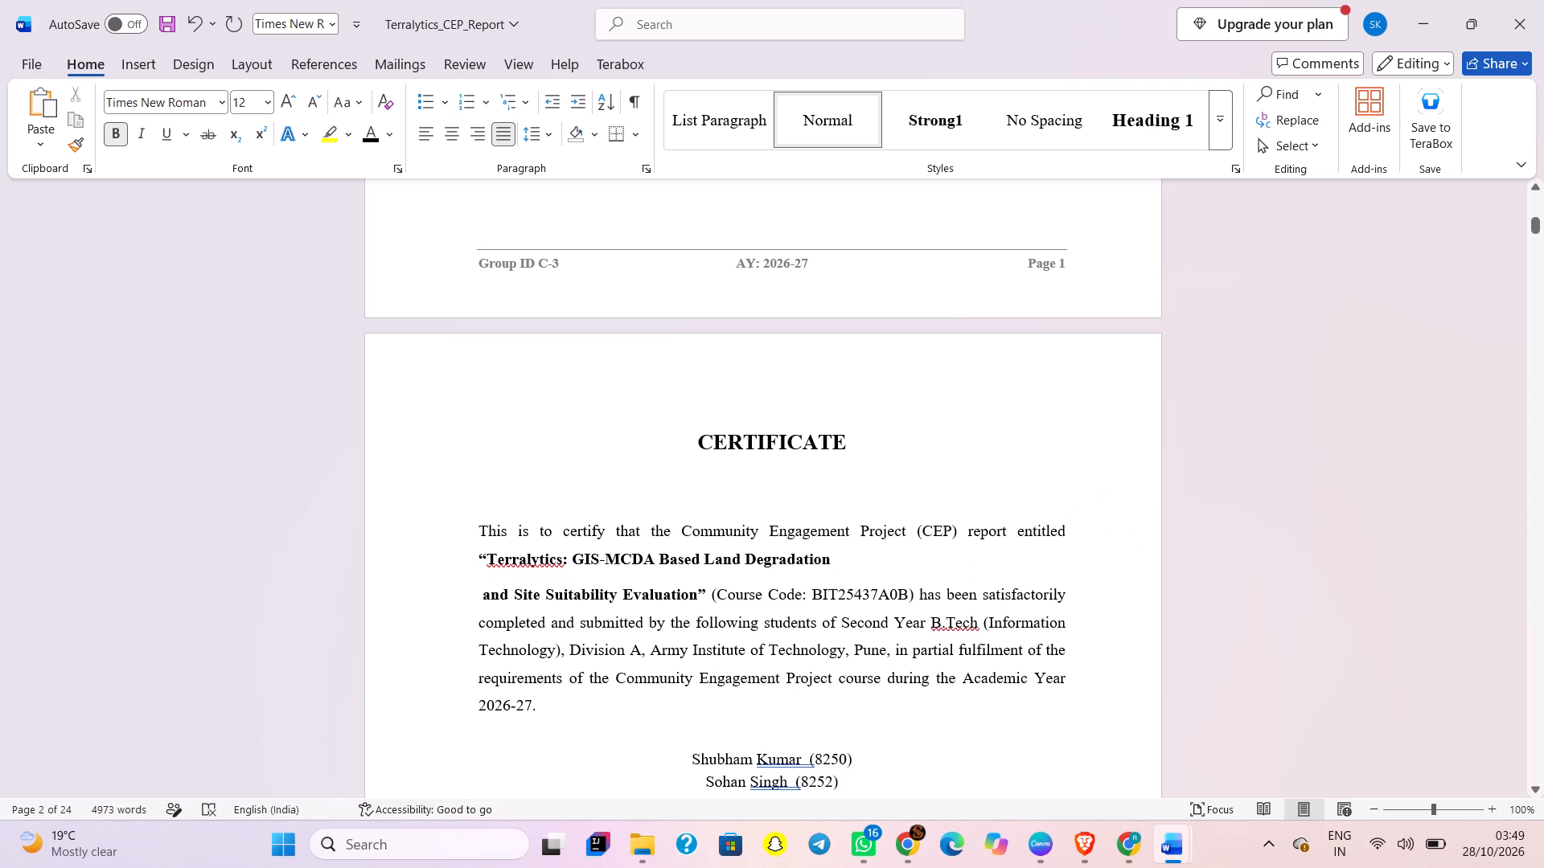
Centre-align the certificate paragraphs containing the two-line “Terralytics: GIS-MCDA Based Land Degradation and Site Suitability Evaluation” title.
drag(476, 560, 639, 597)
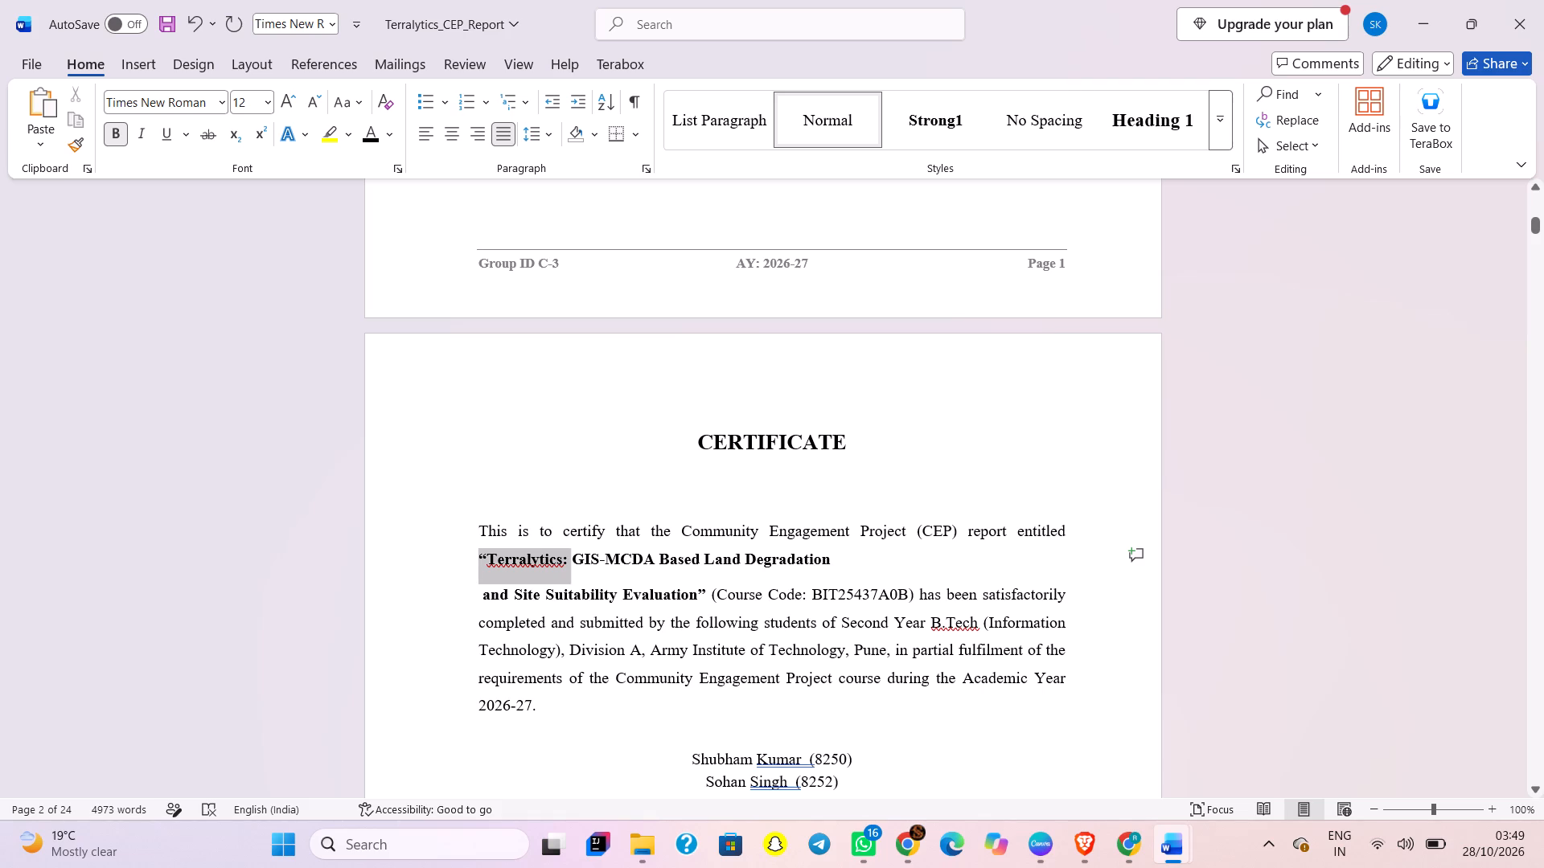
drag(639, 597, 703, 596)
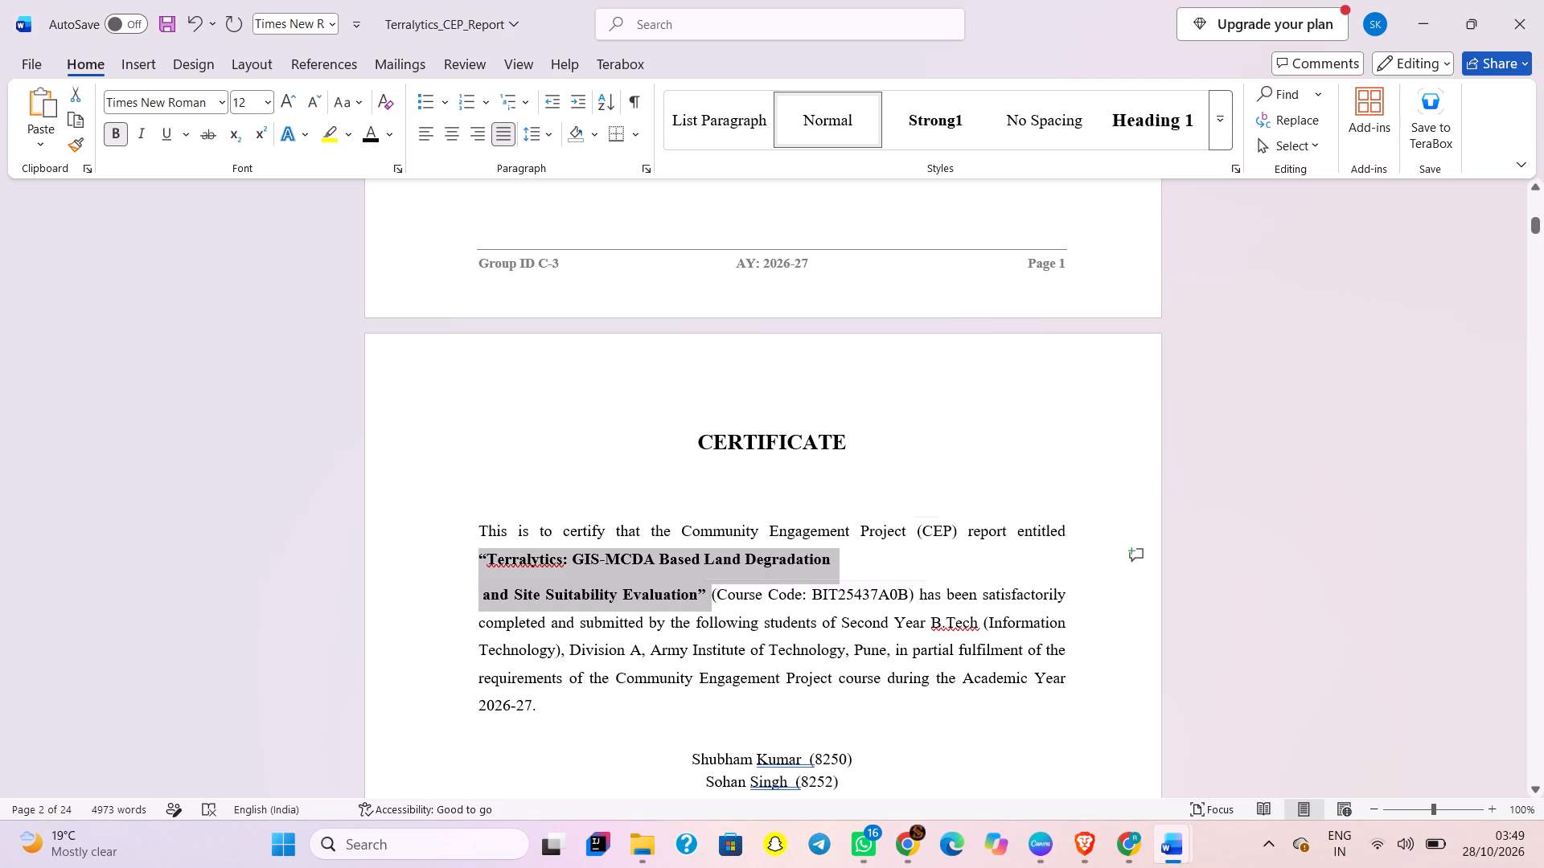
click(456, 133)
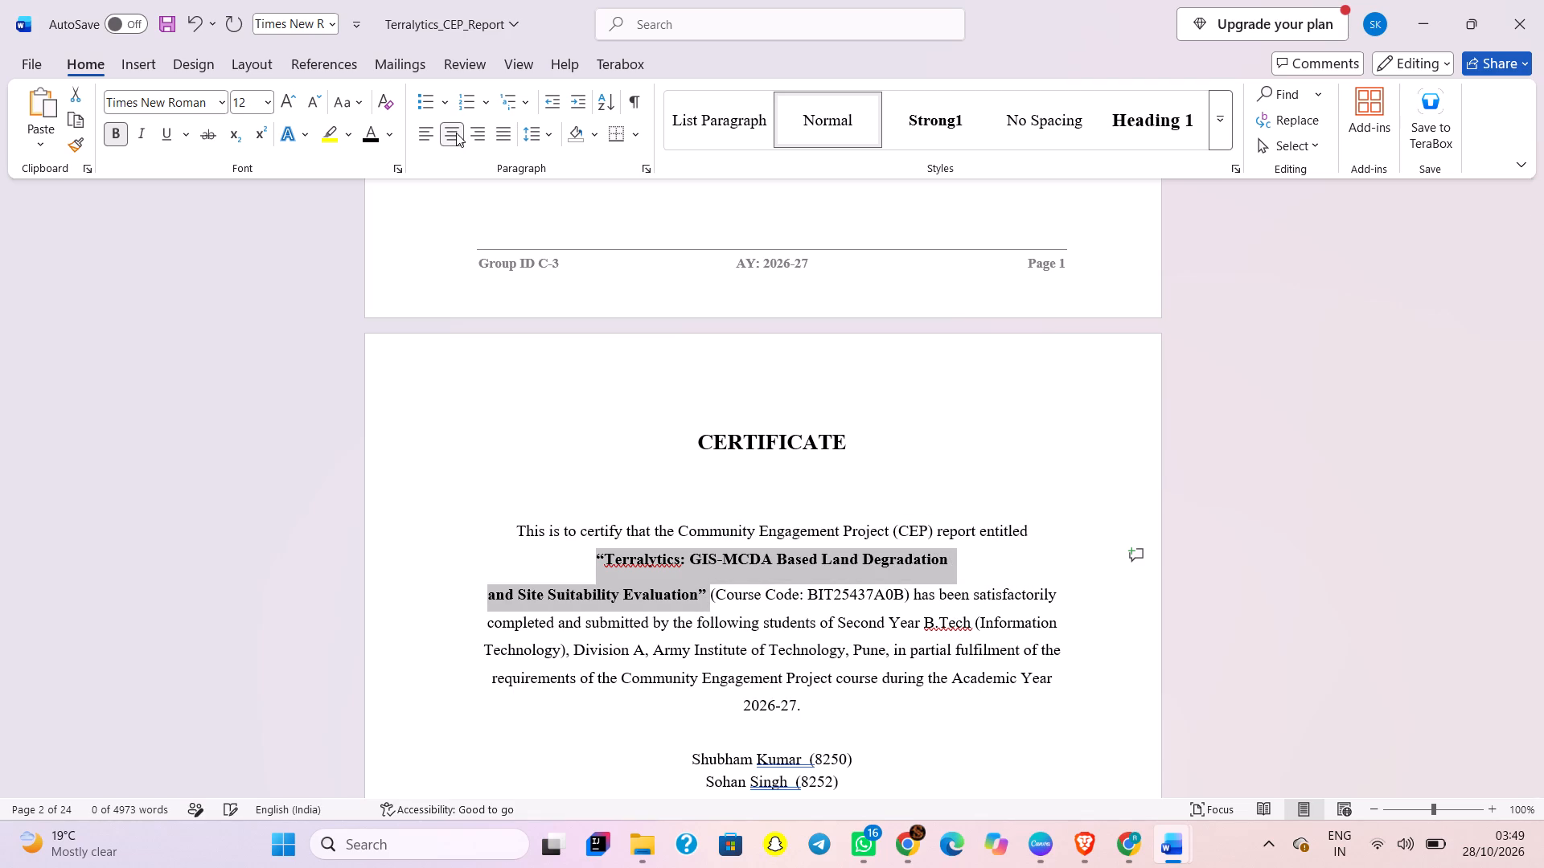
click(447, 129)
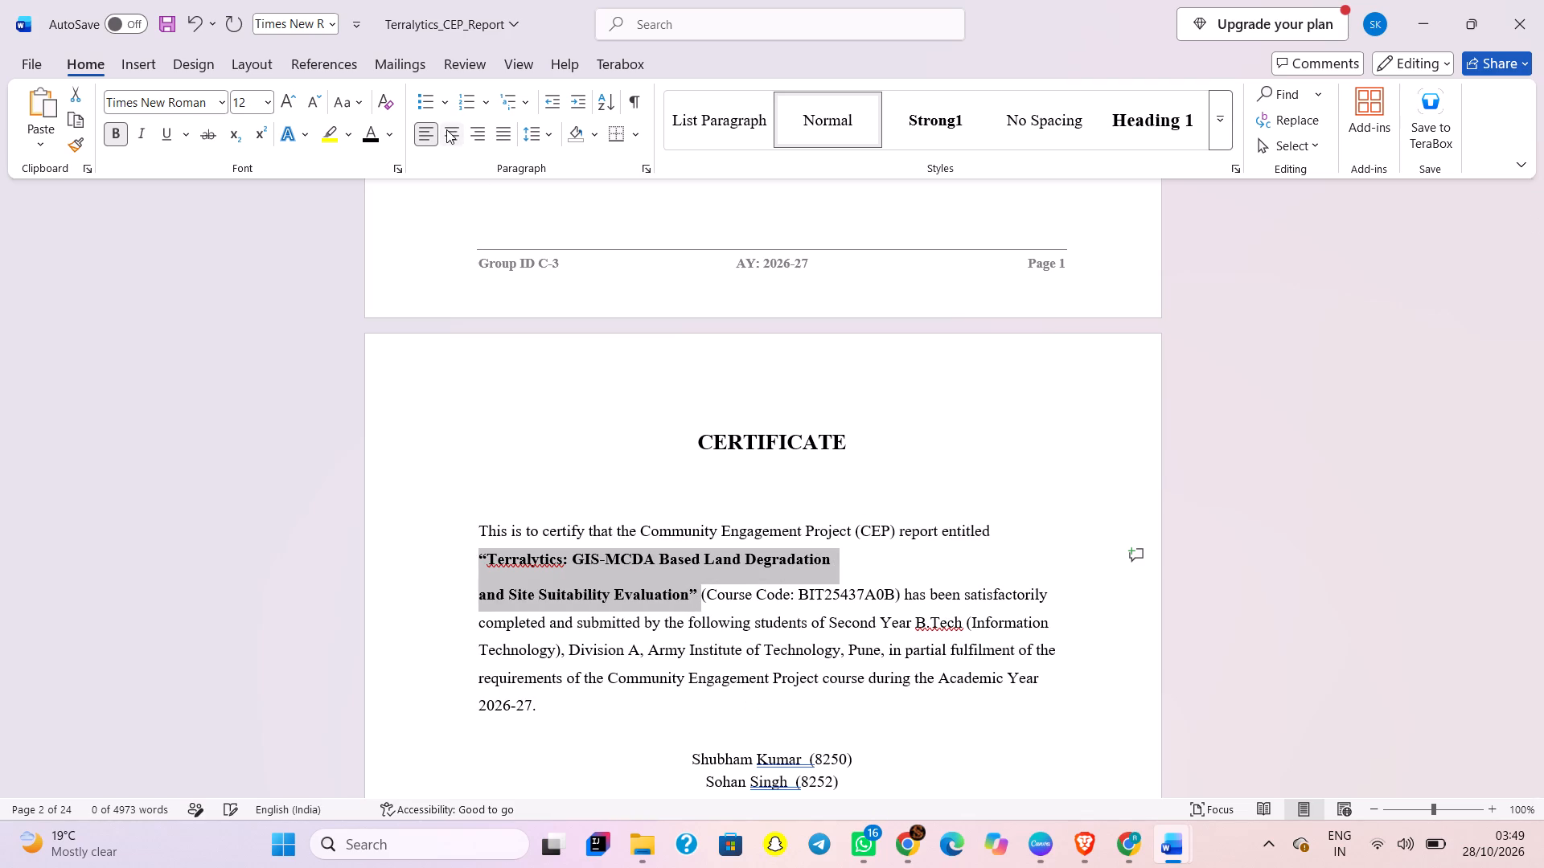
click(447, 129)
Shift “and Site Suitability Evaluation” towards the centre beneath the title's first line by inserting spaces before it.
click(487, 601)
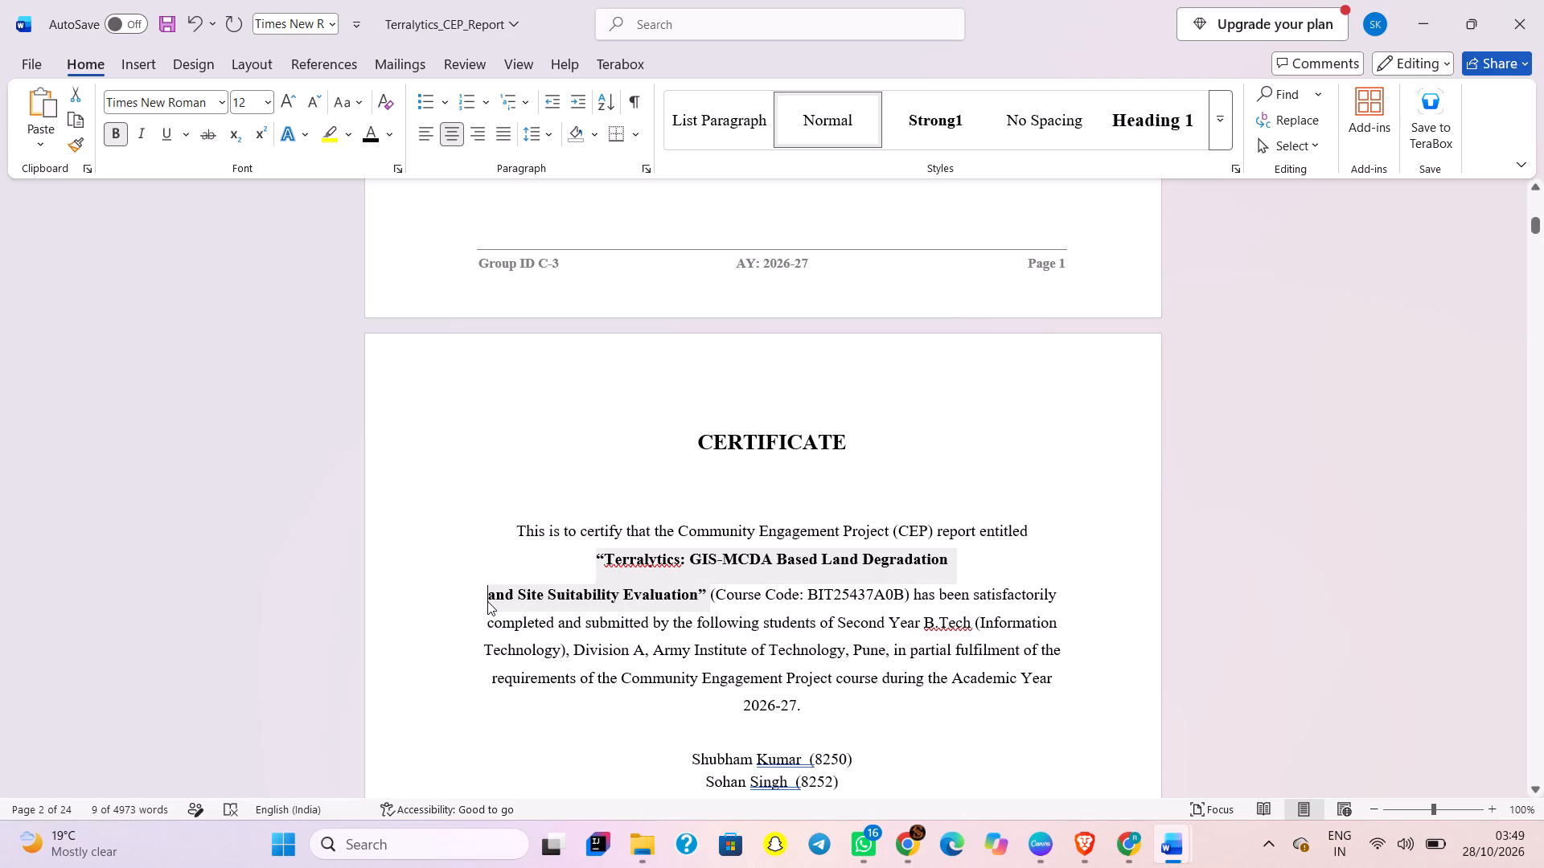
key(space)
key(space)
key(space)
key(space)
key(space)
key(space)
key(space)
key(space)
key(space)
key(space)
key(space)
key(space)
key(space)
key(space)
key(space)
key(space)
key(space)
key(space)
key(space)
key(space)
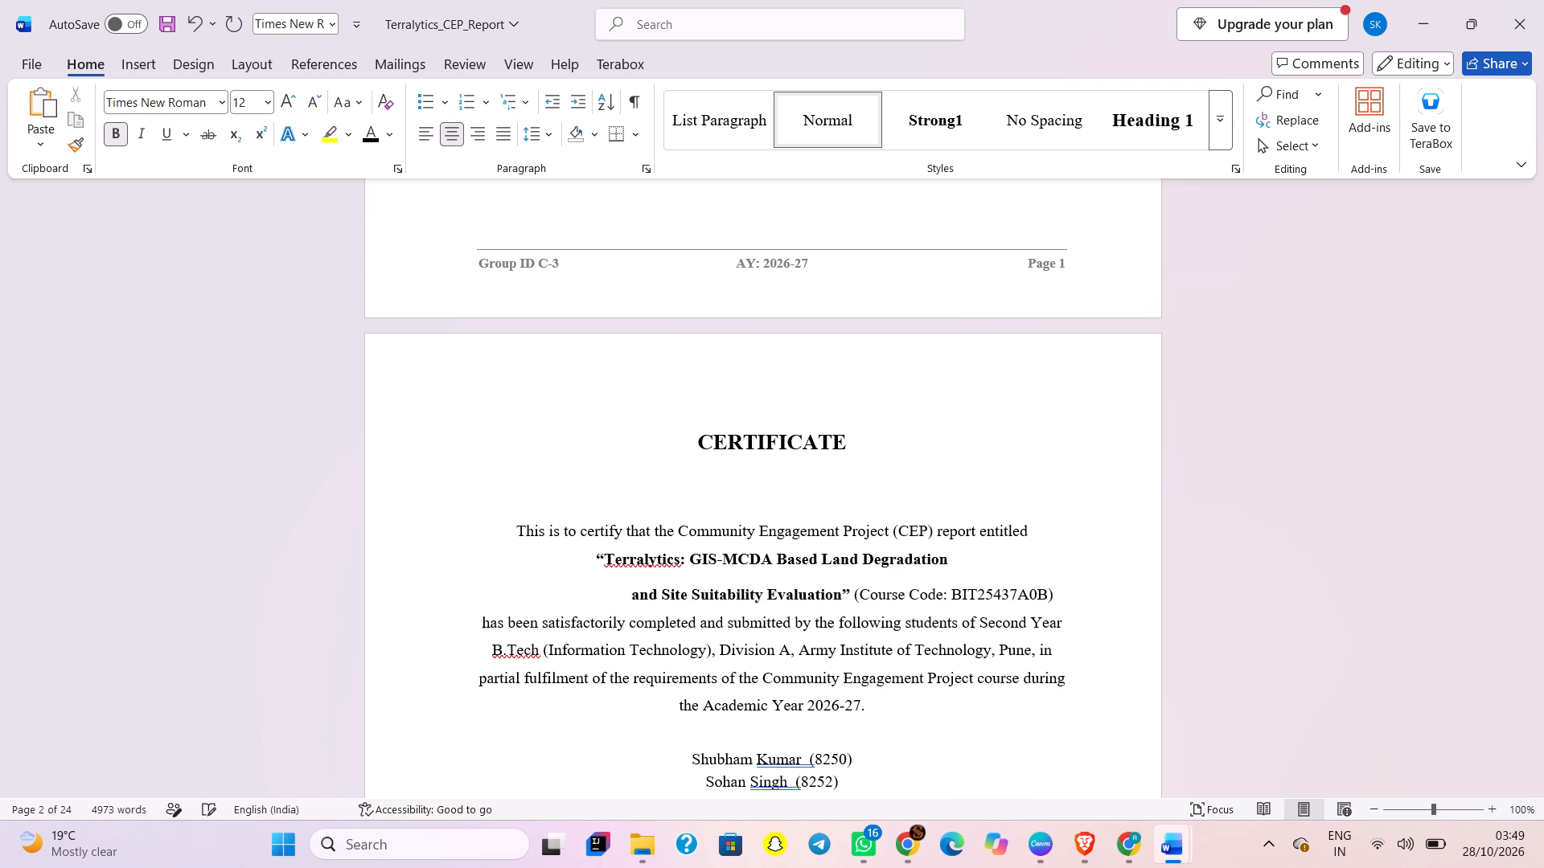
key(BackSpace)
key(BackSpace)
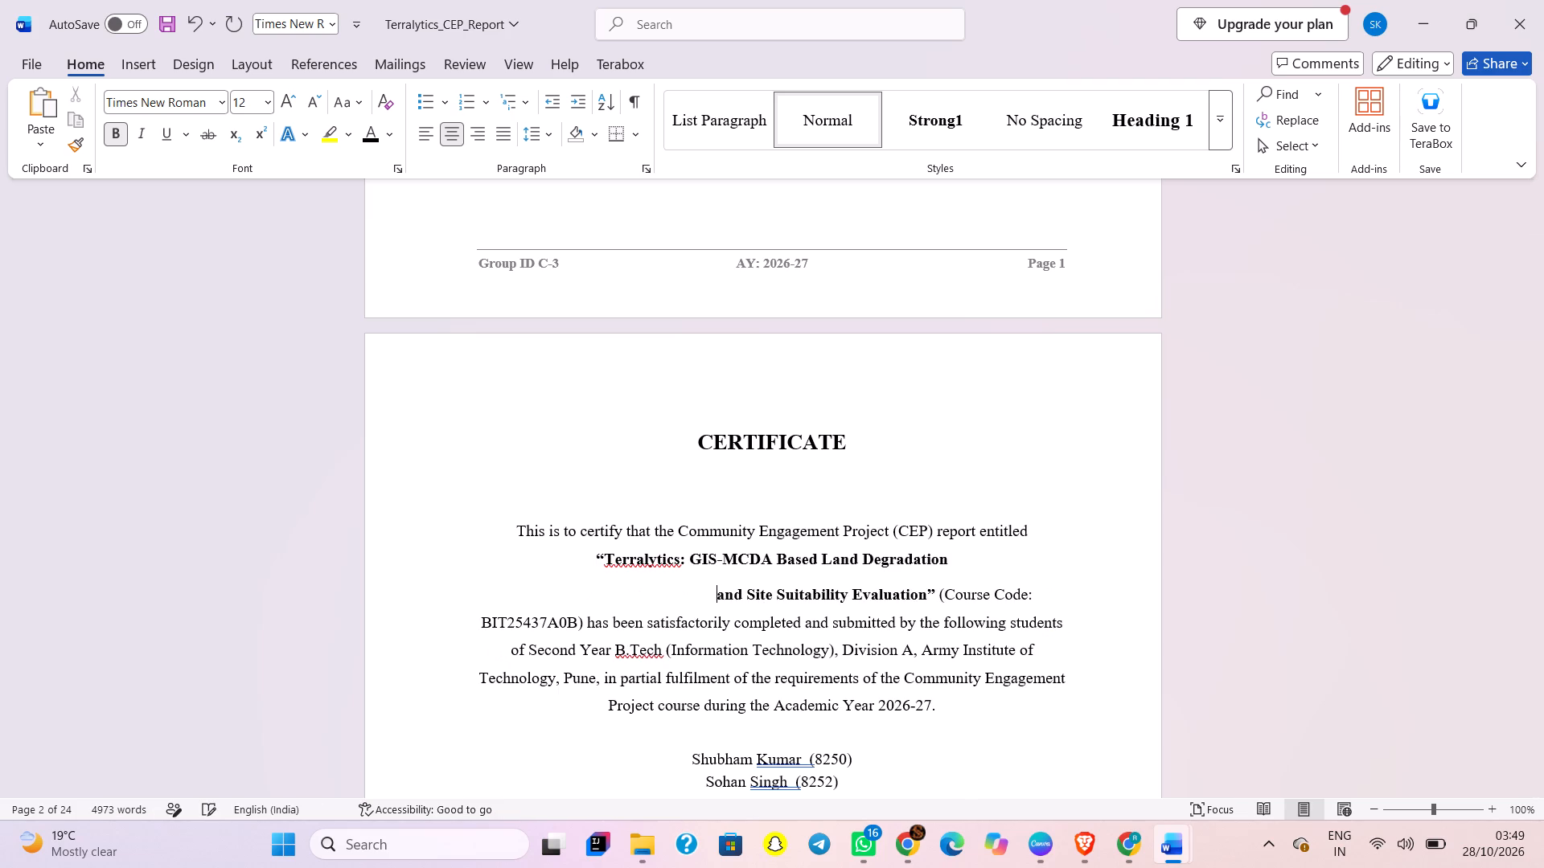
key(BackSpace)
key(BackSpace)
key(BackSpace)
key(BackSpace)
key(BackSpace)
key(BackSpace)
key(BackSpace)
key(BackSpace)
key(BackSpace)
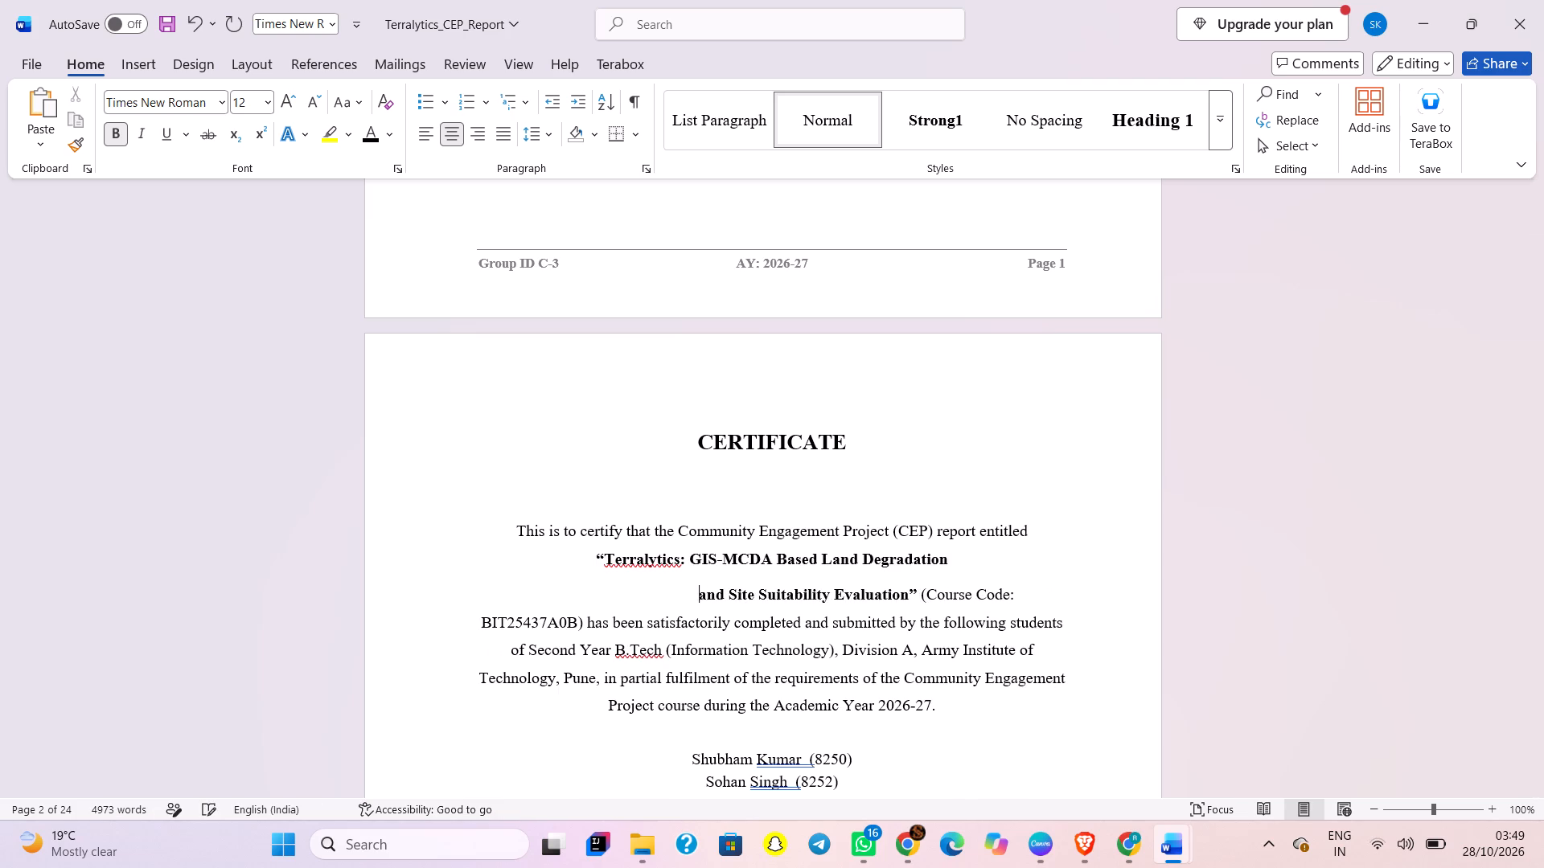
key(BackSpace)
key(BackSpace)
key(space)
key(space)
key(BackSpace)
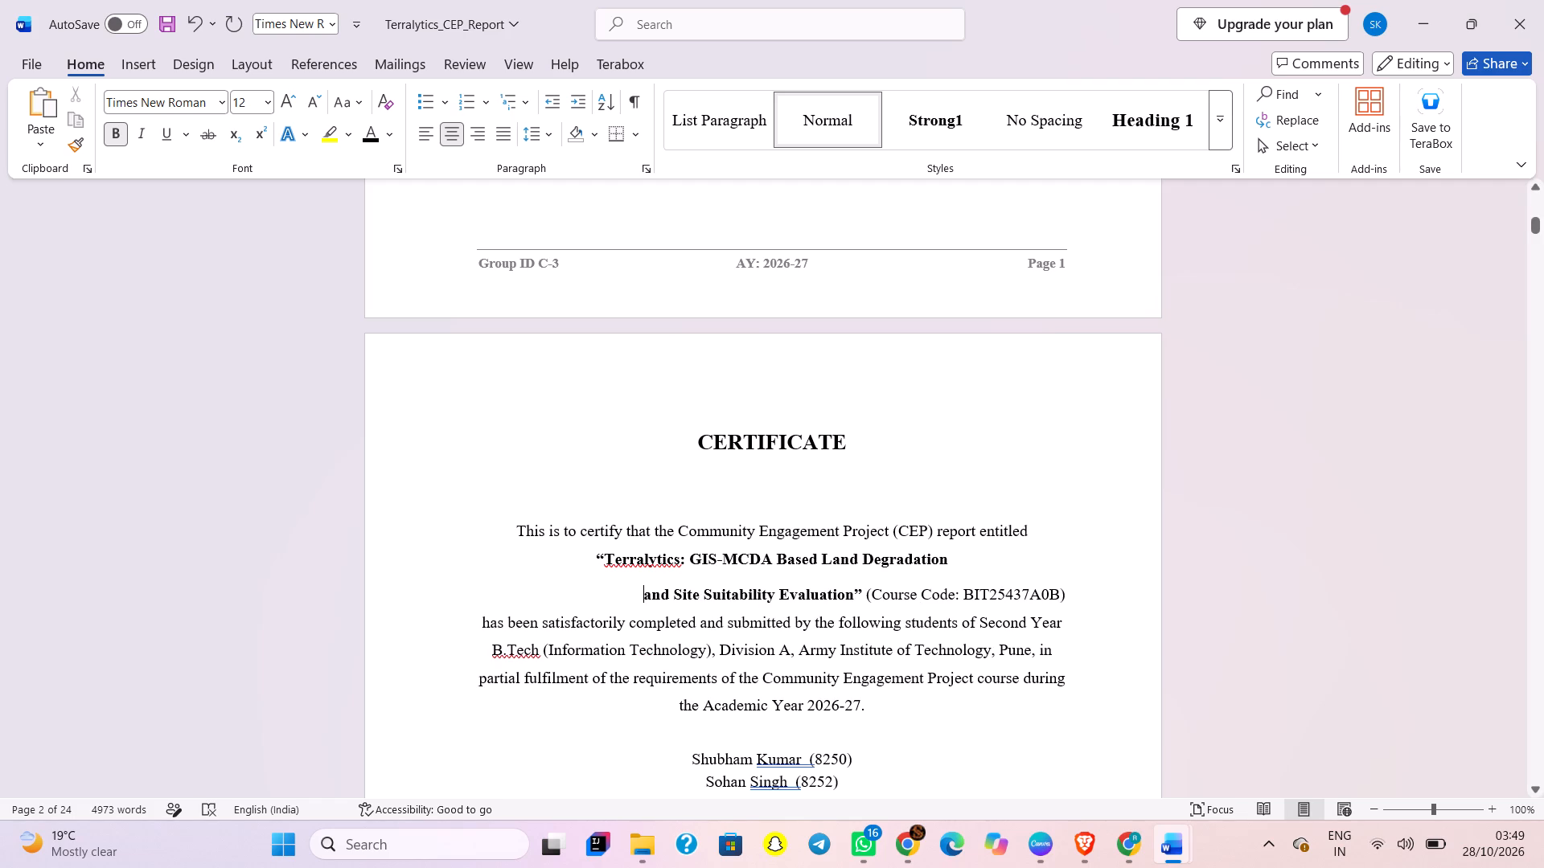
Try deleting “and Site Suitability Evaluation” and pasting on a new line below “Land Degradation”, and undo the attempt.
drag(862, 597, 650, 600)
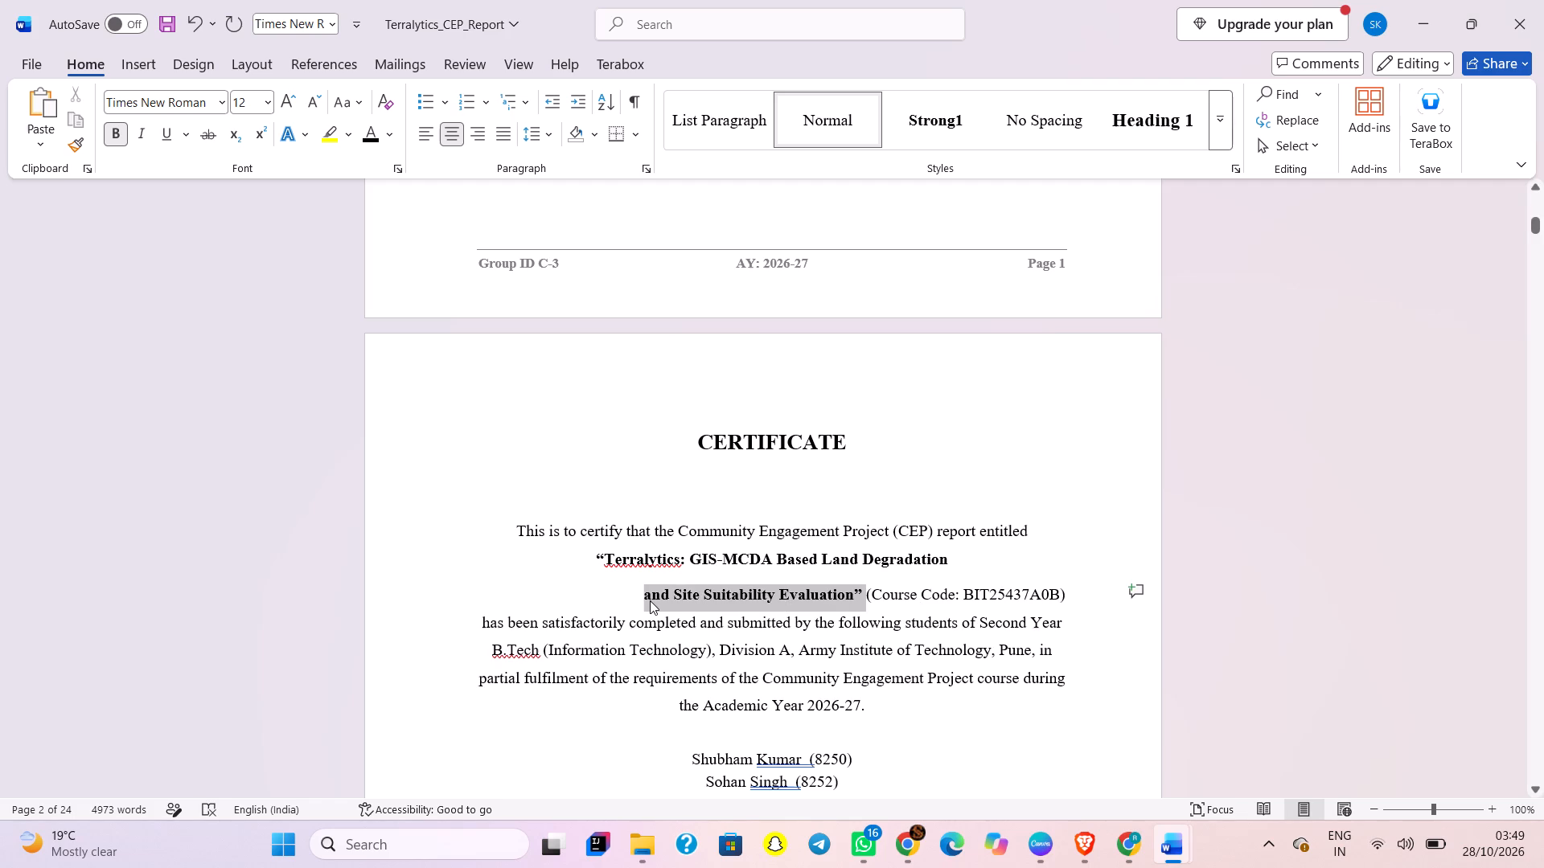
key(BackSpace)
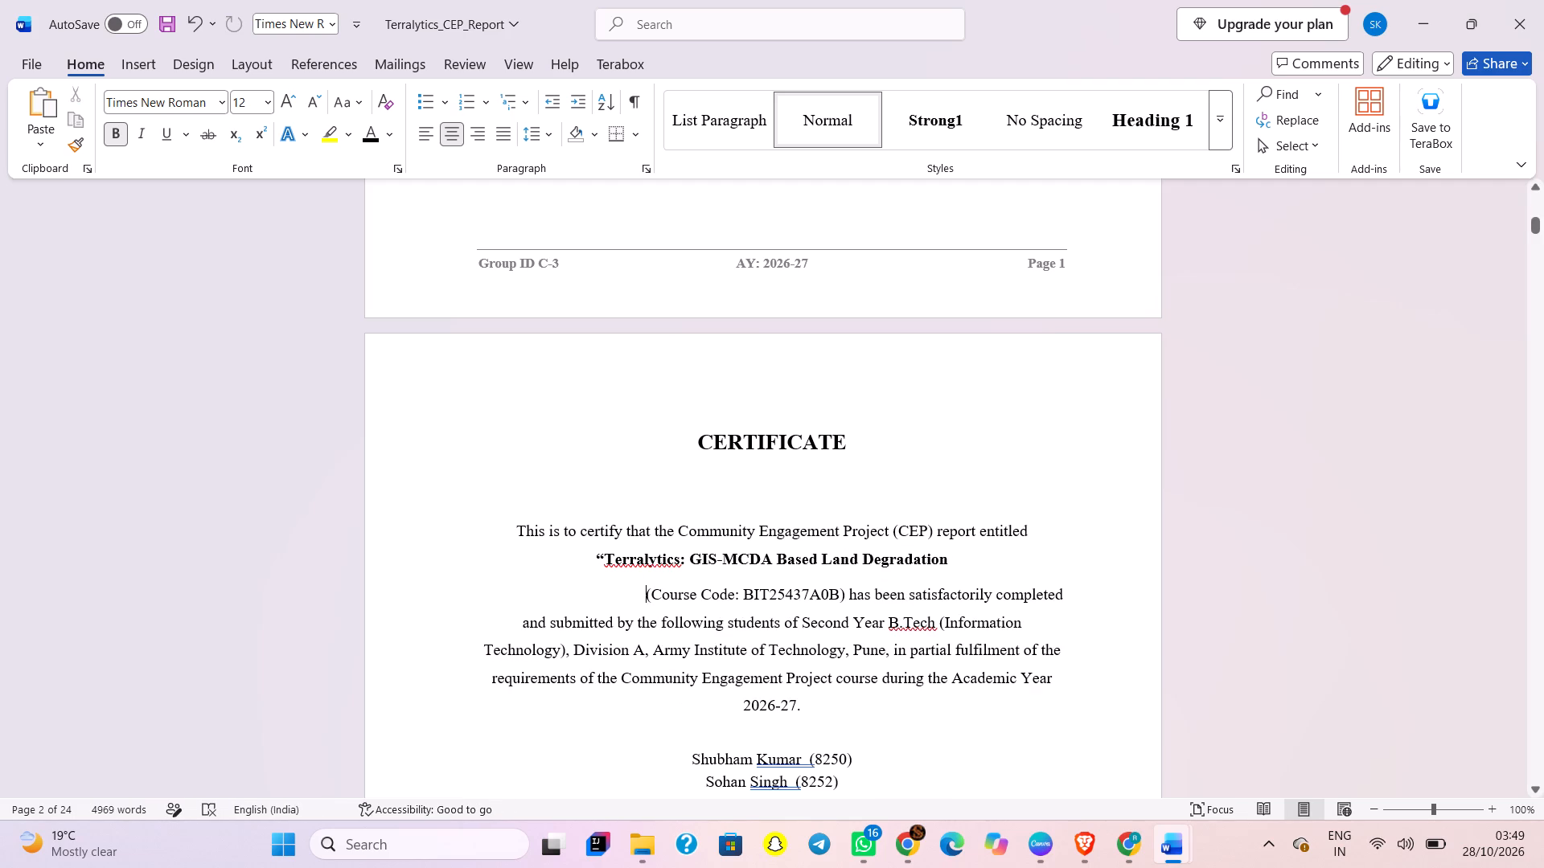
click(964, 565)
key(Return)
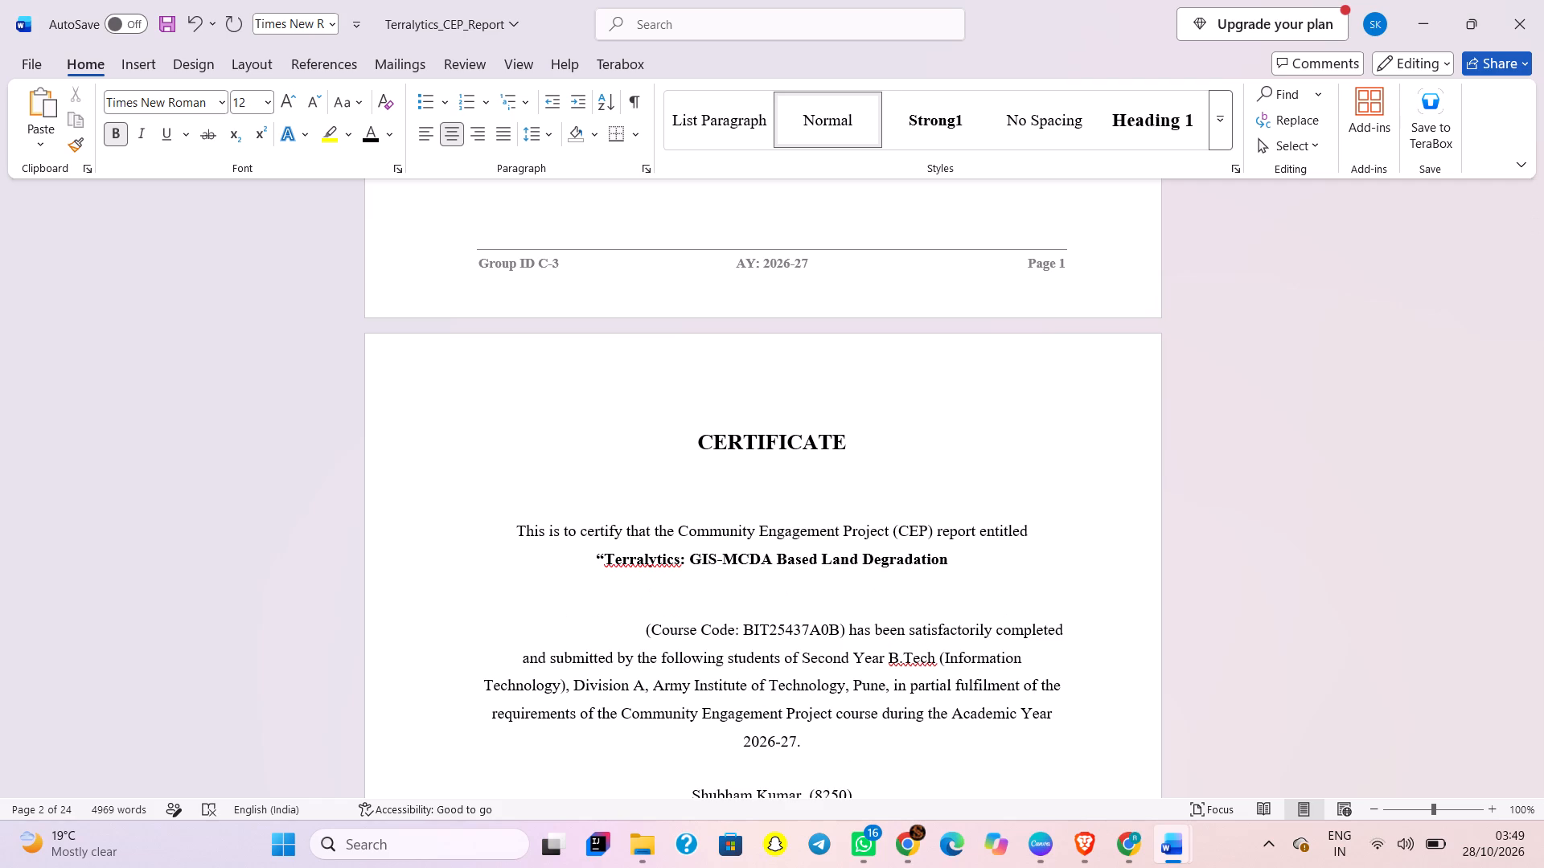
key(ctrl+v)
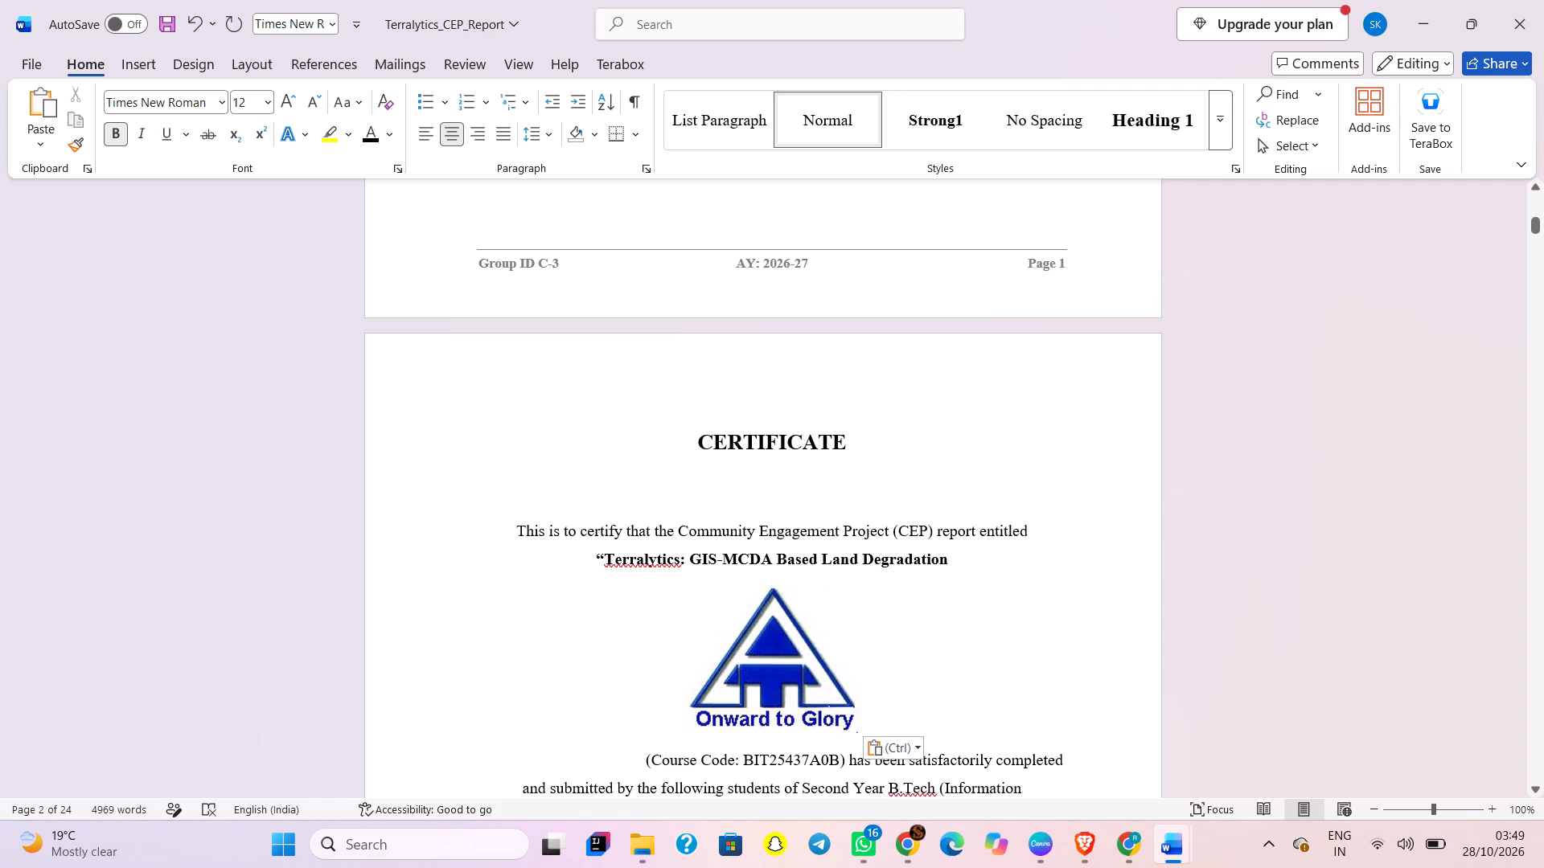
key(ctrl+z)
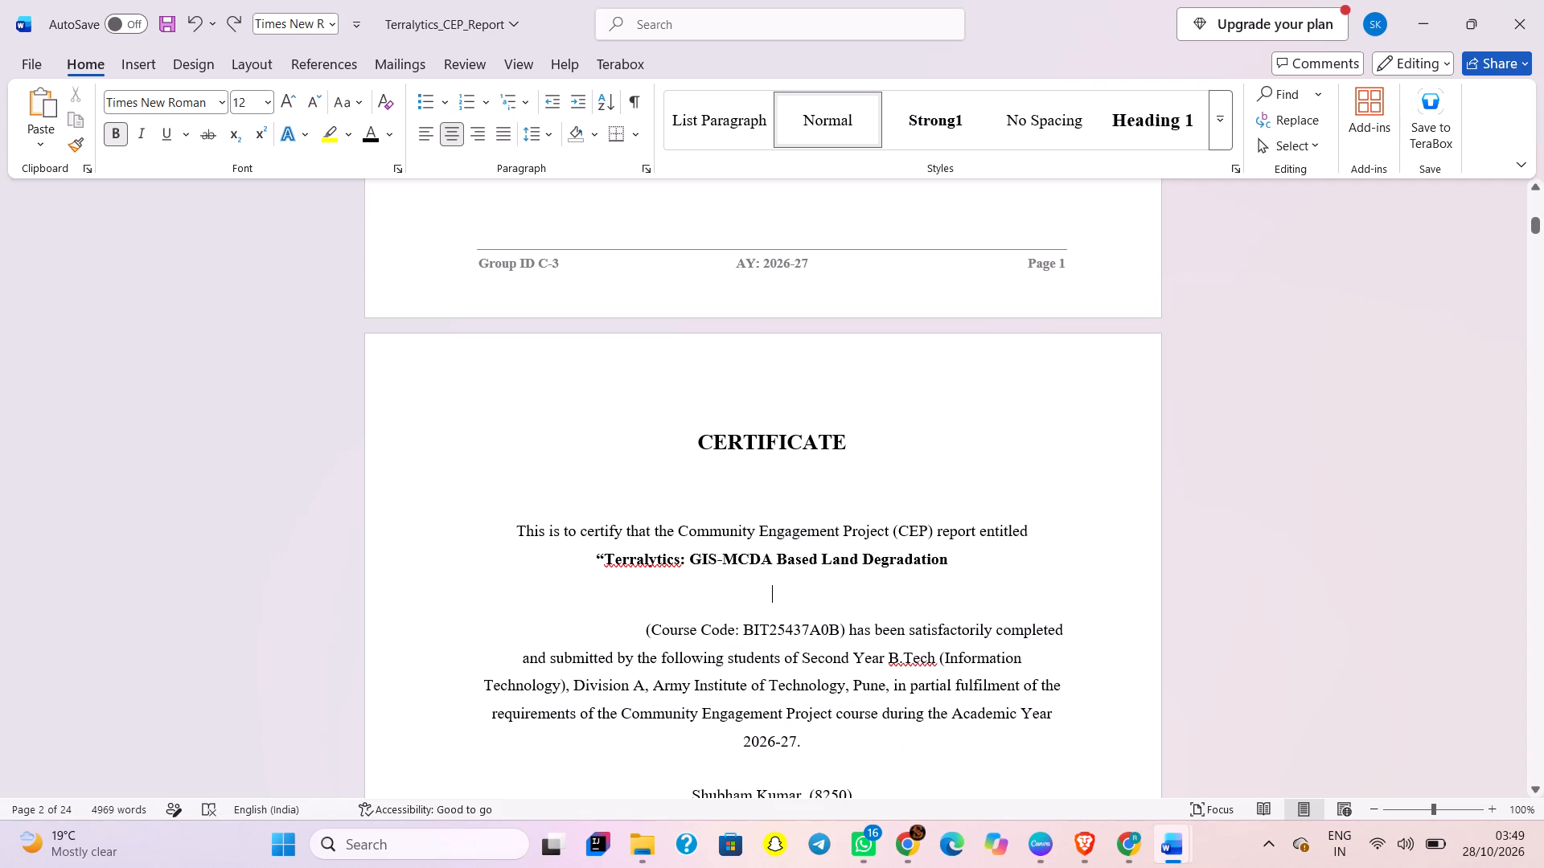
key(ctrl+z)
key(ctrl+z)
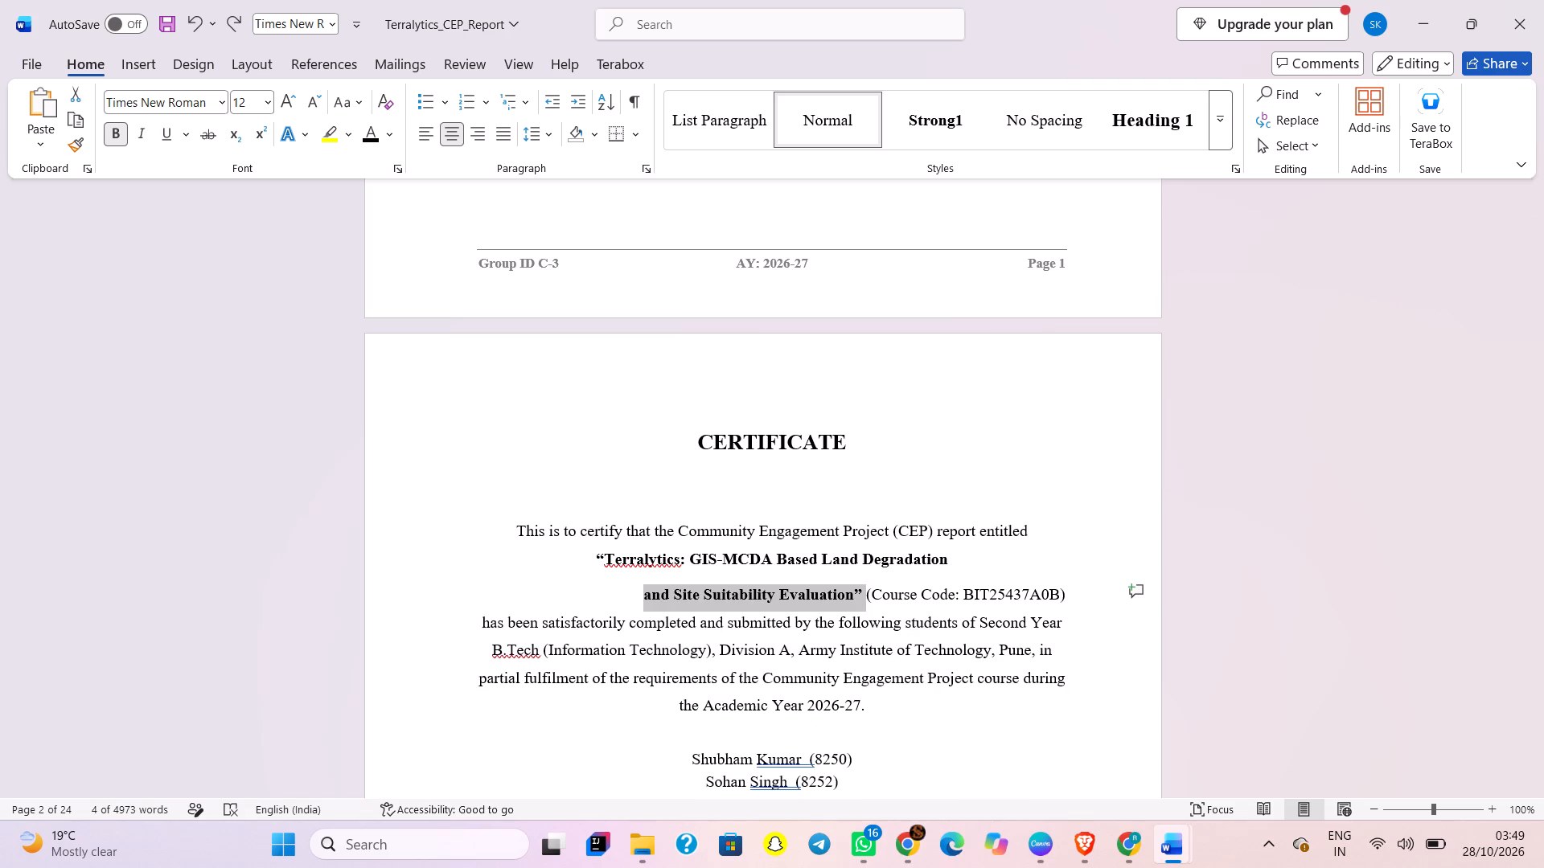
Delete the certificate text after the title, from “Course Code: BIT25437A0B” through “Academic Year 2026-27.”.
scroll(874, 588, down, 1)
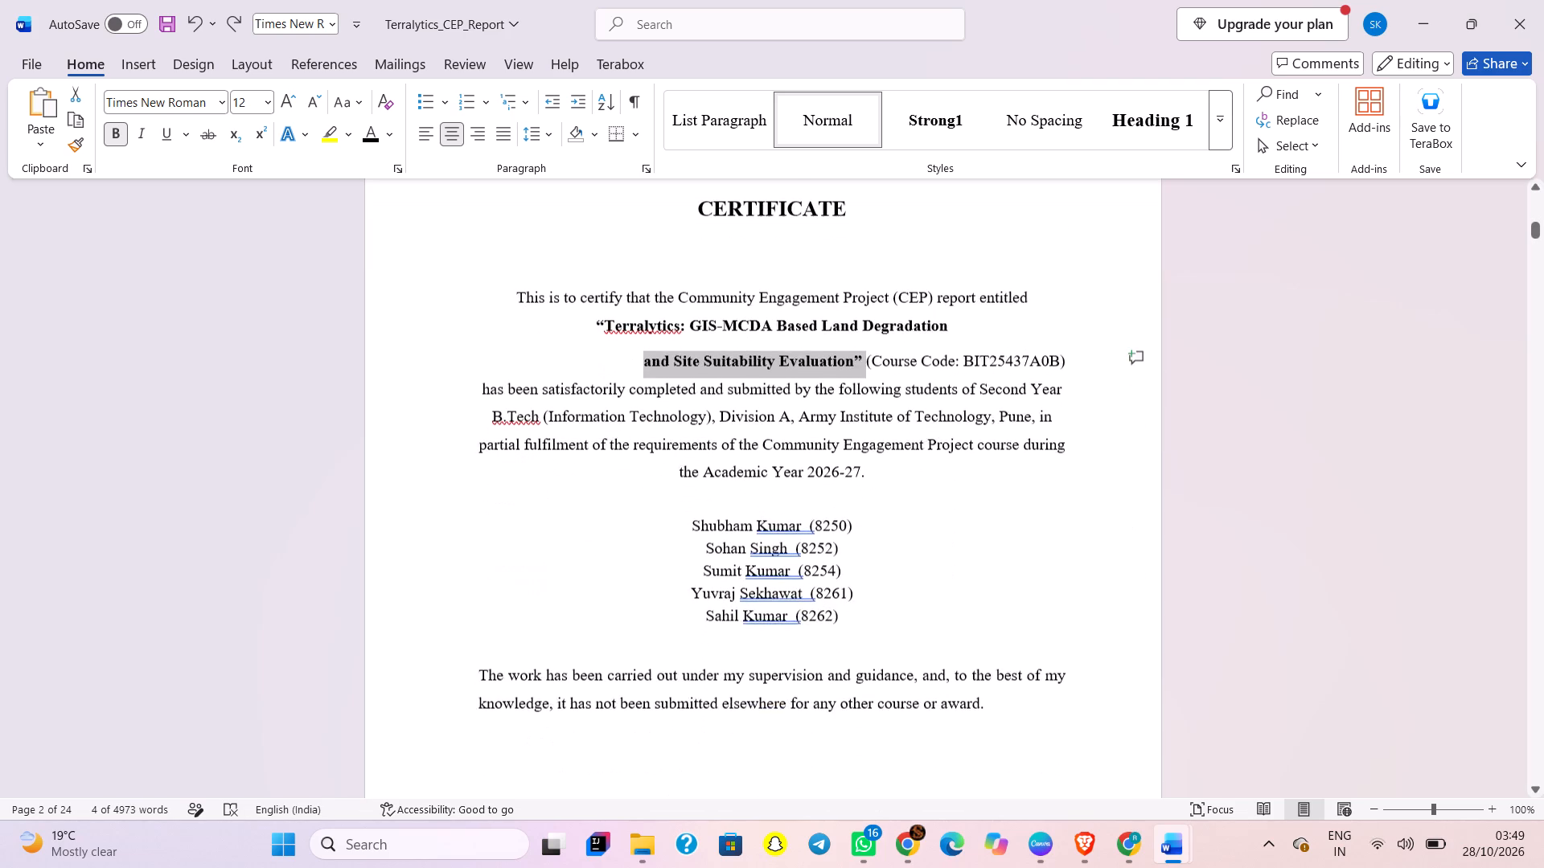
scroll(874, 588, down, 1)
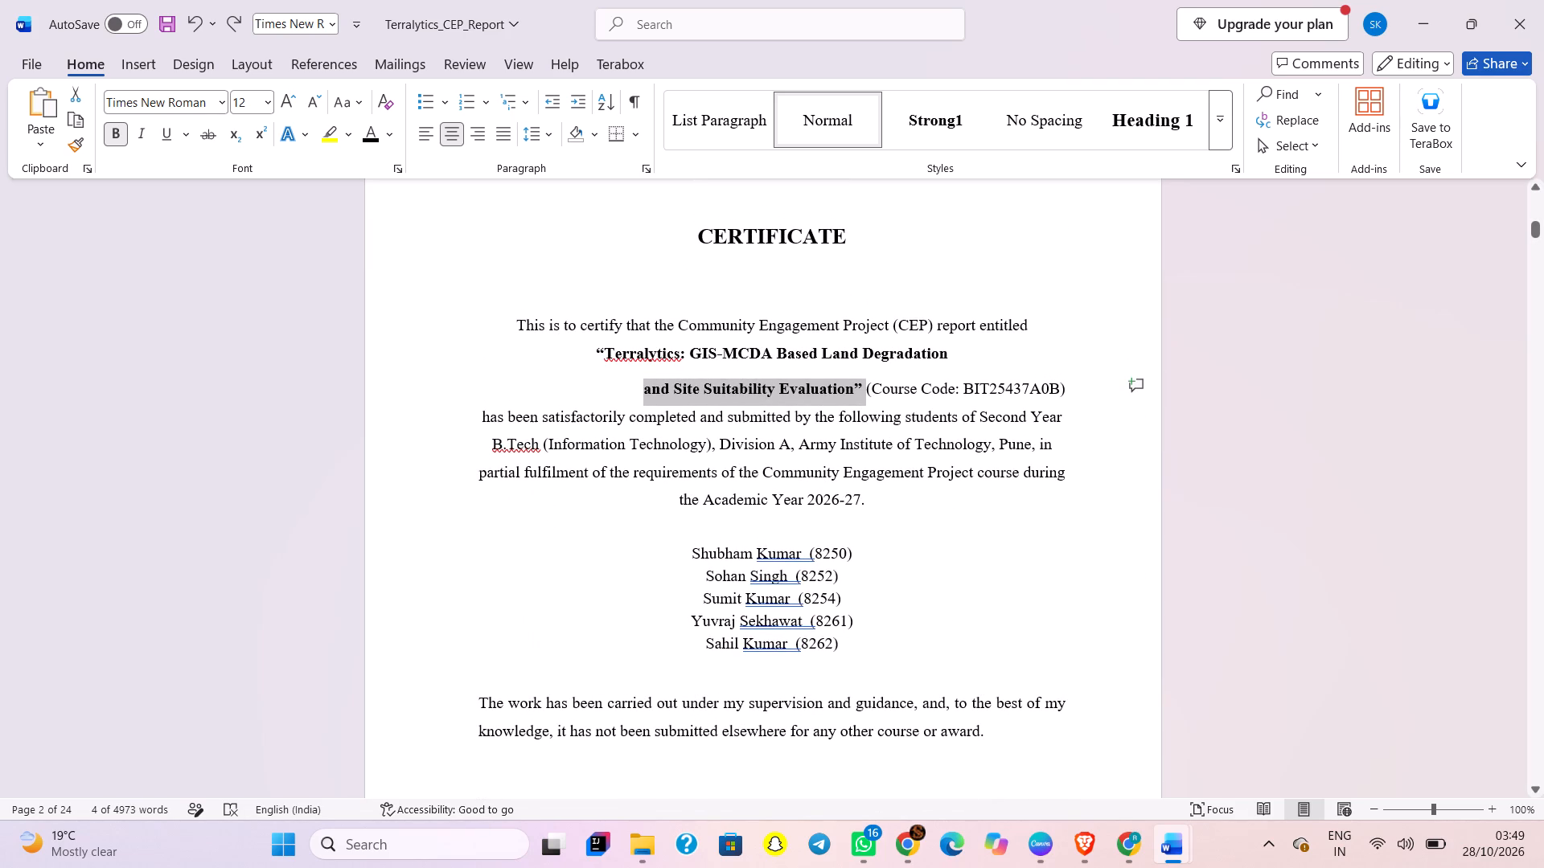
drag(869, 392, 1000, 453)
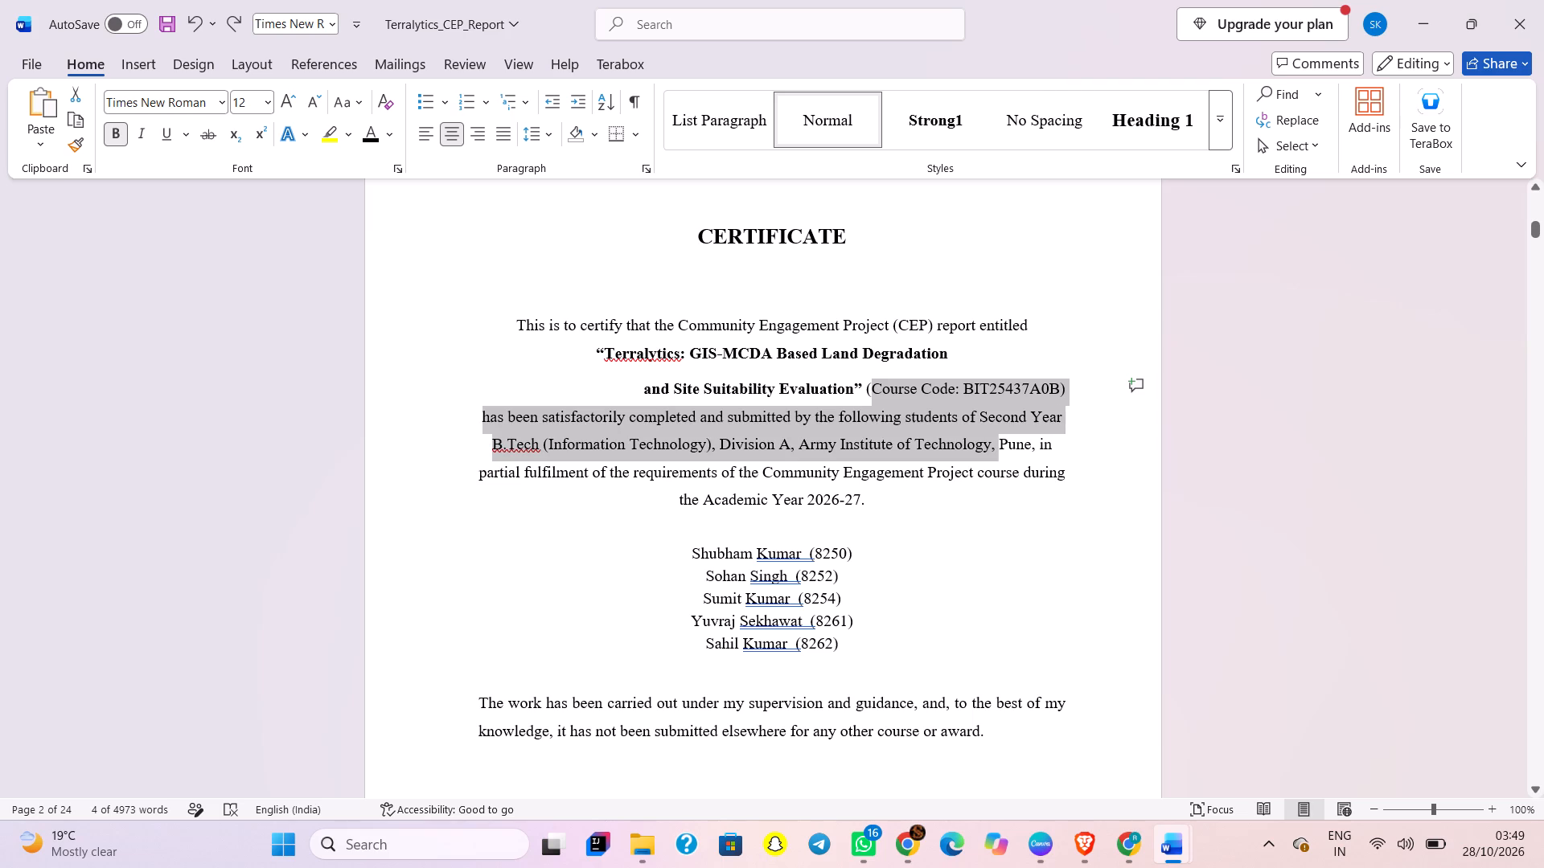
drag(1000, 453, 1029, 499)
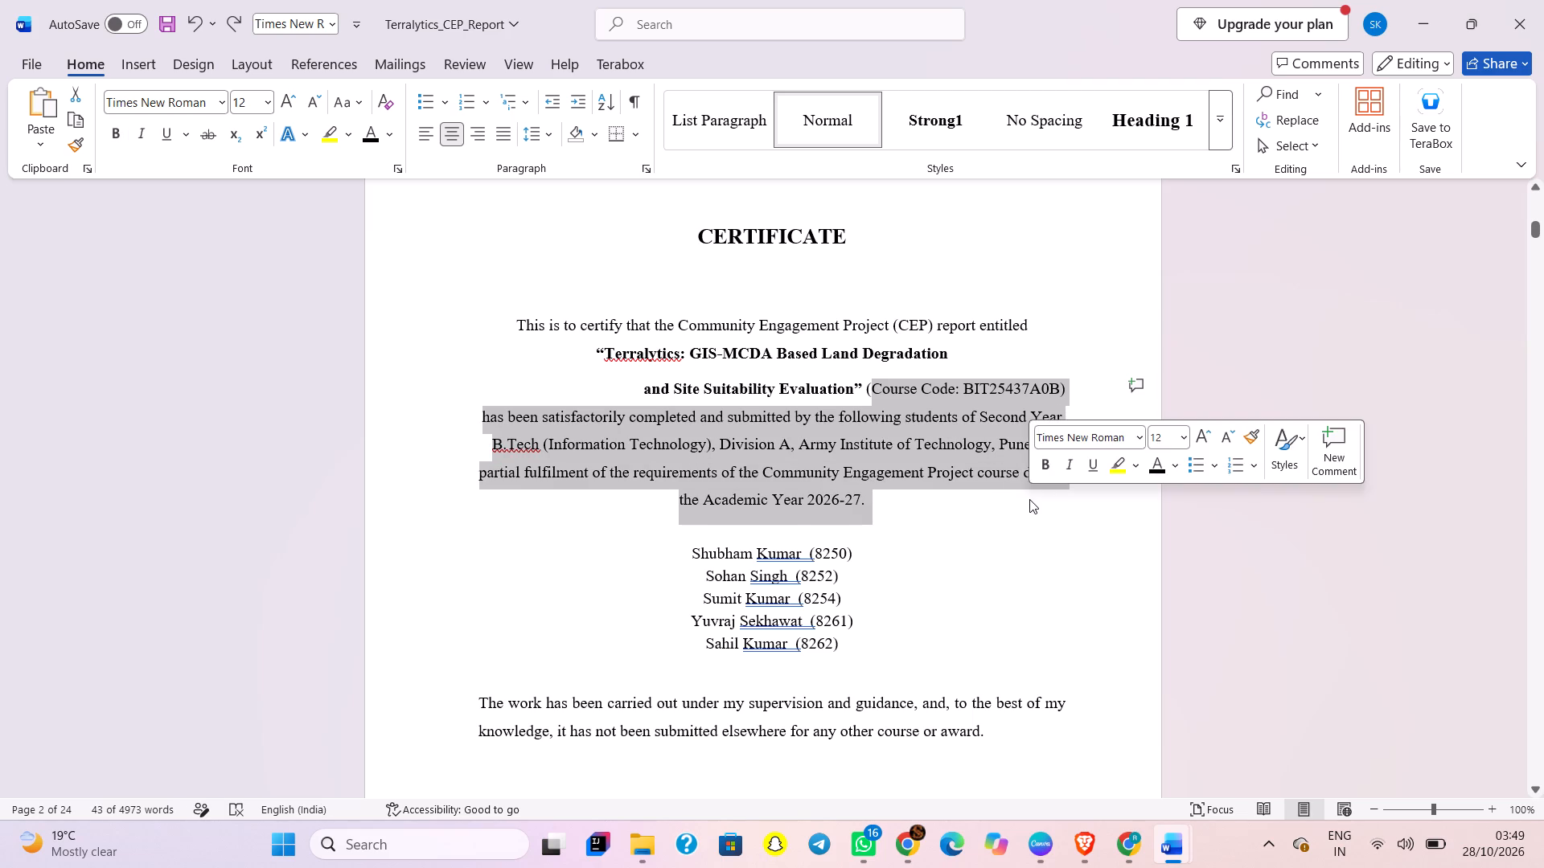
key(BackSpace)
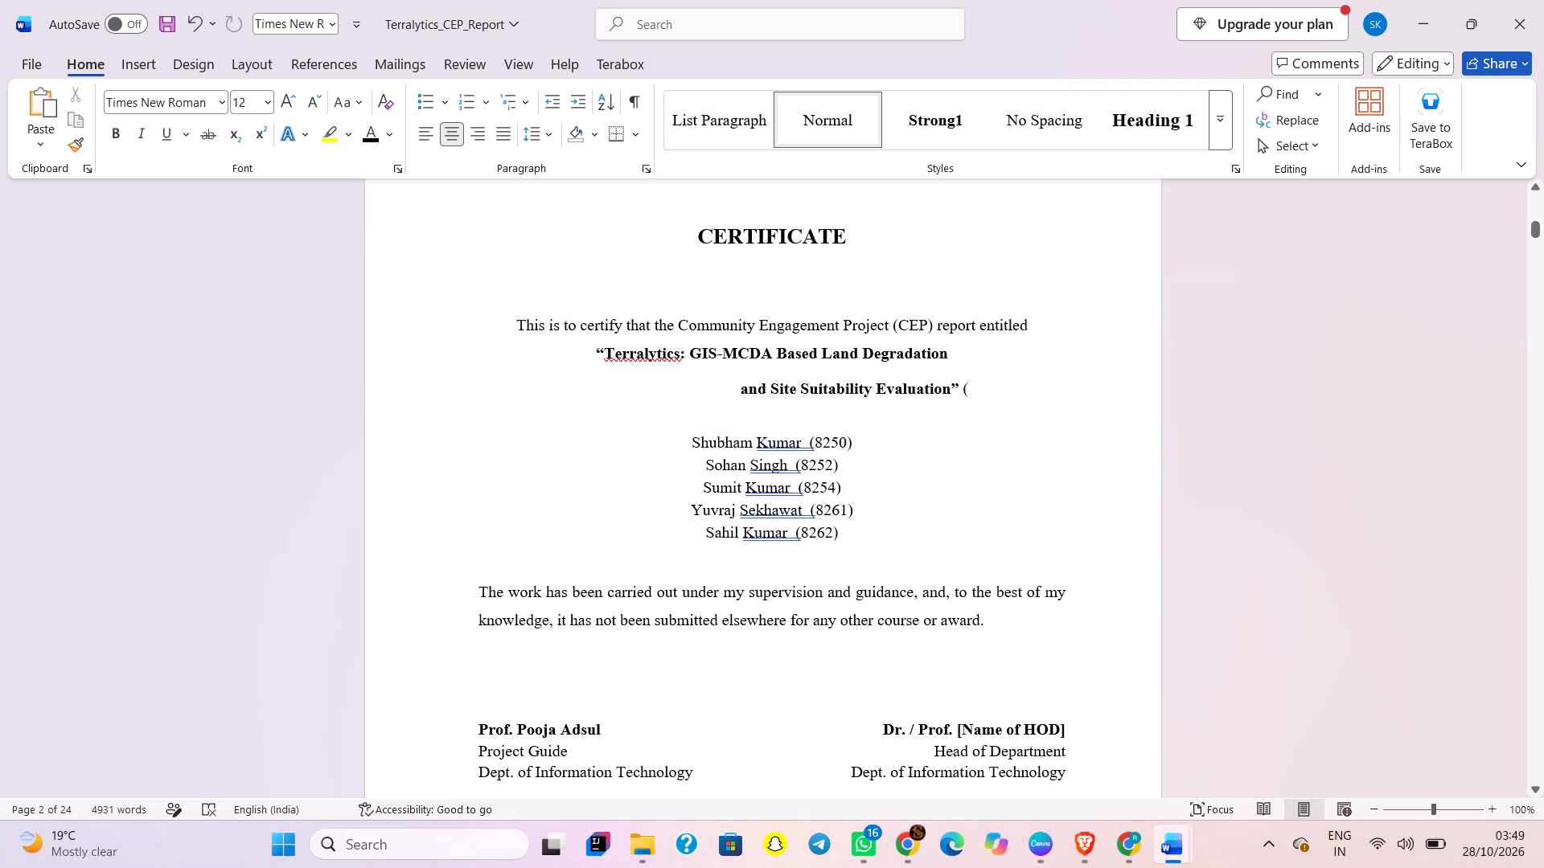
Delete the bold two-line project title and the leftover opening bracket below “report entitled” on the certificate page.
key(BackSpace)
key(BackSpace)
key(BackSpace)
key(BackSpace)
key(BackSpace)
key(BackSpace)
key(BackSpace)
key(BackSpace)
key(BackSpace)
key(BackSpace)
key(BackSpace)
key(BackSpace)
key(BackSpace)
key(BackSpace)
key(BackSpace)
key(BackSpace)
key(BackSpace)
key(BackSpace)
key(BackSpace)
key(BackSpace)
key(BackSpace)
key(BackSpace)
key(BackSpace)
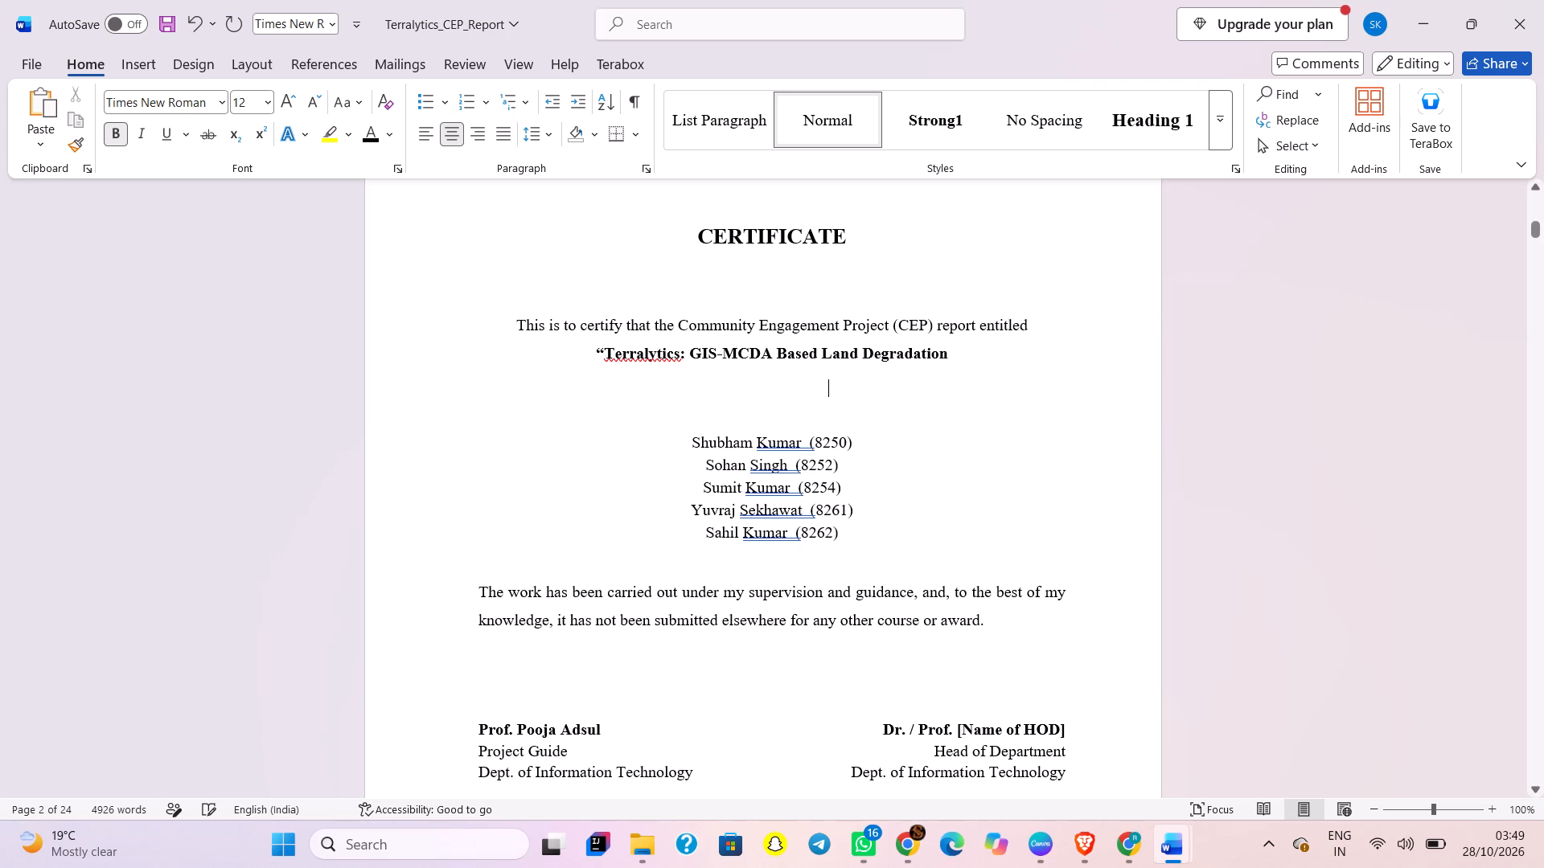
drag(594, 354, 692, 358)
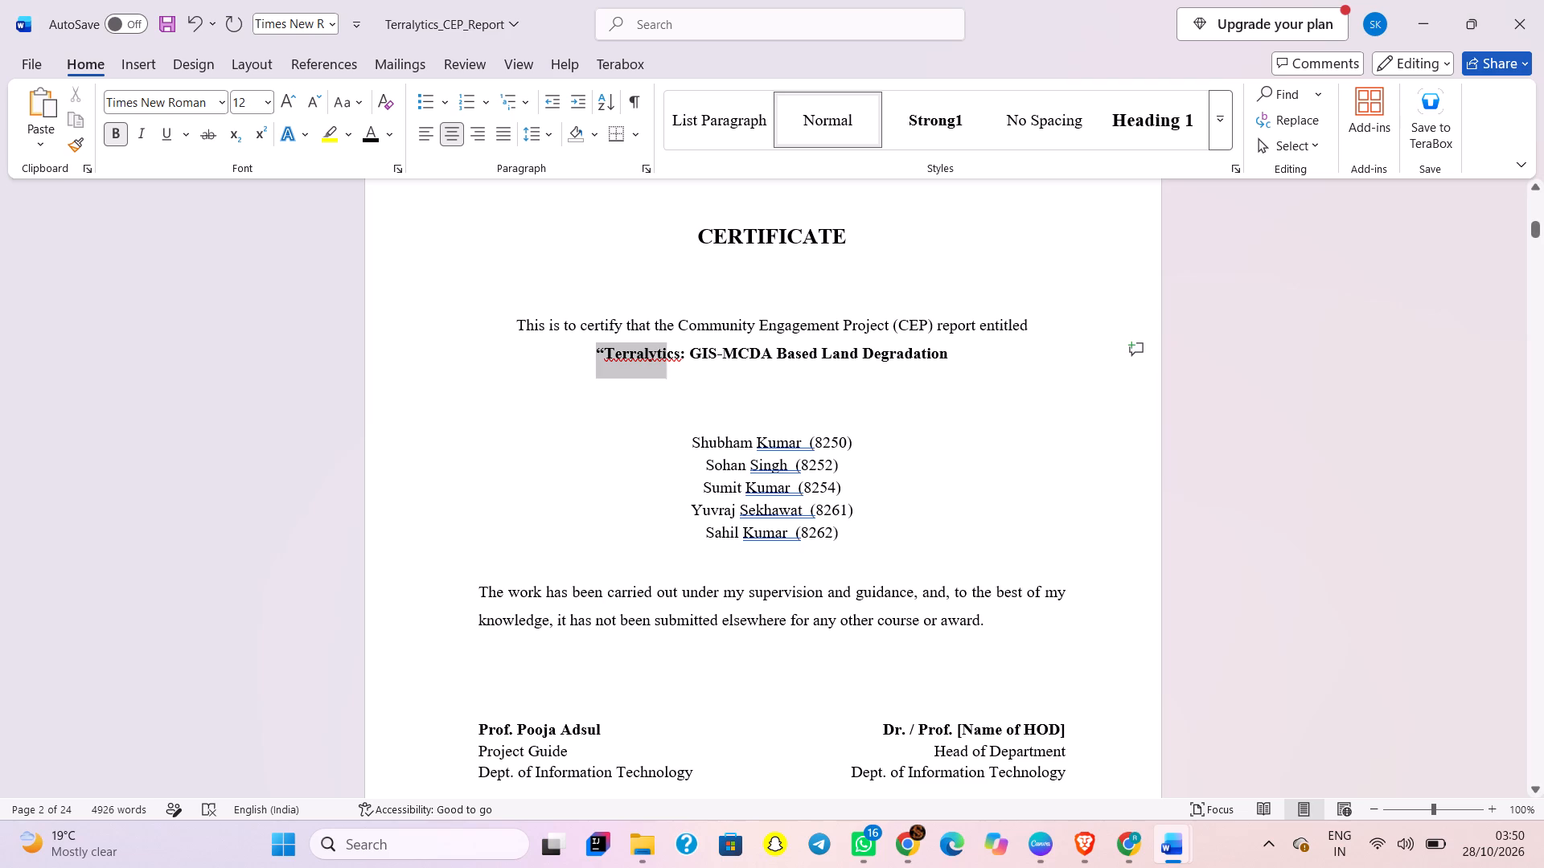
drag(692, 358, 971, 354)
key(BackSpace)
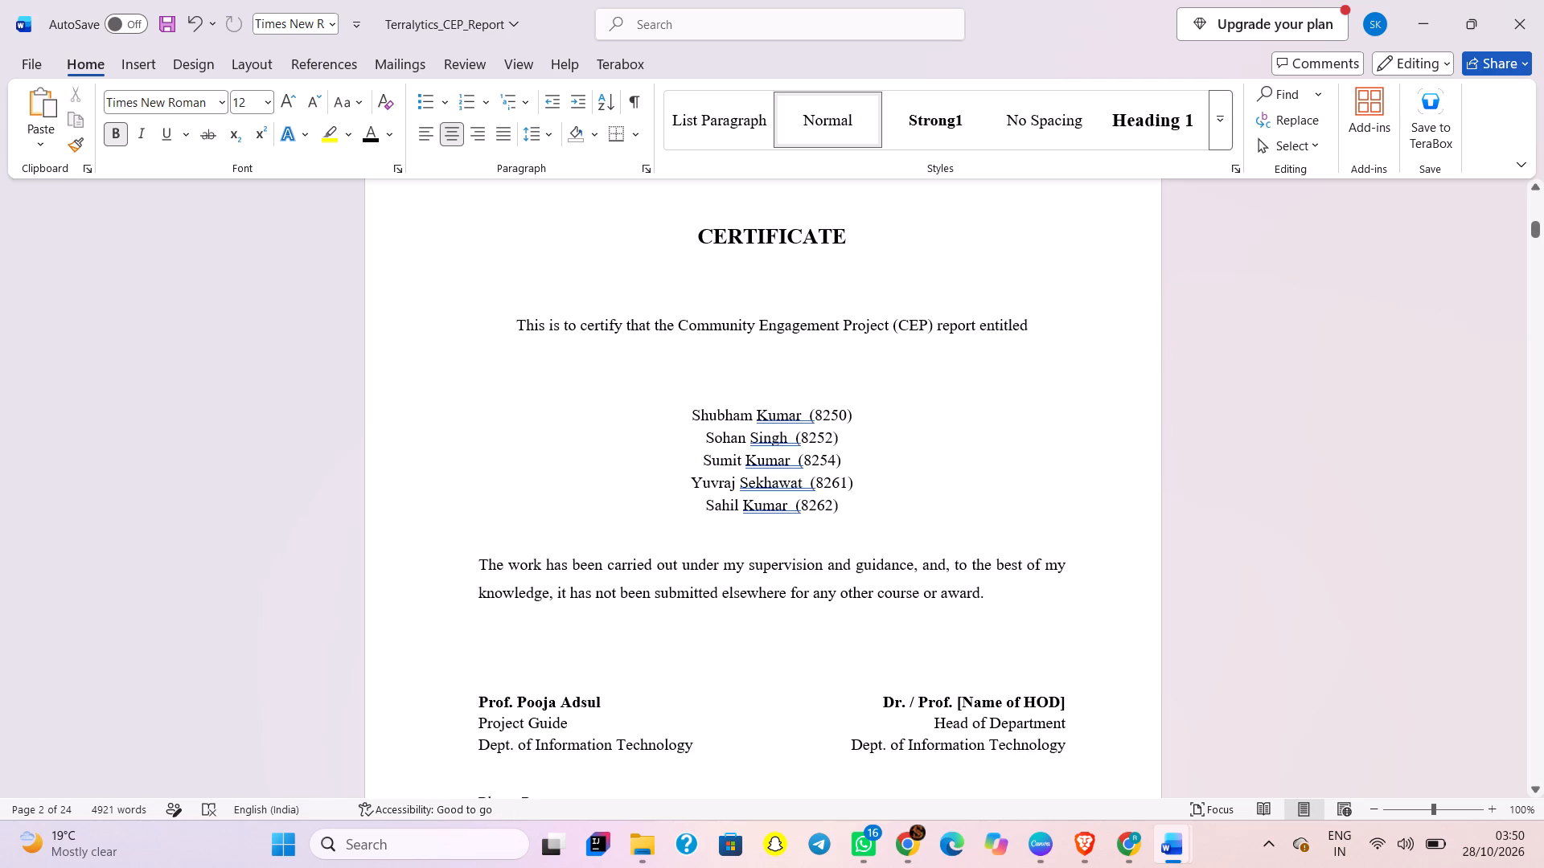
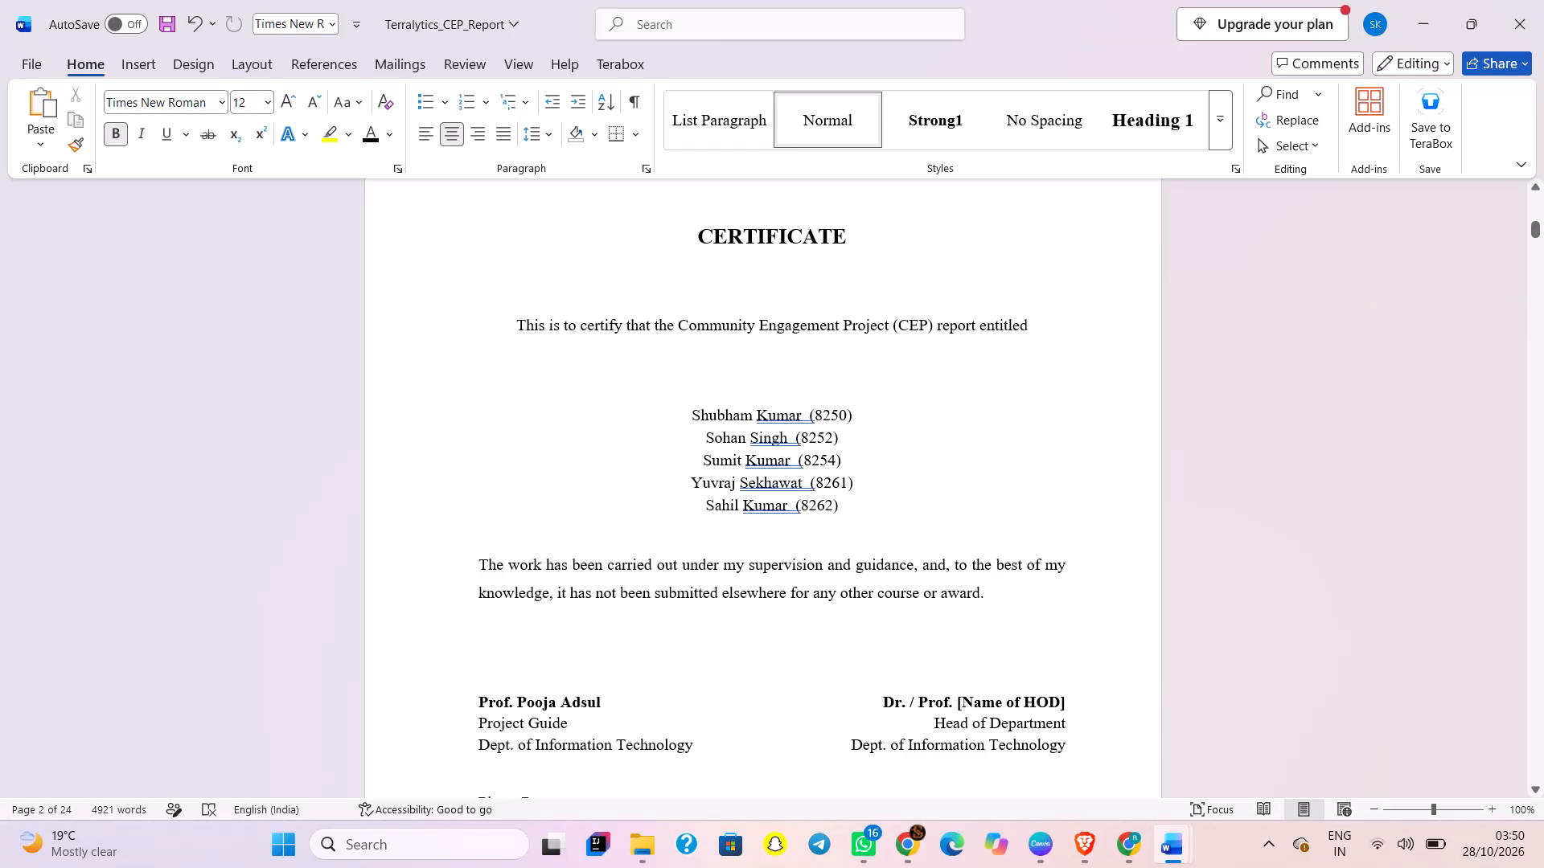
Copy the project title without its quotation marks from the cover page and paste it below “report entitled” on the certificate page.
click(715, 378)
scroll(745, 368, up, 5)
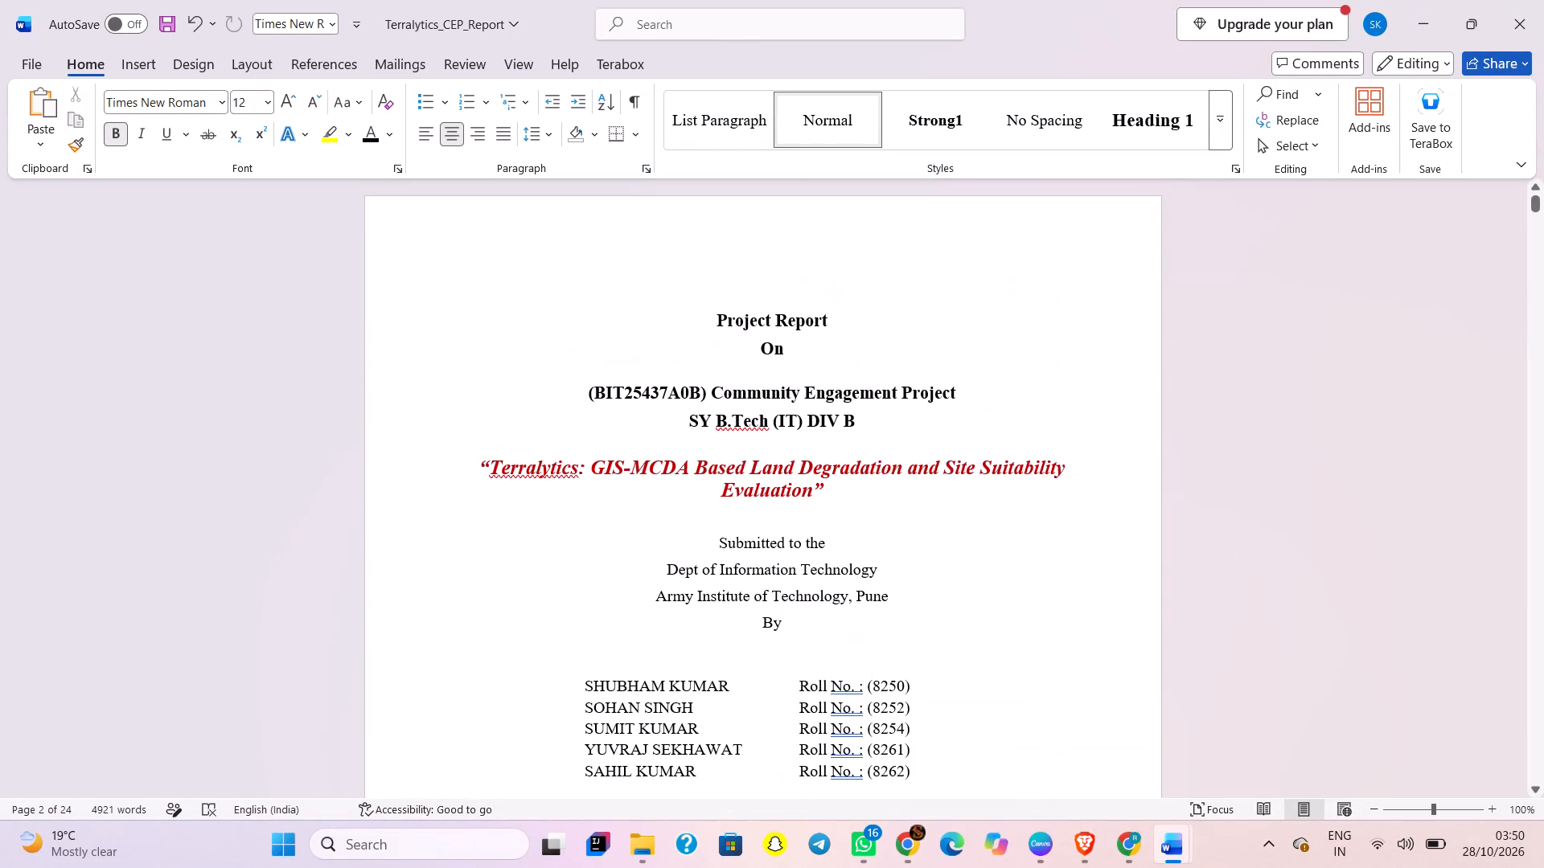
drag(491, 473, 806, 477)
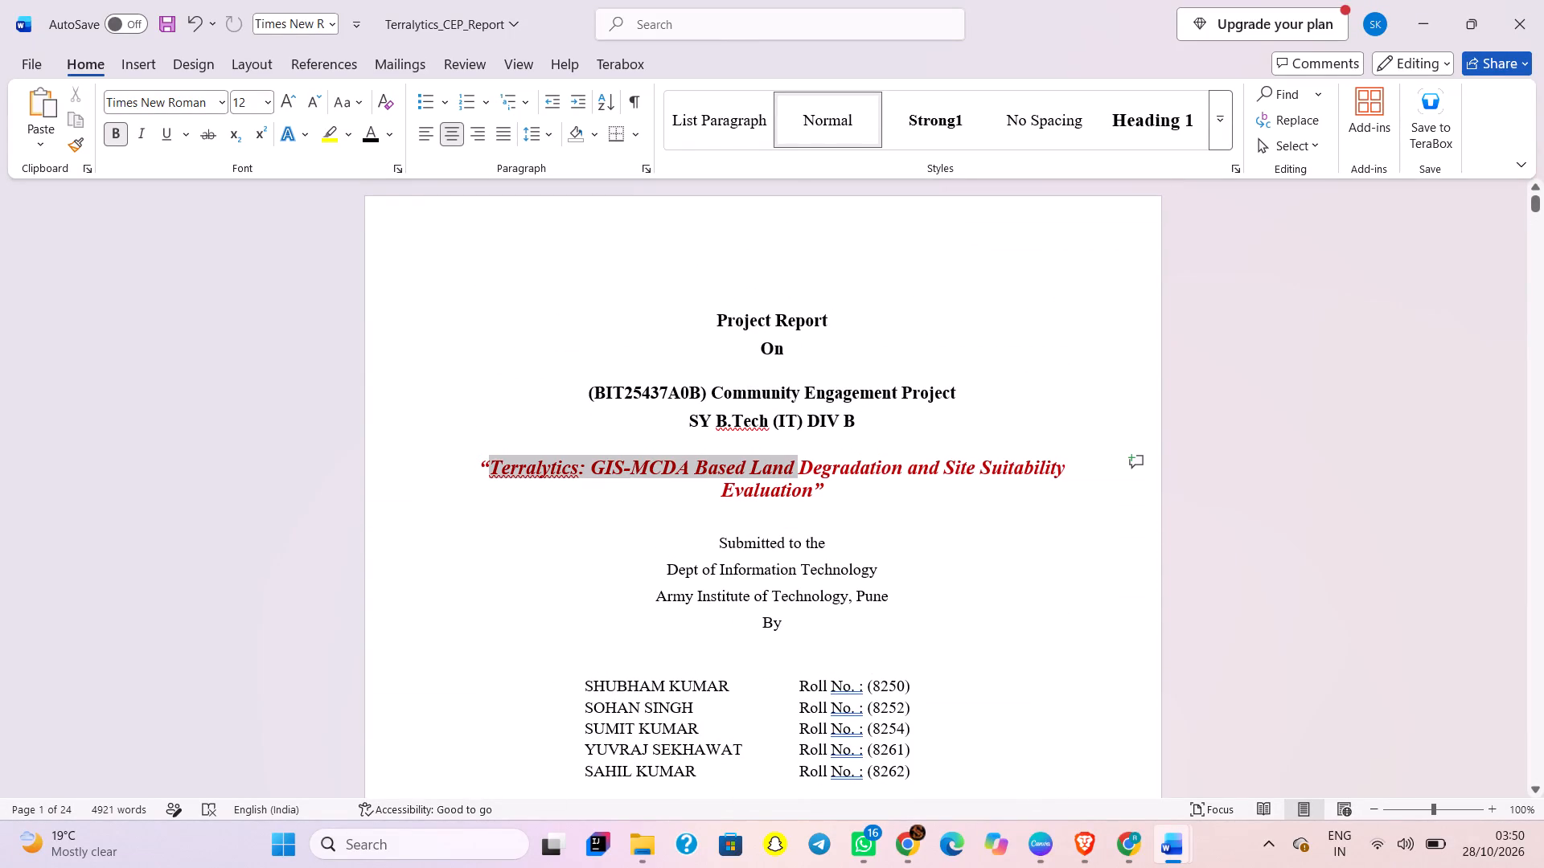
drag(806, 477, 811, 489)
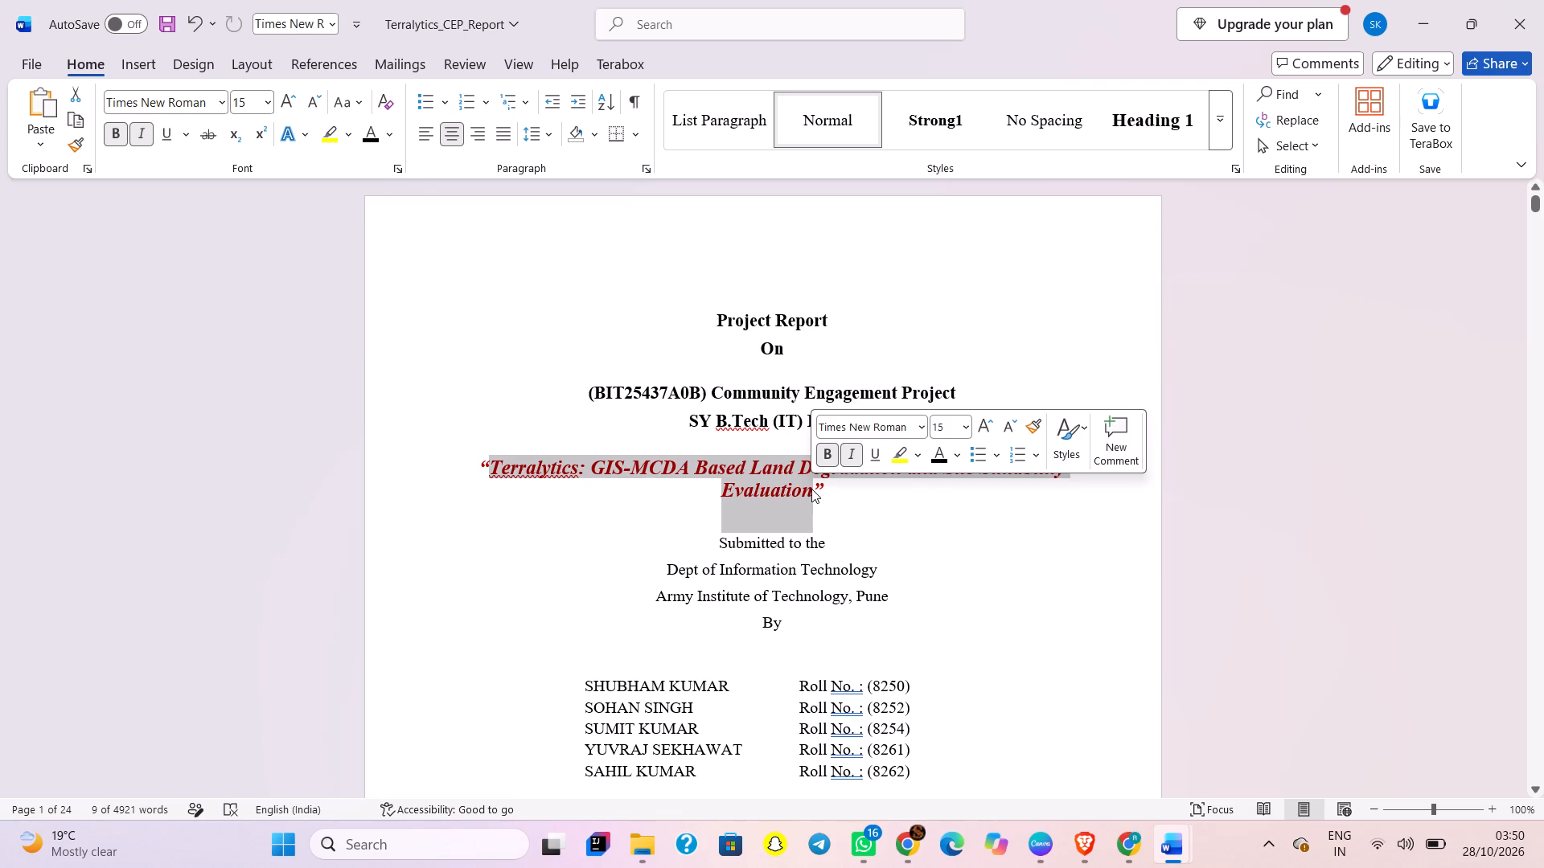
key(ctrl+c)
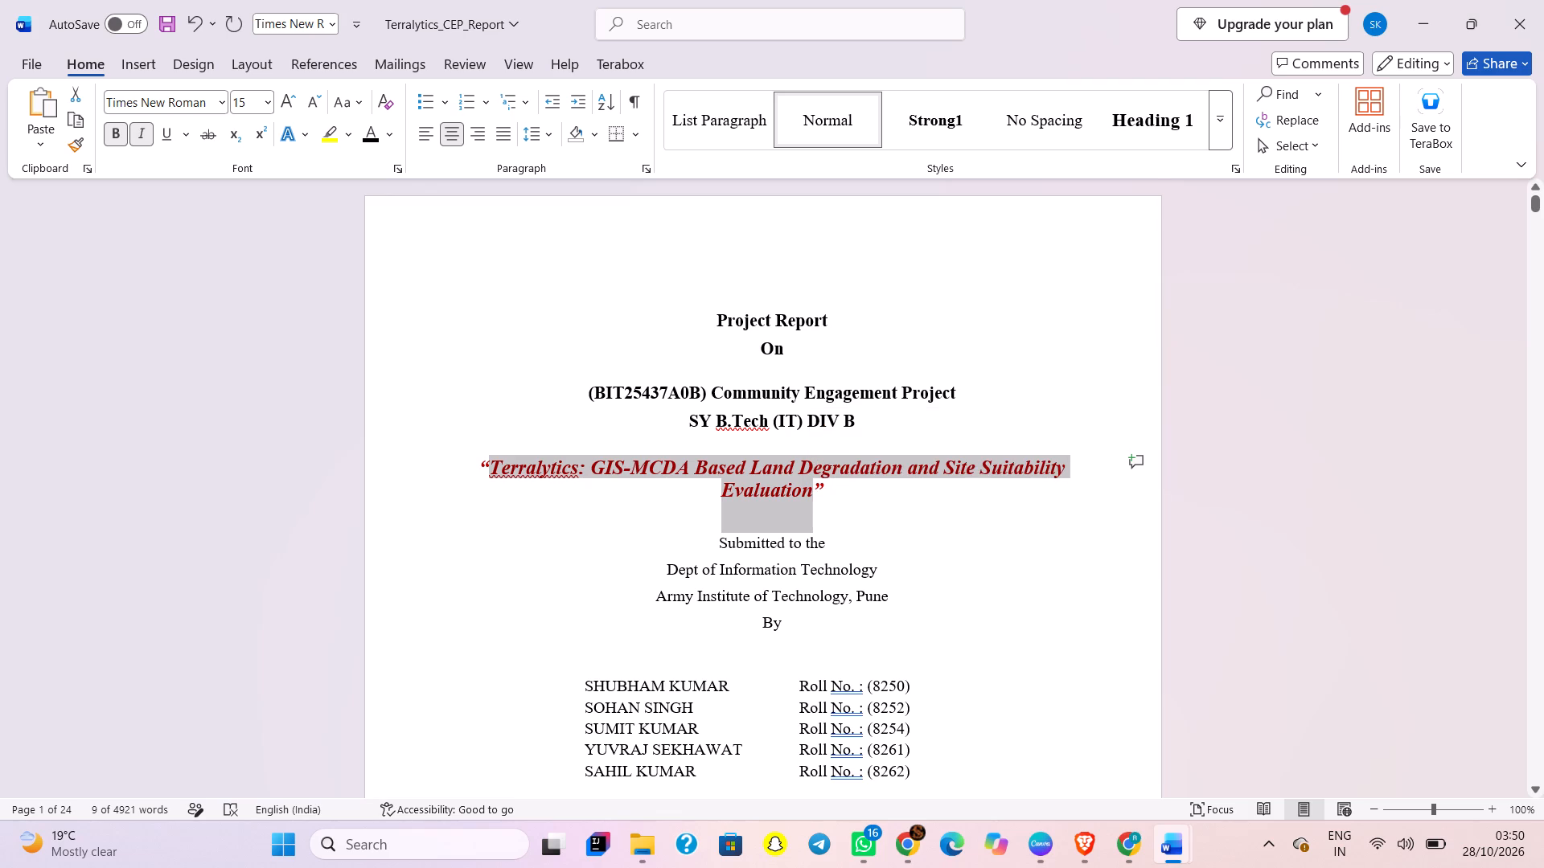
scroll(885, 549, down, 6)
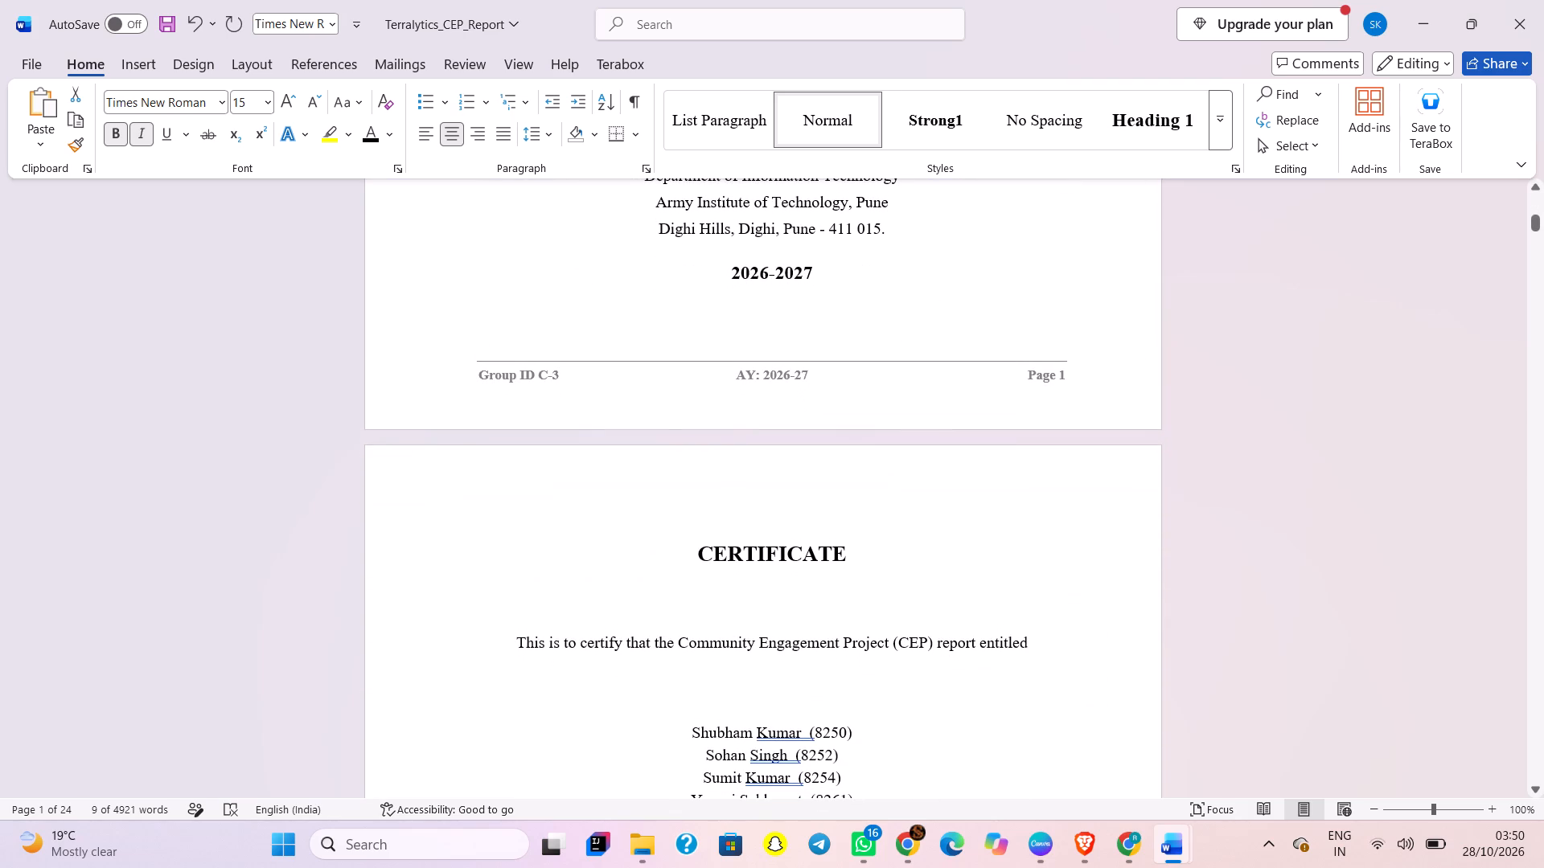
click(699, 700)
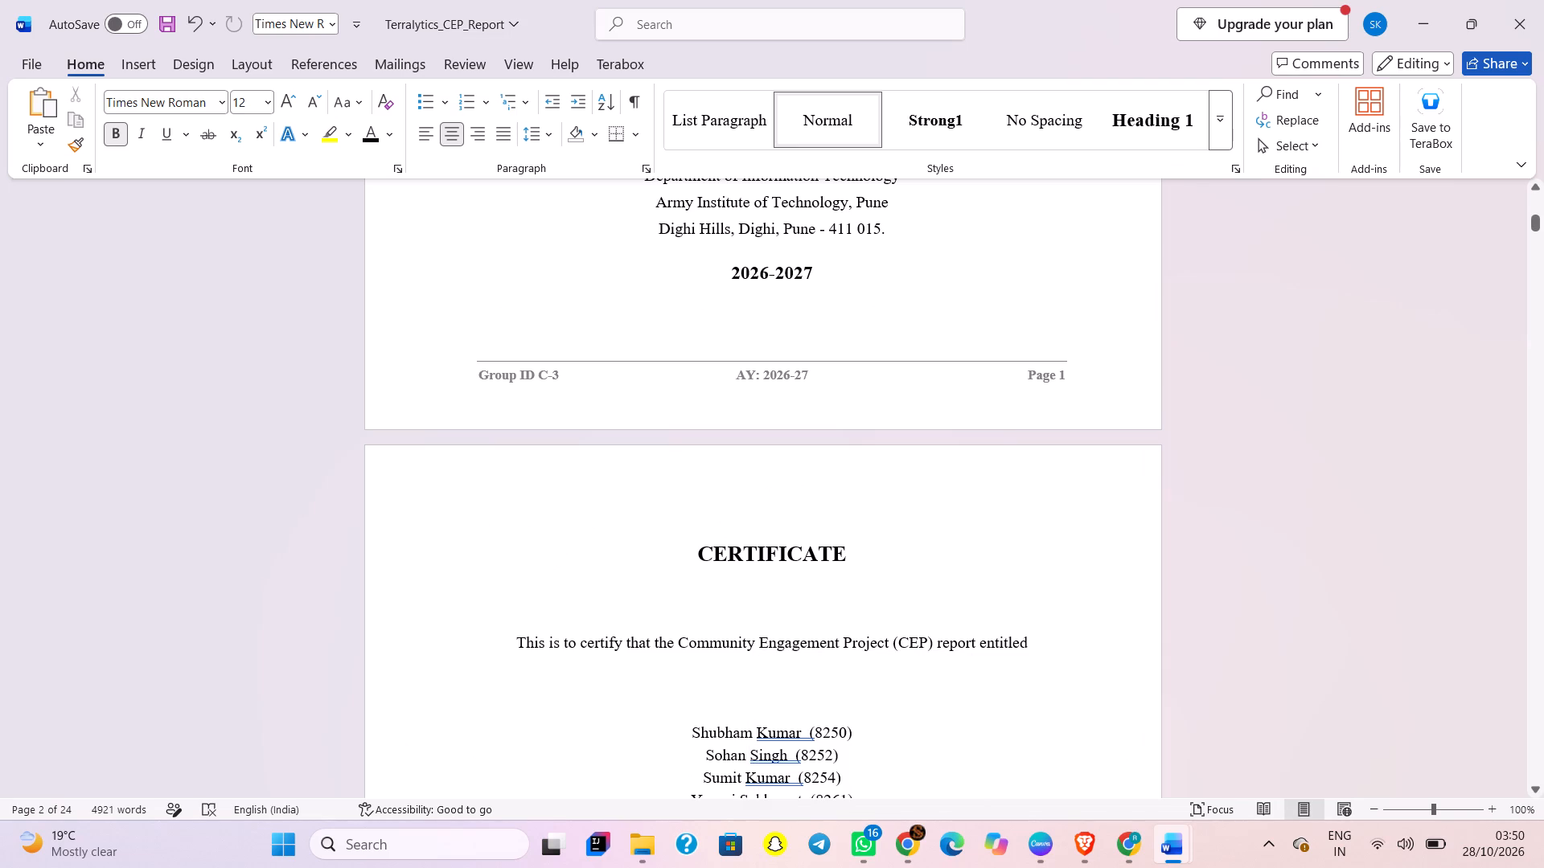
key(ctrl+v)
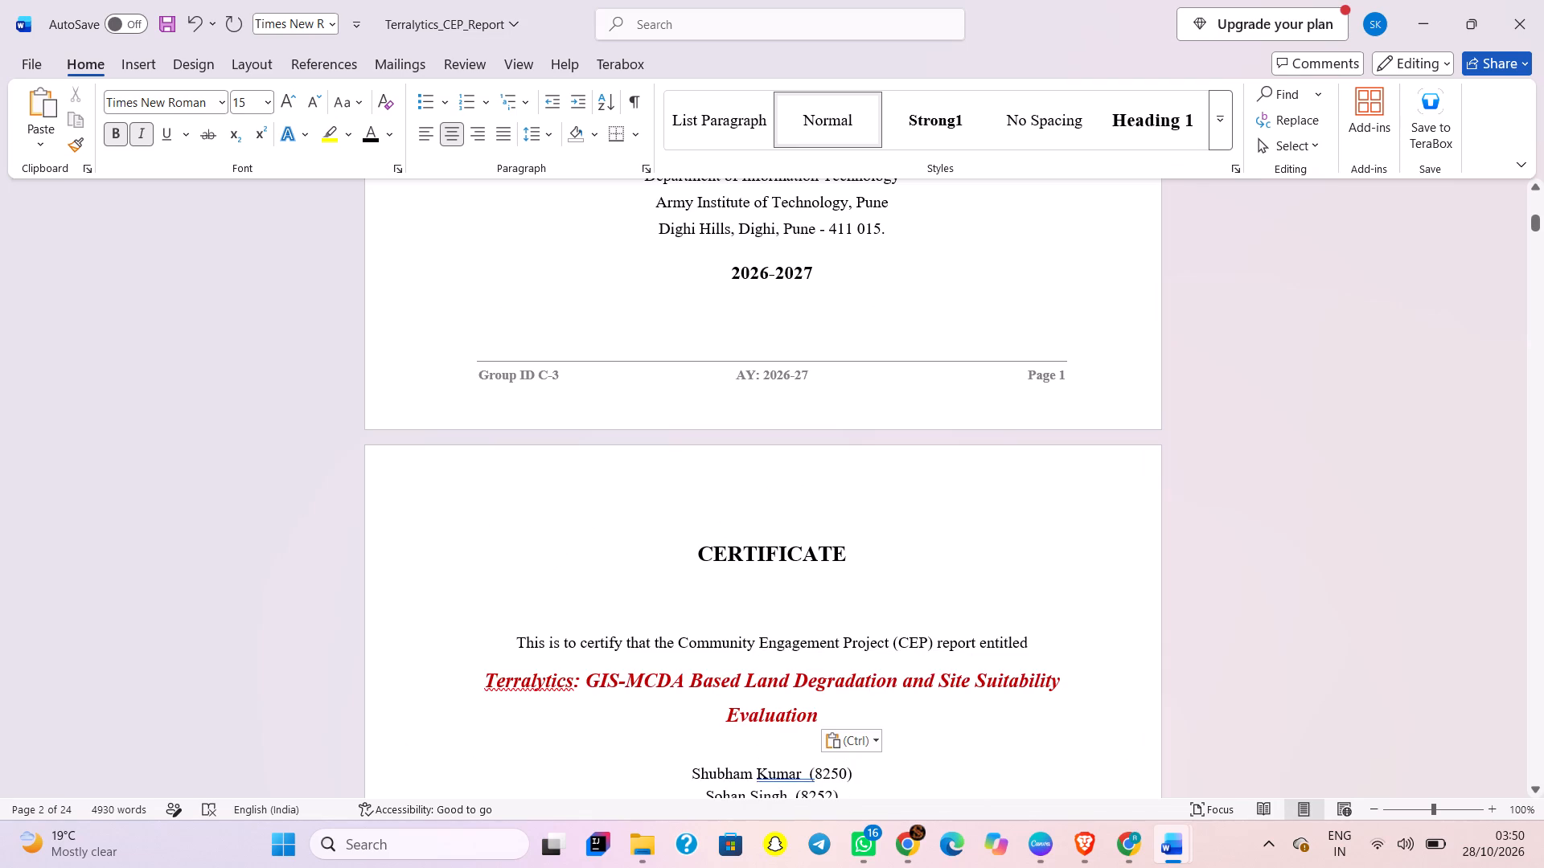
Format the pasted certificate title in black without italics, and capitalize each word.
drag(489, 682, 779, 724)
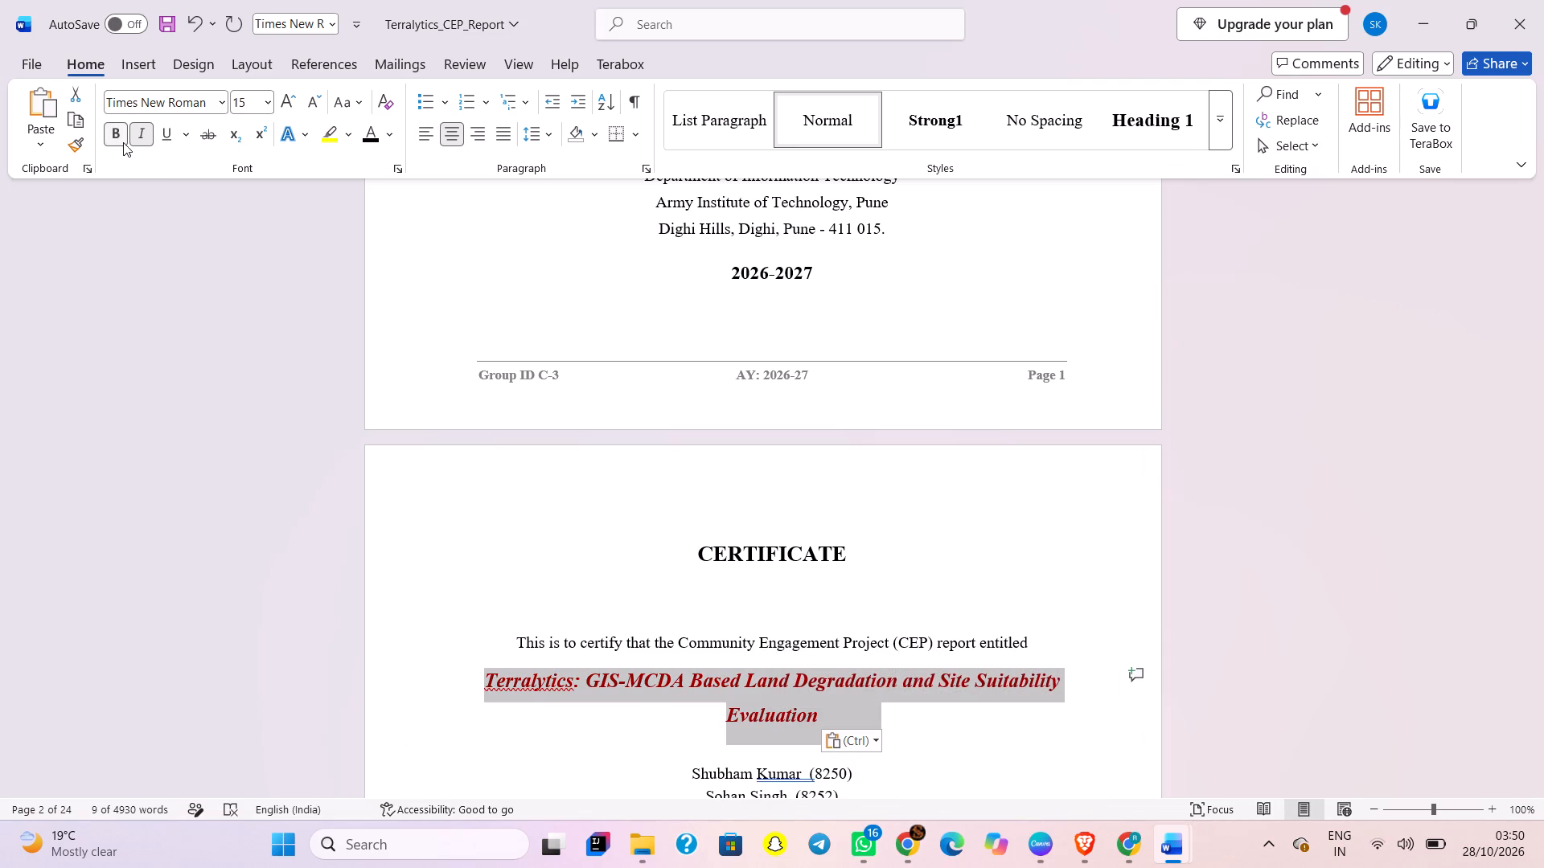
click(366, 131)
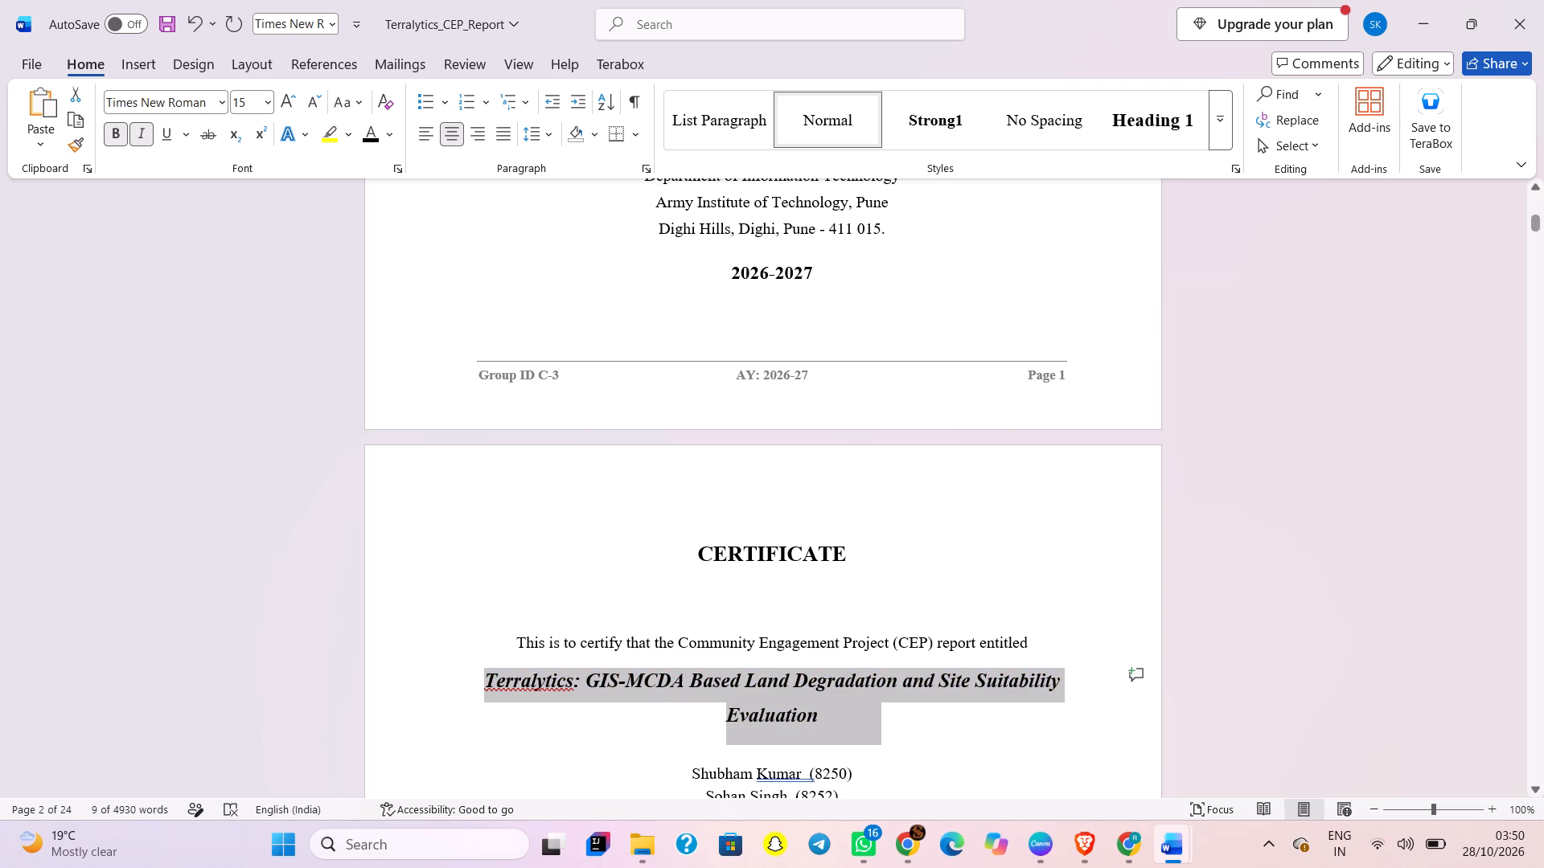
click(366, 106)
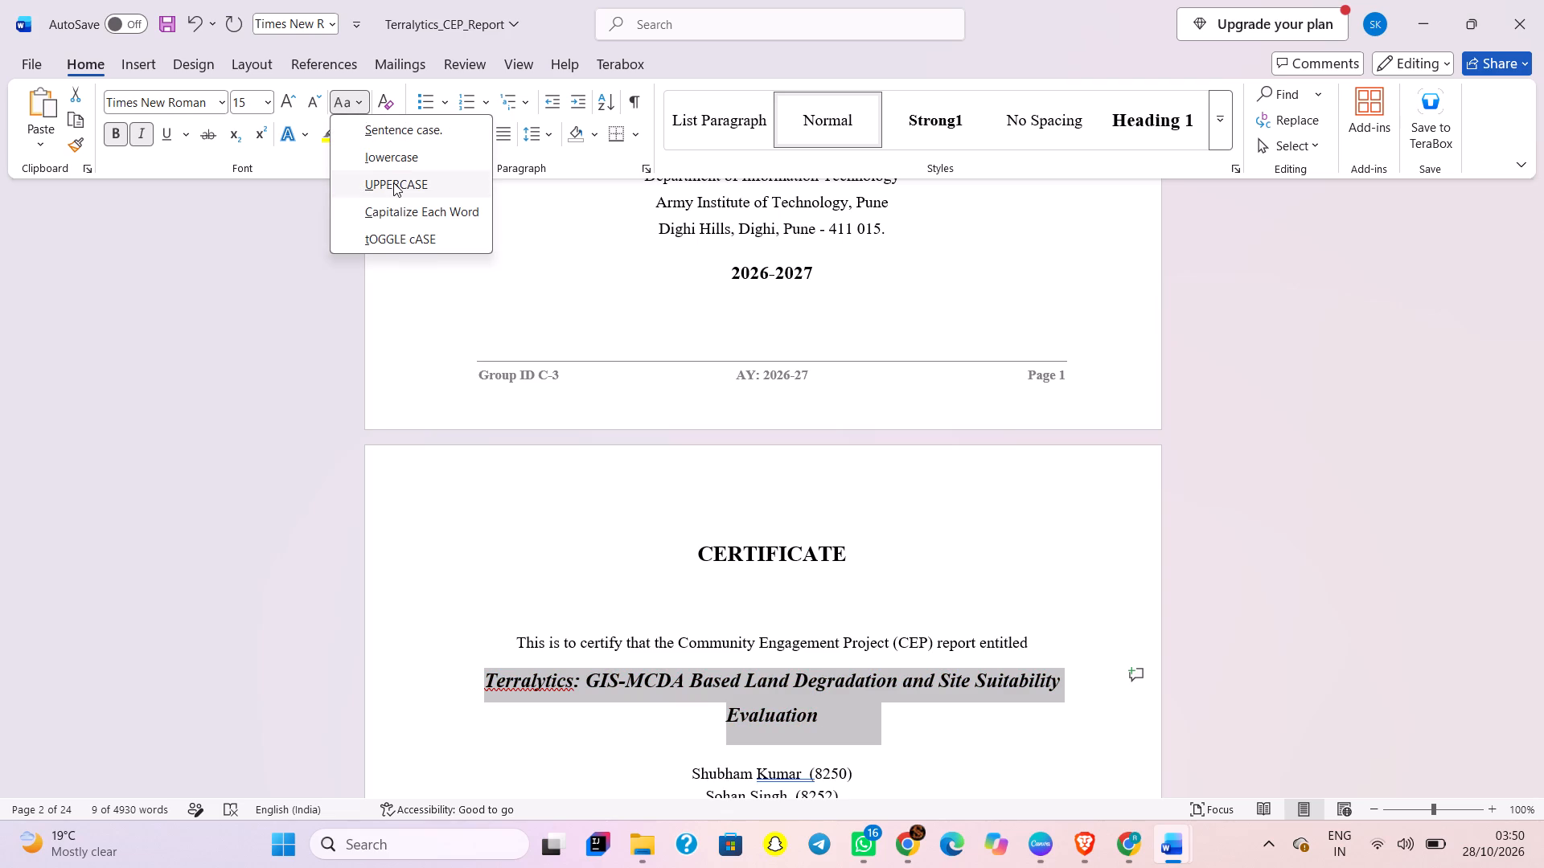
click(392, 208)
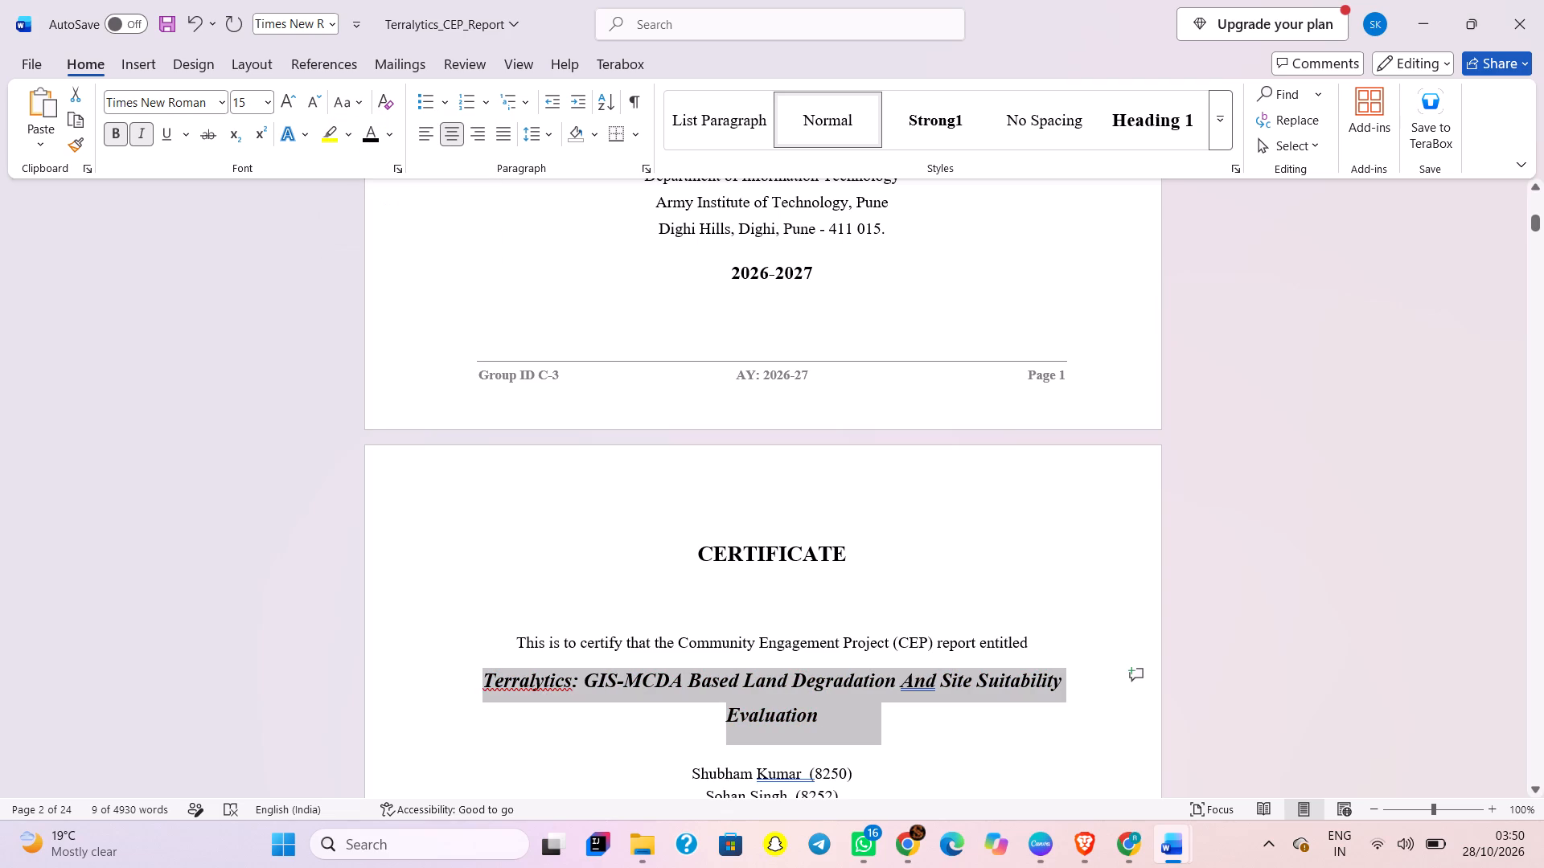
click(143, 144)
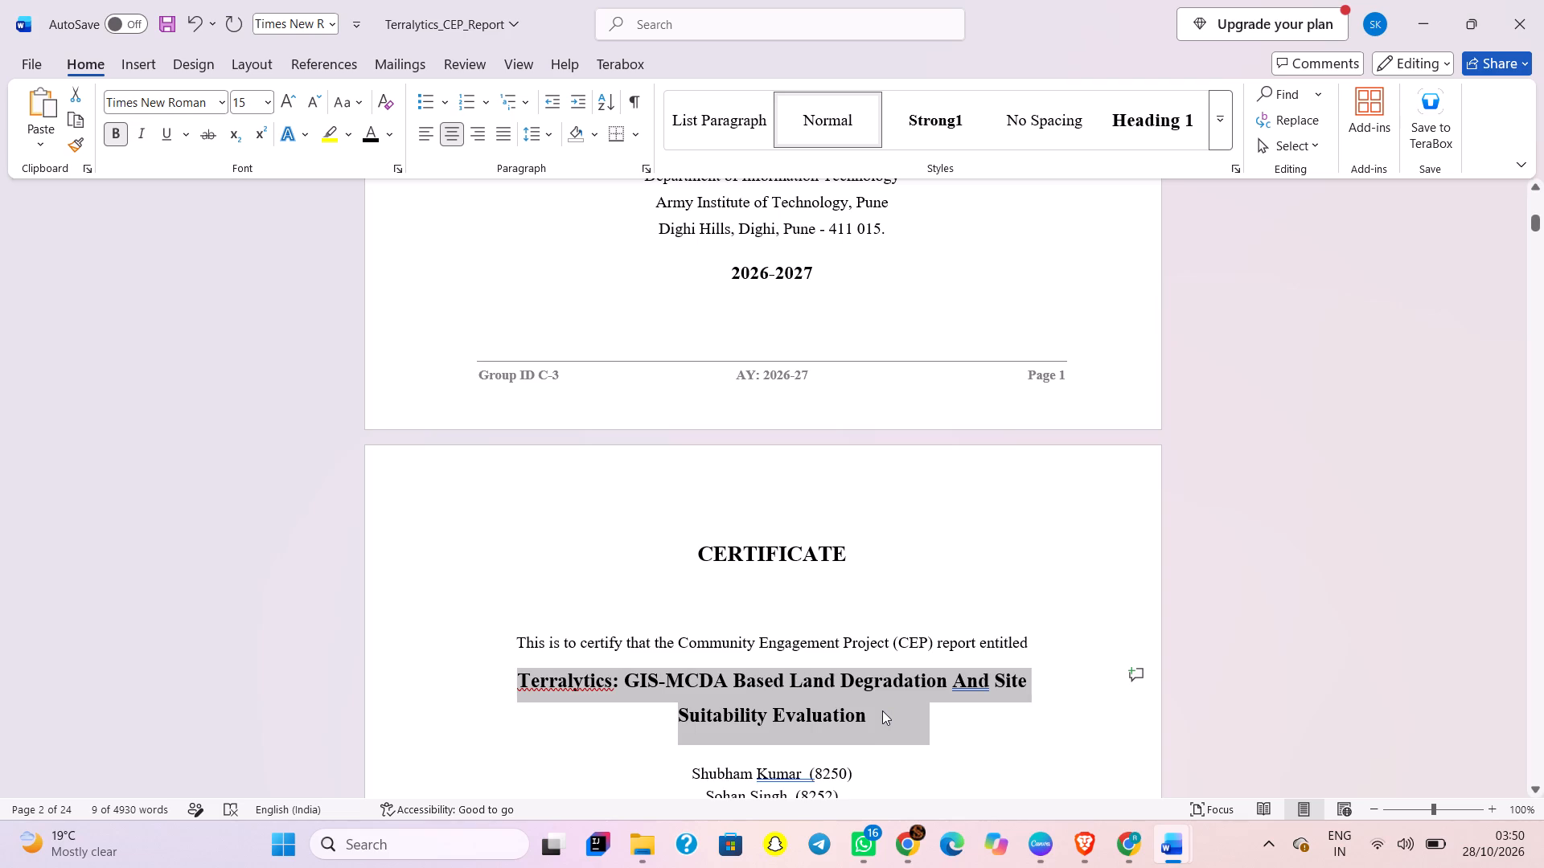
Insert an empty line between the “report entitled” sentence and the project title on the certificate page.
click(1051, 643)
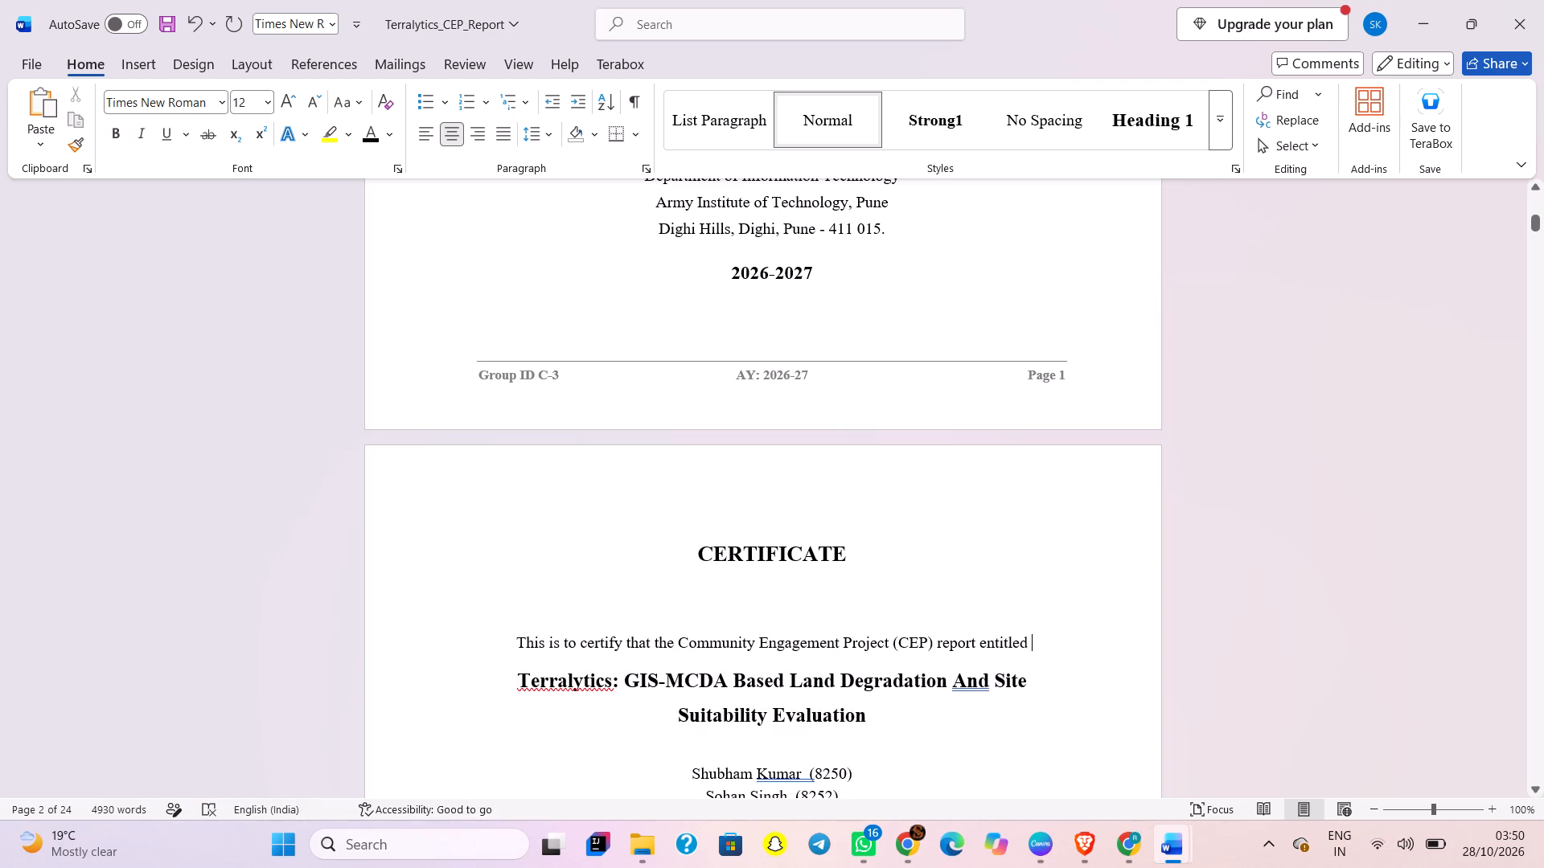
key(Return)
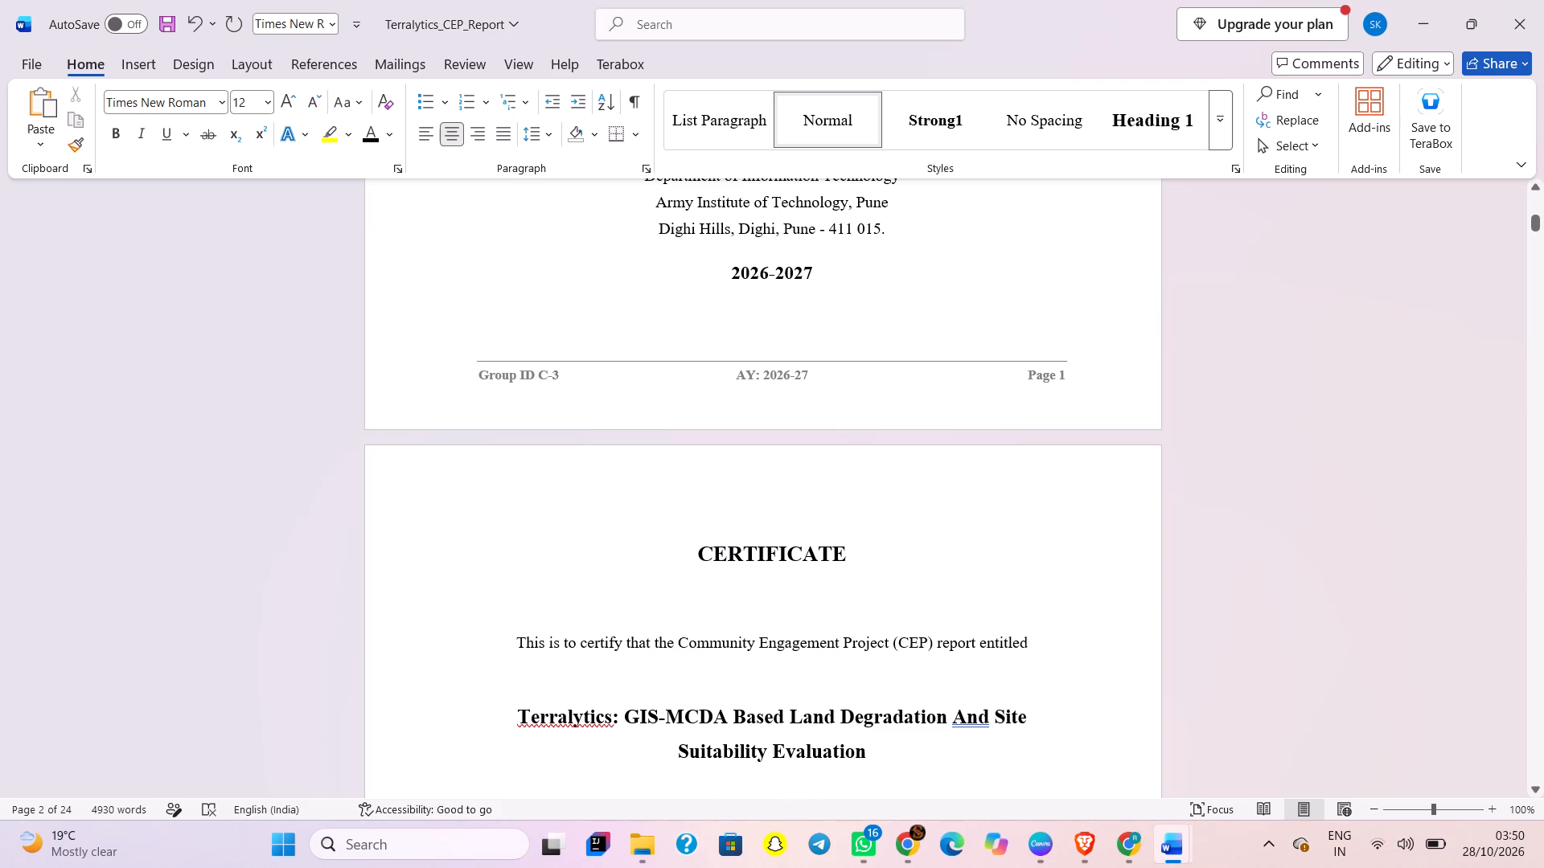
Convert the two-line project title on the certificate page to uppercase.
drag(868, 752, 520, 722)
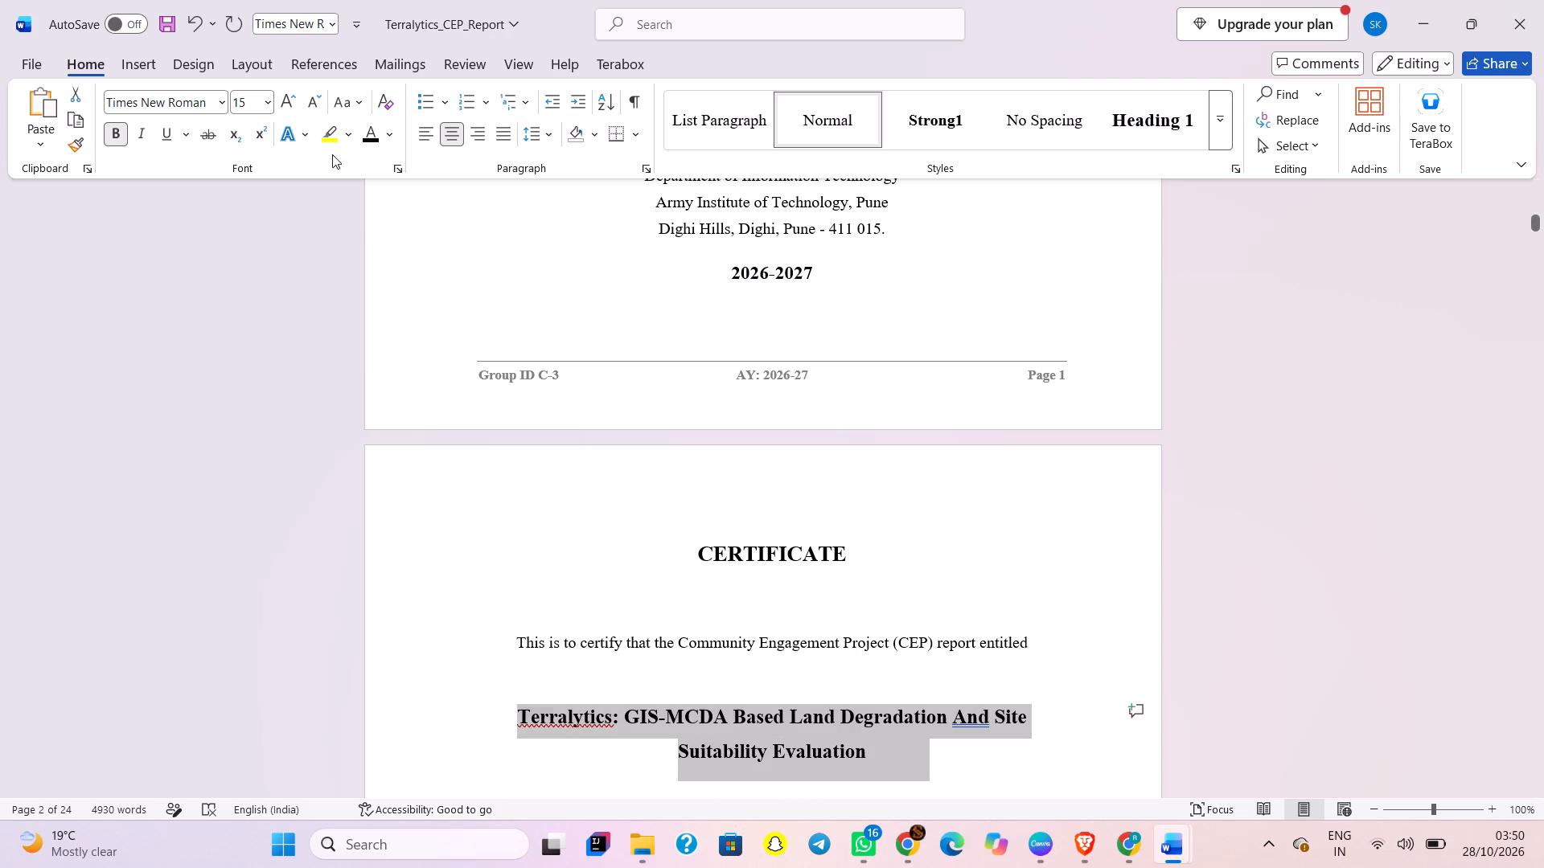
click(351, 95)
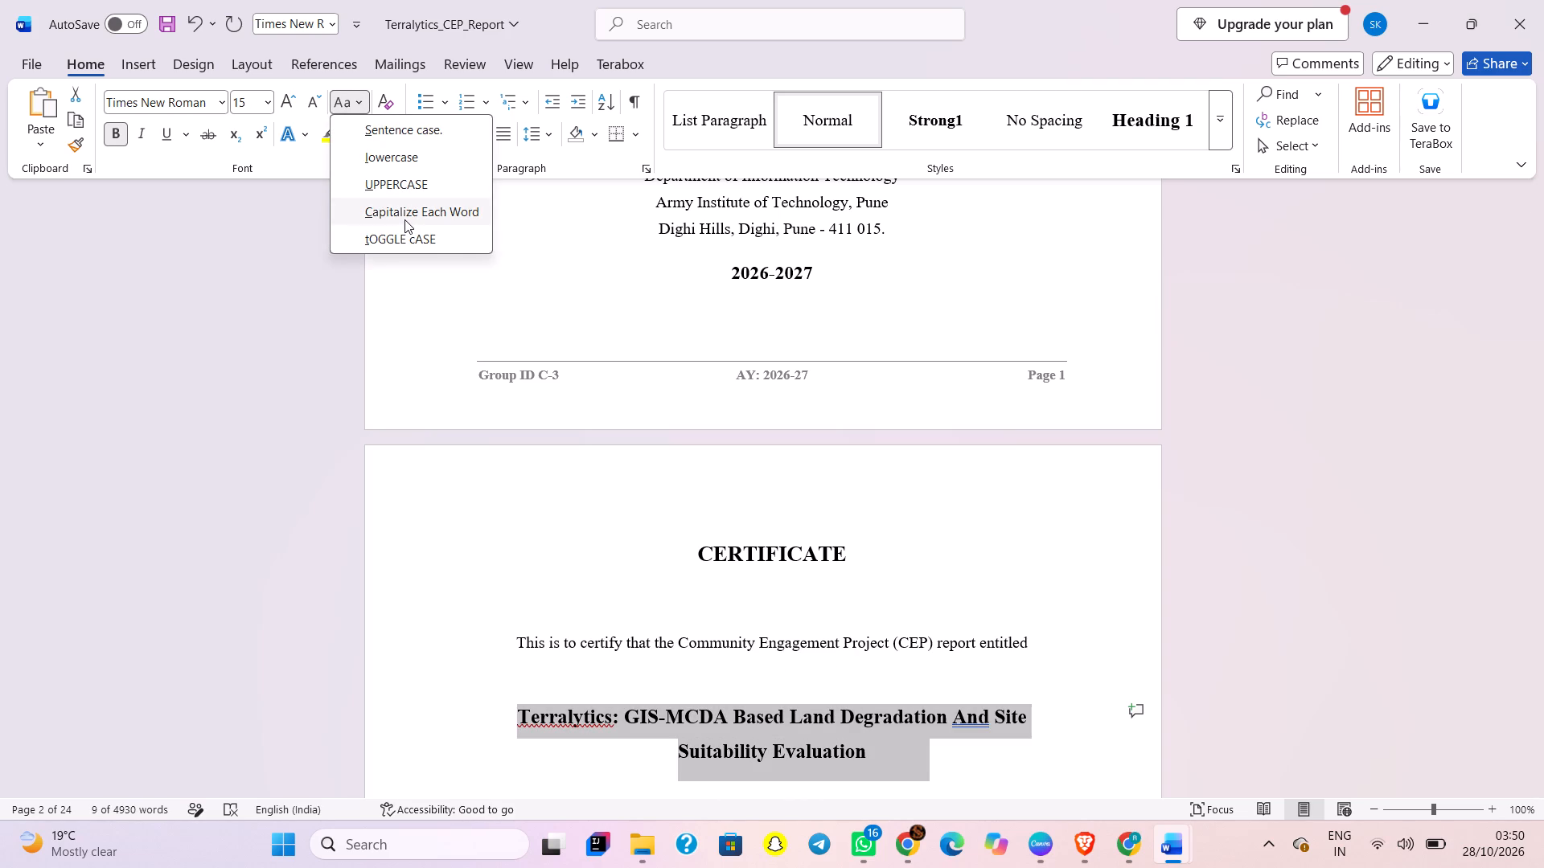
click(405, 190)
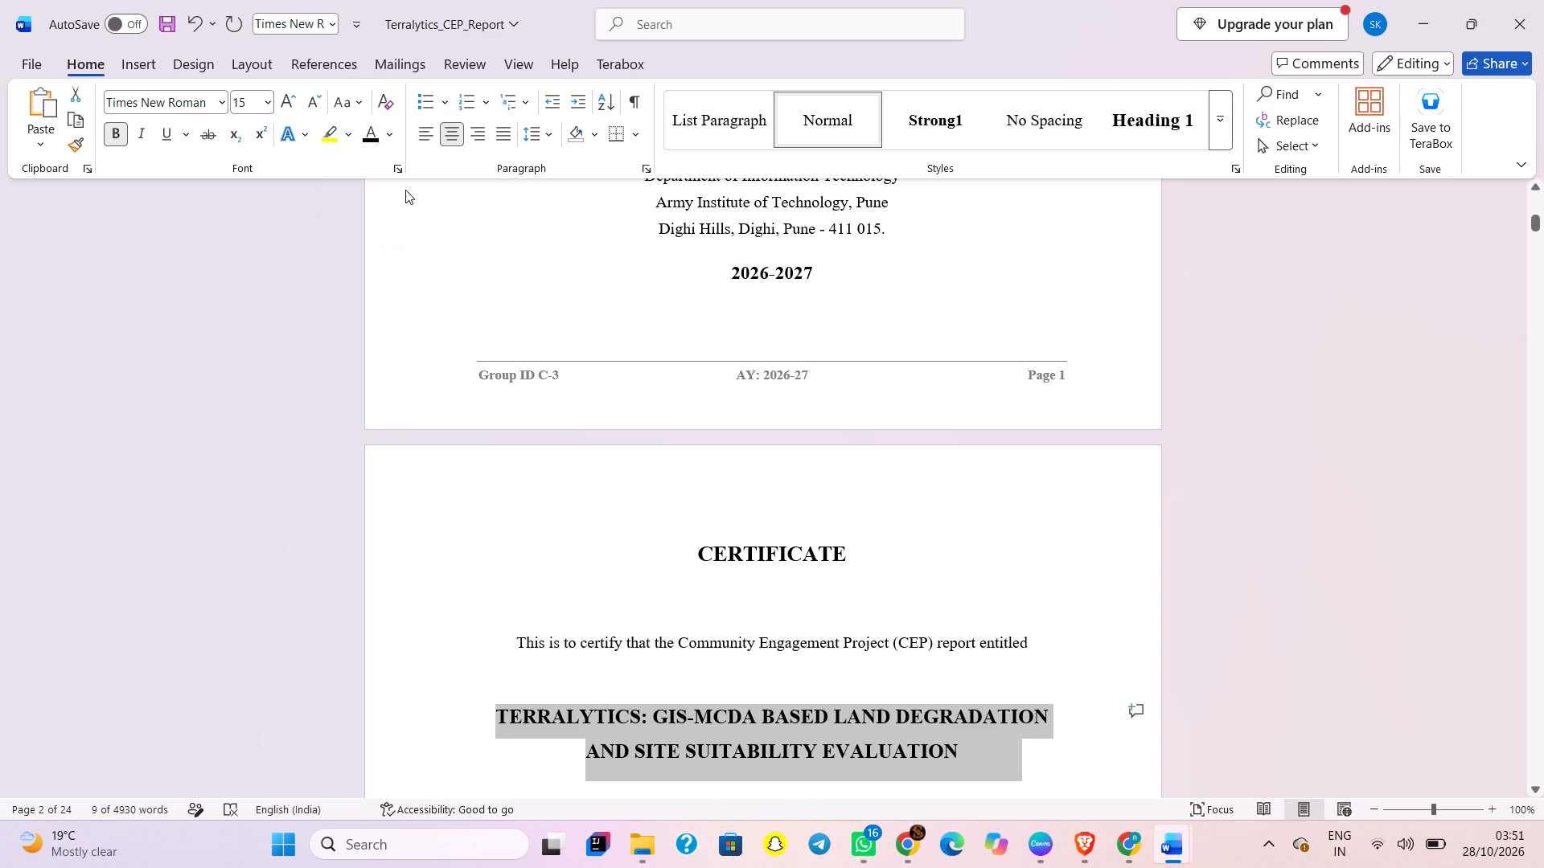
click(1029, 723)
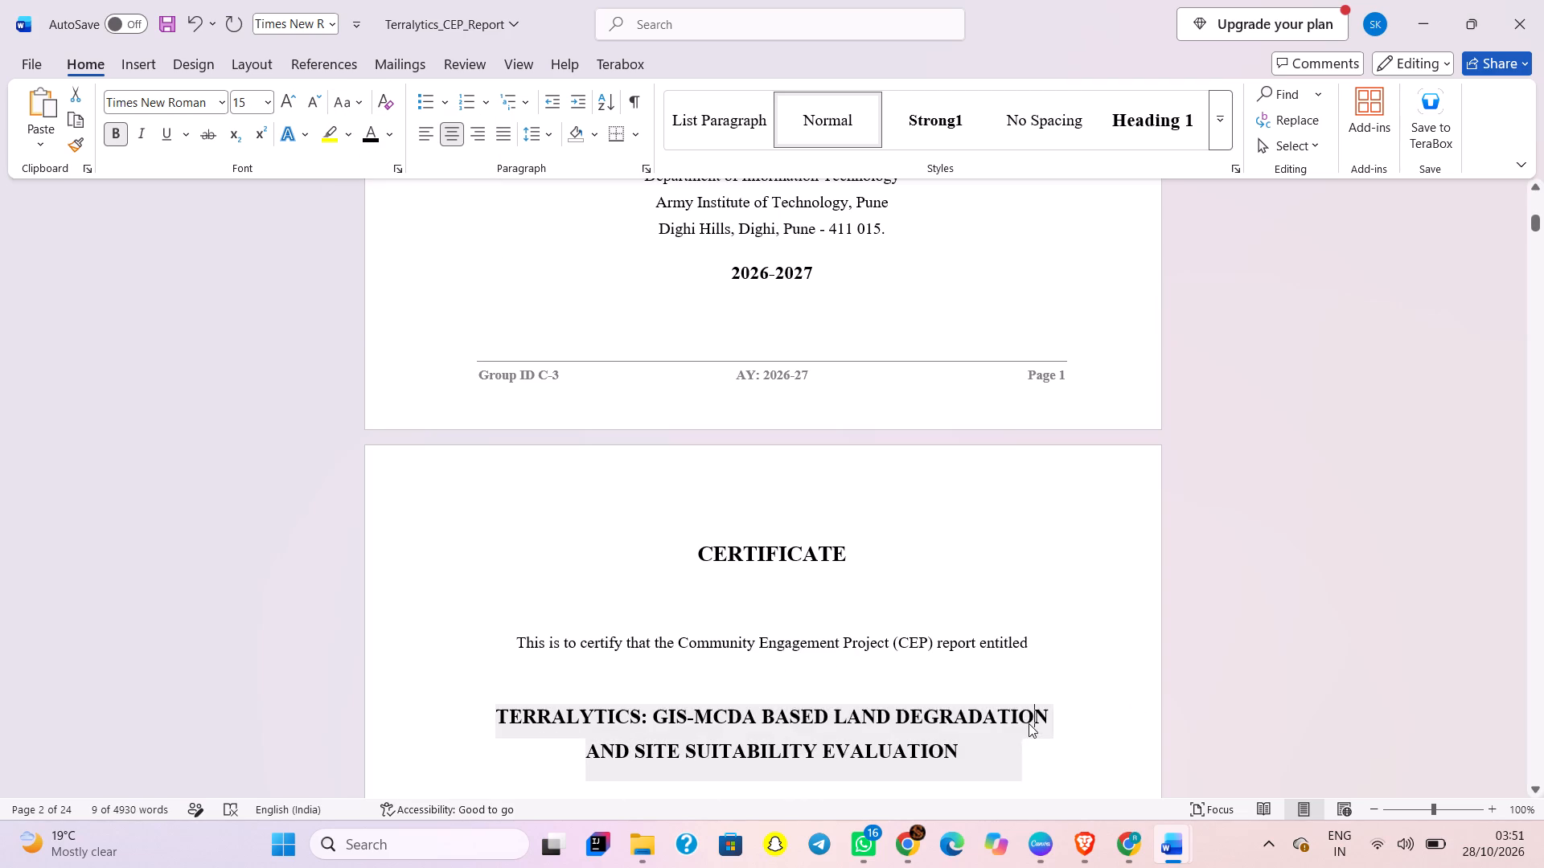
Widen the gap between the first student's name and roll number on the certificate page by seven spaces.
scroll(1029, 723, down, 2)
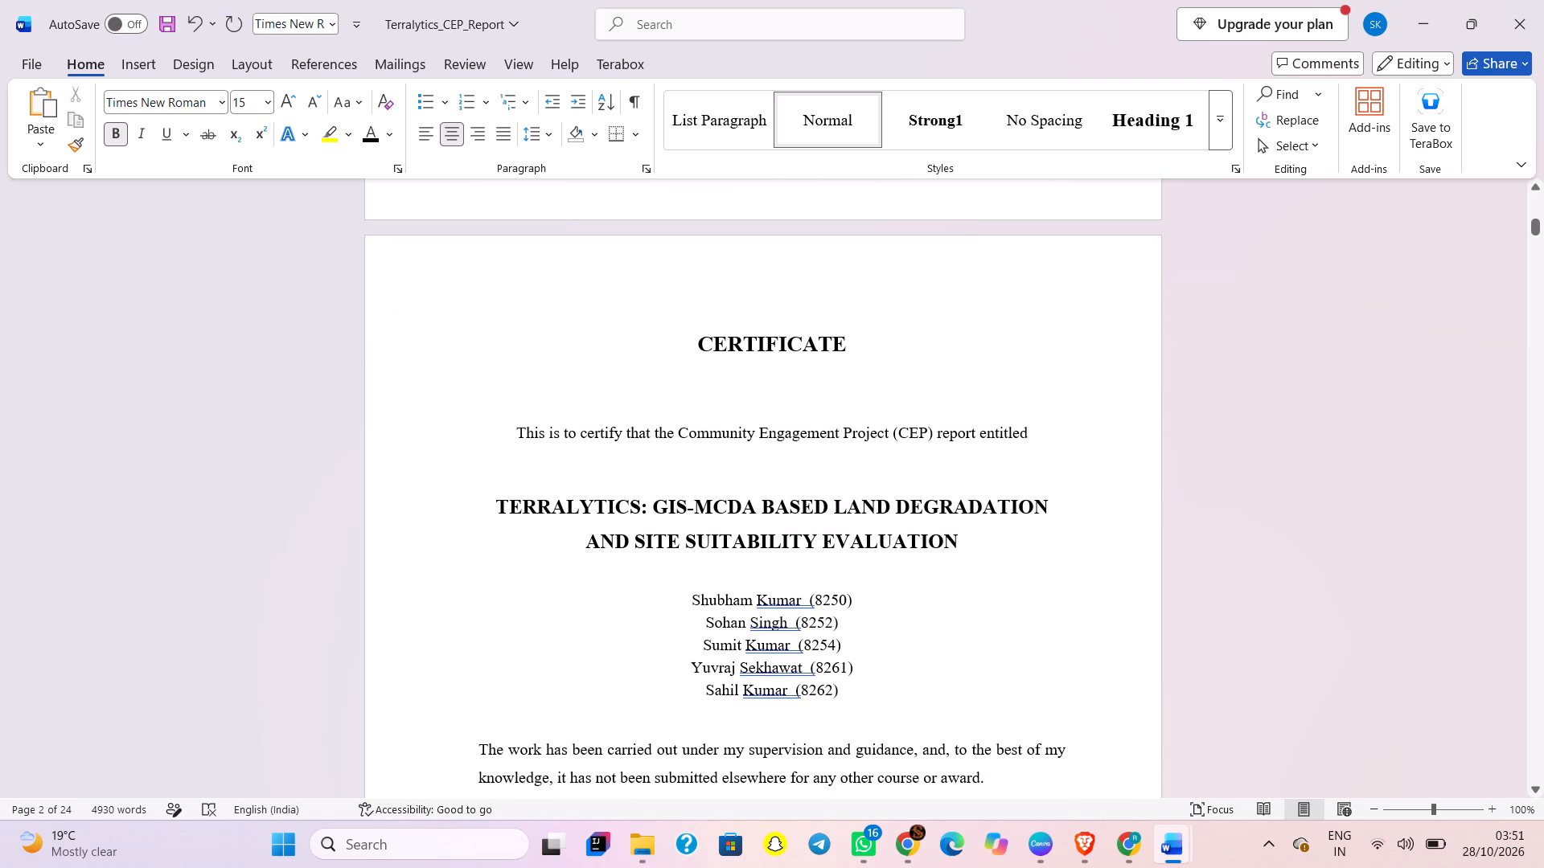
drag(848, 704, 795, 674)
drag(795, 674, 688, 605)
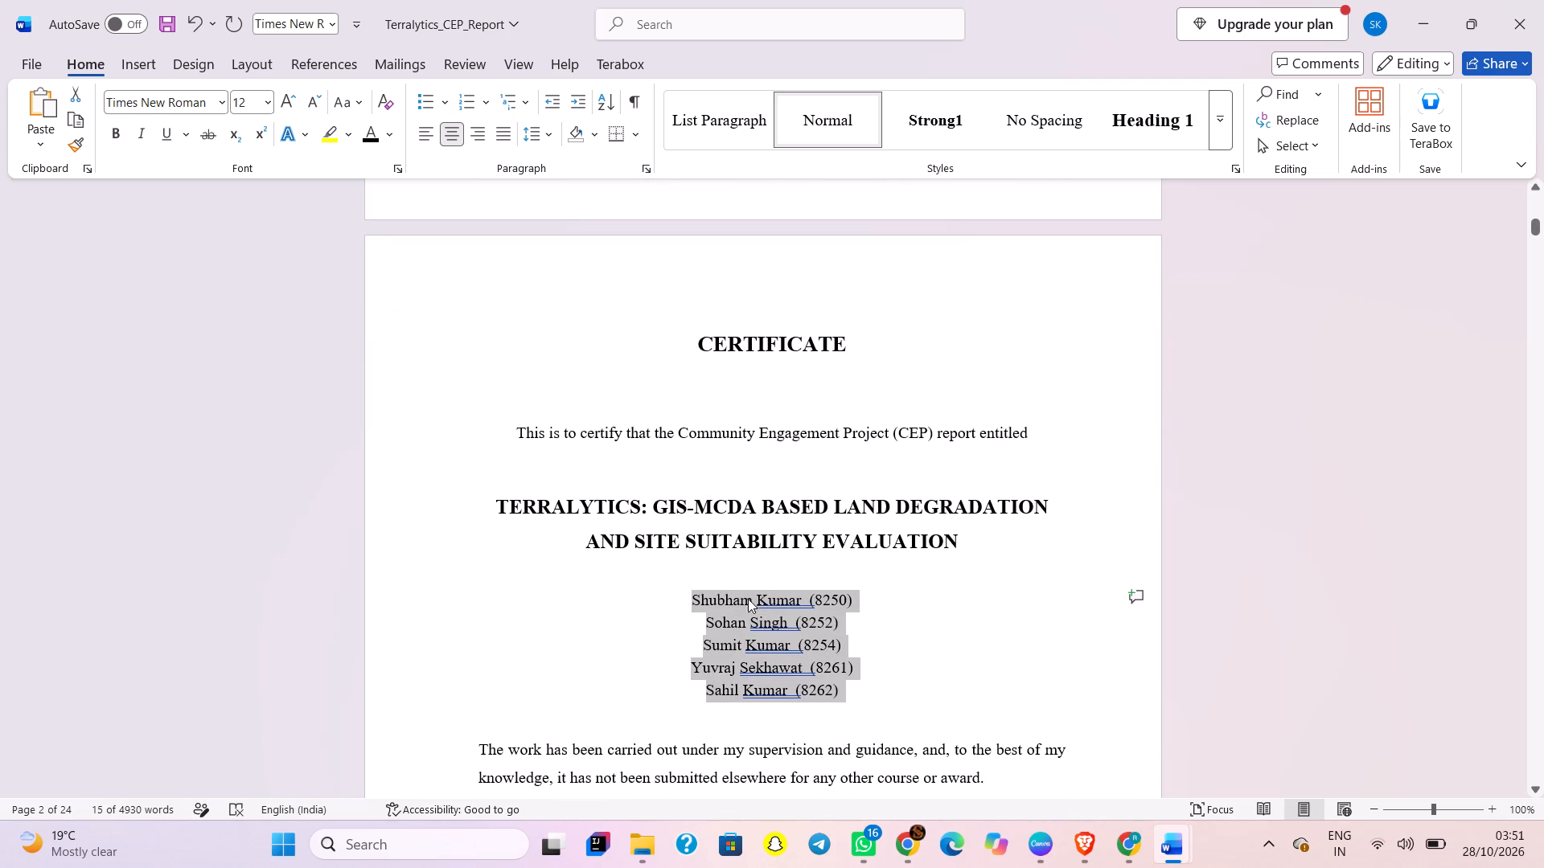
click(804, 600)
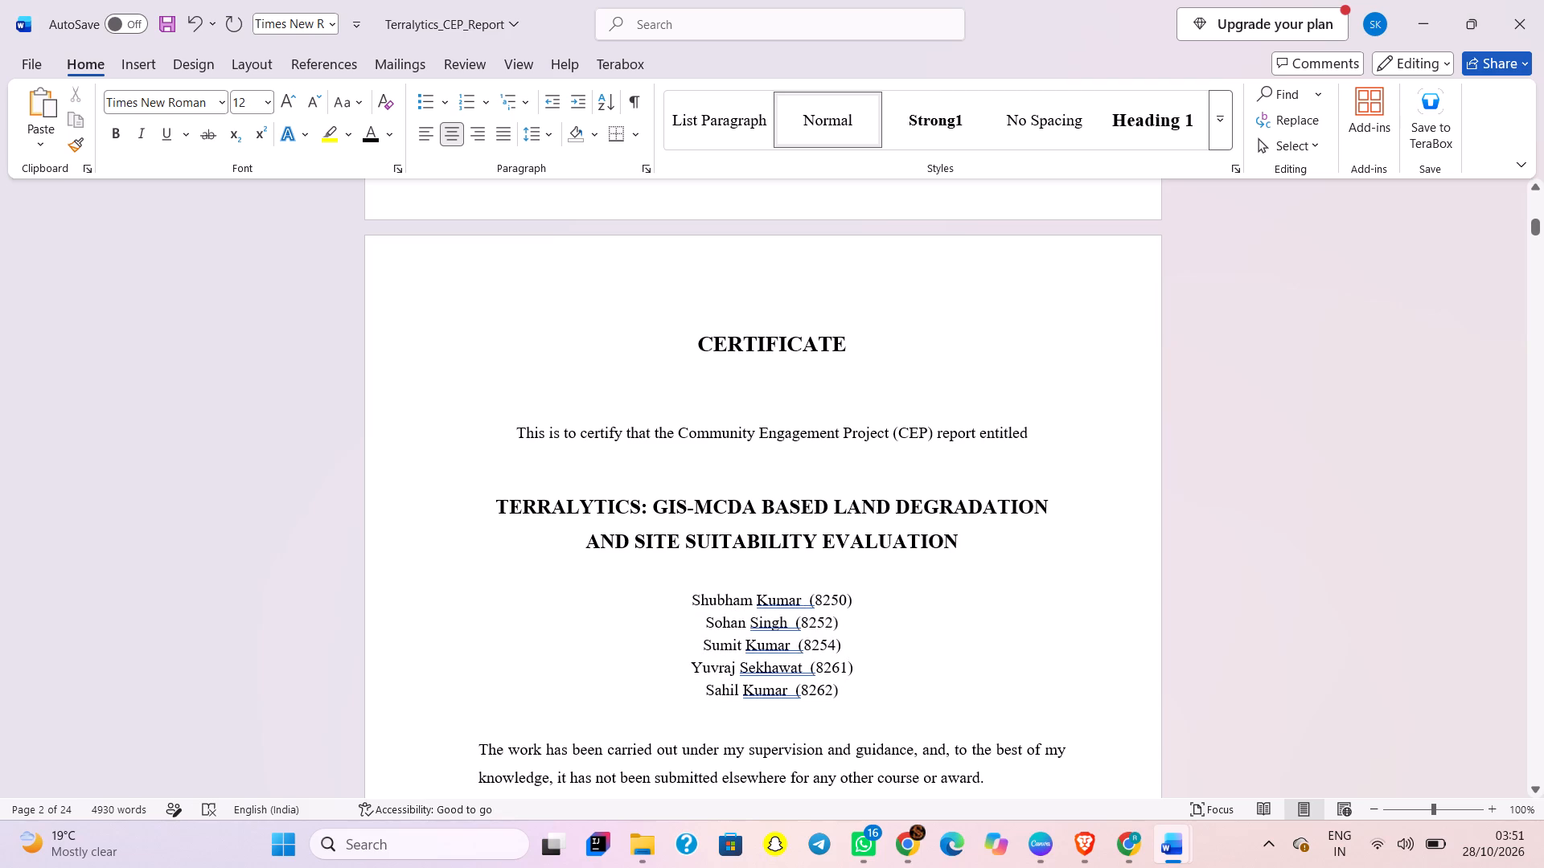
key(space)
key(space)
key(space)
key(space)
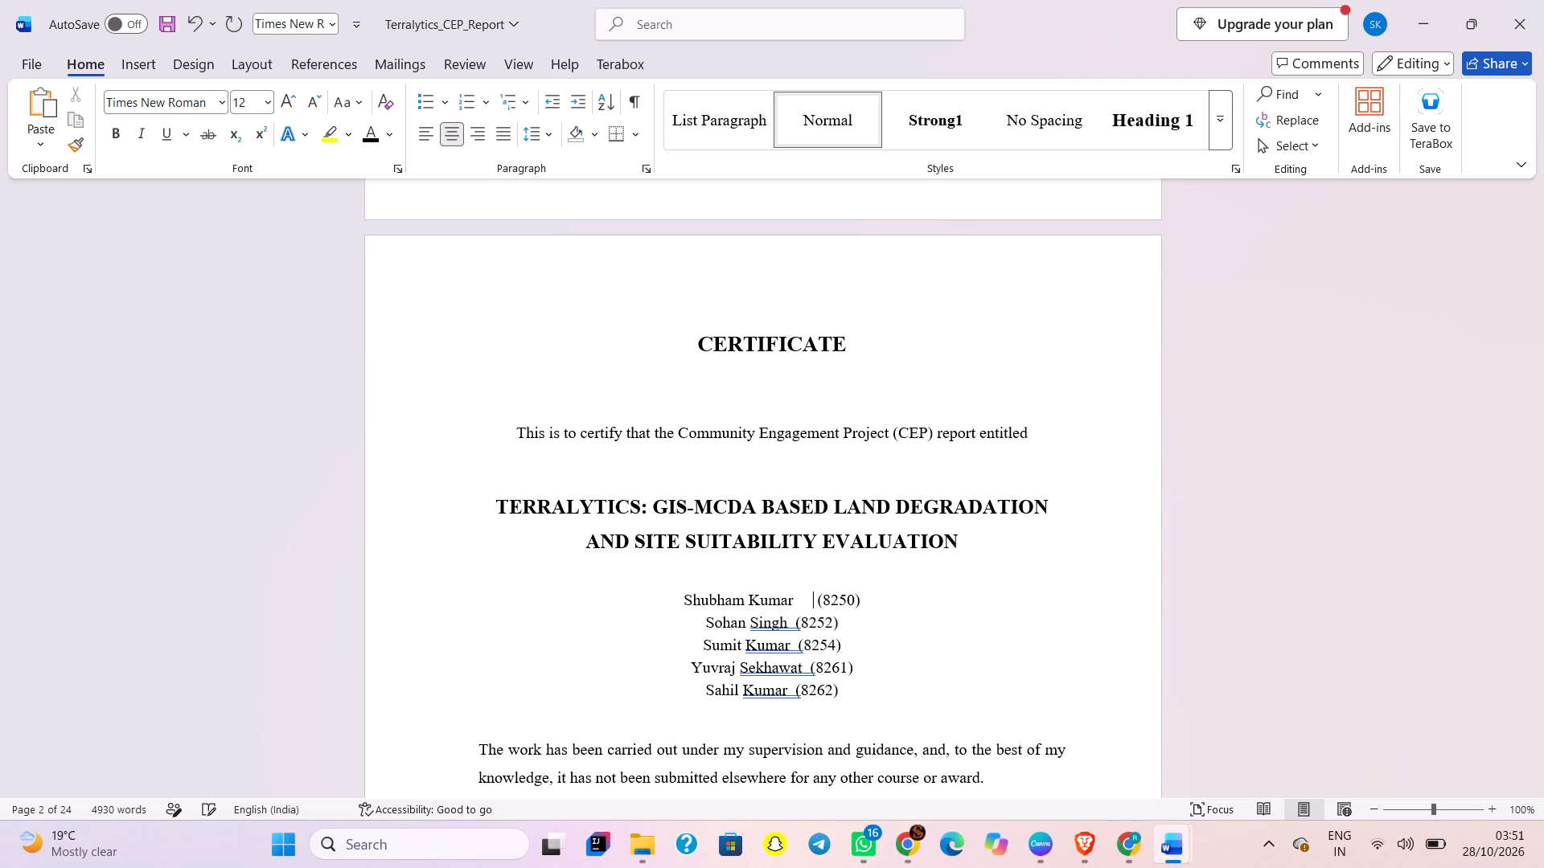
key(space)
key(space)
key(space)
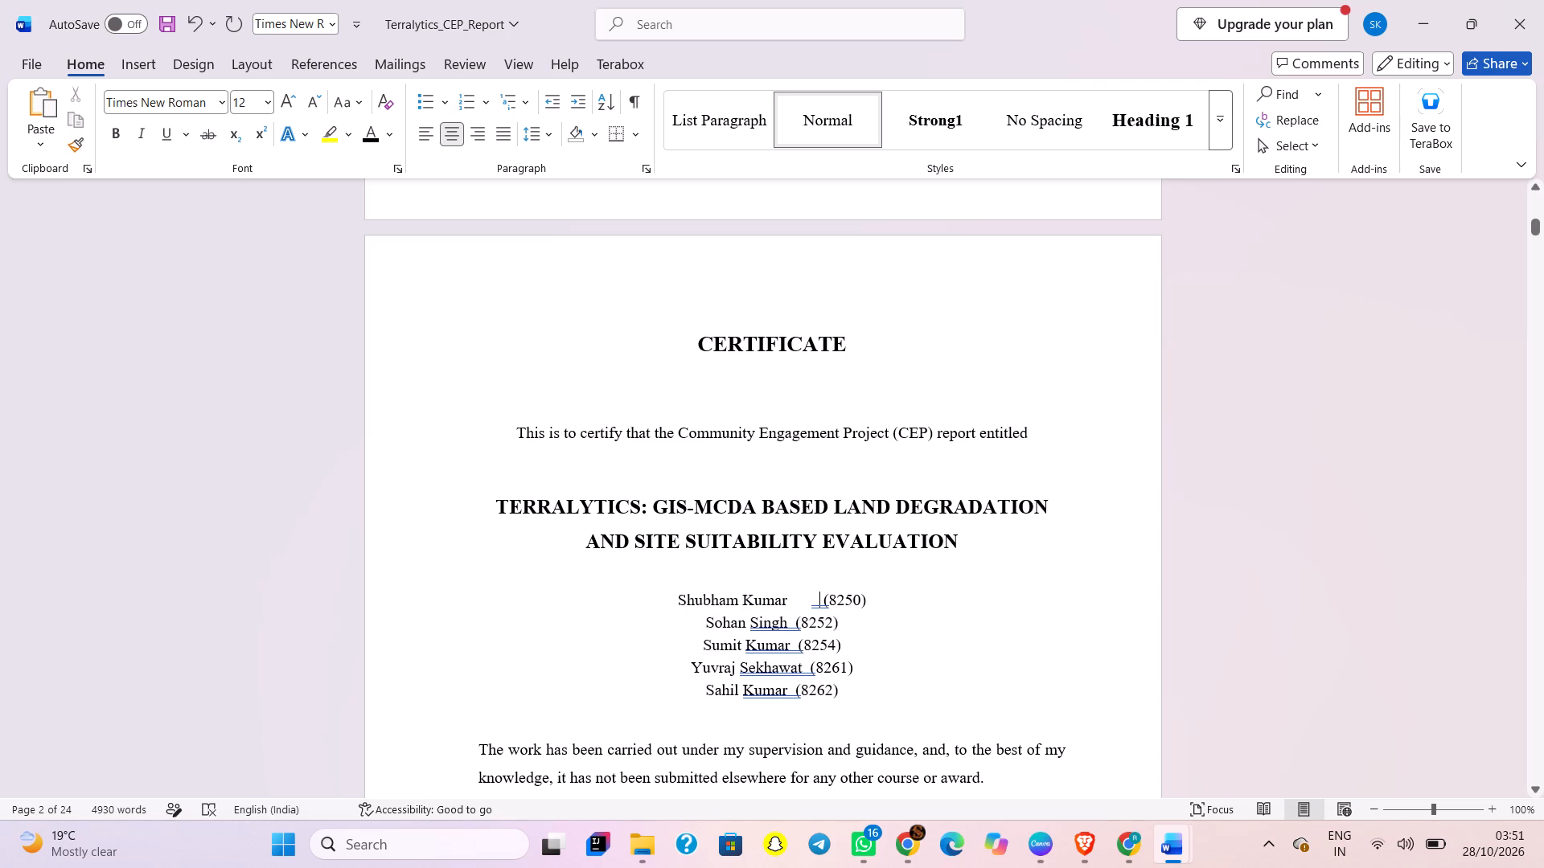
Insert spaces between the second student's name and roll number until both line up with the first student's row.
click(791, 627)
key(space)
key(space)
key(space)
key(space)
key(space)
key(space)
key(space)
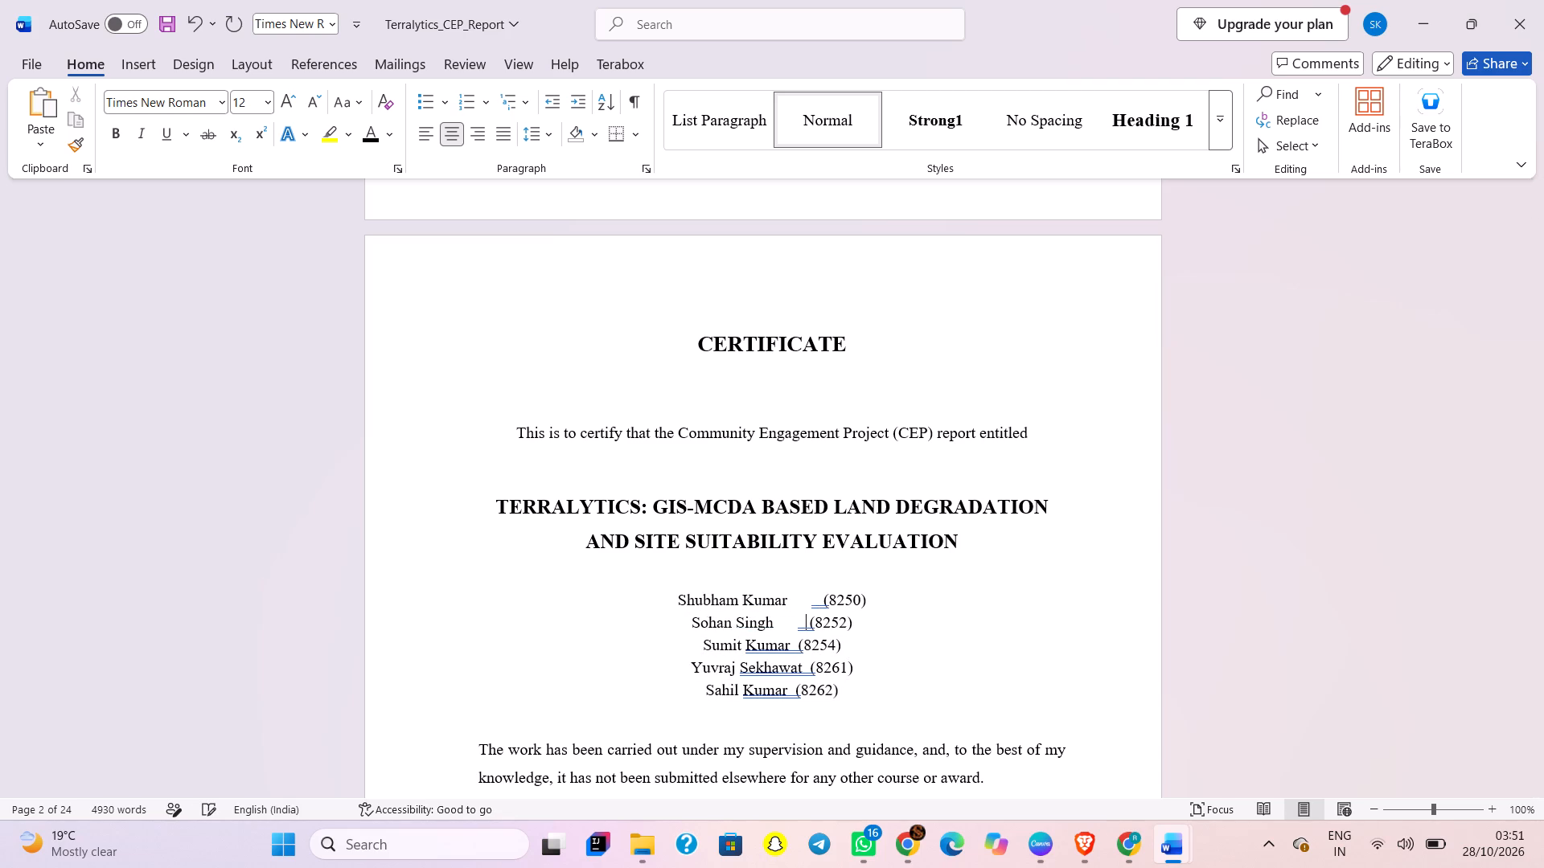
key(space)
key(space)
key(space)
key(space)
key(space)
key(space)
key(space)
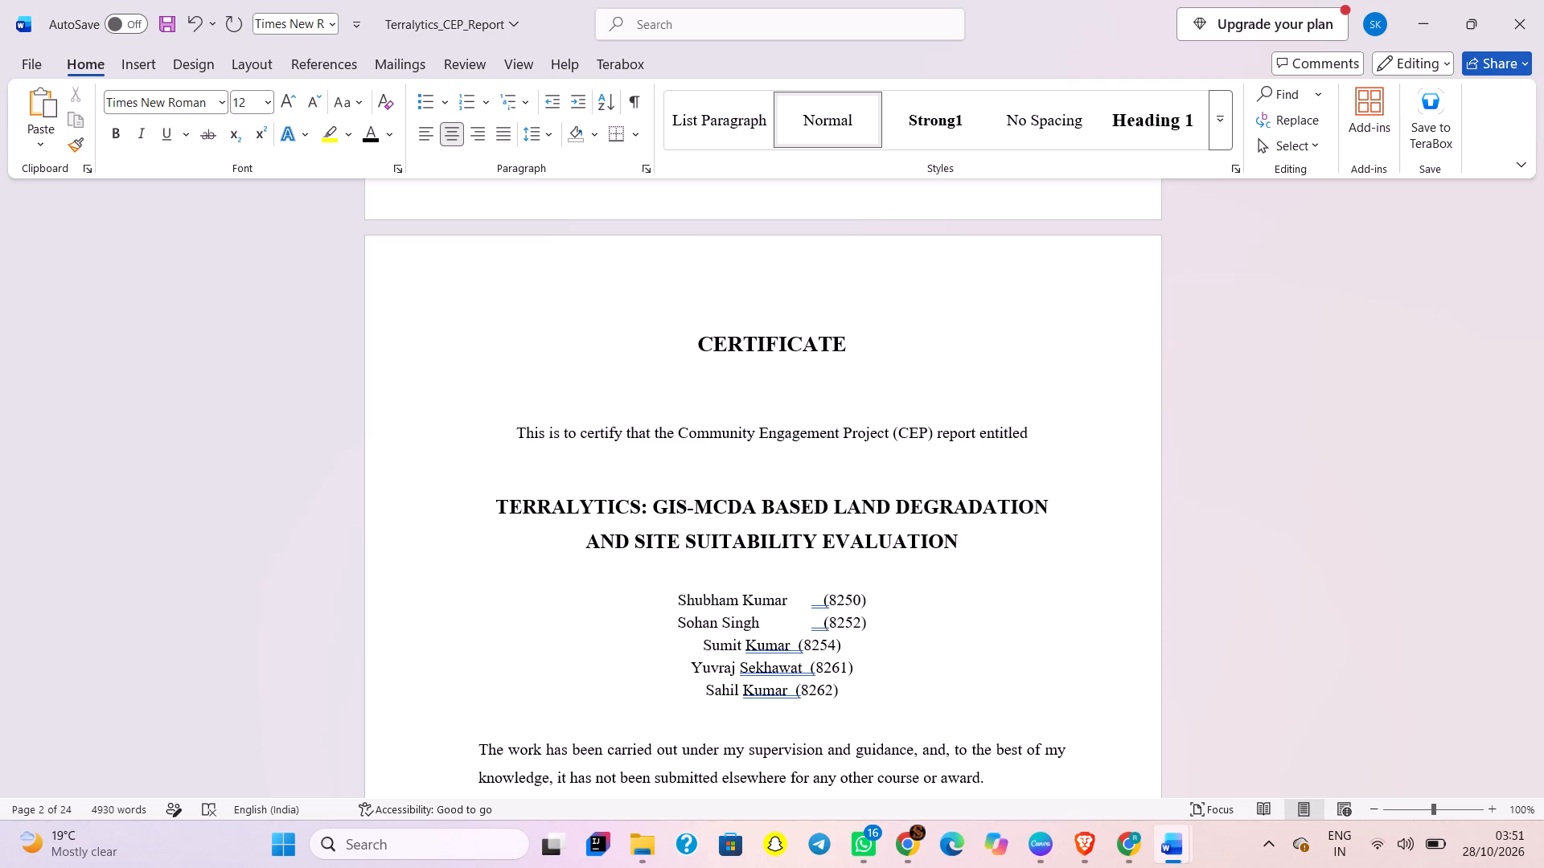
Insert spaces between the third student's name and roll number until both line up with the rows above.
click(793, 655)
key(space)
key(space)
key(space)
key(space)
key(space)
key(space)
key(space)
key(space)
key(space)
key(space)
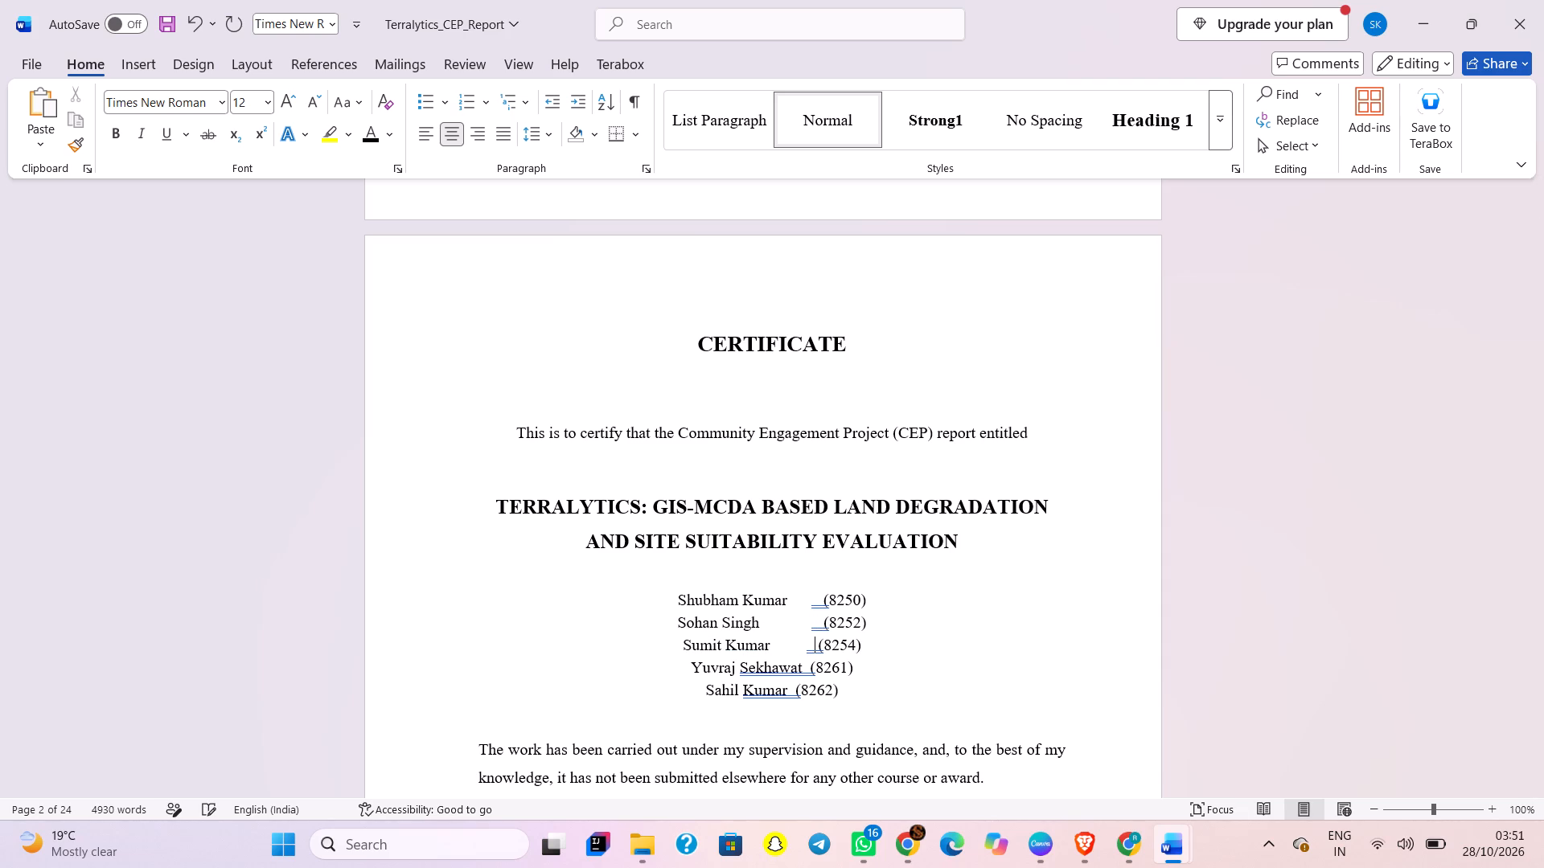
key(space)
key(space)
key(space)
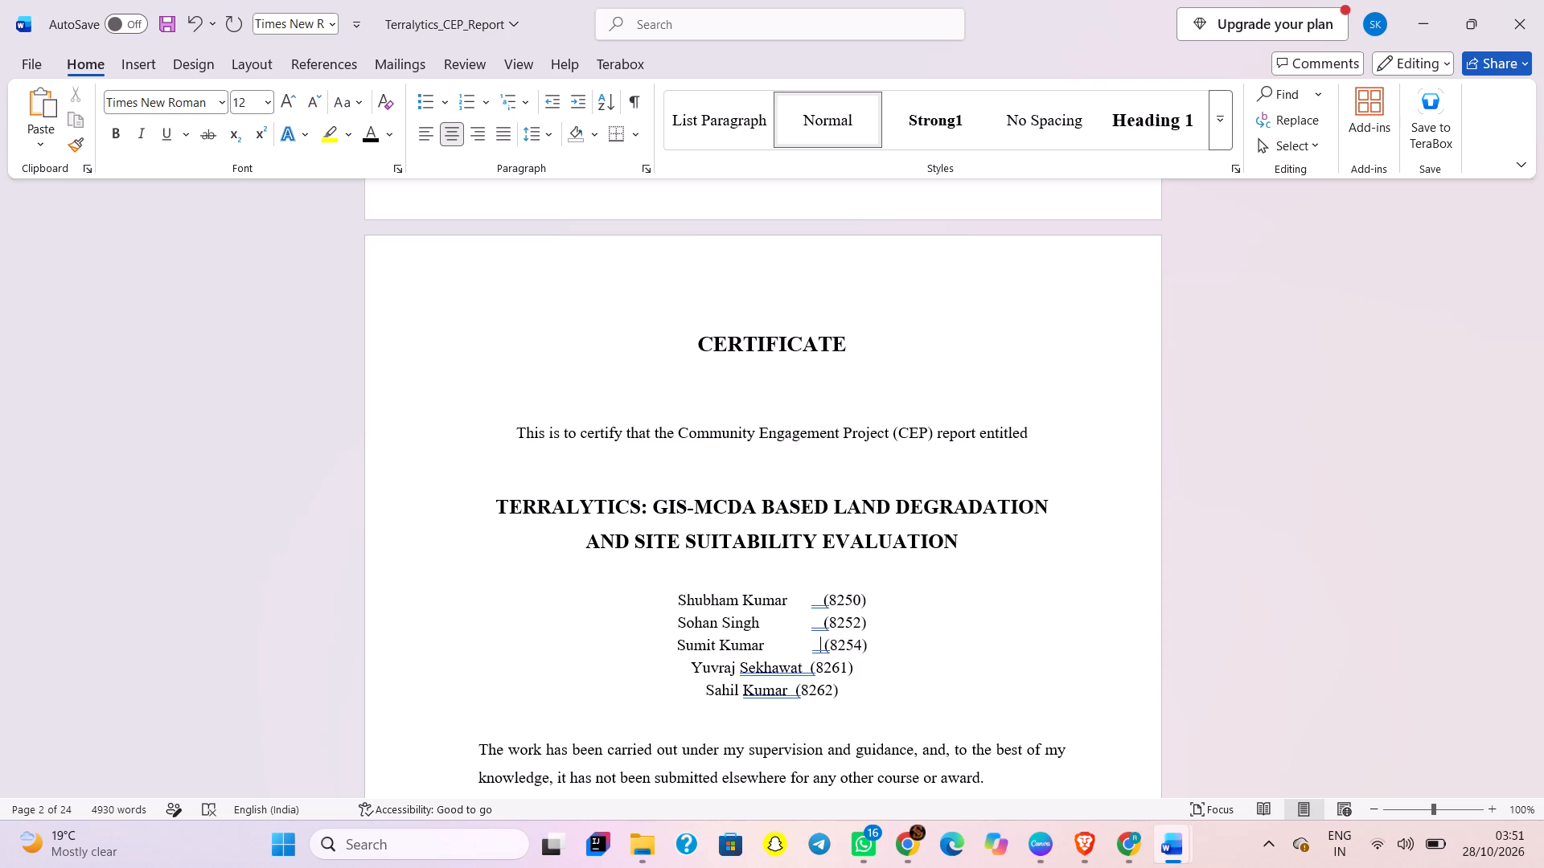
Widen the gap between the fourth student's name and roll number with eight spaces, lining them up with the rows above.
click(808, 678)
key(space)
key(space)
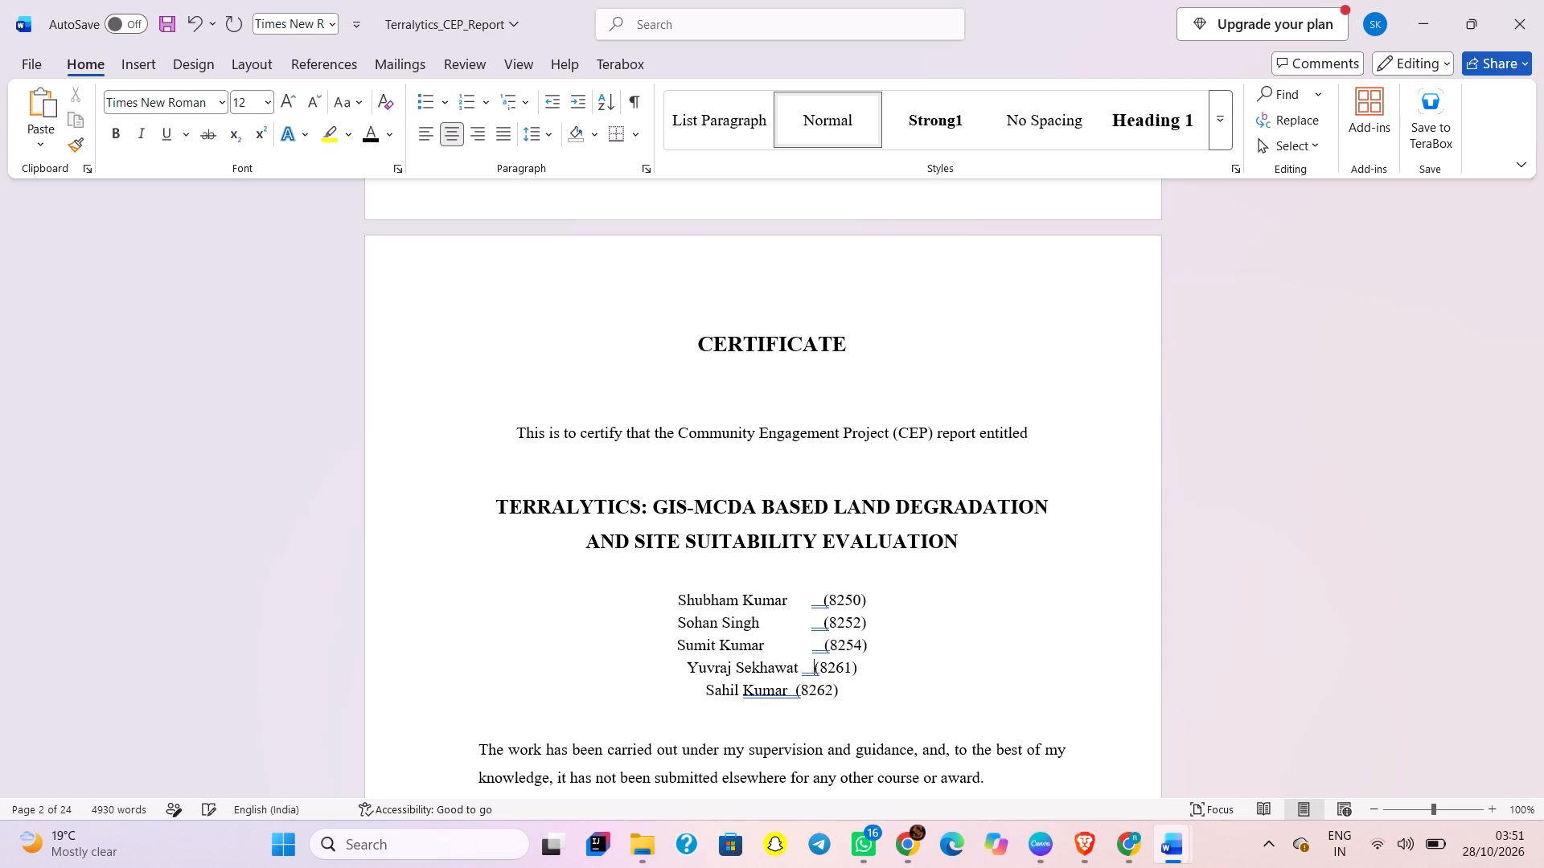
key(space)
key(space)
key(space)
key(space)
key(space)
key(space)
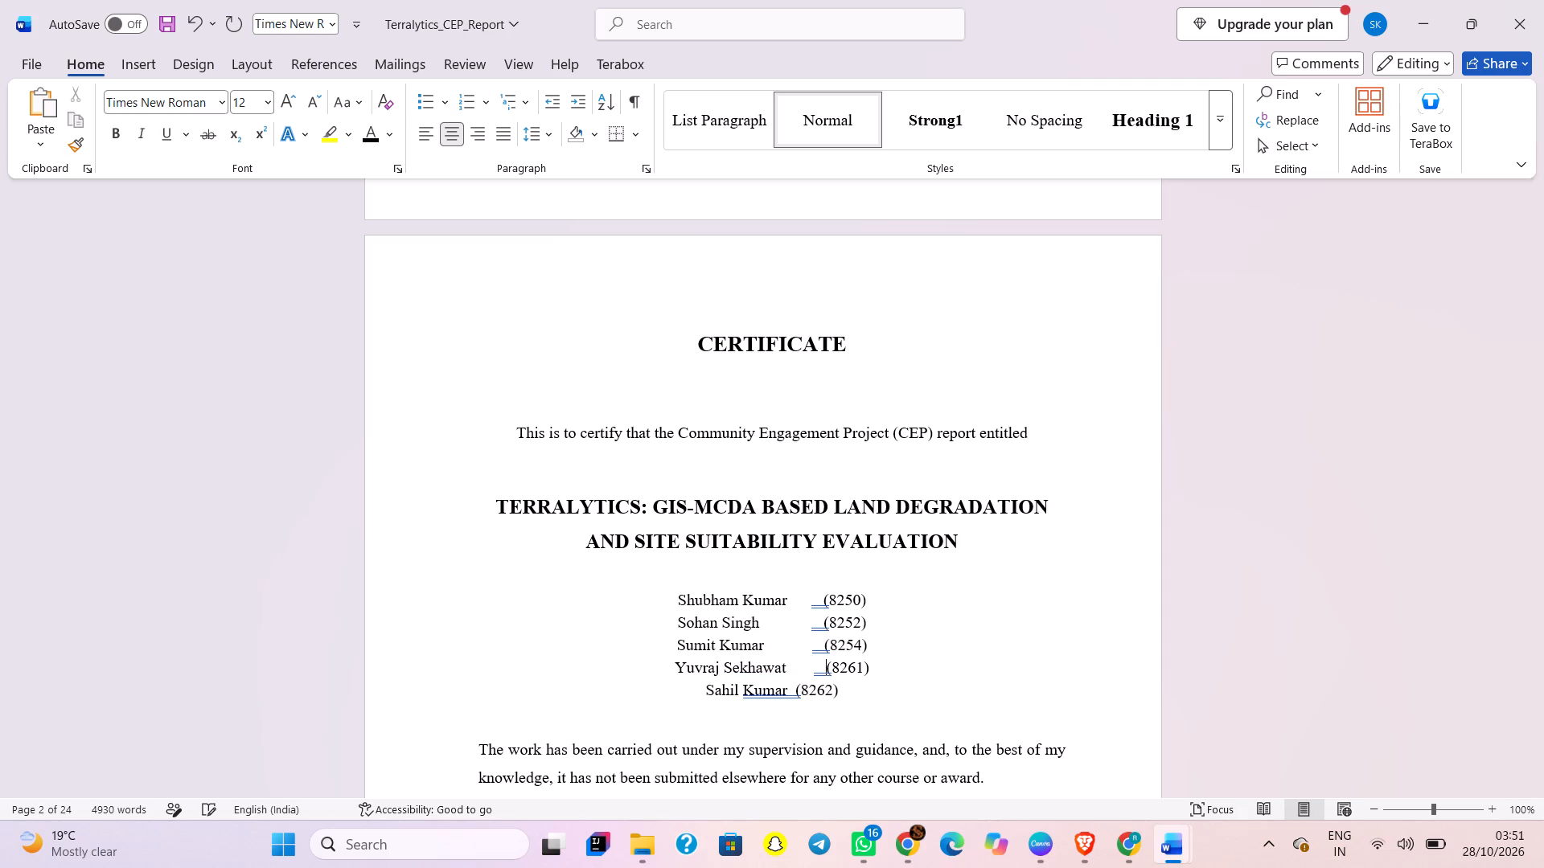
Insert spaces between the fifth student's name and roll number to line them up with the rows above.
click(793, 697)
key(space)
key(space)
key(space)
key(space)
key(space)
key(space)
key(space)
key(space)
key(space)
key(space)
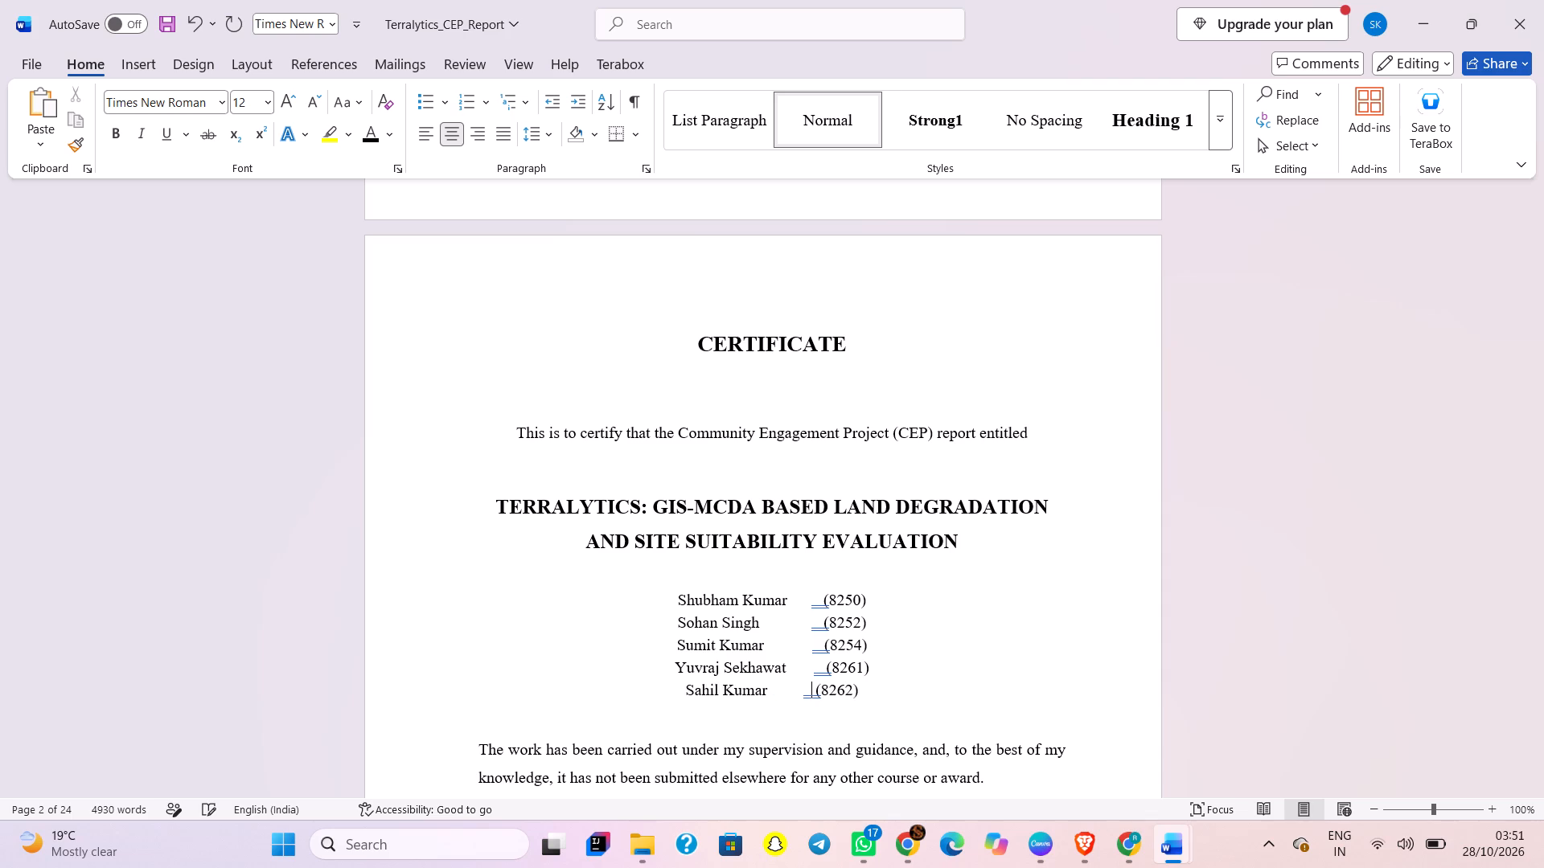
Add six more spaces between the fifth student's name and roll number on the certificate page, aligning them with the rows above.
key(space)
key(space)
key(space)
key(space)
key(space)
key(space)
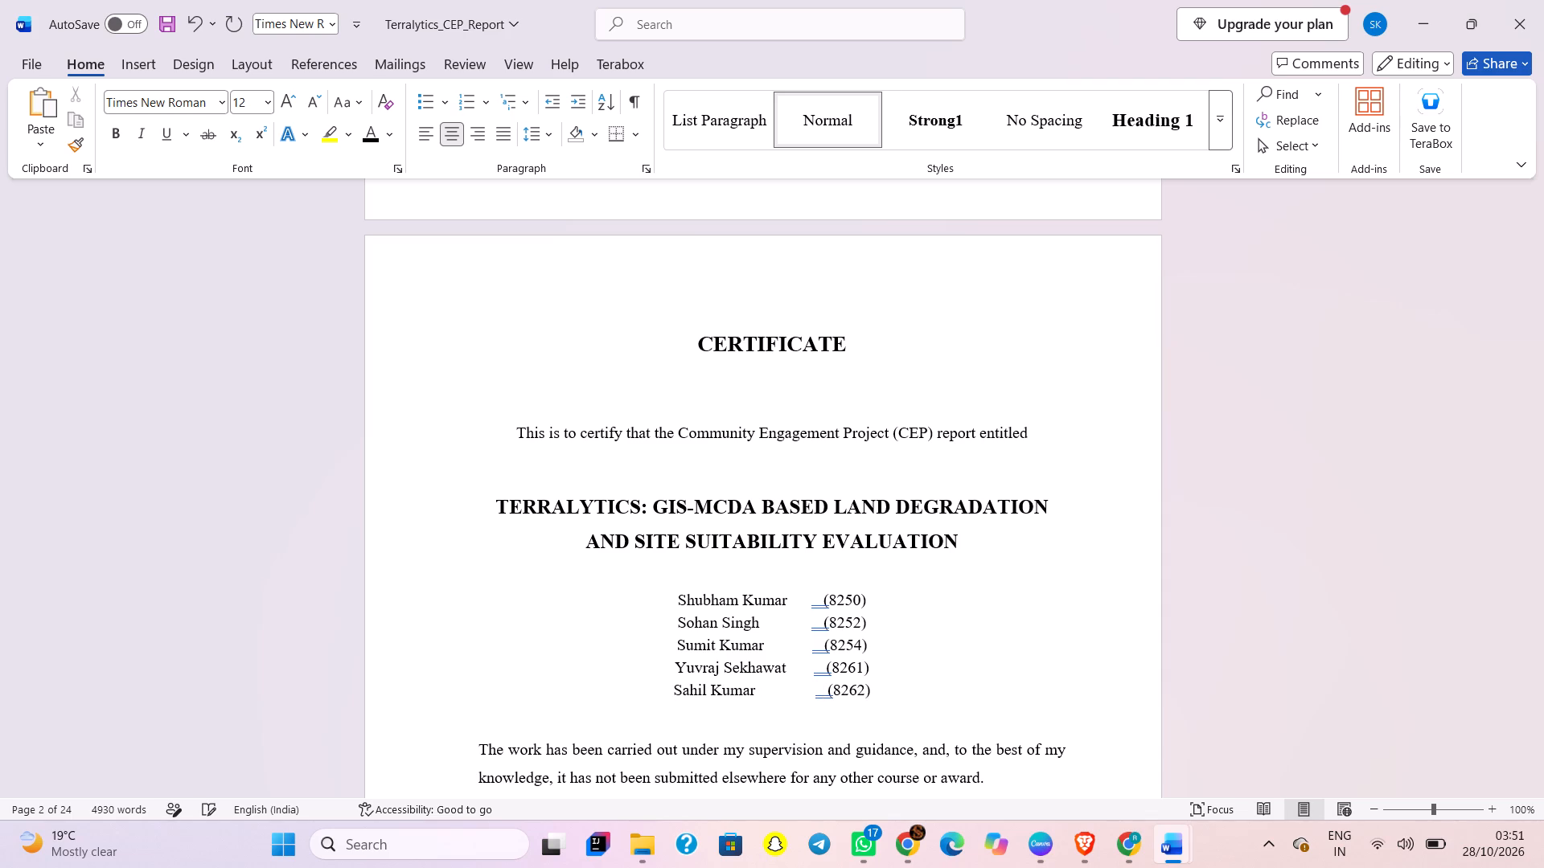
click(915, 612)
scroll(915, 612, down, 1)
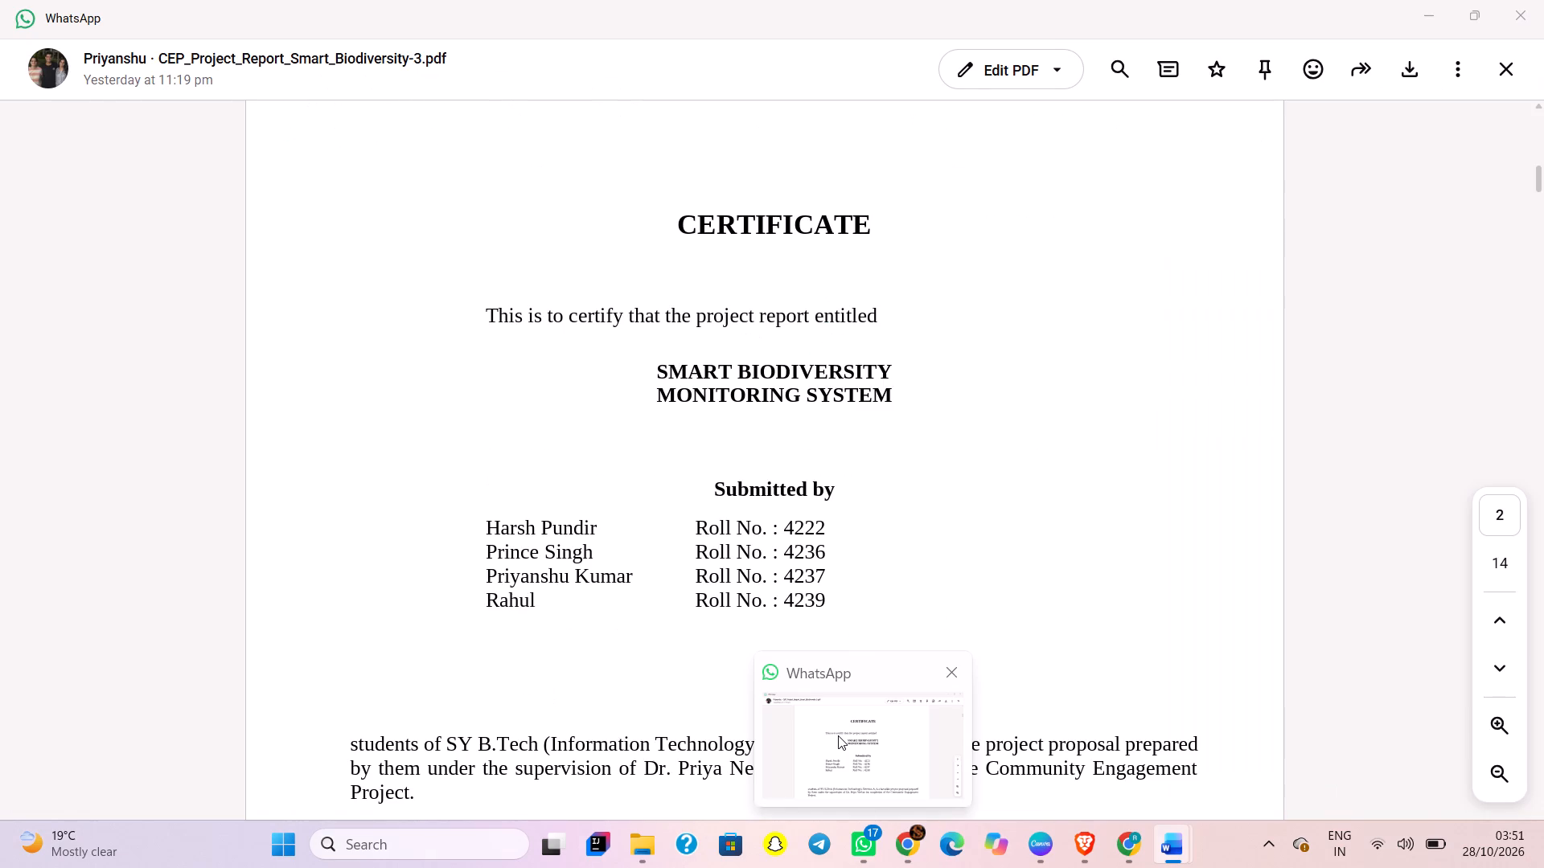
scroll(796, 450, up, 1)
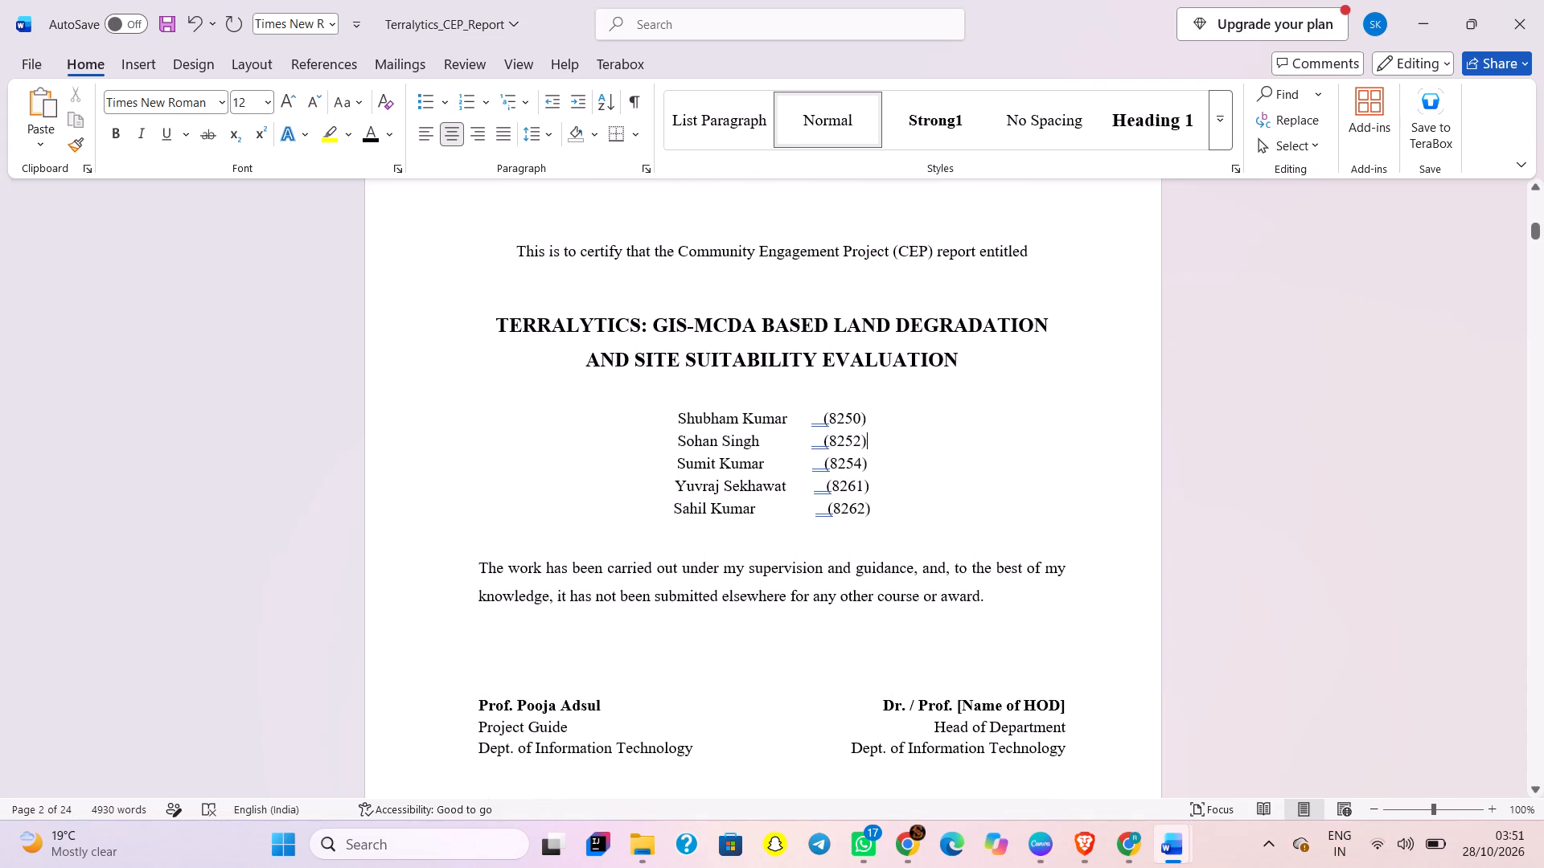
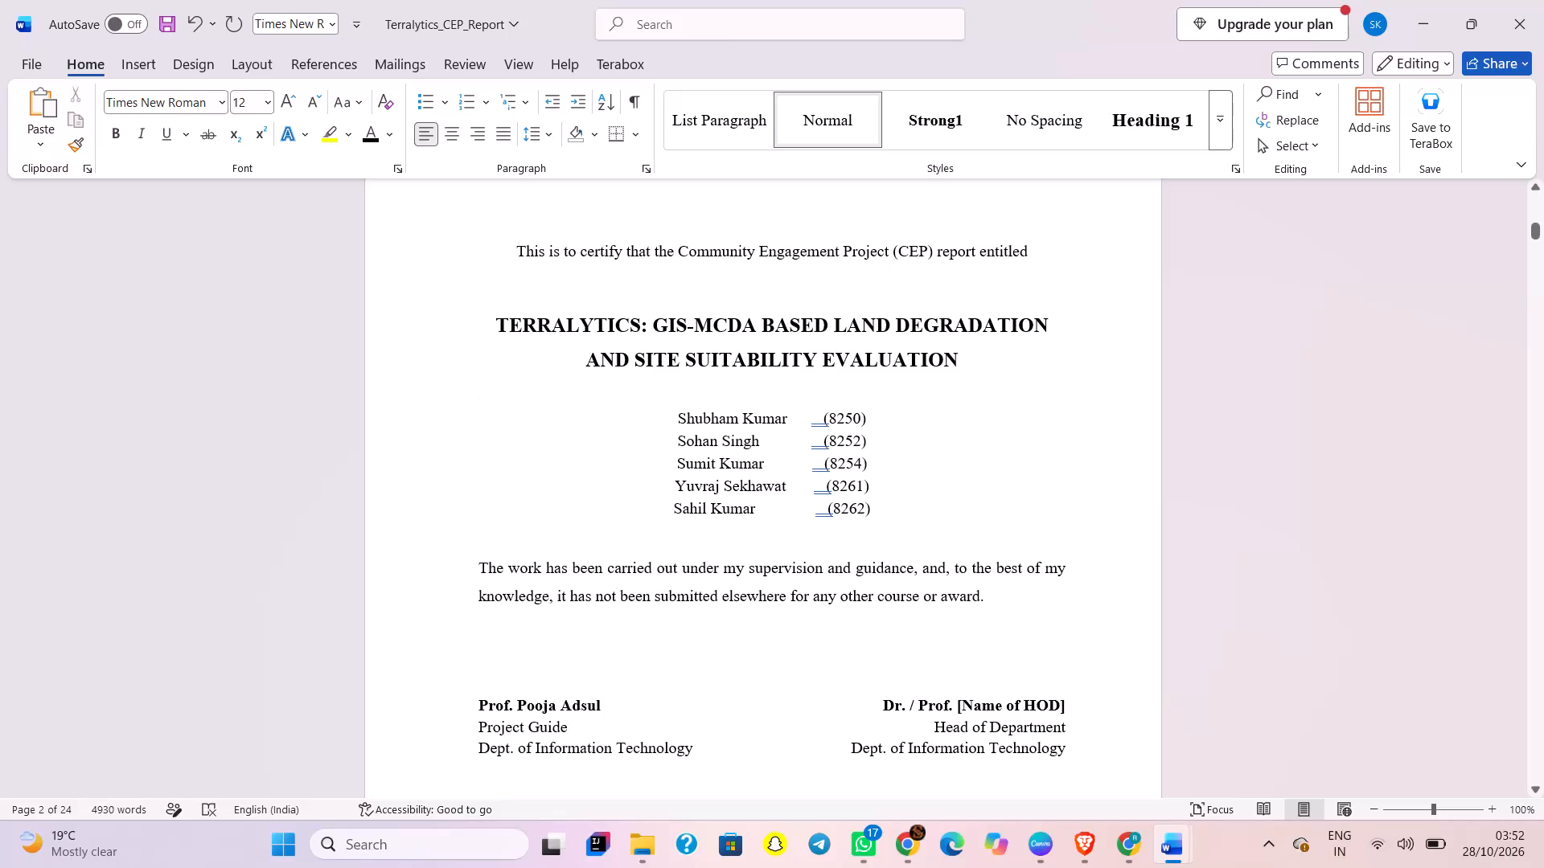
Paste the copied "Submitted by" line between the project title and the student list on the certificate page and make it bold.
key(ctrl+v)
drag(478, 399, 597, 407)
click(111, 134)
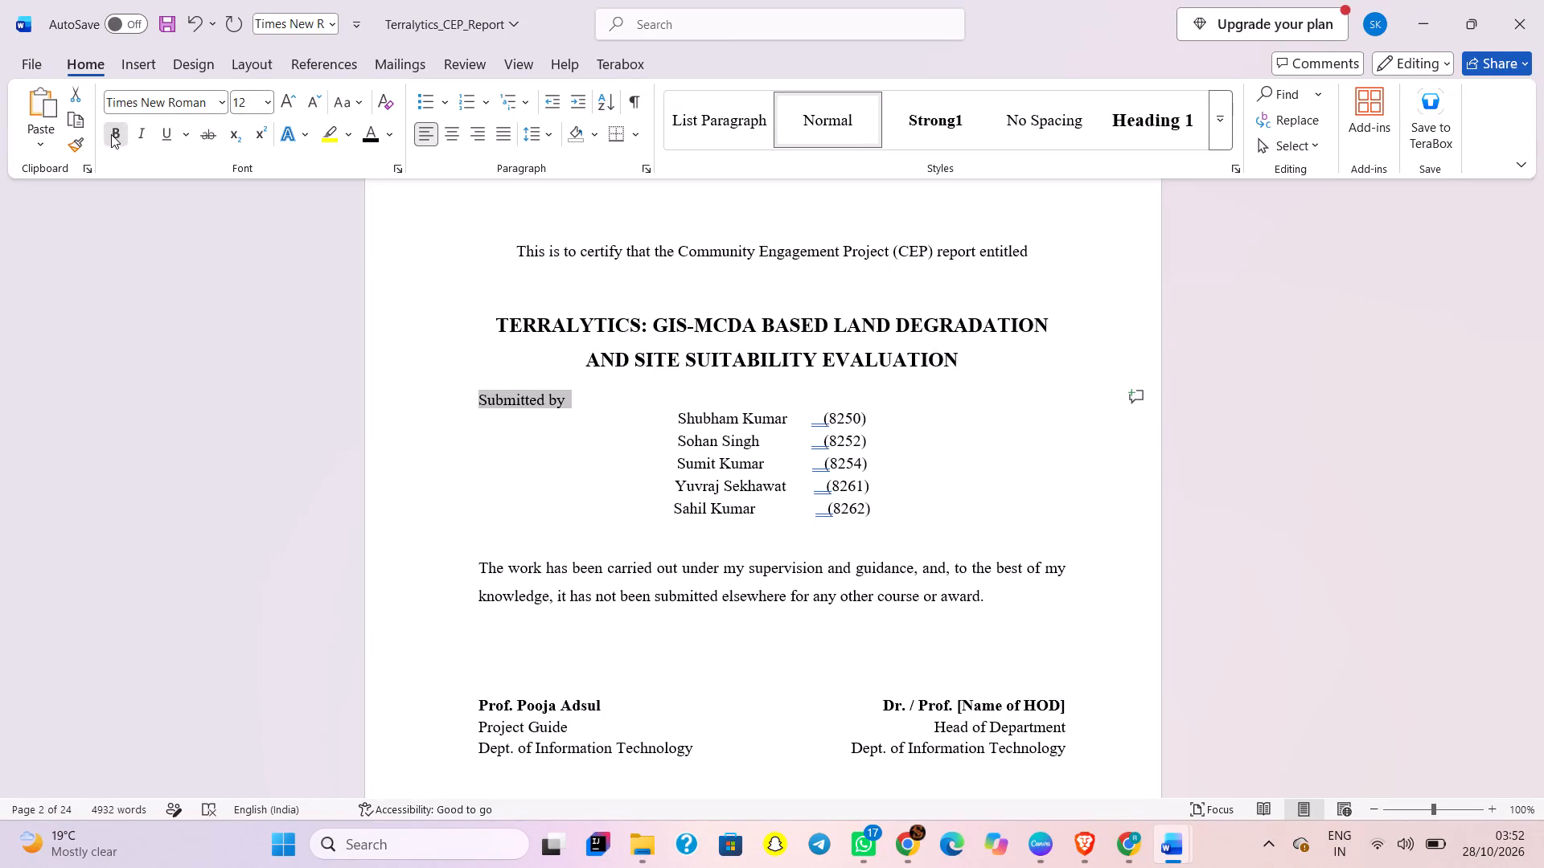
Insert 20 spaces before "Submitted by" so the line sits centred above the student list.
click(473, 396)
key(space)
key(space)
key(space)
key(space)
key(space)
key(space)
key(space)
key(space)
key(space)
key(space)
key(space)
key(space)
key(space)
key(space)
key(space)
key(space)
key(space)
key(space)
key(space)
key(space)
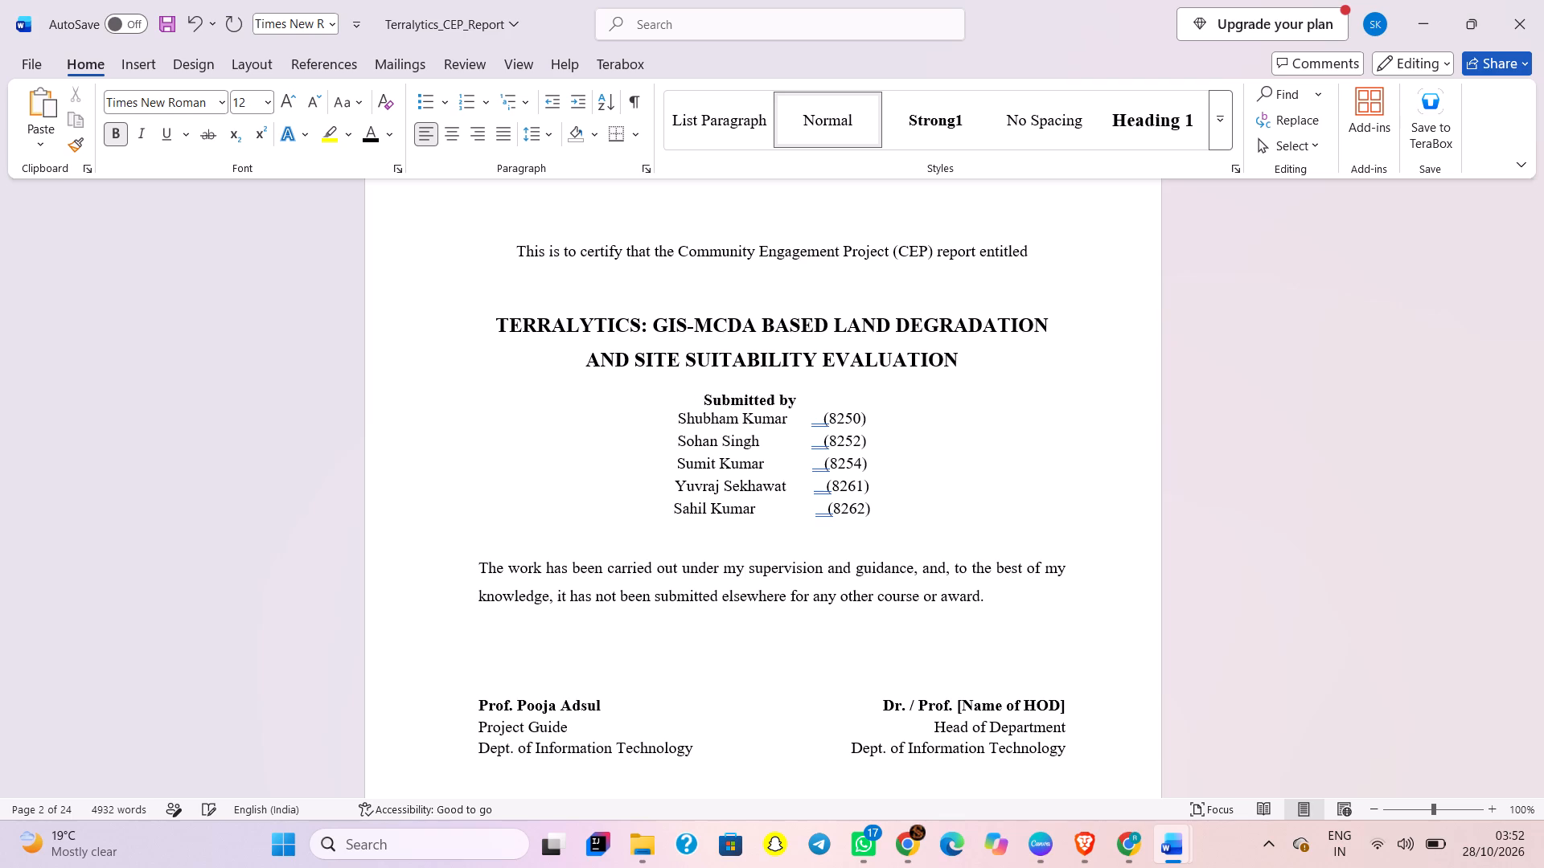
Add one blank line between the project title and "Submitted by" and one between "Submitted by" and the student list.
click(774, 375)
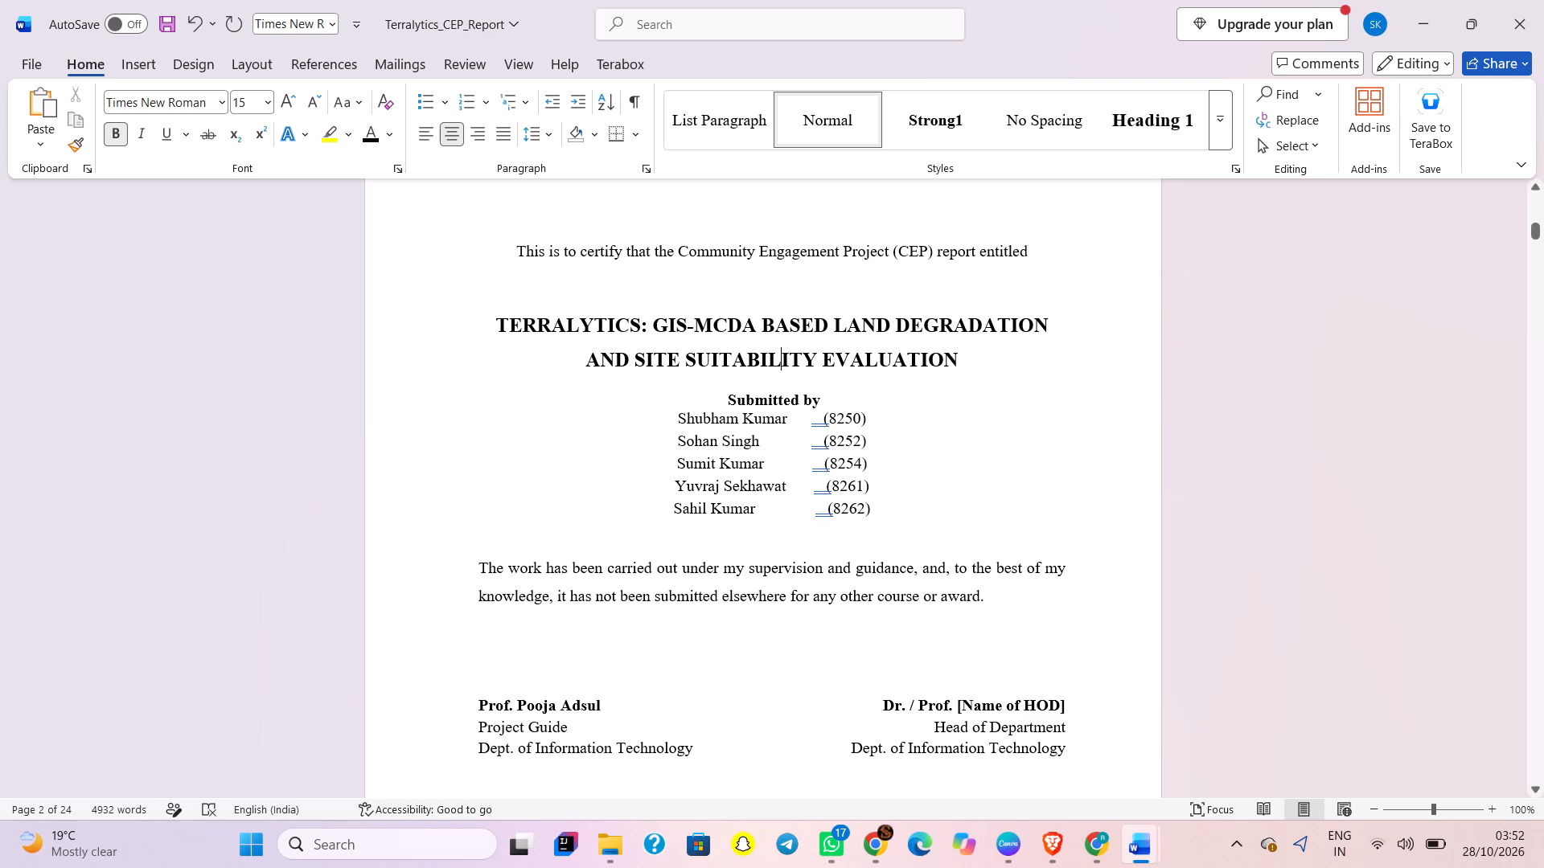
click(983, 356)
key(Return)
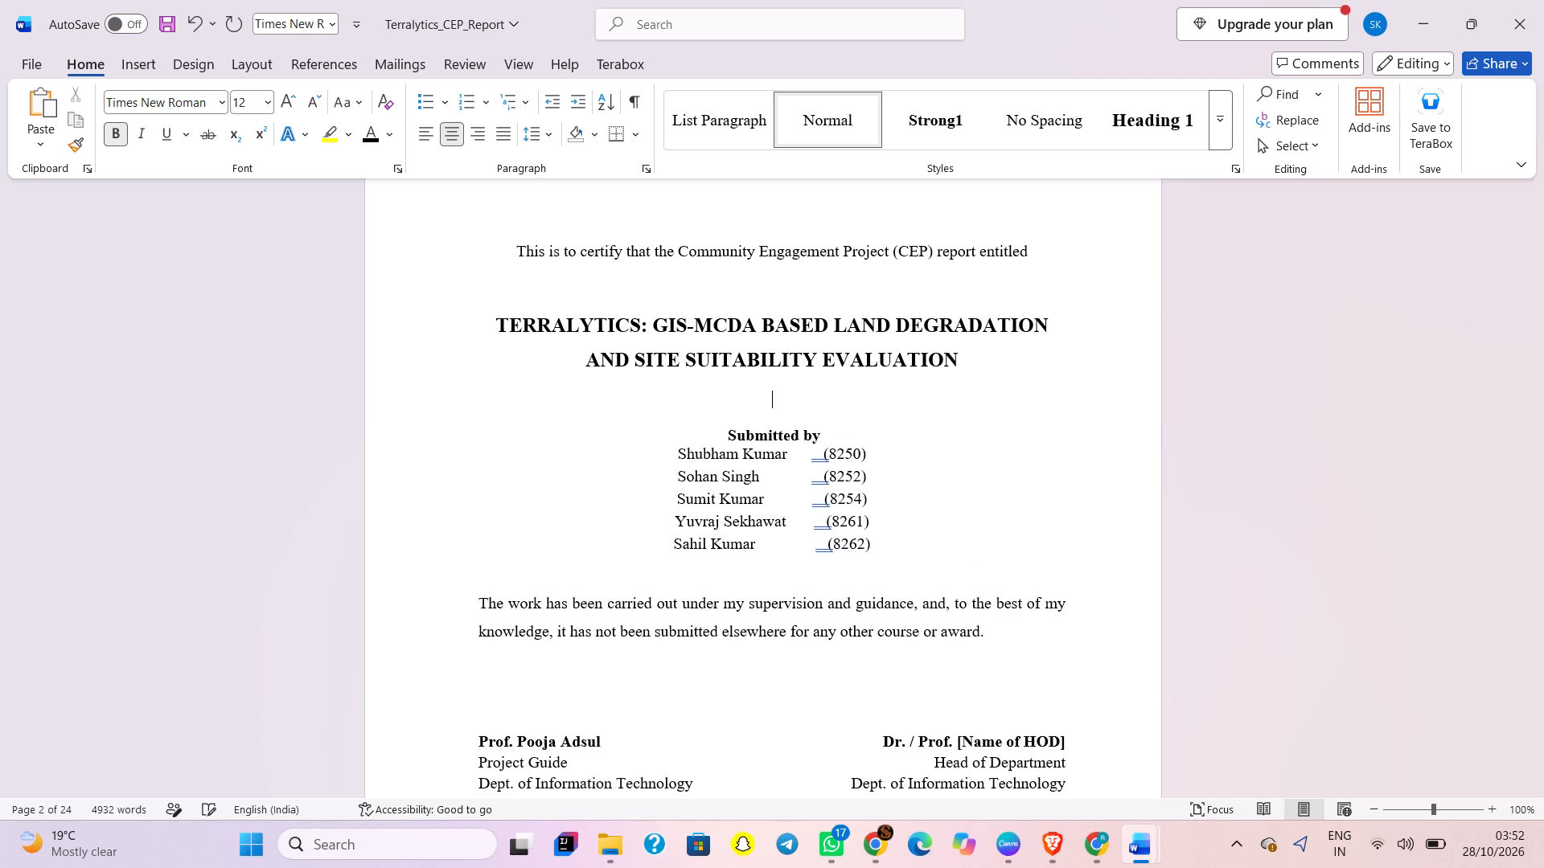
click(884, 434)
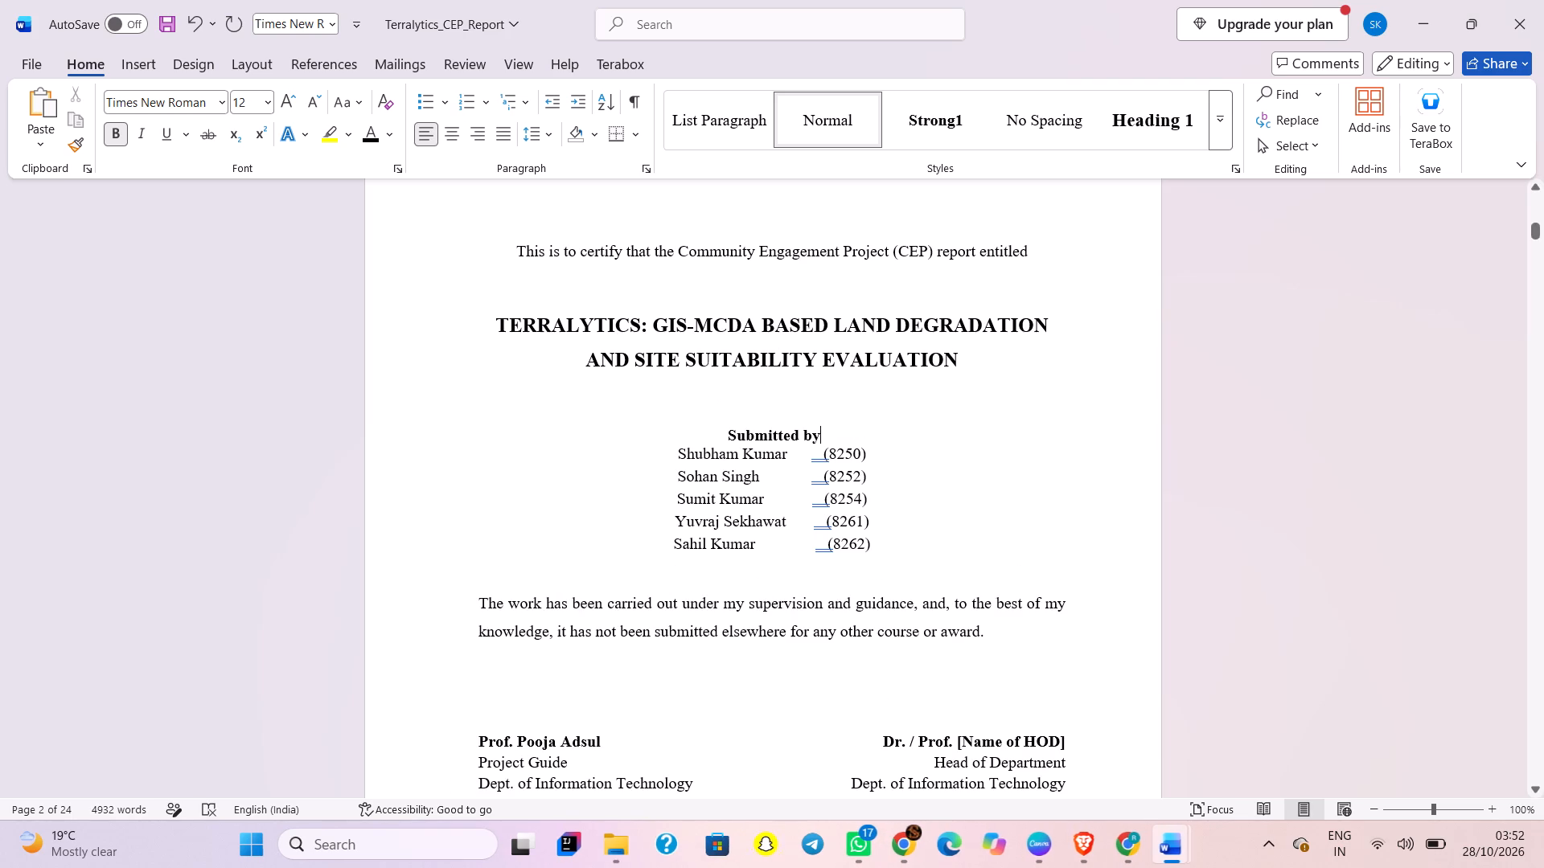
key(Return)
key(Return)
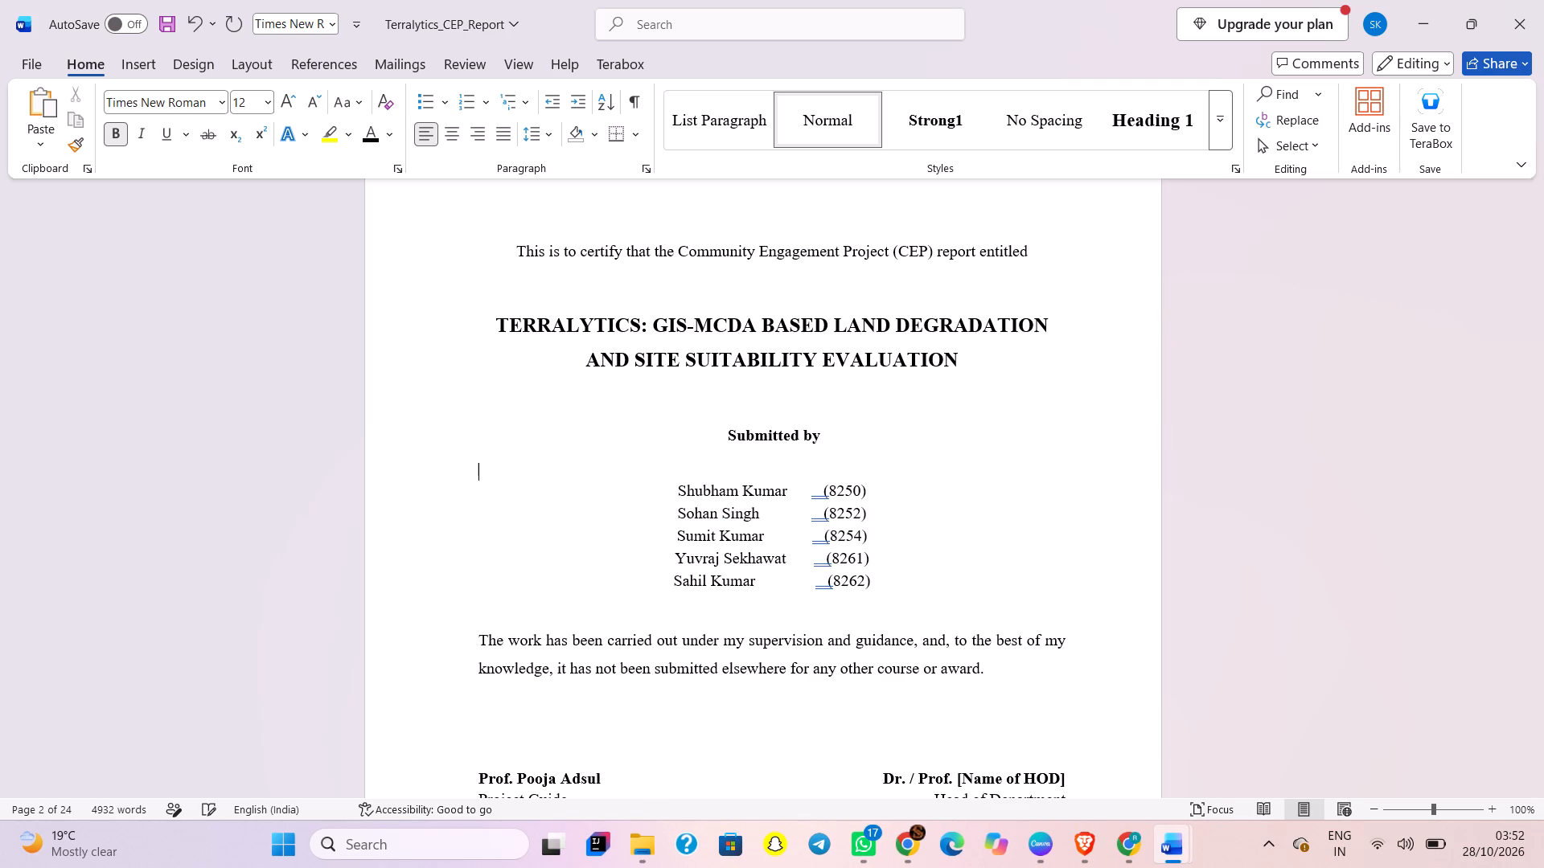
key(BackSpace)
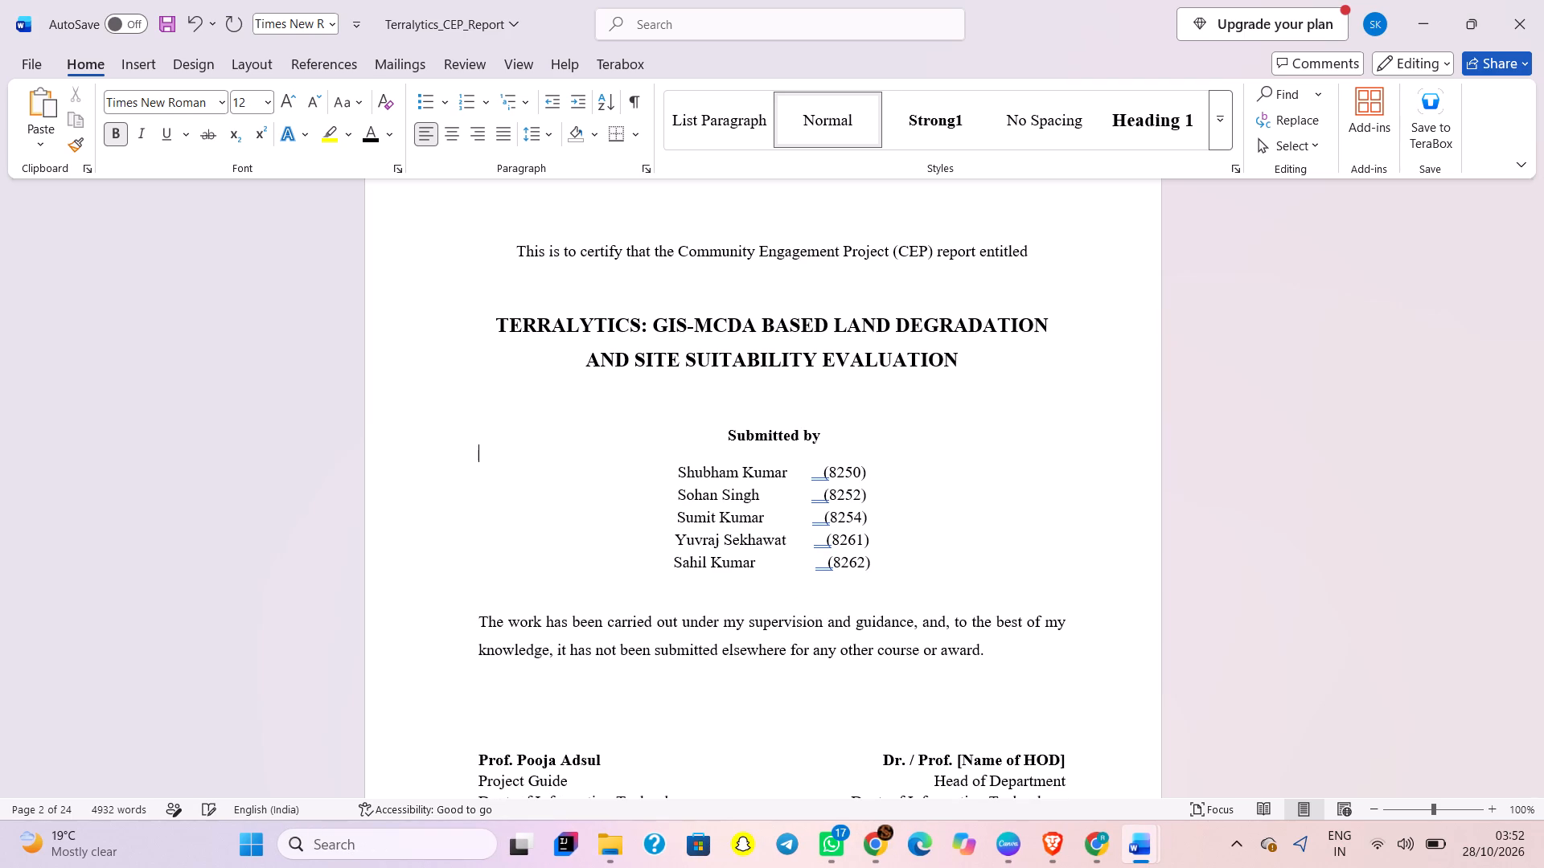
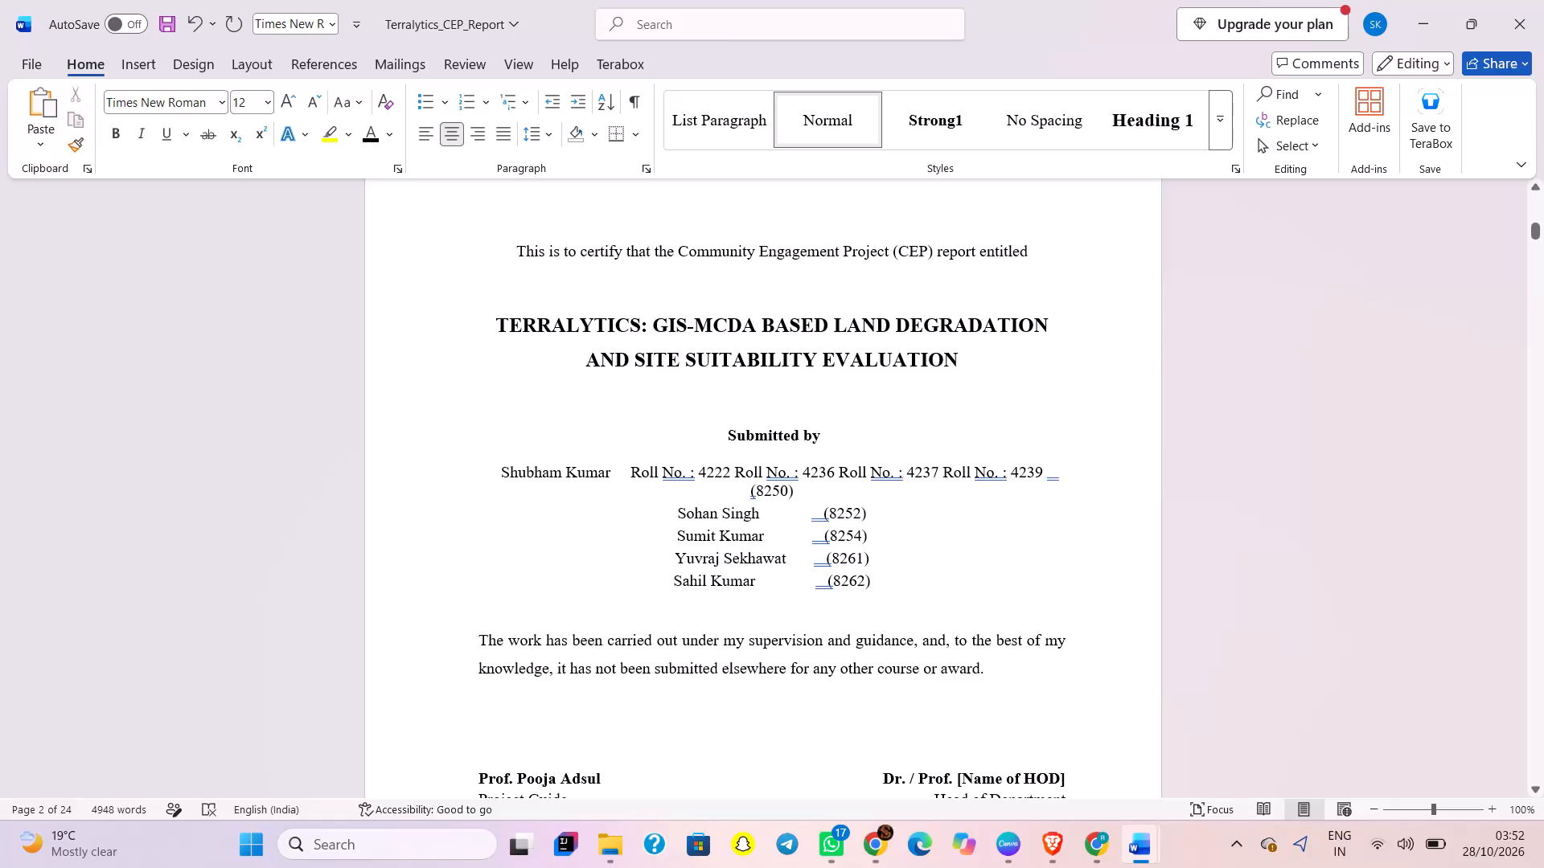
Undo the stray roll-number text pasted into the first student's row, leaving only the name and original roll number.
key(ctrl+z)
key(BackSpace)
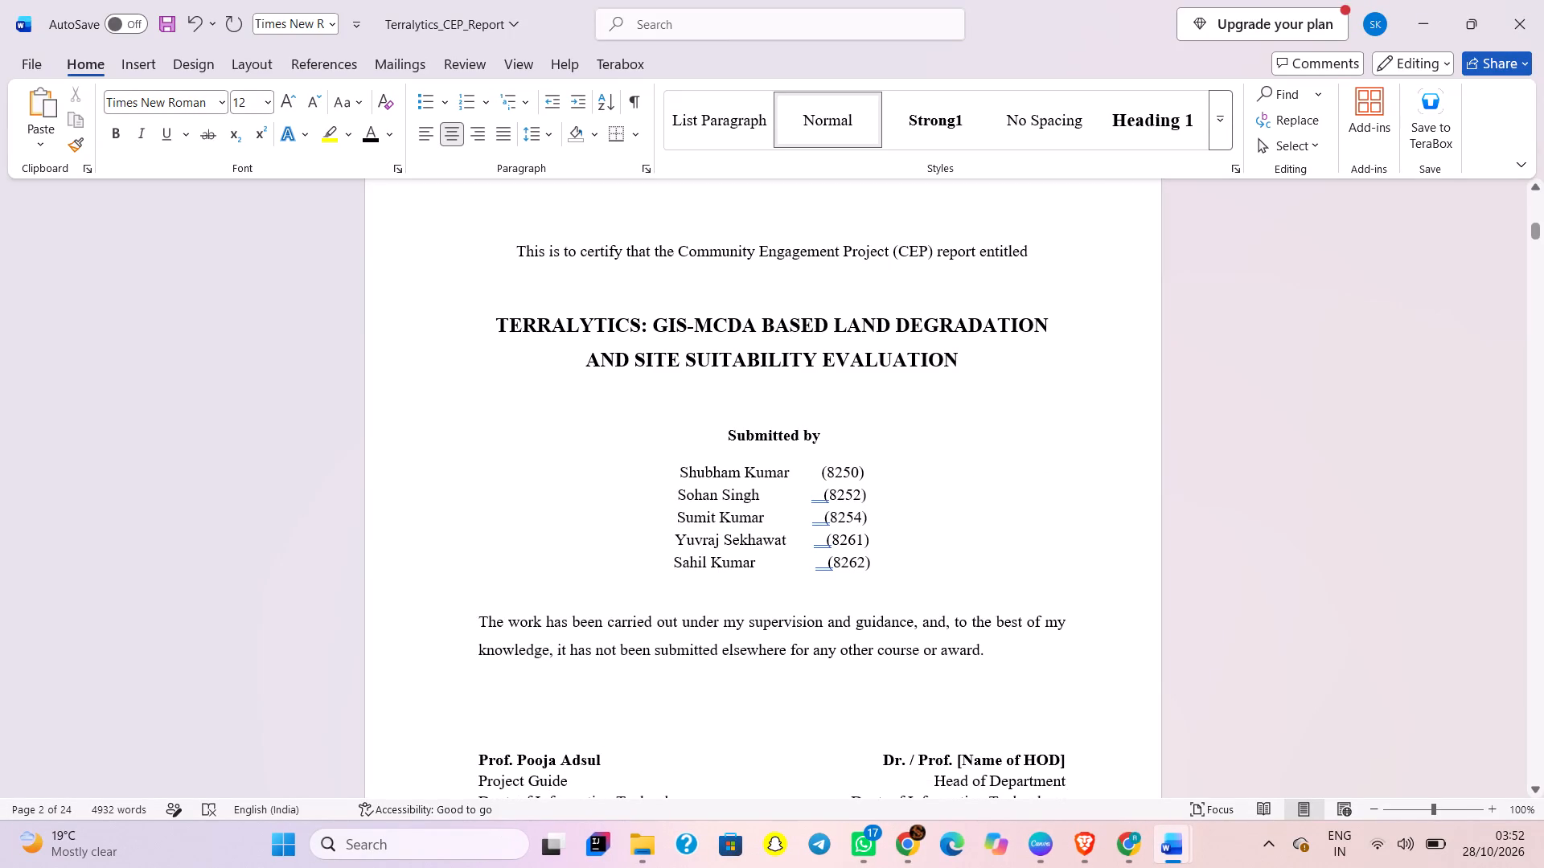
Adjust the spacing in the fifth student's row so the name lines up with the fourth student's name above.
click(930, 503)
click(825, 503)
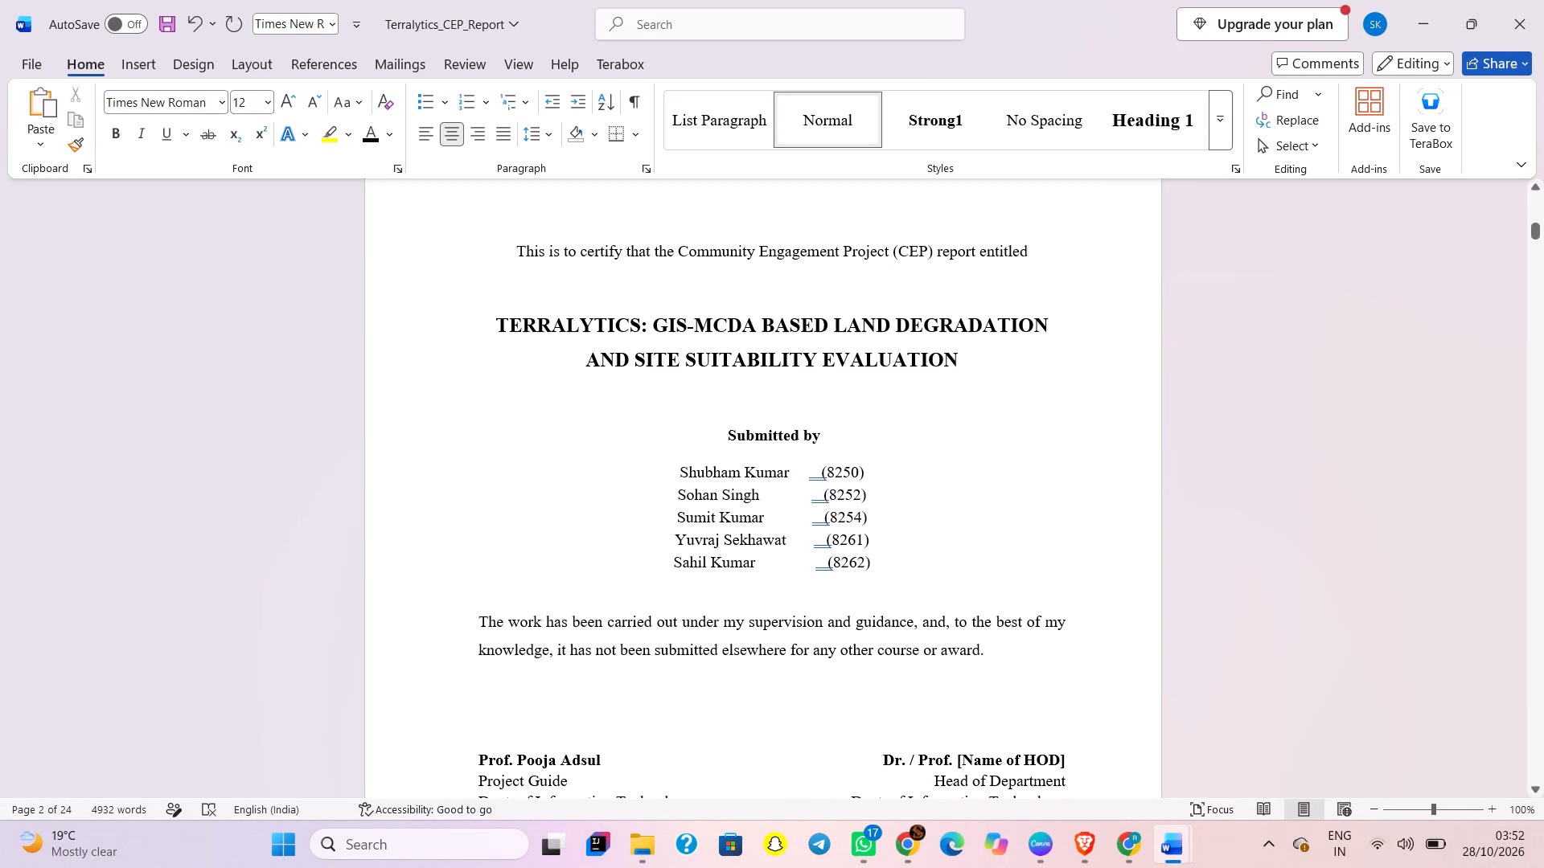
click(886, 557)
Add one space before the fifth student's name to line it up with the rows above.
click(667, 567)
key(space)
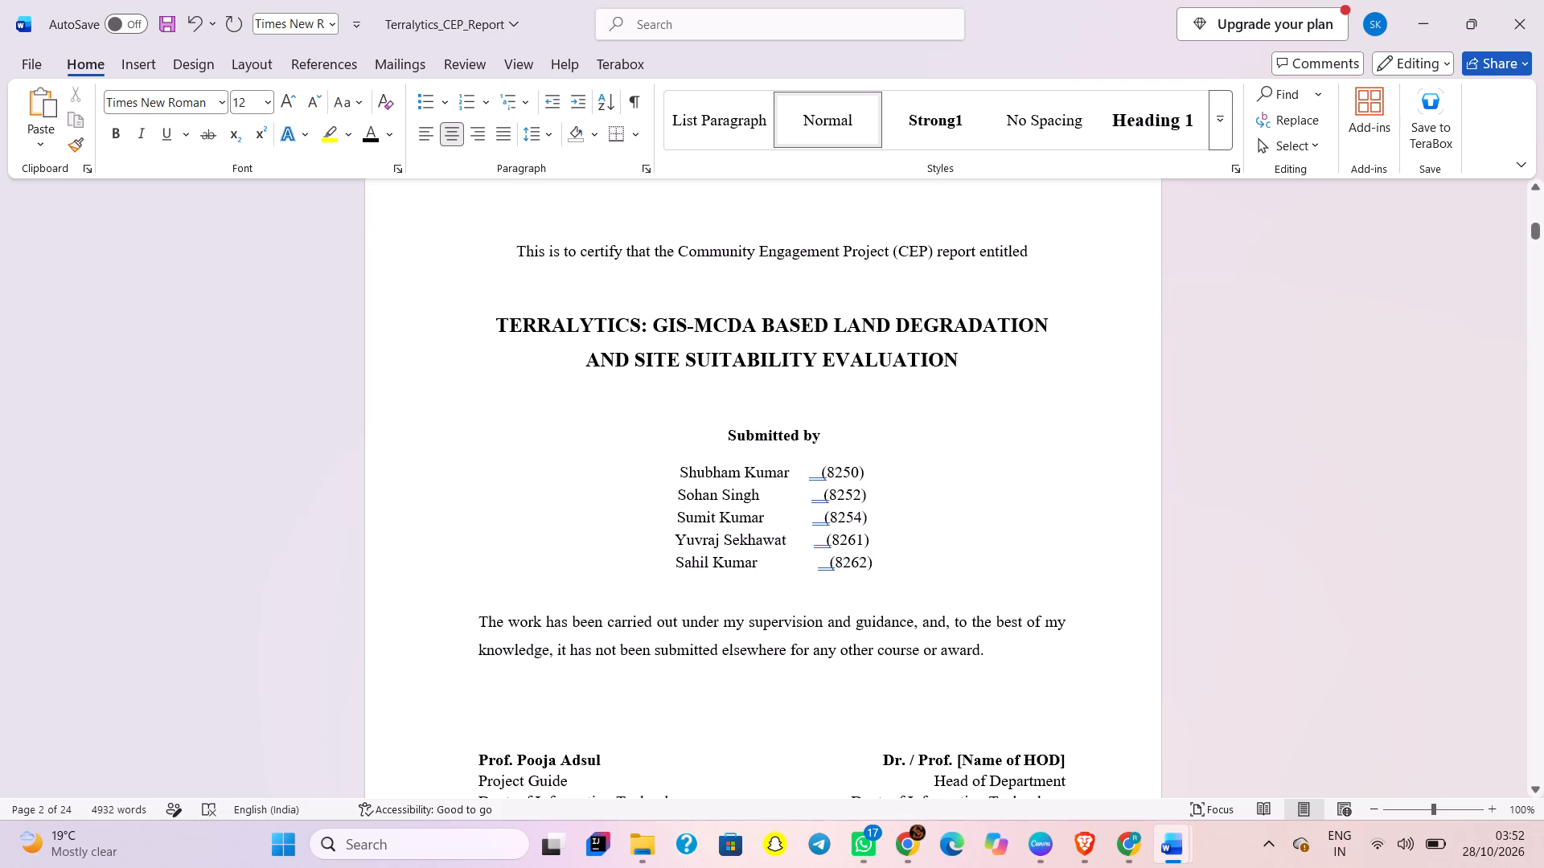
drag(871, 566, 838, 544)
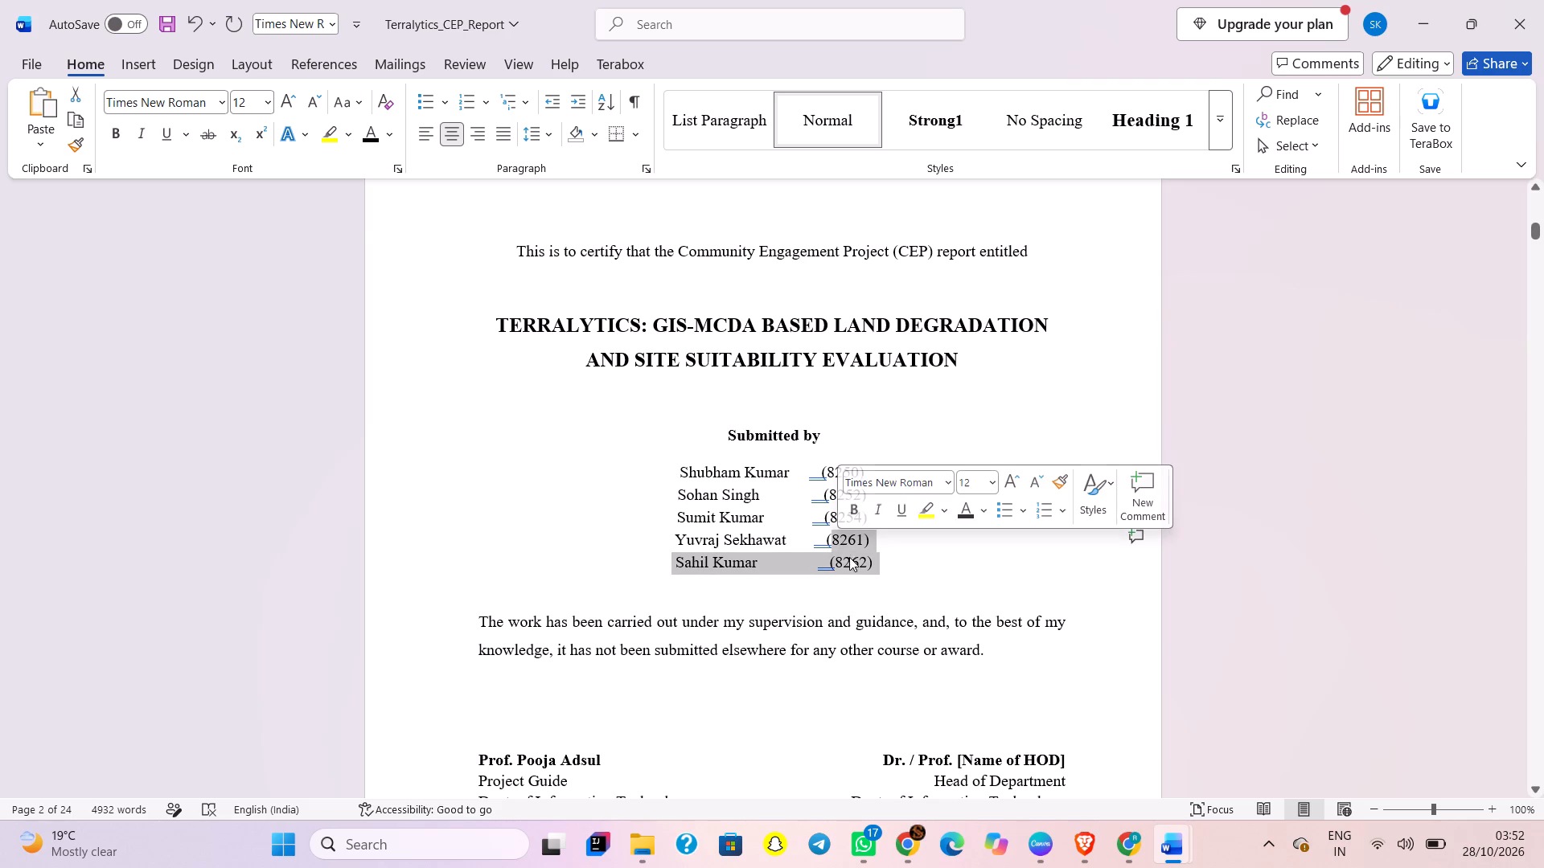
click(865, 559)
Insert the label "Roll No. :" before the first student's bracketed roll number.
click(807, 477)
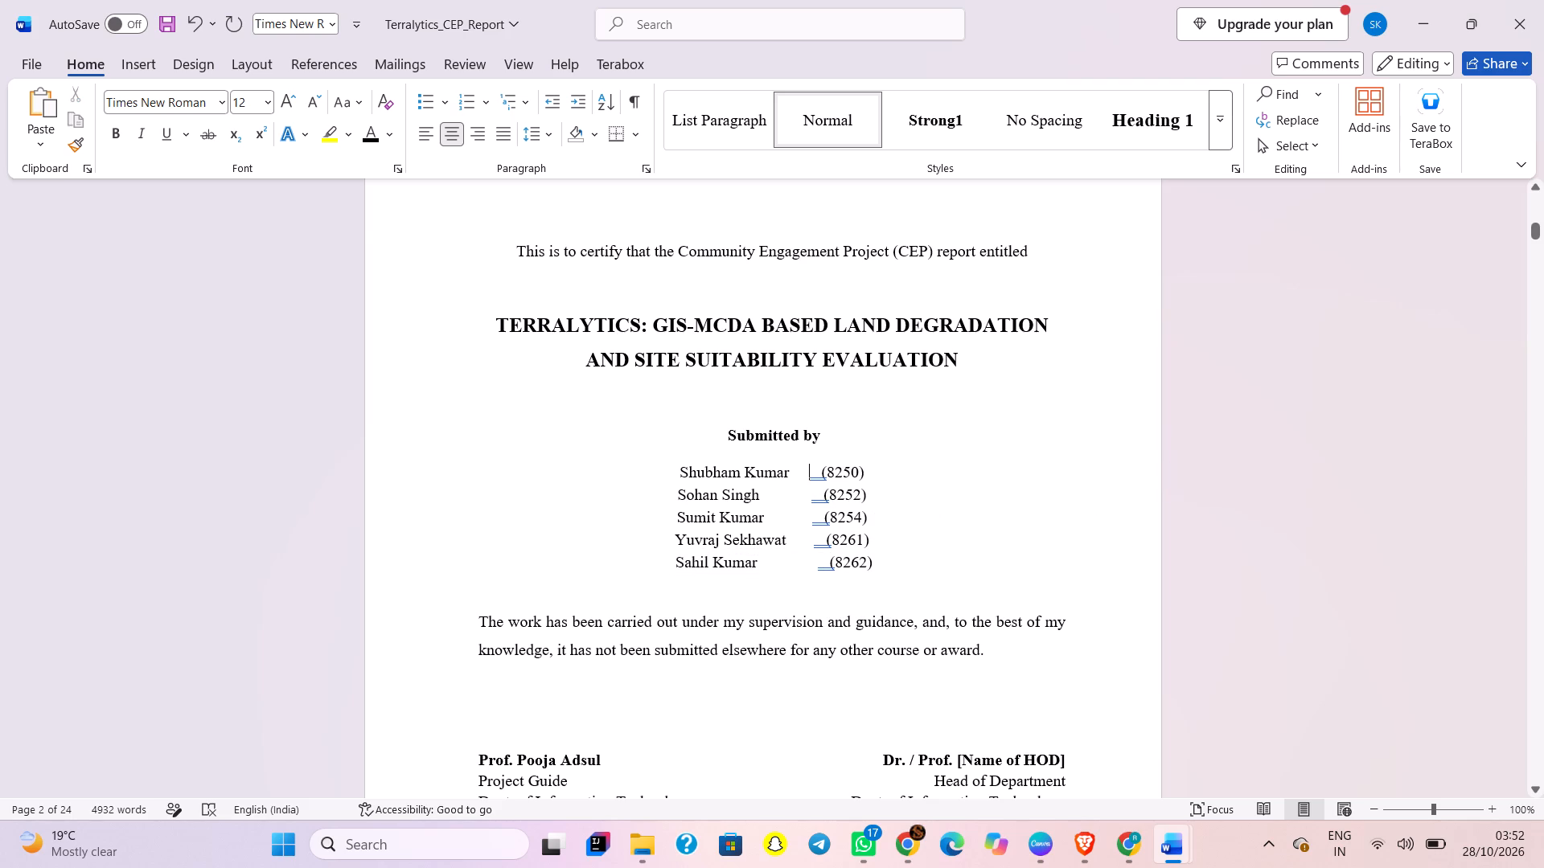
text(Roll)
key(space)
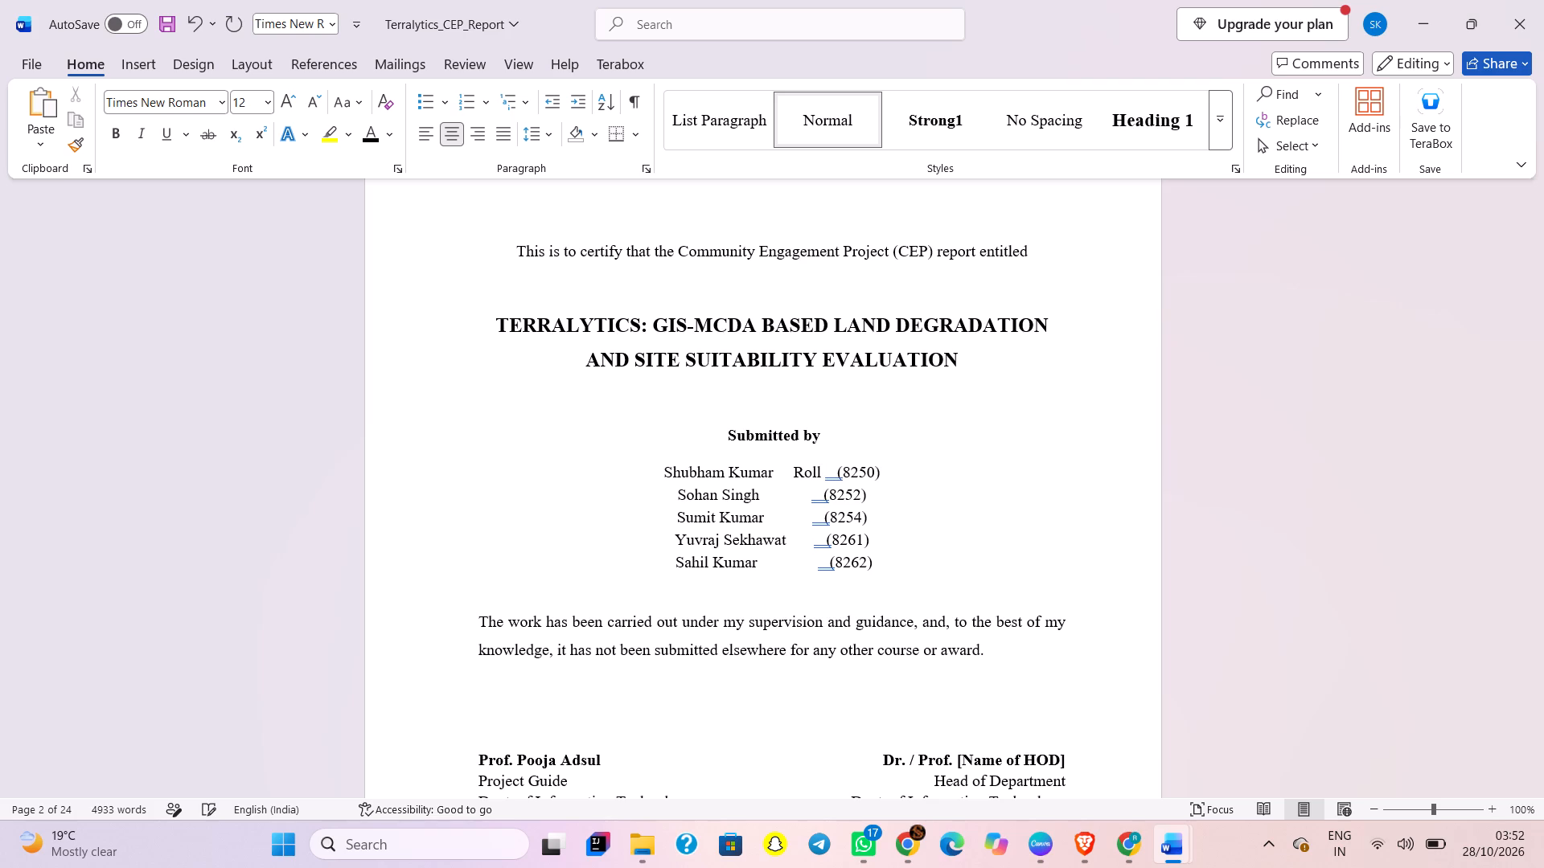
key(shift+n)
key(o)
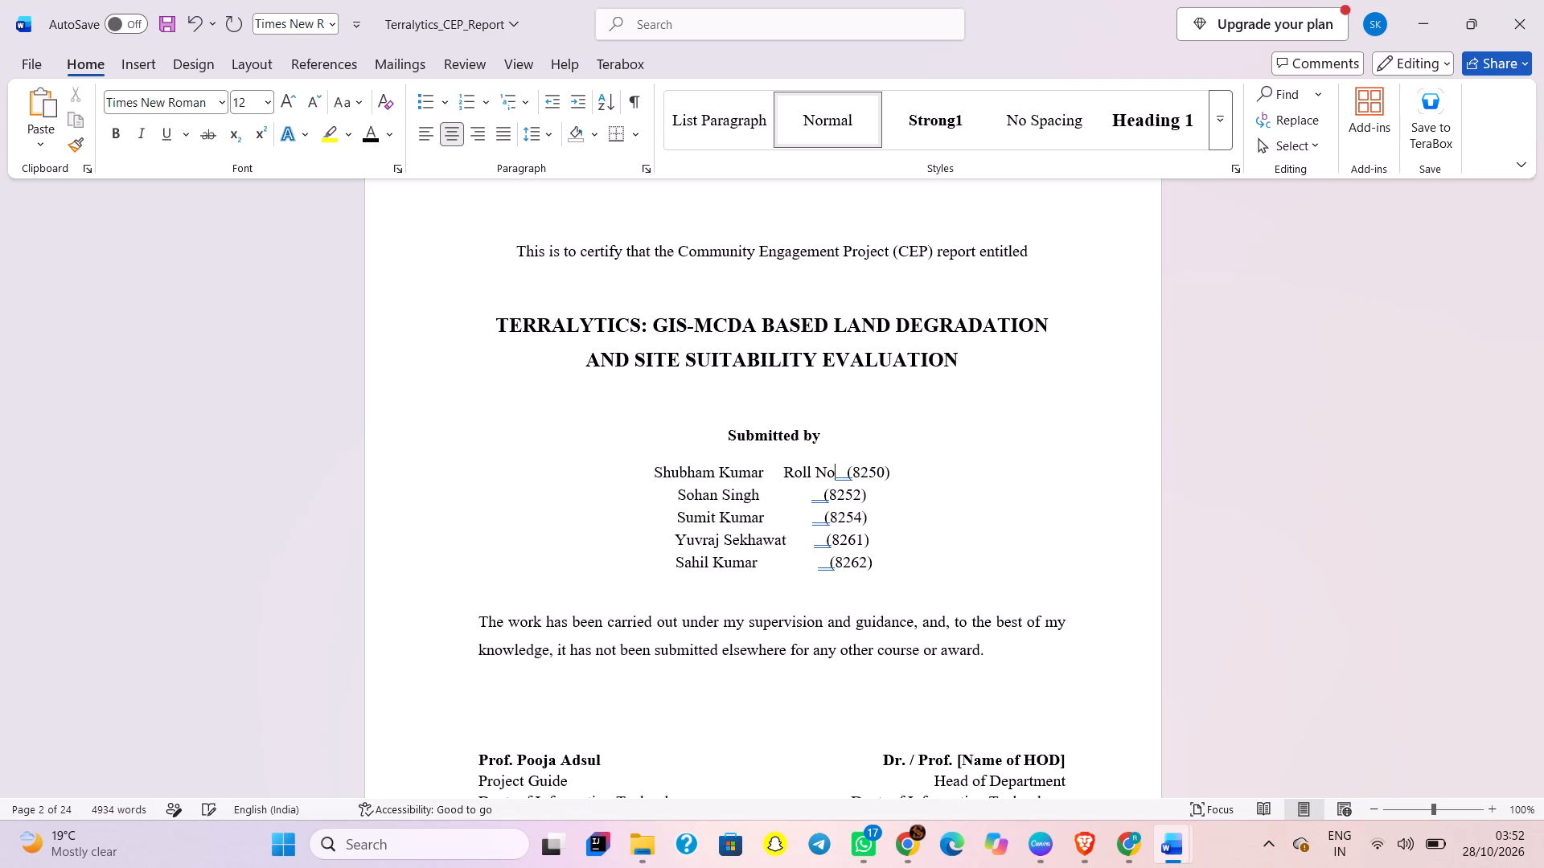
key(period)
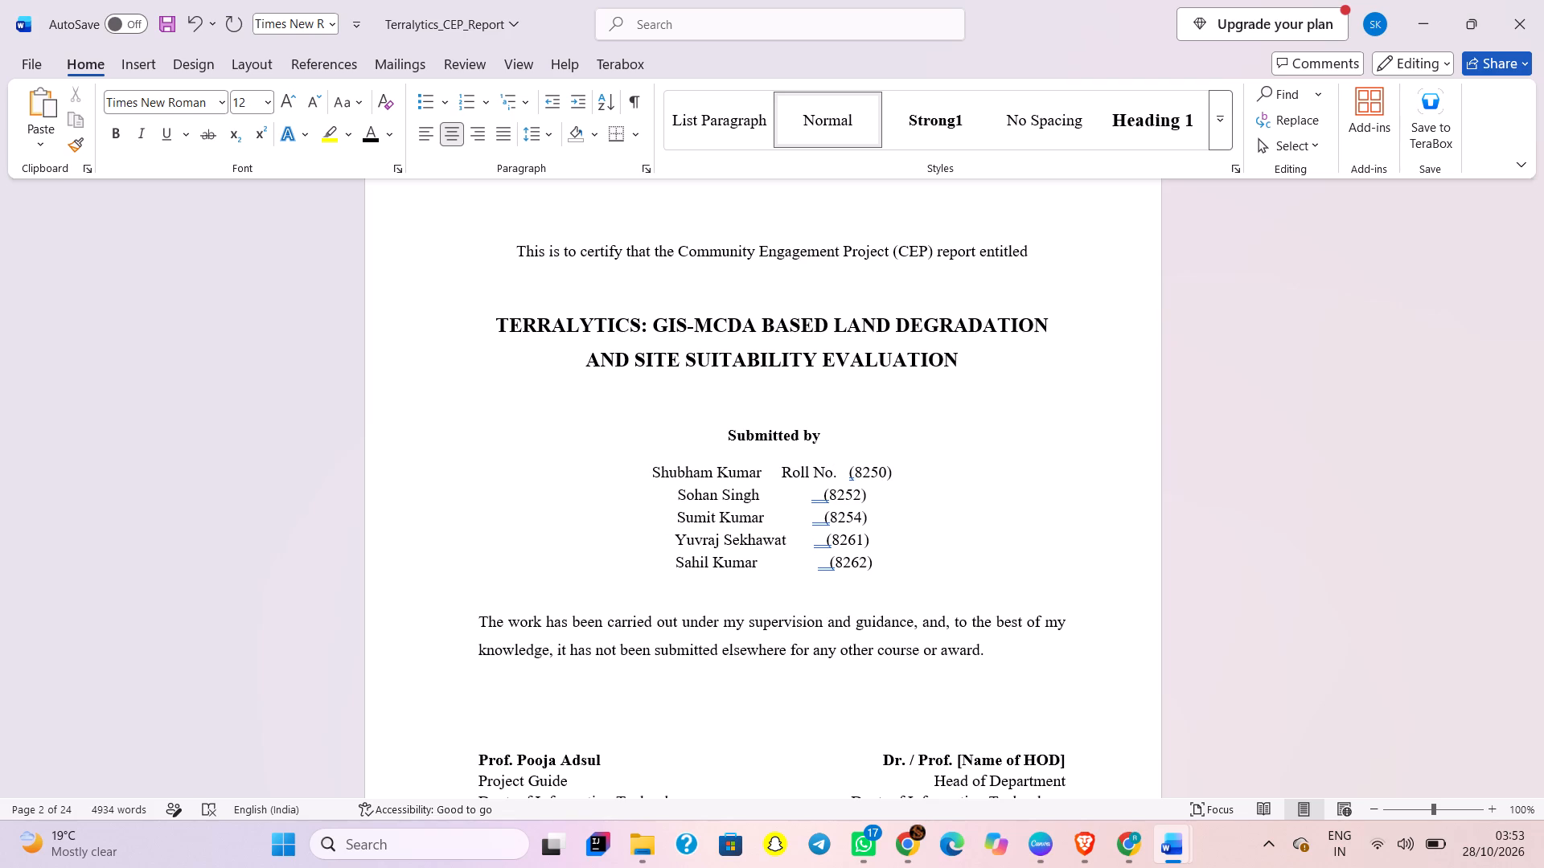
key(shift+colon)
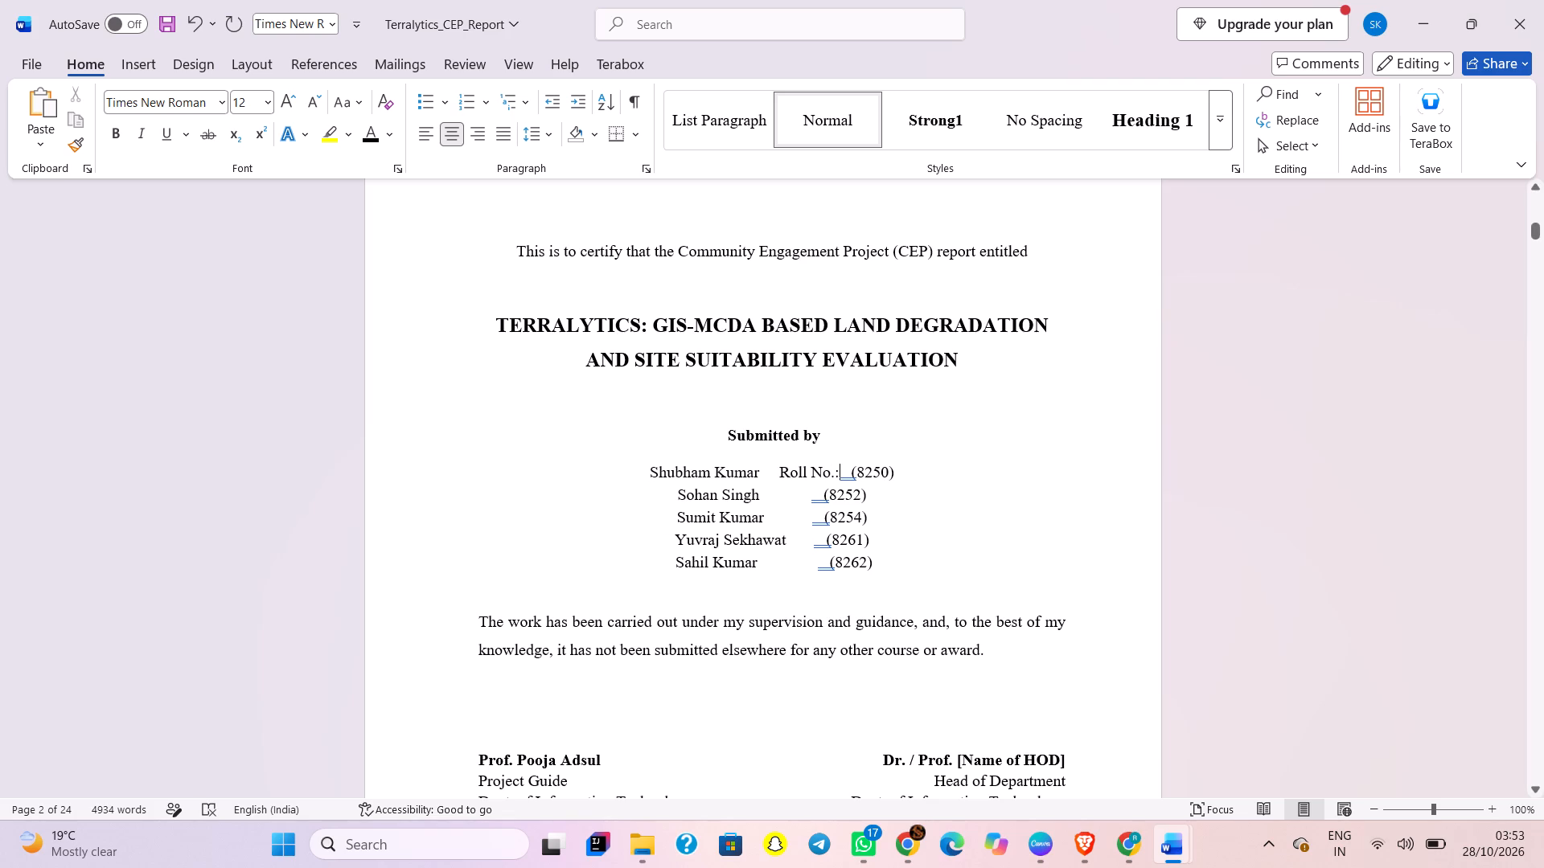
click(836, 475)
key(space)
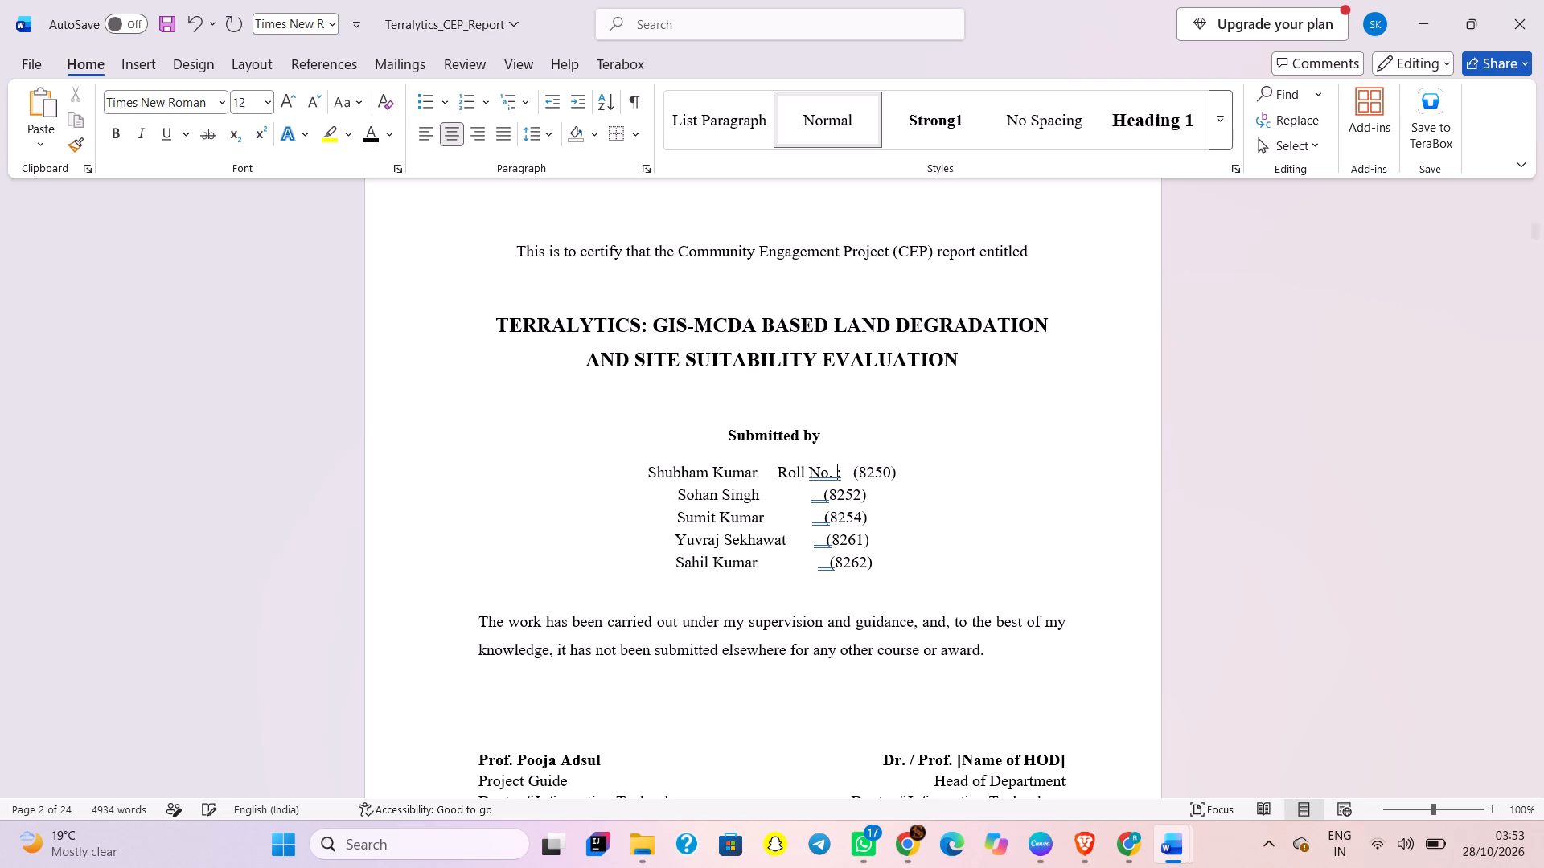
Widen the gap between the first student's name and the "Roll No. :" label with ten spaces.
click(777, 470)
key(space)
key(space)
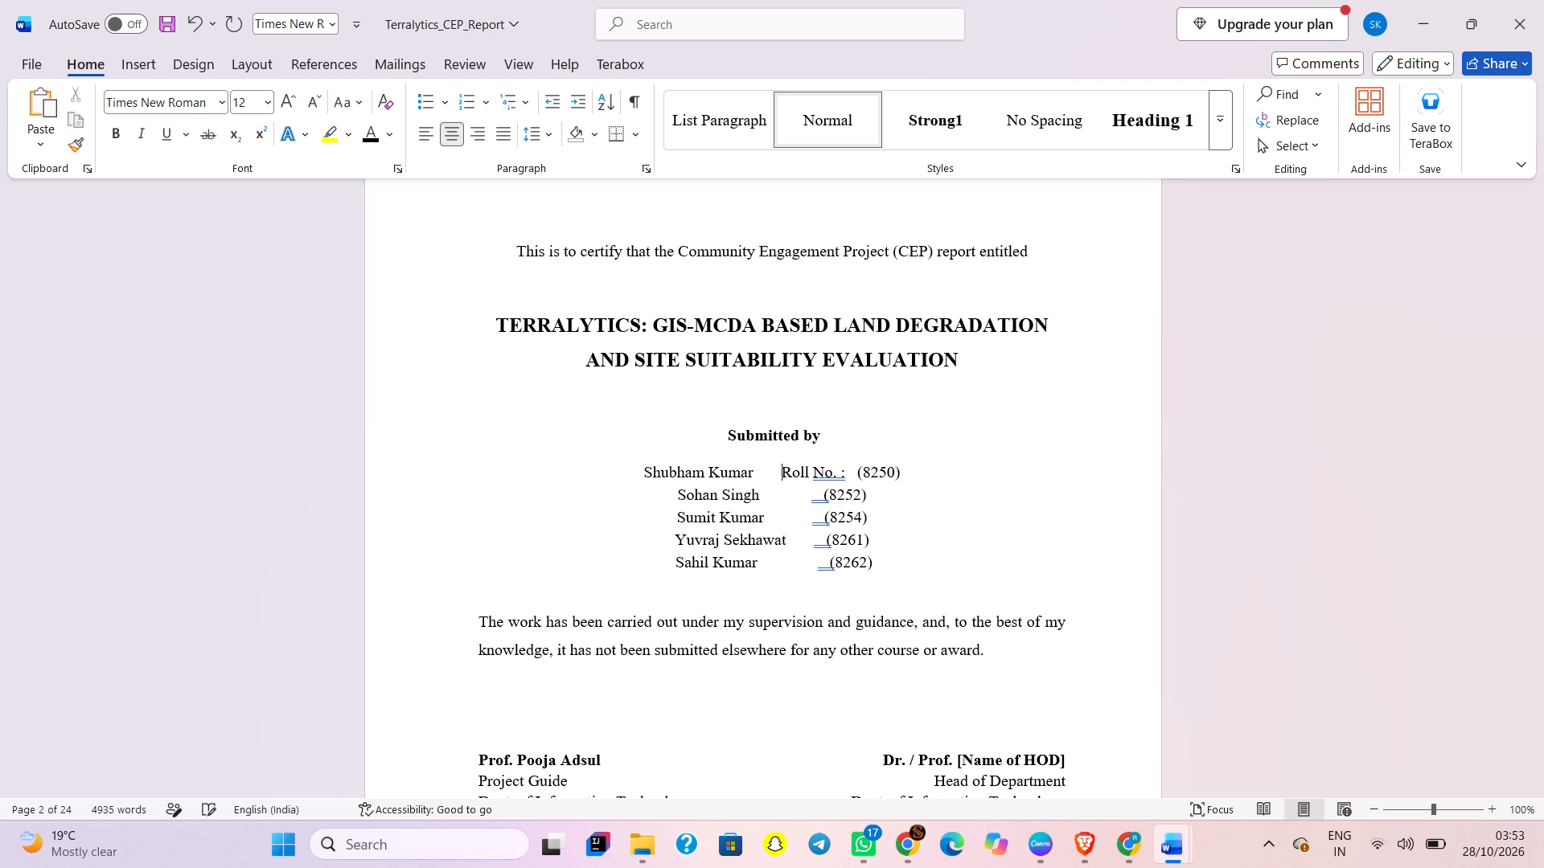
key(space)
key(space)
key(space)
key(space)
key(space)
key(space)
key(space)
key(space)
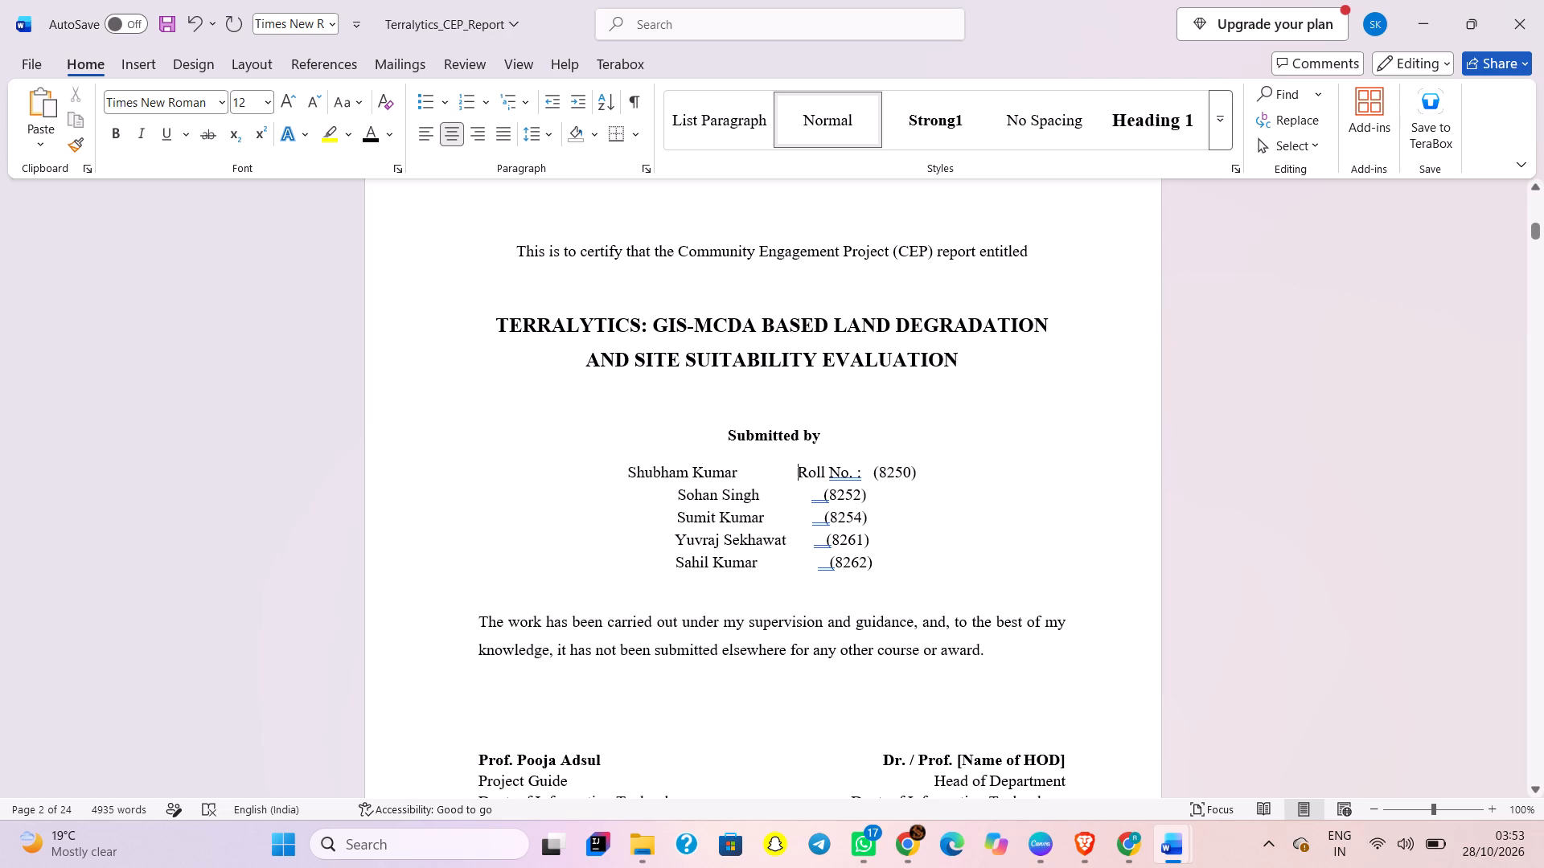
Remove the brackets around the first student's roll number and all the spaces between the colon and the number.
click(925, 481)
key(BackSpace)
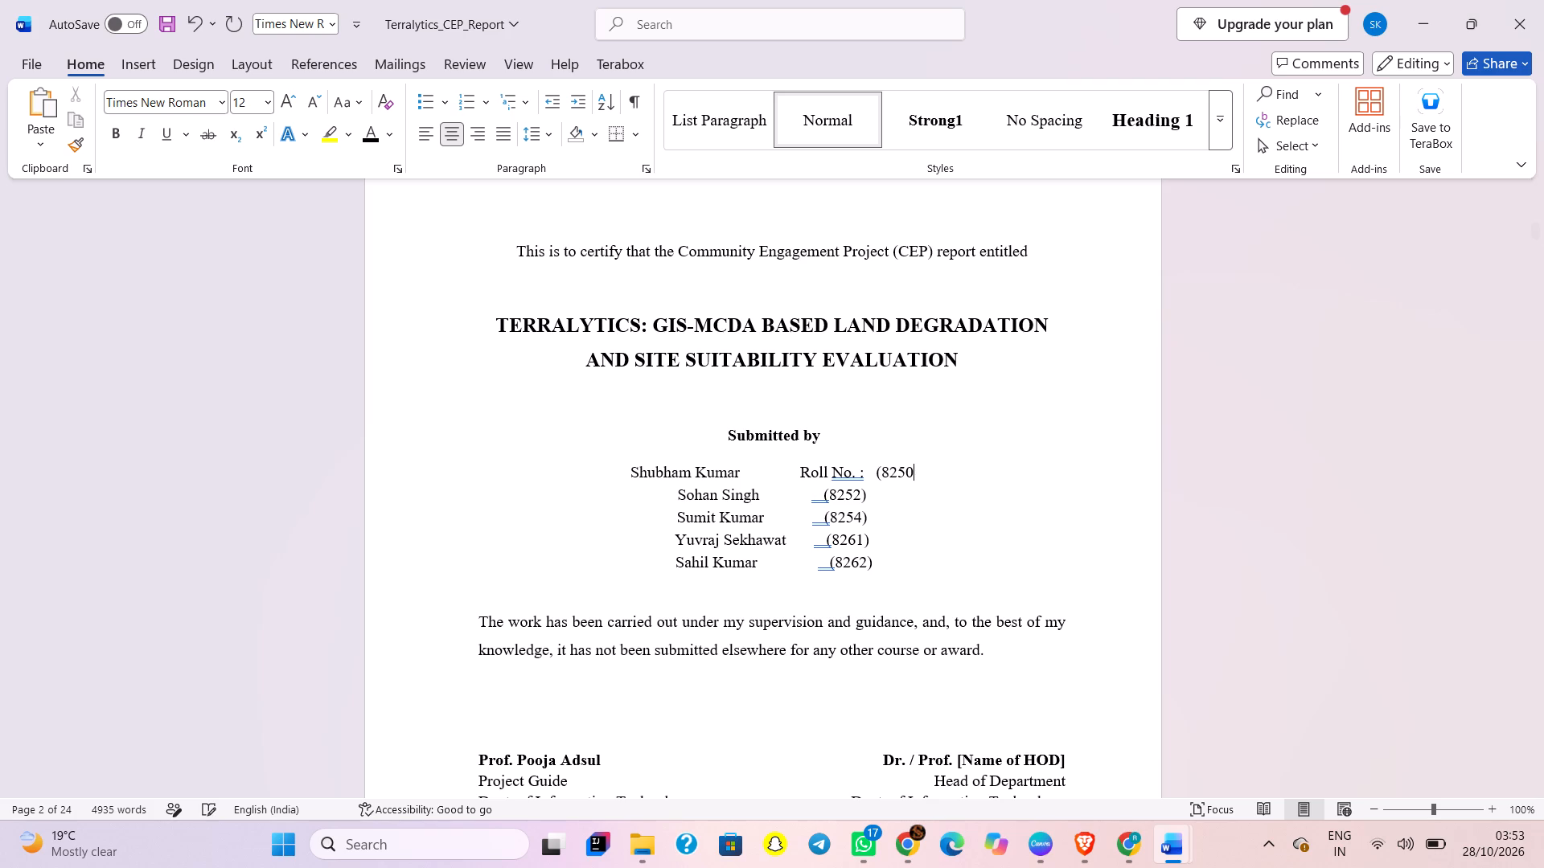
click(885, 475)
key(BackSpace)
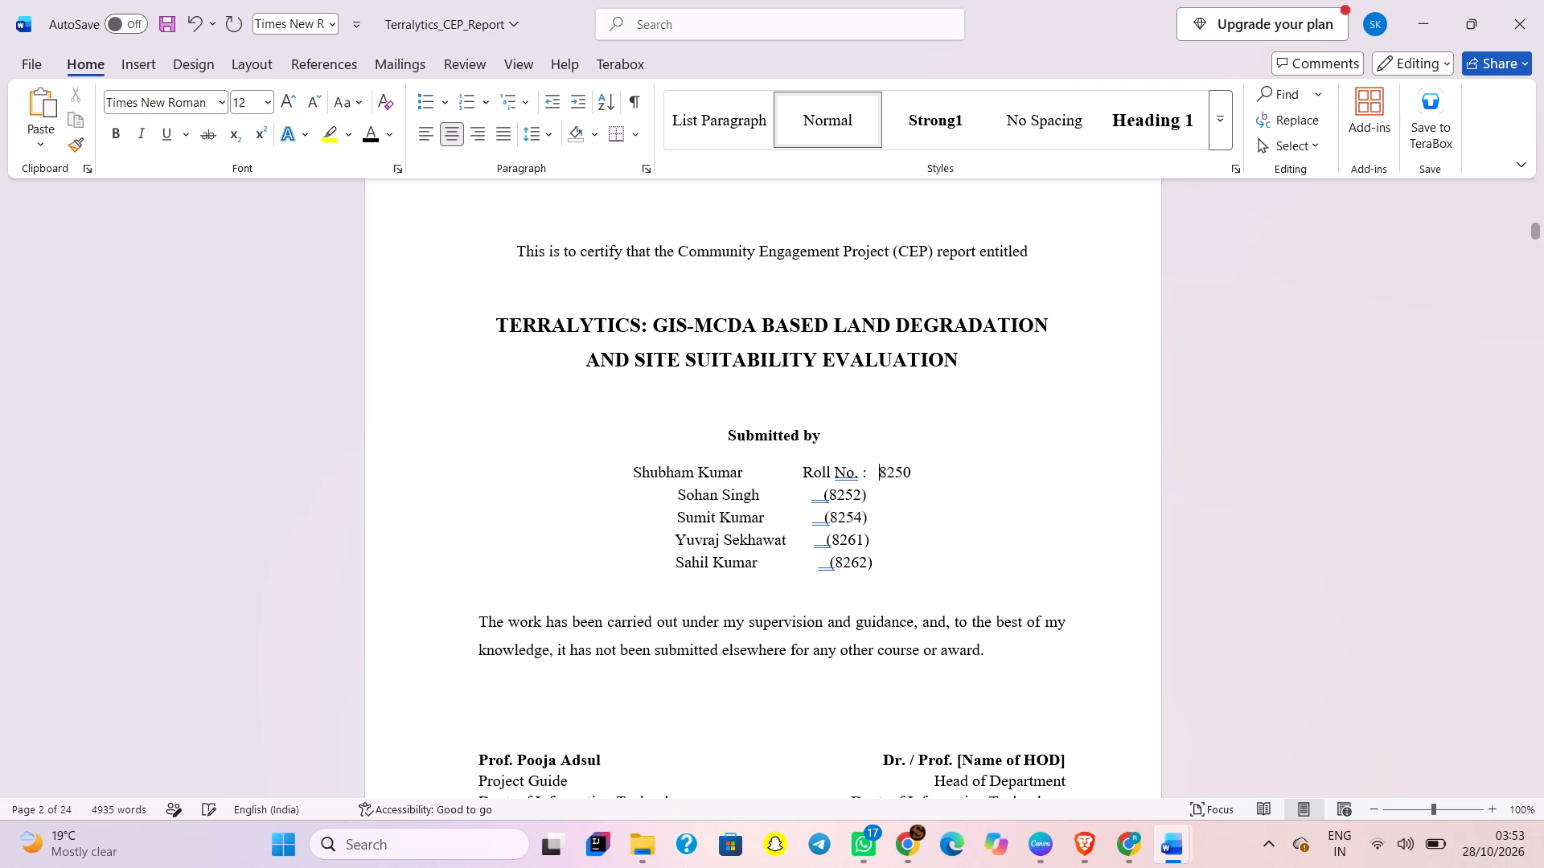
key(BackSpace)
key(BackSpace)
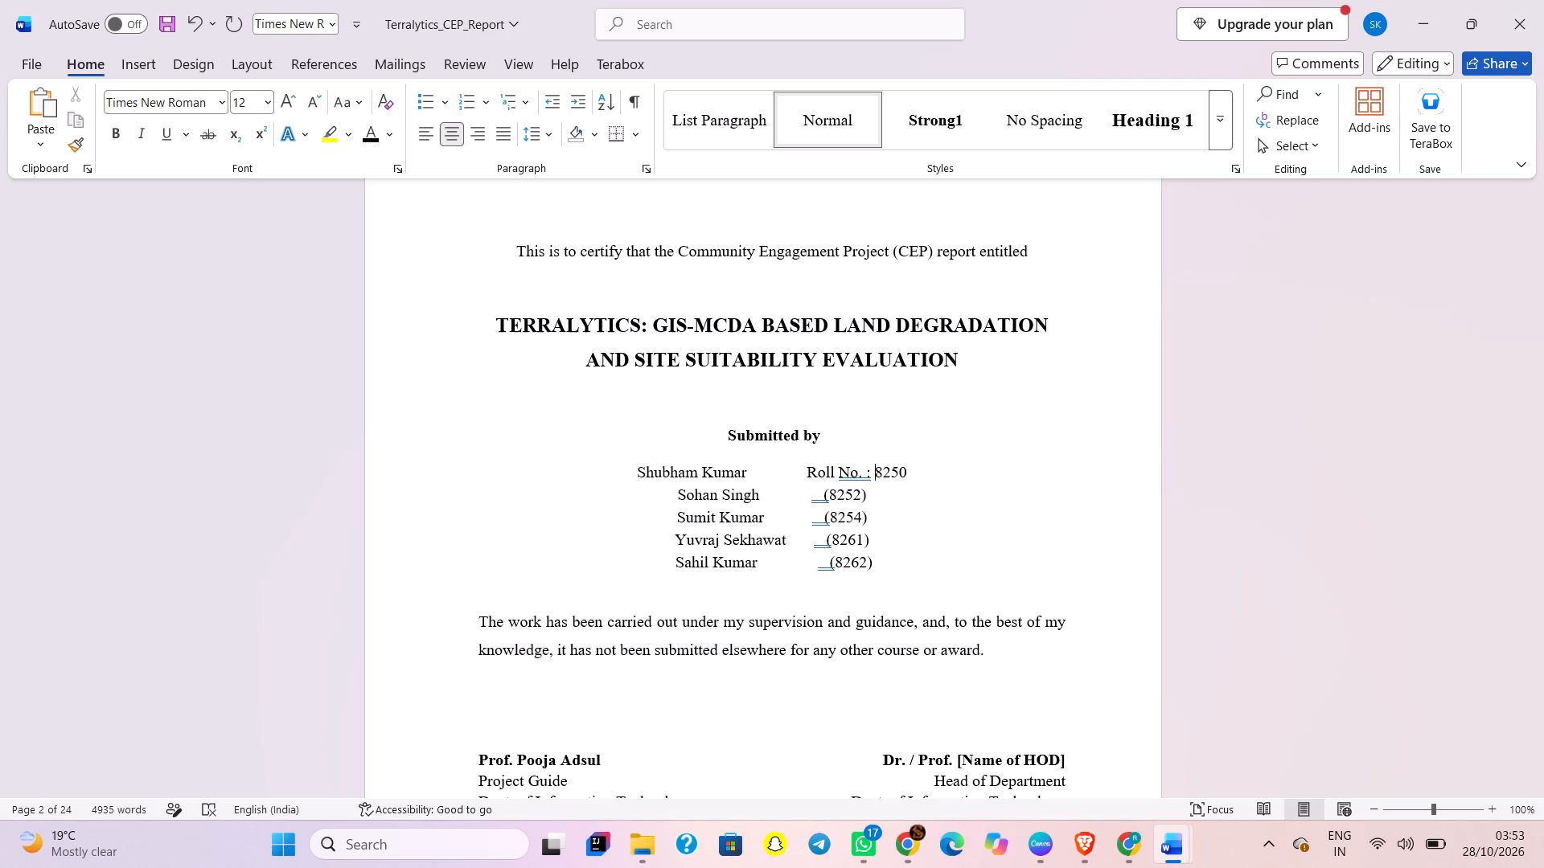
key(backslash)
key(BackSpace)
key(BackSpace)
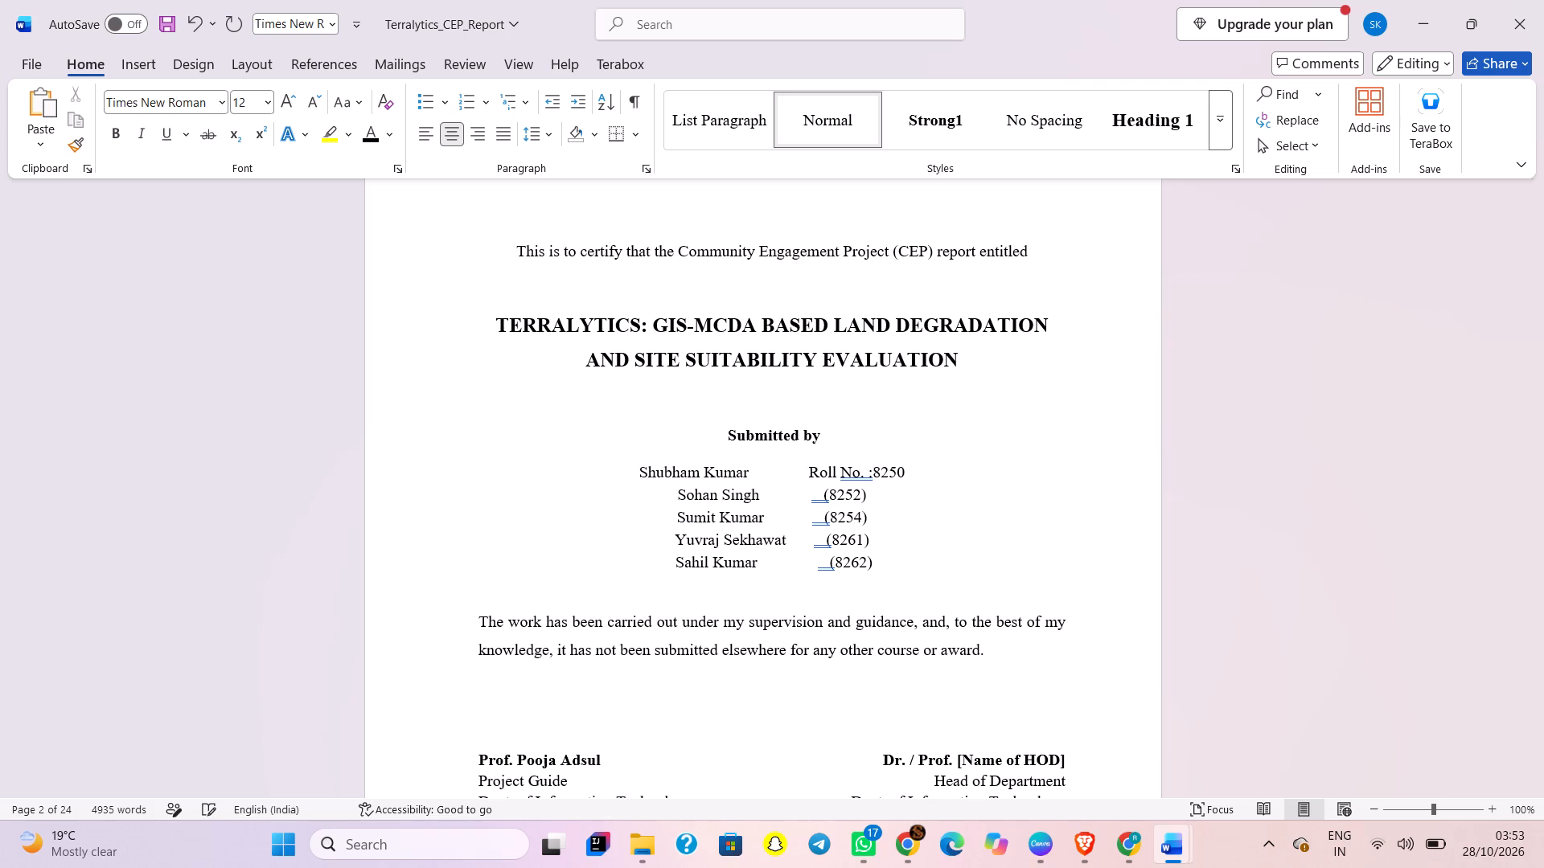
key(space)
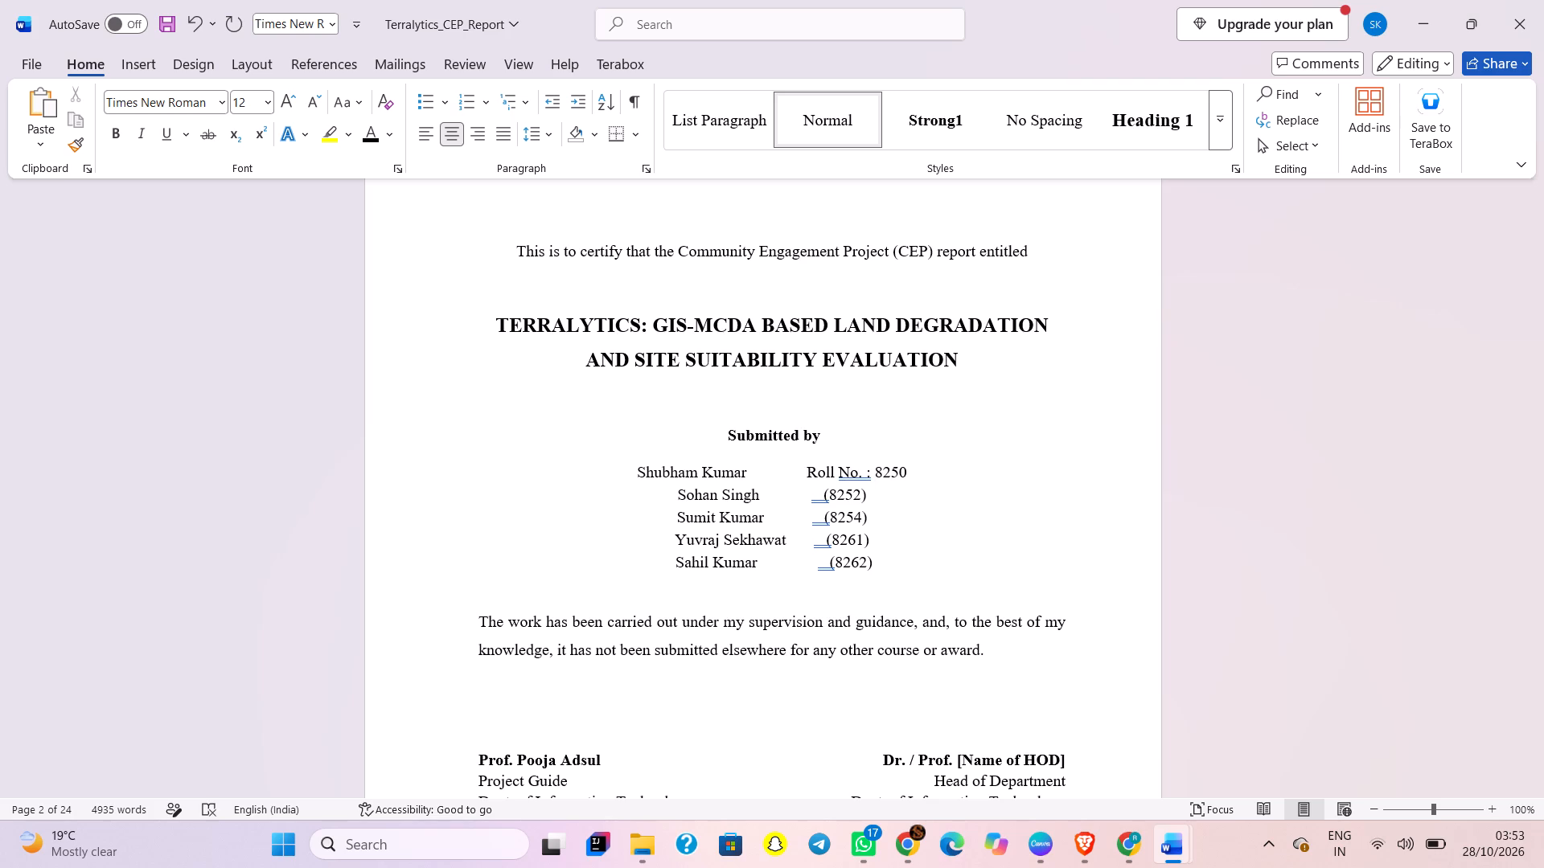
key(BackSpace)
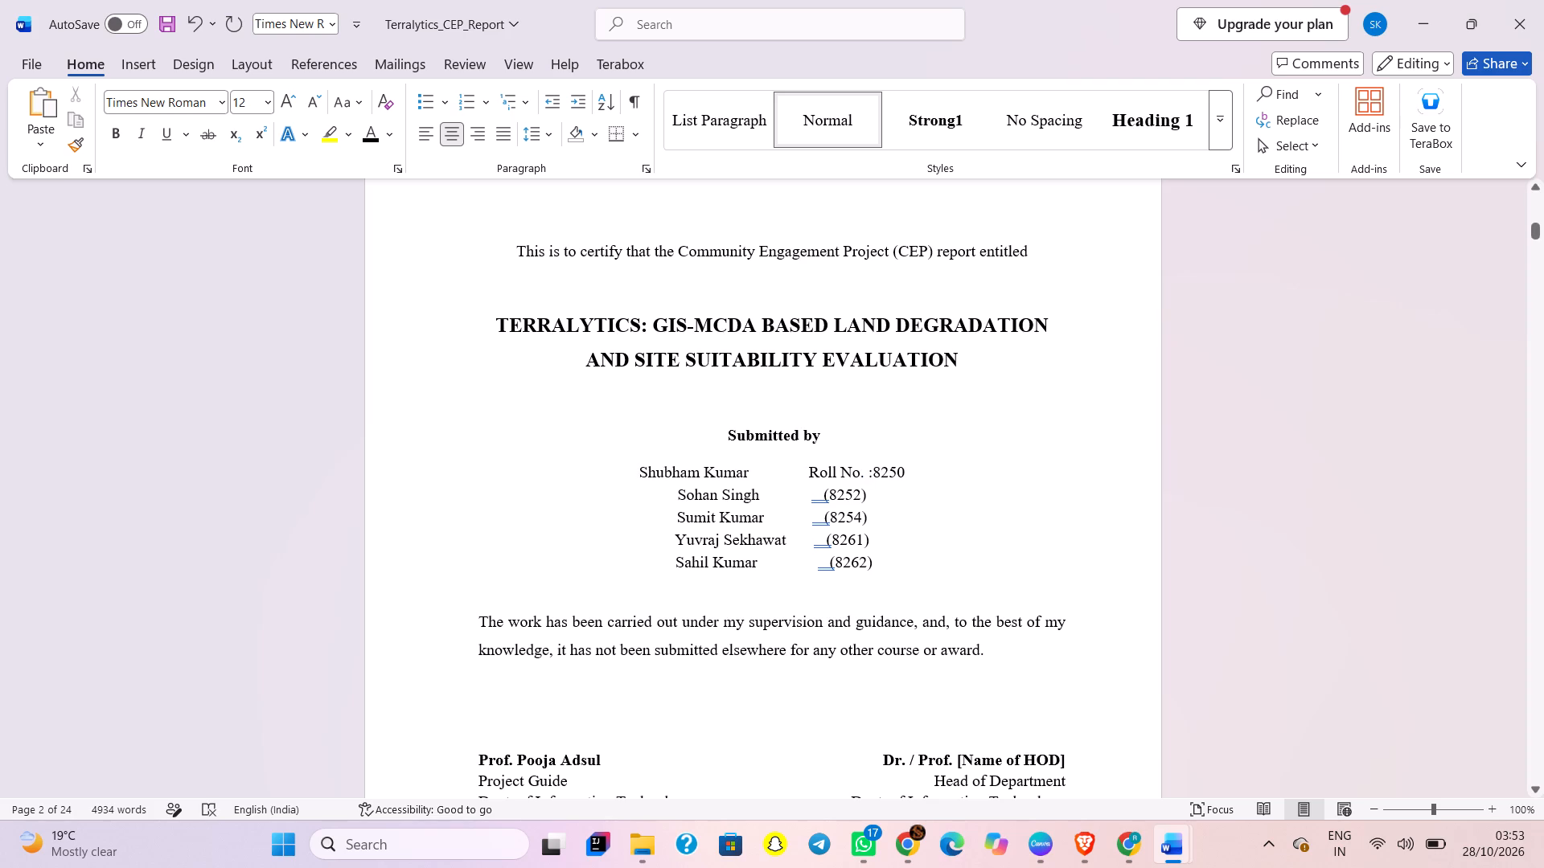
Copy the first student's complete "Roll No. :" entry including the number.
drag(909, 476, 816, 477)
key(ctrl+c)
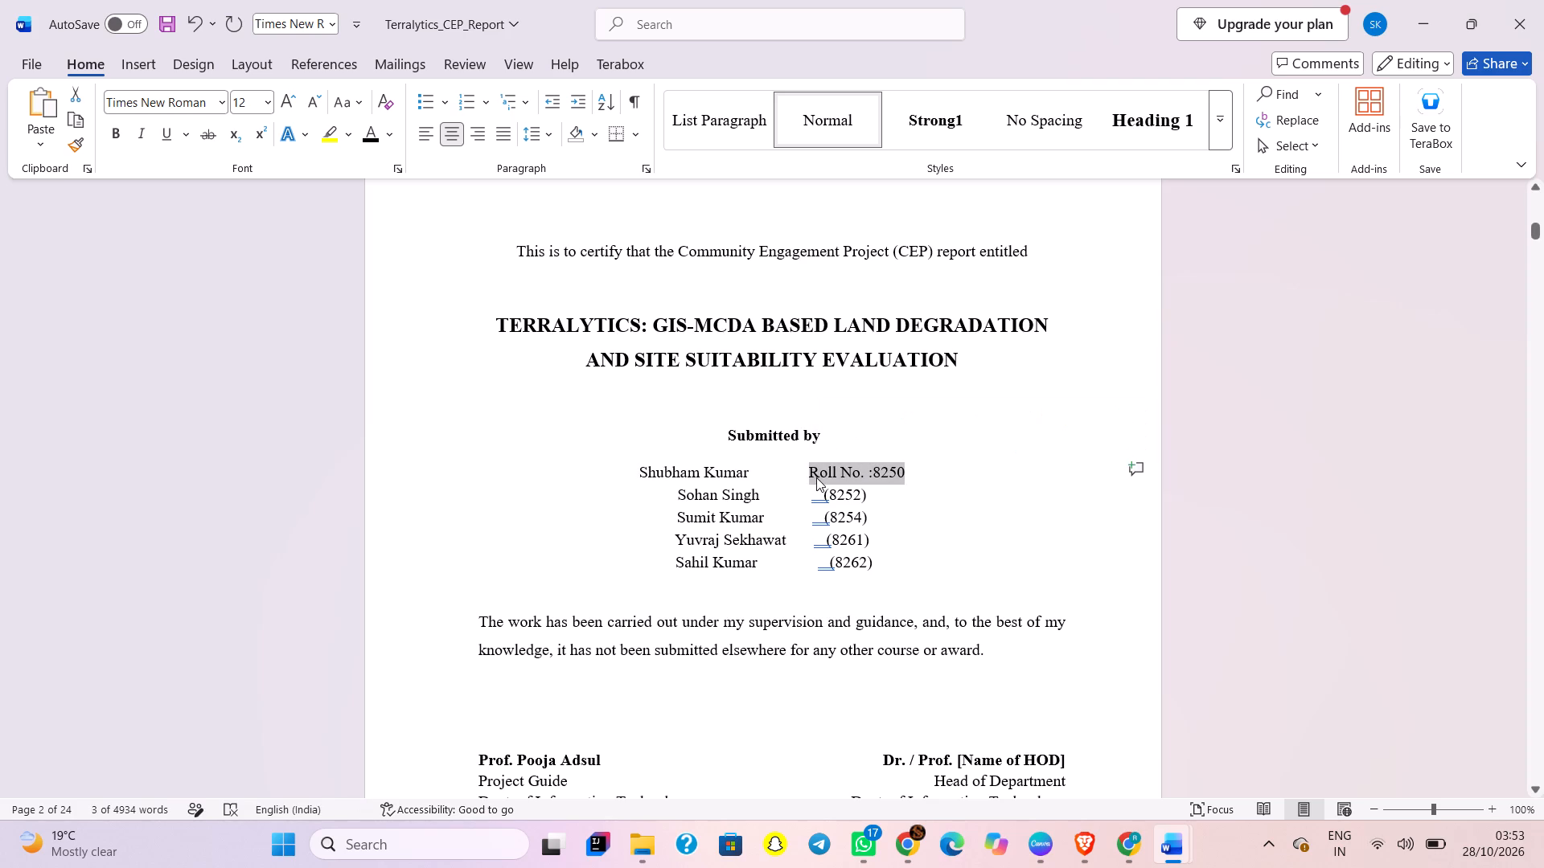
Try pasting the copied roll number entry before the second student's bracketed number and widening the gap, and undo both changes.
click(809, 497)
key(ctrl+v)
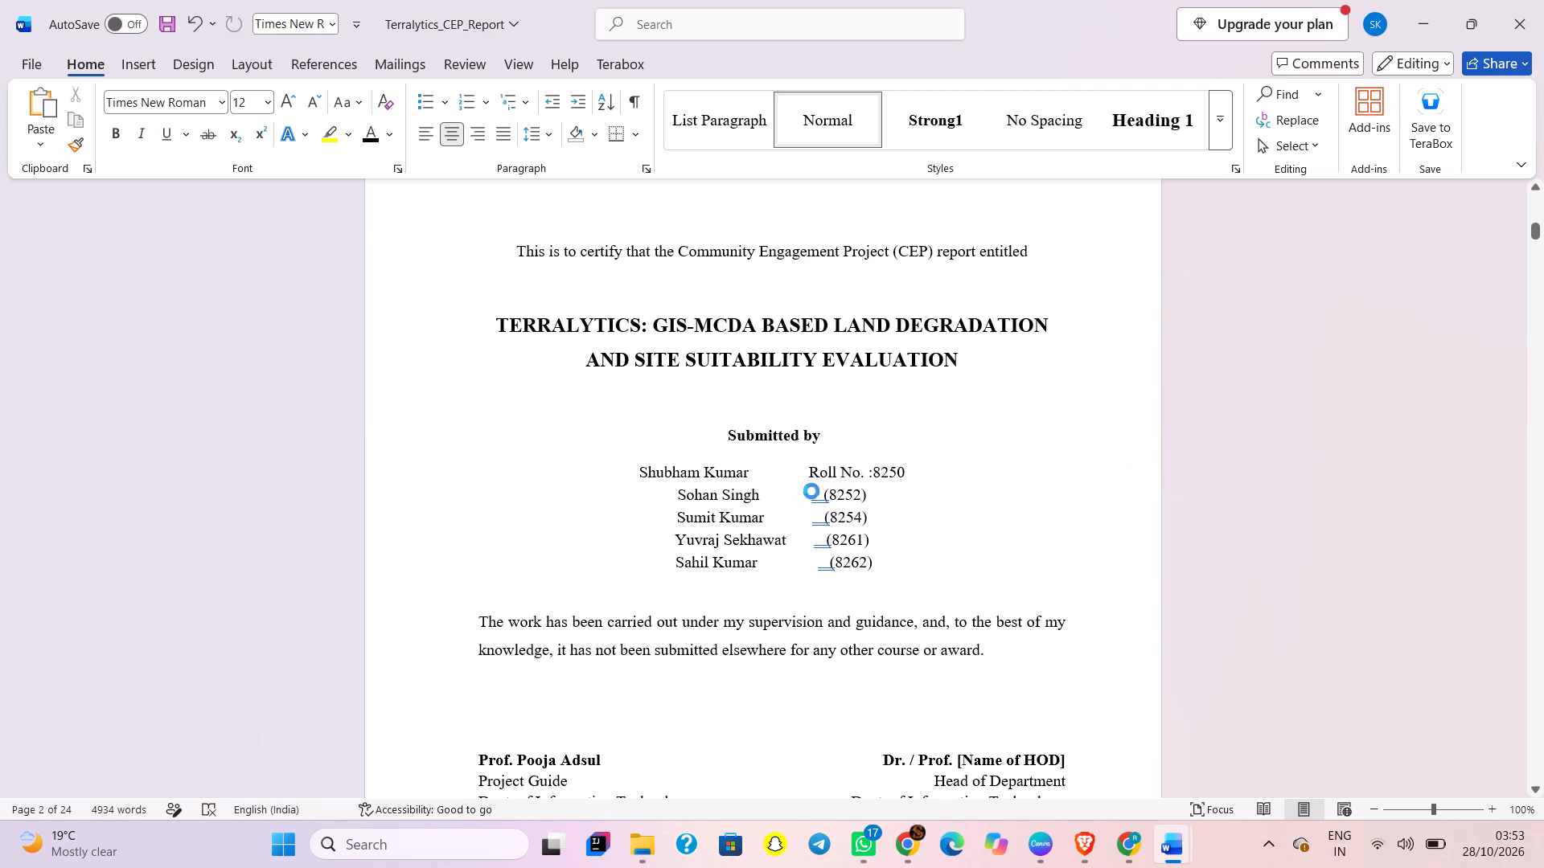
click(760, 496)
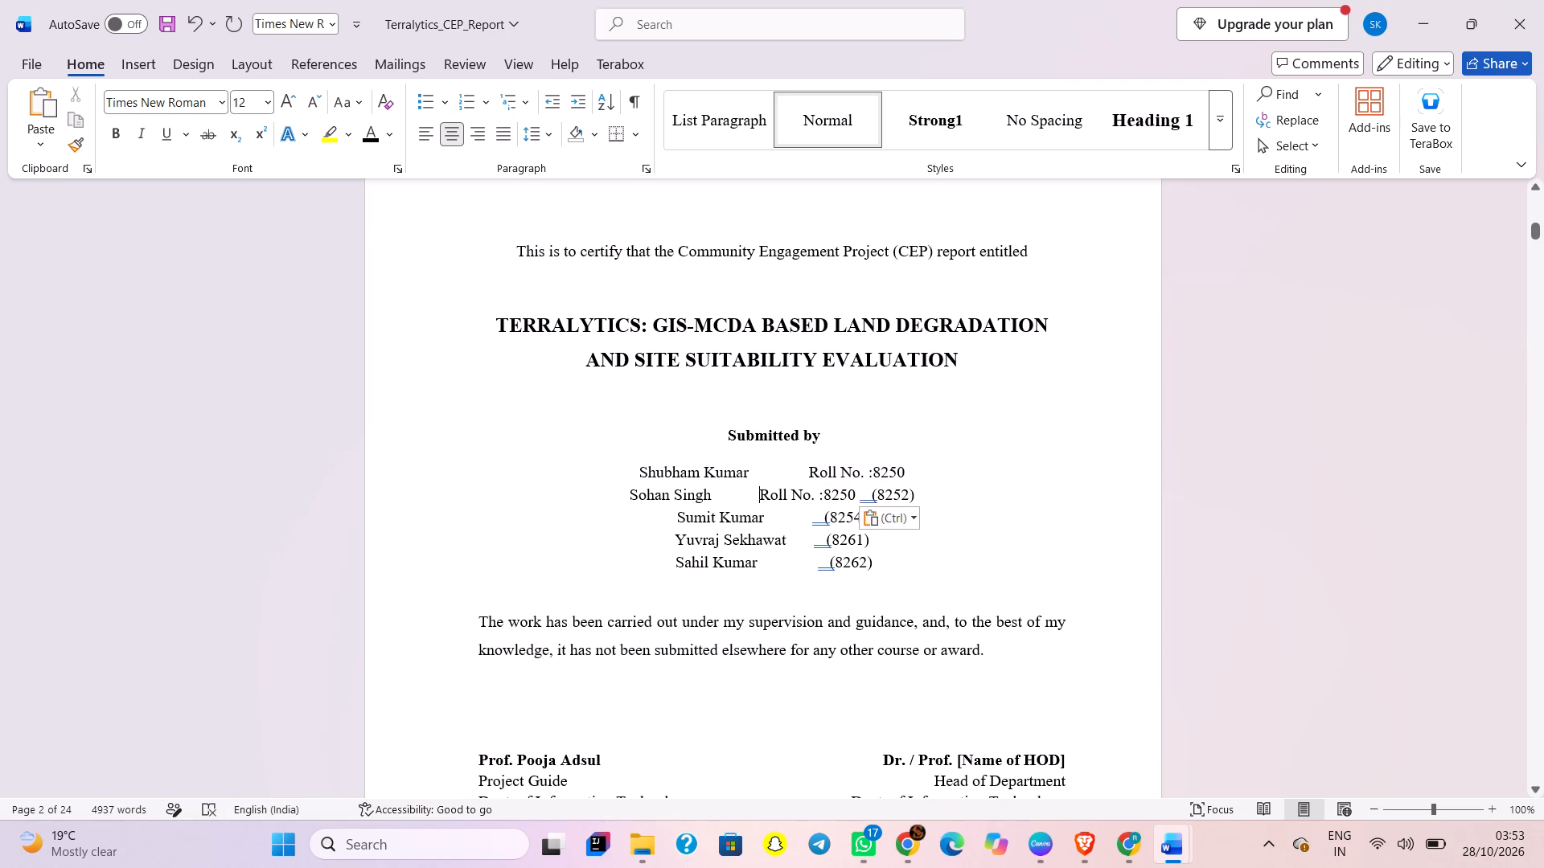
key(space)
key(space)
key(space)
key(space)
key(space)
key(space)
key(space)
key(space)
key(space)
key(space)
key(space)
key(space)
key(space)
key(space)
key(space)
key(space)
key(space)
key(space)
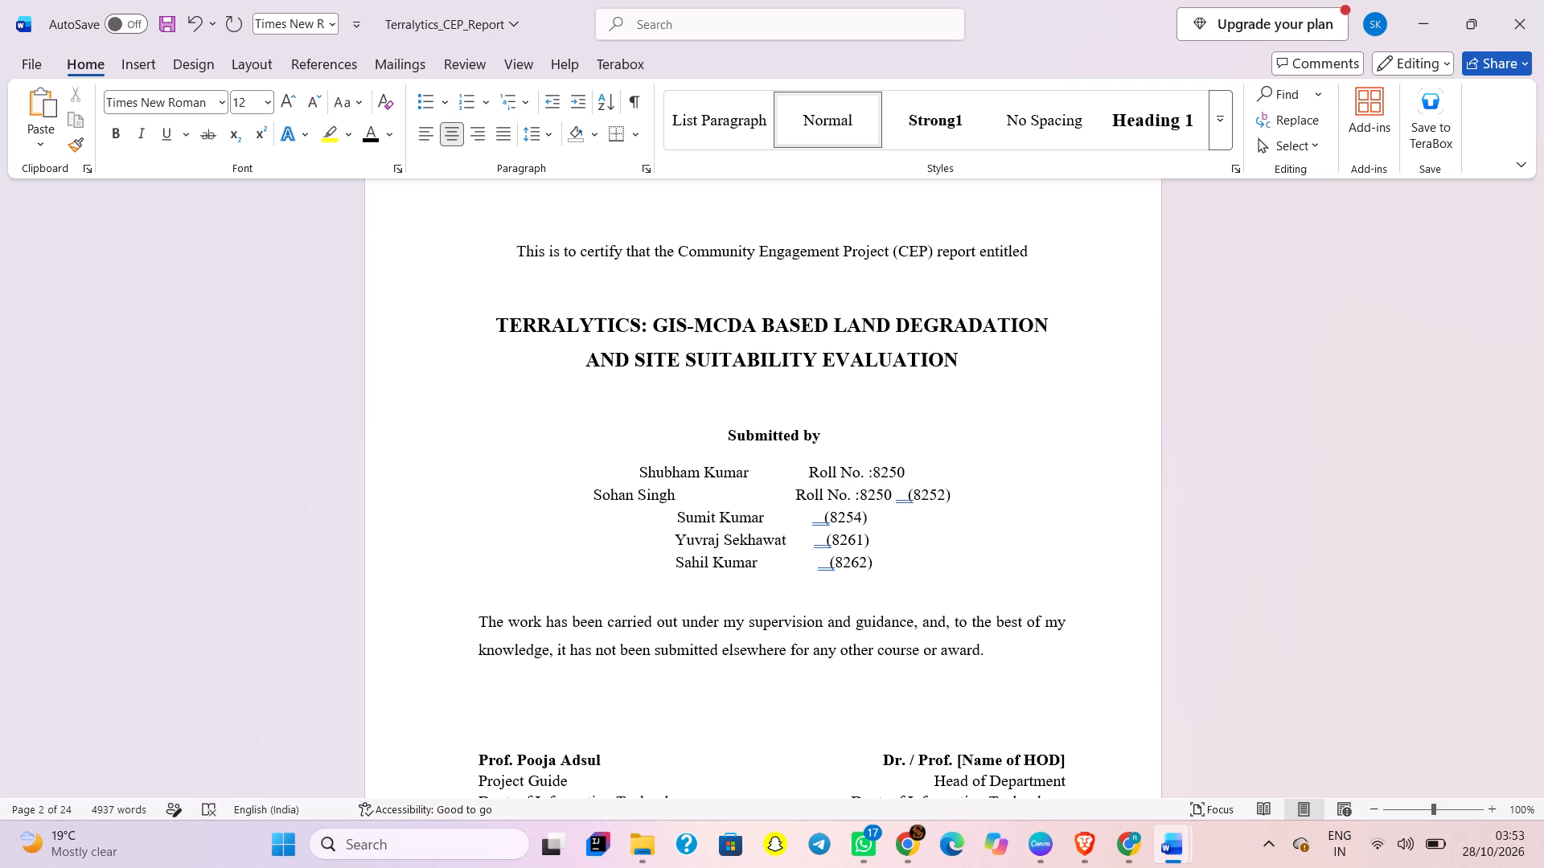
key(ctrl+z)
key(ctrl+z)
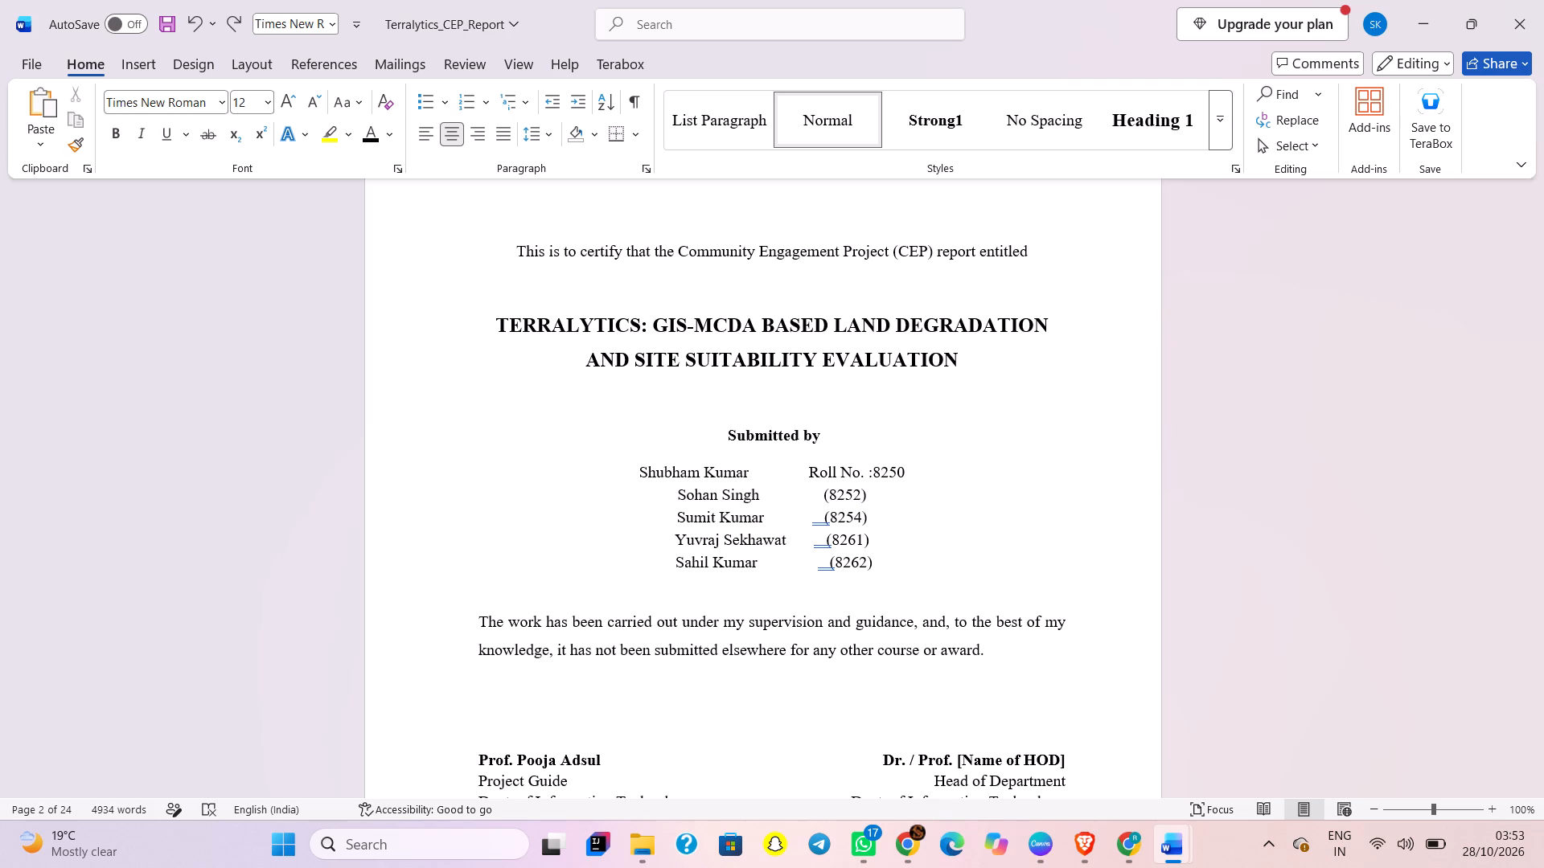
Replace the second student's bracketed roll number with the copied "Roll No. :" entry.
click(867, 500)
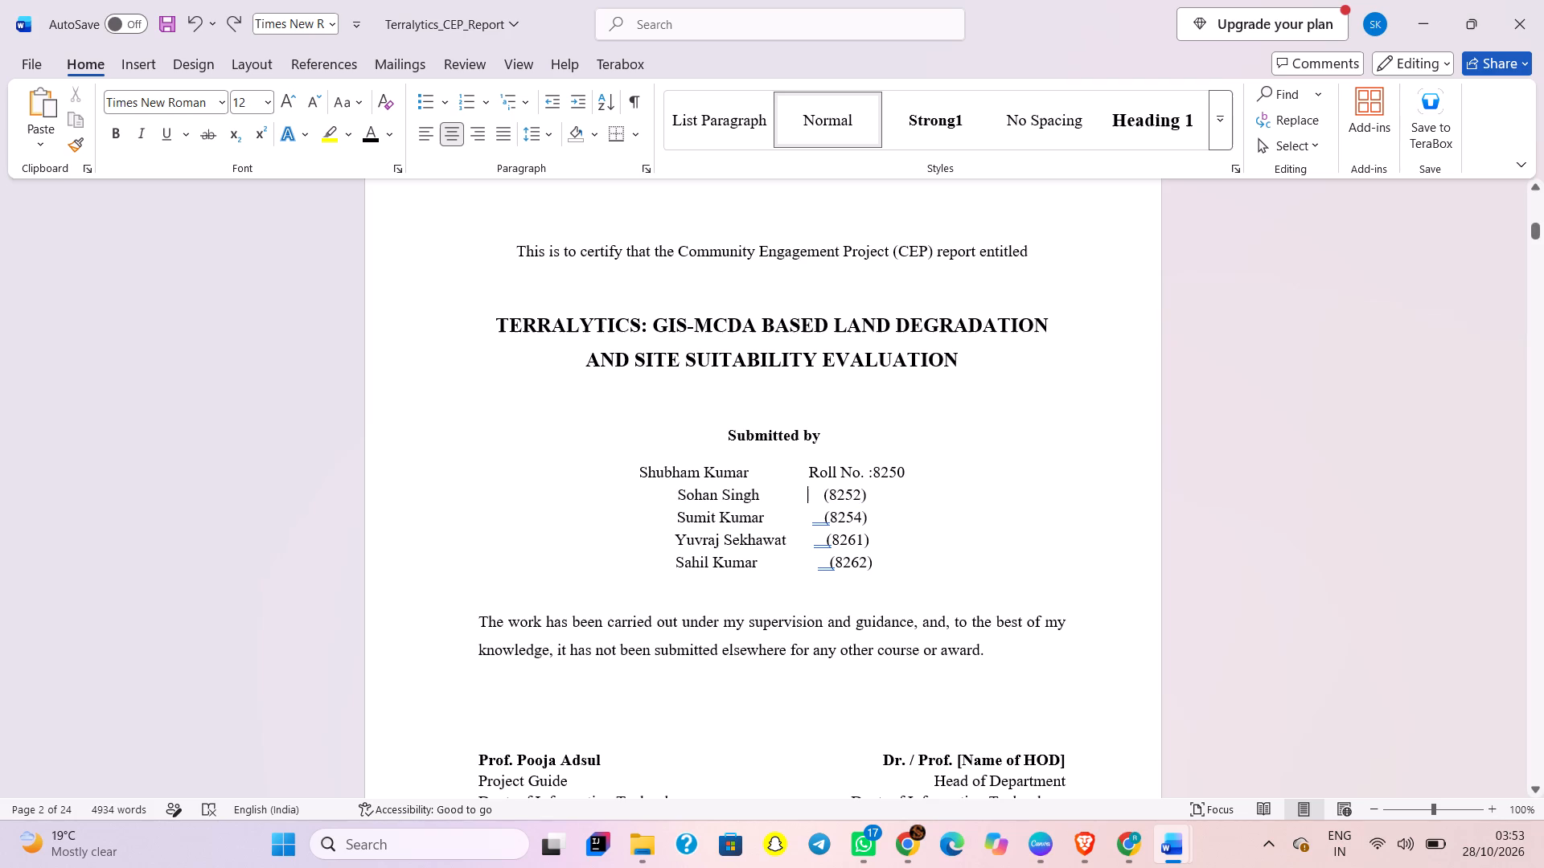
key(BackSpace)
key(BackSpace)
key(BackSpace)
key(BackSpace)
key(BackSpace)
key(BackSpace)
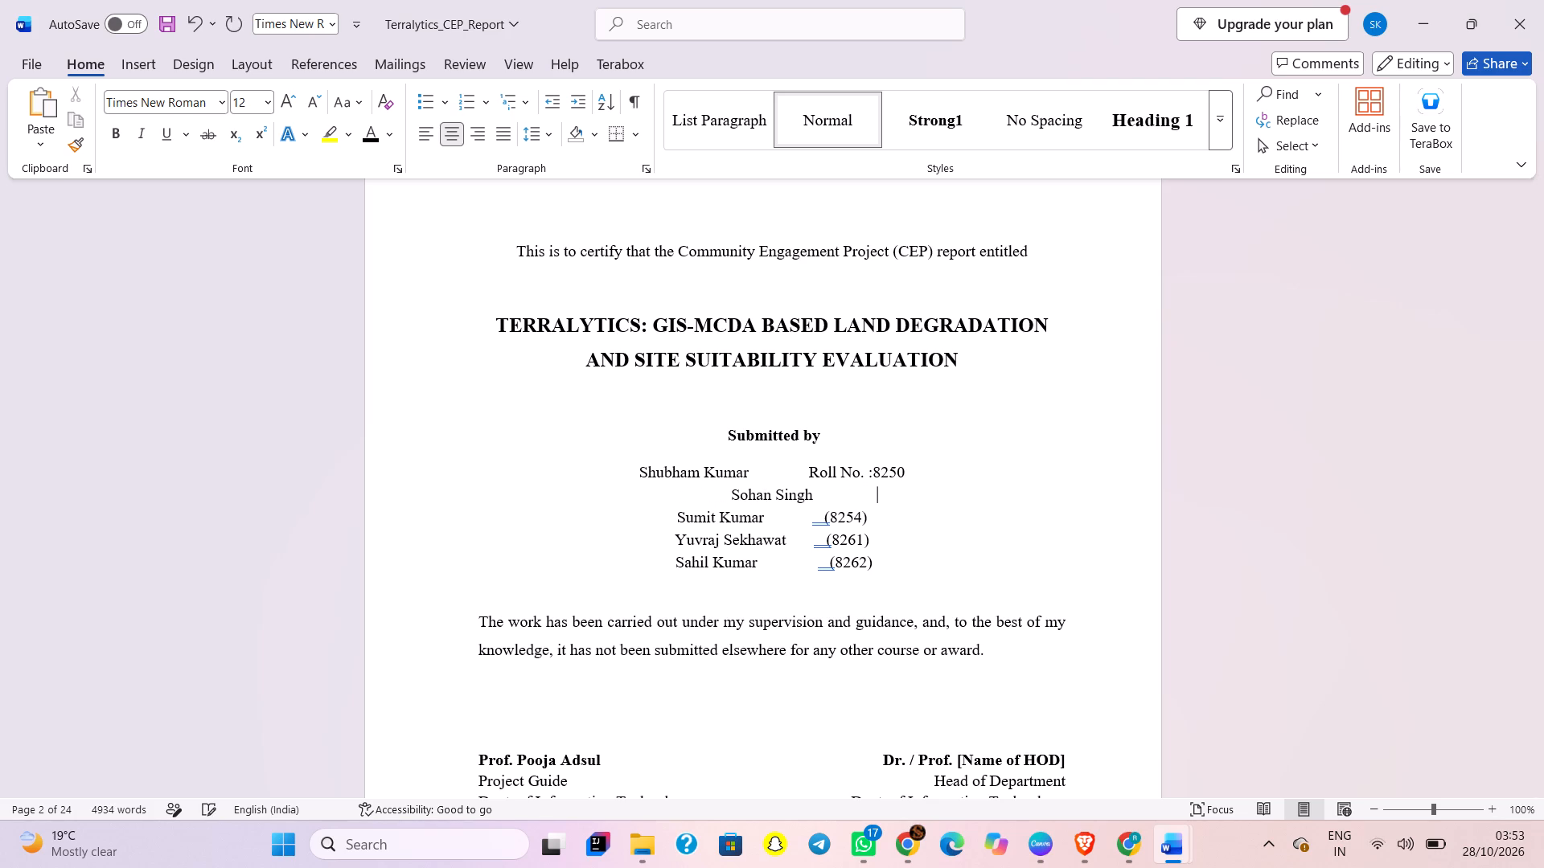
key(ctrl+v)
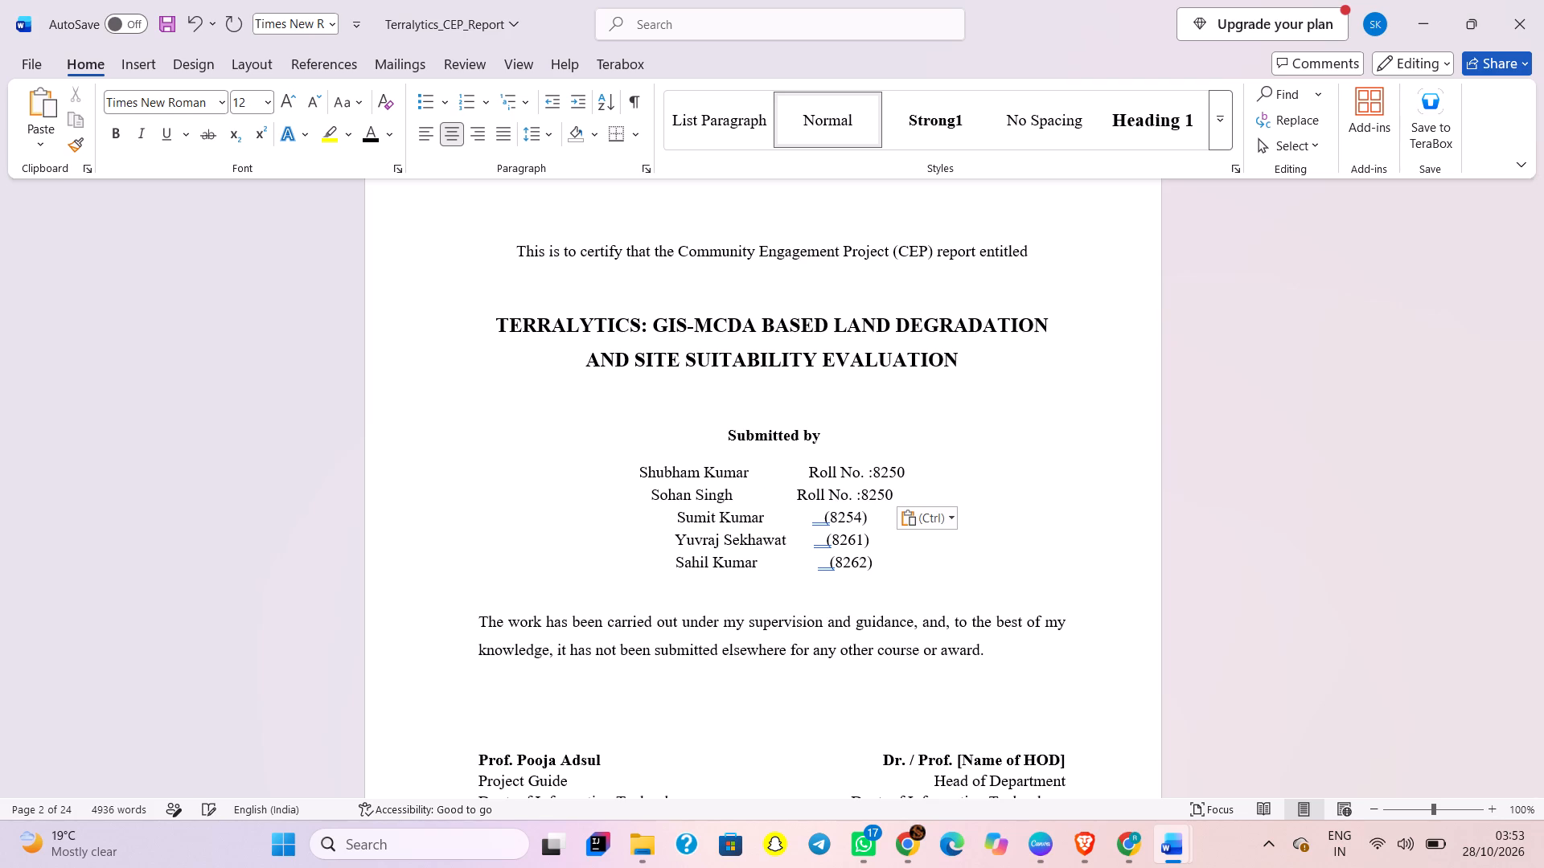
Widen the second student's gap by six spaces so the name and "Roll No. :" entry line up with the first row.
click(793, 501)
key(space)
key(space)
key(space)
key(space)
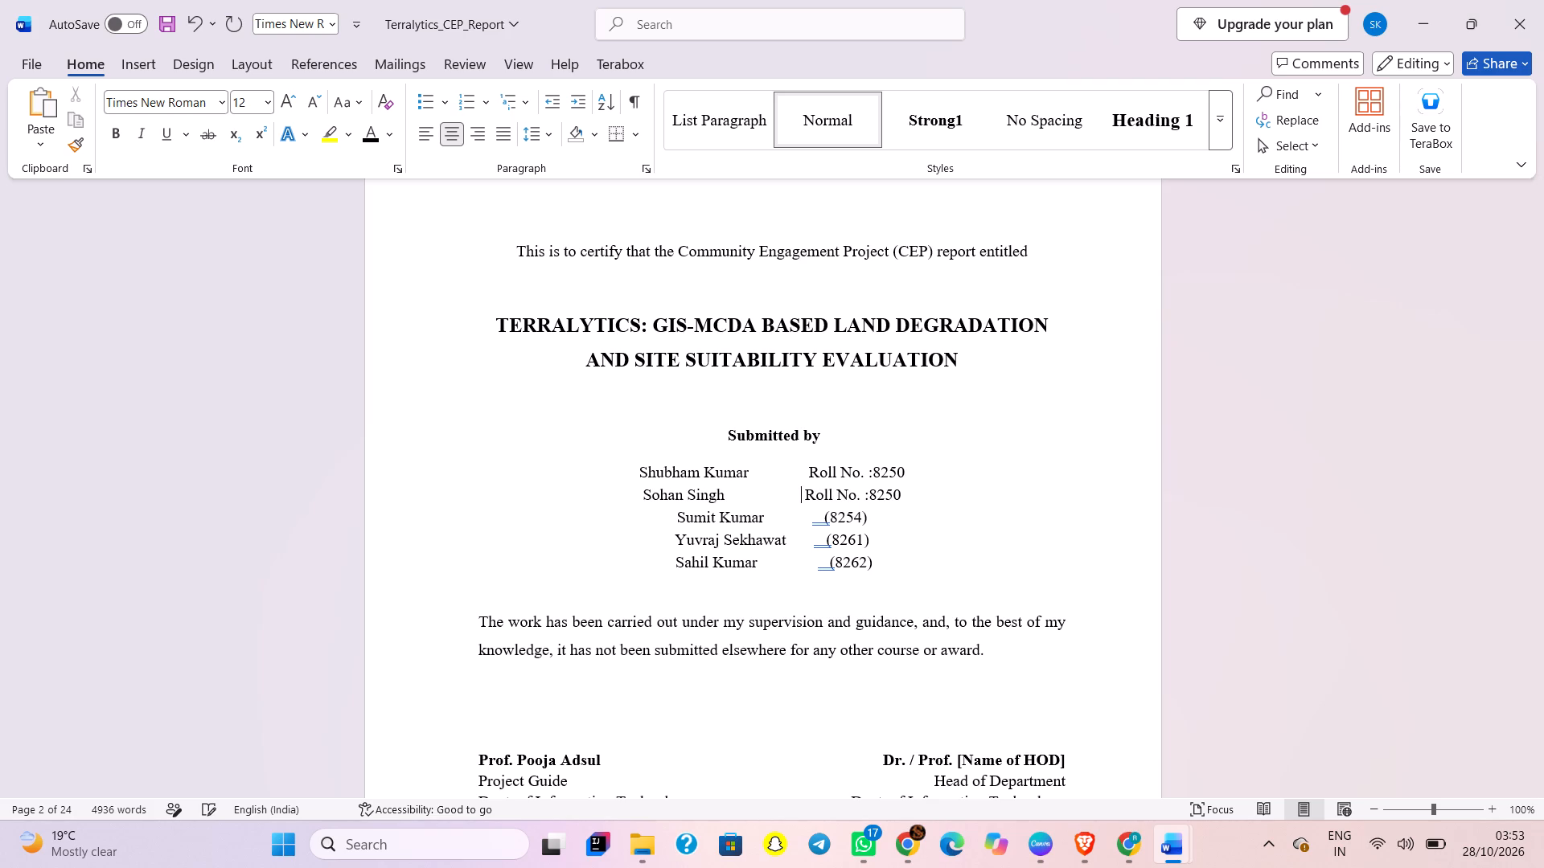
key(space)
key(space)
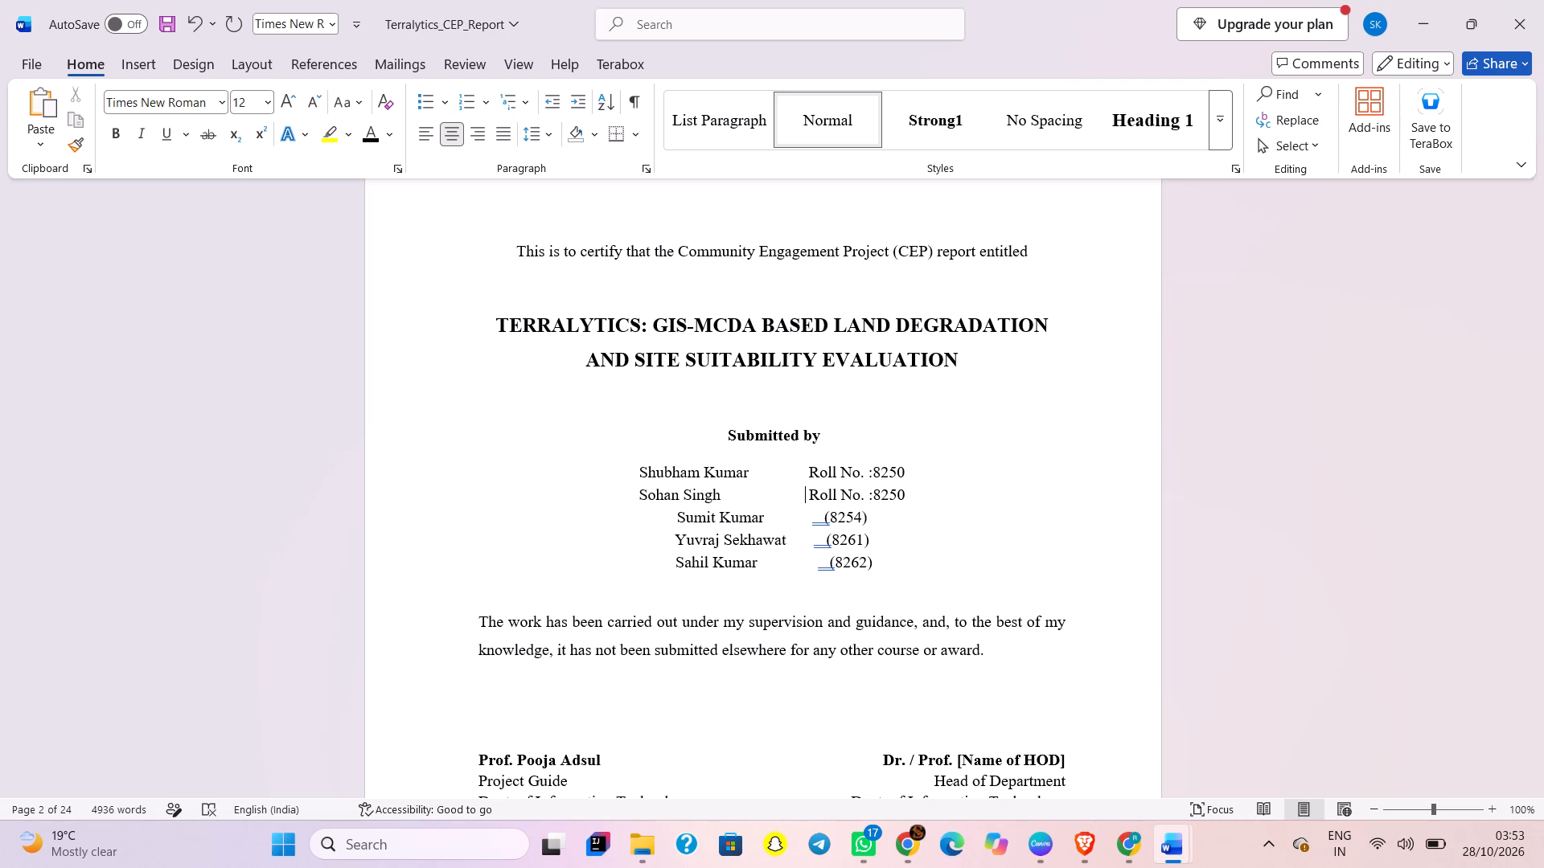
key(space)
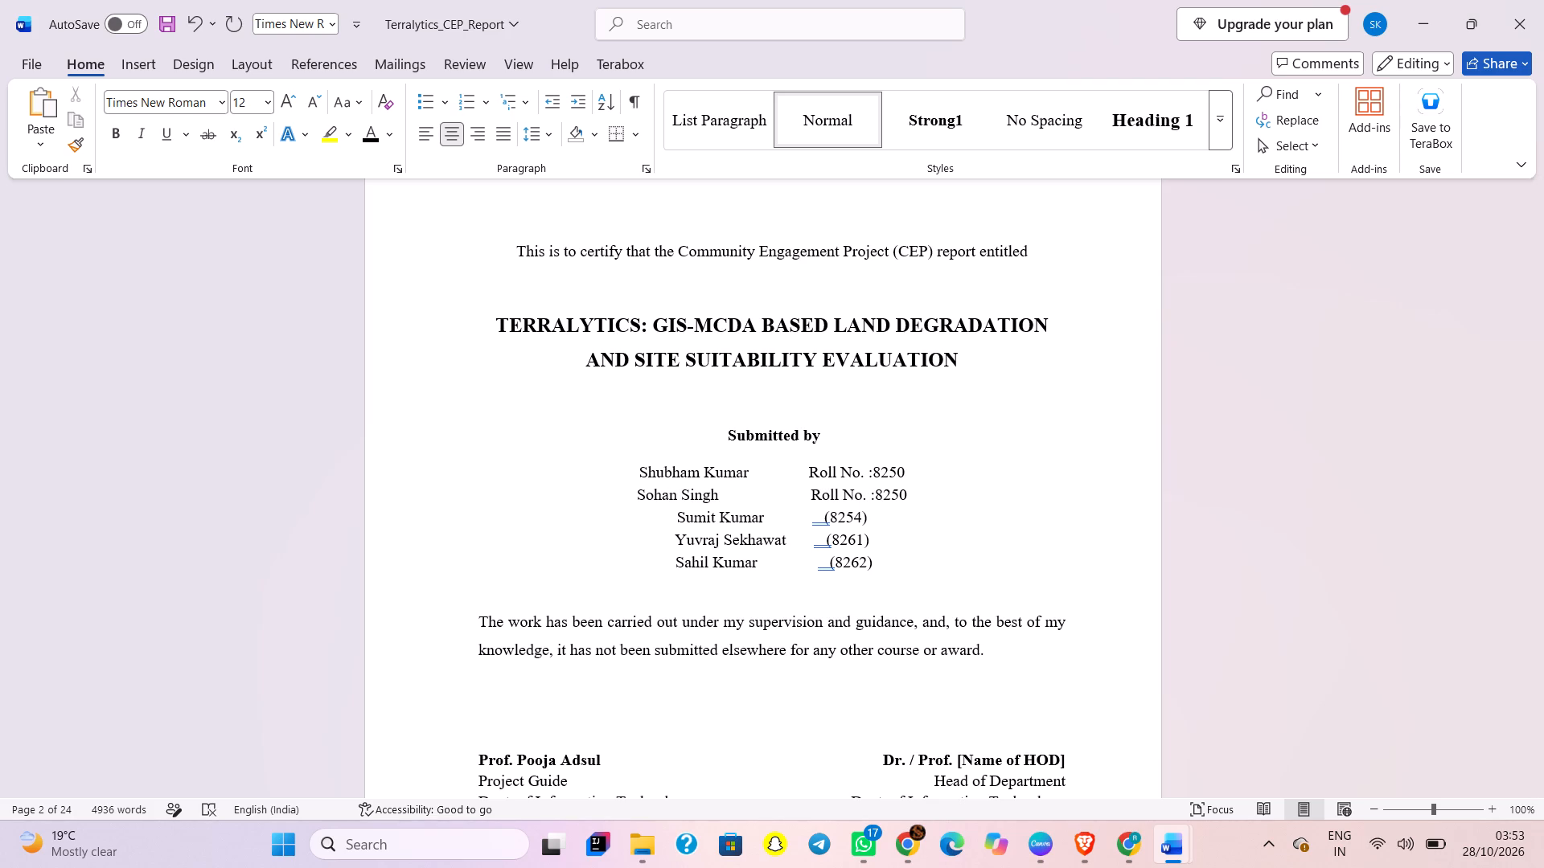
key(BackSpace)
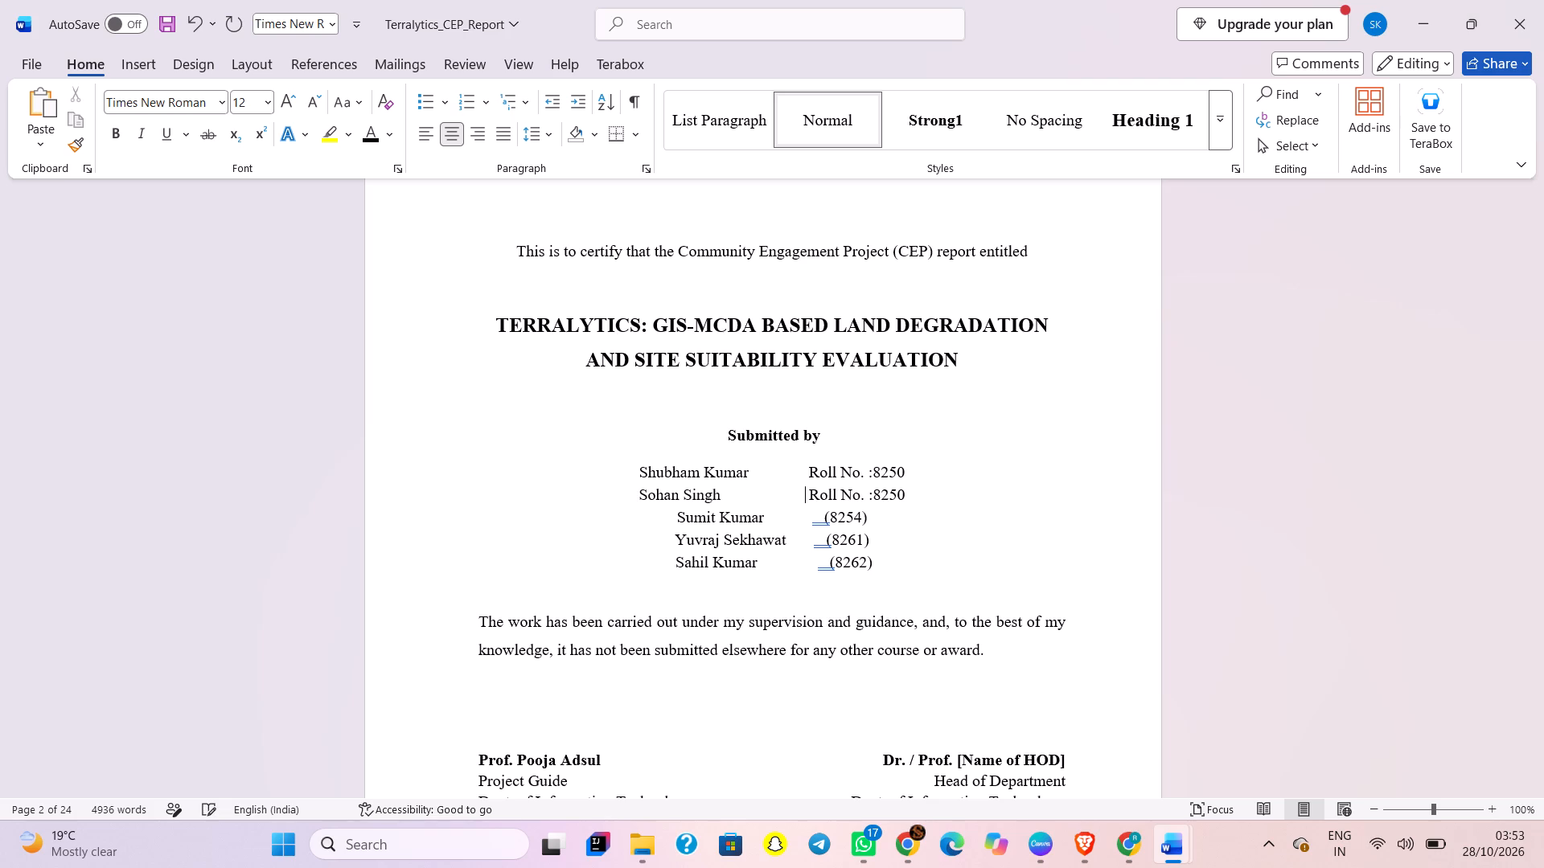
Replace the third student's bracketed roll number with the copied "Roll No. :" entry.
click(870, 520)
drag(807, 500, 822, 502)
drag(822, 502, 904, 501)
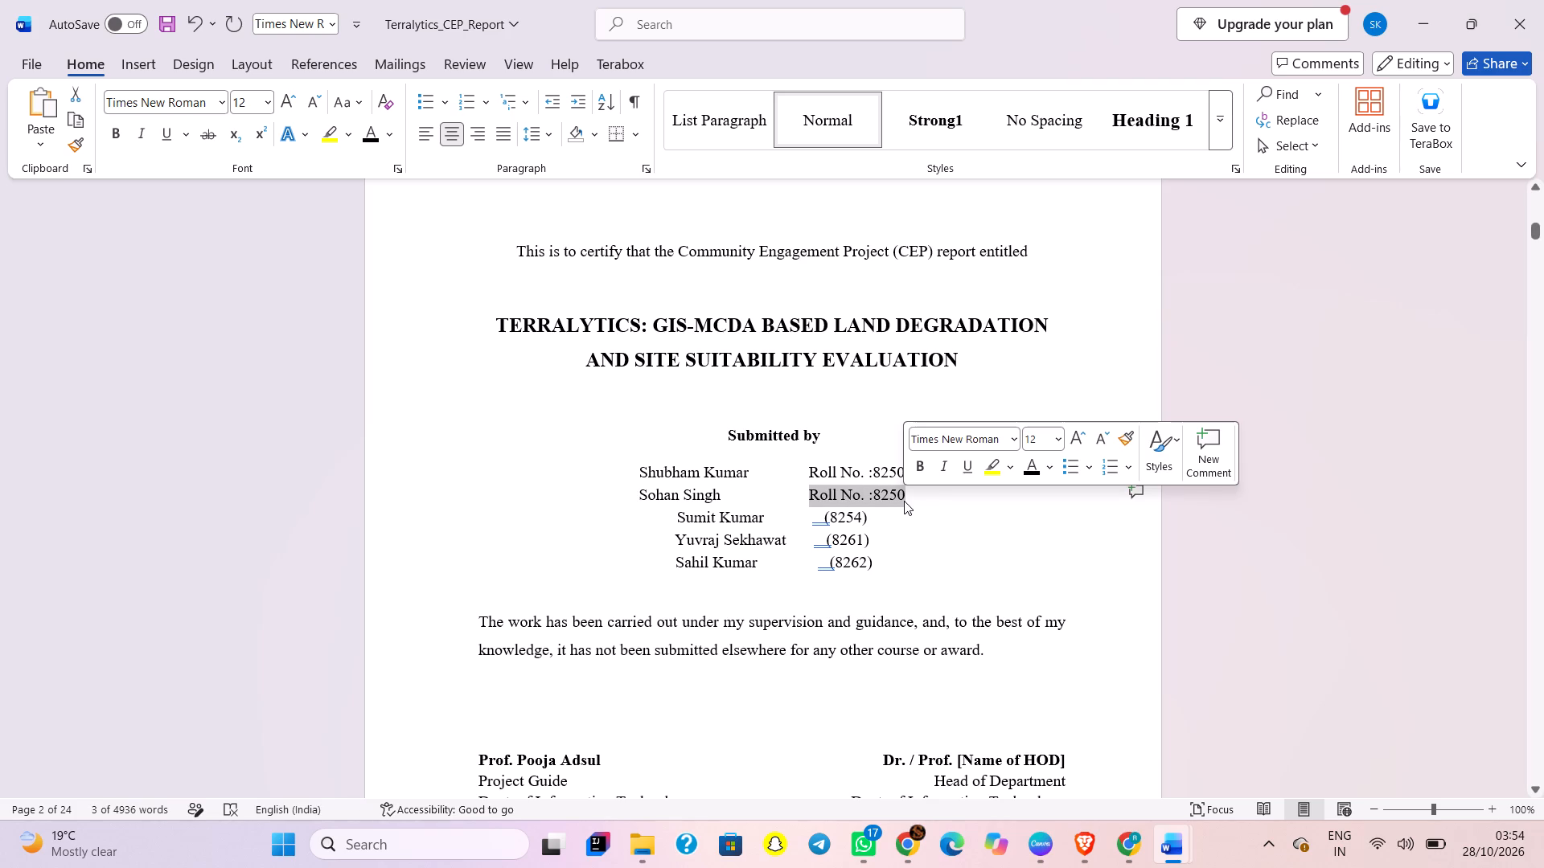
click(868, 522)
key(BackSpace)
key(BackSpace)
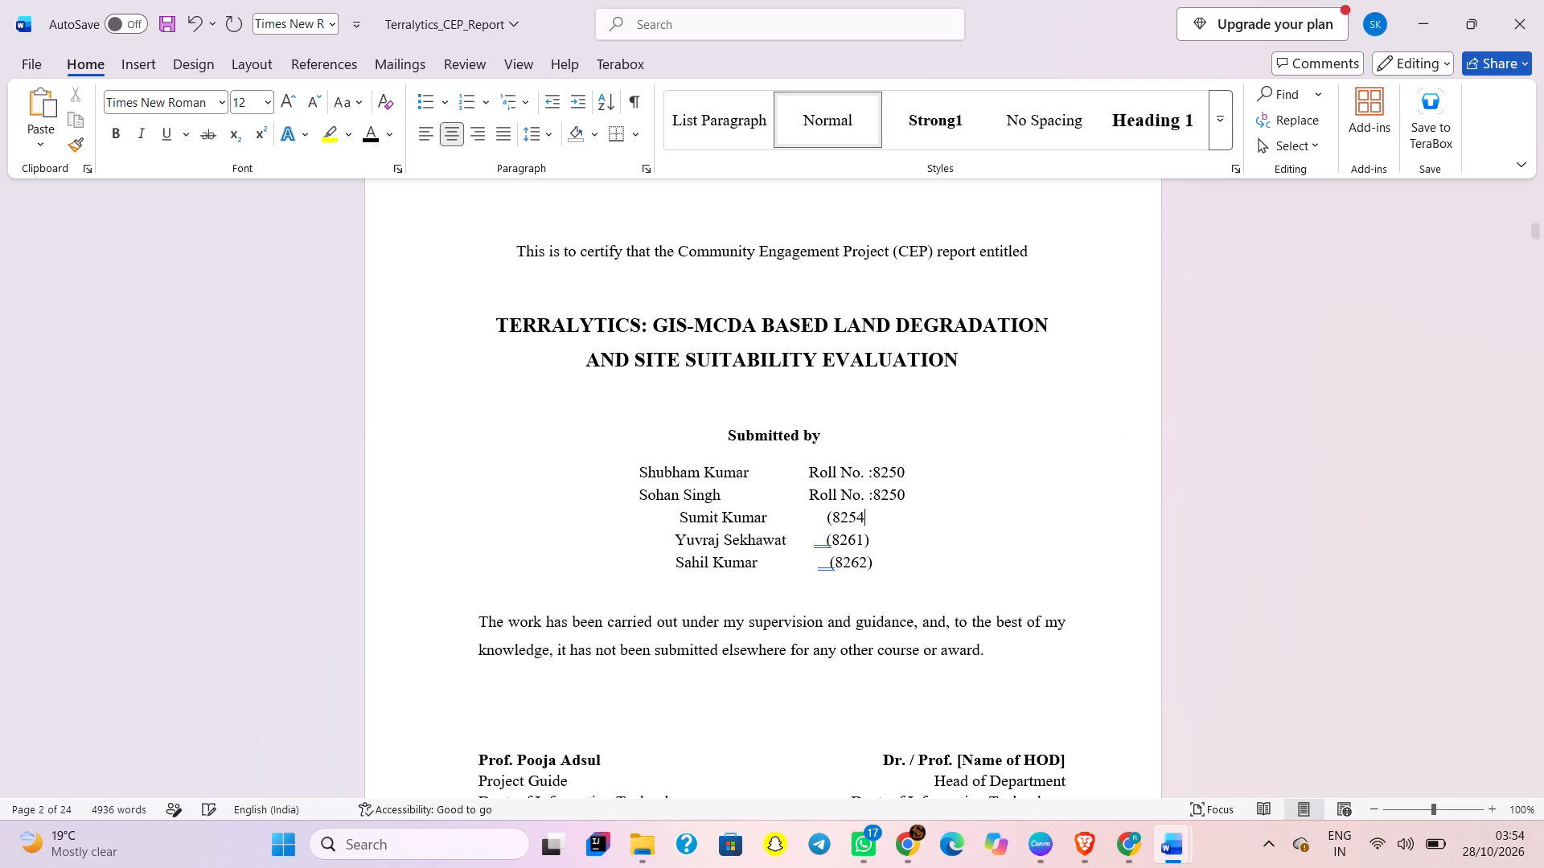
key(BackSpace)
key(BackSpace)
key(BackSpace)
key(BackSpace)
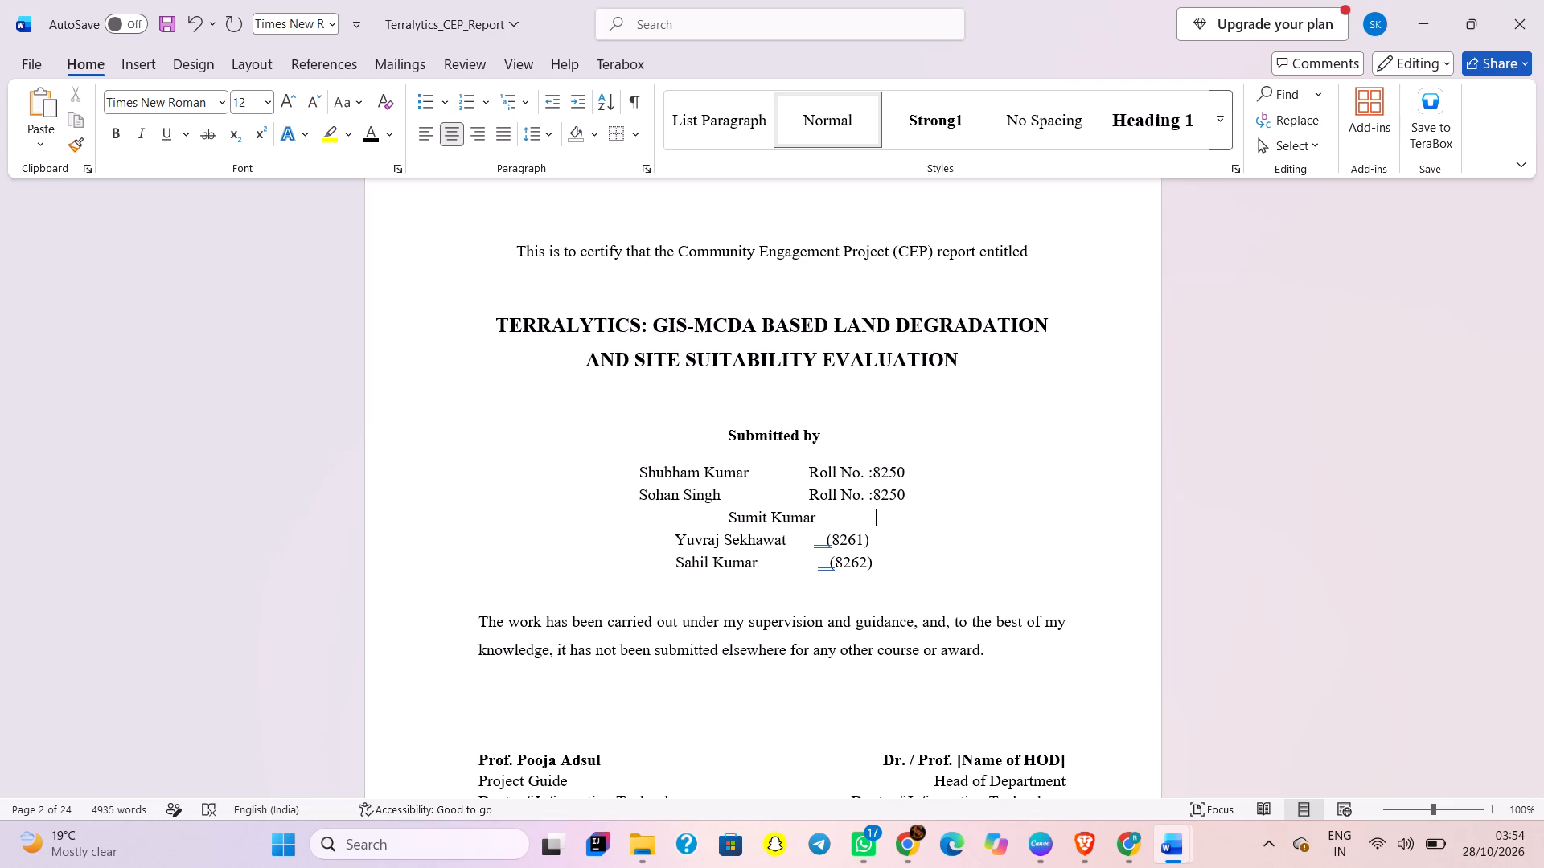
key(ctrl+v)
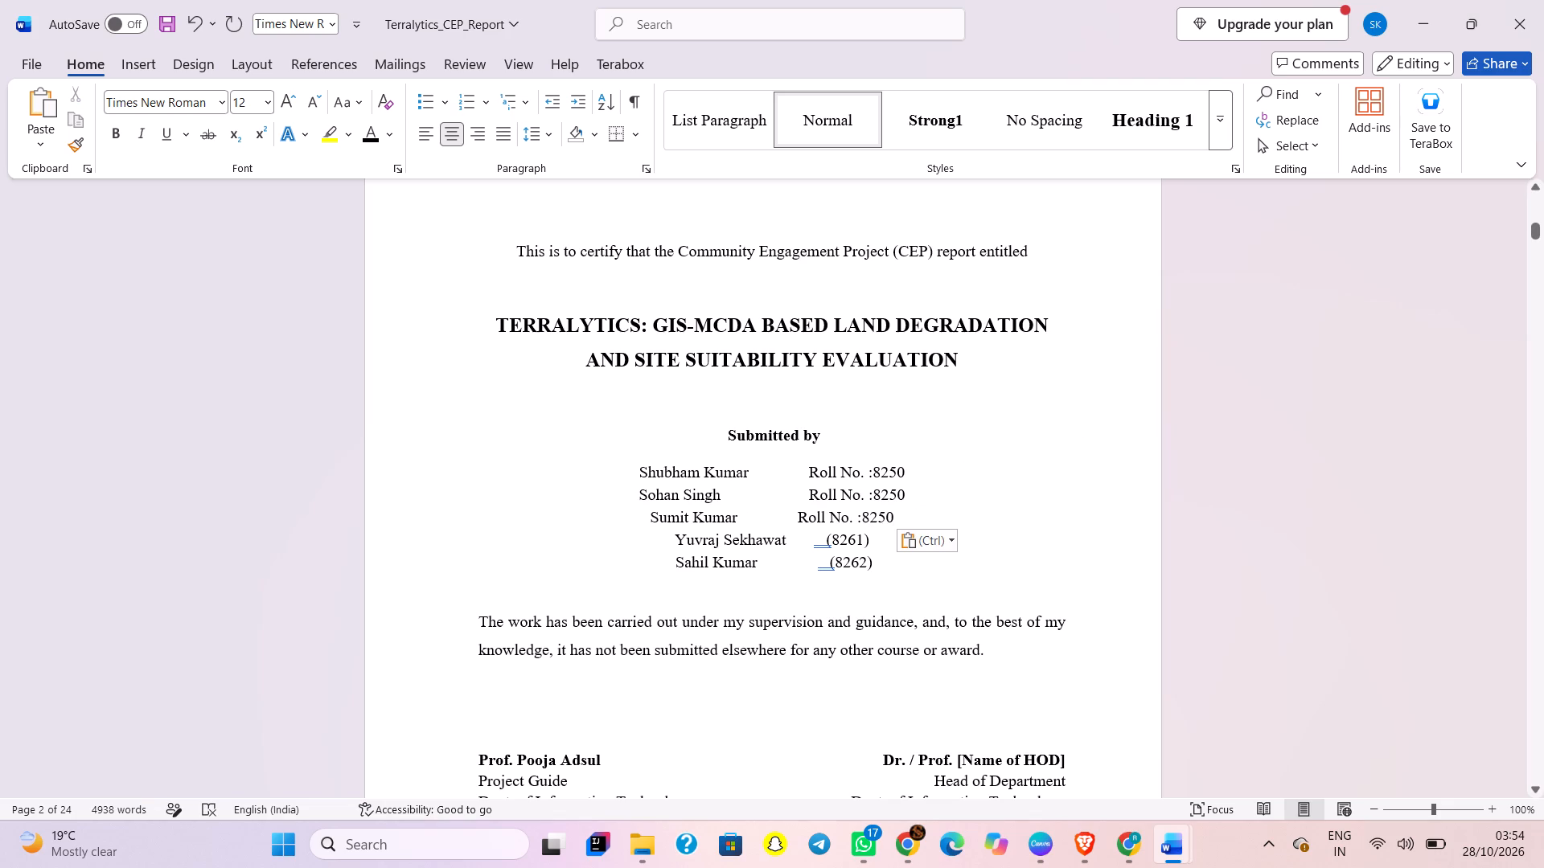
Insert spaces between the third student's name and "Roll No. :" entry to line them up with the rows above.
click(793, 518)
key(space)
key(space)
key(space)
key(space)
key(space)
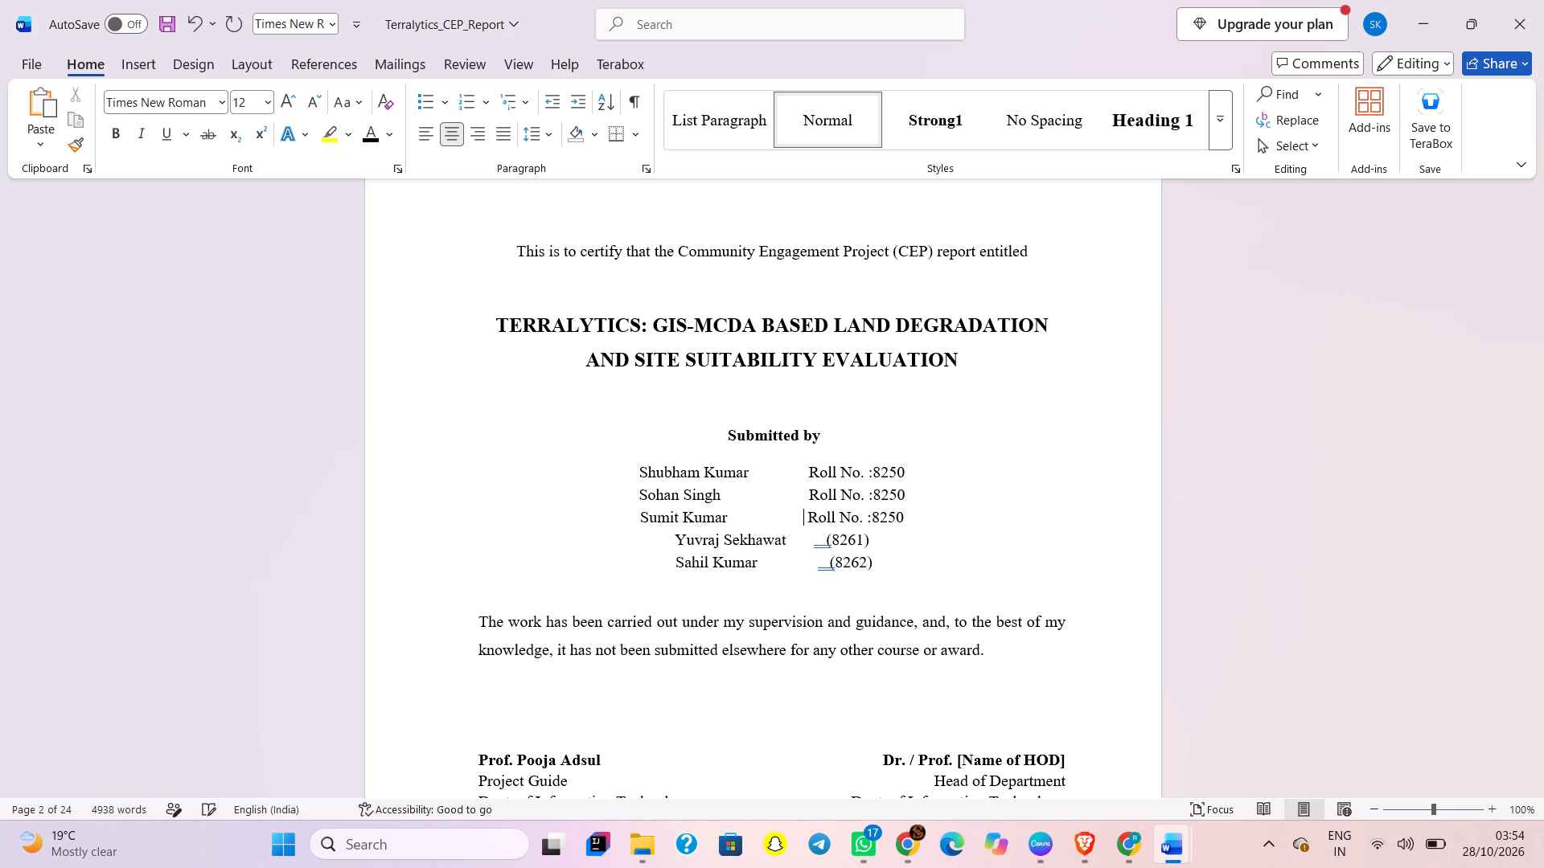
Widen the third student's gap by one more space to line the row up with those above.
key(space)
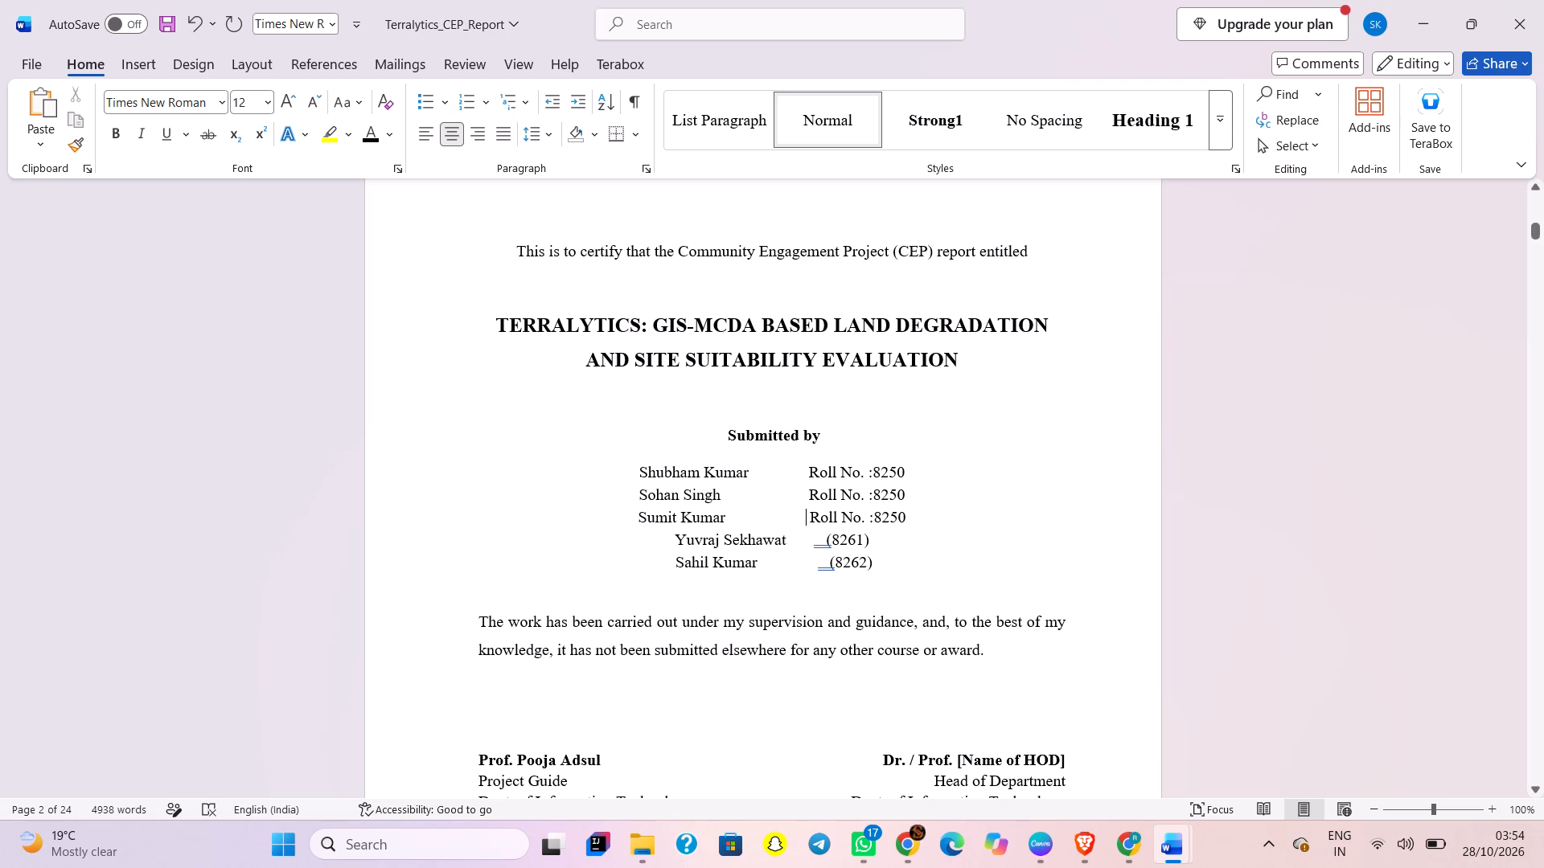
Replace the fourth student's bracketed roll number with the copied "Roll No. :" entry.
click(875, 538)
key(BackSpace)
key(BackSpace)
key(BackSpace)
key(BackSpace)
key(BackSpace)
key(BackSpace)
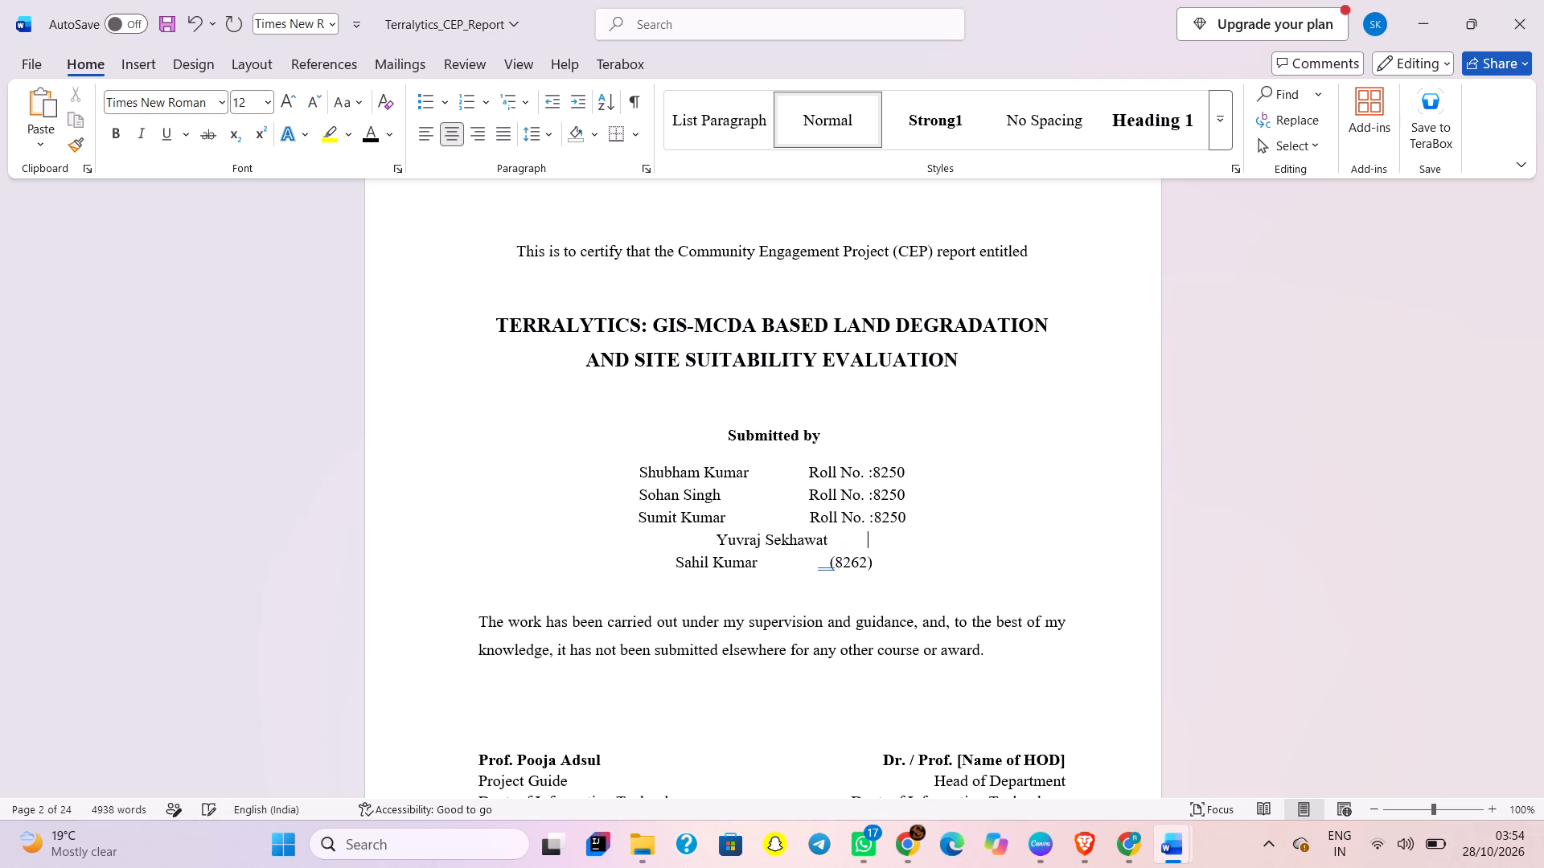
key(ctrl+v)
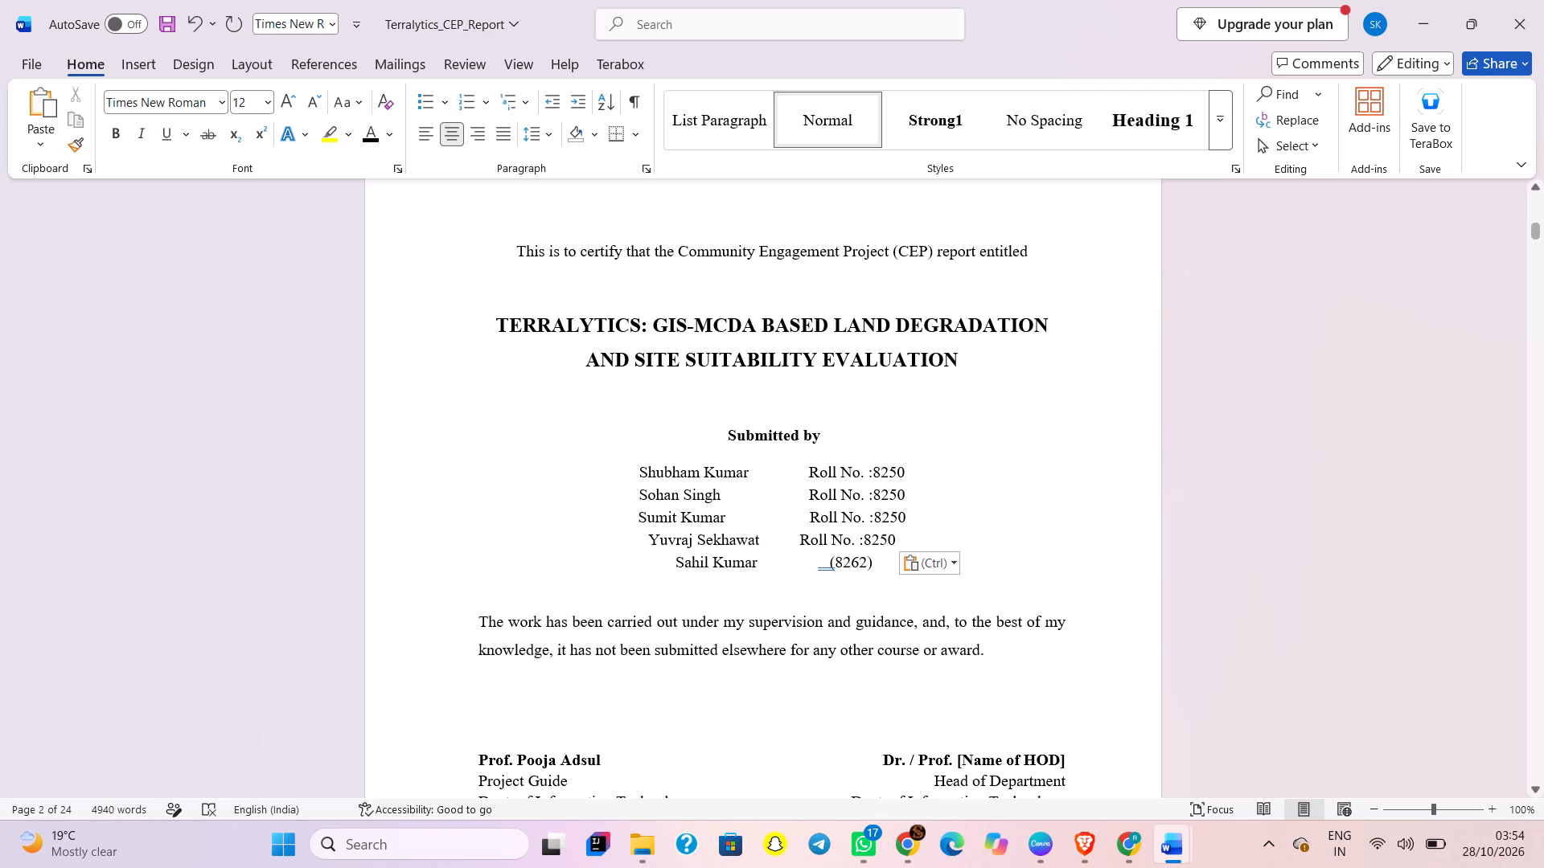
Widen the fourth student's gap by five spaces so the name and "Roll No. :" entry line up with the rows above.
click(790, 537)
key(space)
key(space)
key(space)
key(space)
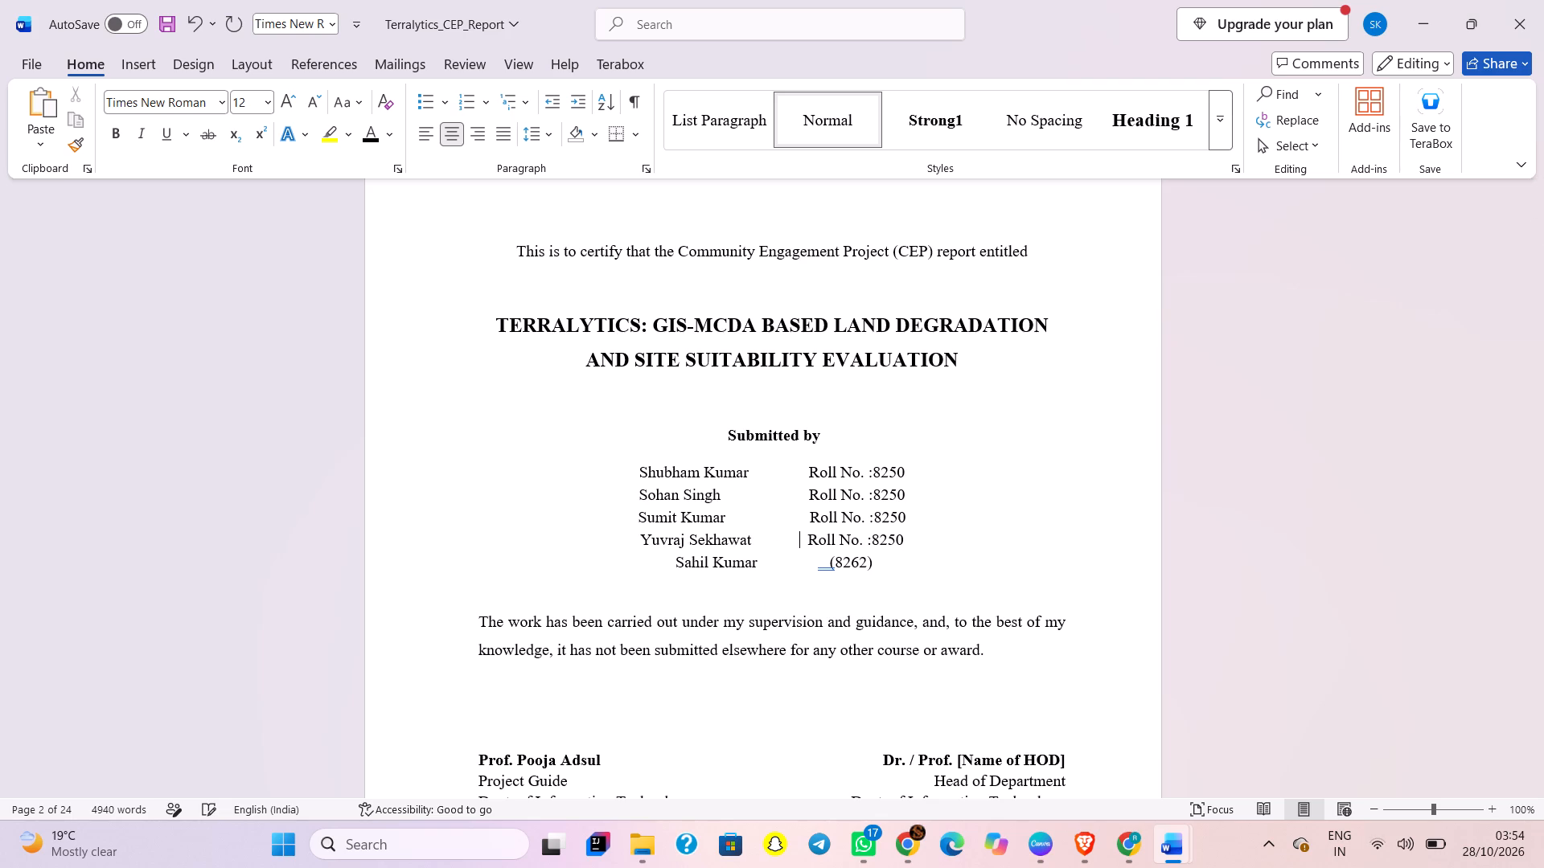
key(space)
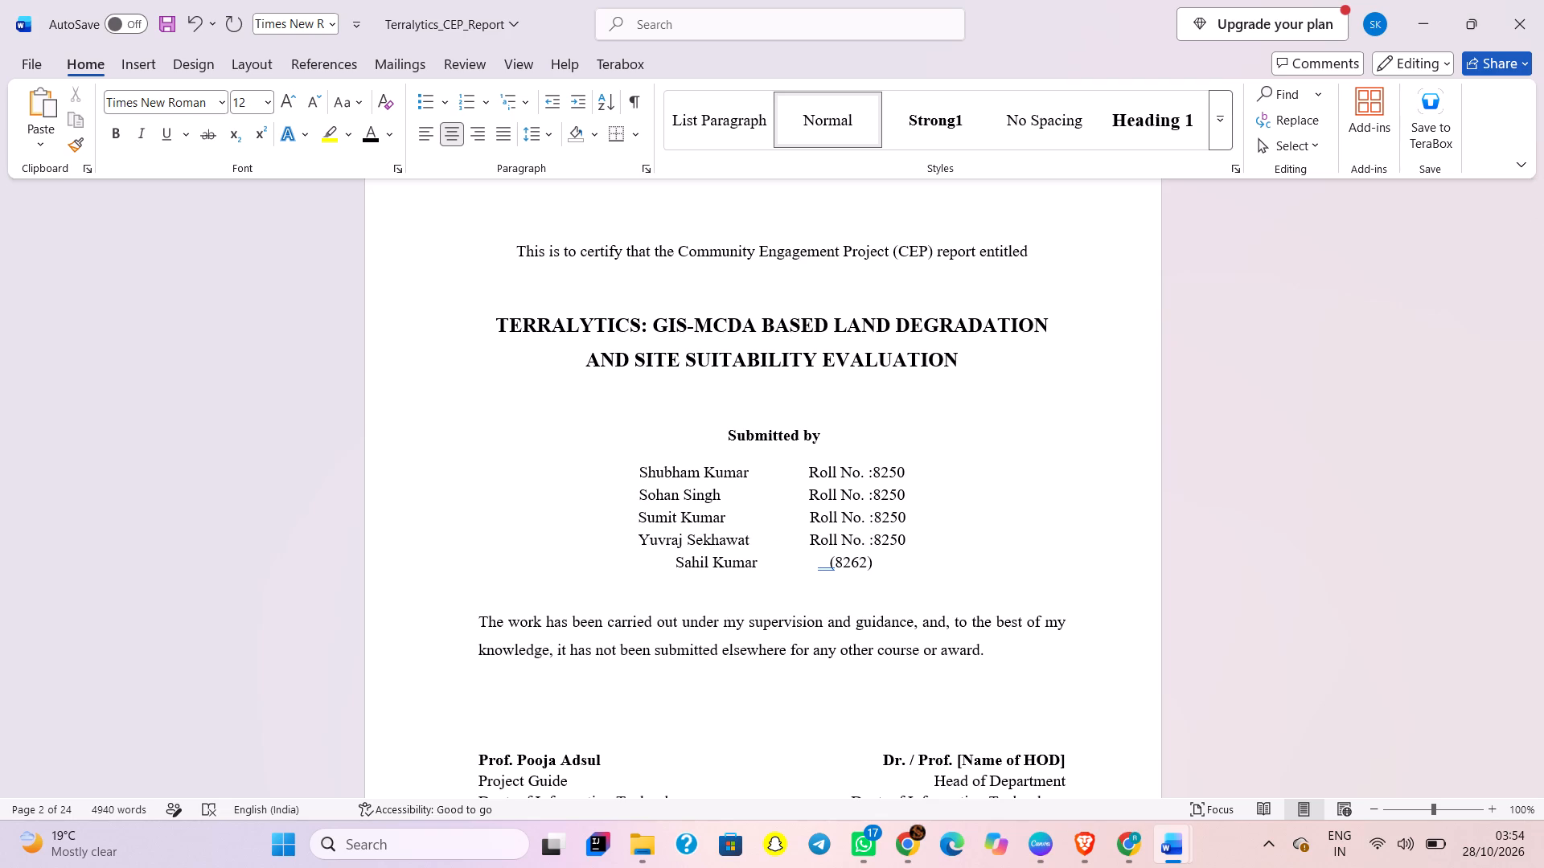
Replace the fifth student's bracketed roll number with the copied "Roll No. :" entry.
click(878, 565)
key(BackSpace)
key(BackSpace)
key(BackSpace)
key(BackSpace)
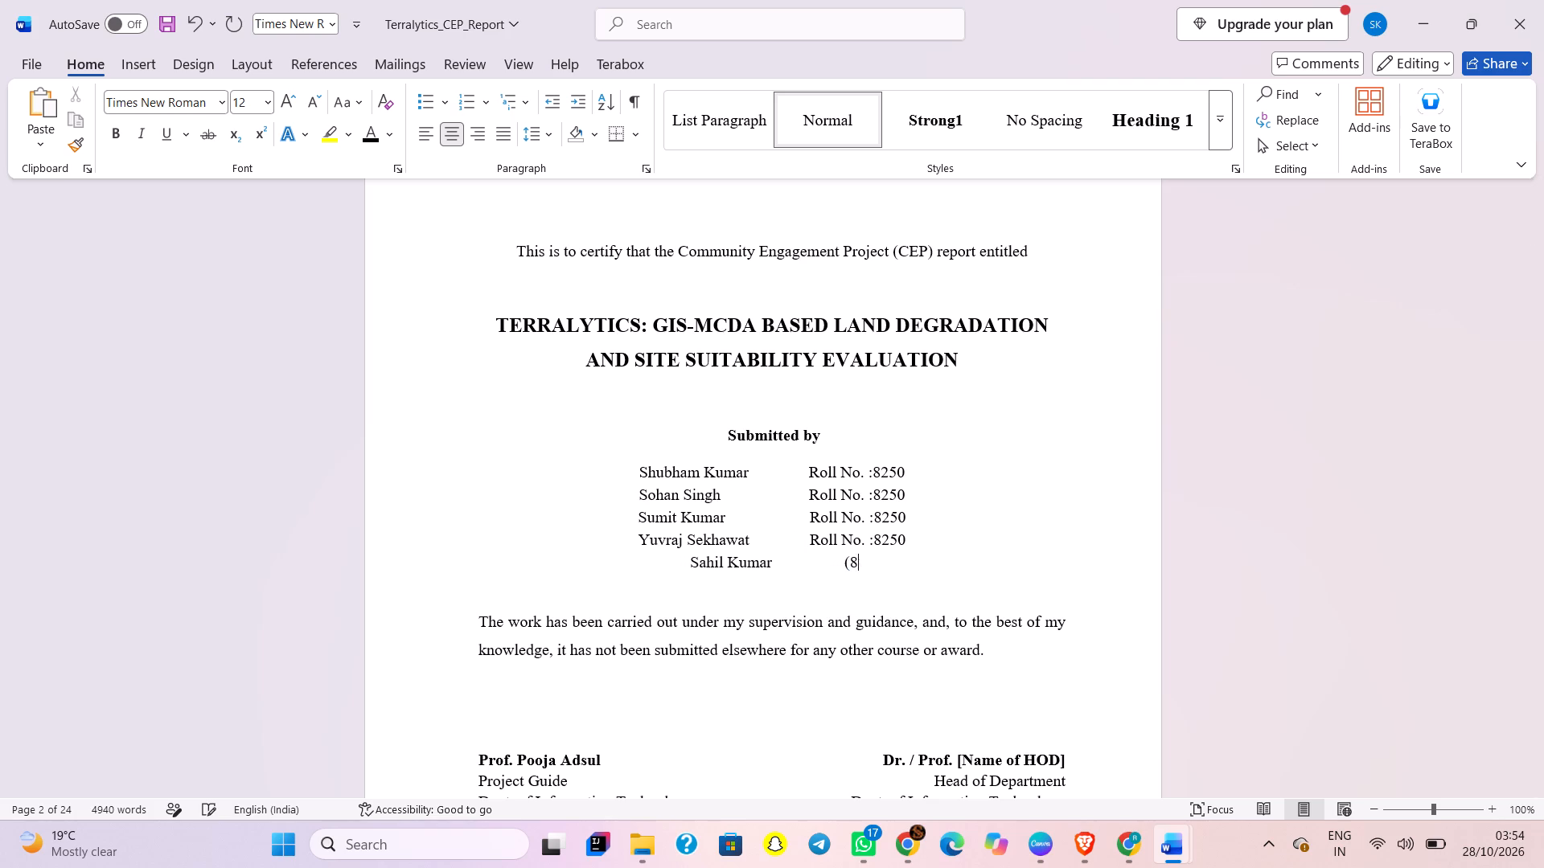
key(BackSpace)
key(BackSpace)
key(ctrl+v)
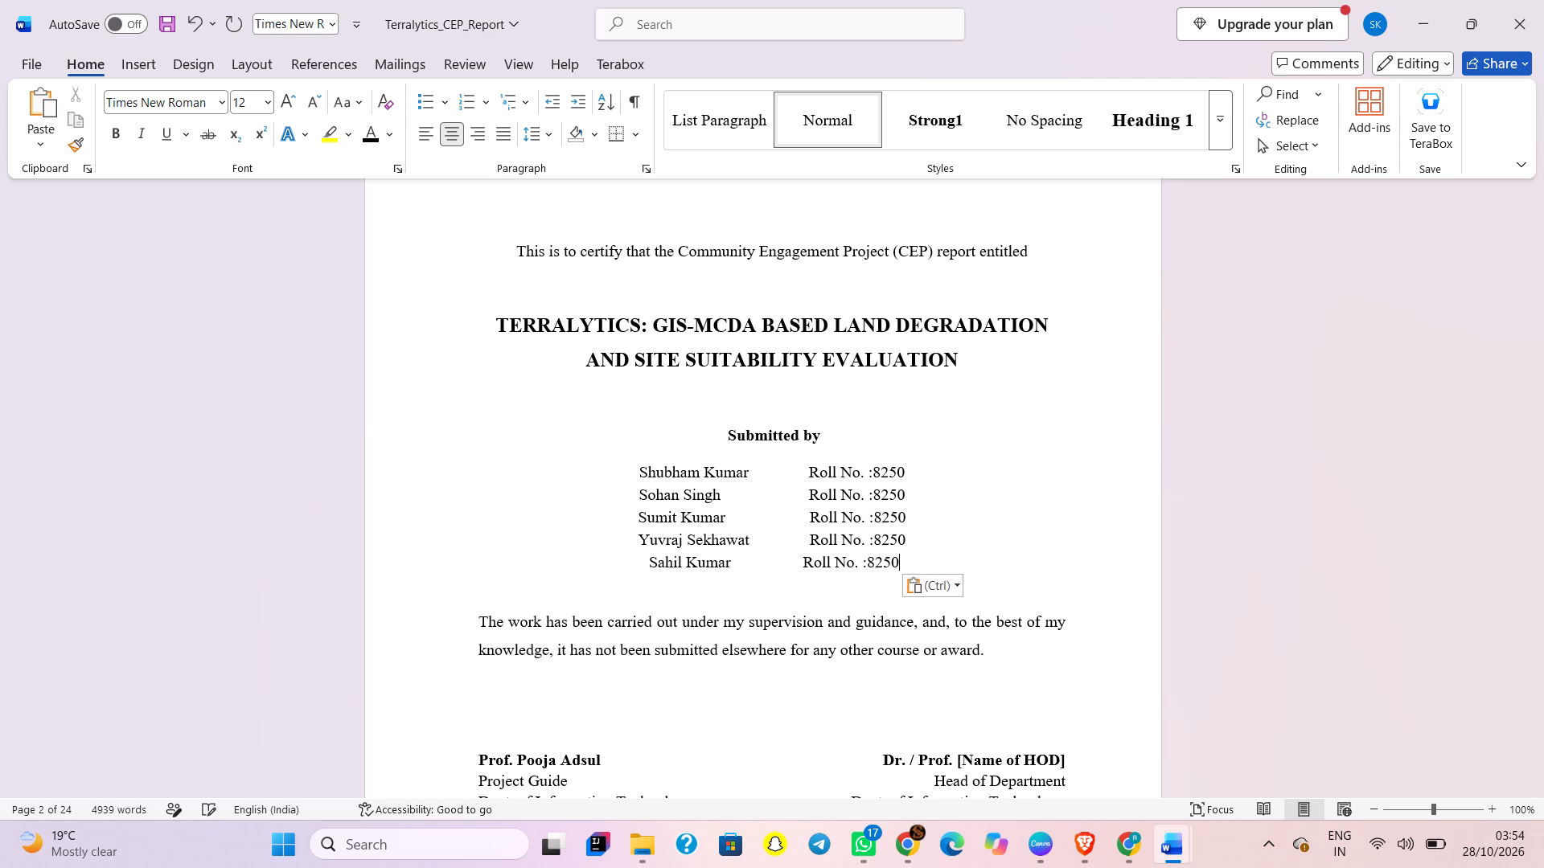
Widen the fifth student's gap by a net four spaces so the name and "Roll No. :" entry line up with the rows above.
click(799, 563)
key(space)
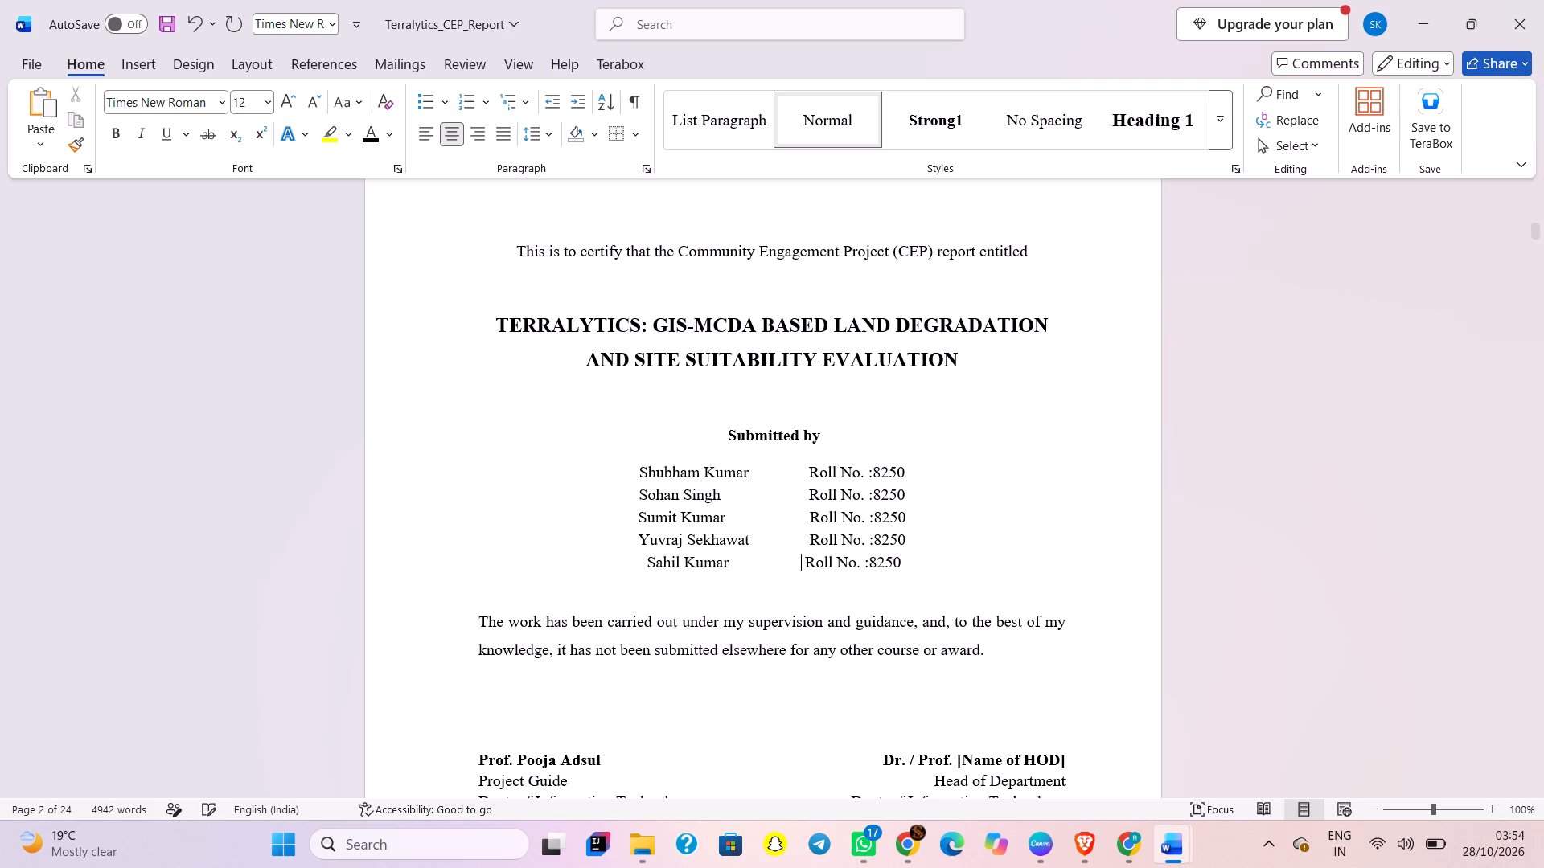
key(space)
key(space)
key(space)
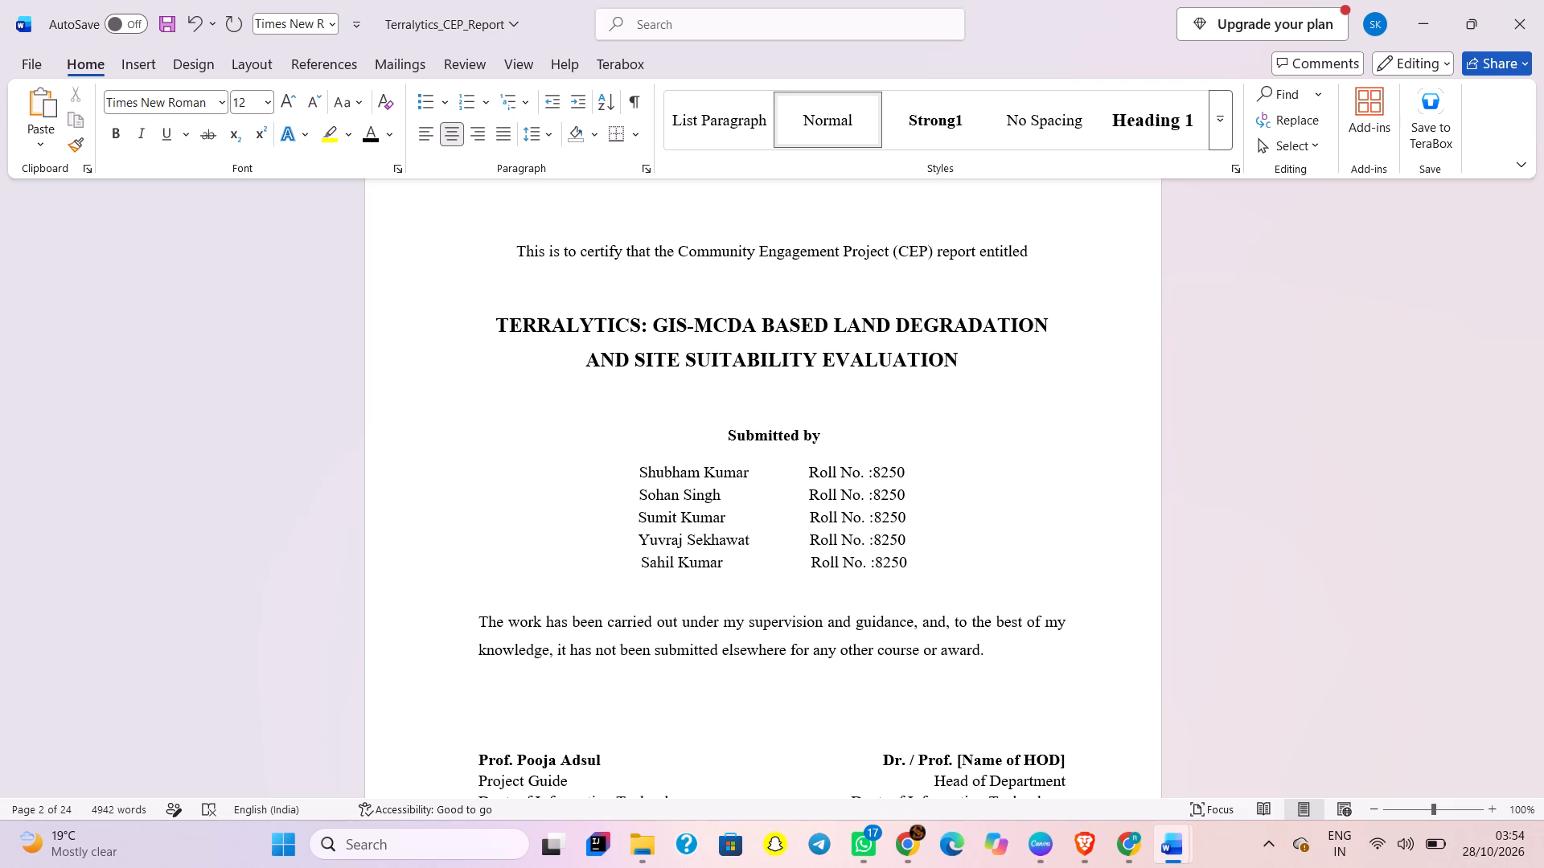
key(space)
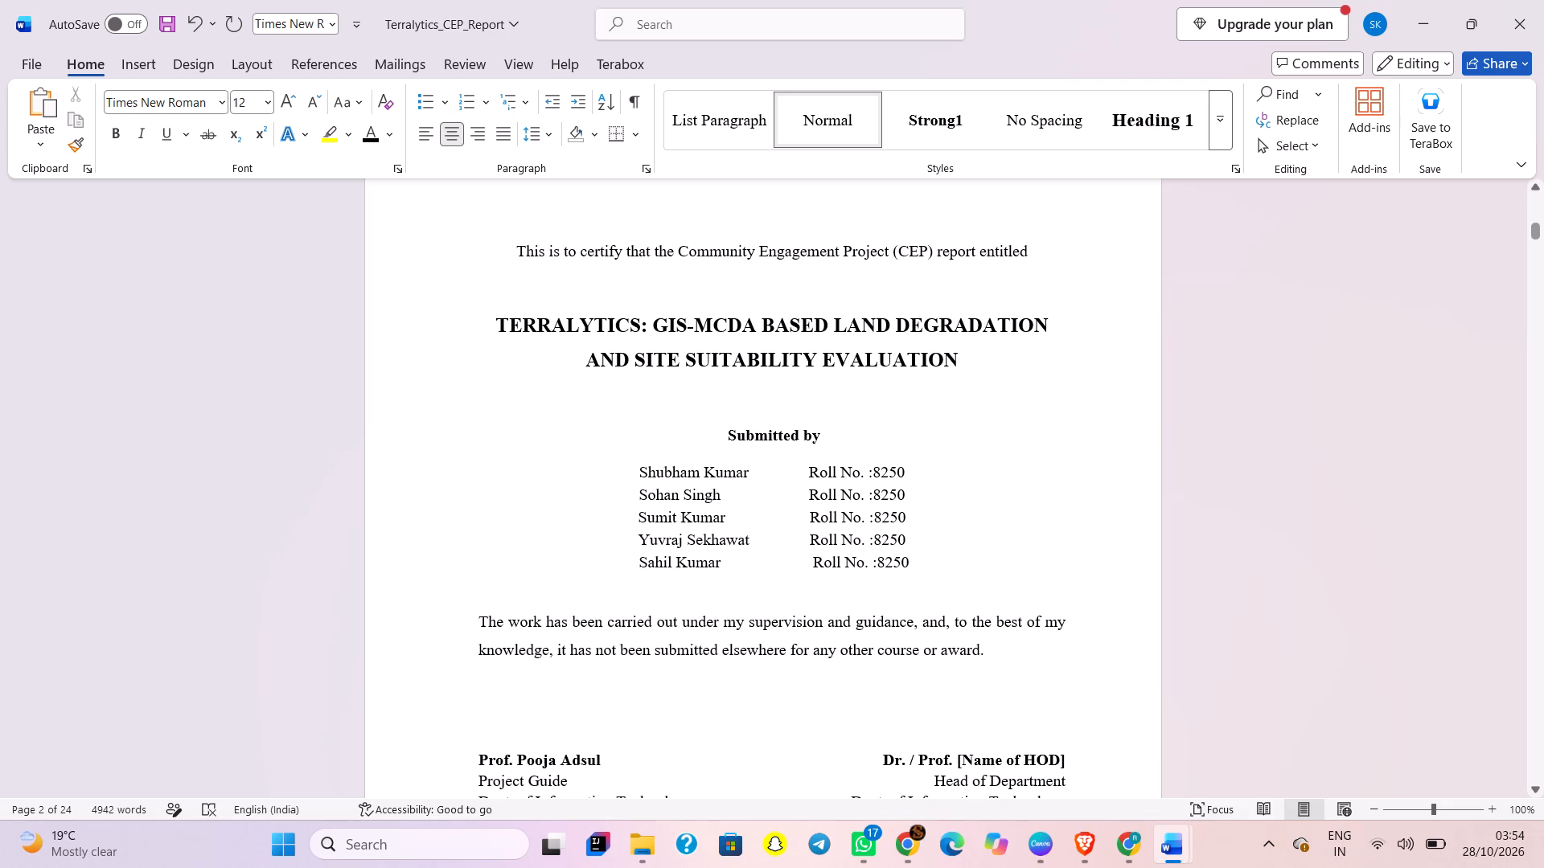
click(813, 565)
key(BackSpace)
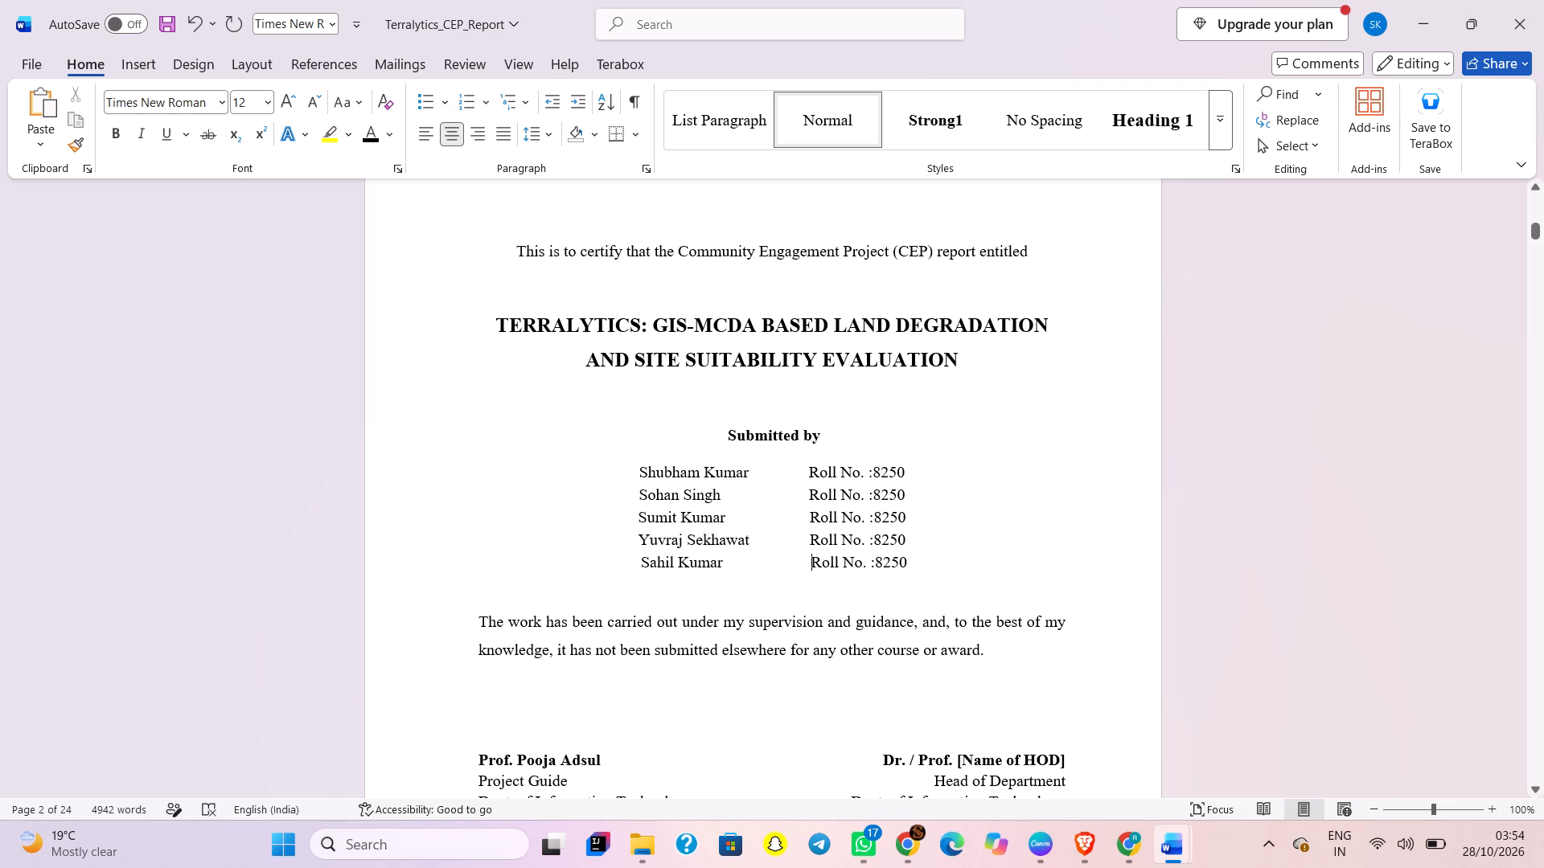
Change the last two digits of the copied roll numbers in the fifth and fourth rows to match each student's original bracketed number.
click(910, 565)
key(BackSpace)
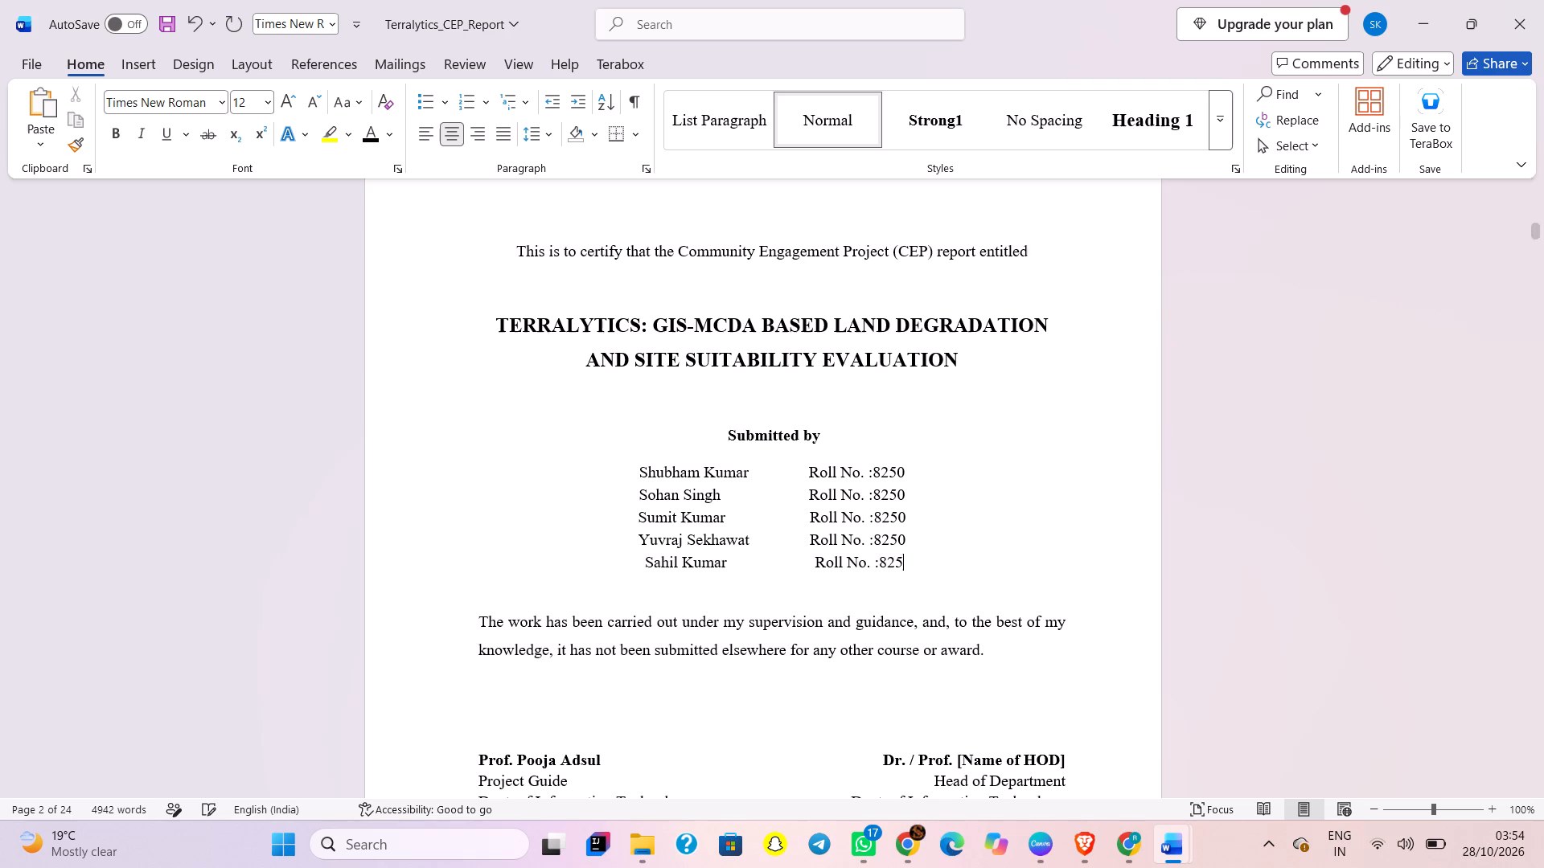
key(BackSpace)
text(62)
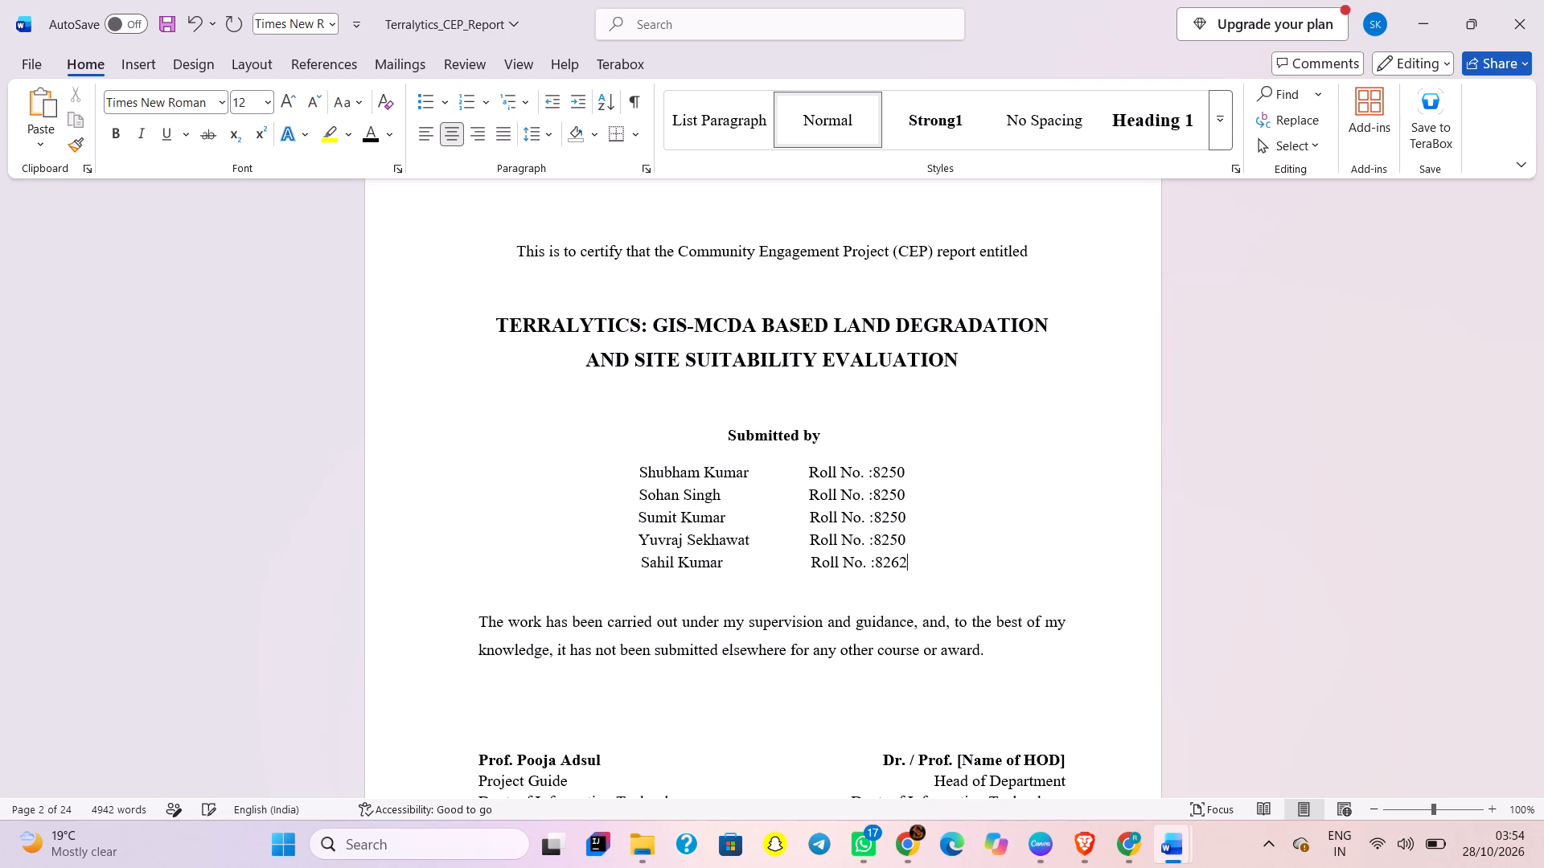
click(912, 541)
key(BackSpace)
key(BackSpace)
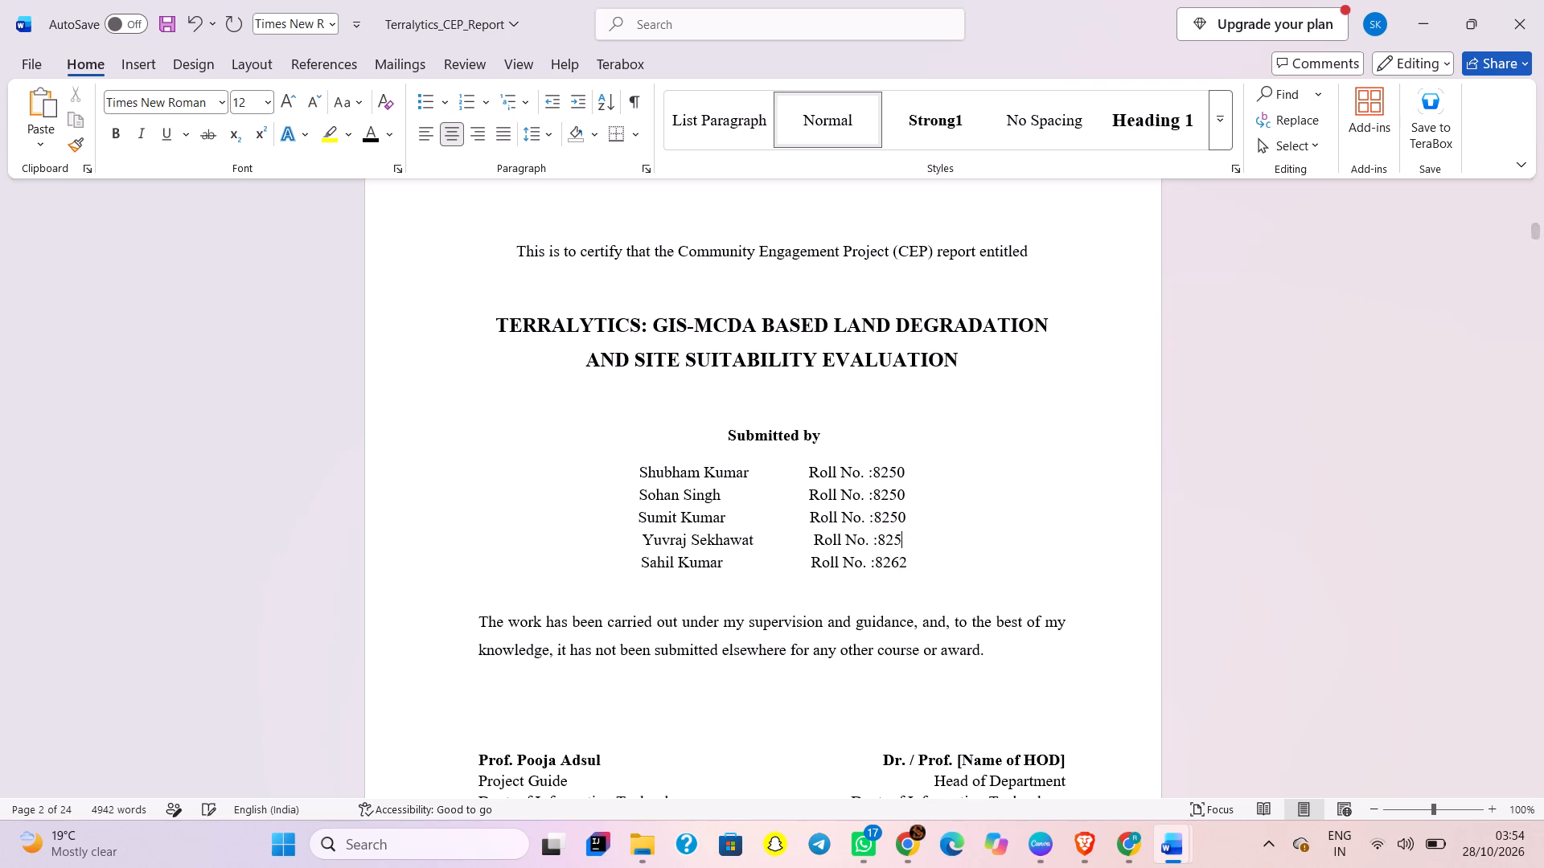
text(61)
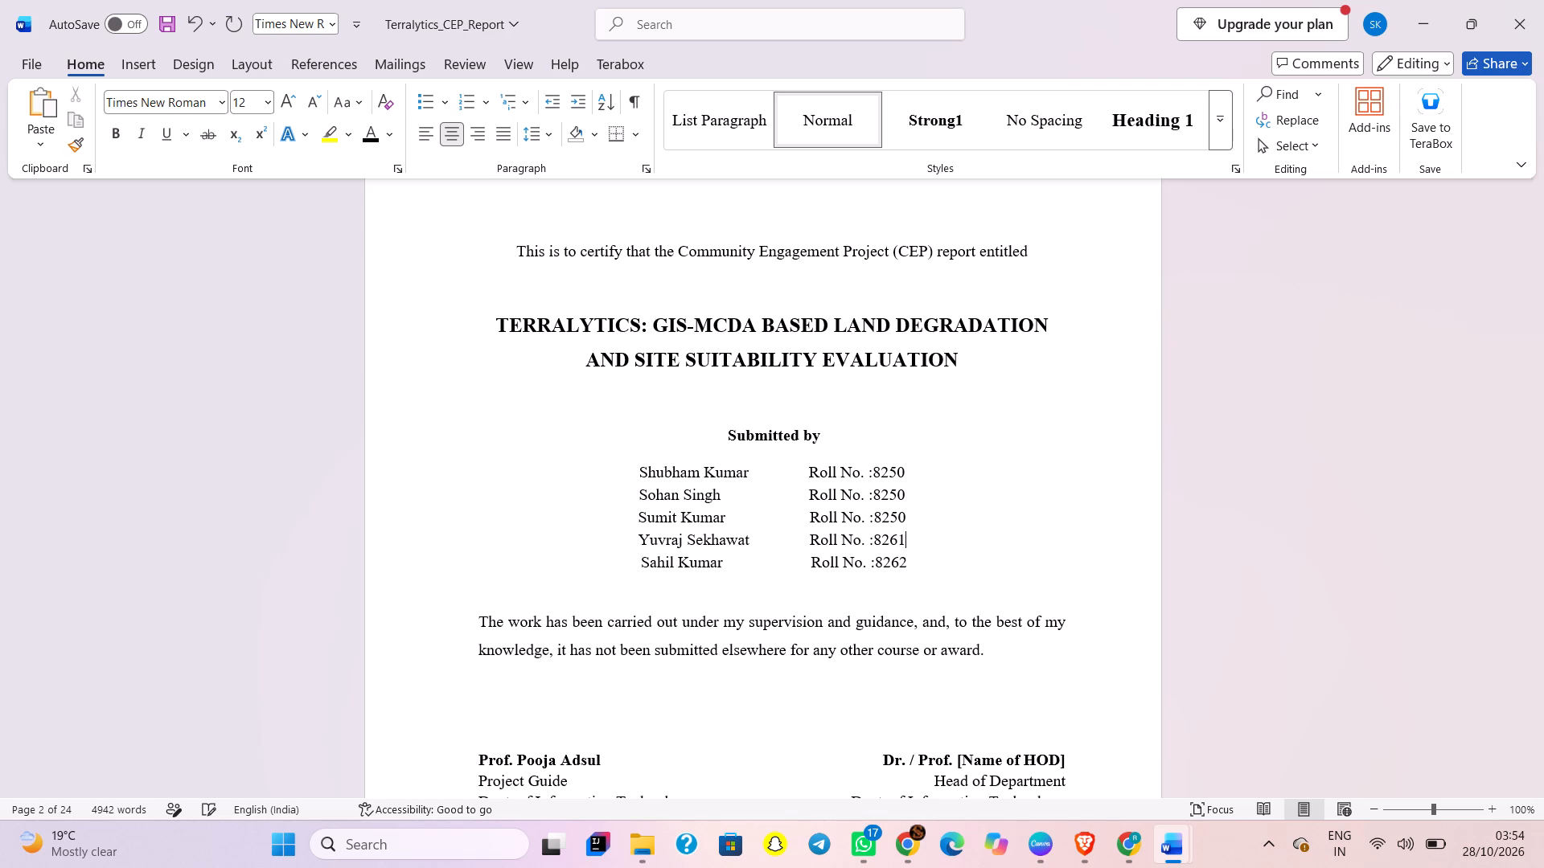
Change the last digit of the copied roll numbers in the third and second rows to each student's own roll number.
click(907, 516)
key(BackSpace)
key(4)
click(906, 490)
key(BackSpace)
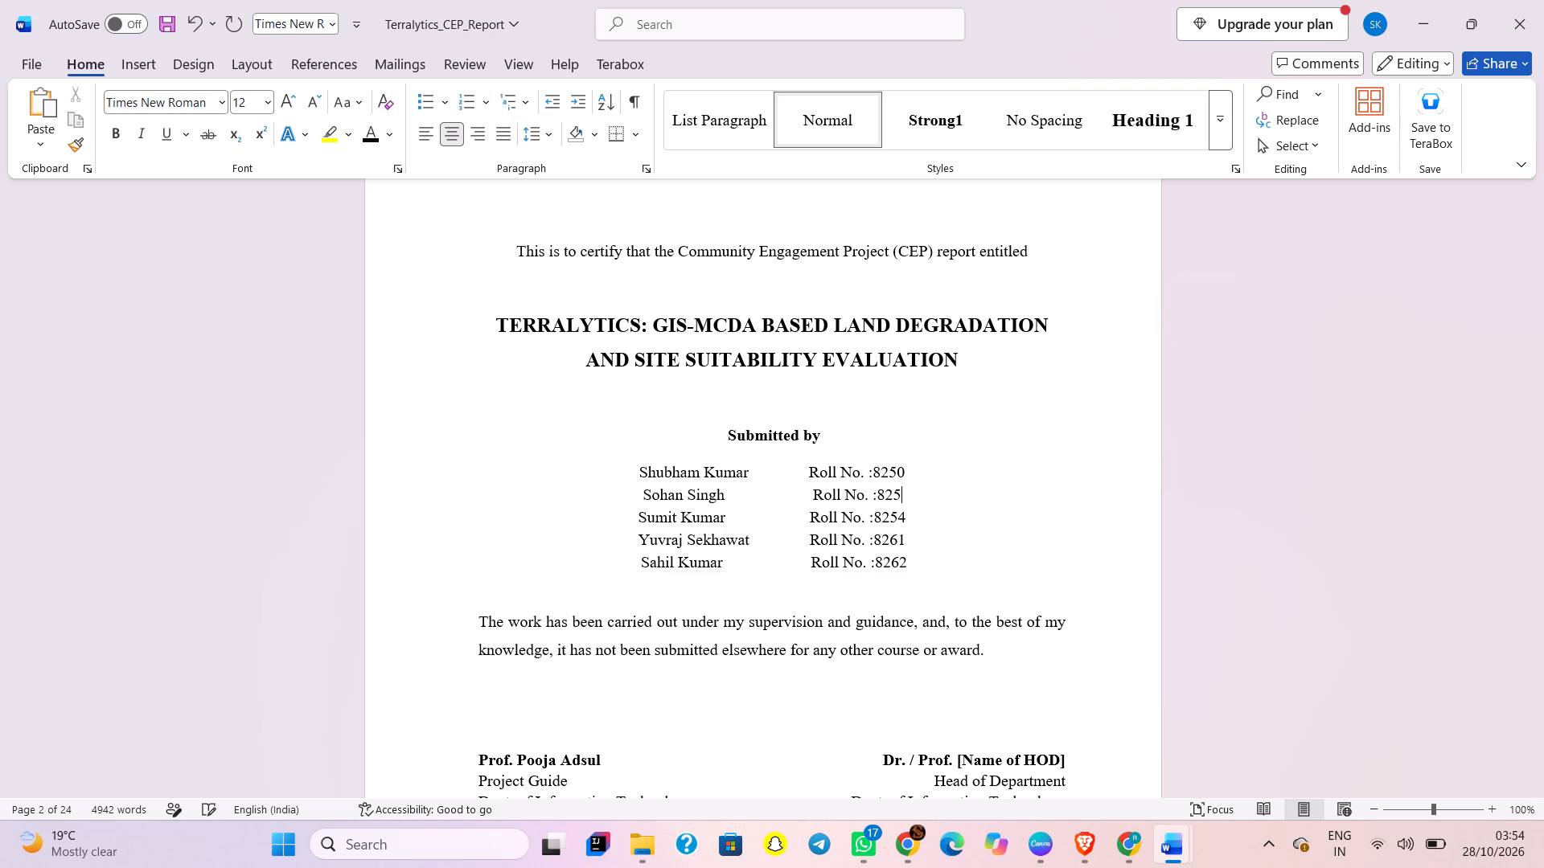
key(2)
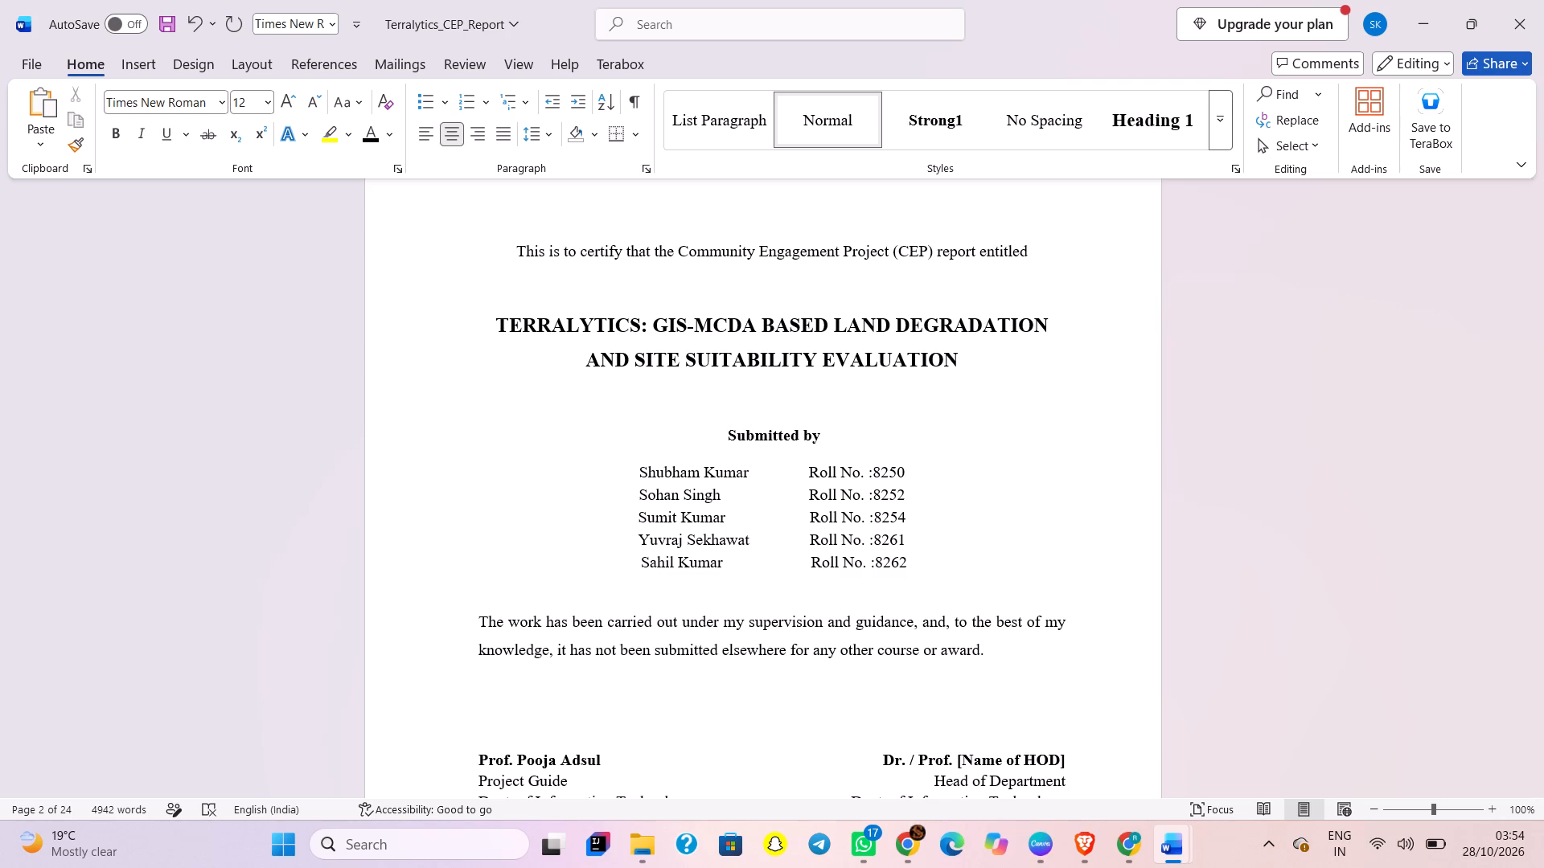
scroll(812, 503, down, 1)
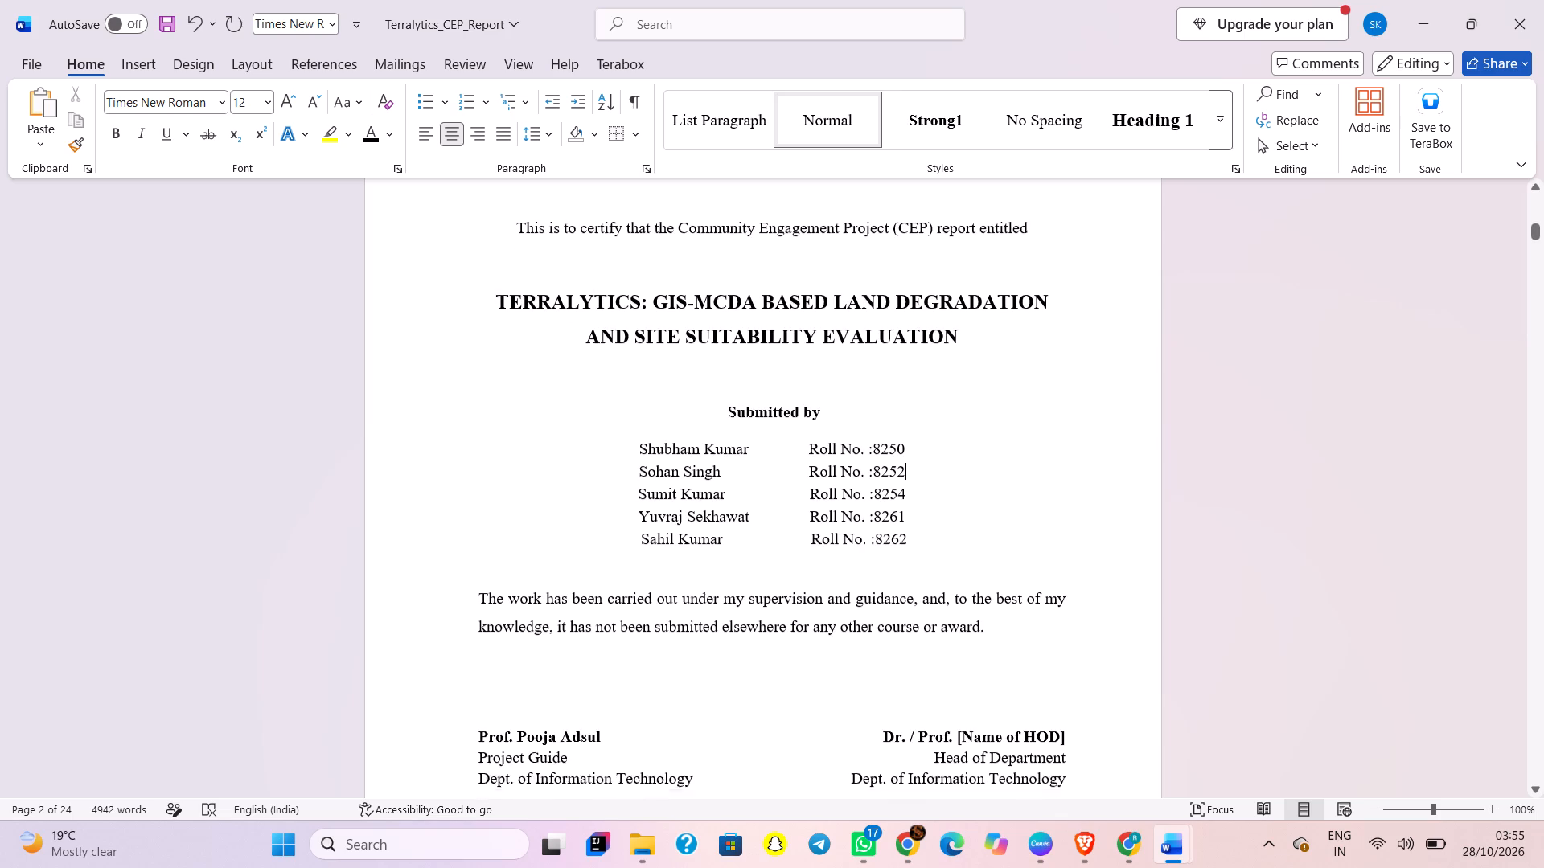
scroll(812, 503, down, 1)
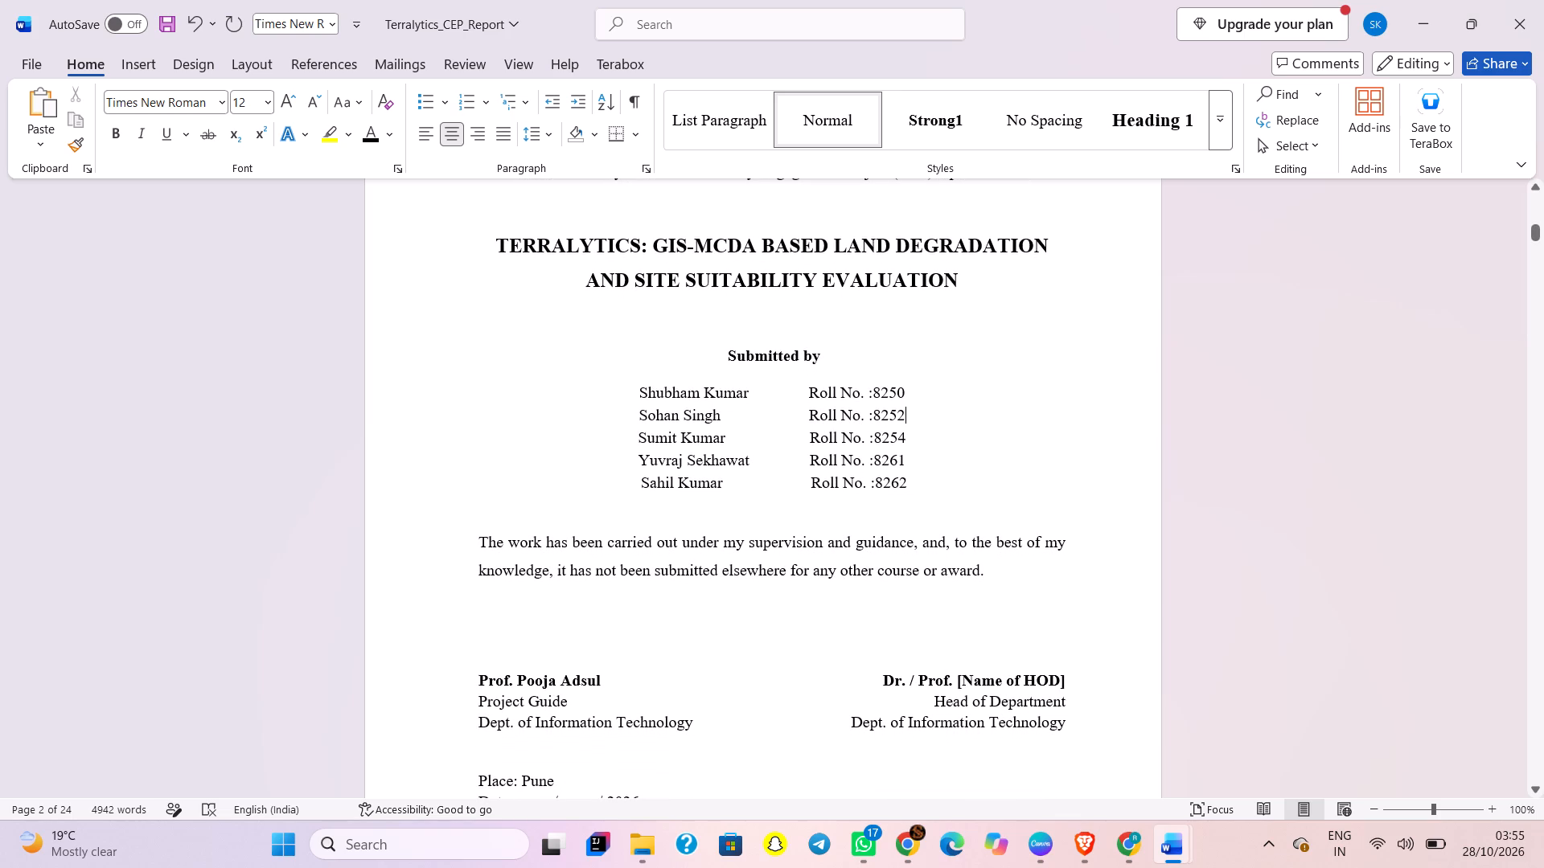
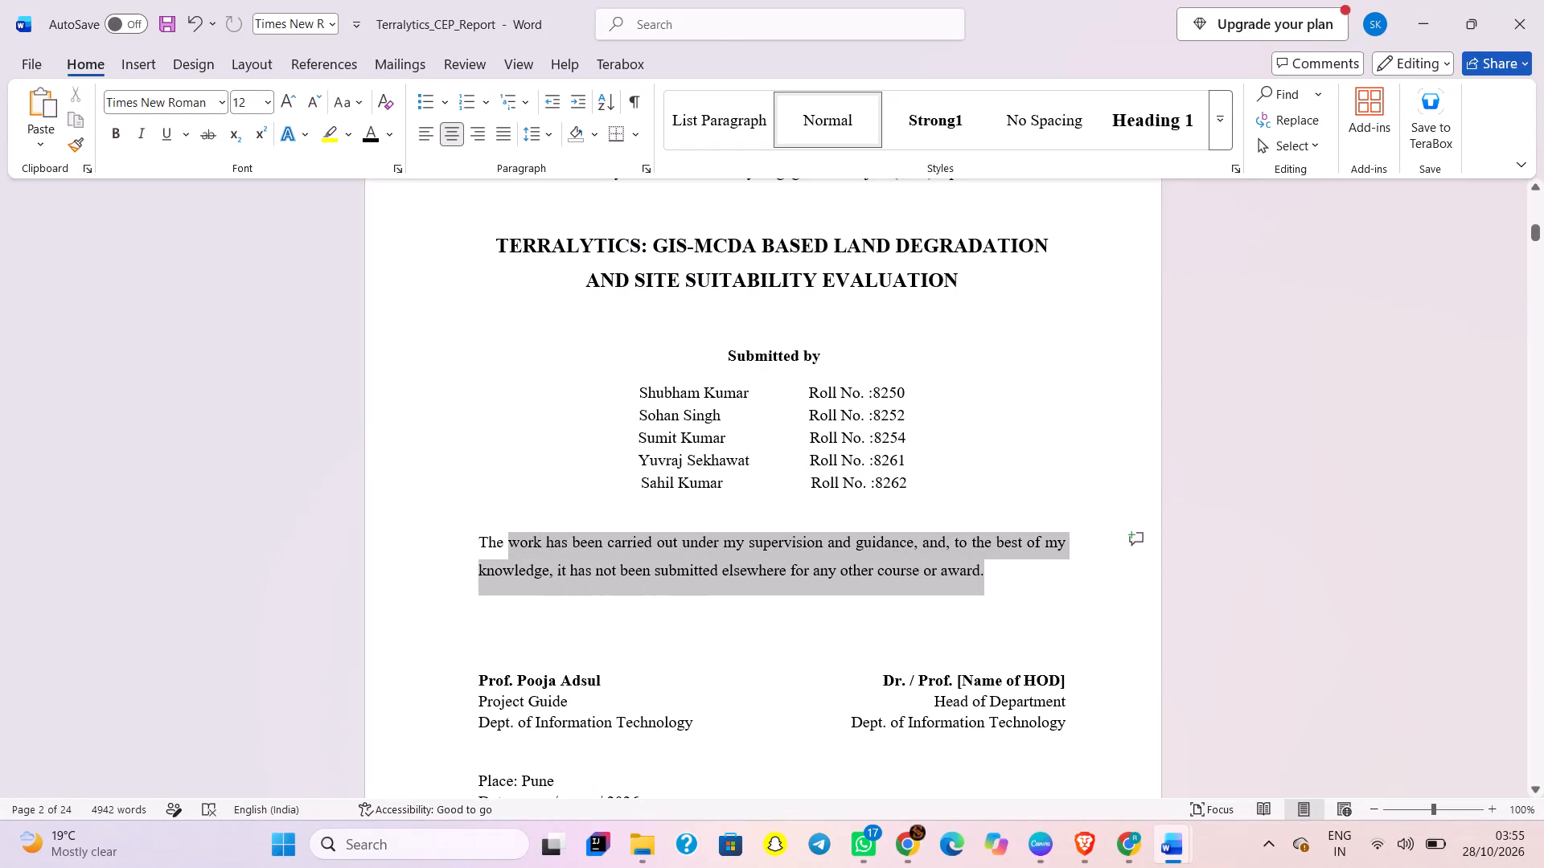
Replace the selected supervision statement on the certificate page with the copied bonafide paragraph, changing its division to B.
key(ctrl+v)
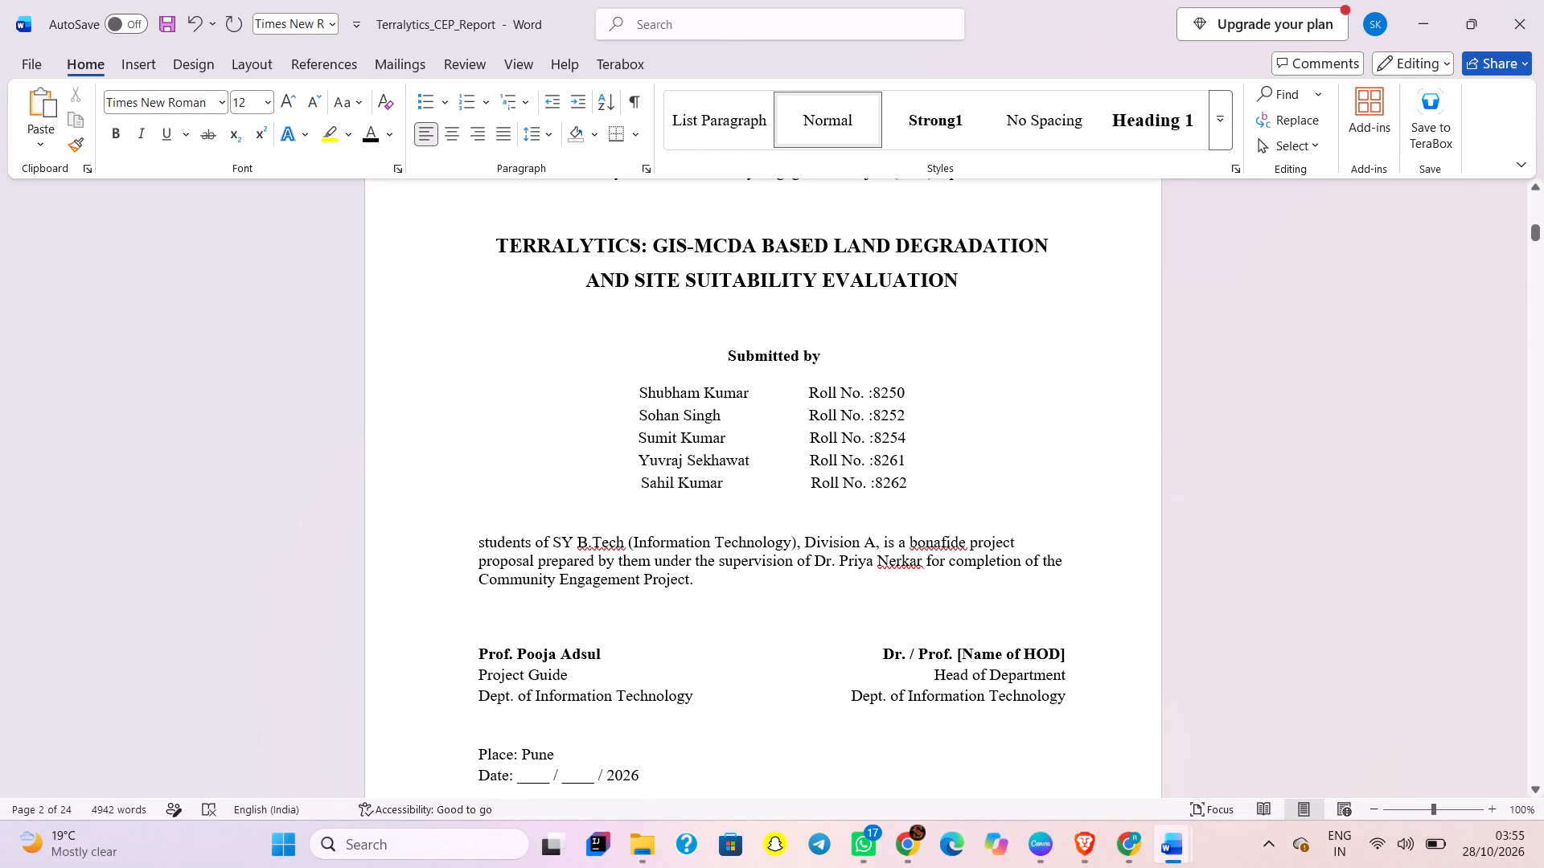
click(872, 547)
key(BackSpace)
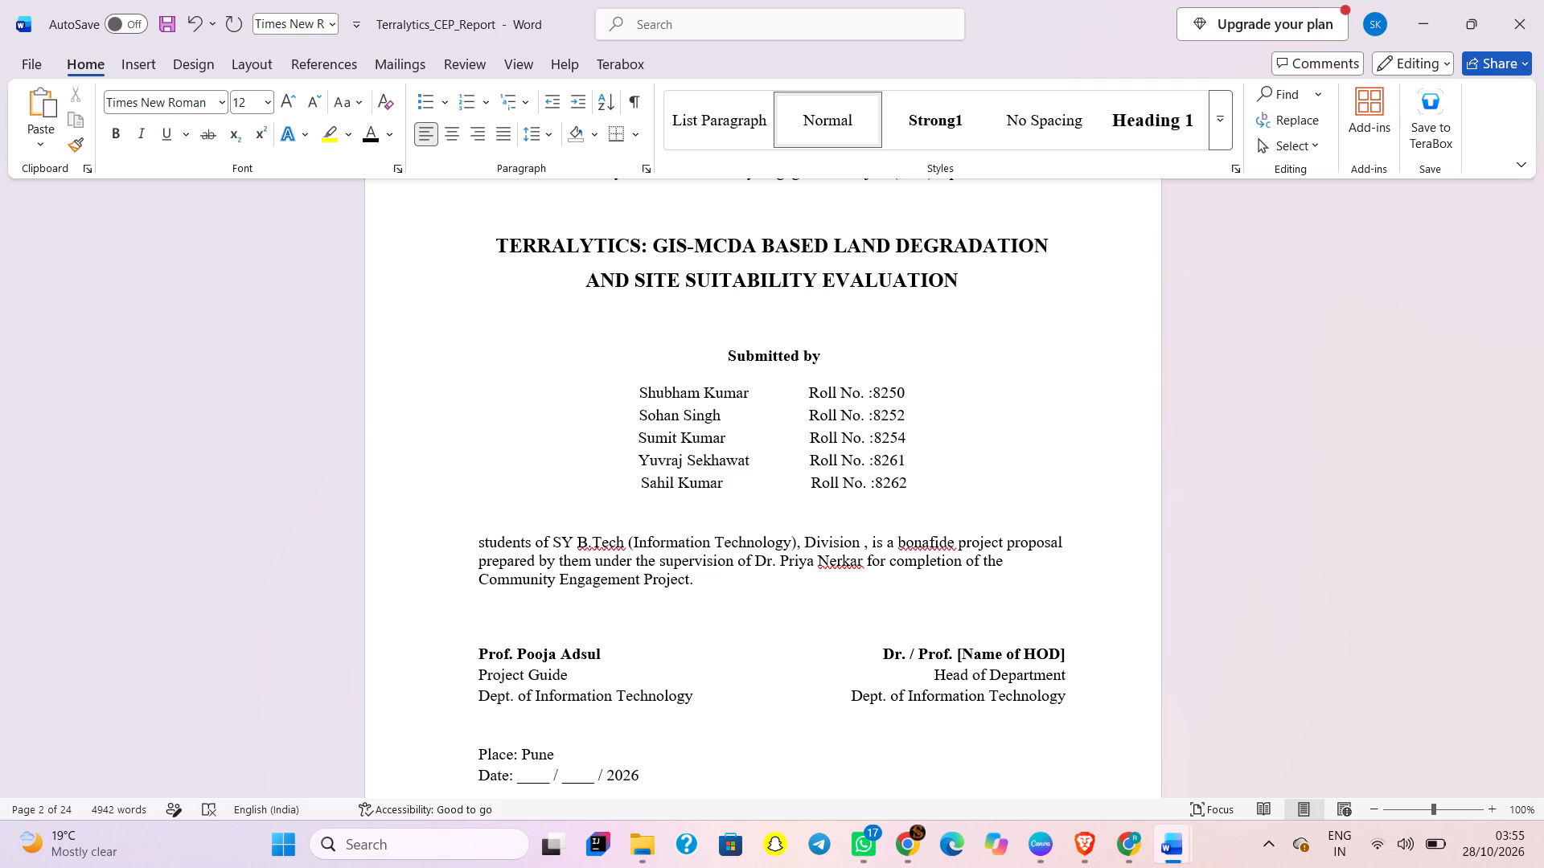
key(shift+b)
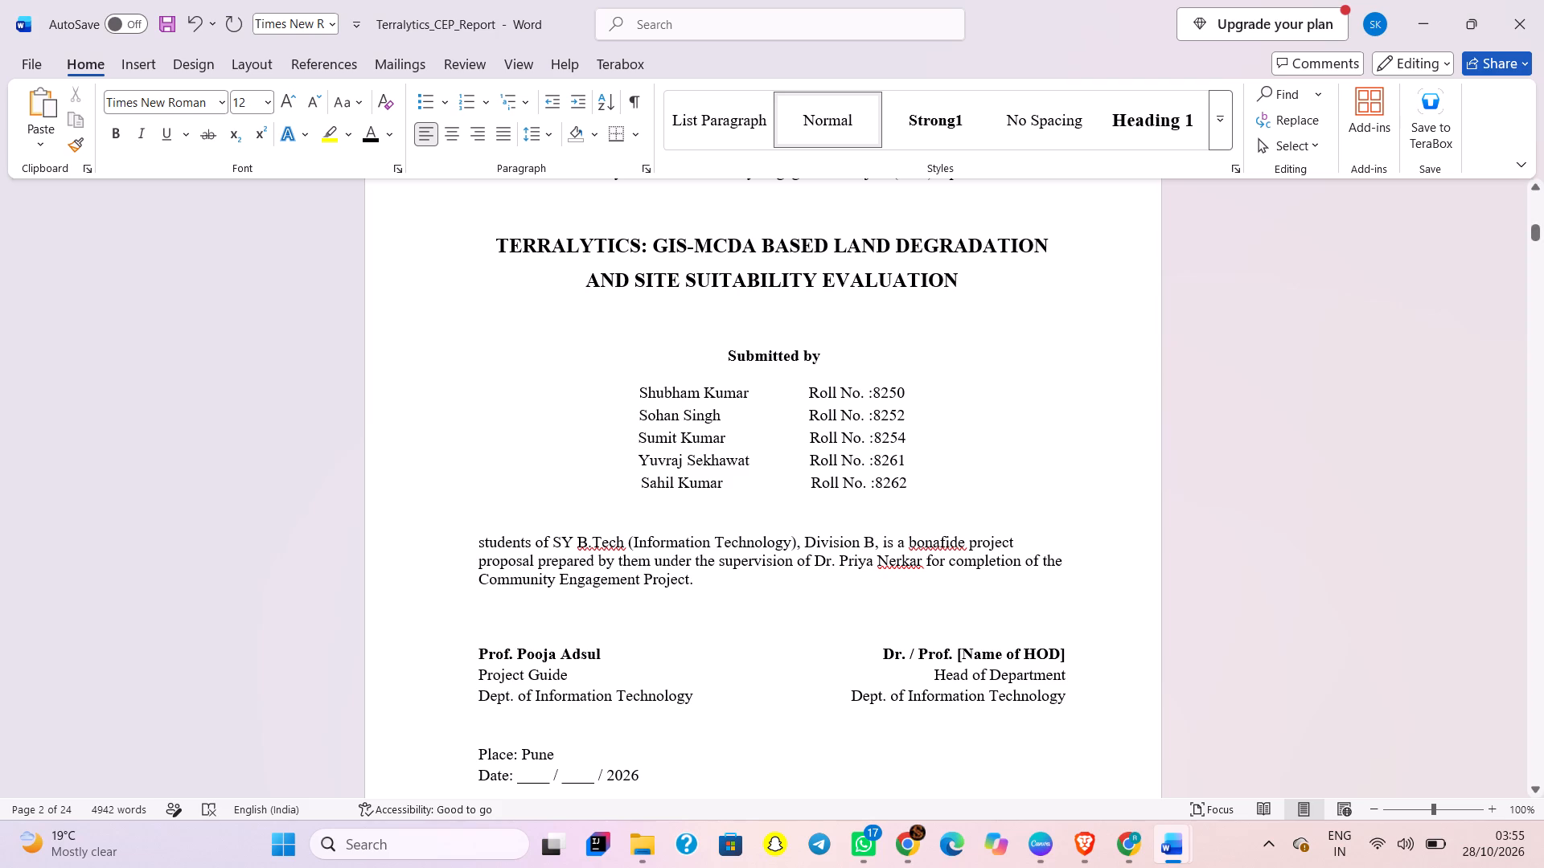
Change the supervisor in the bonafide paragraph to "Prof." followed by the project guide's name from the signature block.
click(832, 563)
key(BackSpace)
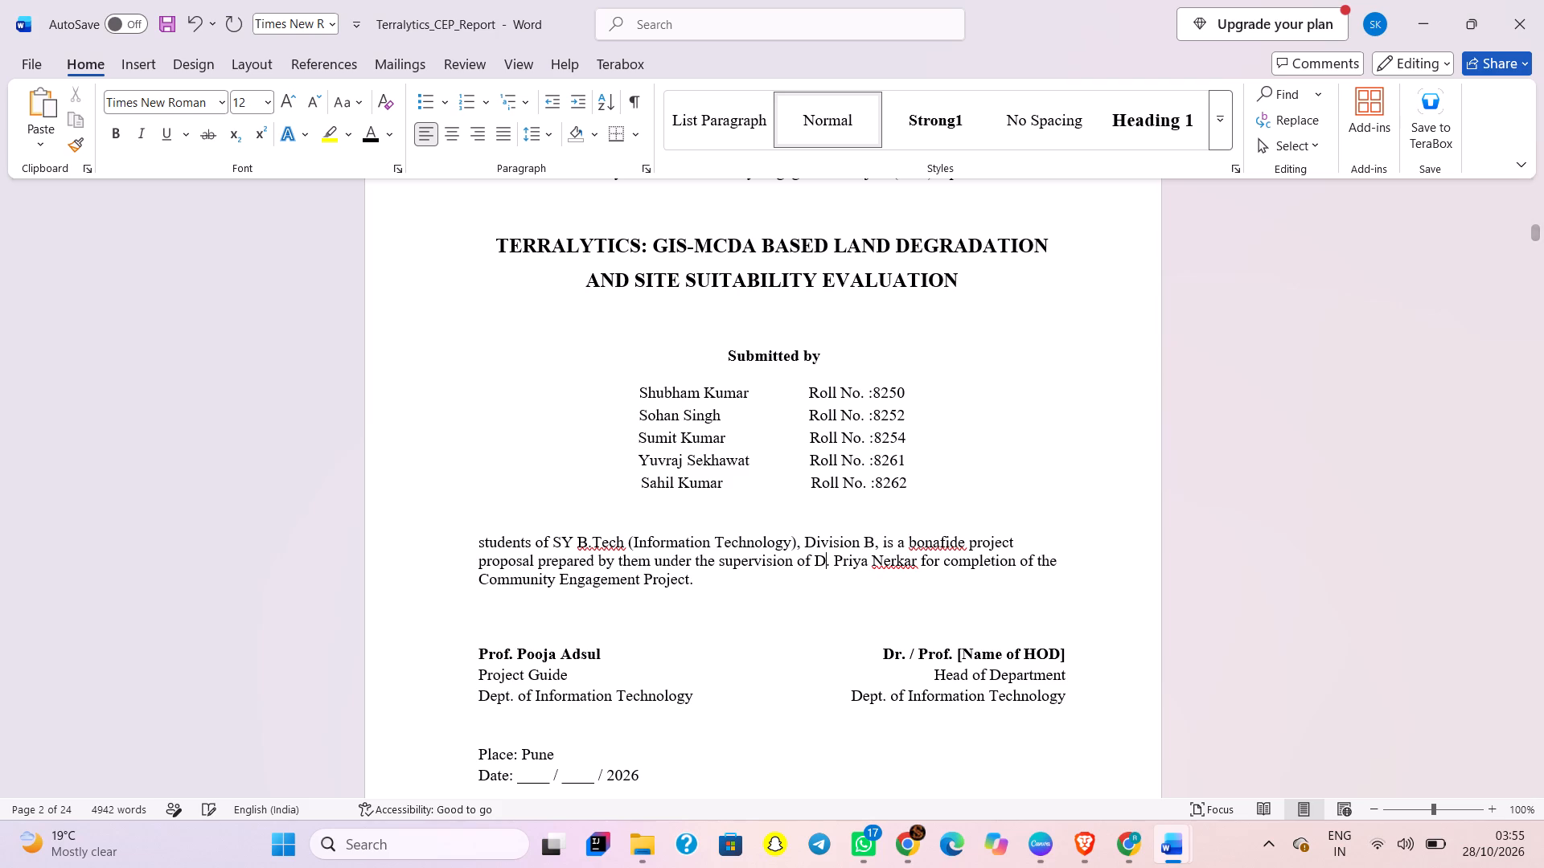
key(BackSpace)
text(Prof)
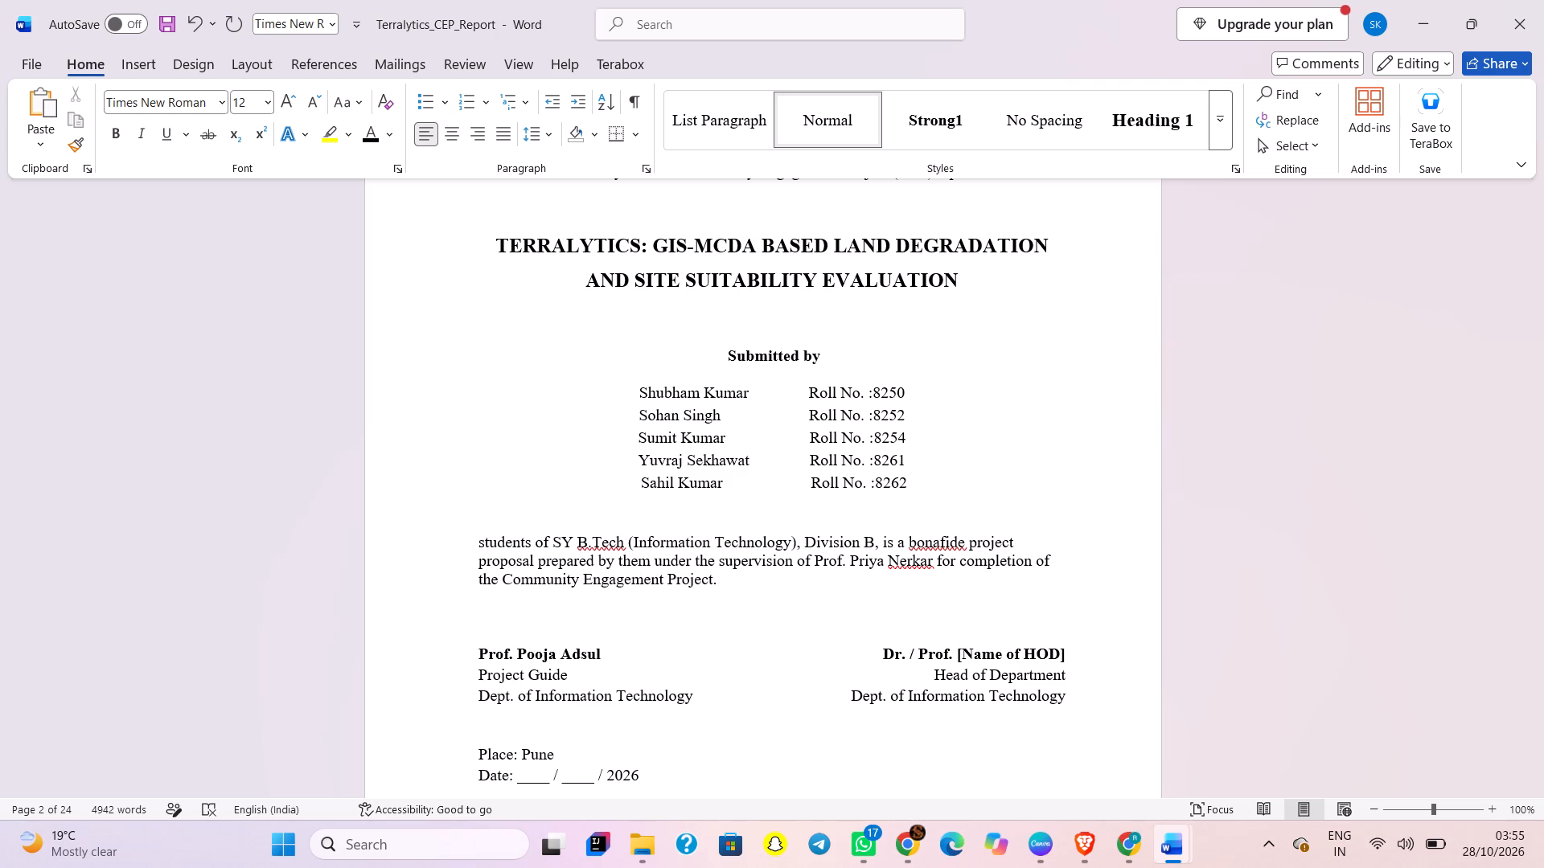
click(932, 563)
key(BackSpace)
key(BackSpace)
key(BackSpace)
key(BackSpace)
key(BackSpace)
key(BackSpace)
key(BackSpace)
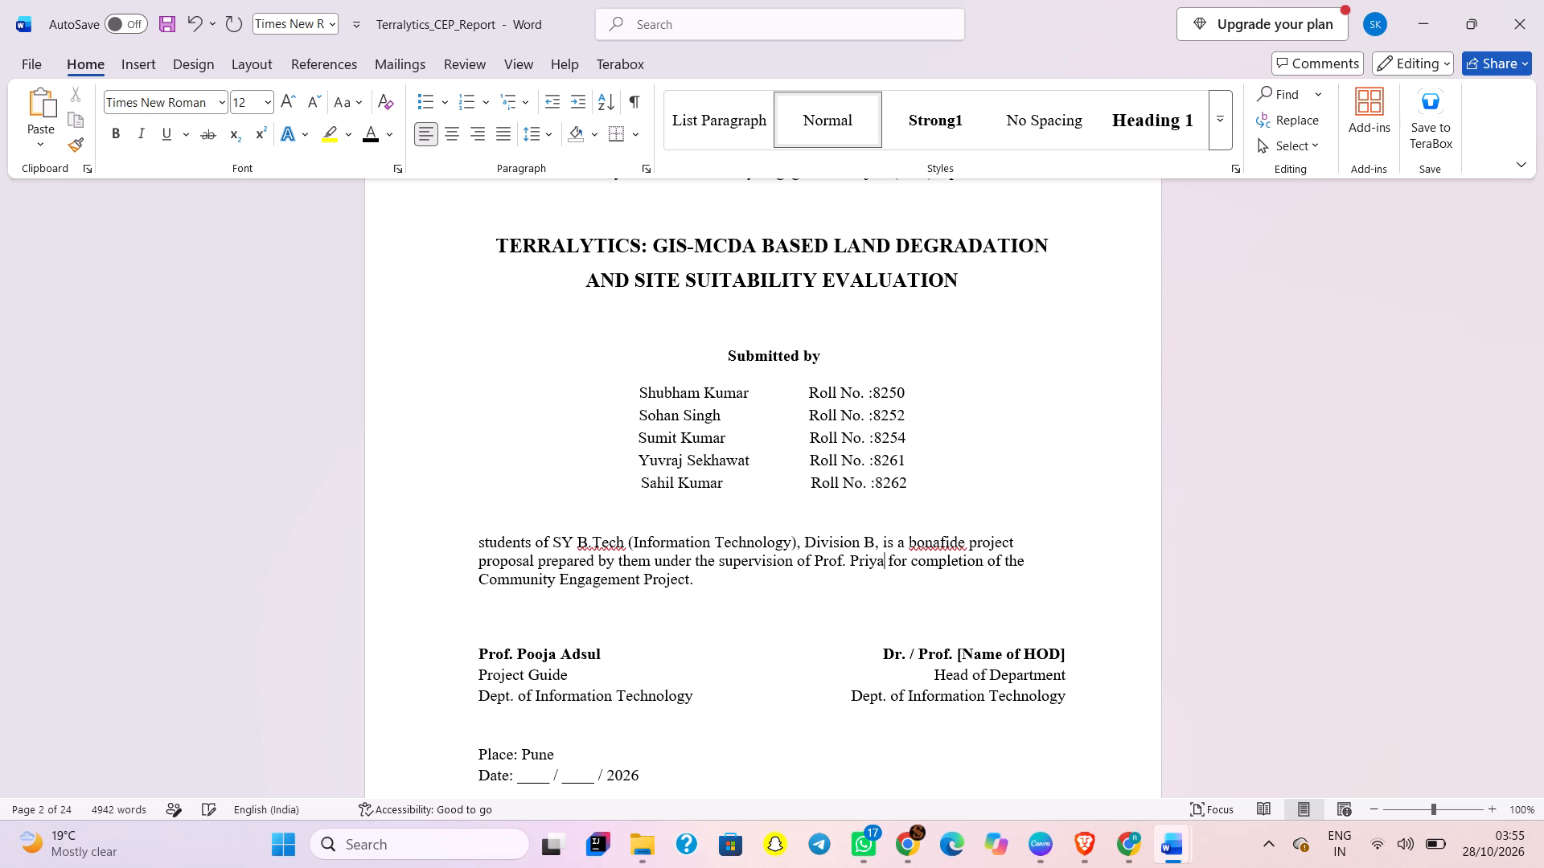
key(BackSpace)
key(BackSpace)
key(BackSpace)
key(BackSpace)
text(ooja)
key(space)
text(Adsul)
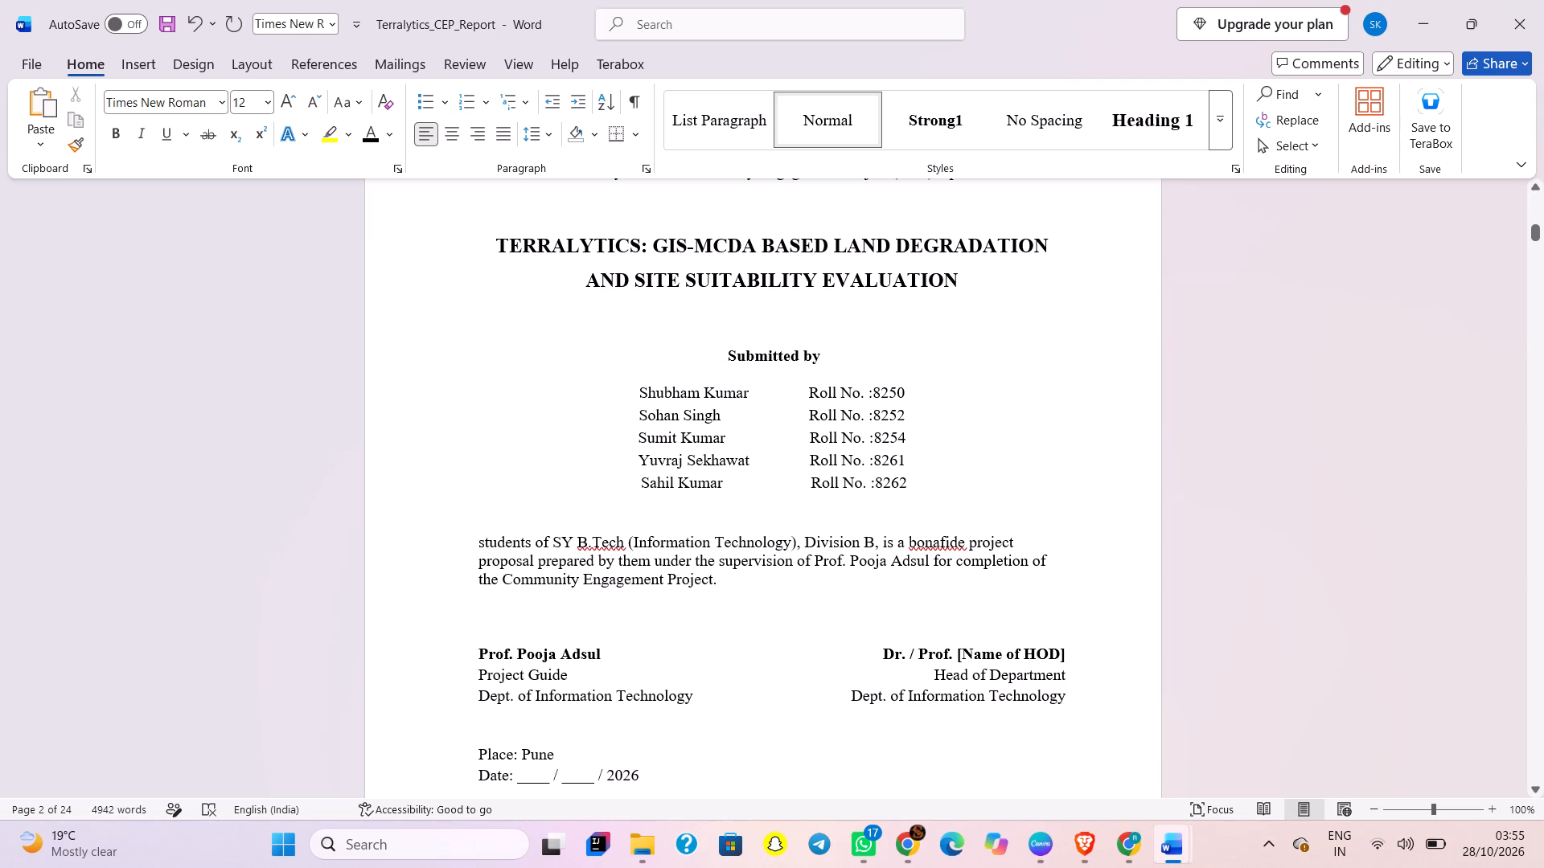
Add five blank lines between the bonafide paragraph and the signature block.
scroll(726, 616, up, 2)
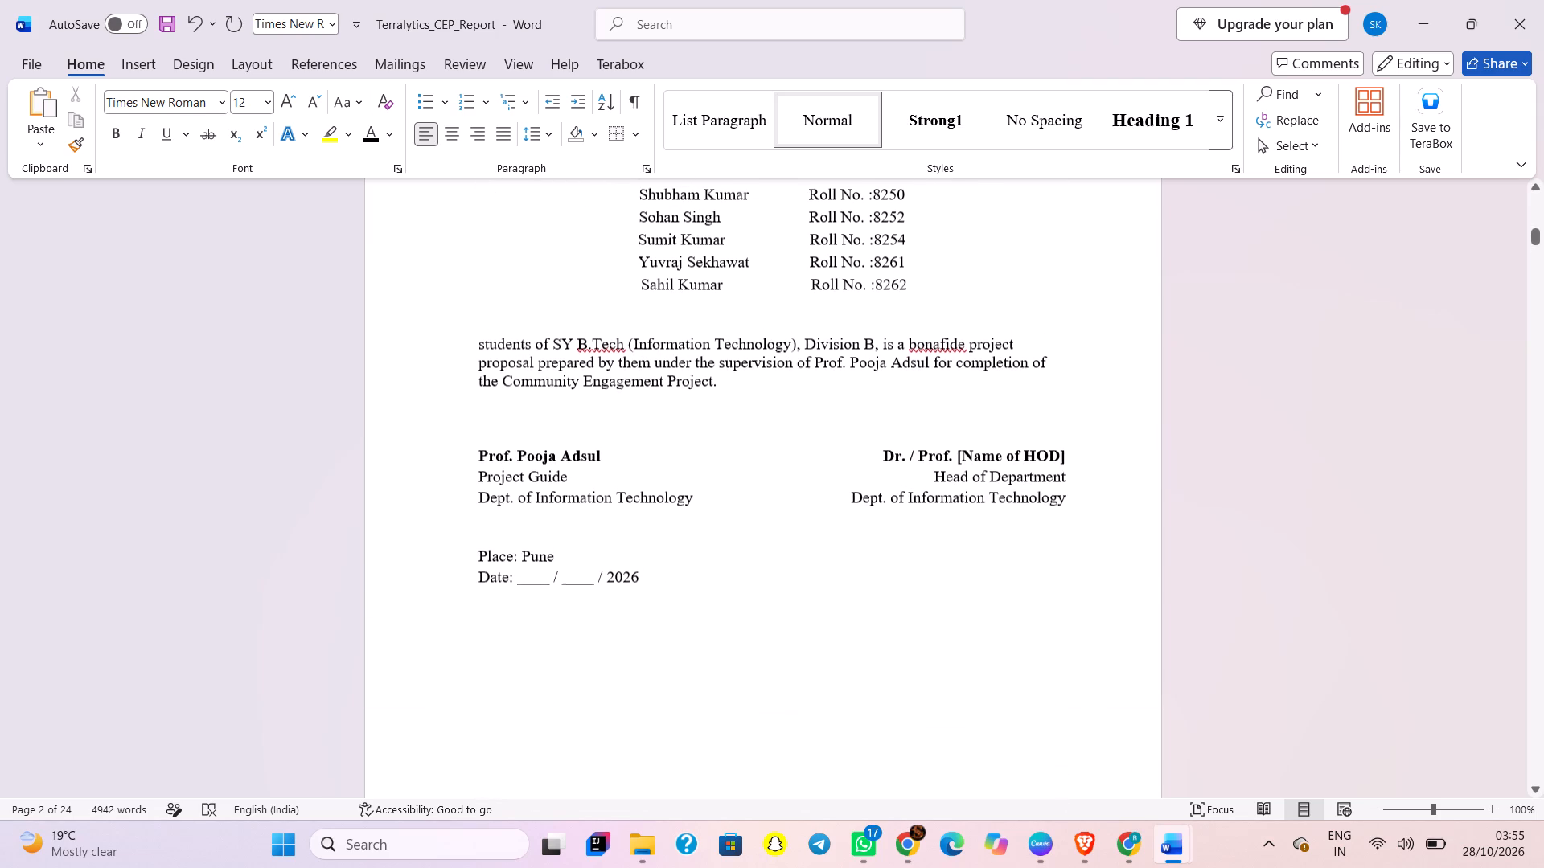
scroll(726, 616, up, 1)
click(719, 425)
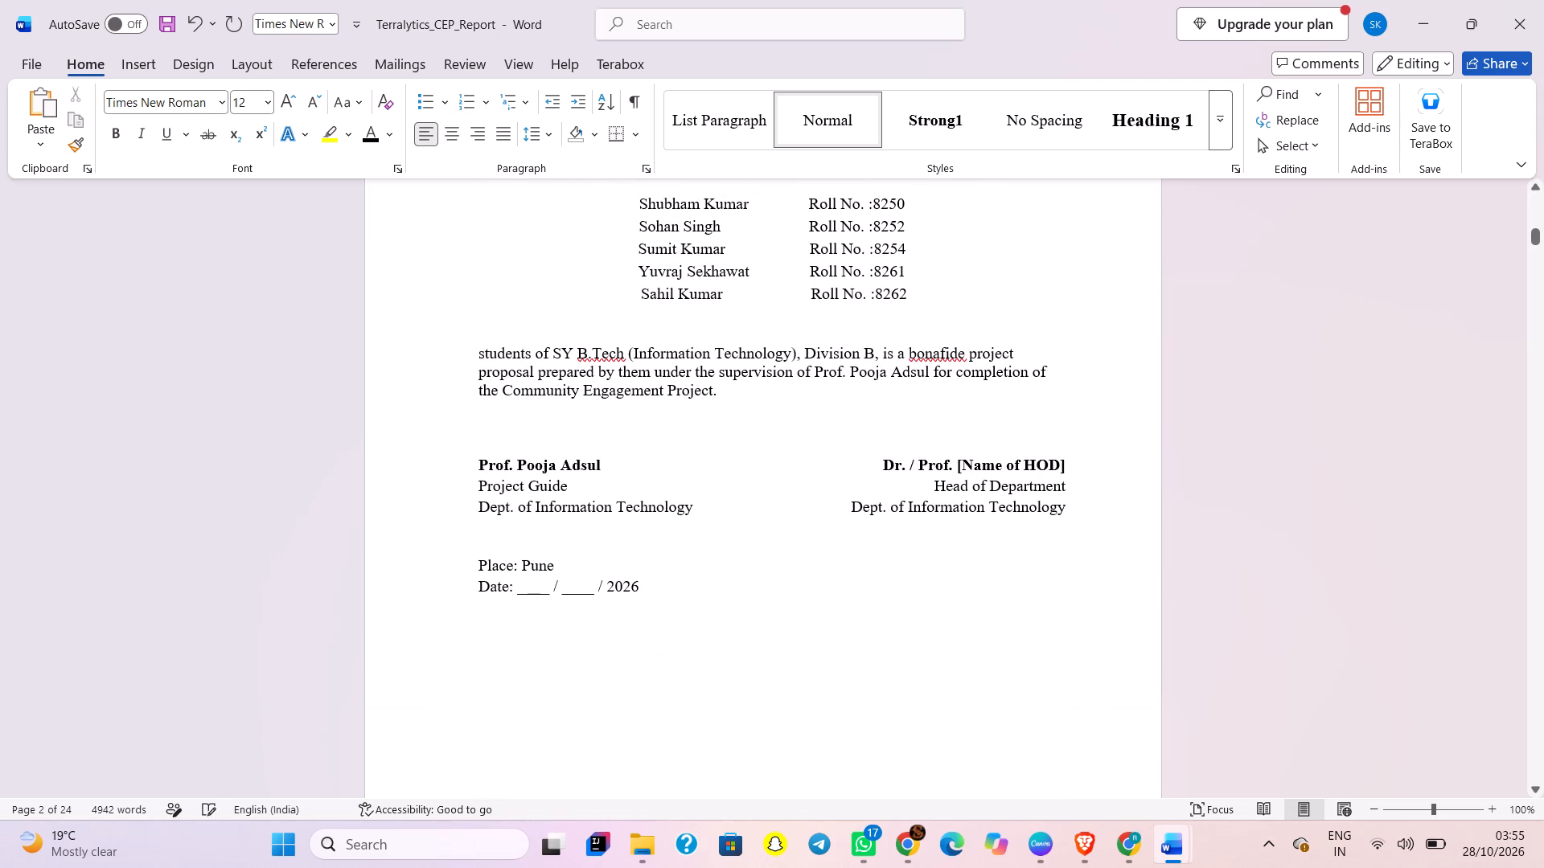
key(Return)
key(Return)
key(Return)
key(Return)
key(Return)
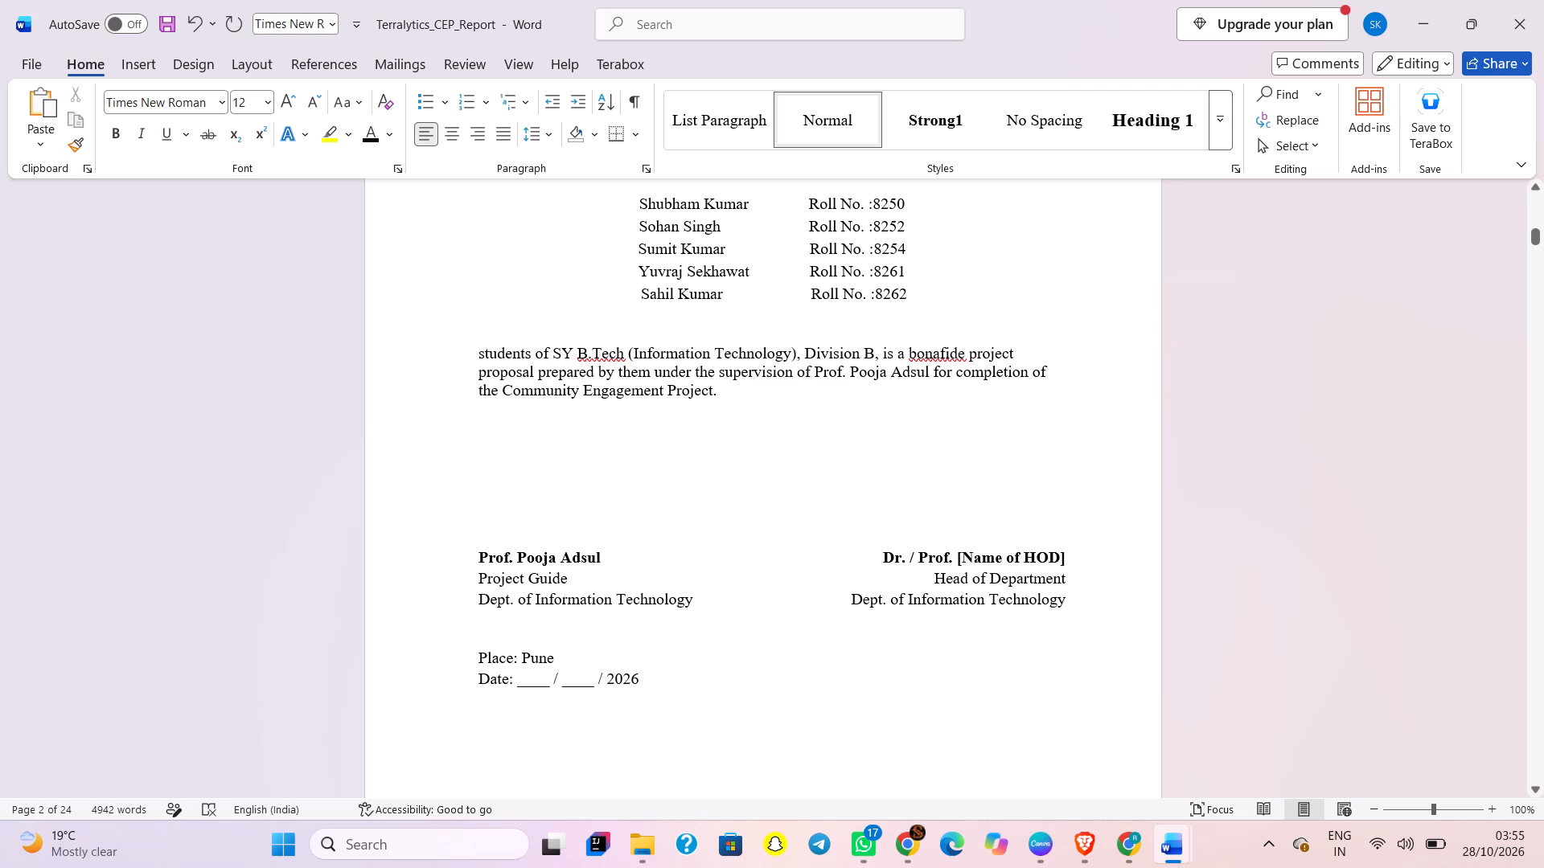
Add a net one blank line between the student list and the bonafide paragraph.
click(762, 315)
key(Return)
key(Return)
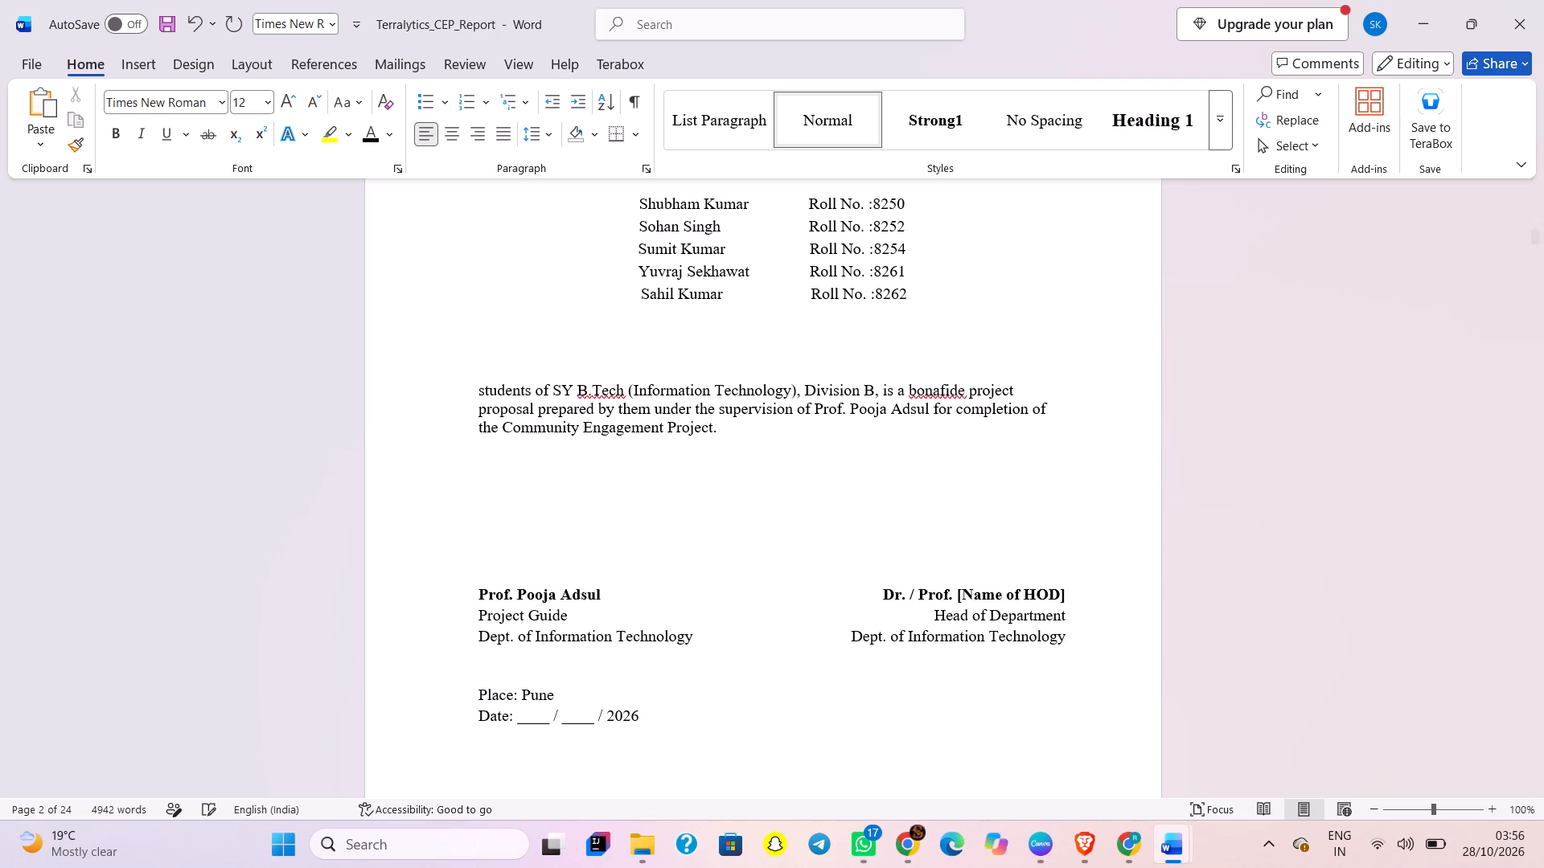
key(Return)
key(BackSpace)
key(BackSpace)
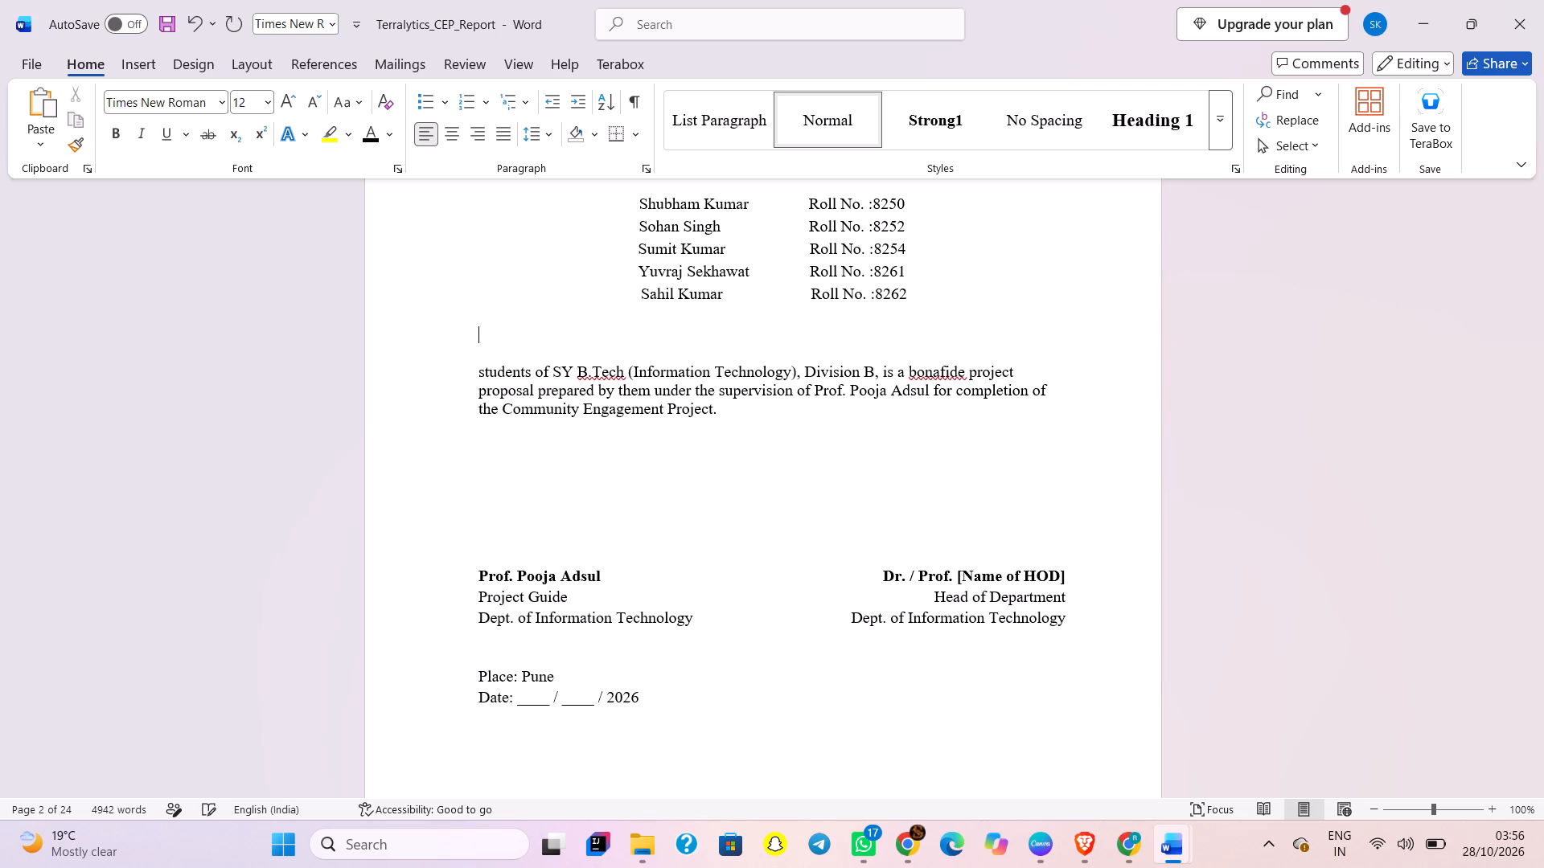
Add one more blank line between the bonafide paragraph and the signature block.
scroll(762, 315, down, 1)
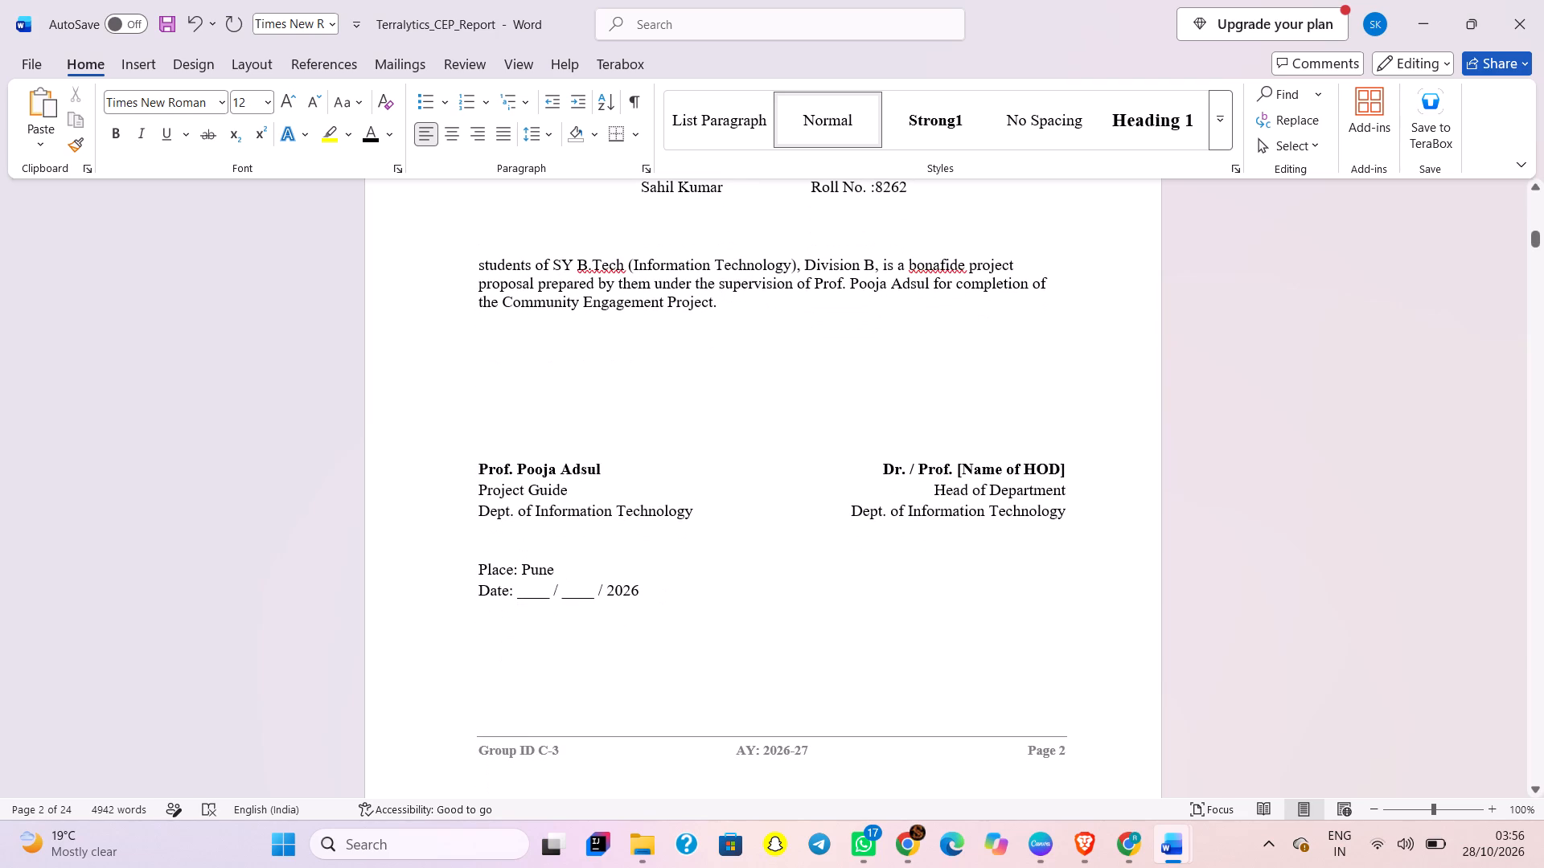
click(778, 387)
key(Return)
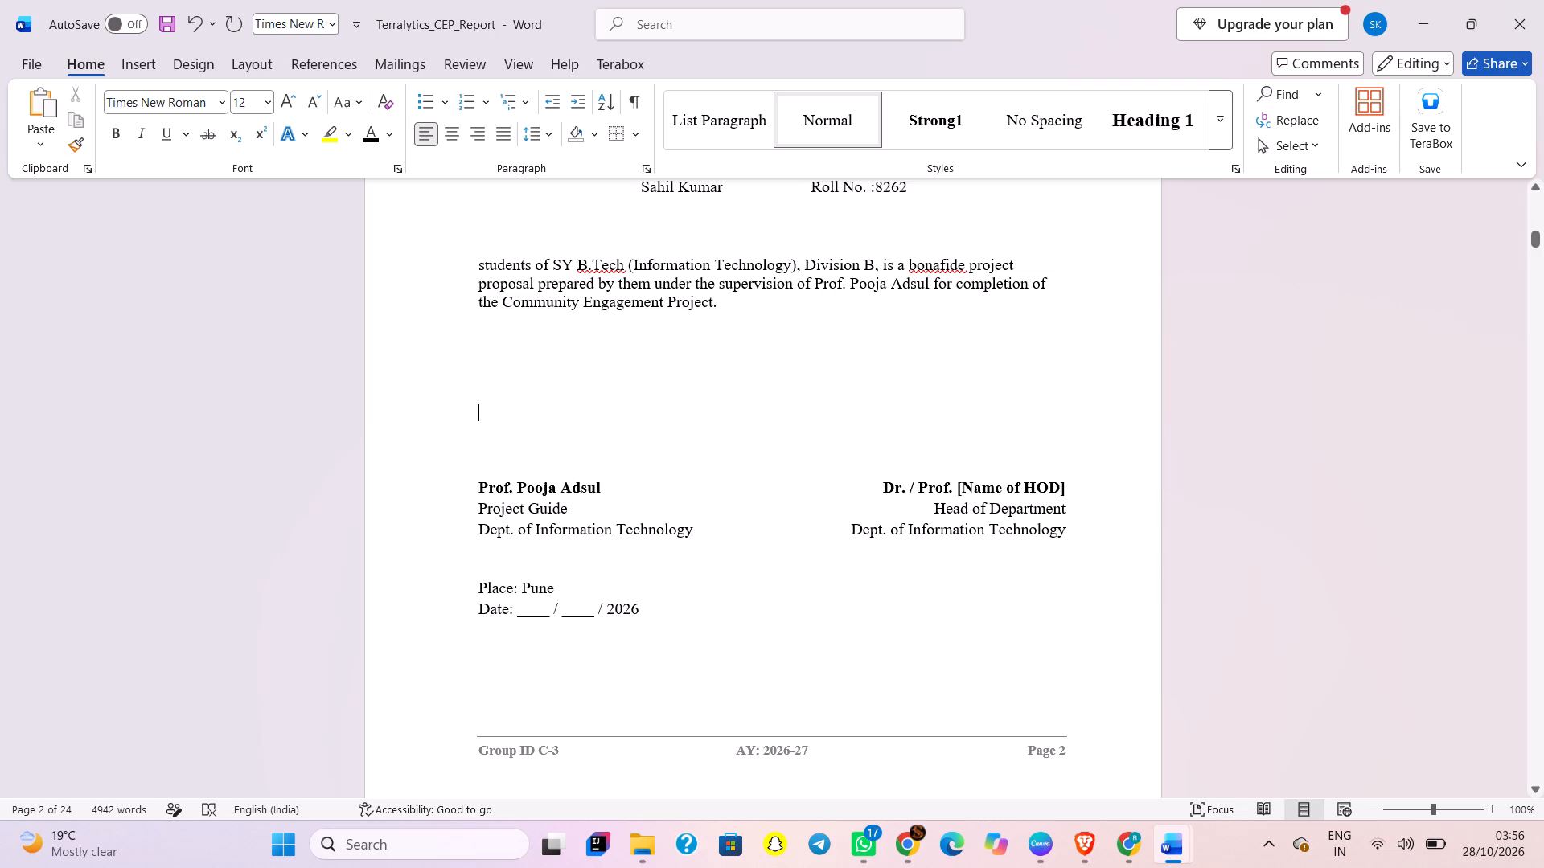
Remove "/ Prof." from the Head of Department's title in the certificate's signature block, keeping only "Dr.".
drag(952, 489, 914, 485)
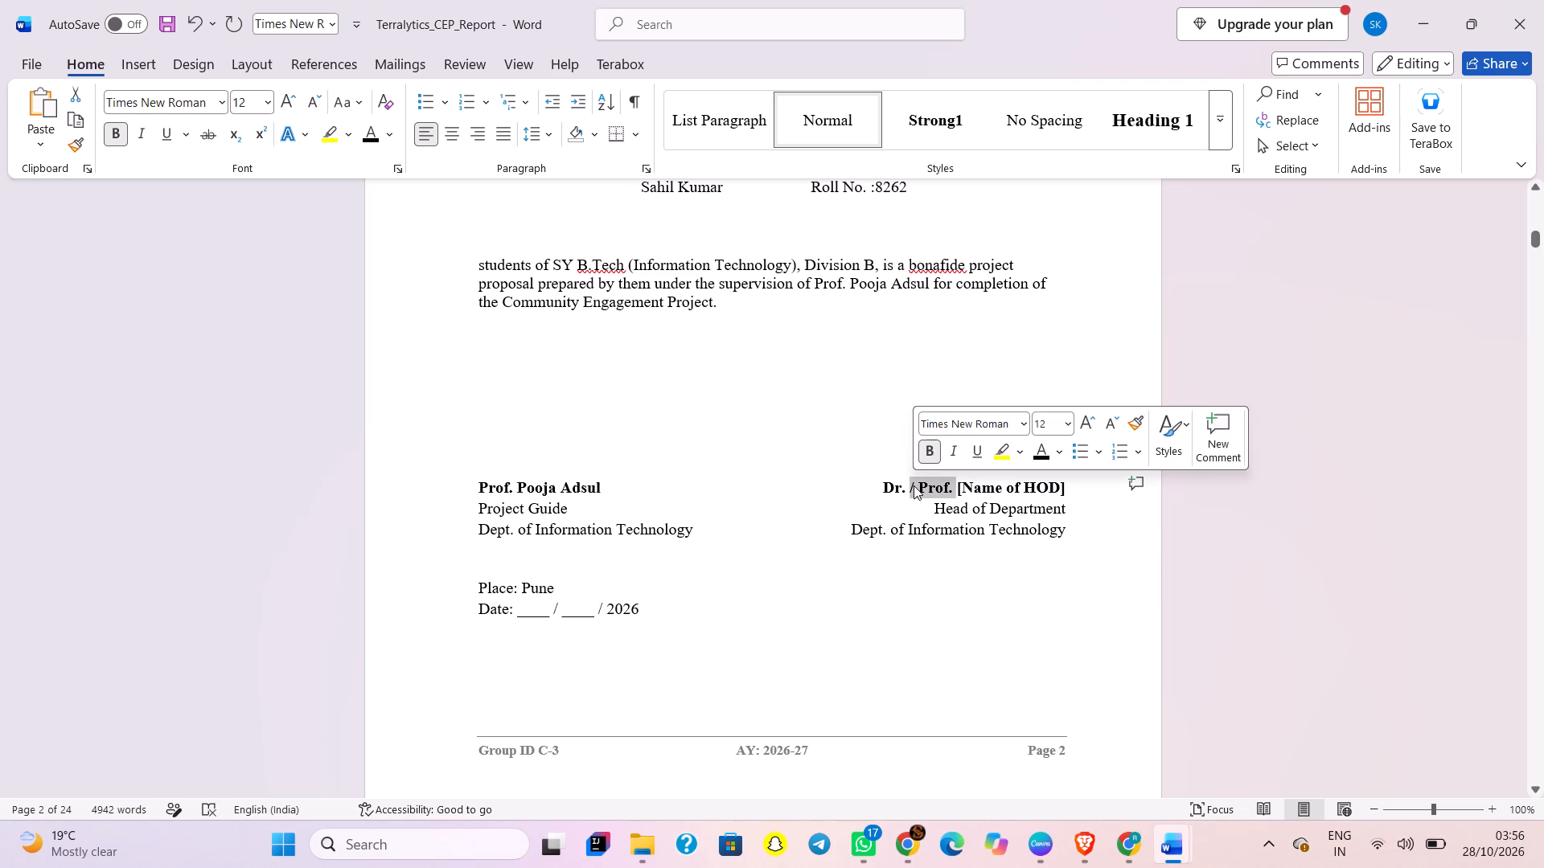
key(BackSpace)
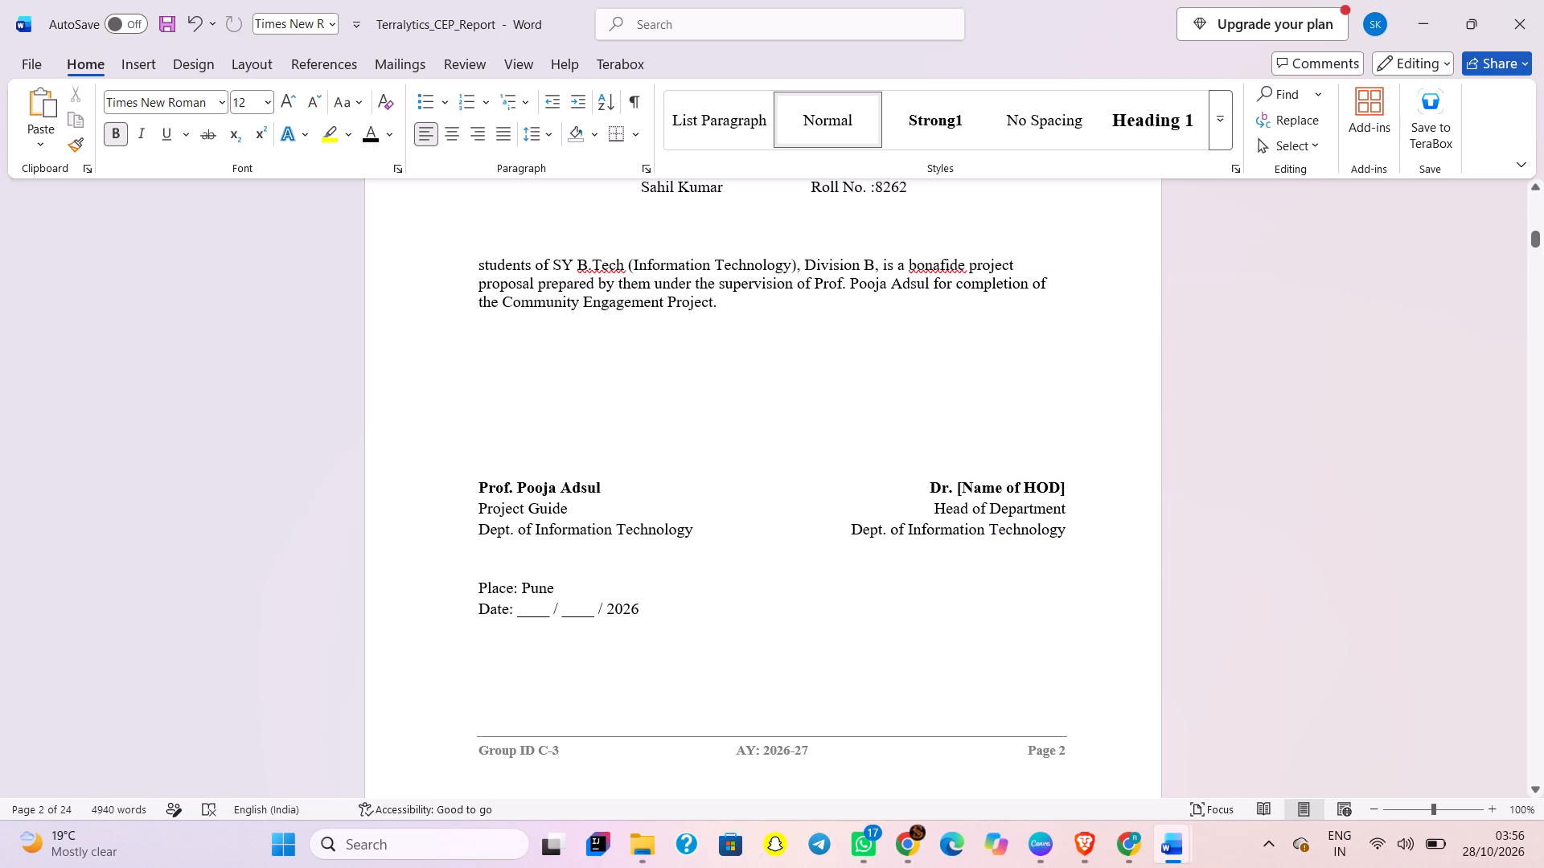
Replace the "[Name of HOD]" placeholder after "Dr." in the signature block with the department head's full name.
click(1060, 489)
key(BackSpace)
key(BackSpace)
key(BackSpace)
key(BackSpace)
key(BackSpace)
key(BackSpace)
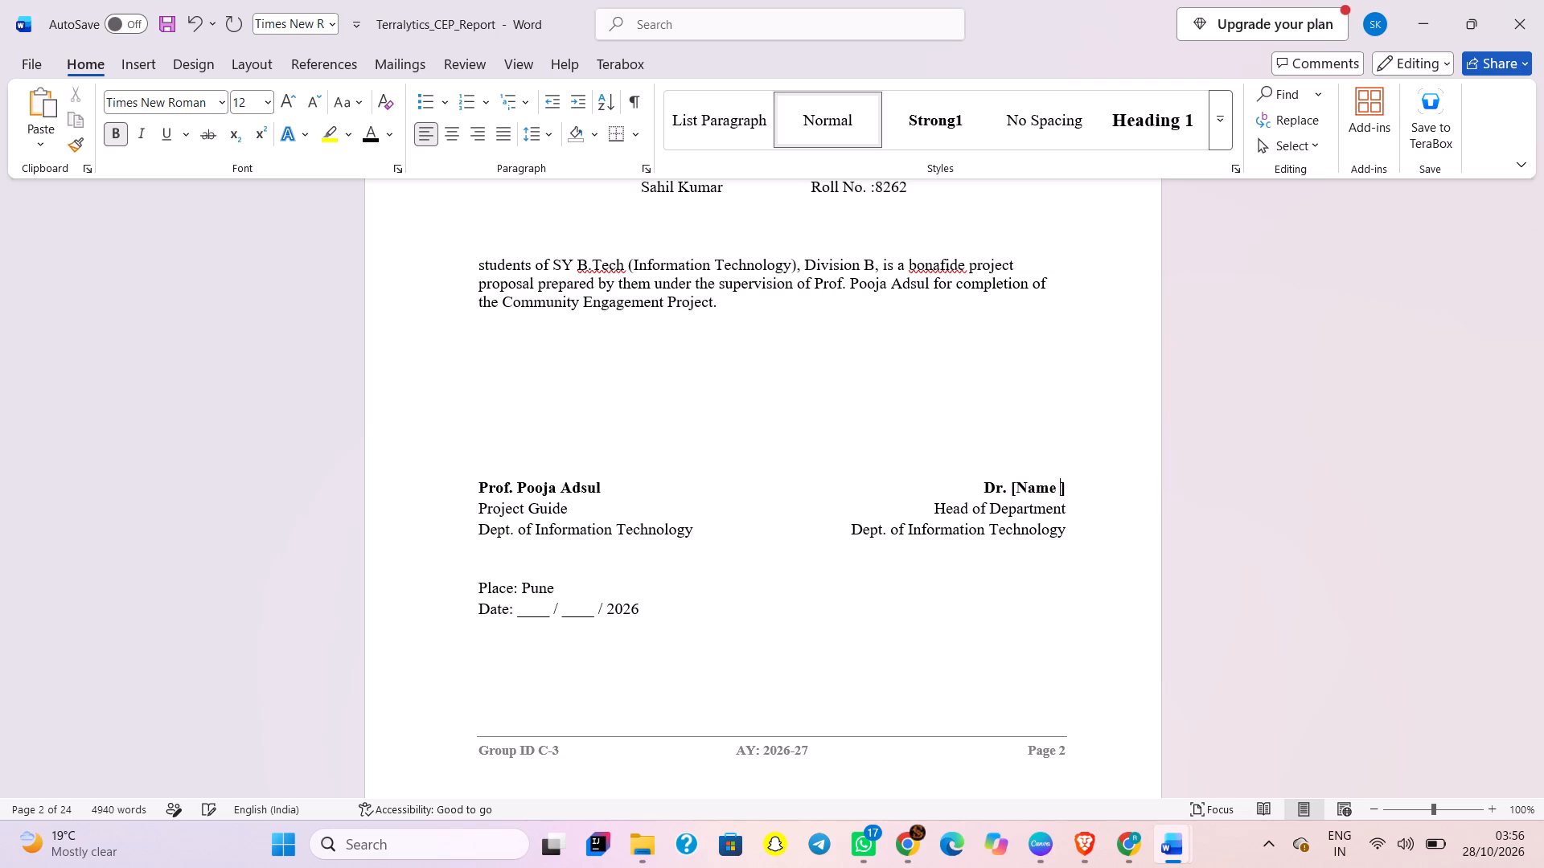
key(BackSpace)
key(BackSpace)
key(BackSpace)
key(BackSpace)
key(BackSpace)
key(Right)
key(BackSpace)
key(BackSpace)
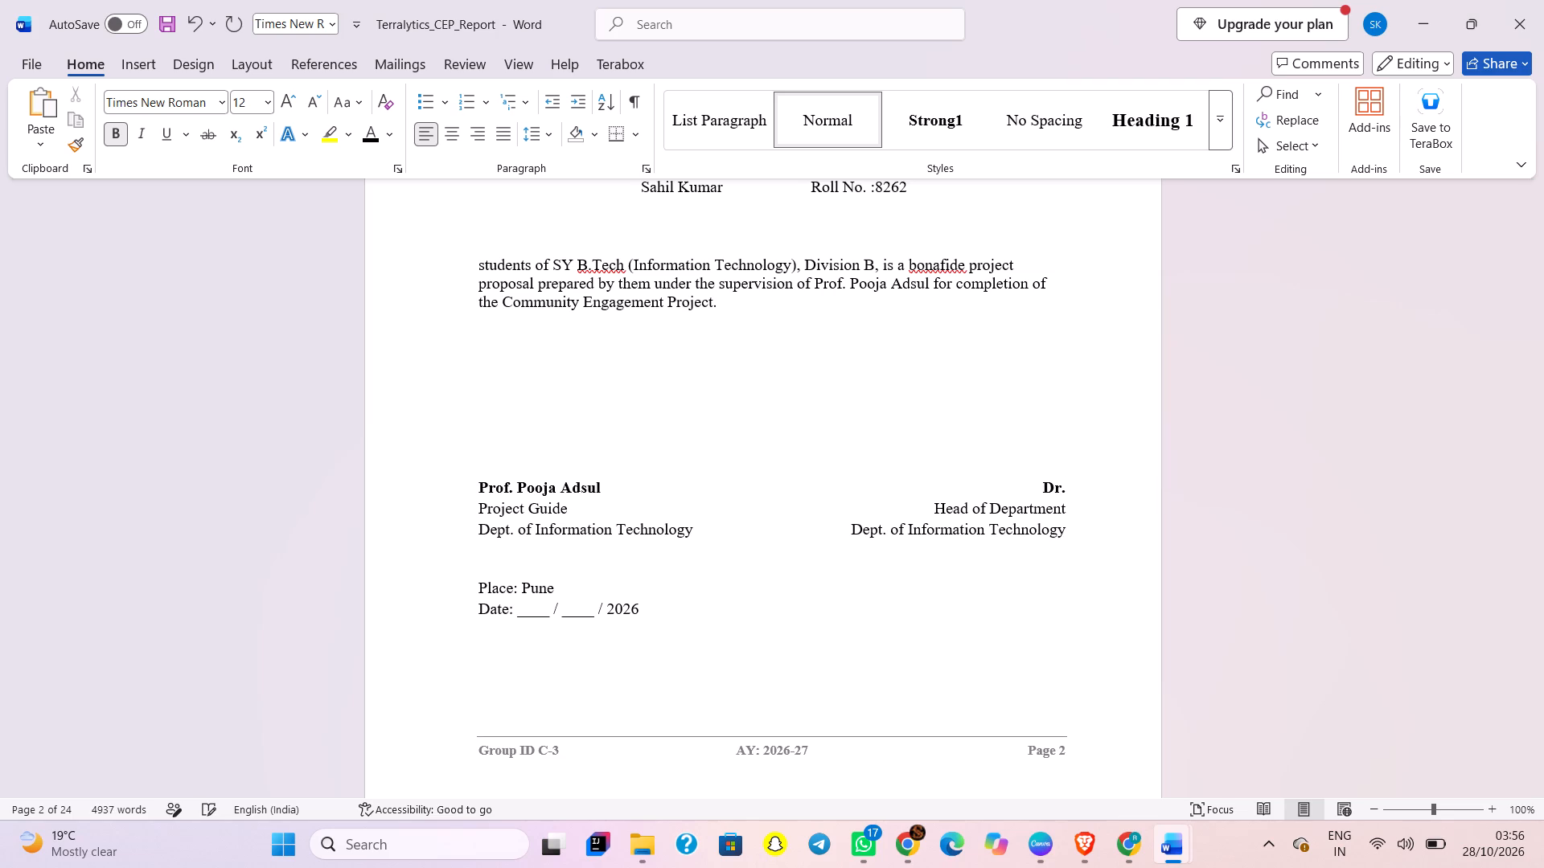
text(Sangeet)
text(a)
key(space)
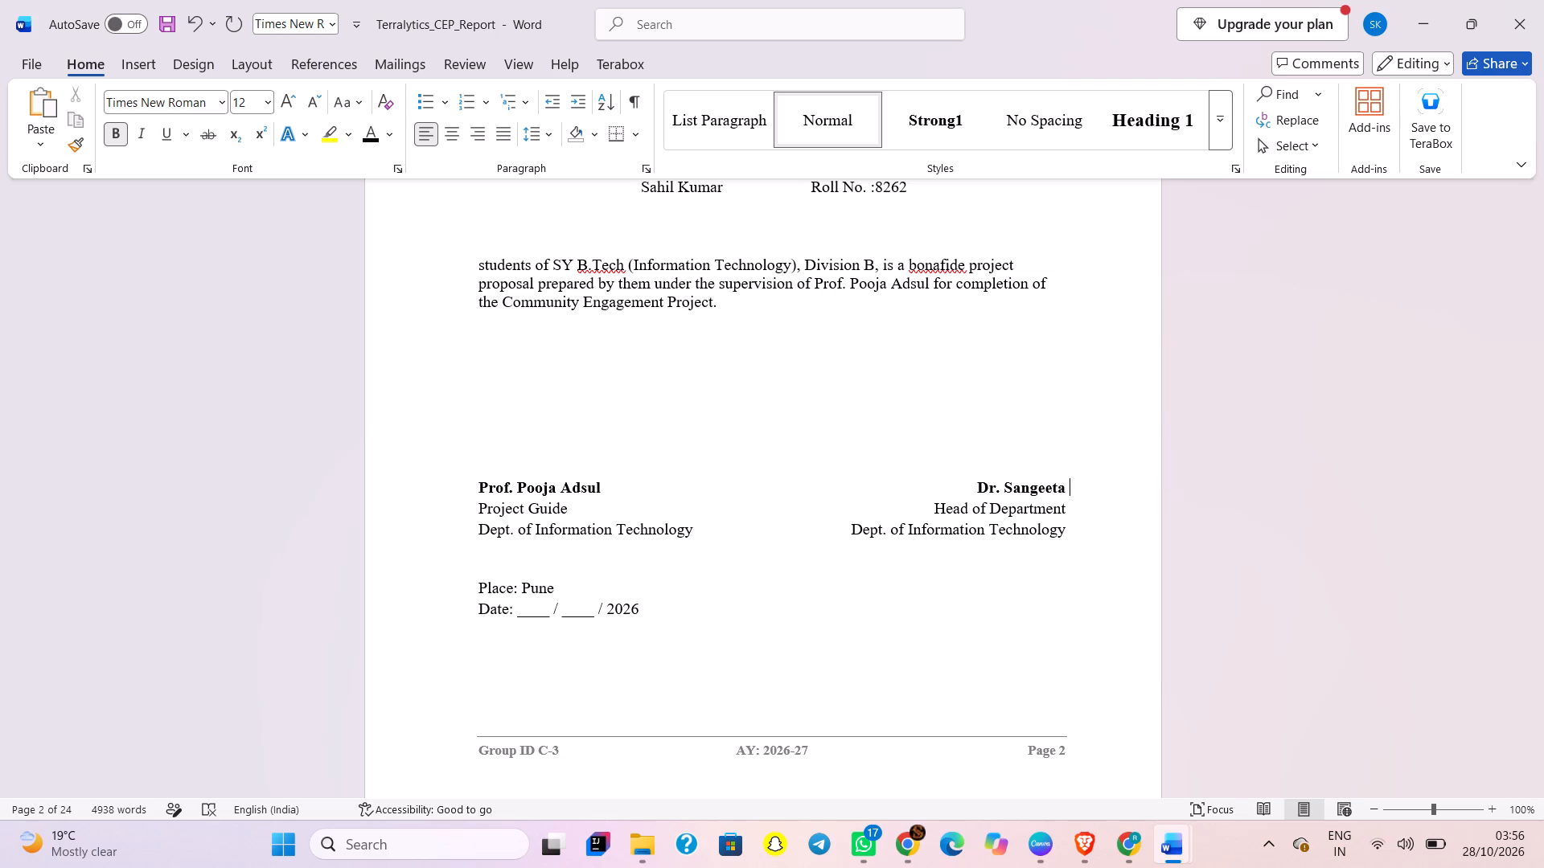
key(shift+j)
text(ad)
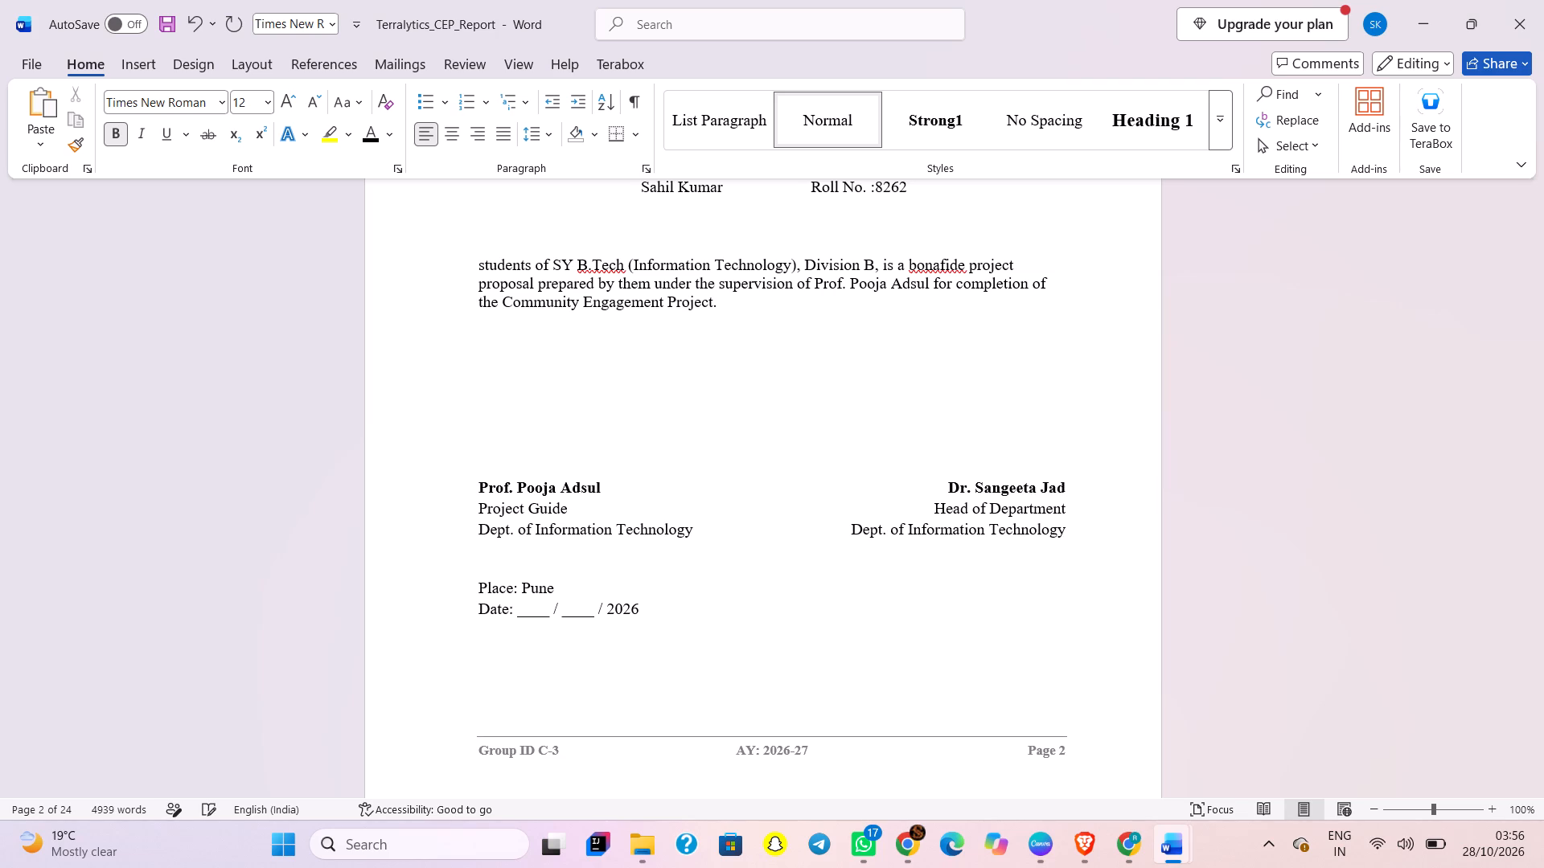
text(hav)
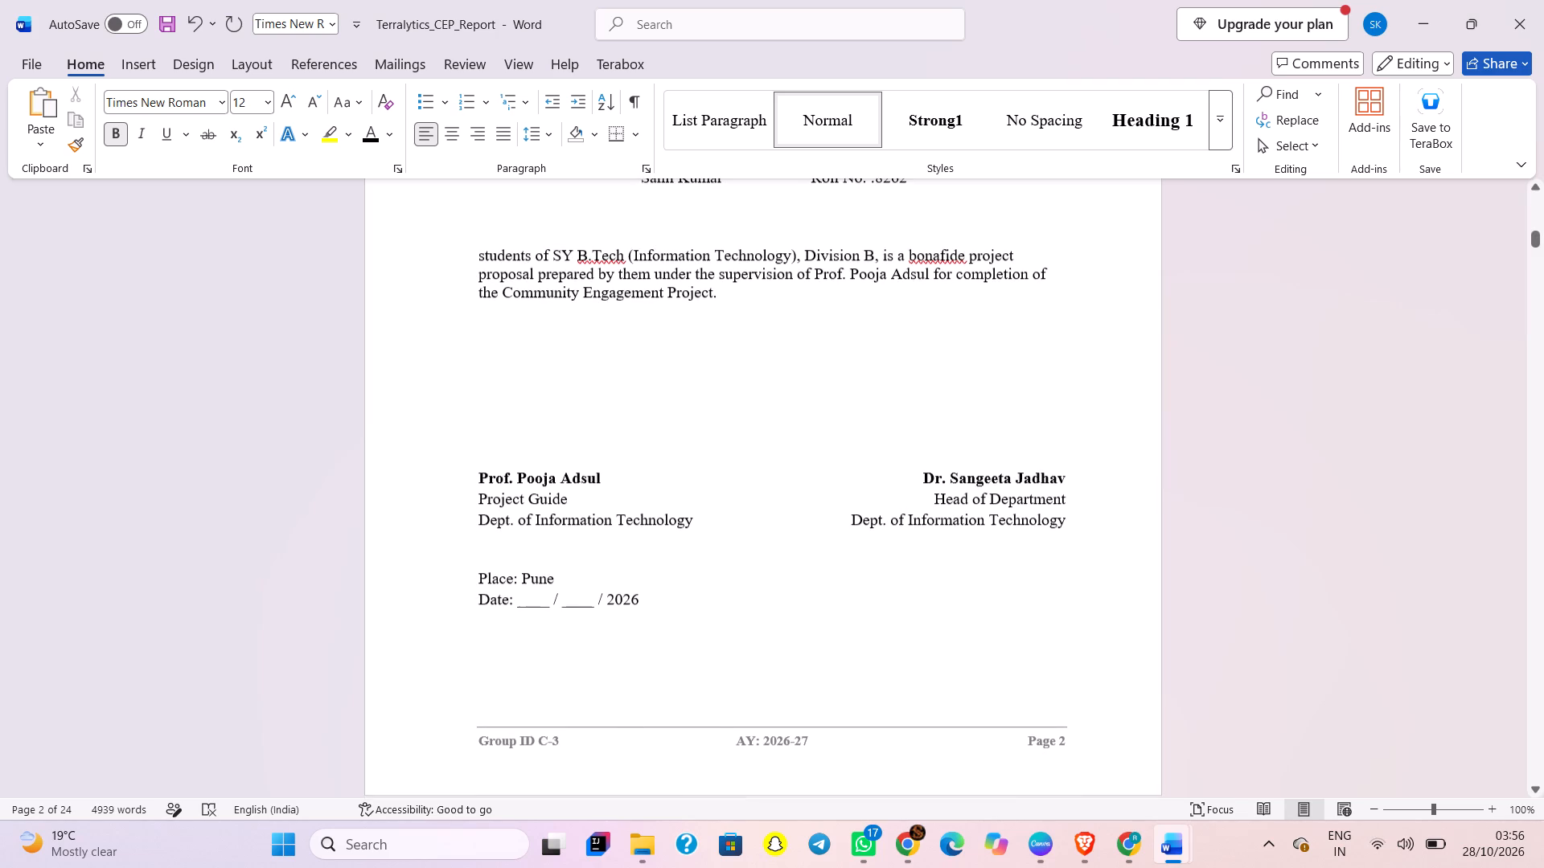
Review the certificate and cover page details and continue down to the start of the abstract page.
scroll(609, 611, up, 3)
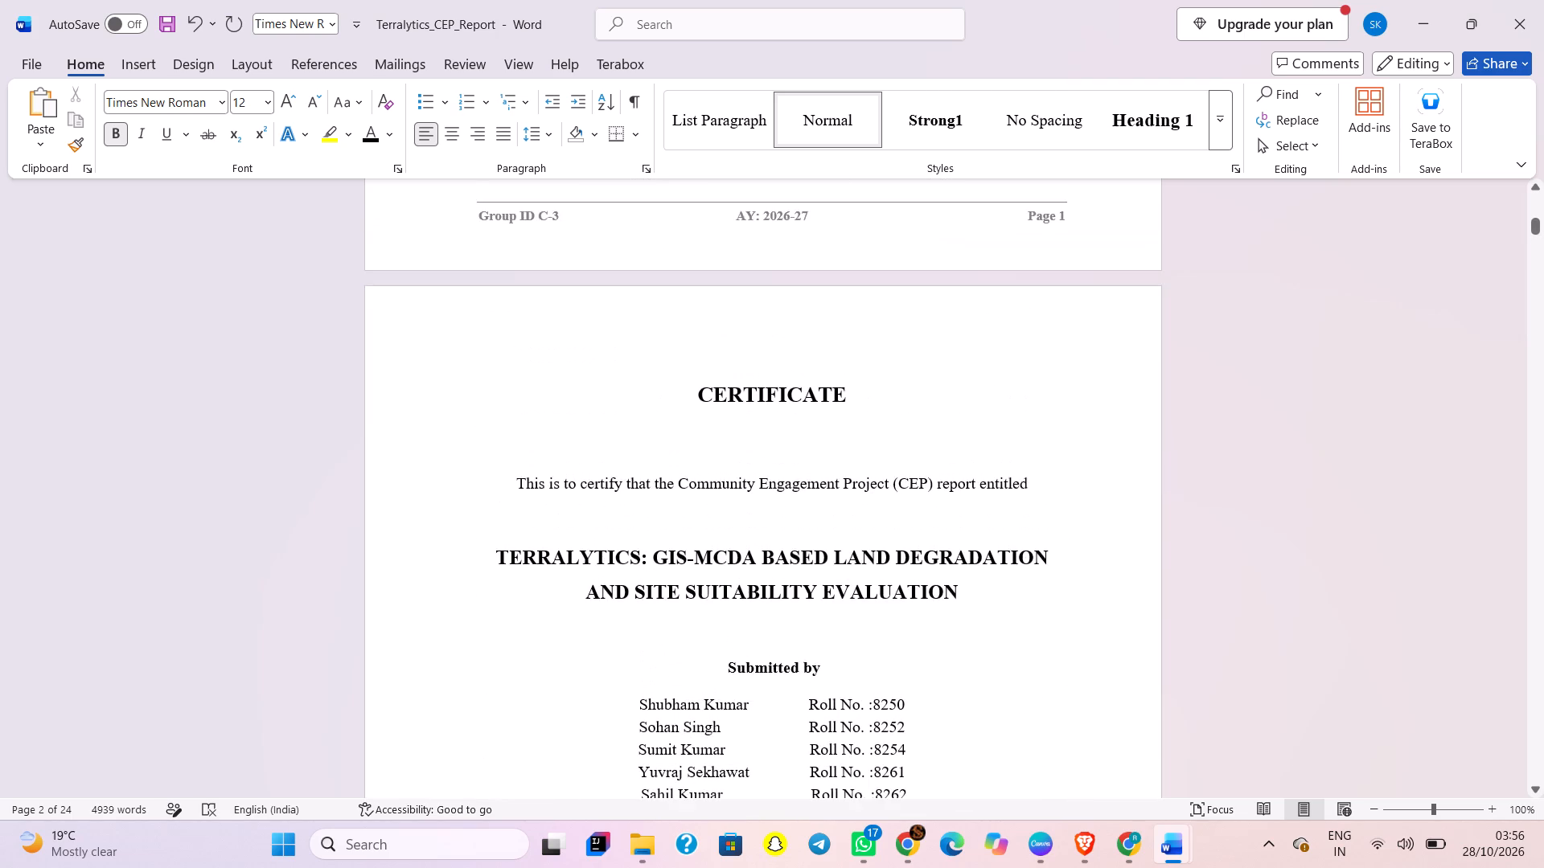
scroll(609, 611, up, 3)
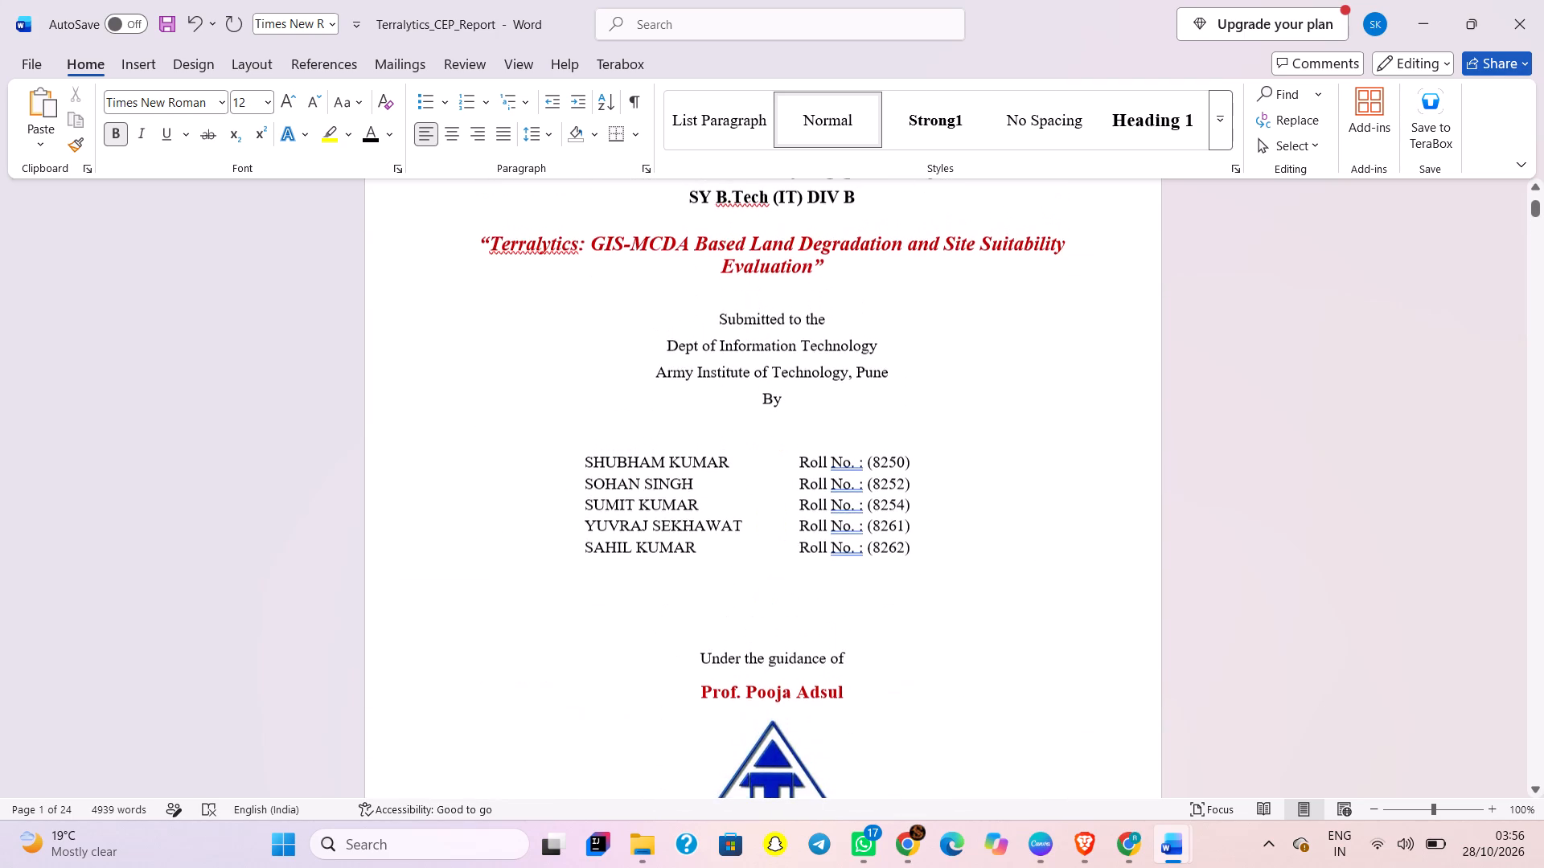
scroll(609, 611, up, 1)
scroll(609, 611, down, 6)
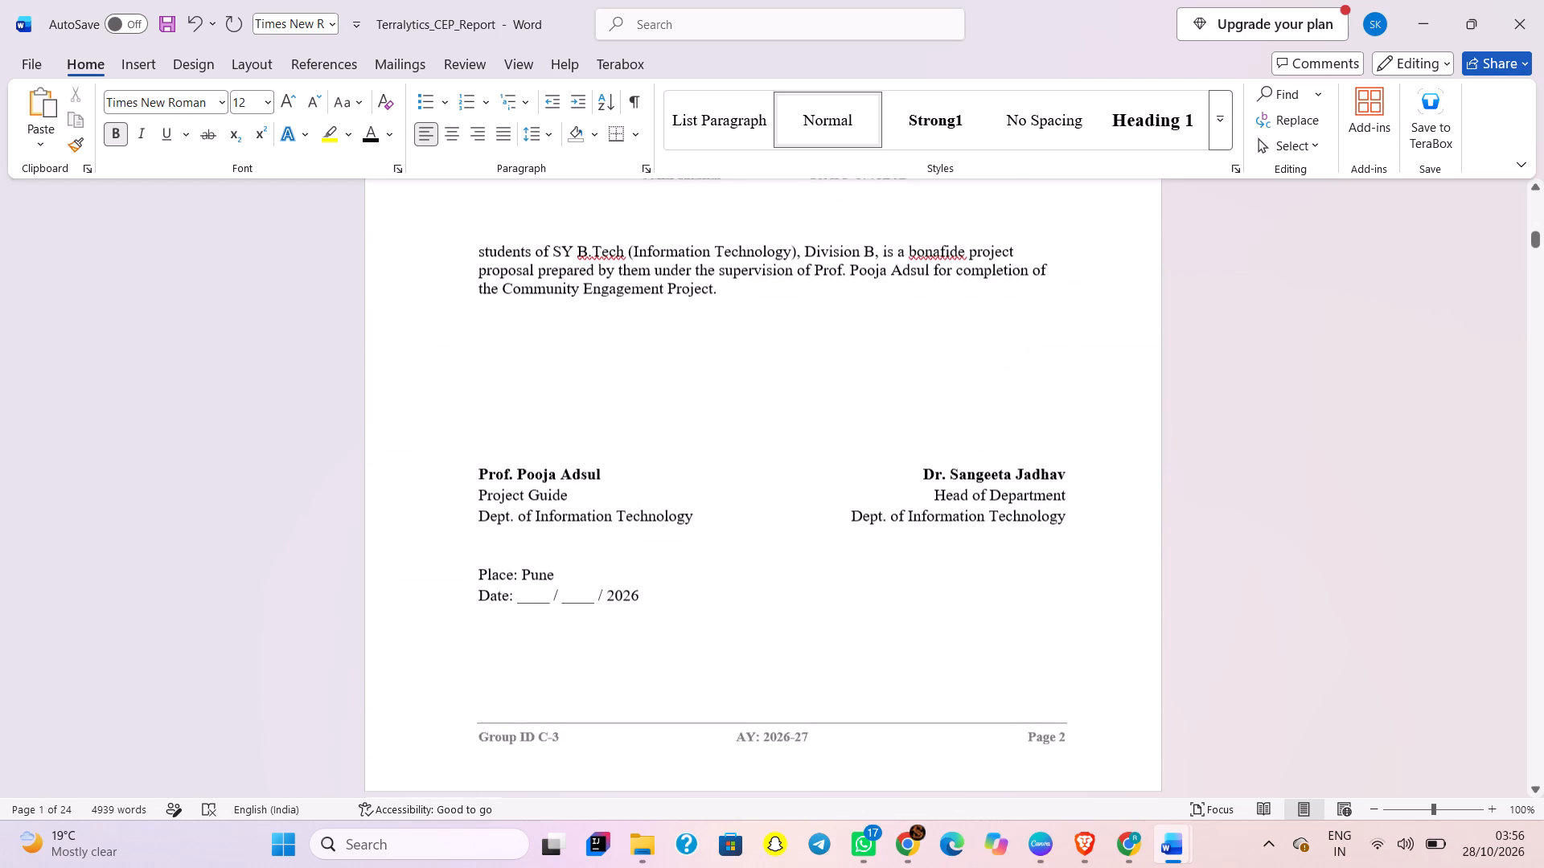
scroll(609, 611, down, 3)
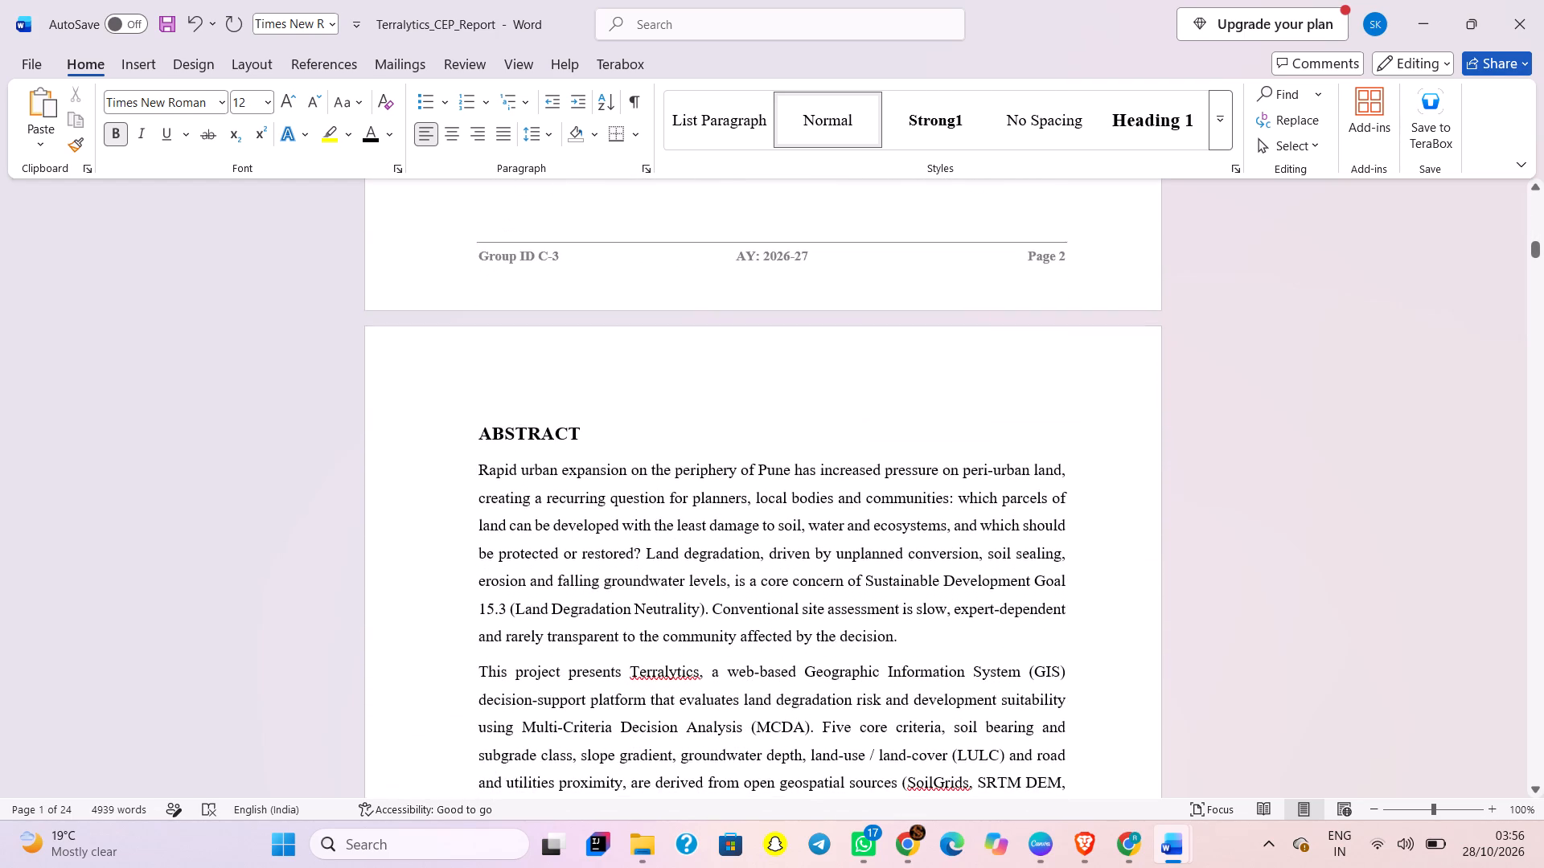
Place the insertion point at the start of the ABSTRACT heading on the page after the certificate.
click(470, 422)
click(478, 423)
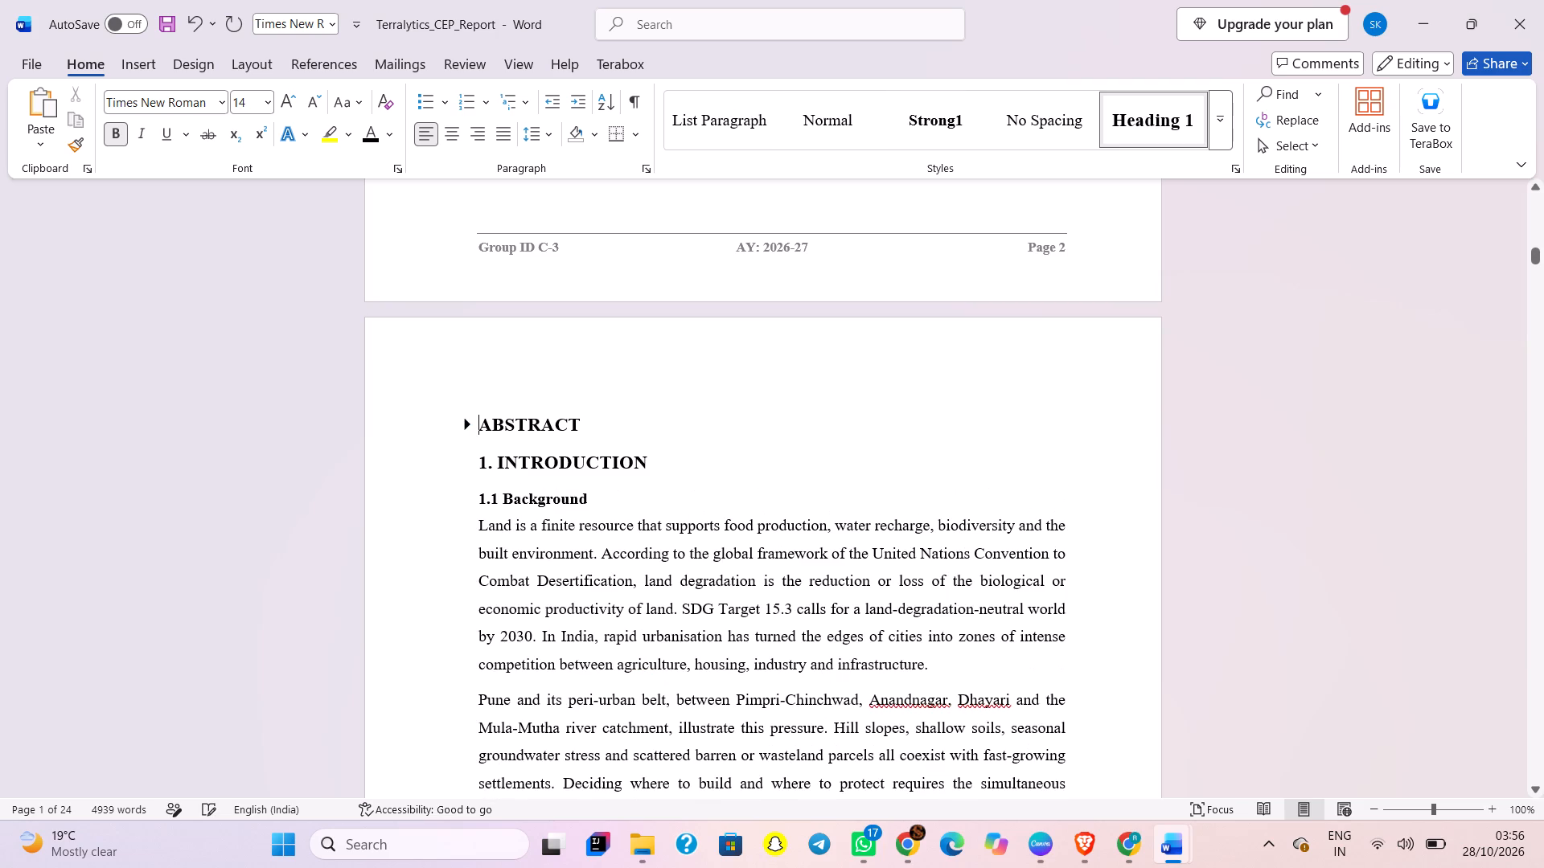
Expand the collapsed Abstract section and shift its ABSTRACT heading to the page centre with 20 leading spaces.
click(473, 424)
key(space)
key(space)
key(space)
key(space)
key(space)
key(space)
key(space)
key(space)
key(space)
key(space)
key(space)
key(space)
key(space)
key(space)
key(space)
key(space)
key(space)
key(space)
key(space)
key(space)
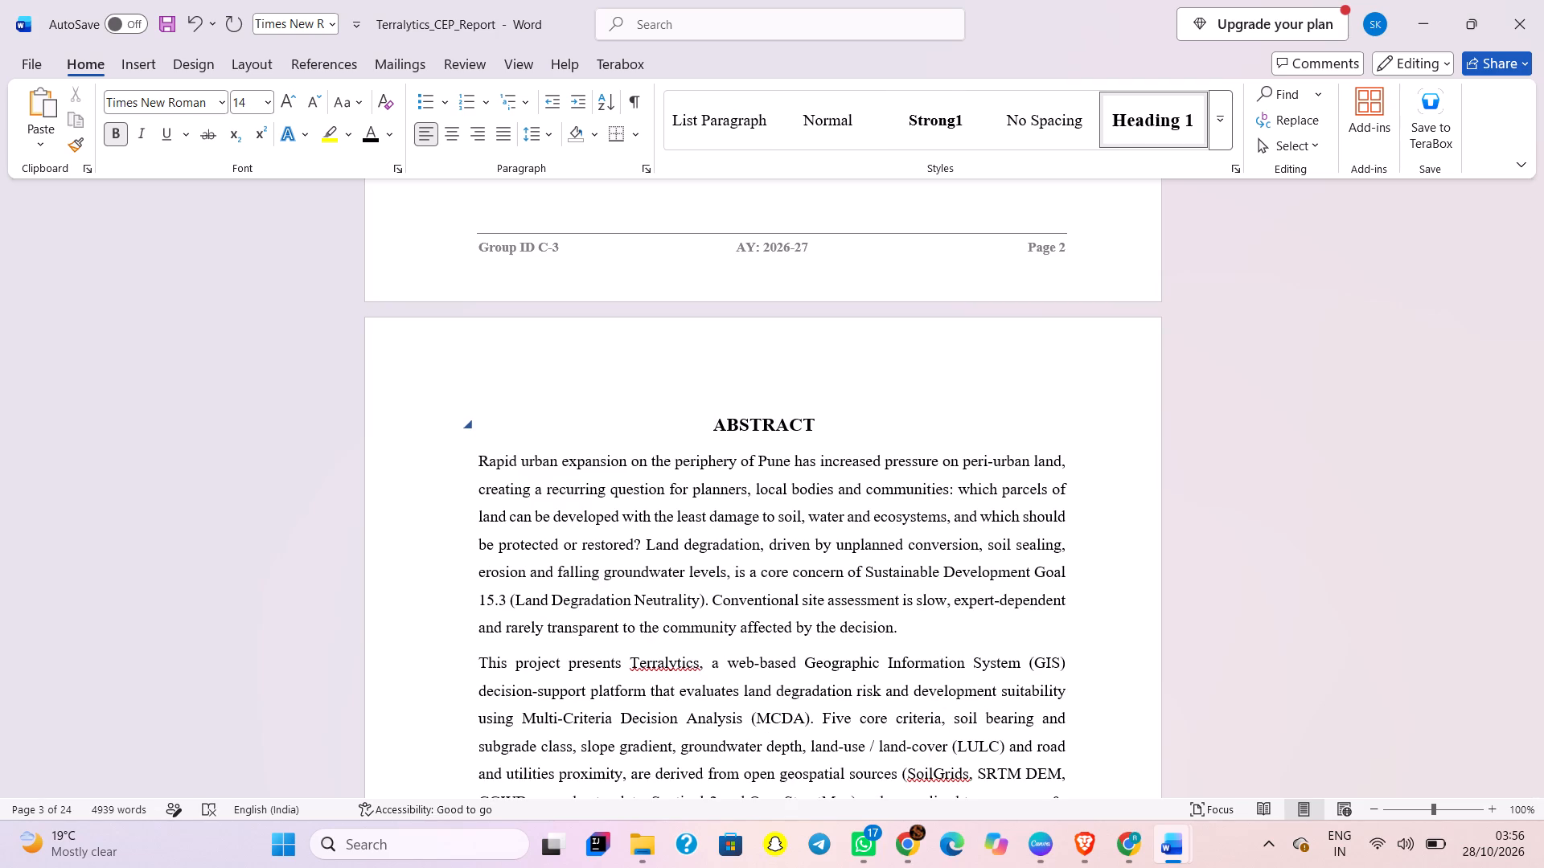
Make the word "Terralytics" bold in the opening sentence of the abstract's second paragraph.
scroll(474, 422, down, 1)
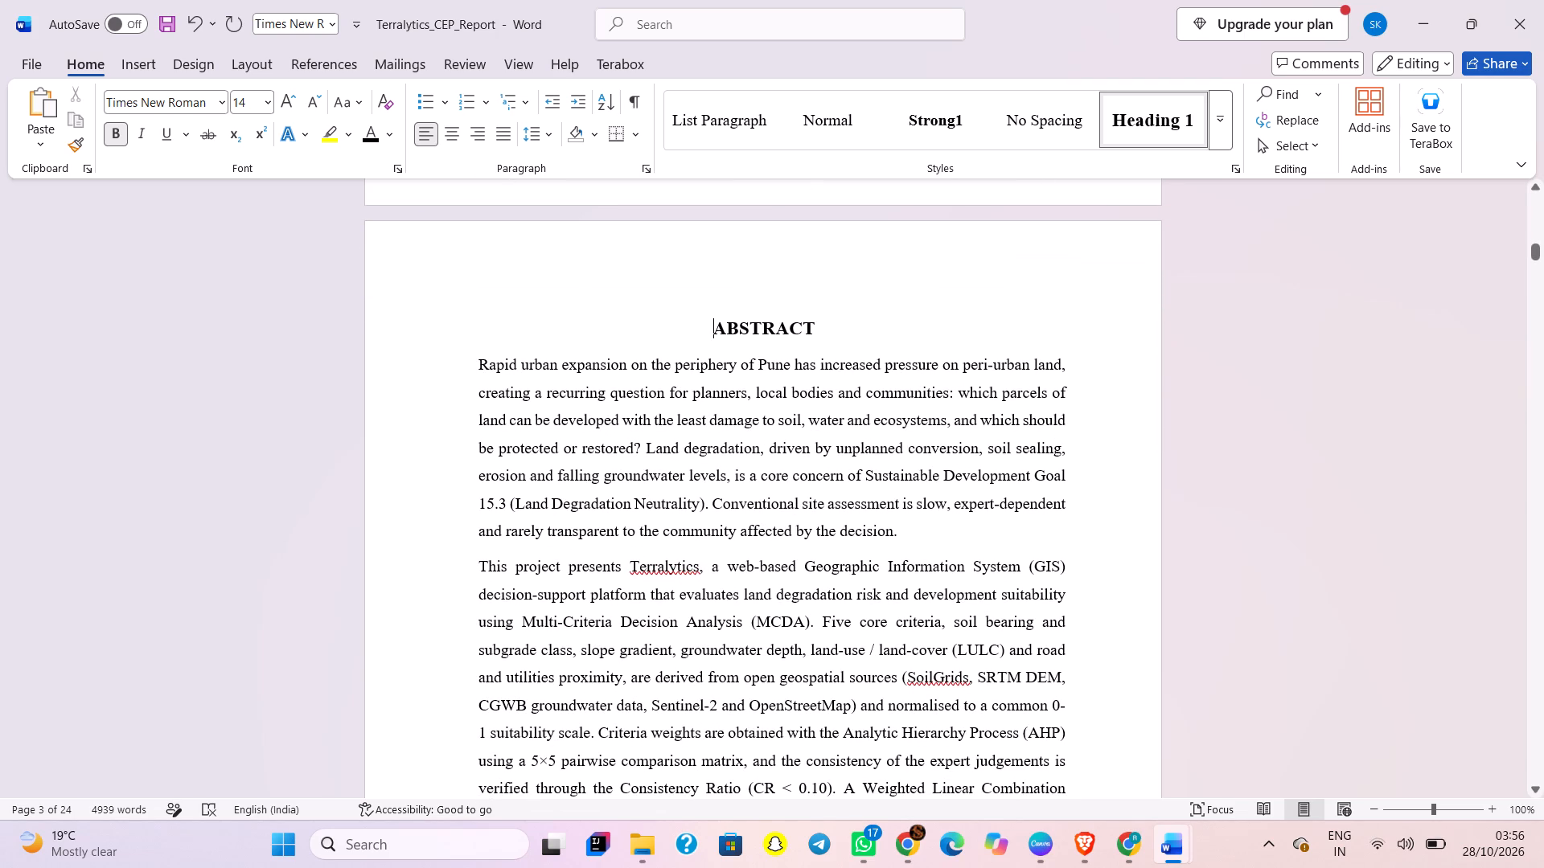
drag(630, 568, 696, 566)
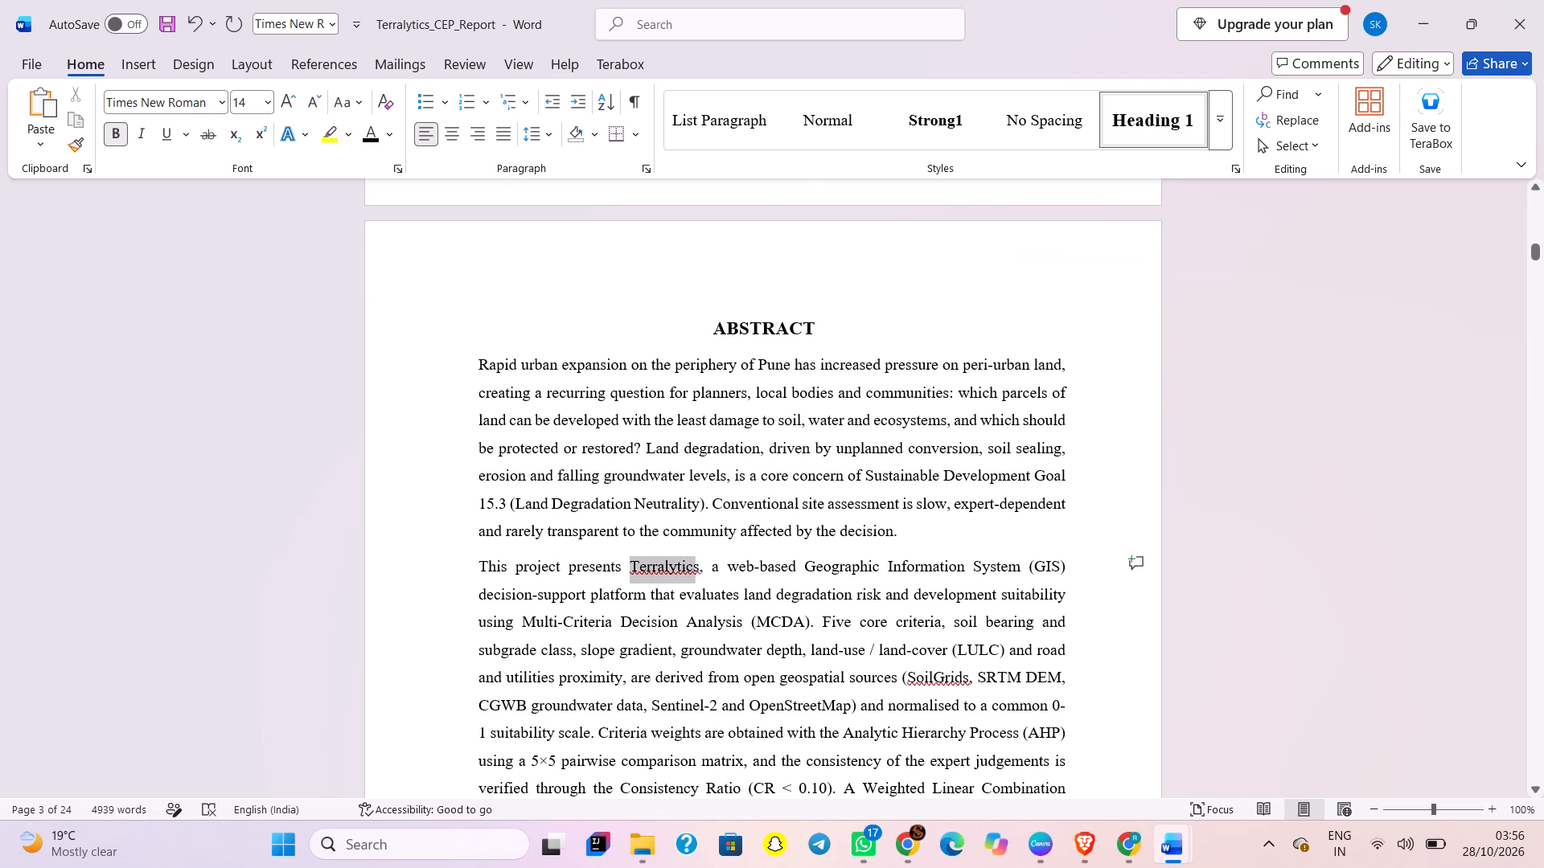
drag(696, 566, 698, 566)
key(ctrl+b)
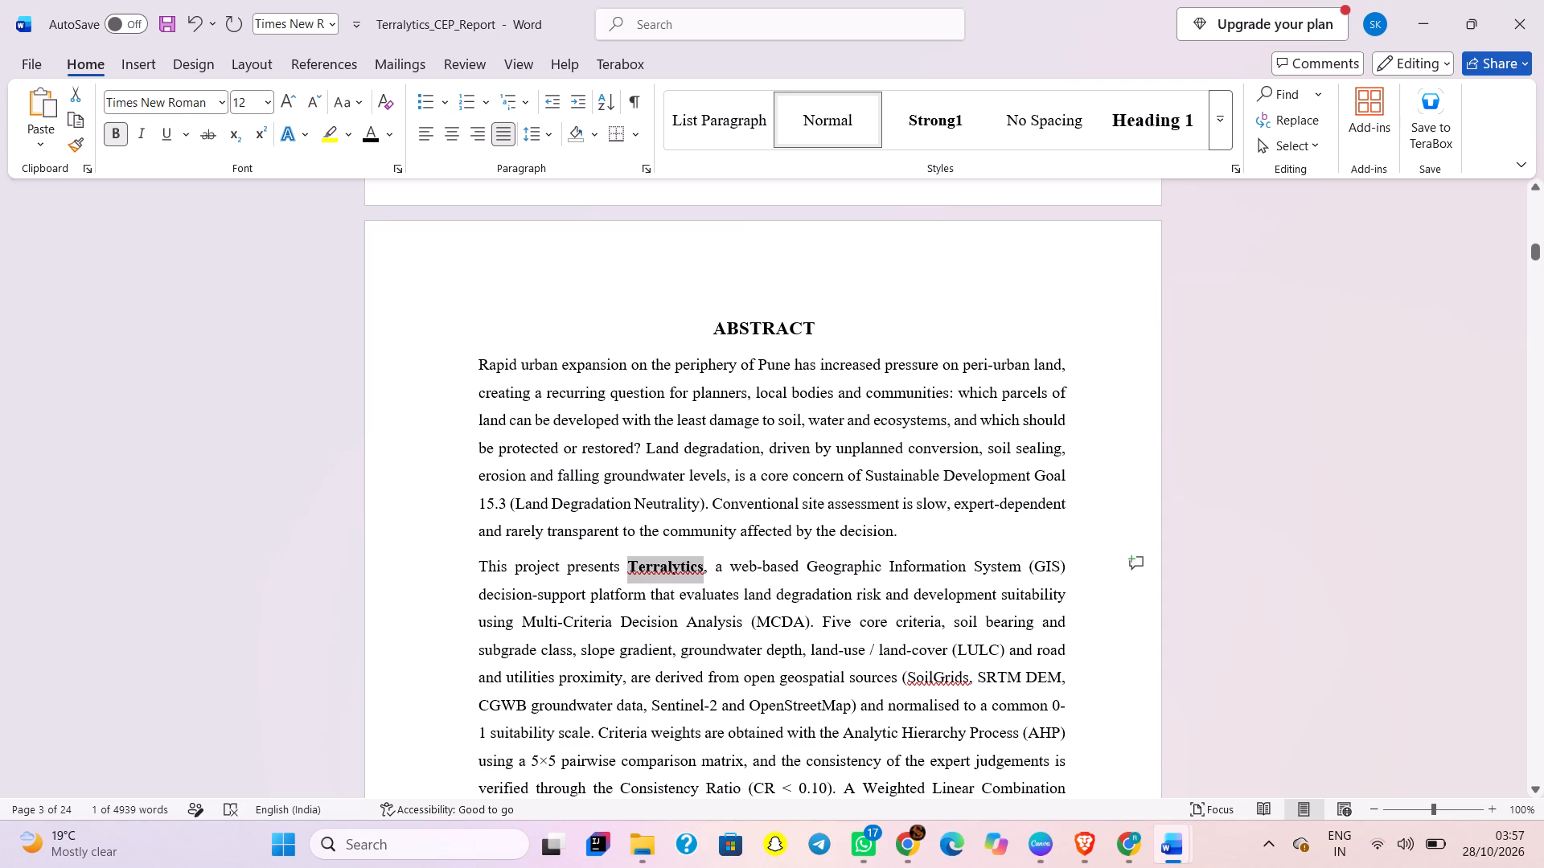
Make "(Land Degradation Neutrality)." bold in the abstract's first paragraph.
drag(504, 502, 706, 516)
click(708, 516)
drag(708, 514, 634, 508)
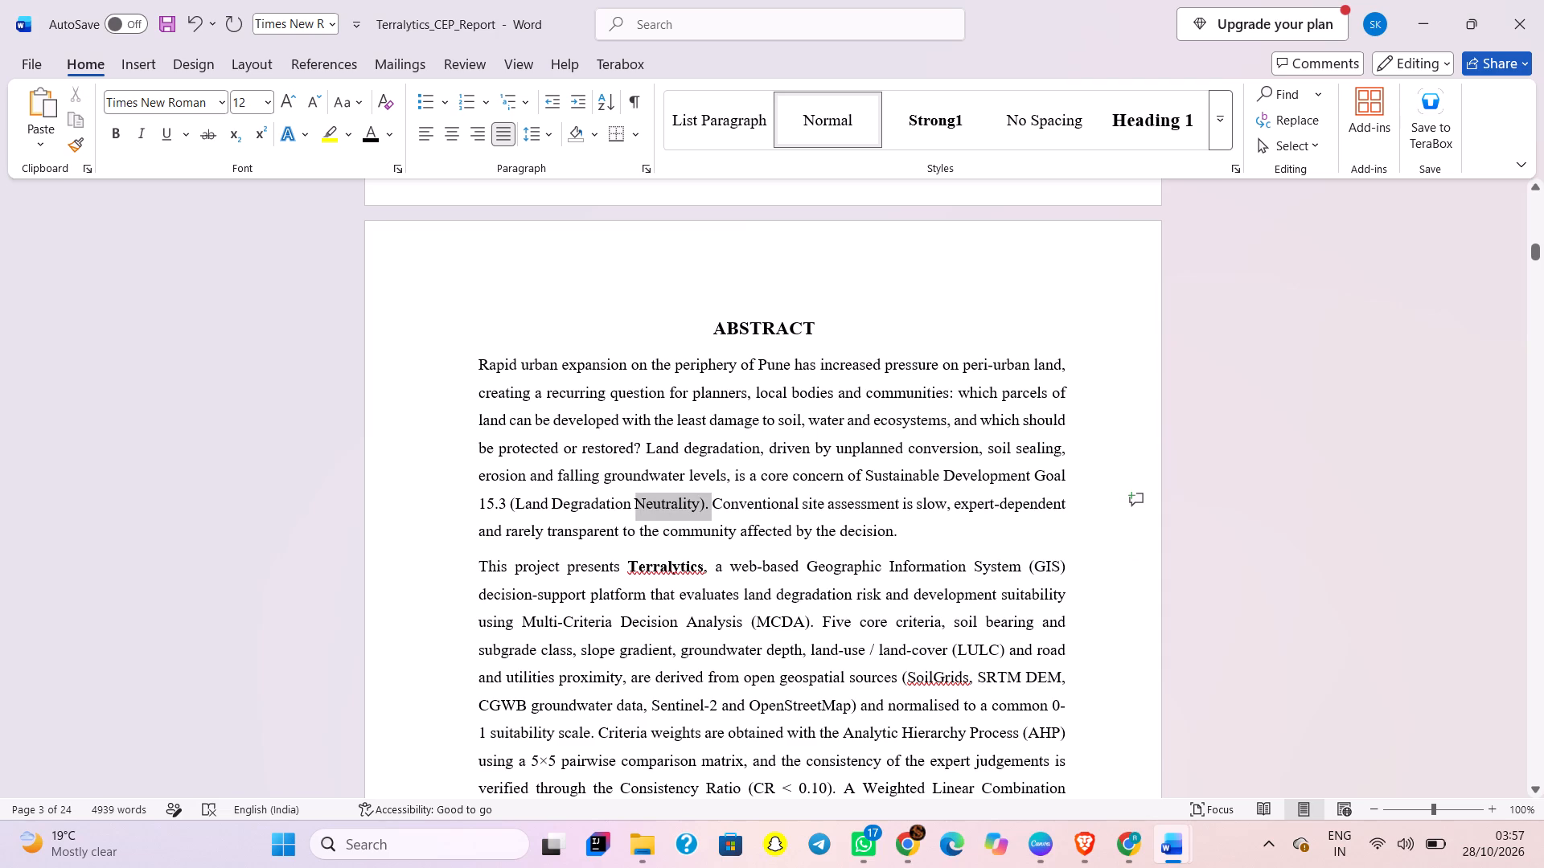
drag(634, 508, 515, 506)
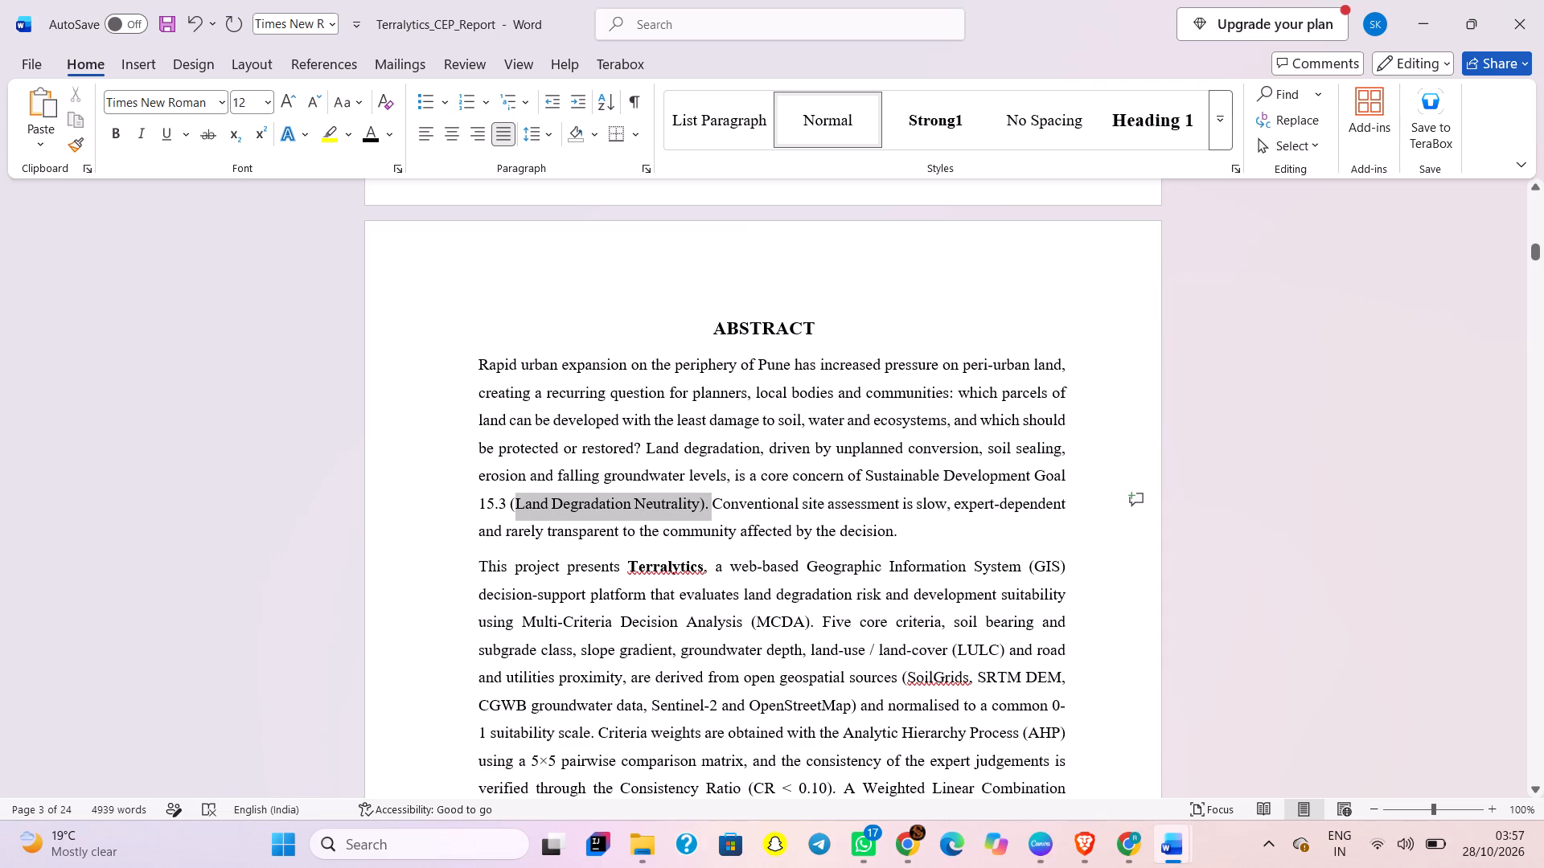
drag(515, 506, 510, 506)
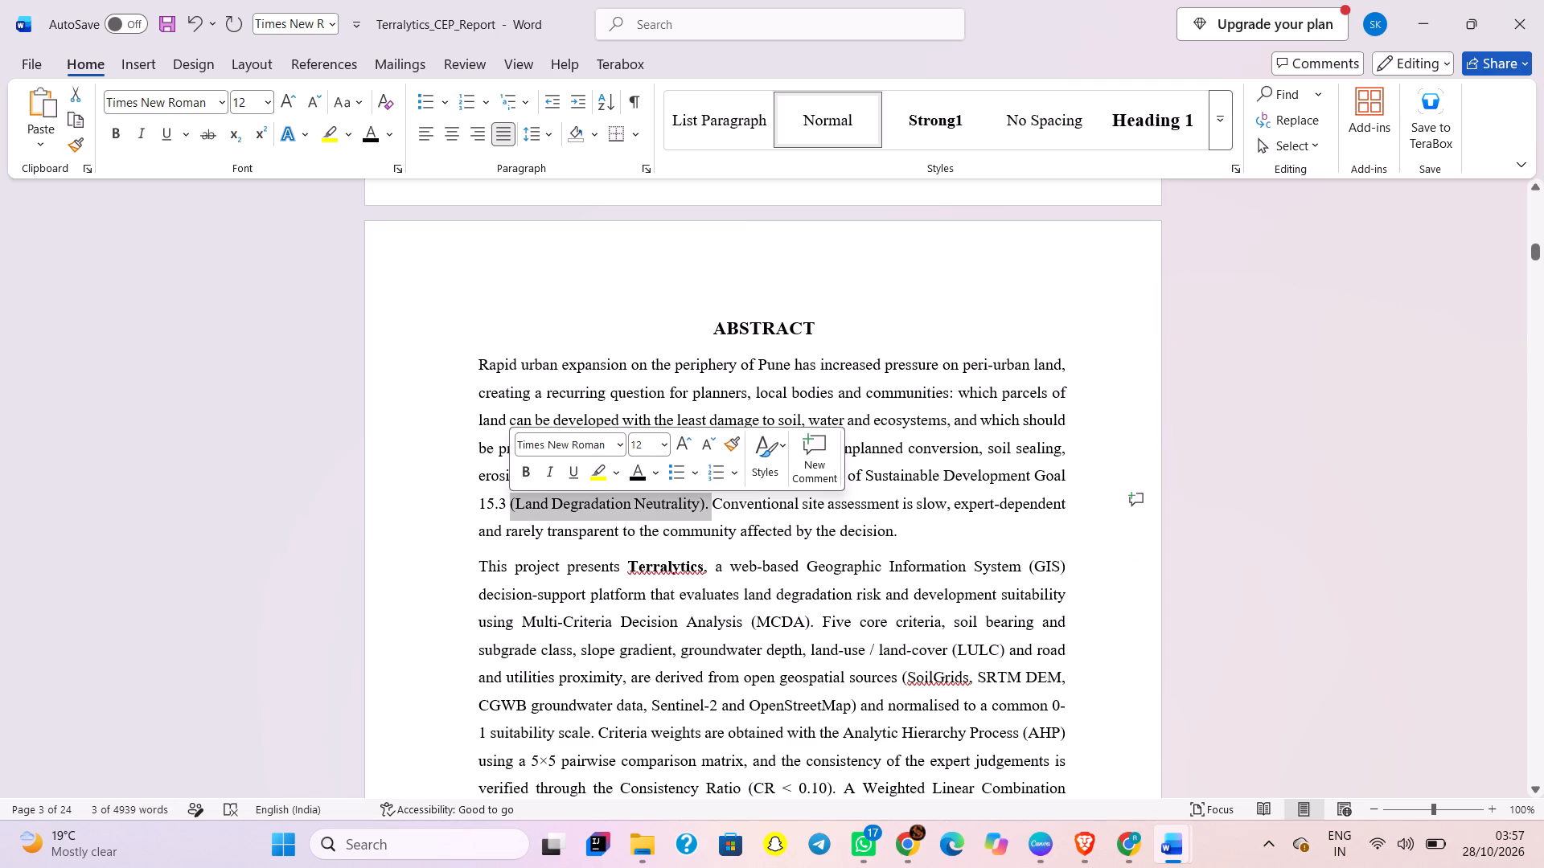
key(ctrl+b)
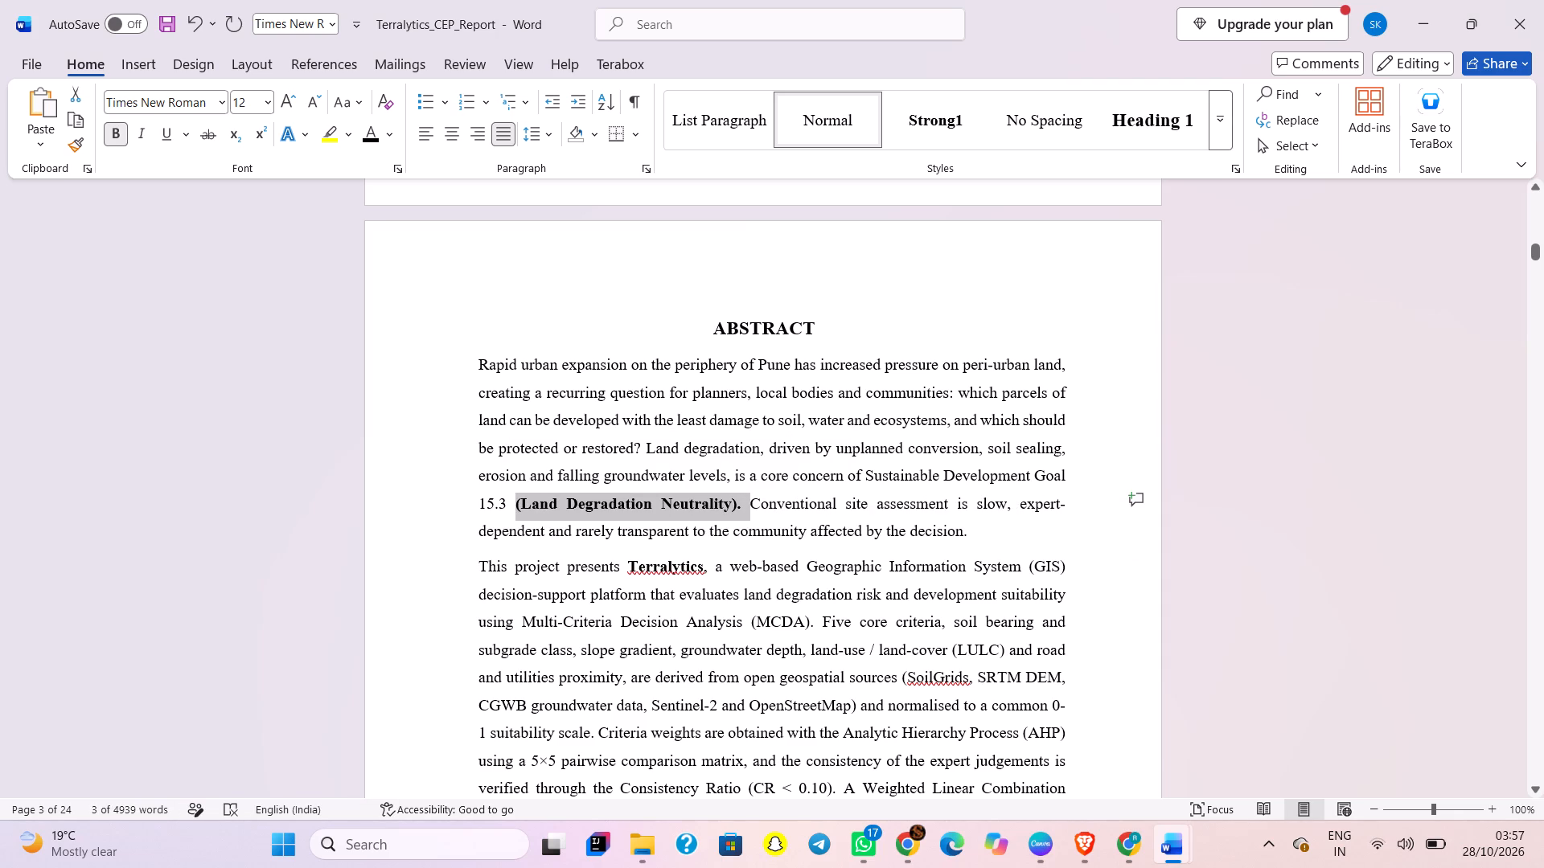
click(991, 529)
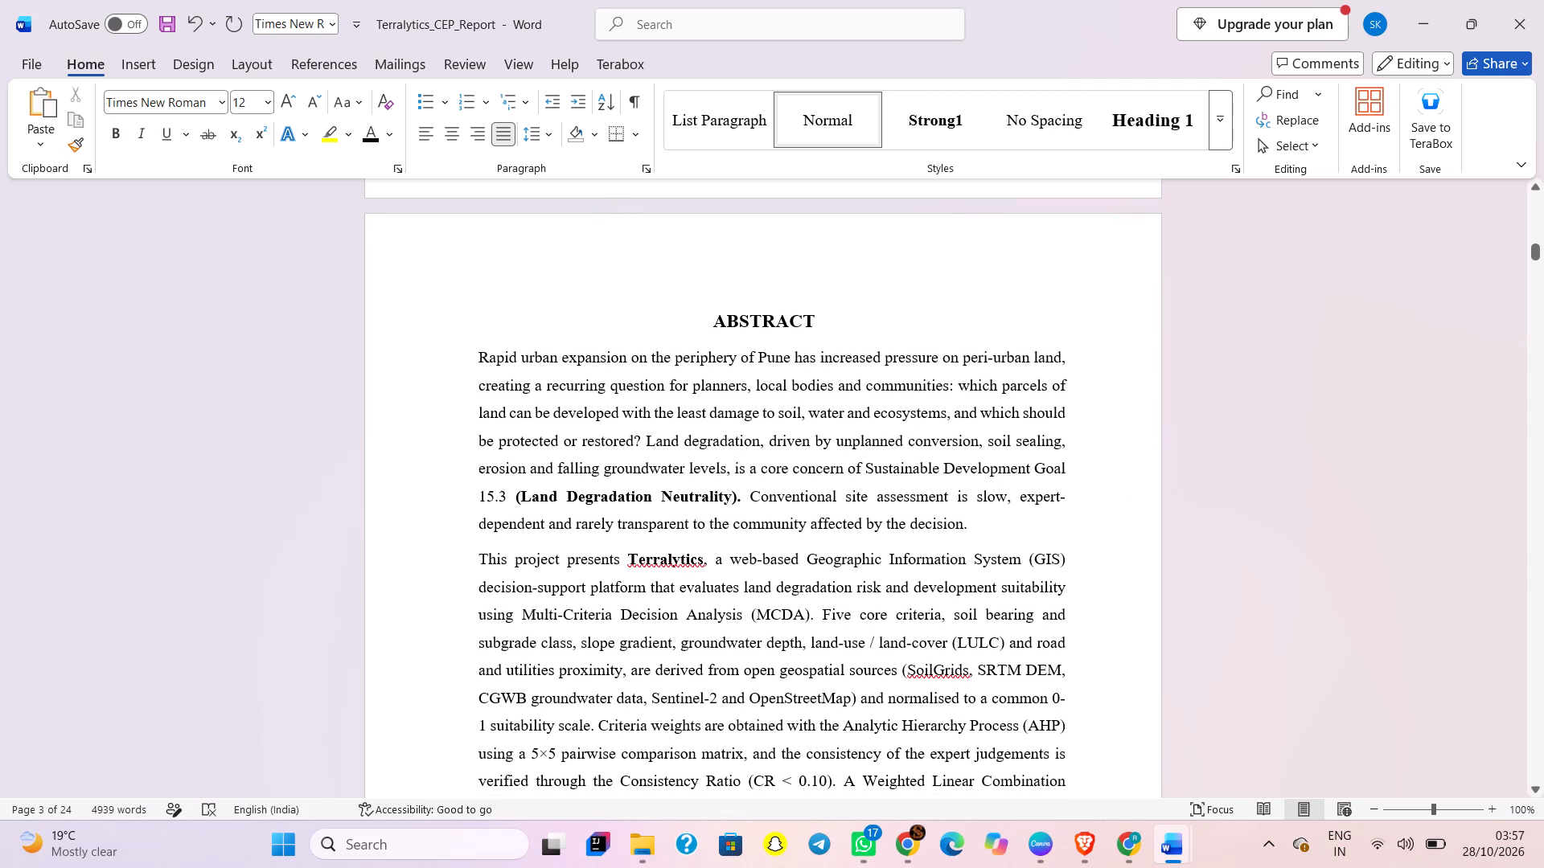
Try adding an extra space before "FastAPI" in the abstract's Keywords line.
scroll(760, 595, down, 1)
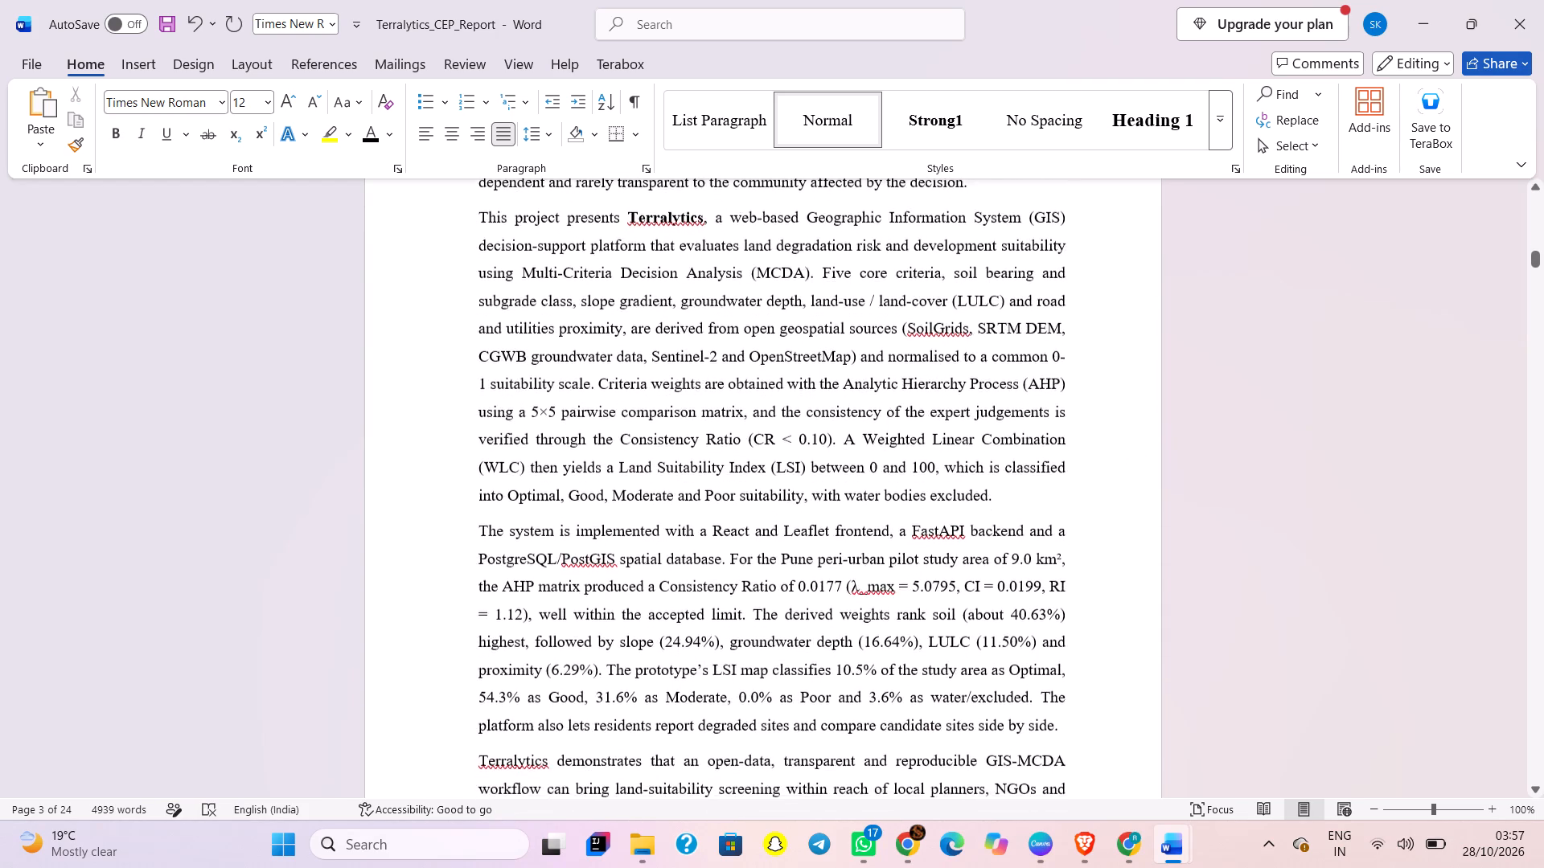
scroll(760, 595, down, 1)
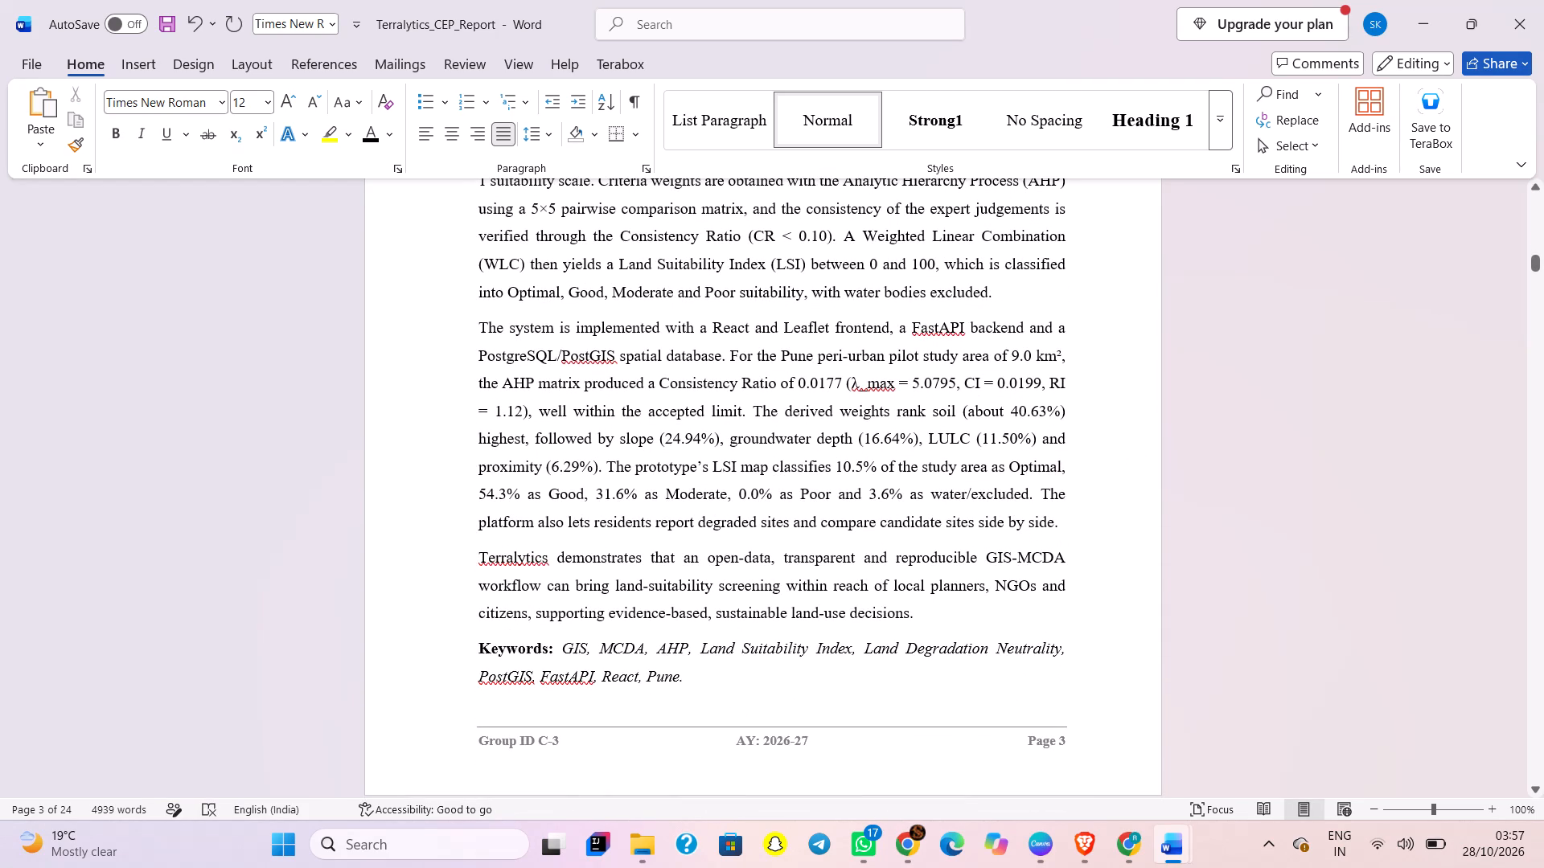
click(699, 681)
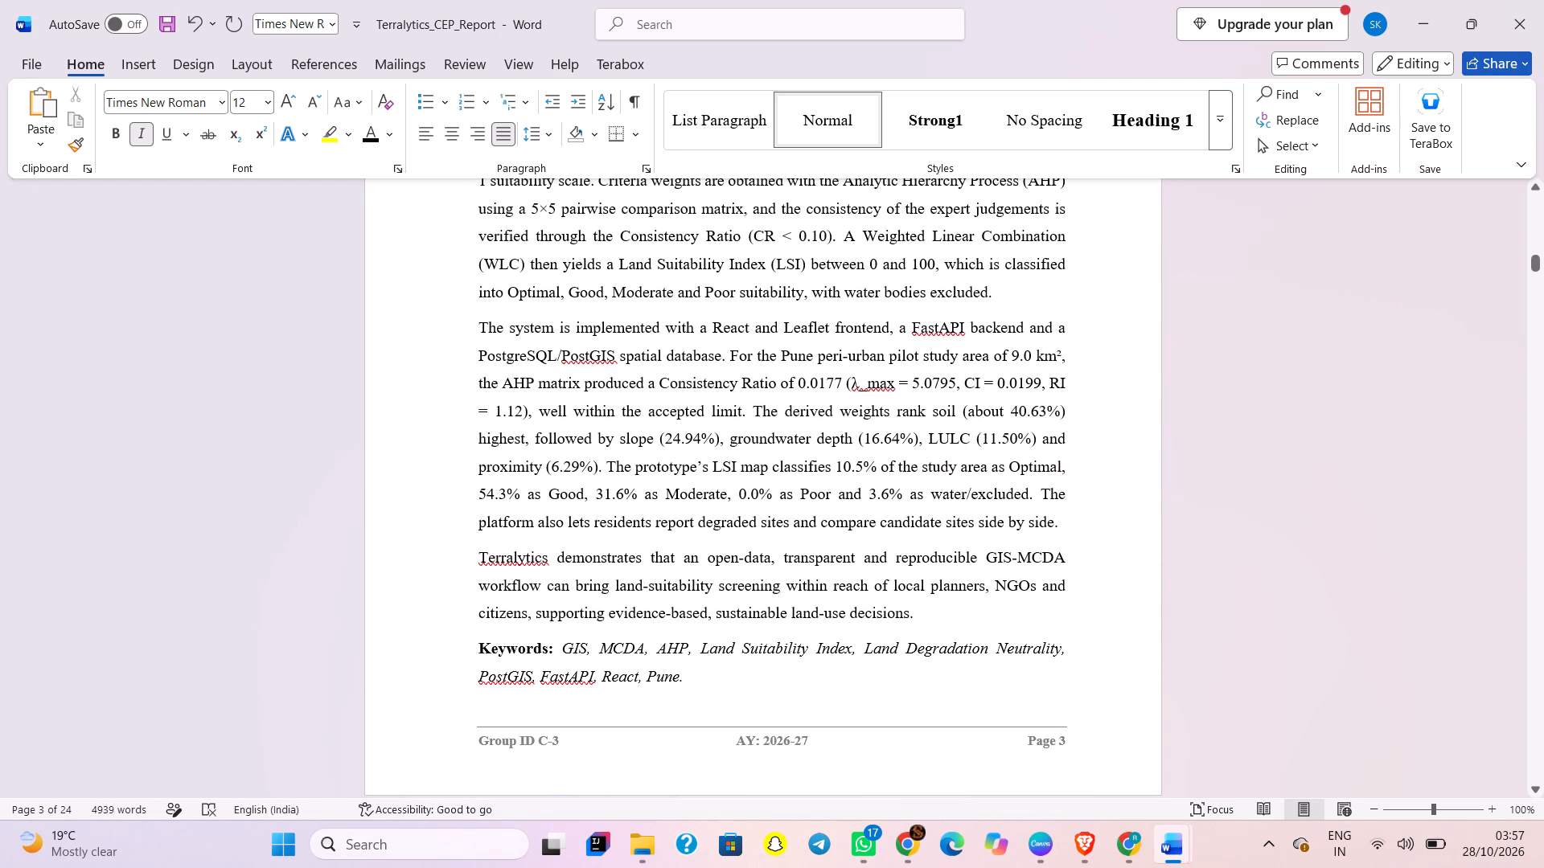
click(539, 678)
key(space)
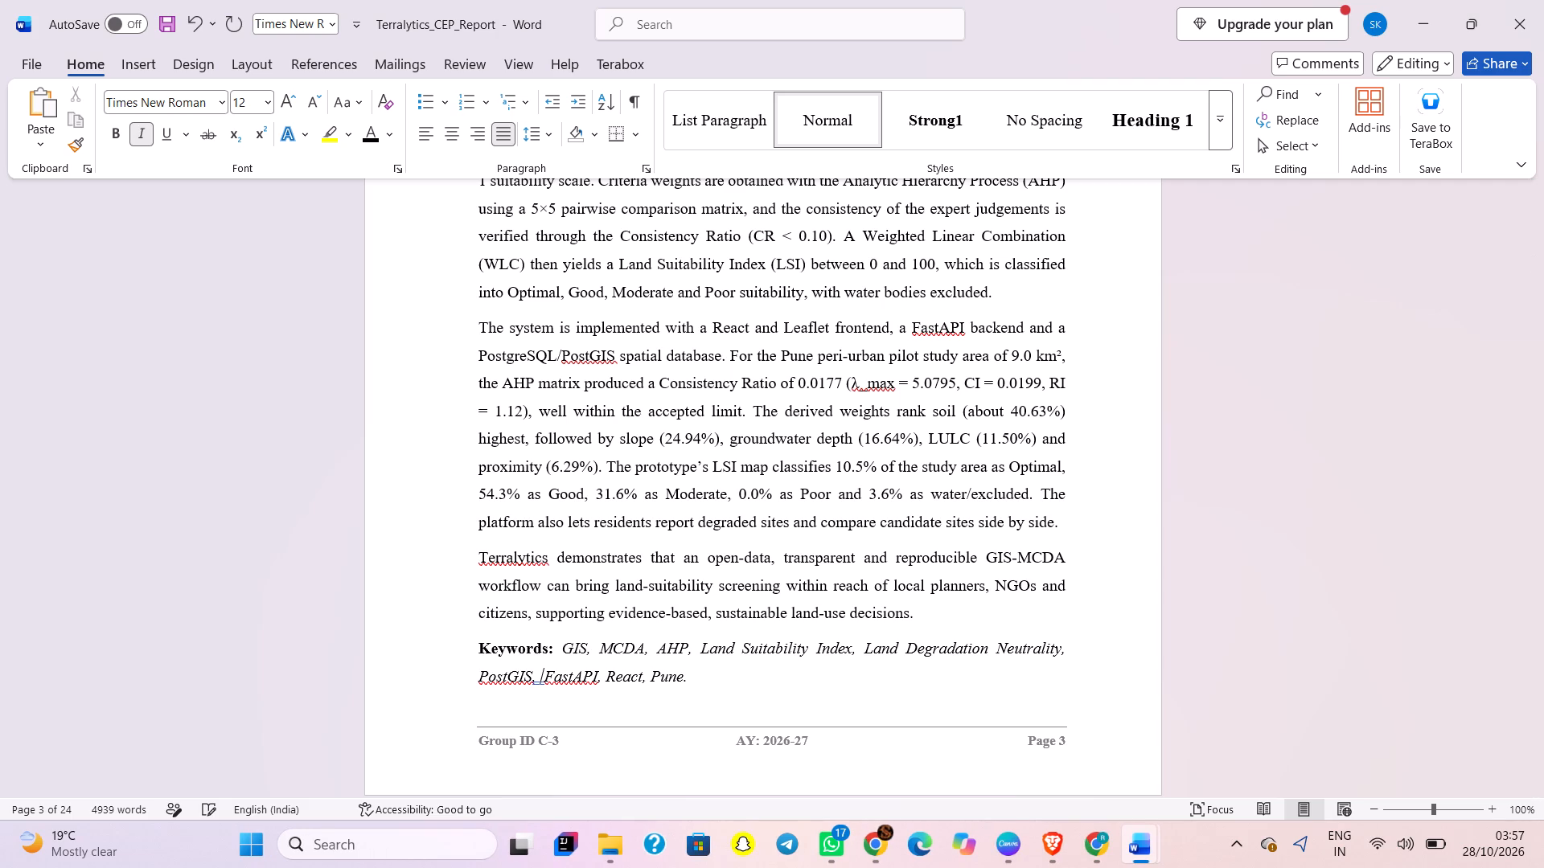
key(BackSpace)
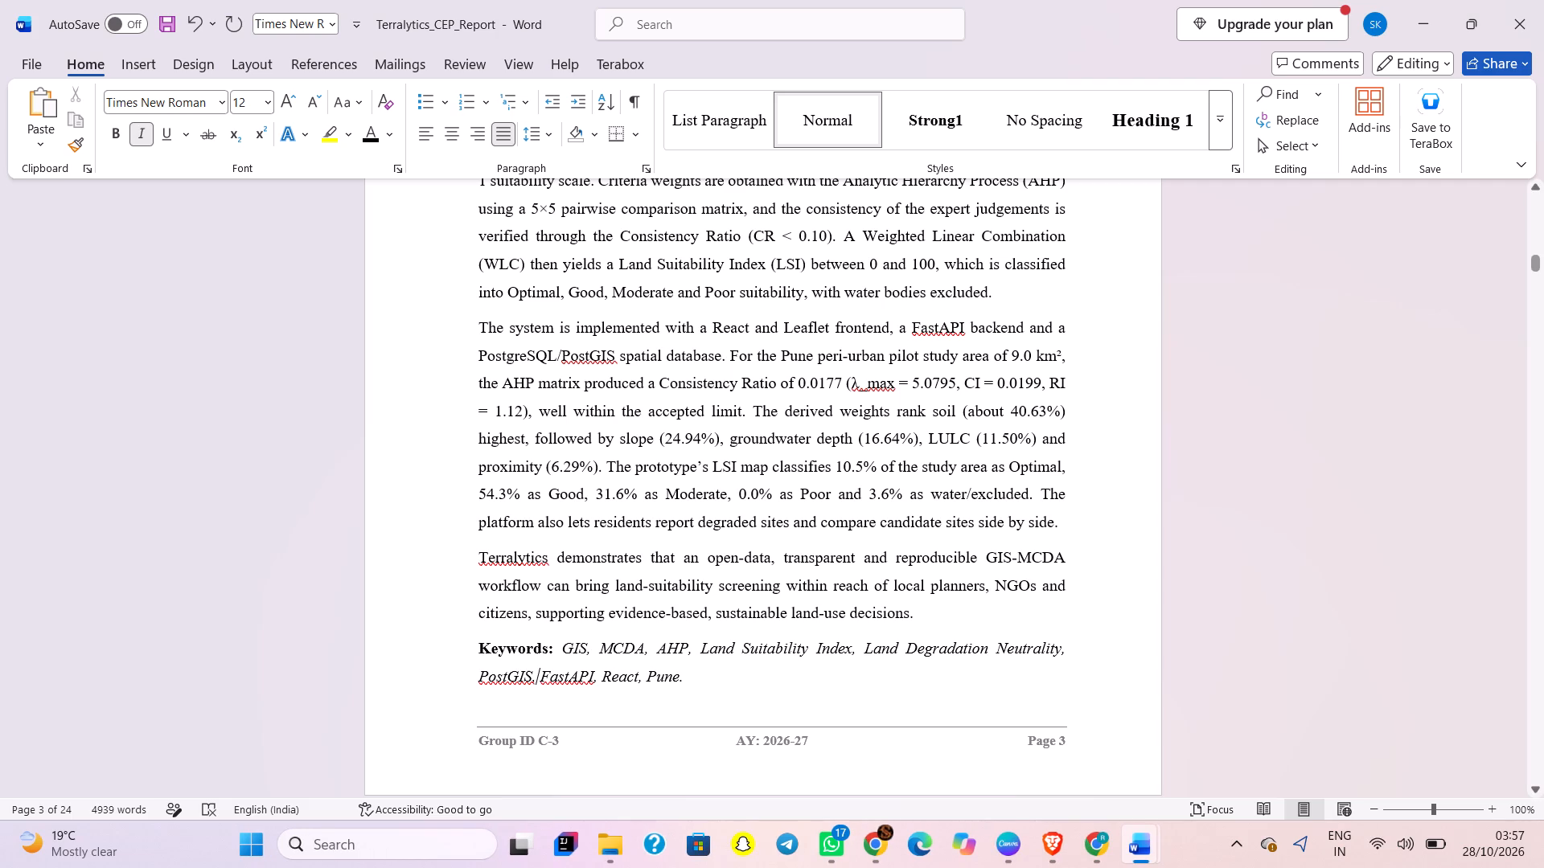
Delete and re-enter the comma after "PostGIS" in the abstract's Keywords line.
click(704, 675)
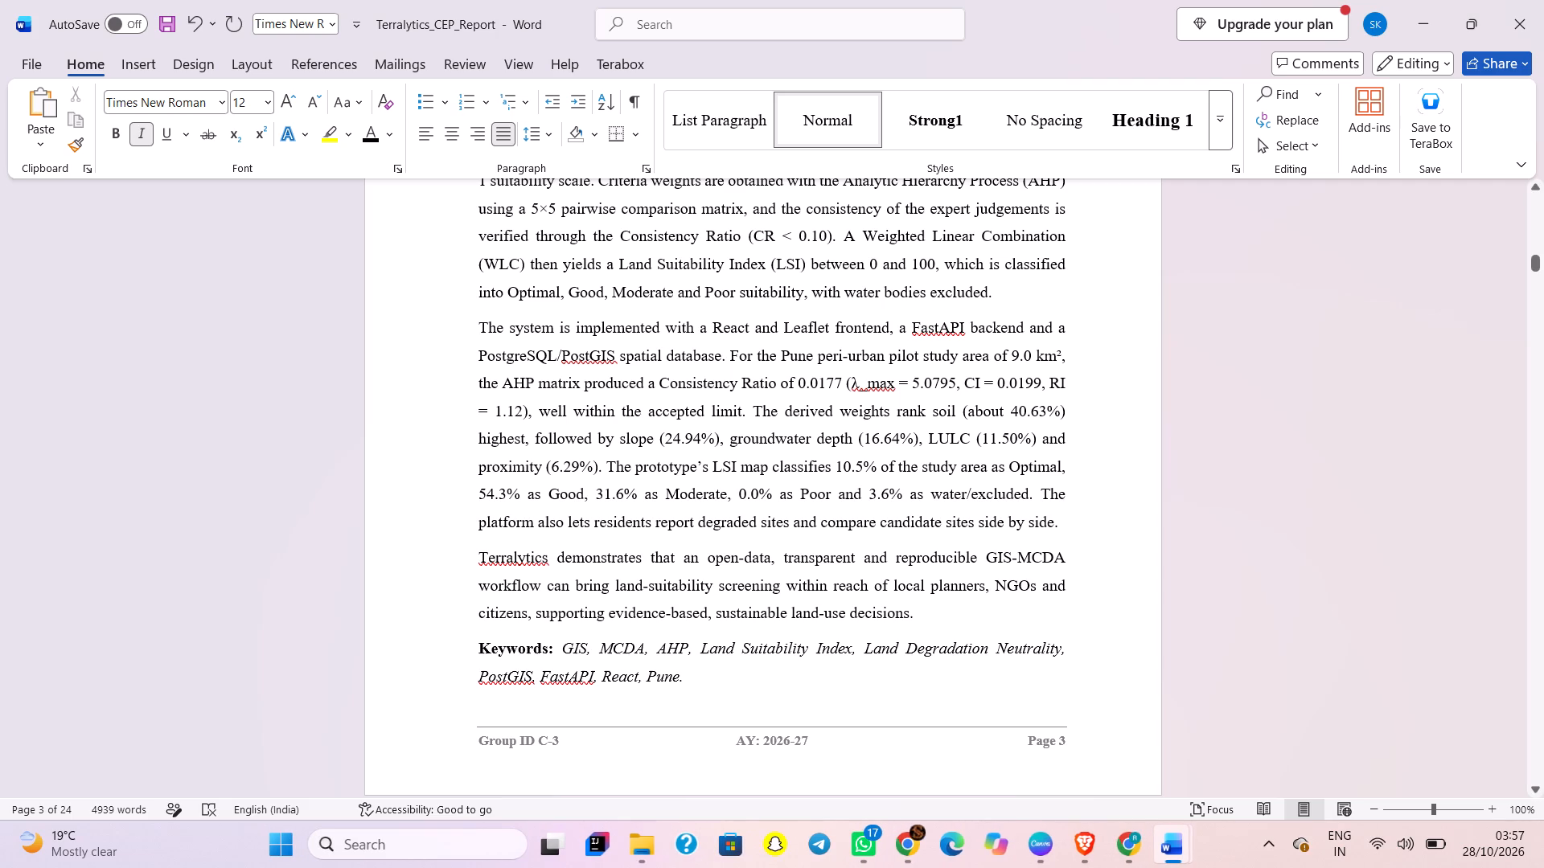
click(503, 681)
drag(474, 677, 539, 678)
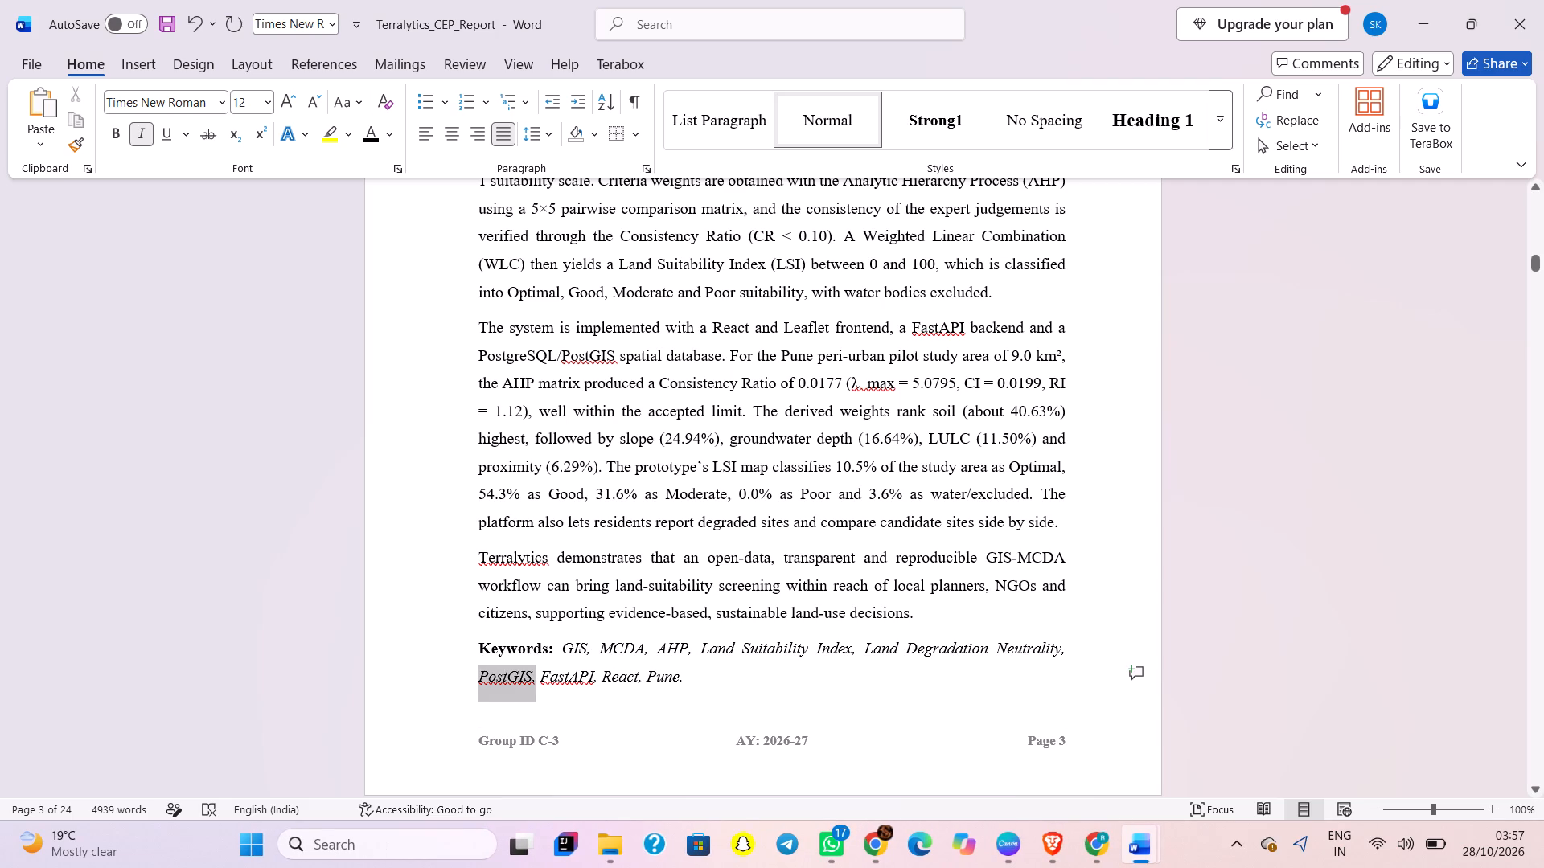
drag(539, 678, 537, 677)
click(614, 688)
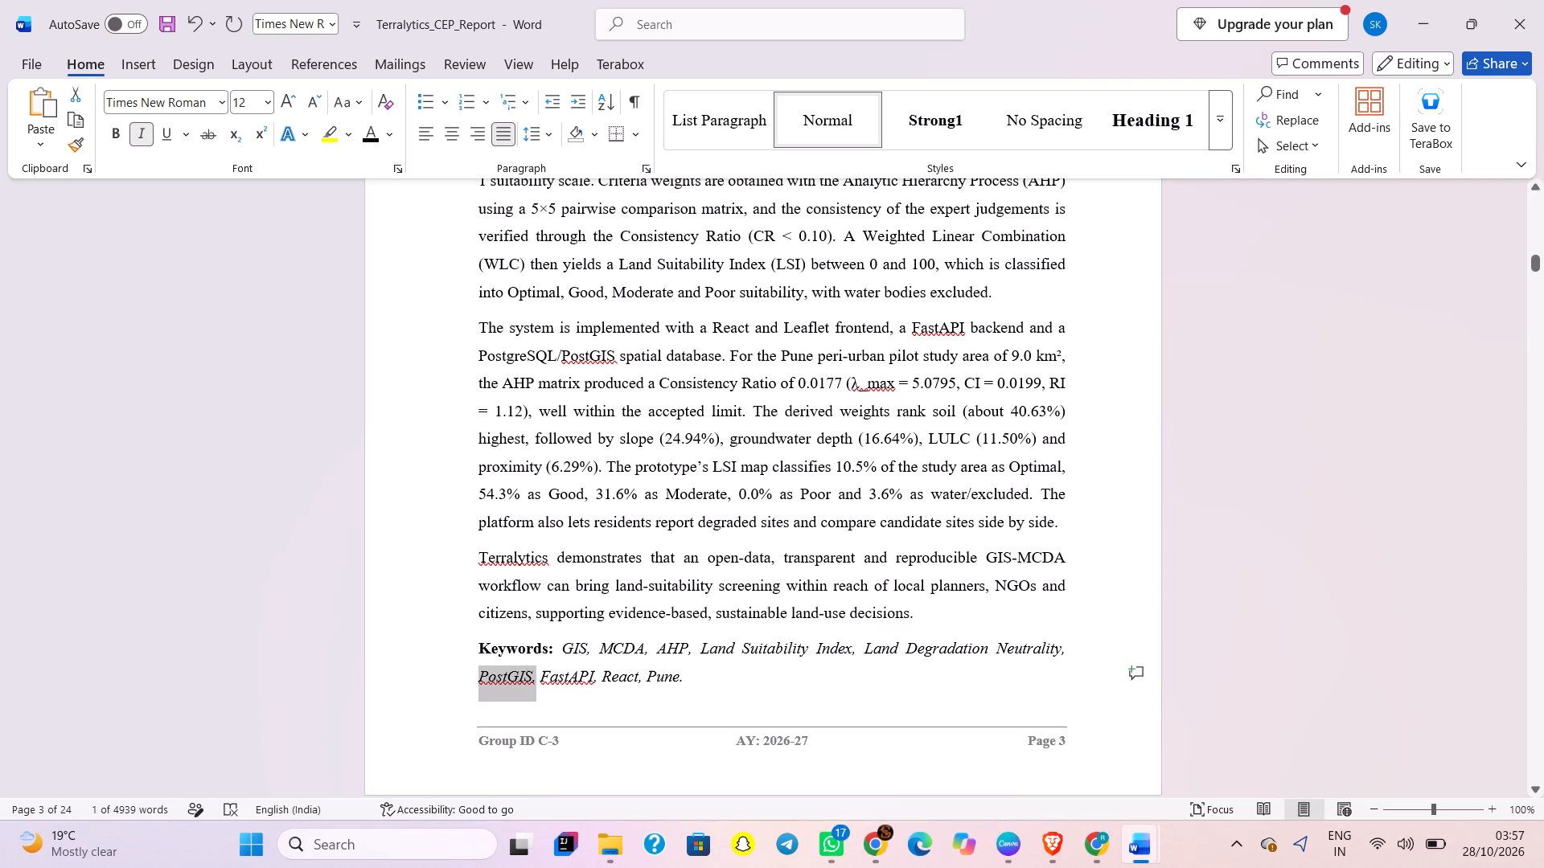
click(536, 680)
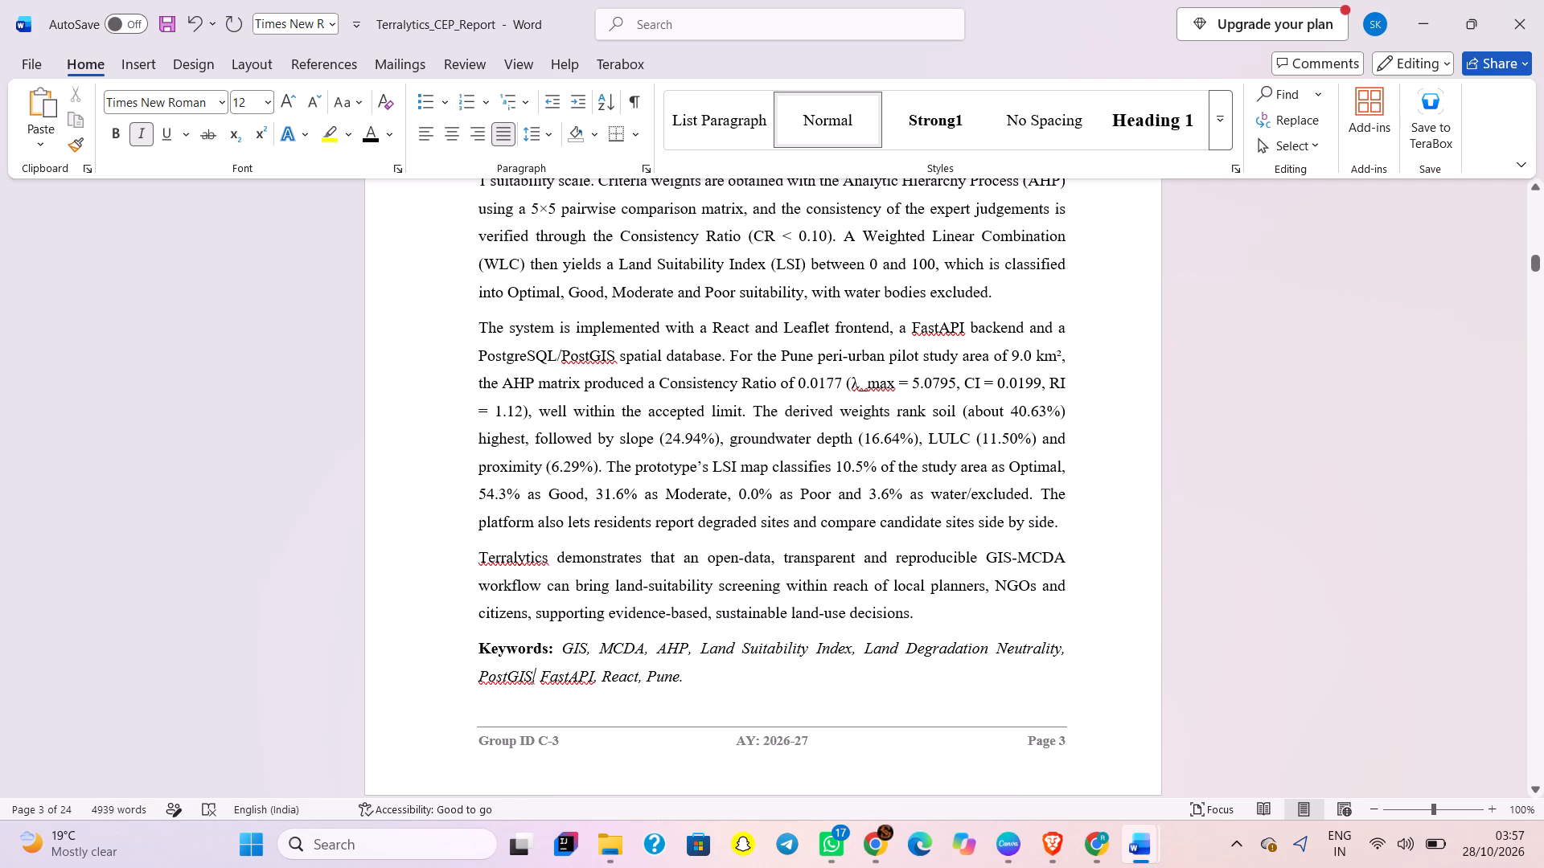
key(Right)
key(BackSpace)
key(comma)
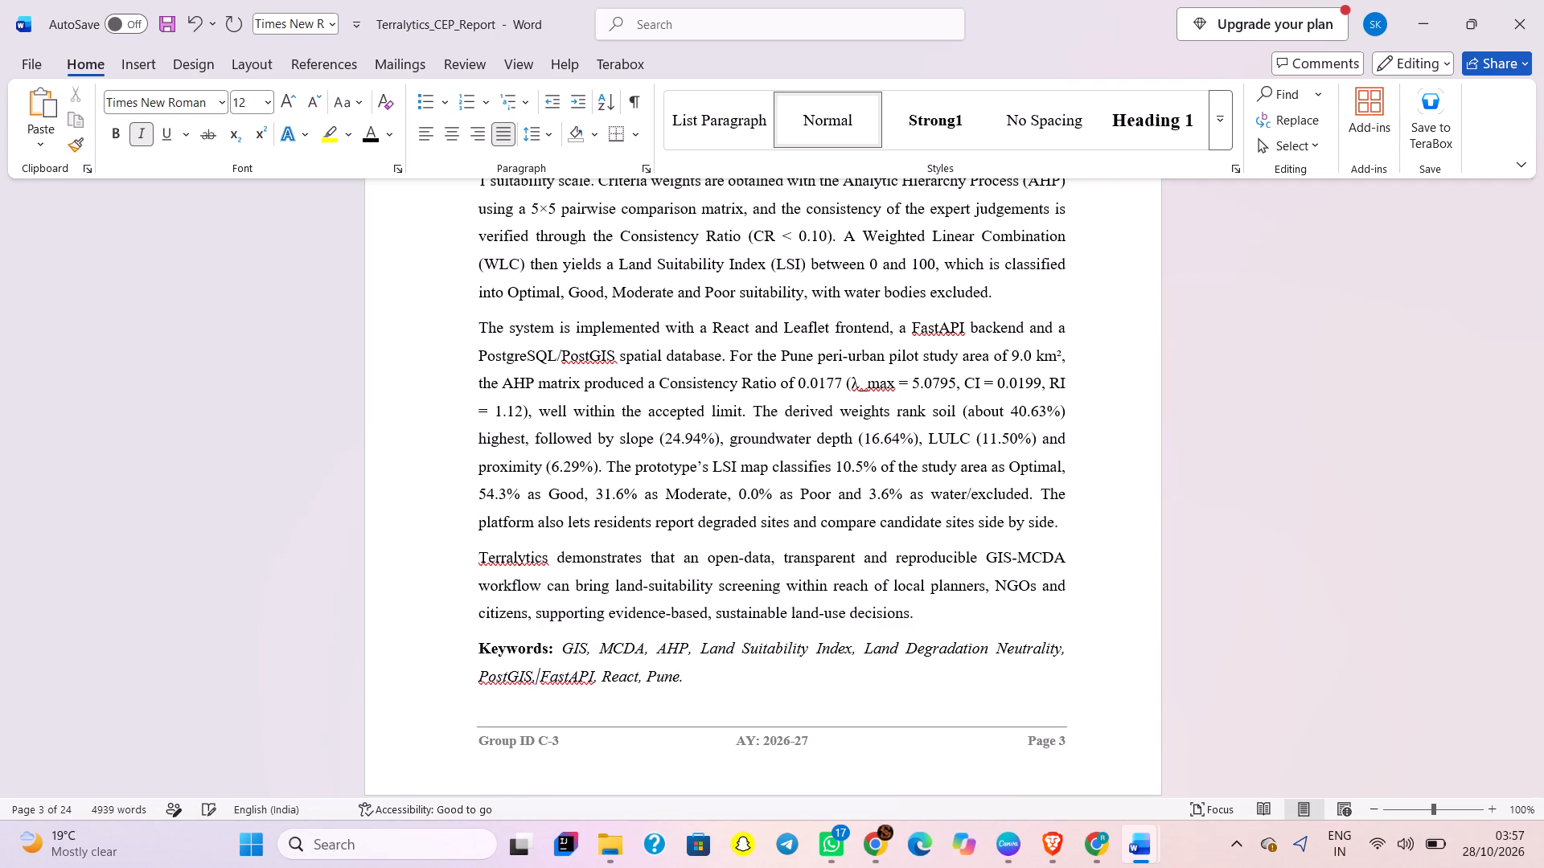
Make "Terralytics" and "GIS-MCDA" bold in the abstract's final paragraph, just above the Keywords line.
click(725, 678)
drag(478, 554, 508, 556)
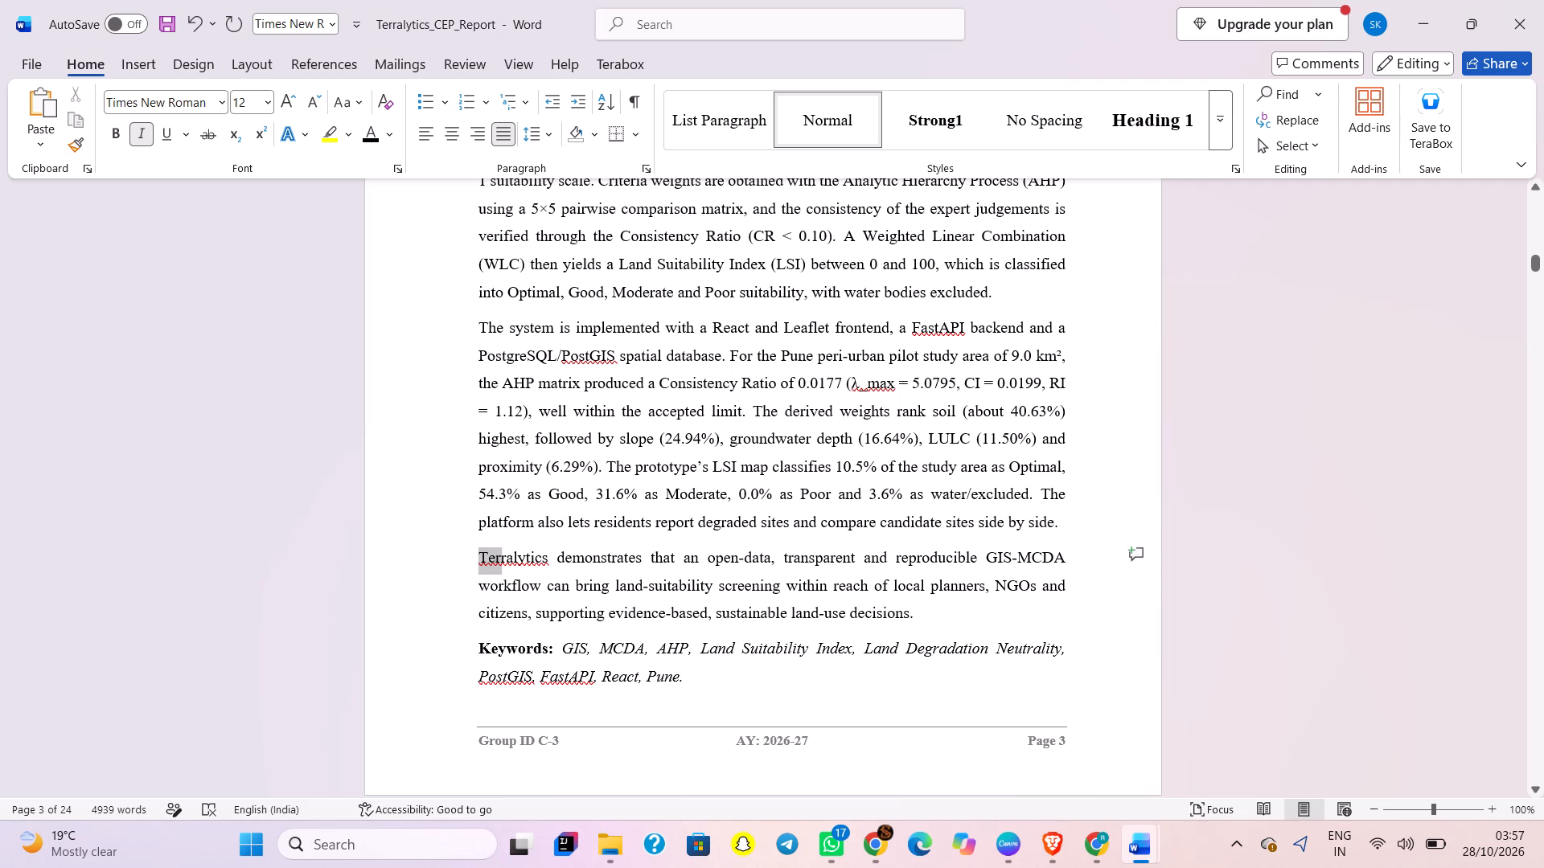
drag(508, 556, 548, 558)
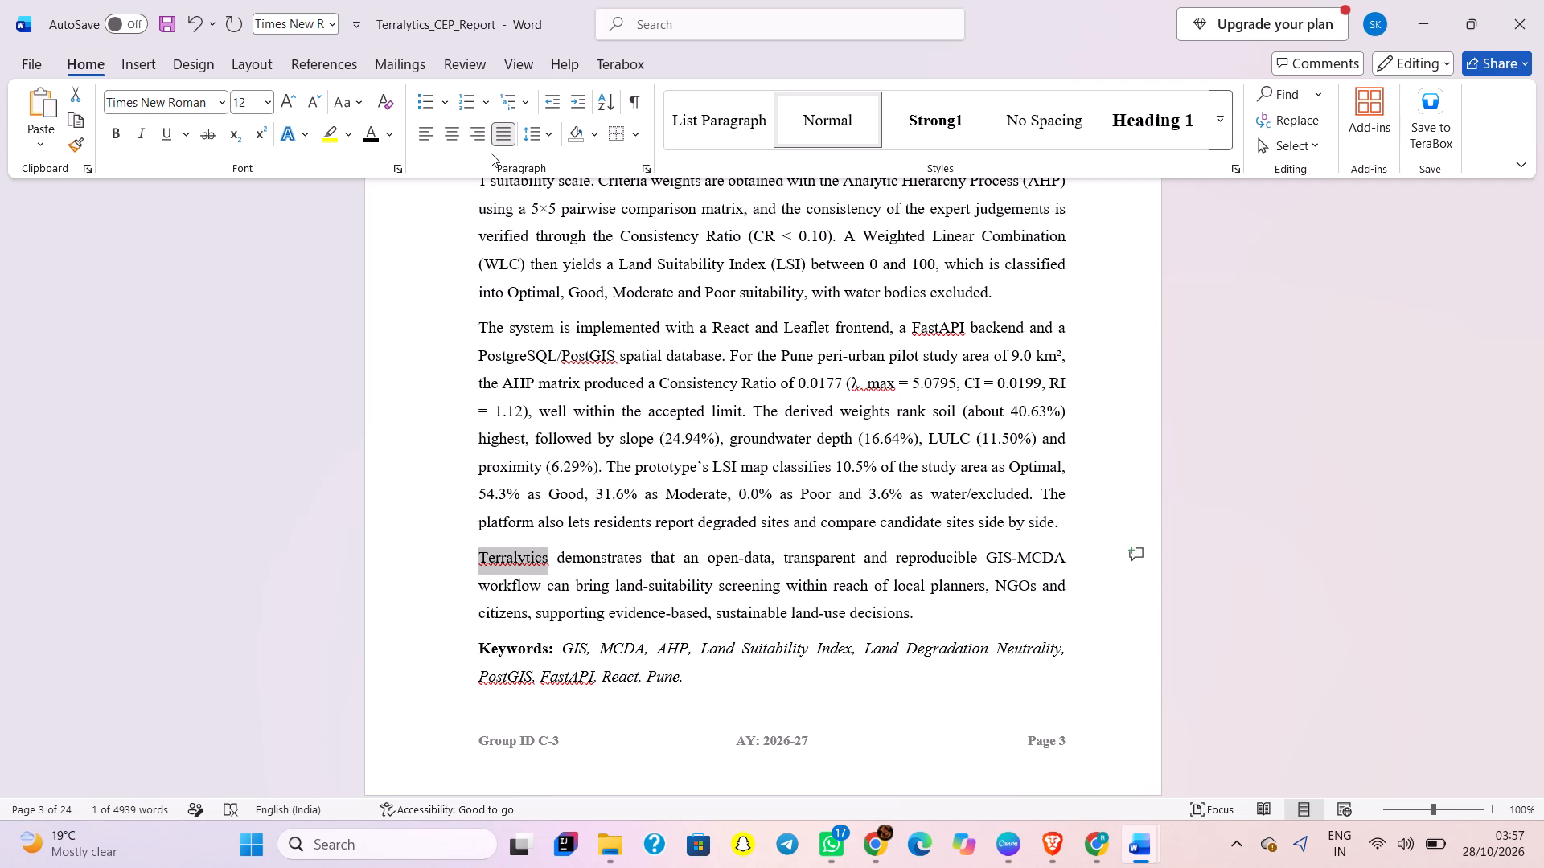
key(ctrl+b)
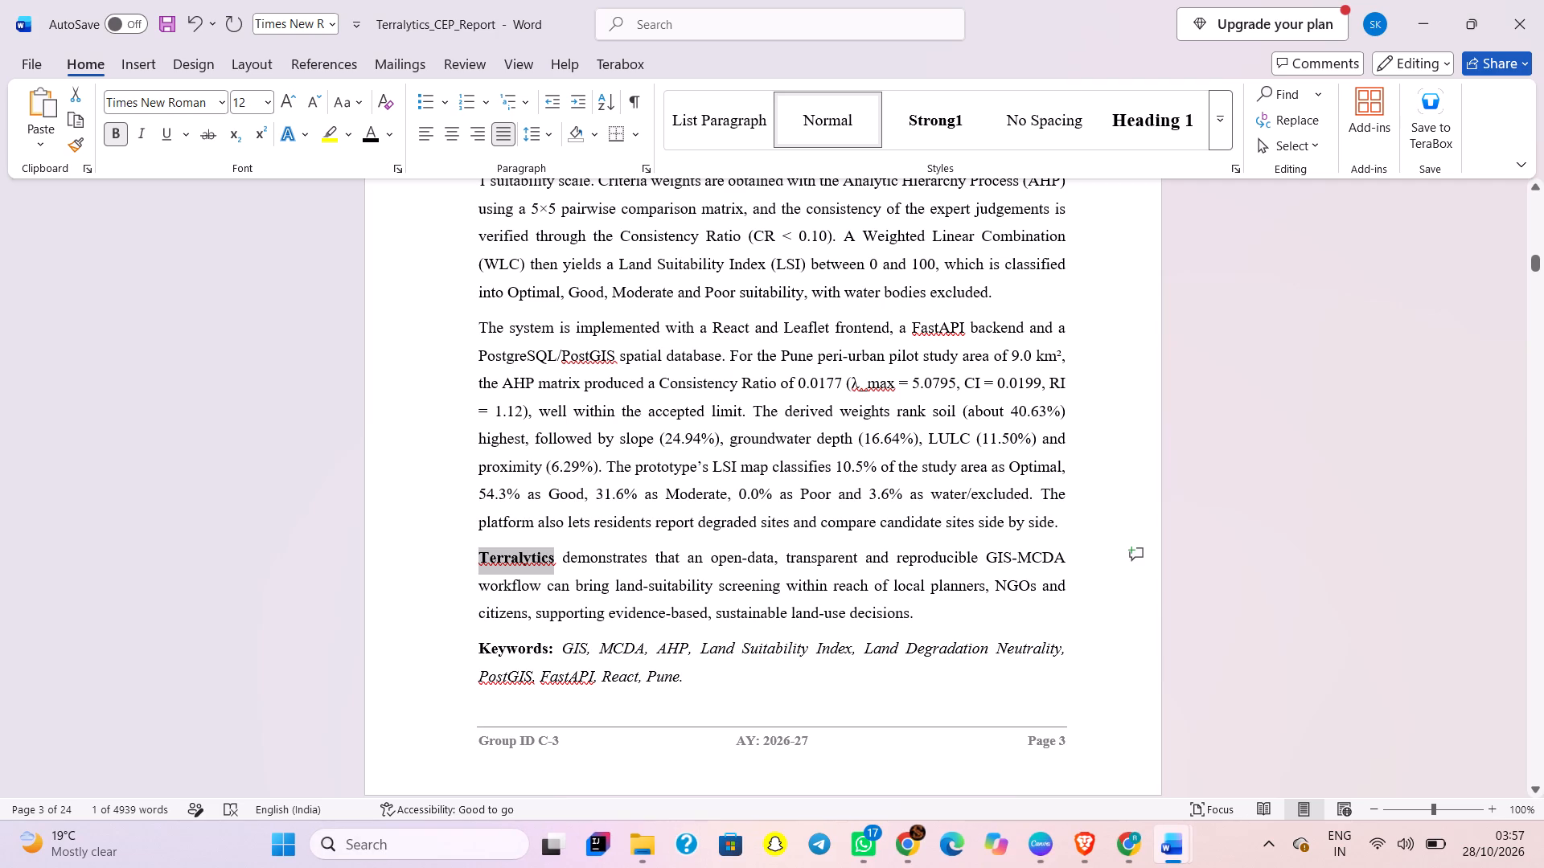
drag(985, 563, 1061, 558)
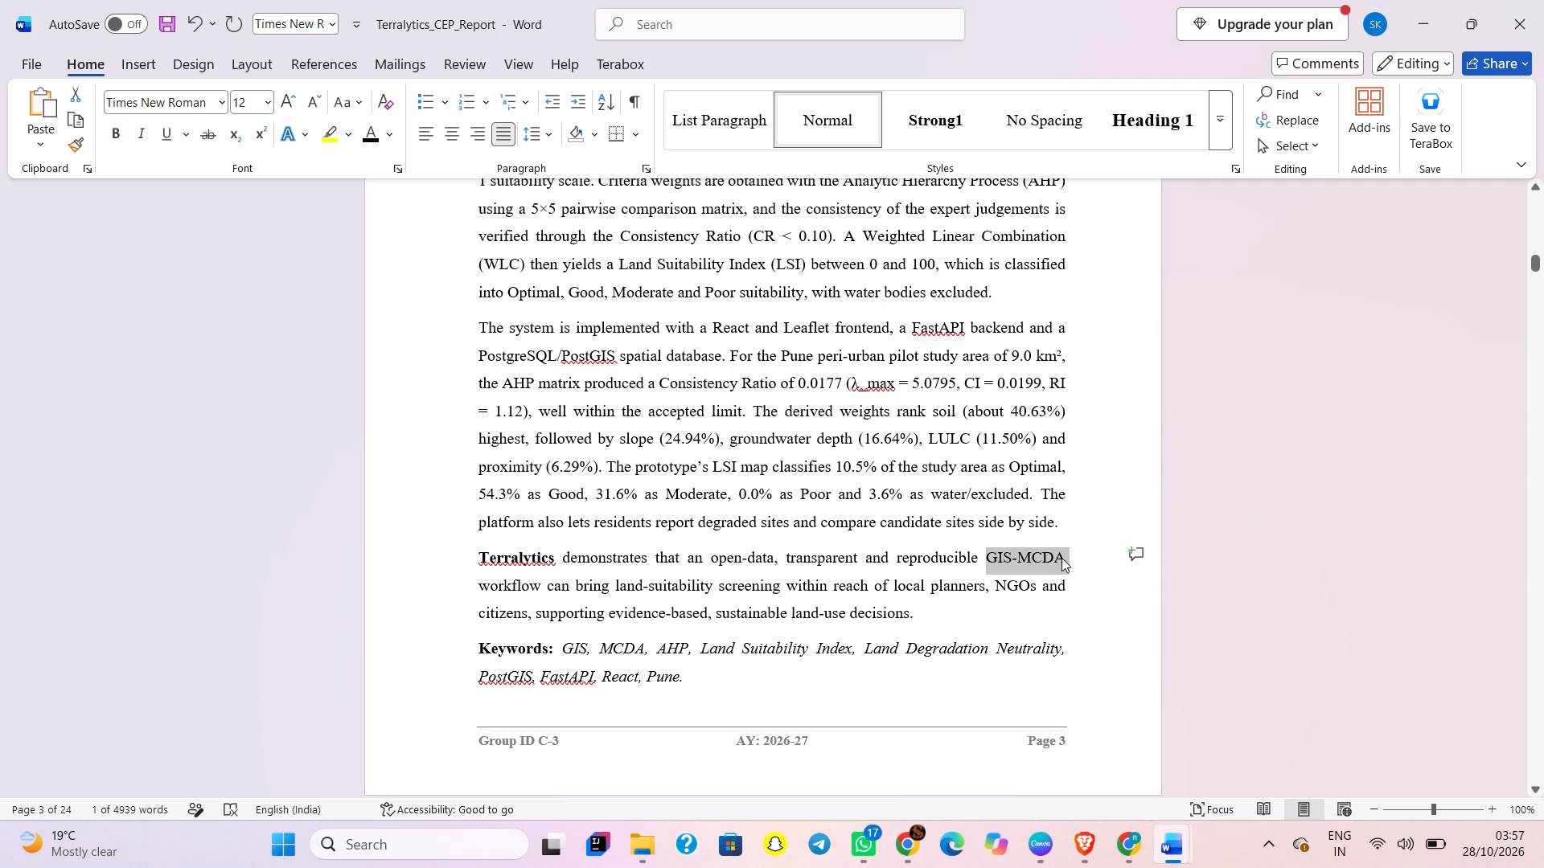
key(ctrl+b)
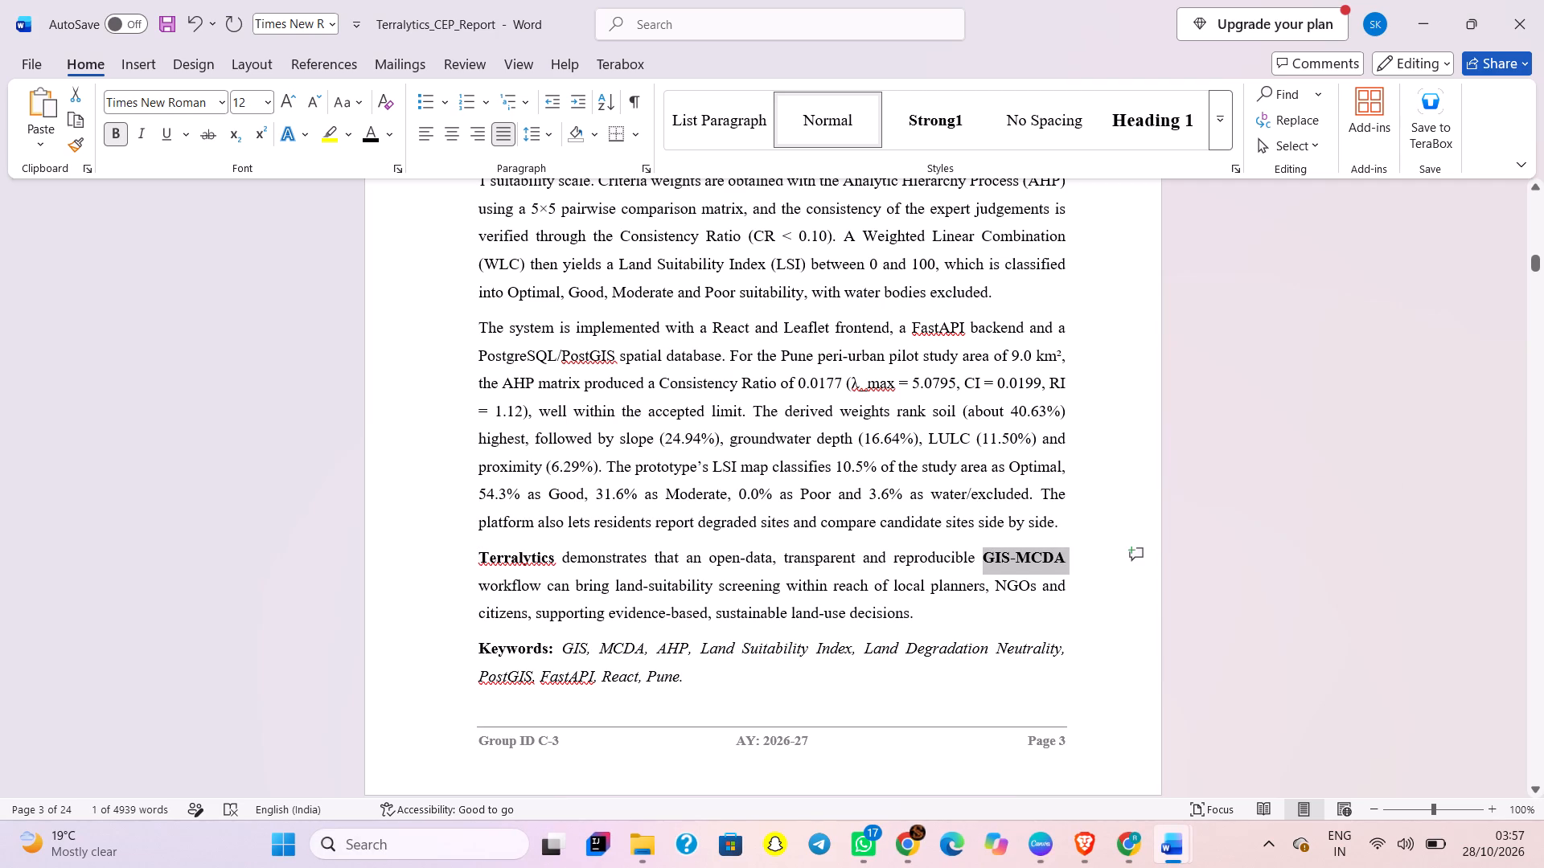
scroll(922, 575, up, 1)
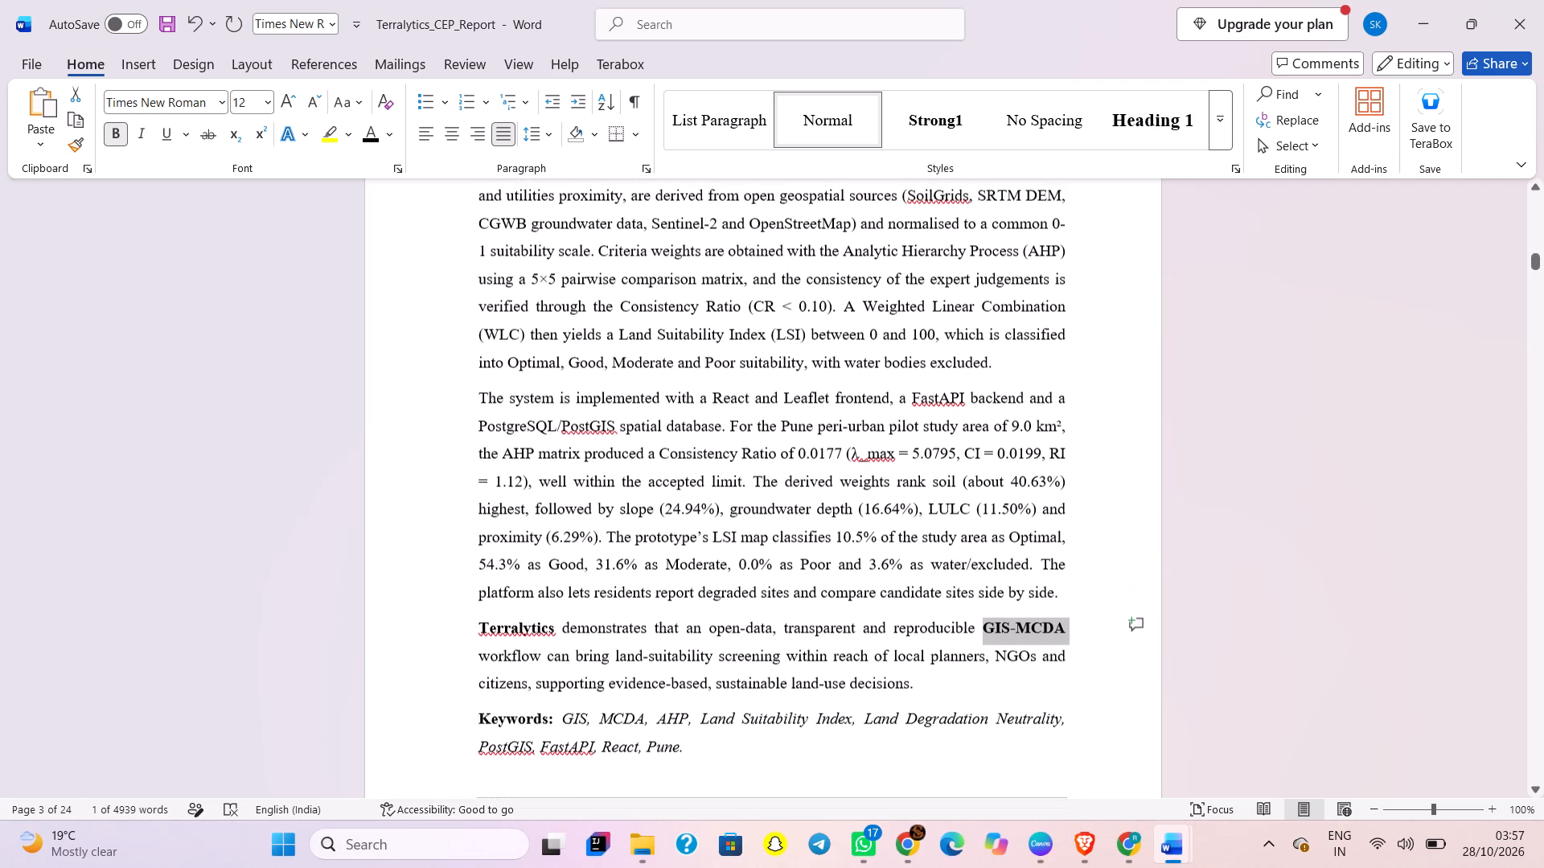
scroll(721, 388, up, 1)
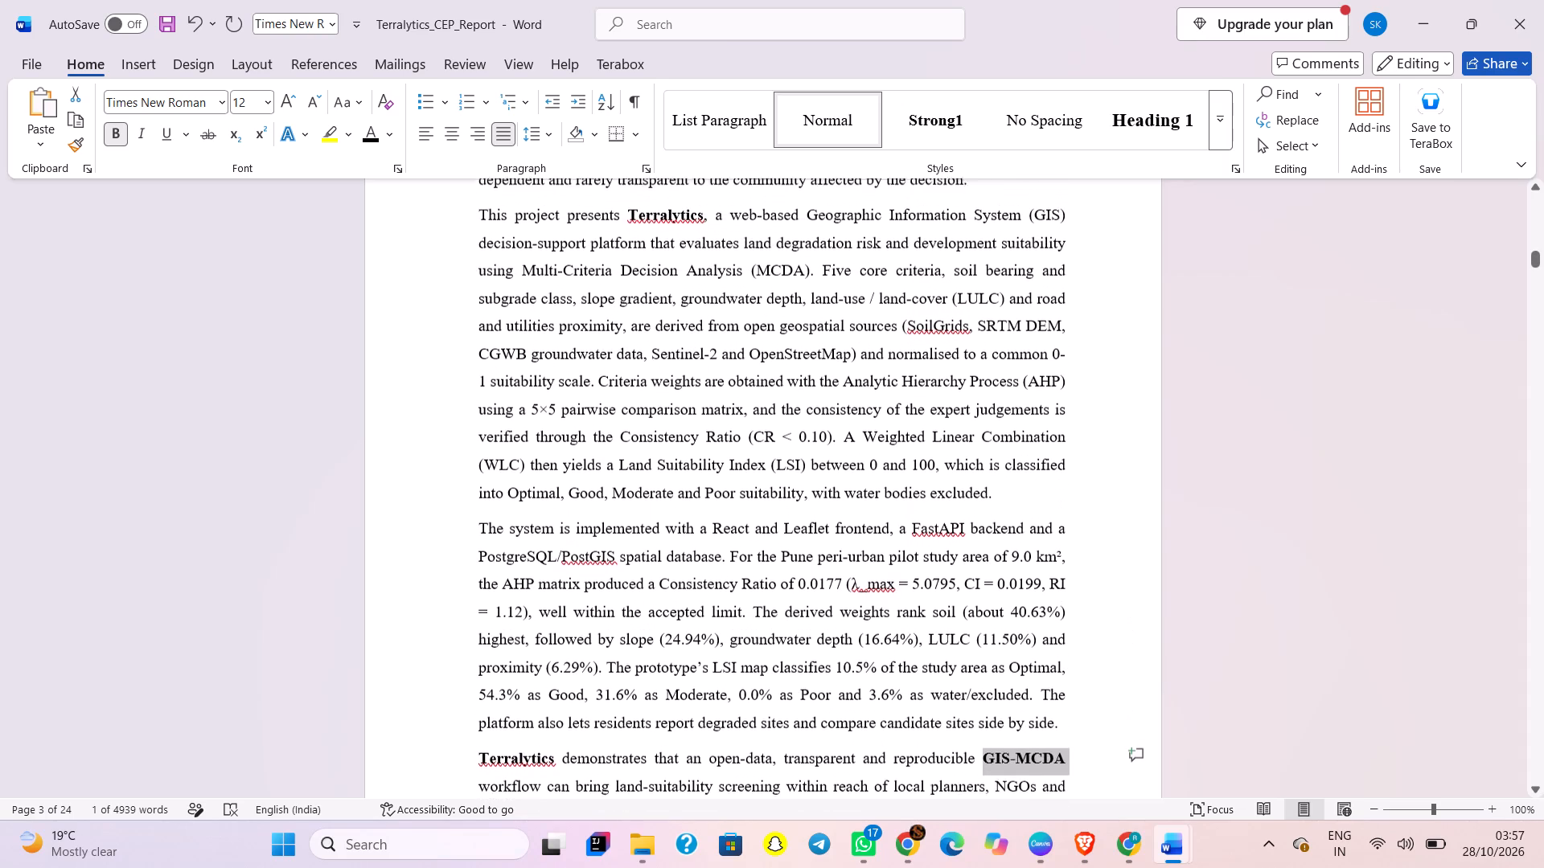
scroll(721, 388, up, 2)
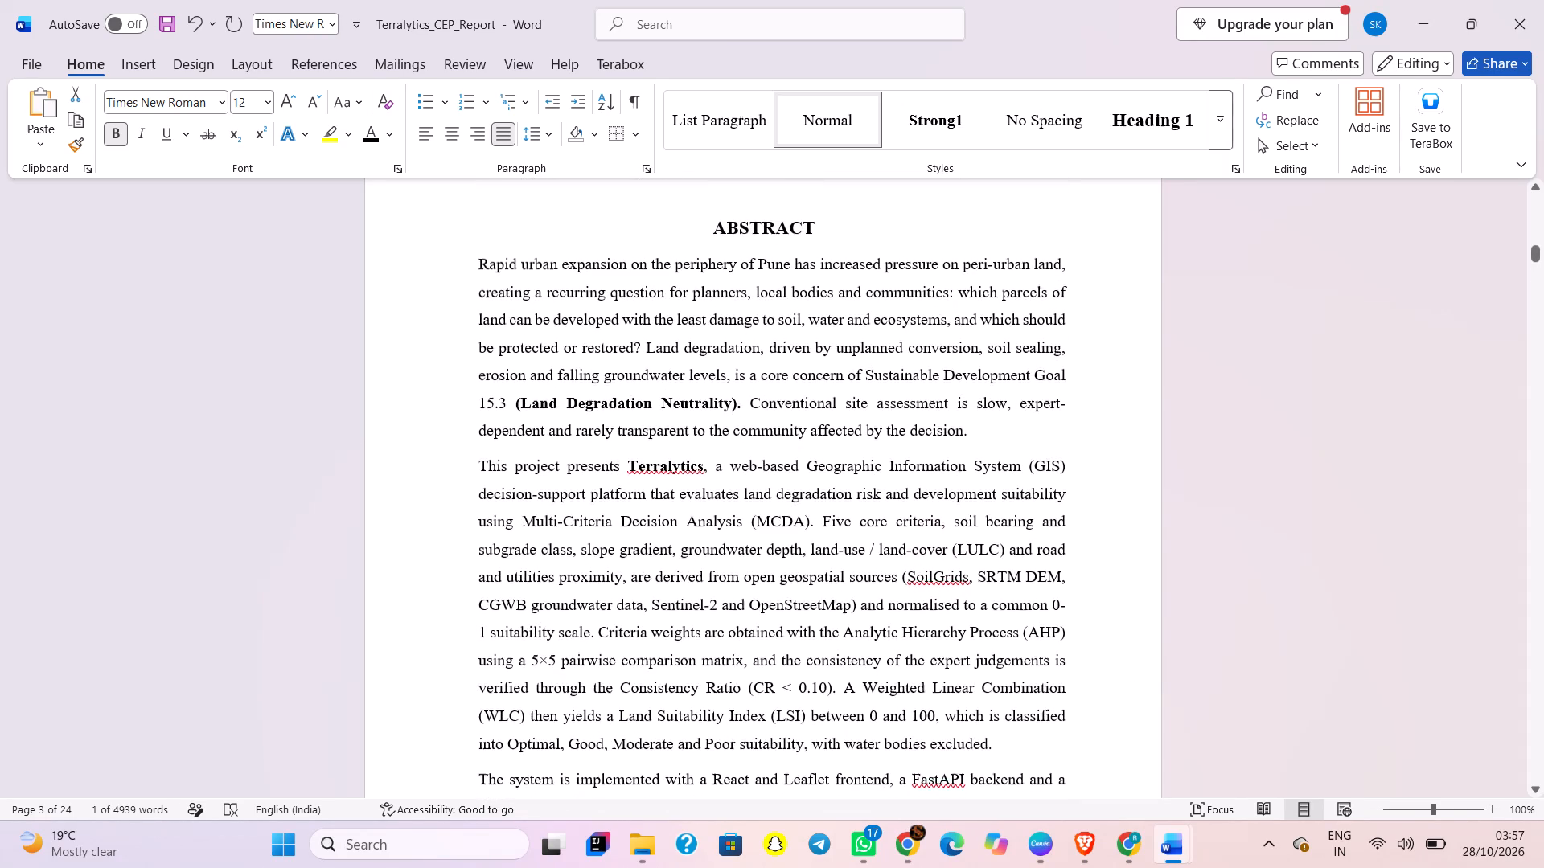
scroll(721, 388, up, 1)
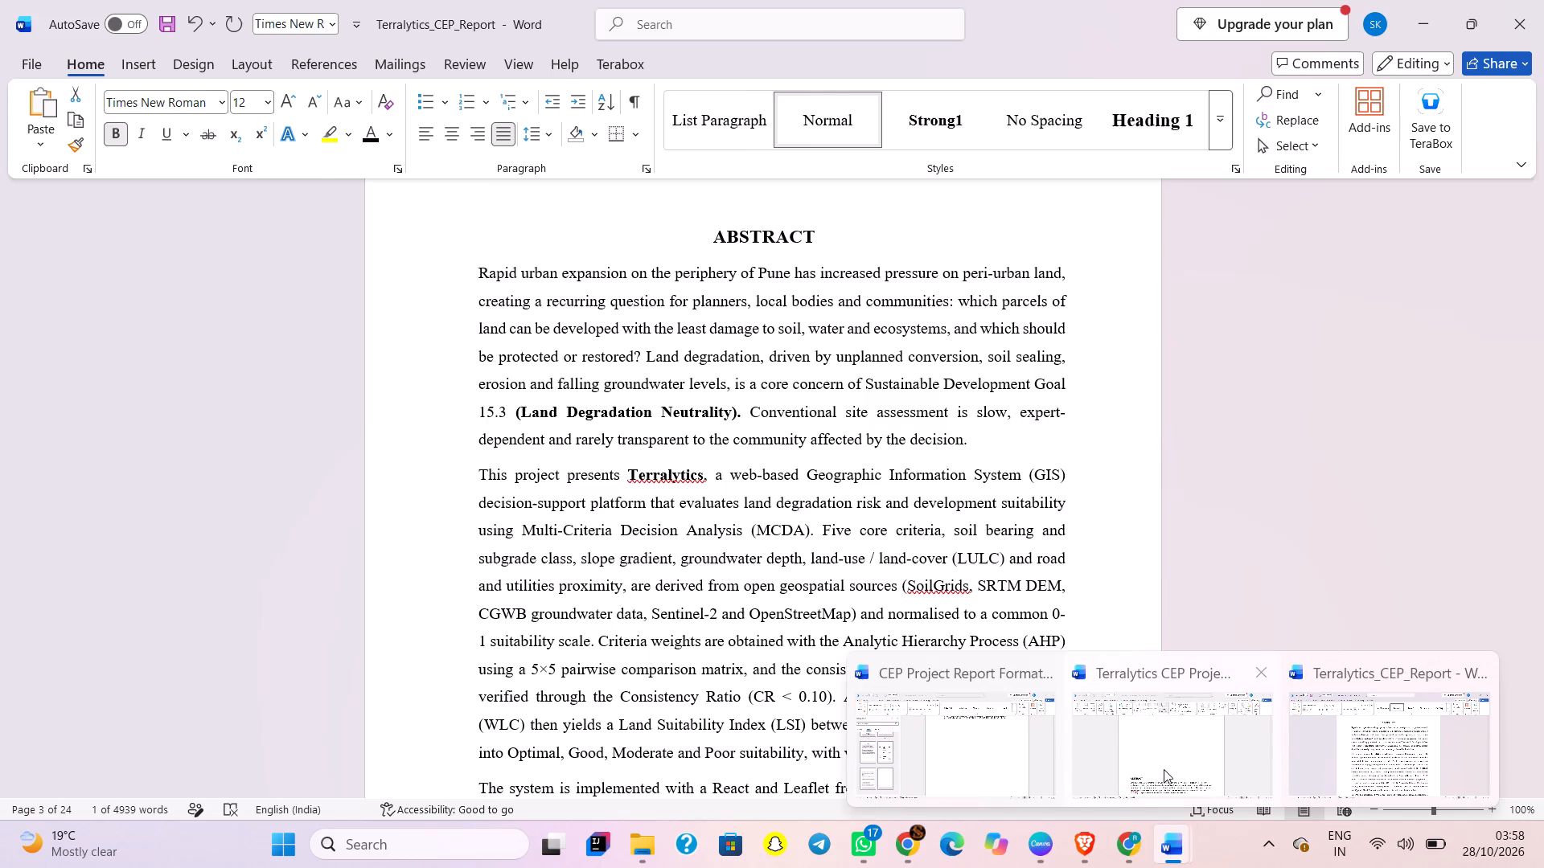
click(1164, 769)
scroll(1019, 632, down, 1)
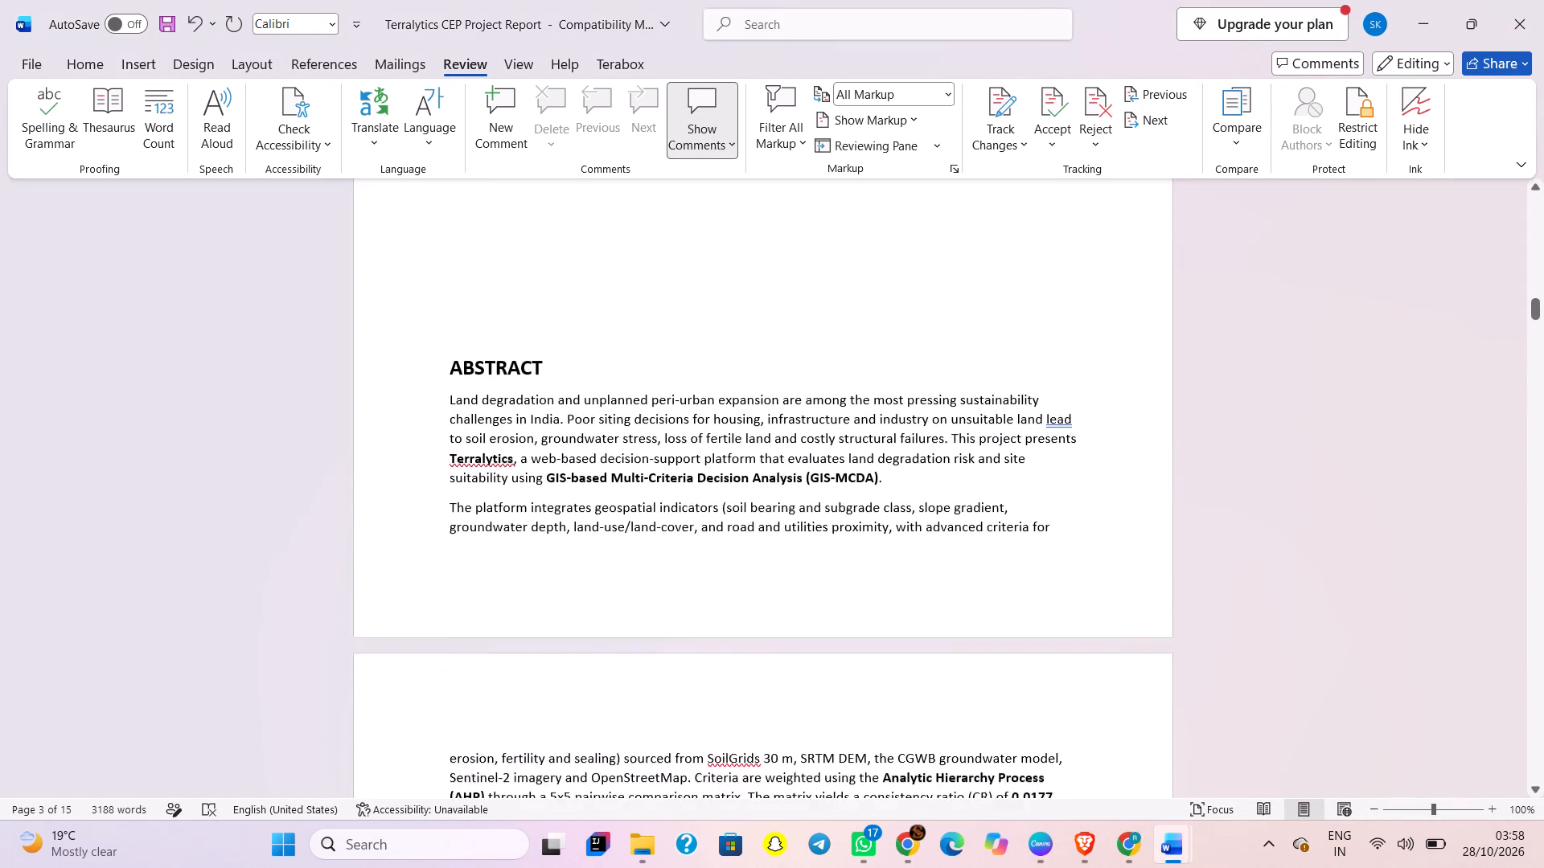
scroll(1019, 632, down, 1)
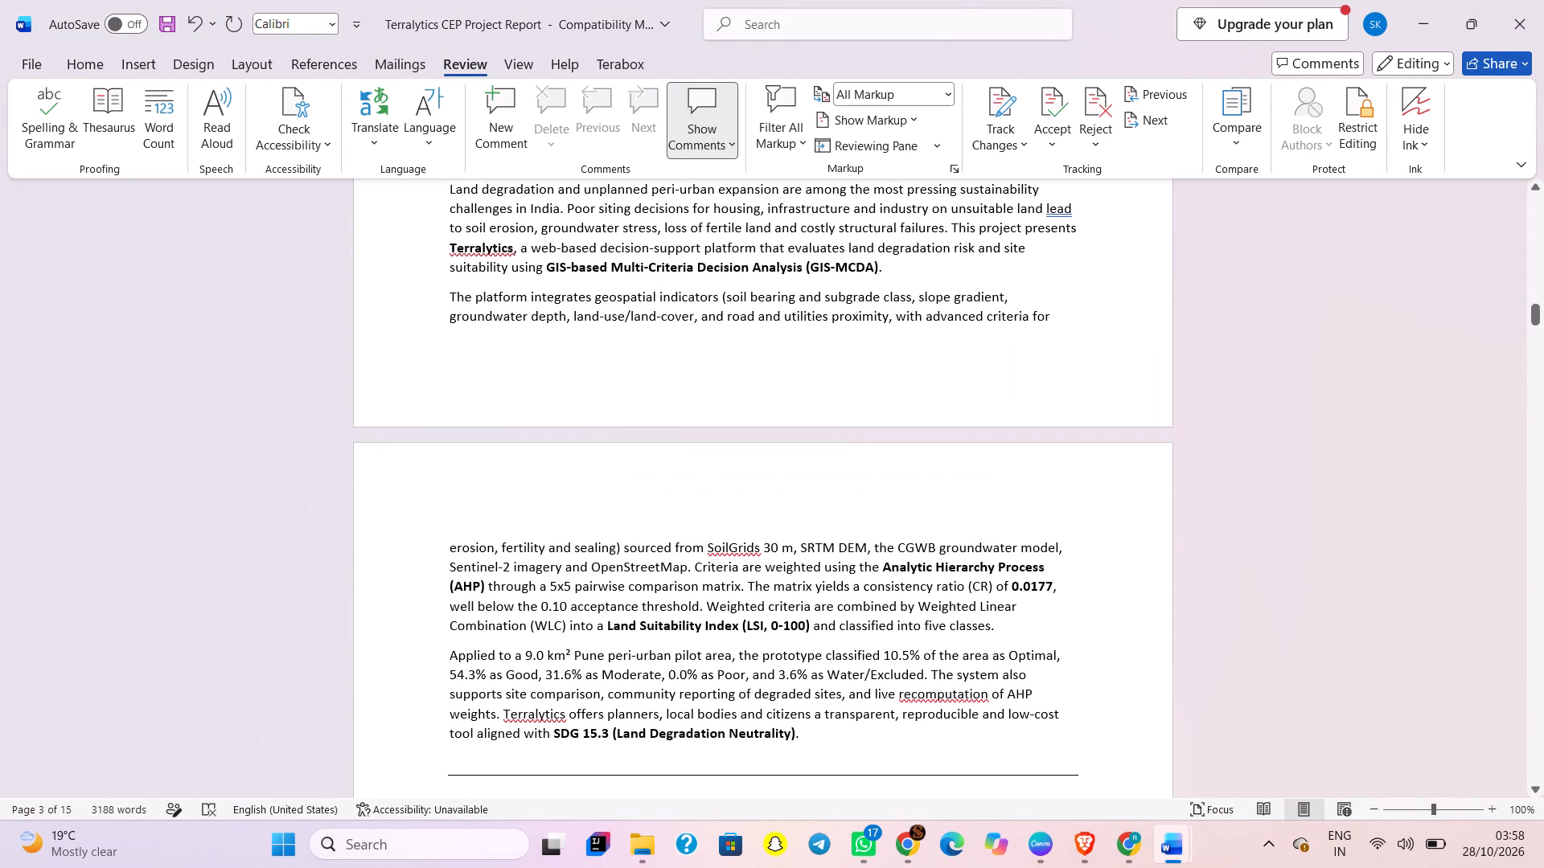
scroll(811, 671, up, 1)
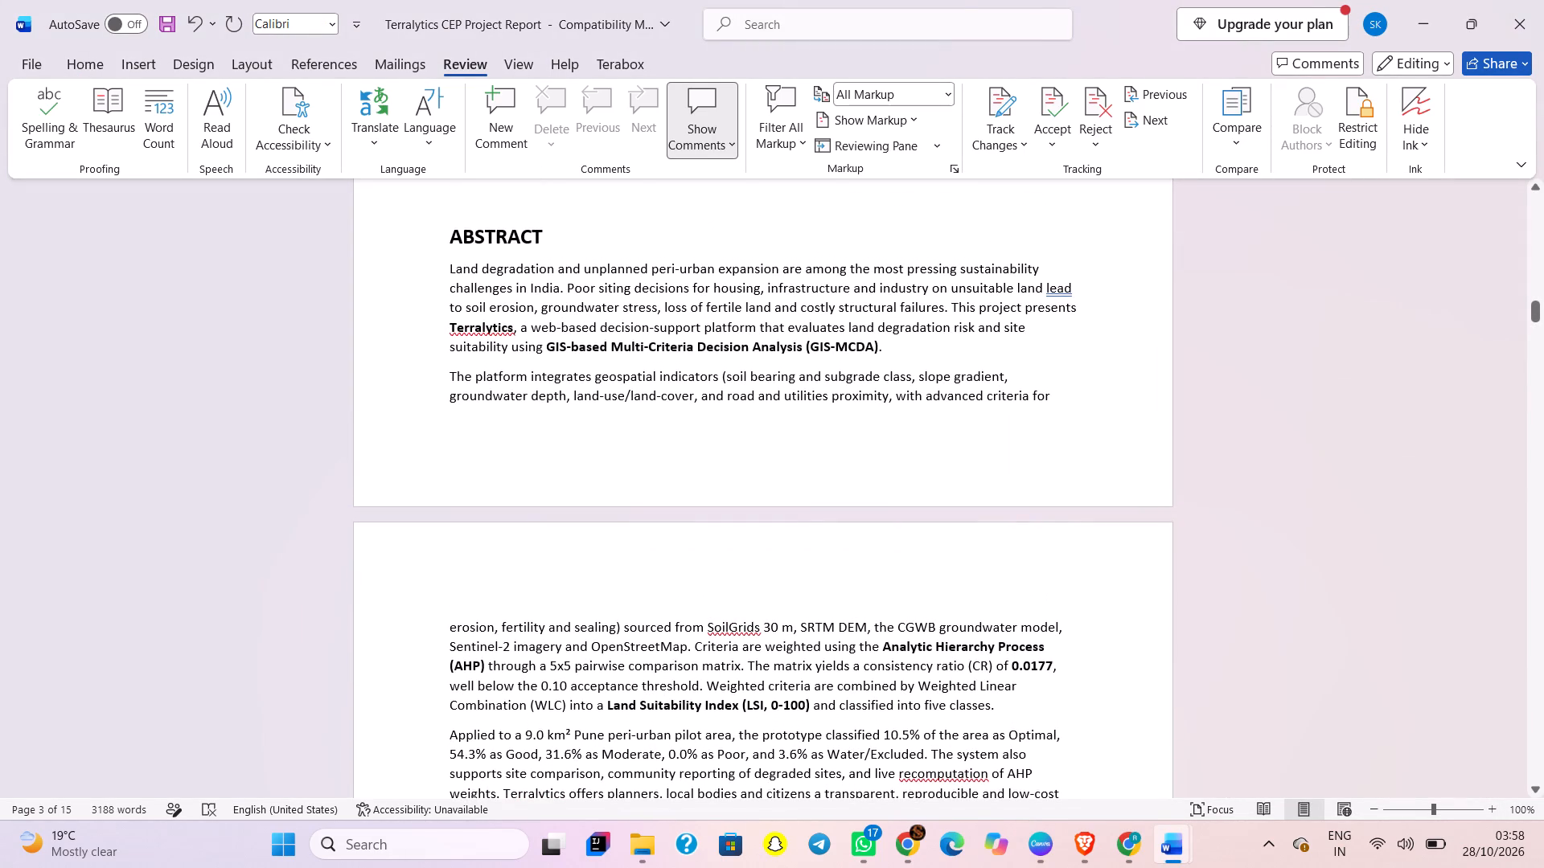
scroll(776, 748, down, 1)
drag(798, 706, 766, 678)
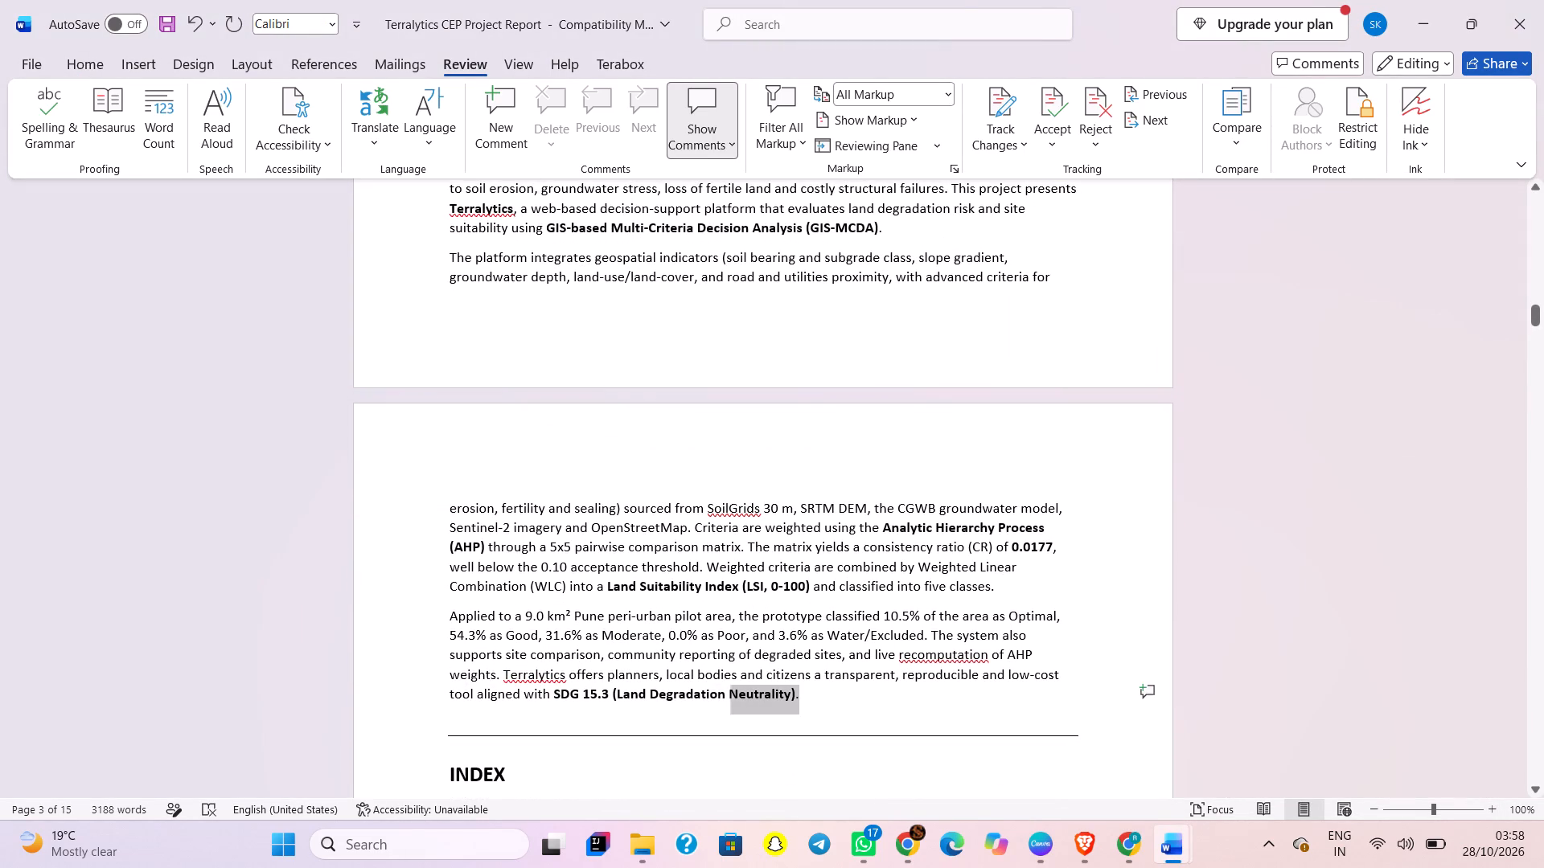
drag(766, 678, 442, 206)
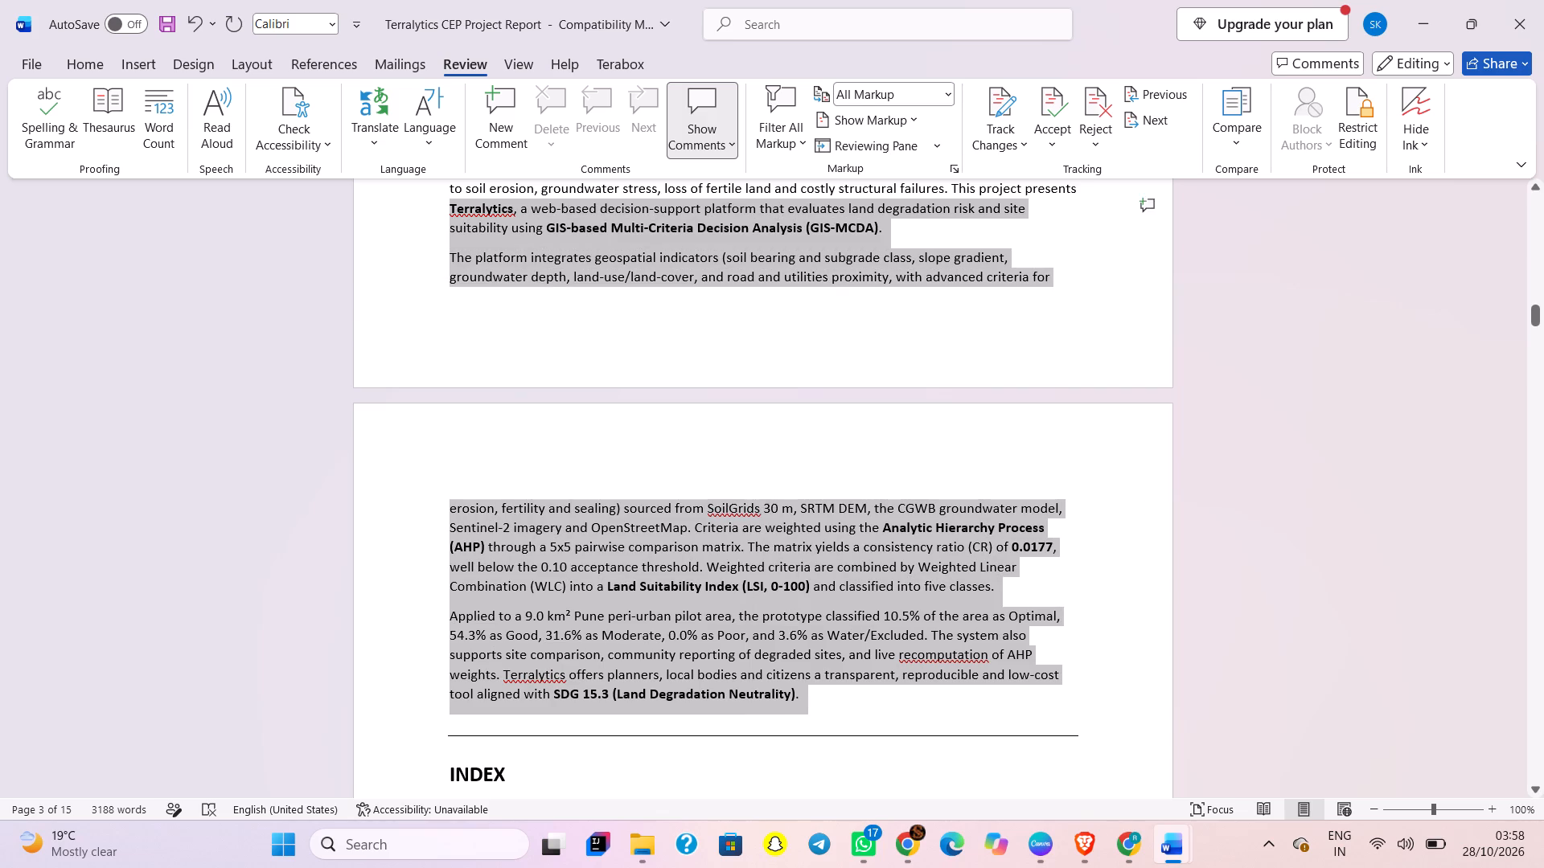
drag(442, 206, 449, 250)
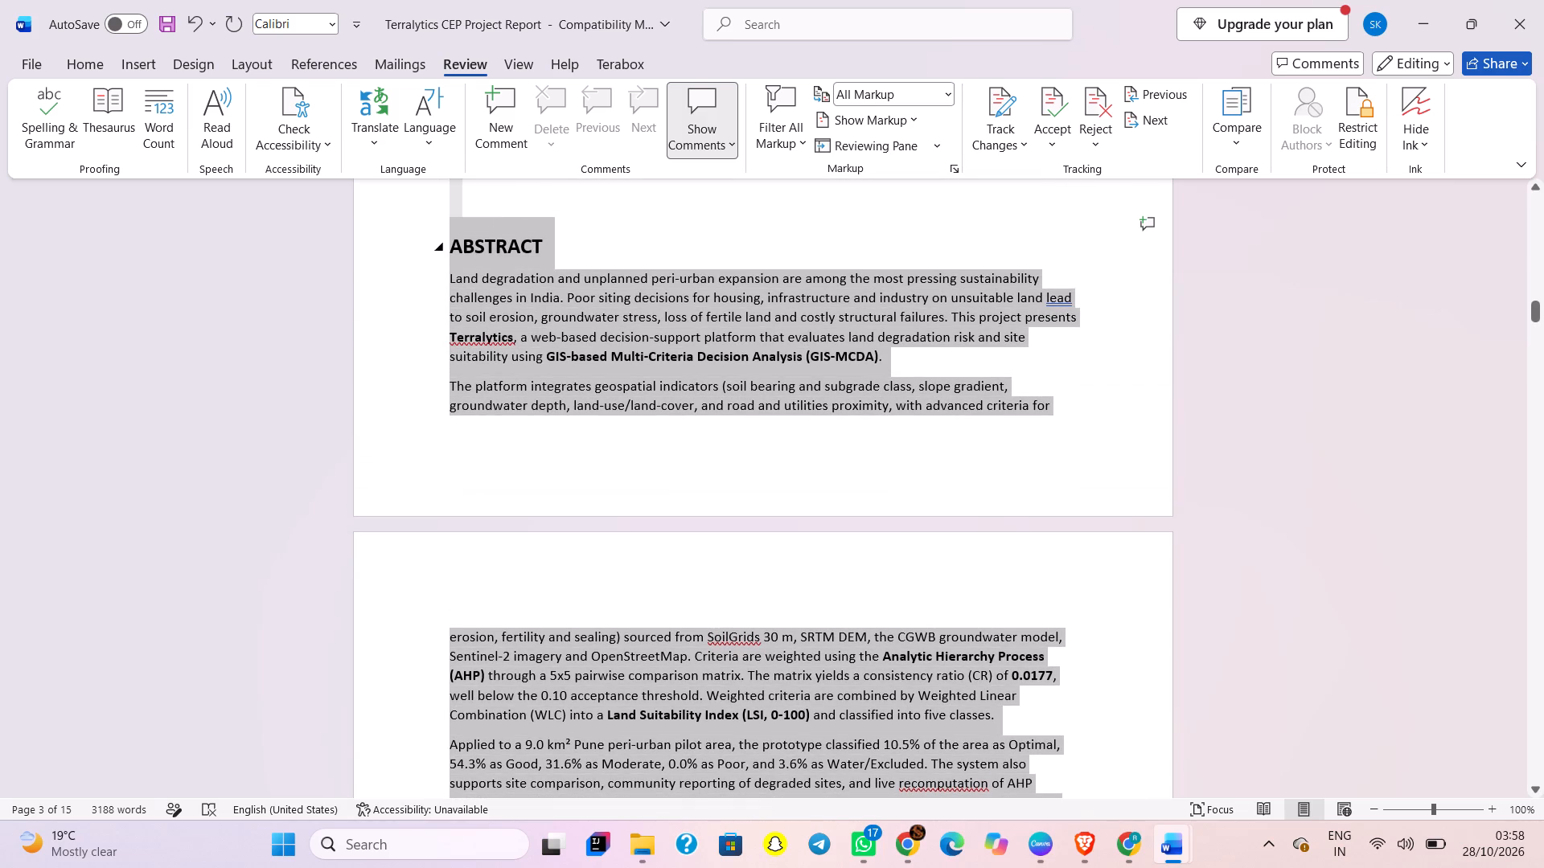
drag(449, 250, 449, 278)
key(ctrl+c)
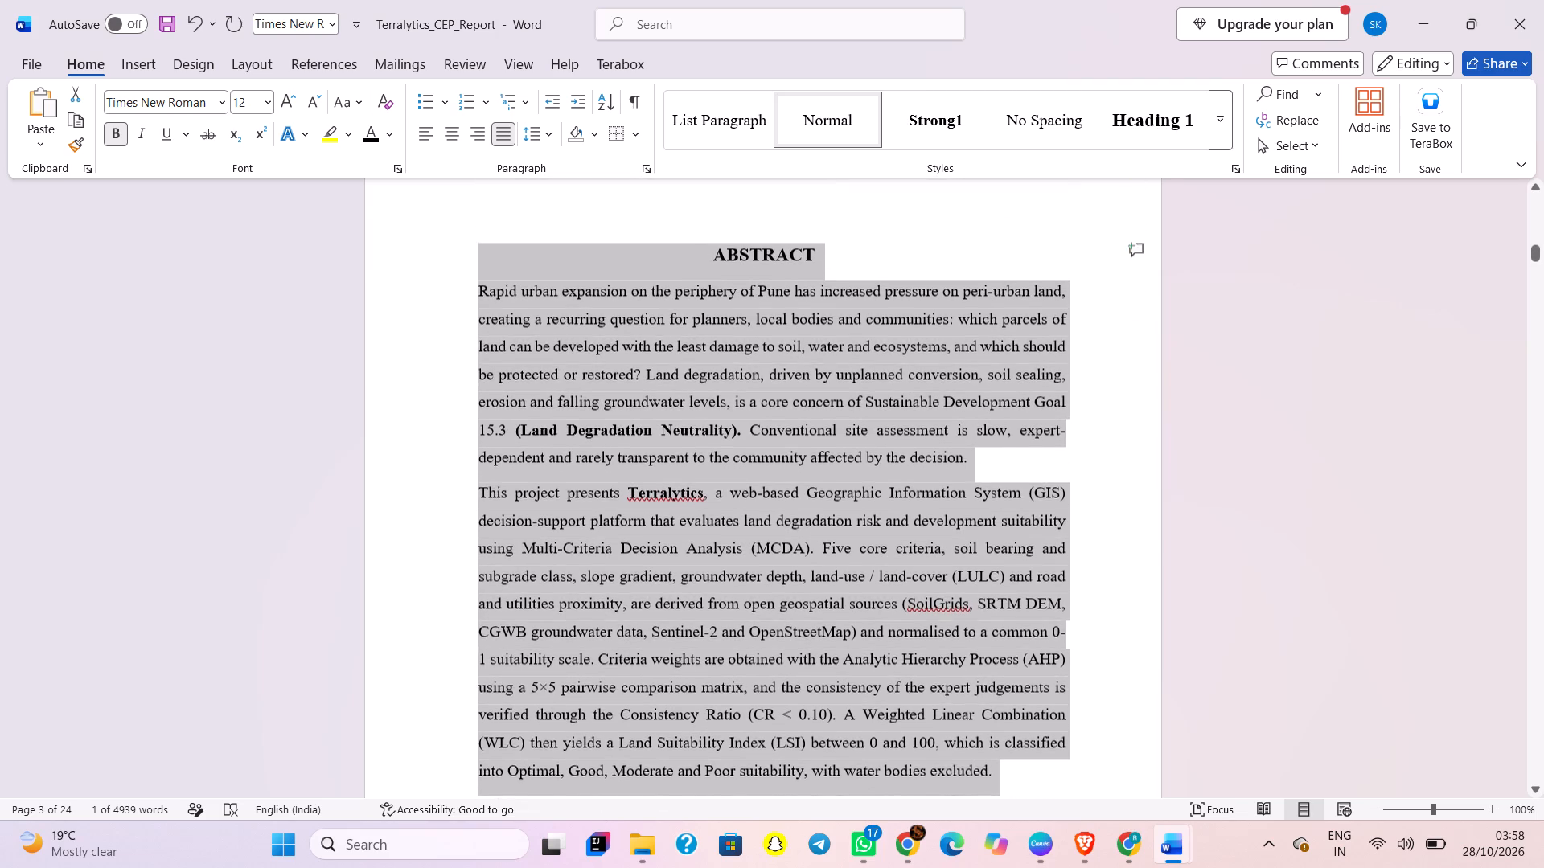
drag(478, 168, 503, 356)
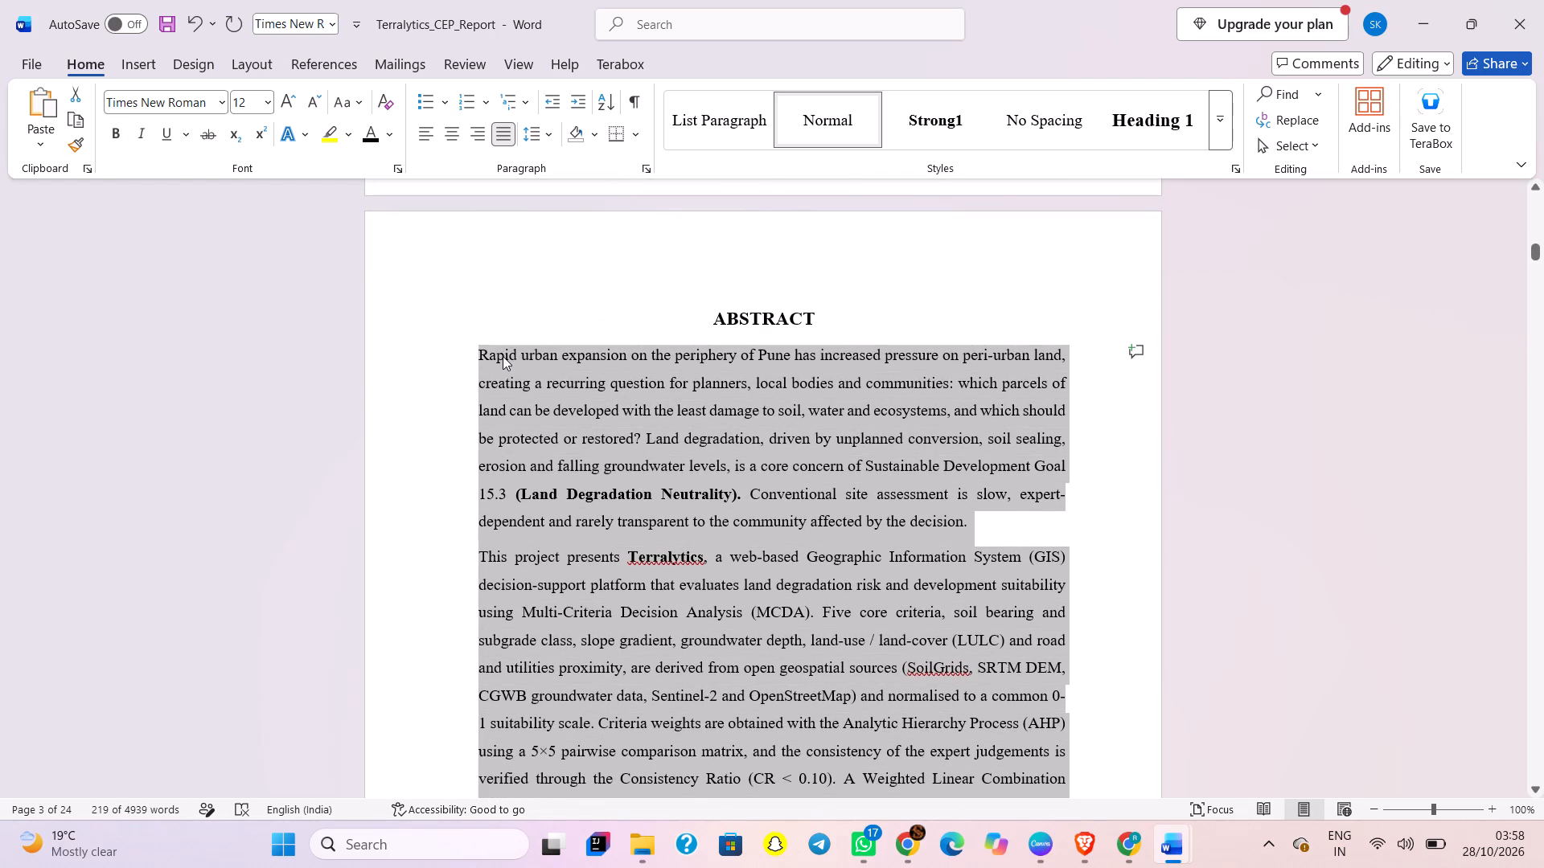
key(ctrl+v)
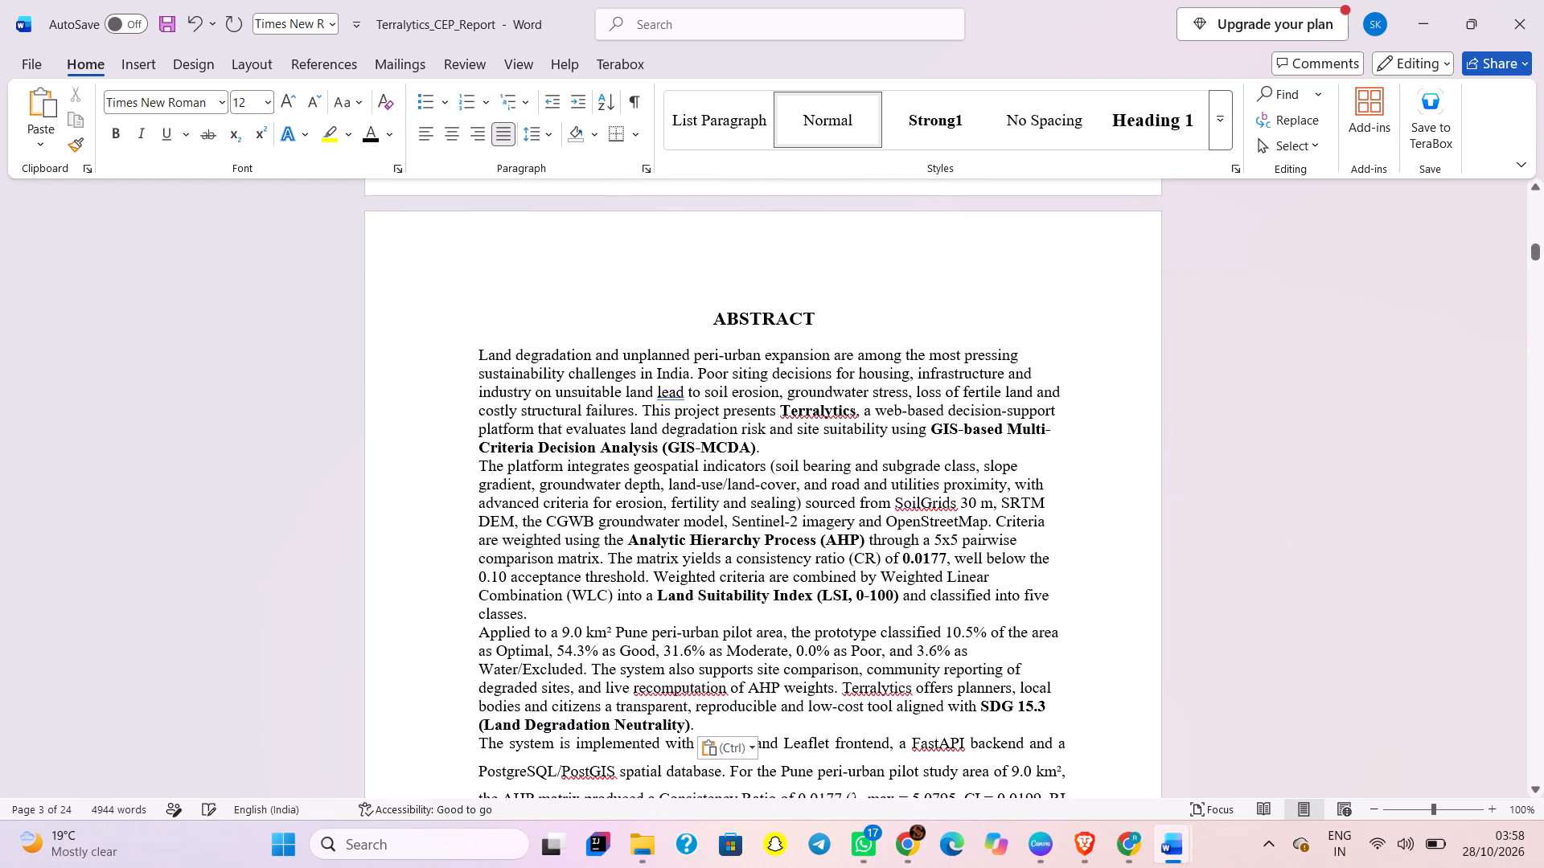
Insert a blank line after each of the three pasted abstract paragraphs.
click(773, 450)
key(Return)
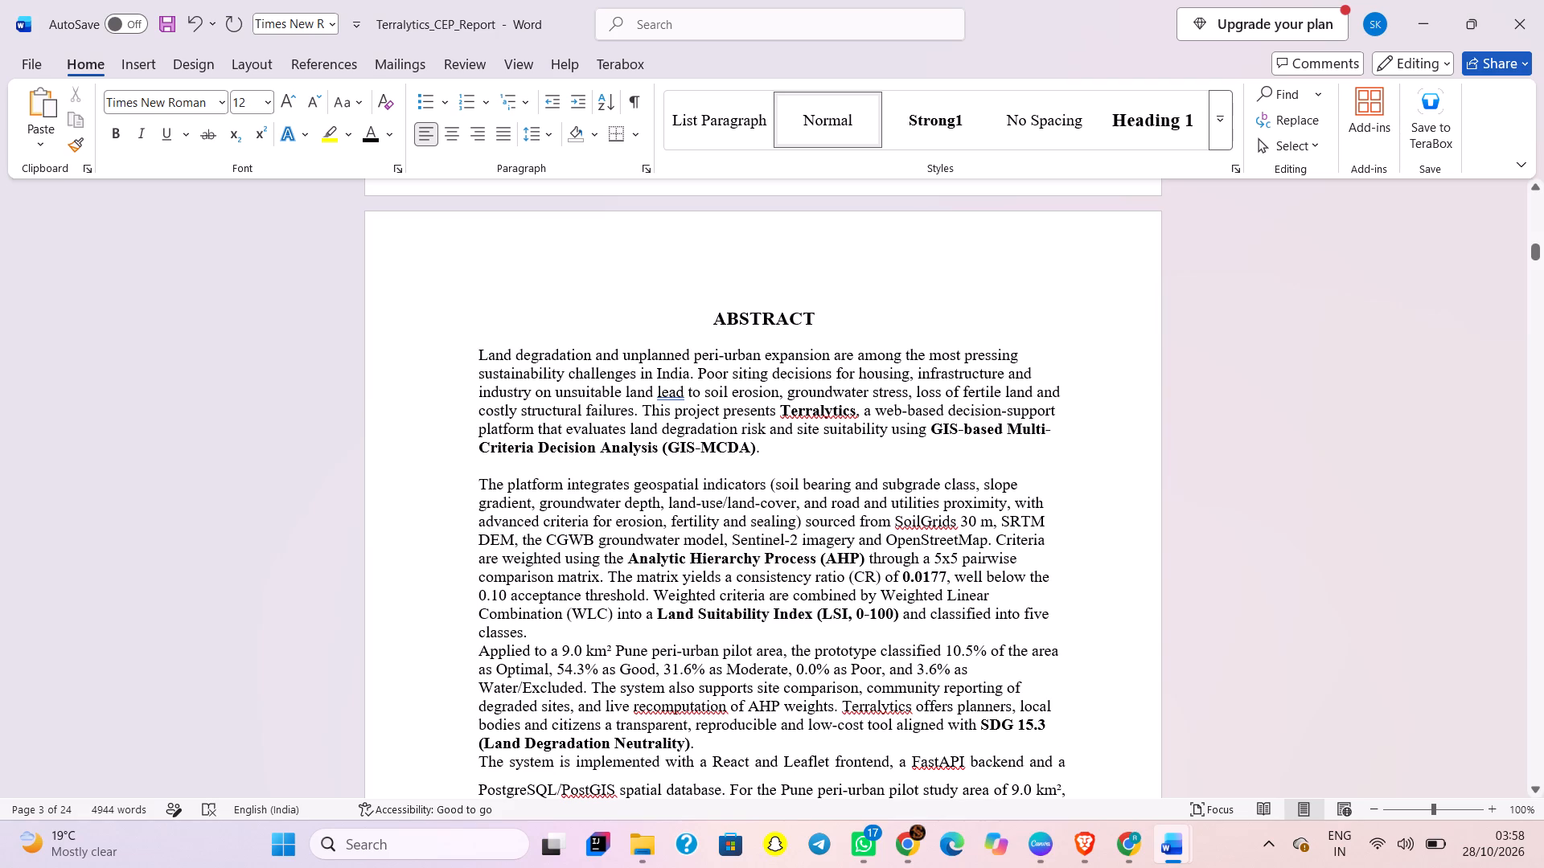
click(645, 636)
key(Return)
scroll(645, 636, down, 1)
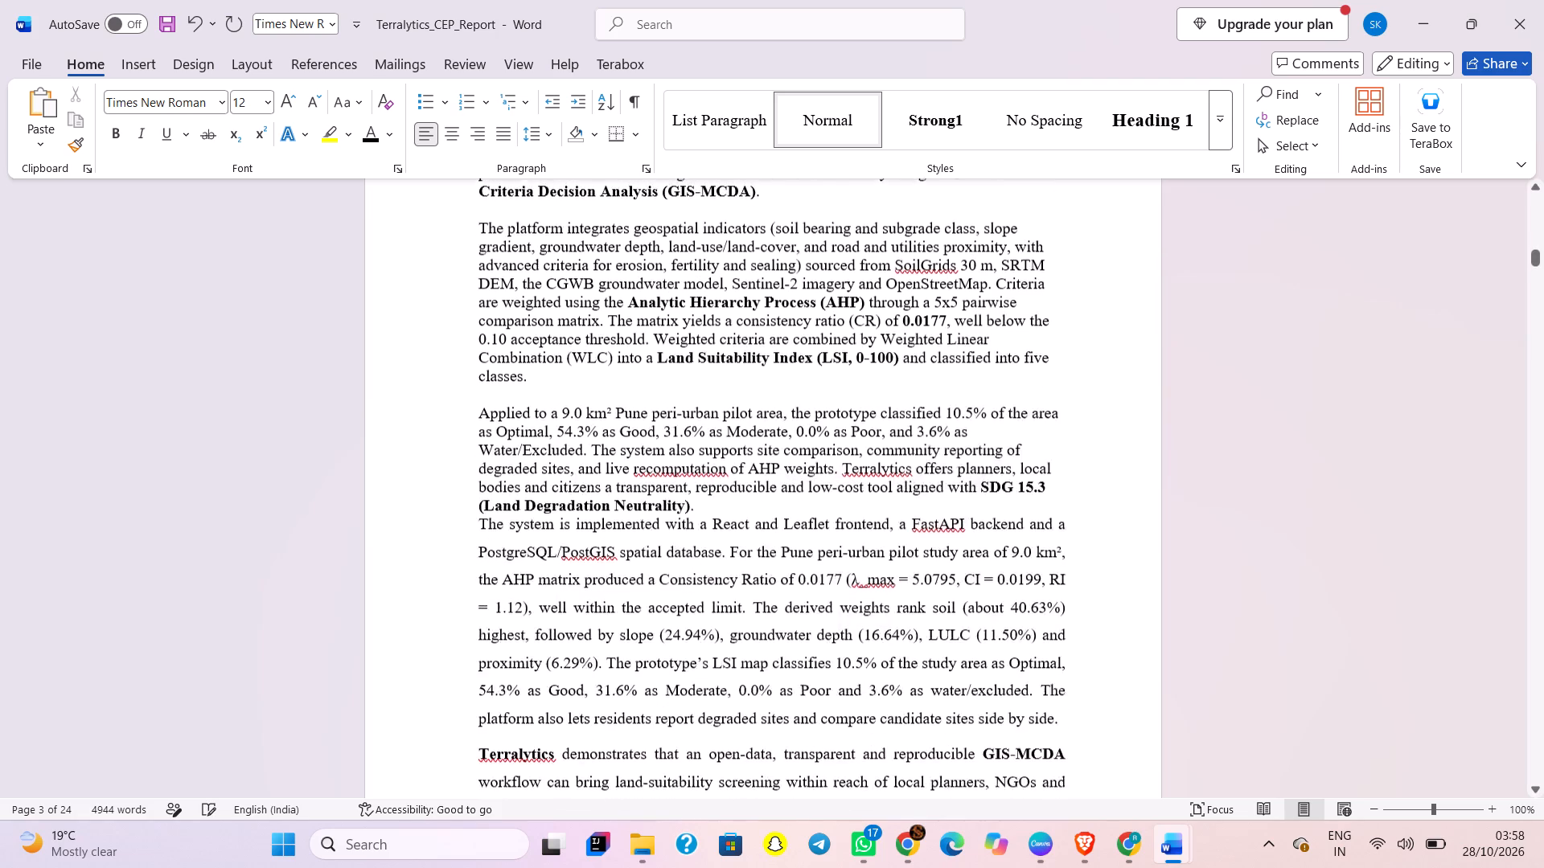
scroll(645, 636, down, 1)
click(724, 394)
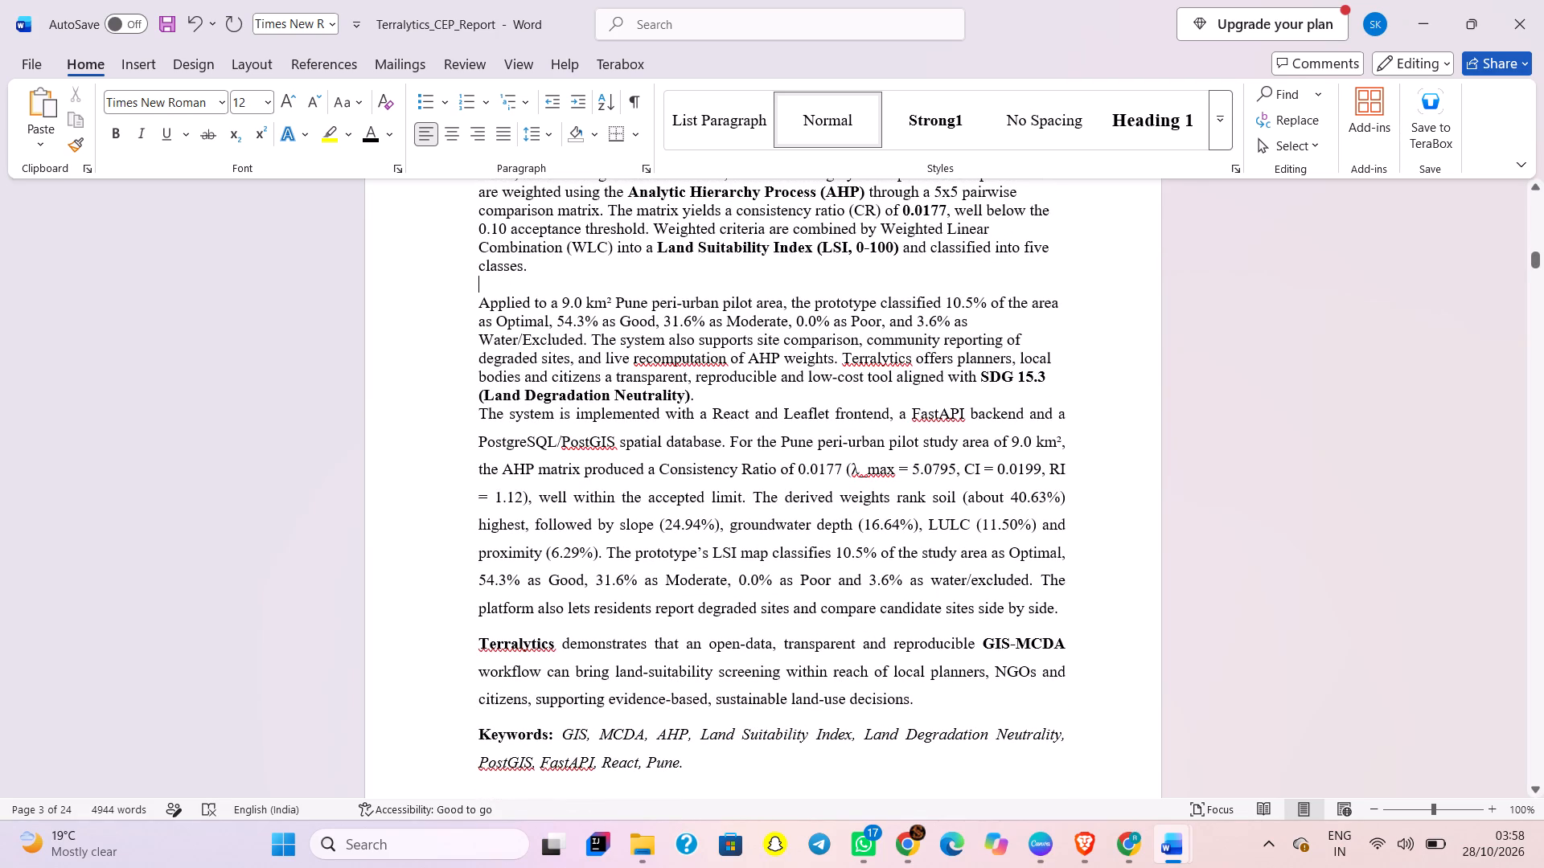
key(Return)
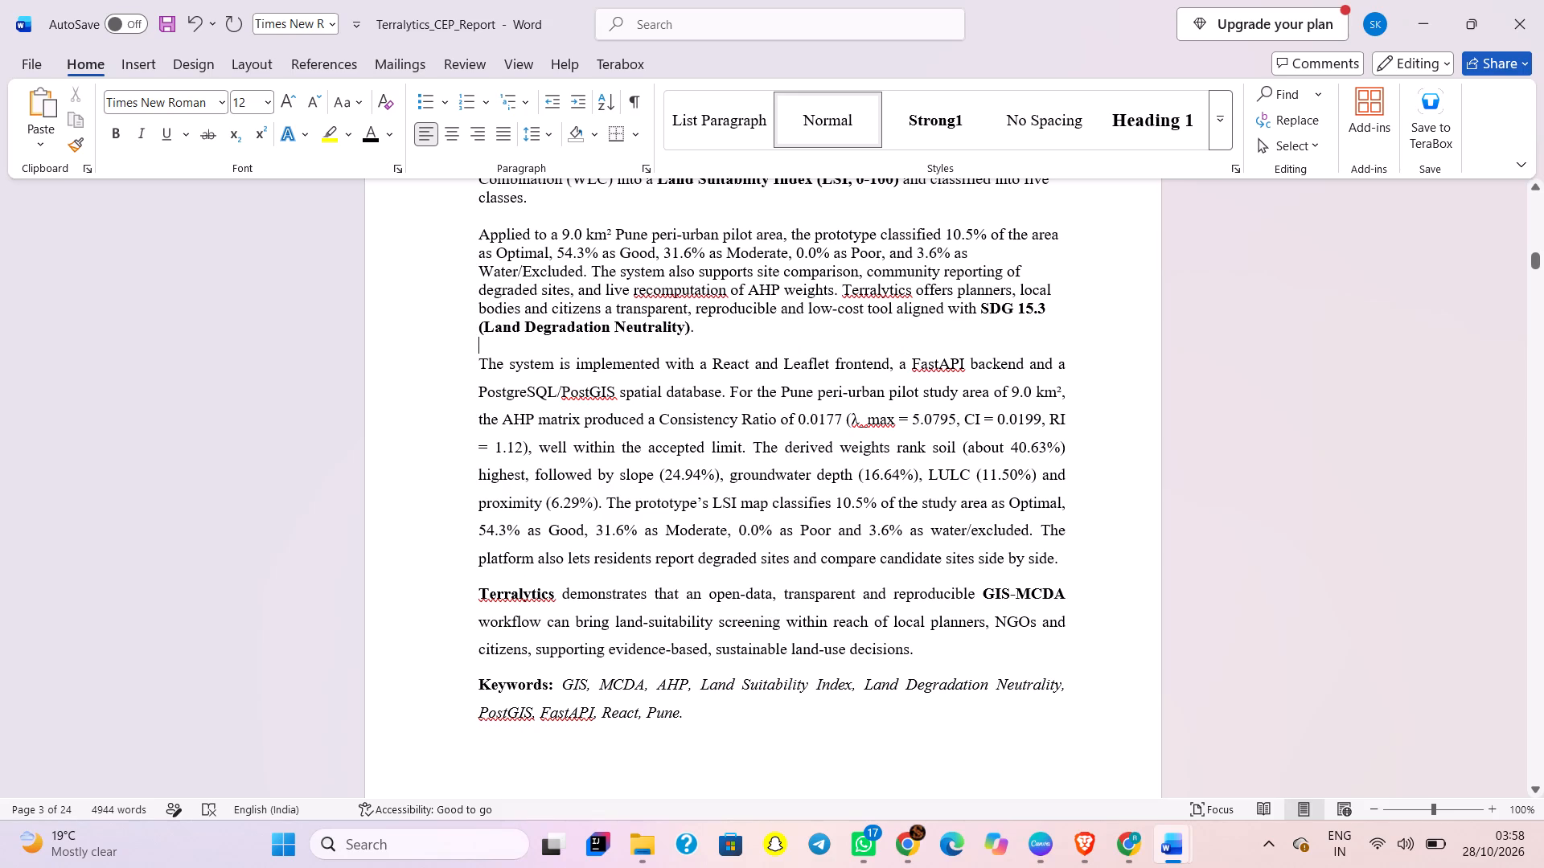
Delete the abstract's paragraph beginning "Terralytics demonstrates that an open-data", just above the Keywords line.
drag(925, 653, 472, 595)
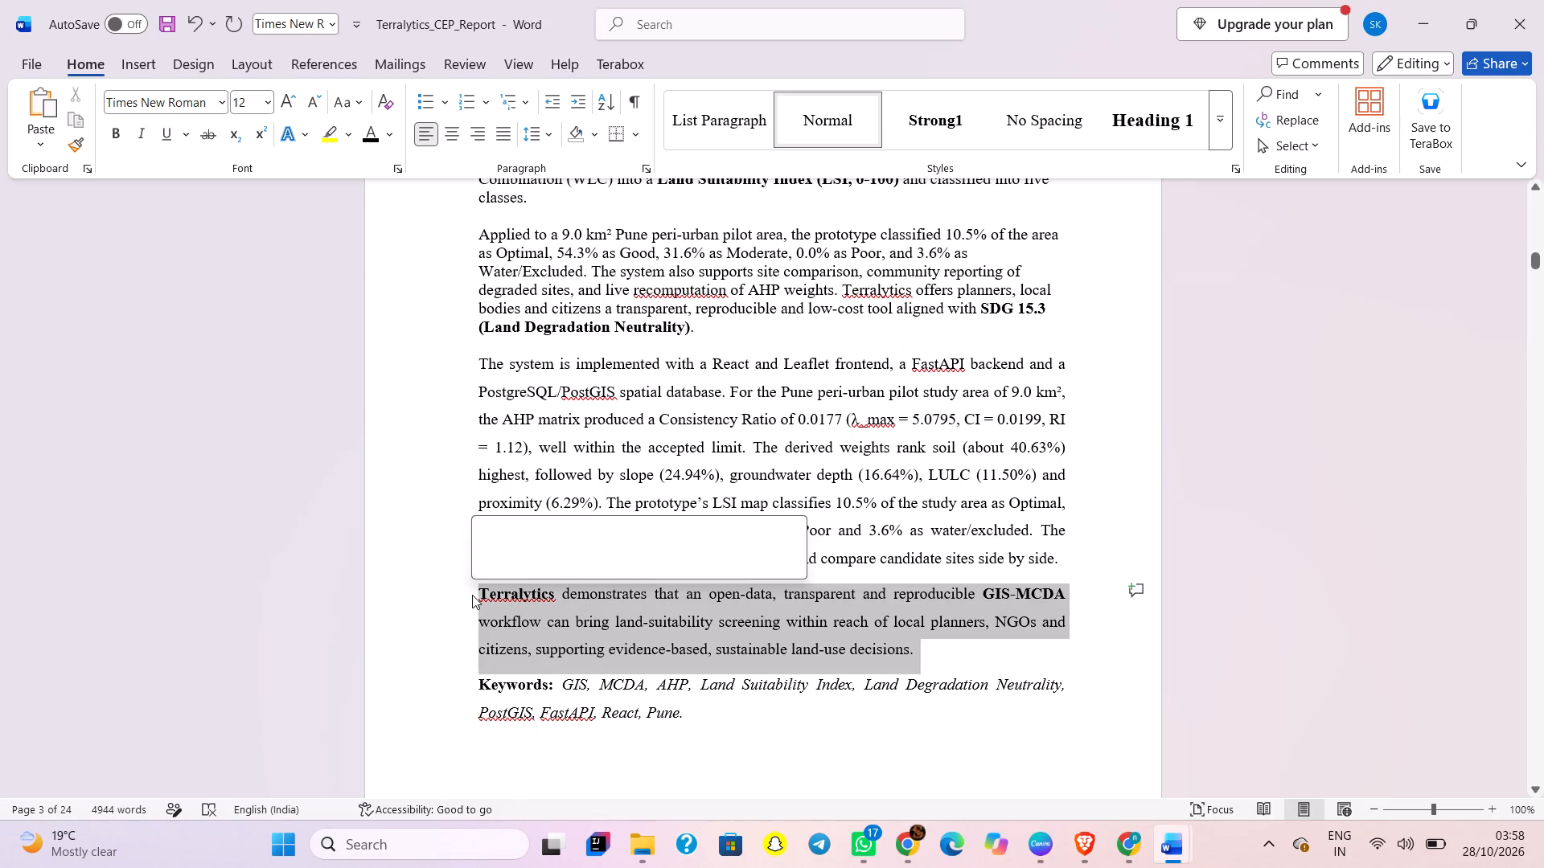
key(BackSpace)
Place the cursor on the blank line above the abstract paragraph beginning "The system is implemented".
scroll(535, 549, up, 1)
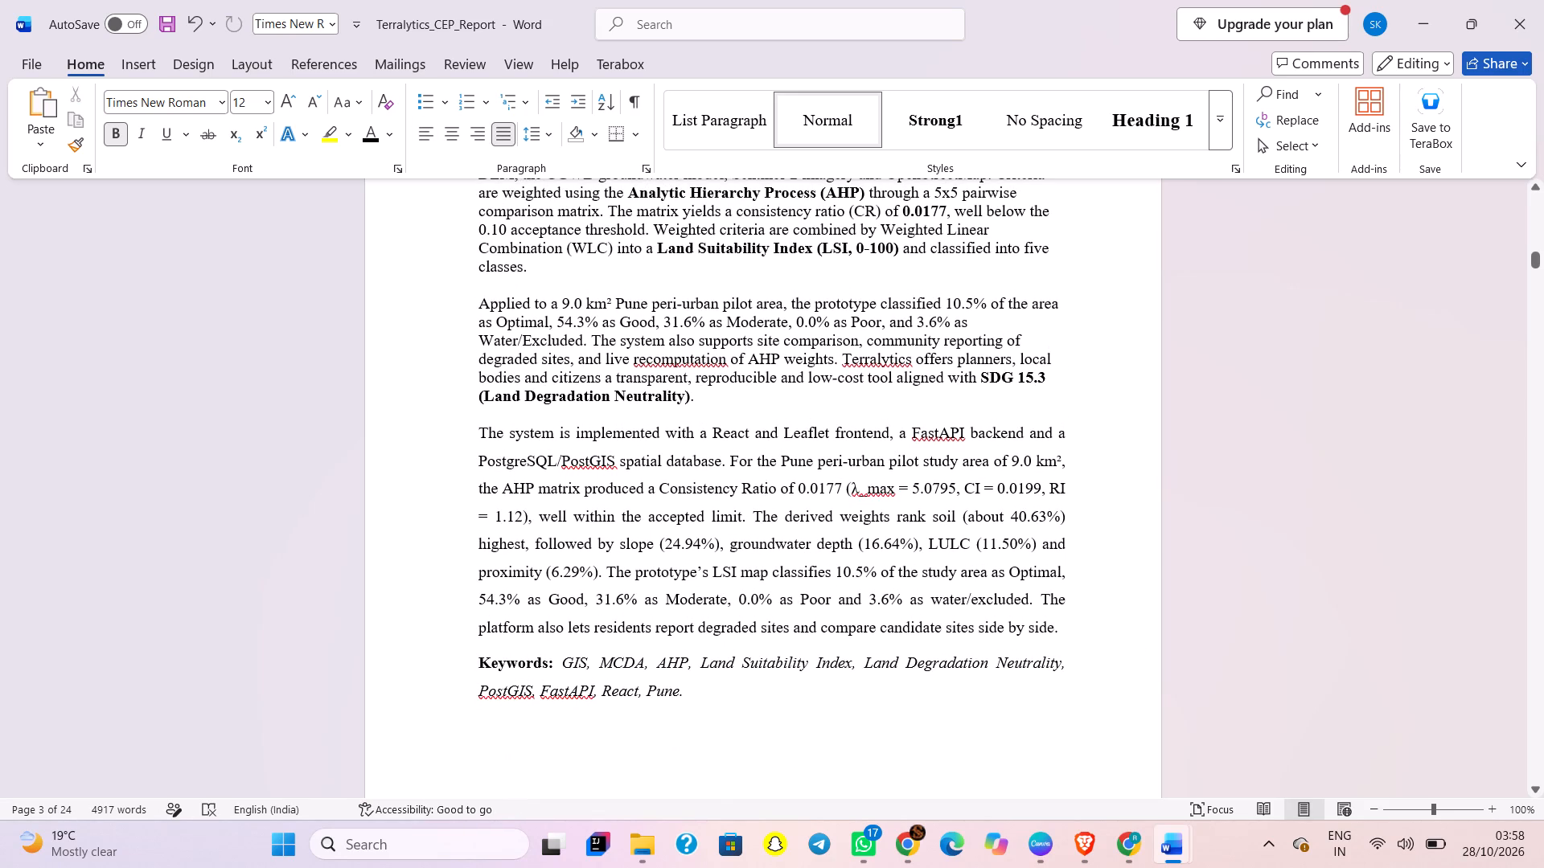
click(716, 404)
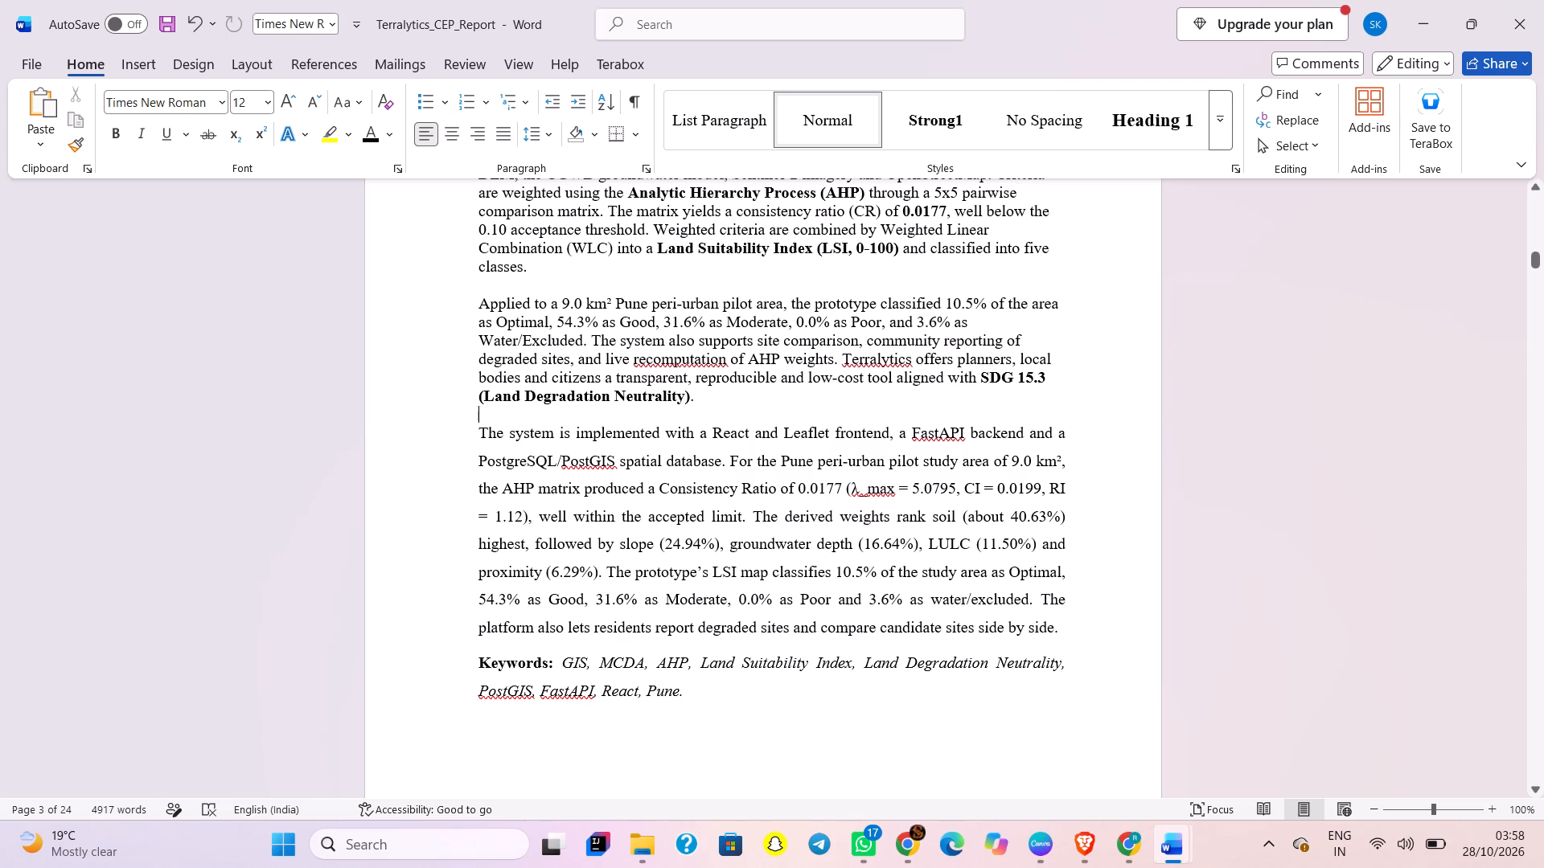
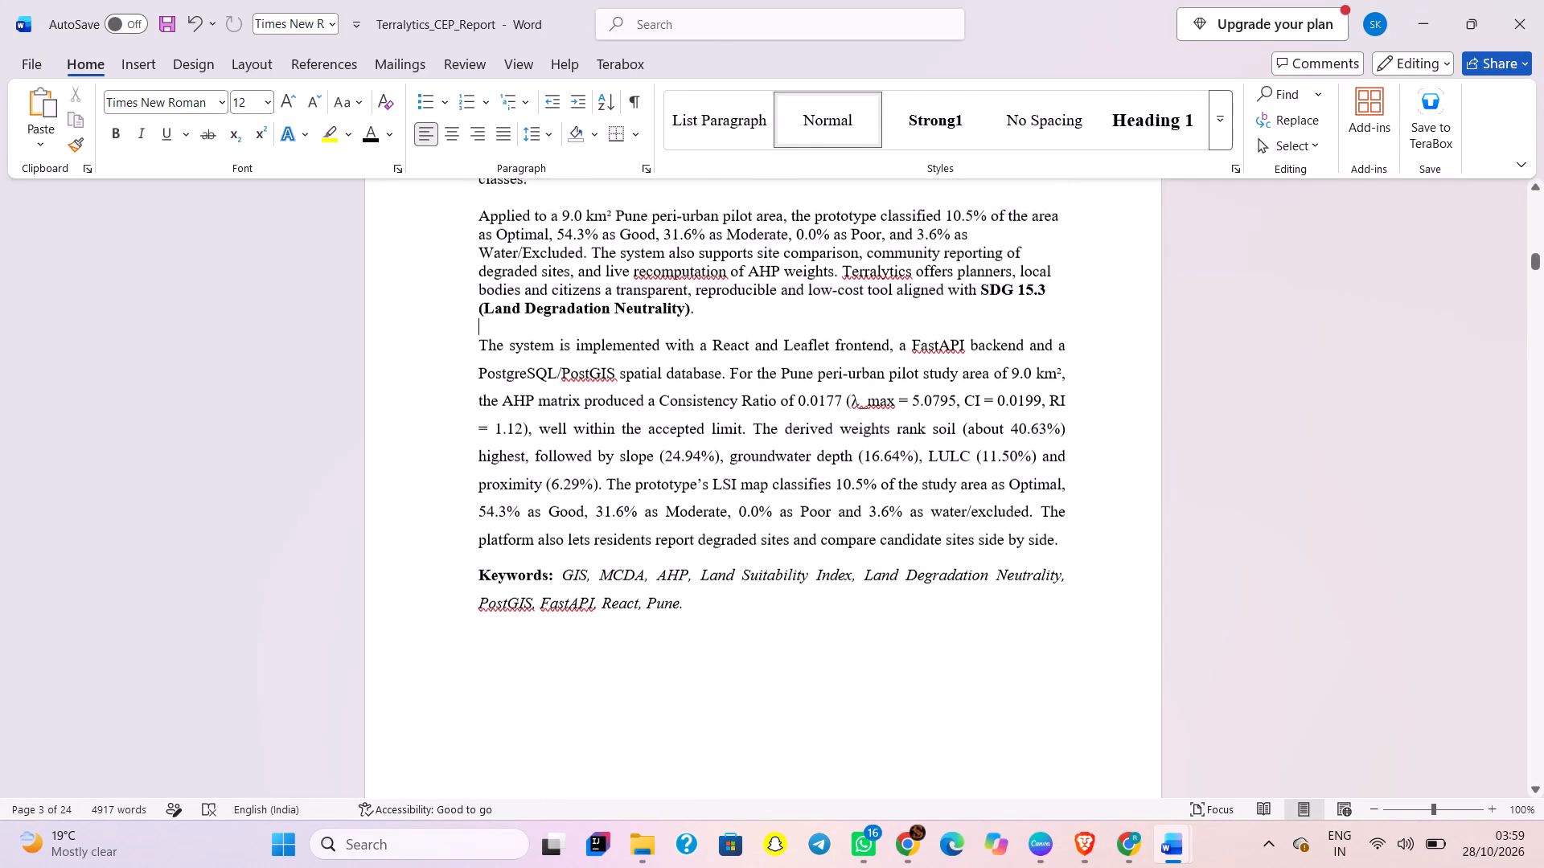
Examine the abstract from its heading down to the Keywords line, comparing the formatting of the pasted and original paragraphs.
scroll(657, 653, up, 1)
click(705, 653)
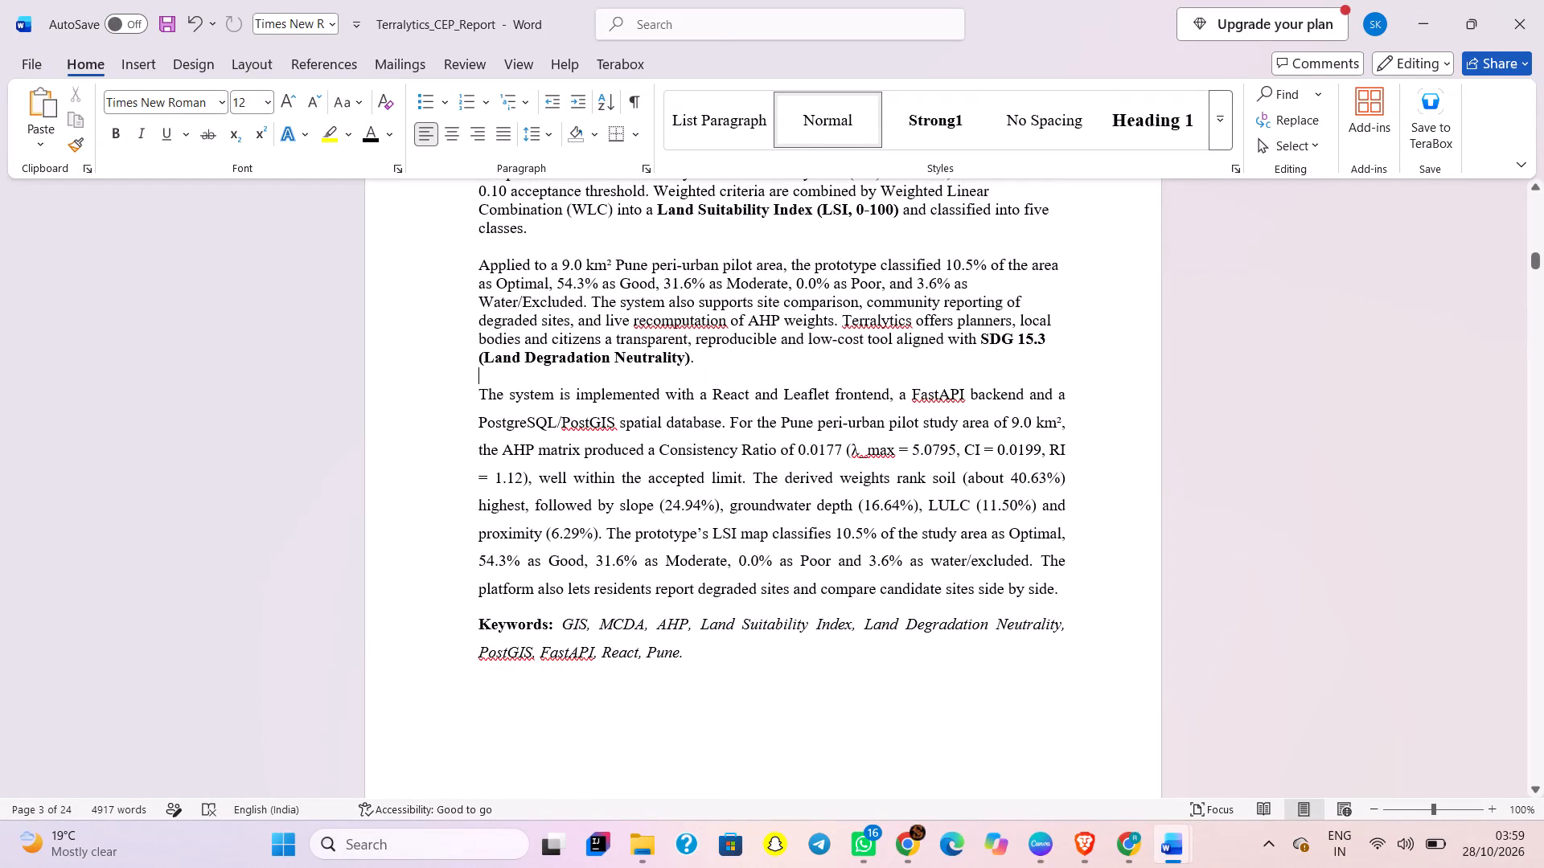
drag(705, 653, 602, 626)
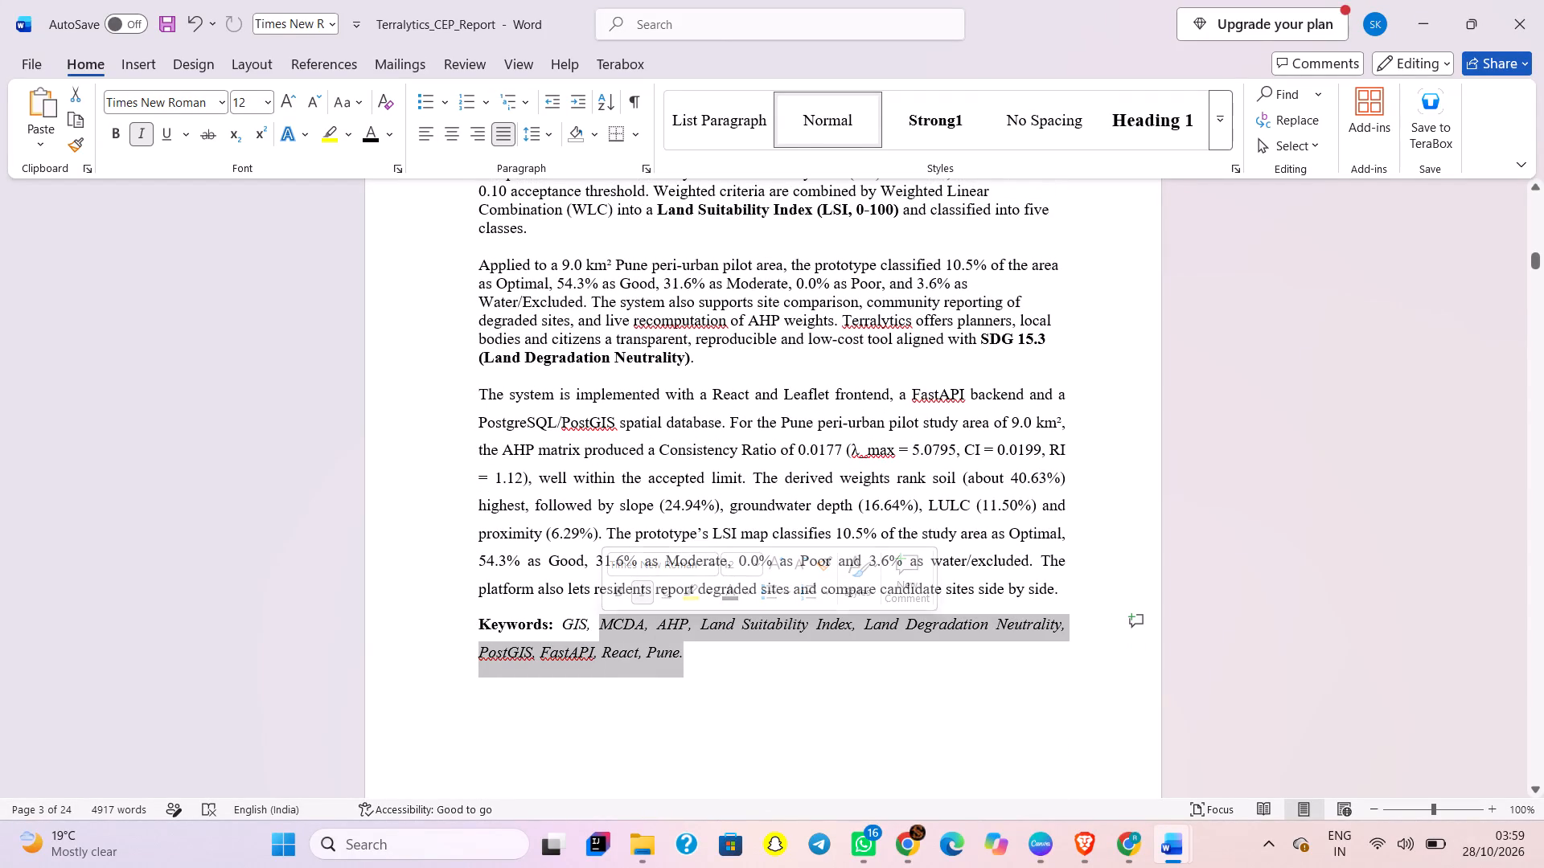
click(719, 674)
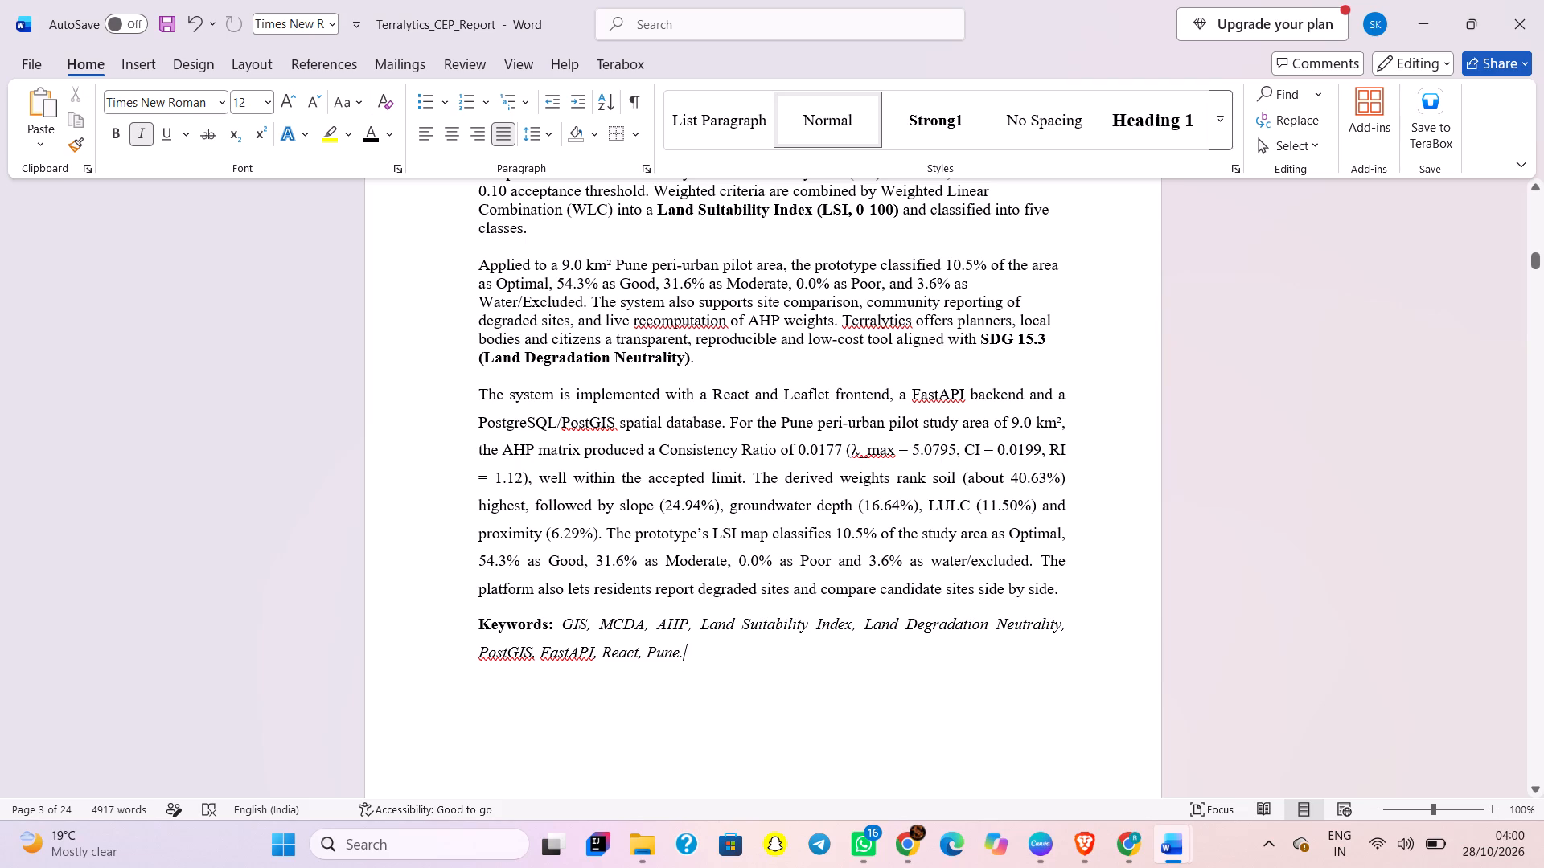
scroll(1070, 535, up, 1)
click(1159, 441)
scroll(1159, 441, up, 1)
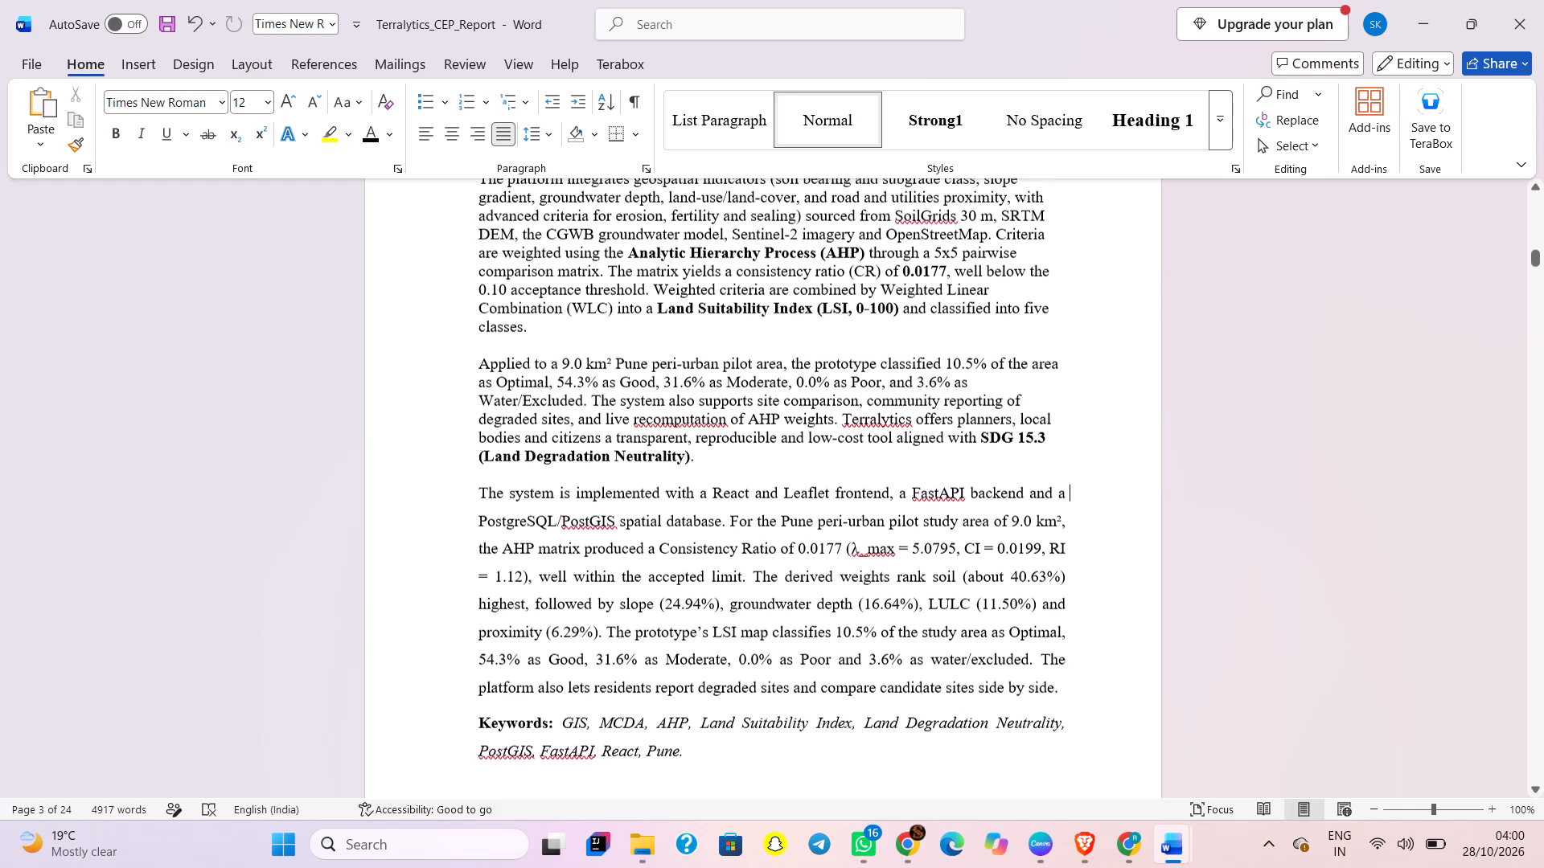
scroll(1159, 441, up, 1)
scroll(911, 468, up, 1)
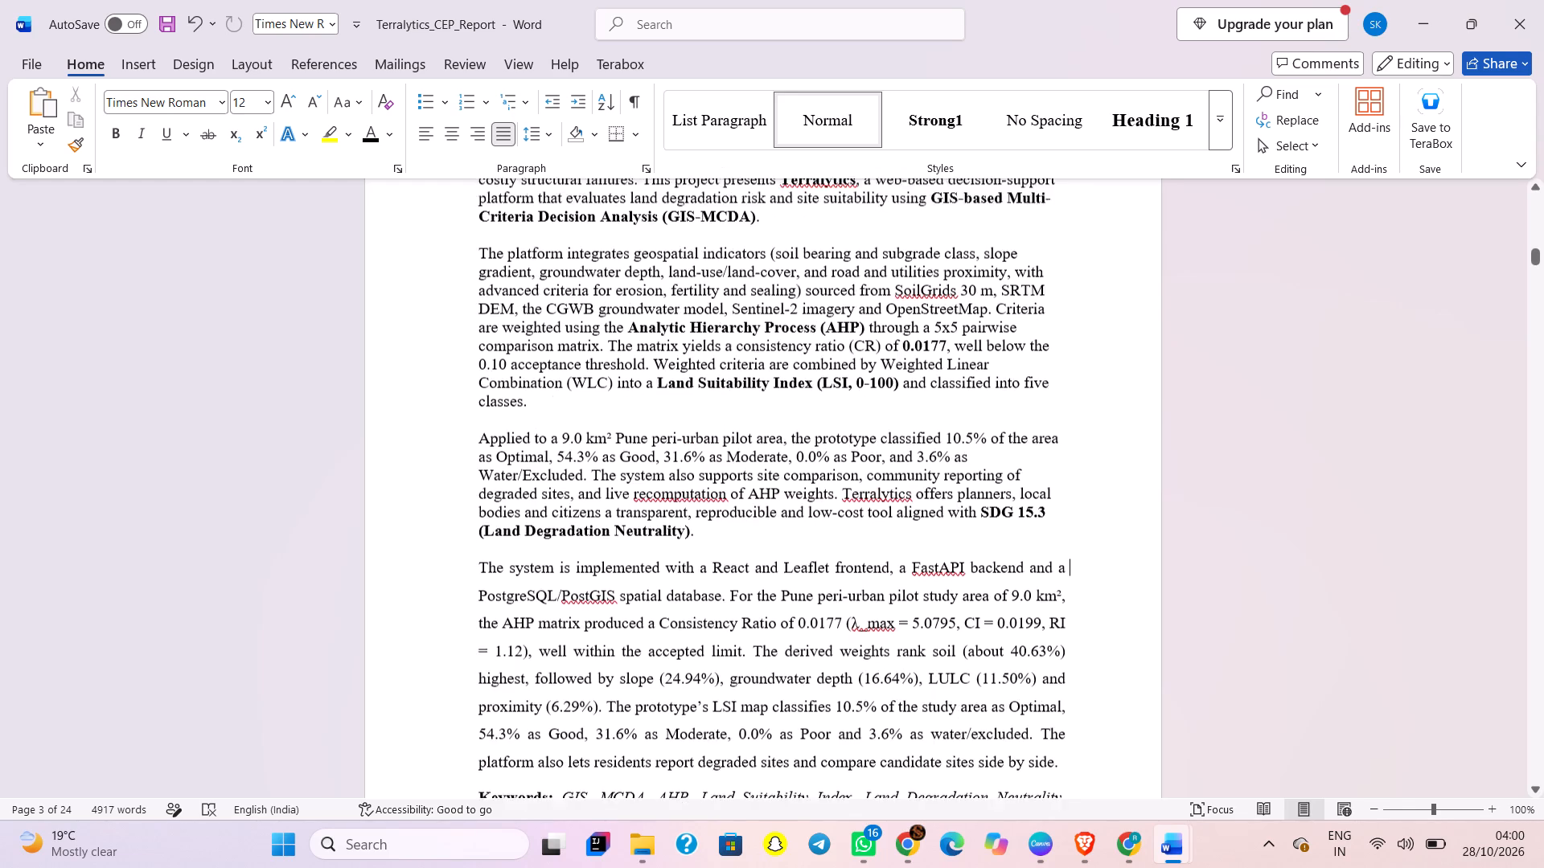
scroll(911, 468, up, 1)
drag(764, 447, 725, 437)
click(797, 481)
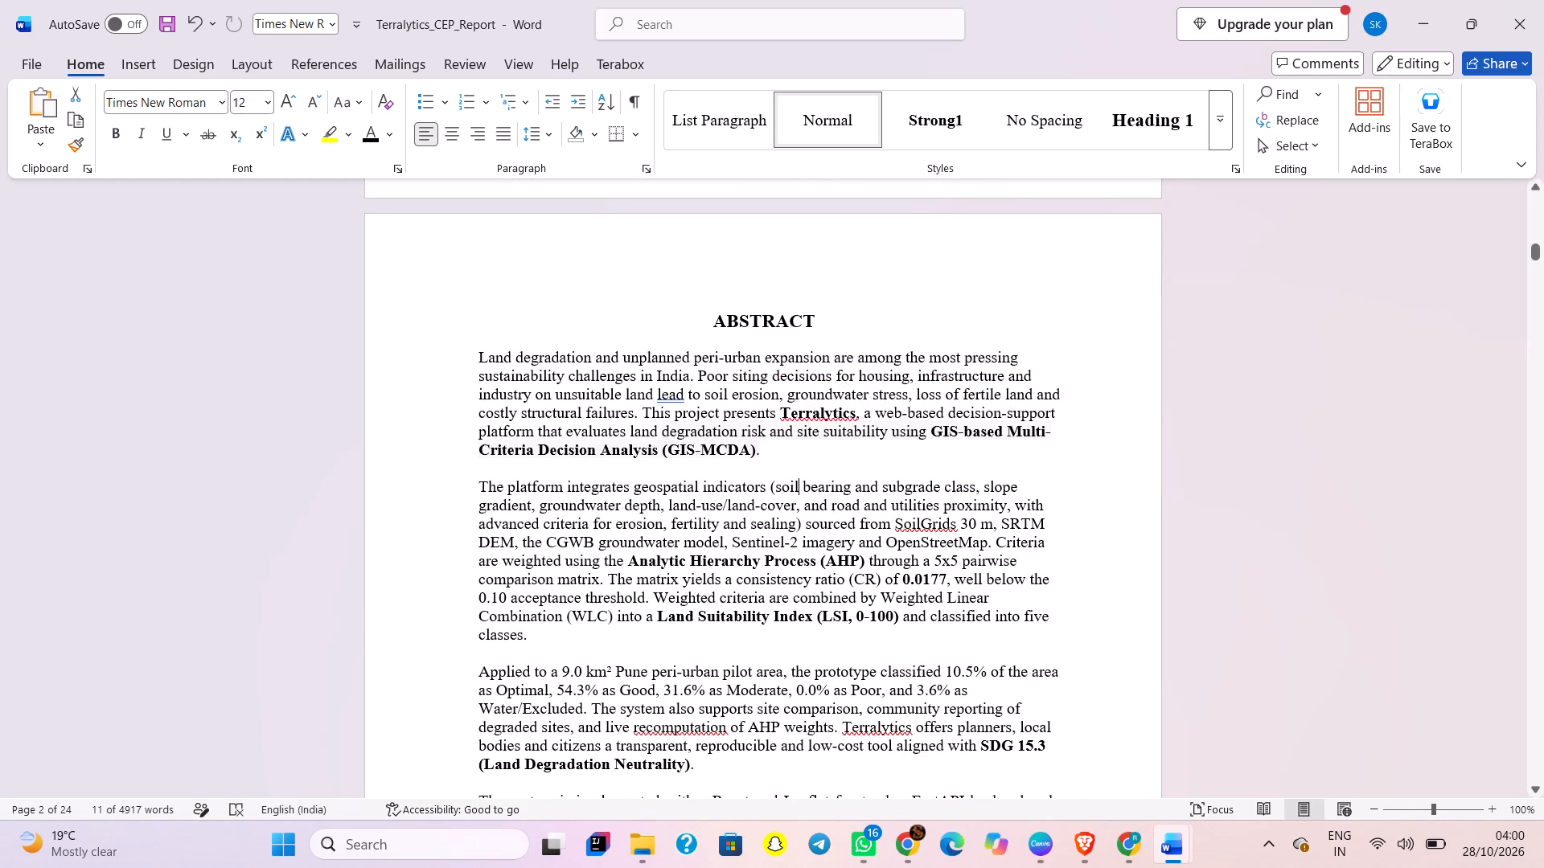
drag(634, 424, 671, 431)
scroll(671, 431, down, 2)
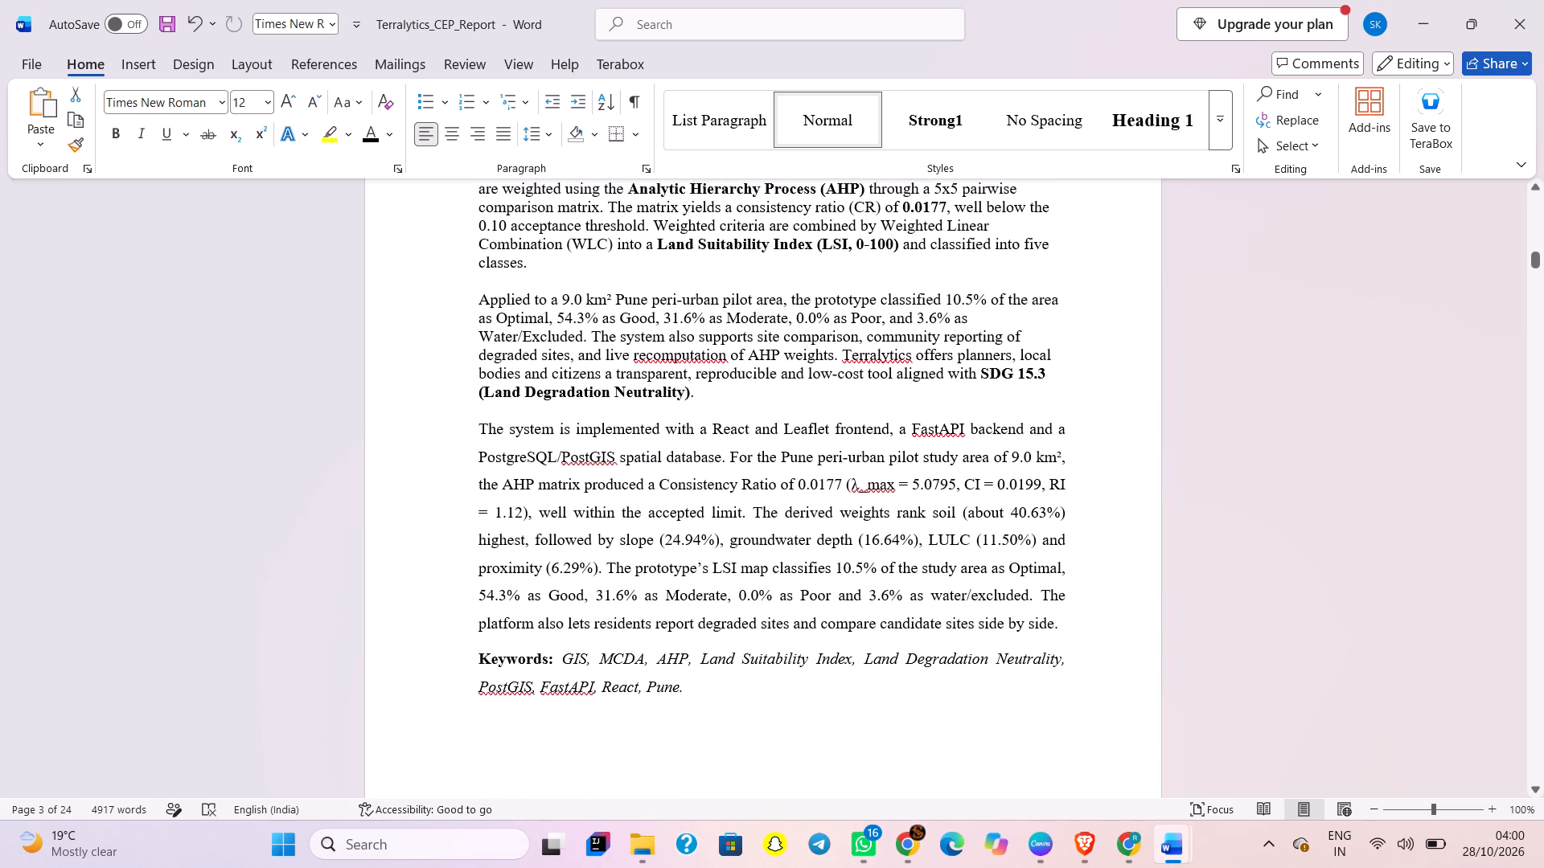
drag(470, 427, 514, 445)
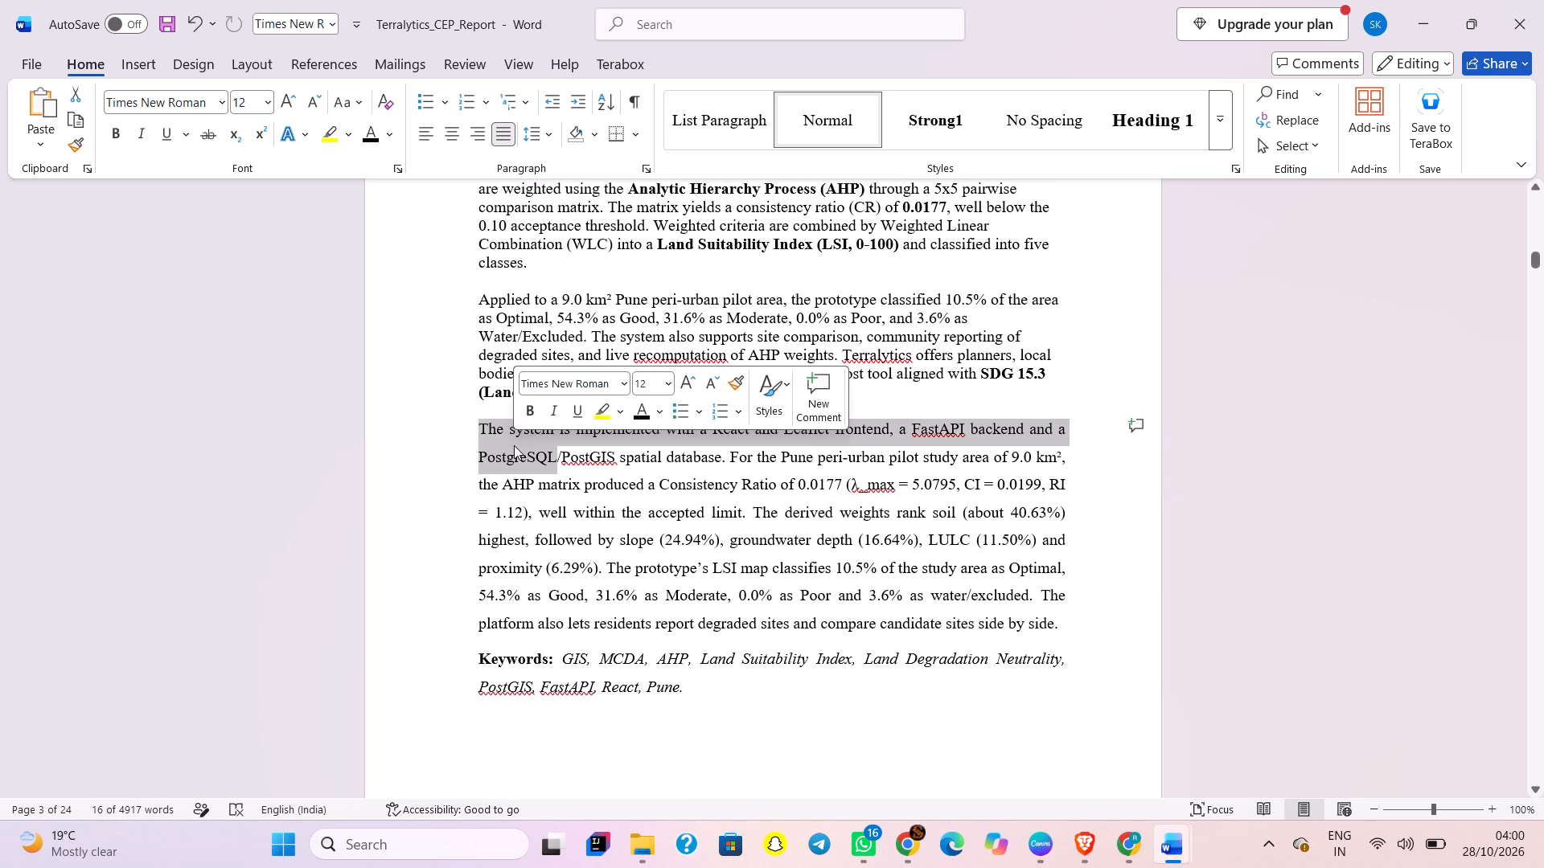
drag(482, 311, 528, 339)
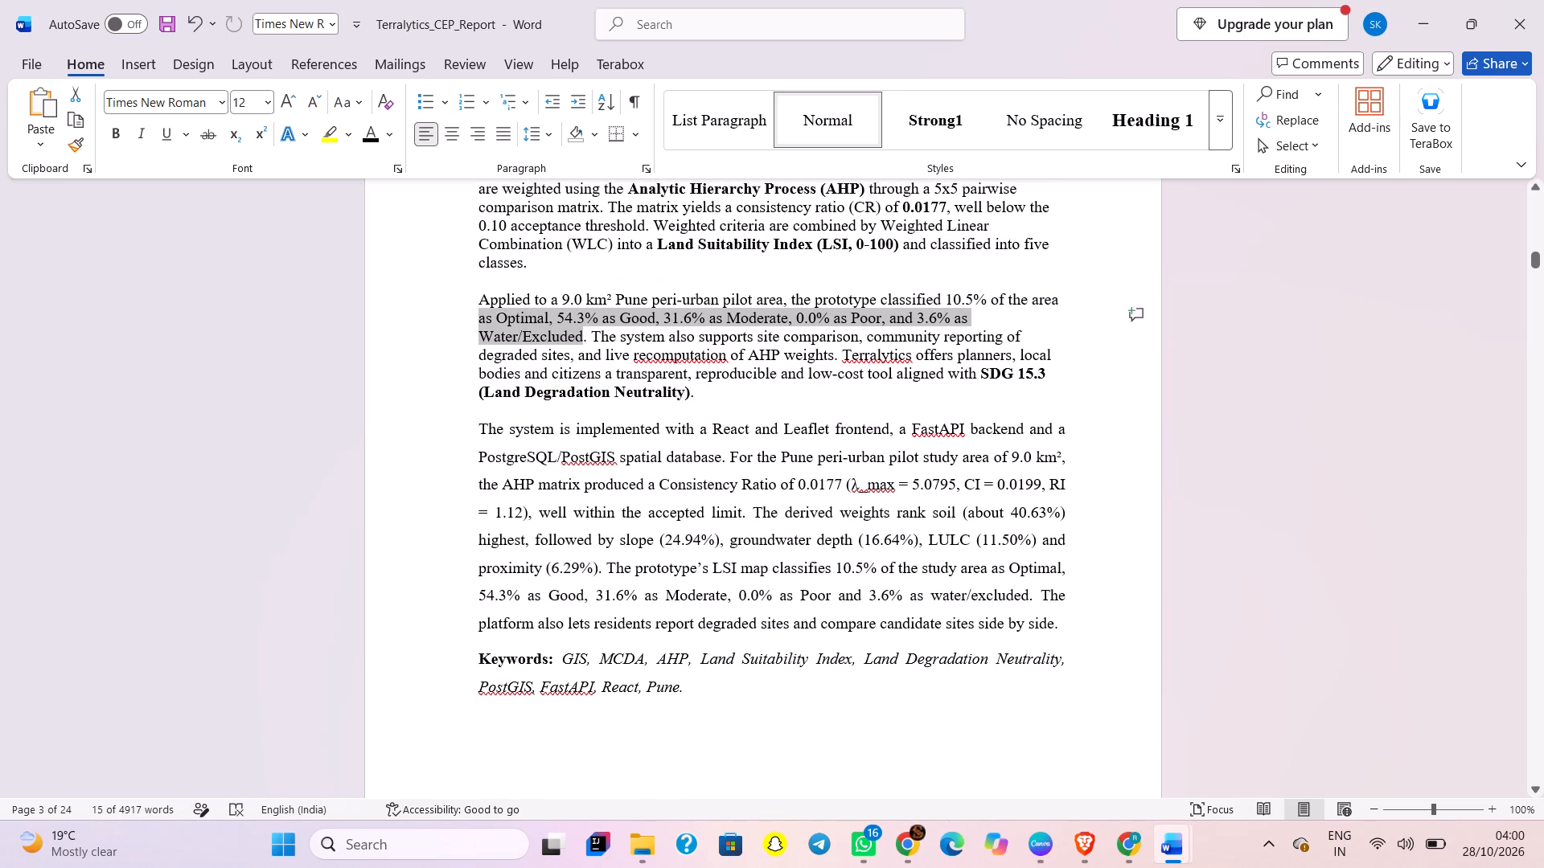
Apply the current font colour to the abstract paragraph beginning "The system is implemented" and the Keywords paragraph.
drag(480, 432, 804, 639)
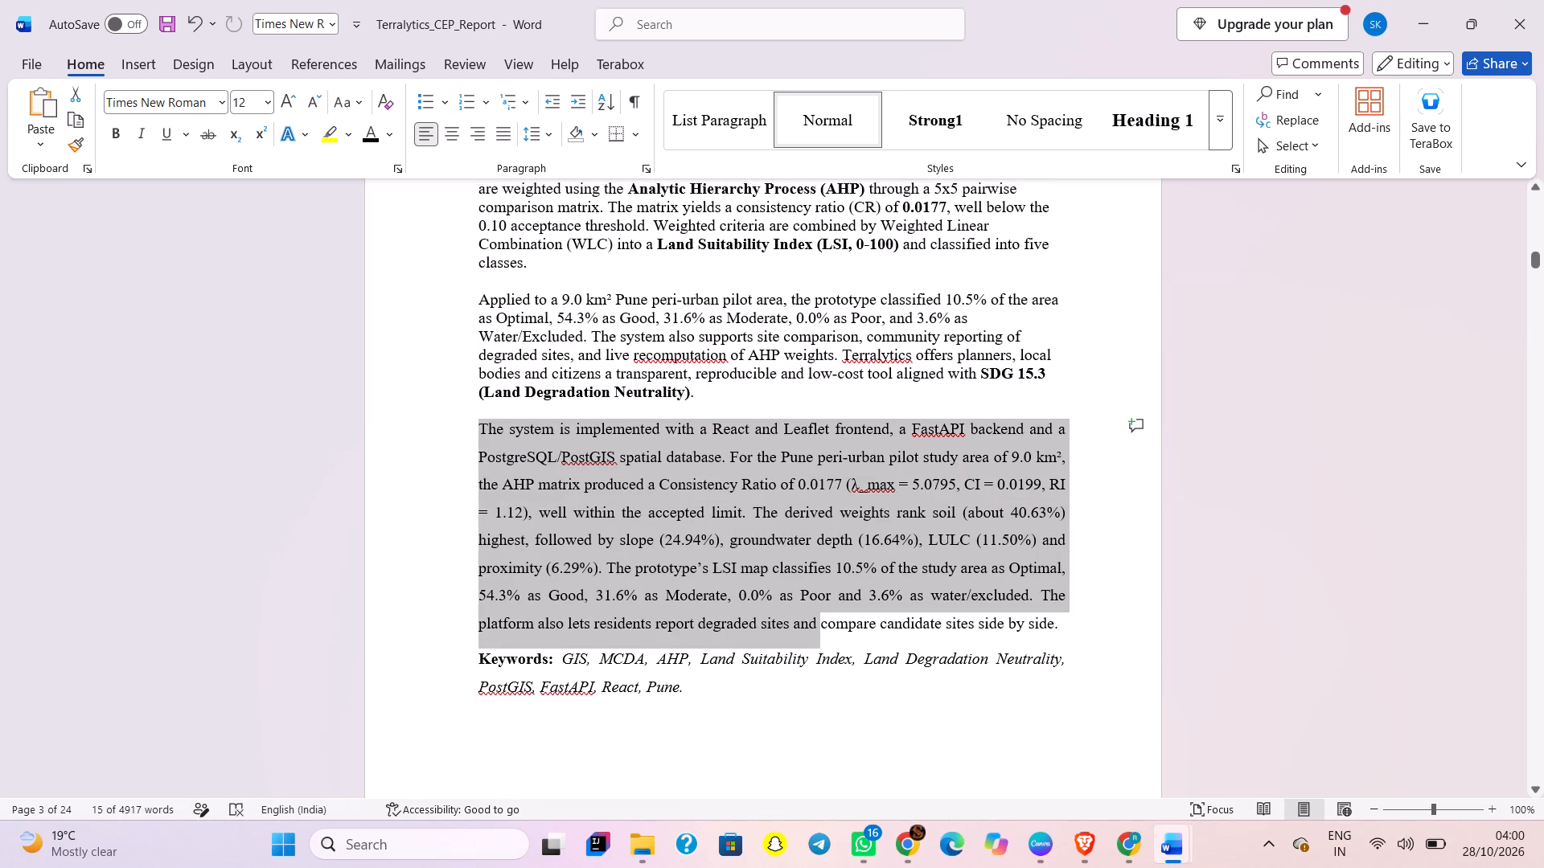
drag(804, 639, 1103, 698)
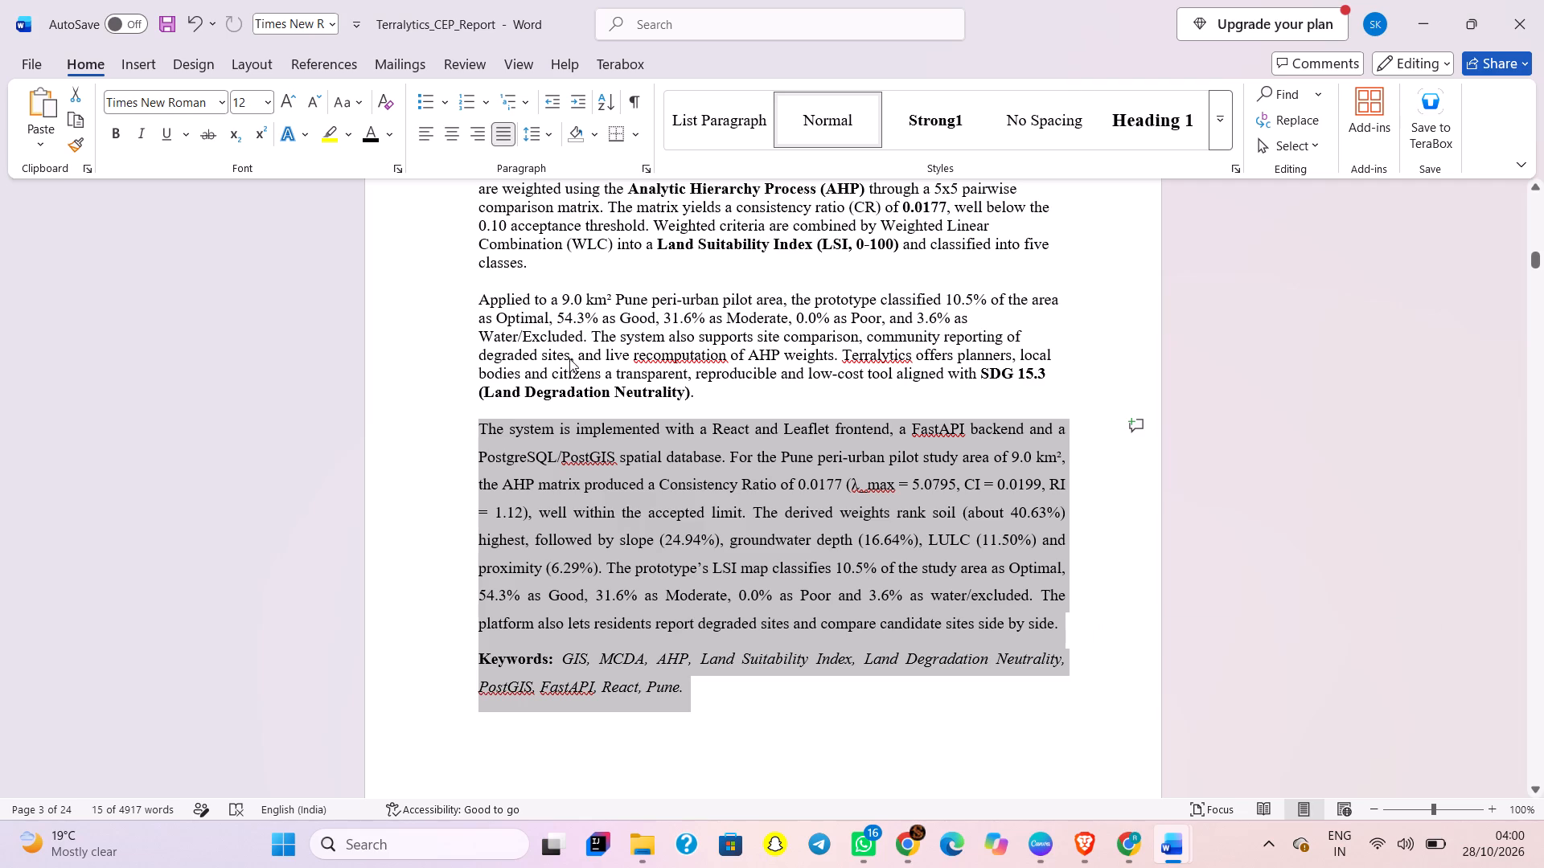
click(372, 137)
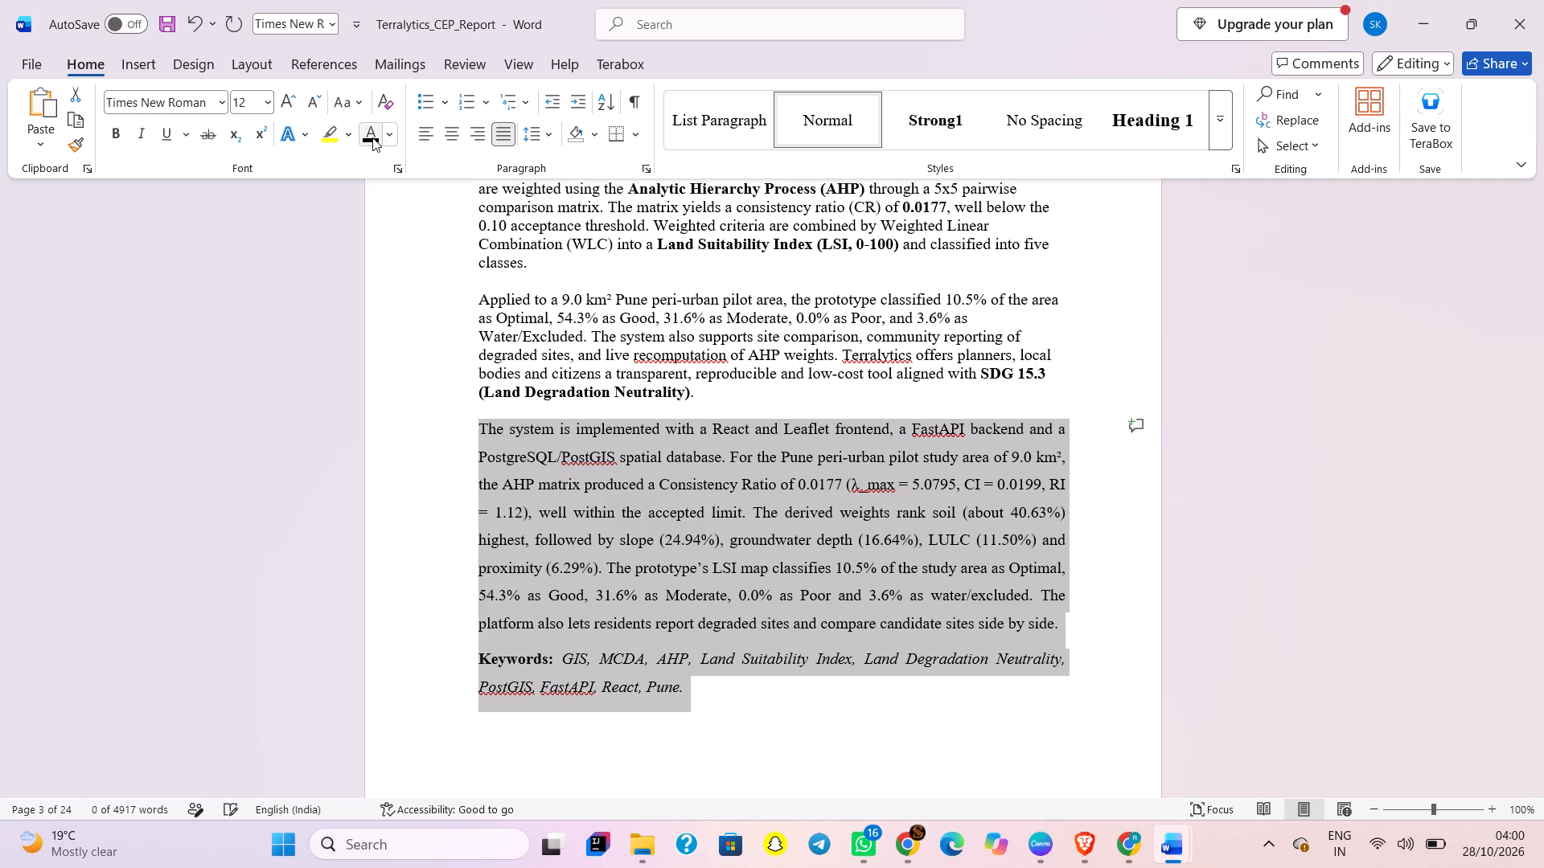
click(422, 252)
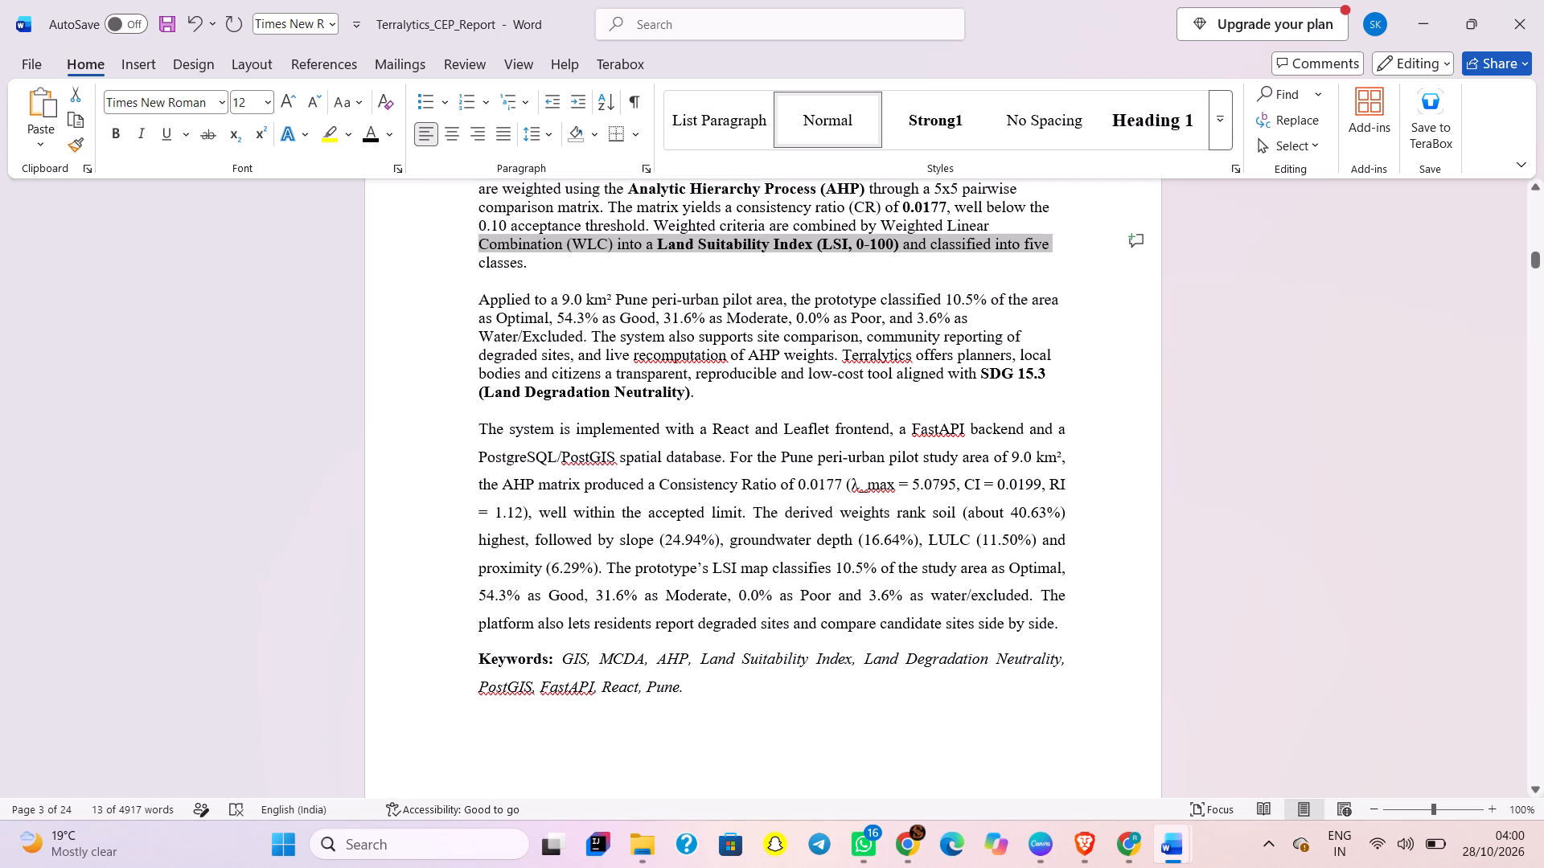
Review the INDEX pages from ABSTRACT through 11. REFERENCES, checking the listed entries and their page numbers.
scroll(610, 575, down, 3)
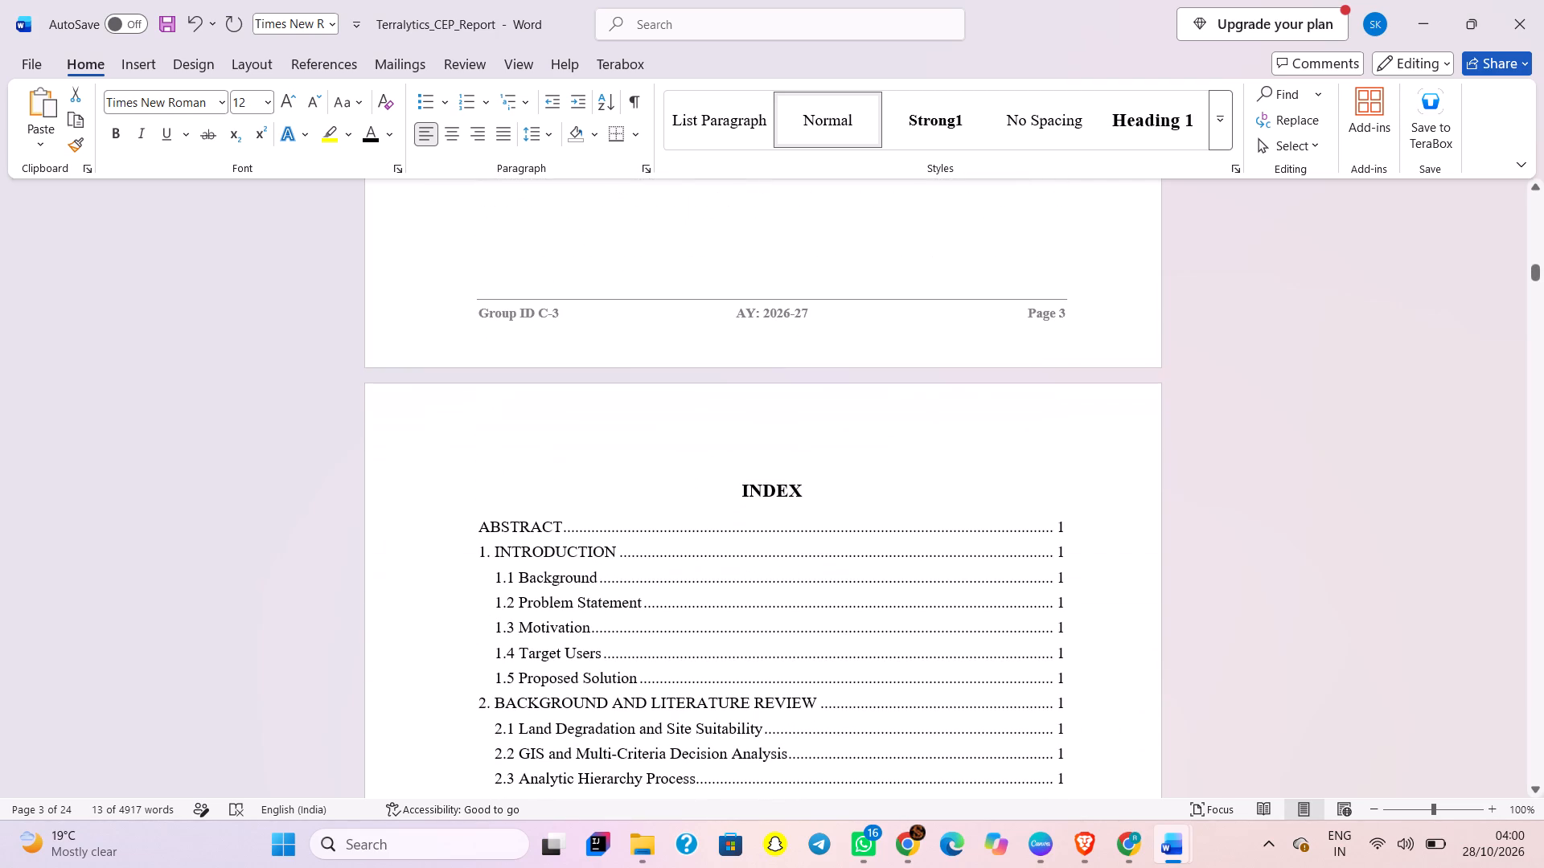
scroll(610, 575, down, 4)
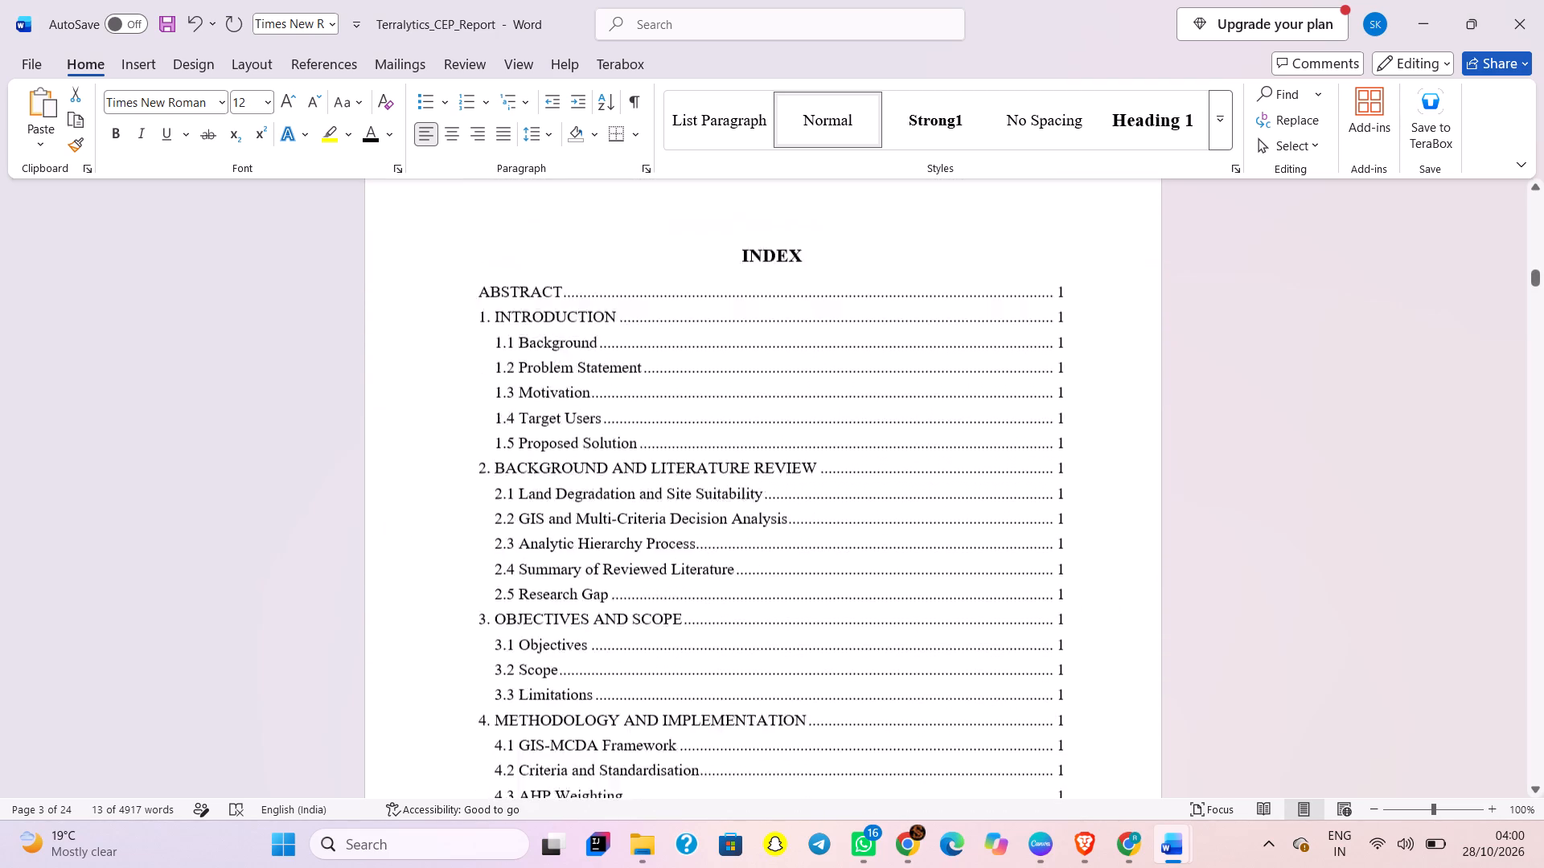
scroll(610, 575, down, 4)
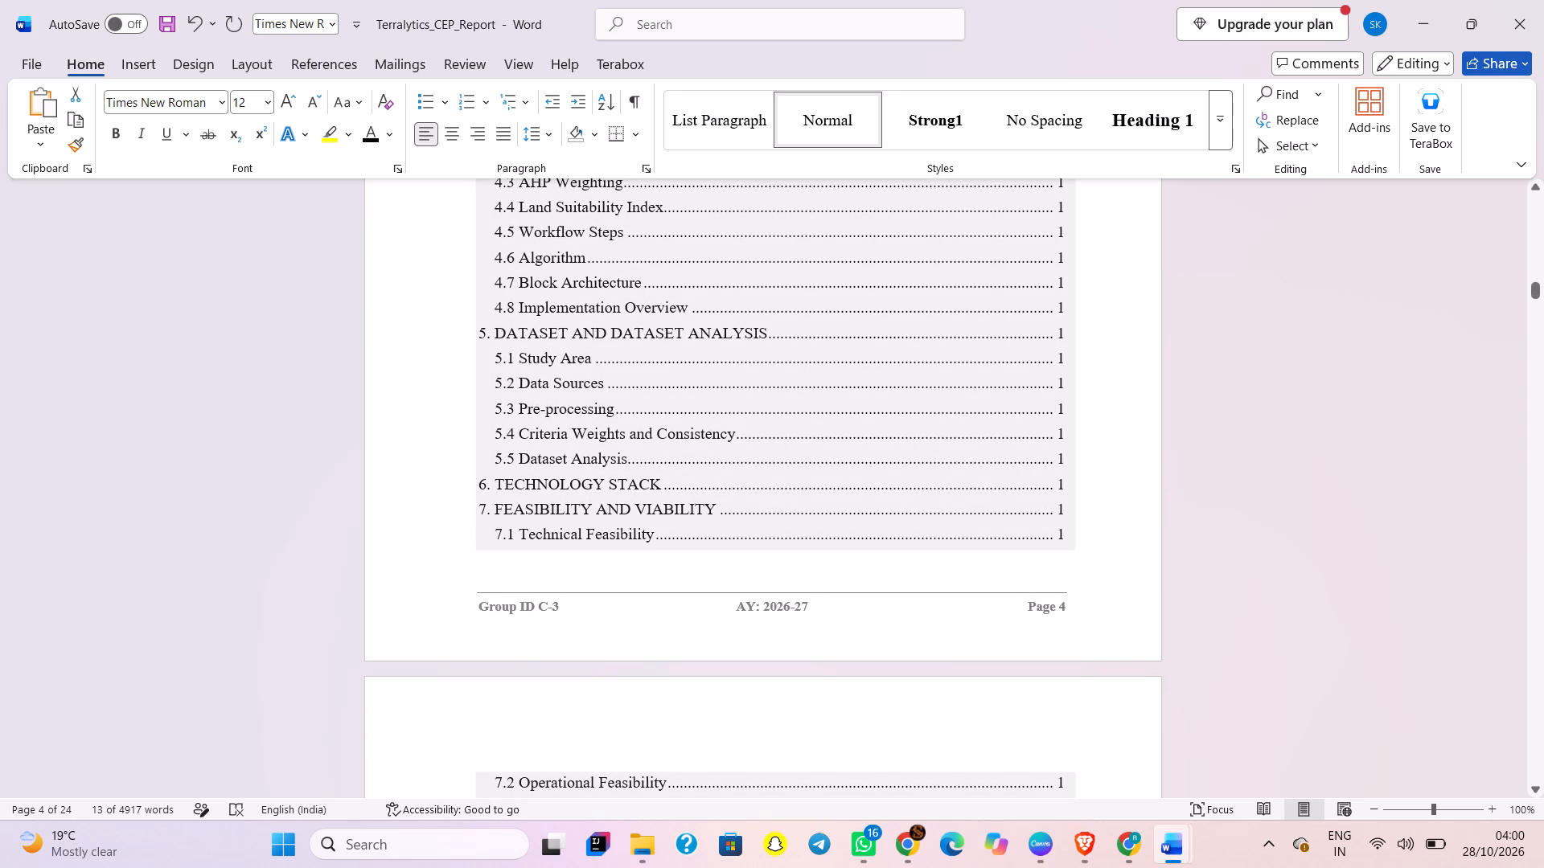
scroll(1037, 485, down, 2)
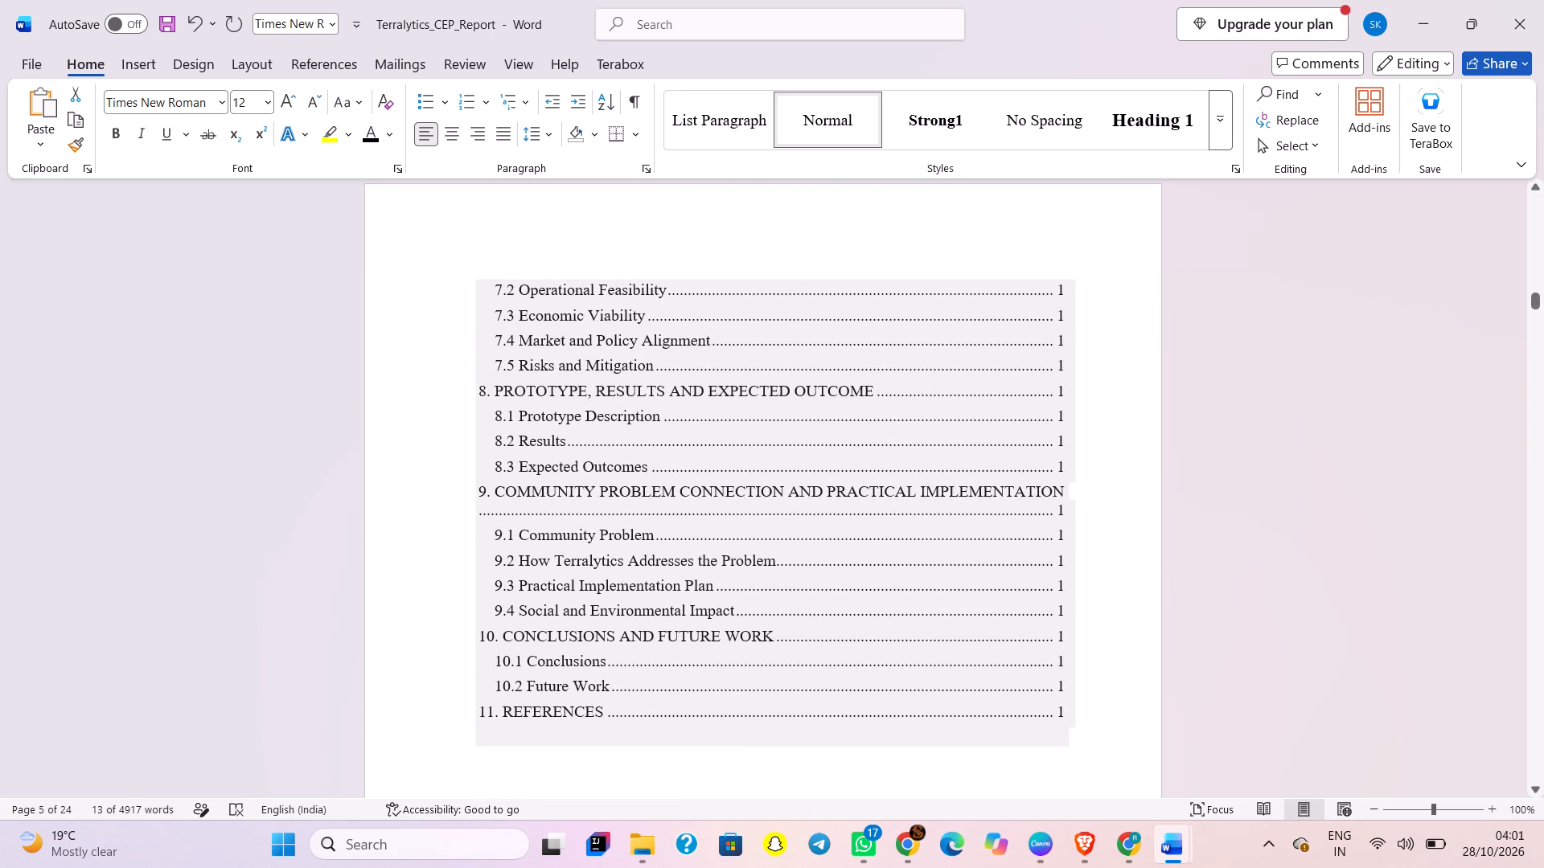
scroll(1037, 485, down, 2)
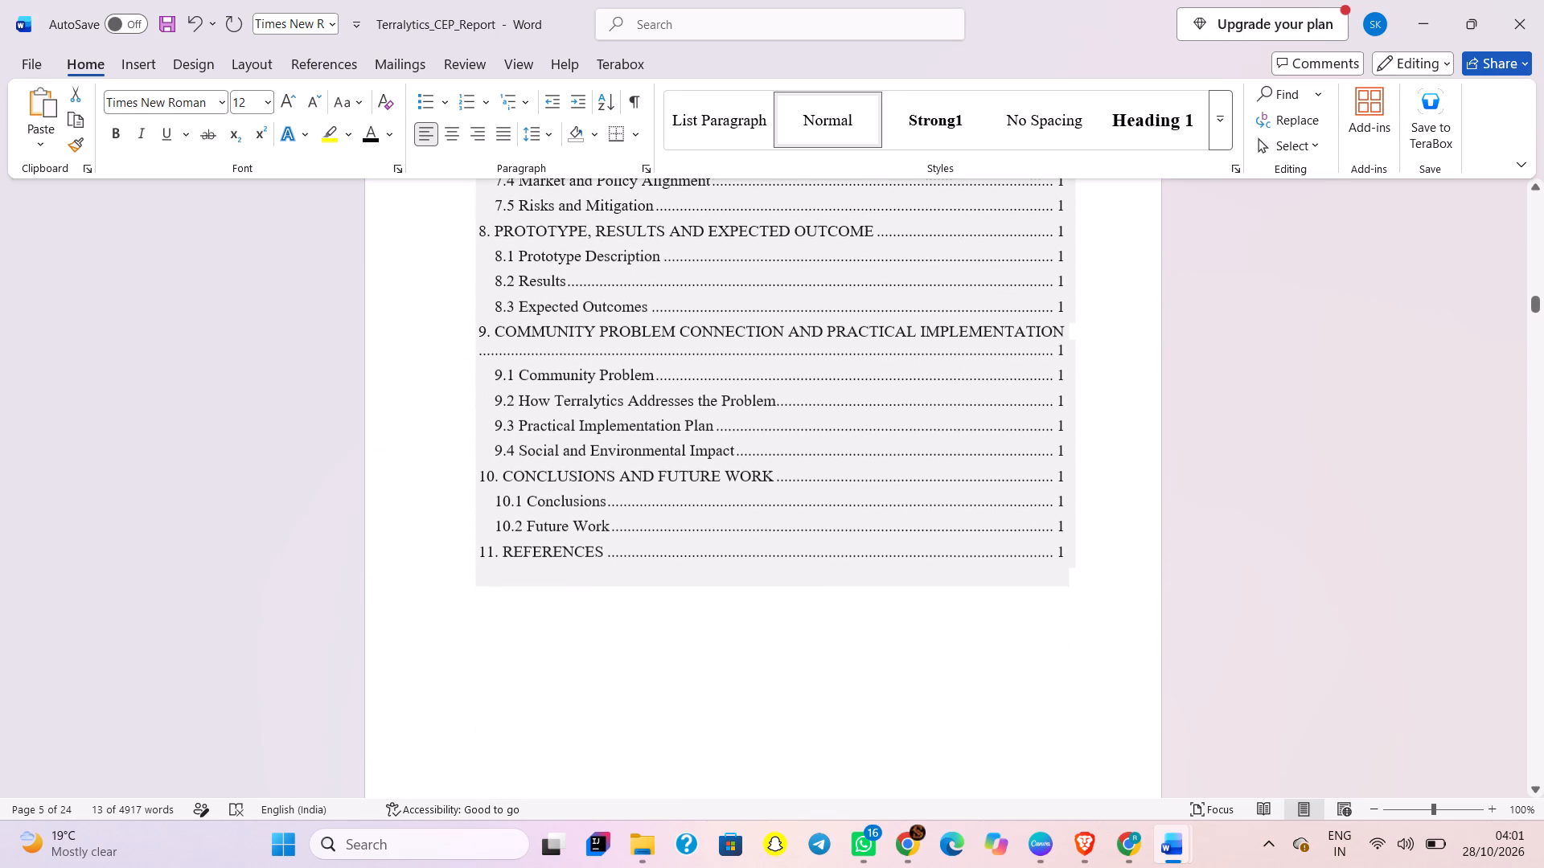
scroll(1037, 485, down, 2)
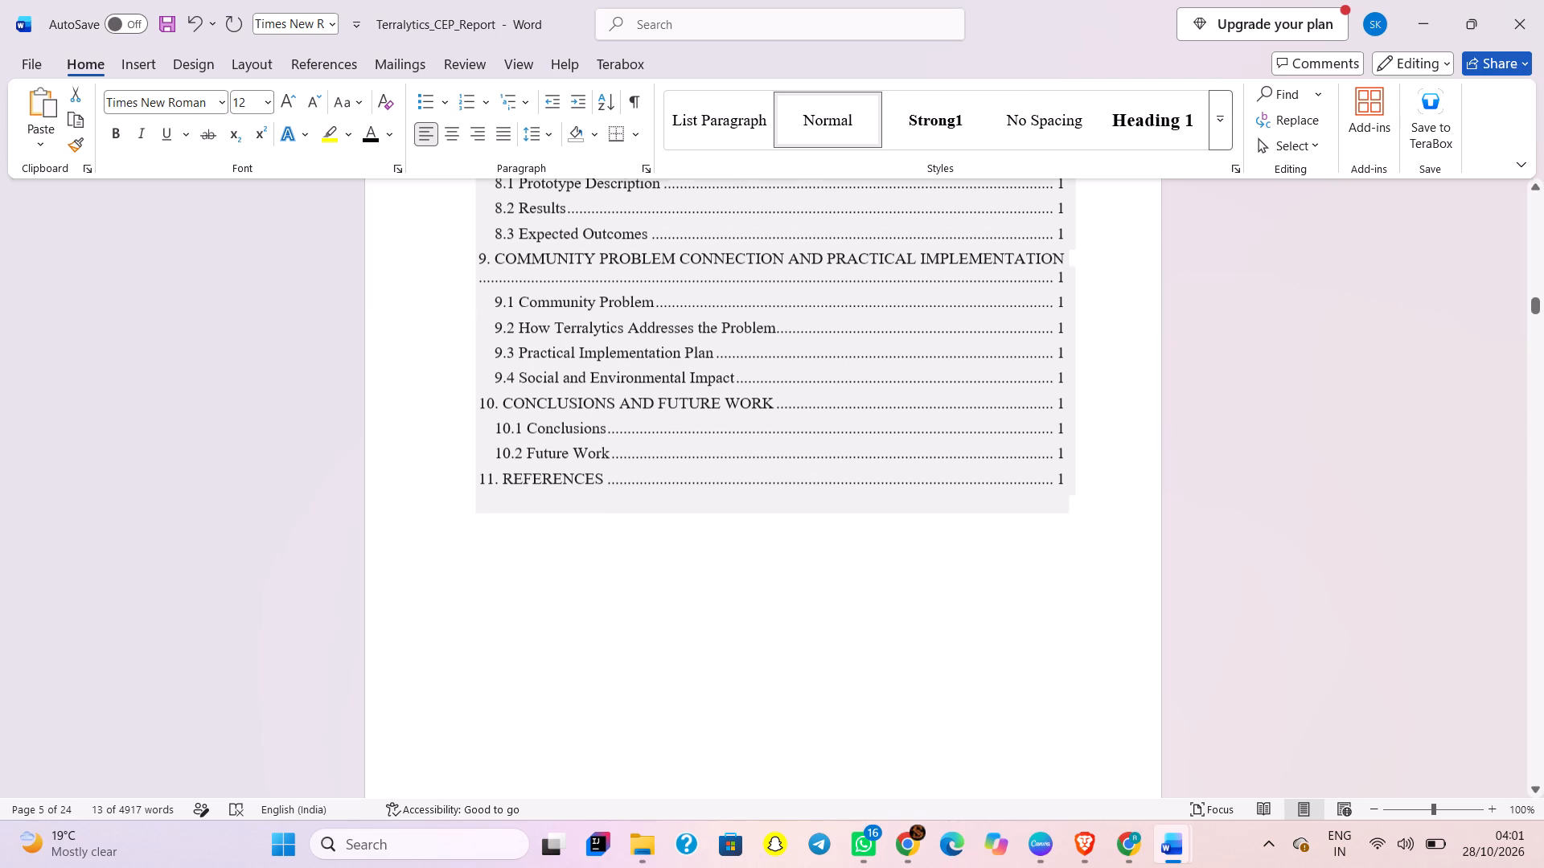
scroll(1037, 485, down, 1)
scroll(1037, 485, up, 1)
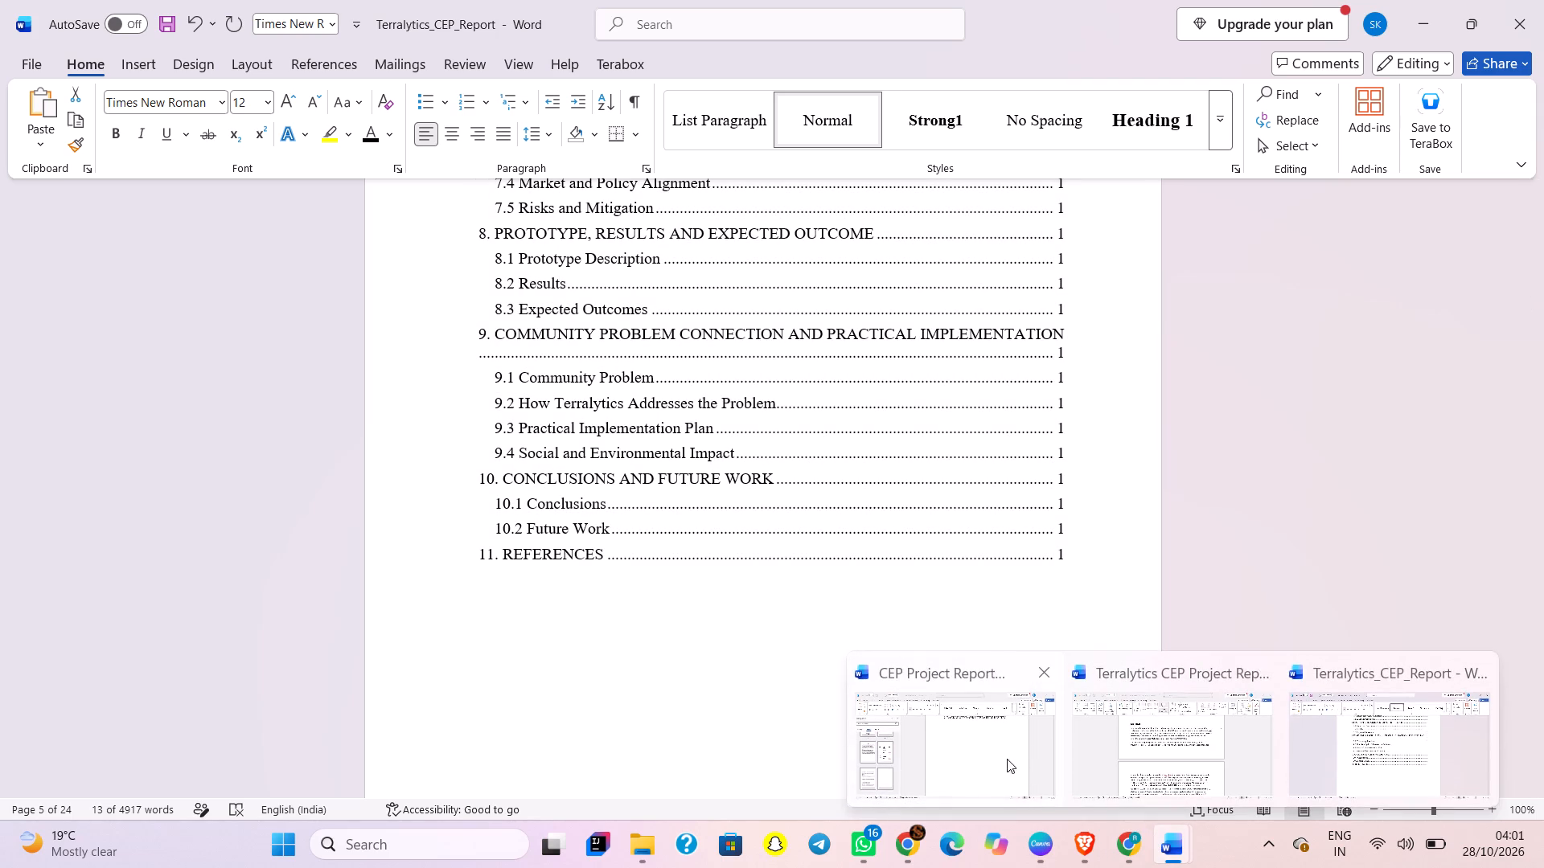
Switch to the CEP Project Report Format document and check how its "1. INTRODUCTION" section heading is laid out.
click(1019, 756)
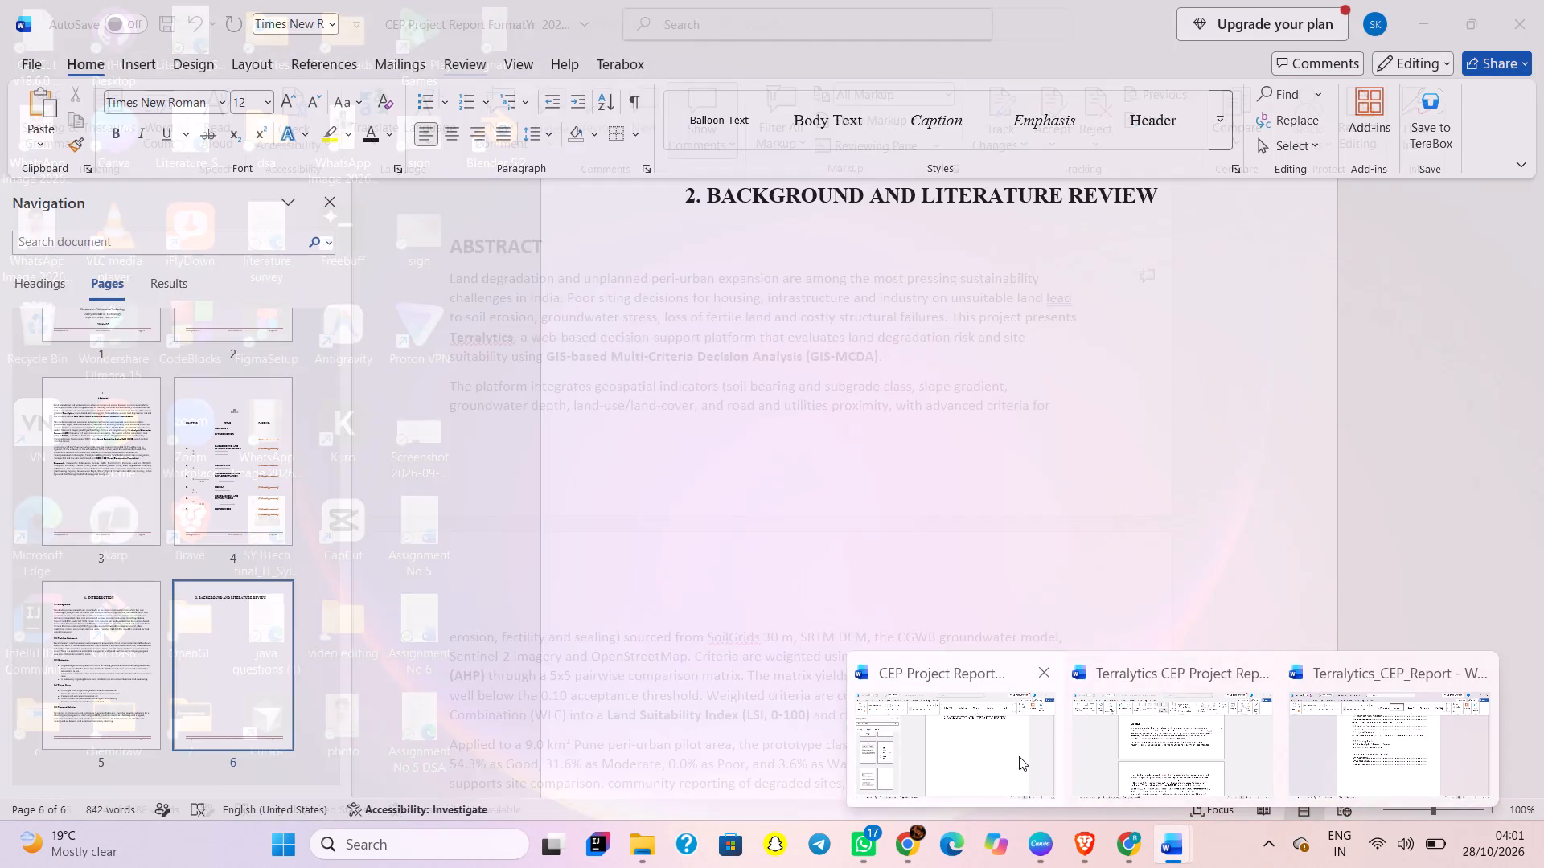
scroll(983, 641, up, 4)
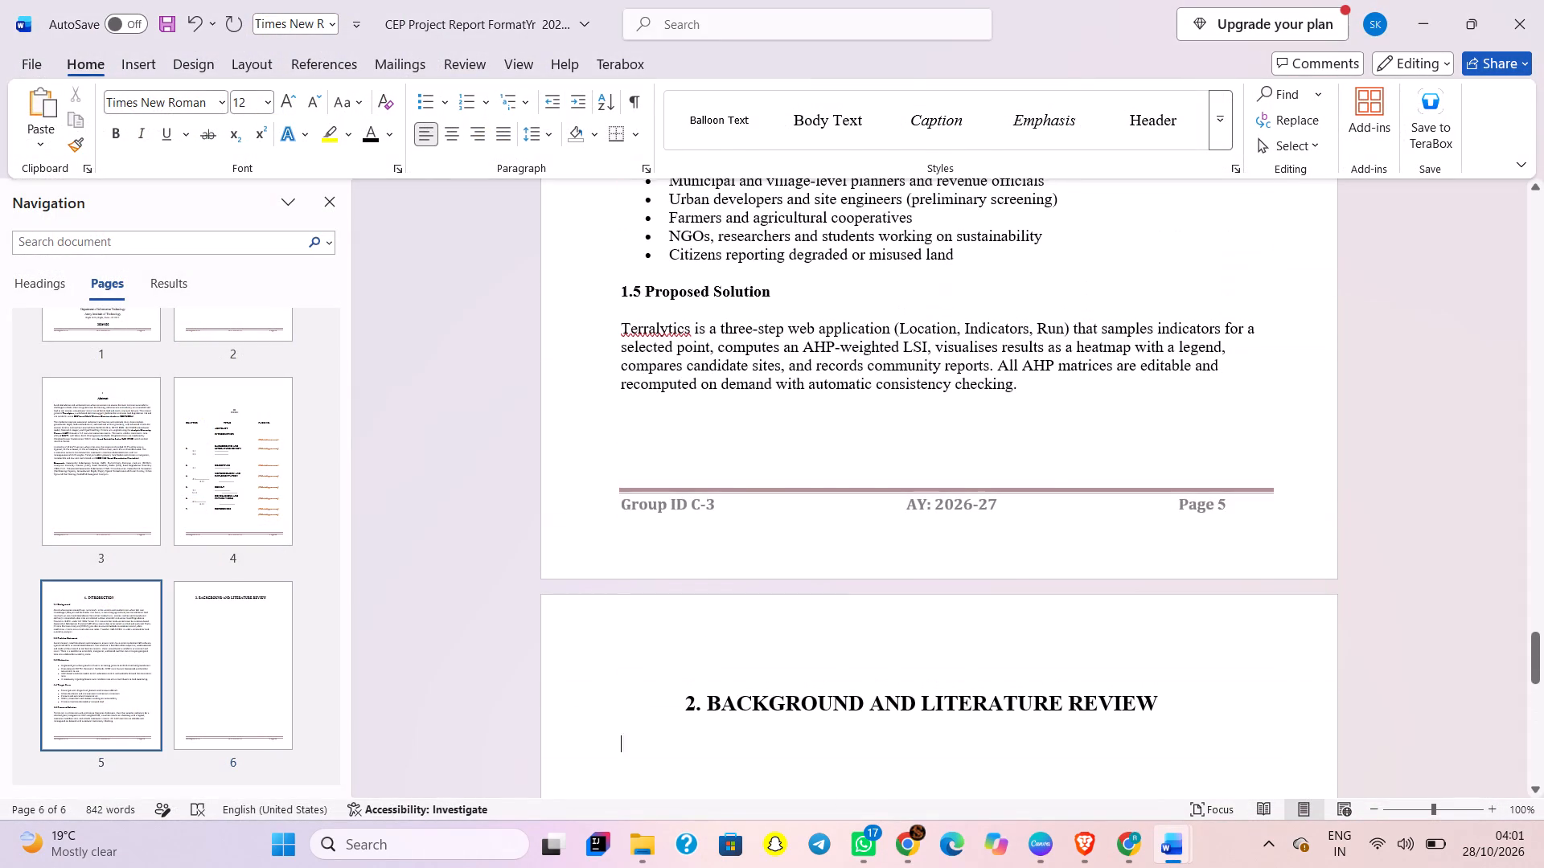
scroll(983, 641, up, 2)
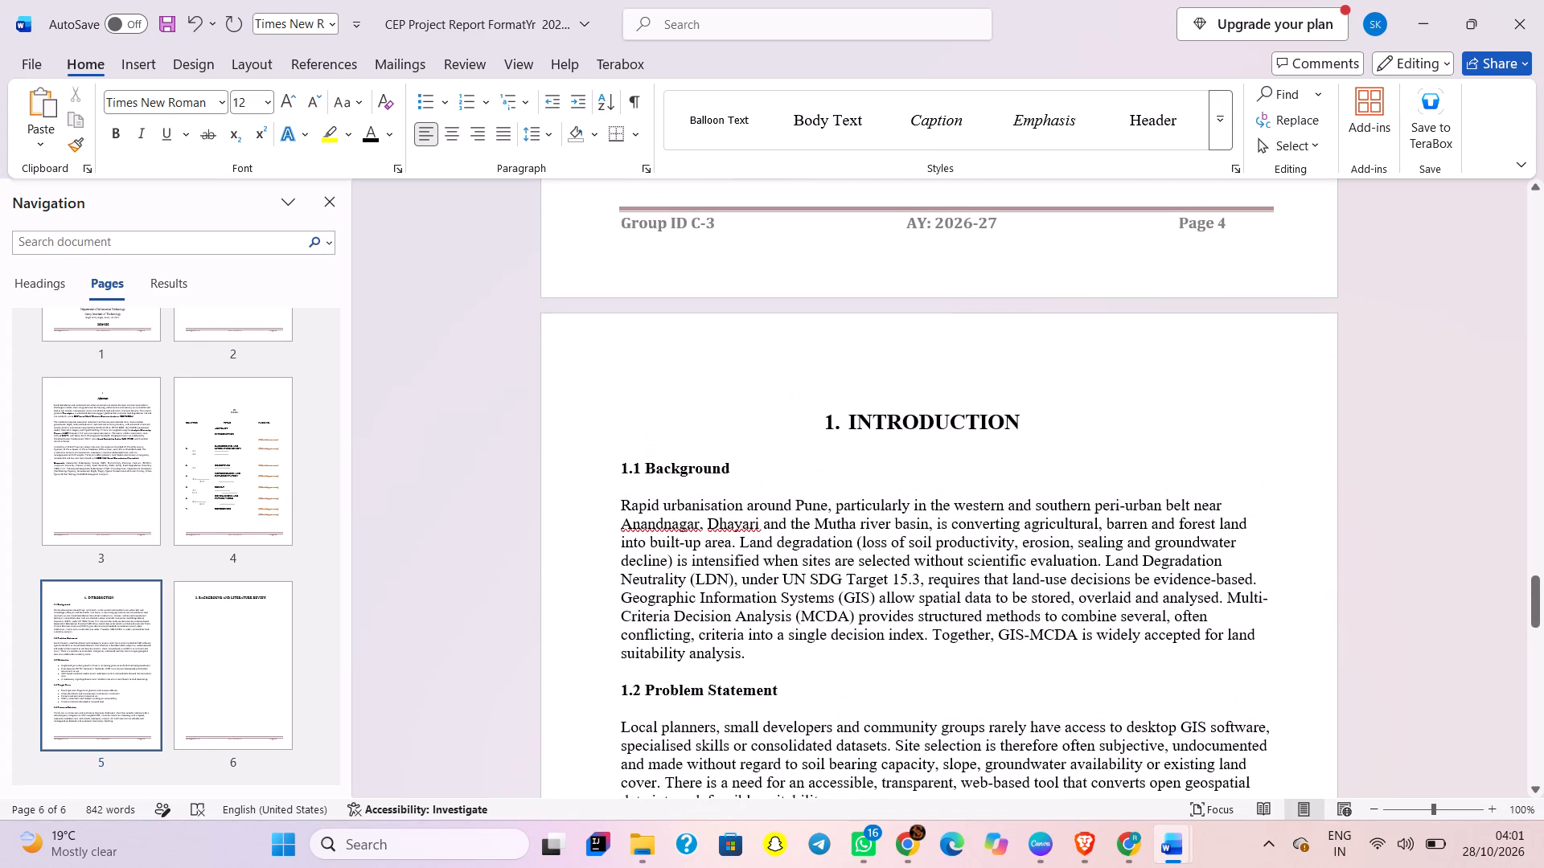
In Terralytics_CEP_Report, insert 21 spaces before the "1. INTRODUCTION" heading text to shift it to the centre of the page.
click(1333, 768)
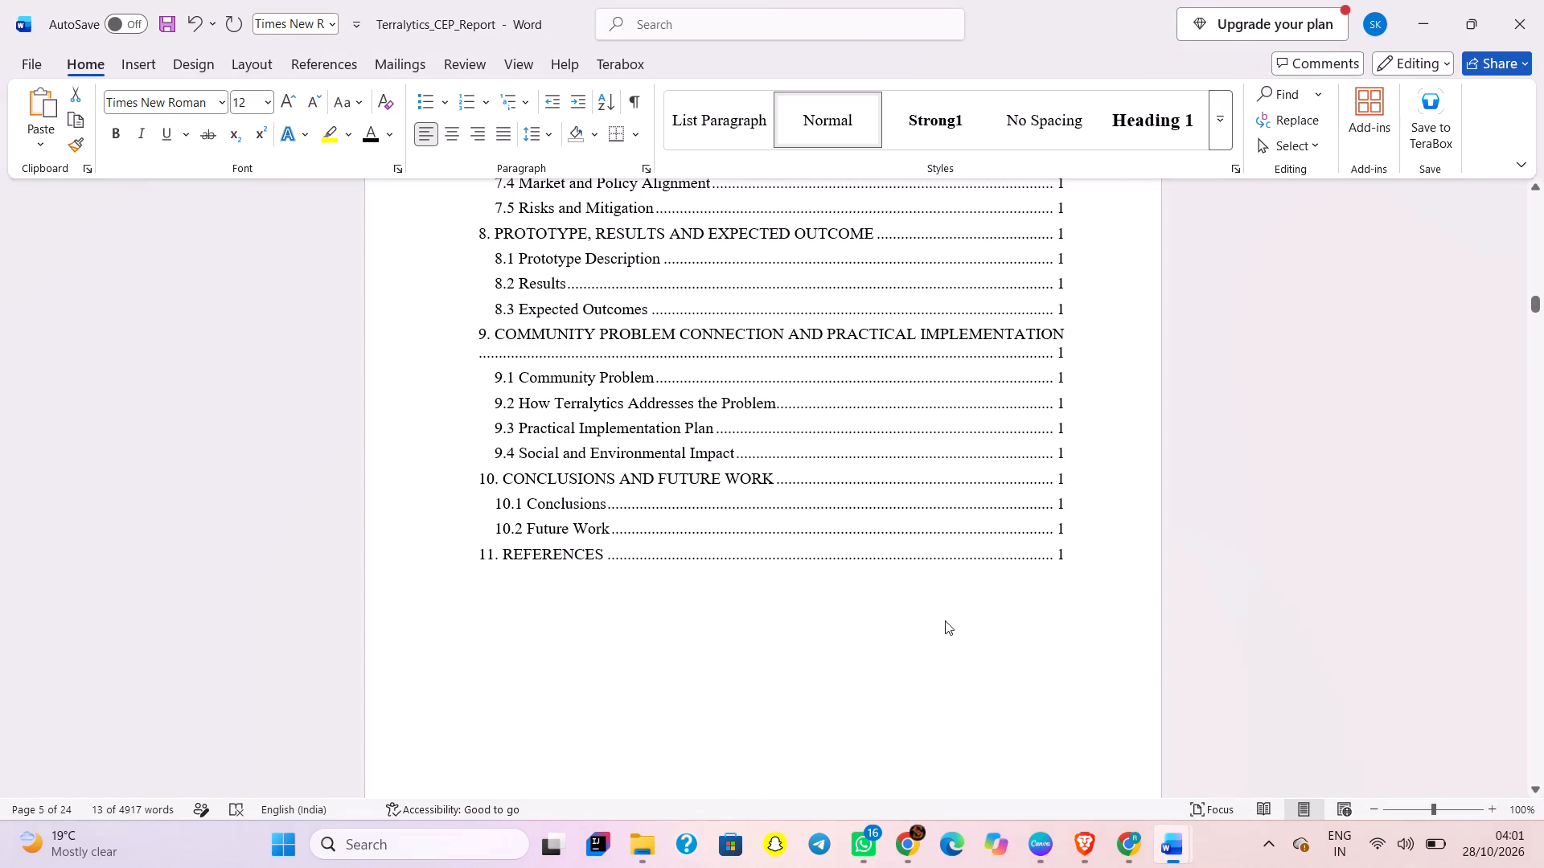
scroll(924, 593, down, 5)
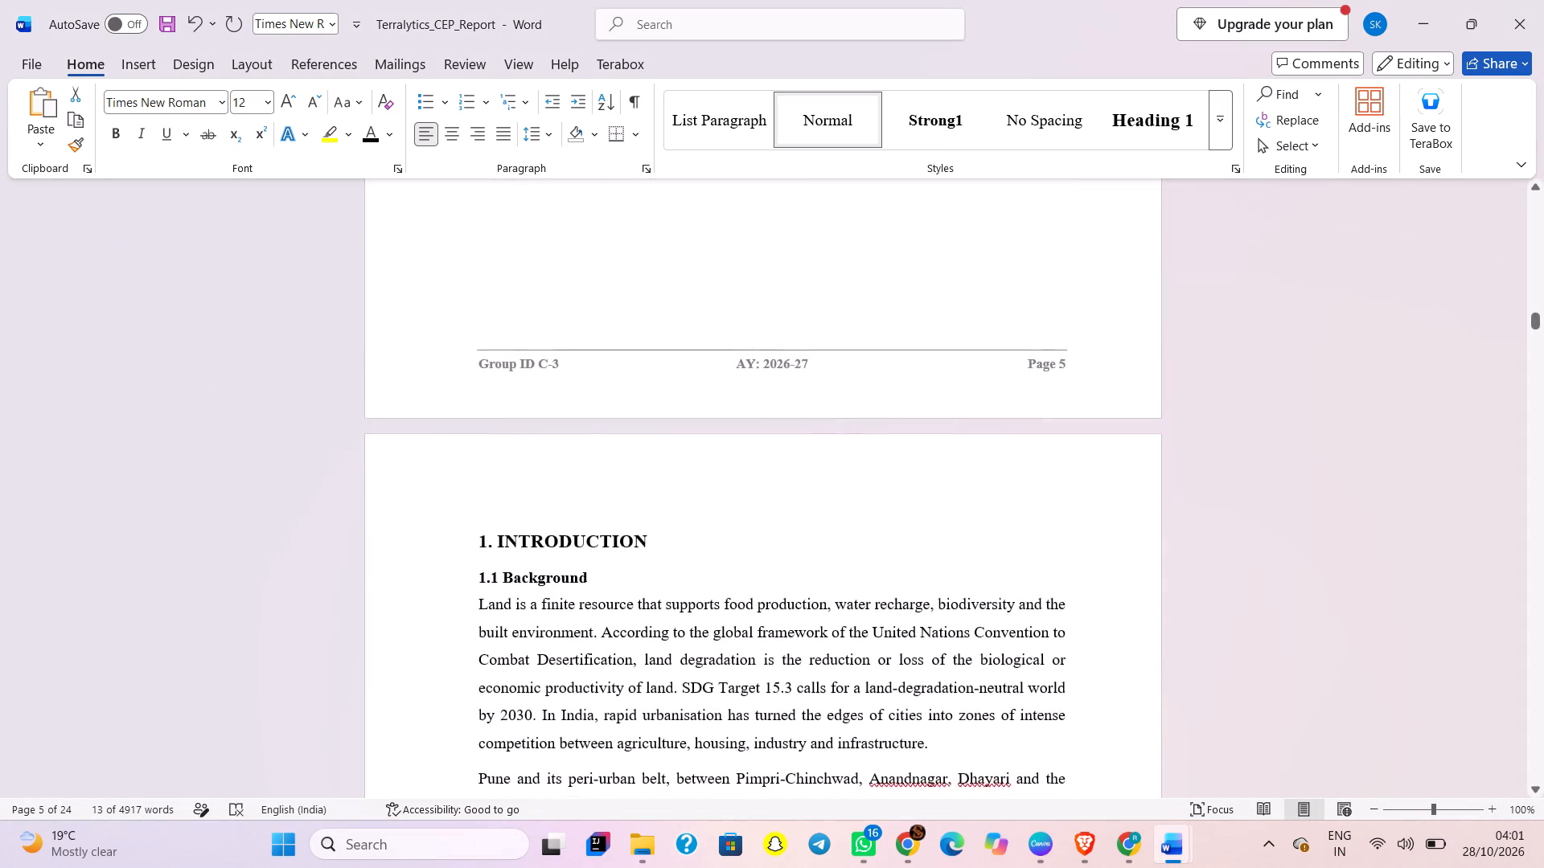
scroll(924, 593, down, 1)
click(478, 412)
key(space)
key(space)
key(space)
key(space)
key(space)
key(space)
key(space)
key(space)
key(space)
key(space)
key(space)
key(space)
key(space)
key(space)
key(space)
key(space)
key(space)
key(space)
key(space)
key(space)
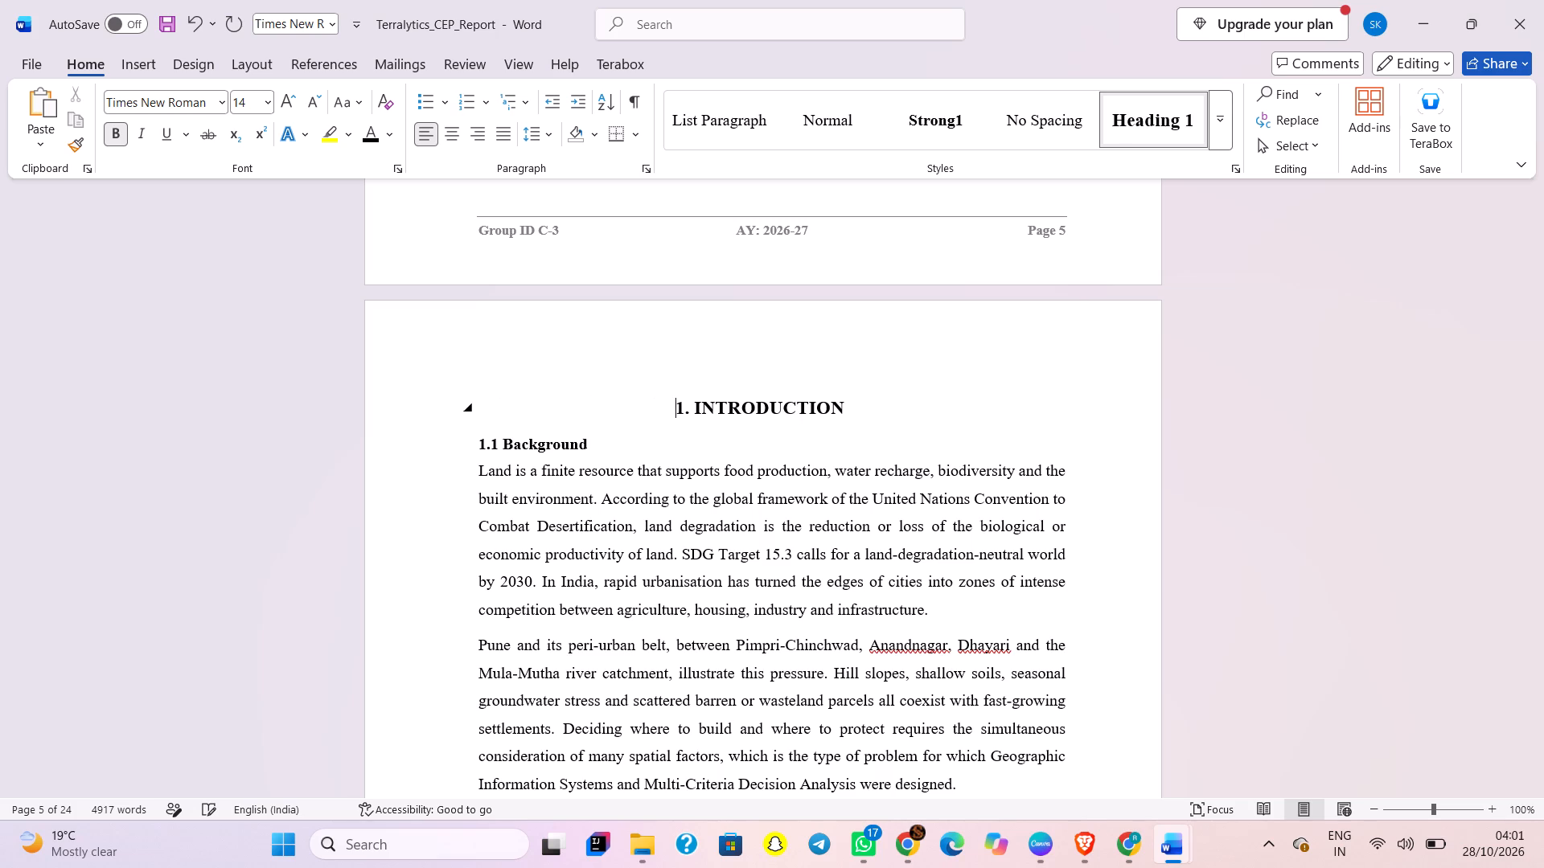
key(space)
Review the Introduction from 1.1 Background through 1.5 Proposed Solution, examining its subheadings, bullet lists and paragraph formatting.
scroll(478, 412, down, 1)
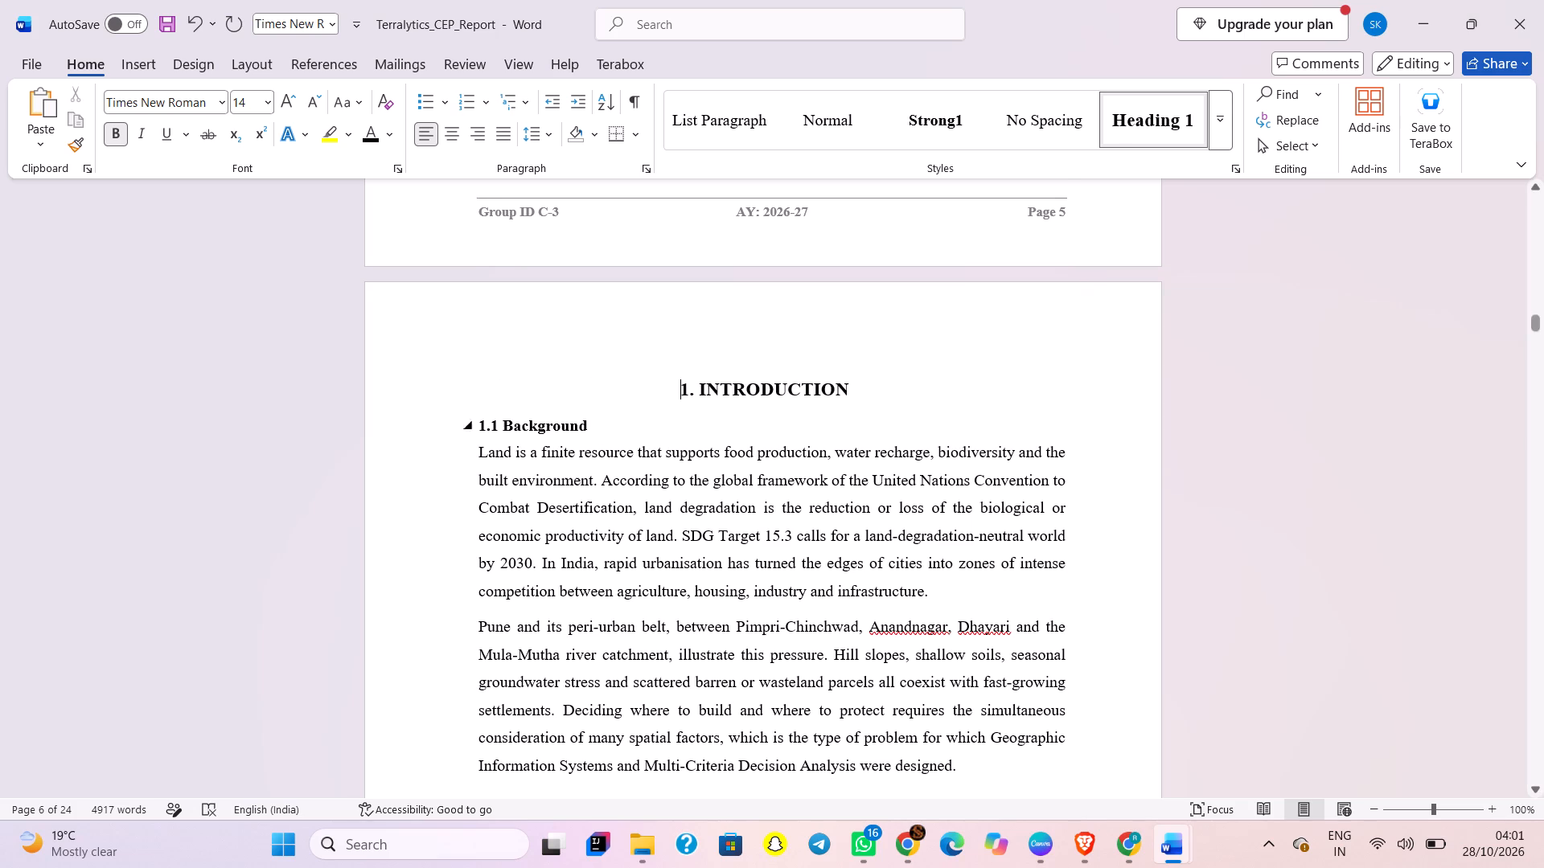
scroll(478, 412, down, 1)
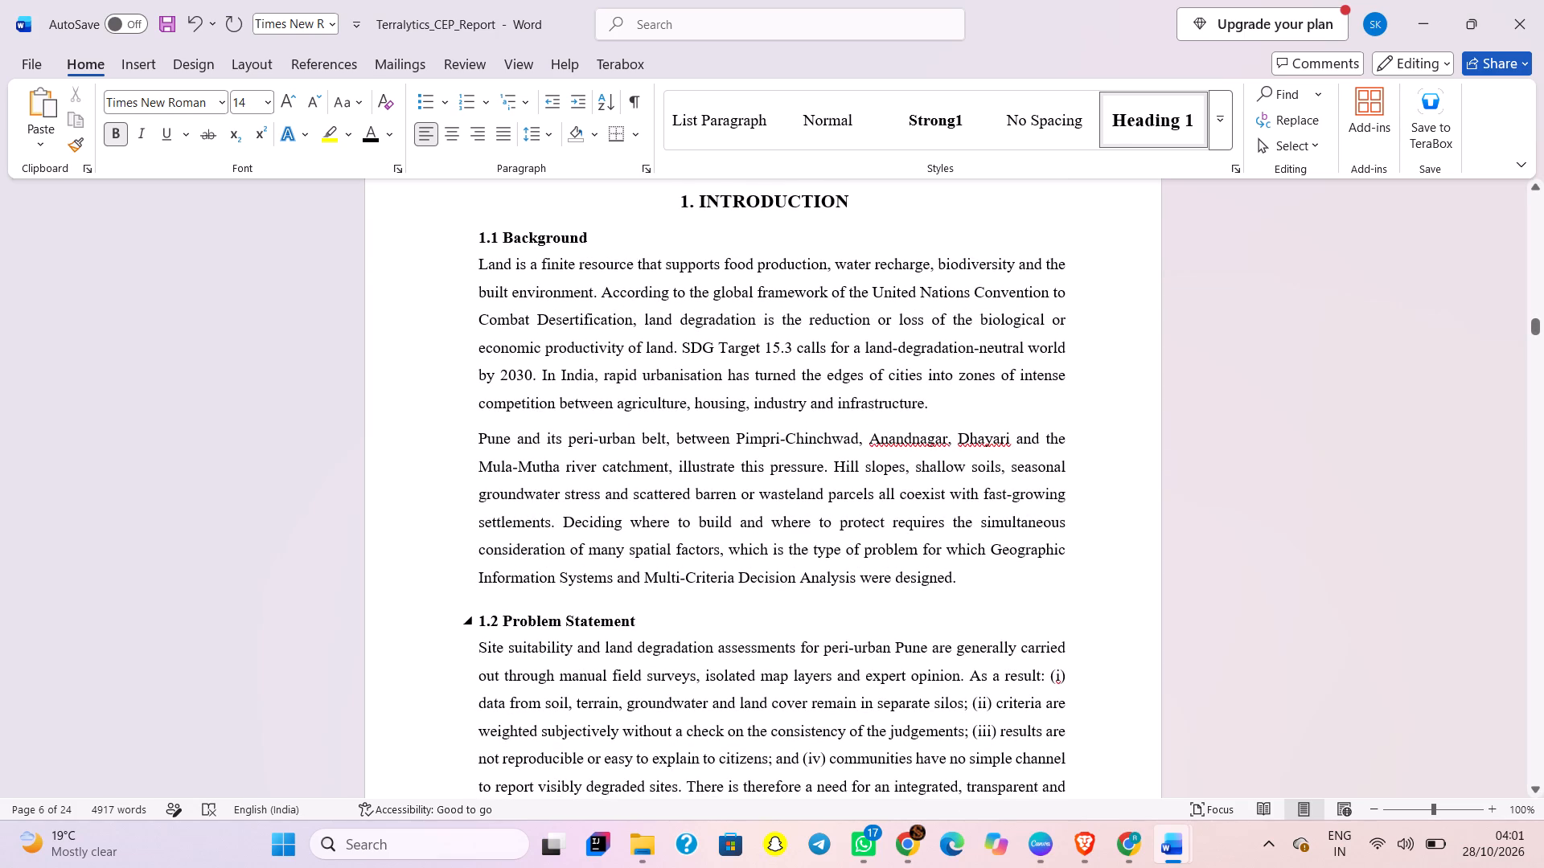
scroll(482, 607, down, 4)
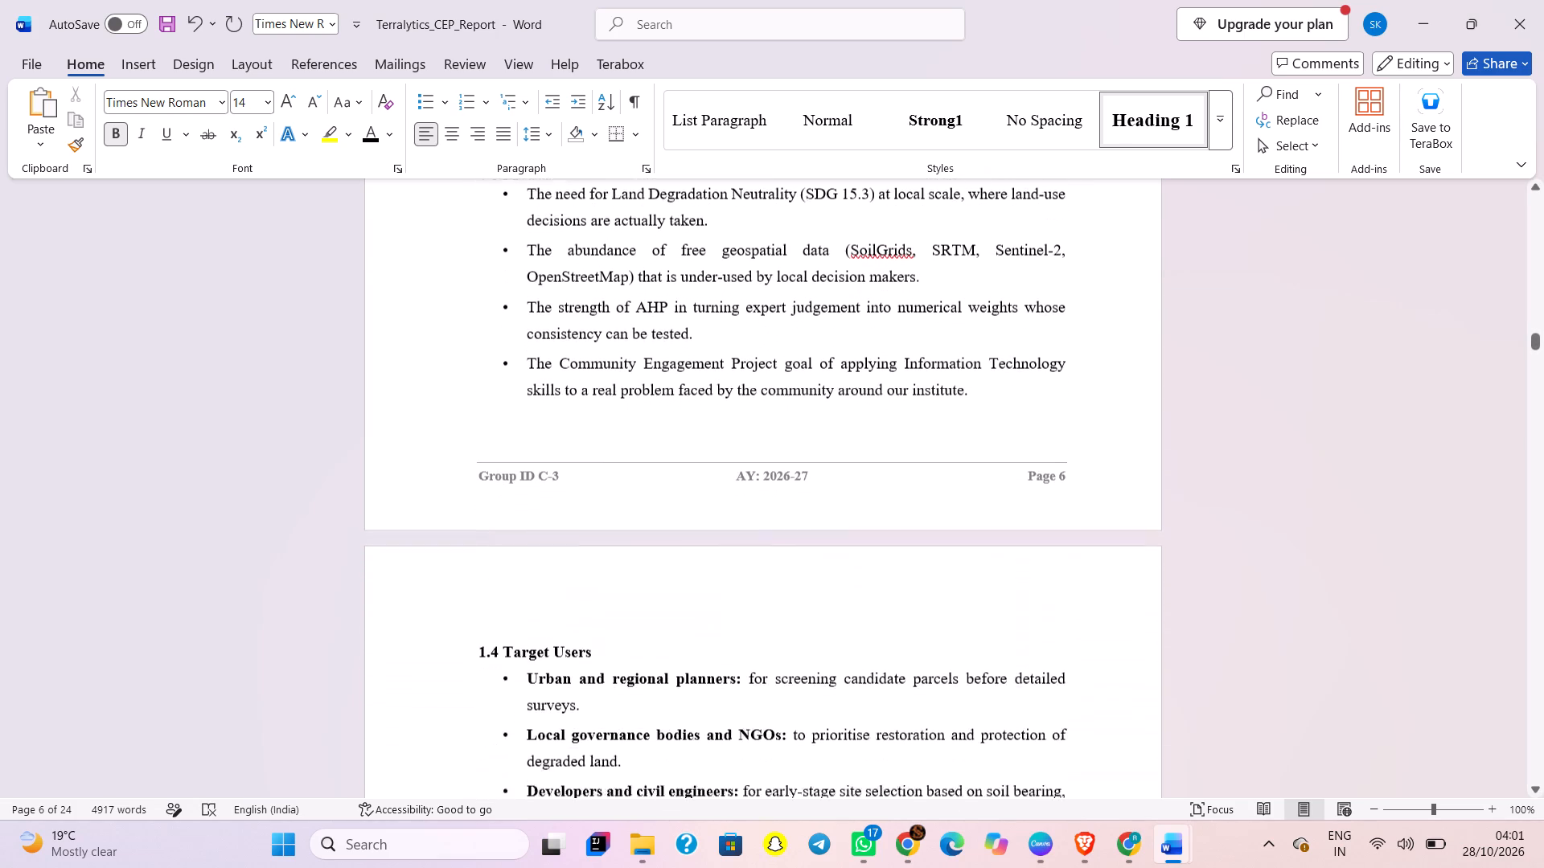
scroll(482, 607, down, 3)
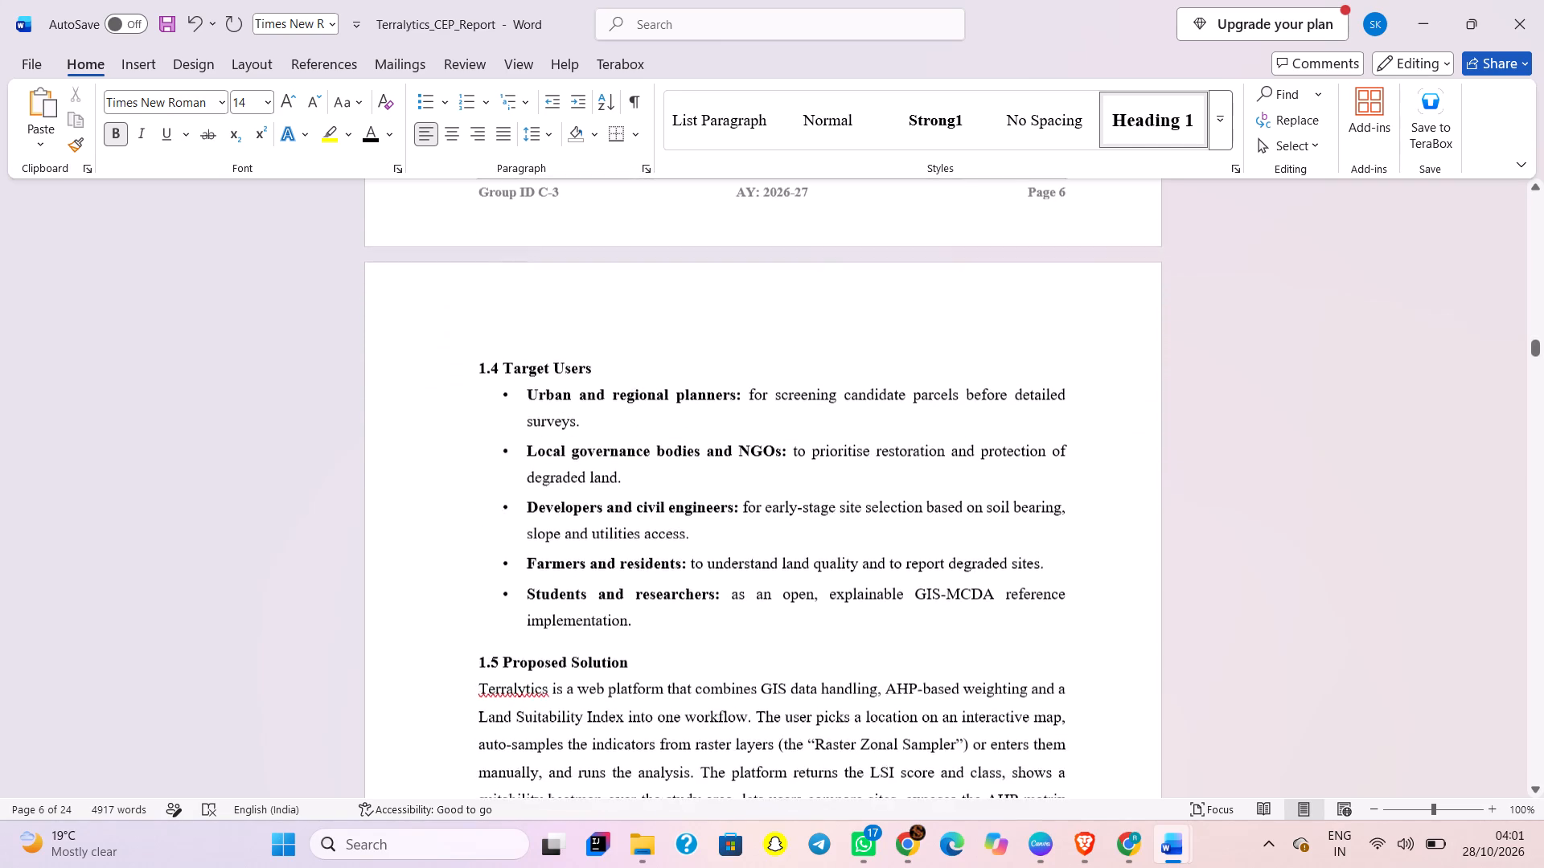
scroll(482, 607, down, 2)
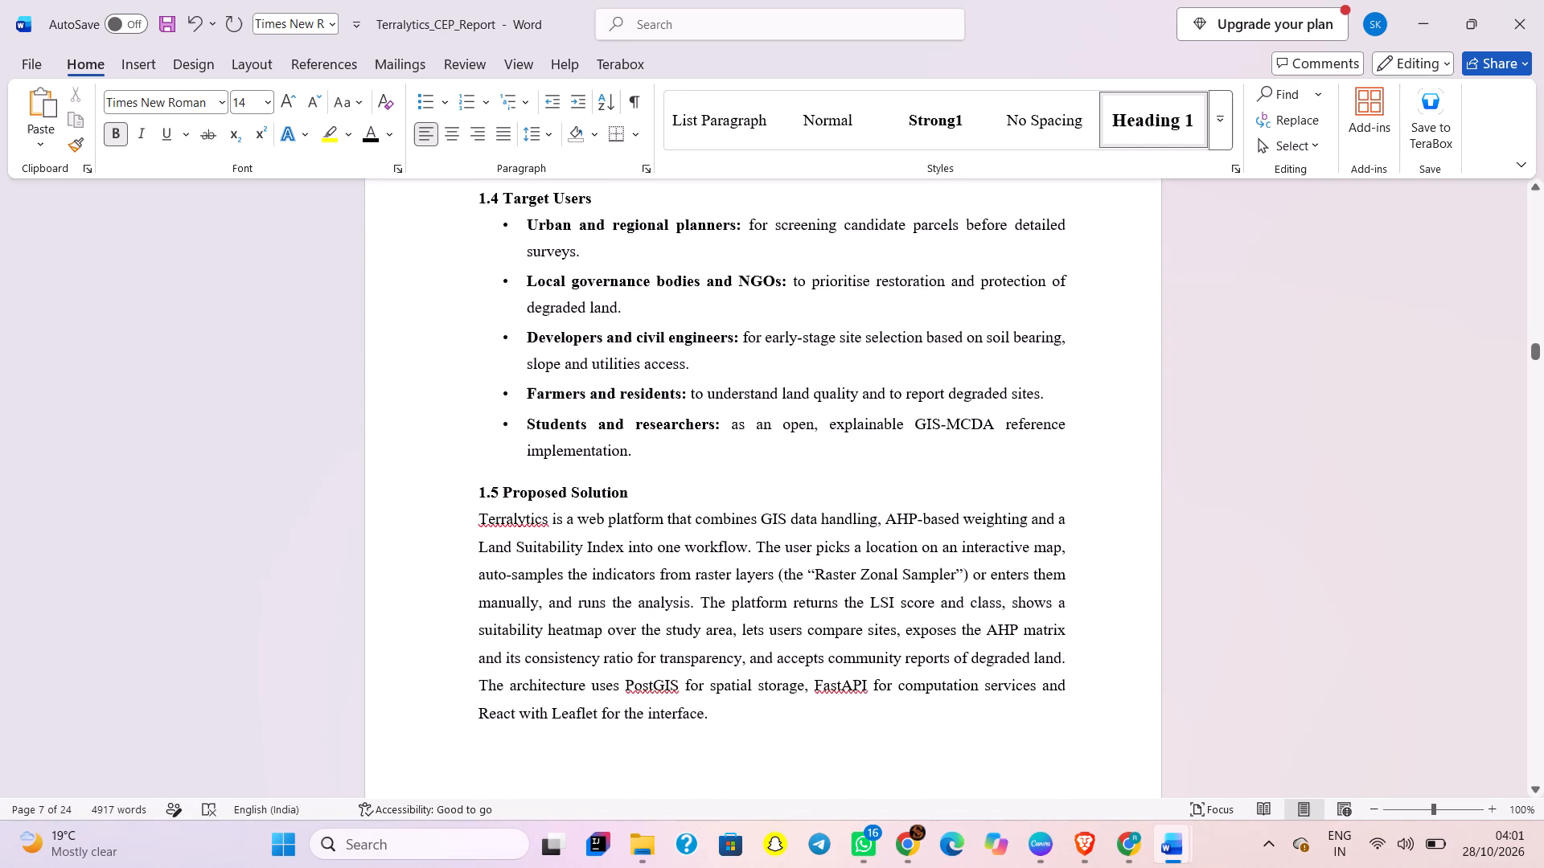
scroll(482, 607, down, 3)
scroll(482, 607, up, 1)
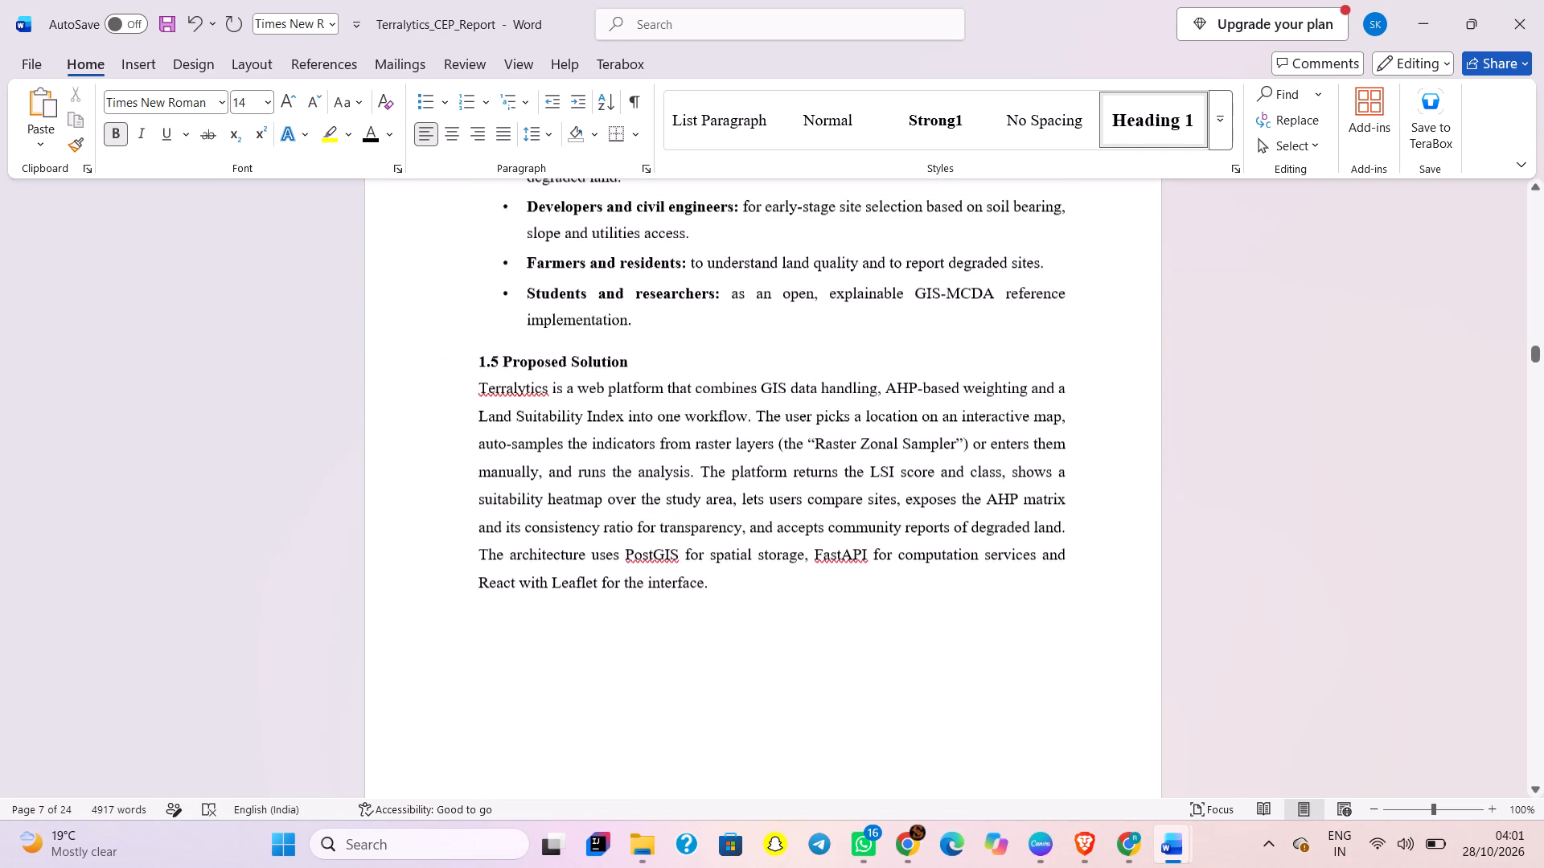
scroll(482, 607, up, 2)
drag(478, 566, 536, 603)
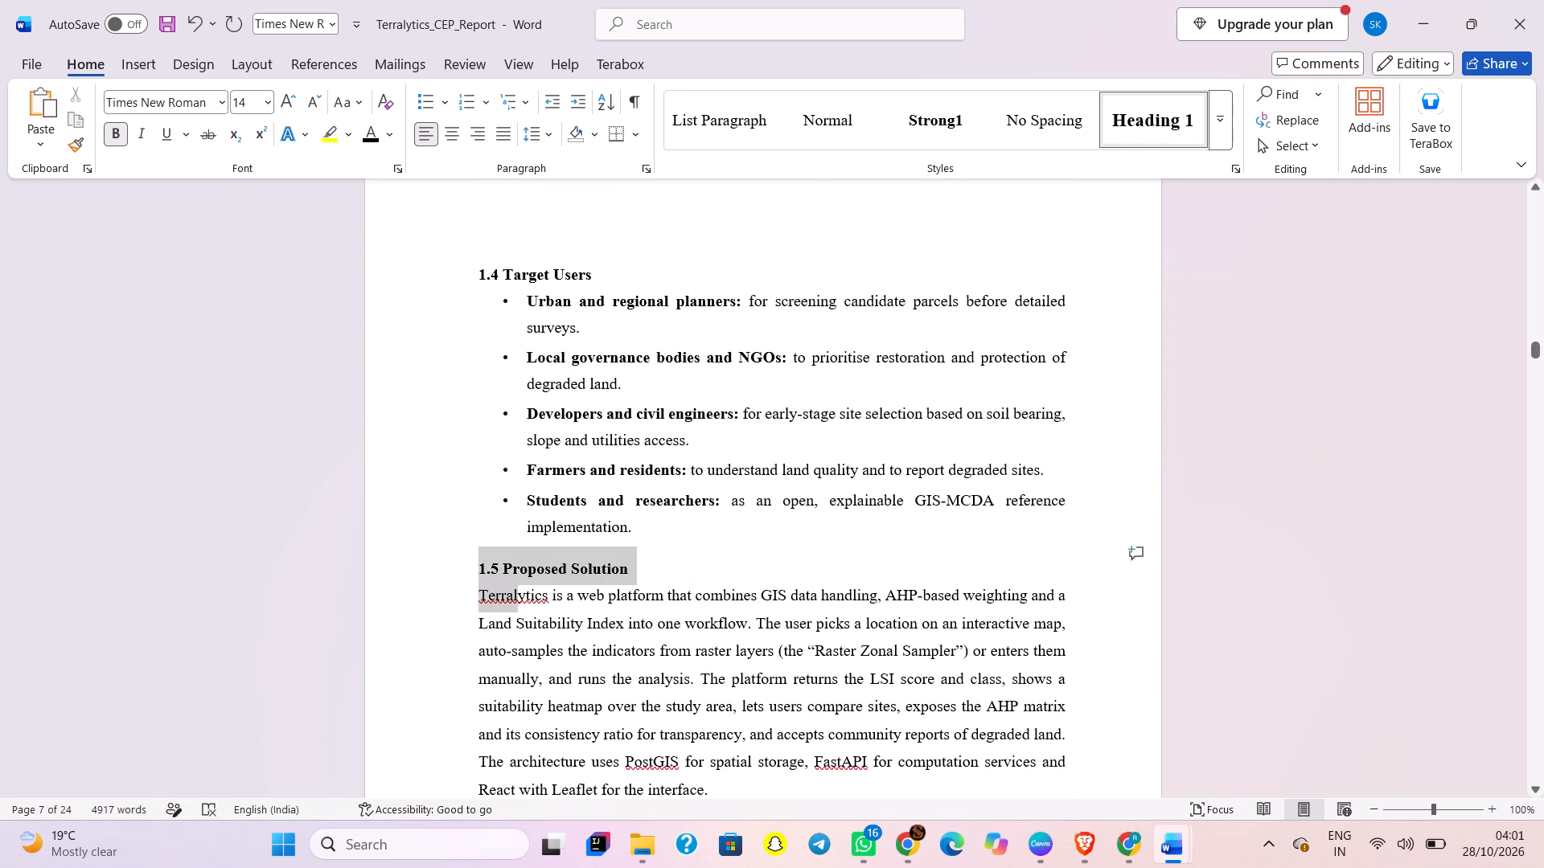
drag(536, 603, 564, 622)
click(430, 575)
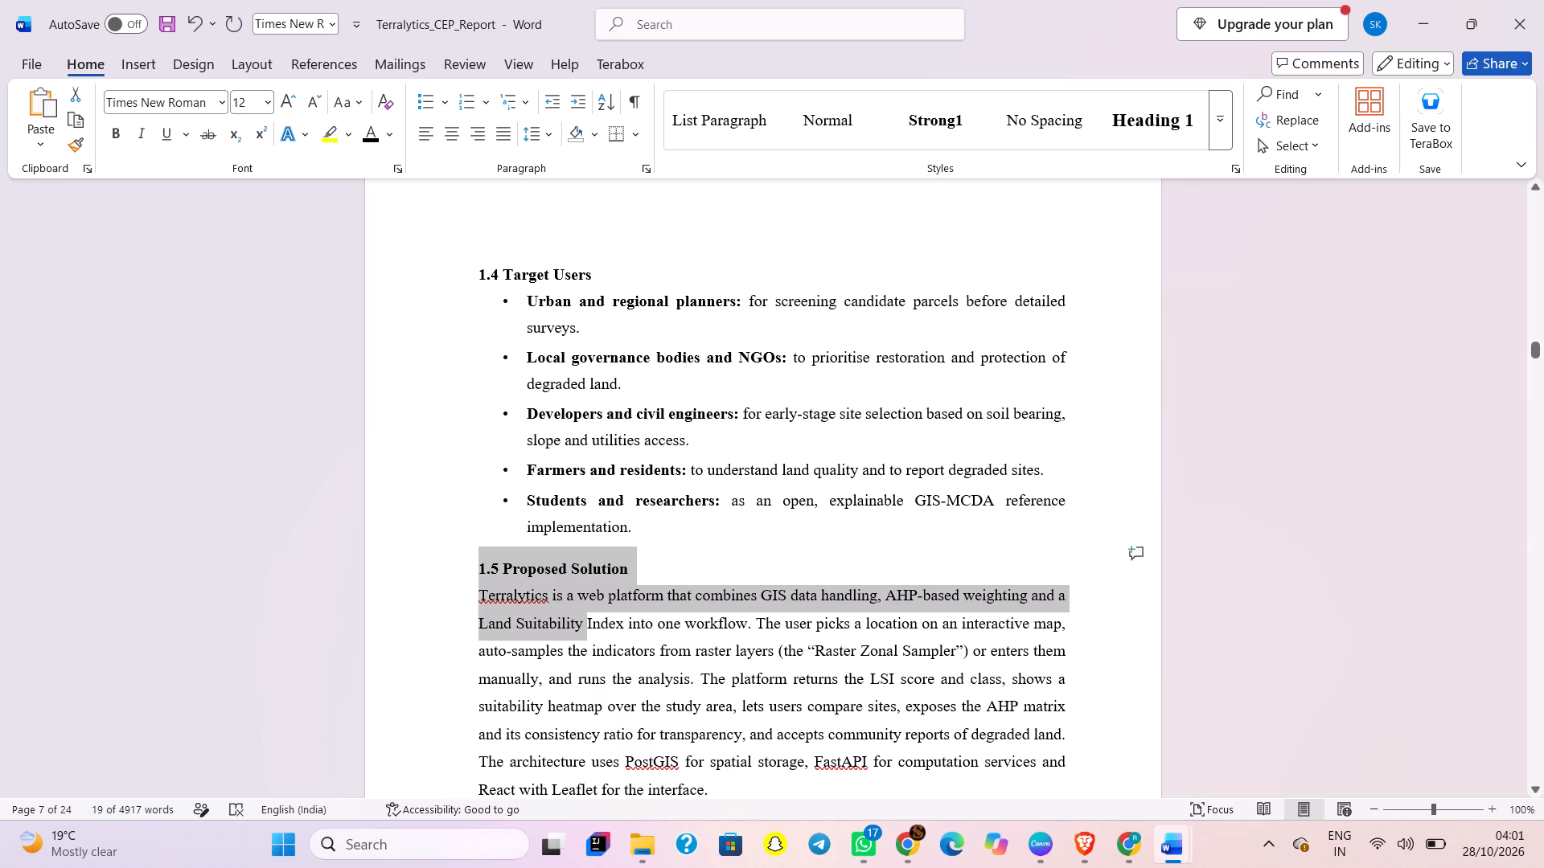
scroll(430, 575, down, 1)
click(450, 601)
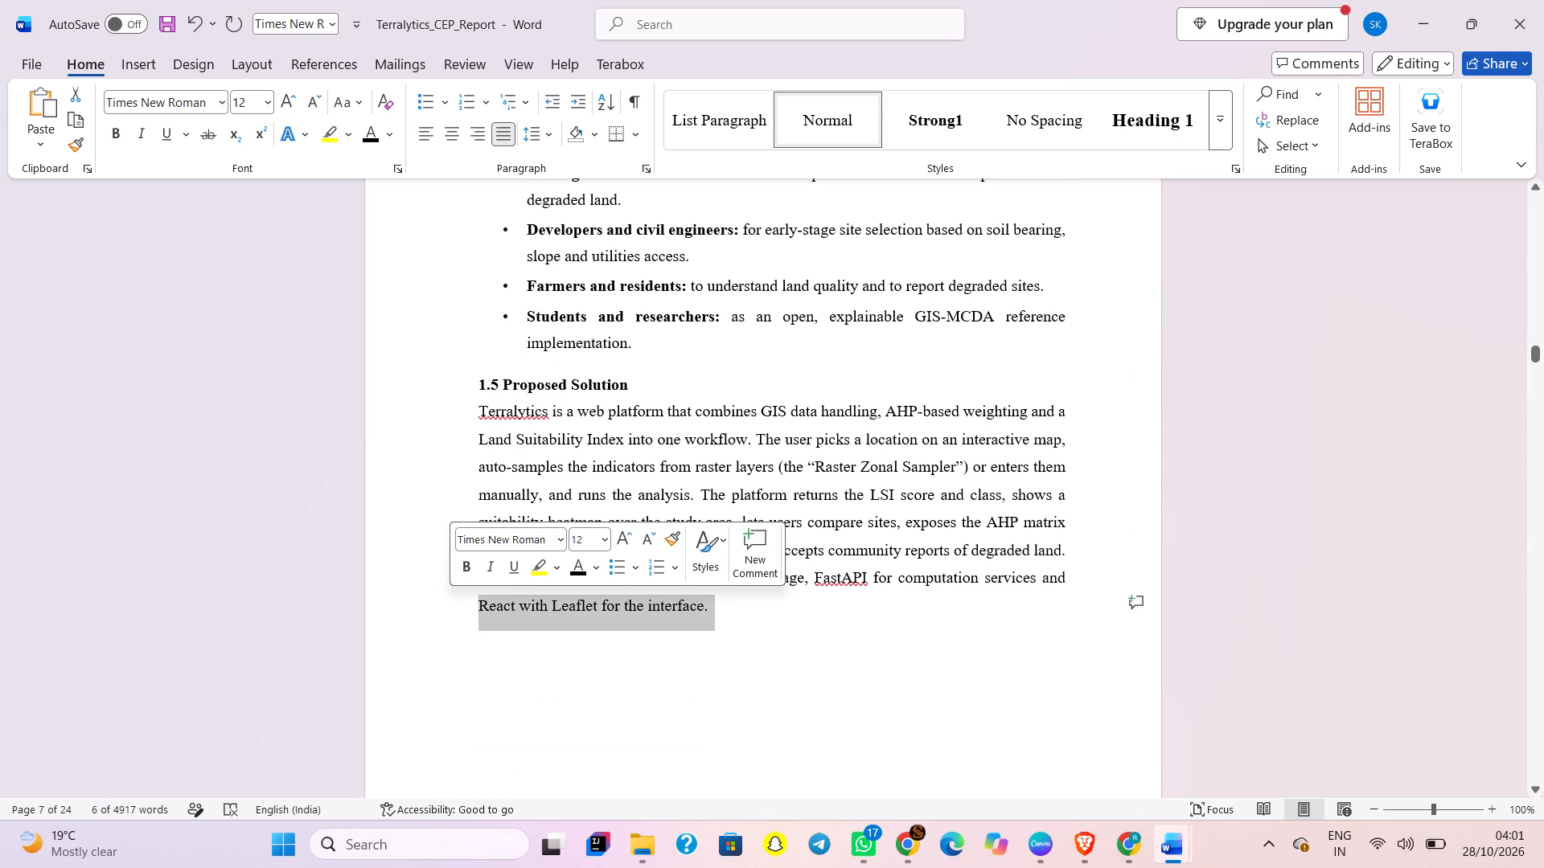
Insert 16 spaces before the "2. BACKGROUND AND LITERATURE REVIEW" heading text to shift it to the centre of the page.
click(498, 669)
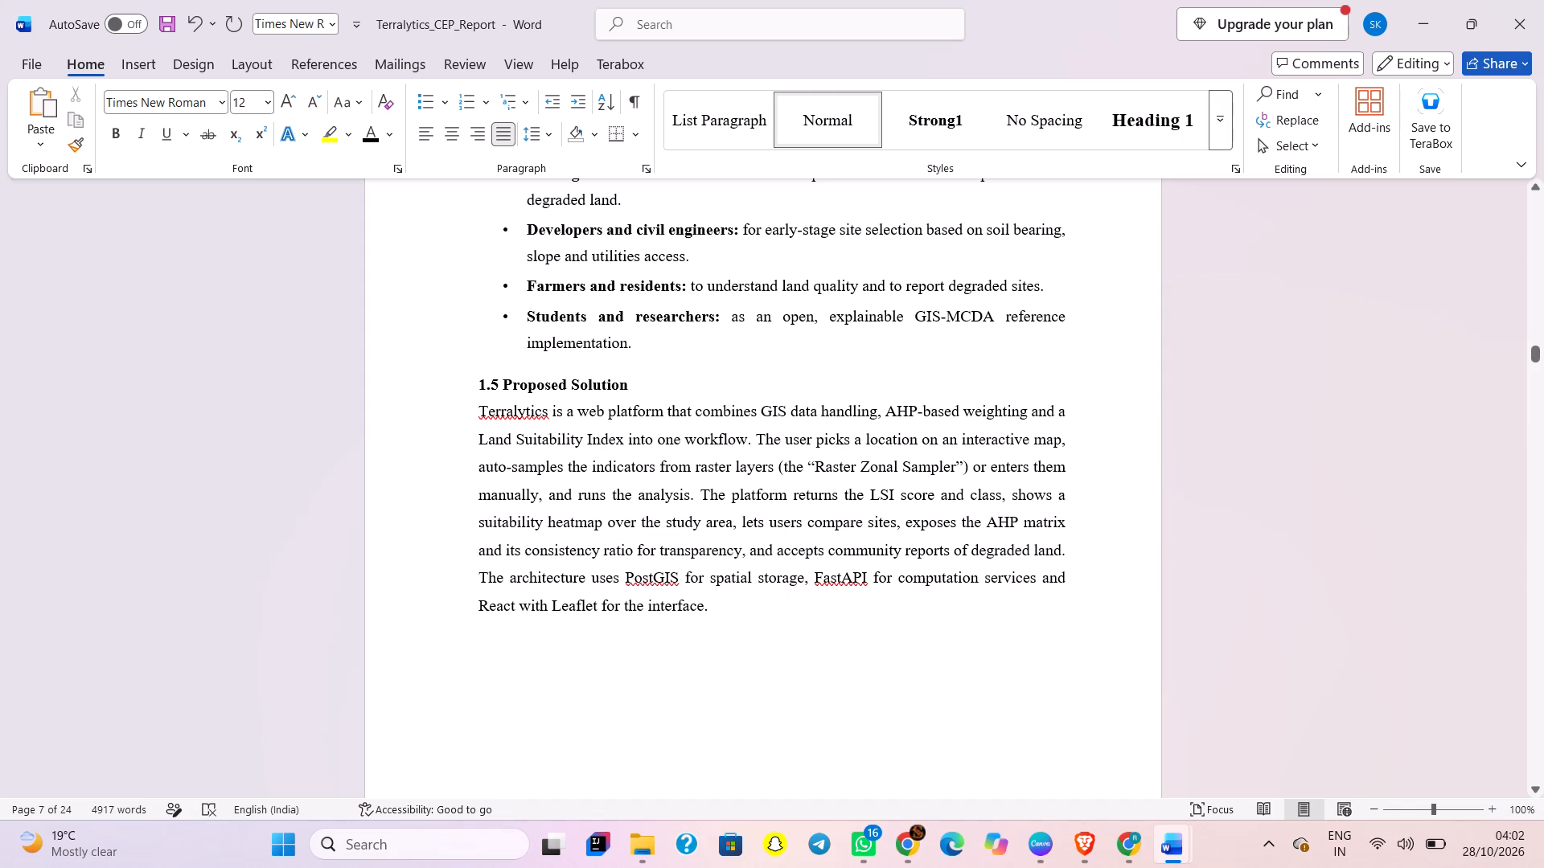
scroll(528, 632, down, 4)
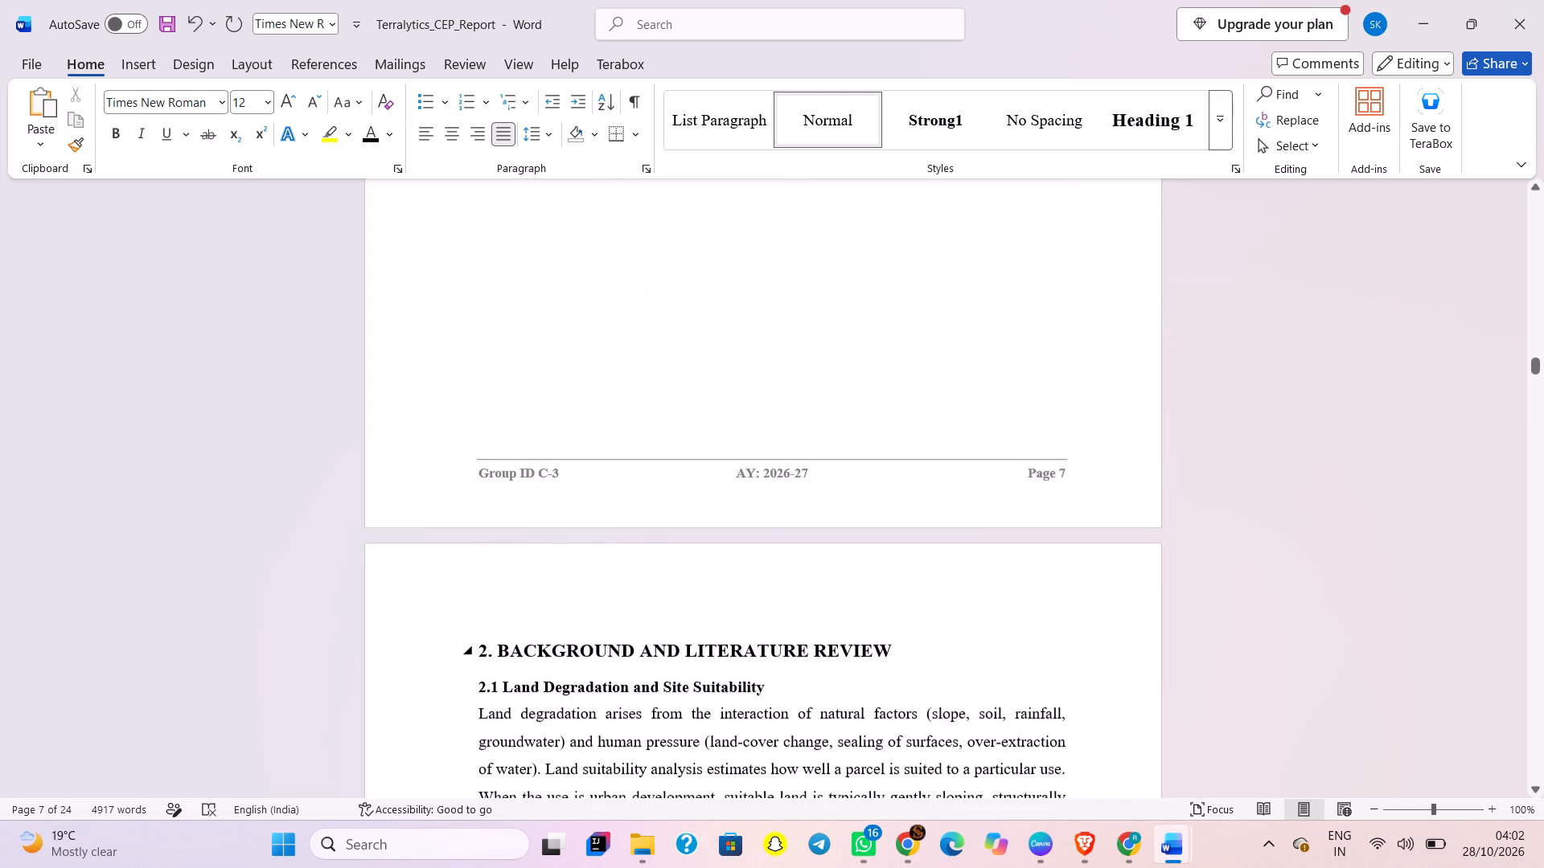
scroll(528, 632, down, 1)
click(480, 544)
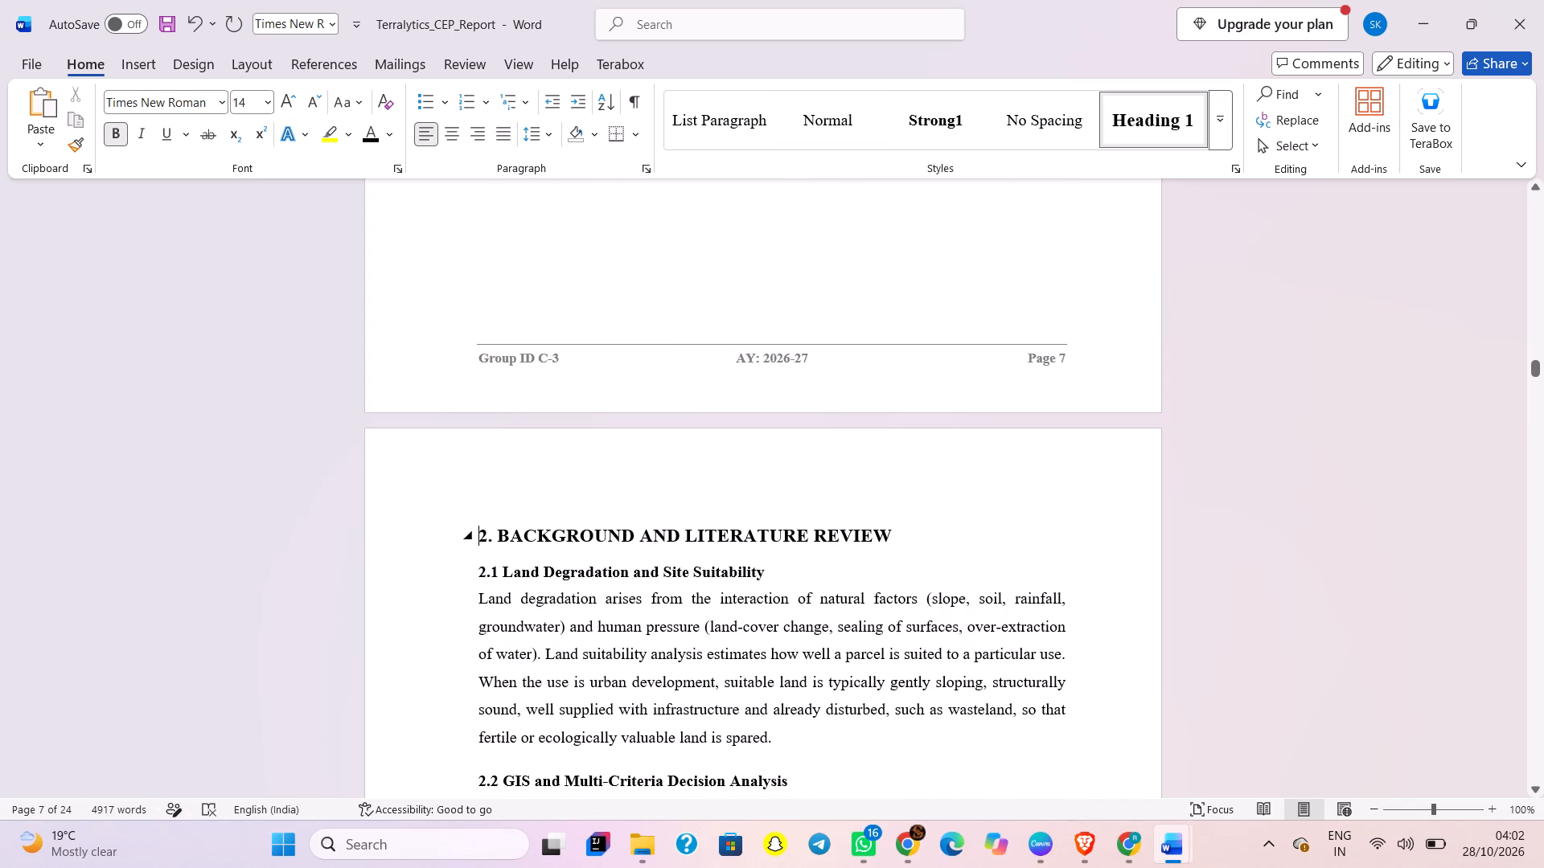
key(space)
key(space)
key(space)
key(space)
key(space)
key(space)
key(space)
key(space)
key(space)
key(space)
key(space)
key(space)
key(space)
key(space)
key(space)
key(space)
key(space)
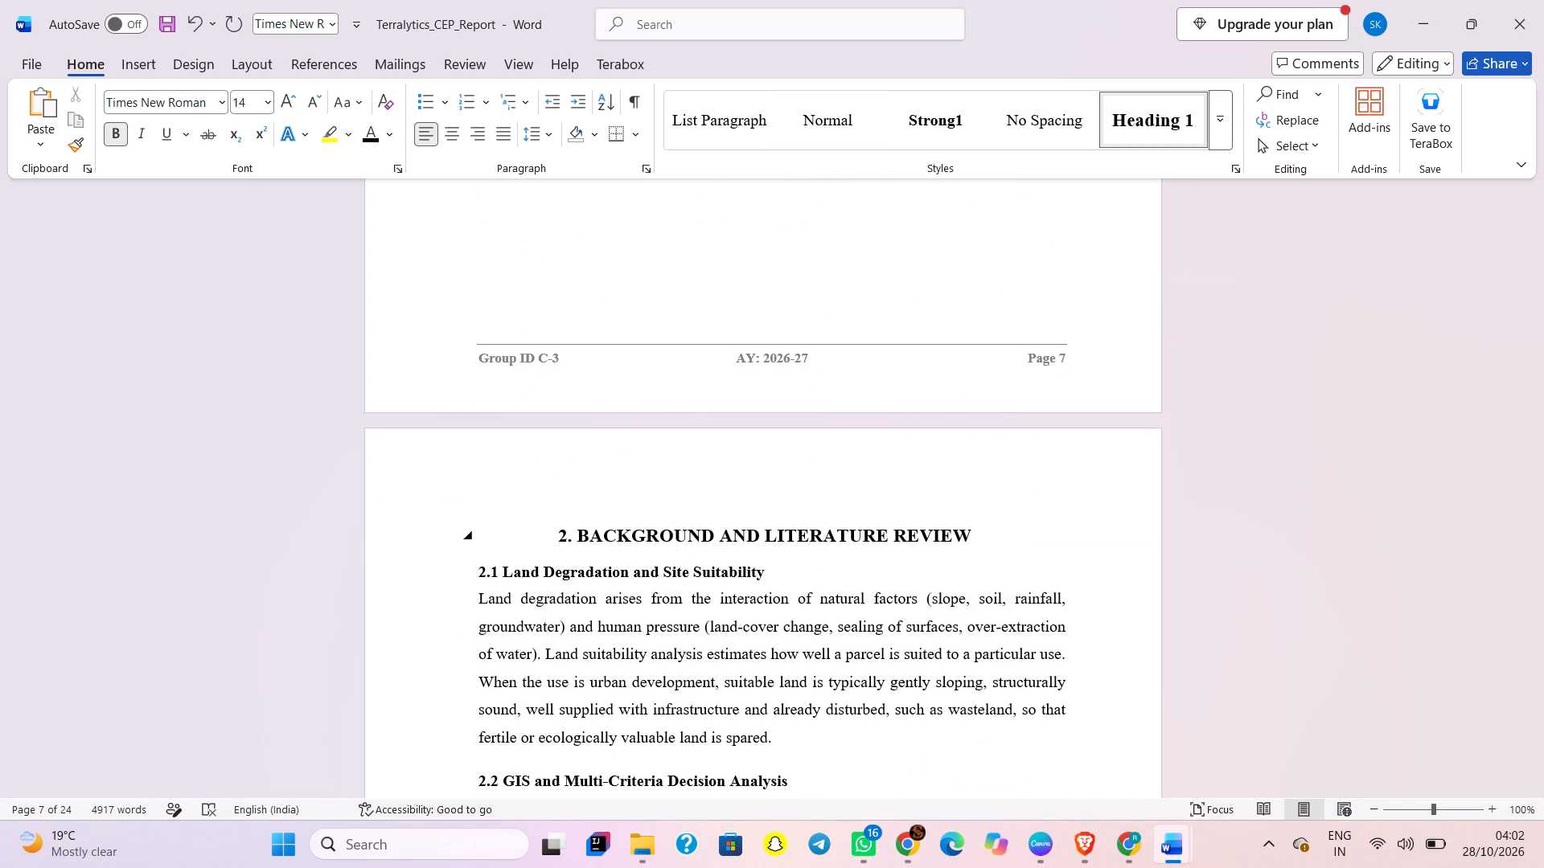
key(BackSpace)
Review section 2 from 2.1 Land Degradation and Site Suitability through 2.5 Research Gap, examining the layout of the Table 2.1 literature survey across pages.
scroll(480, 544, down, 2)
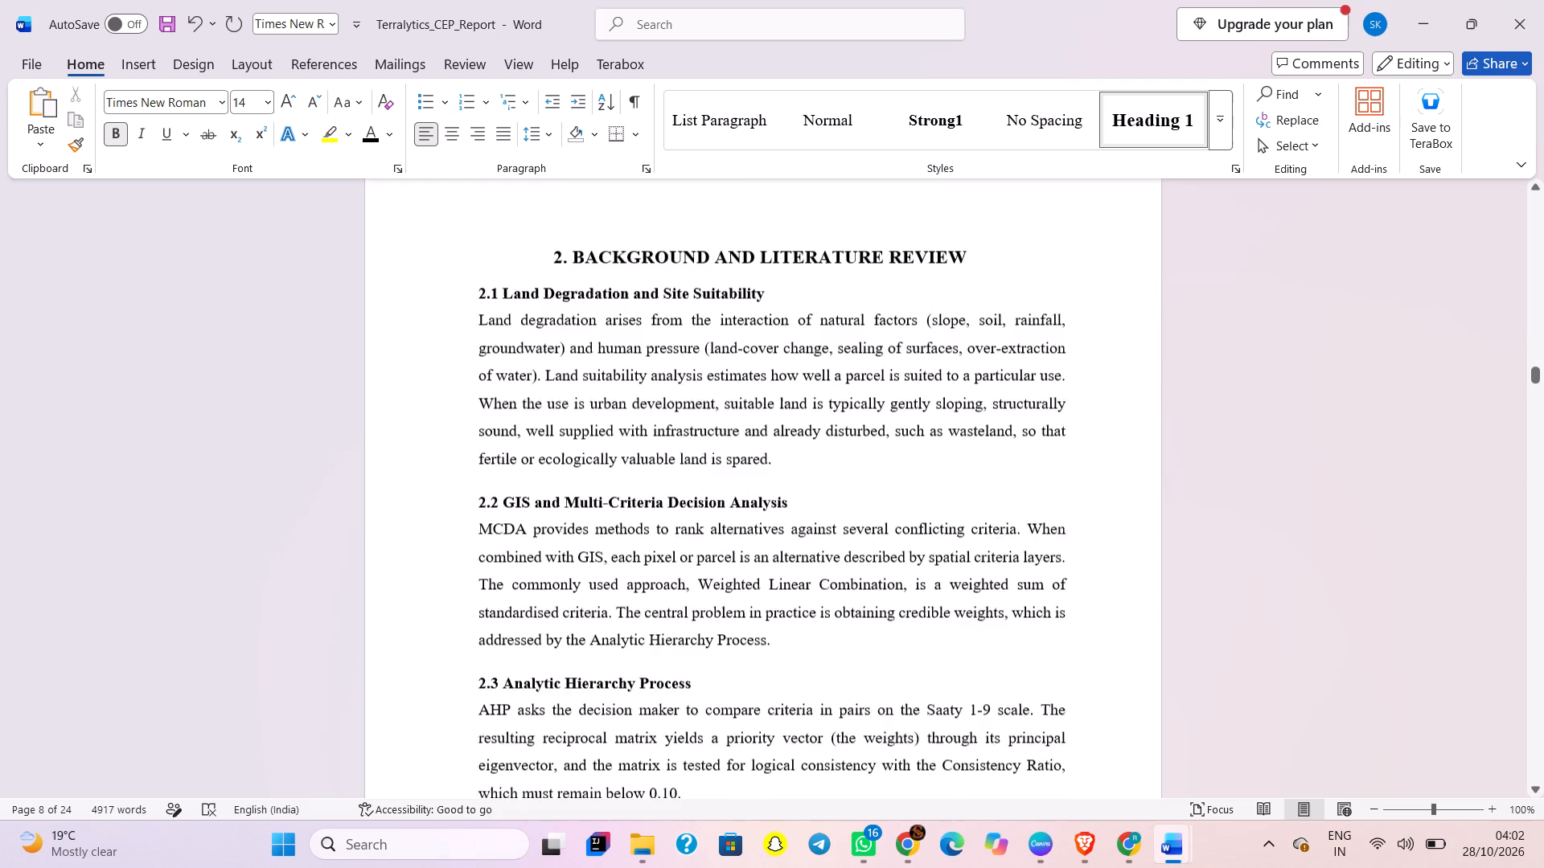
scroll(480, 544, down, 6)
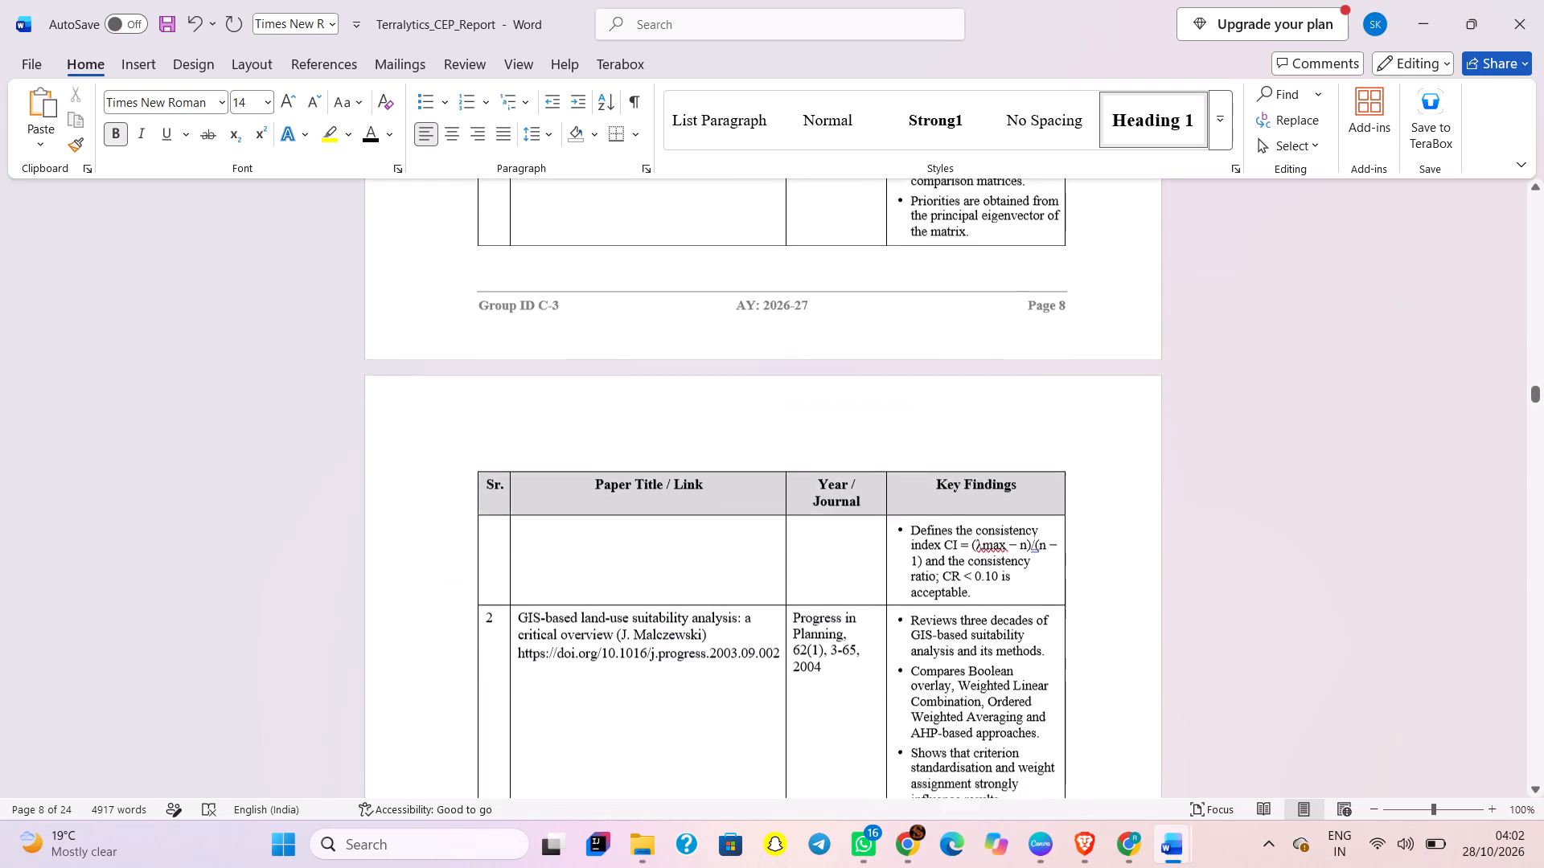
scroll(480, 544, down, 4)
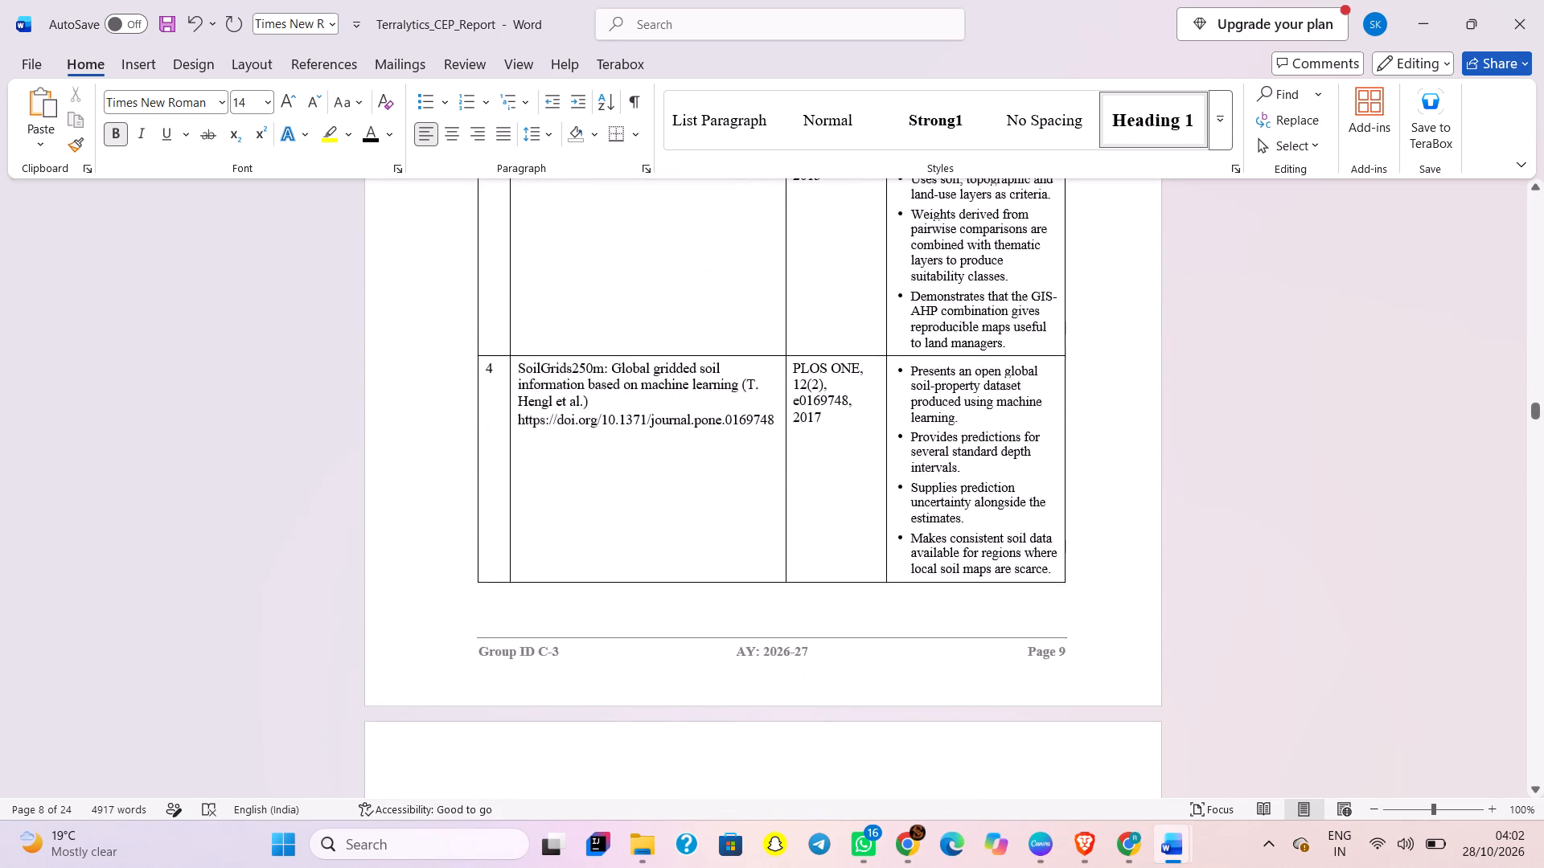
scroll(480, 544, down, 4)
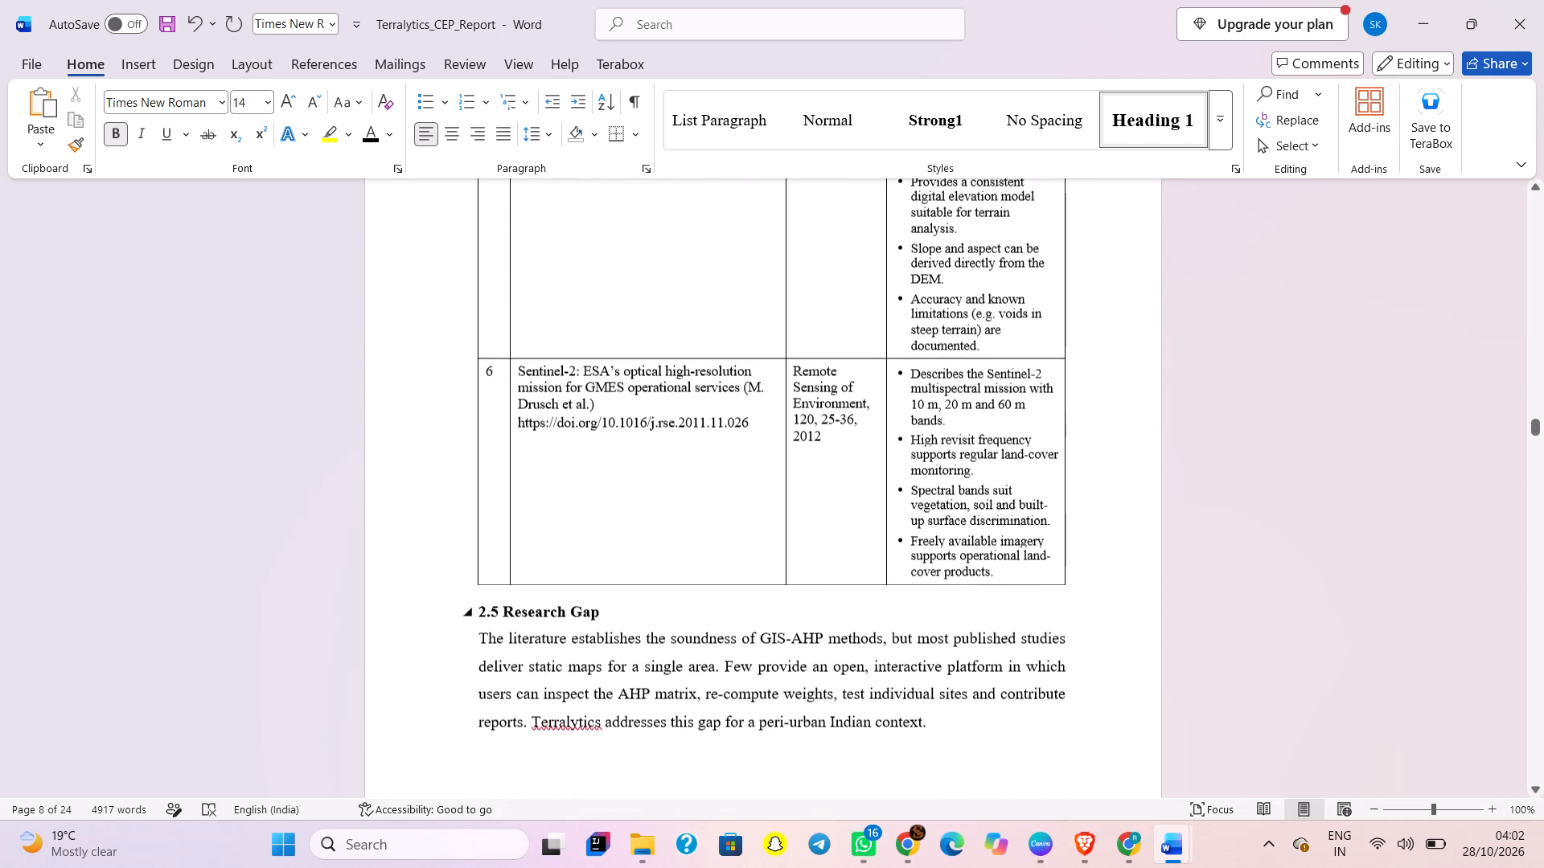
scroll(480, 544, down, 2)
scroll(480, 544, up, 2)
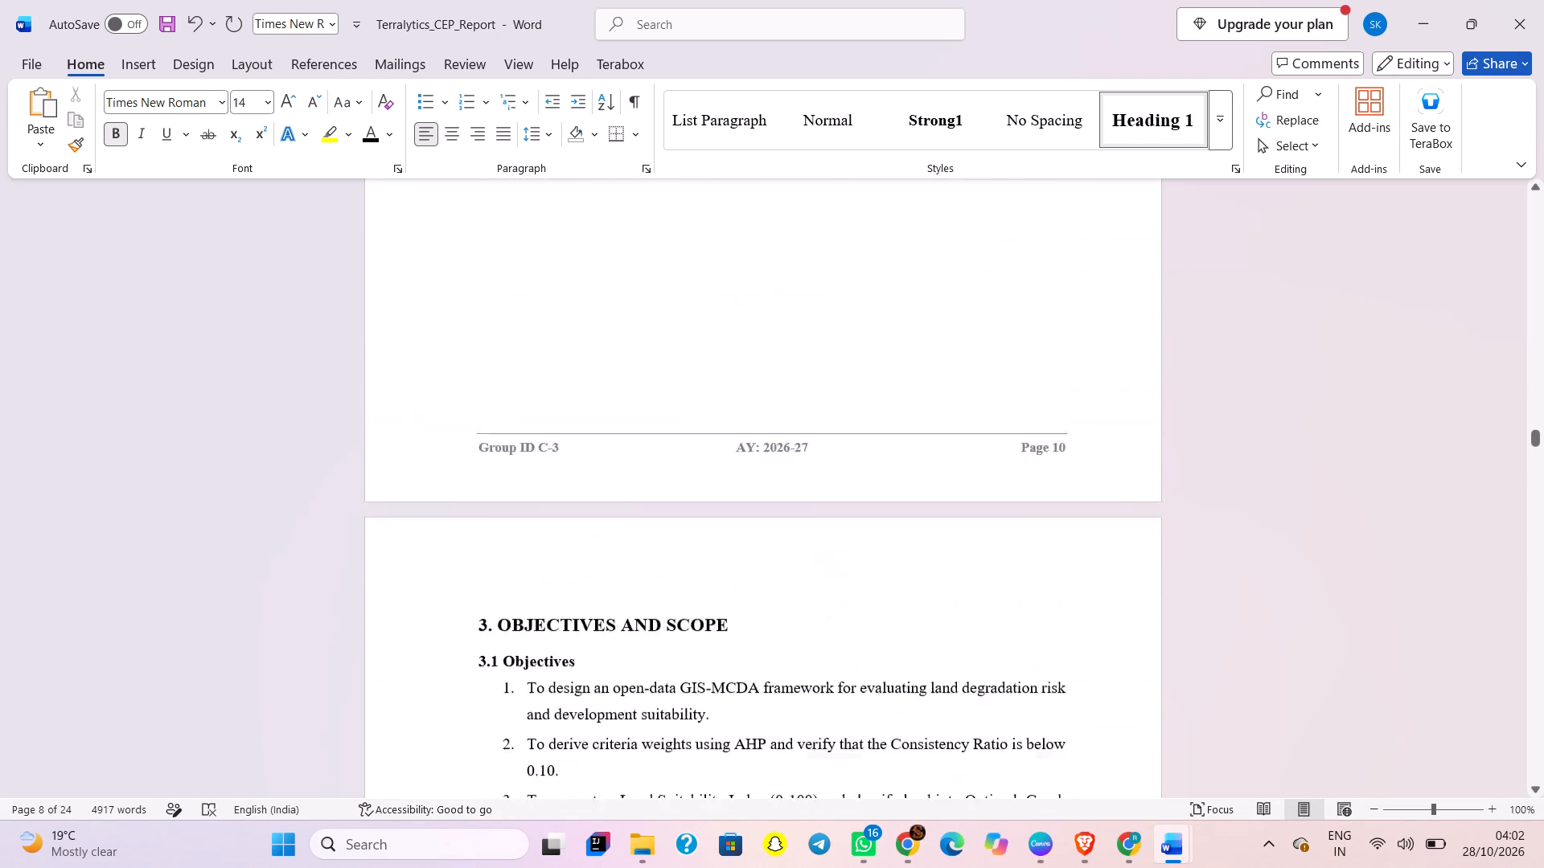
scroll(480, 544, up, 2)
scroll(914, 531, up, 1)
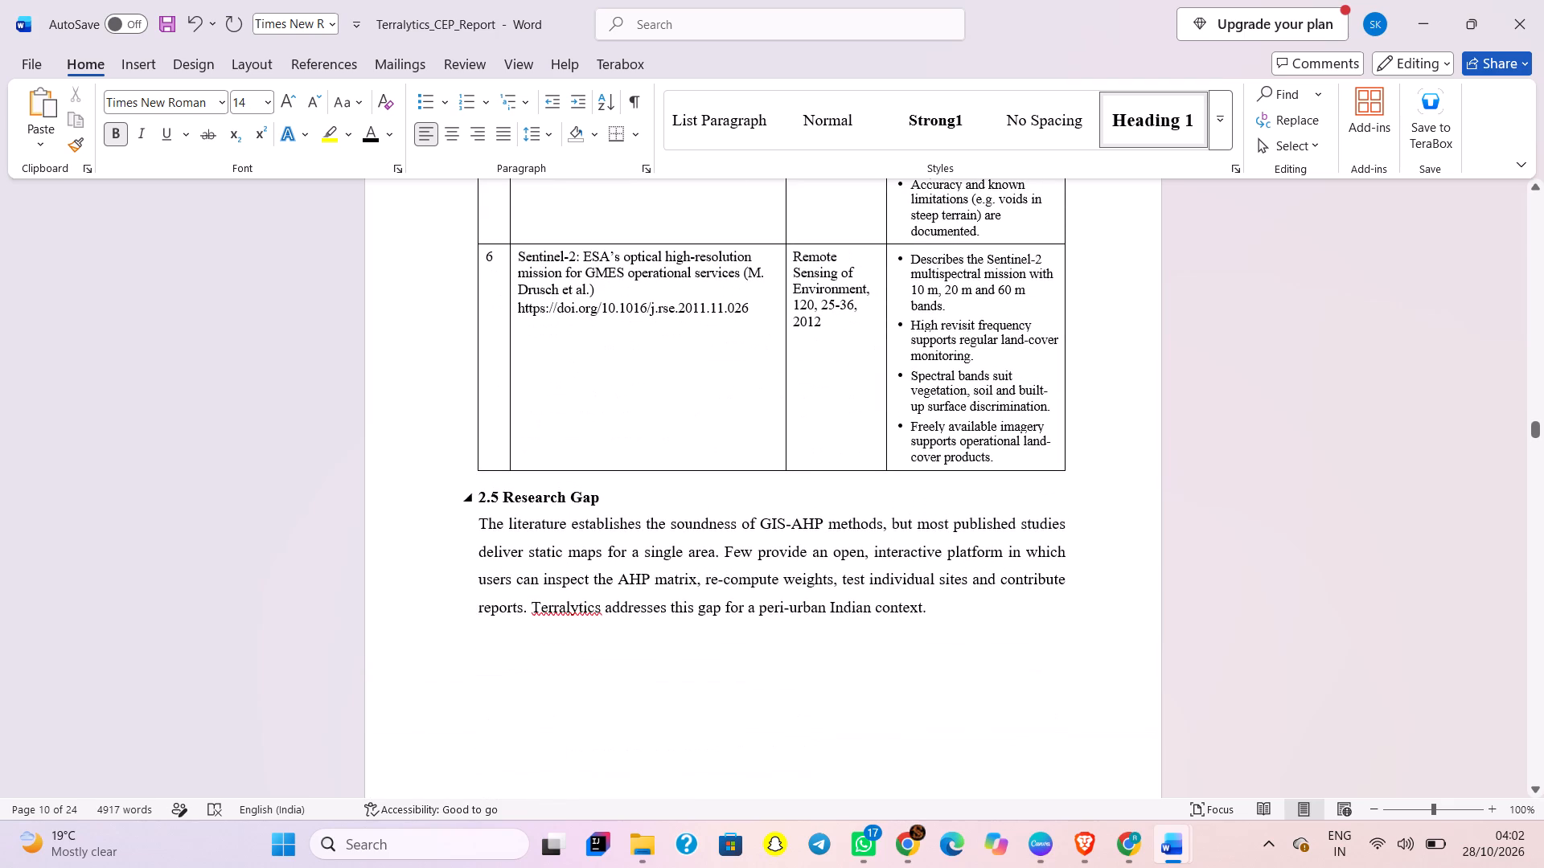
scroll(914, 531, up, 2)
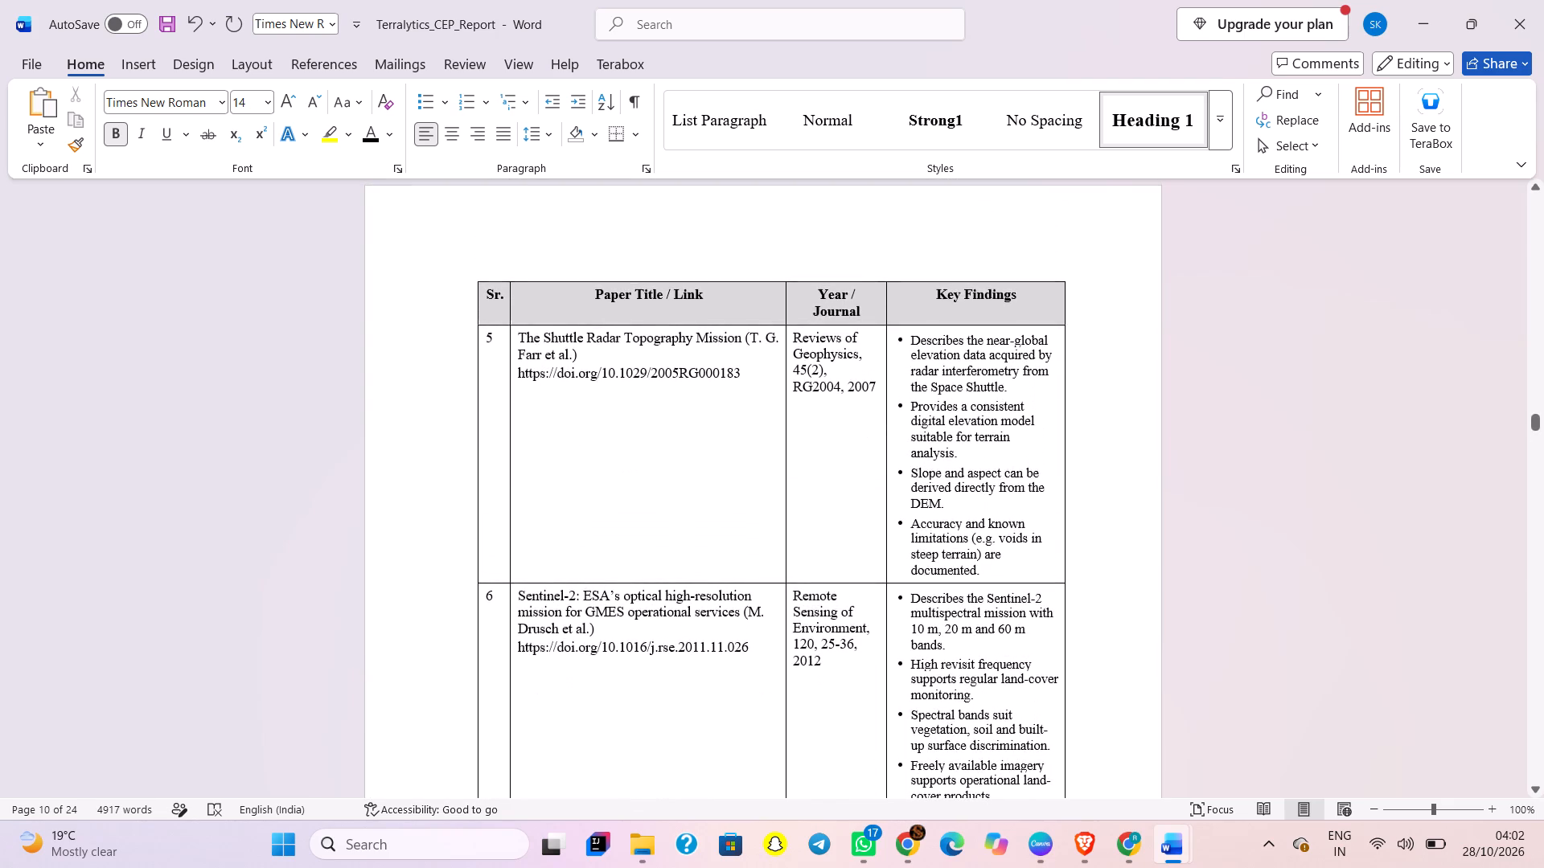
scroll(914, 531, up, 6)
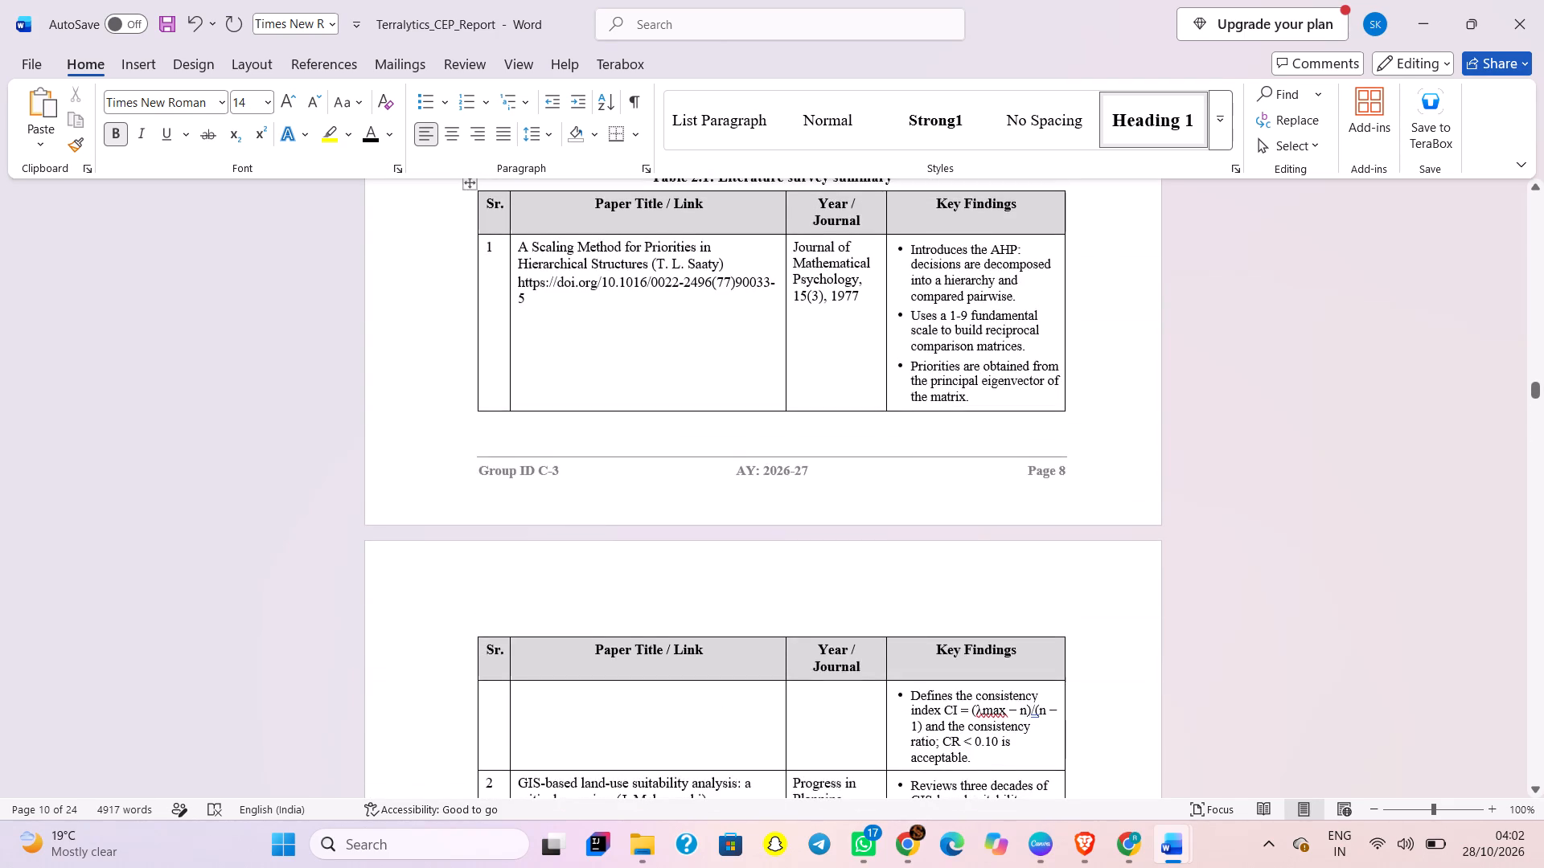
scroll(914, 531, up, 1)
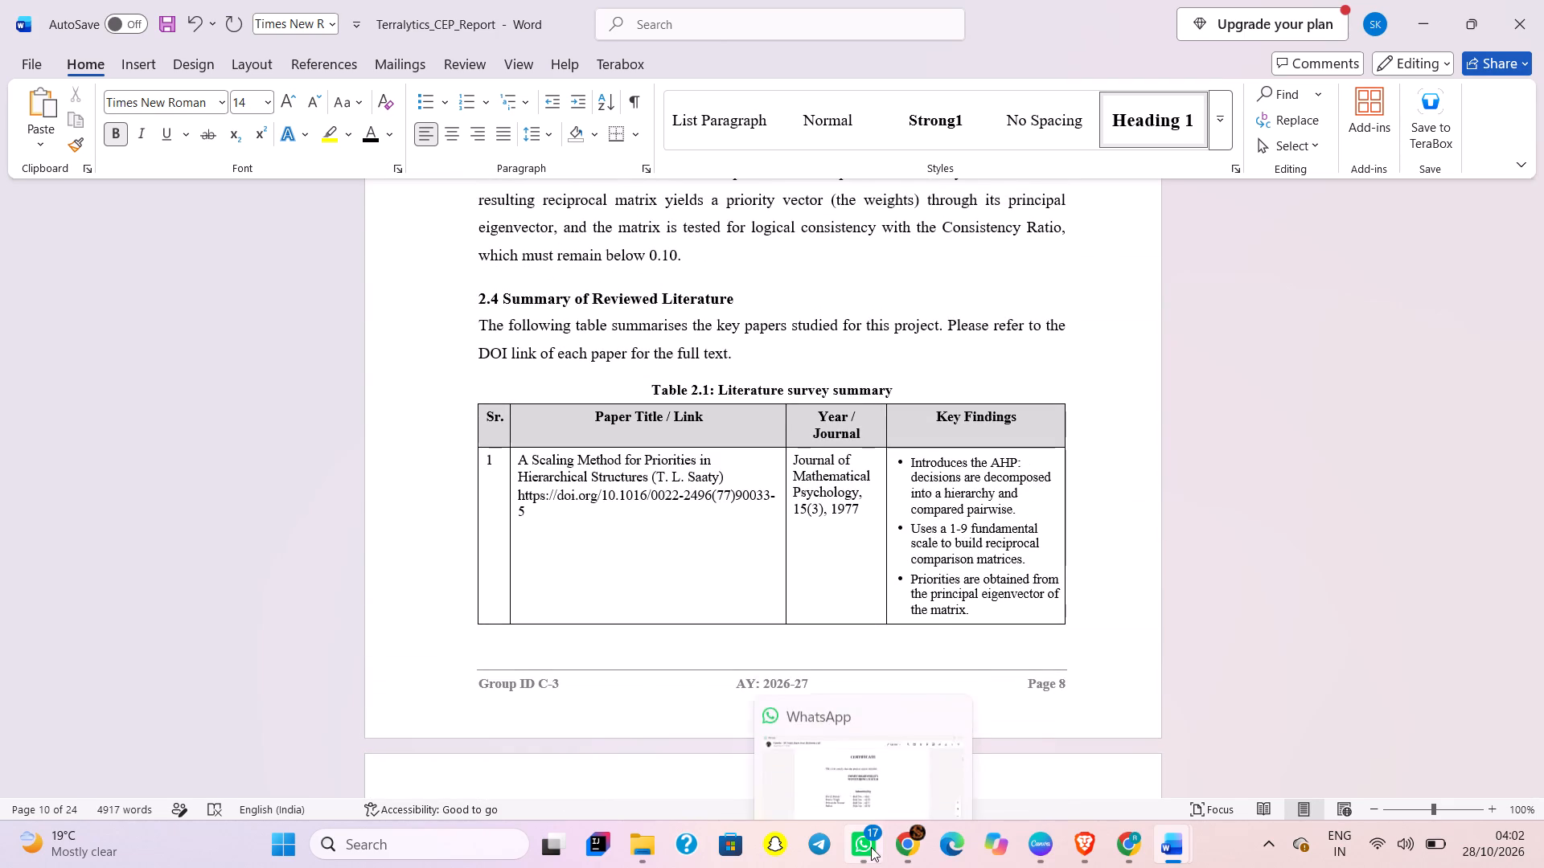
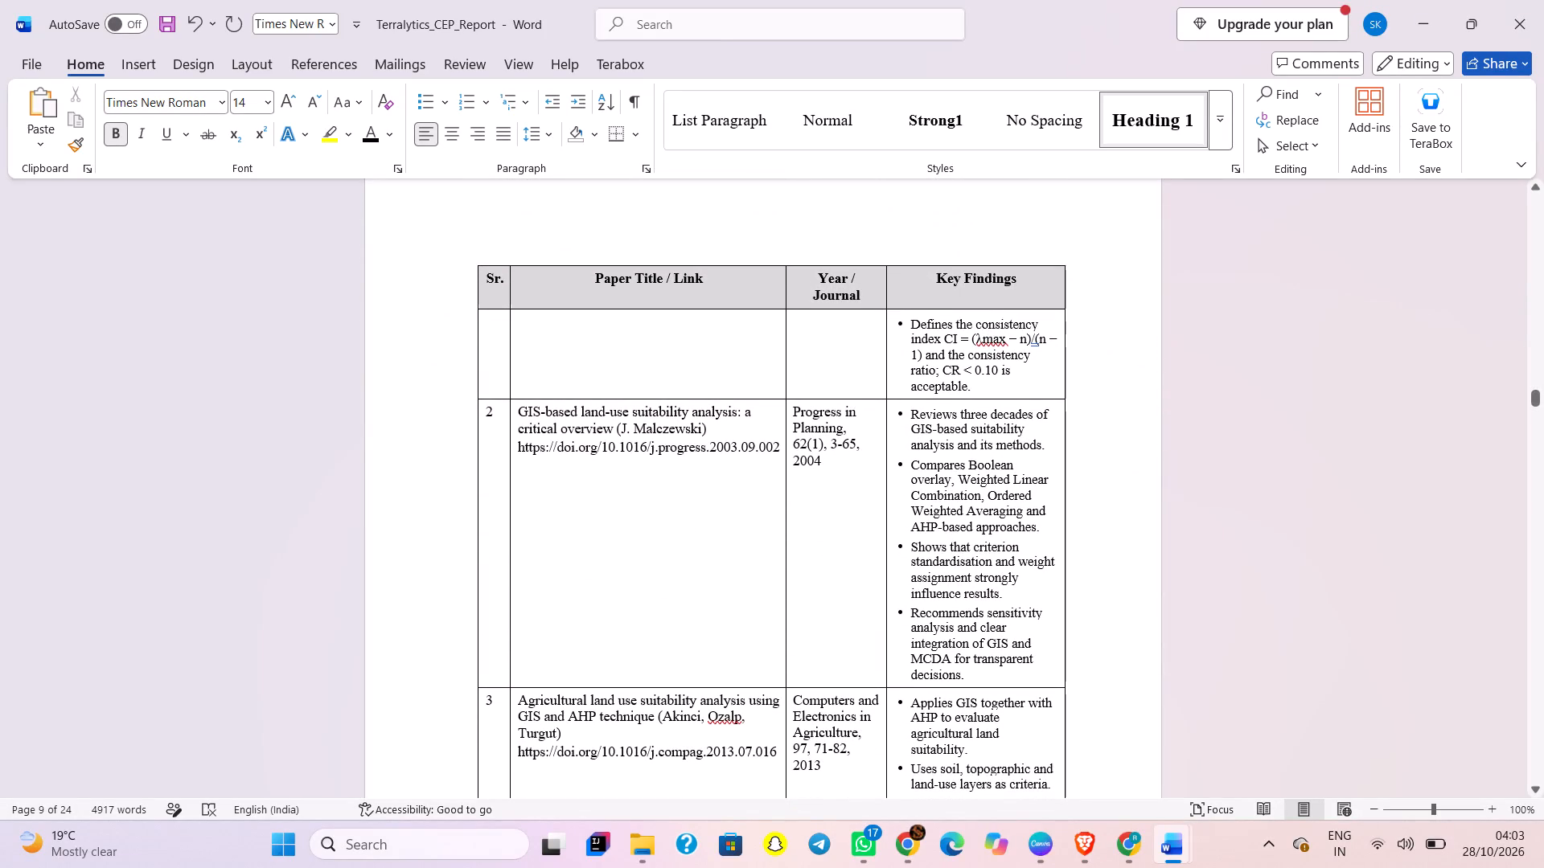
Compare the layout of the Table 2.1 literature survey with the surveyed-literature table in the Smart Biodiversity CEP report PDF on WhatsApp.
scroll(982, 678, down, 1)
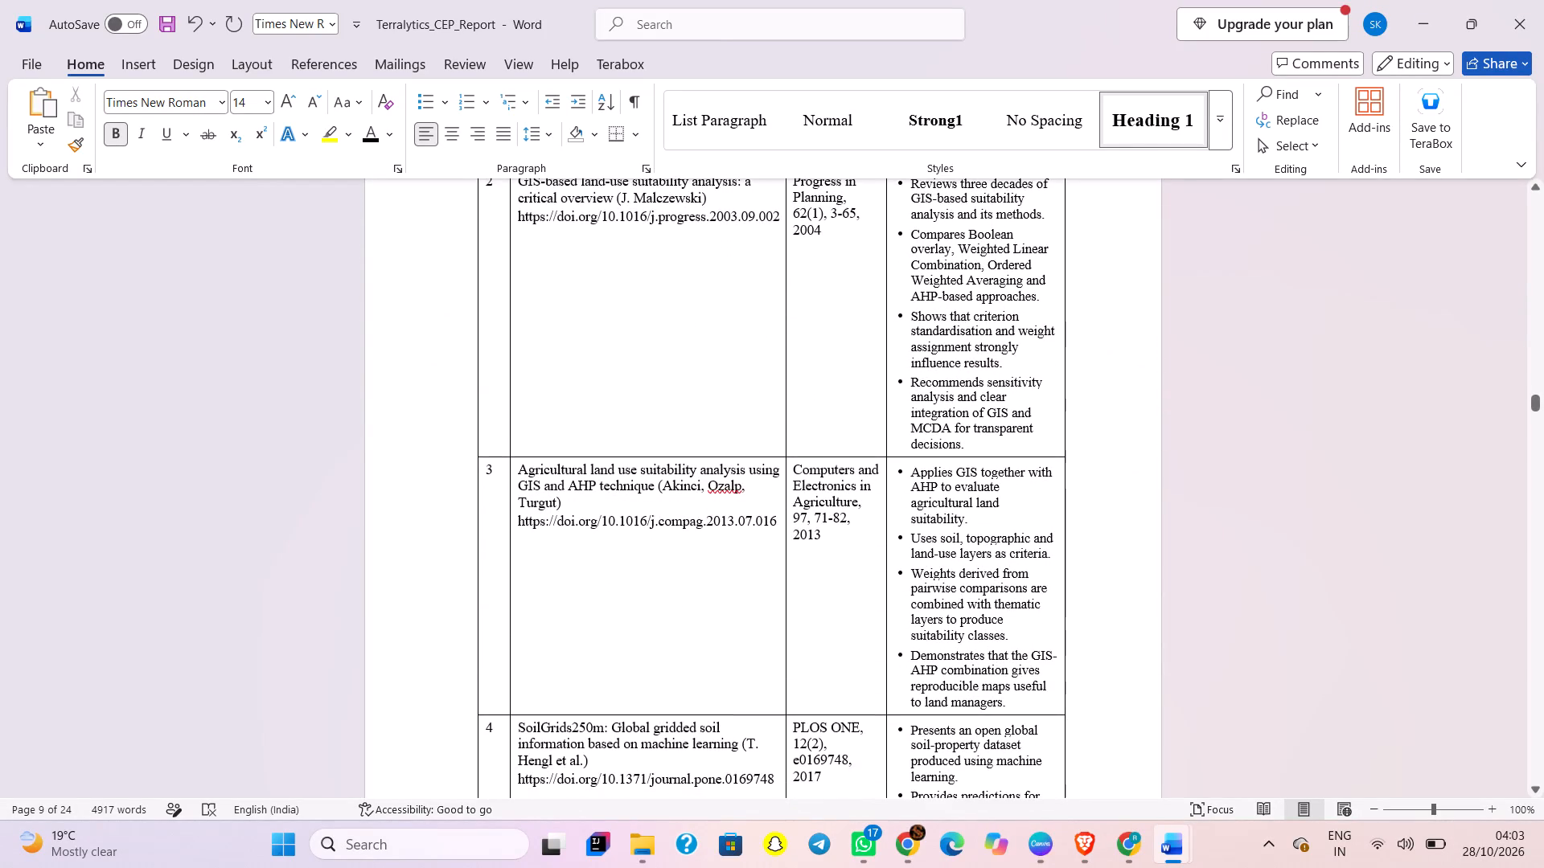
scroll(982, 678, down, 1)
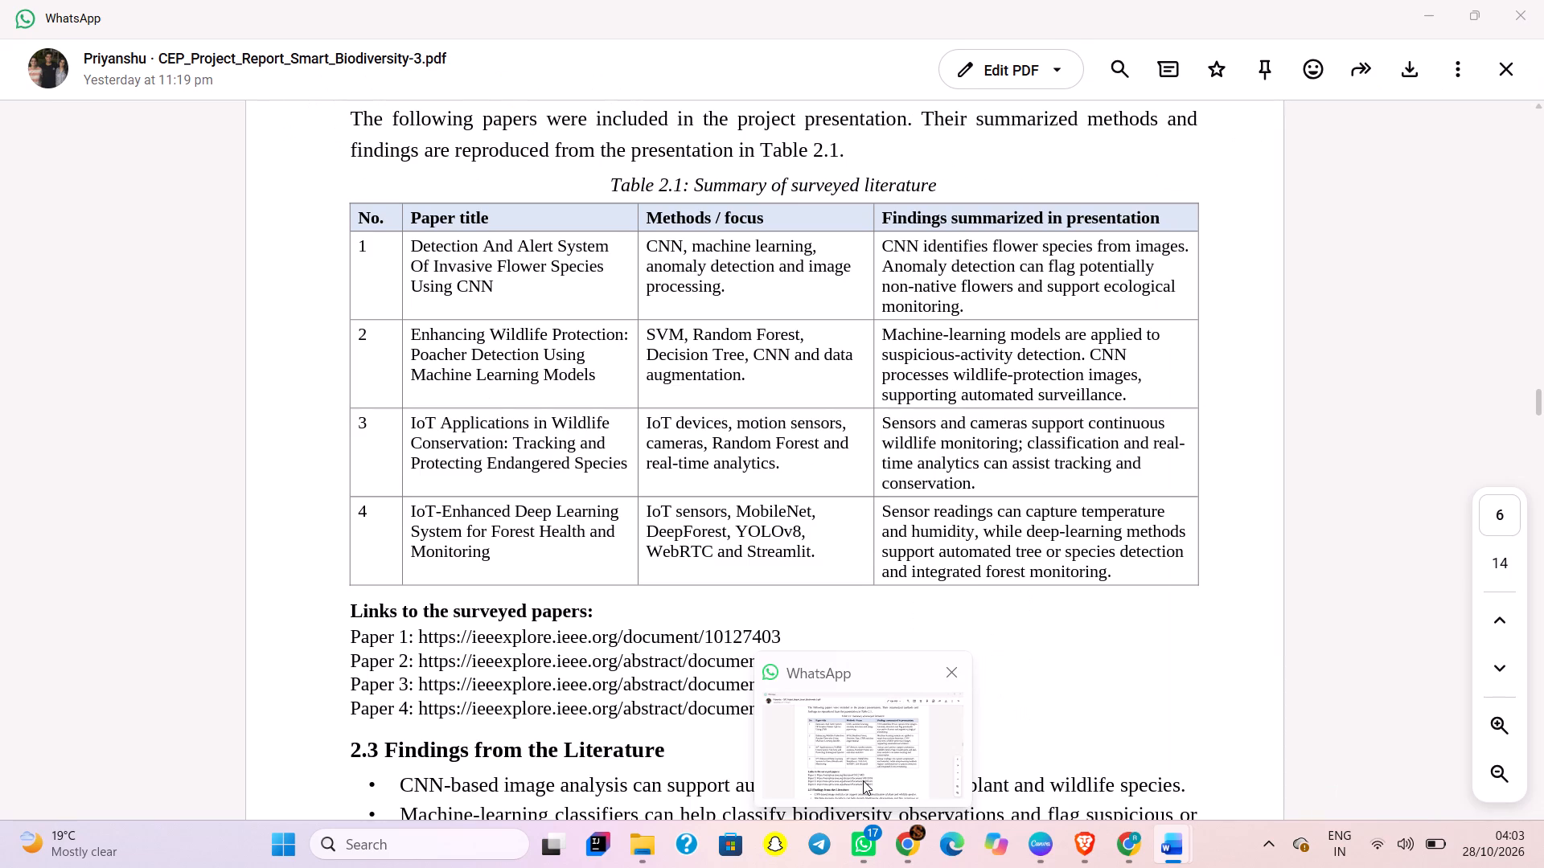
scroll(973, 518, up, 2)
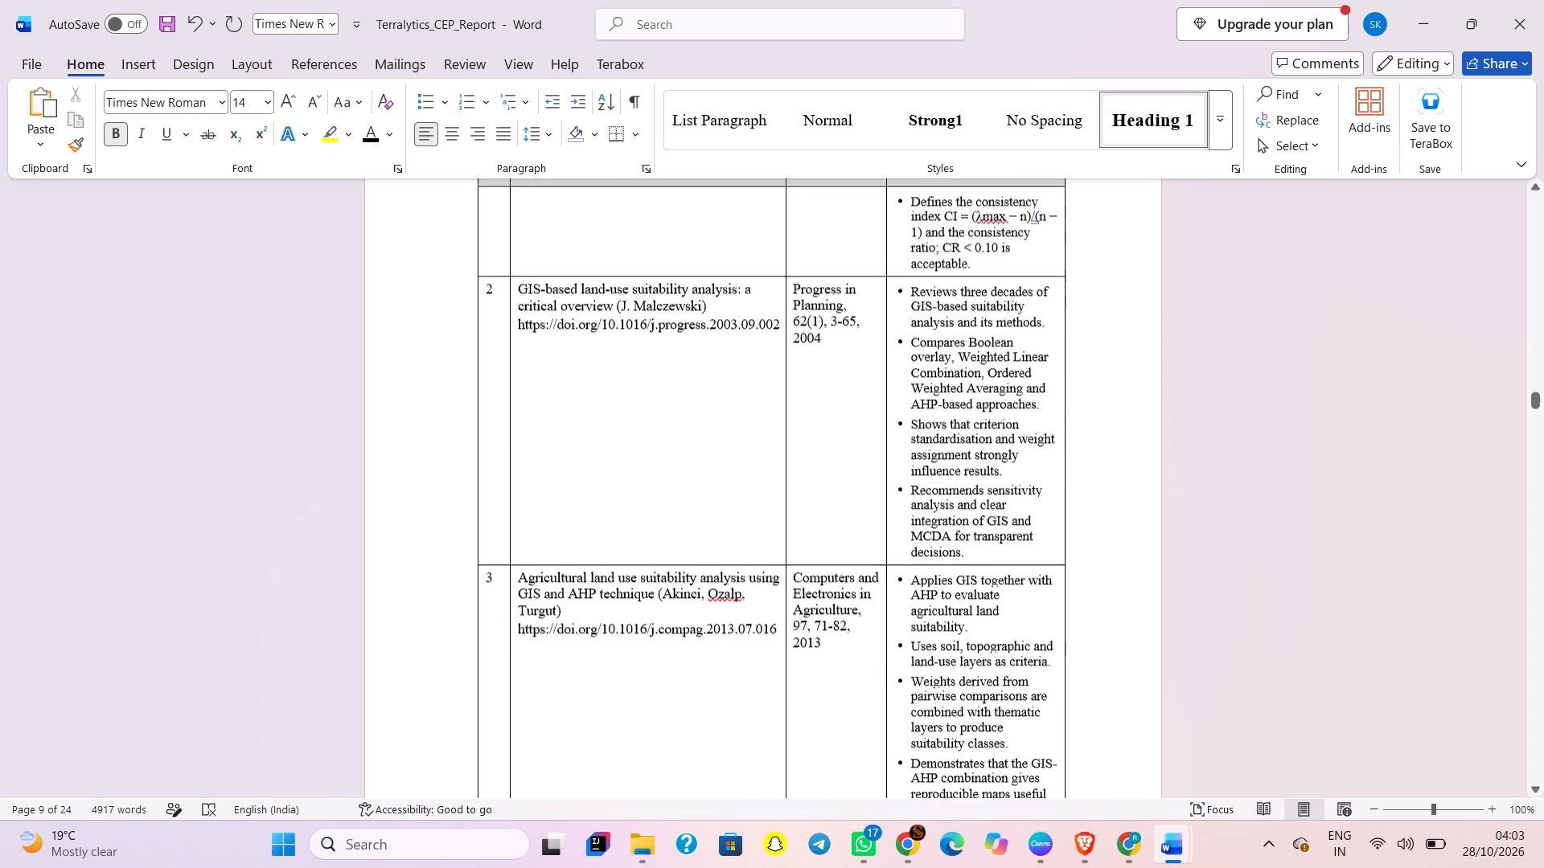
scroll(973, 518, up, 3)
scroll(973, 518, down, 1)
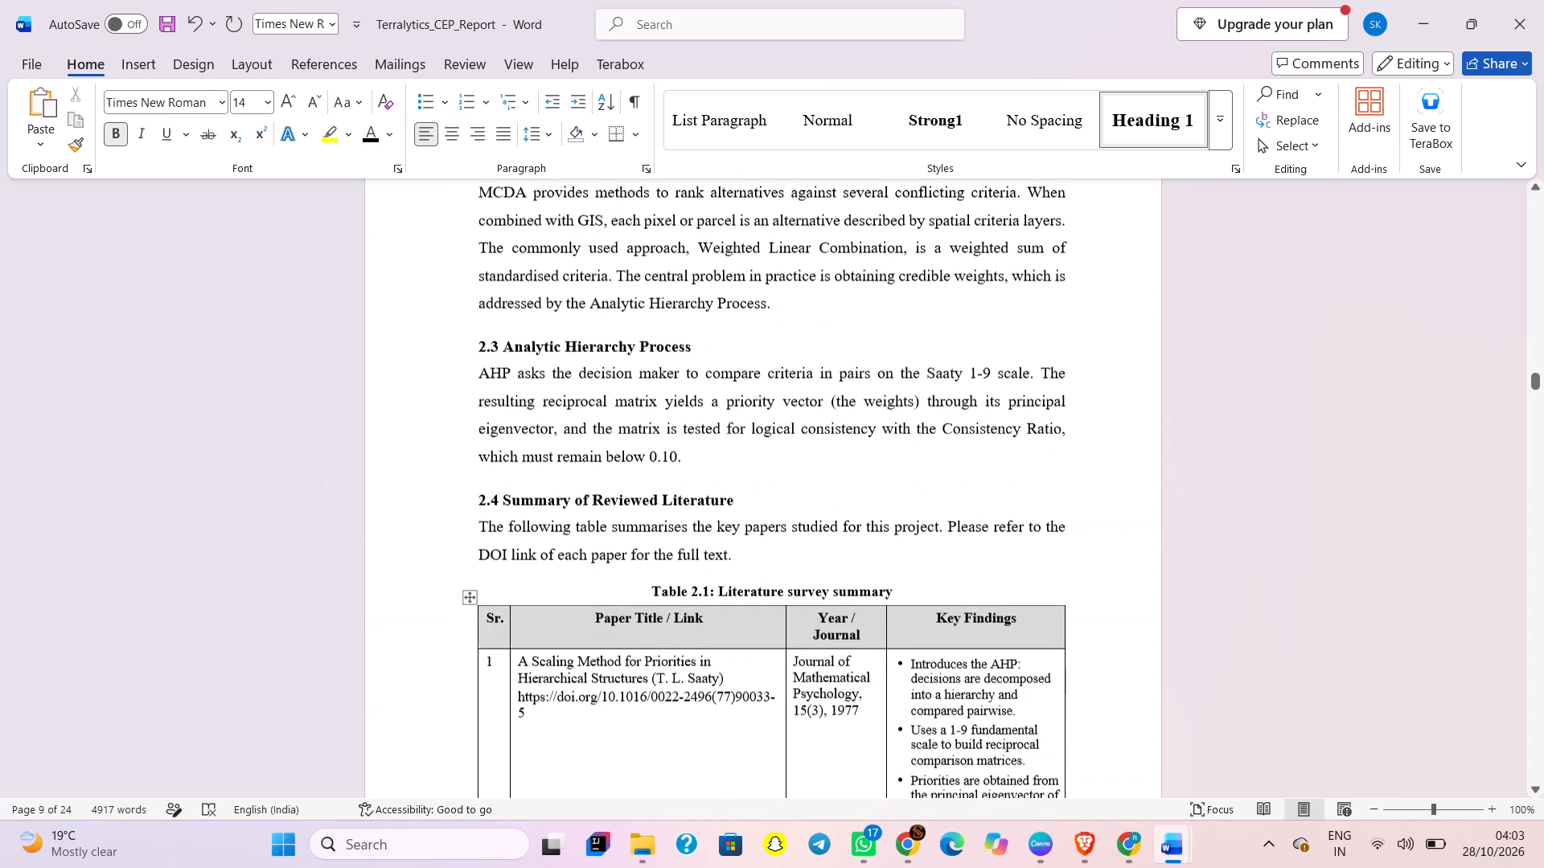
scroll(973, 518, up, 2)
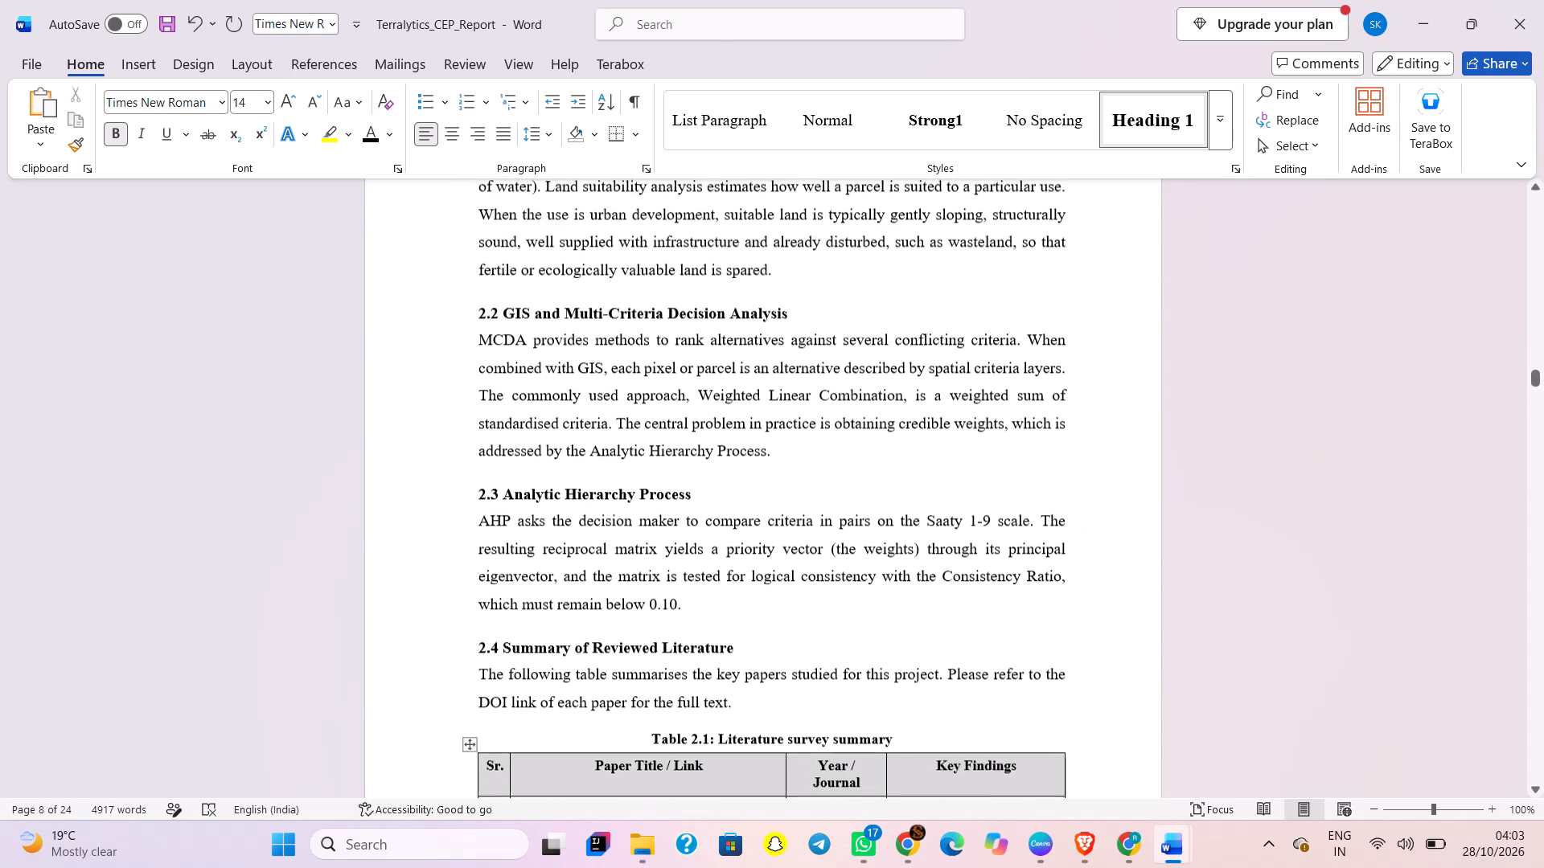
scroll(973, 518, up, 2)
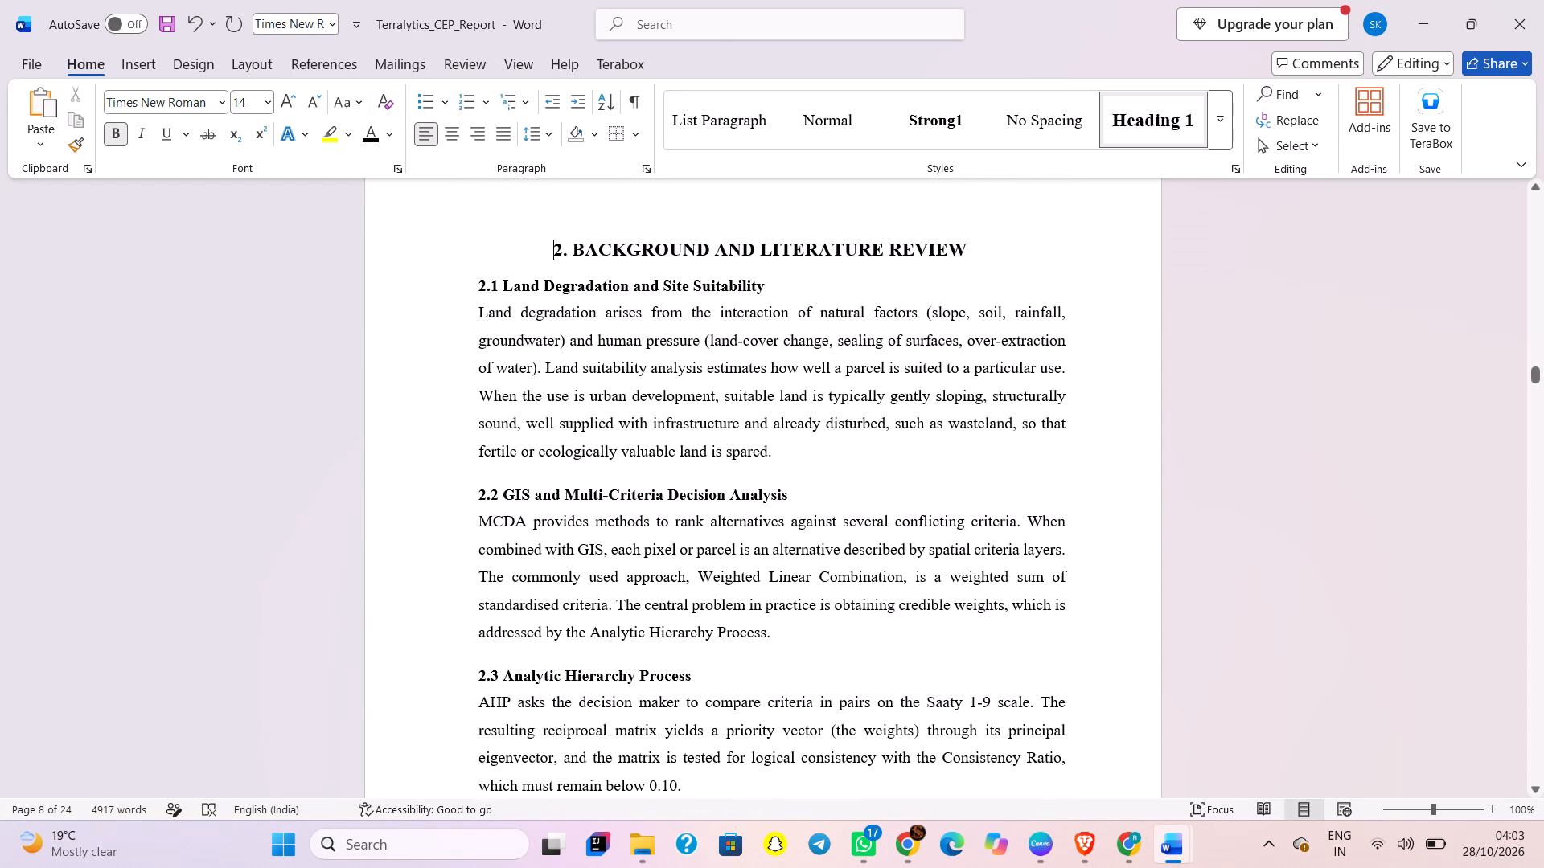
click(908, 837)
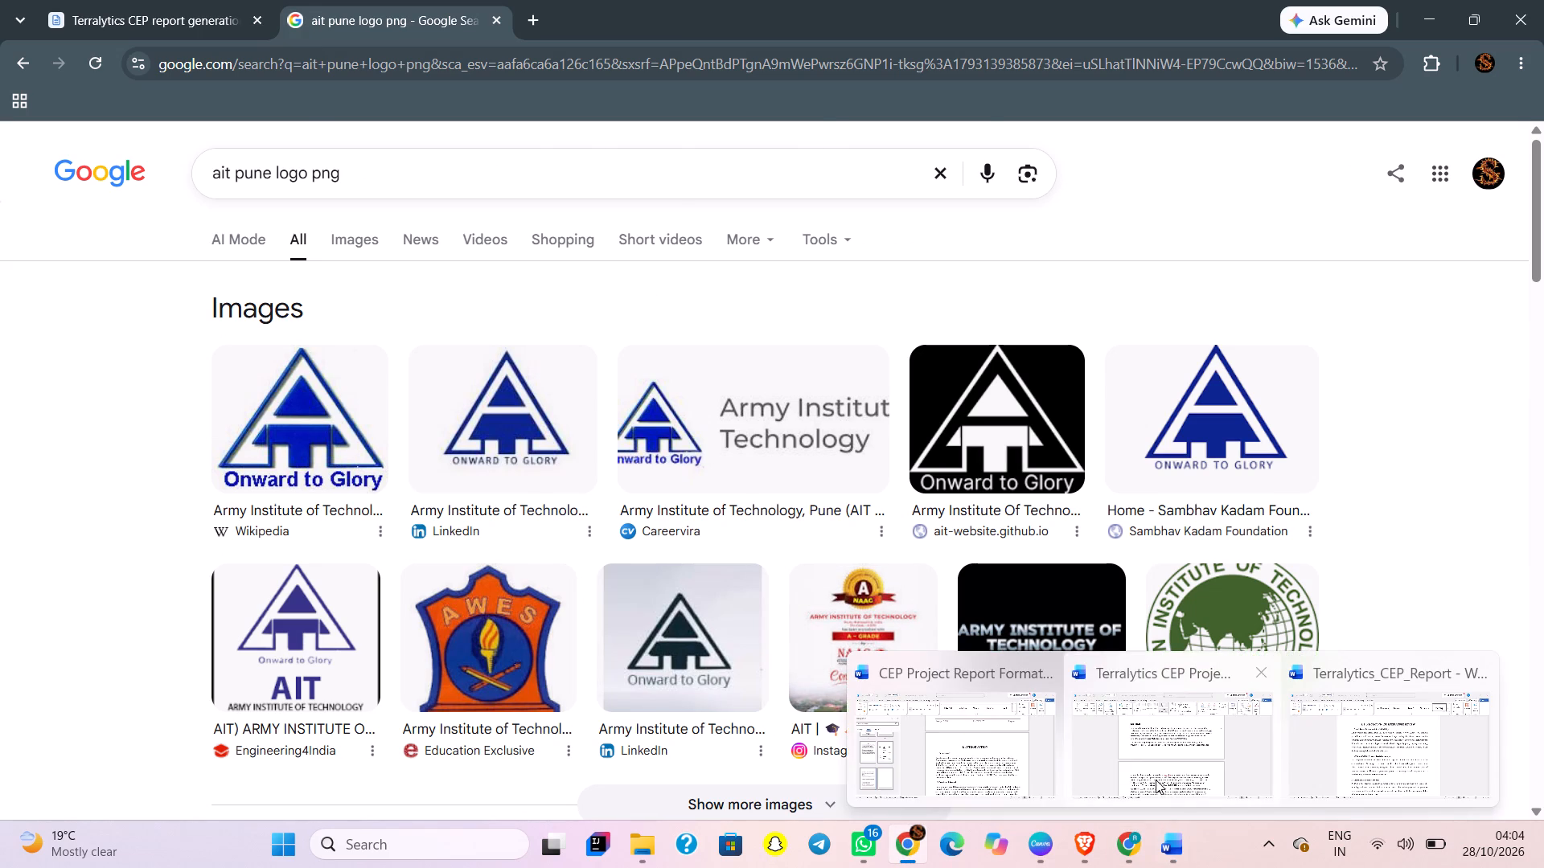
click(1350, 717)
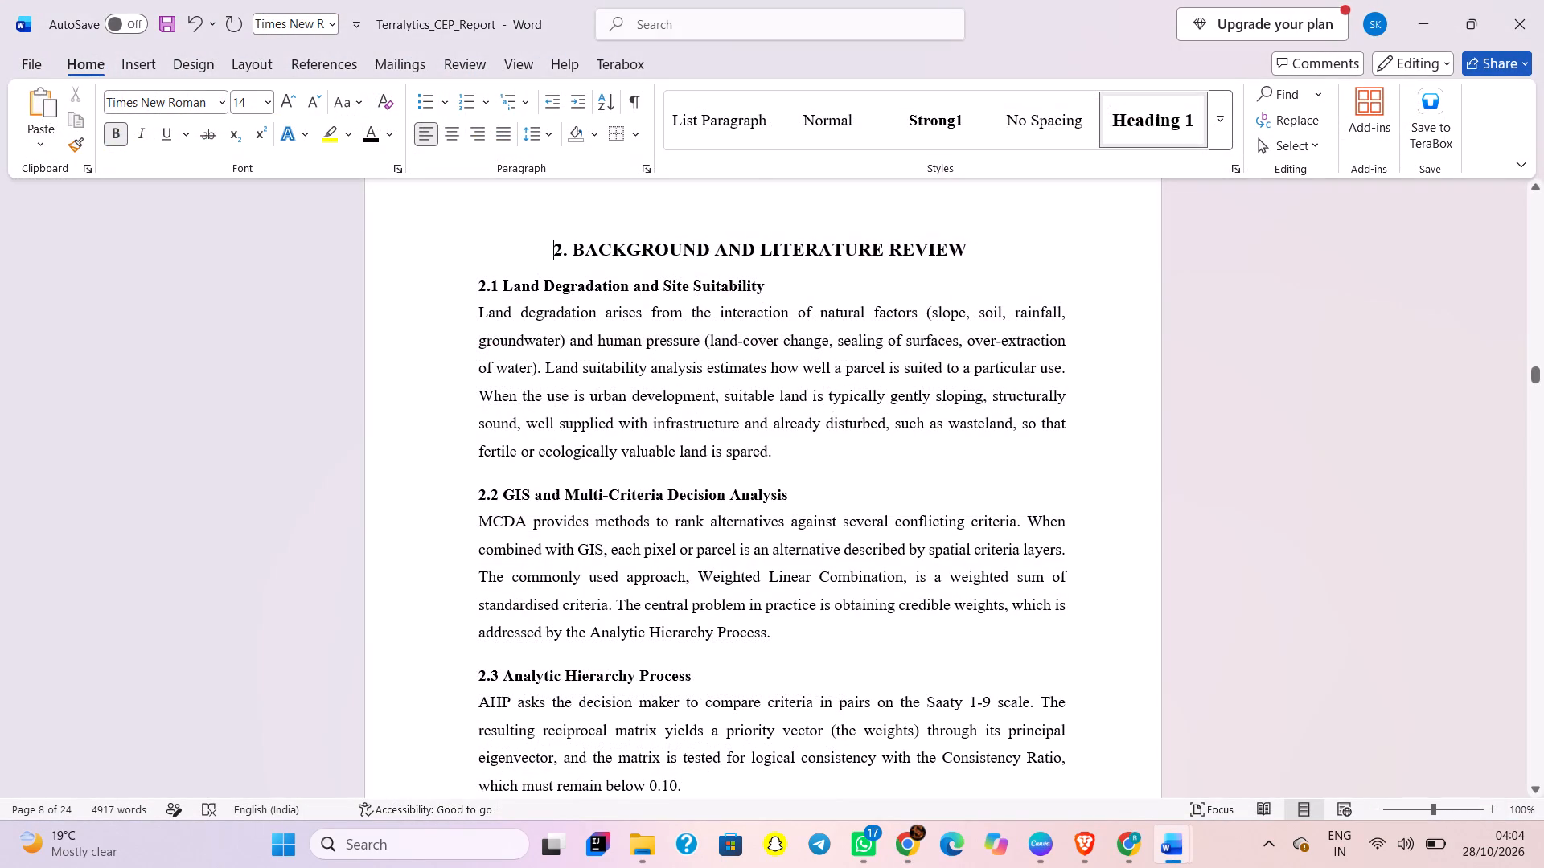
Review the table of contents, examining its section entries and page numbers.
scroll(778, 465, down, 1)
scroll(778, 465, up, 5)
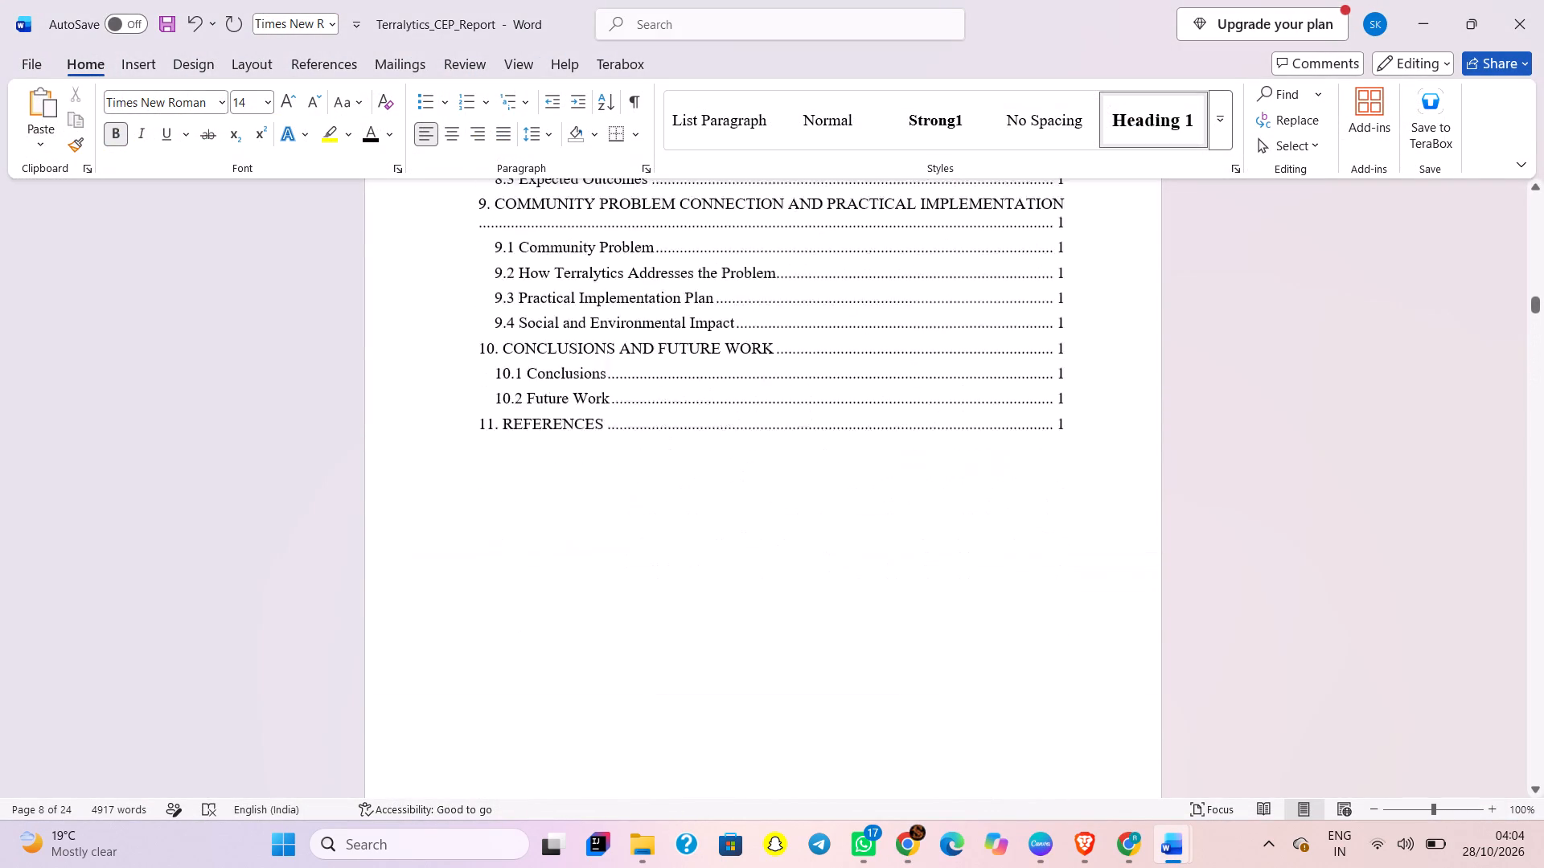
scroll(778, 465, up, 4)
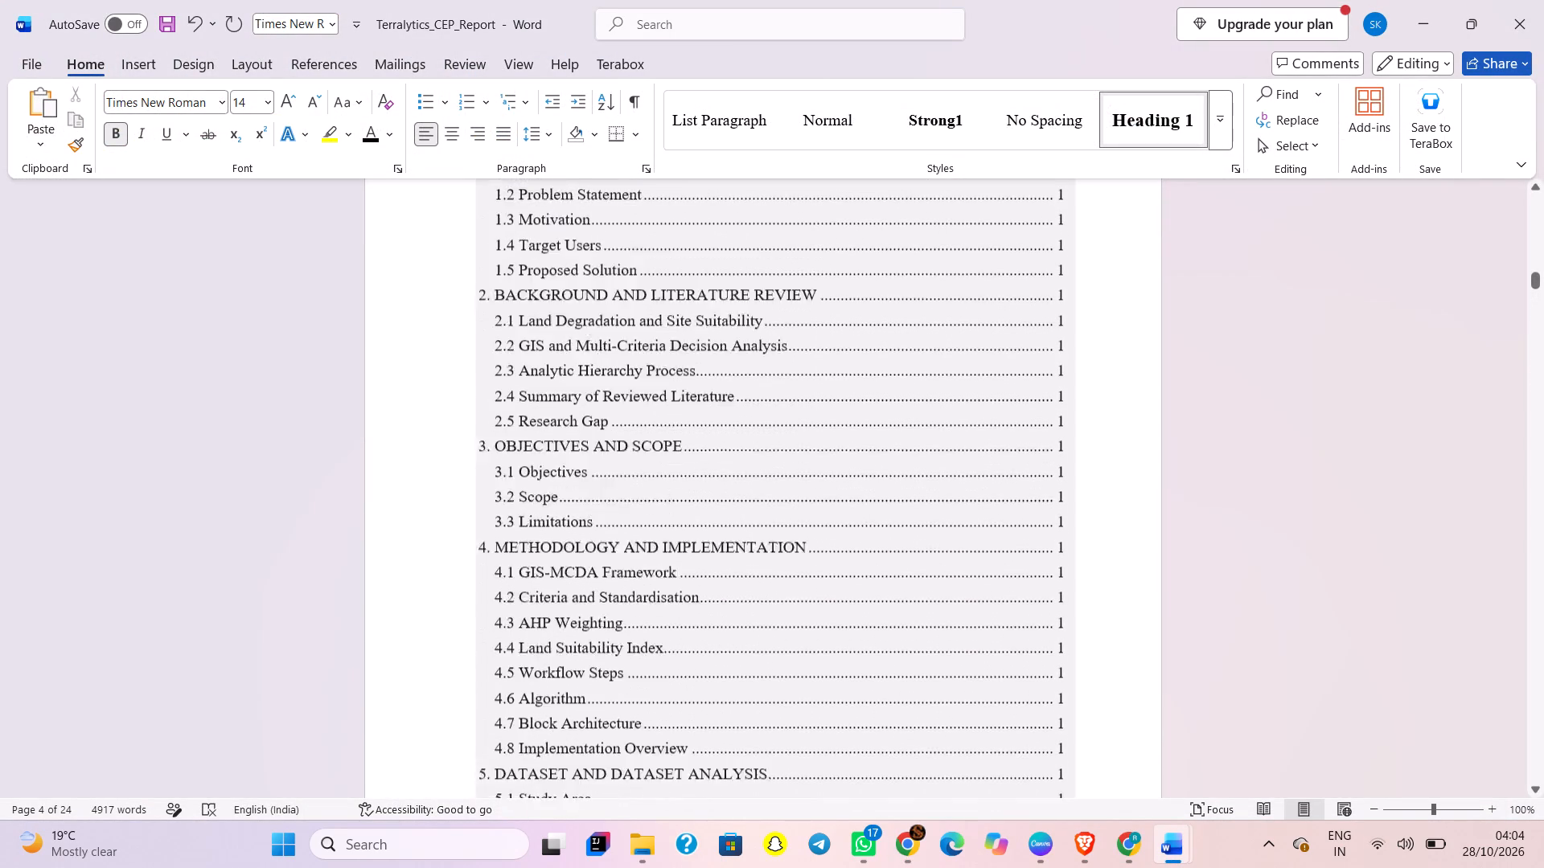
scroll(778, 465, up, 1)
scroll(778, 465, down, 1)
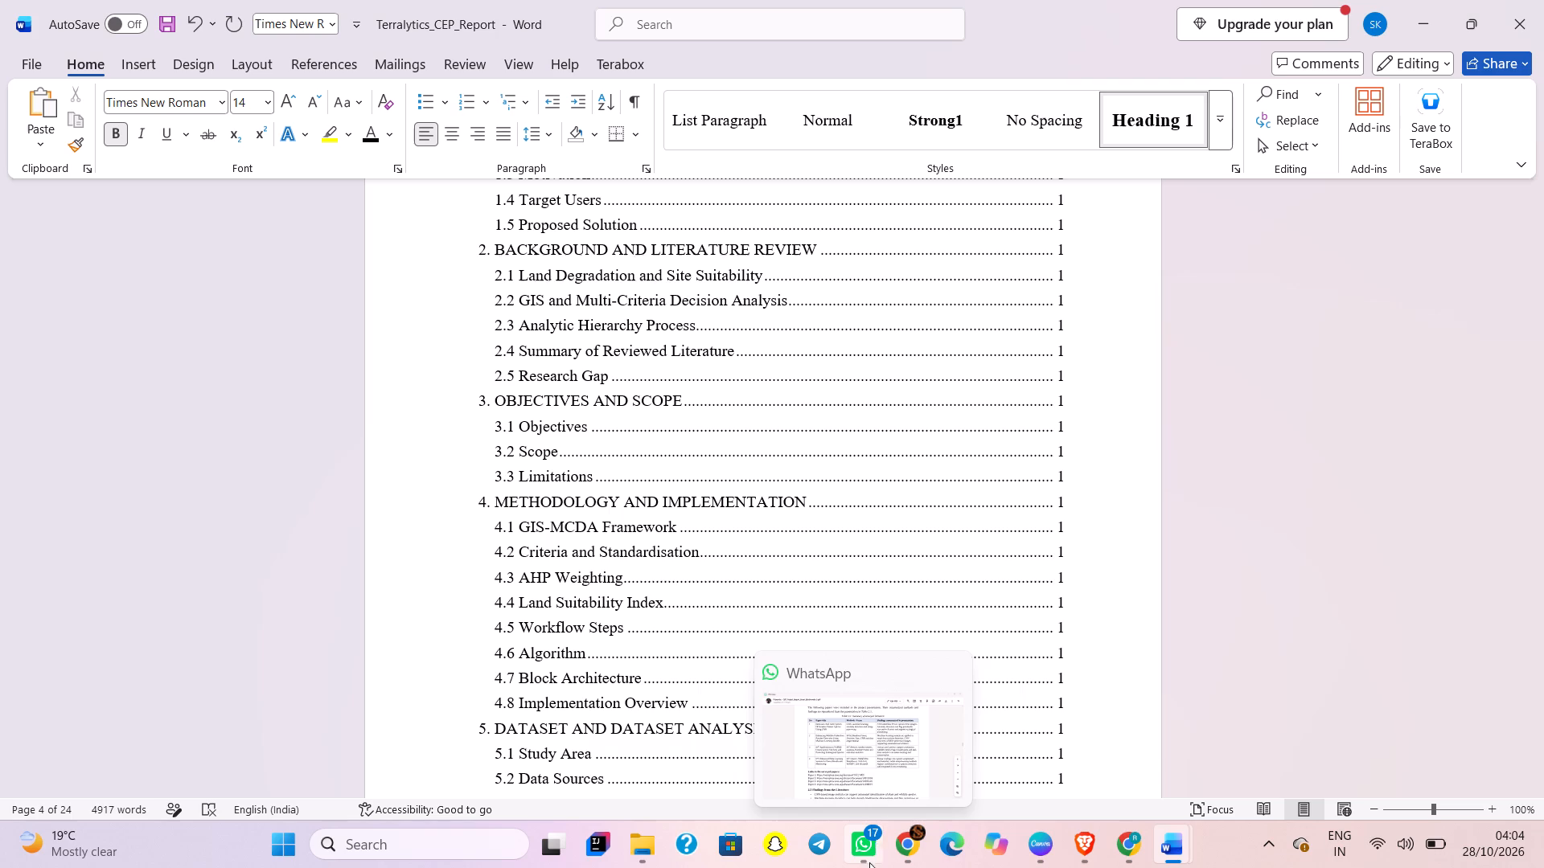
scroll(814, 644, down, 1)
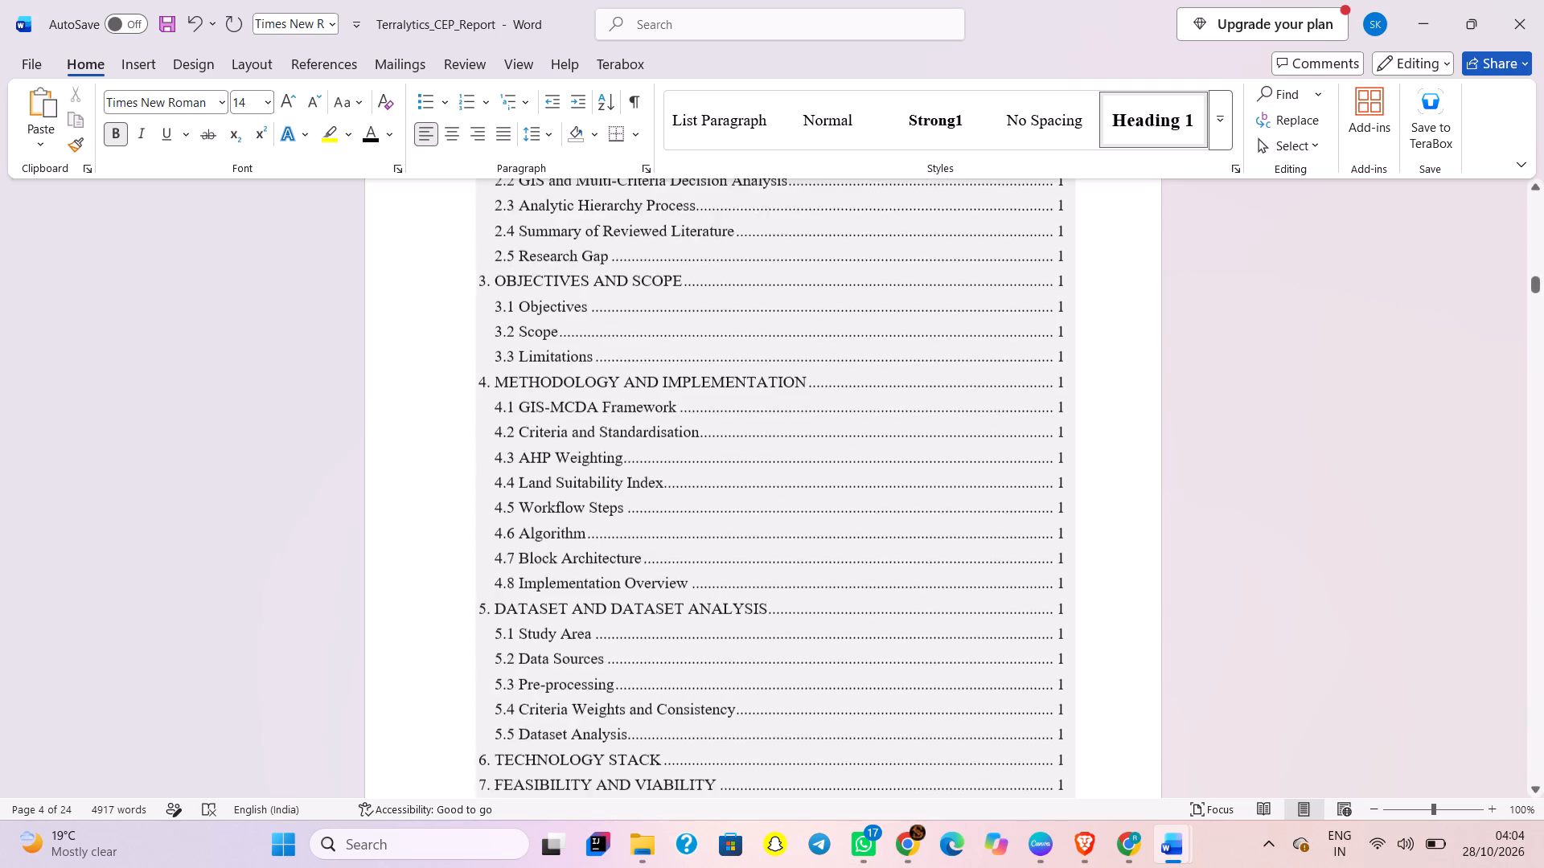
scroll(814, 644, down, 1)
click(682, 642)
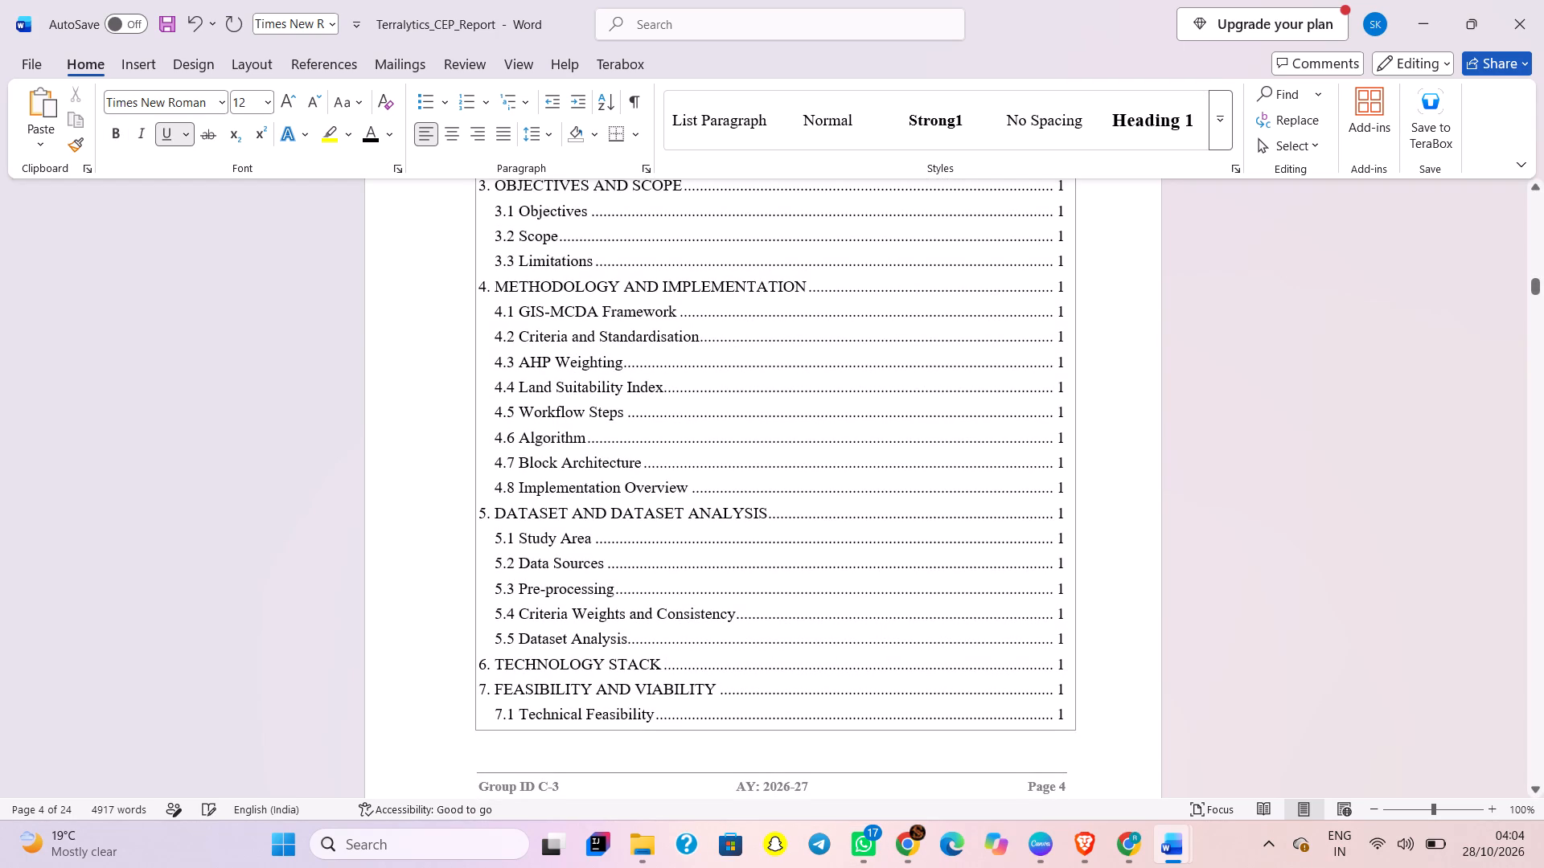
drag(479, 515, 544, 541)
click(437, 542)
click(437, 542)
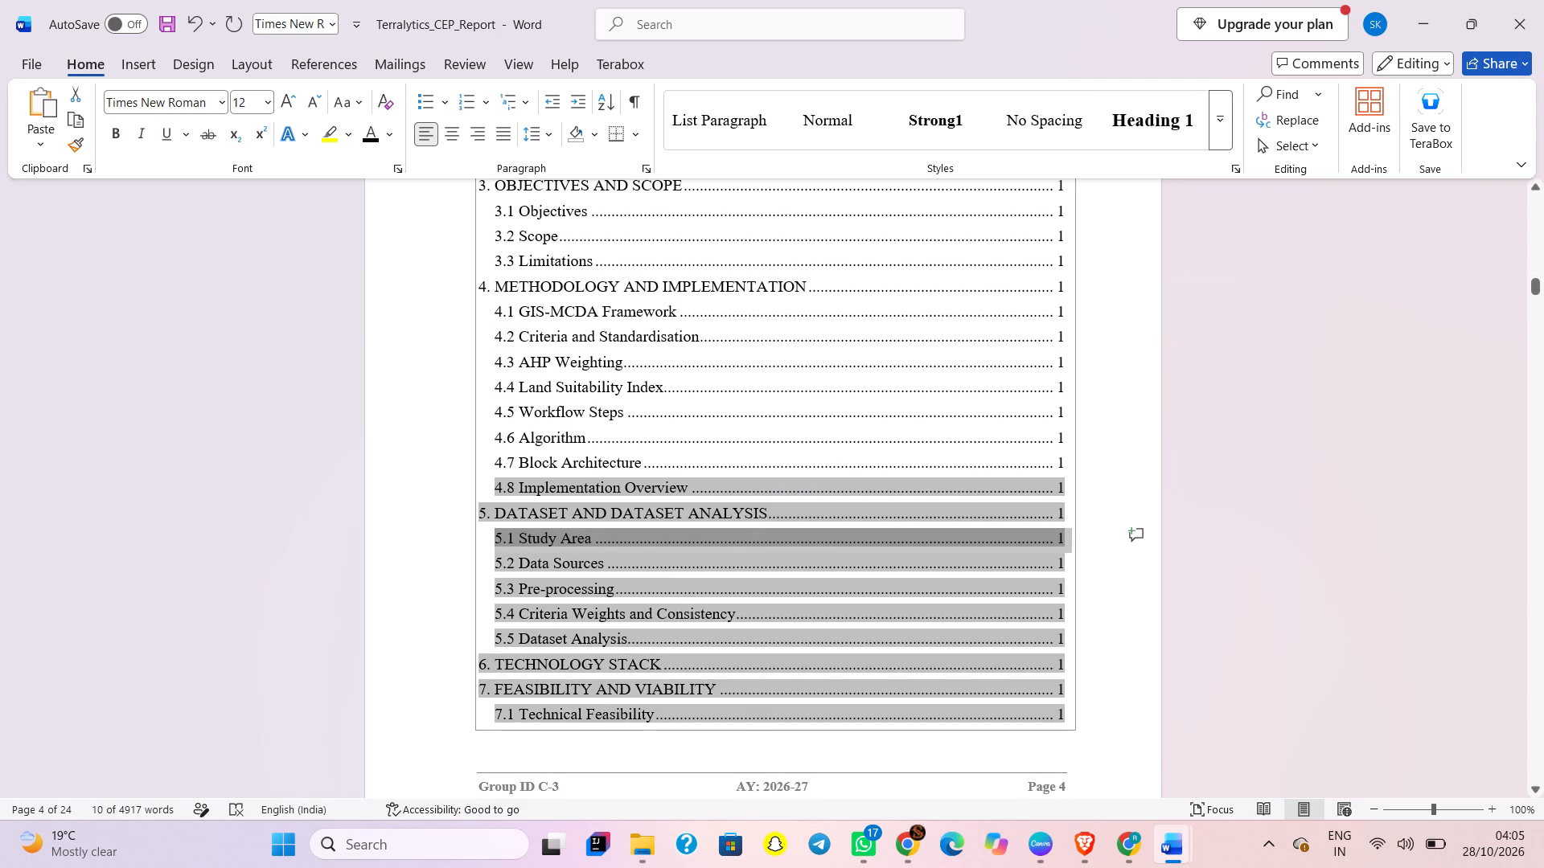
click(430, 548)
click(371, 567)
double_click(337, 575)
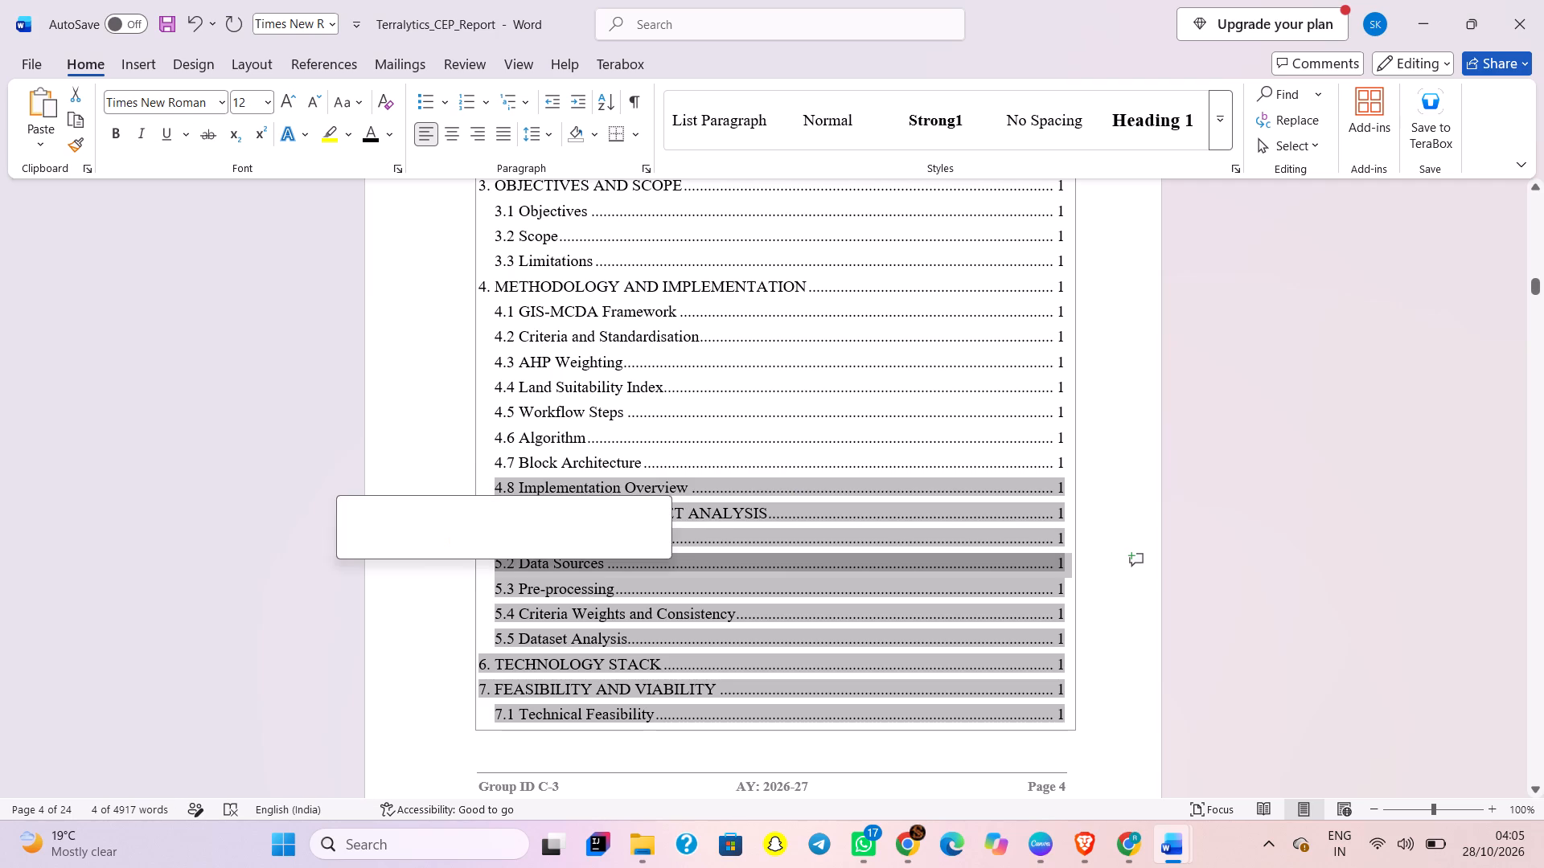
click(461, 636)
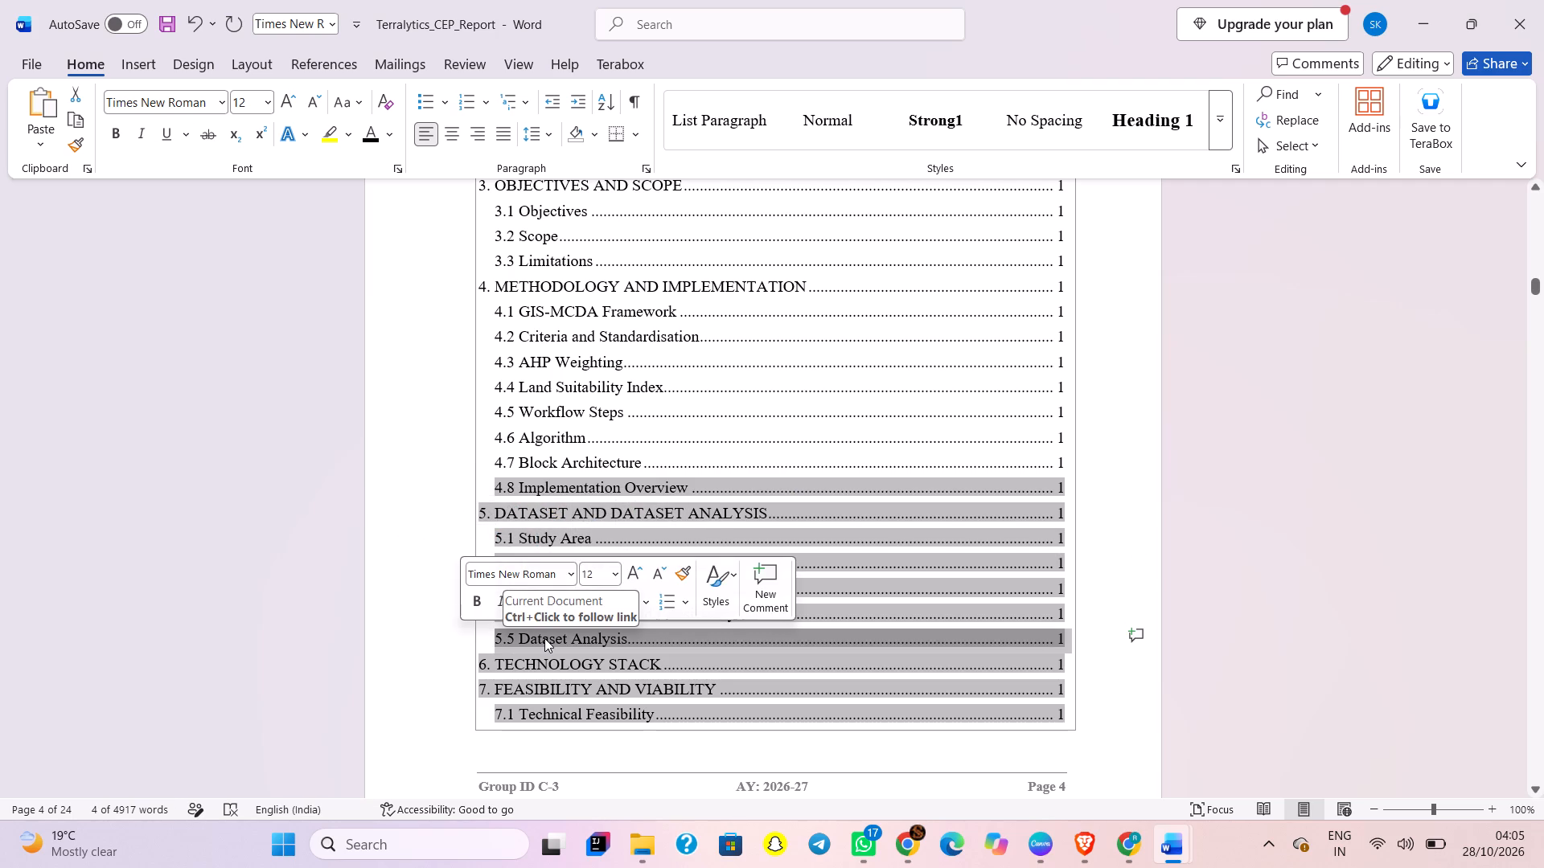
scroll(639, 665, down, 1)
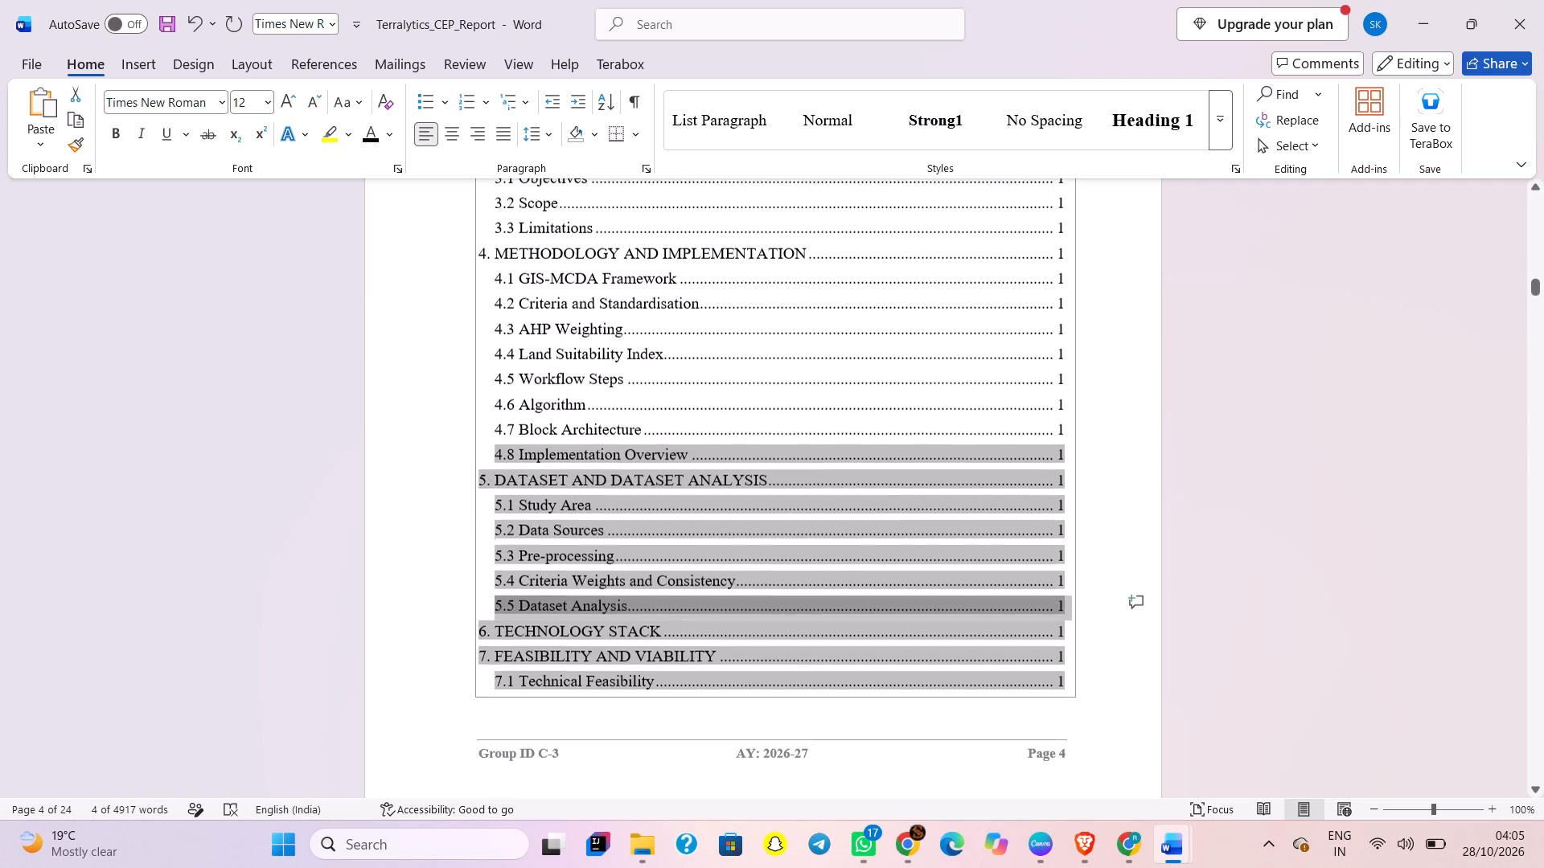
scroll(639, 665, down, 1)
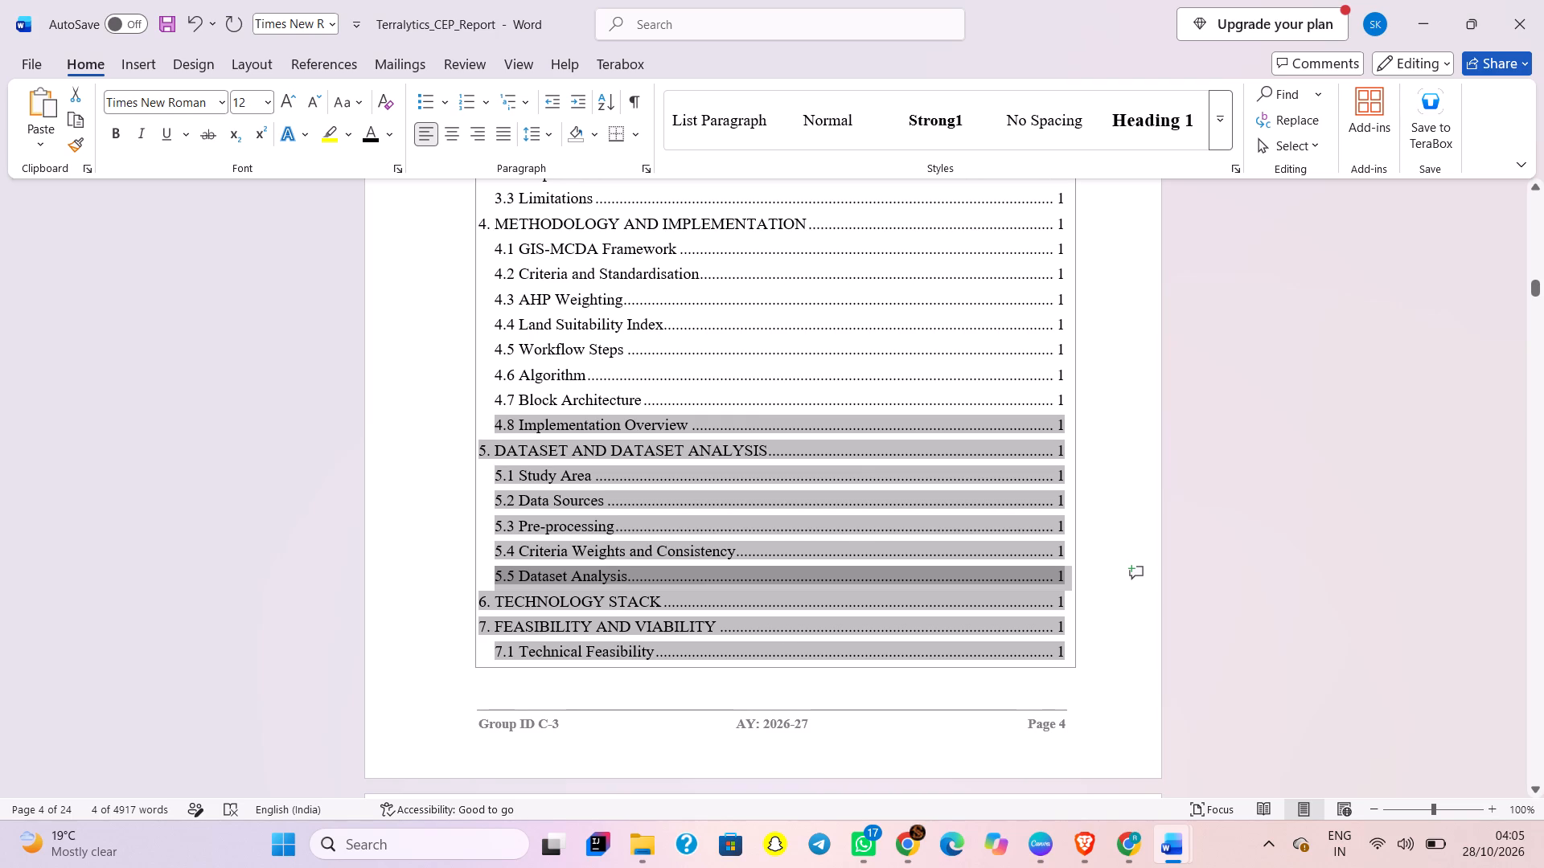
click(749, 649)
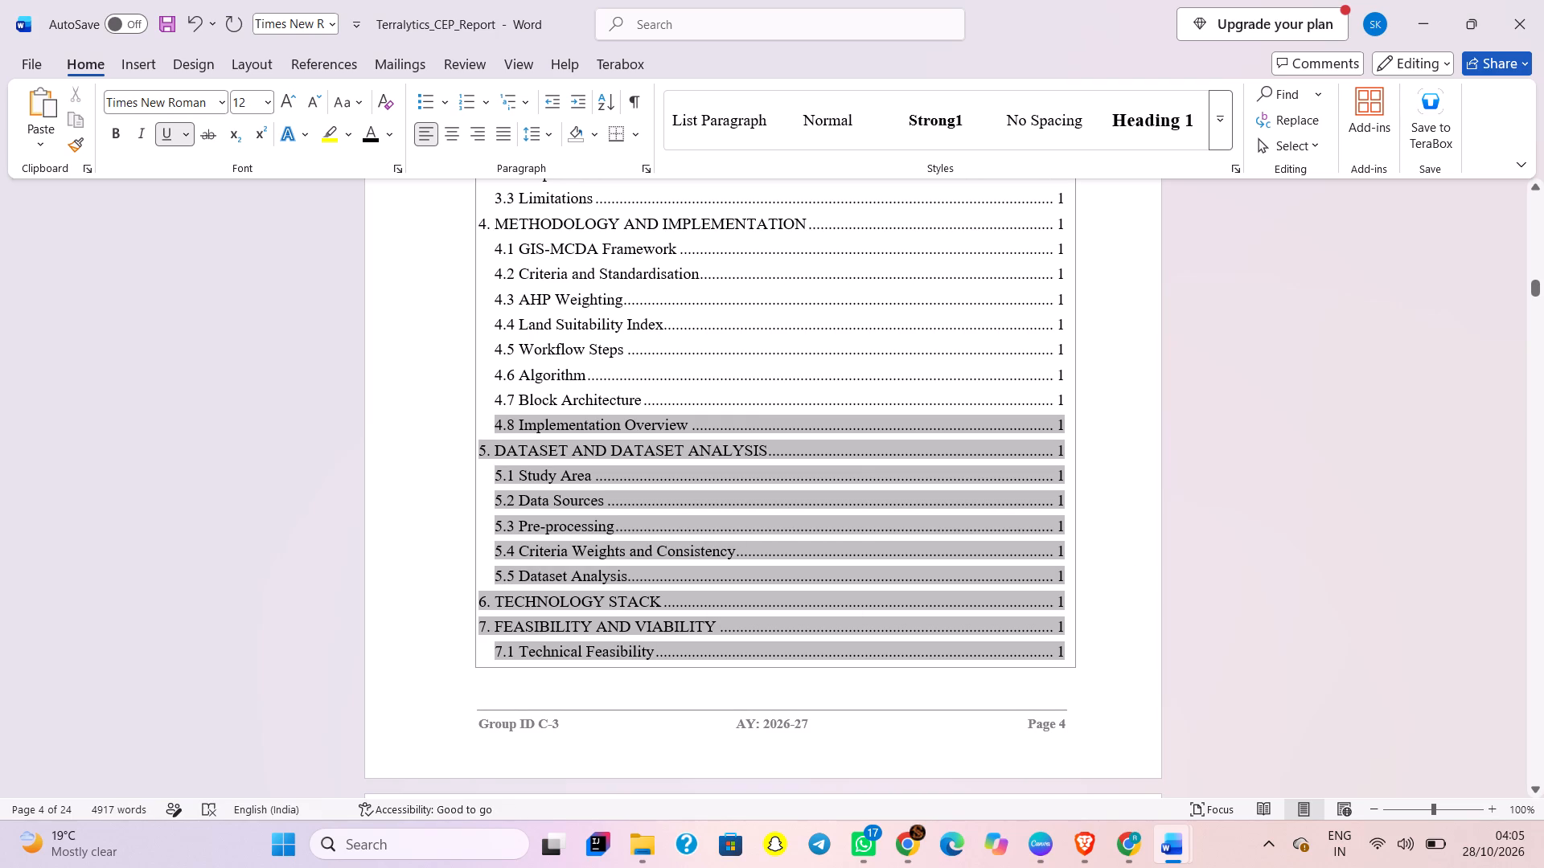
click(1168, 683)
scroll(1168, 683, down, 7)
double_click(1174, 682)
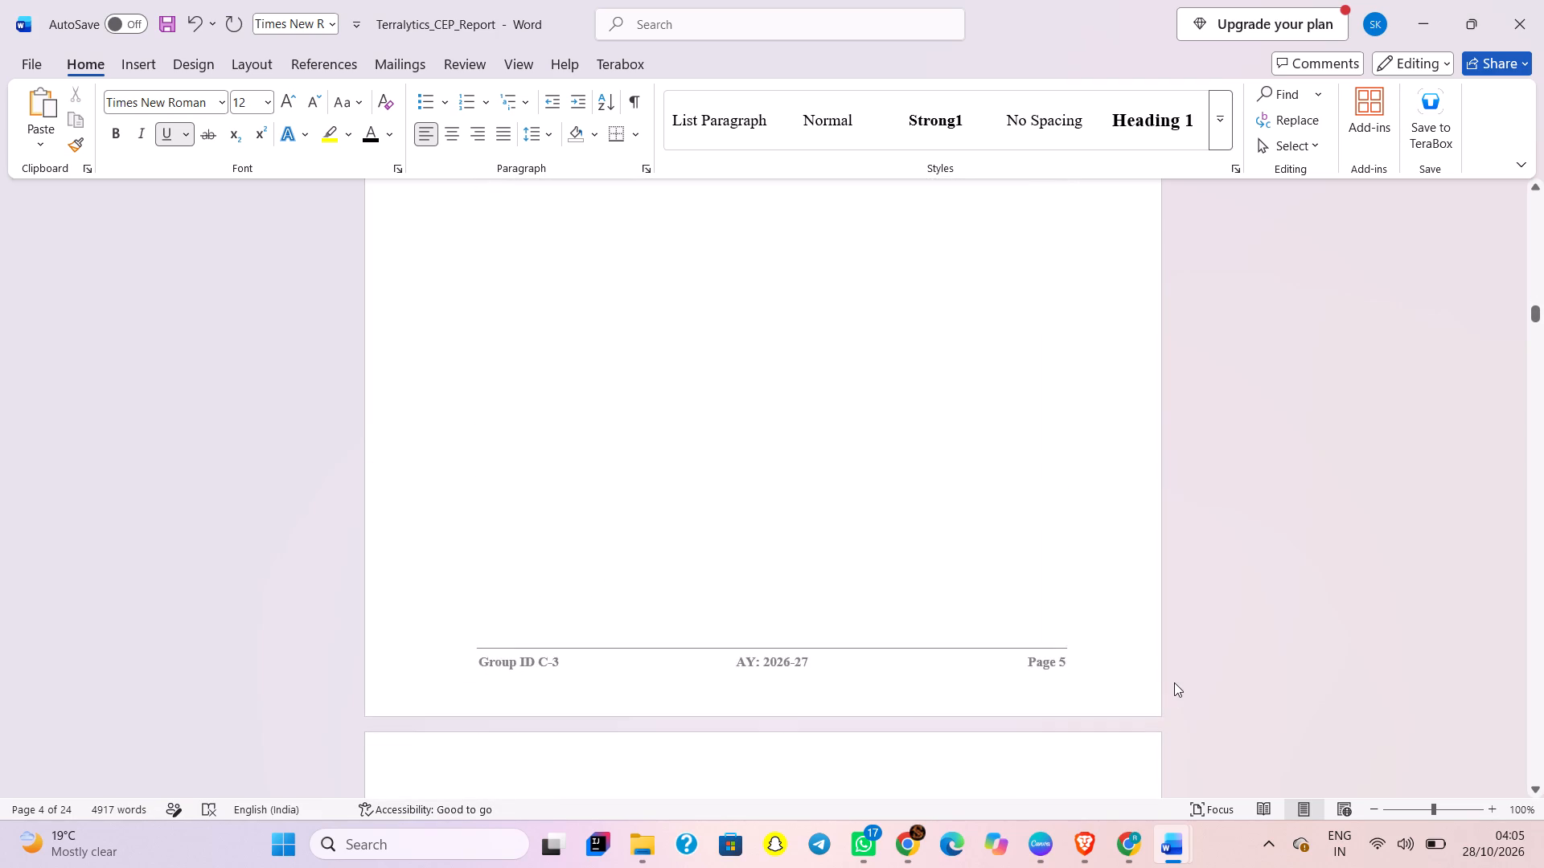
In Table 2.1, delete the last three key findings of row 4, SoilGrids250m, from "Provides predictions" through "local soil maps are scarce.".
scroll(1152, 616, down, 6)
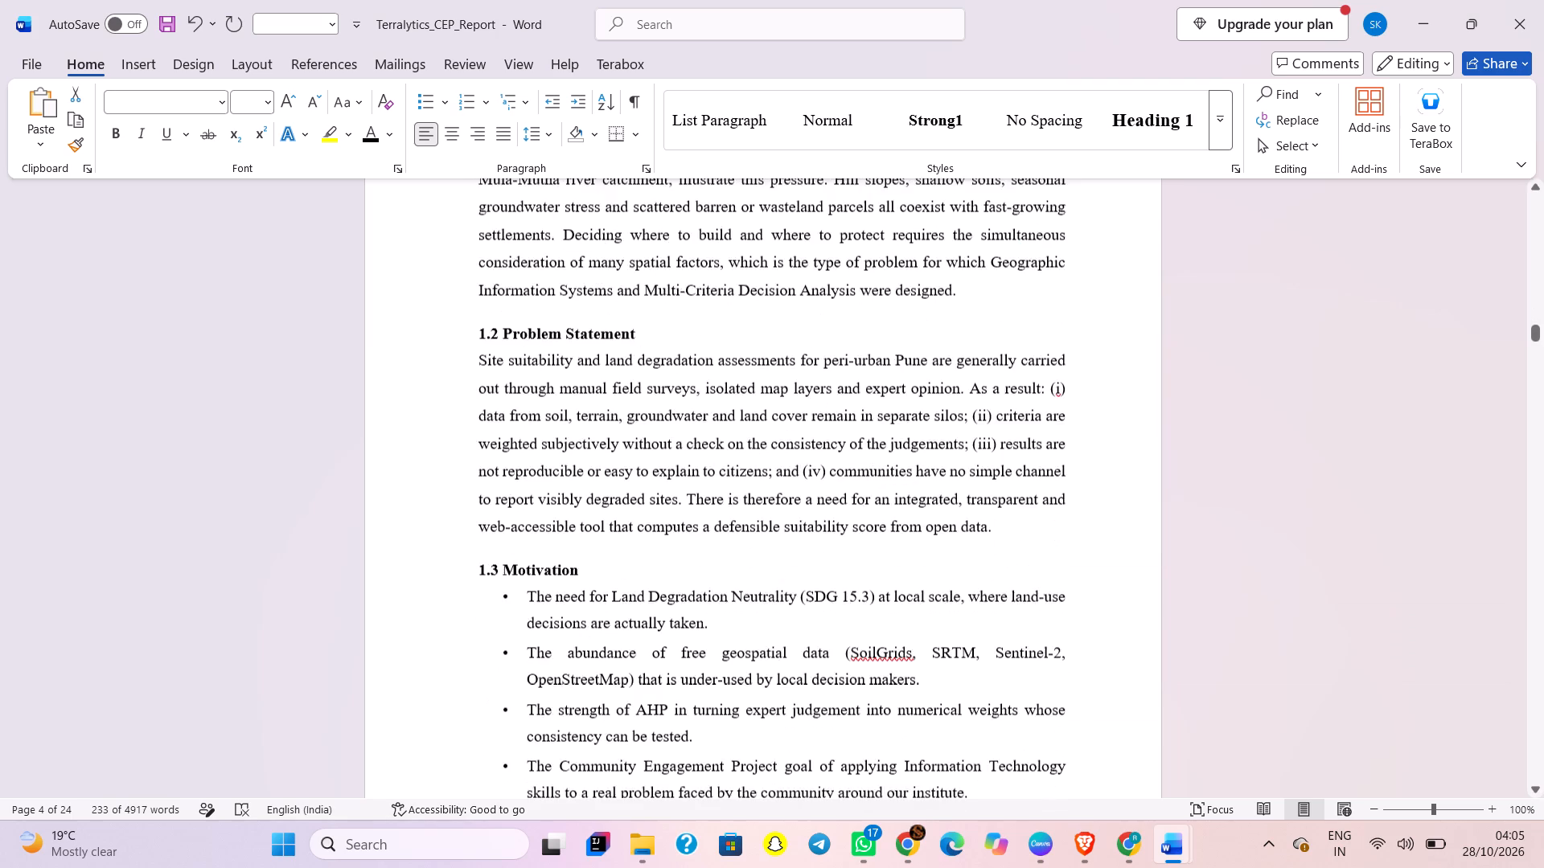
scroll(1152, 616, down, 4)
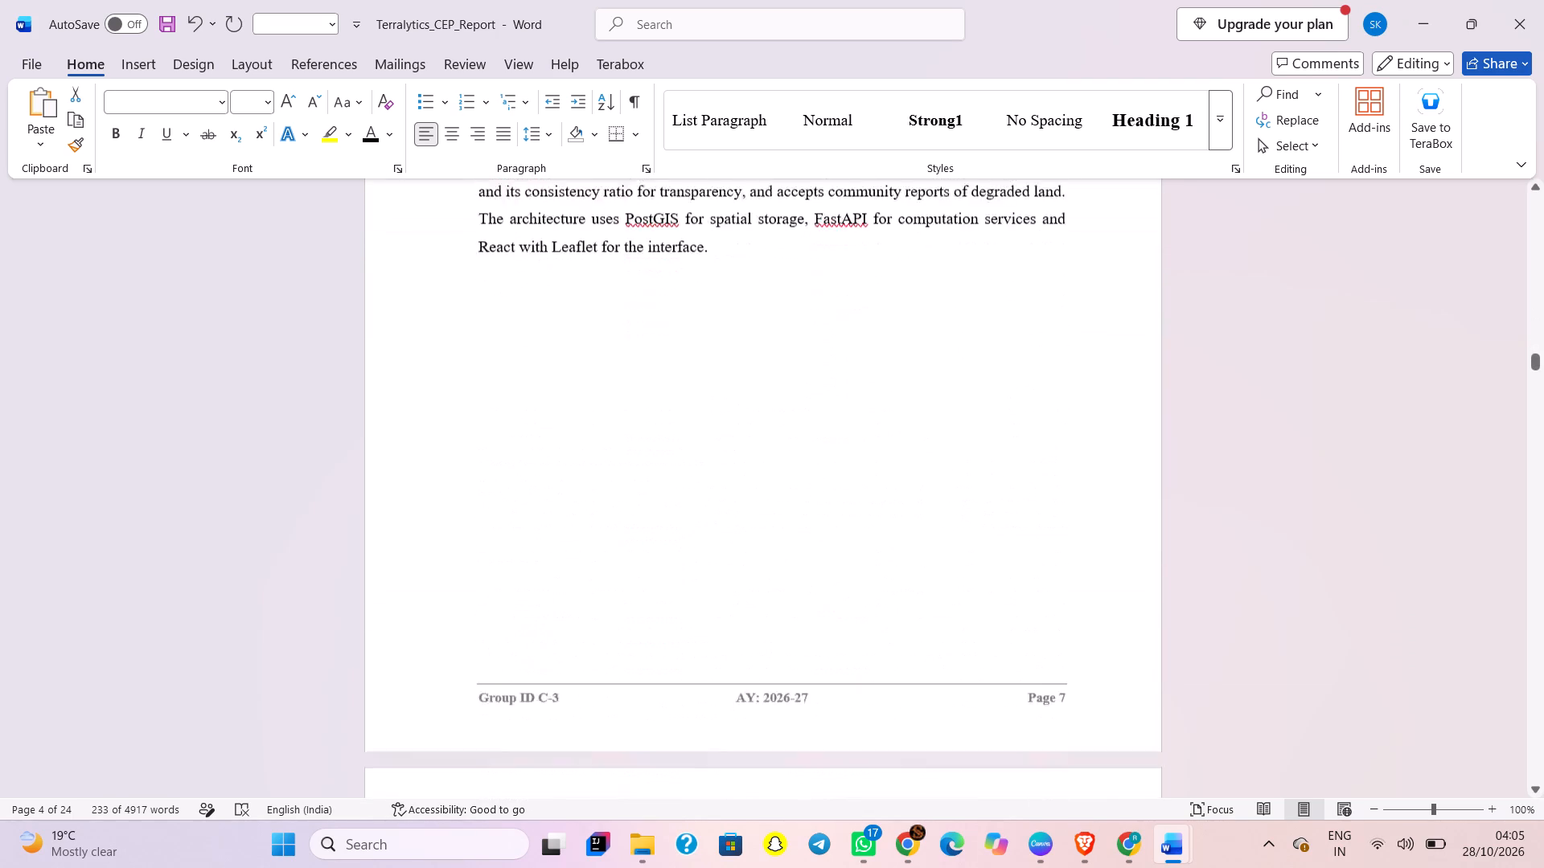
scroll(1152, 616, down, 1)
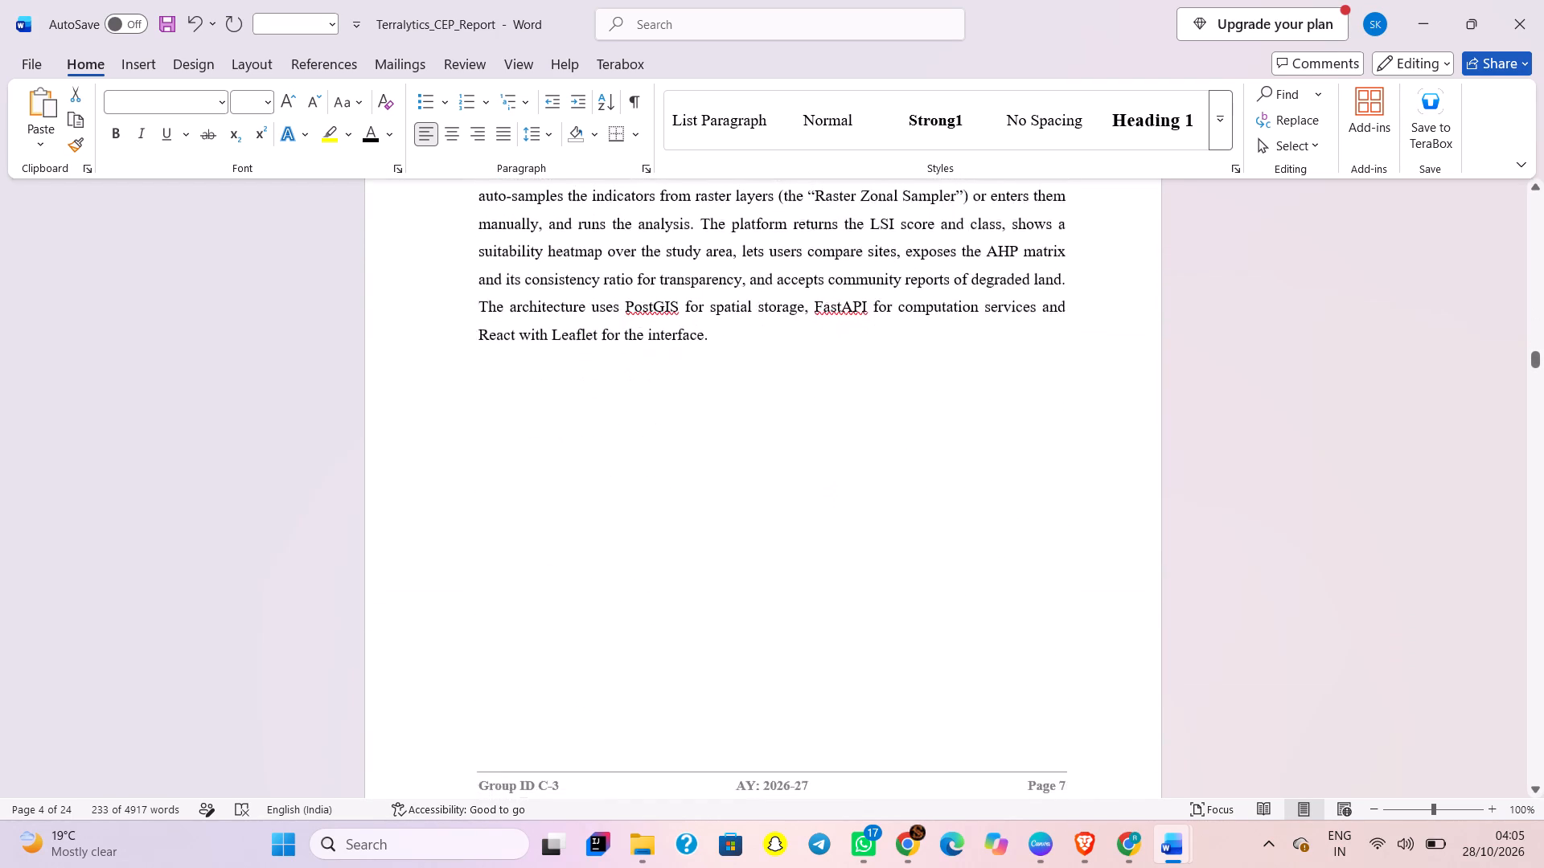
scroll(1152, 616, down, 4)
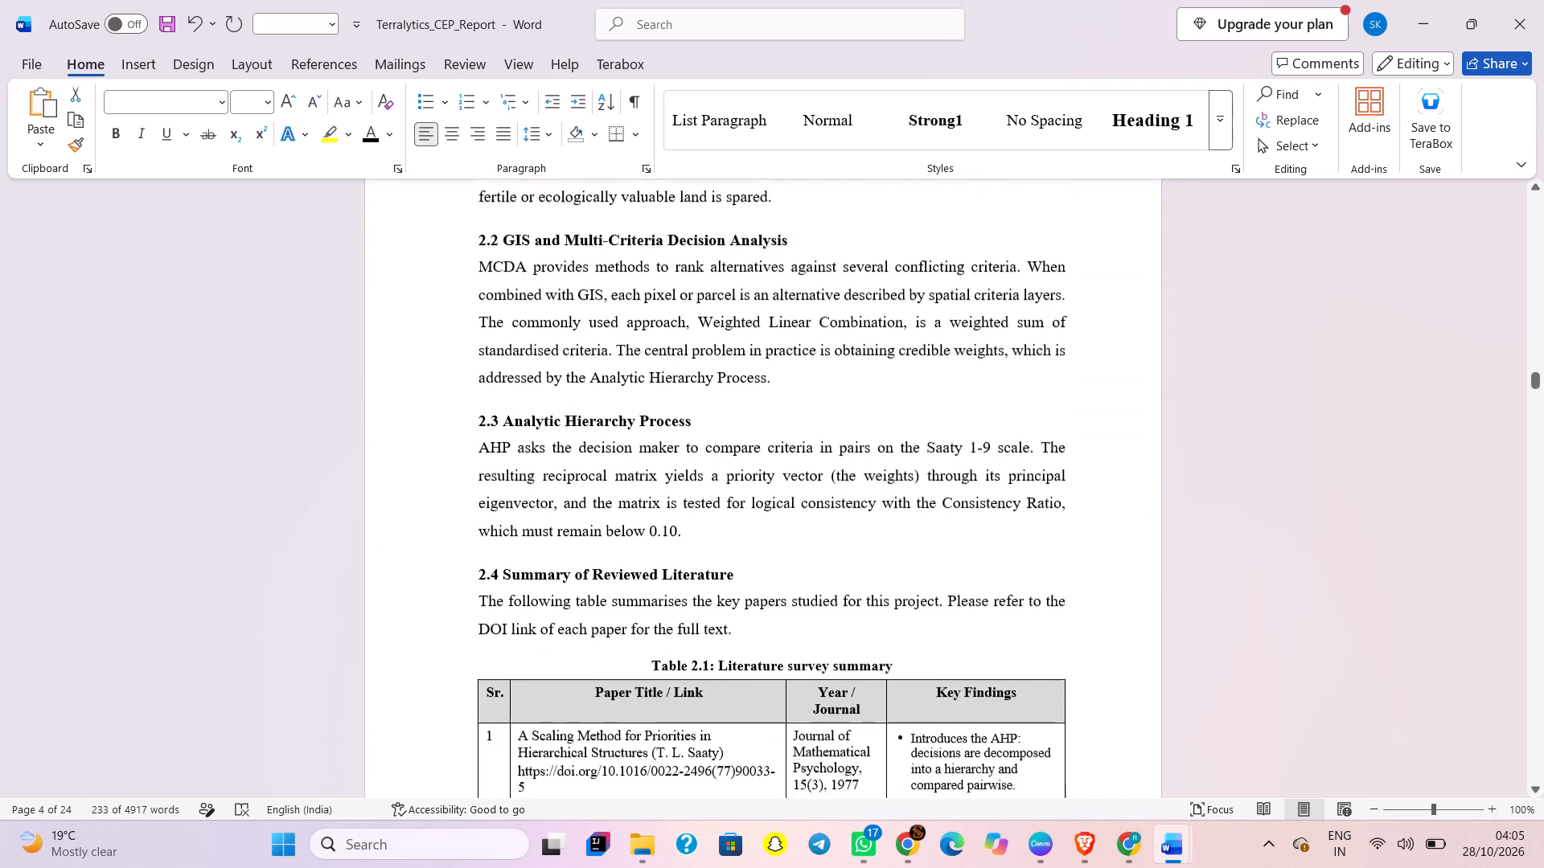
scroll(1152, 616, down, 4)
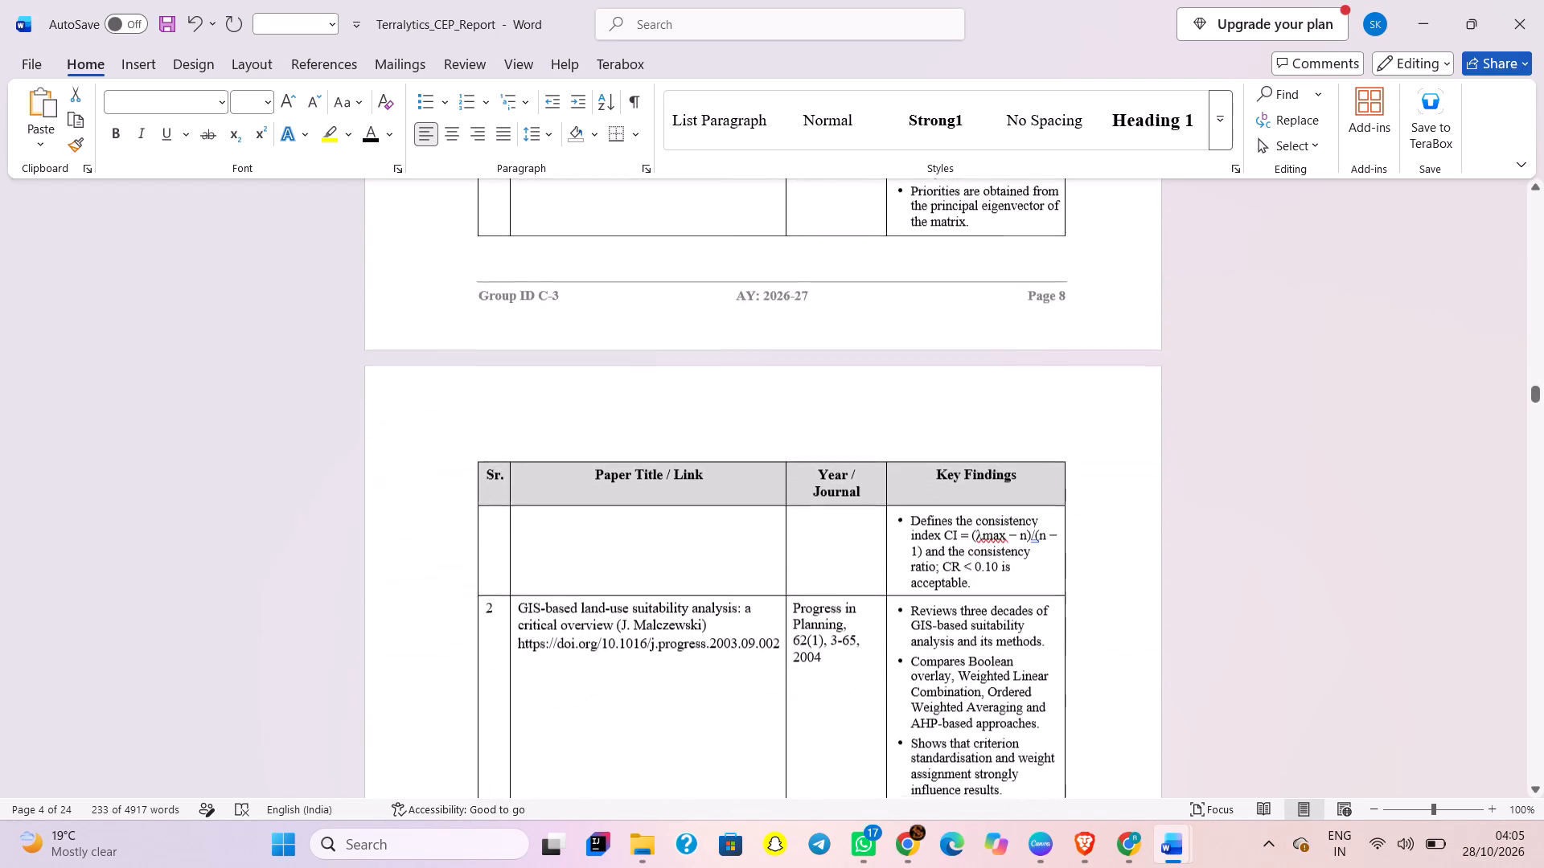
scroll(1152, 616, down, 1)
scroll(1064, 672, down, 1)
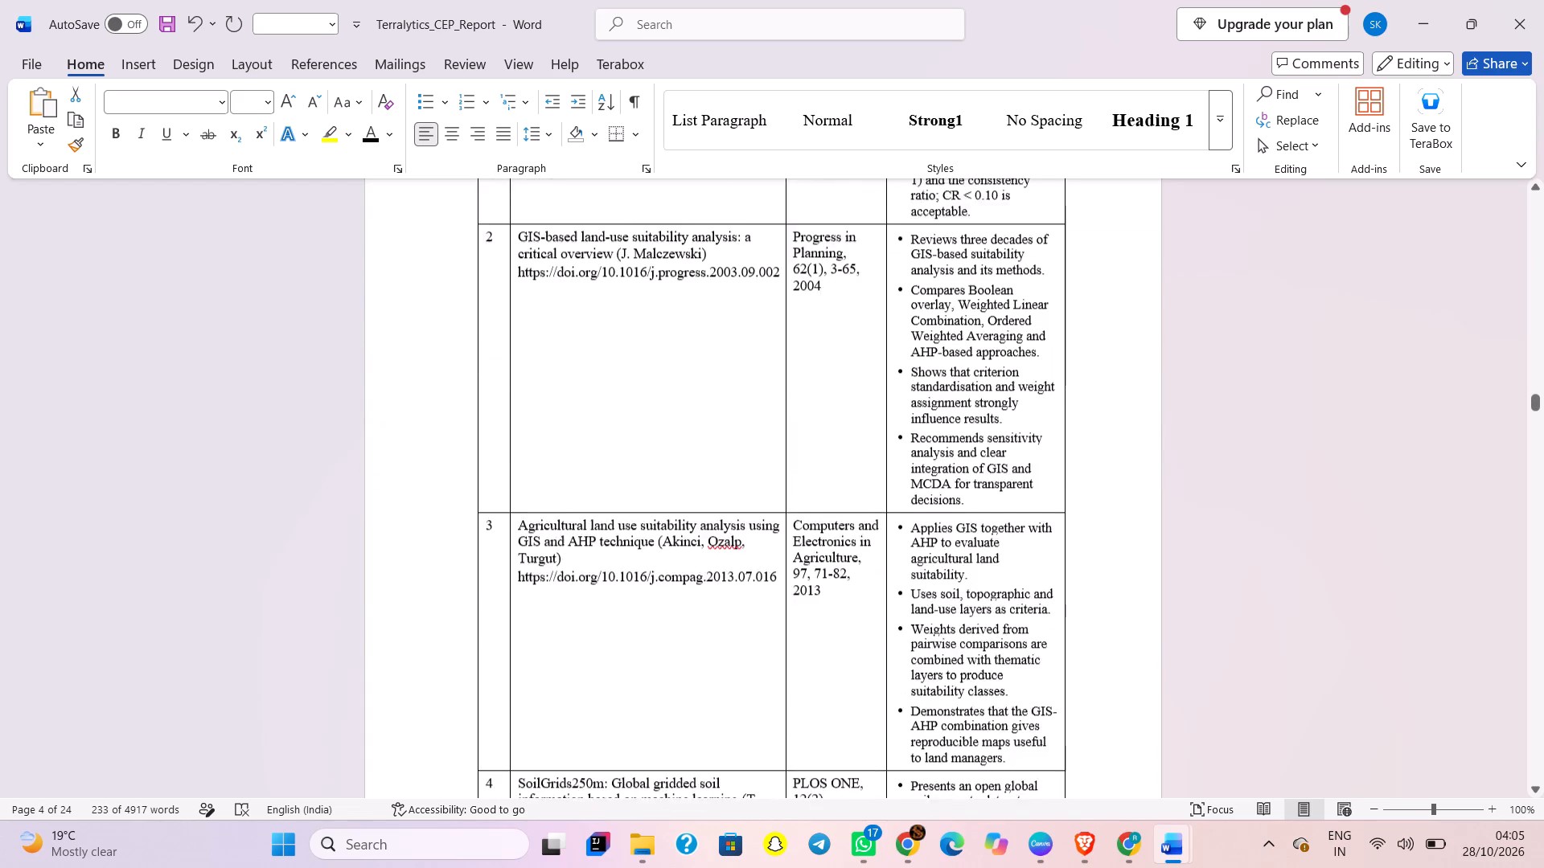
scroll(1064, 672, down, 1)
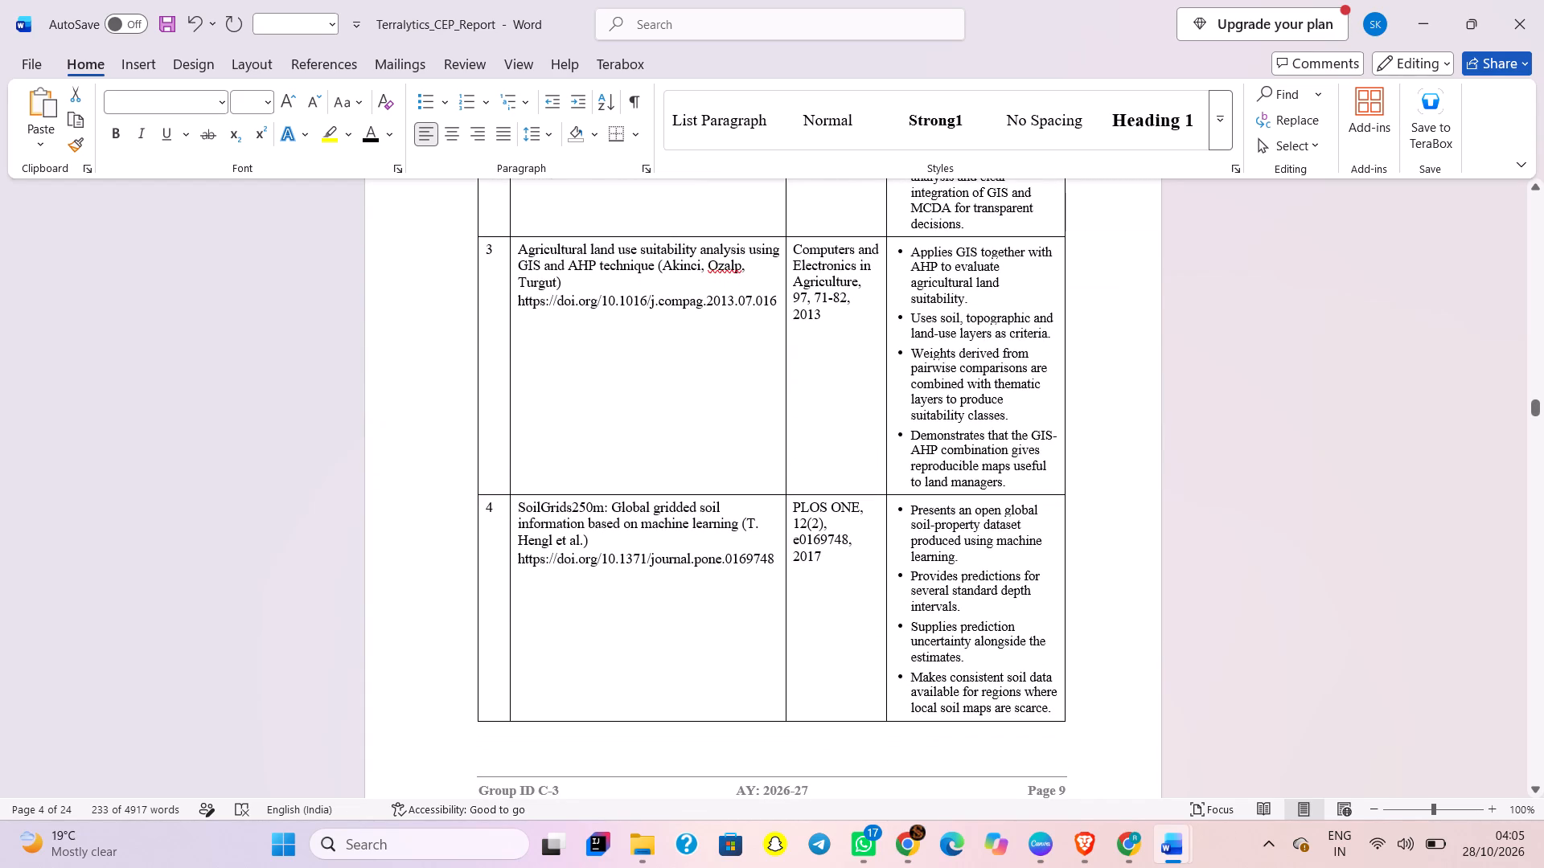
drag(1050, 708, 909, 581)
key(BackSpace)
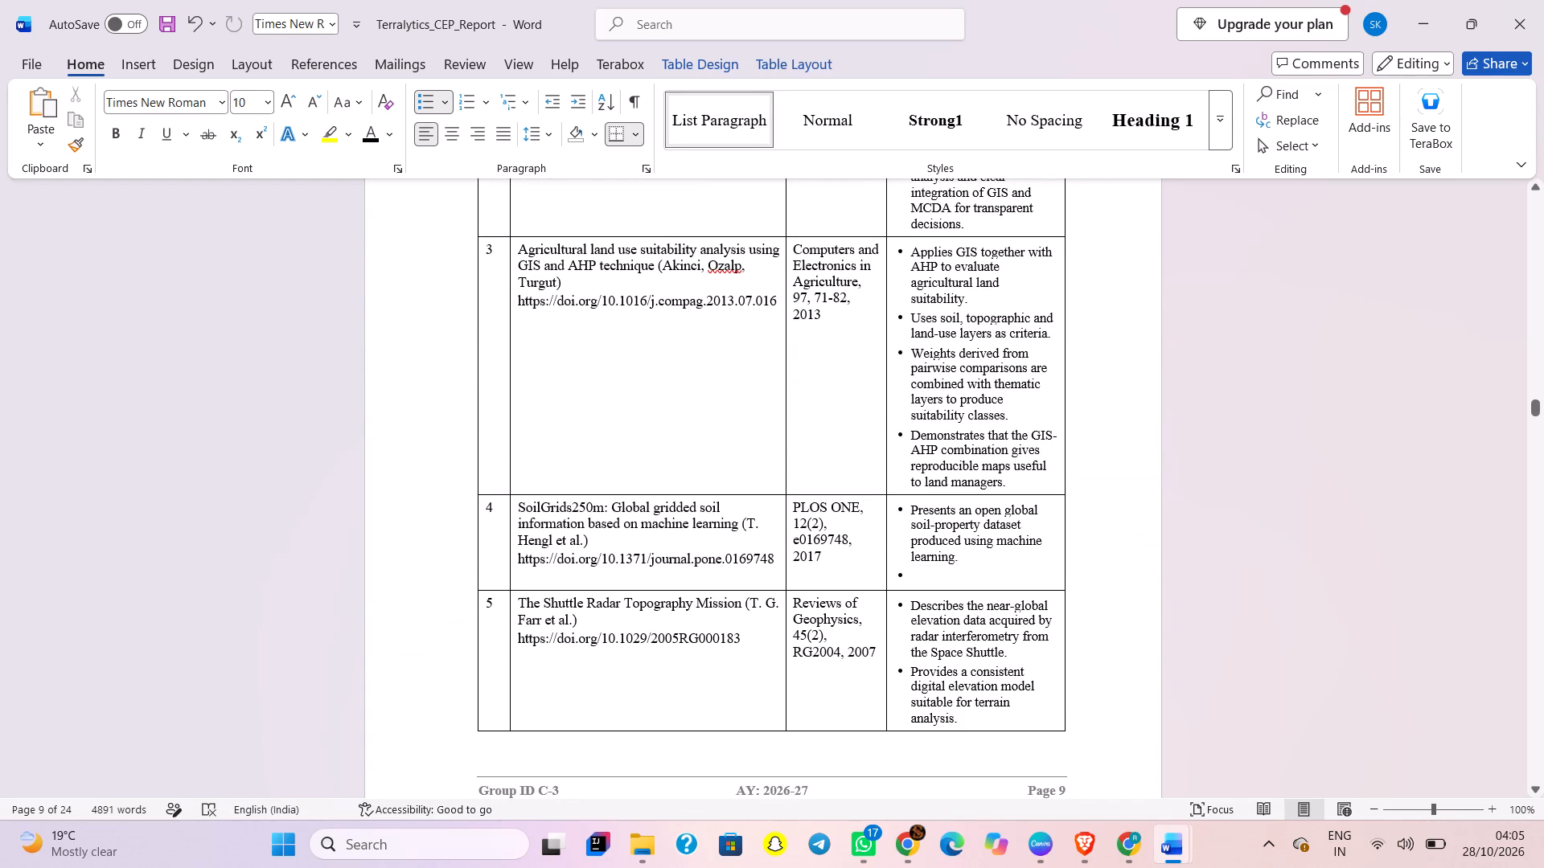
In Table 2.1, select the last two key findings of row 6, Sentinel-2, from "Spectral bands suit" through "land-cover products.".
scroll(952, 645, down, 6)
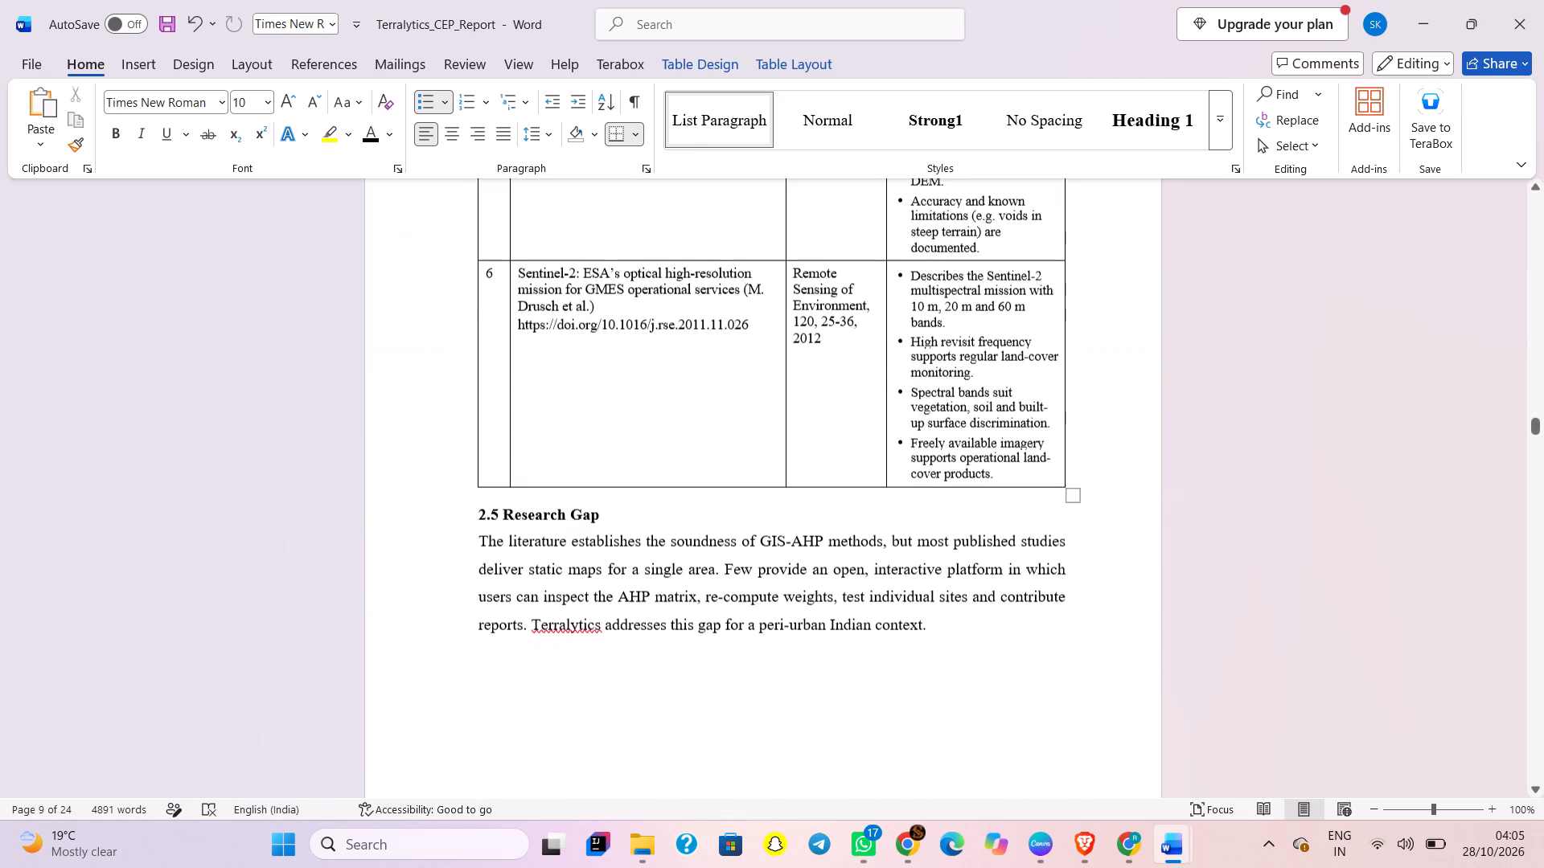
scroll(952, 645, down, 1)
drag(996, 465, 923, 383)
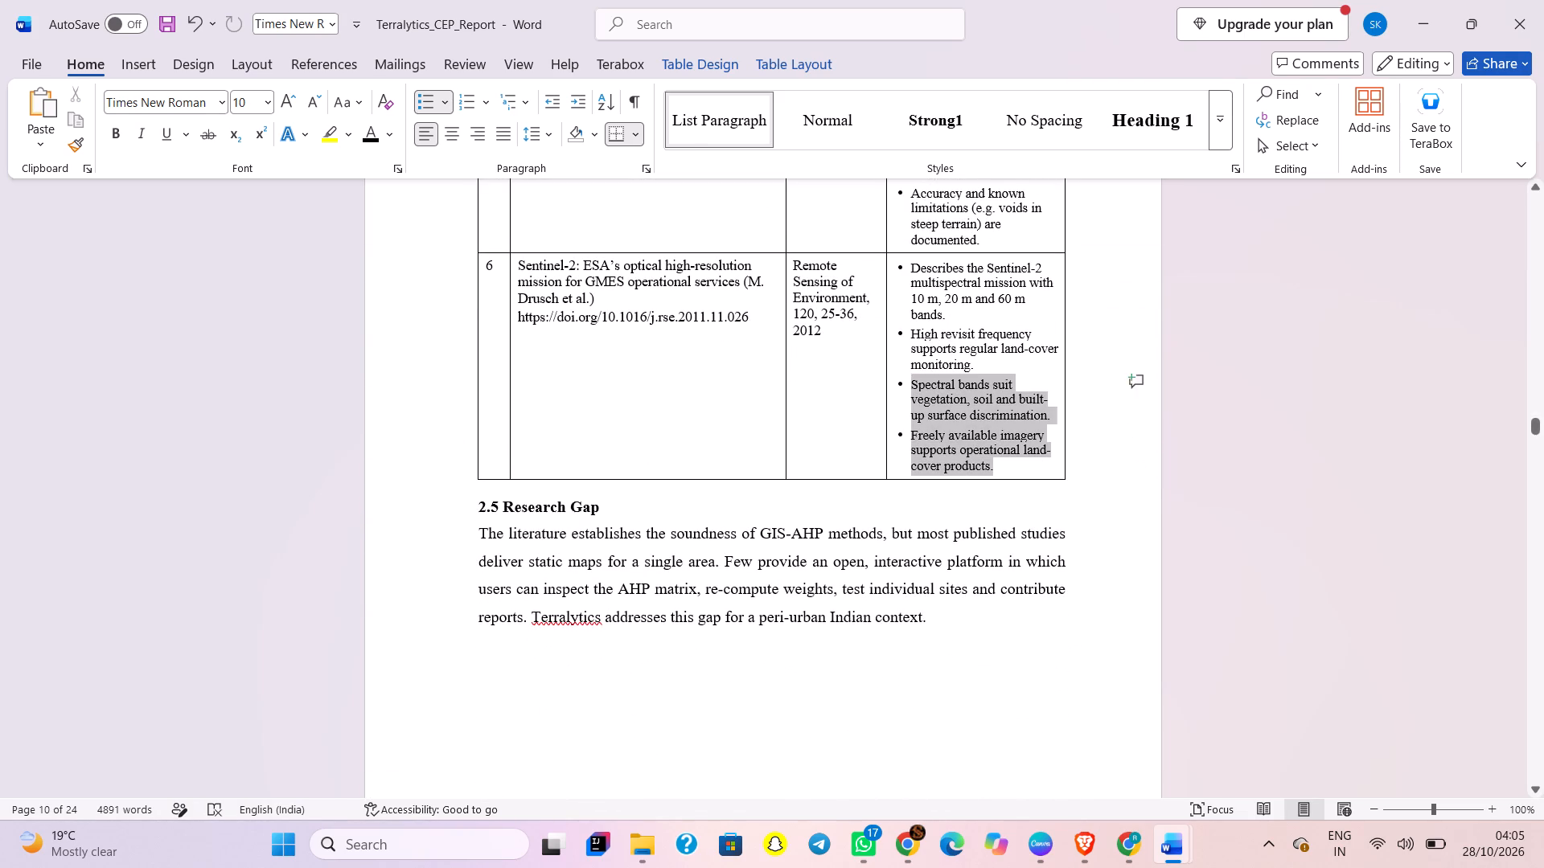
In Table 2.1 row 6, Sentinel-2, delete the findings from "High revisit frequency" through "land-cover products." and remove the bullet from the first finding.
drag(923, 383, 905, 334)
key(BackSpace)
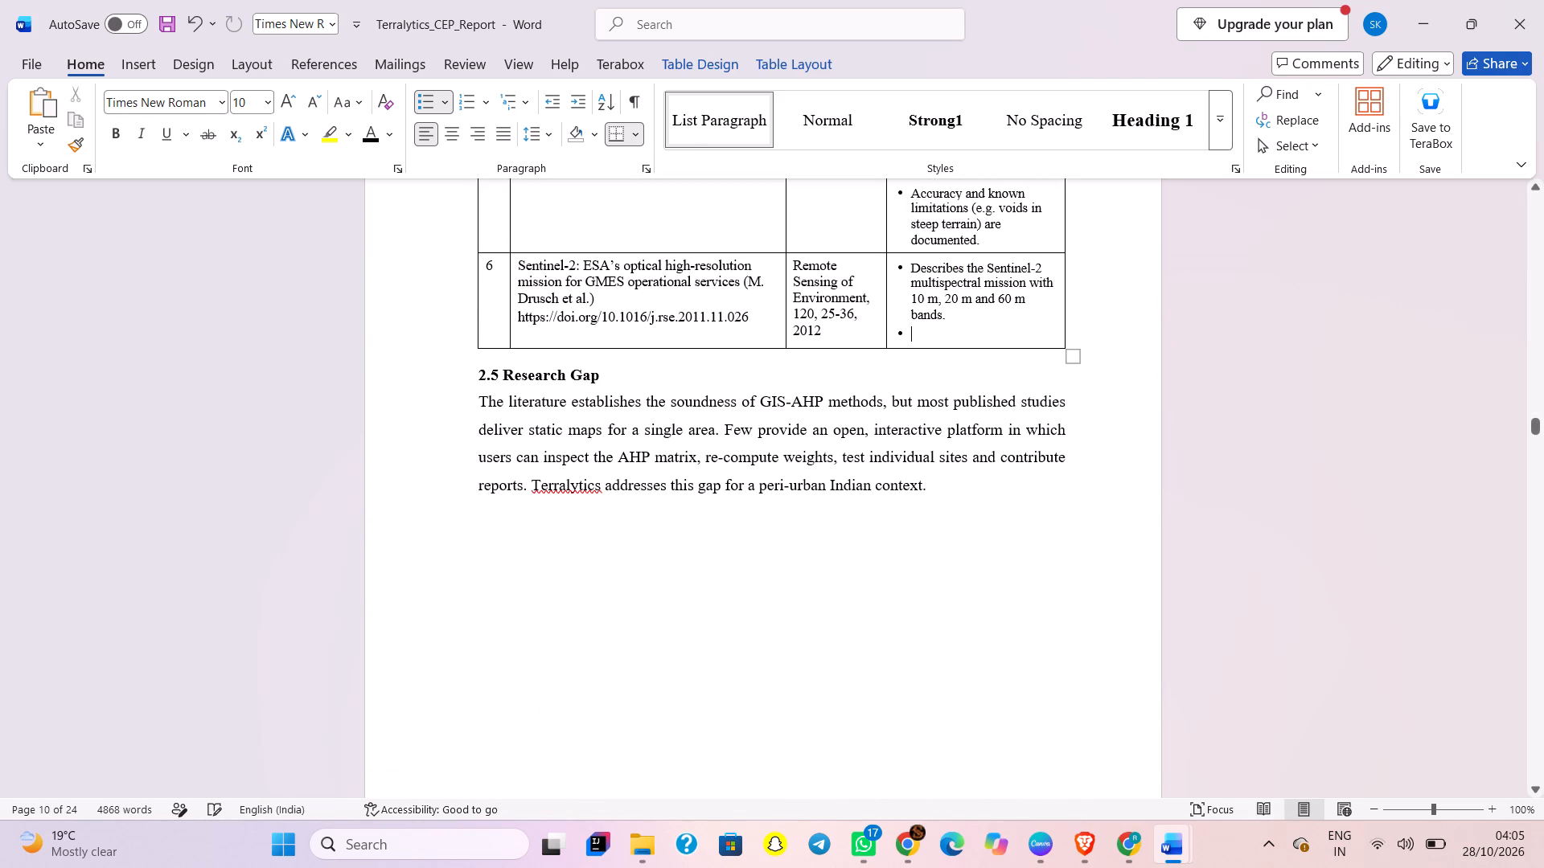
key(BackSpace)
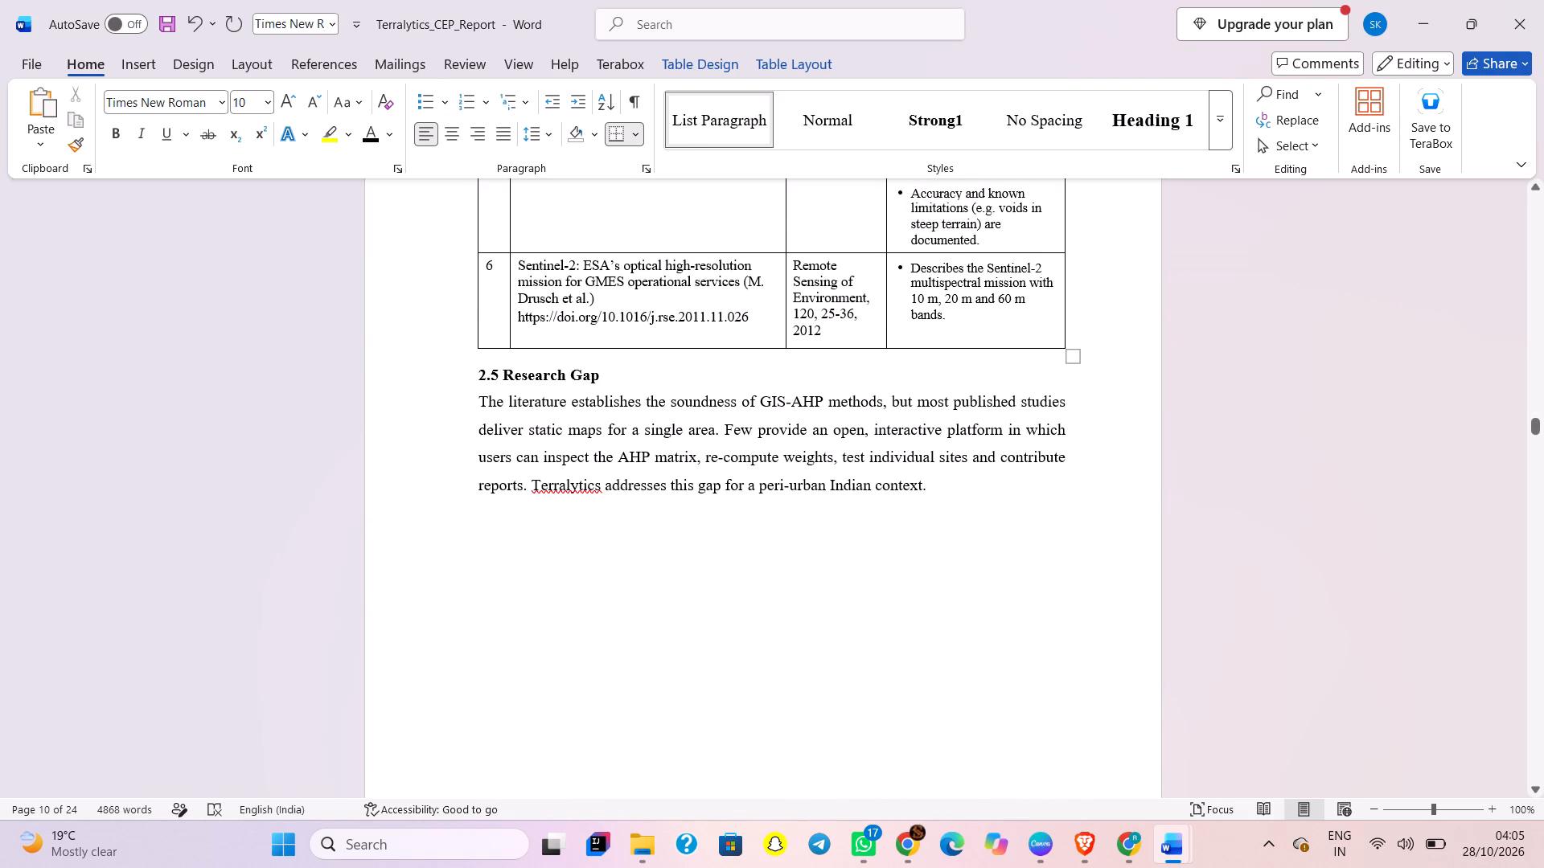
click(904, 270)
key(BackSpace)
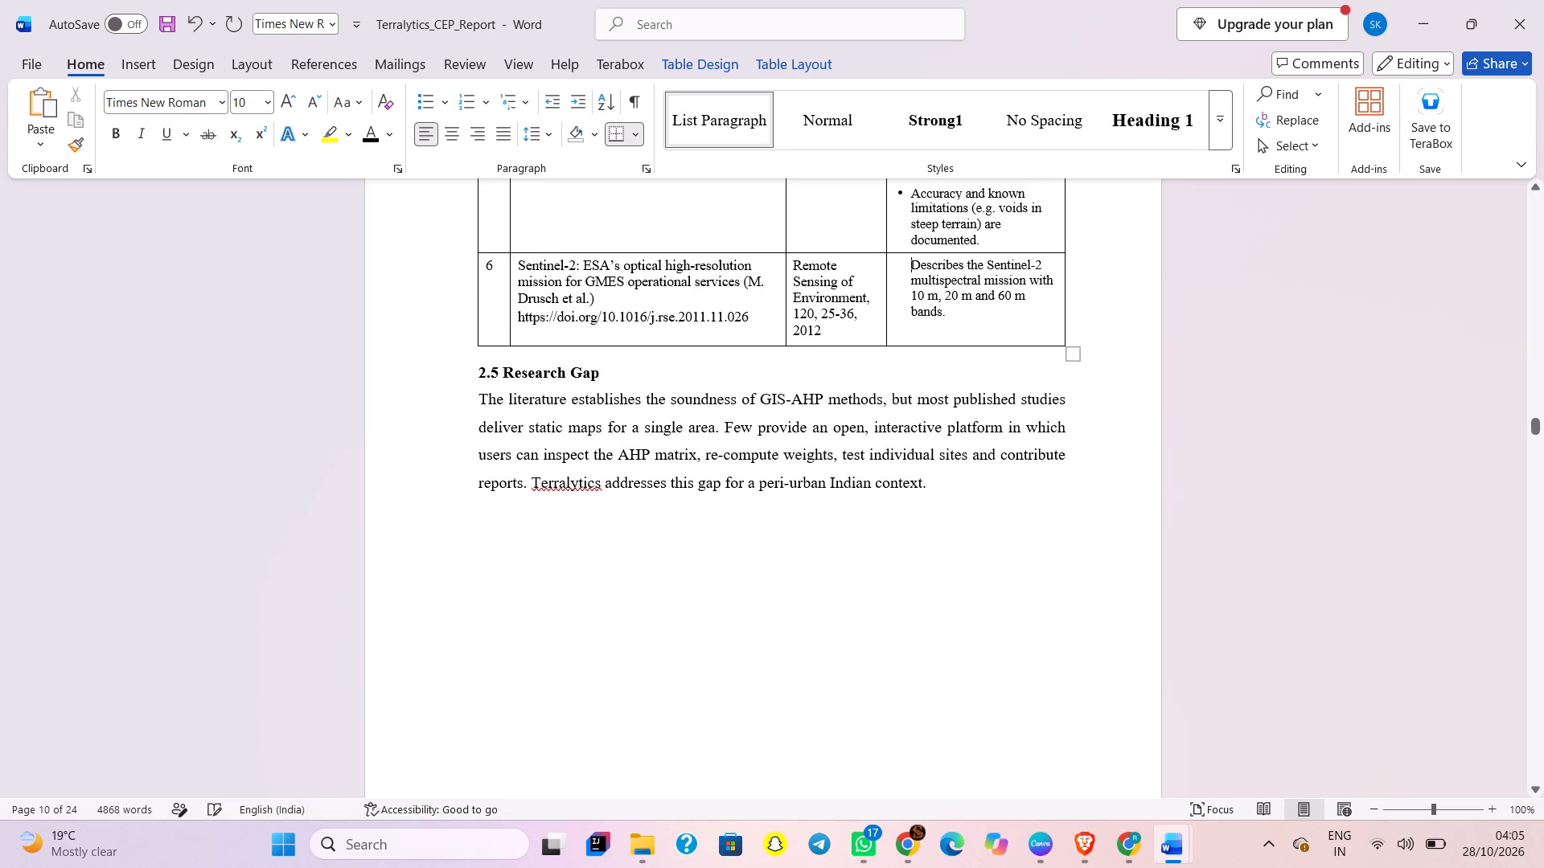
In Table 2.1 row 5, Shuttle Radar Topography Mission, delete the findings from "Slope and aspect" through "are documented." along with their leftover bullet.
scroll(904, 270, up, 1)
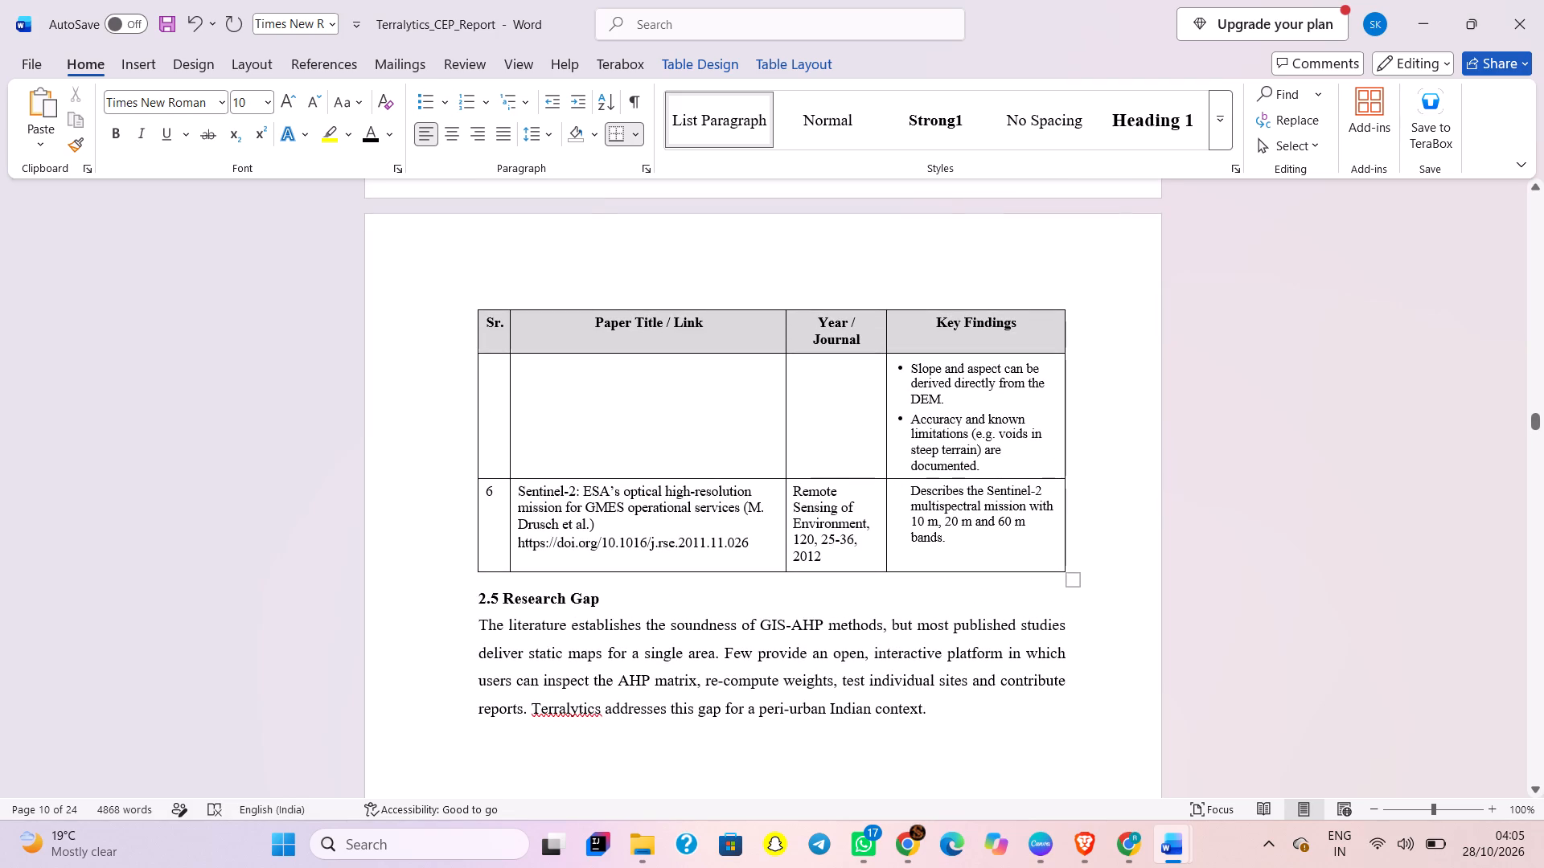
drag(981, 469, 890, 372)
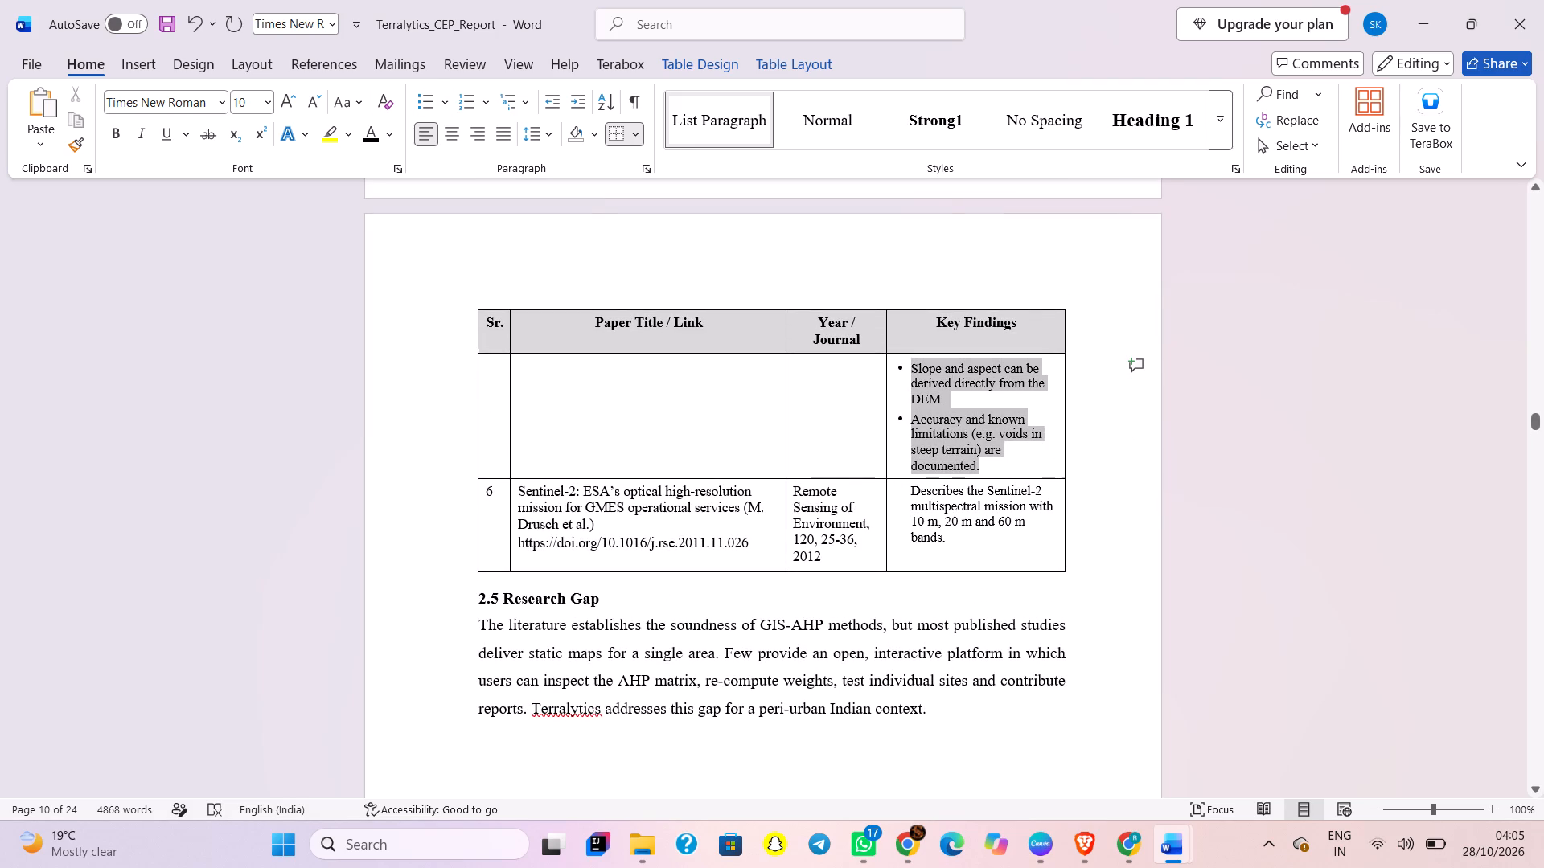
drag(890, 372, 889, 371)
key(BackSpace)
scroll(889, 371, up, 1)
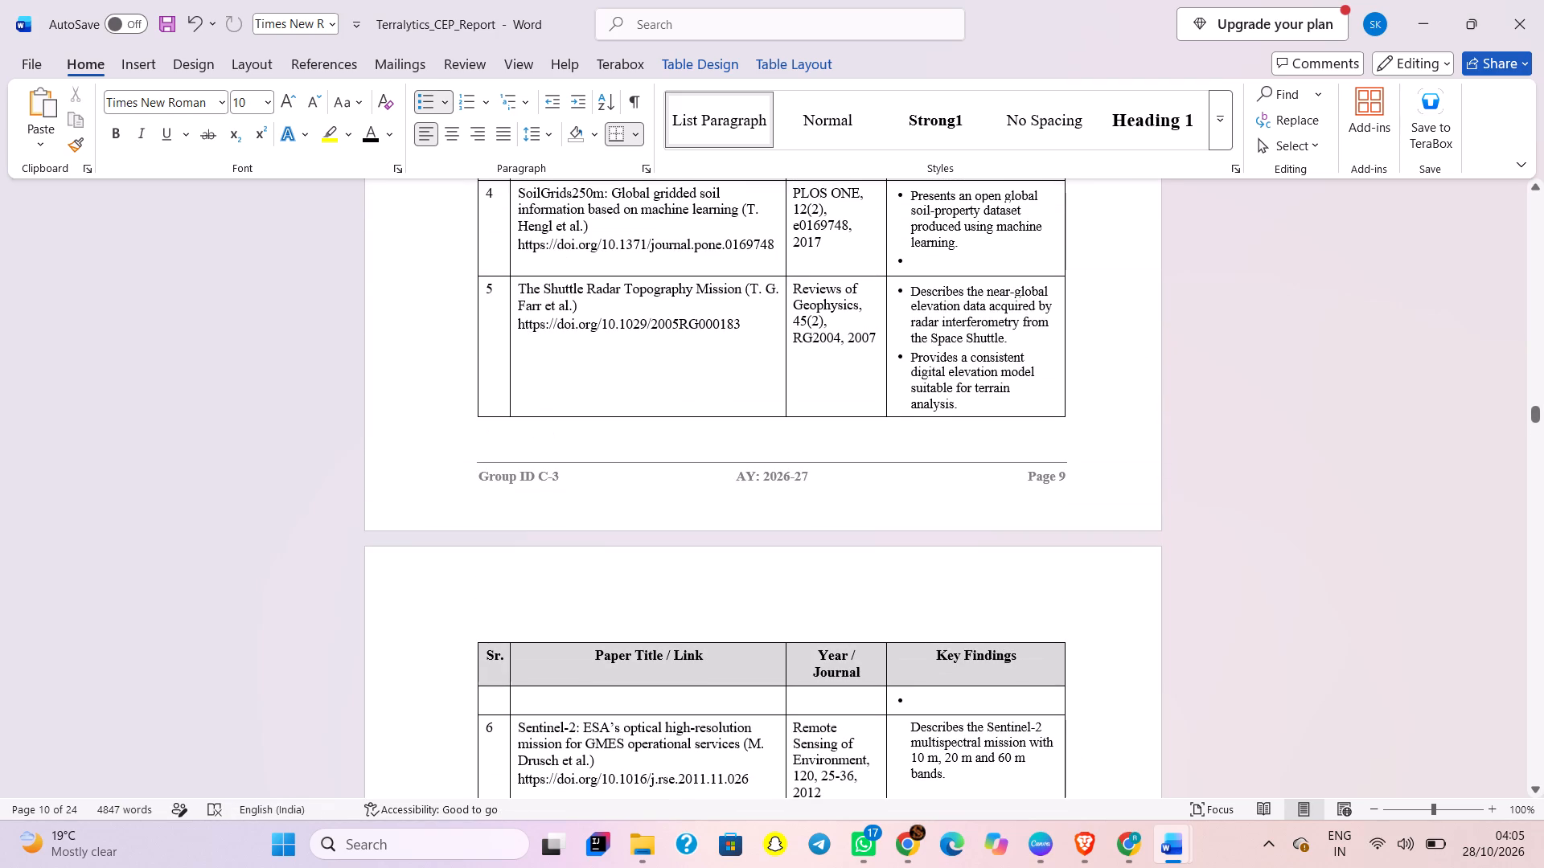
key(BackSpace)
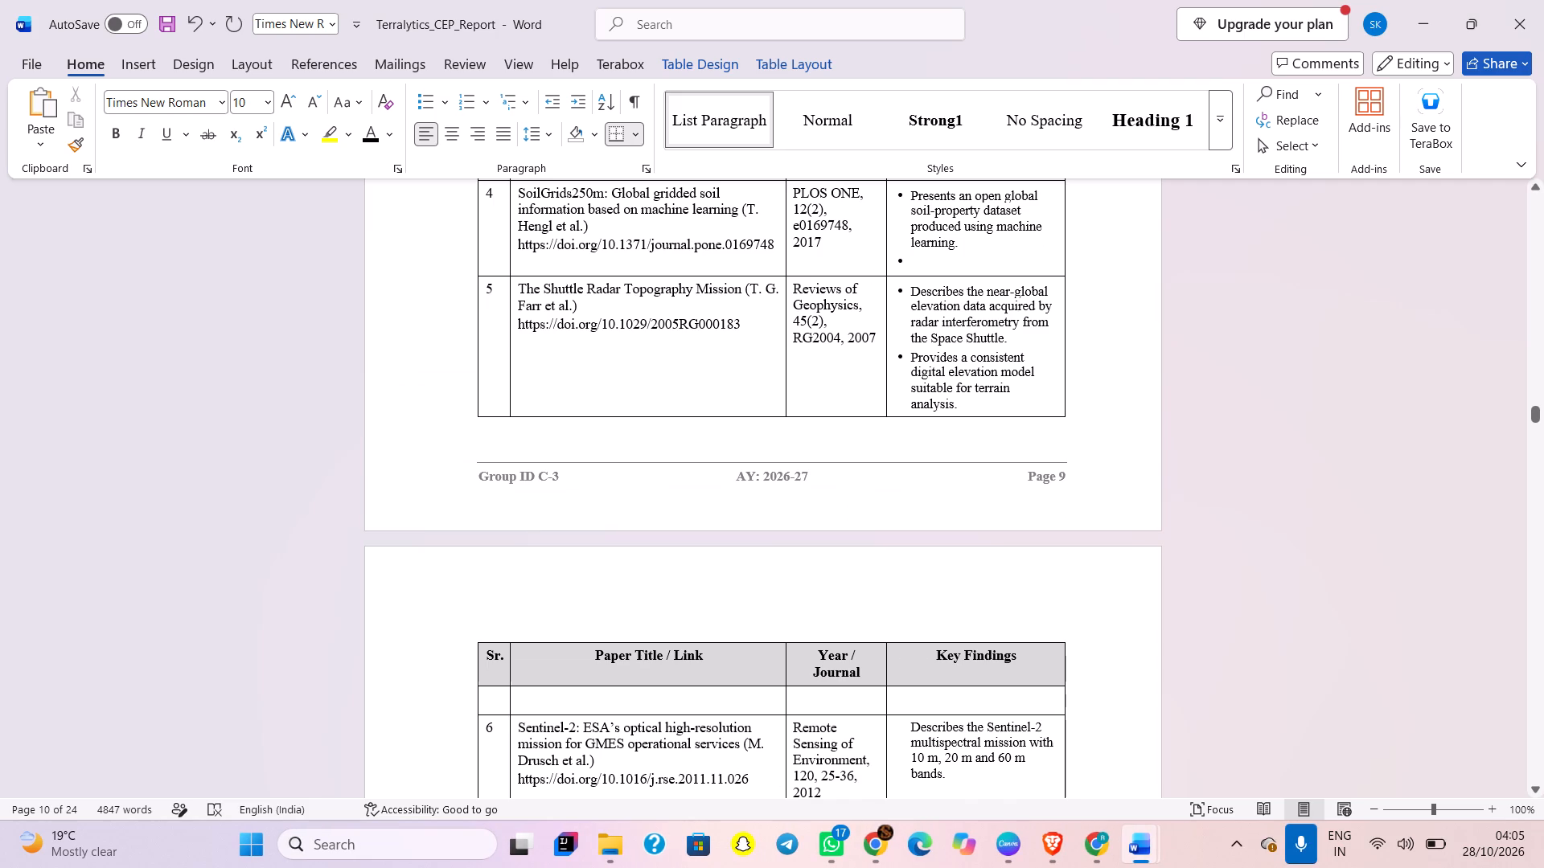
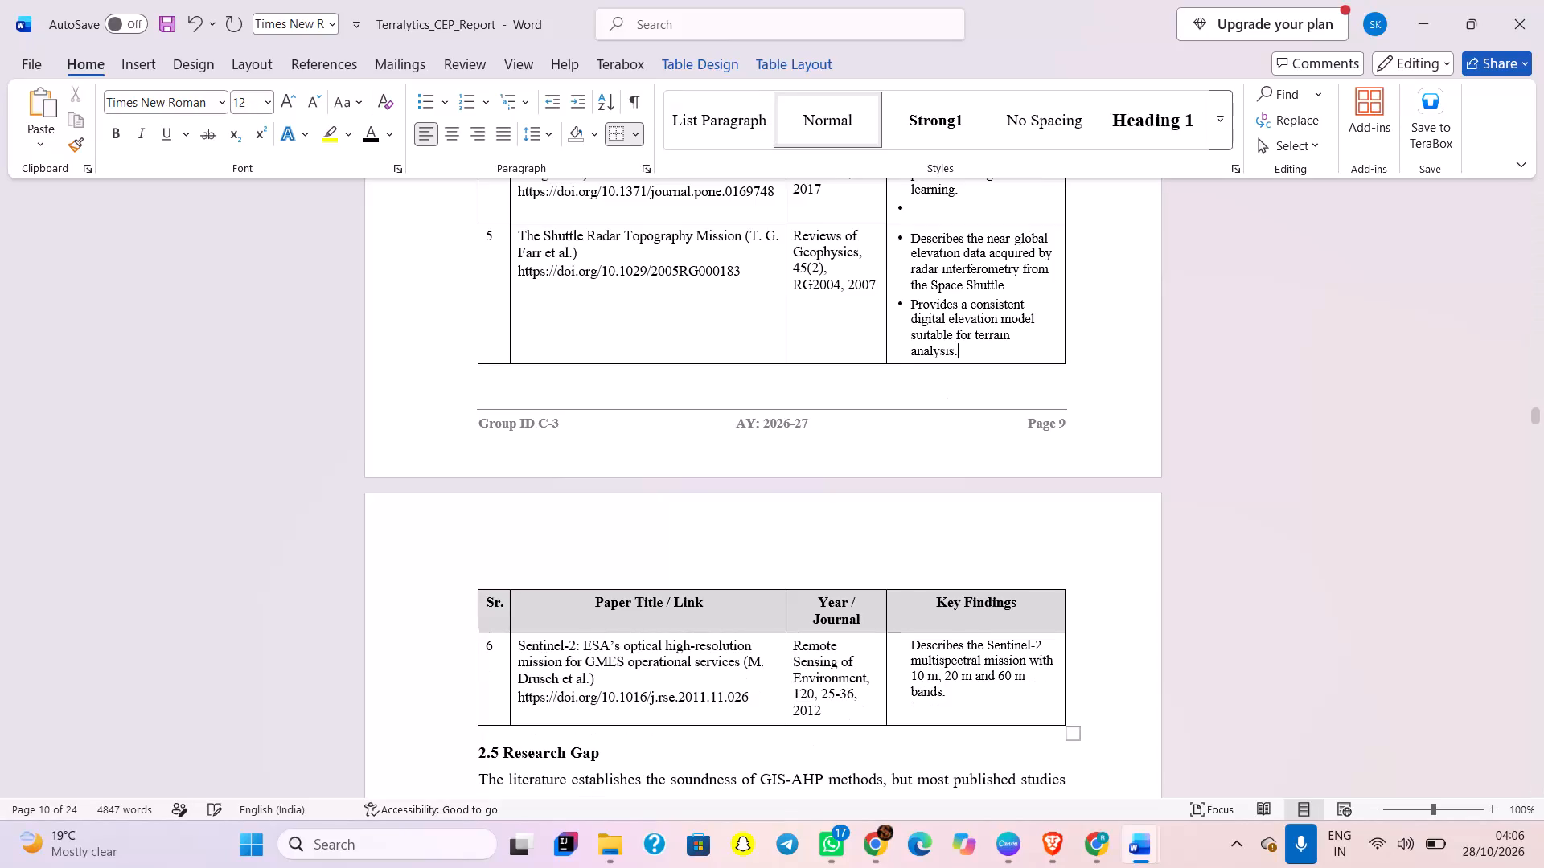
In Table 2.1, remove the last key finding of row 5, The Shuttle Radar Topography Mission, from "Provides a consistent" through "terrain analysis".
key(BackSpace)
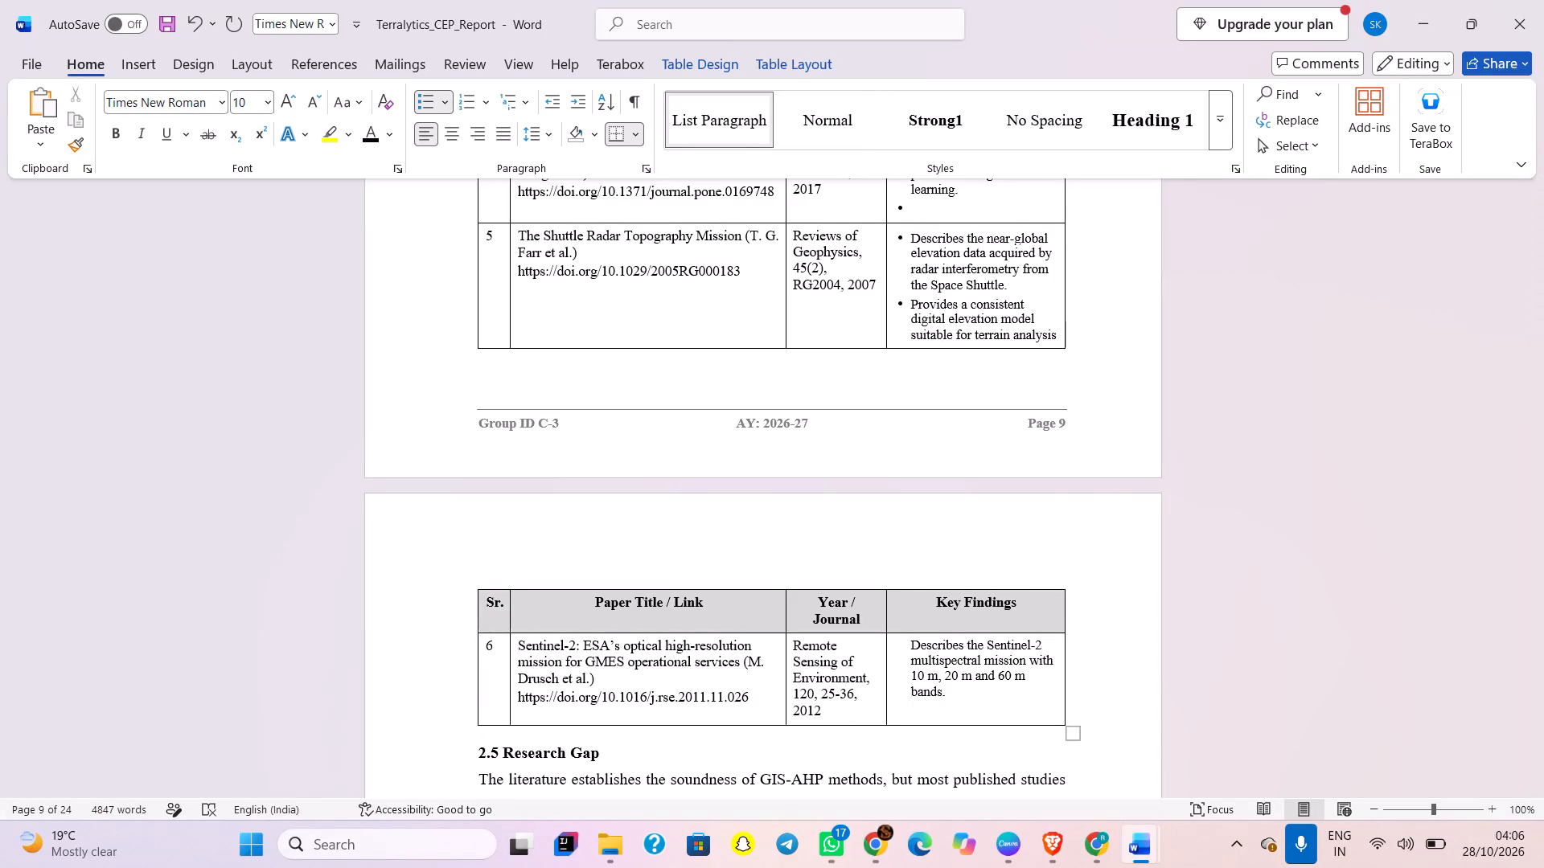
key(ctrl+z)
scroll(895, 592, up, 1)
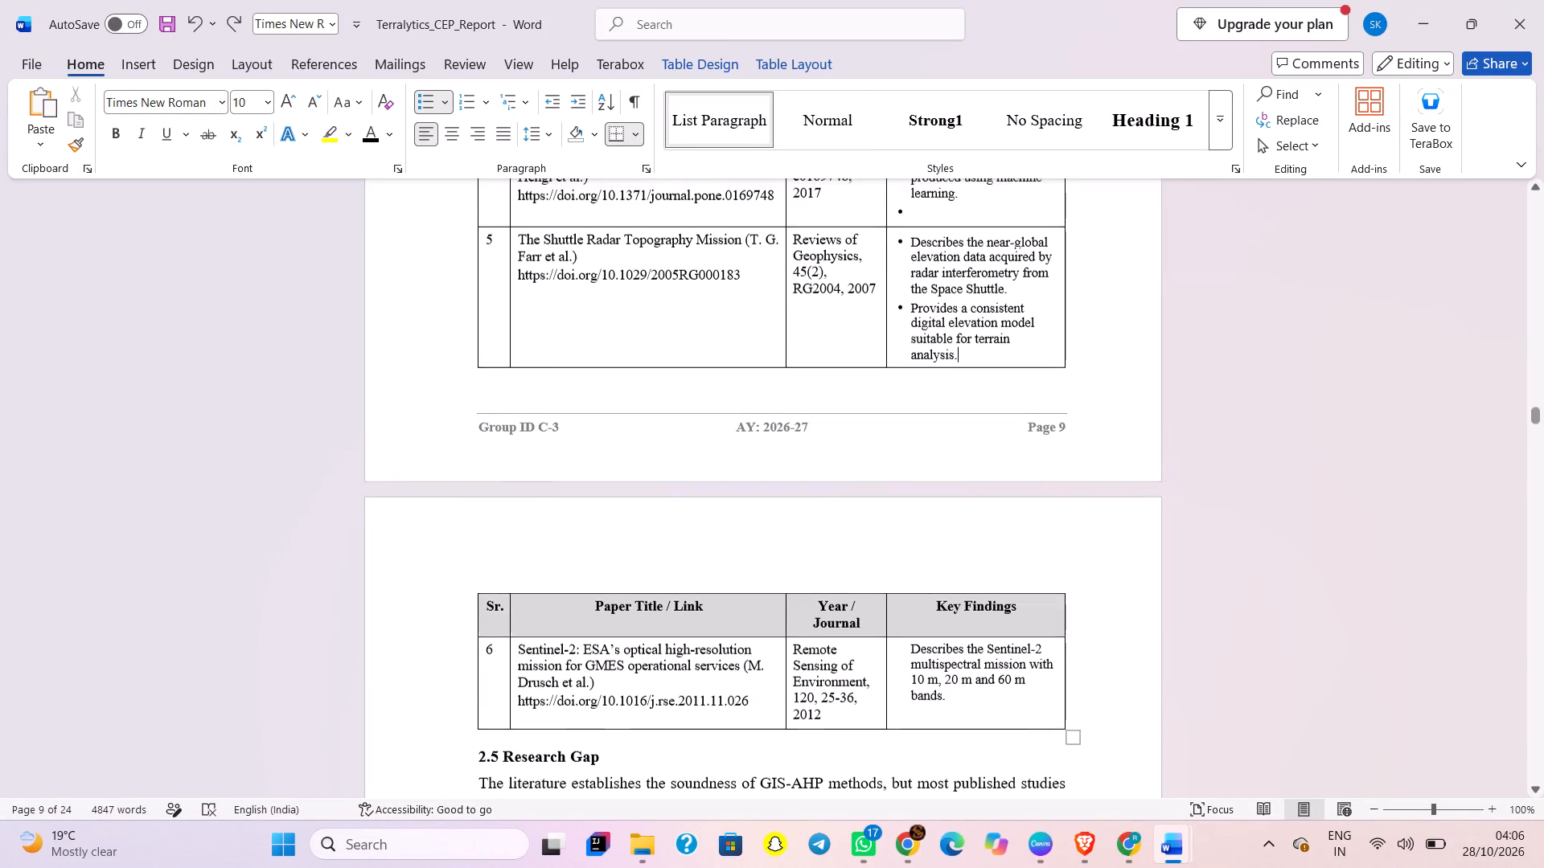
scroll(895, 592, up, 1)
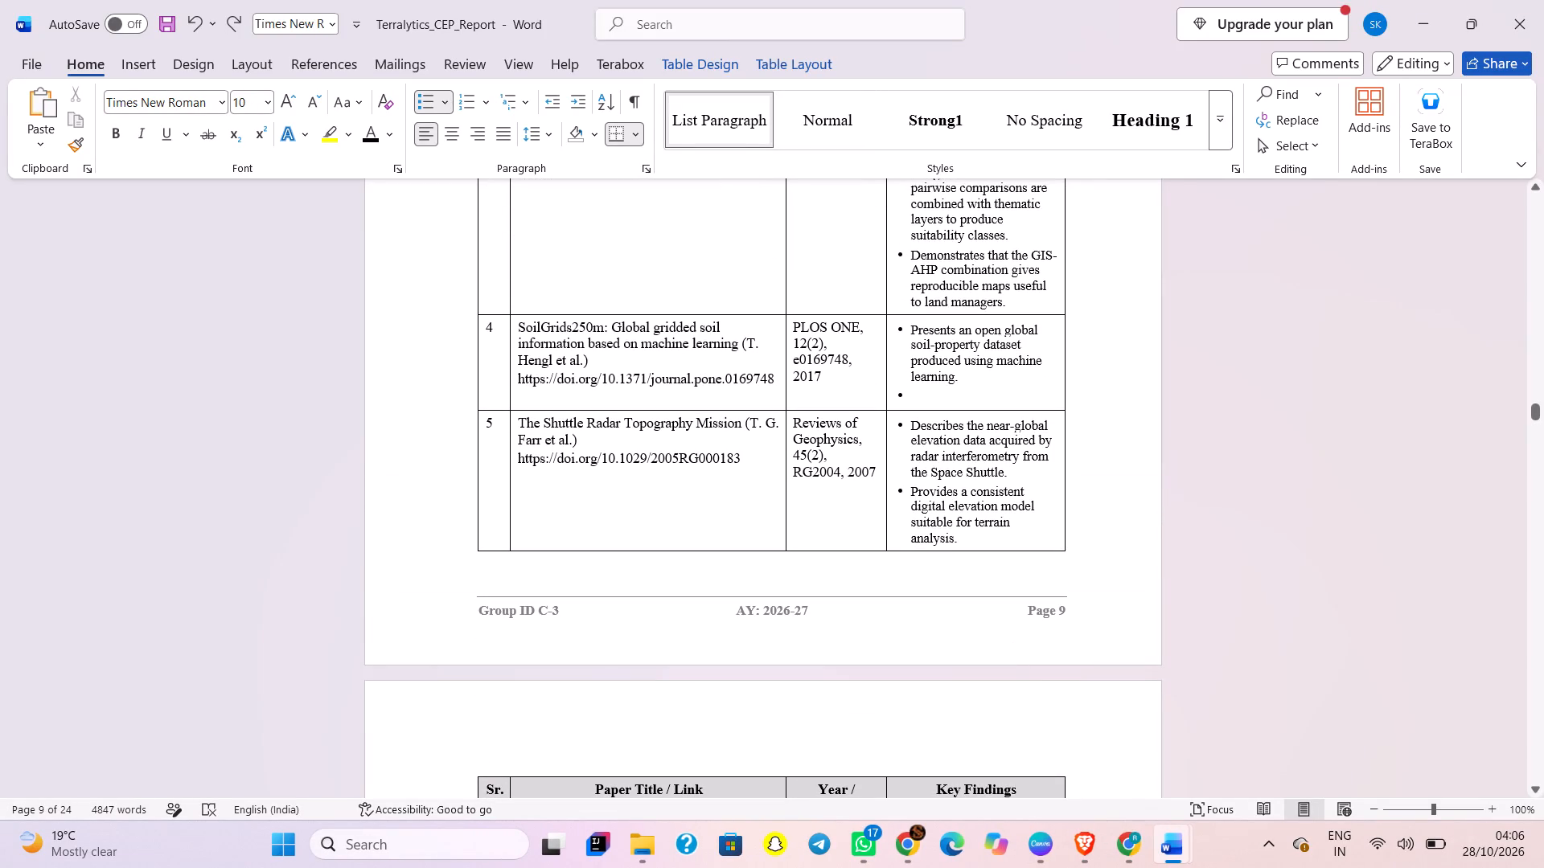
drag(955, 544, 901, 495)
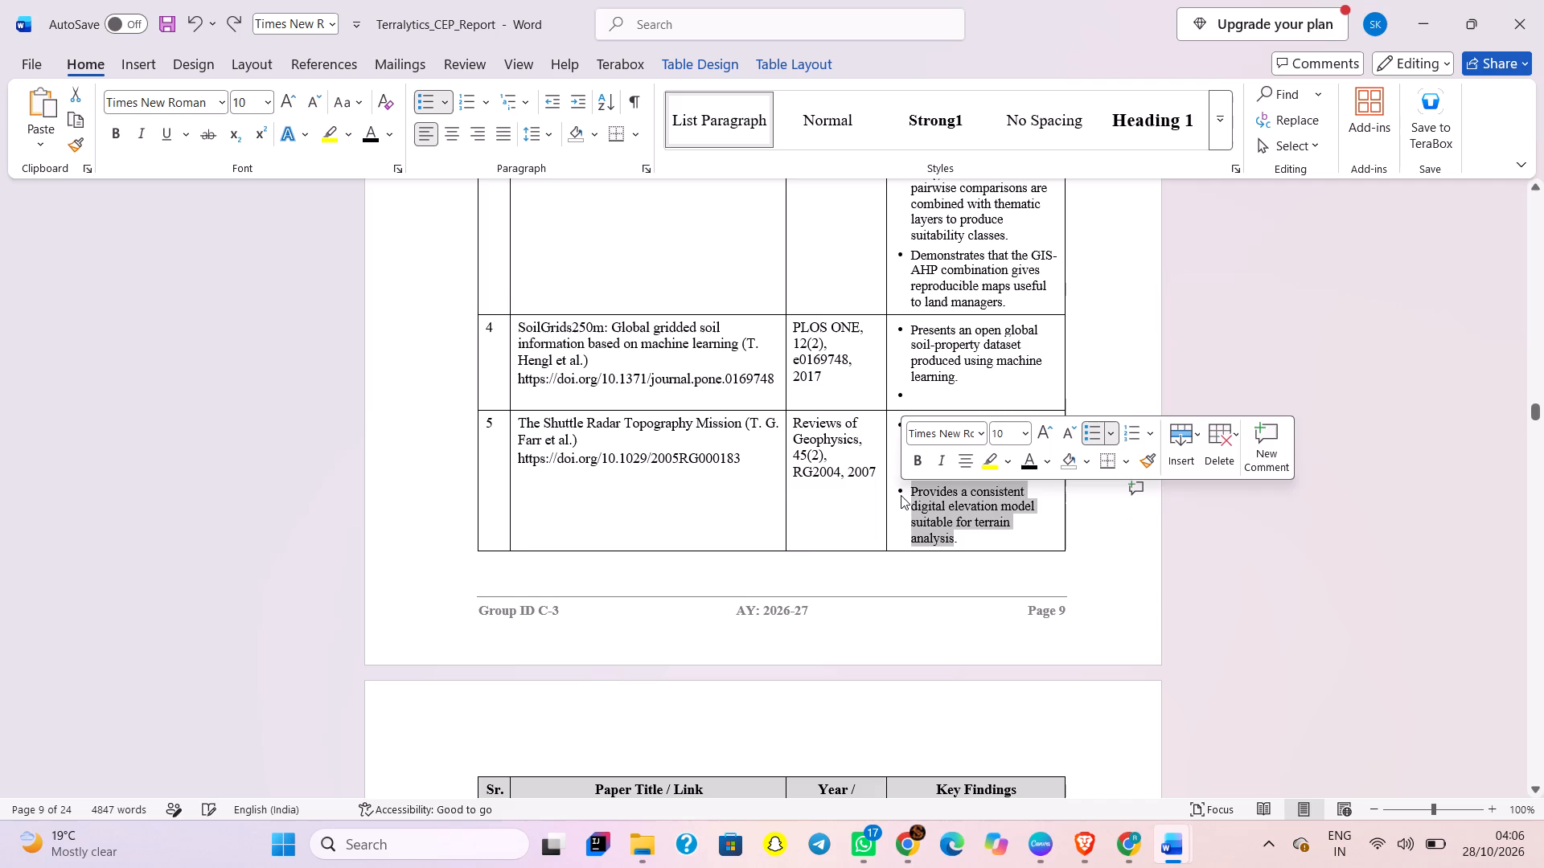
key(backslash)
key(backslash)
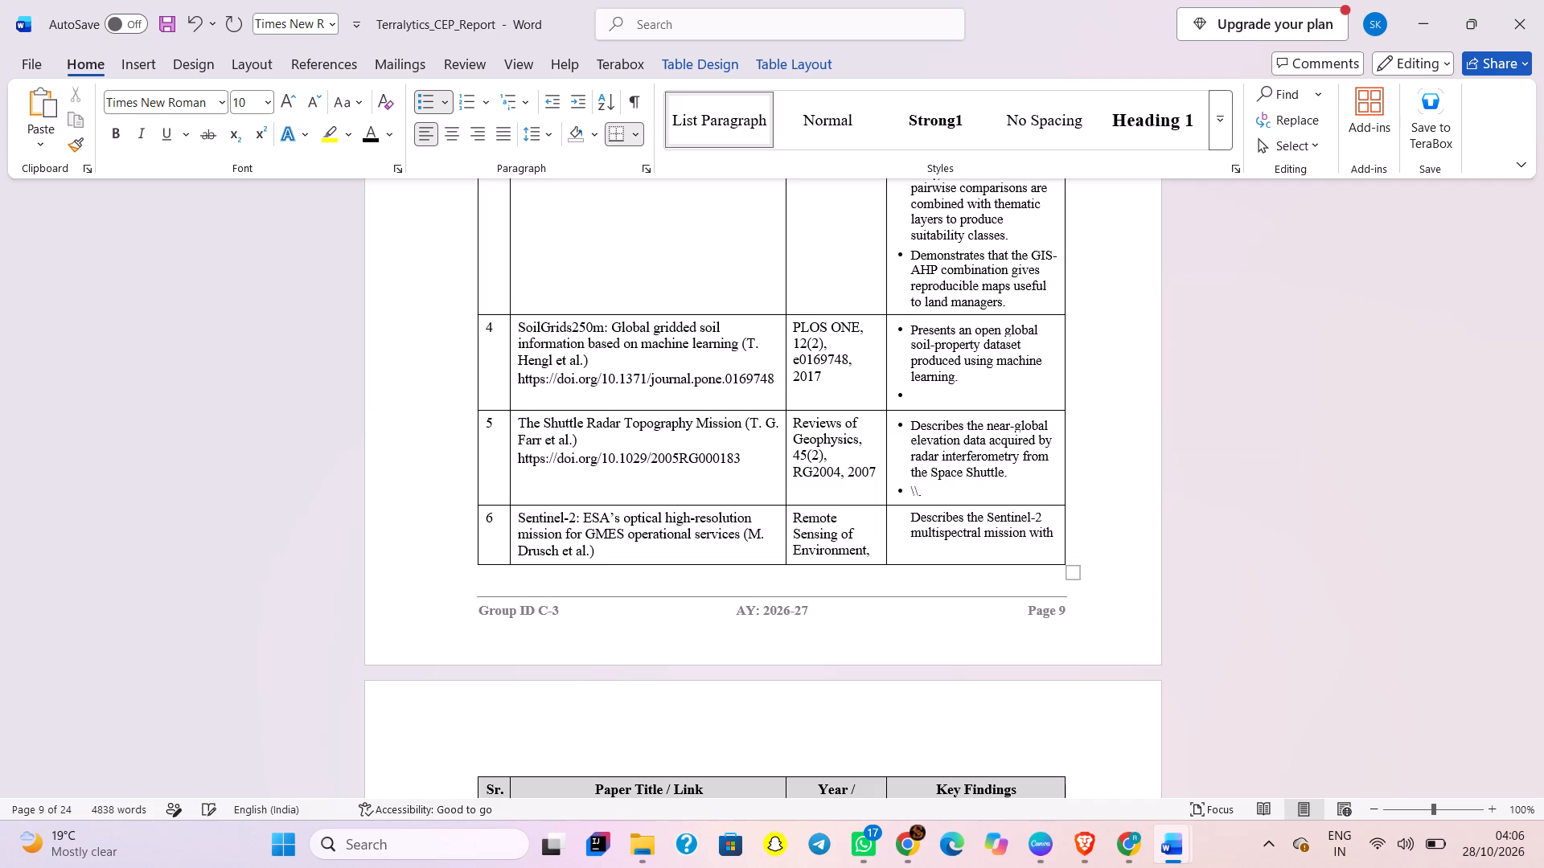
In Table 2.1, row 5, remove the stray backslashes and leftover bullet line, and take the bullet off the remaining "Describes the near-global" finding.
key(BackSpace)
key(BackSpace)
key(BackSpace)
key(BackSpace)
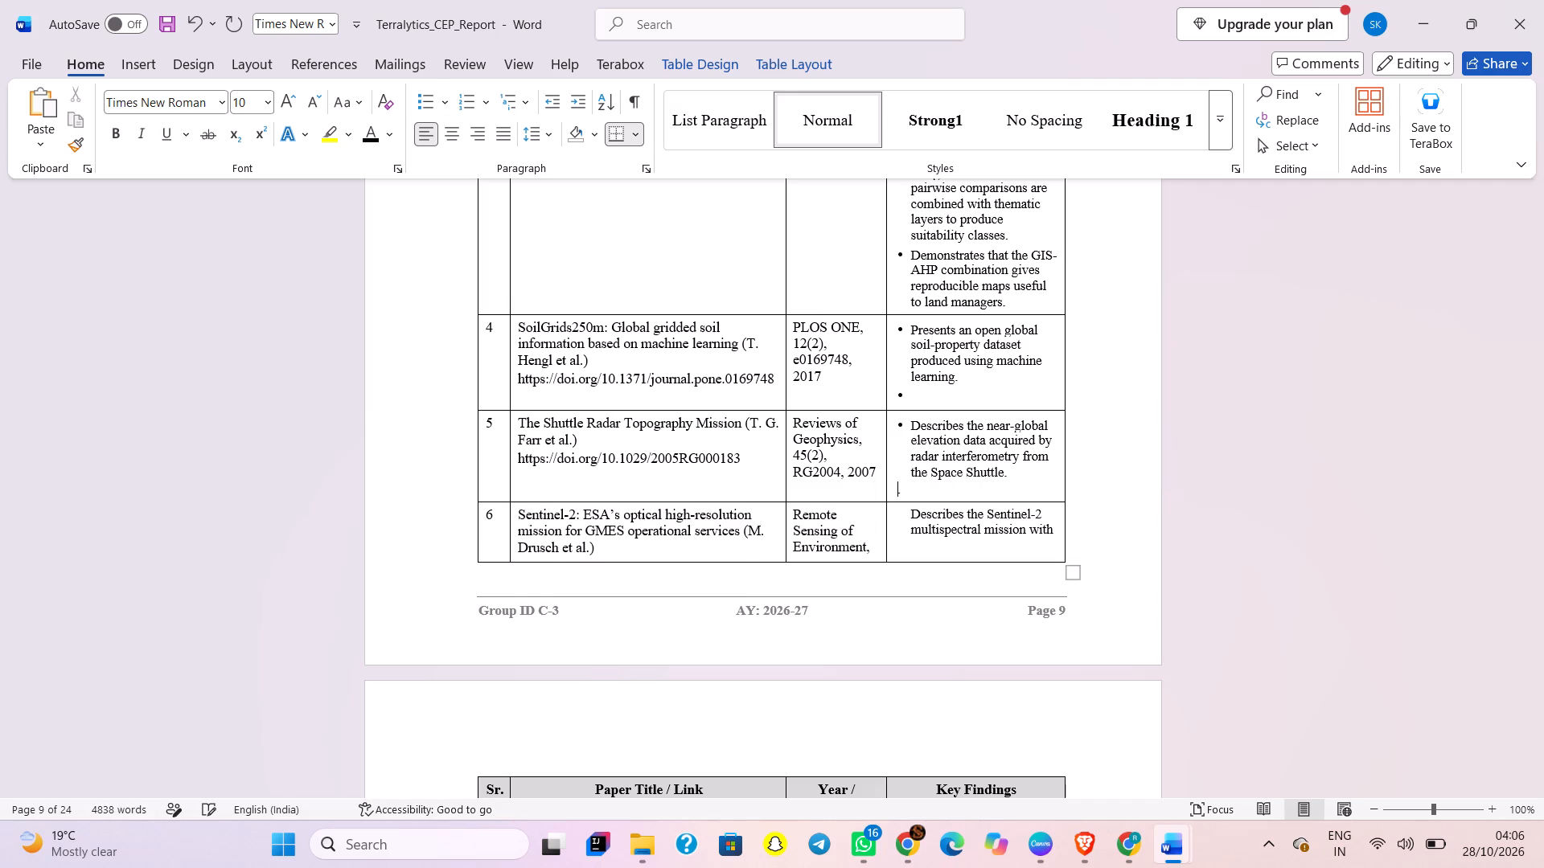
key(BackSpace)
key(BackSpace)
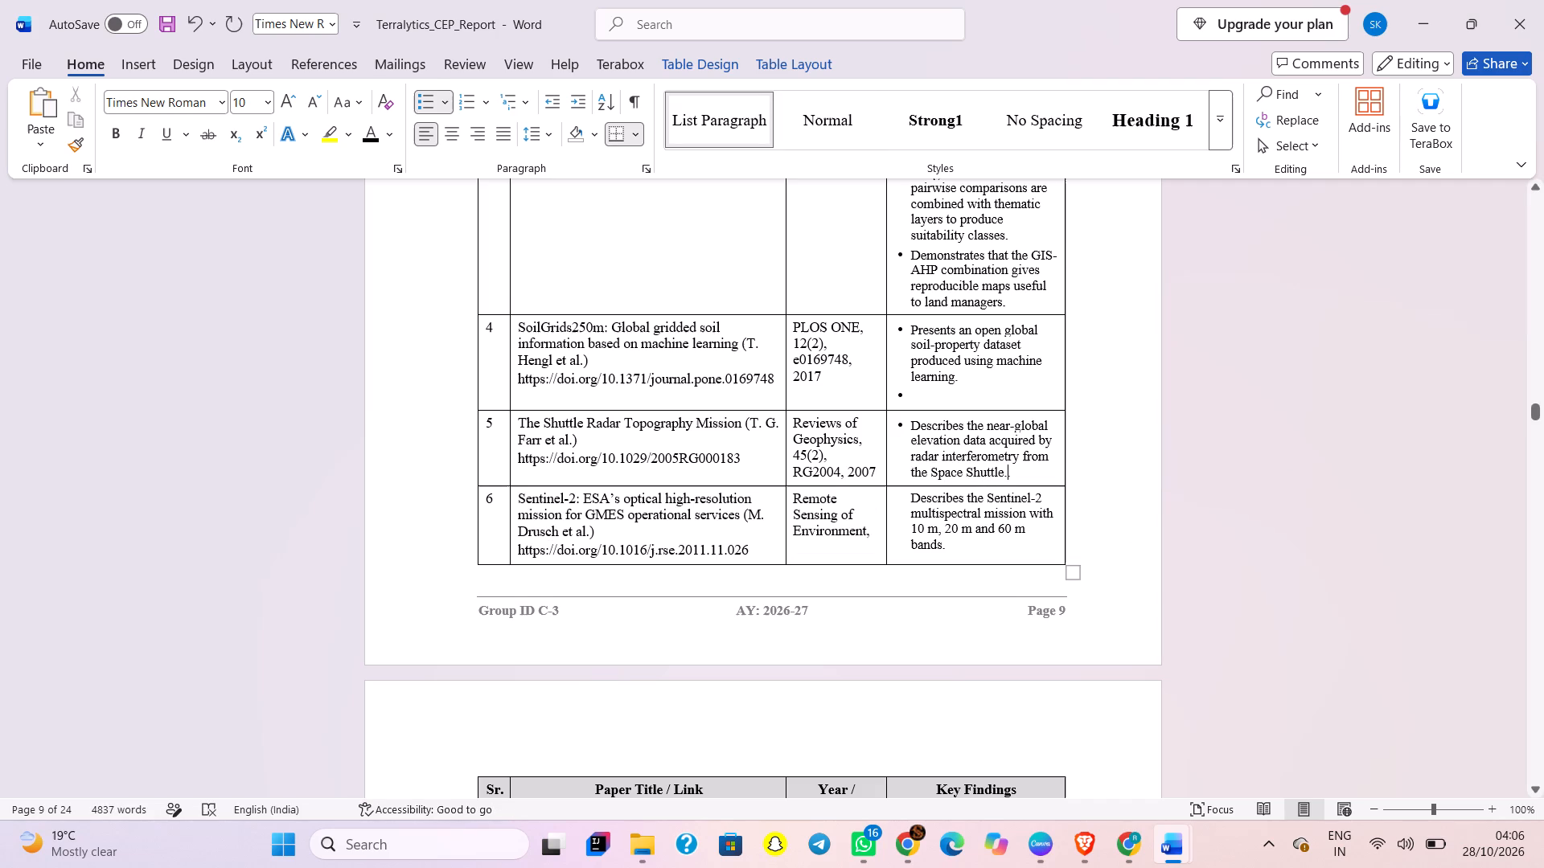
click(907, 423)
key(BackSpace)
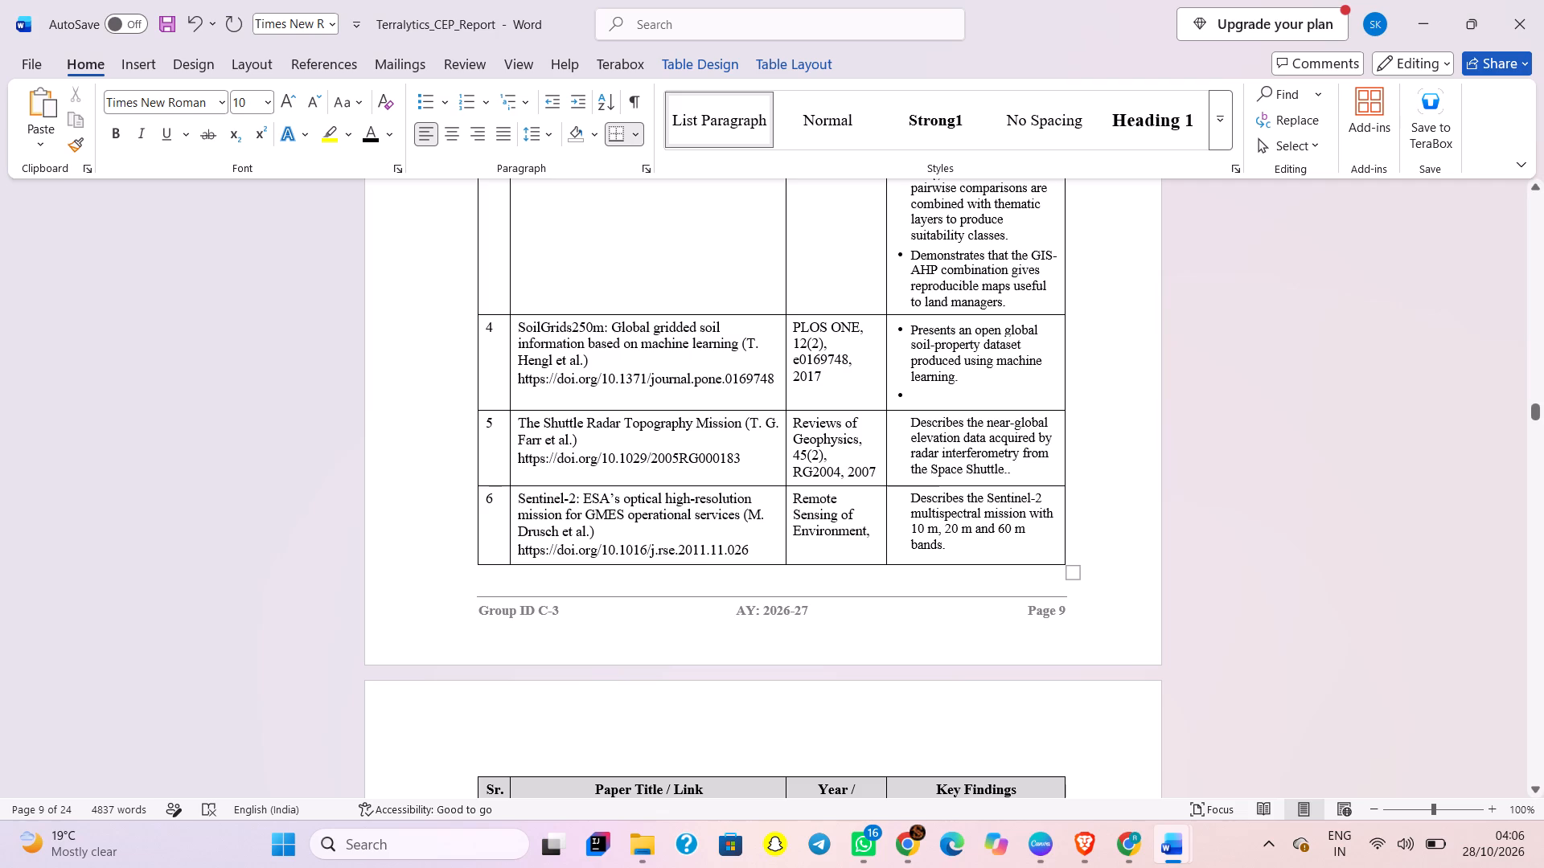
In Table 2.1, row 4, SoilGrids250m, remove the empty bullet line and take the bullet off the "Presents an open global" finding.
click(914, 396)
key(BackSpace)
key(BackSpace)
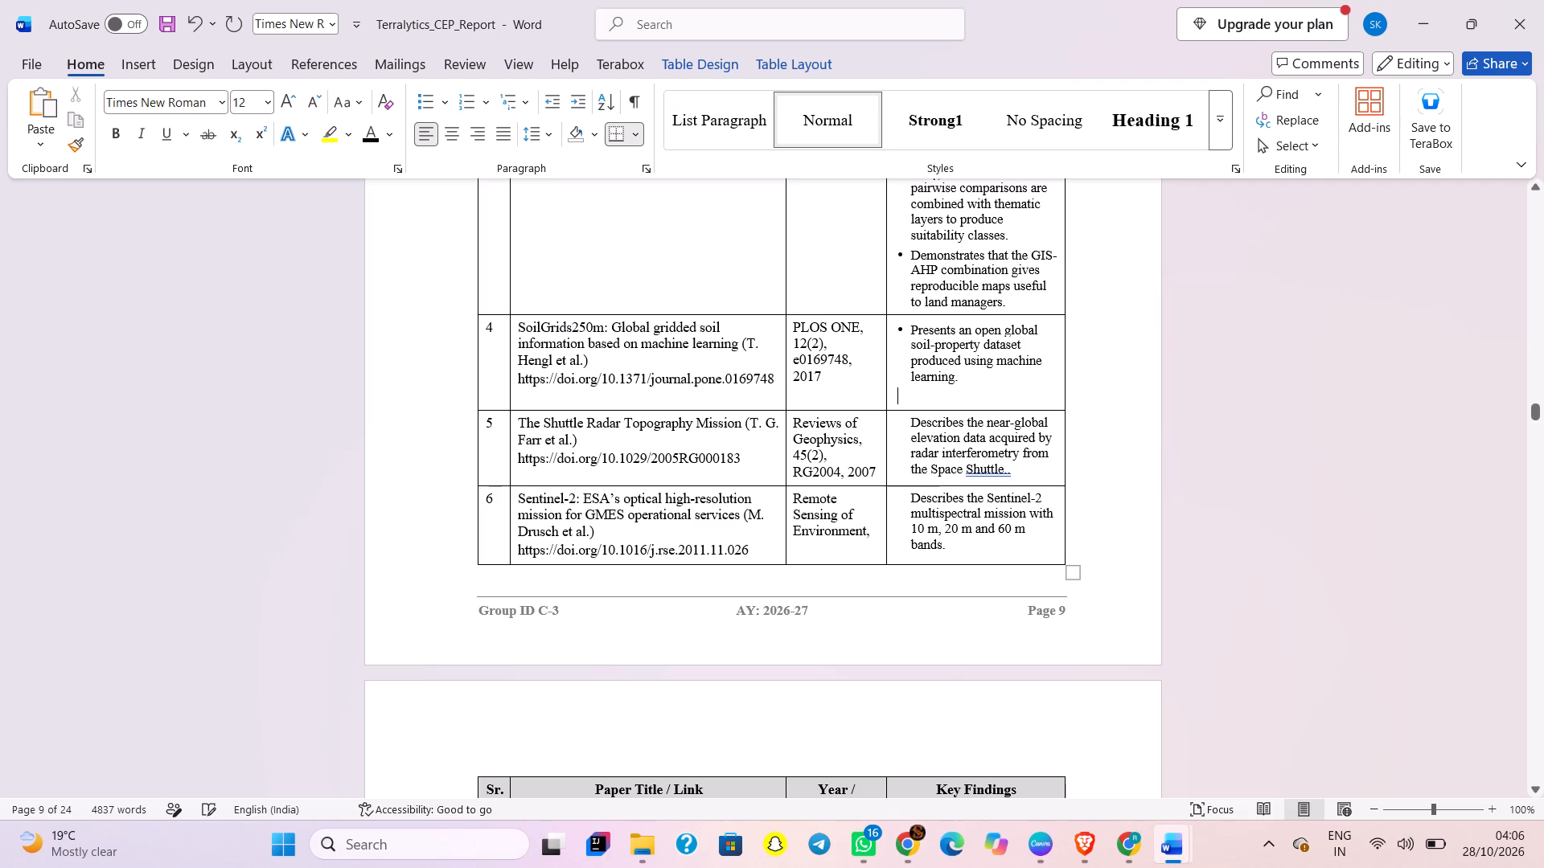
key(BackSpace)
key(BackSpace)
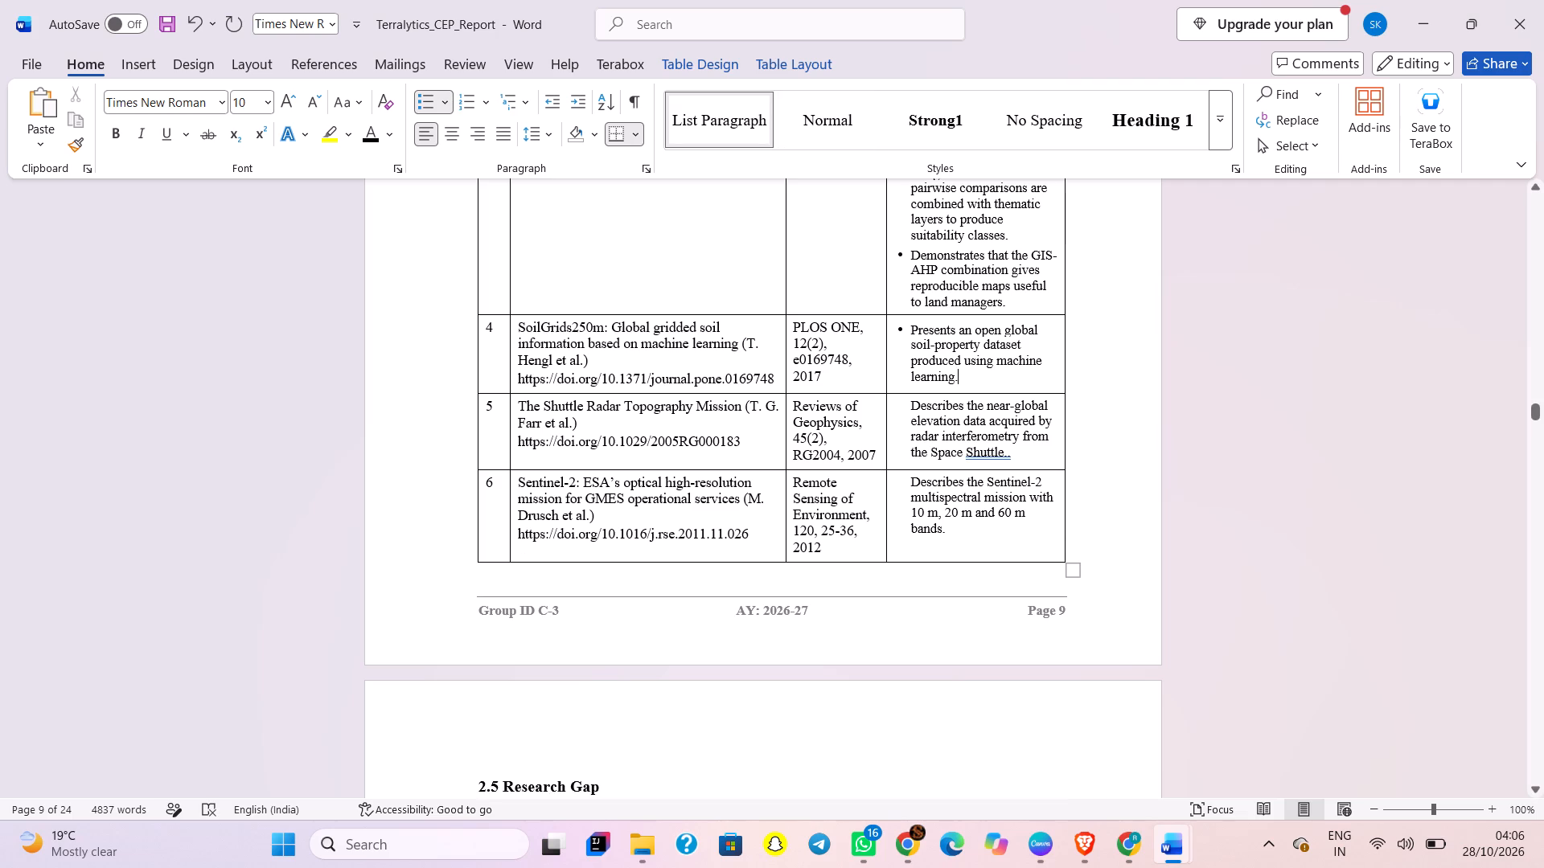
click(906, 338)
click(905, 326)
key(BackSpace)
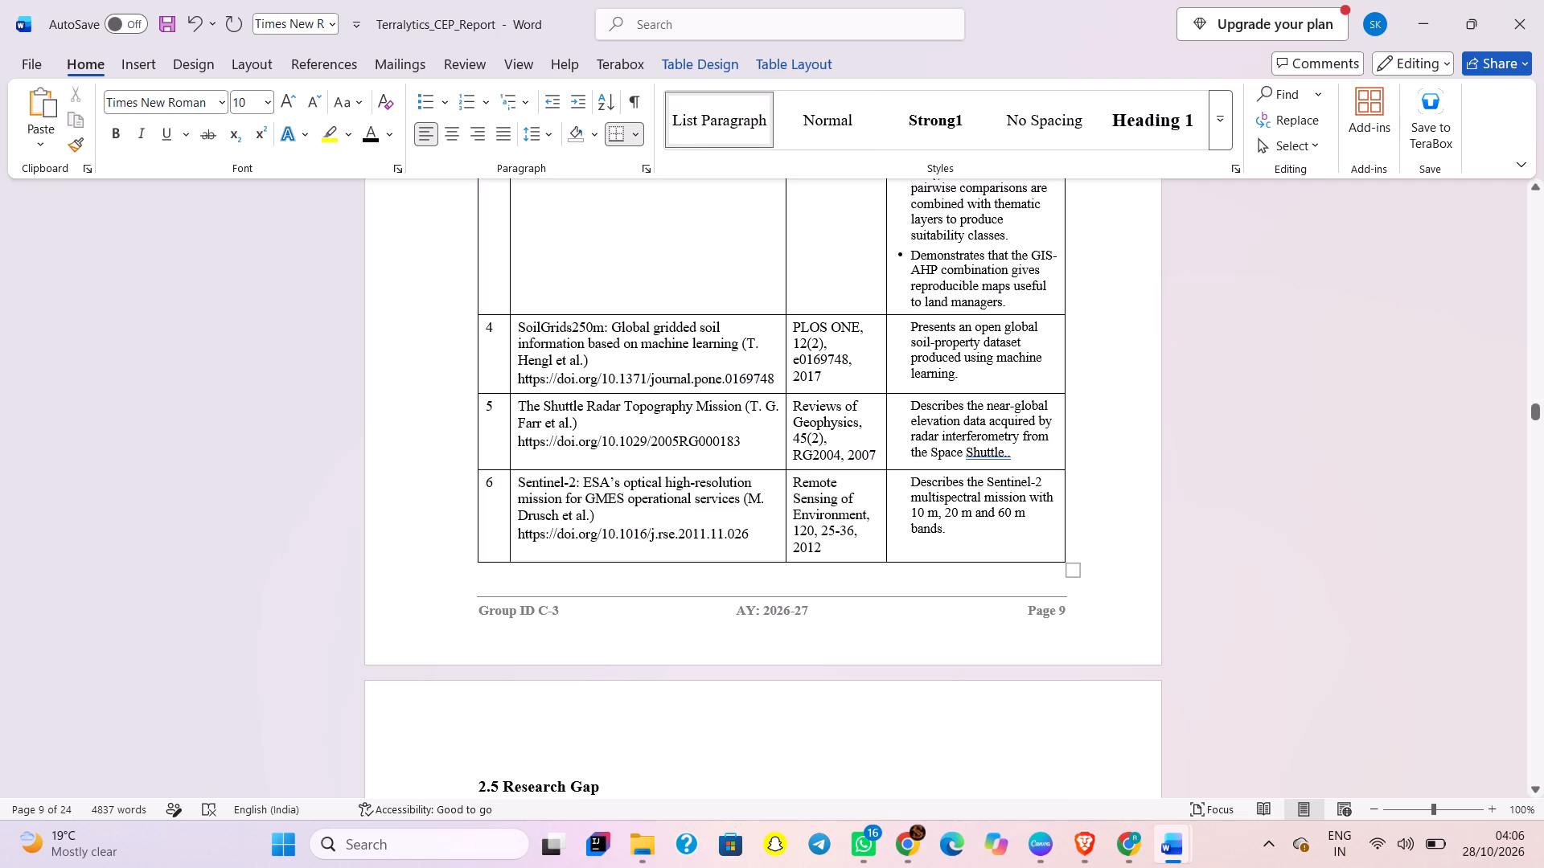
In row 3, delete the findings from "Uses soil, topographic" through "land managers." and remove the bullet from the remaining "Applies GIS" finding.
scroll(905, 326, up, 1)
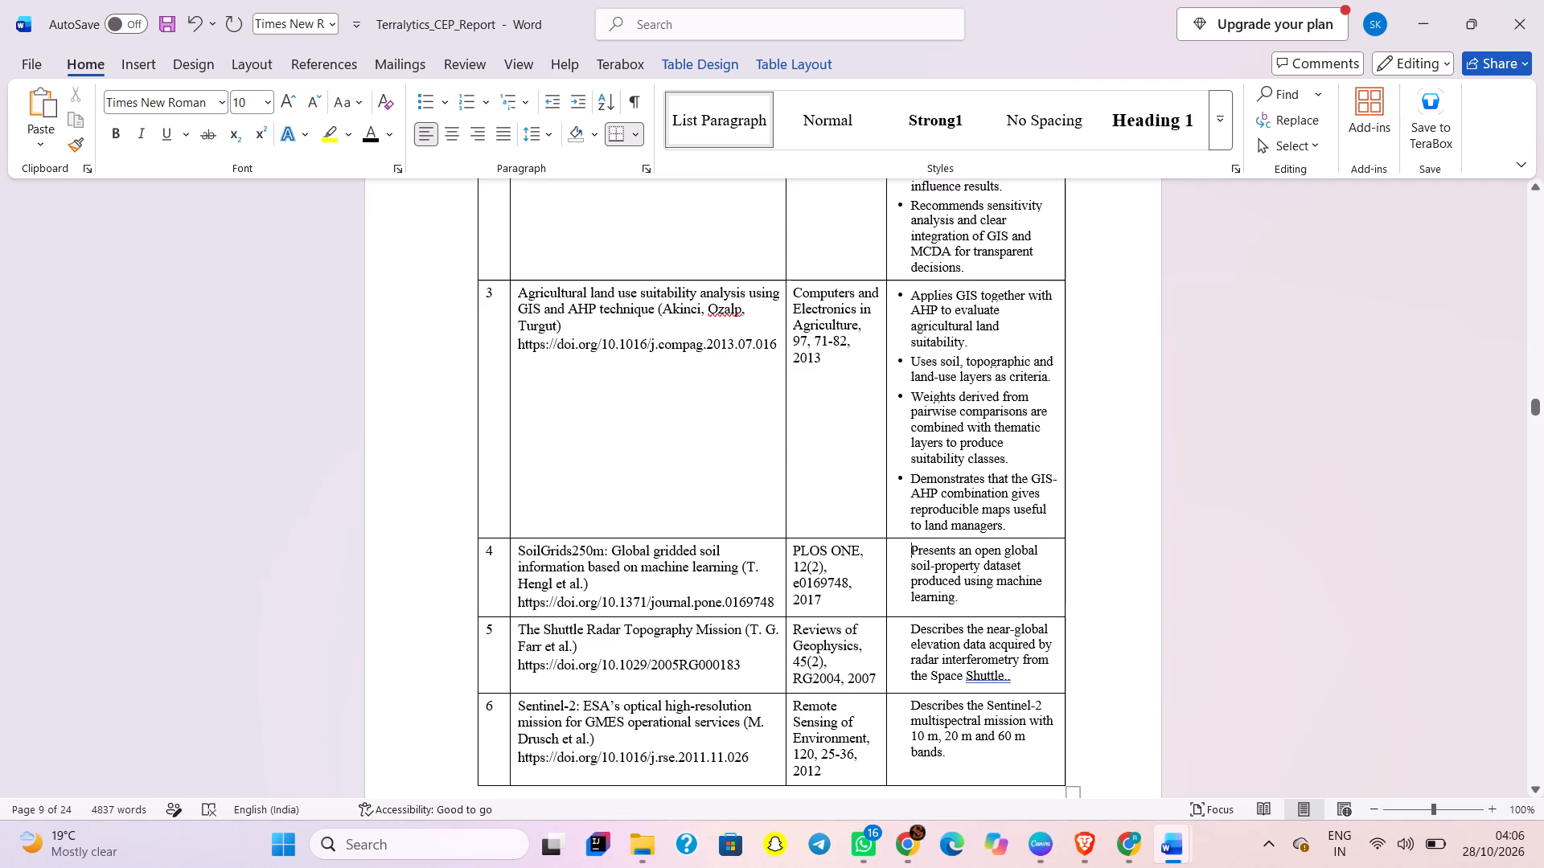
drag(1007, 525, 899, 379)
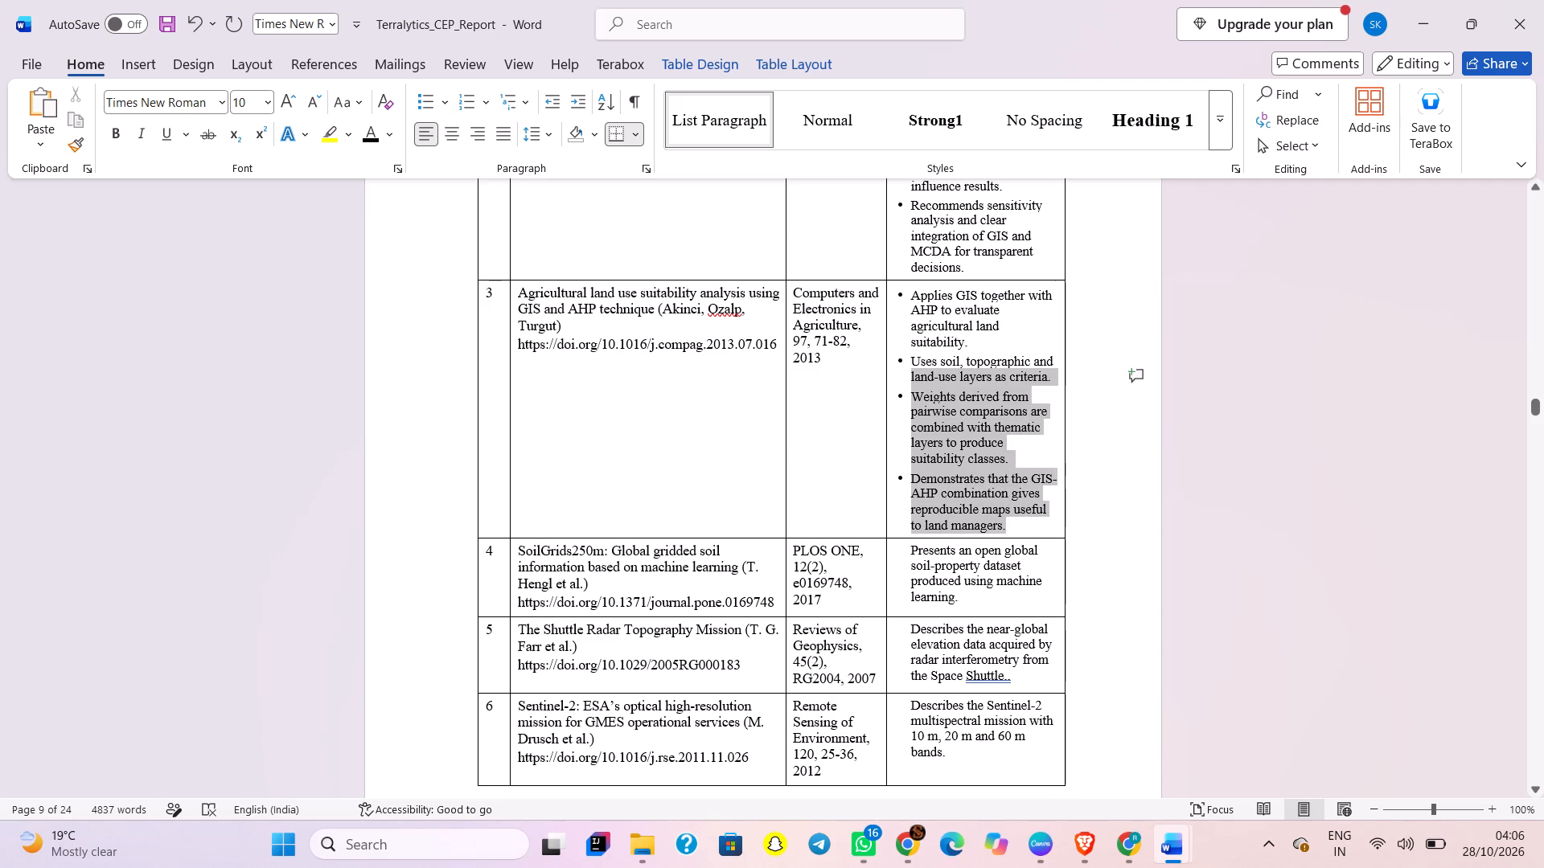
drag(899, 379, 905, 366)
key(BackSpace)
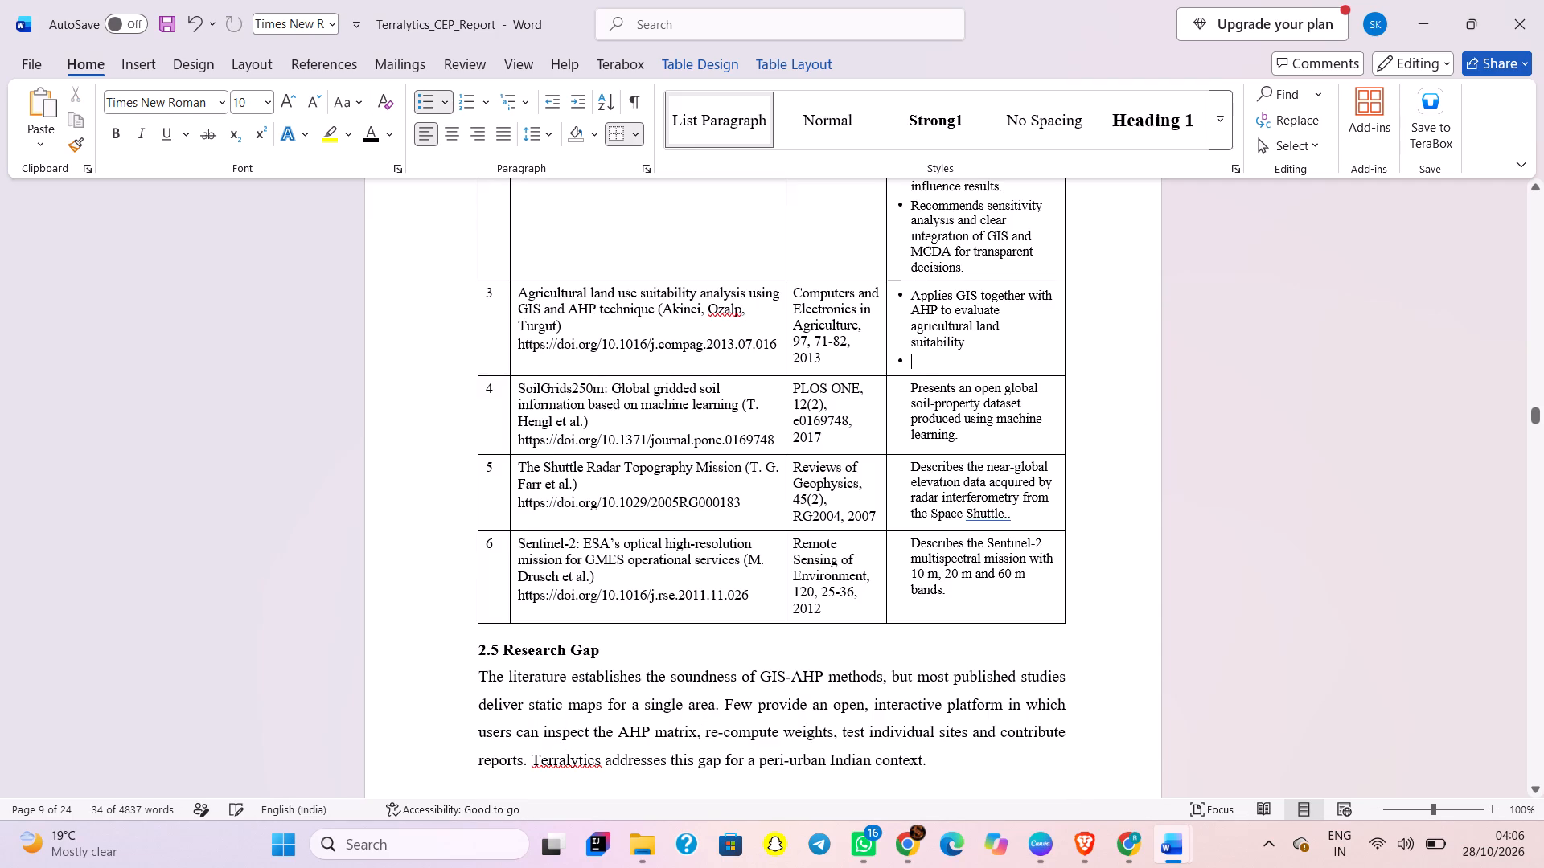
key(BackSpace)
key(BackSpace)
key(BackSpace)
key(BackSpace)
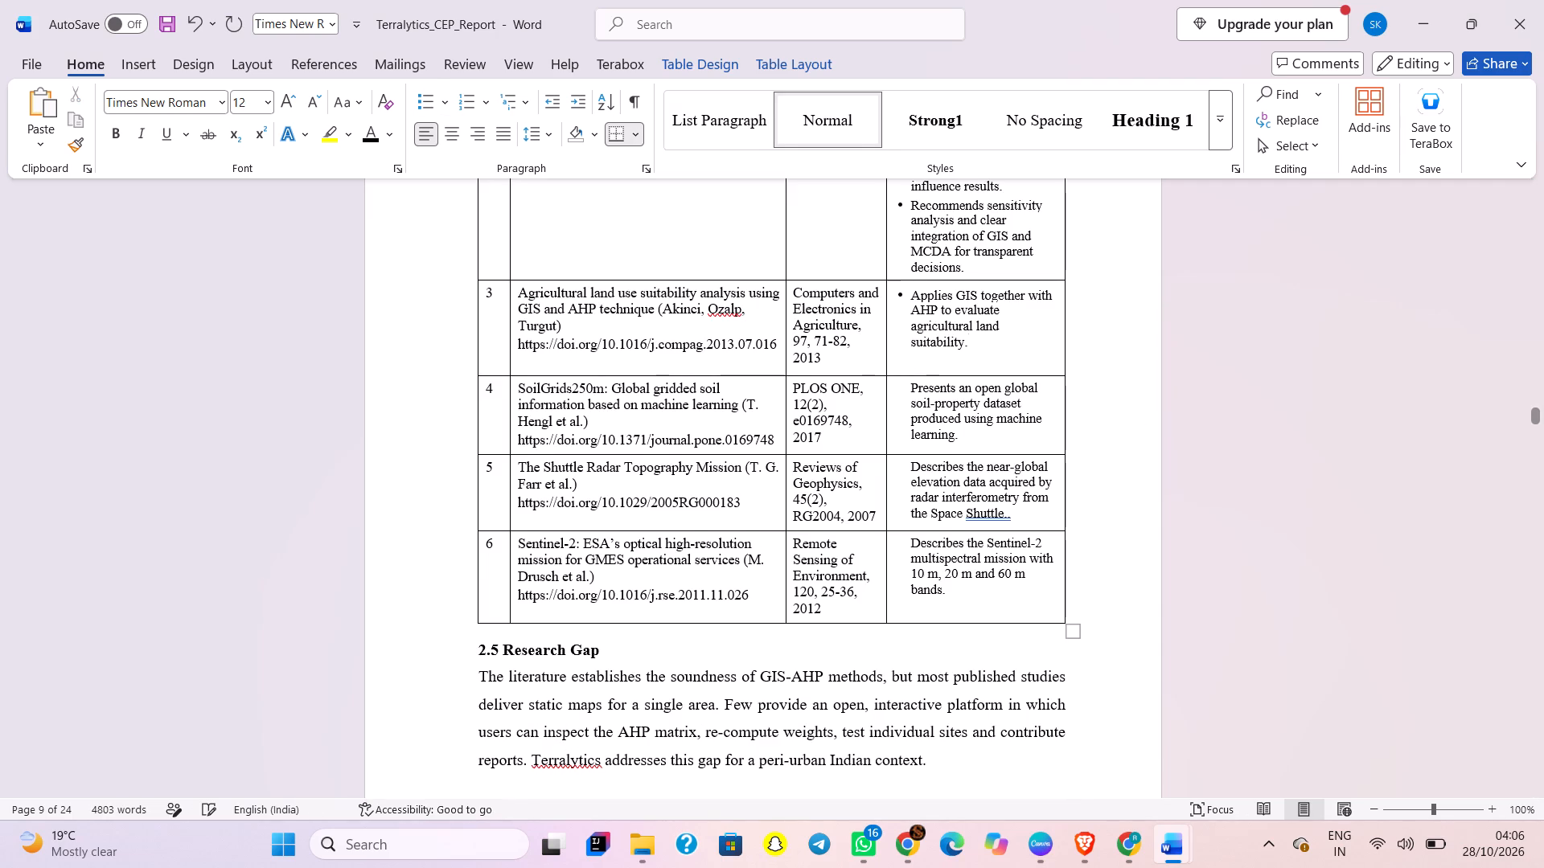
click(905, 298)
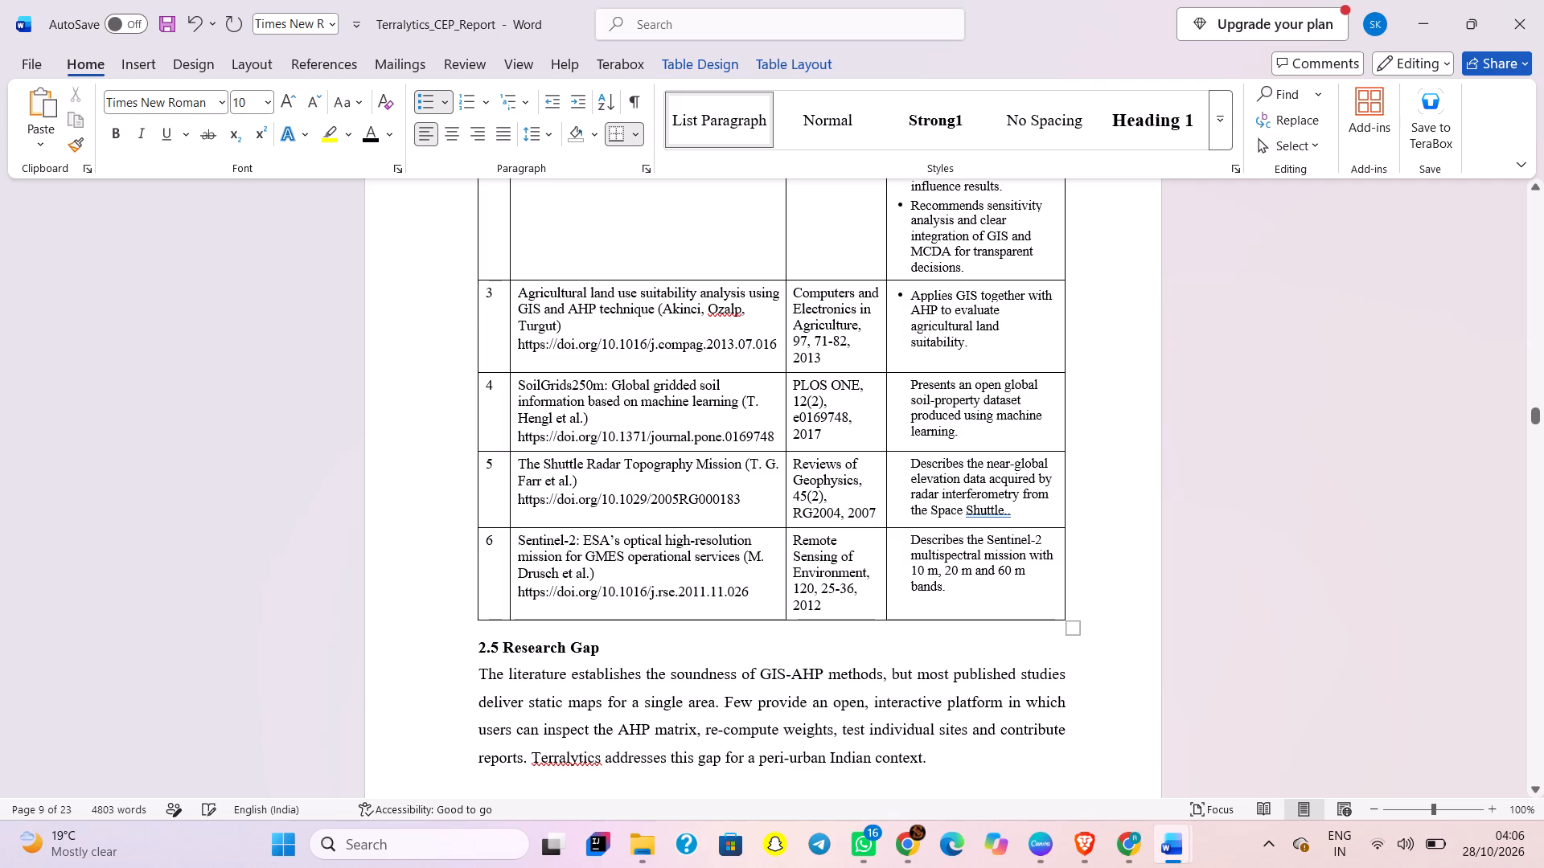
key(BackSpace)
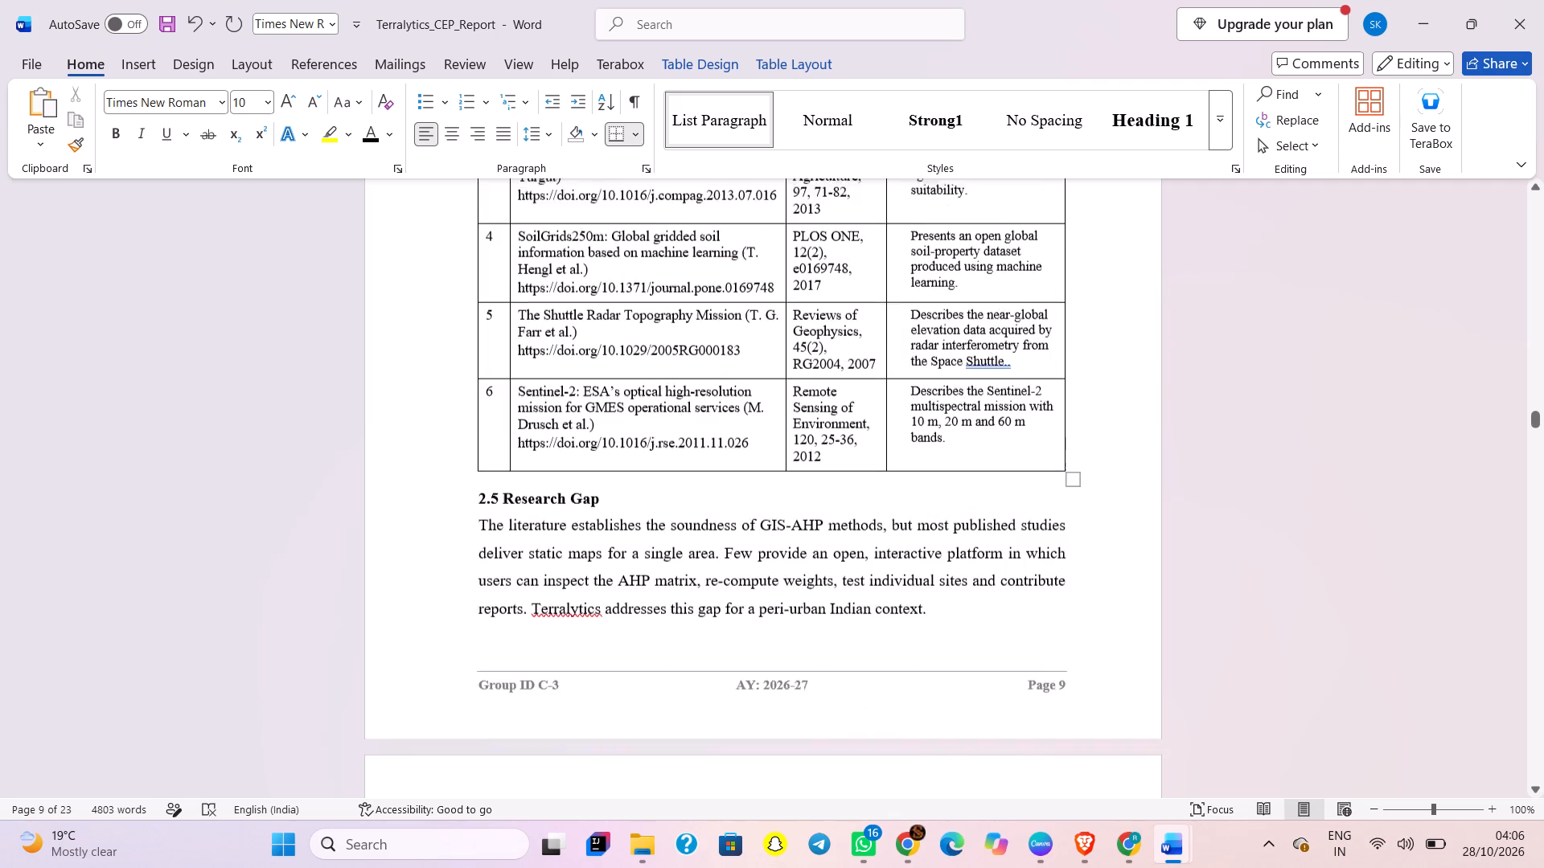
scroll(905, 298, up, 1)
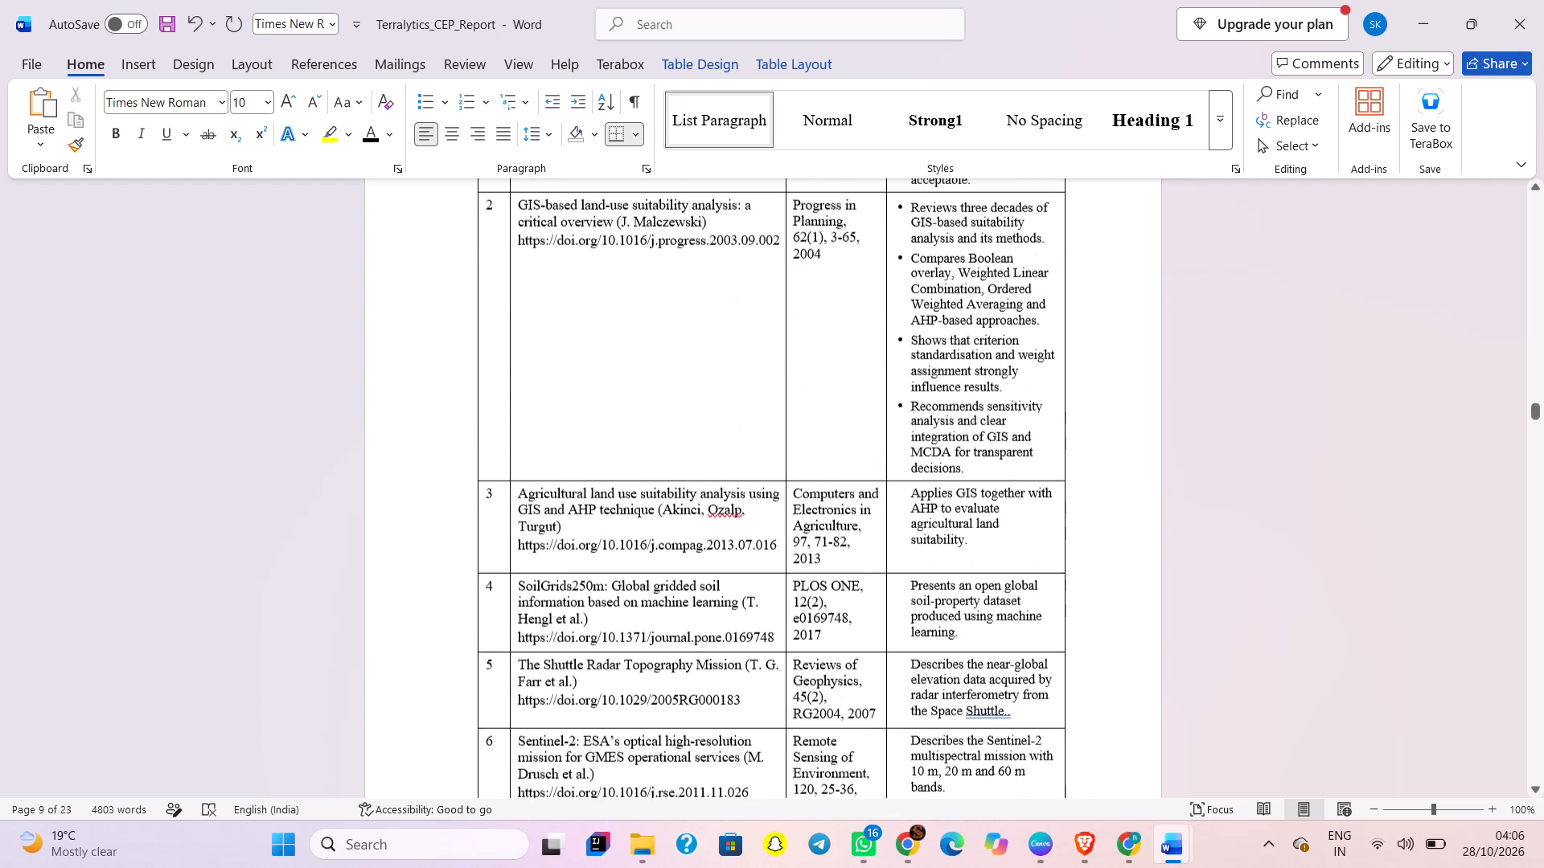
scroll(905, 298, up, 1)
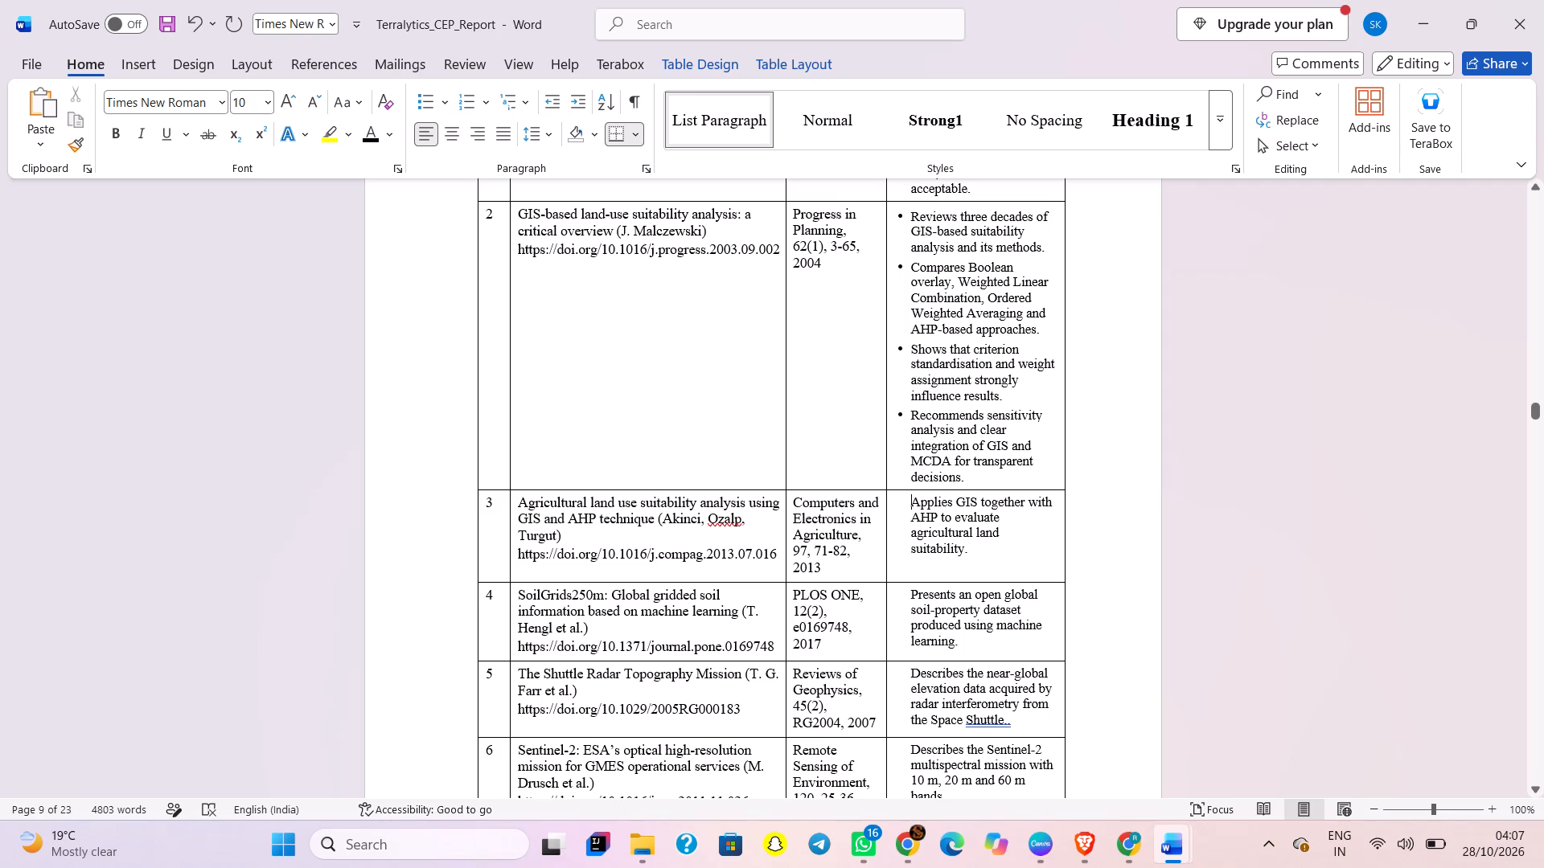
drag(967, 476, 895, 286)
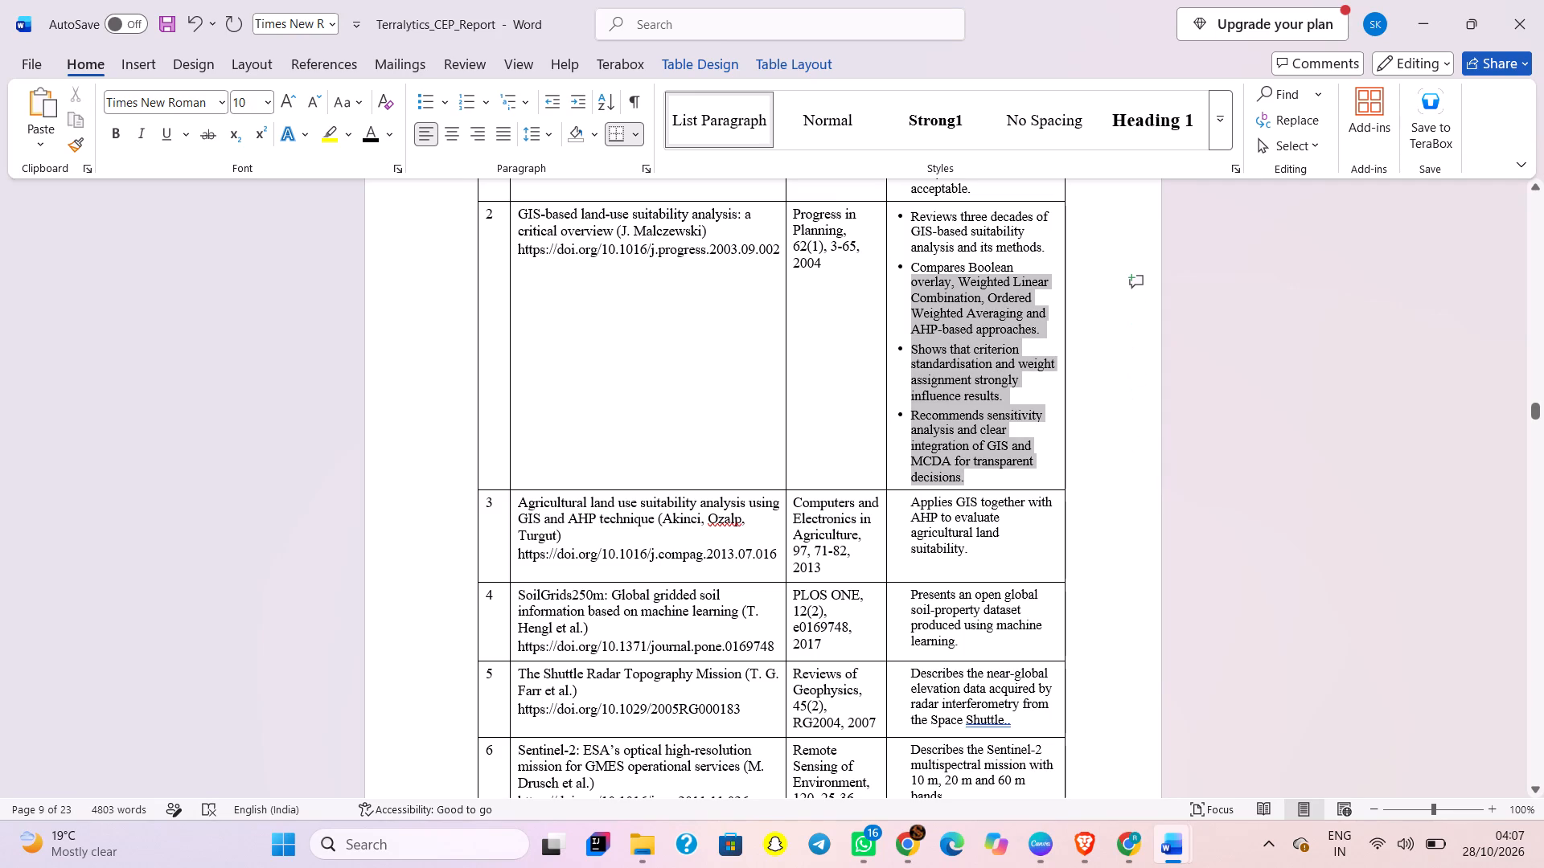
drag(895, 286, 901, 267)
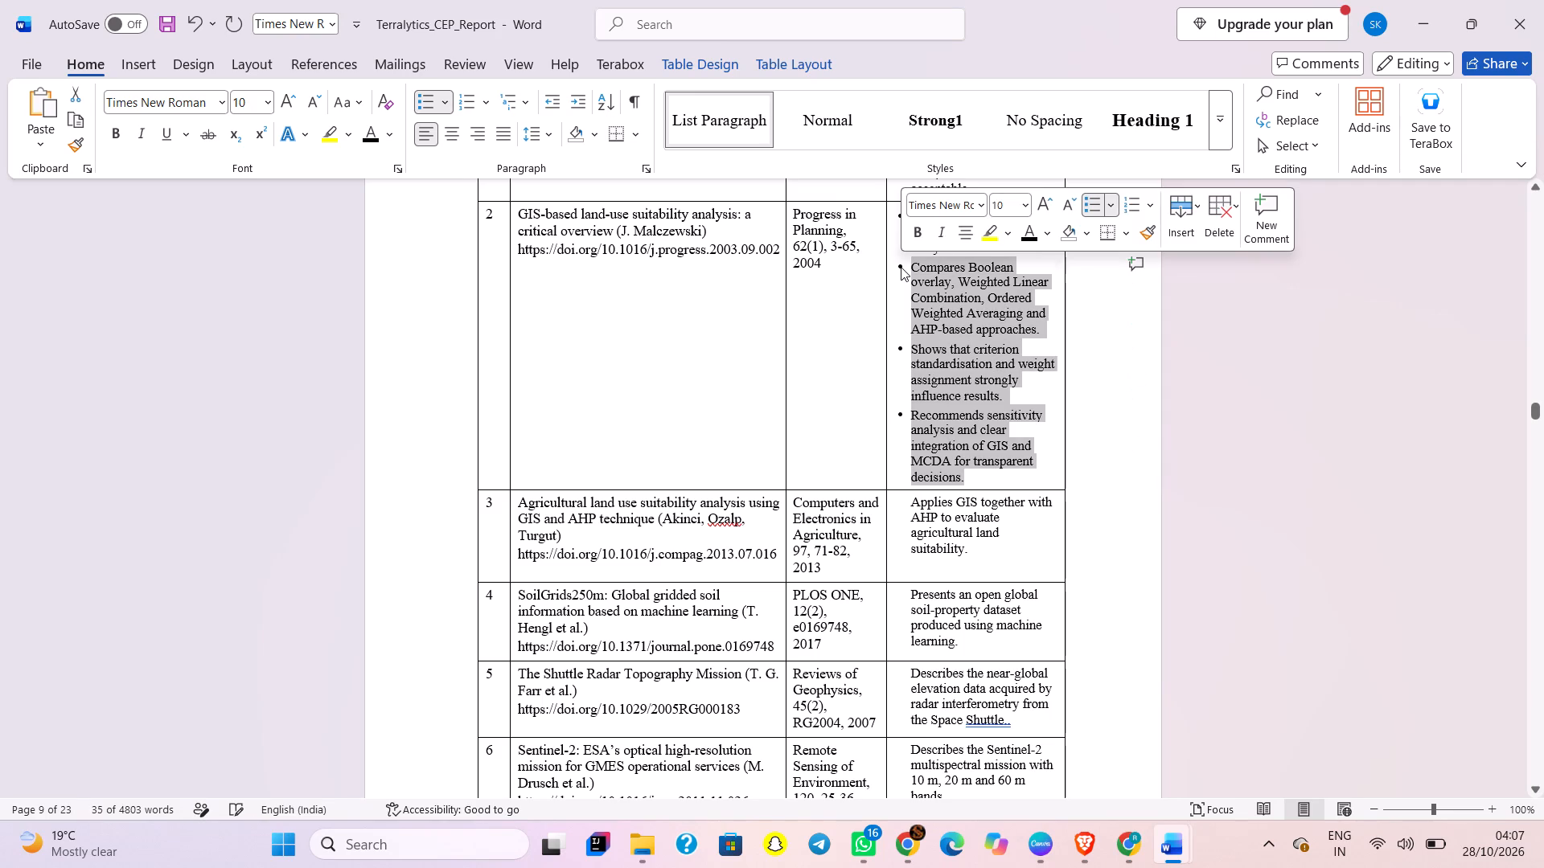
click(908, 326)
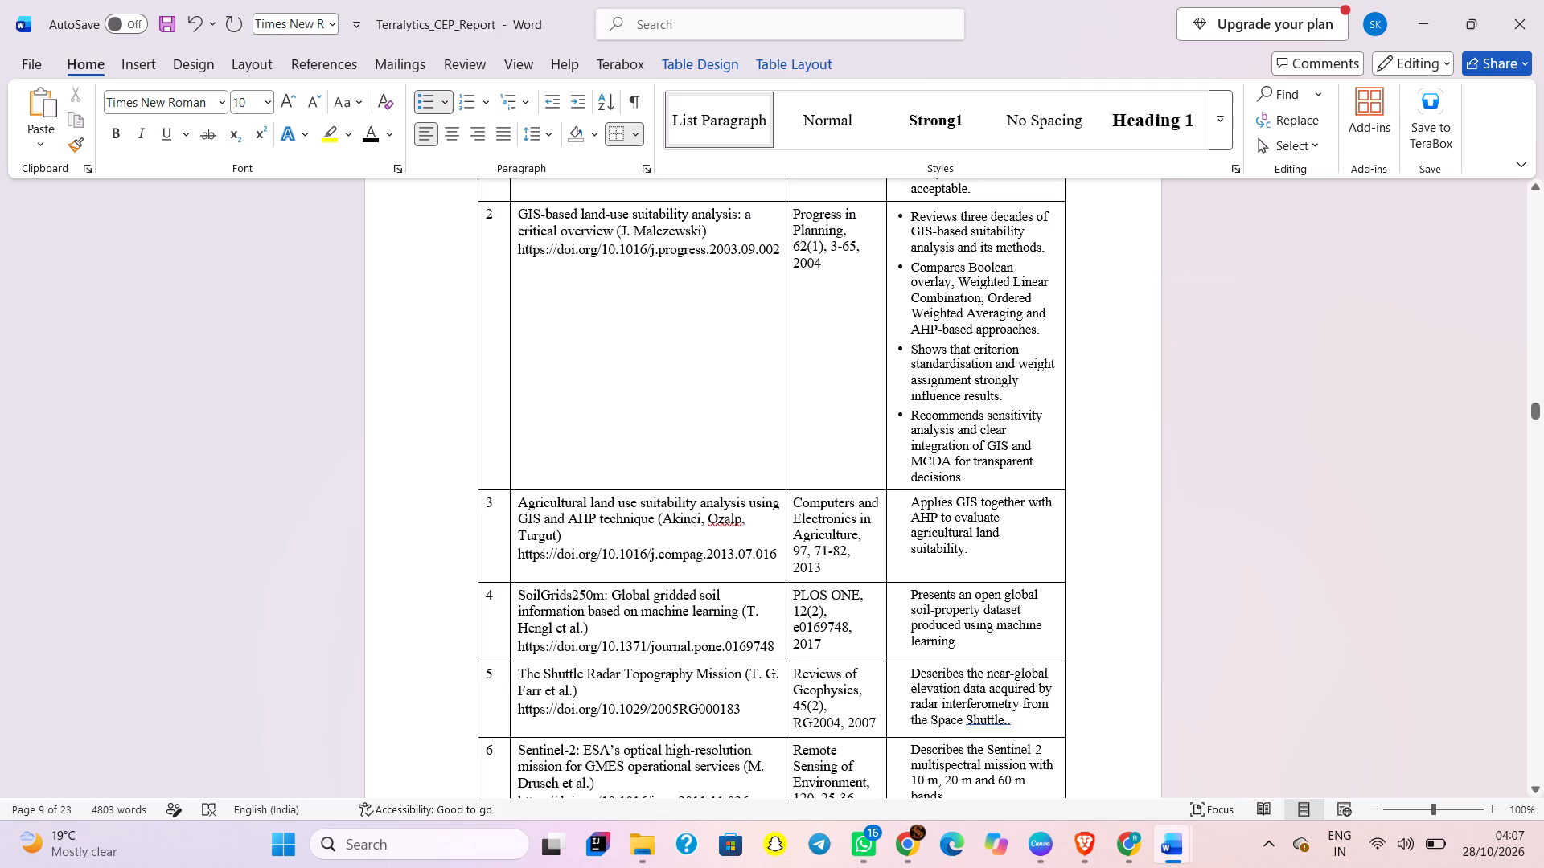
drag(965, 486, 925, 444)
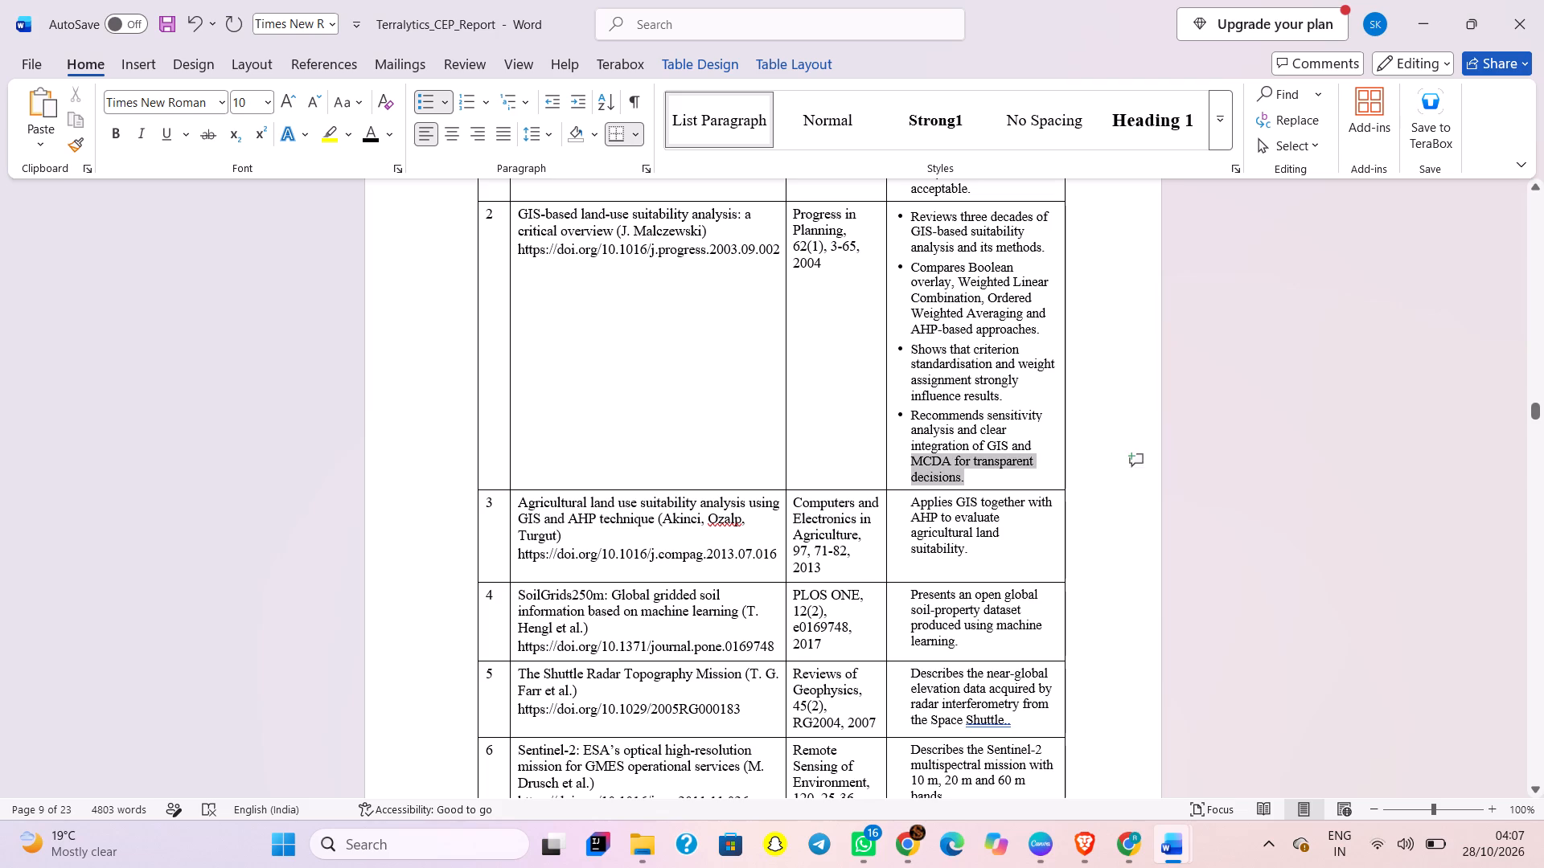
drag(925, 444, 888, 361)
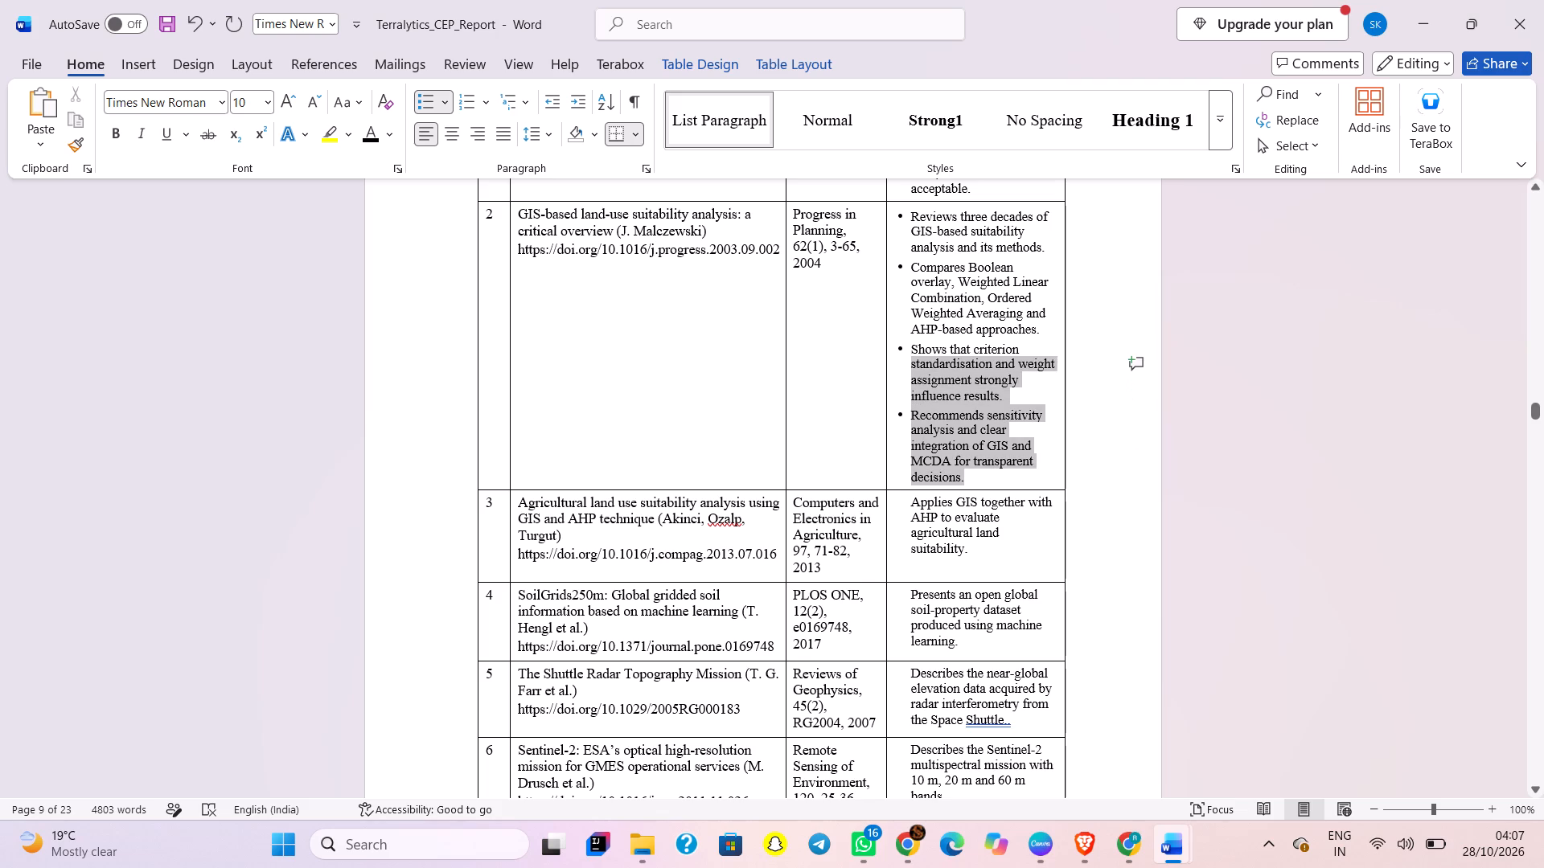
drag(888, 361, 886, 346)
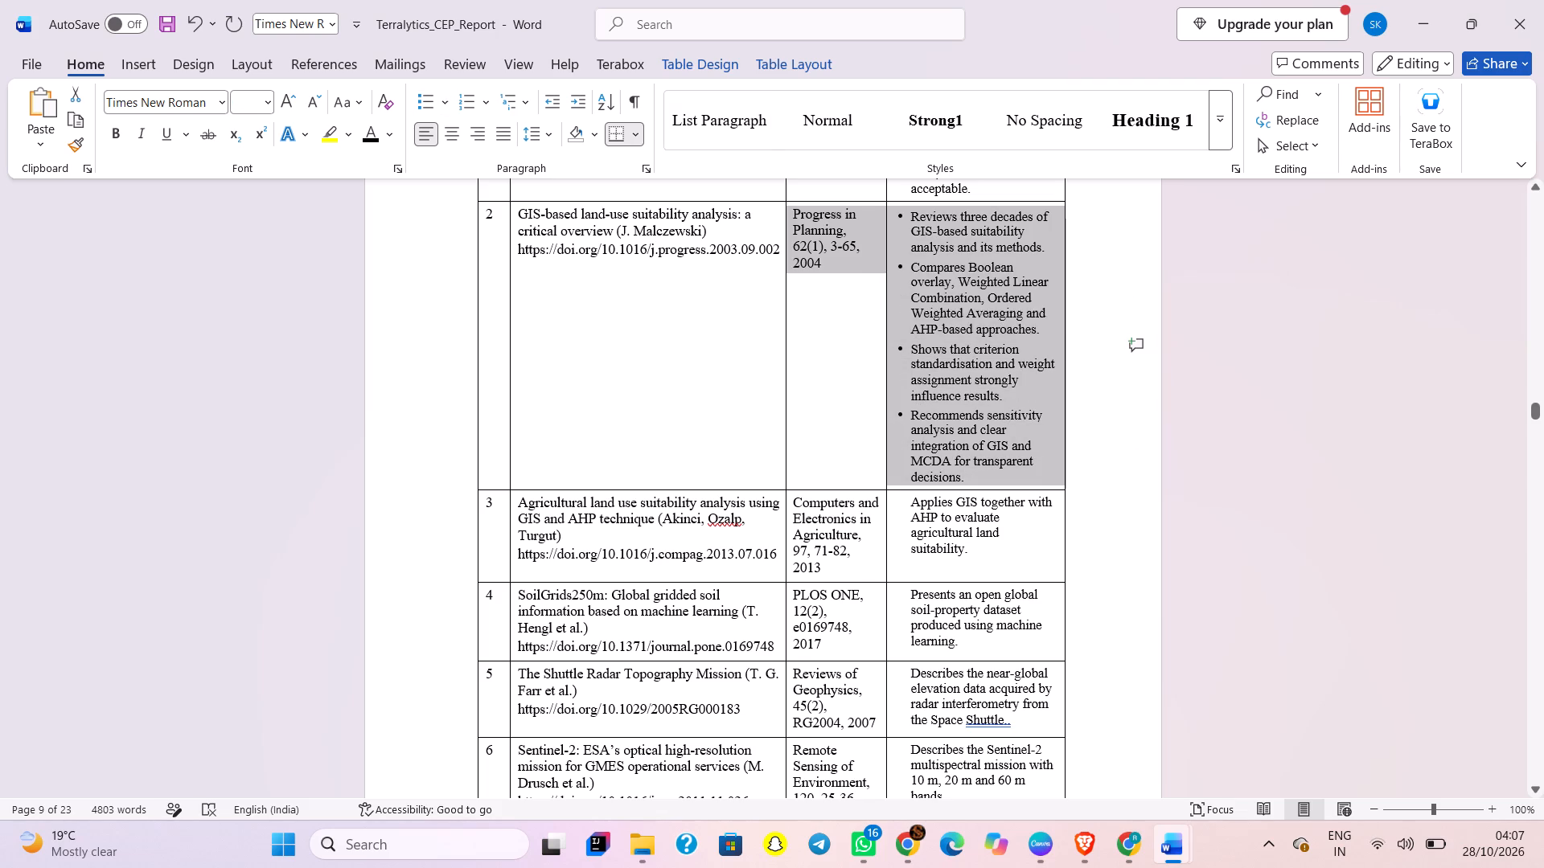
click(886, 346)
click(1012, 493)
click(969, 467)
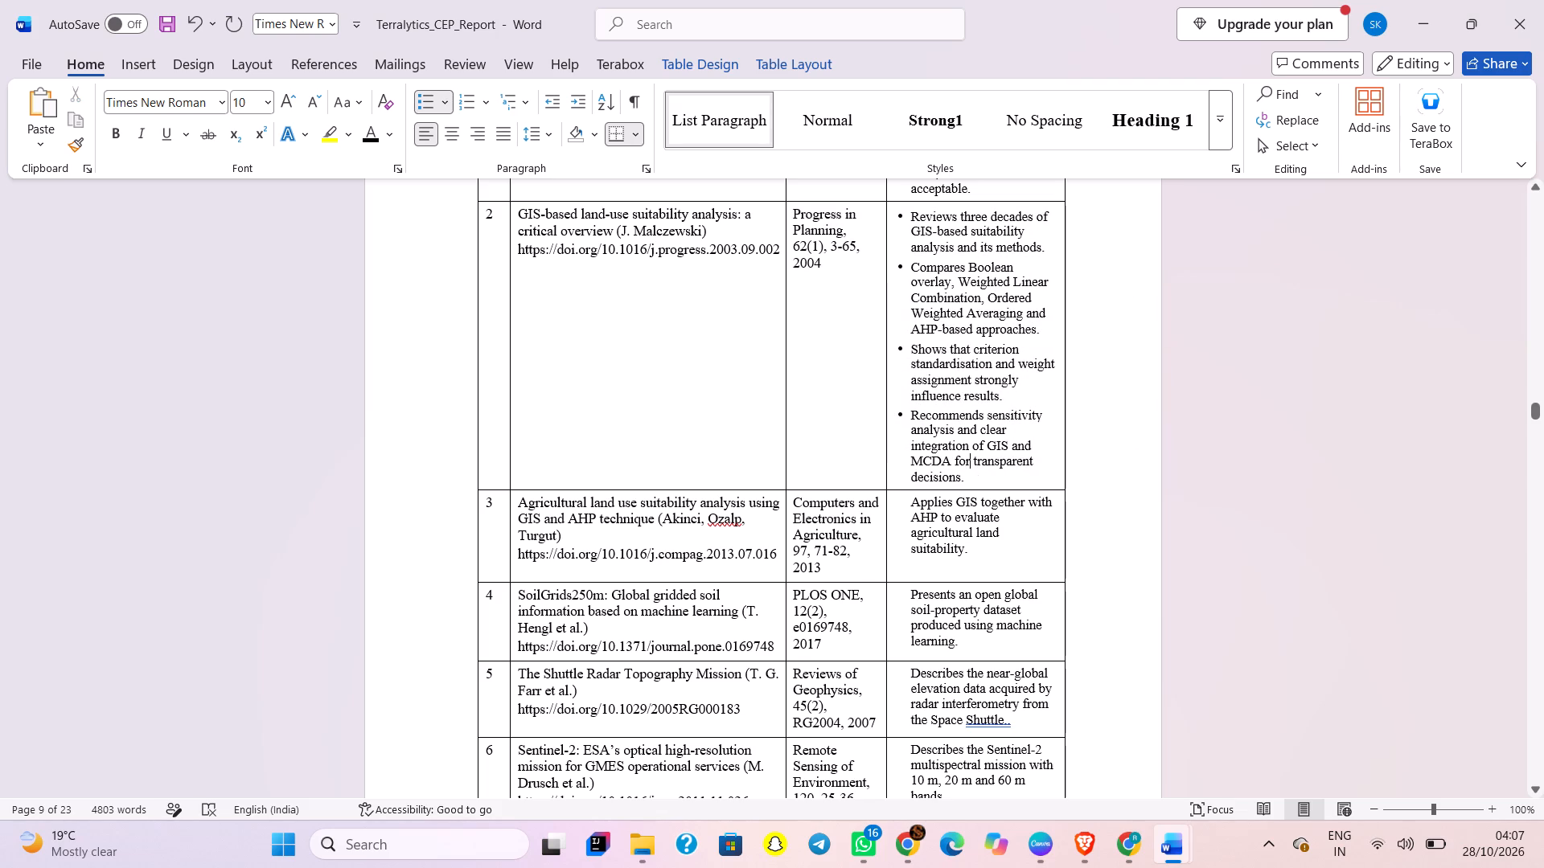
In Table 2.1, row 2, delete the last two key findings, from "Shows that criterion" through "transparent decisions.", and clear the leftover bullet.
drag(965, 475, 900, 318)
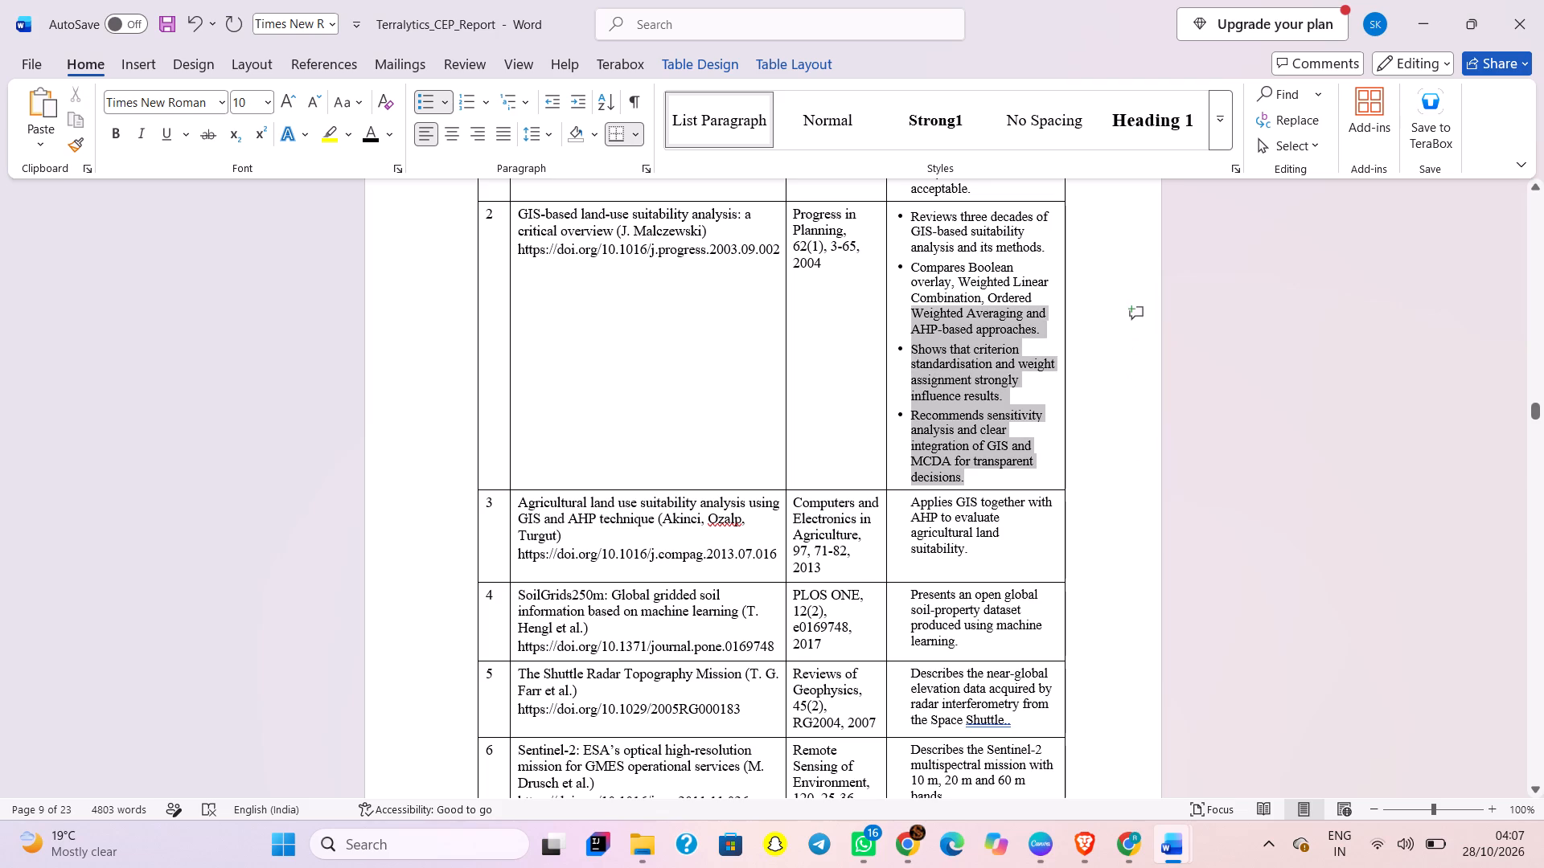
drag(900, 318, 911, 353)
key(BackSpace)
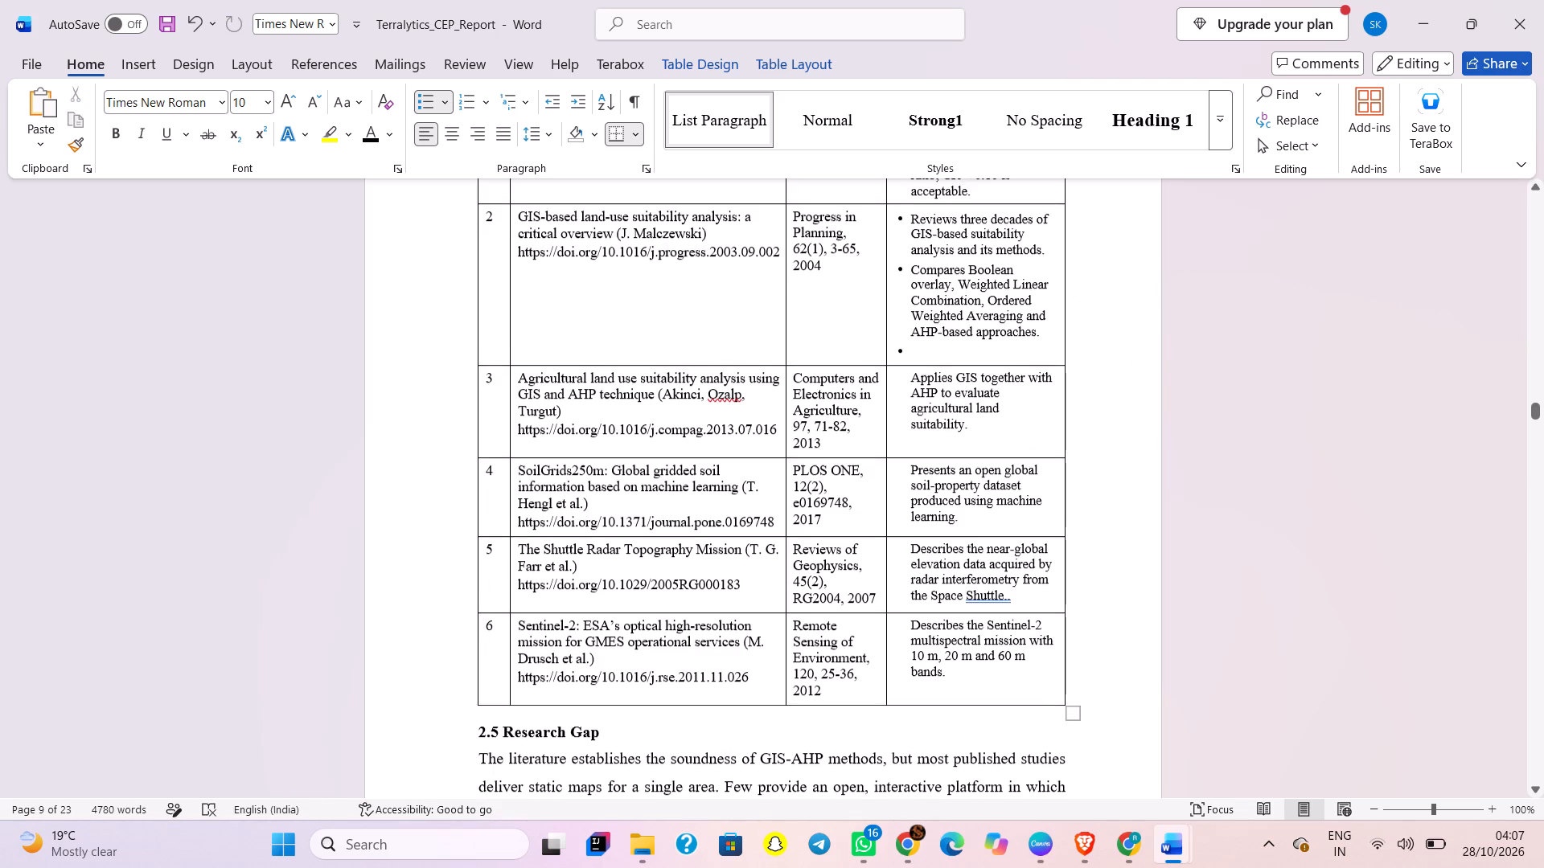
key(BackSpace)
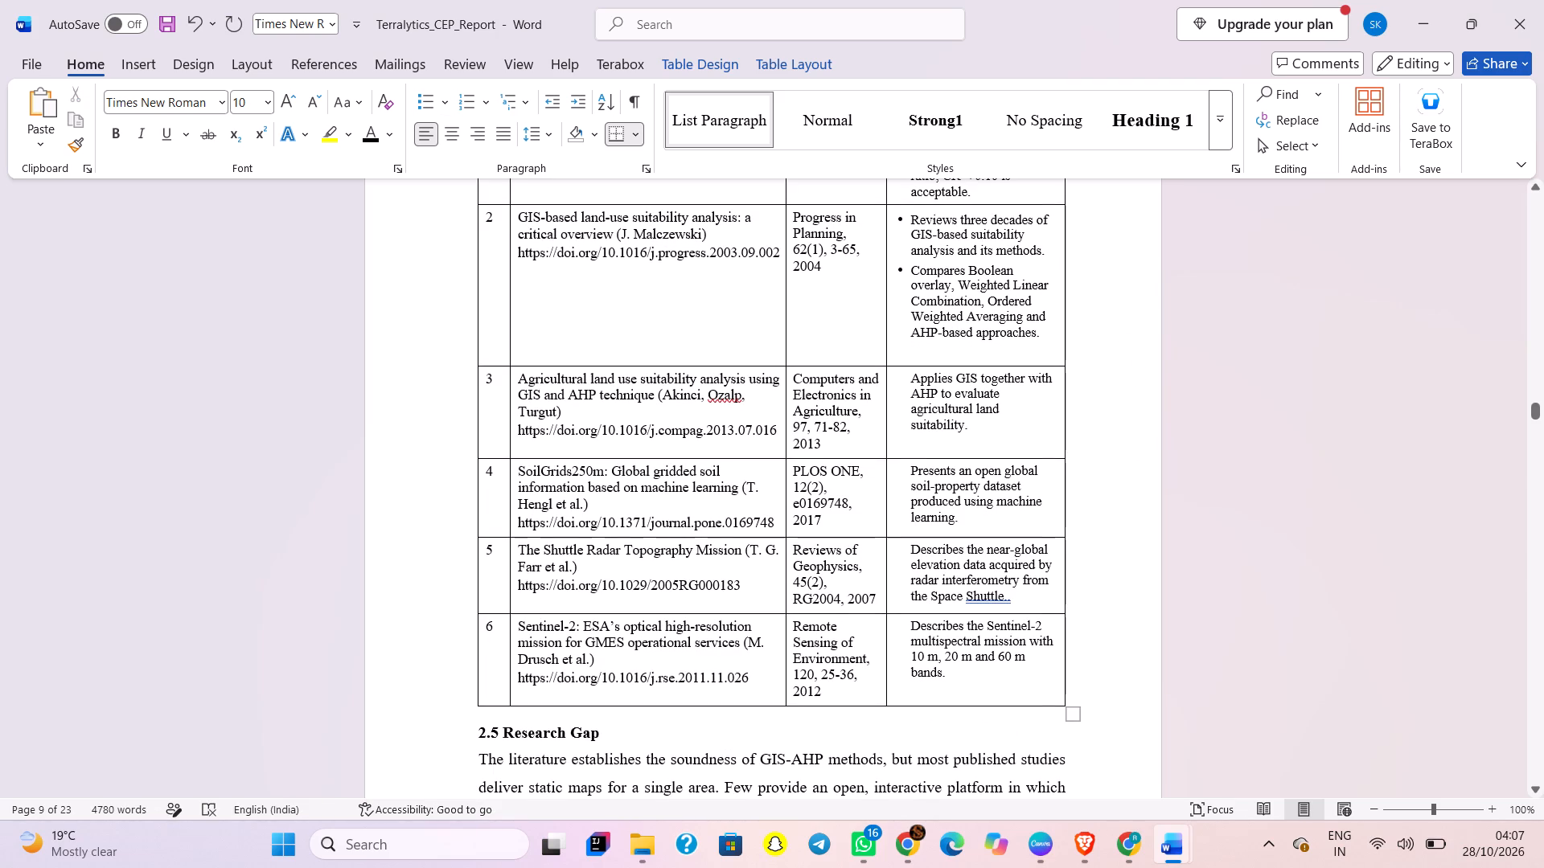
key(BackSpace)
In Table 2.1, row 1, delete the last key finding, "Defines the consistency index" through "acceptable.", along with its empty bullet line.
scroll(930, 362, up, 1)
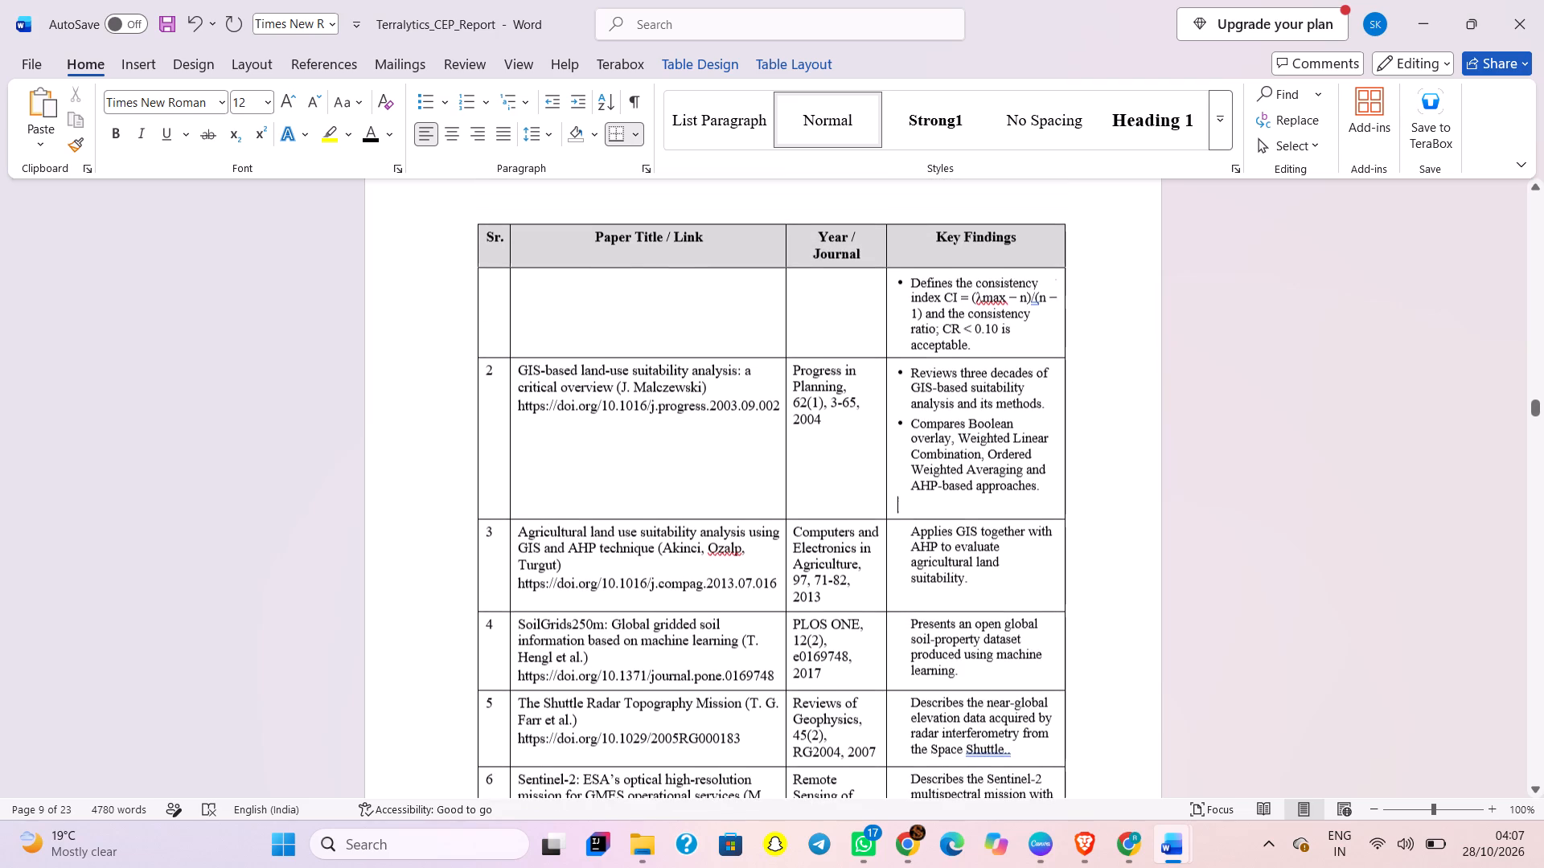
scroll(930, 362, up, 1)
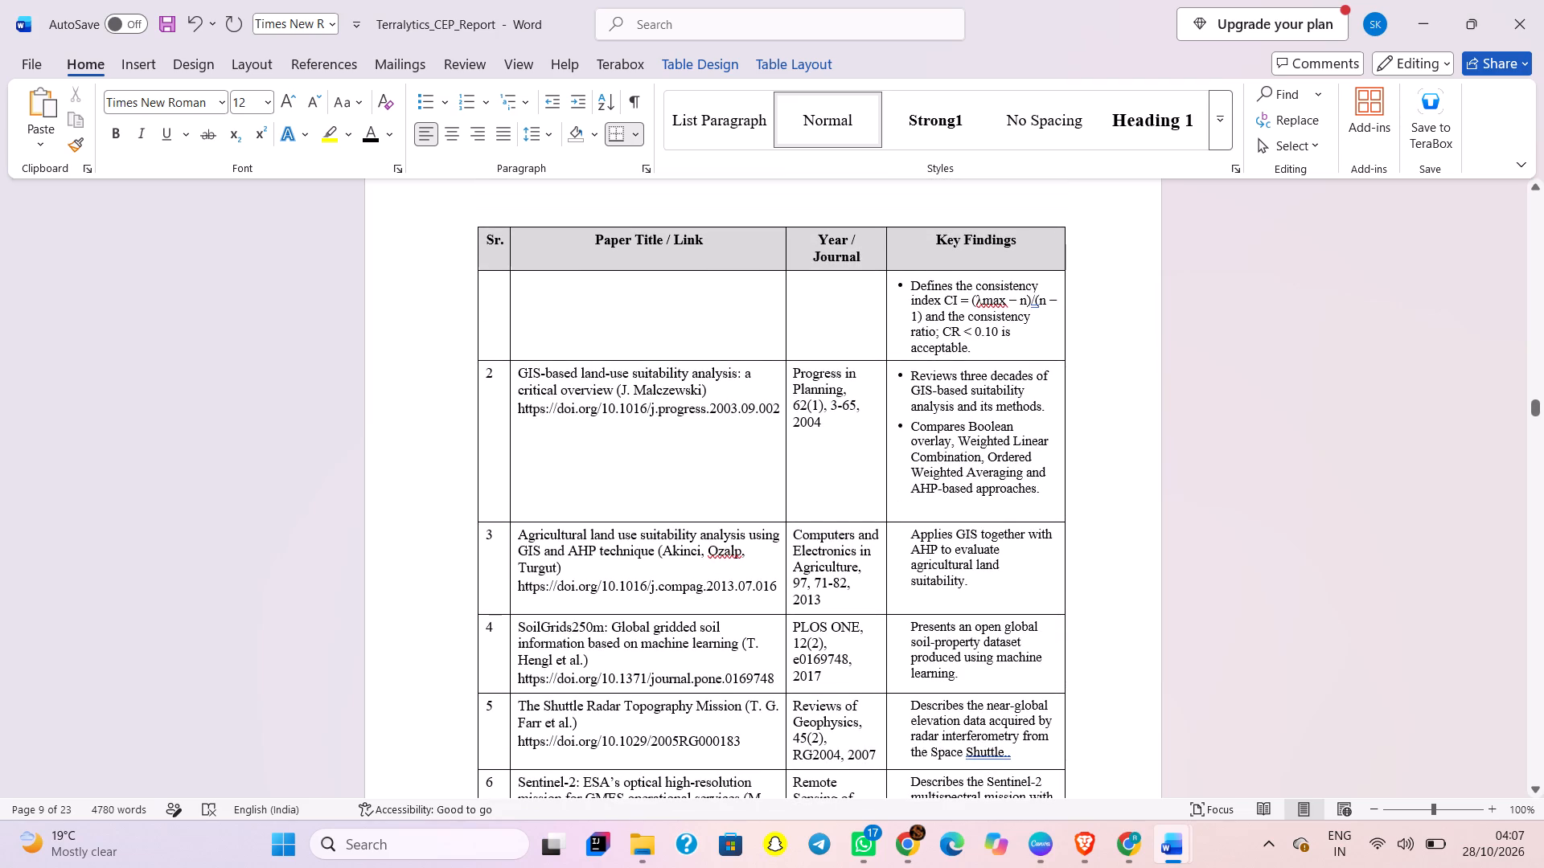
scroll(1035, 489, up, 1)
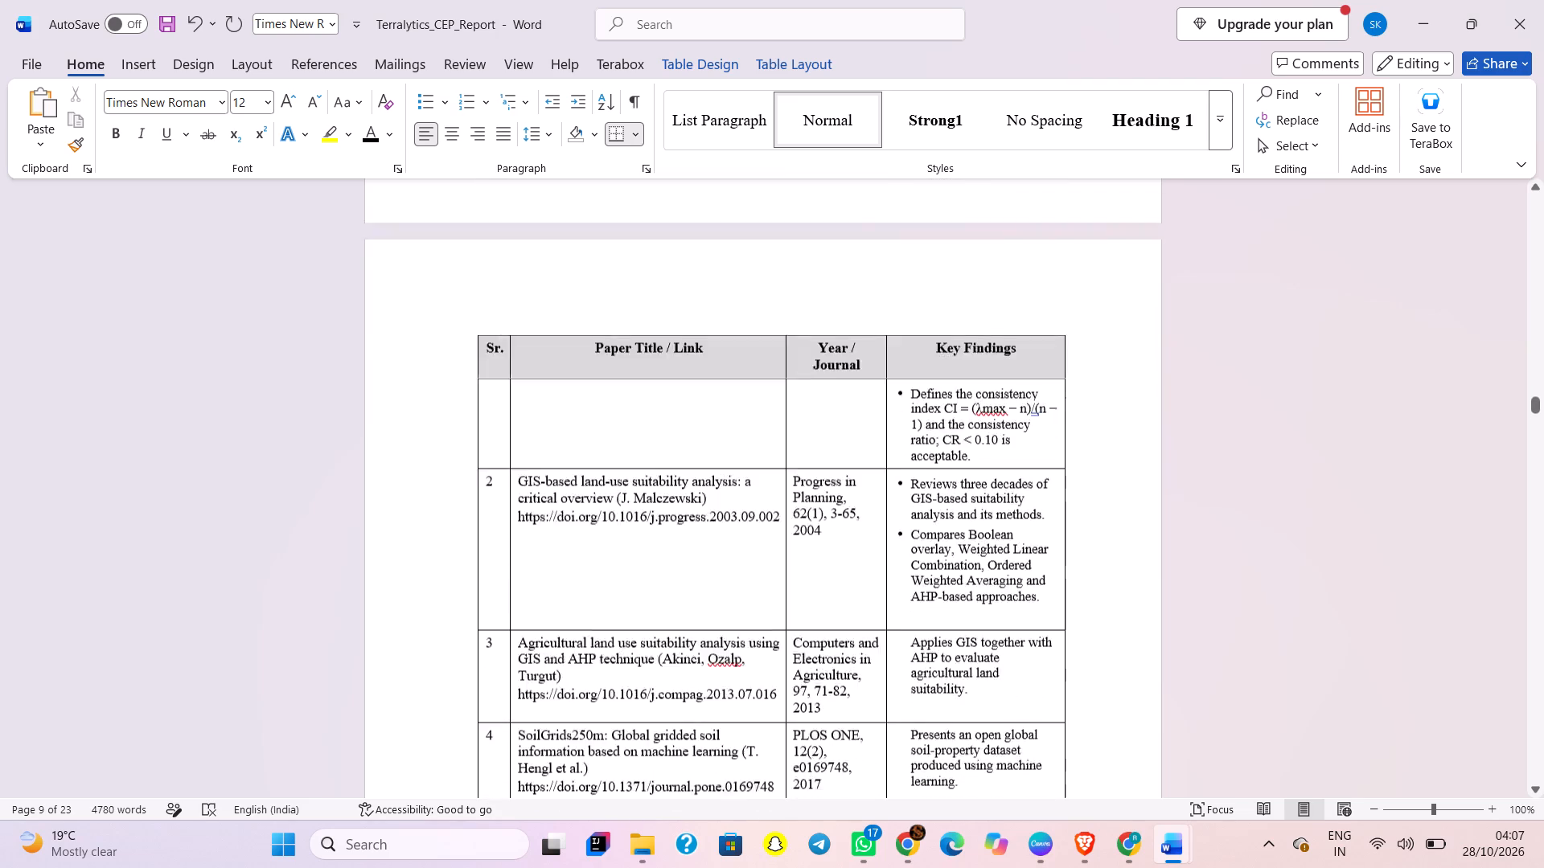
scroll(1035, 489, up, 2)
drag(976, 655, 889, 579)
key(BackSpace)
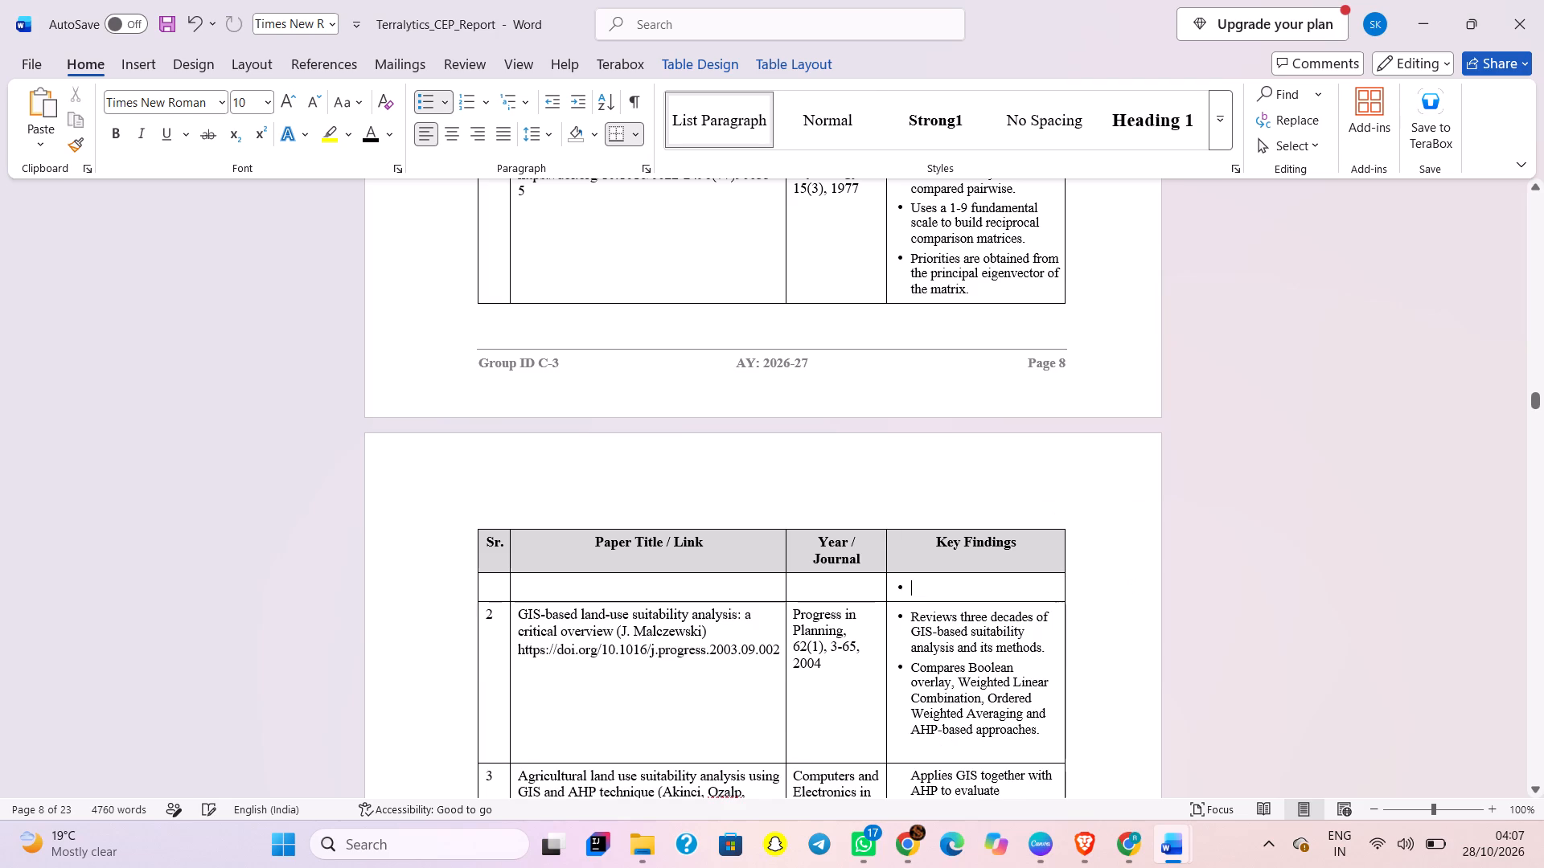
key(BackSpace)
key(BackSpace)
key(BackSpace)
key(BackSpace)
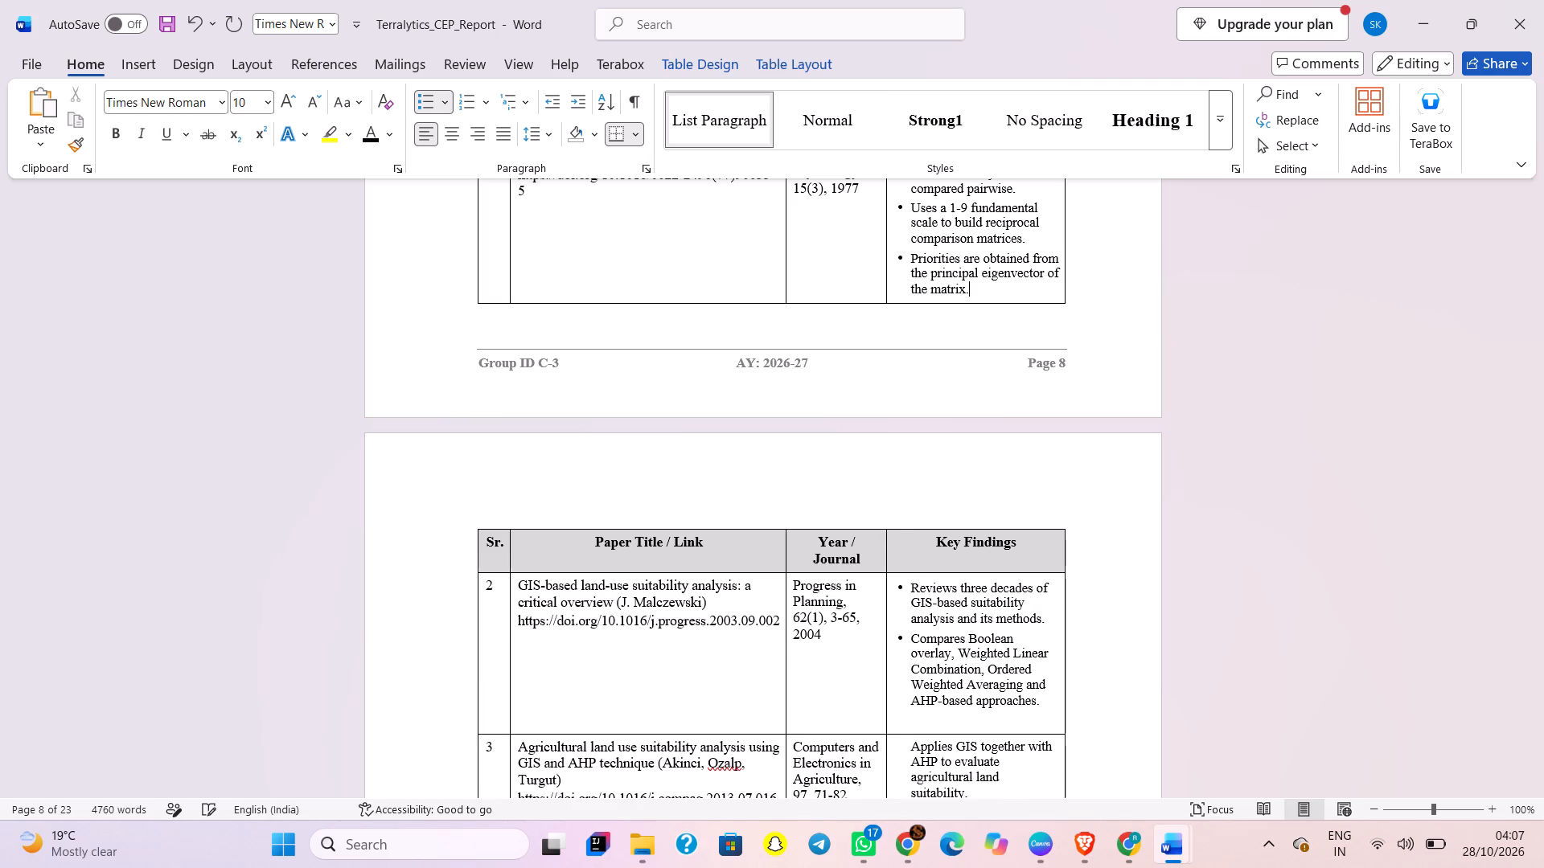
In Table 2.1, row 1, delete the "Priorities are obtained from the principal eigenvector of the matrix." finding and its bullet.
scroll(889, 579, up, 1)
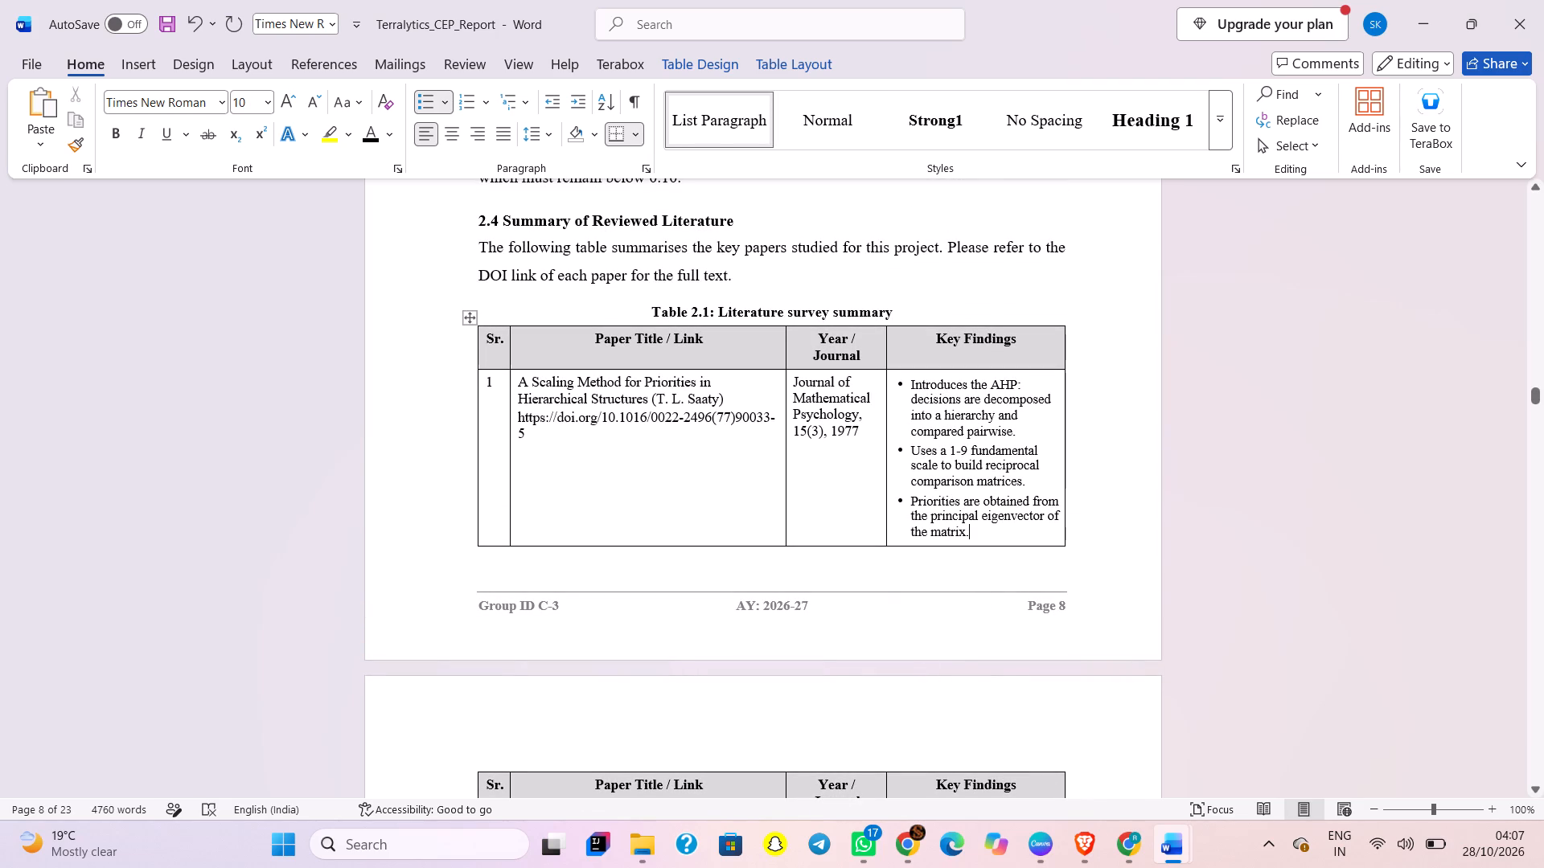
drag(975, 534, 905, 493)
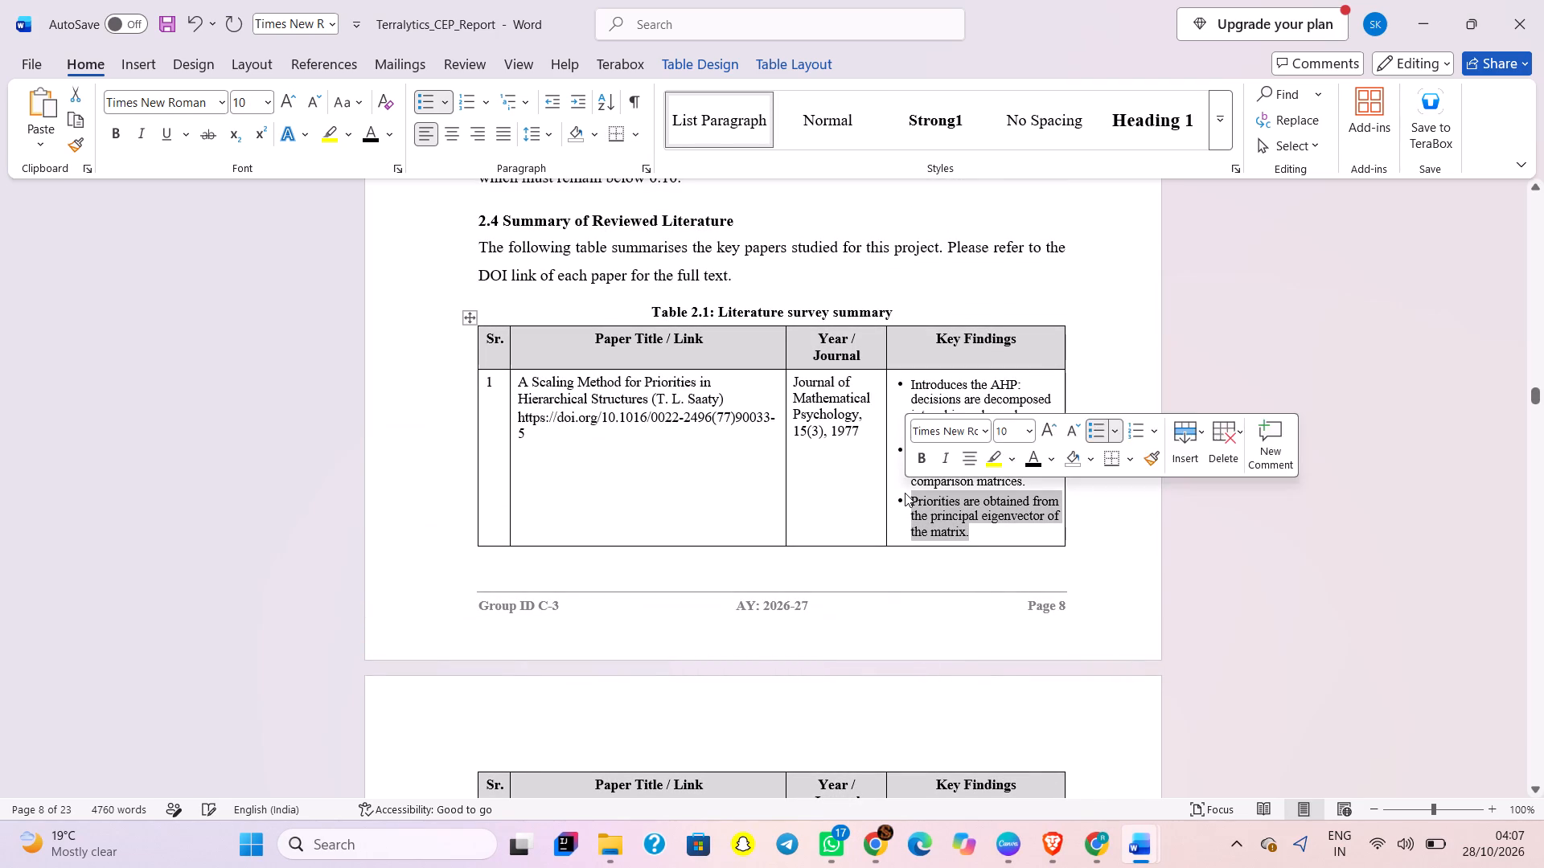
key(BackSpace)
key(BackSpace)
key(BackSpace)
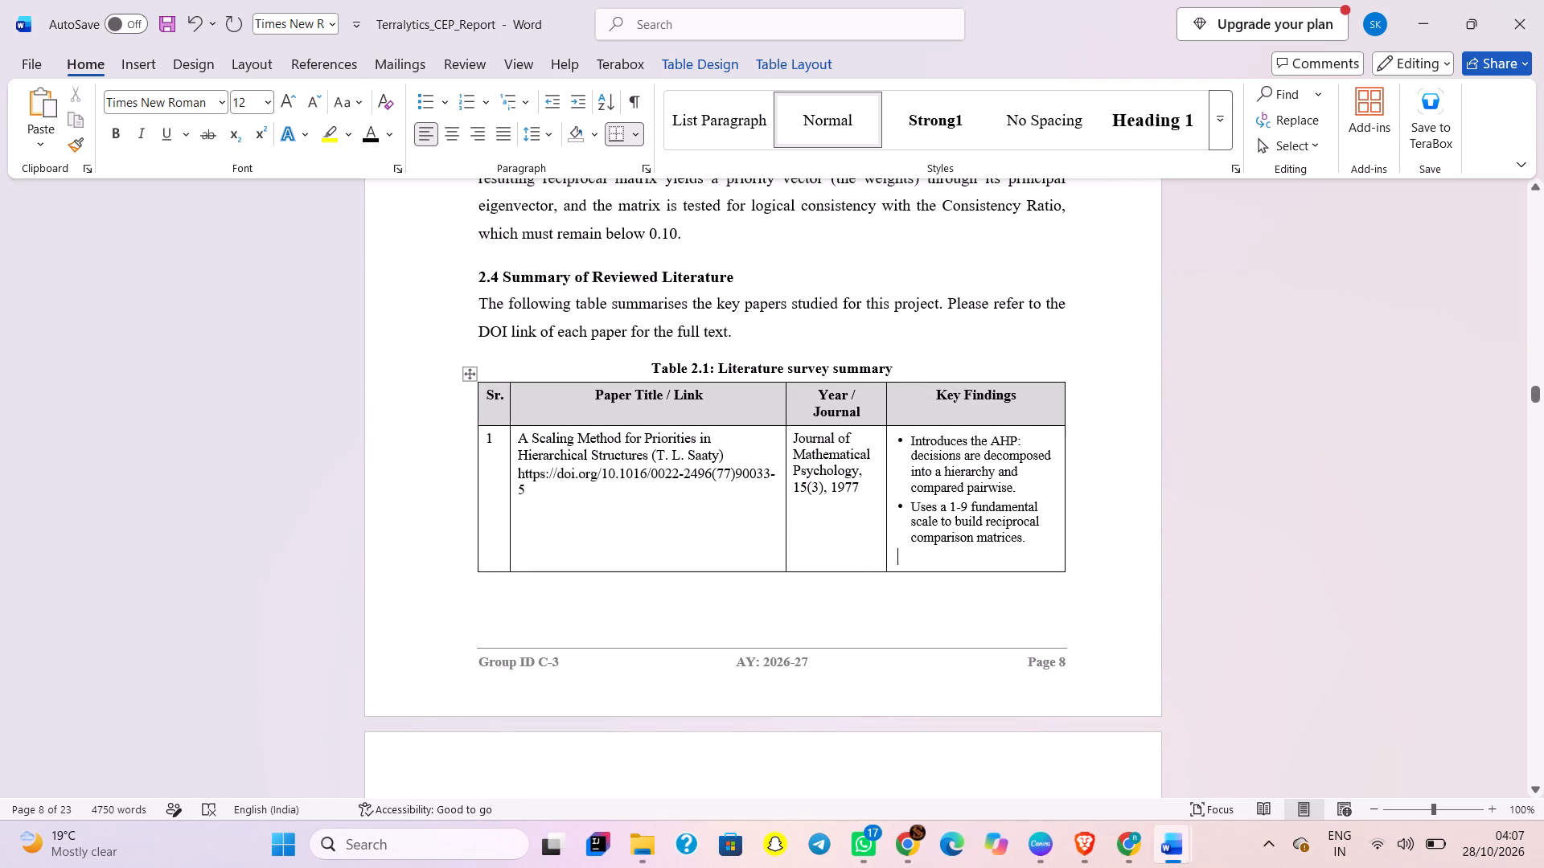
In Table 2.1, row 1, delete the "Uses a 1-9 fundamental scale to build reciprocal comparison matrices." finding and its bullet.
drag(1025, 542, 943, 531)
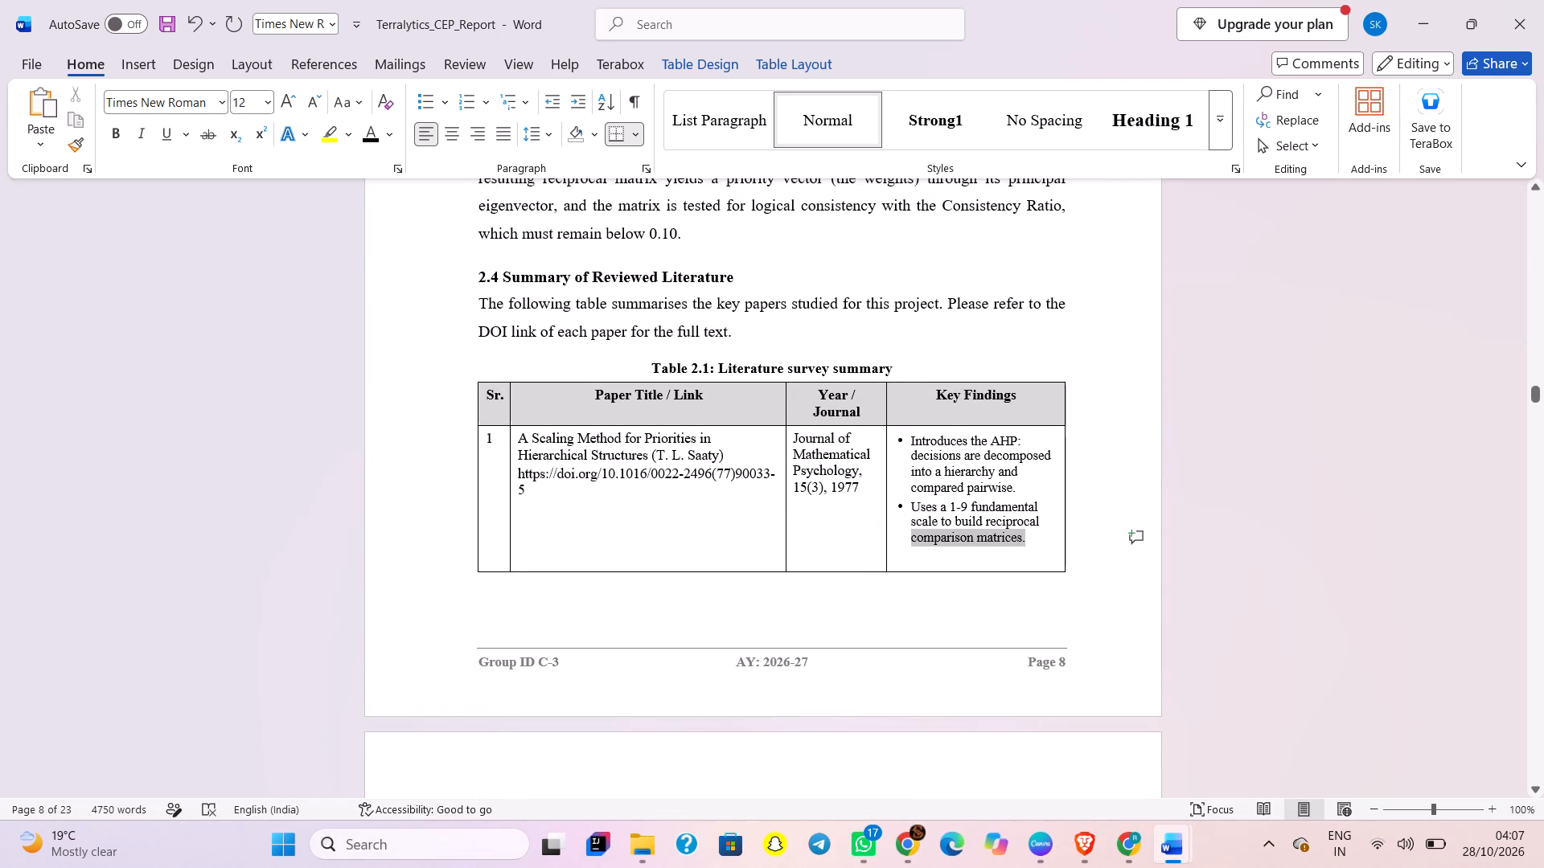
drag(943, 531, 908, 512)
key(BackSpace)
key(BackSpace)
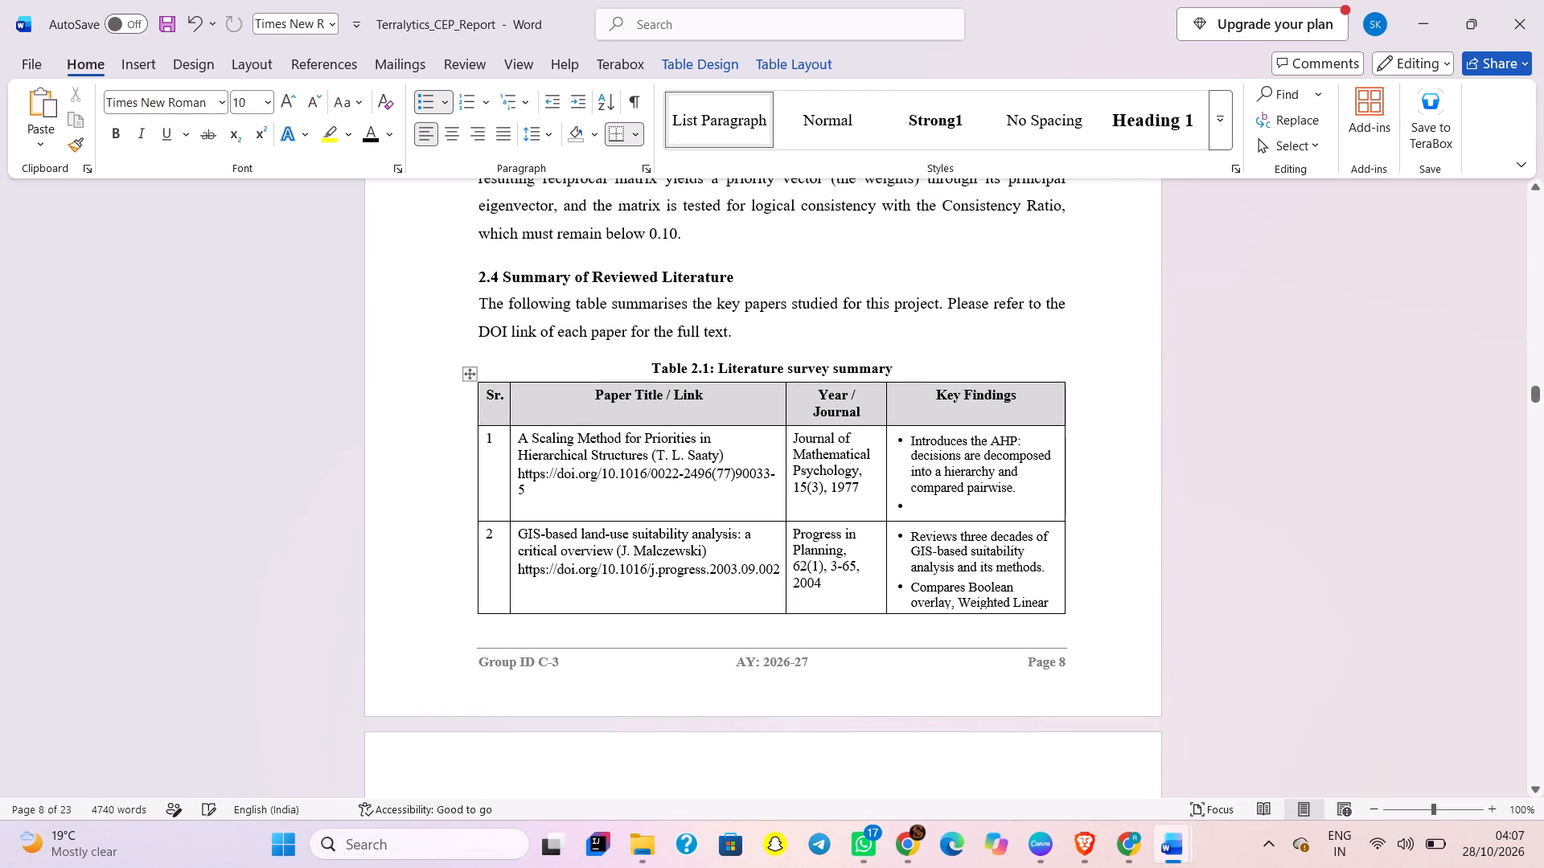
In row 2, delete the finding from "Compares Boolean overlay" through "AHP-based approaches.", along with its bullet and the leftover empty line.
scroll(908, 512, down, 1)
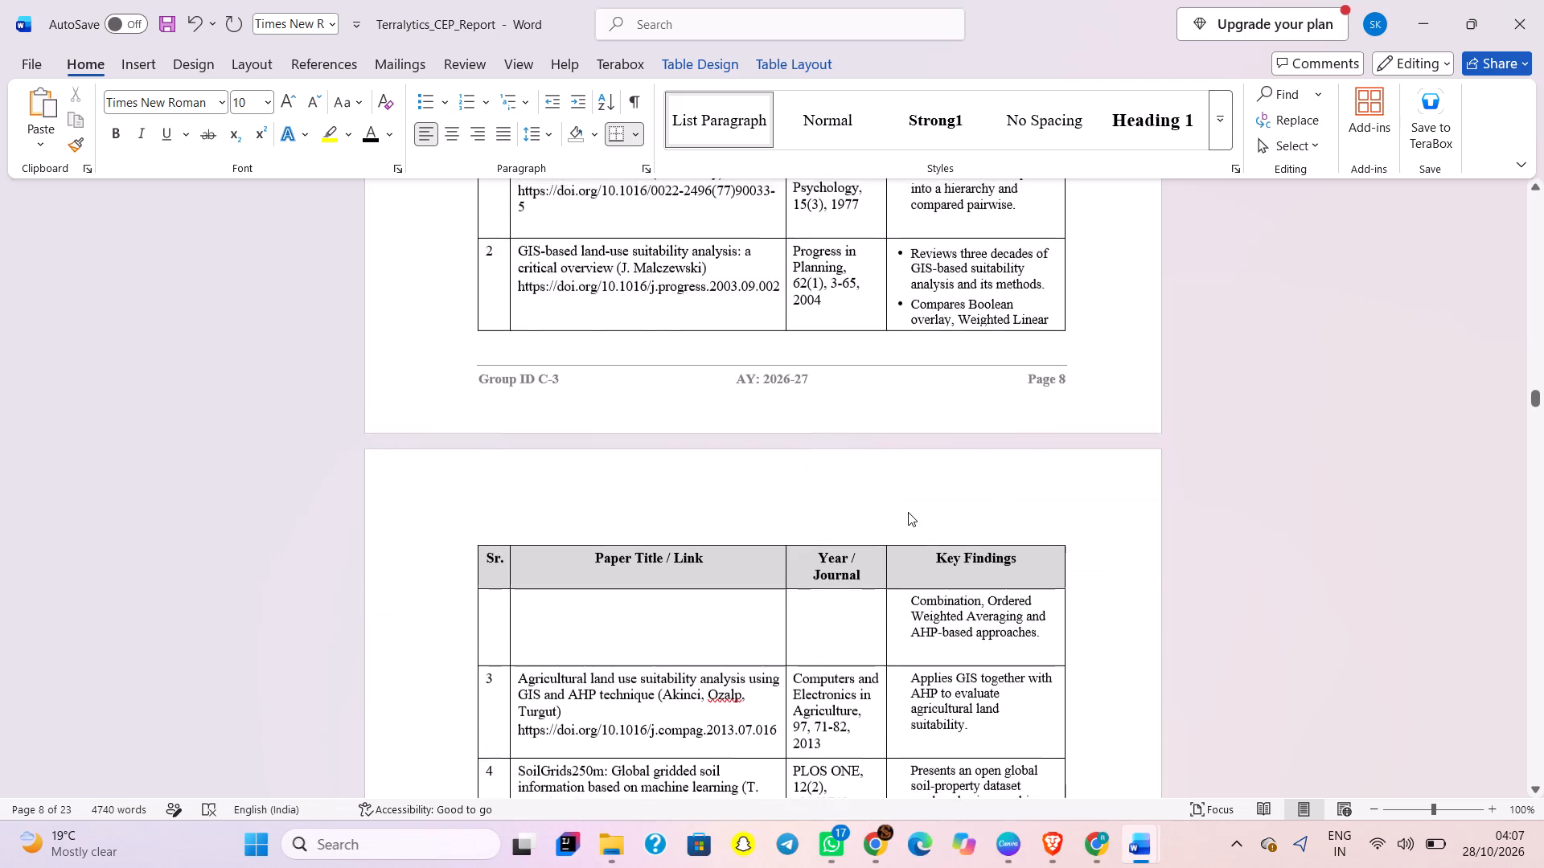
scroll(1009, 454, down, 1)
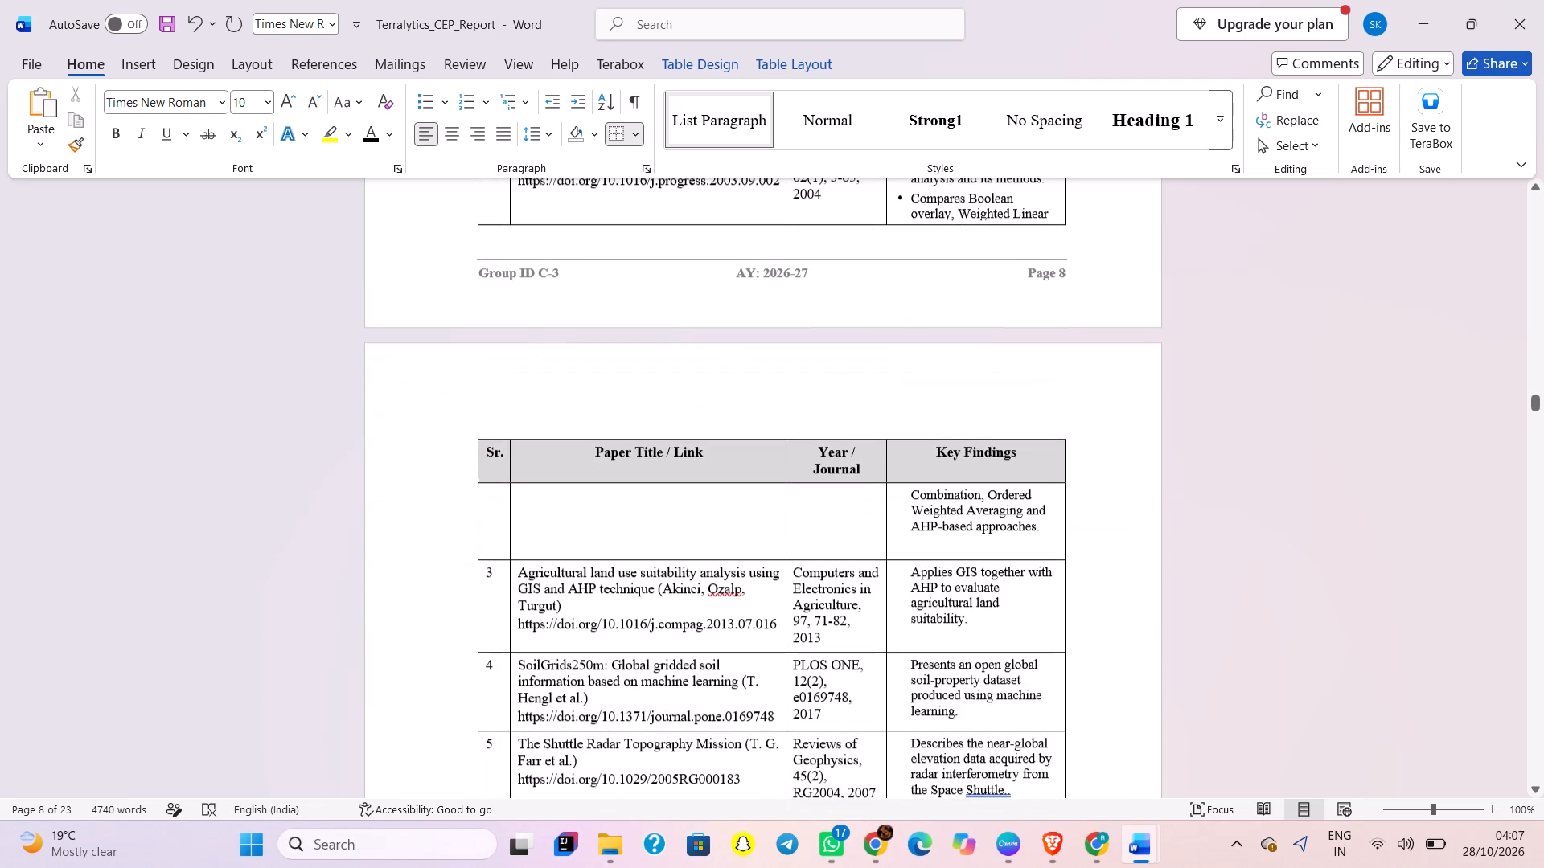
drag(1043, 539, 904, 495)
key(BackSpace)
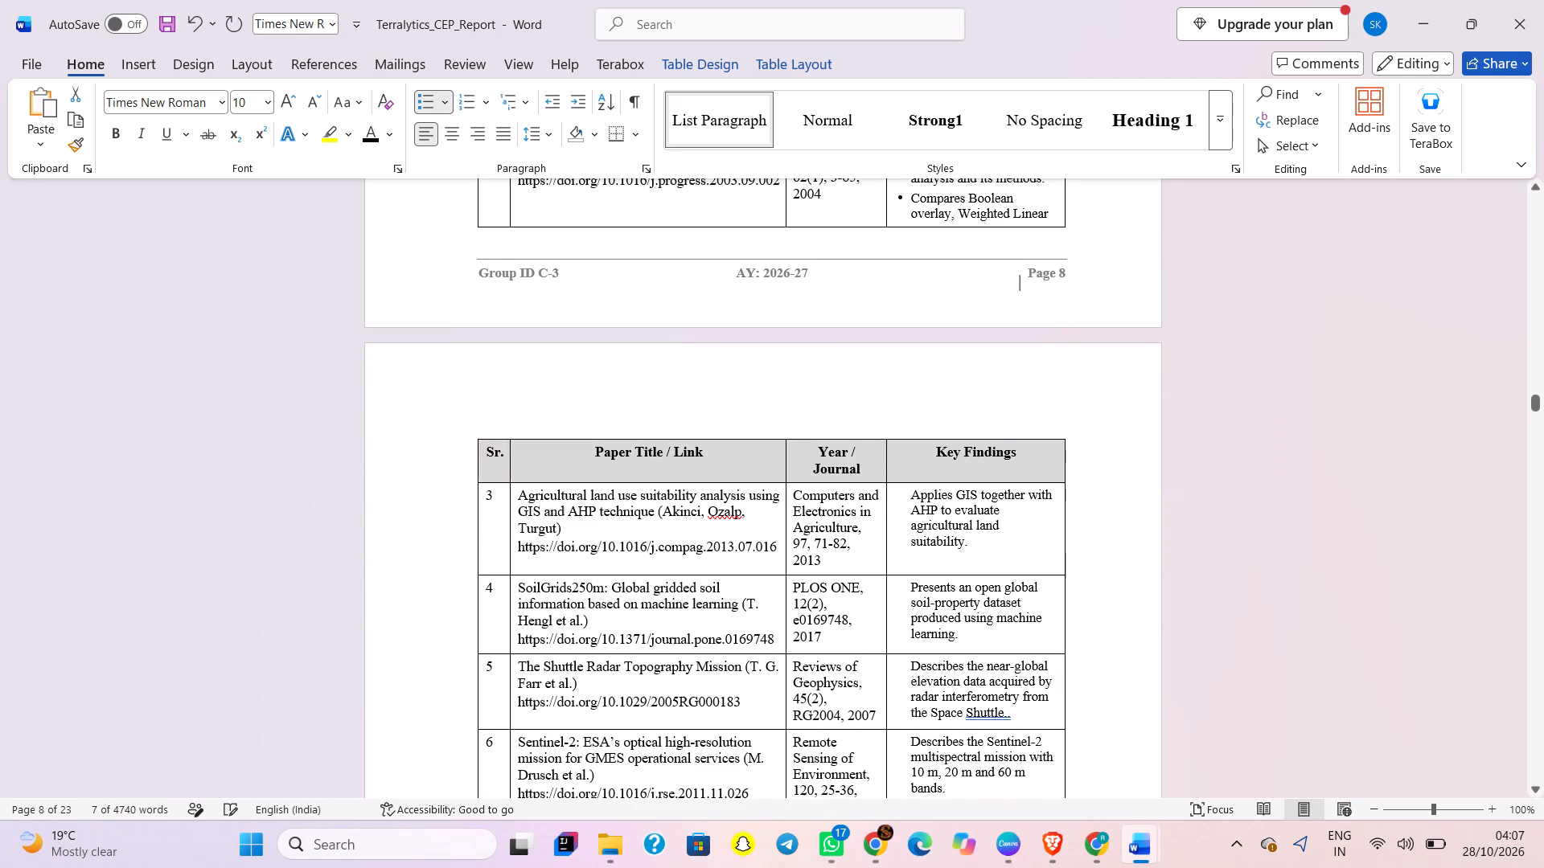
scroll(904, 495, up, 1)
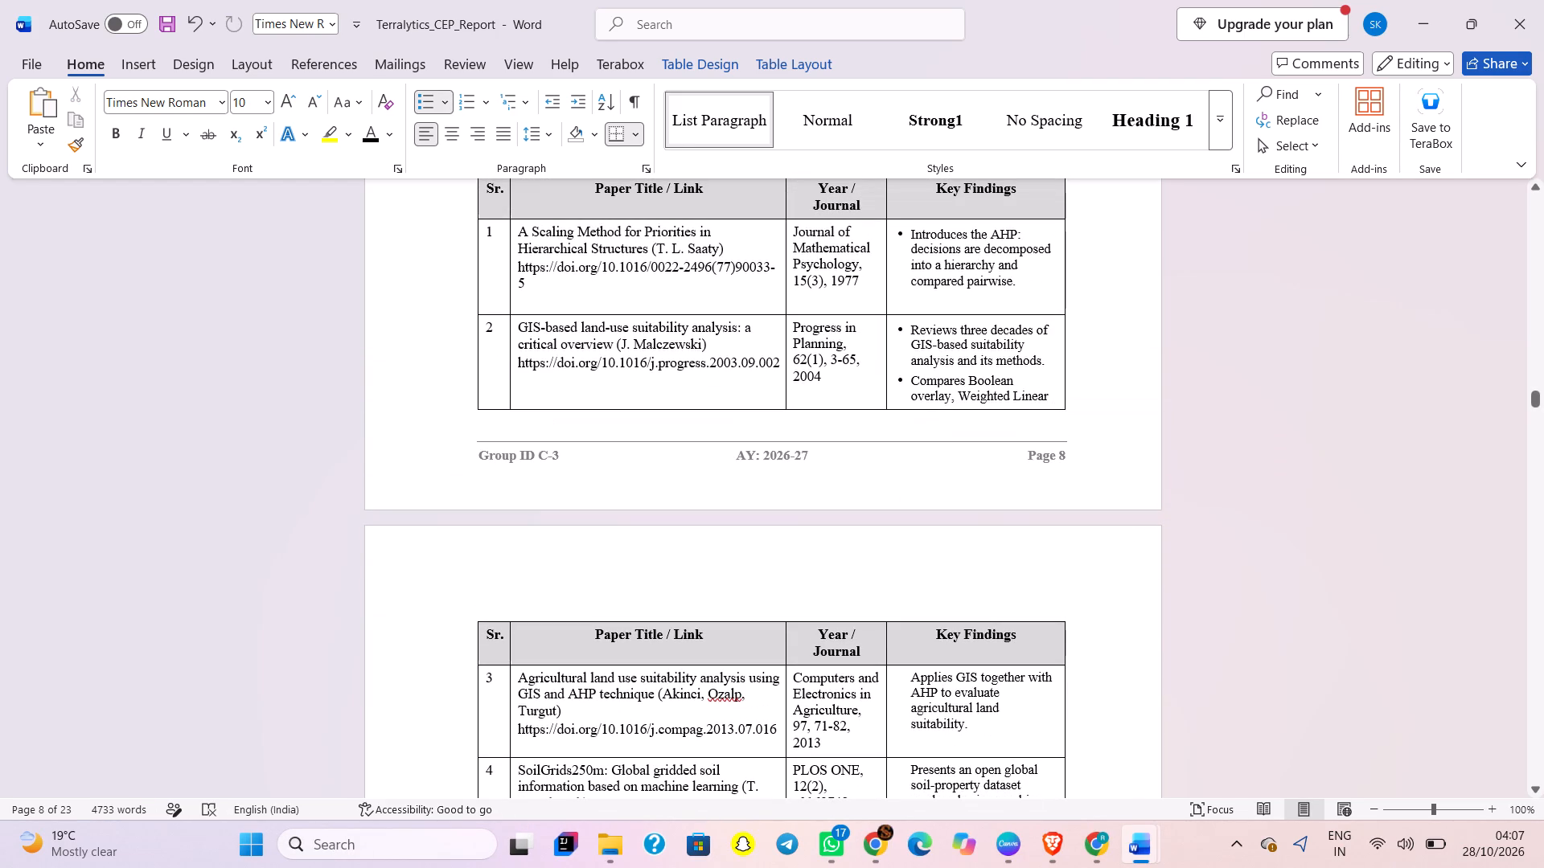
drag(1053, 403, 905, 381)
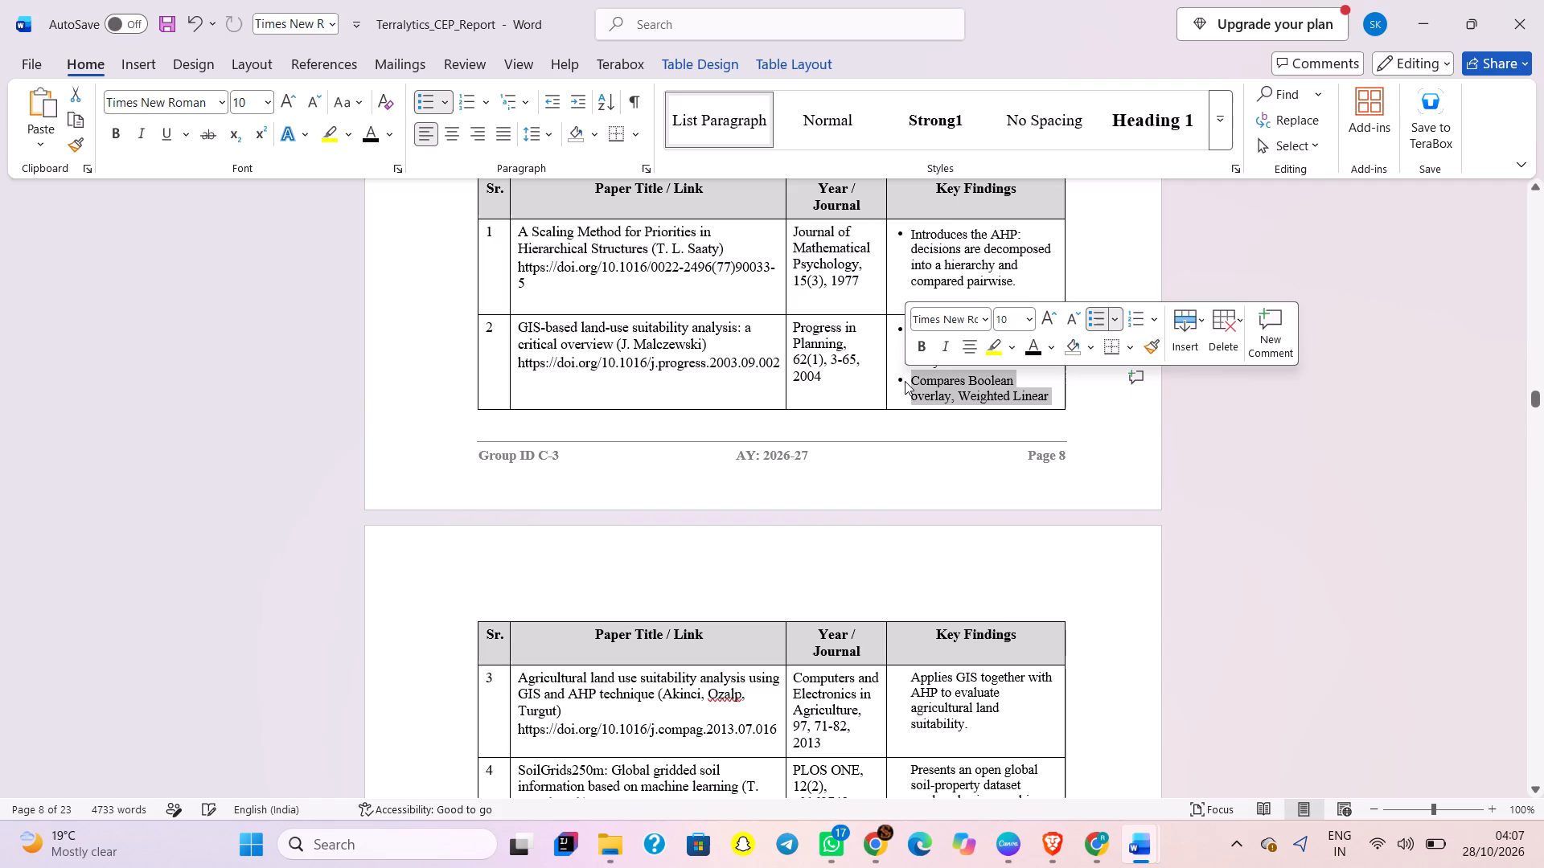
key(BackSpace)
key(BackSpace)
key(BackSpace)
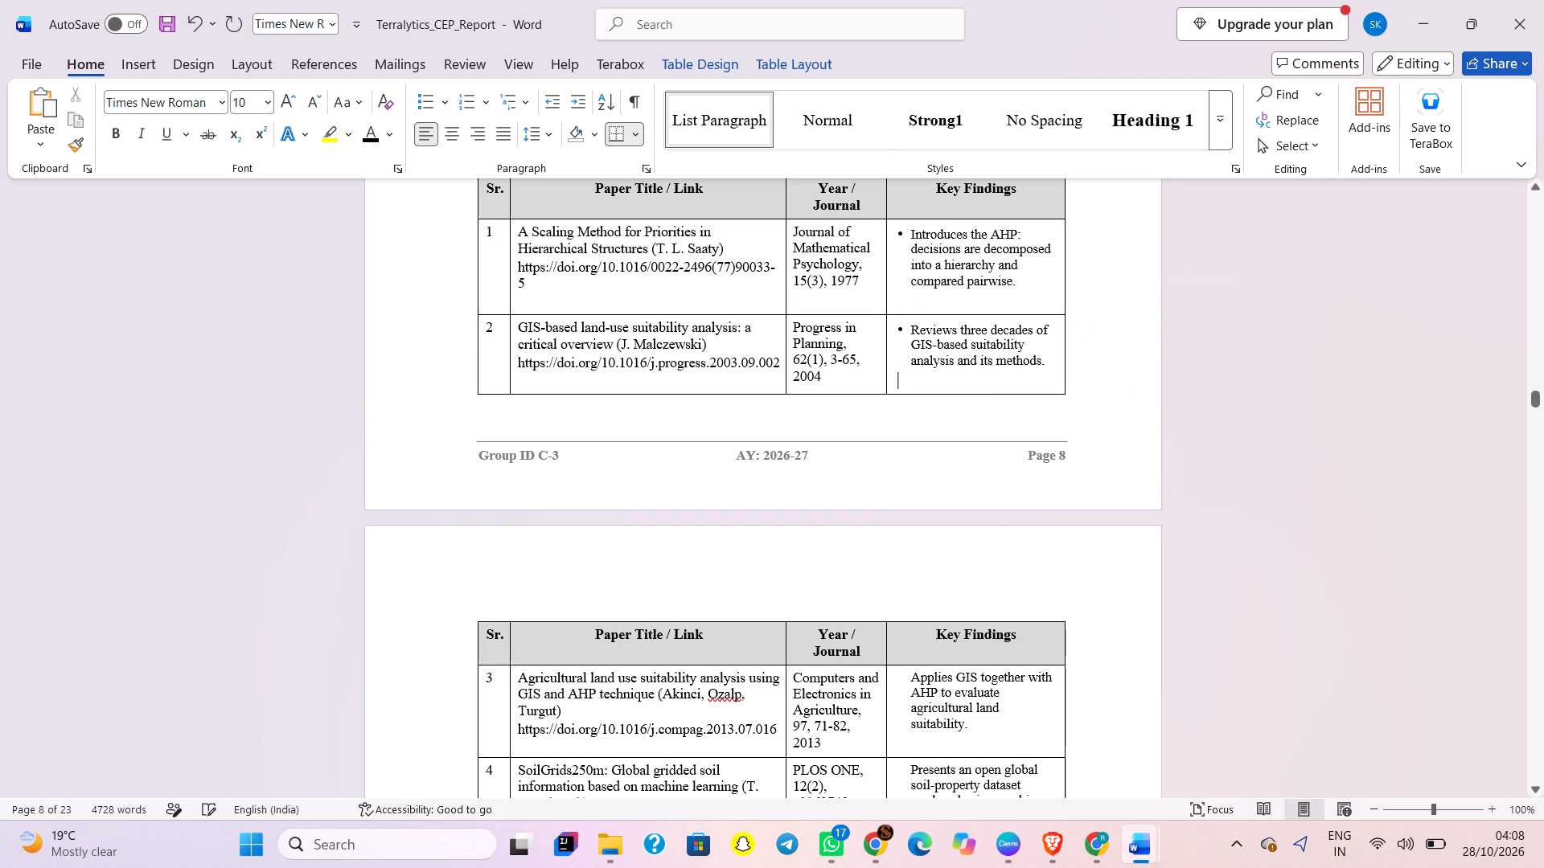
key(BackSpace)
key(BackSpace)
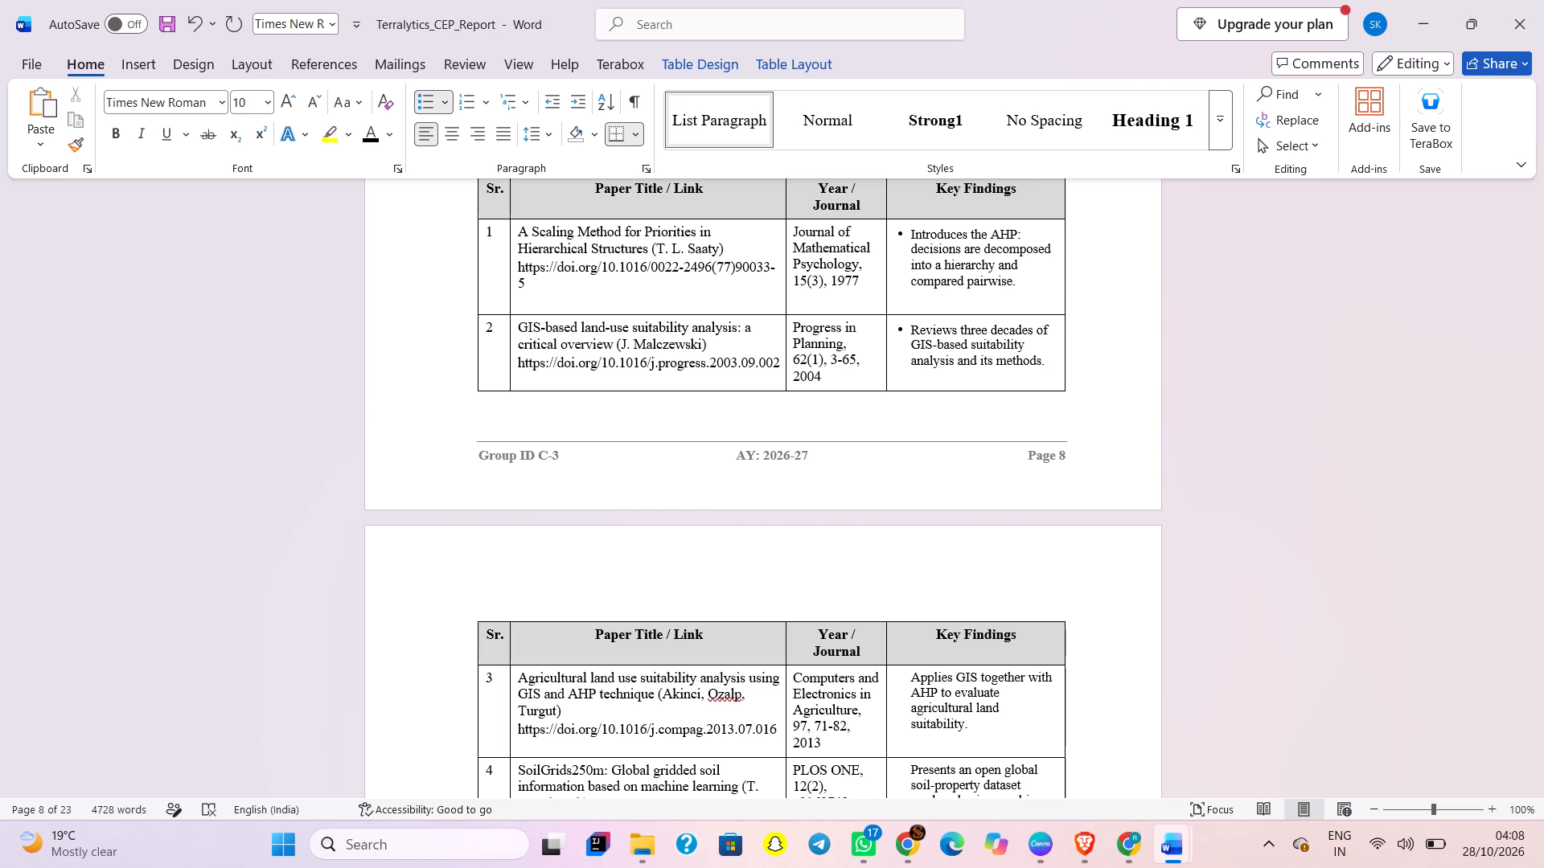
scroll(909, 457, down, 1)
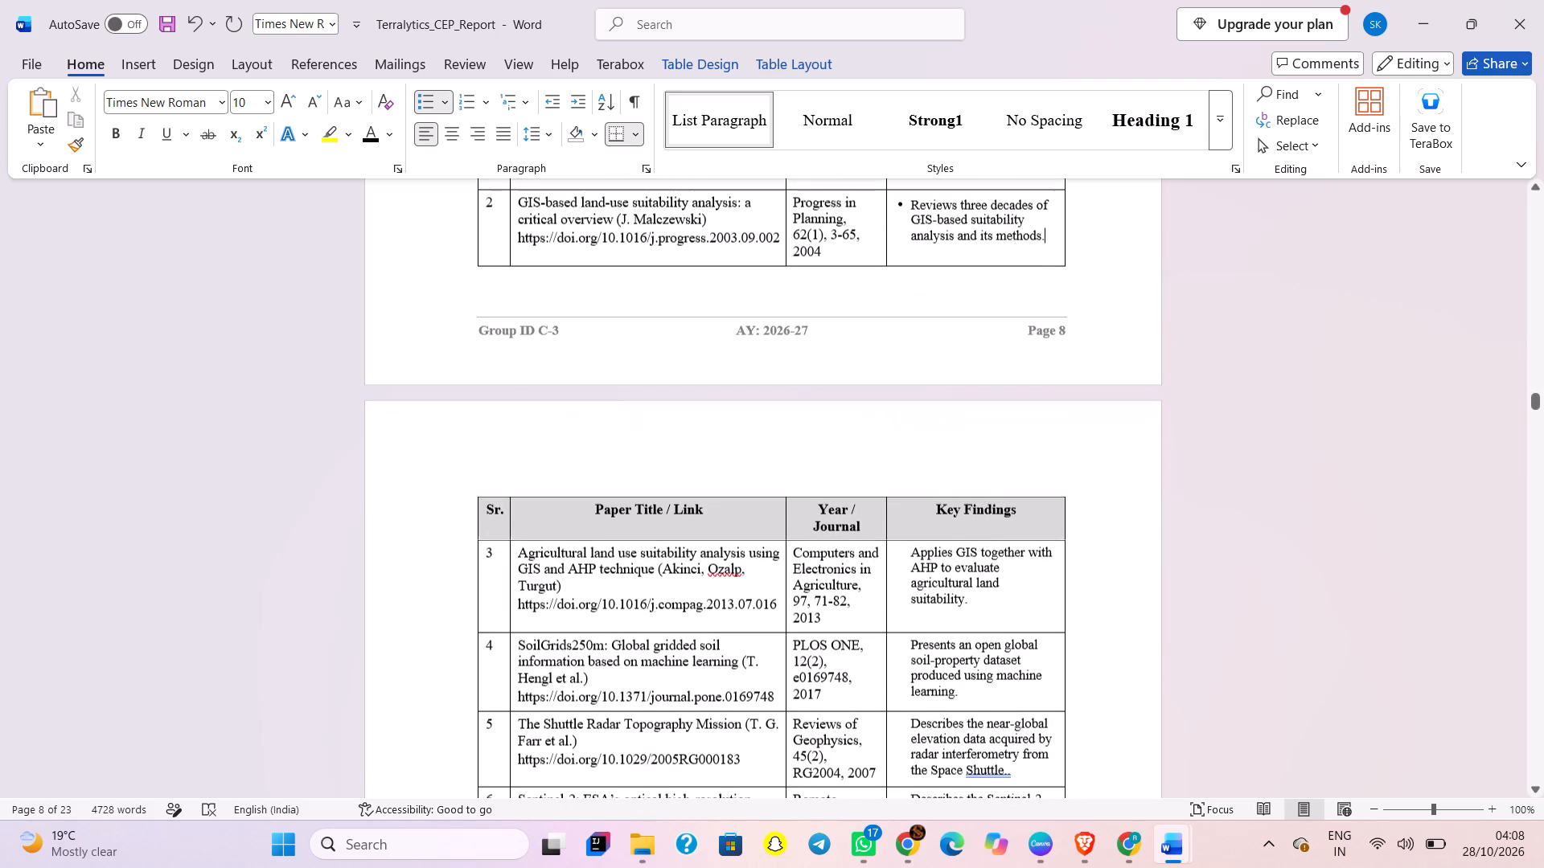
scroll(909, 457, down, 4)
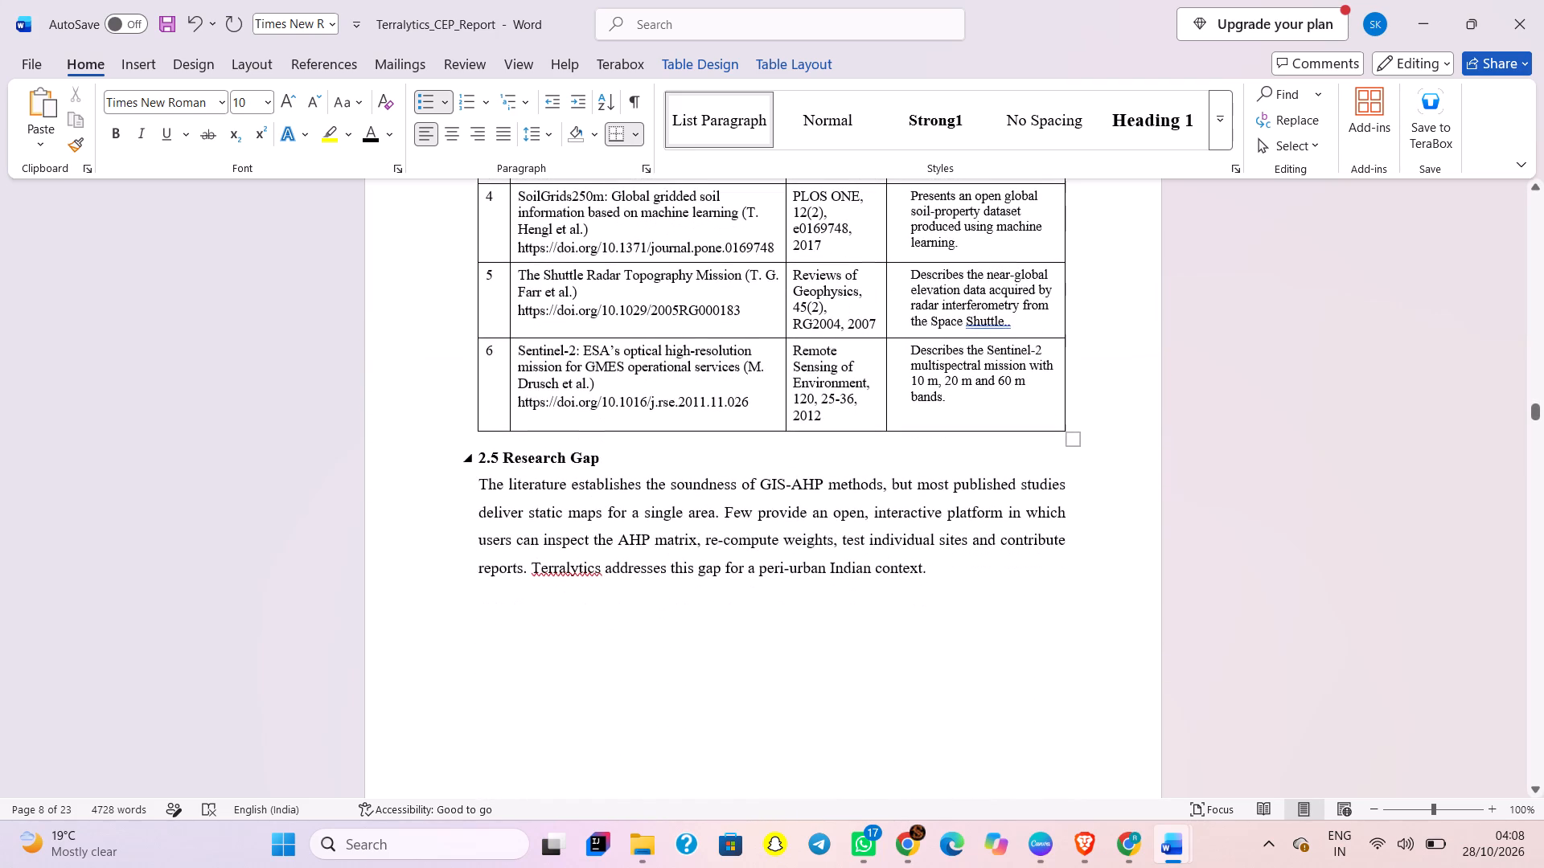
Review the report pages from section 1.5 Proposed Solution through chapter 2, including the condensed Table 2.1 and section 2.5 Research Gap.
scroll(909, 457, down, 1)
scroll(909, 457, up, 3)
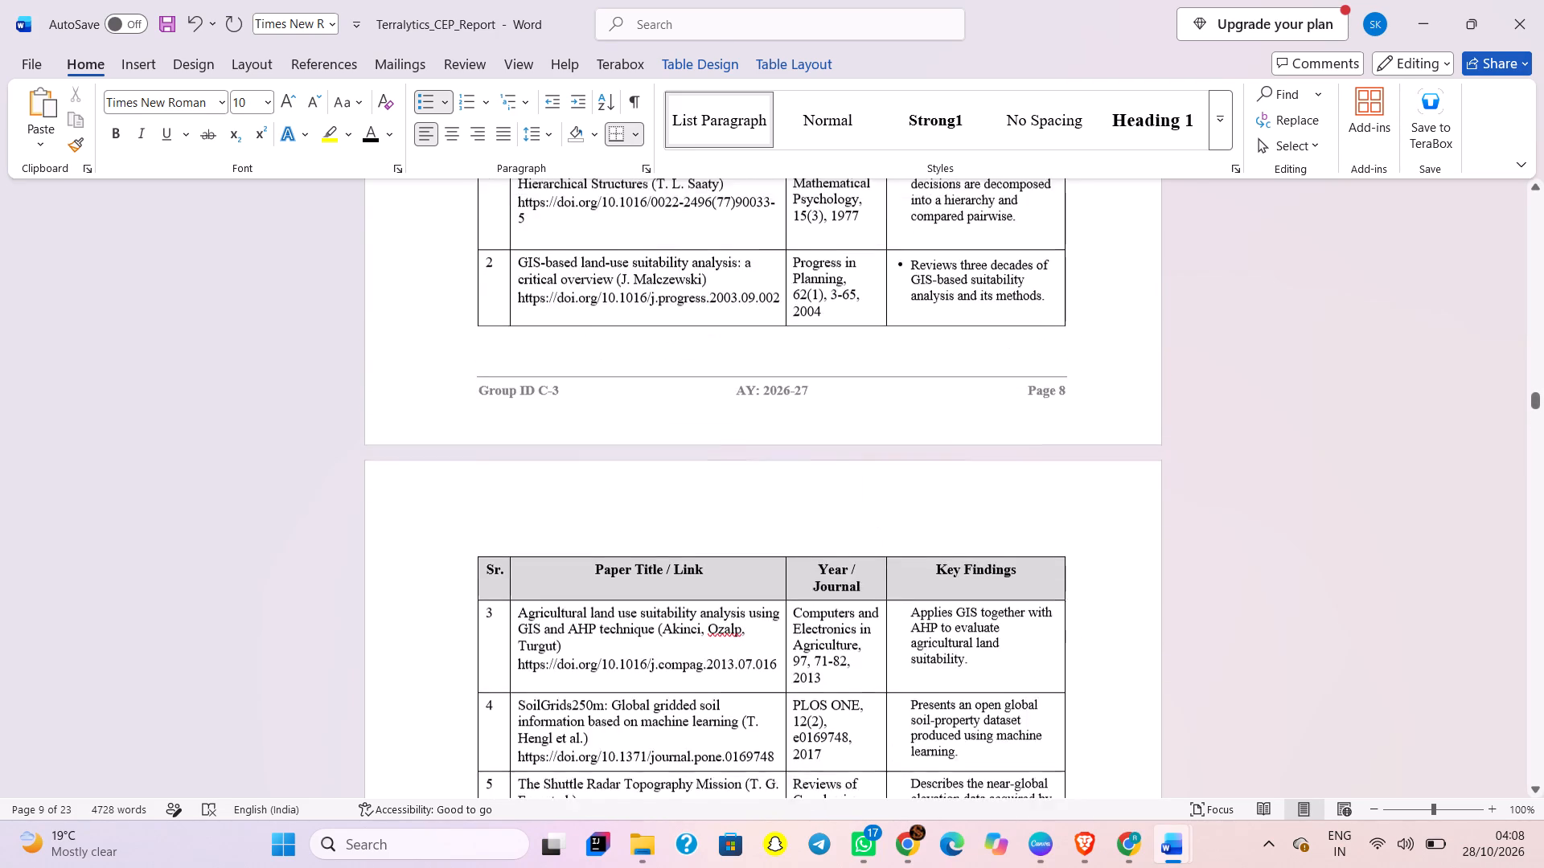
scroll(909, 457, up, 4)
scroll(909, 457, down, 2)
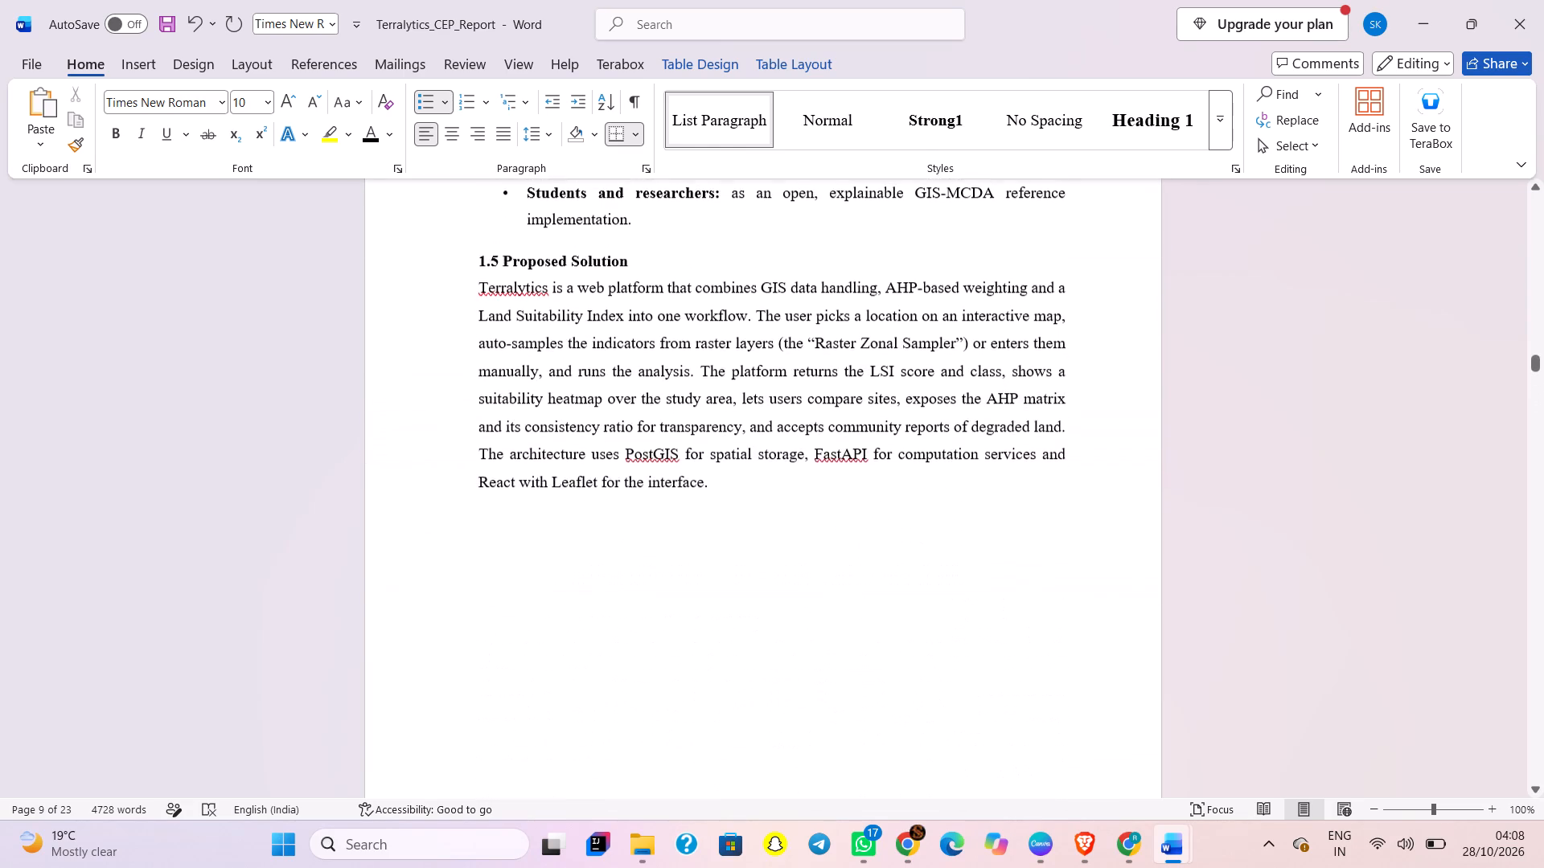
scroll(909, 457, down, 4)
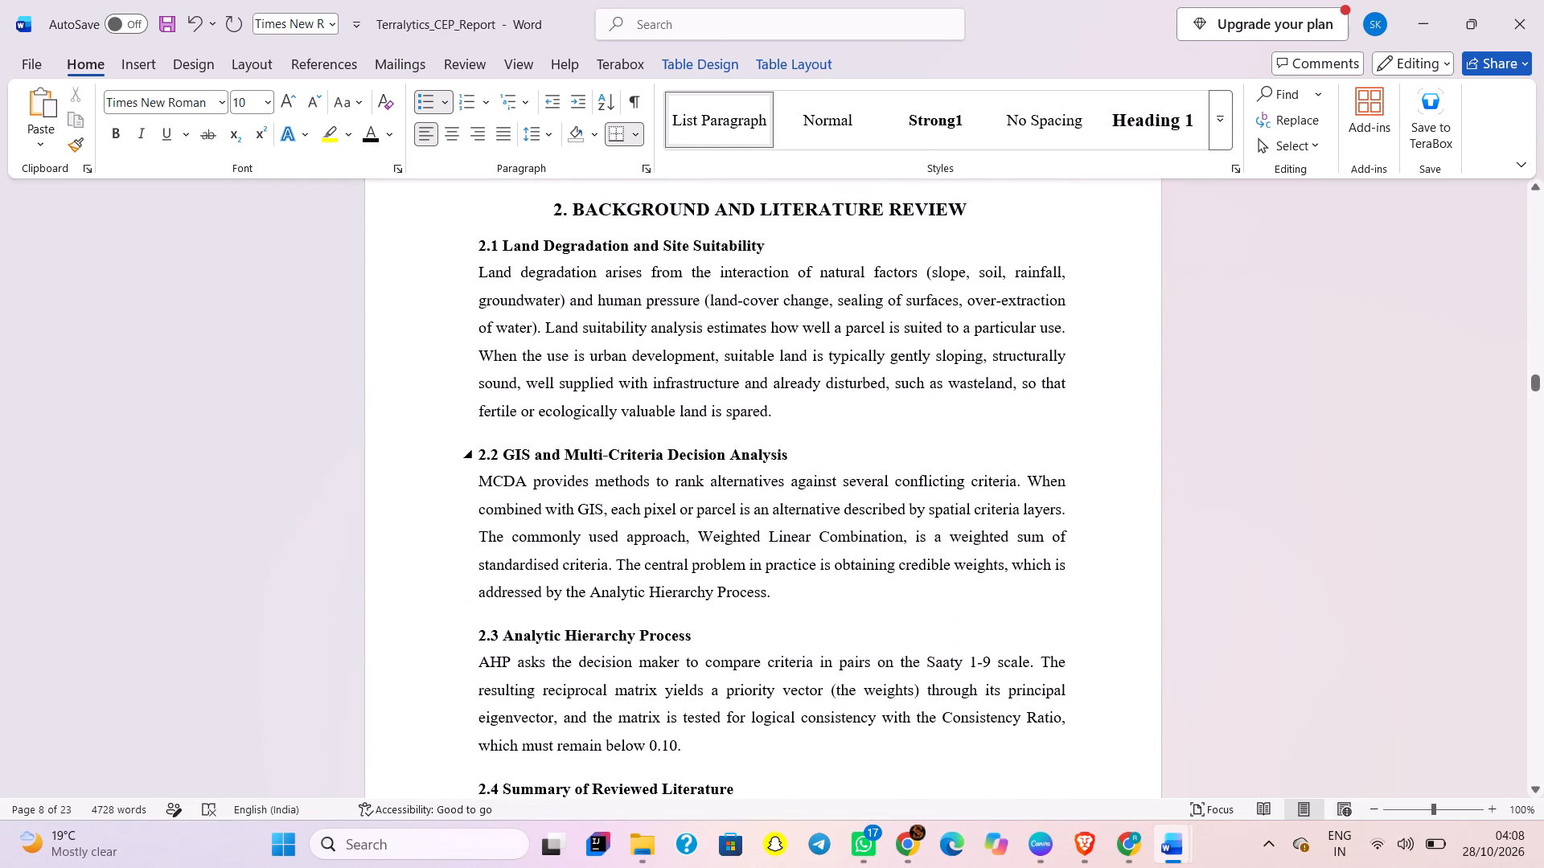
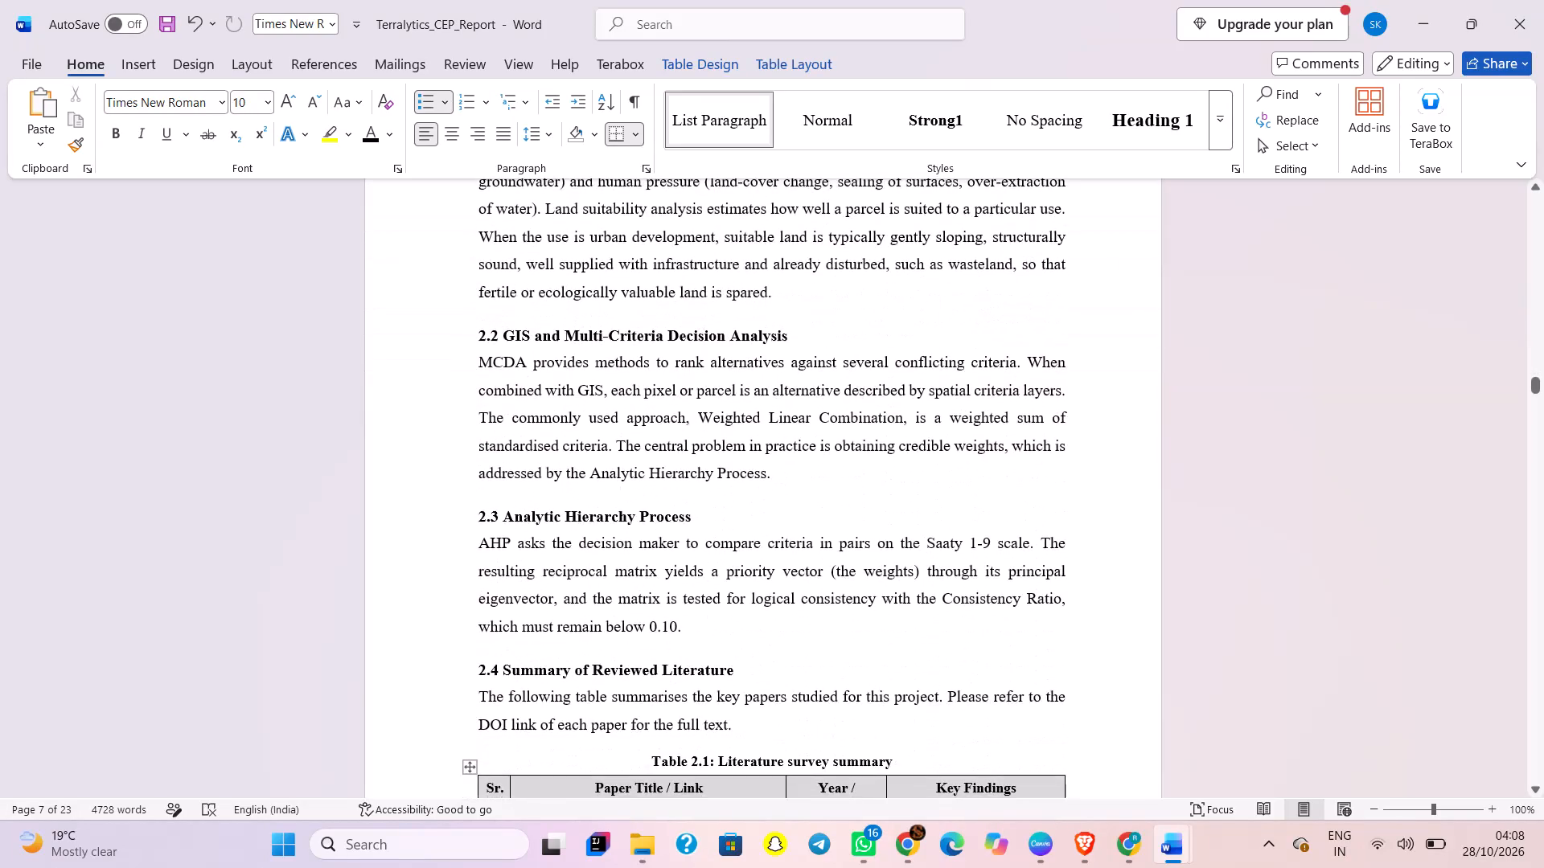
Switch to the Terralytics CEP Project Report document and examine its pages from the abstract through the contents list to the Introduction's Background section.
scroll(1096, 590, down, 3)
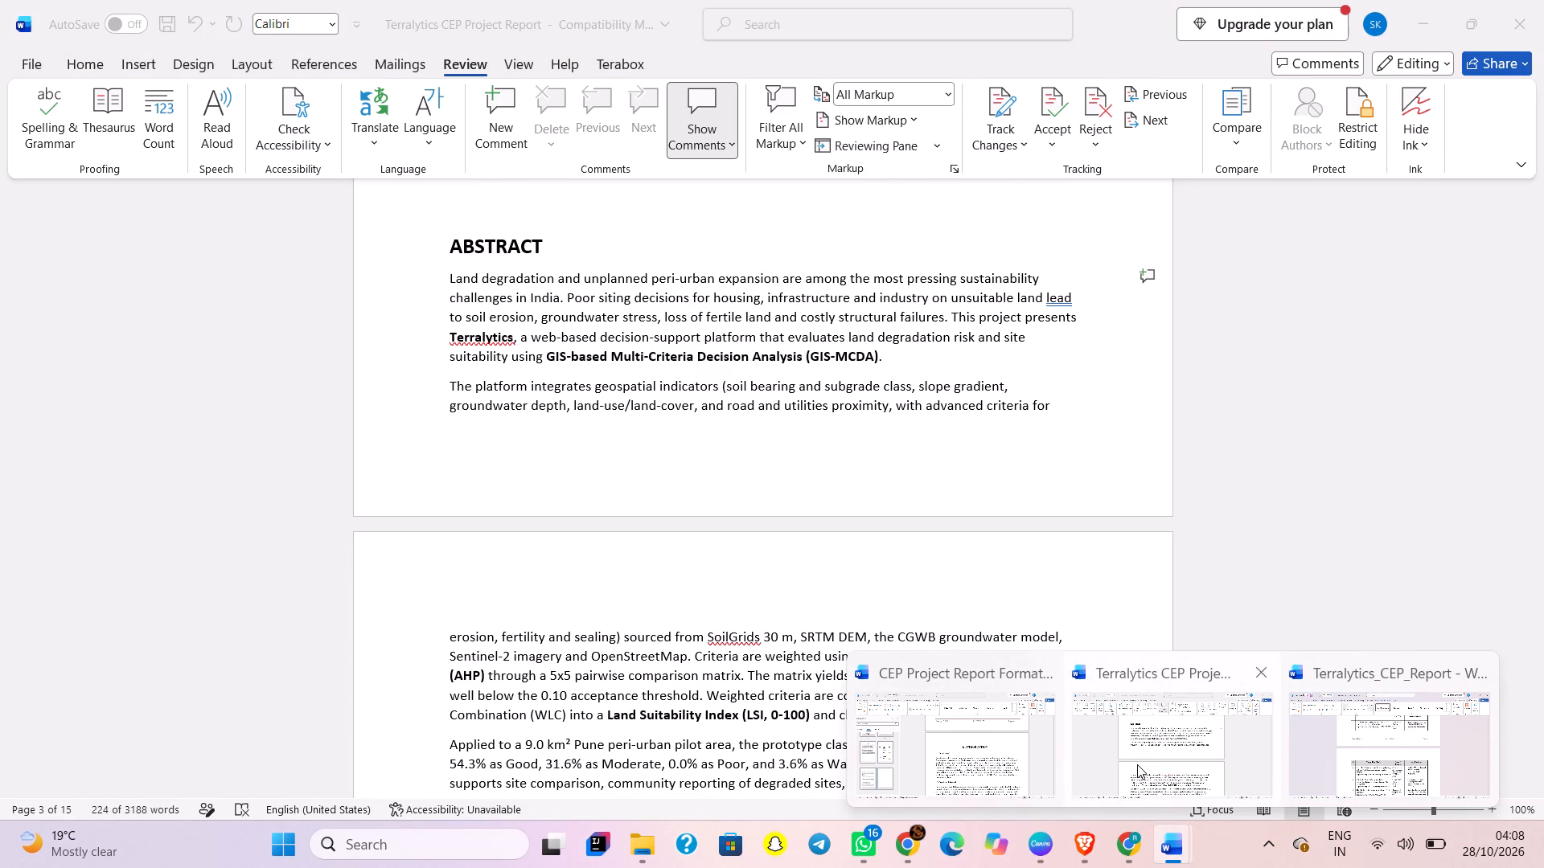
click(1137, 764)
click(818, 493)
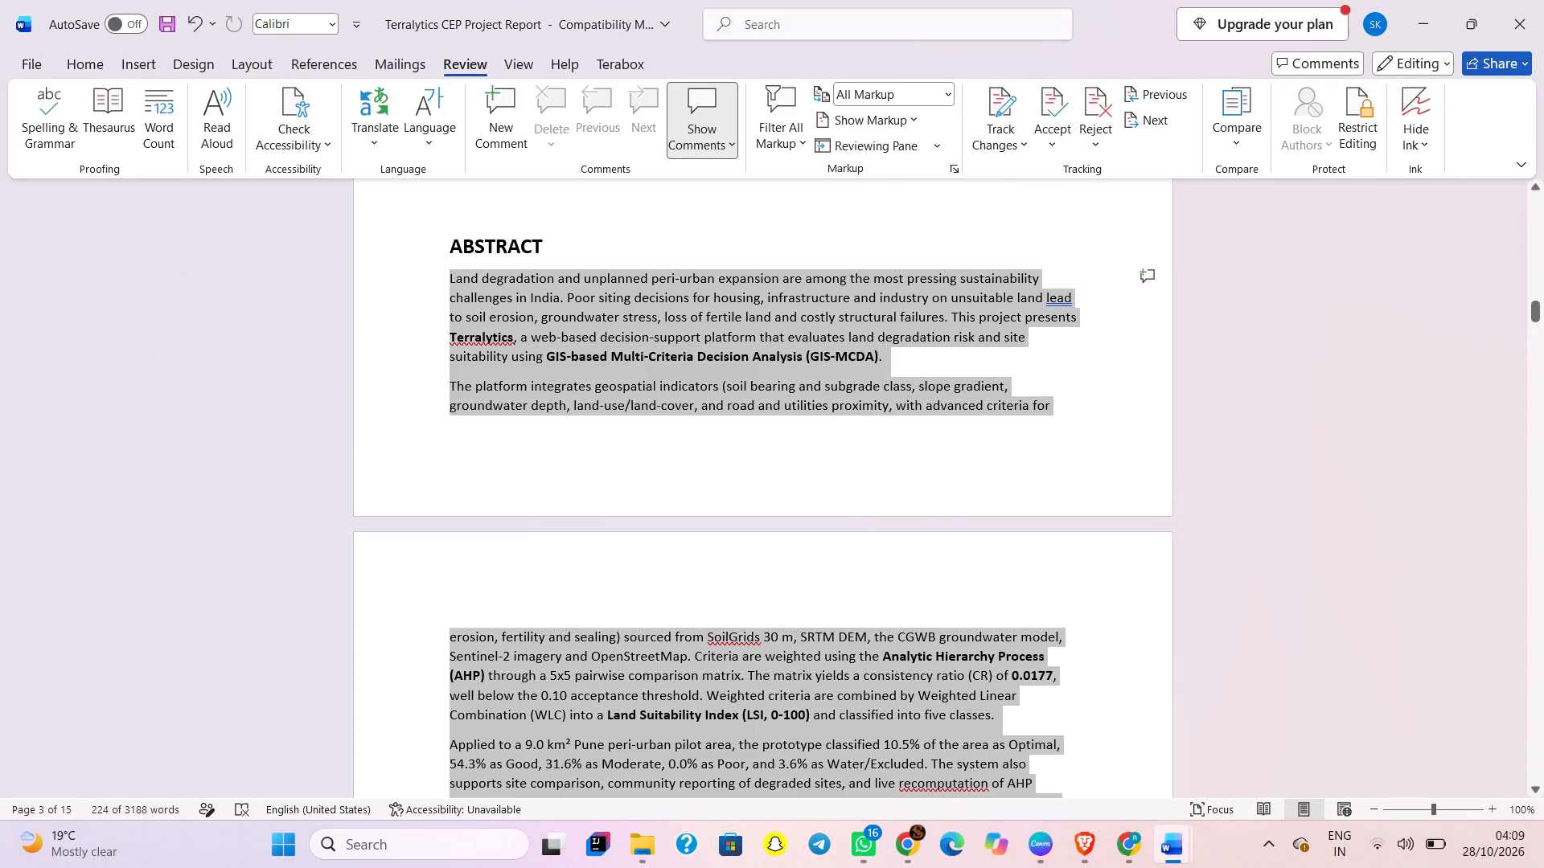
scroll(818, 493, down, 5)
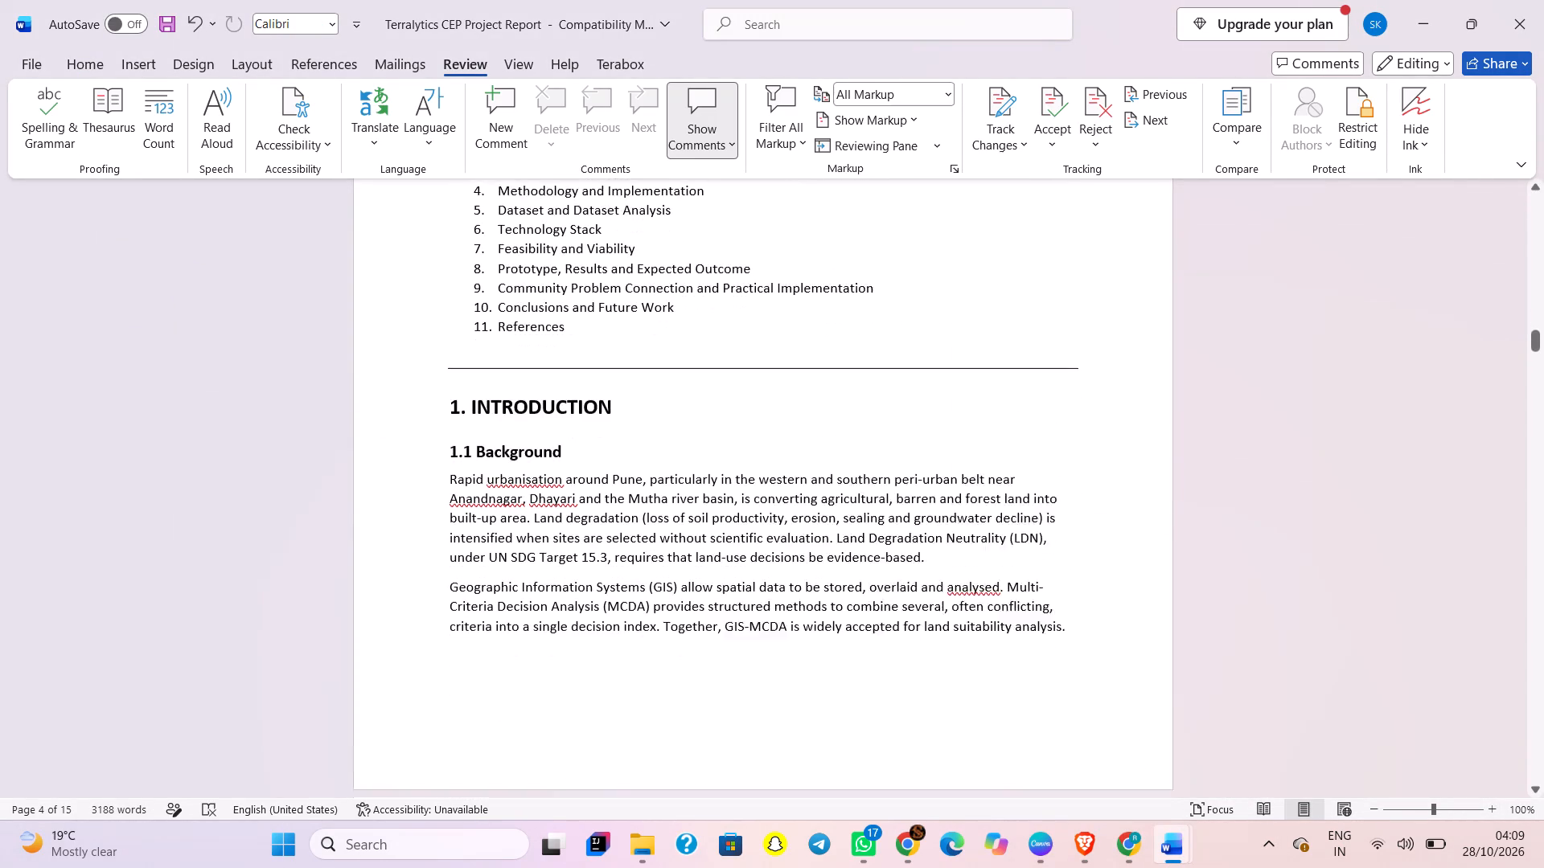
scroll(818, 493, down, 1)
scroll(518, 445, down, 1)
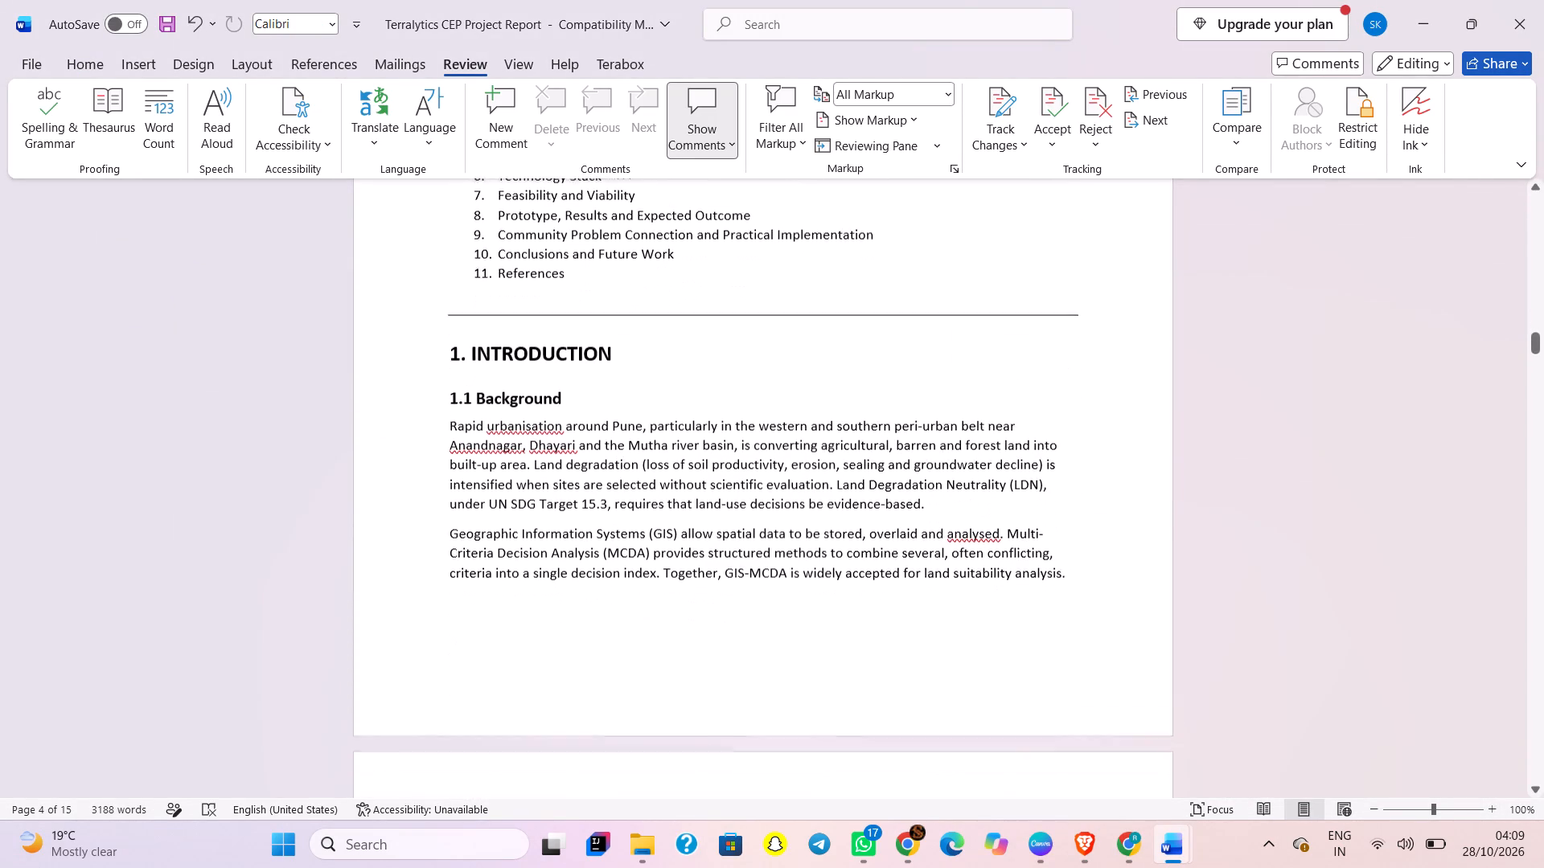
Review the Terralytics report from the Introduction through the 2.1 literature summary table to the 2.2 Key Findings by paper.
scroll(518, 445, down, 5)
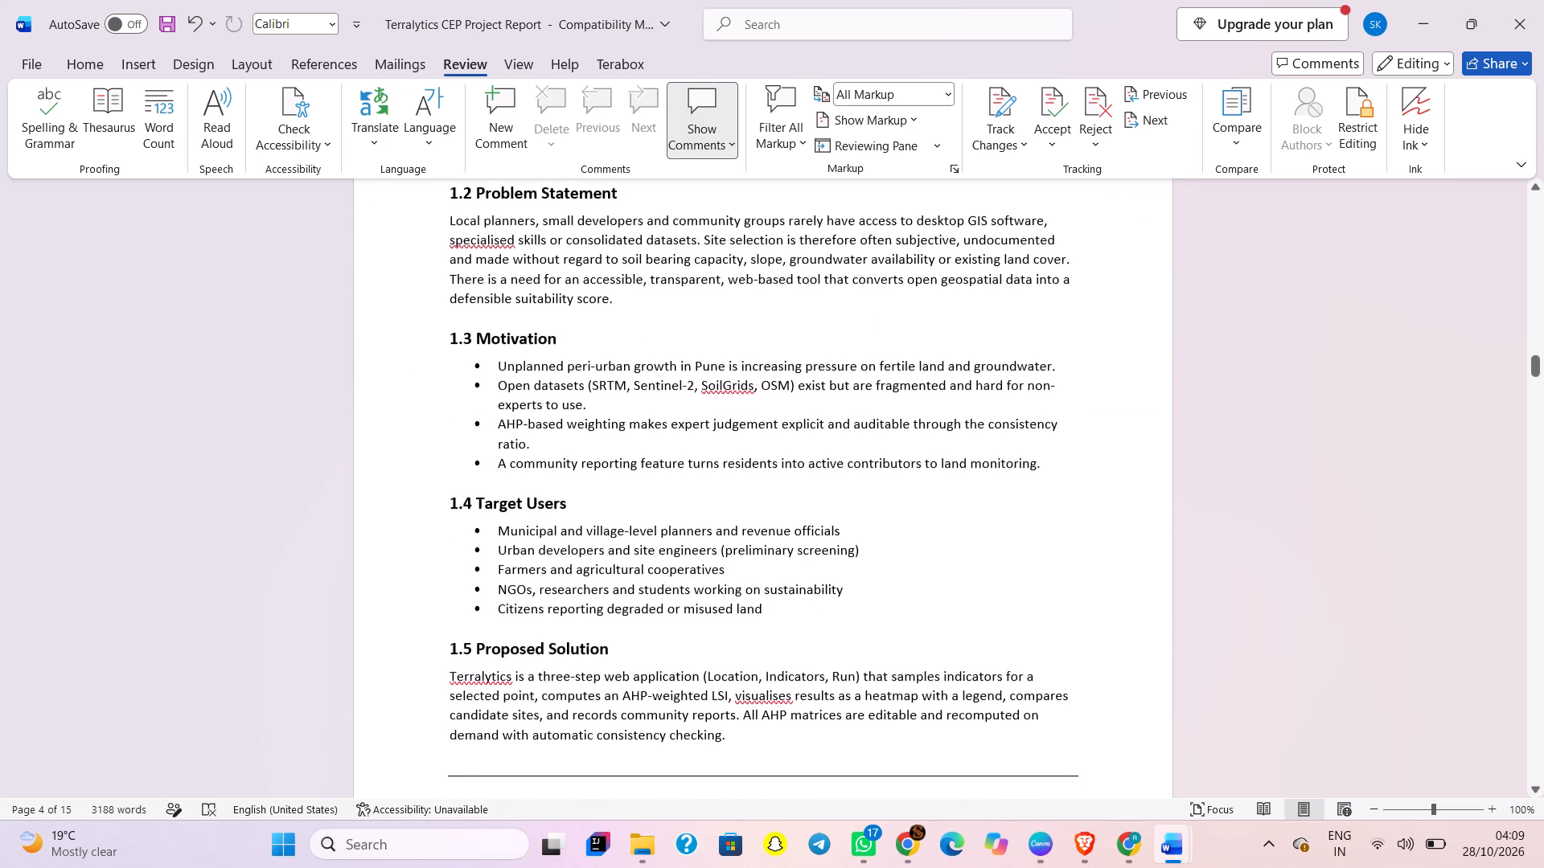
scroll(518, 445, down, 2)
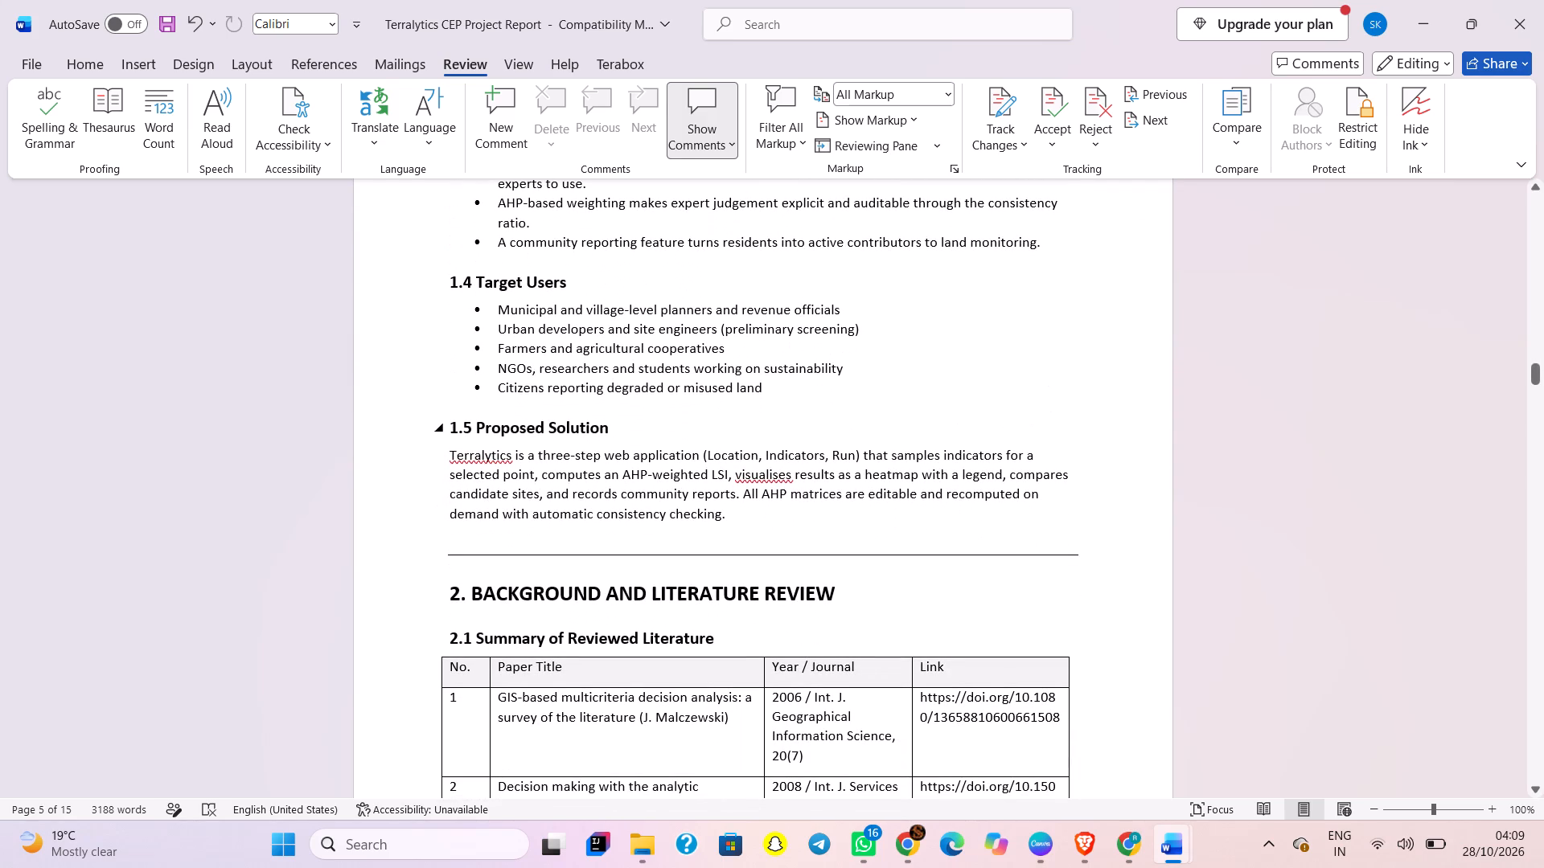
scroll(518, 445, up, 3)
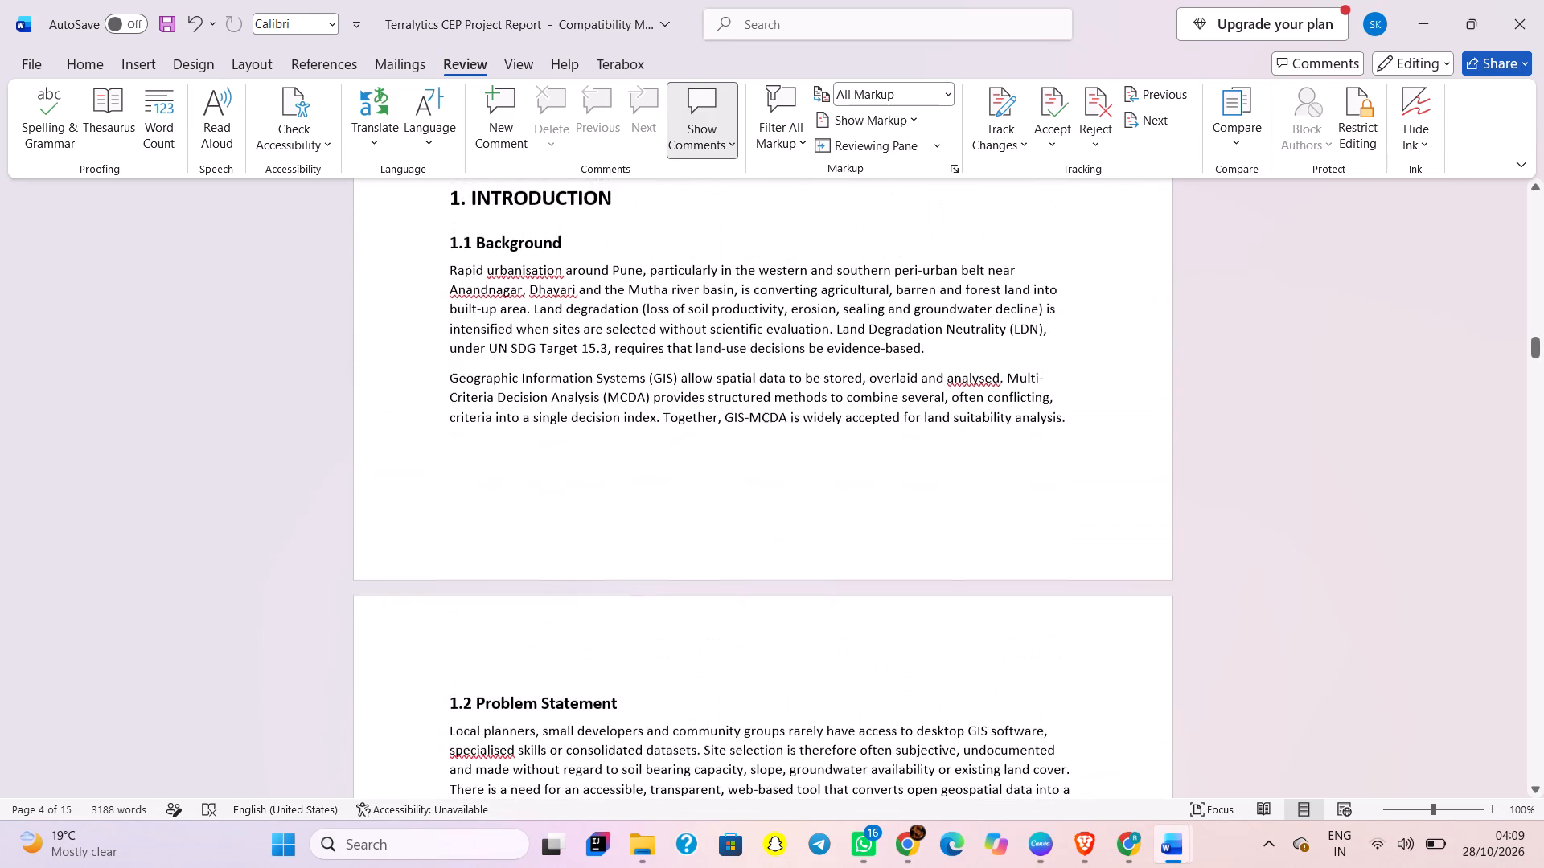
scroll(518, 445, down, 6)
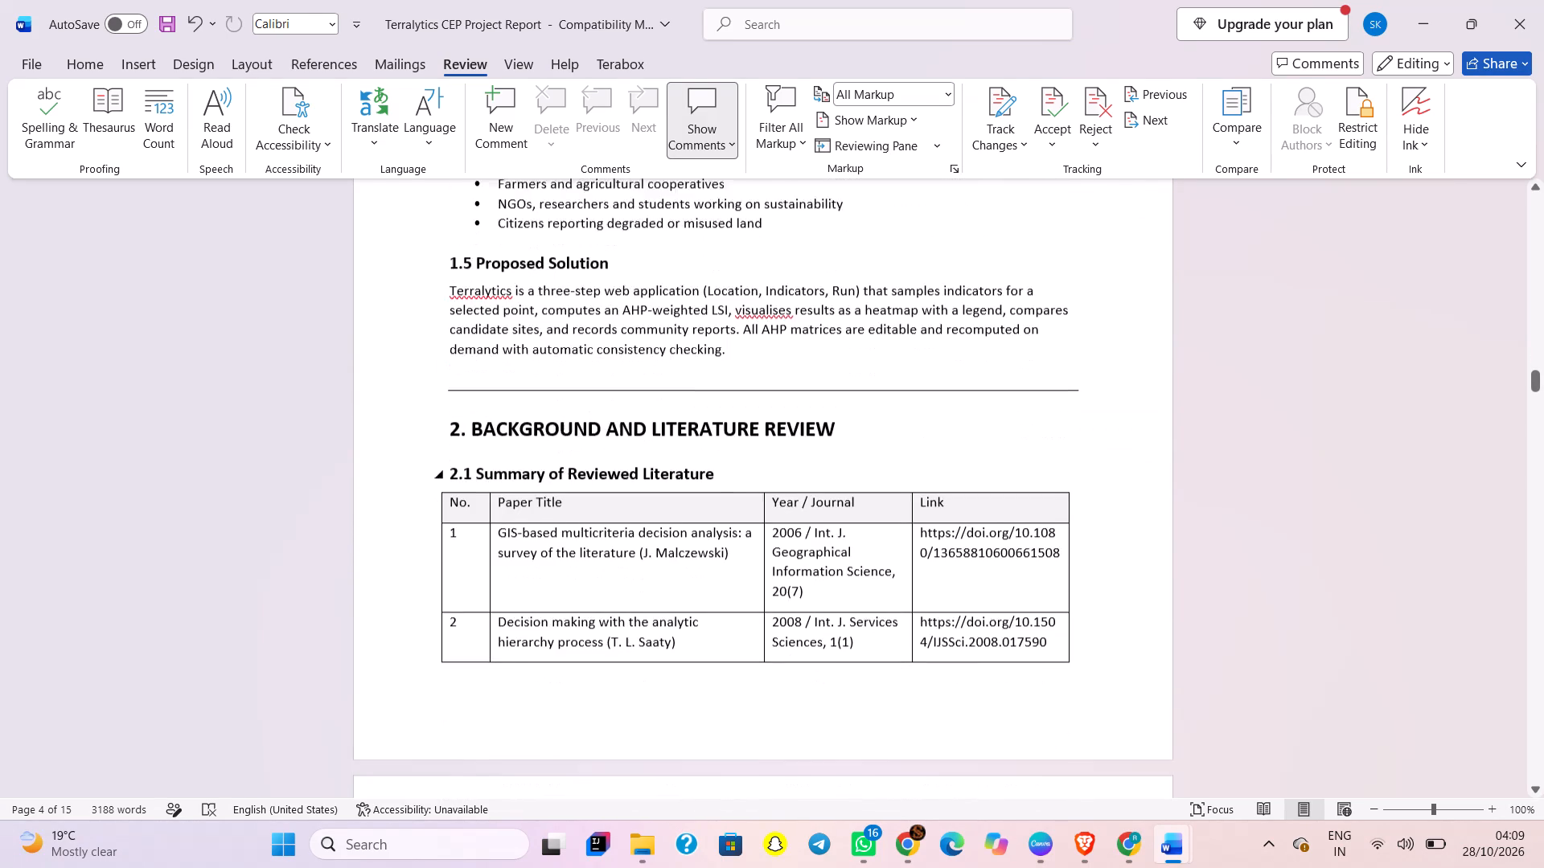
scroll(518, 445, down, 1)
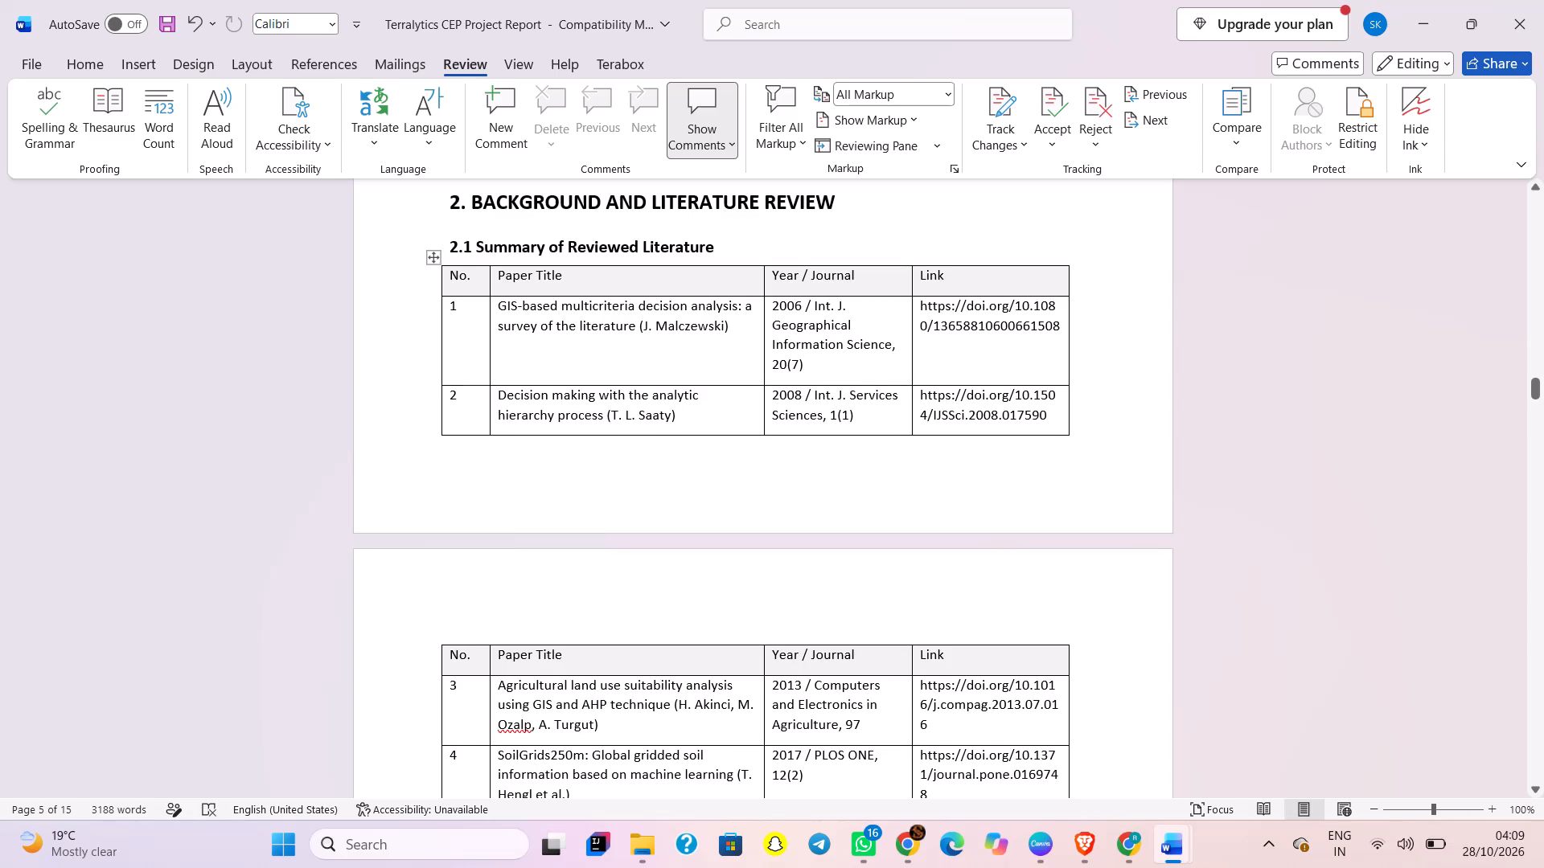
scroll(518, 445, down, 4)
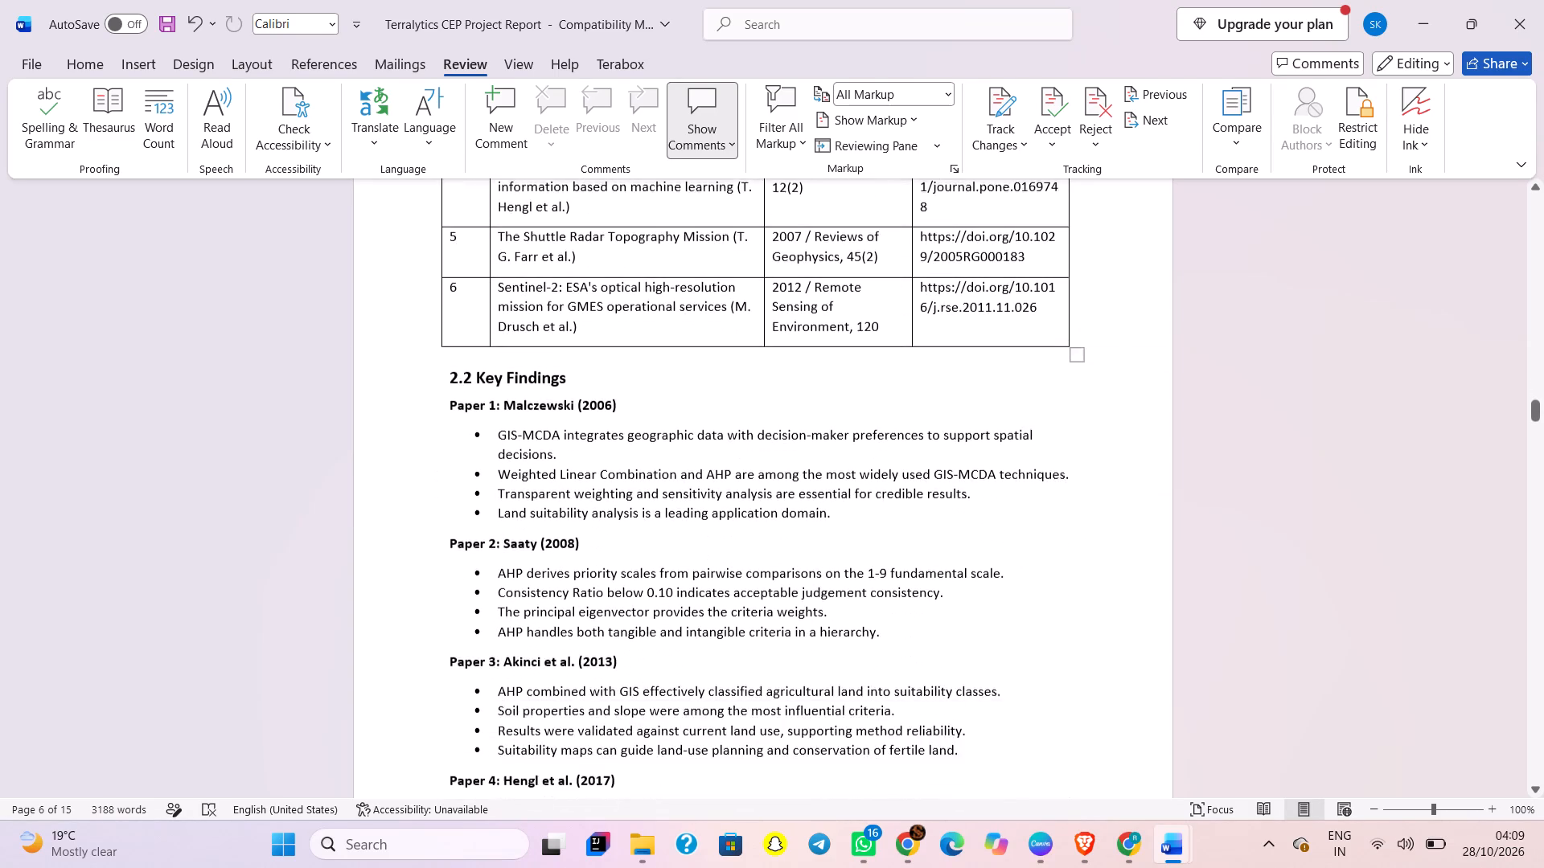
Review the earlier project report's 2.2 Key Findings for Papers 1 to 6 and the 2.3 Research Gap section.
scroll(518, 445, down, 1)
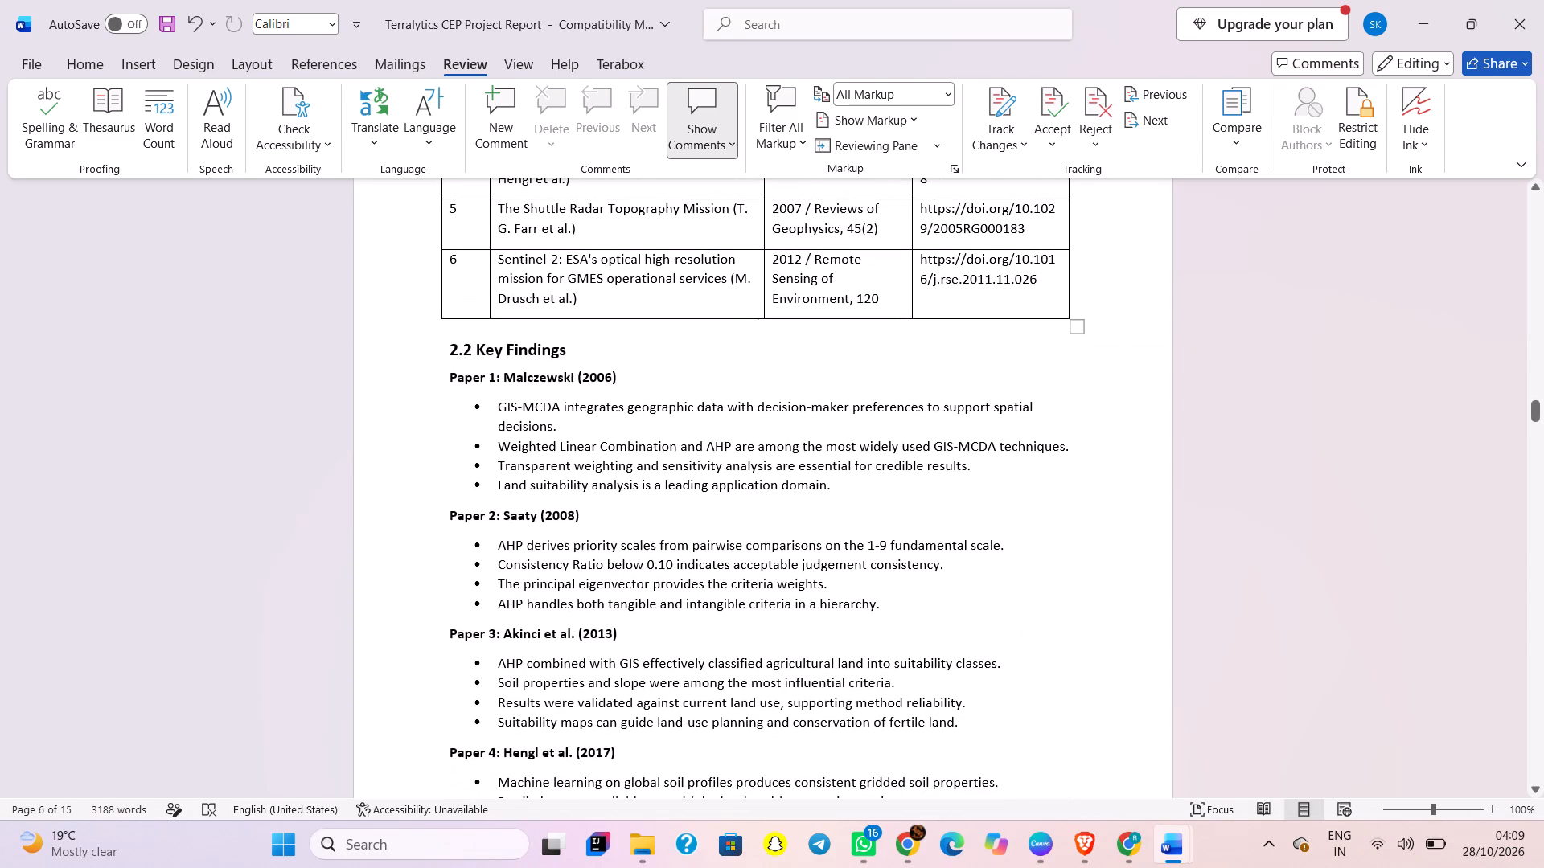
scroll(518, 445, down, 1)
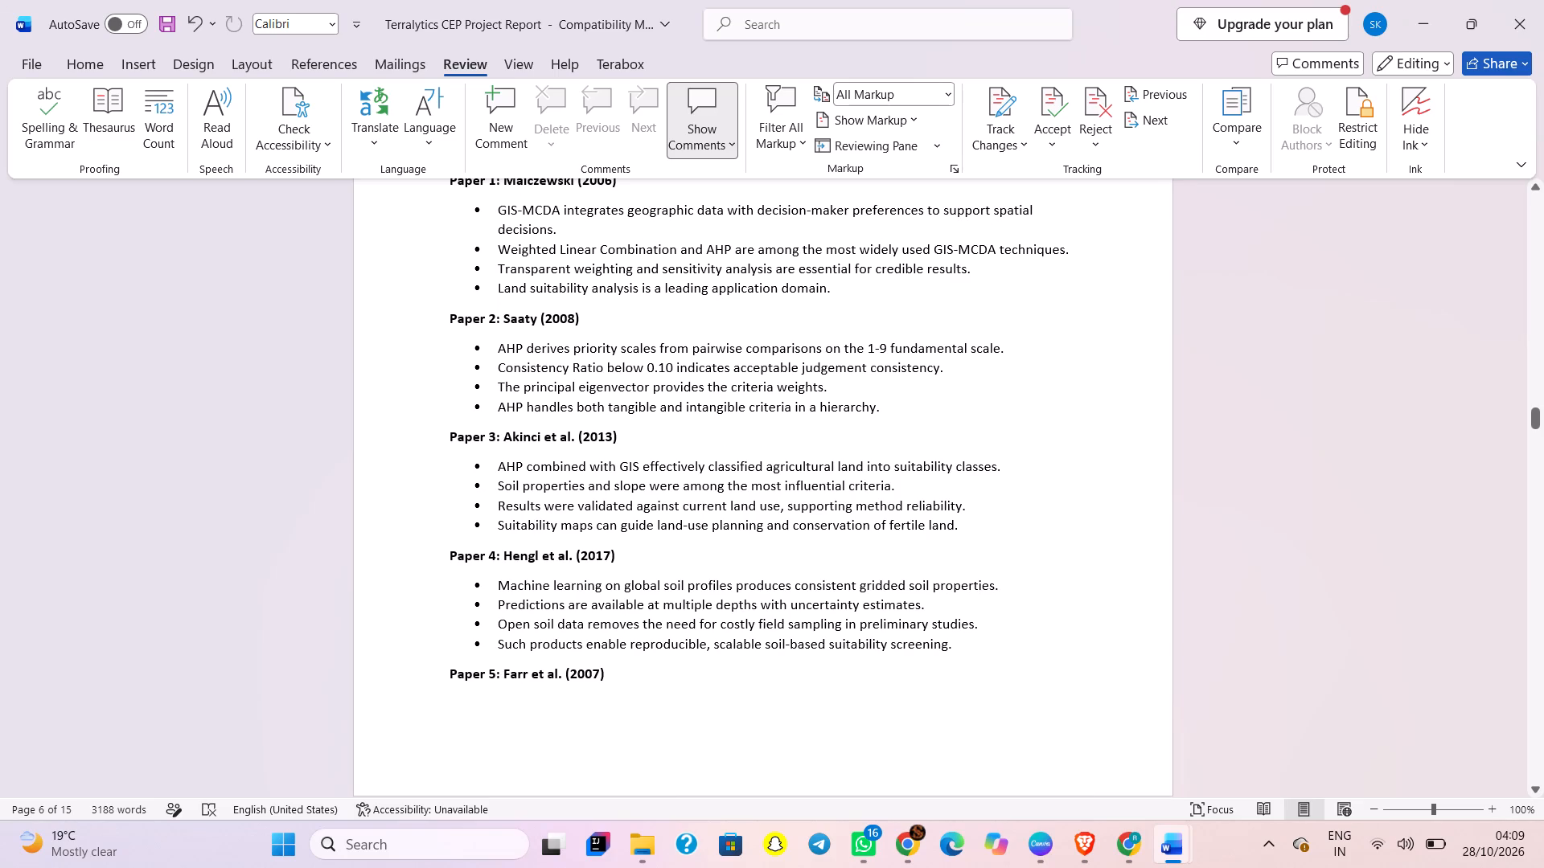
scroll(518, 445, down, 3)
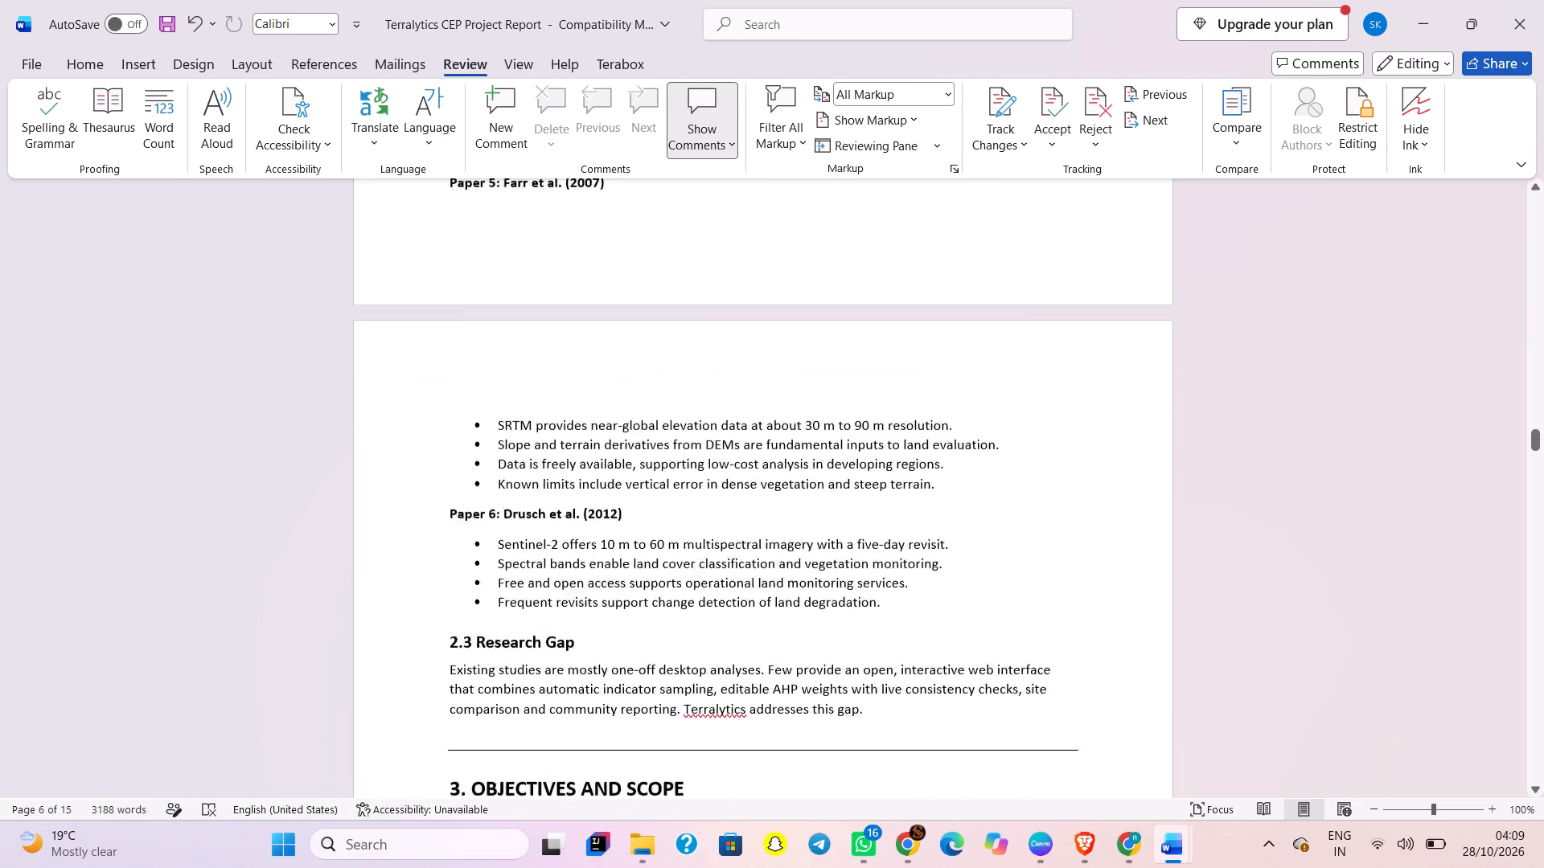
scroll(518, 445, down, 1)
scroll(518, 445, up, 1)
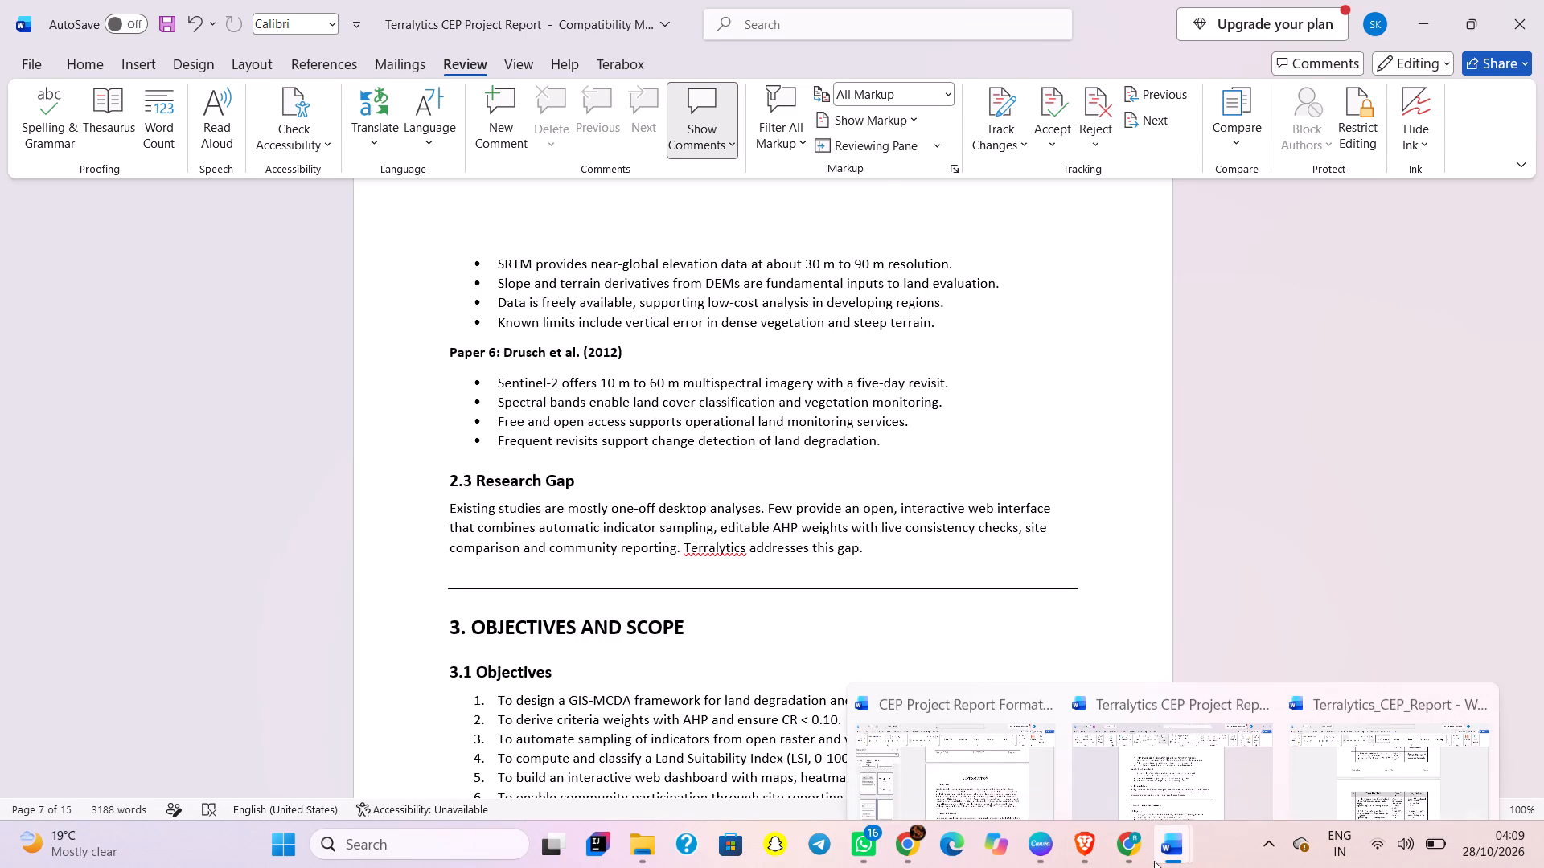
Switch to the Terralytics_CEP_Report document and review its literature chapter, from Table 2.1 back to section 2.1 Land Degradation and Site Suitability.
click(1328, 786)
scroll(1033, 604, up, 2)
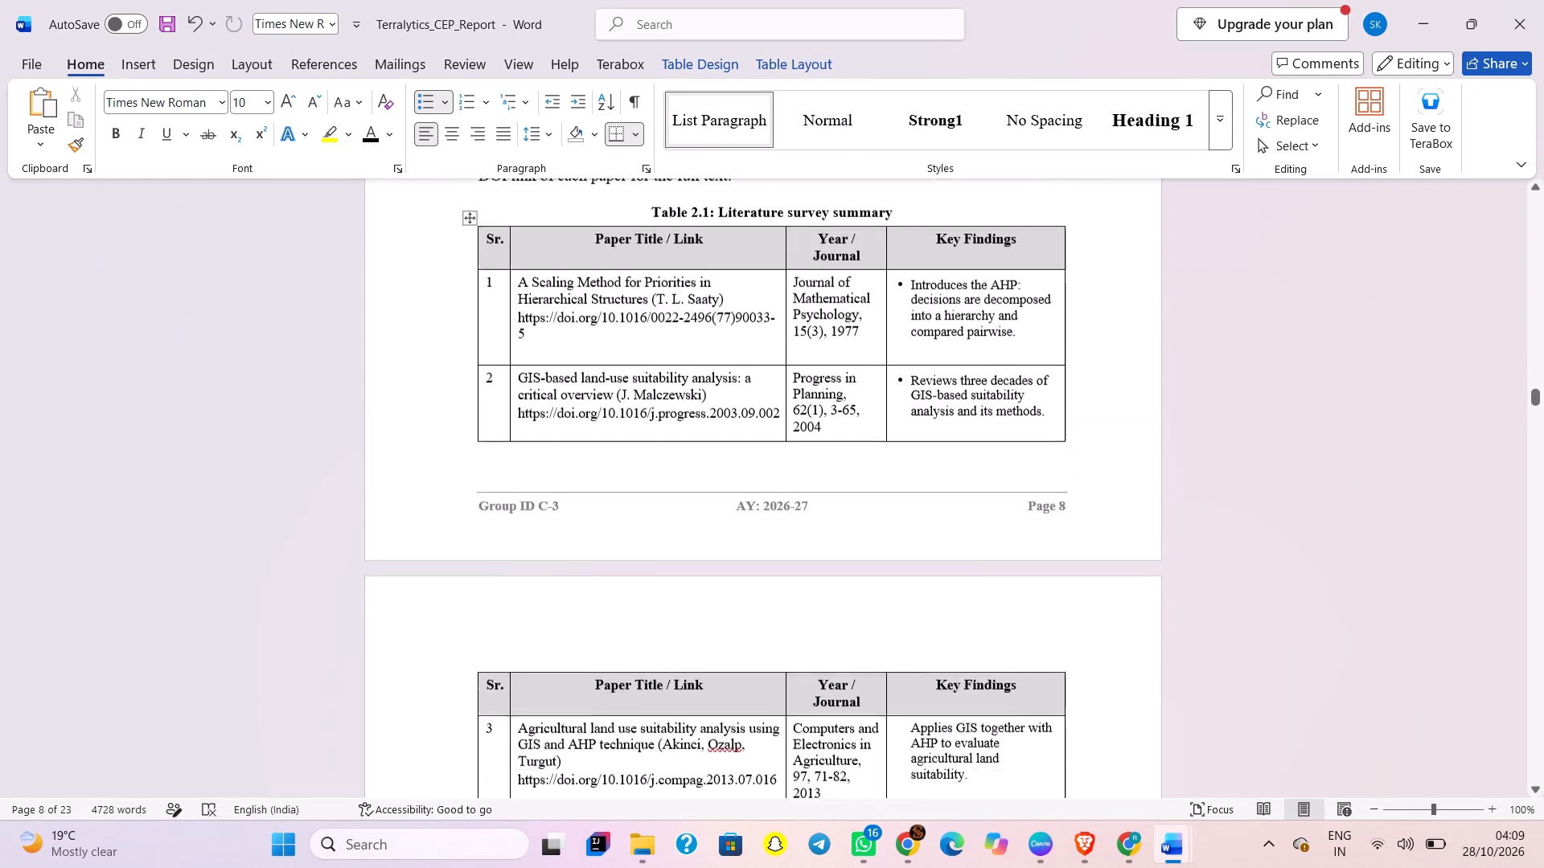
scroll(1033, 604, up, 3)
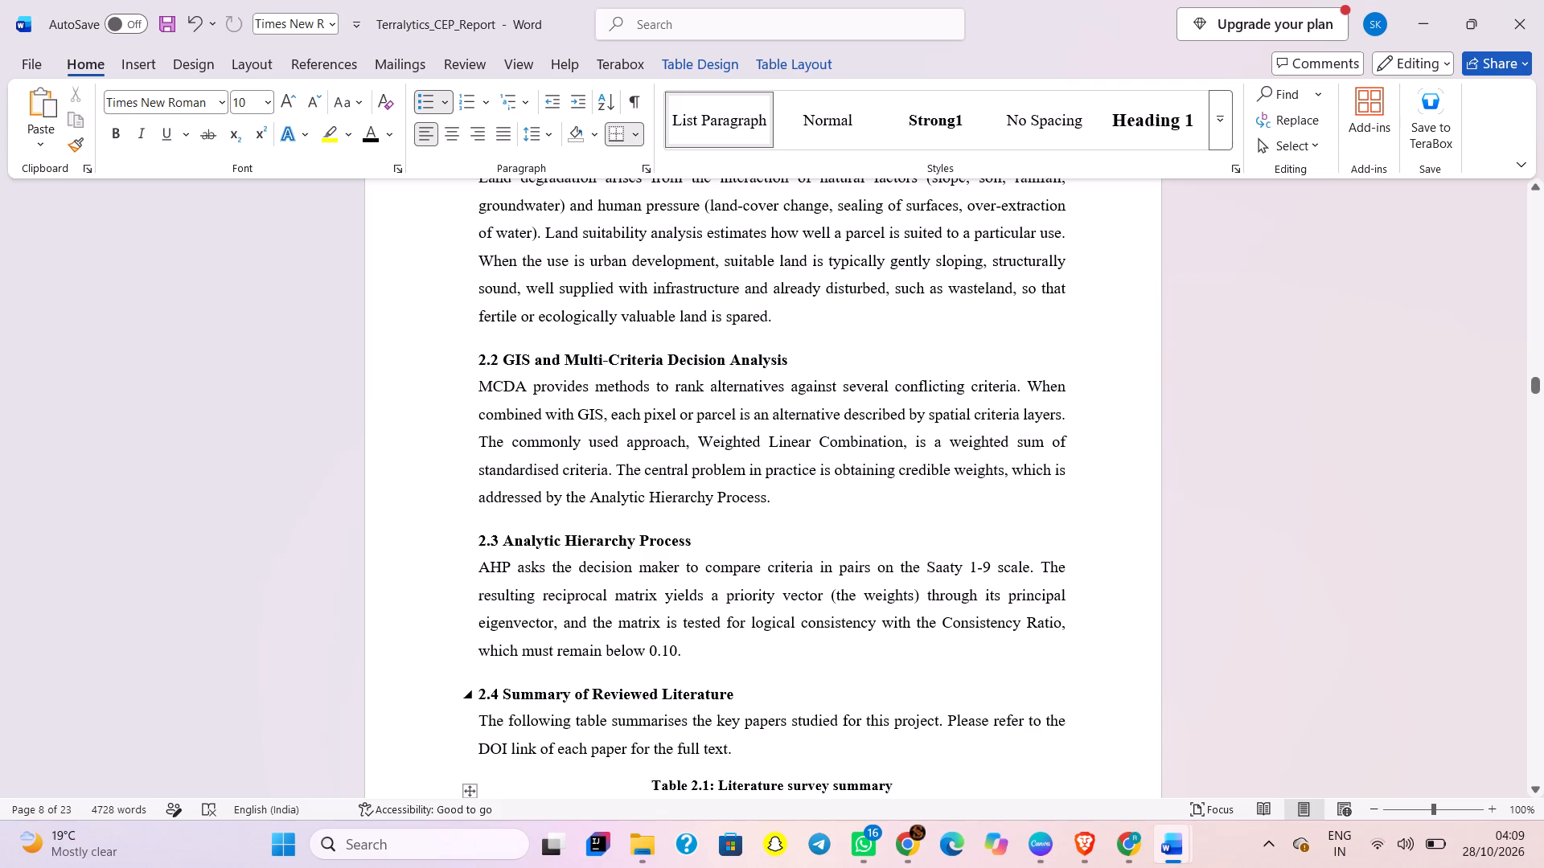
scroll(754, 698, up, 1)
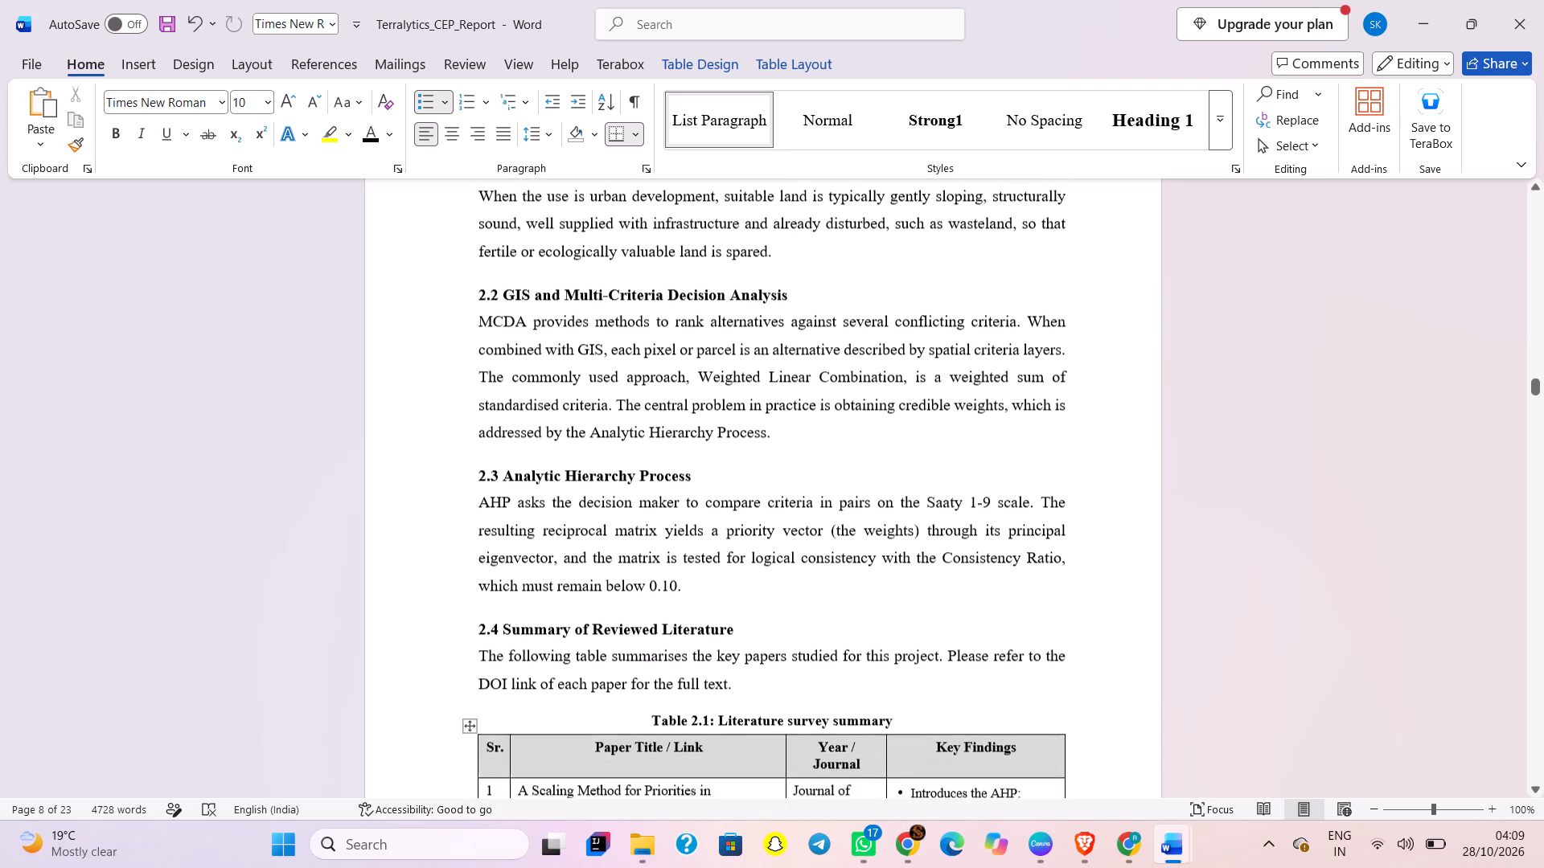
scroll(754, 698, up, 1)
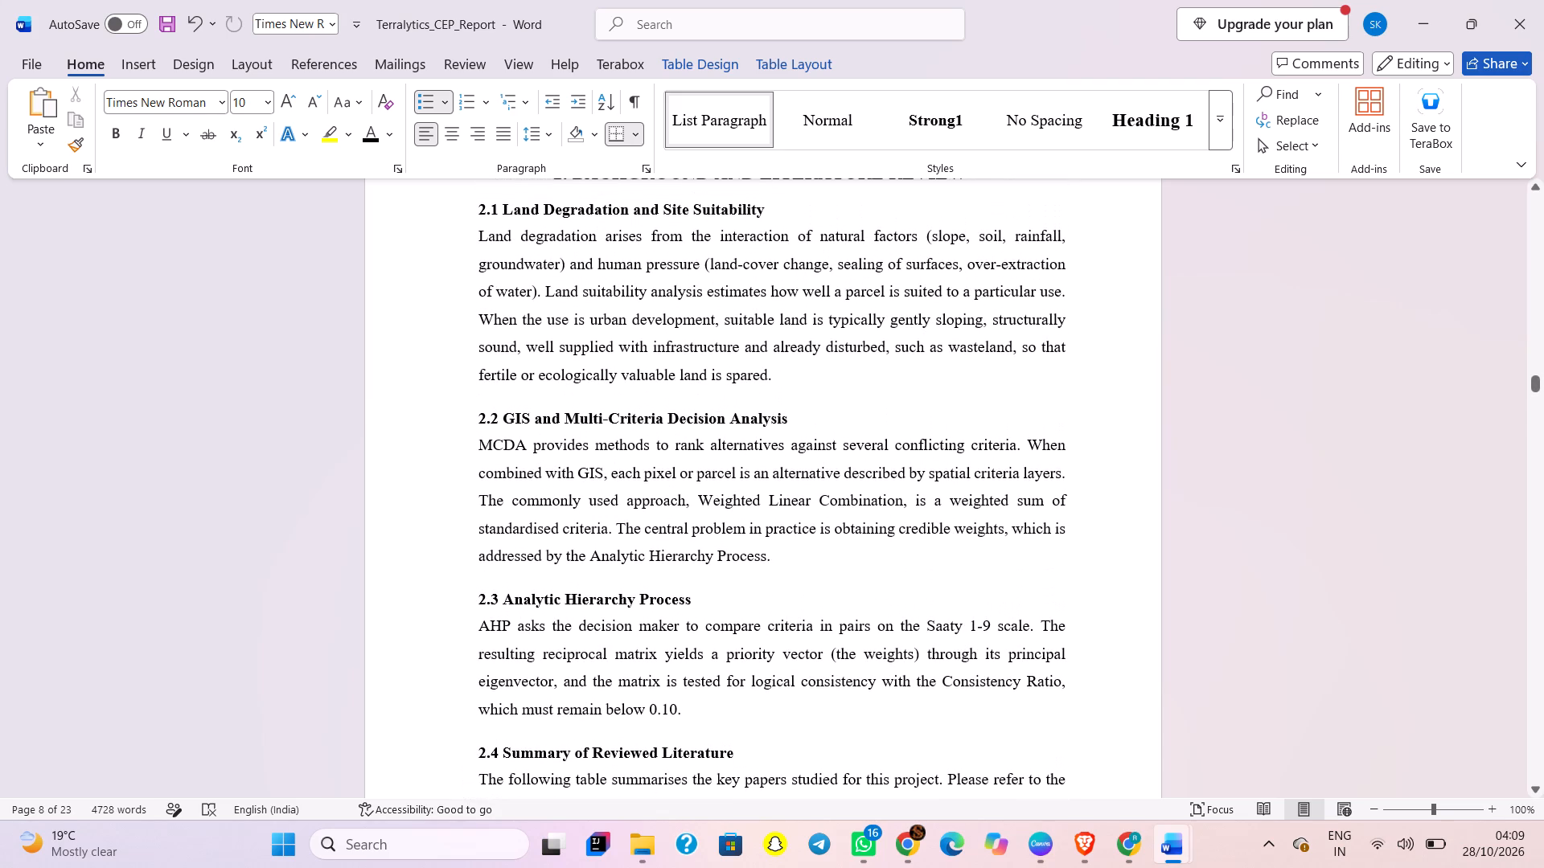
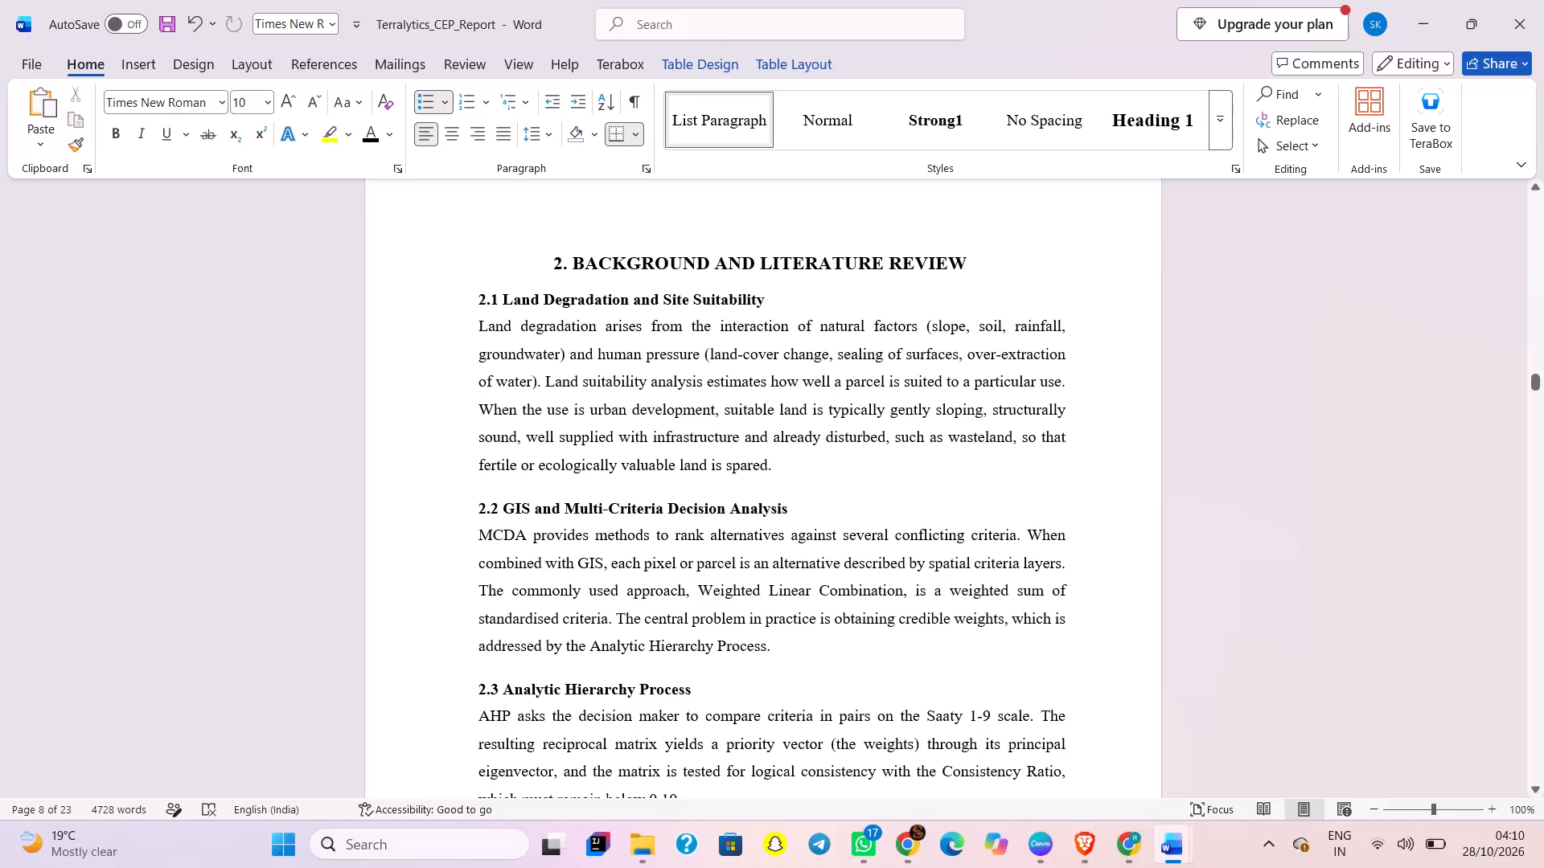
Review the report's Background and Literature Review chapter, including Table 2.1 and section 2.5 Research Gap.
scroll(1025, 600, down, 3)
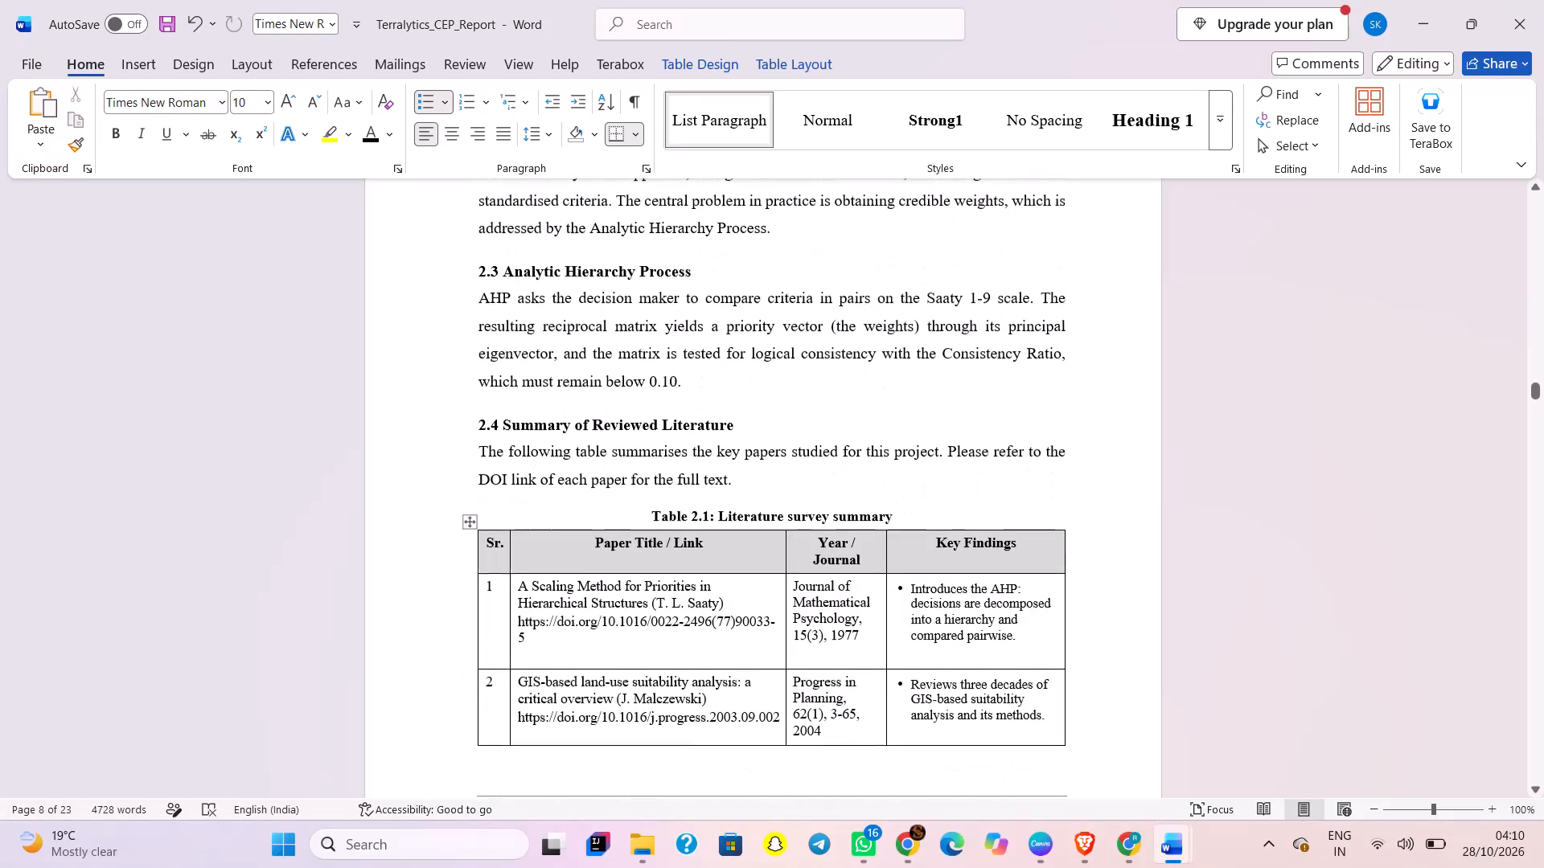
scroll(1025, 600, down, 5)
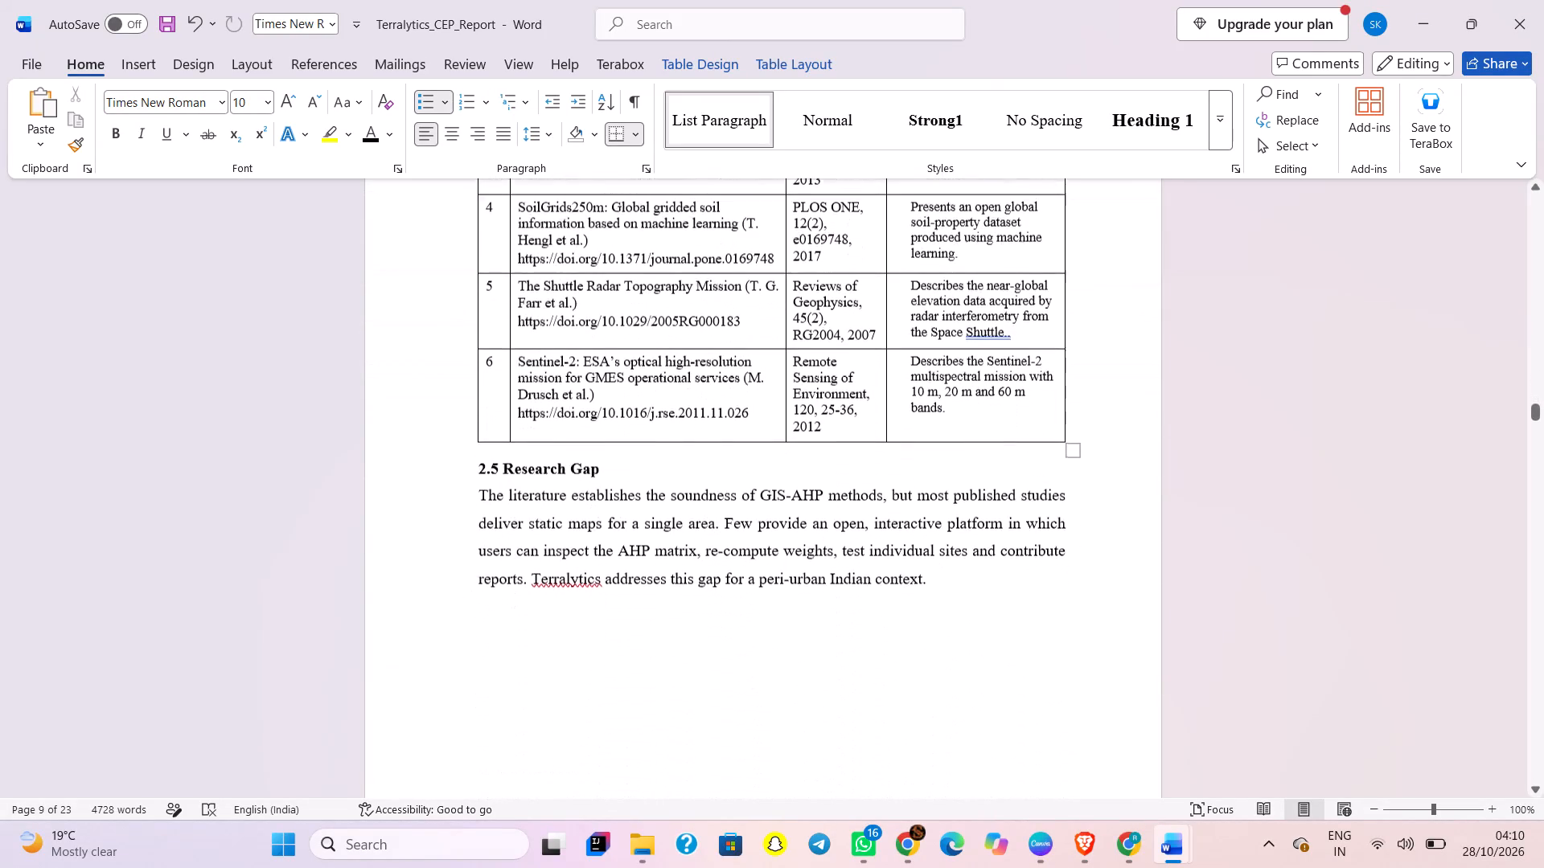
scroll(1025, 600, down, 1)
scroll(1025, 600, up, 1)
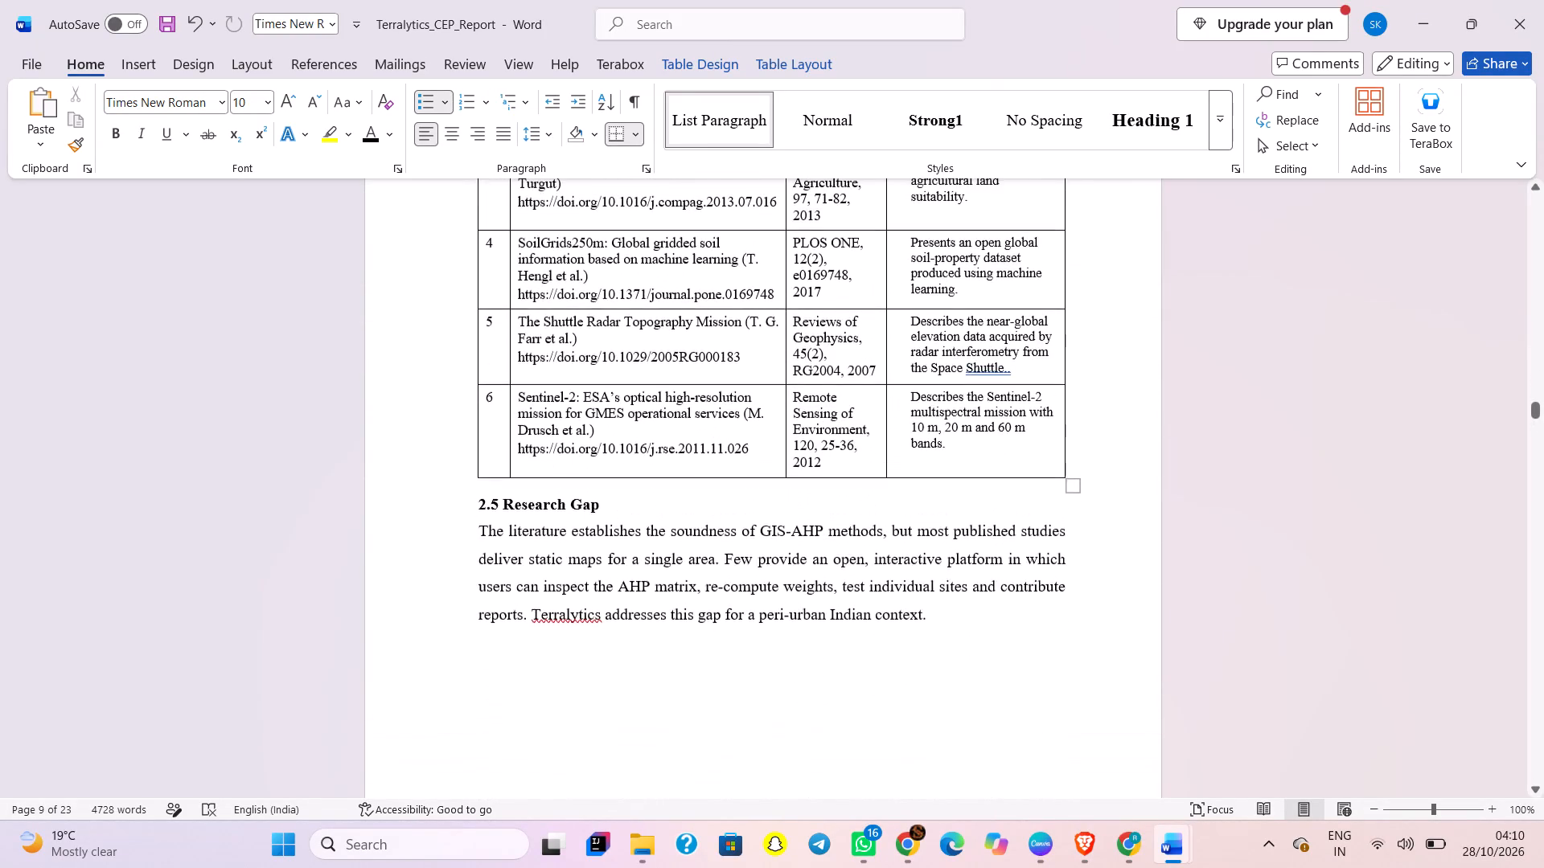
scroll(1025, 600, up, 6)
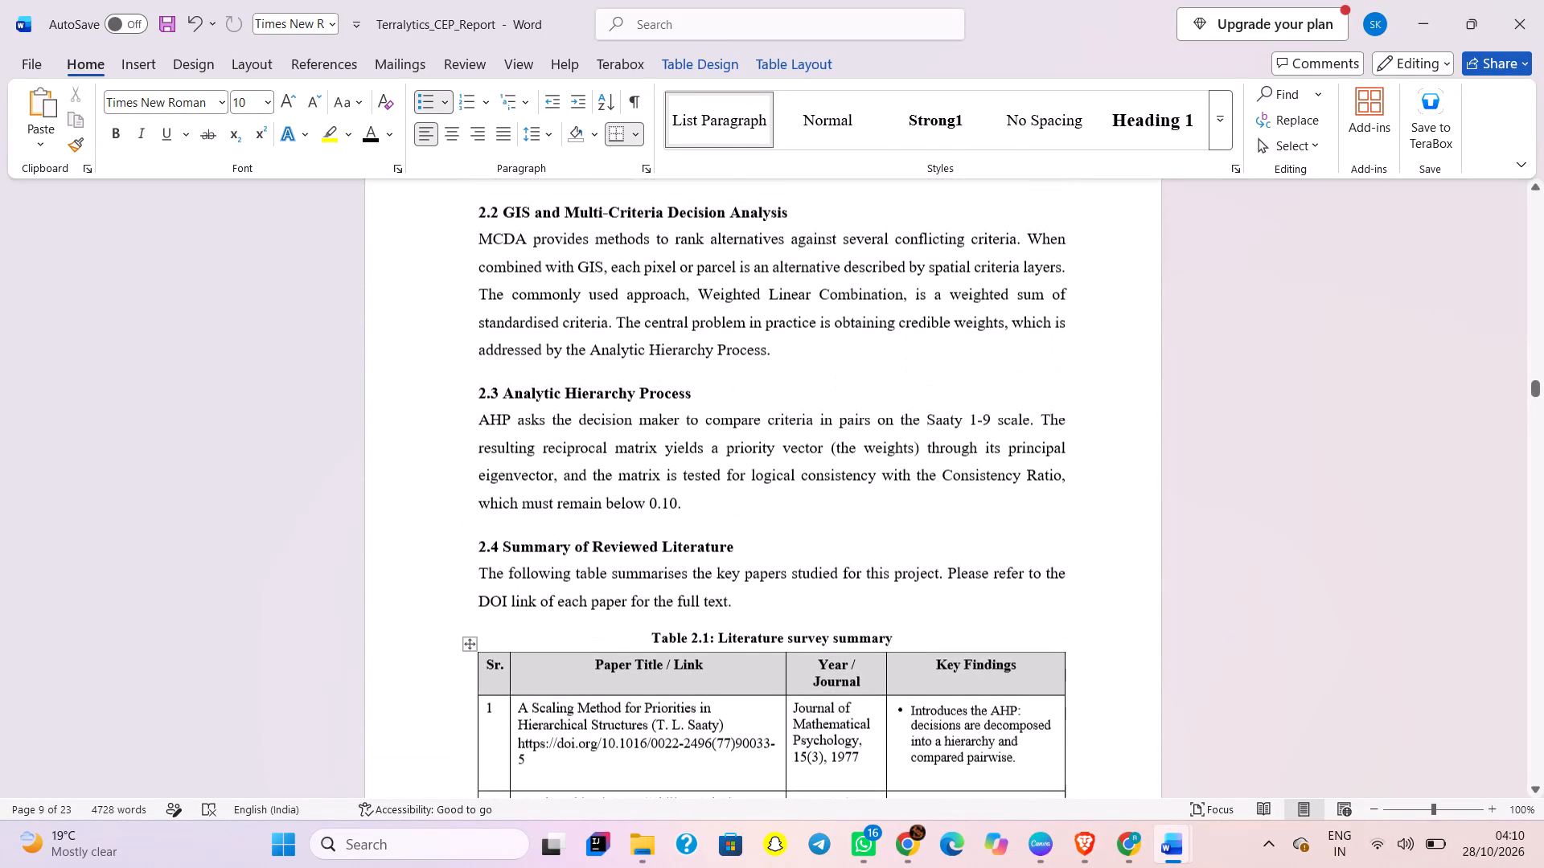
scroll(1025, 600, up, 1)
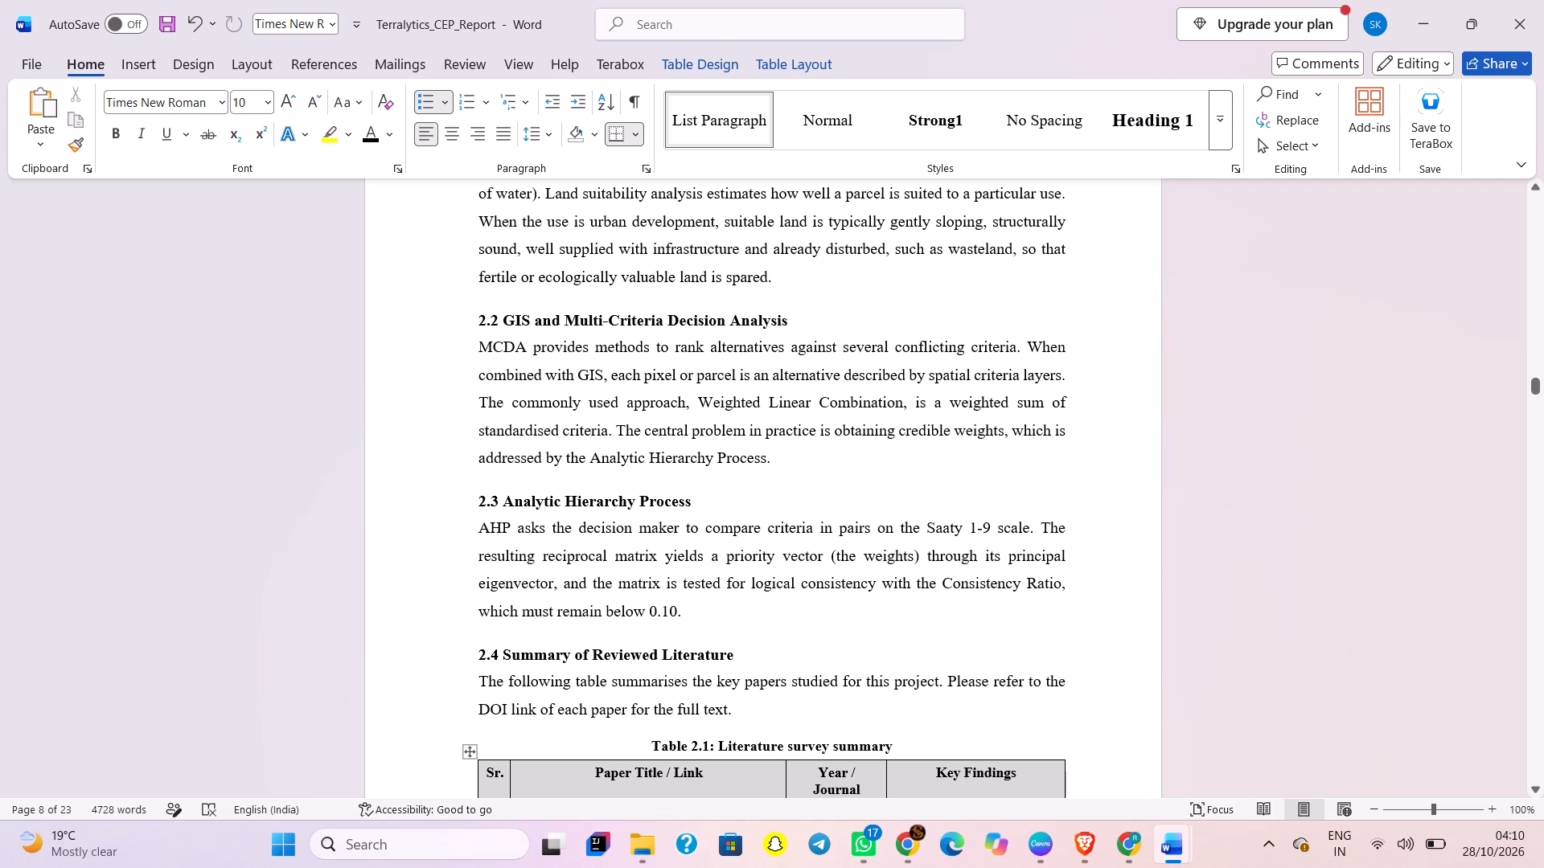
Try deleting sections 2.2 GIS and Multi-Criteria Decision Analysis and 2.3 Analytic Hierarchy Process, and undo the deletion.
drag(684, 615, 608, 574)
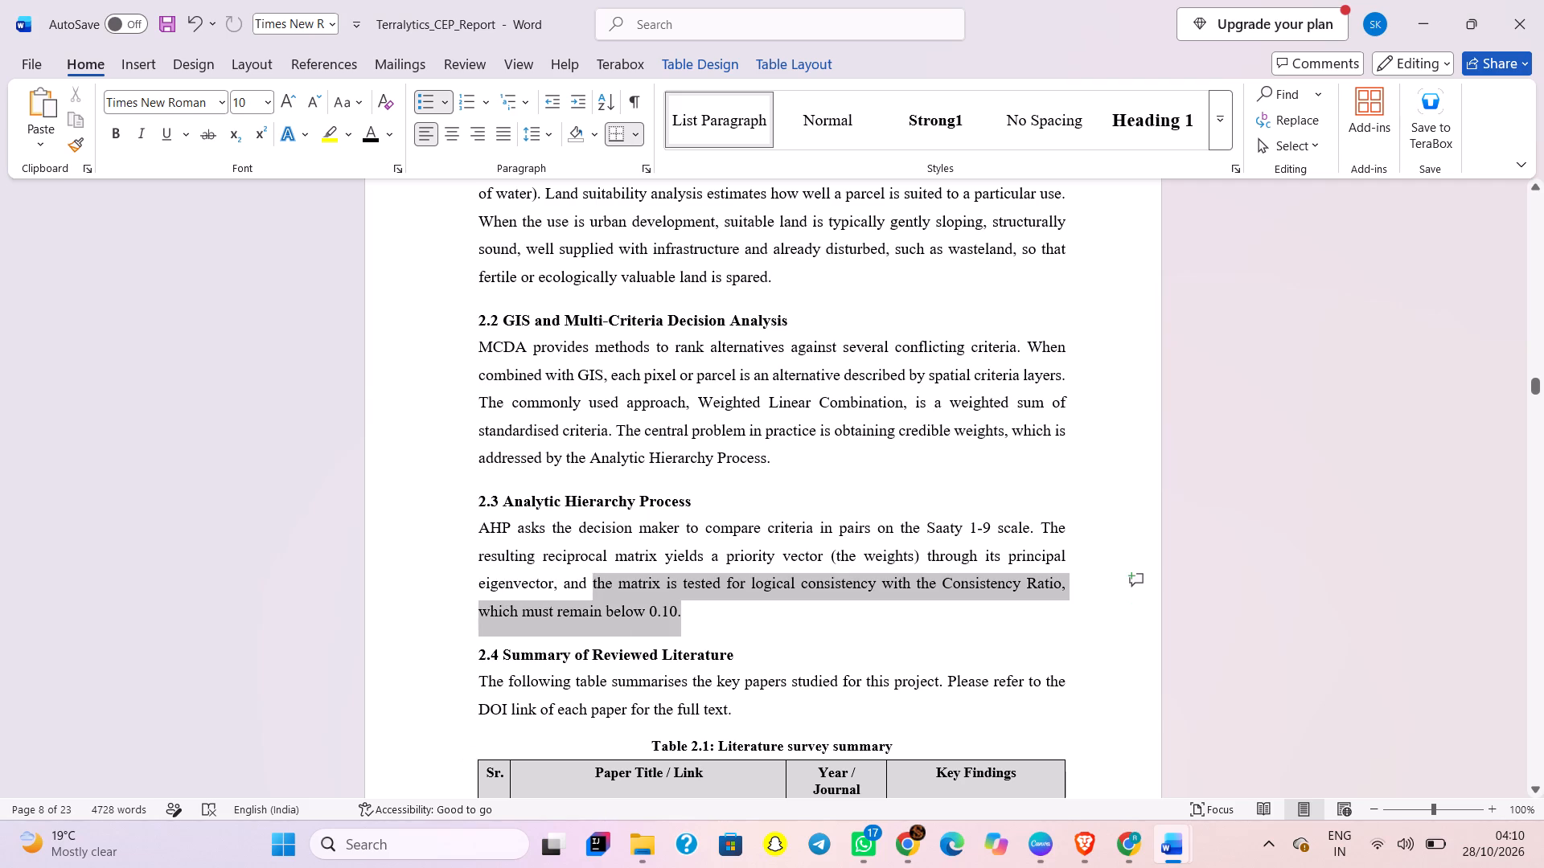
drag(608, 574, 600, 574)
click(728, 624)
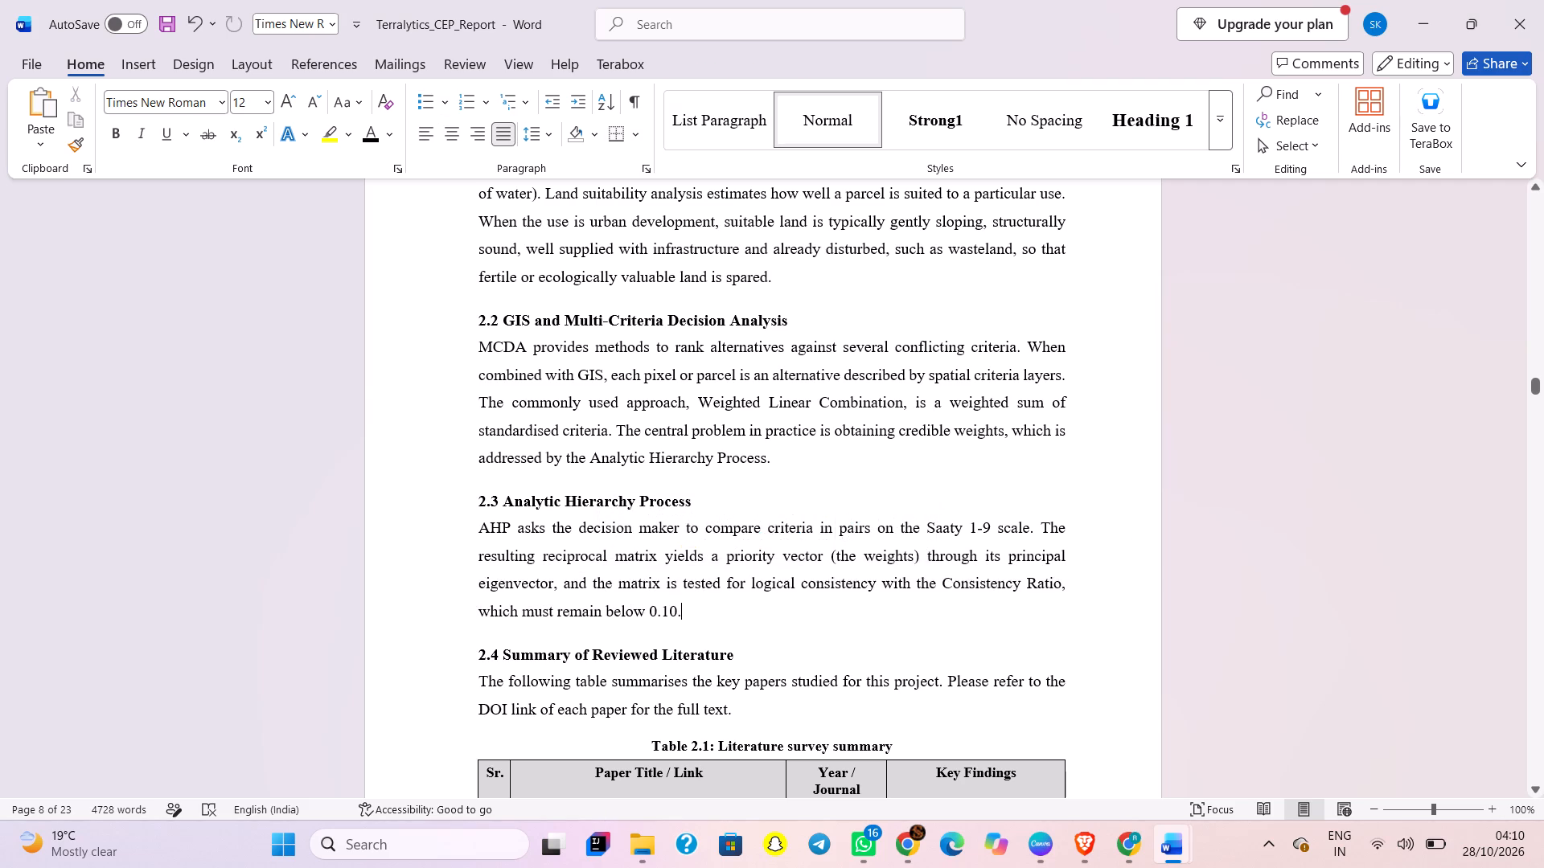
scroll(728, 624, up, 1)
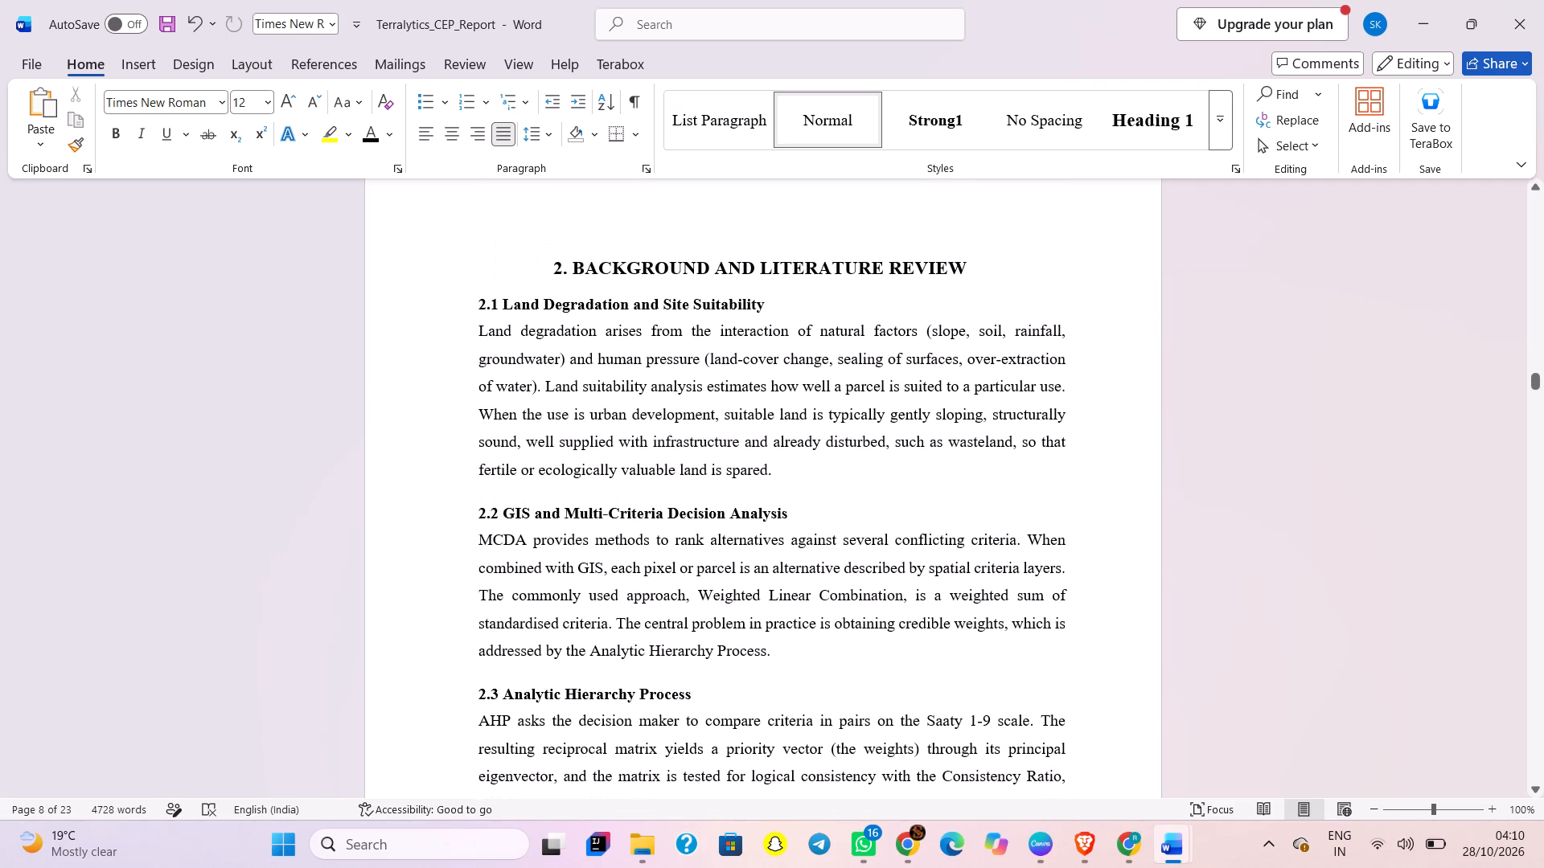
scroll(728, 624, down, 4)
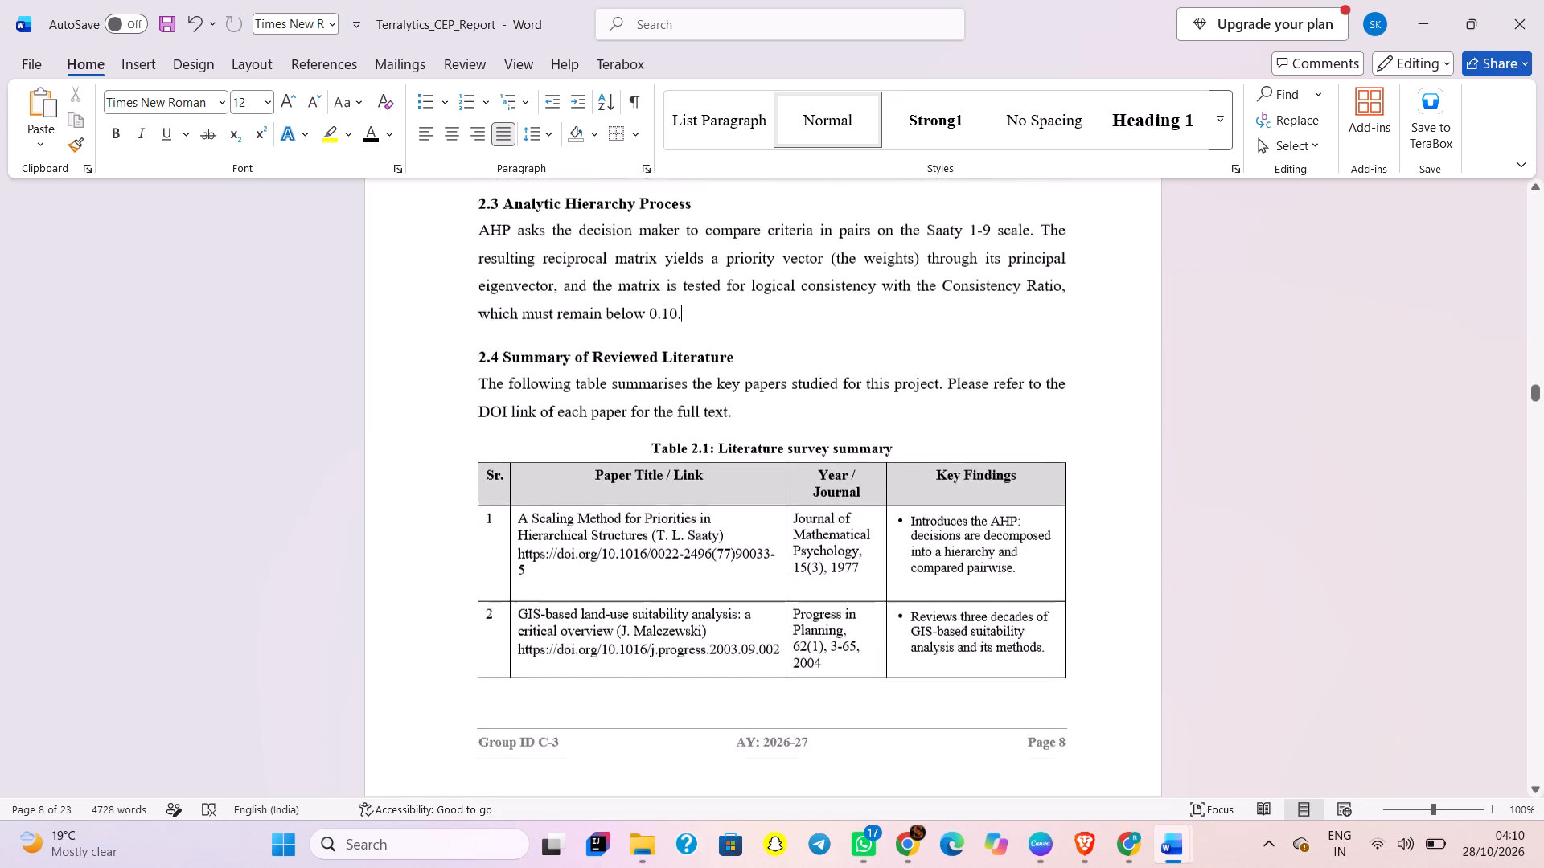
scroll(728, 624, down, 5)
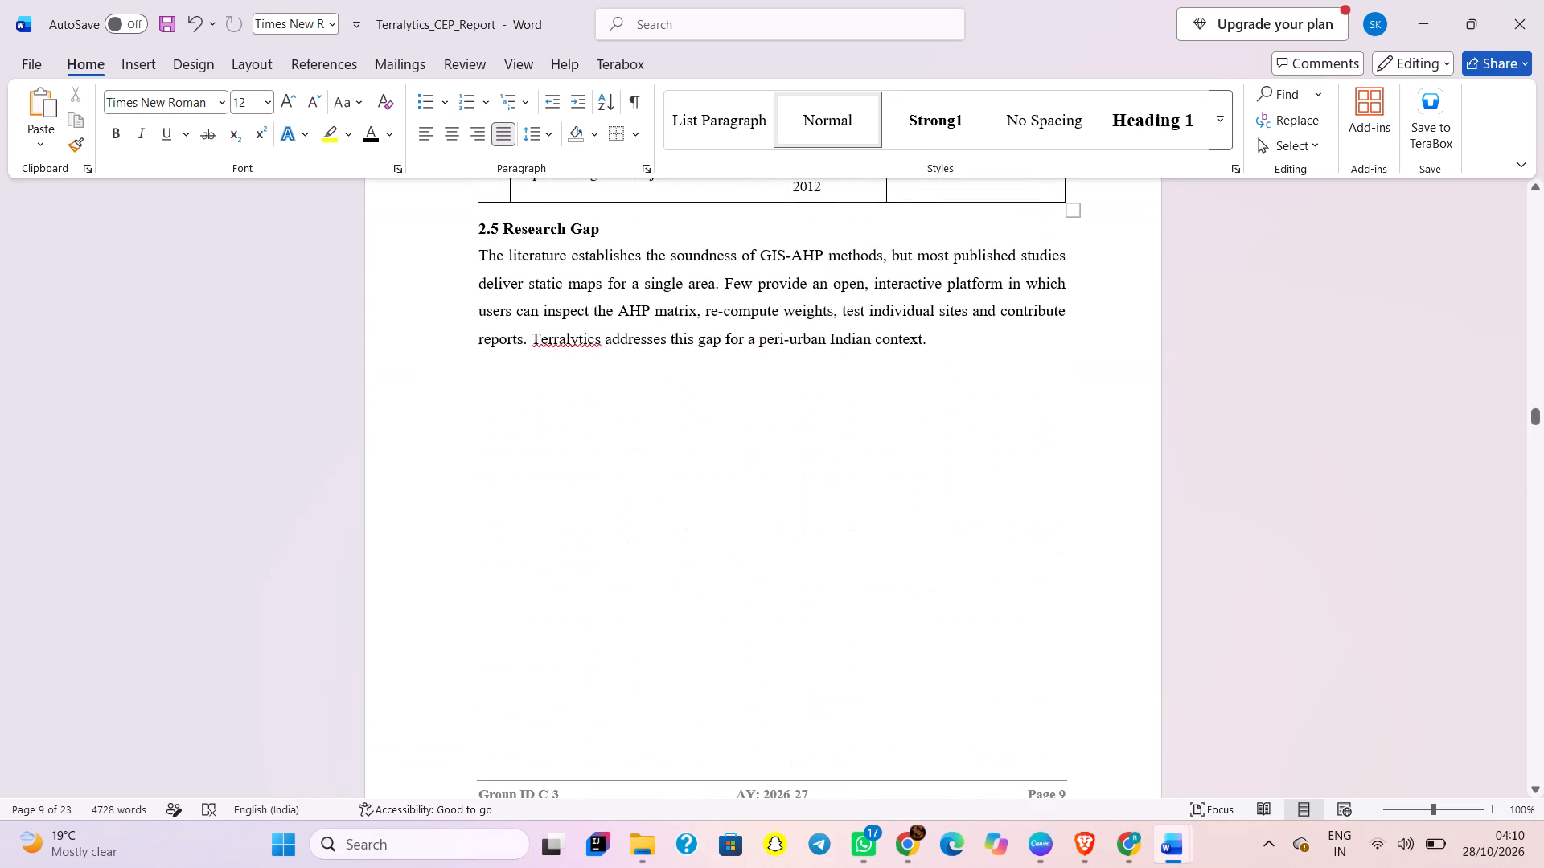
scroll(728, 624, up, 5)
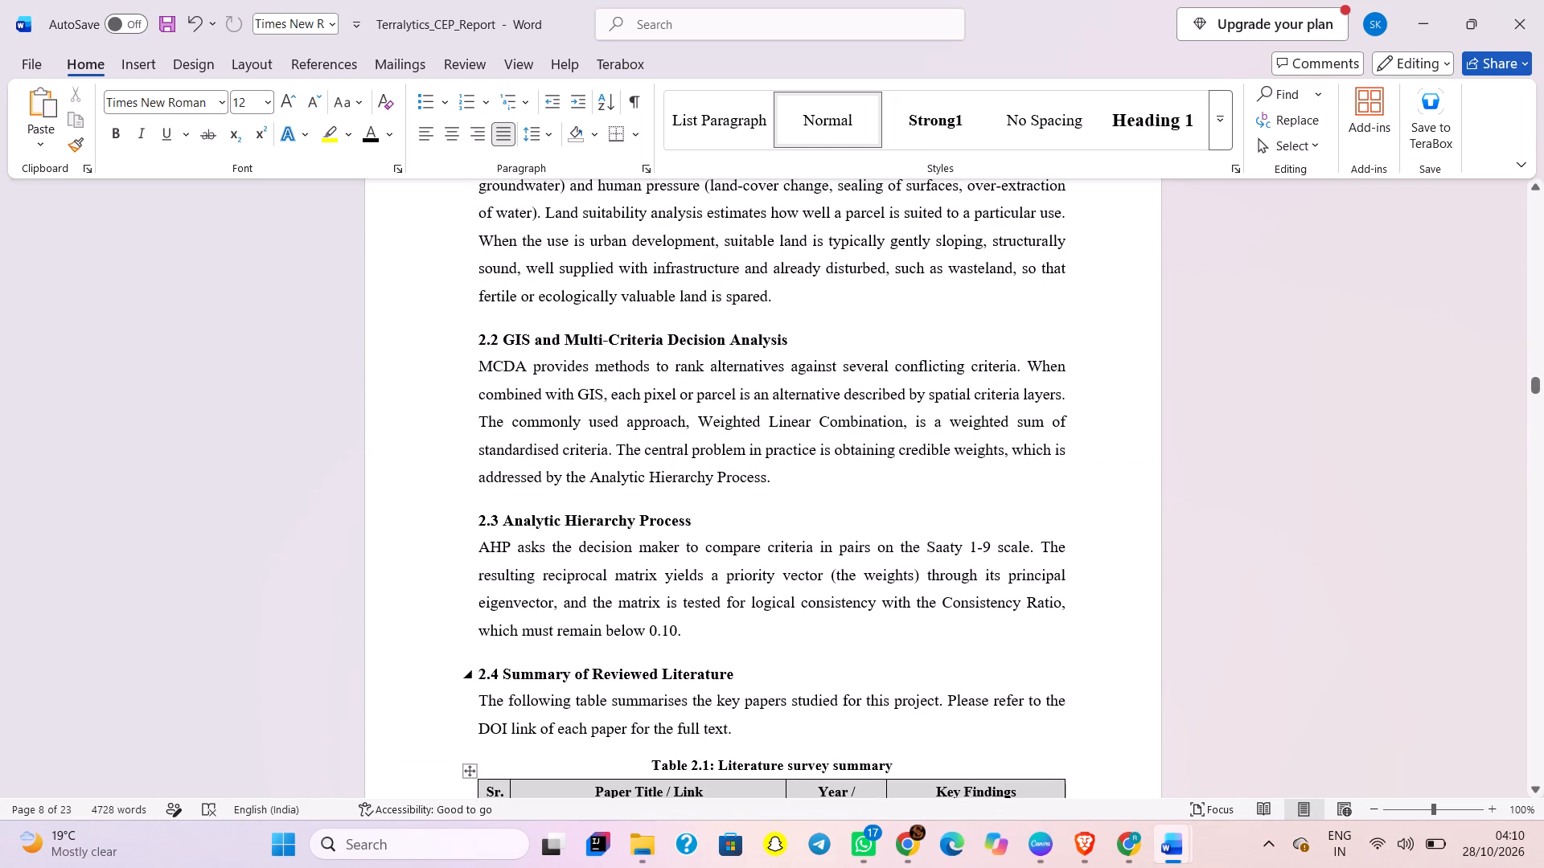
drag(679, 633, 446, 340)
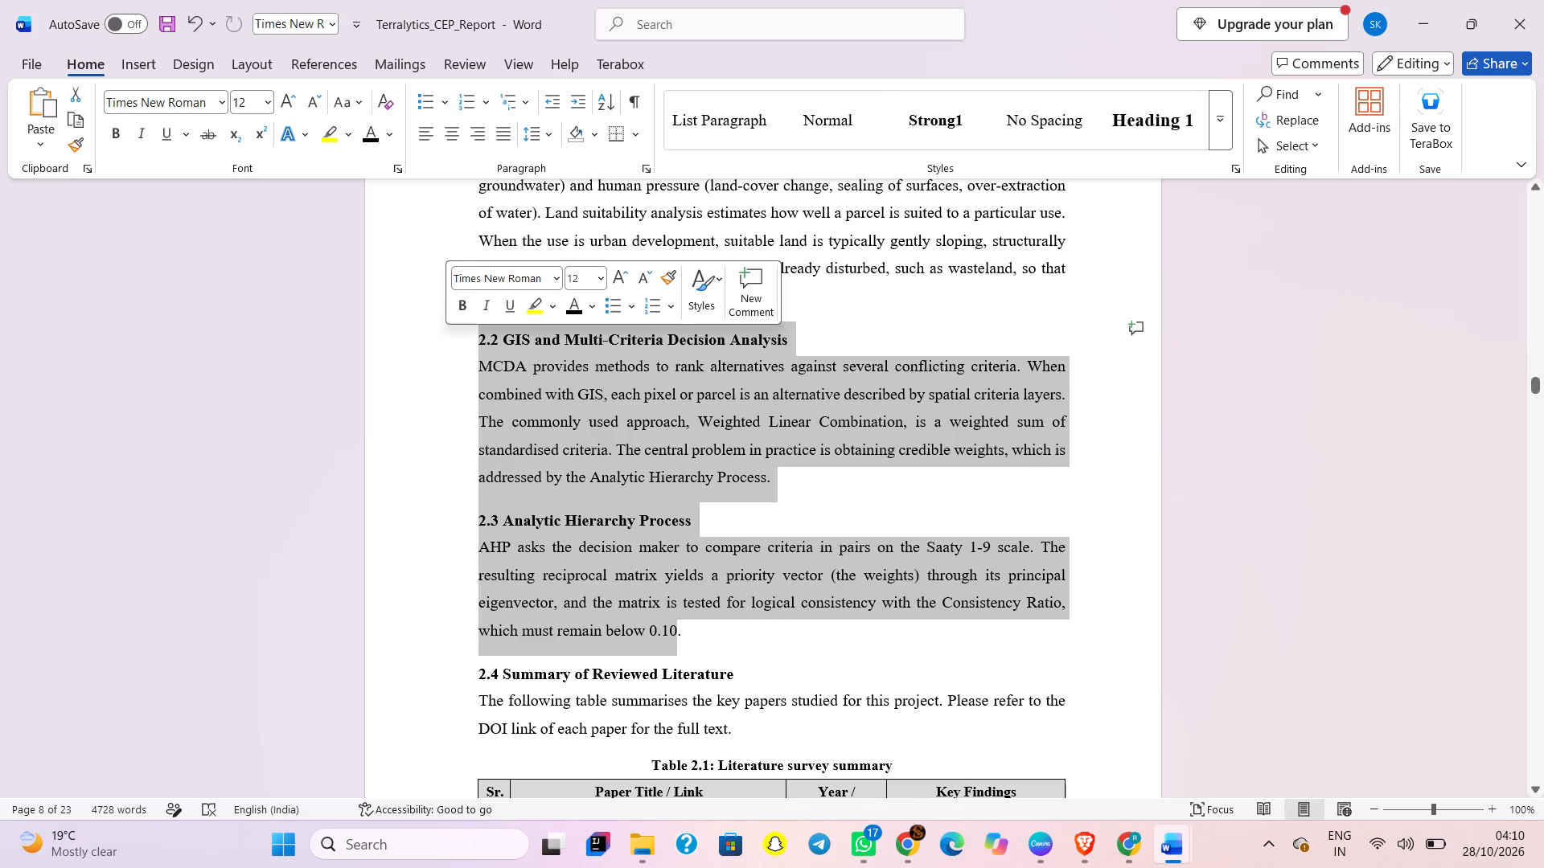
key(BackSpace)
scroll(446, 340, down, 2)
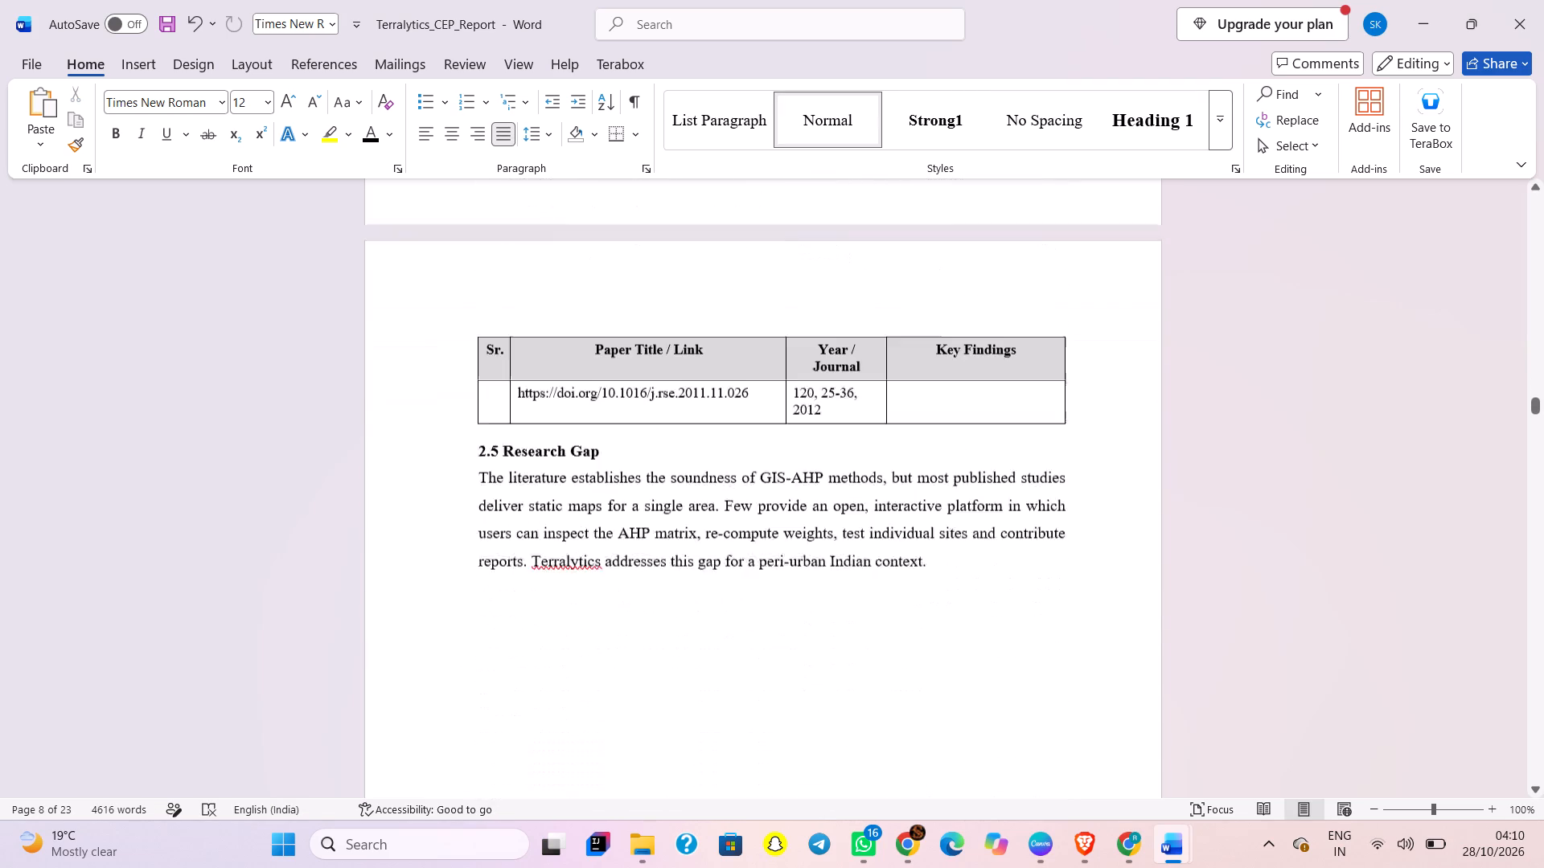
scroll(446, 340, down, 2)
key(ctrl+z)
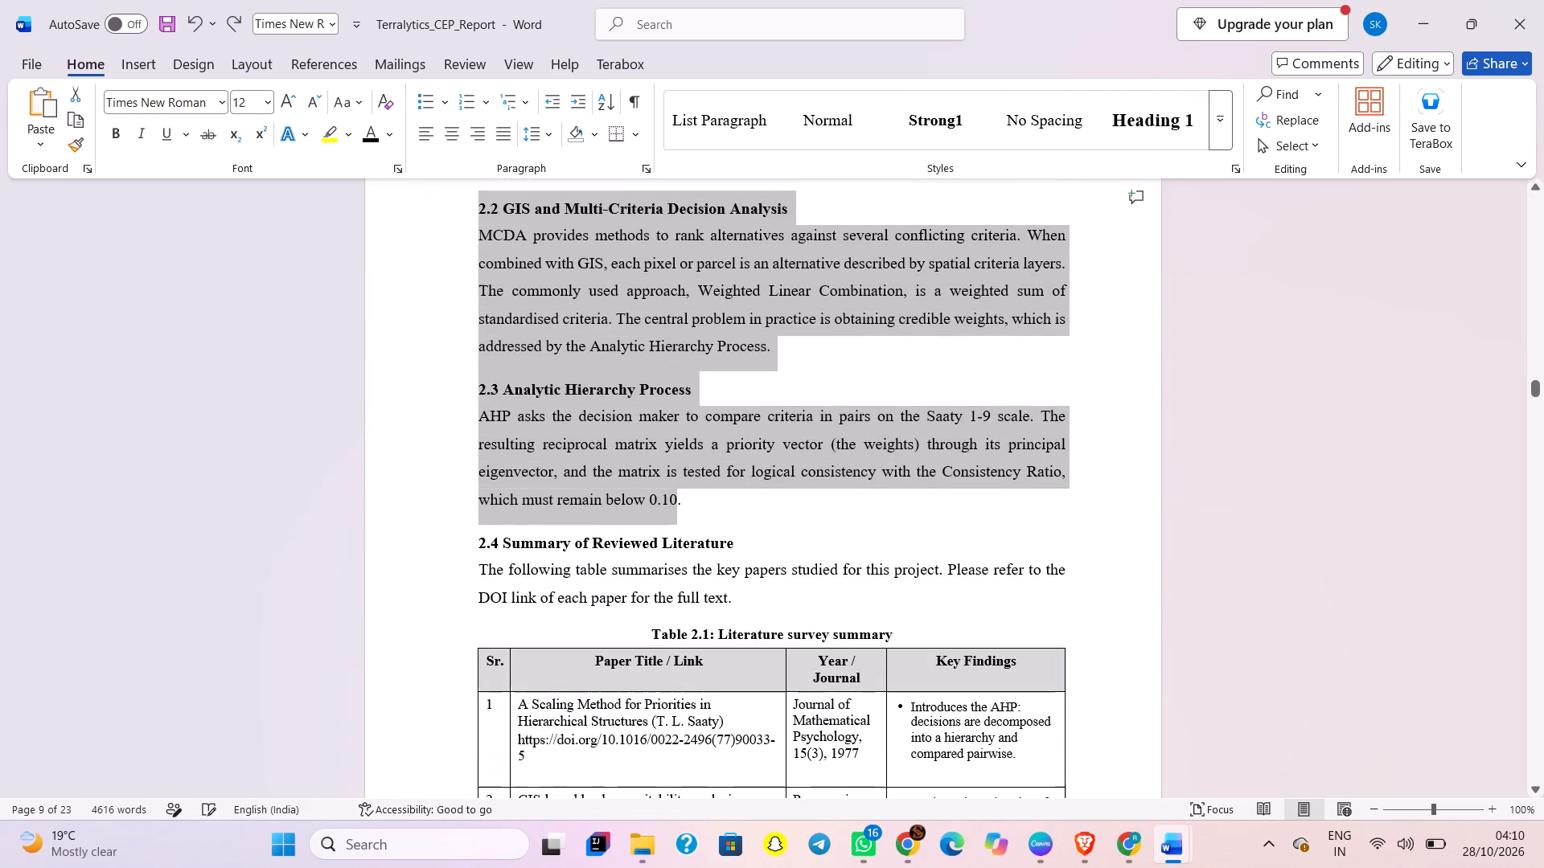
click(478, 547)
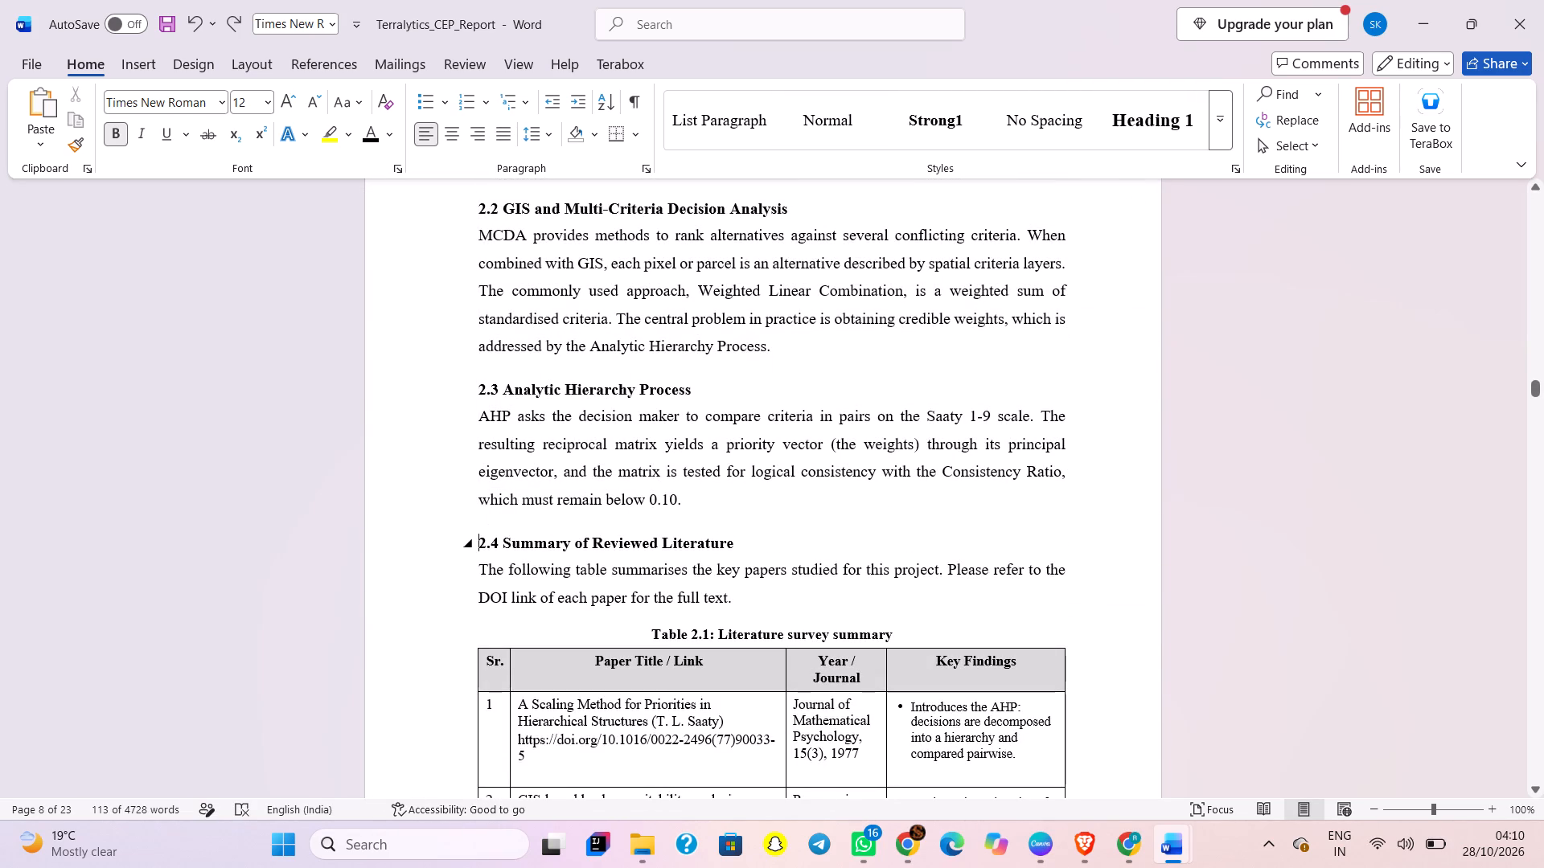
Shift the heading "3. OBJECTIVES AND SCOPE" to about the centre of its line using leading spaces.
scroll(585, 620, down, 1)
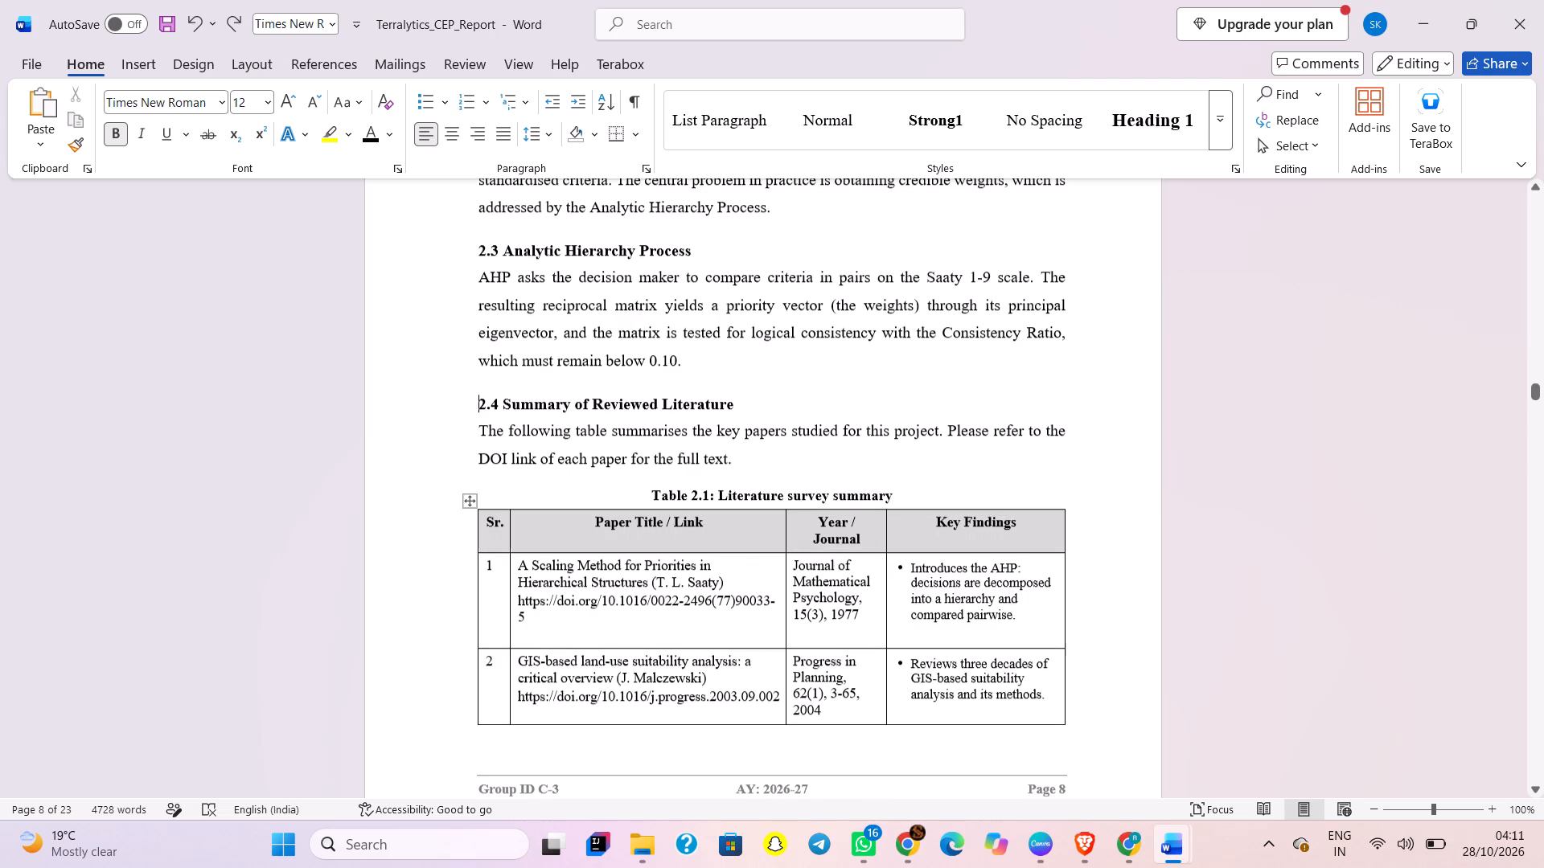
scroll(585, 620, down, 3)
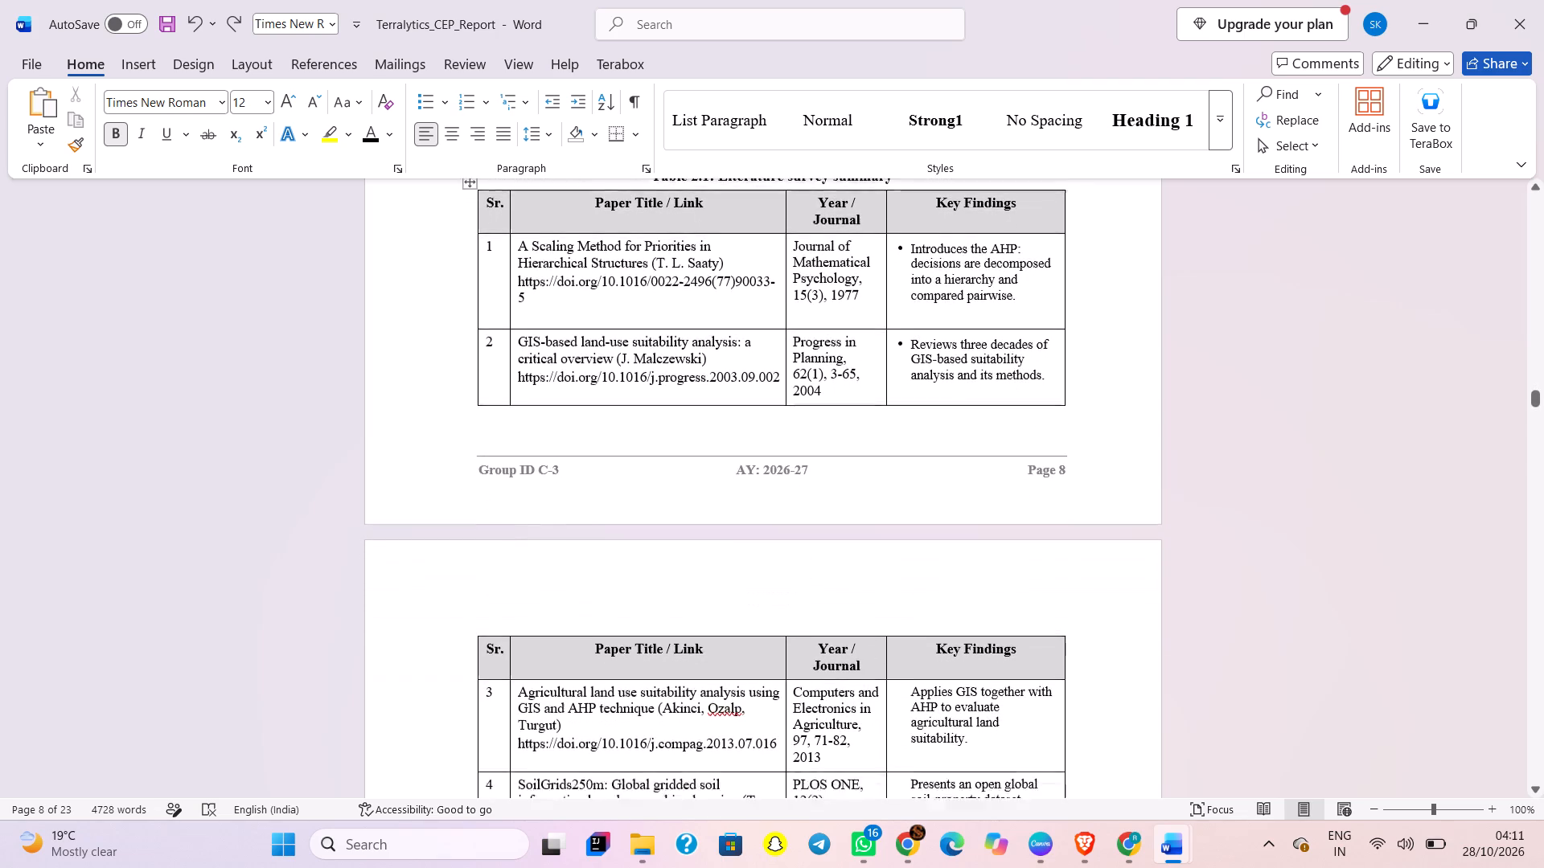
scroll(585, 620, down, 2)
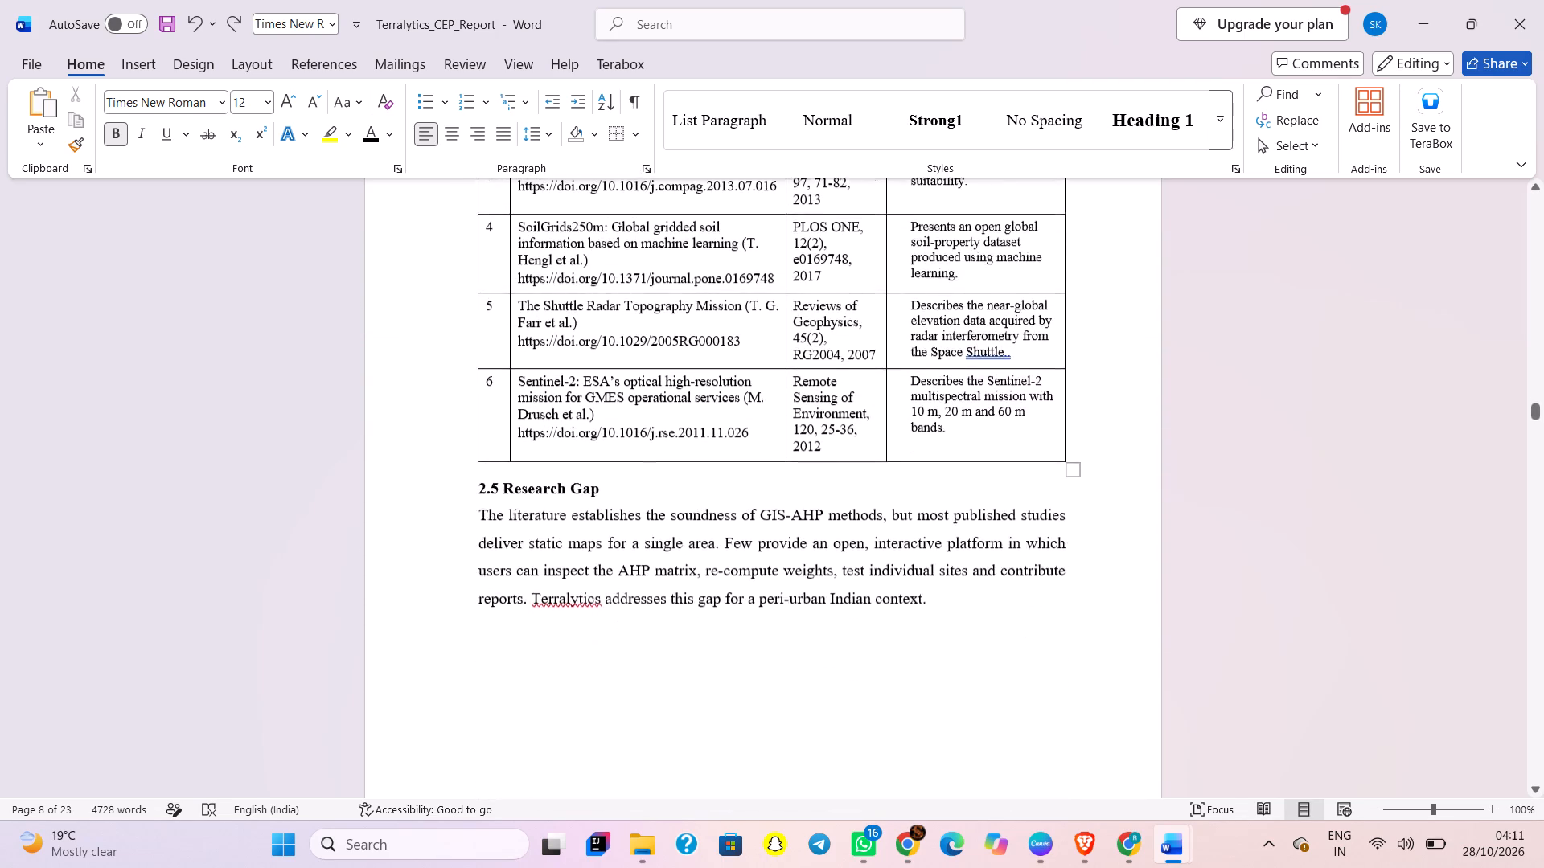
scroll(585, 620, down, 2)
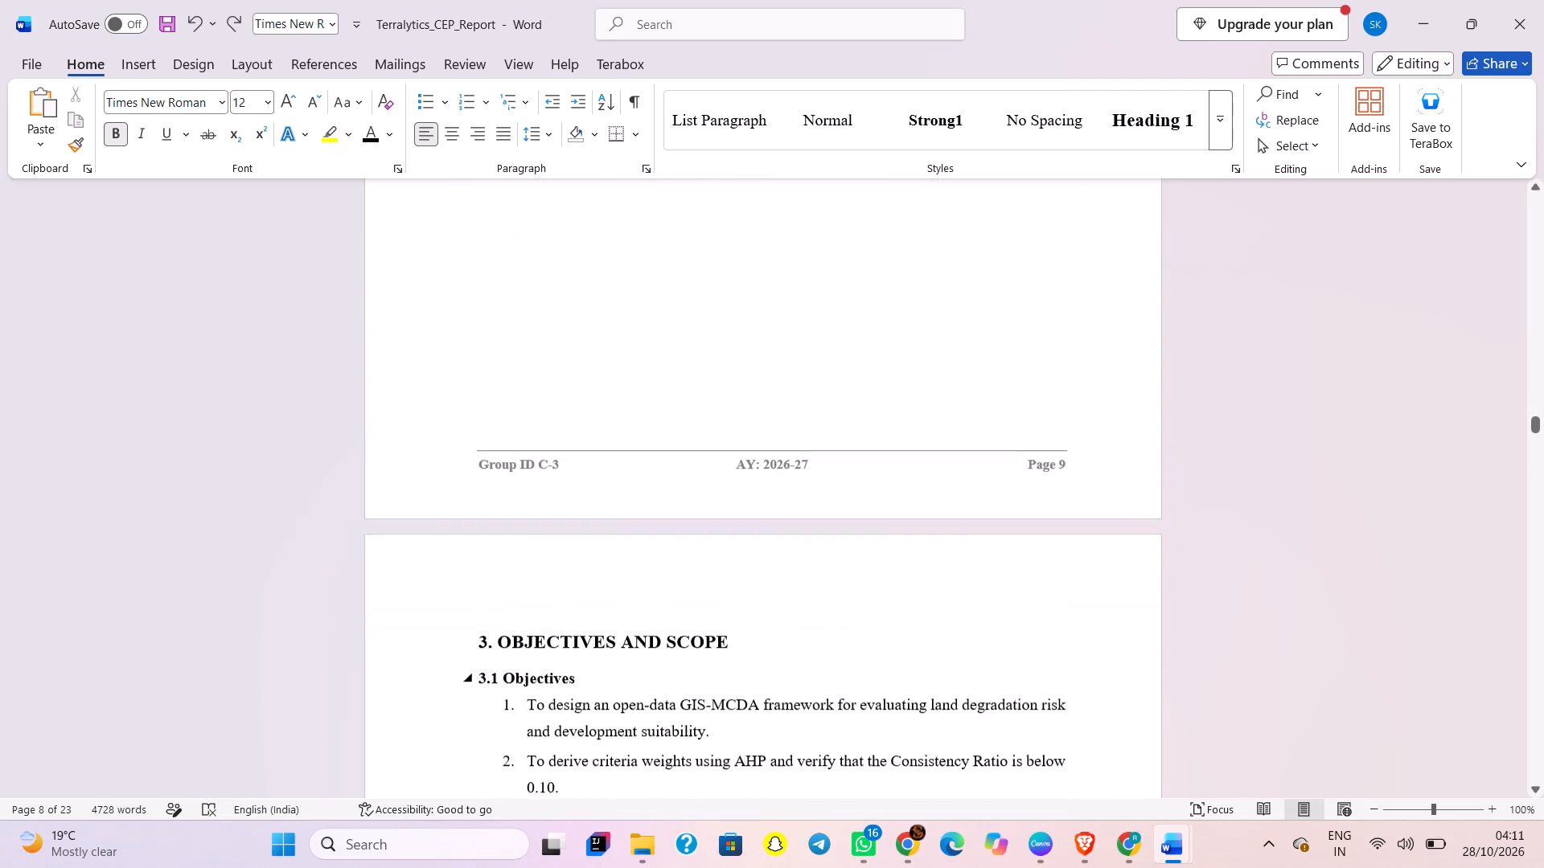
scroll(585, 620, down, 3)
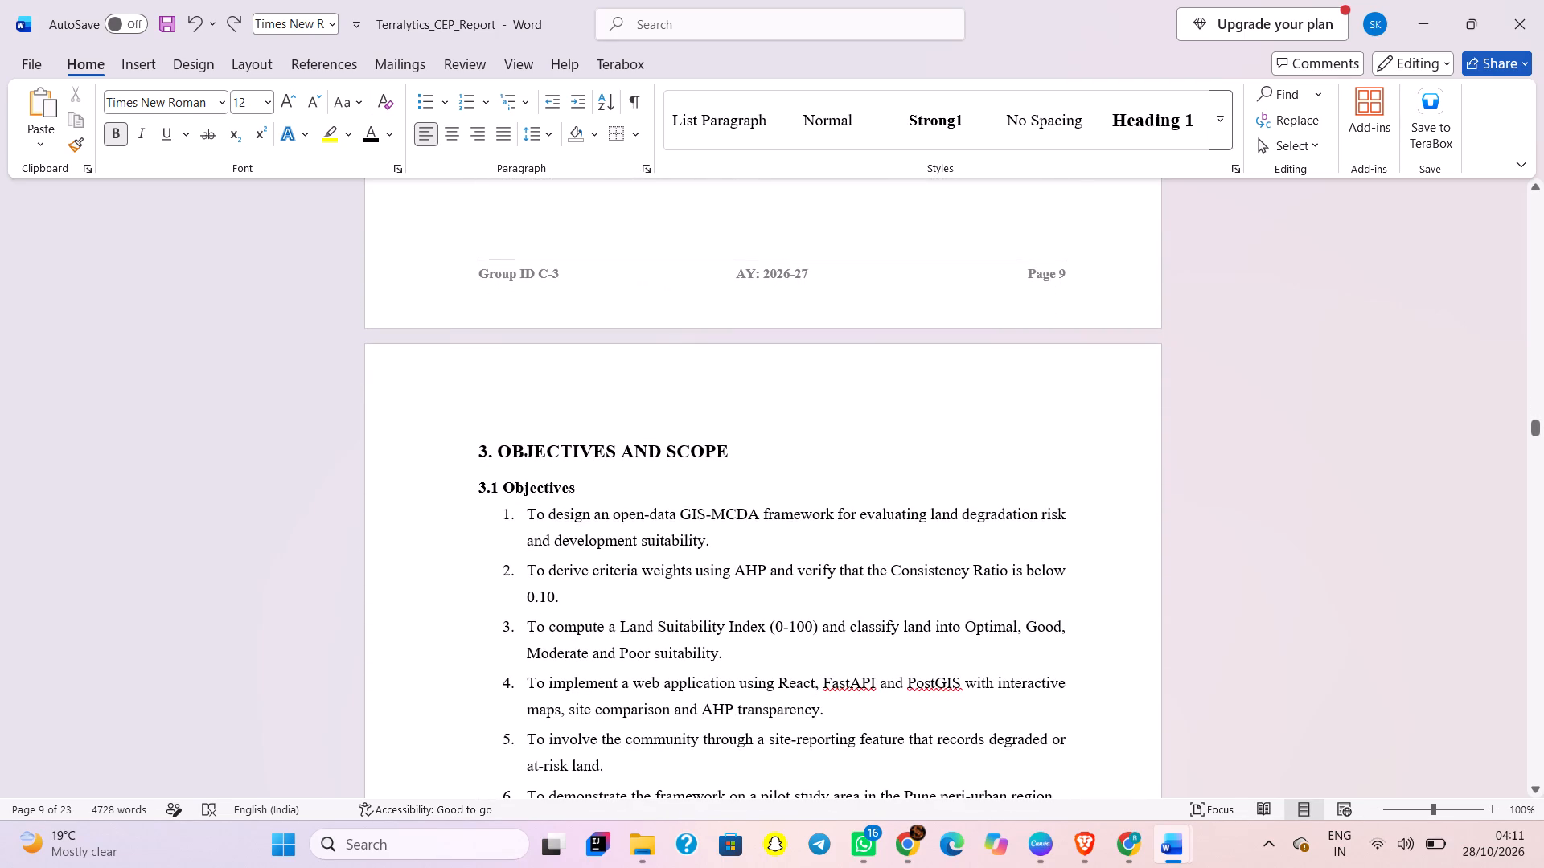
scroll(585, 620, down, 1)
click(478, 299)
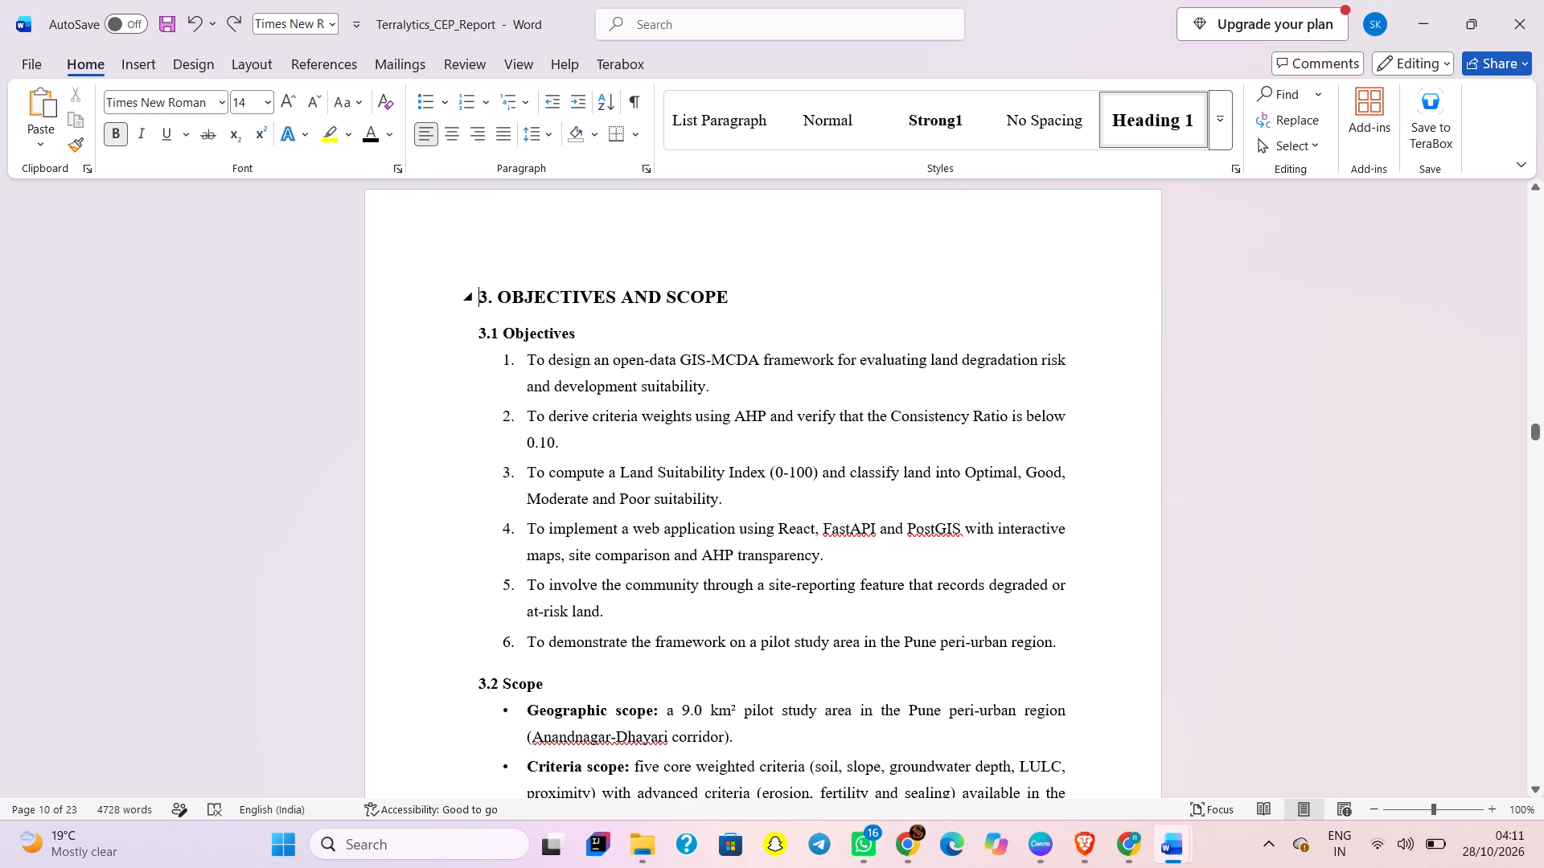
key(space)
key(space)
key(space)
key(space)
key(space)
key(space)
key(space)
key(space)
key(space)
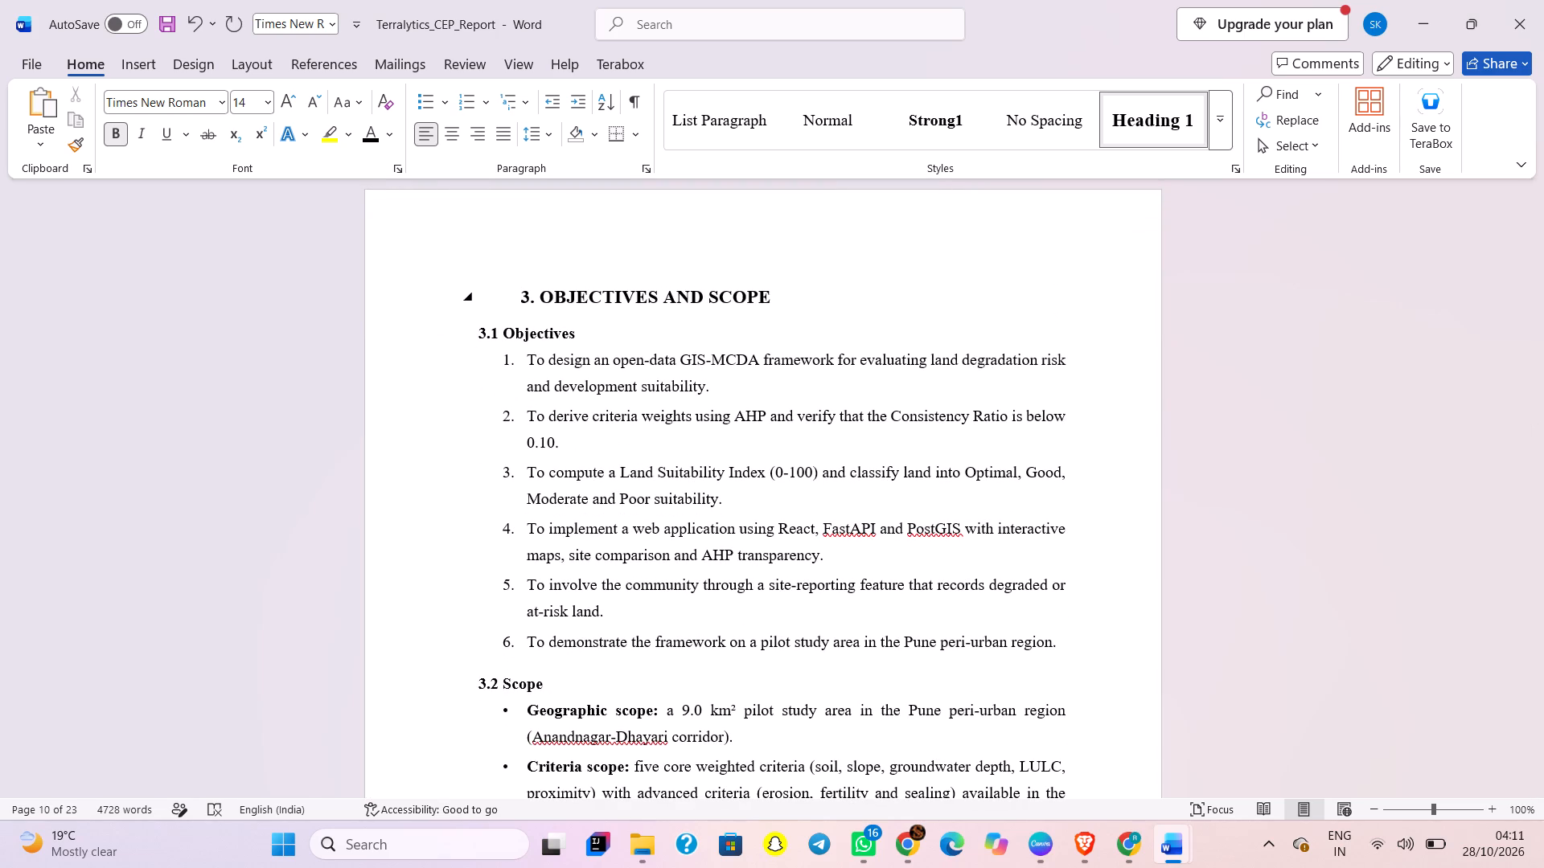
key(space)
key(space)
key(space)
key(space)
key(space)
key(space)
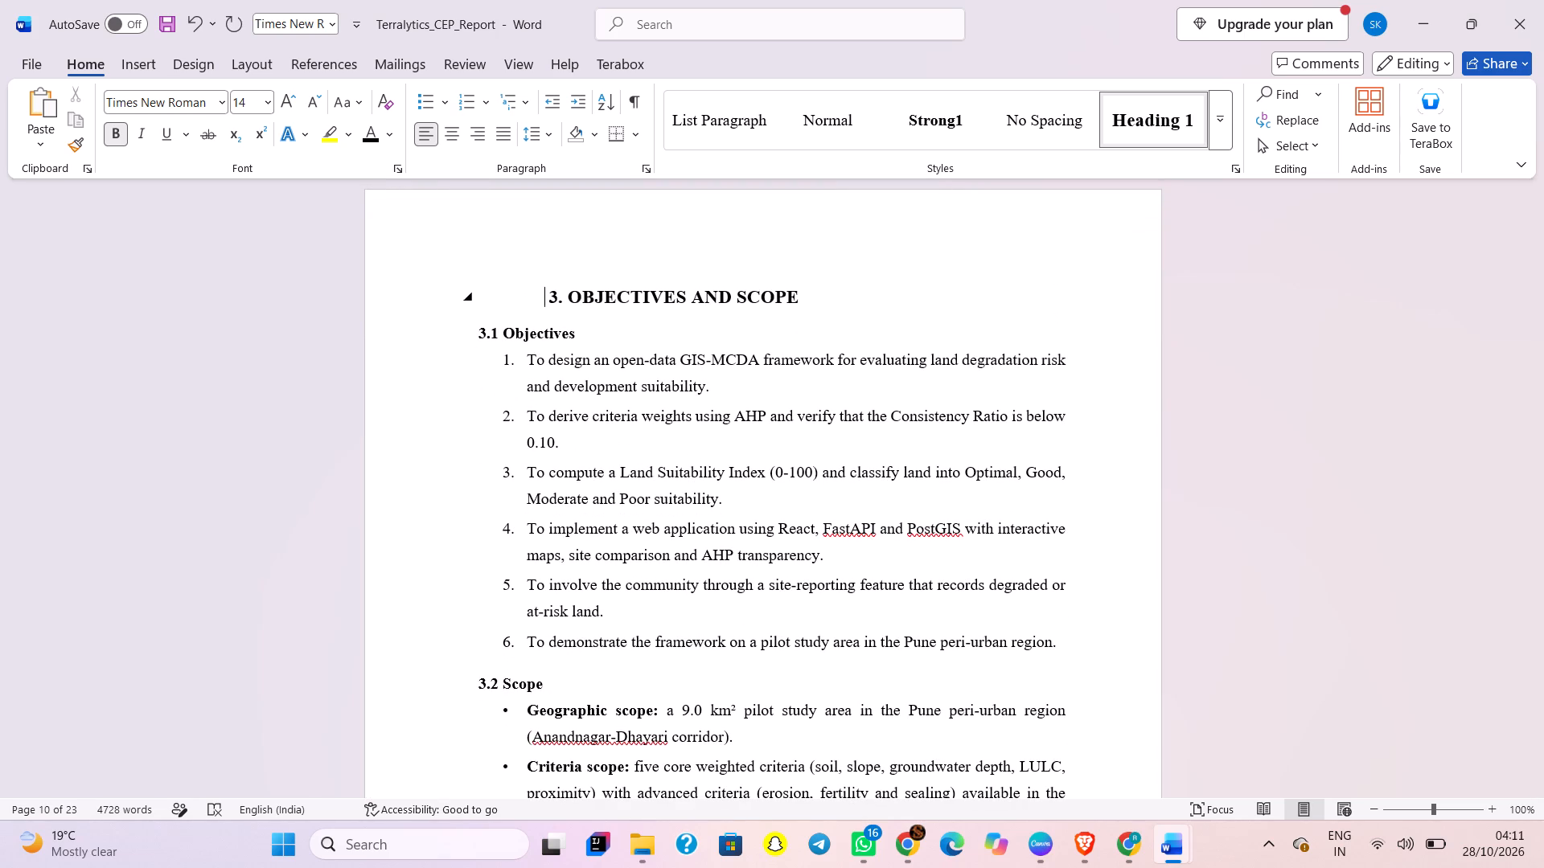
key(space)
key(space)
key(space)
key(space)
key(space)
key(space)
key(space)
key(space)
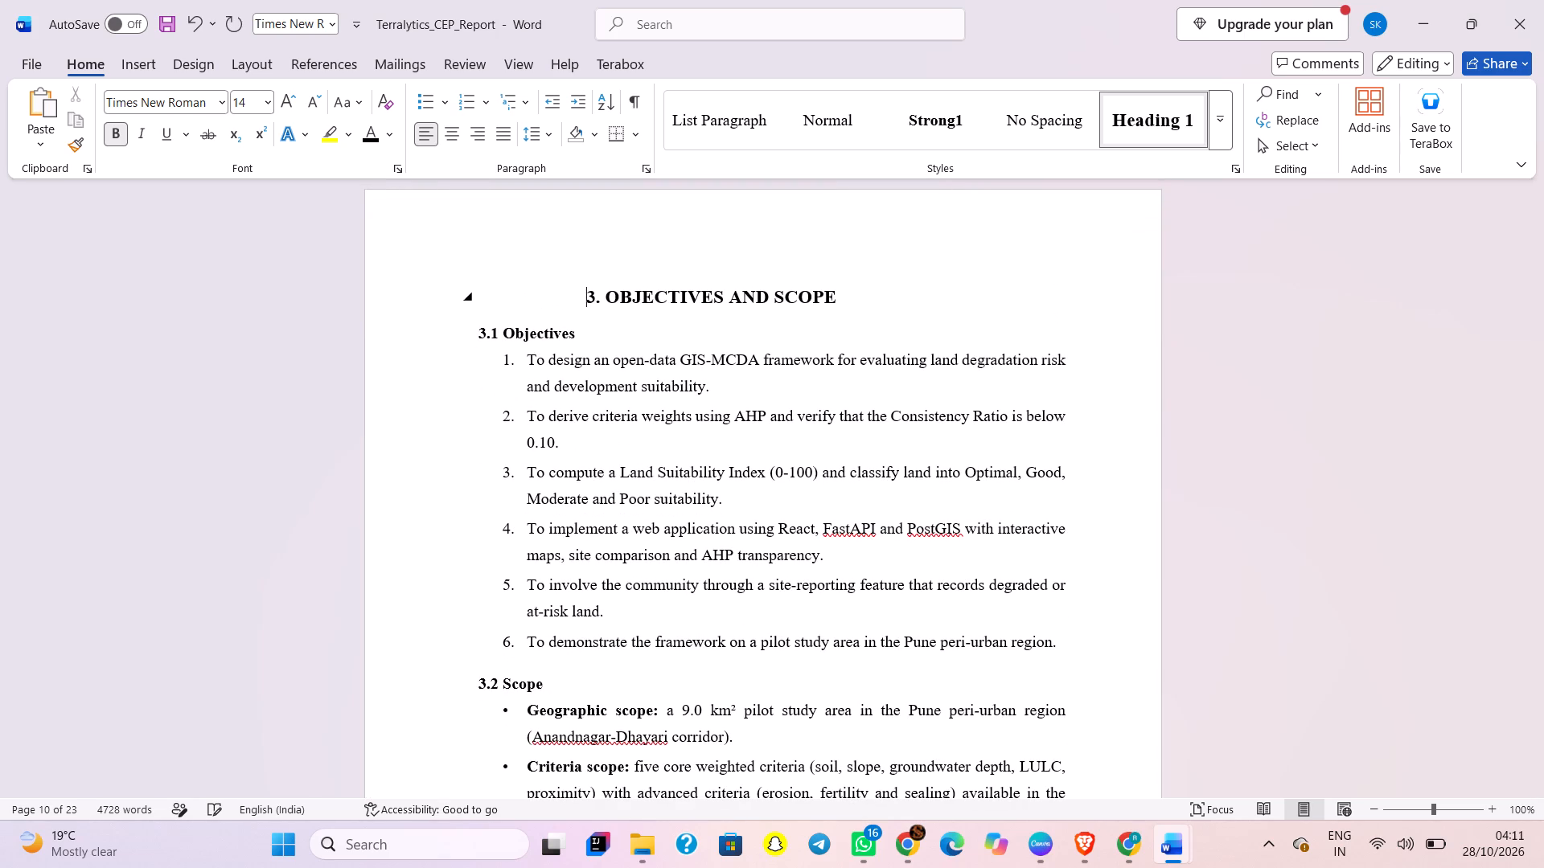
key(space)
key(space)
key(space)
key(space)
key(space)
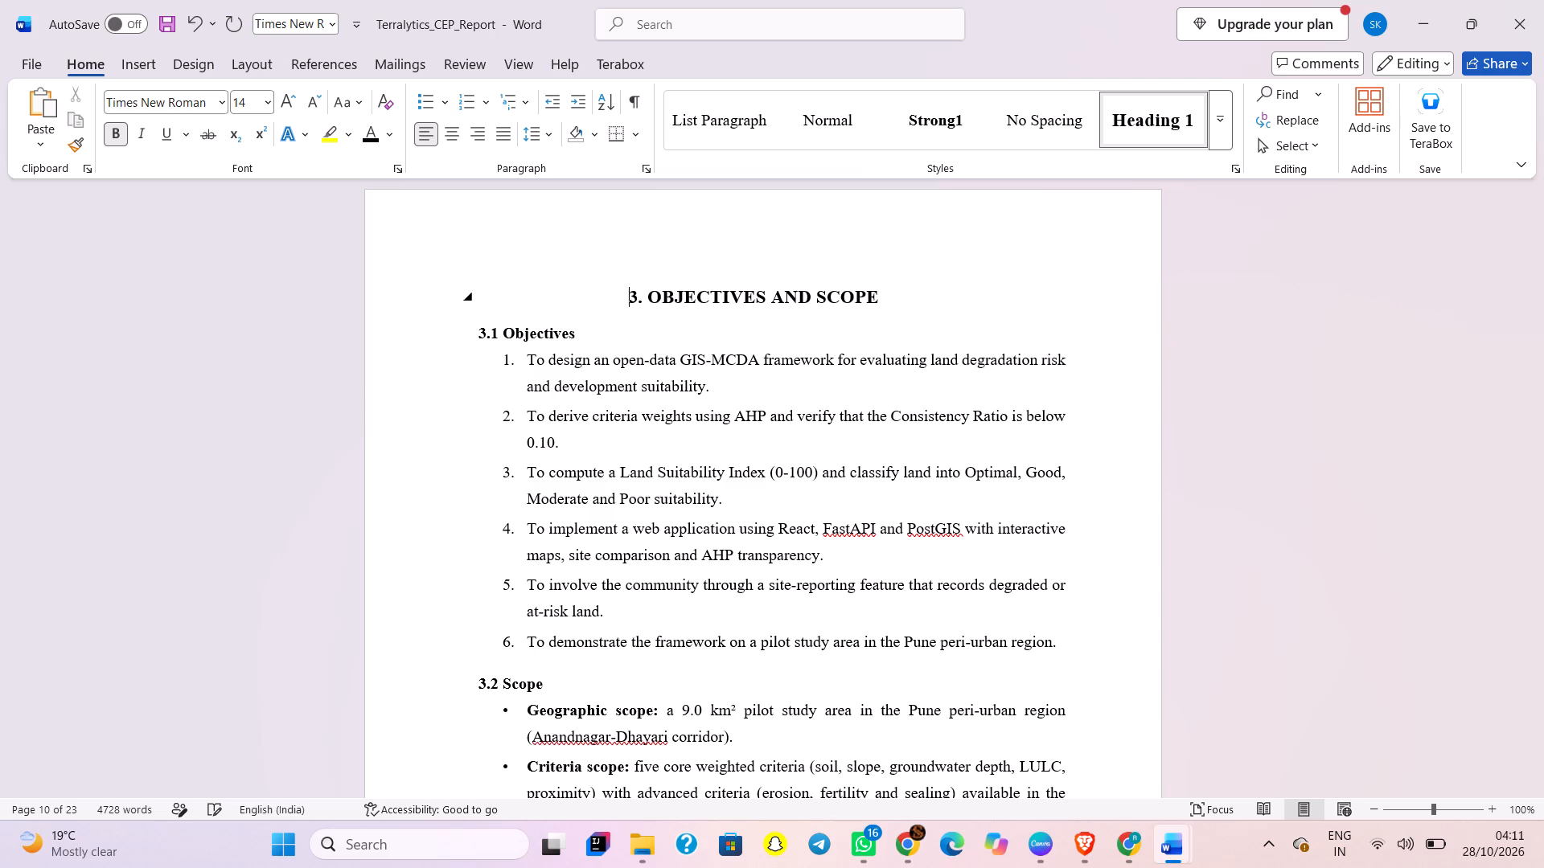
key(BackSpace)
Shift the heading "4. METHODOLOGY AND IMPLEMENTATION" toward the centre of its line with 16 leading spaces.
scroll(478, 299, down, 4)
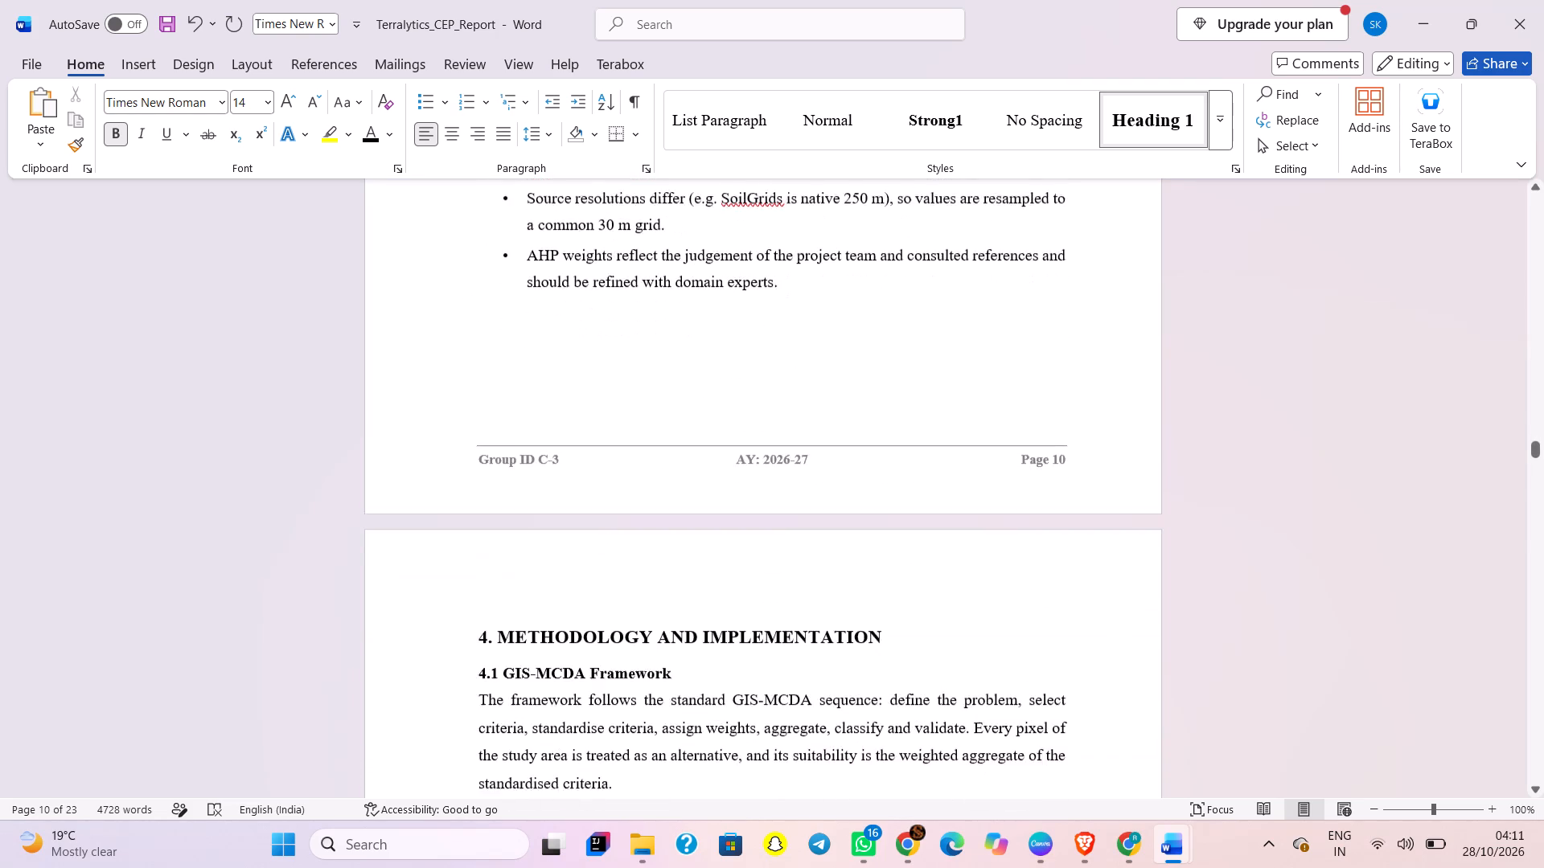
scroll(478, 299, down, 3)
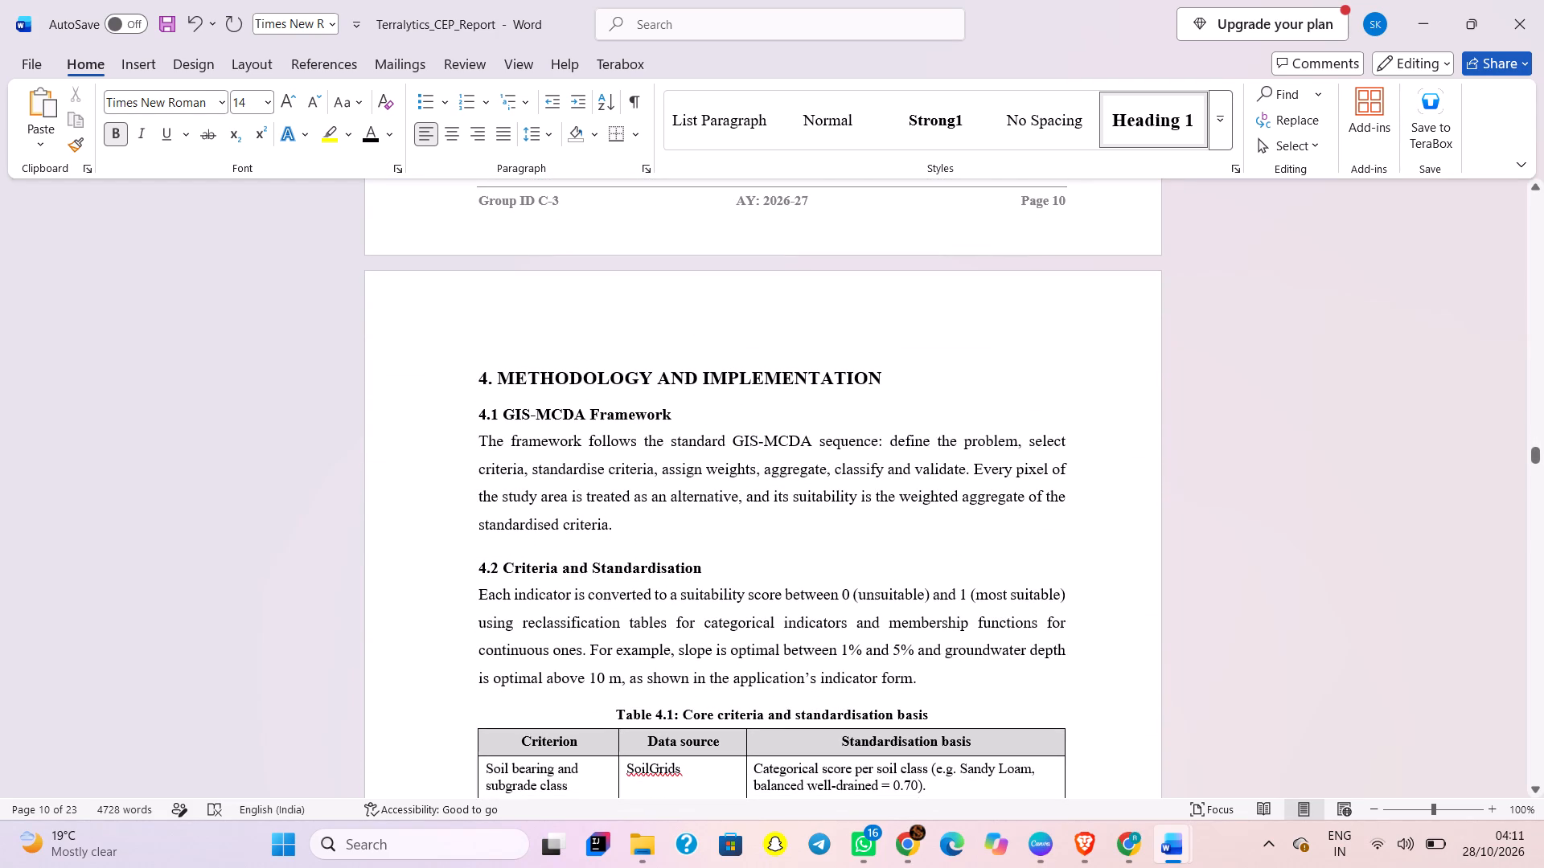
click(474, 380)
click(466, 384)
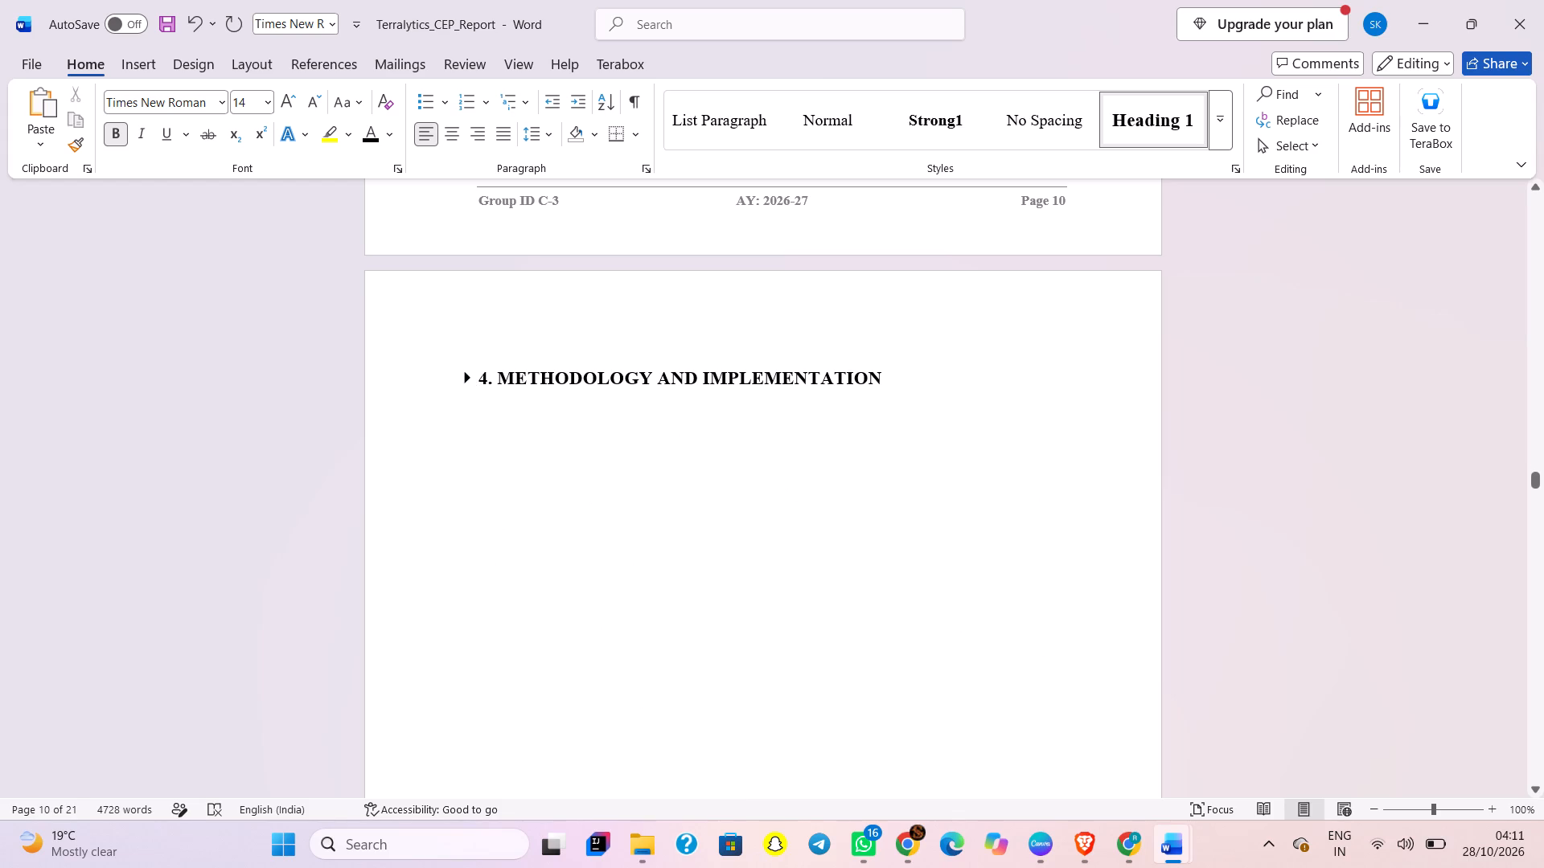
click(467, 379)
click(476, 379)
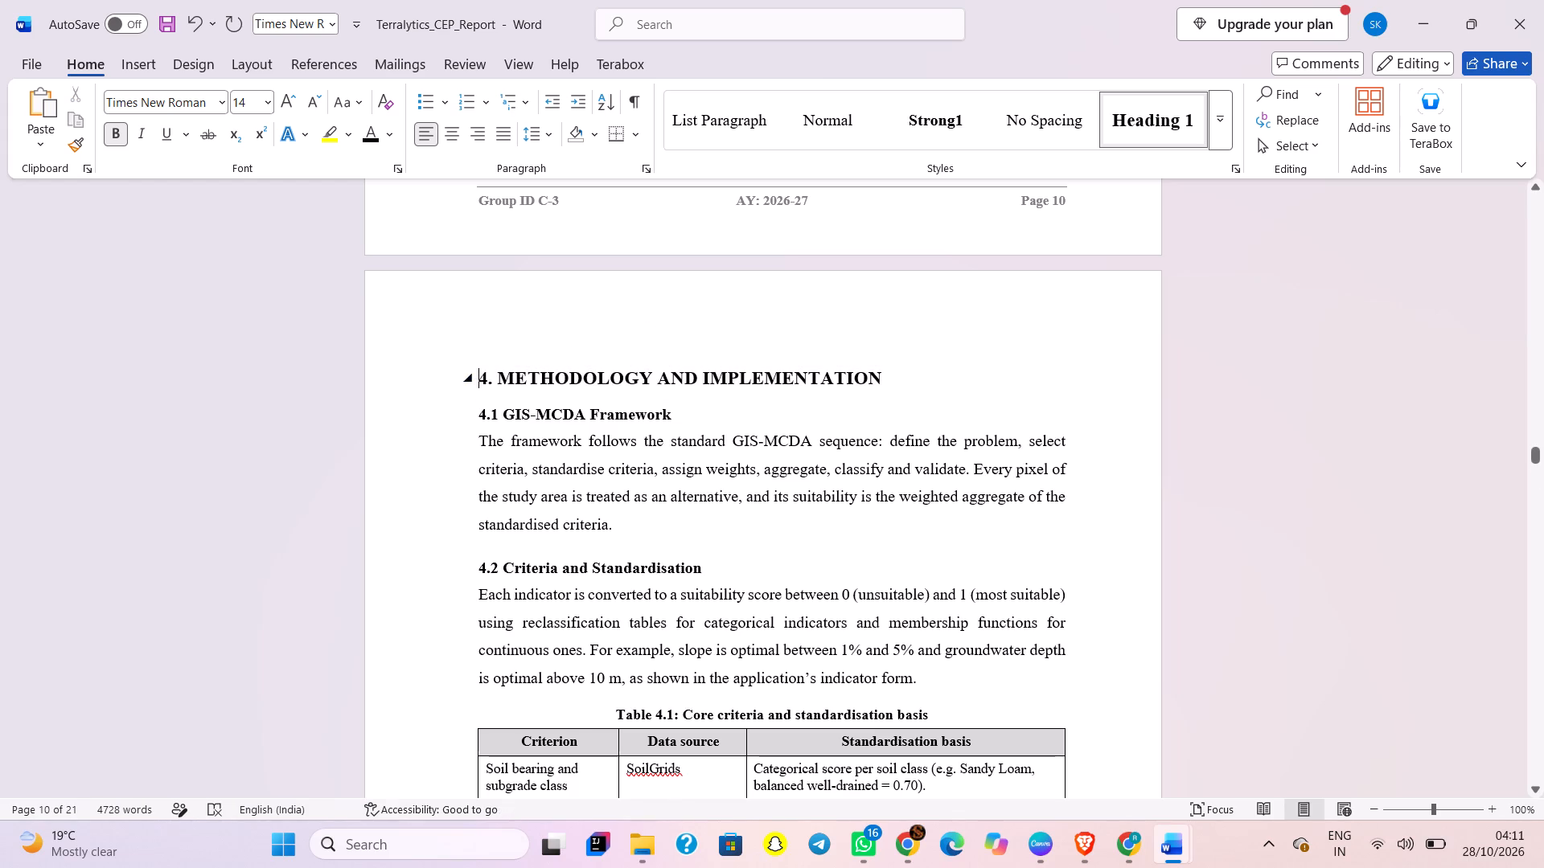
key(space)
key(space)
key(space)
key(space)
key(space)
key(space)
key(space)
key(space)
key(space)
key(space)
key(space)
key(space)
key(space)
key(space)
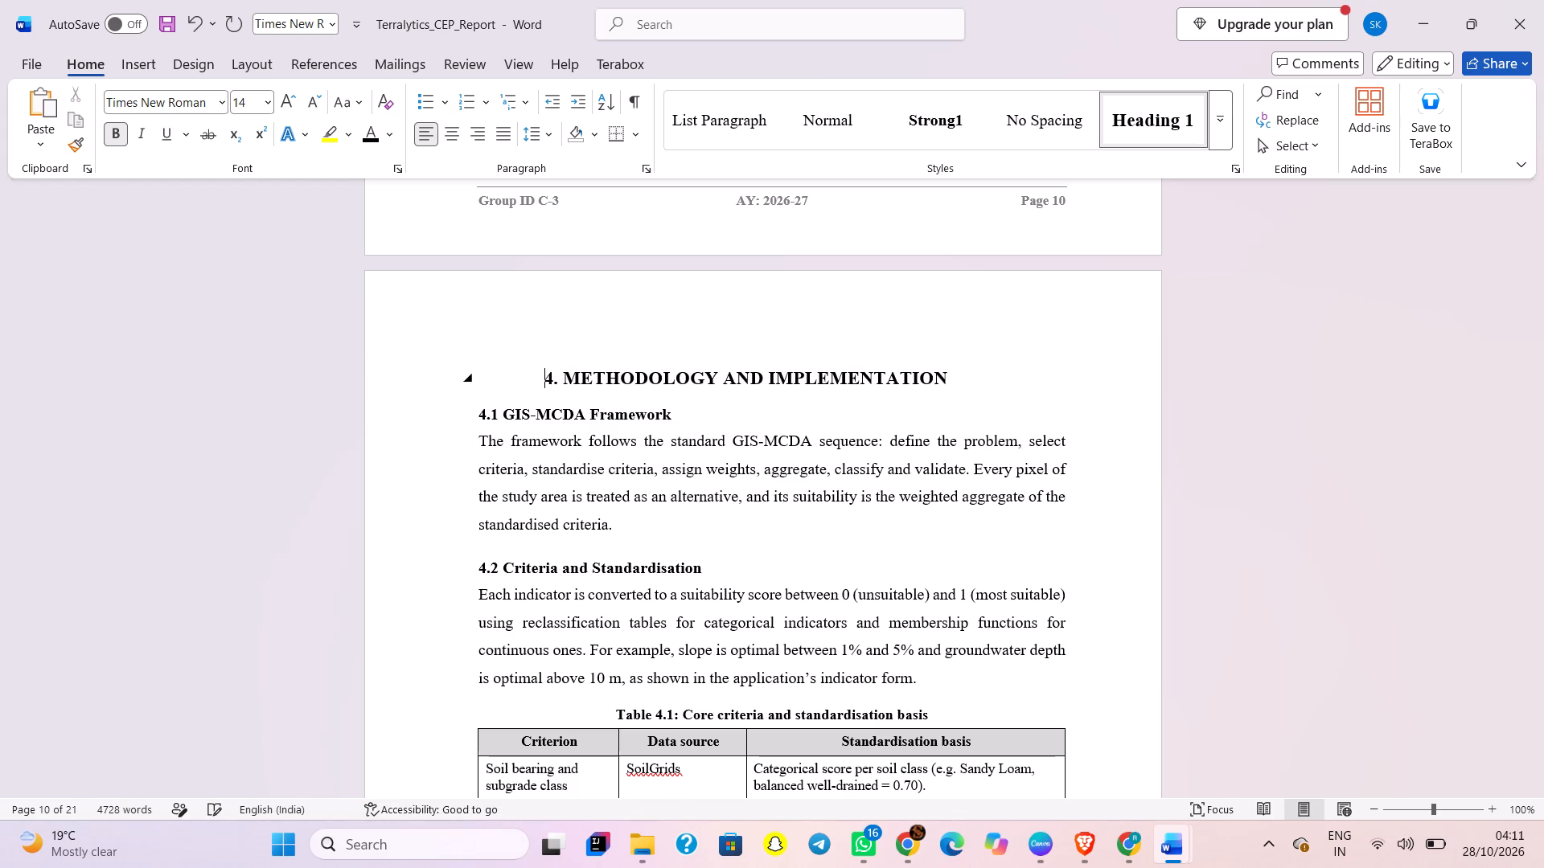
key(space)
key(space)
Collapse section "5. DATASET AND DATASET ANALYSIS" and delete it with its contents, including the number 6 of the following heading.
scroll(476, 379, down, 2)
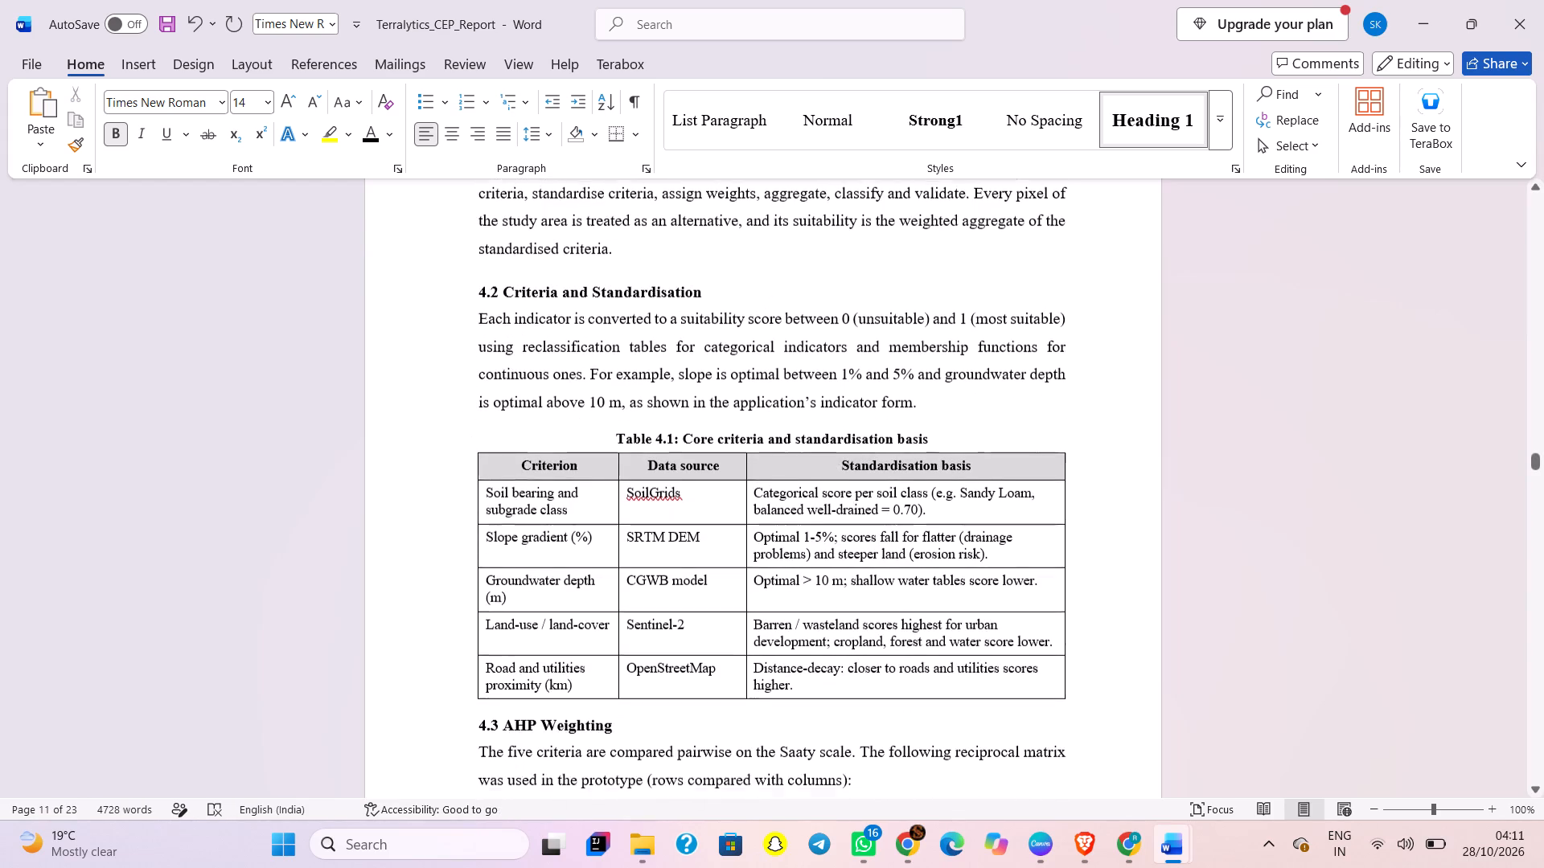
scroll(476, 379, down, 5)
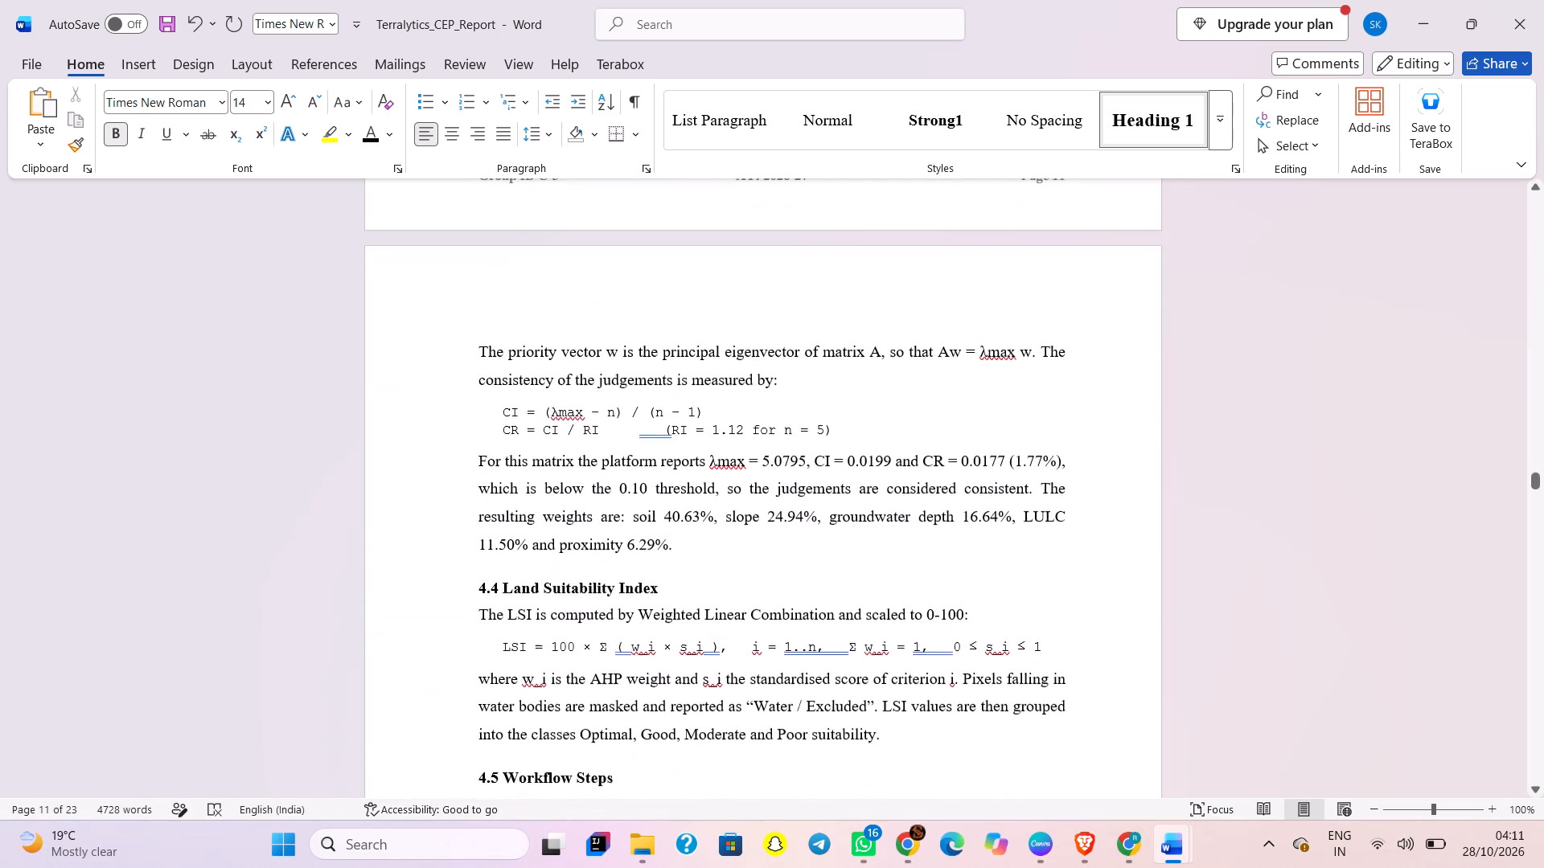
scroll(476, 379, down, 3)
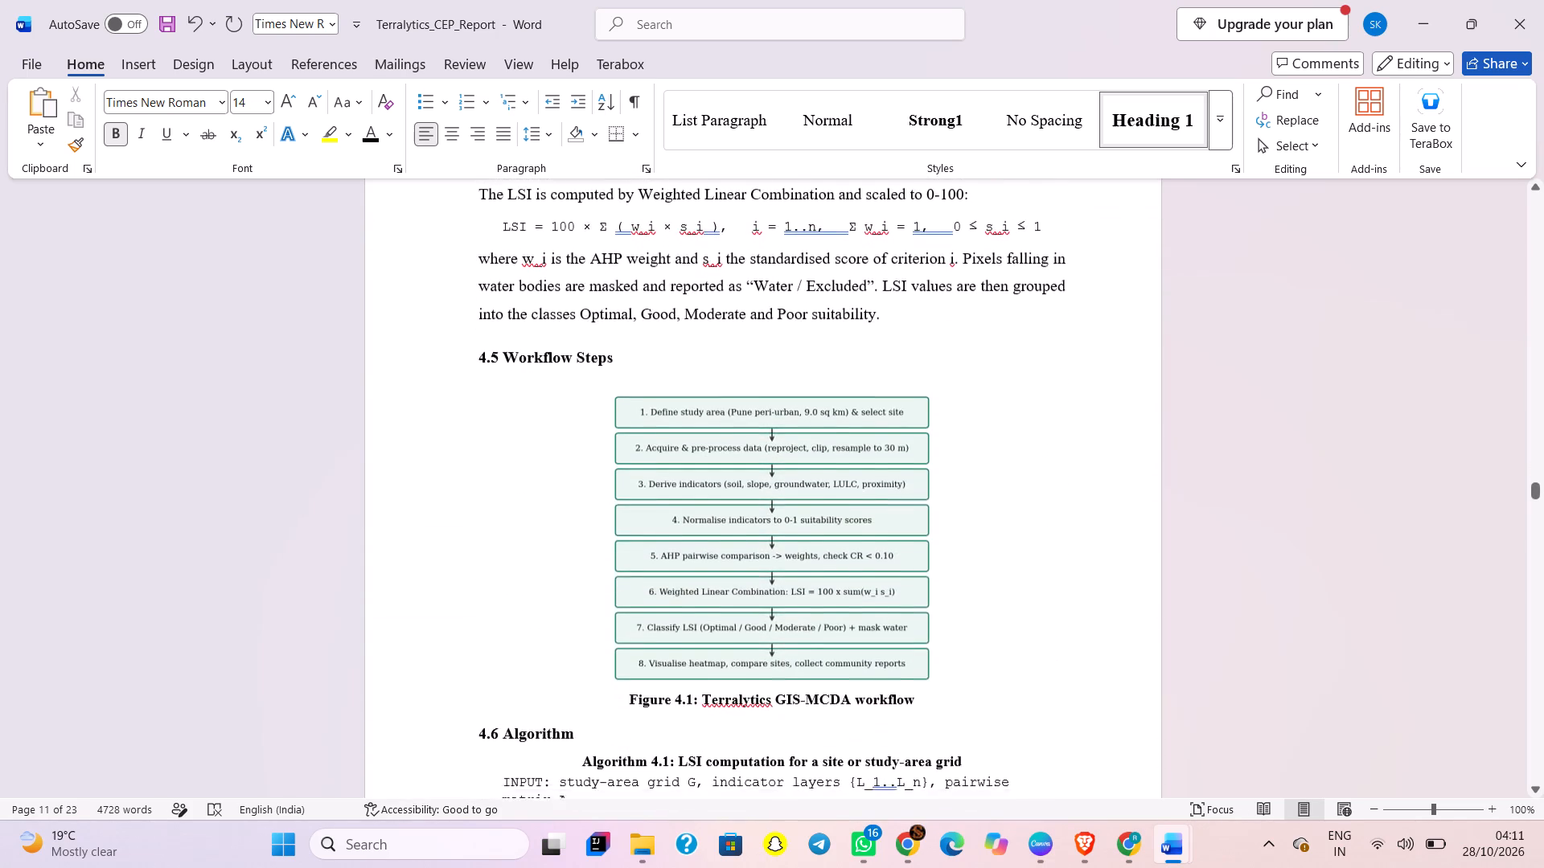
scroll(476, 379, down, 3)
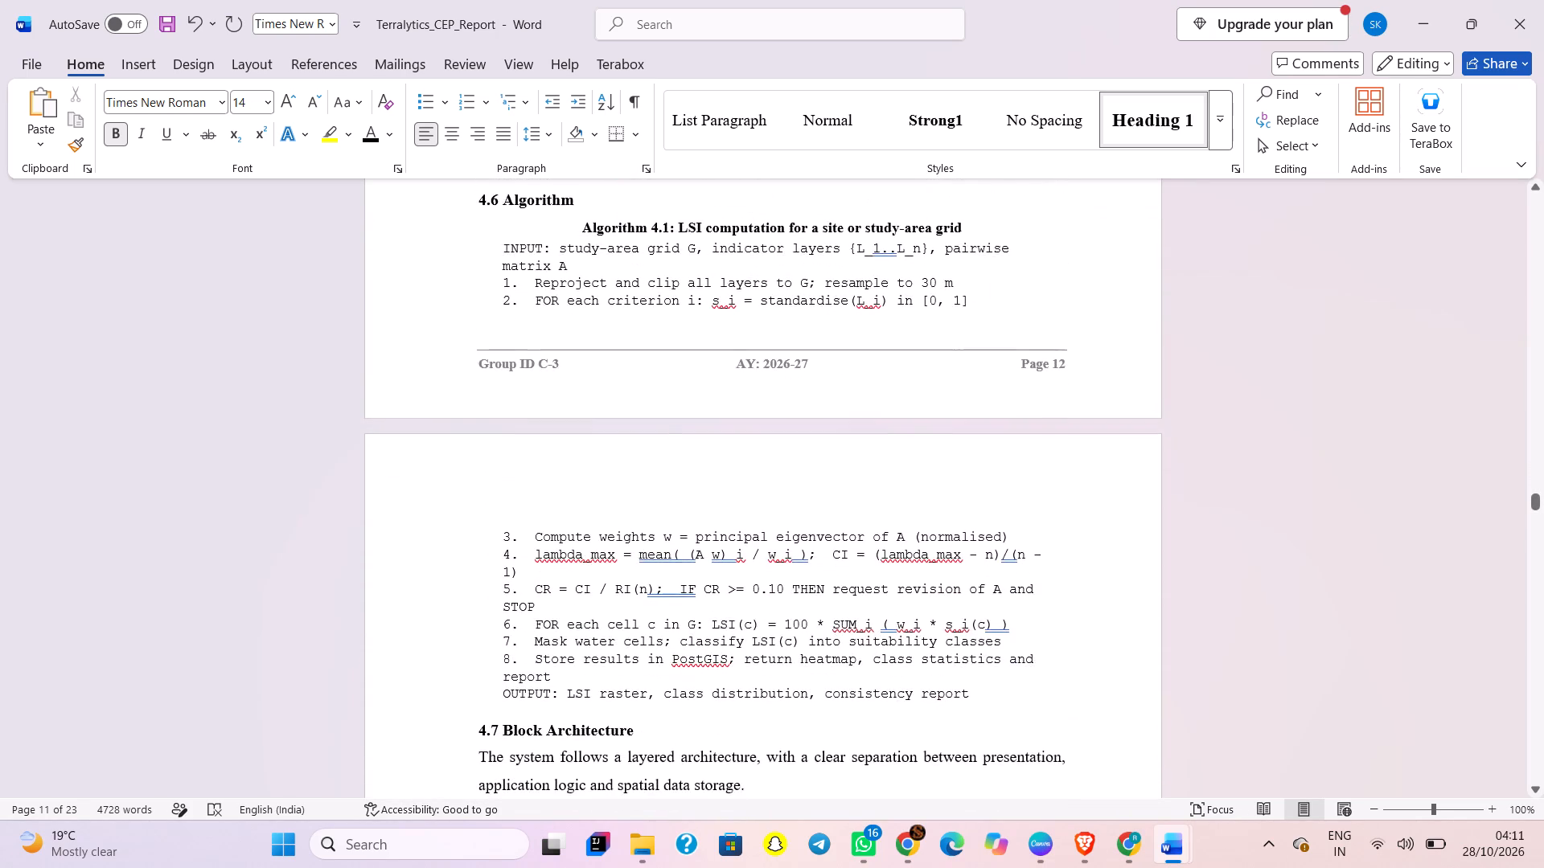
scroll(476, 379, down, 3)
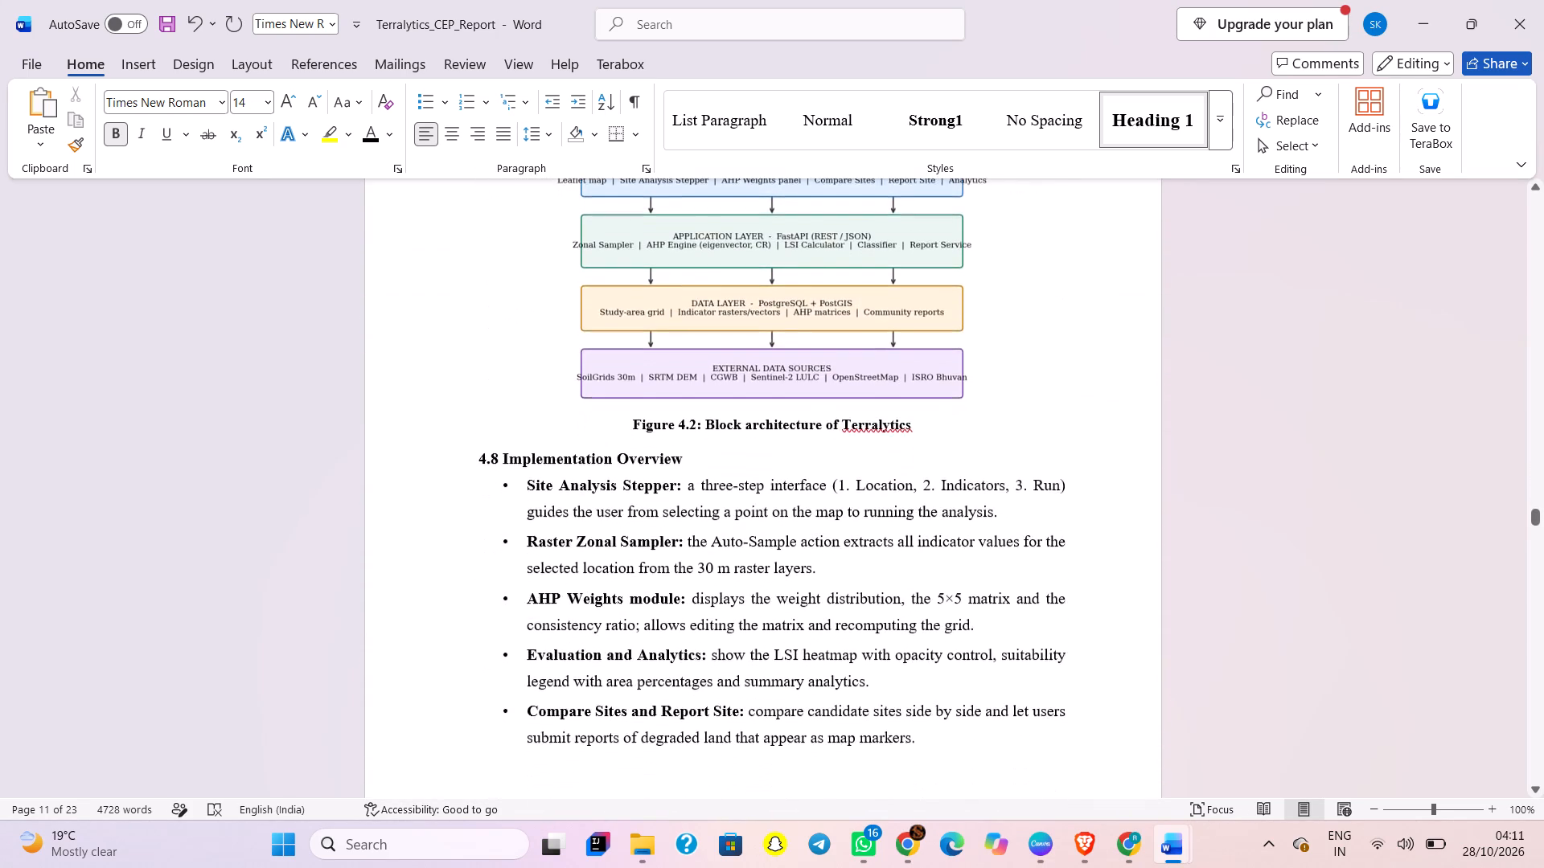
scroll(476, 379, down, 3)
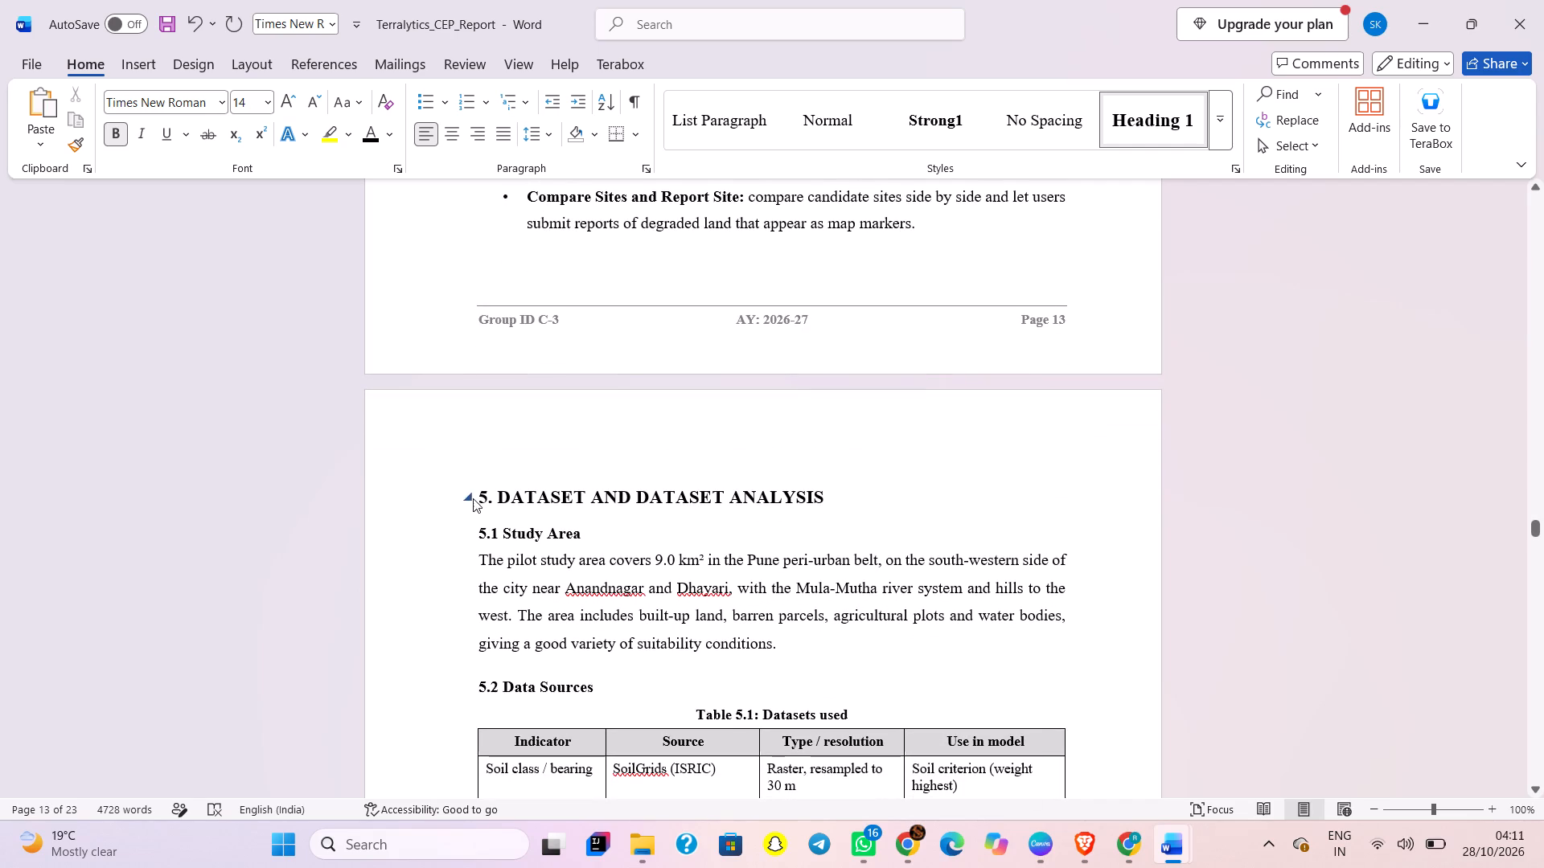
click(473, 500)
drag(482, 499, 552, 499)
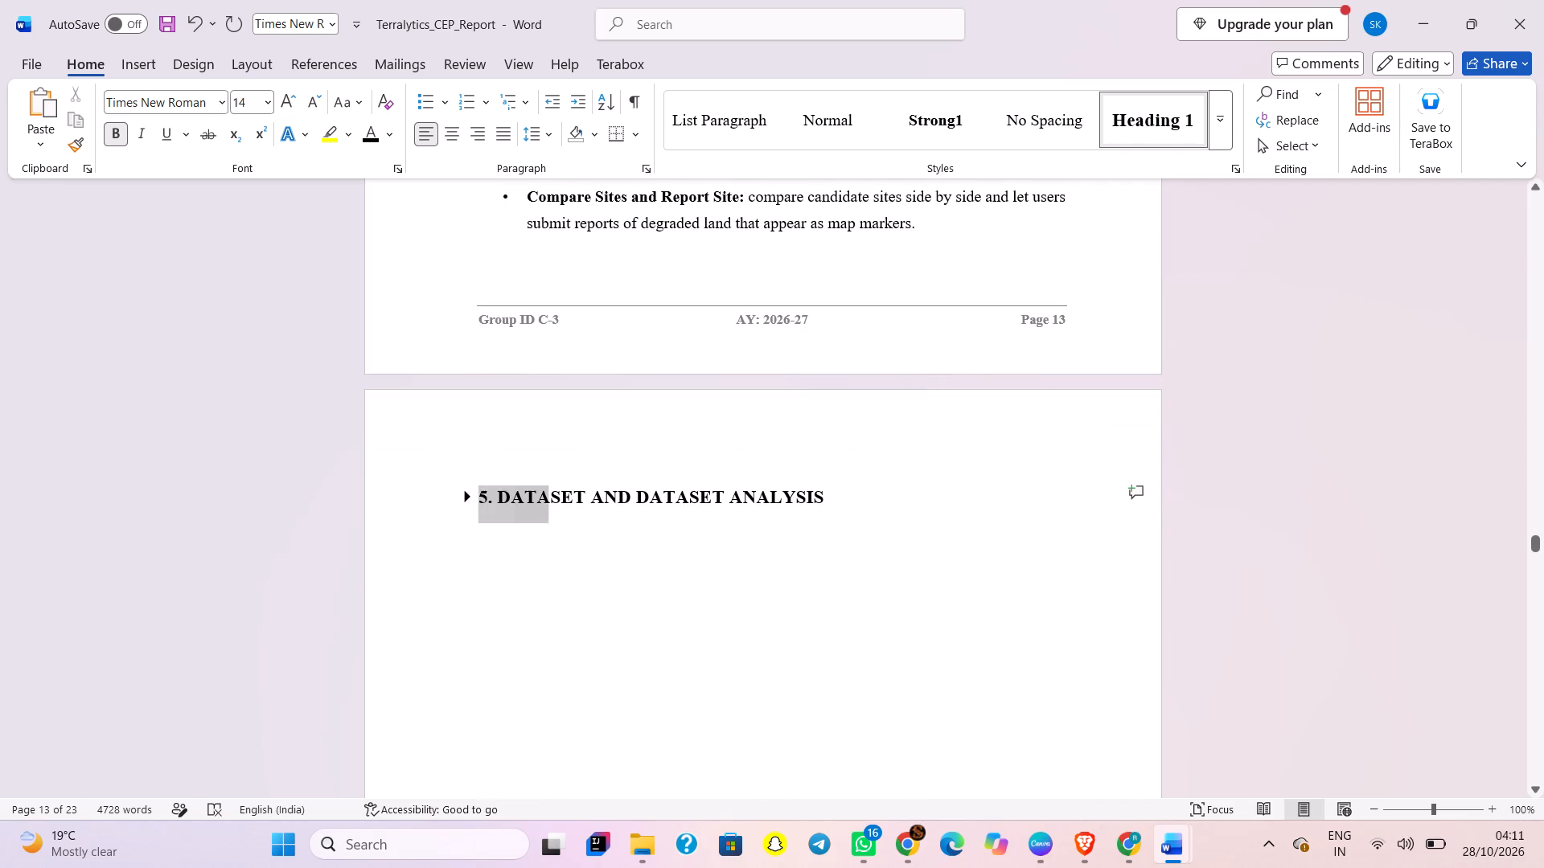
drag(552, 499, 809, 499)
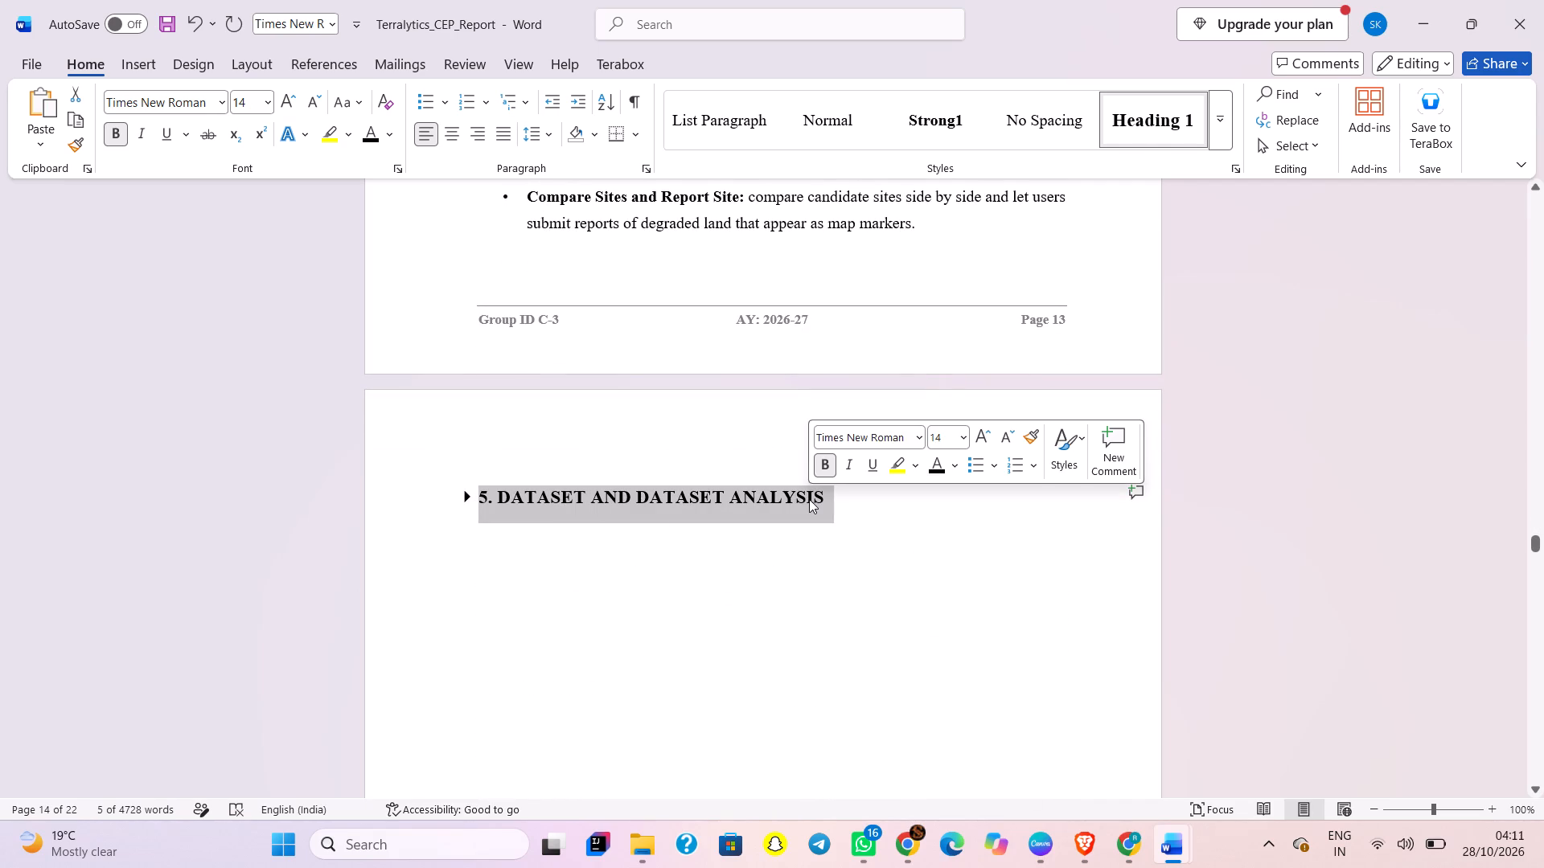
key(BackSpace)
key(Delete)
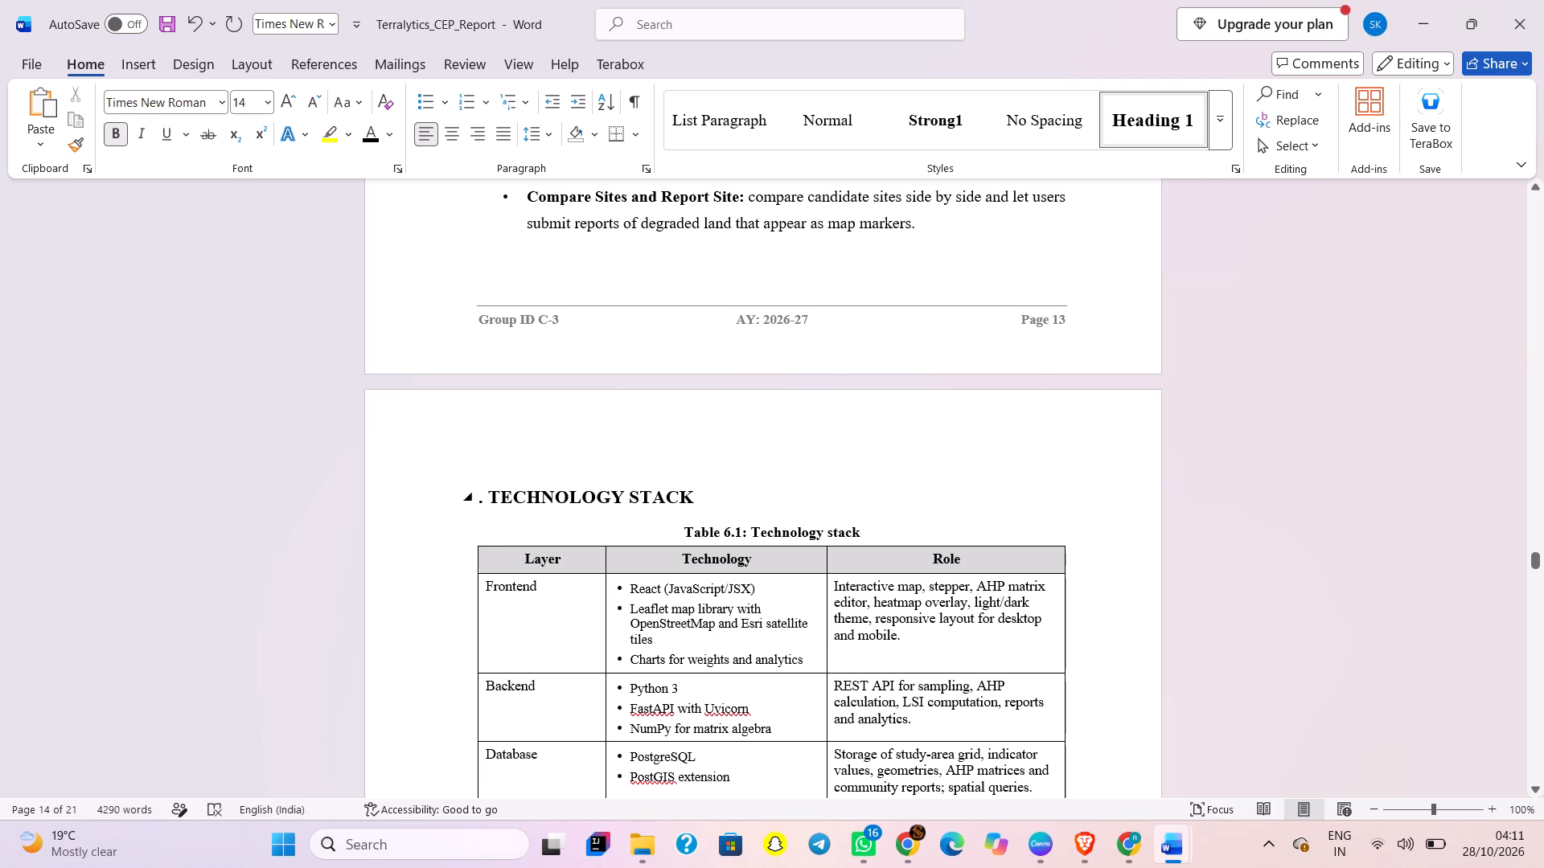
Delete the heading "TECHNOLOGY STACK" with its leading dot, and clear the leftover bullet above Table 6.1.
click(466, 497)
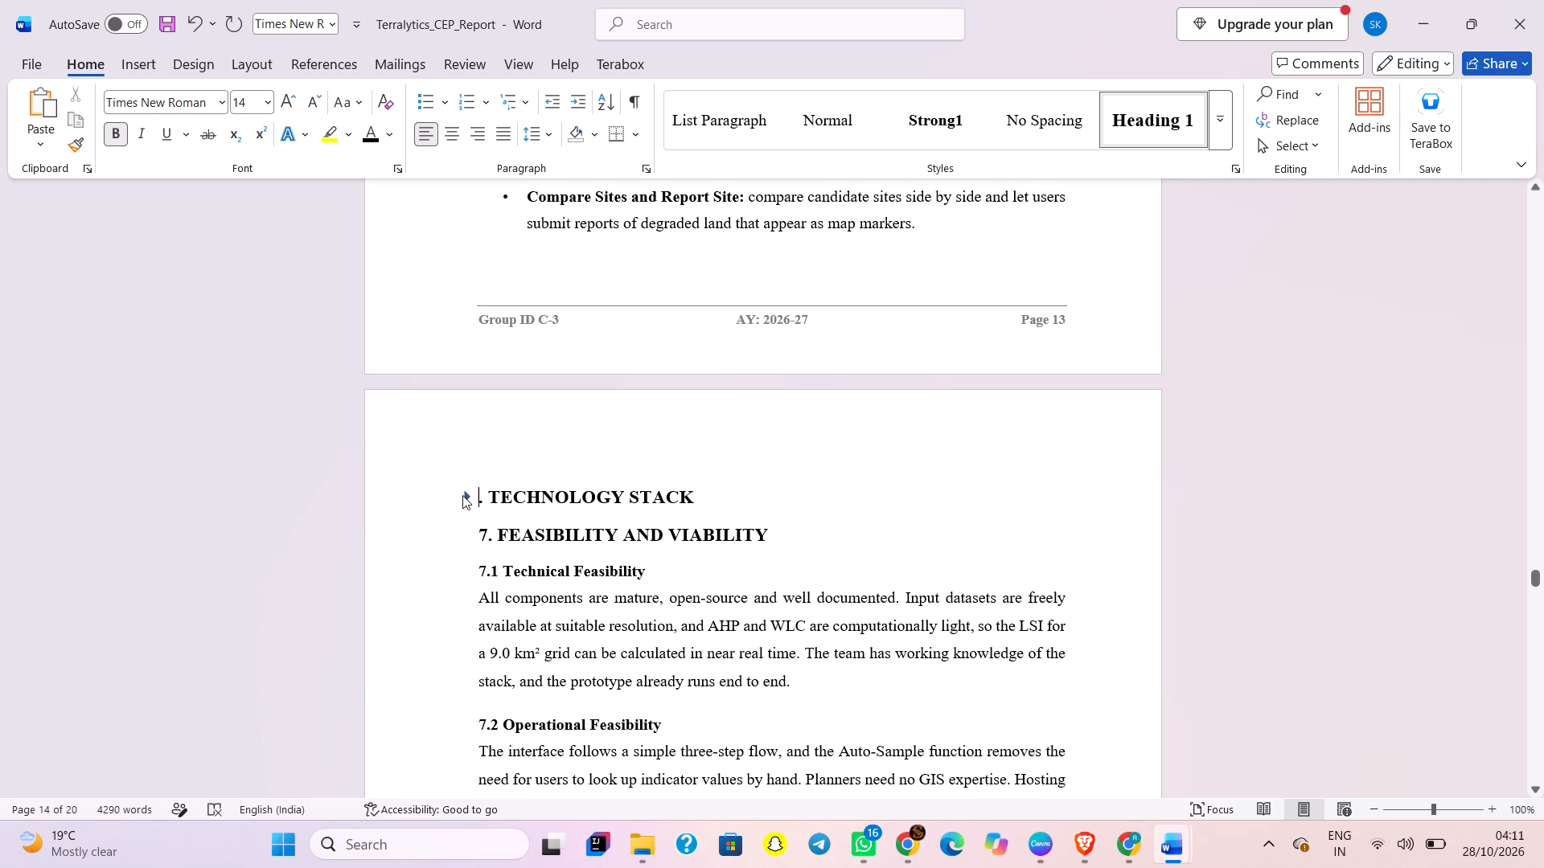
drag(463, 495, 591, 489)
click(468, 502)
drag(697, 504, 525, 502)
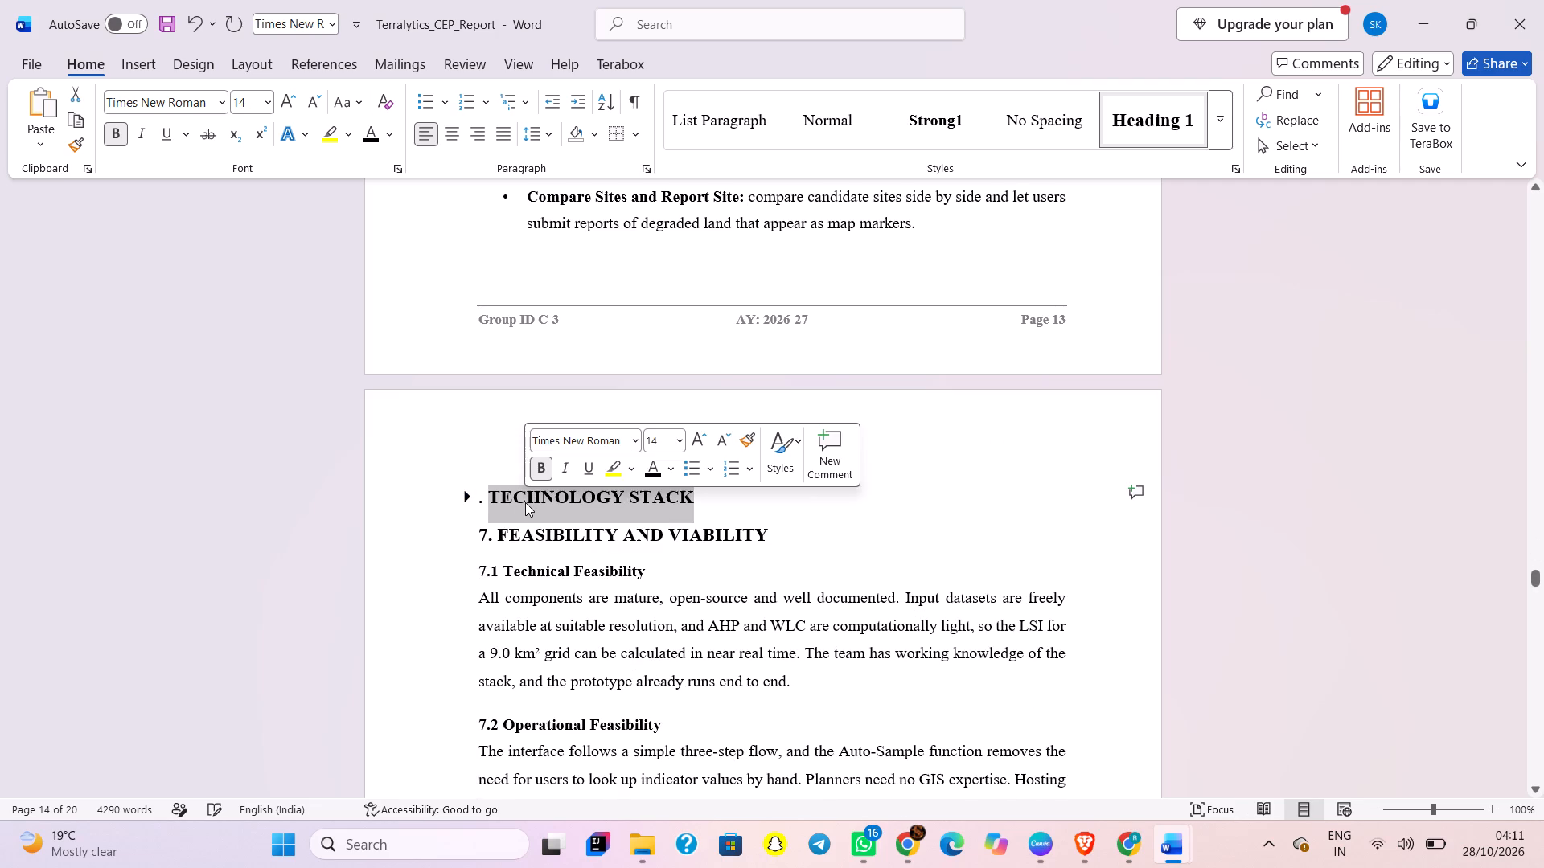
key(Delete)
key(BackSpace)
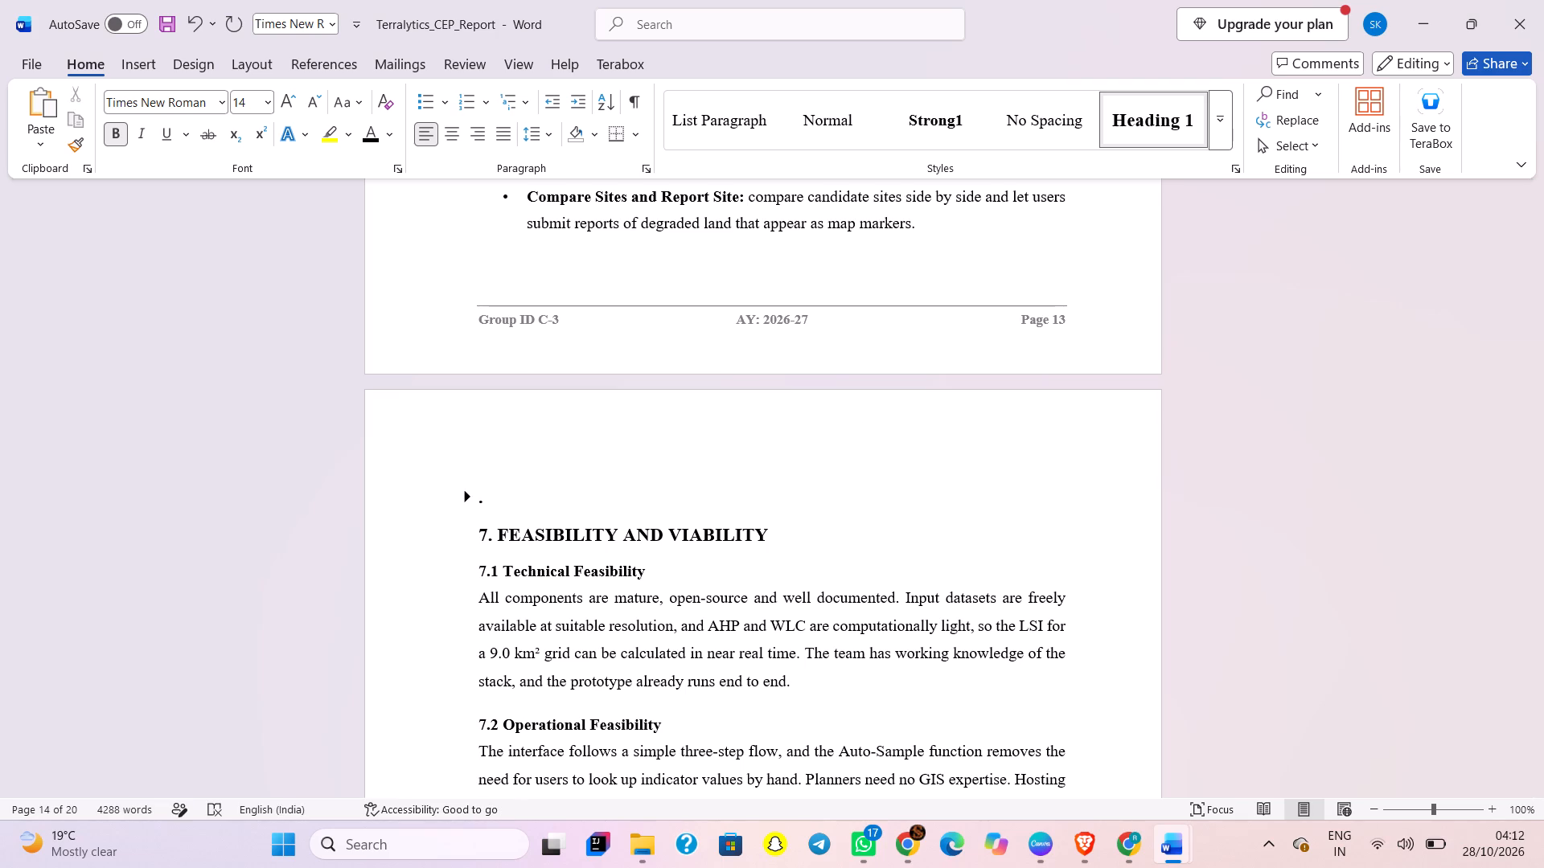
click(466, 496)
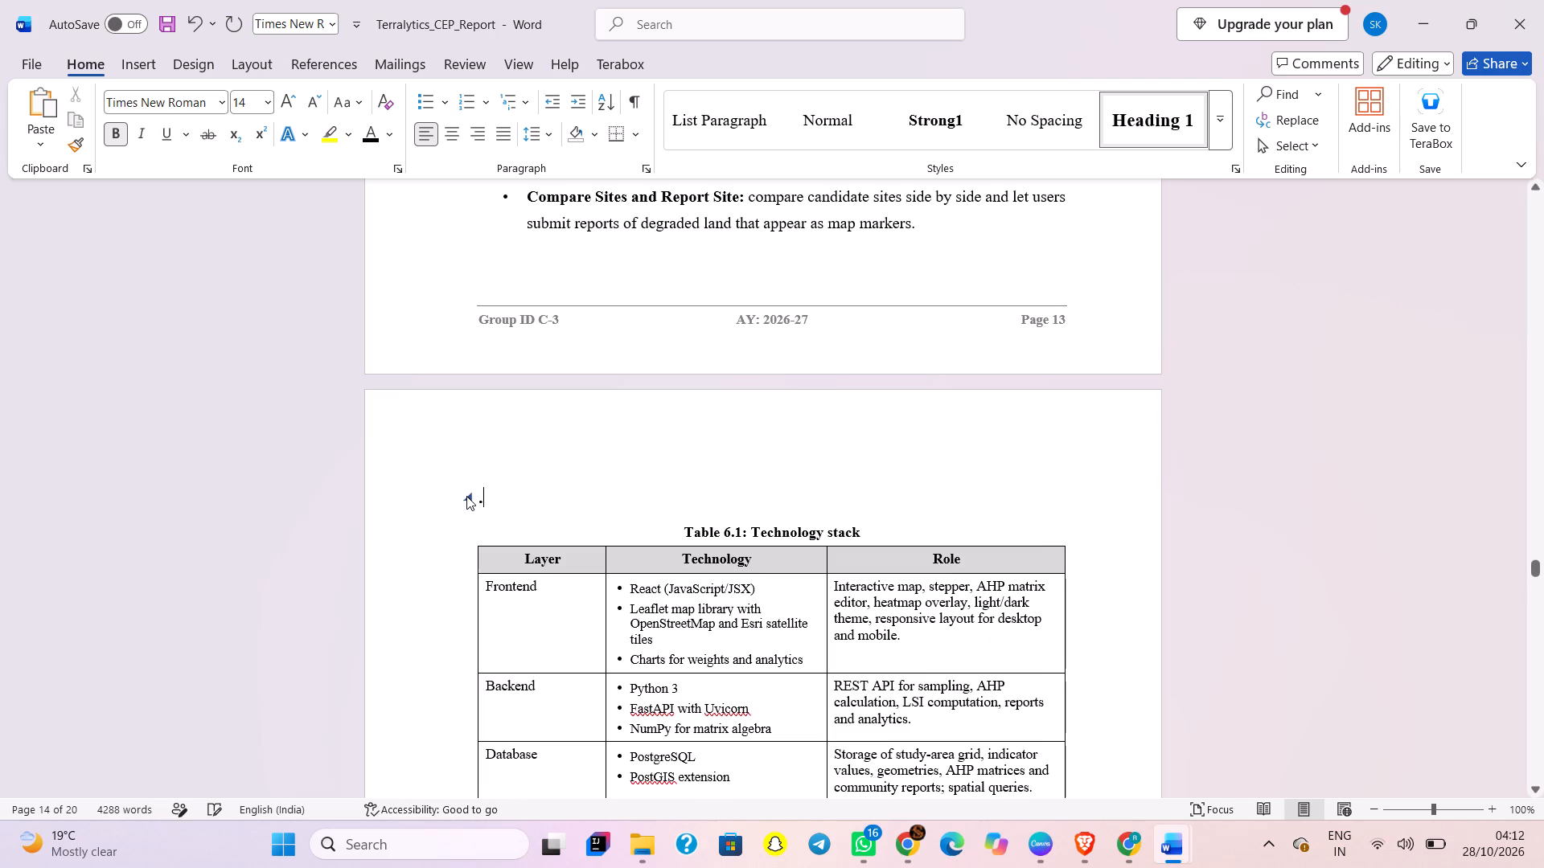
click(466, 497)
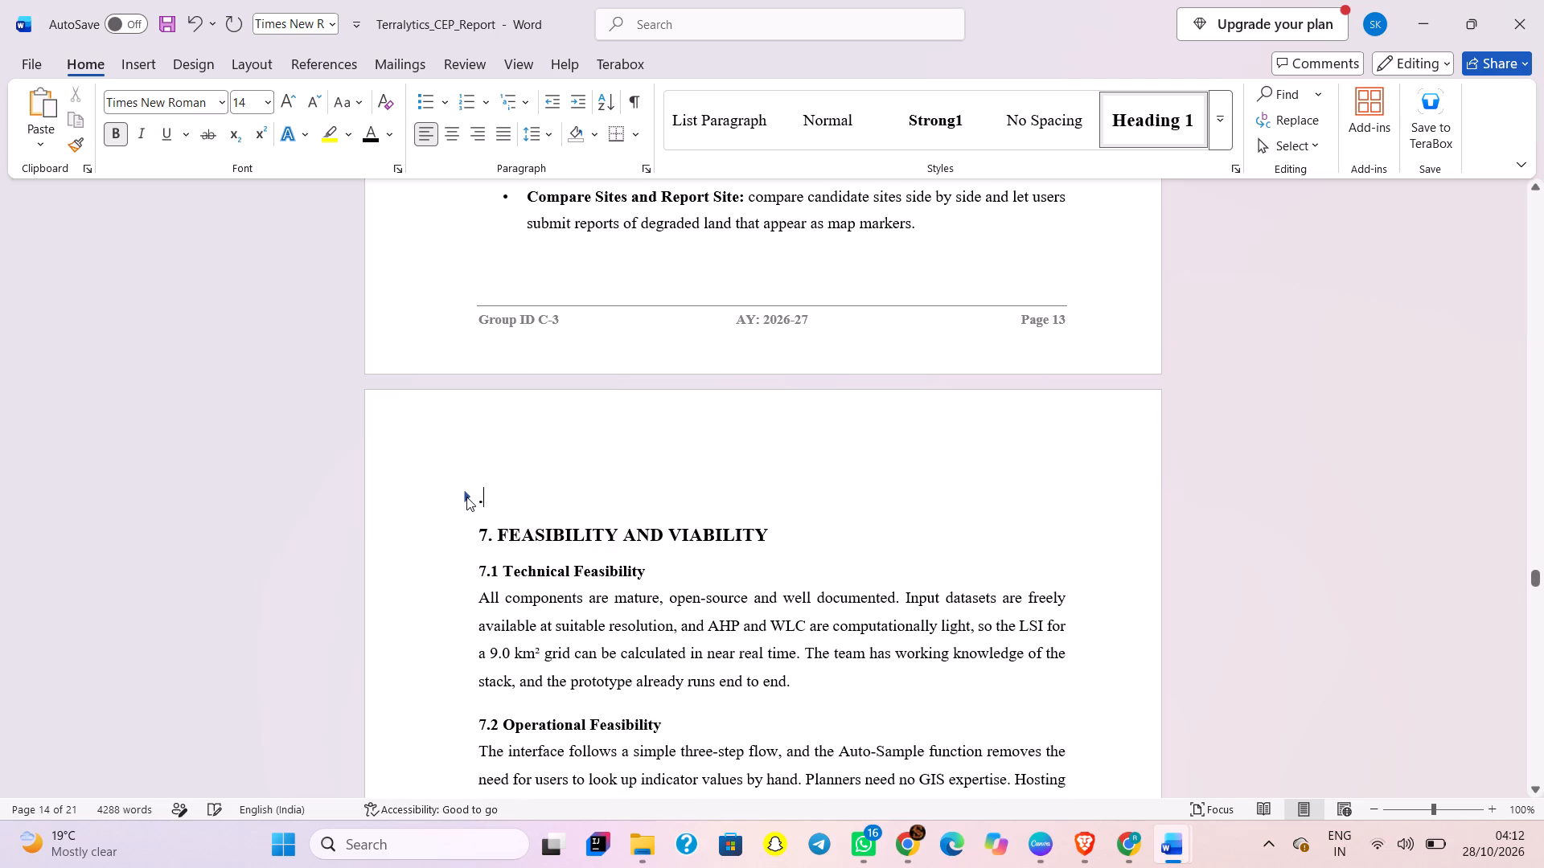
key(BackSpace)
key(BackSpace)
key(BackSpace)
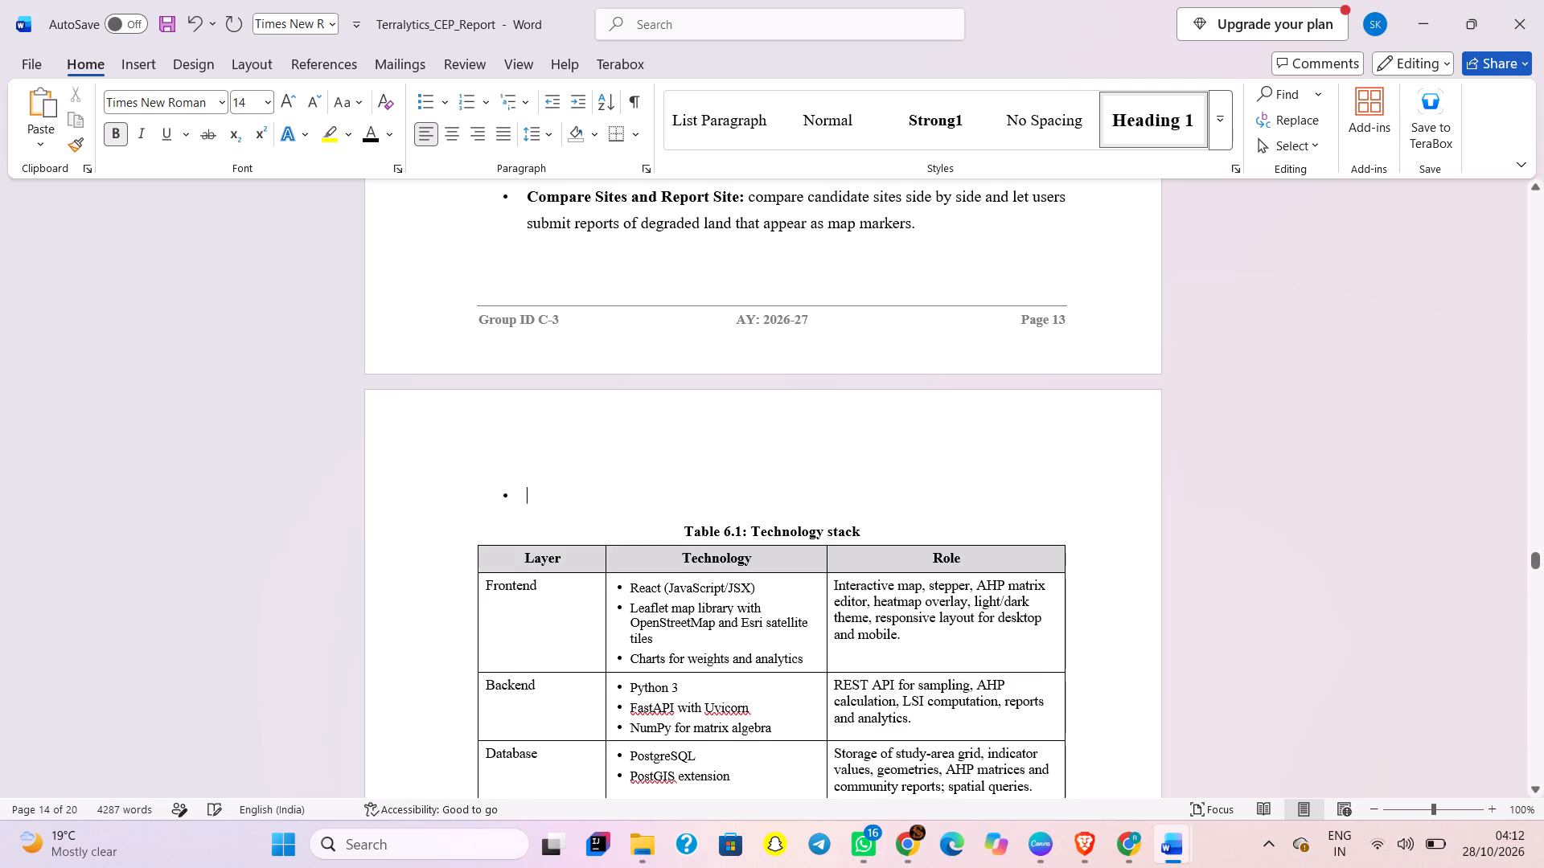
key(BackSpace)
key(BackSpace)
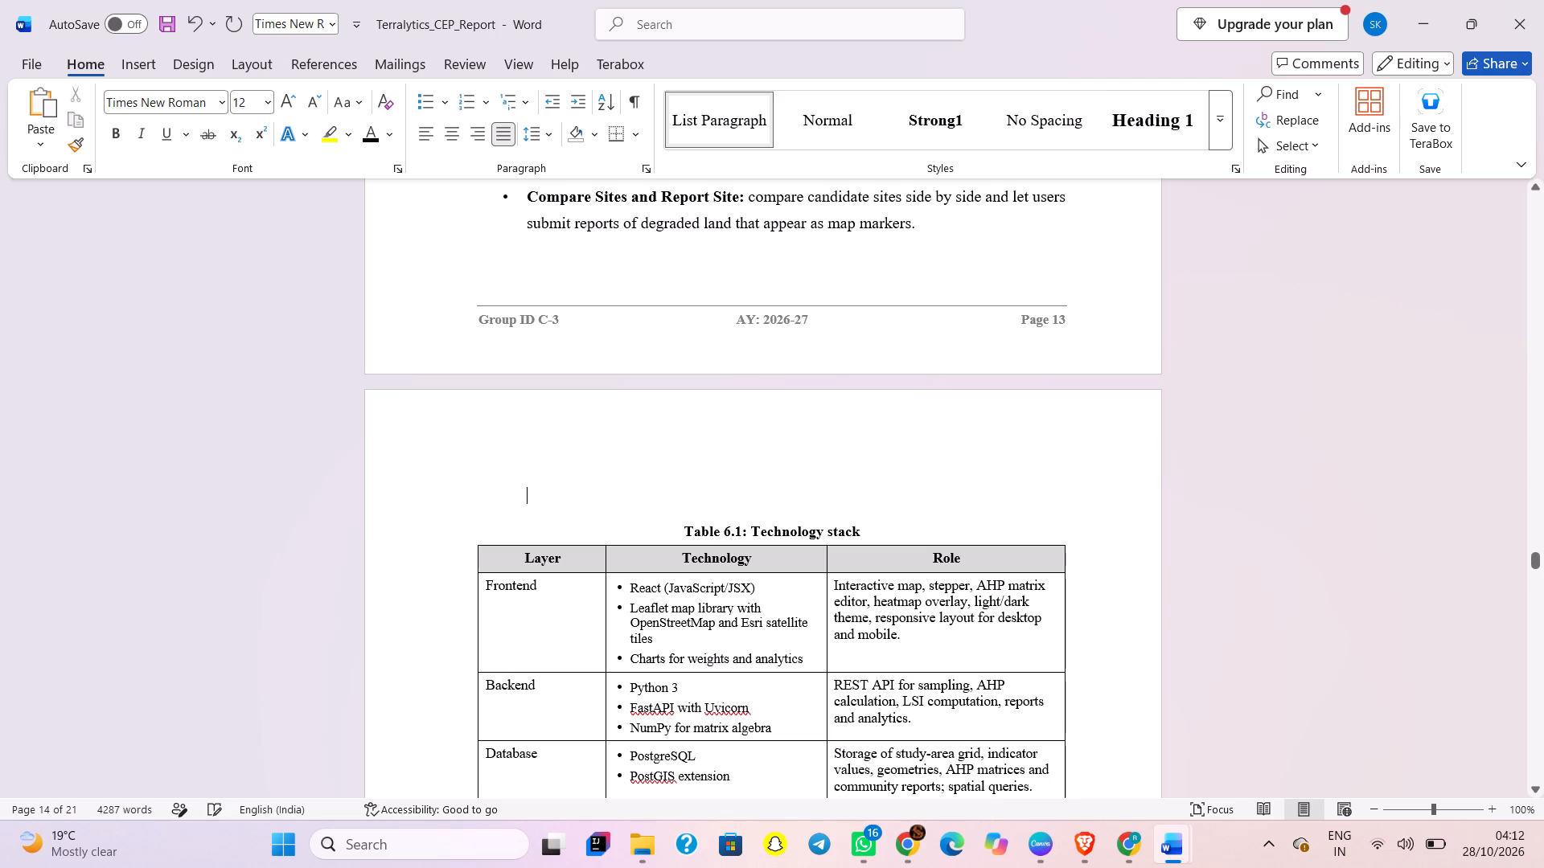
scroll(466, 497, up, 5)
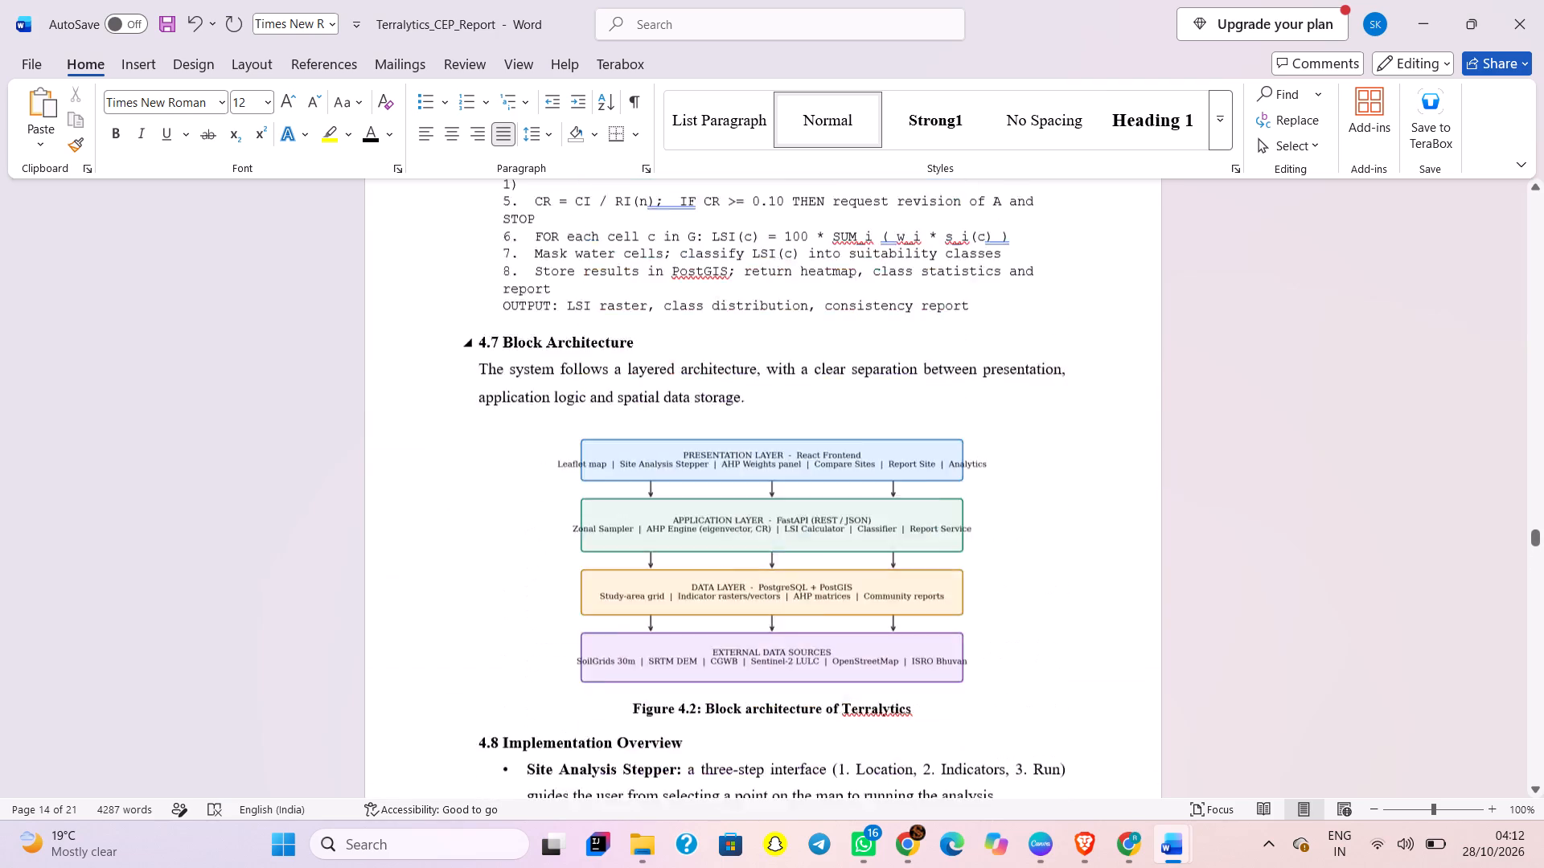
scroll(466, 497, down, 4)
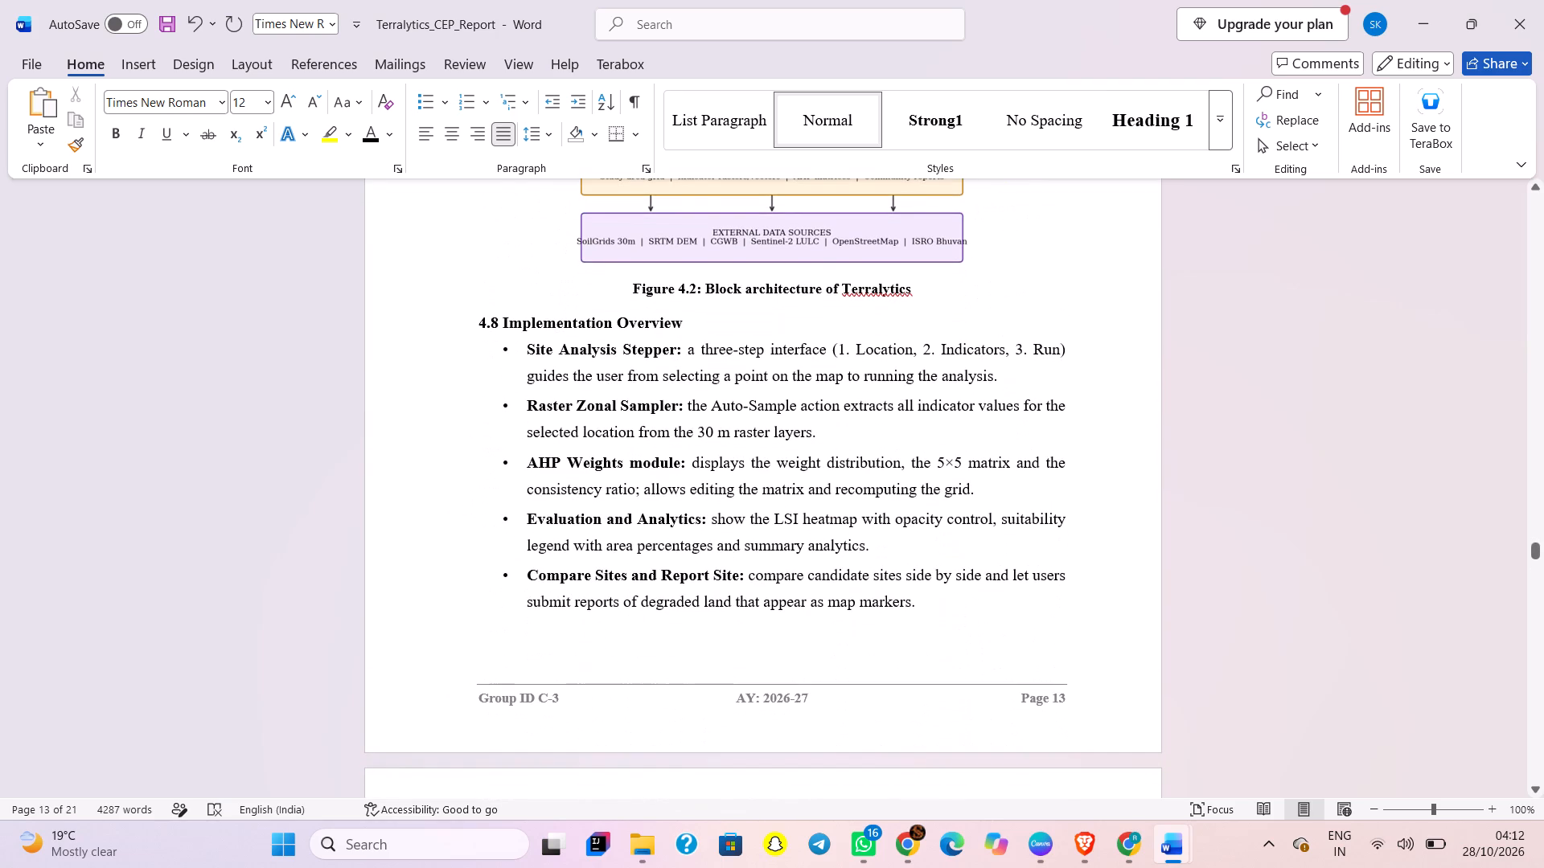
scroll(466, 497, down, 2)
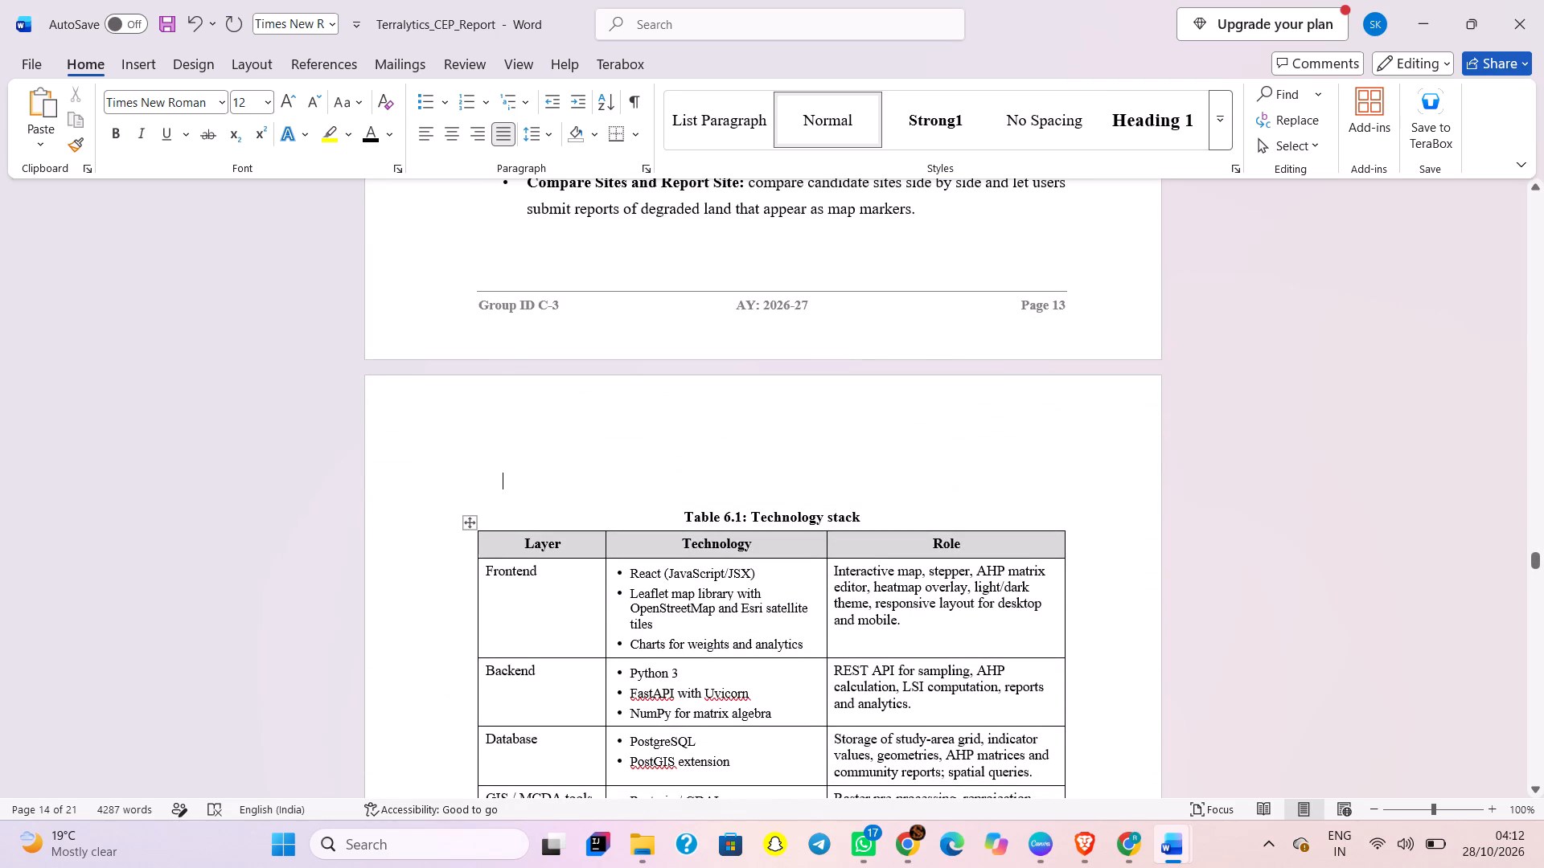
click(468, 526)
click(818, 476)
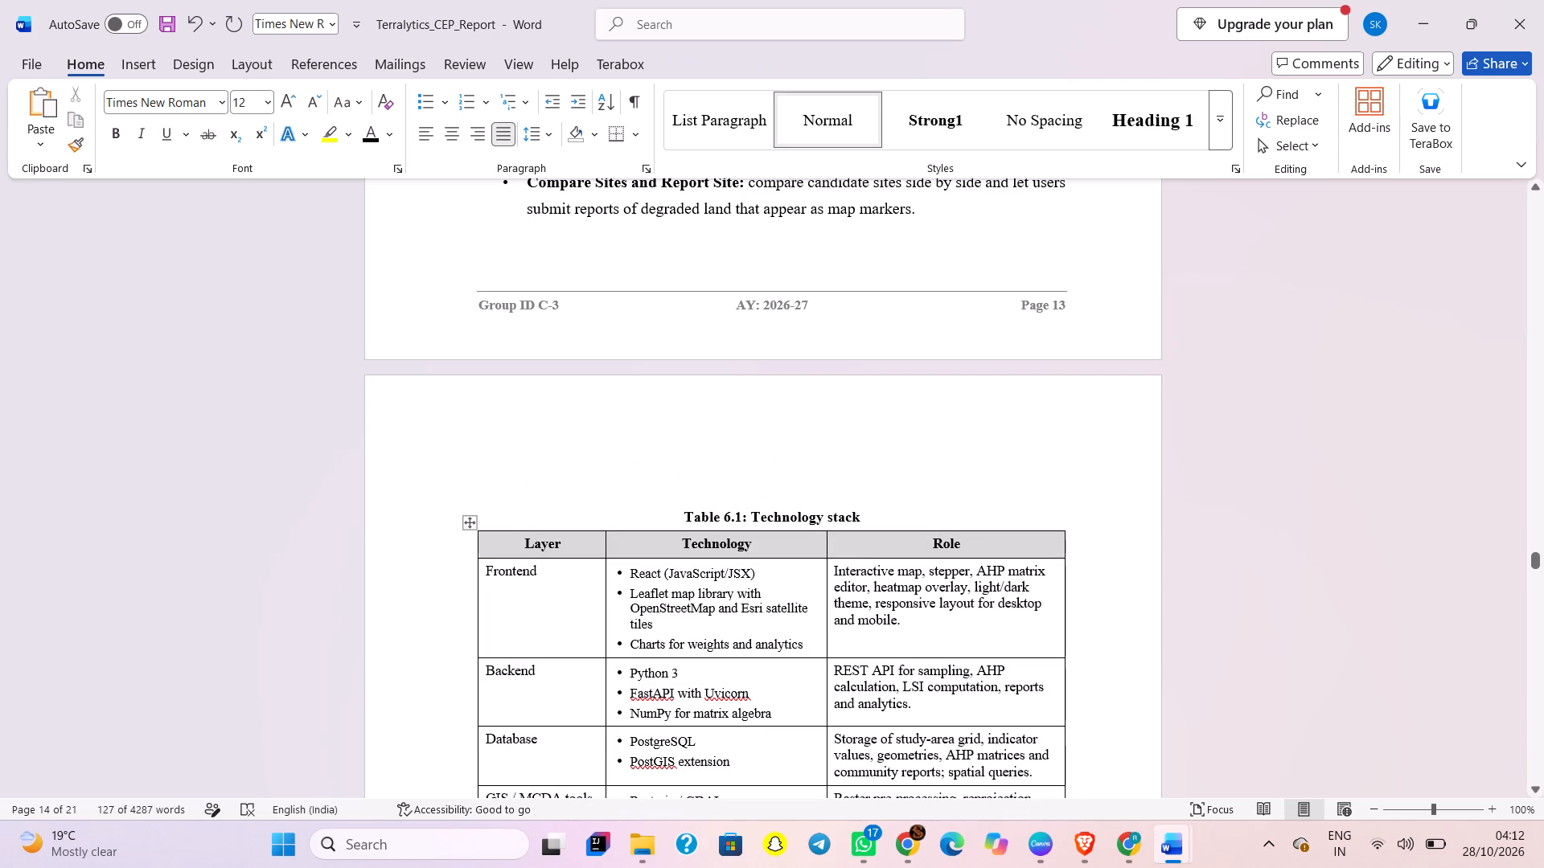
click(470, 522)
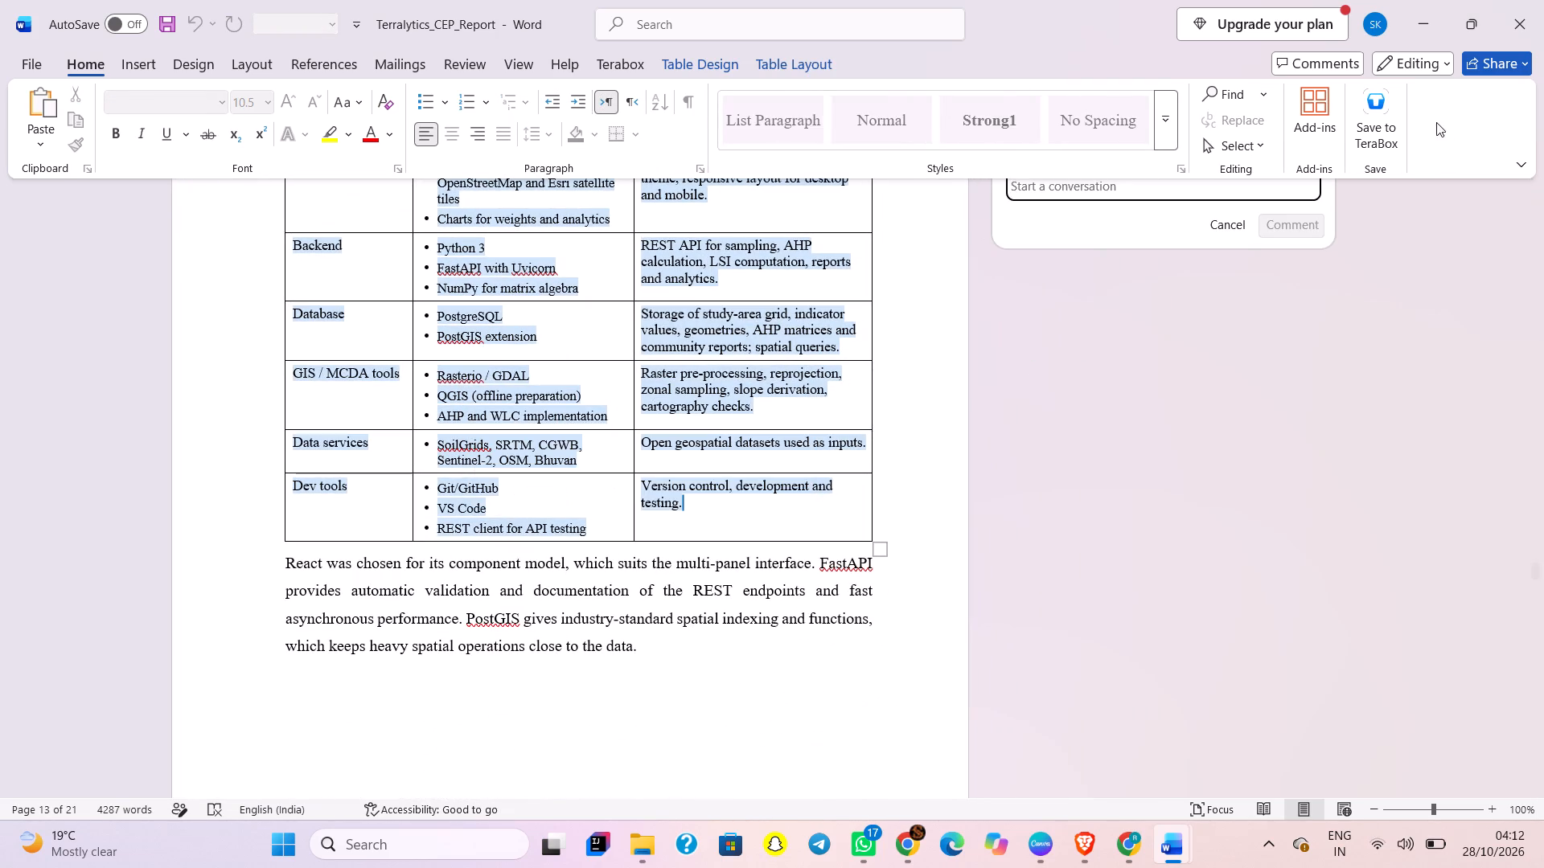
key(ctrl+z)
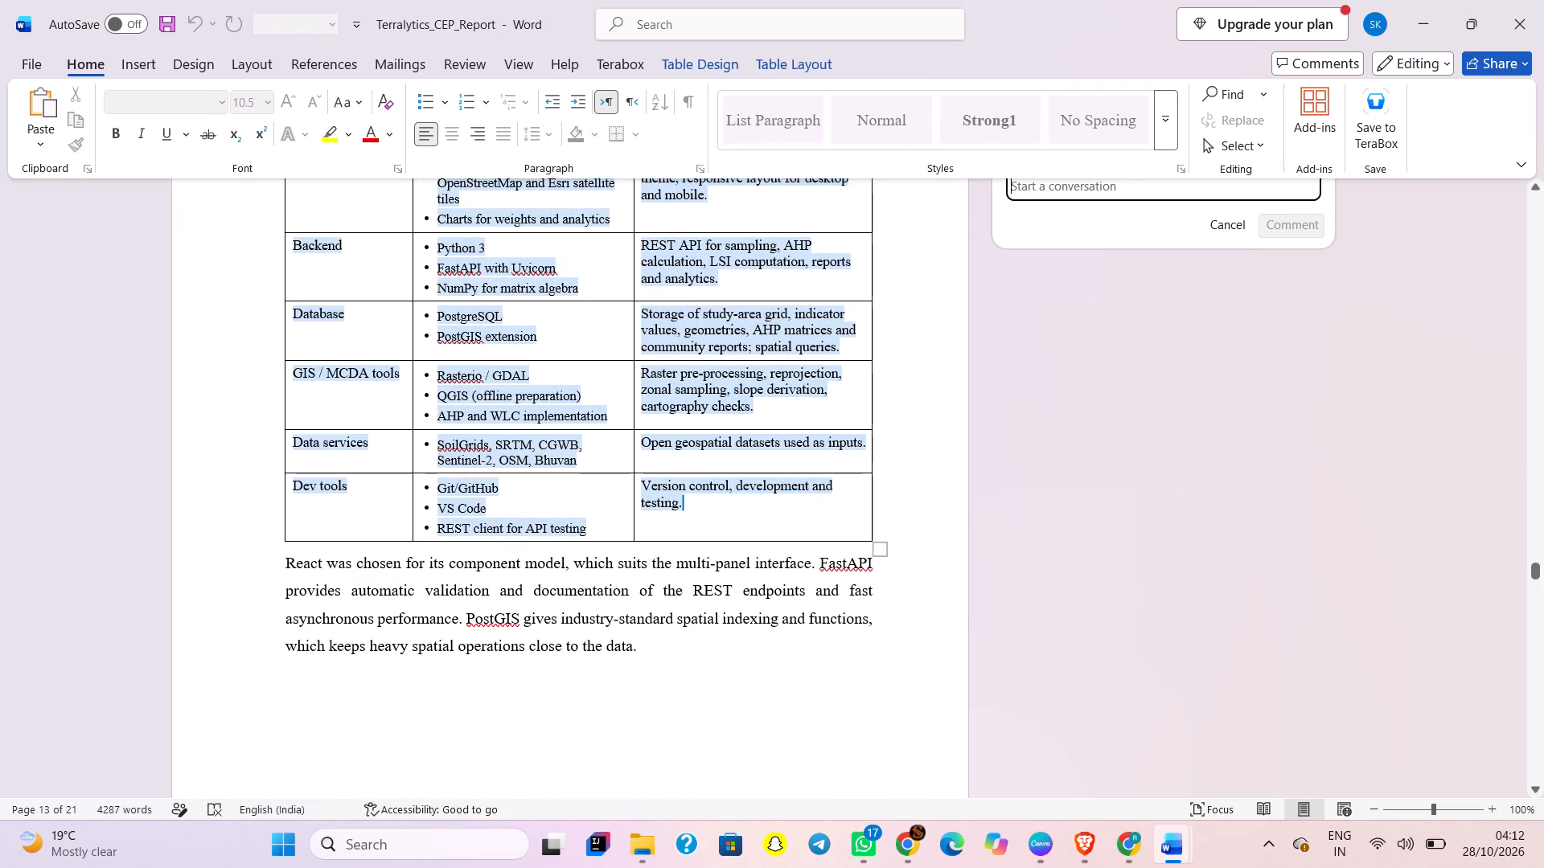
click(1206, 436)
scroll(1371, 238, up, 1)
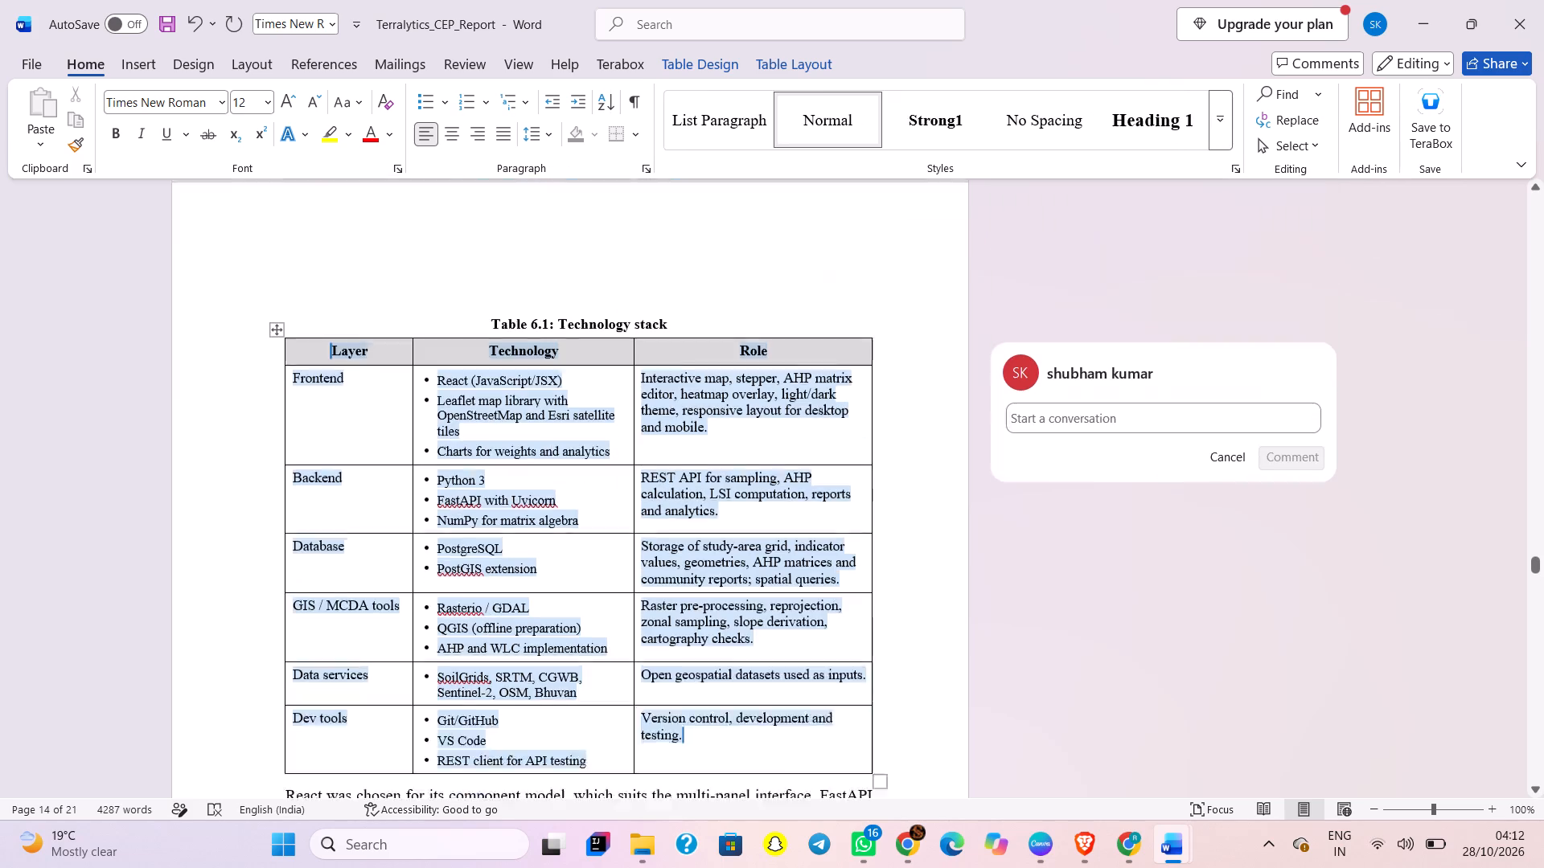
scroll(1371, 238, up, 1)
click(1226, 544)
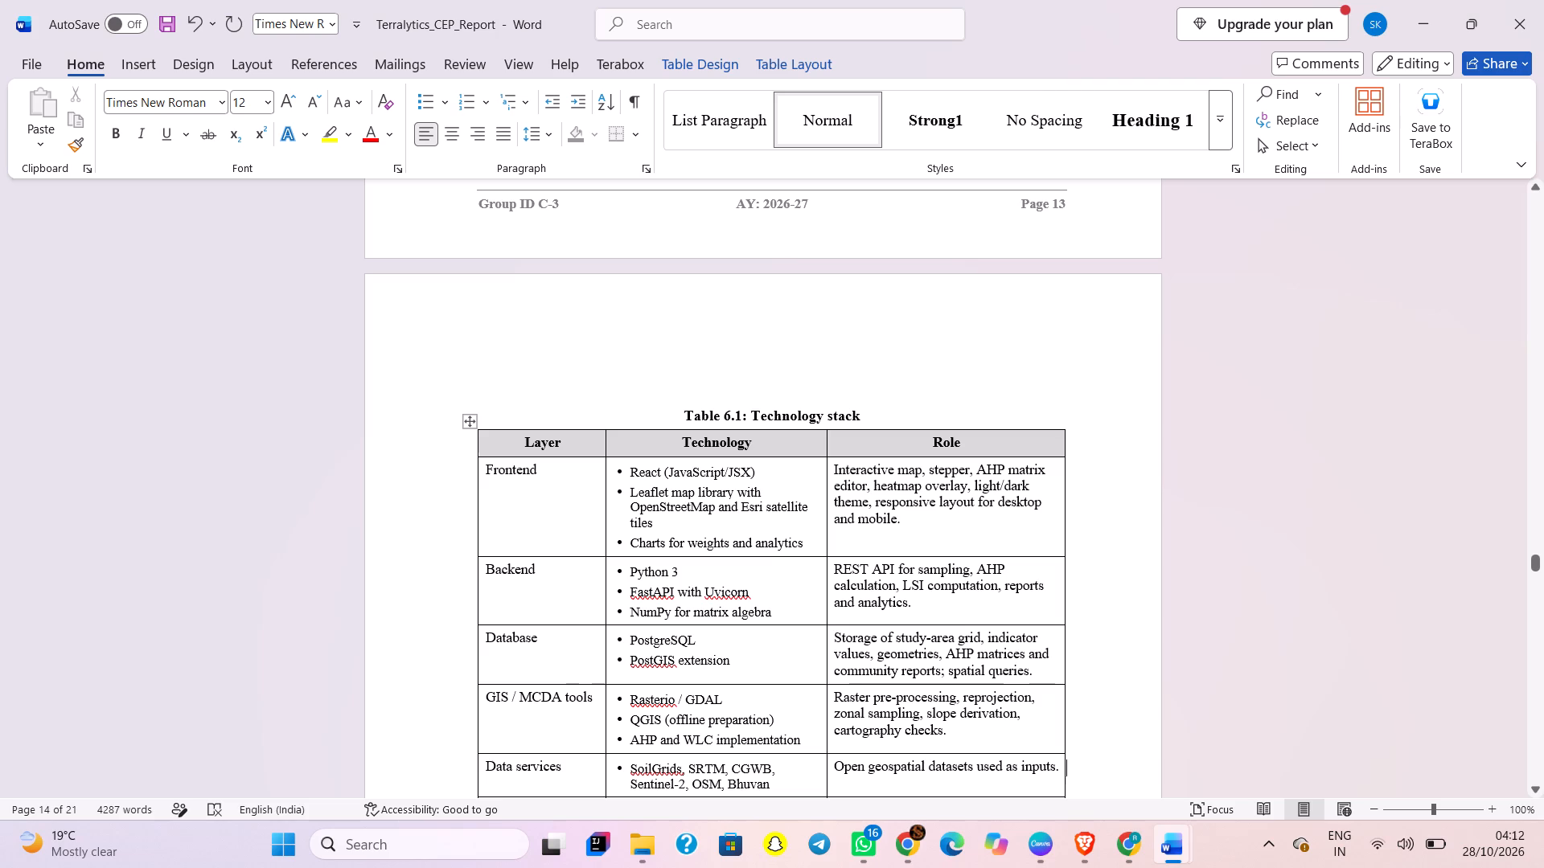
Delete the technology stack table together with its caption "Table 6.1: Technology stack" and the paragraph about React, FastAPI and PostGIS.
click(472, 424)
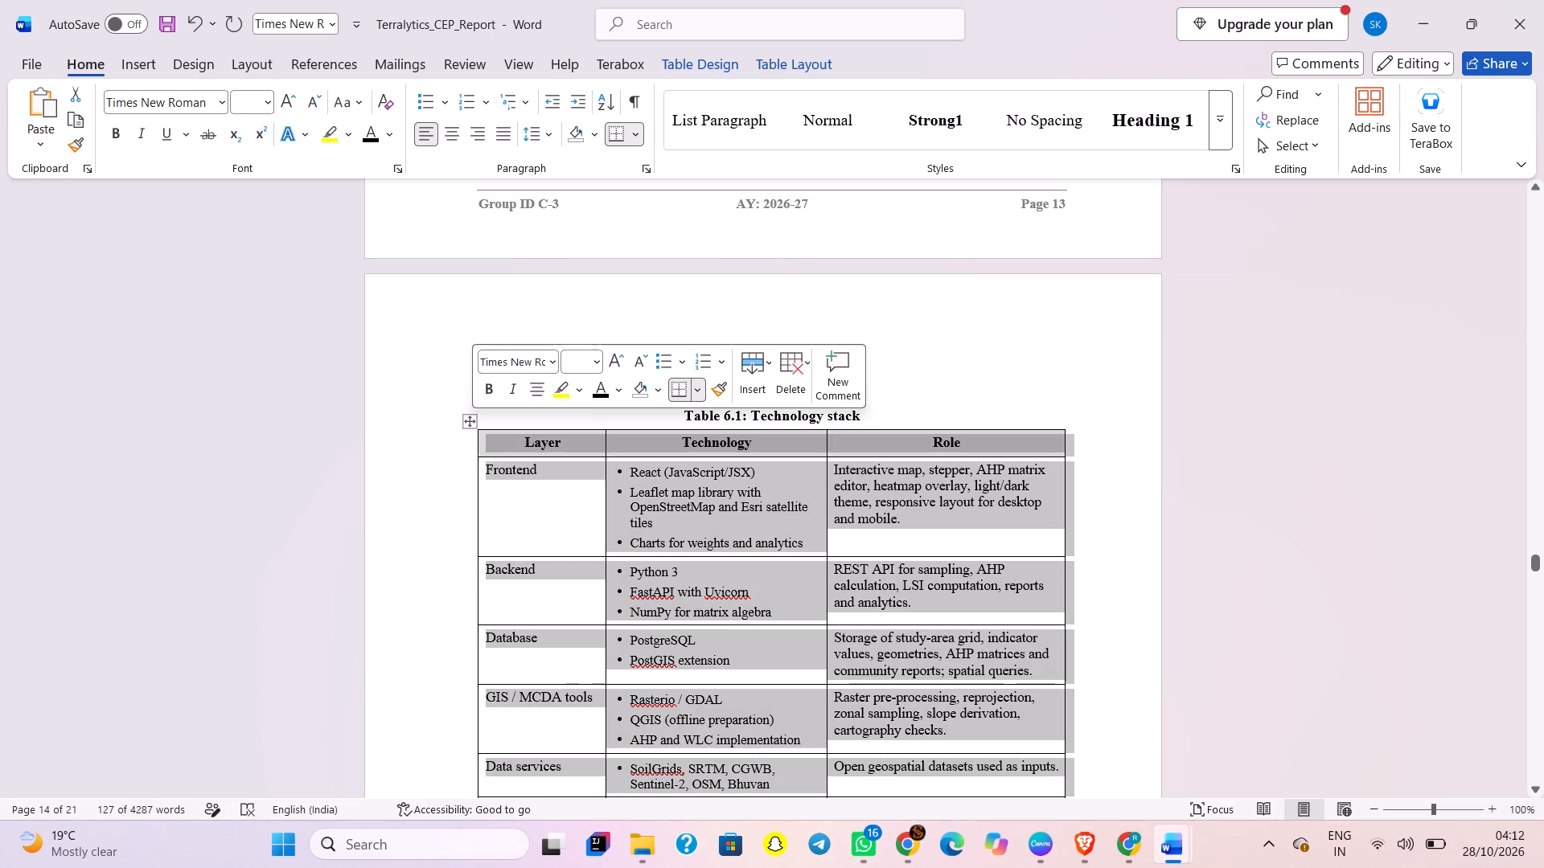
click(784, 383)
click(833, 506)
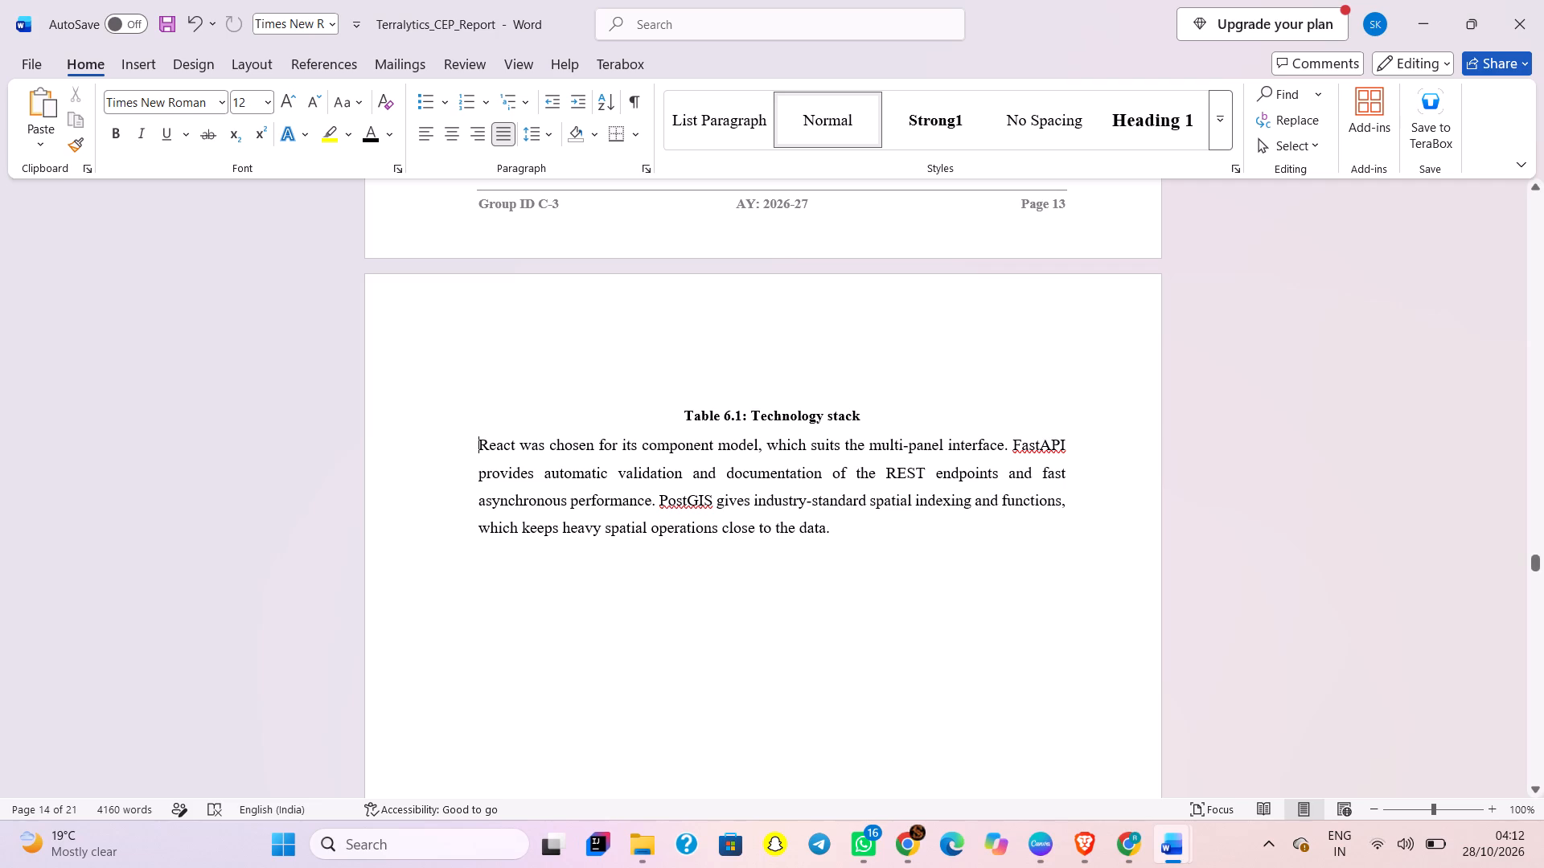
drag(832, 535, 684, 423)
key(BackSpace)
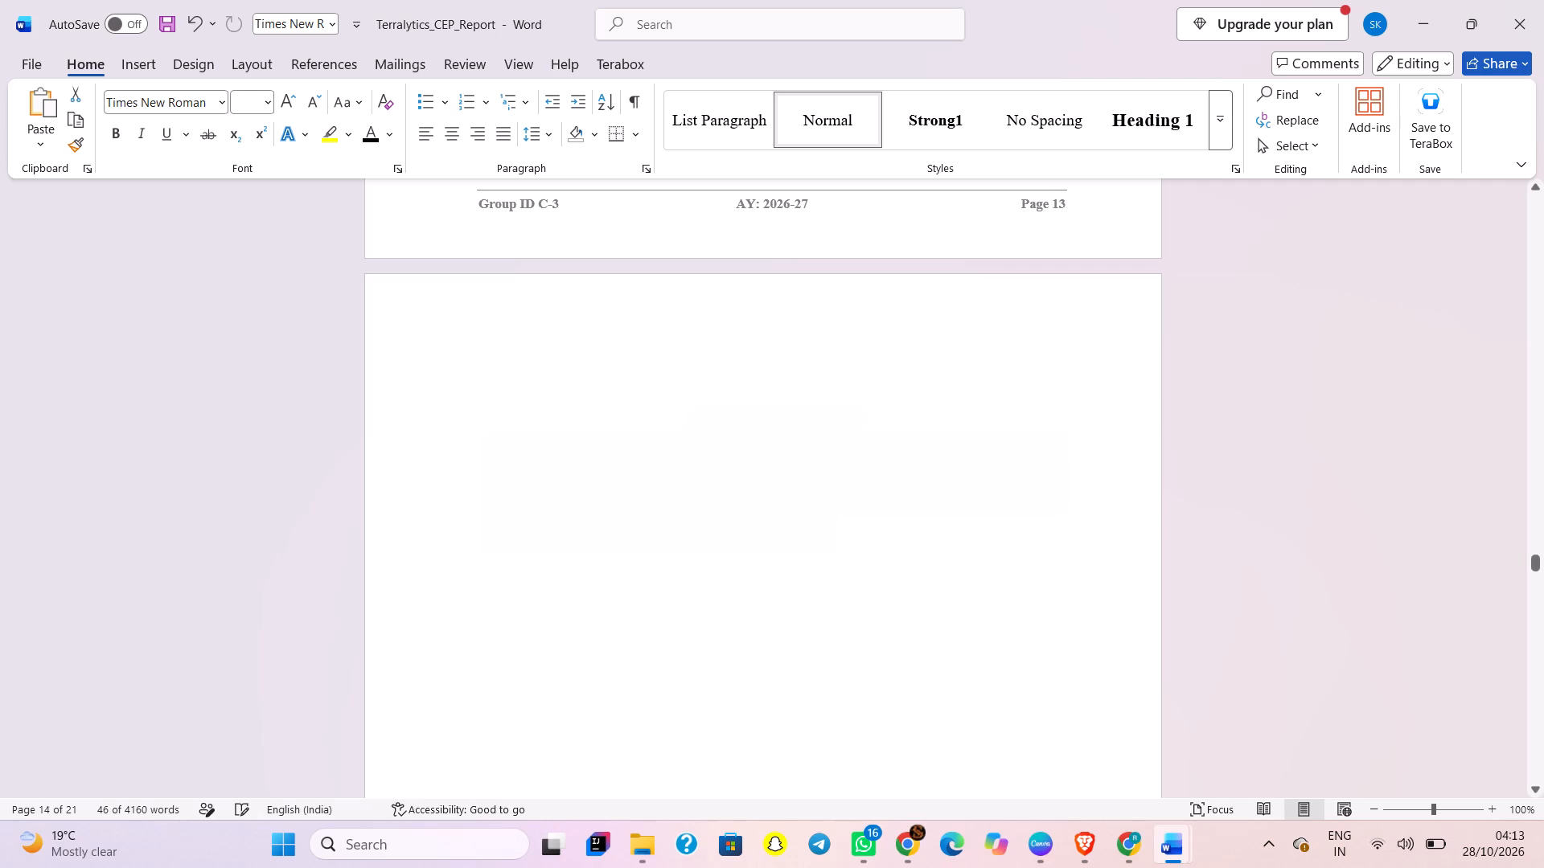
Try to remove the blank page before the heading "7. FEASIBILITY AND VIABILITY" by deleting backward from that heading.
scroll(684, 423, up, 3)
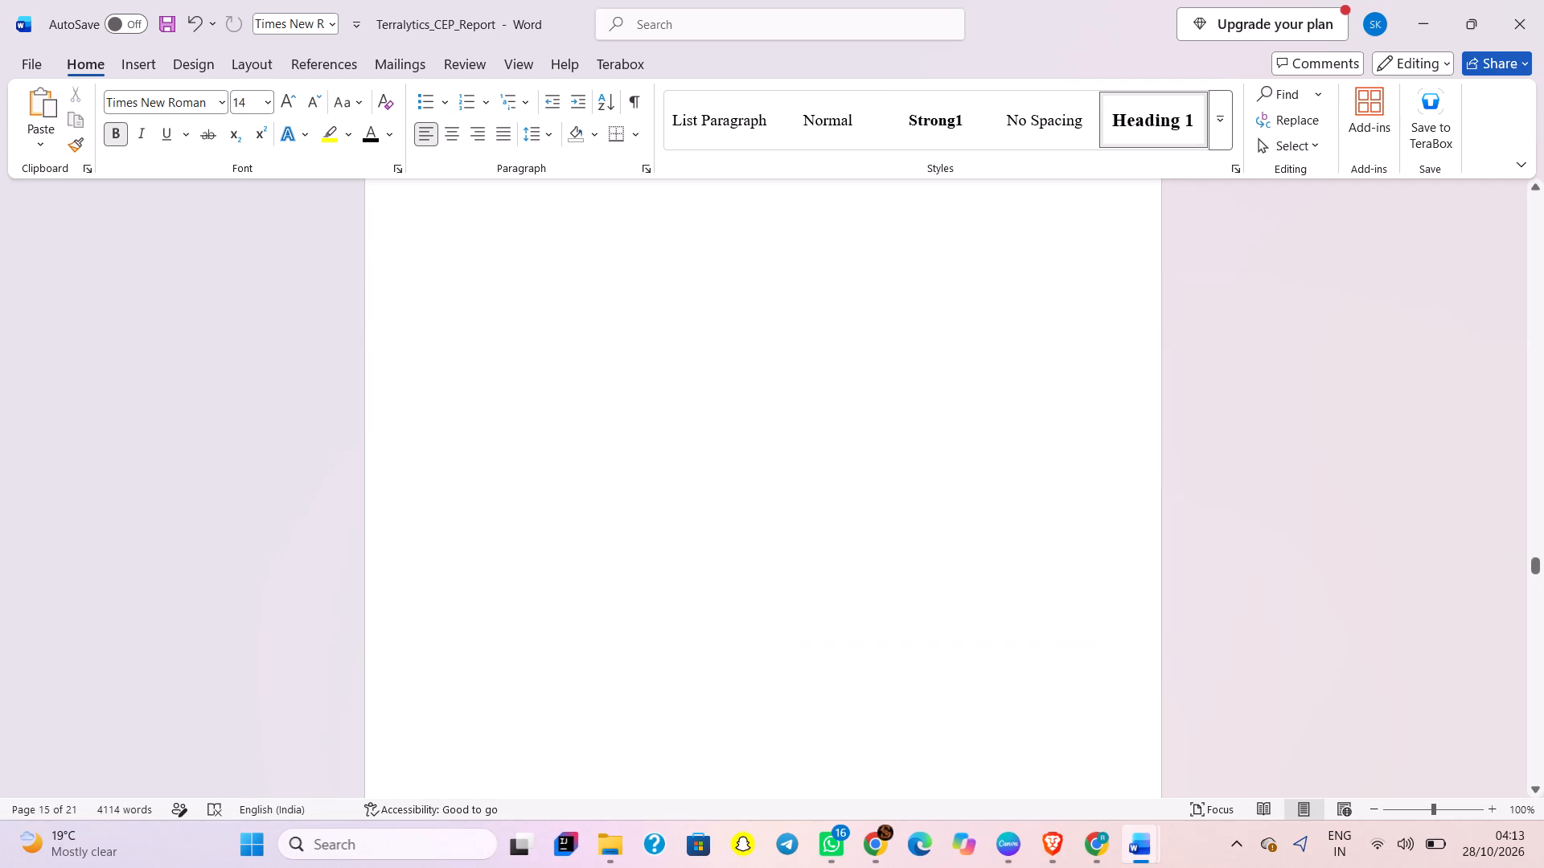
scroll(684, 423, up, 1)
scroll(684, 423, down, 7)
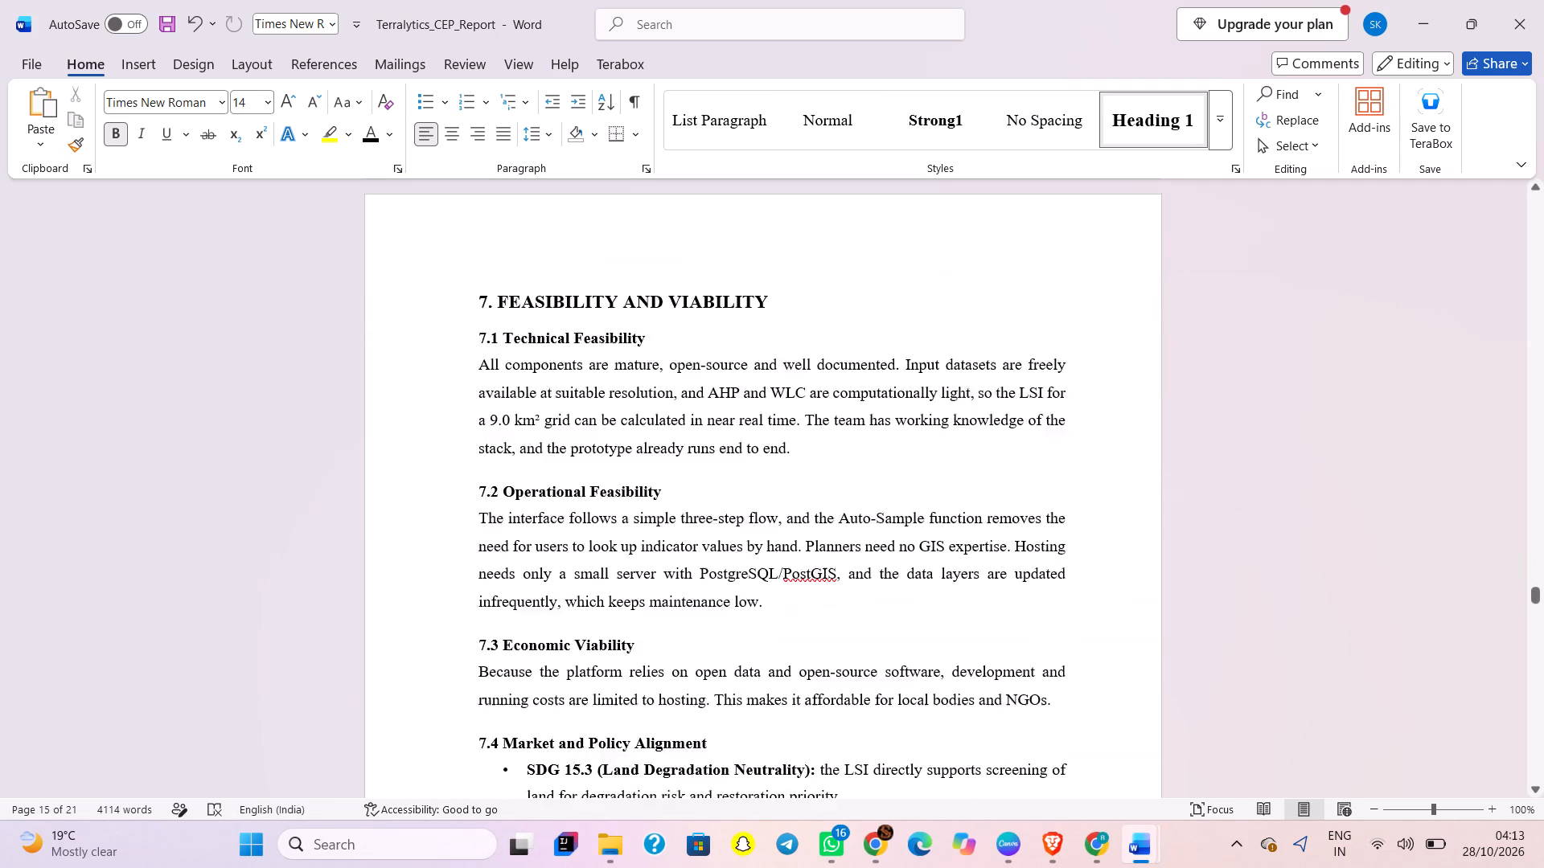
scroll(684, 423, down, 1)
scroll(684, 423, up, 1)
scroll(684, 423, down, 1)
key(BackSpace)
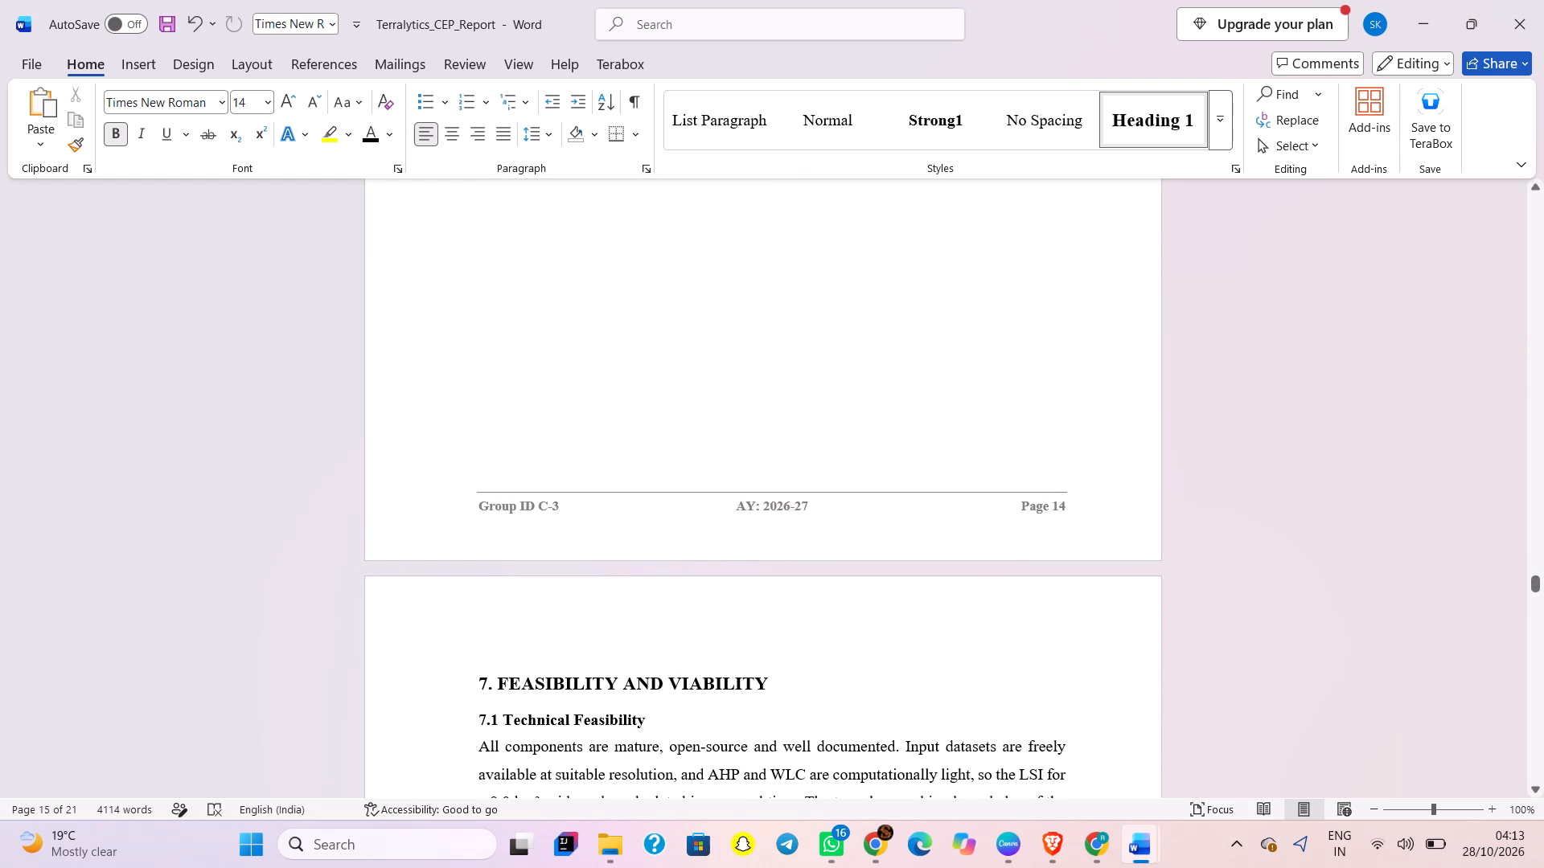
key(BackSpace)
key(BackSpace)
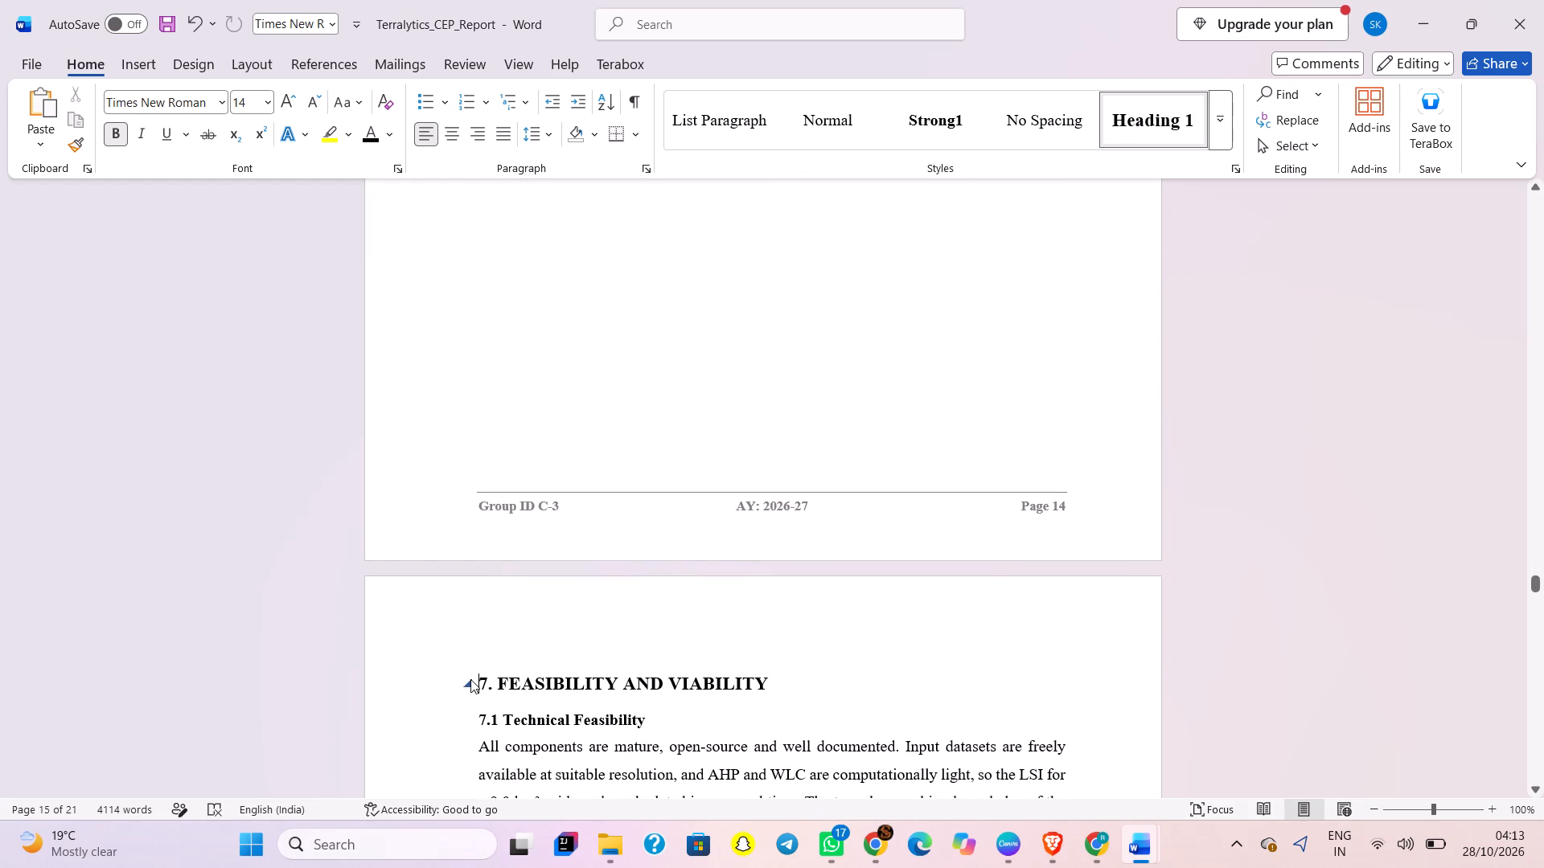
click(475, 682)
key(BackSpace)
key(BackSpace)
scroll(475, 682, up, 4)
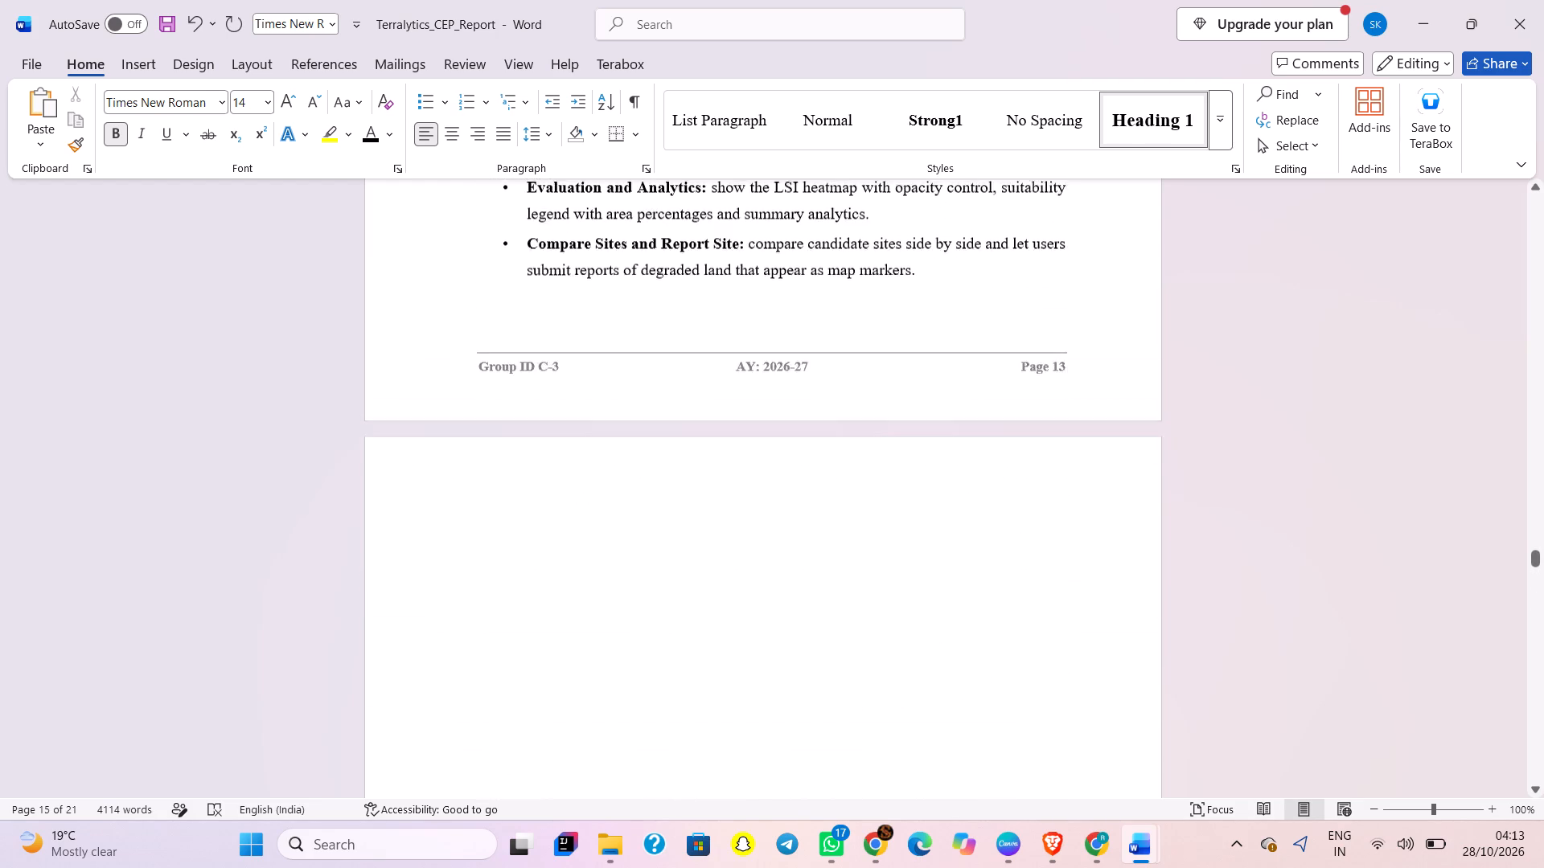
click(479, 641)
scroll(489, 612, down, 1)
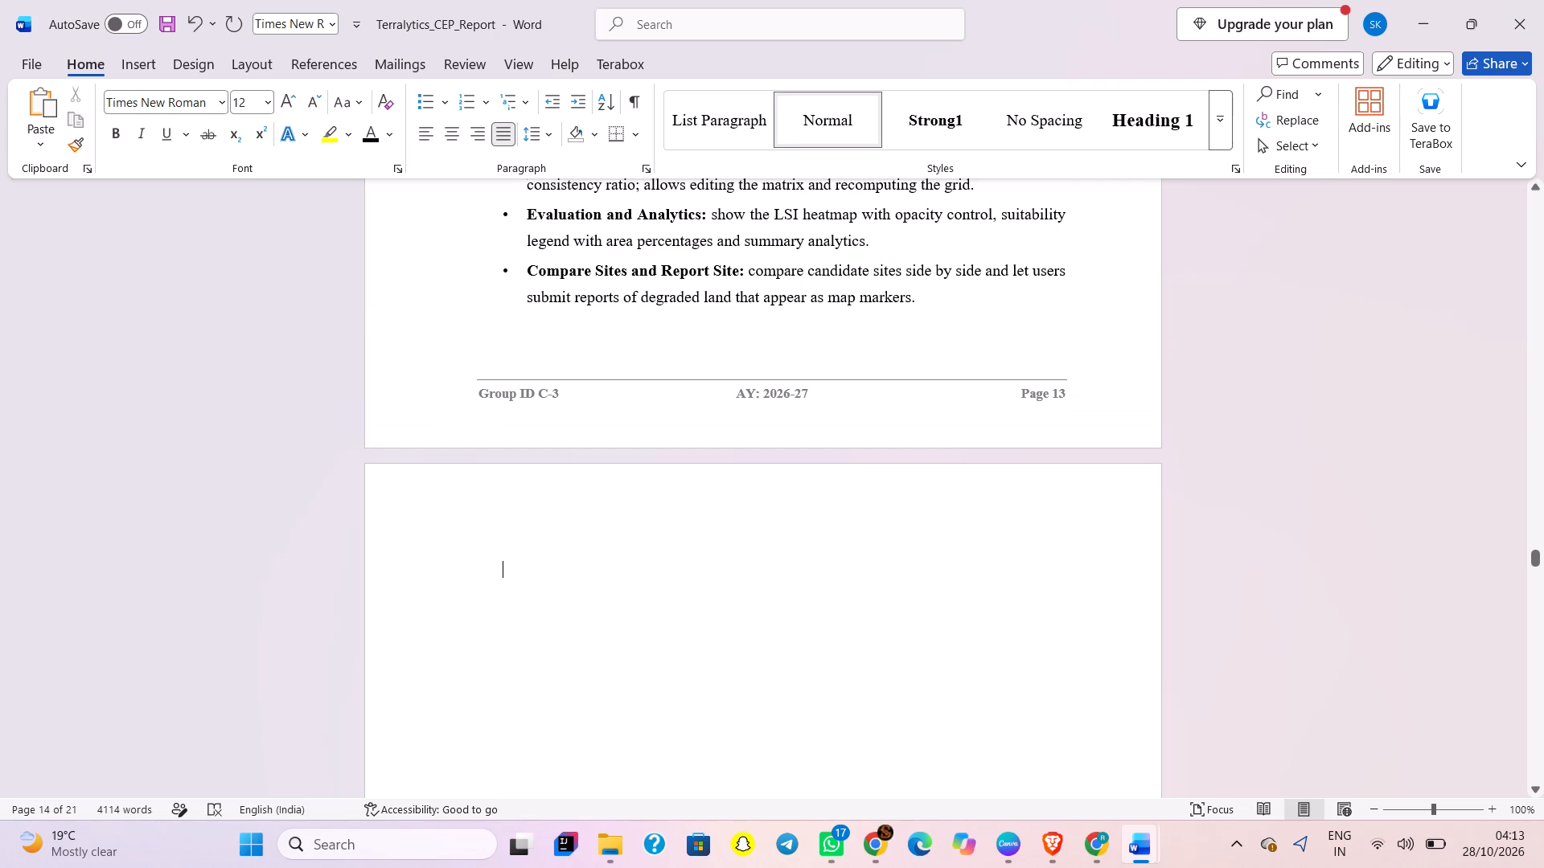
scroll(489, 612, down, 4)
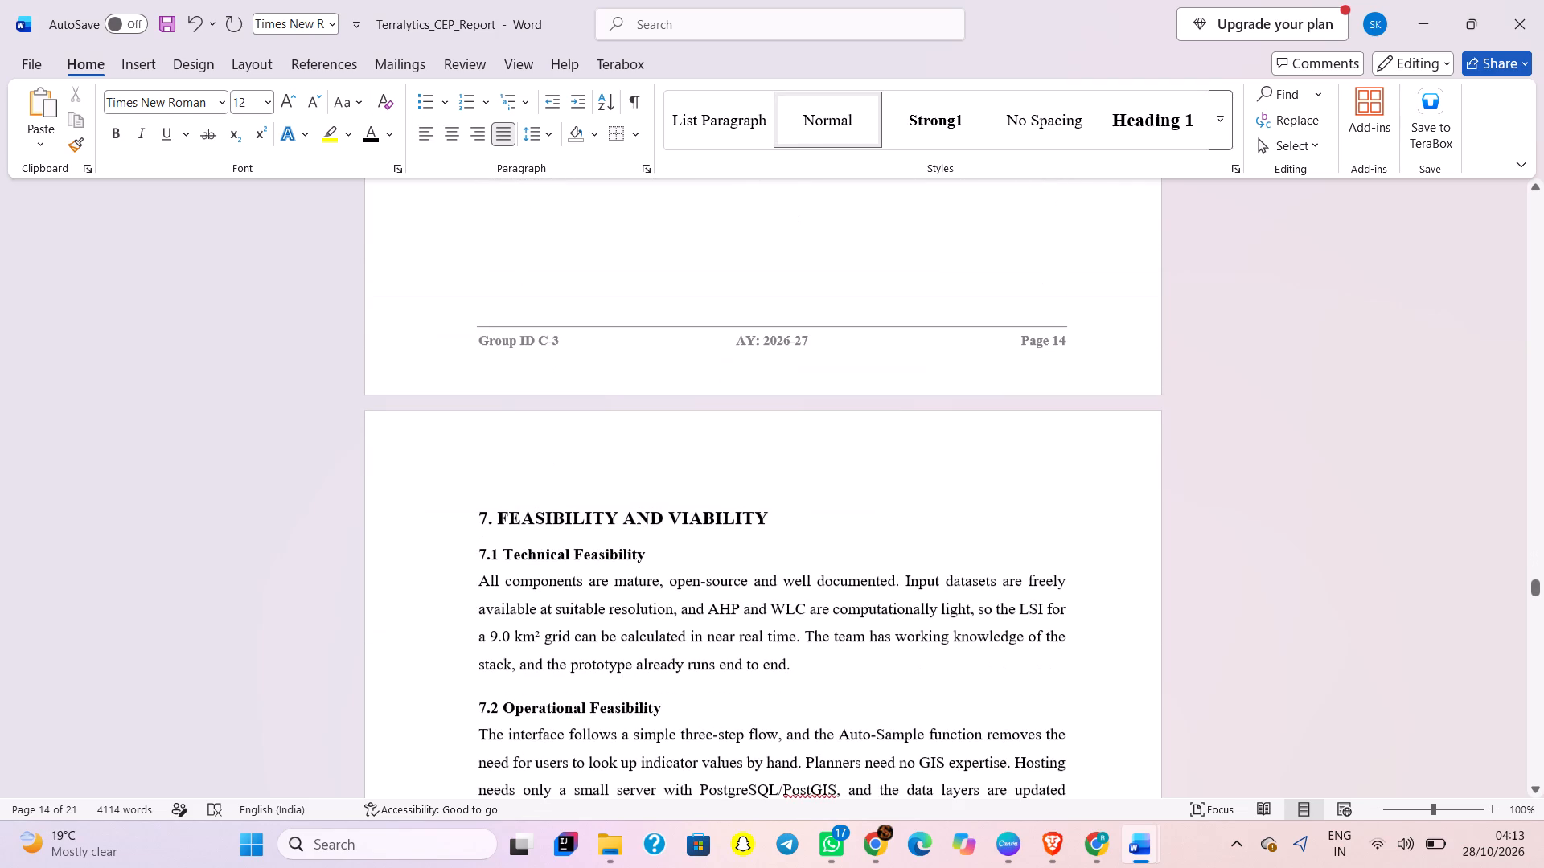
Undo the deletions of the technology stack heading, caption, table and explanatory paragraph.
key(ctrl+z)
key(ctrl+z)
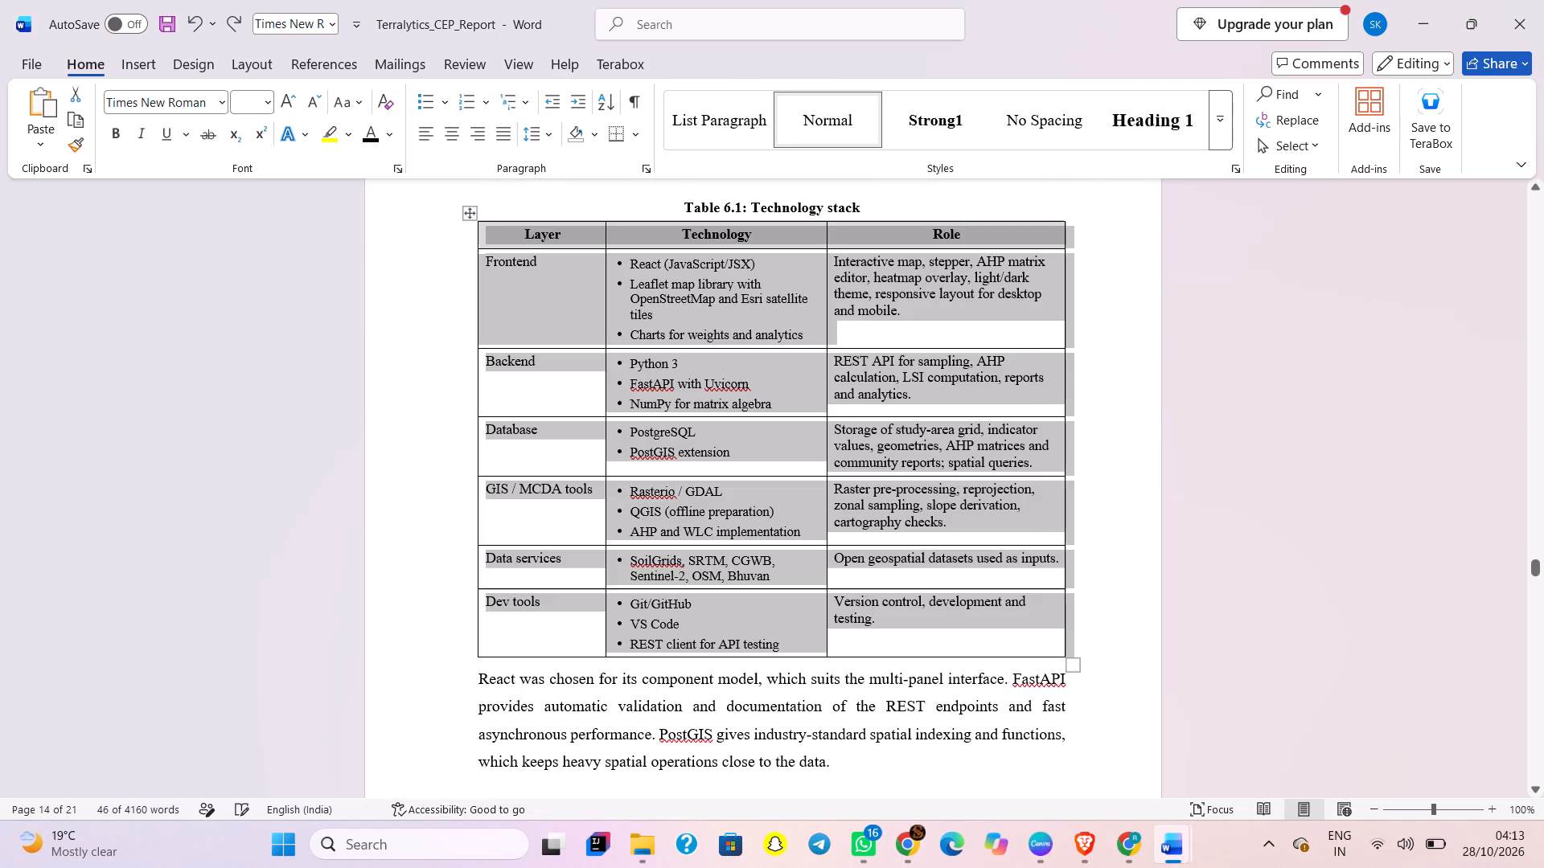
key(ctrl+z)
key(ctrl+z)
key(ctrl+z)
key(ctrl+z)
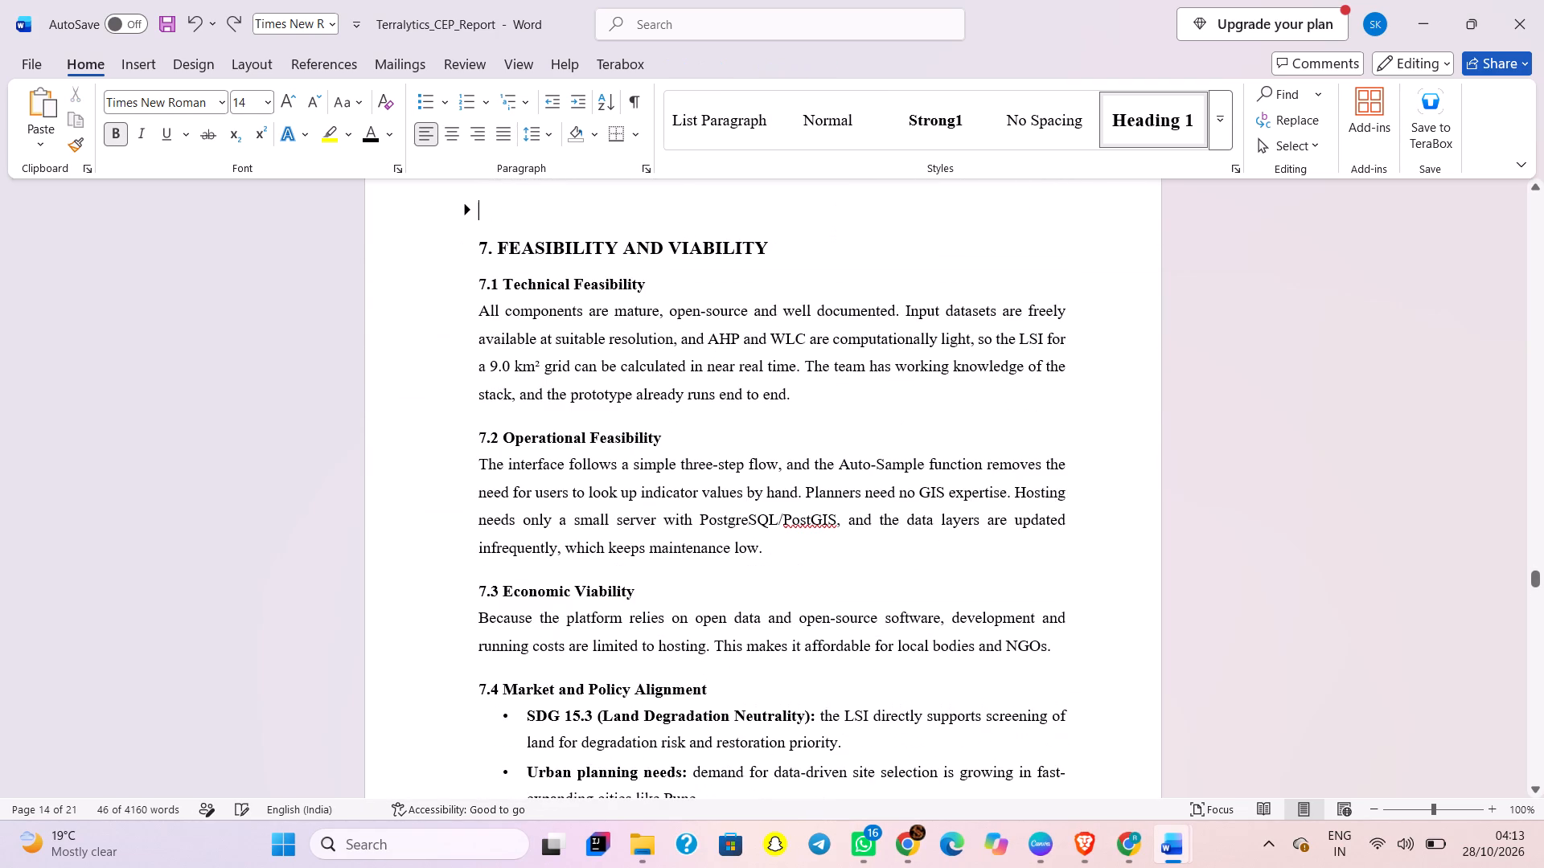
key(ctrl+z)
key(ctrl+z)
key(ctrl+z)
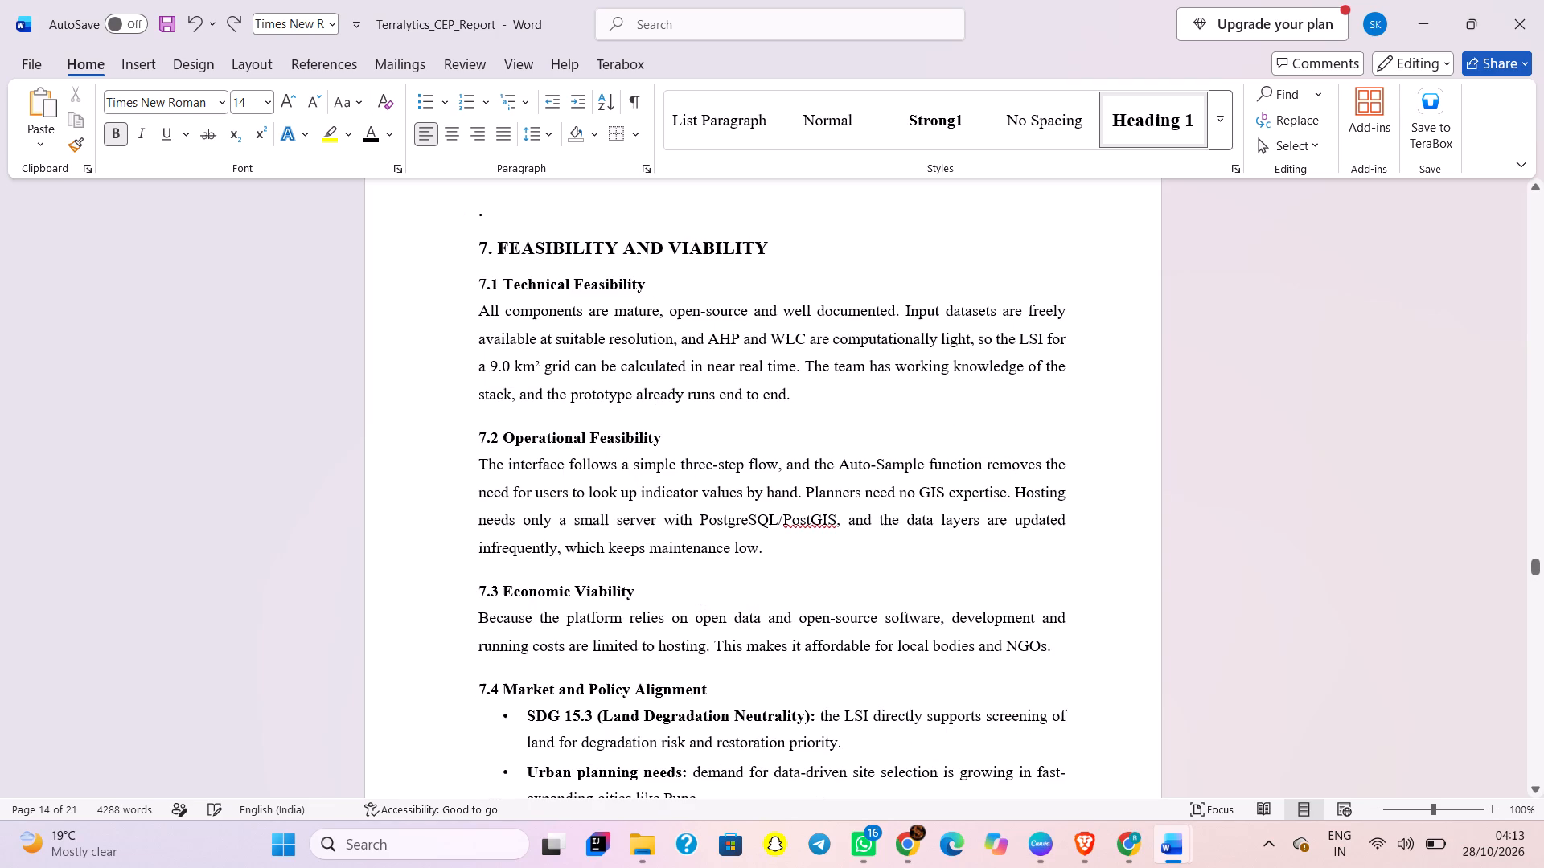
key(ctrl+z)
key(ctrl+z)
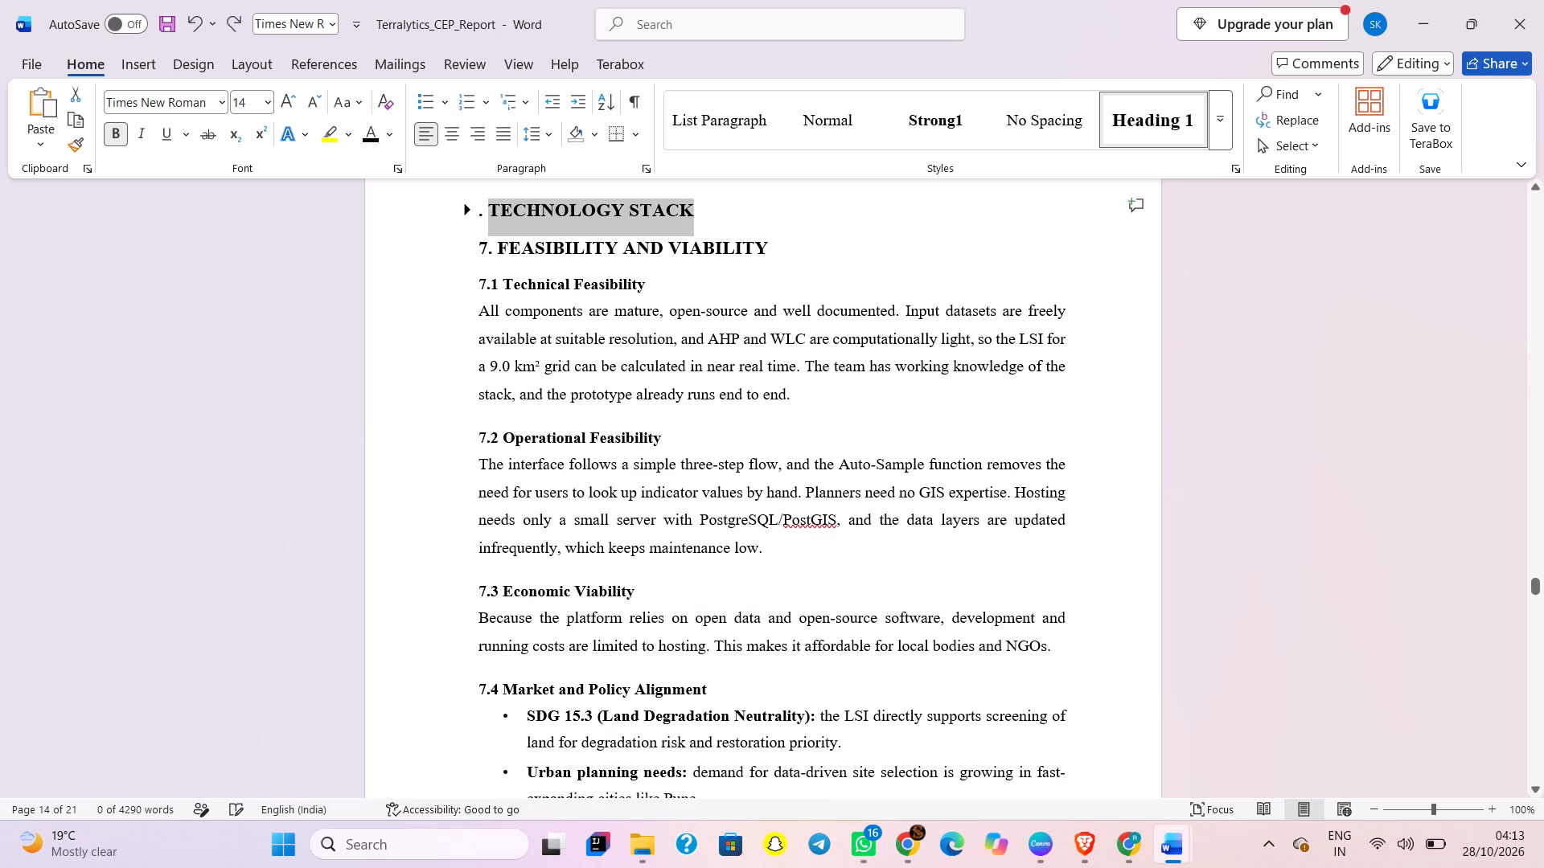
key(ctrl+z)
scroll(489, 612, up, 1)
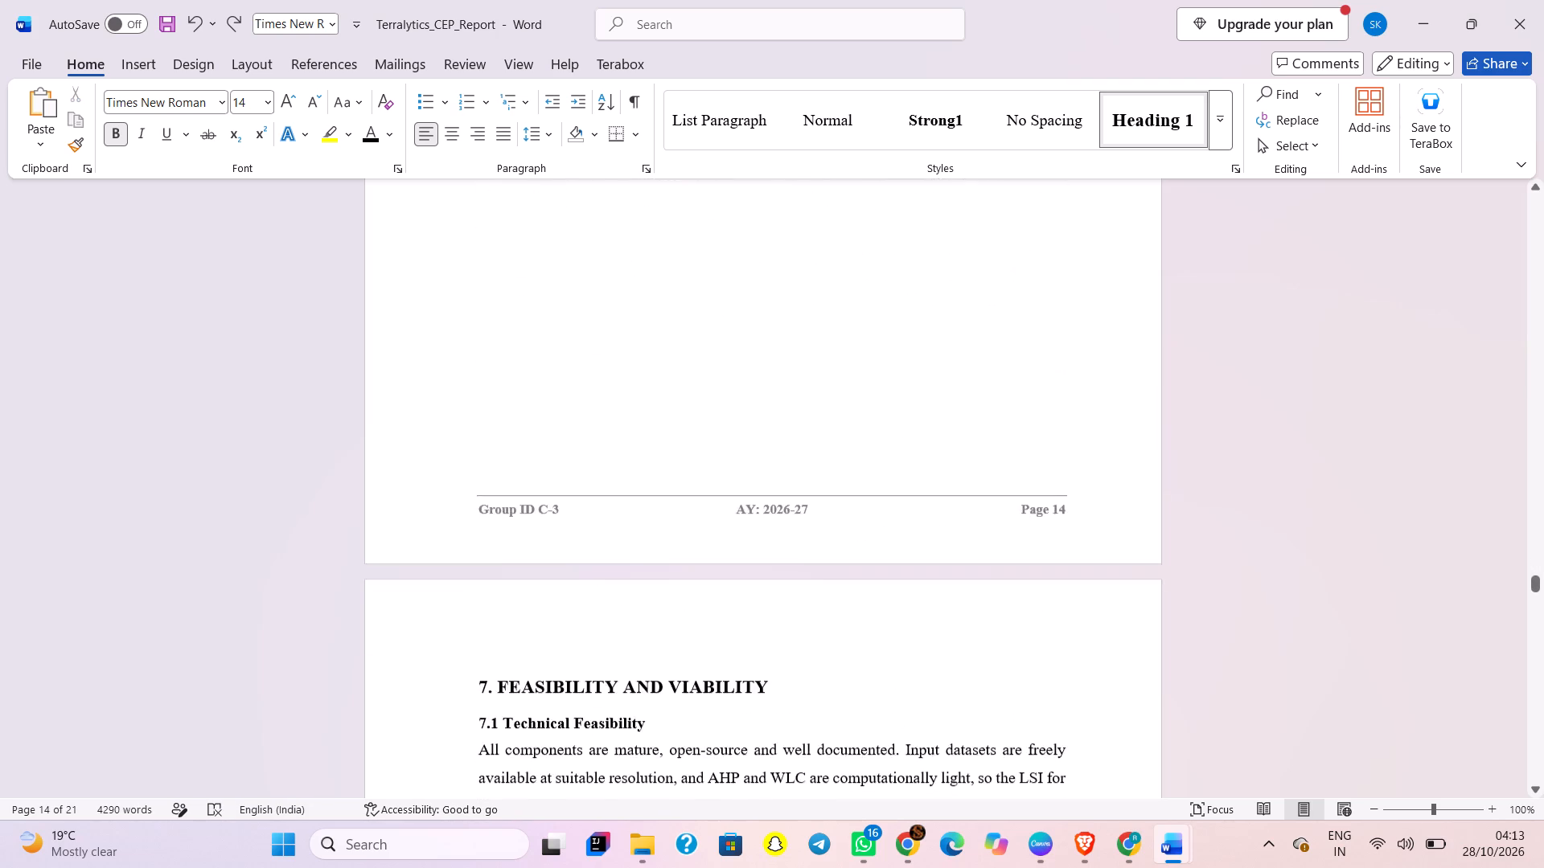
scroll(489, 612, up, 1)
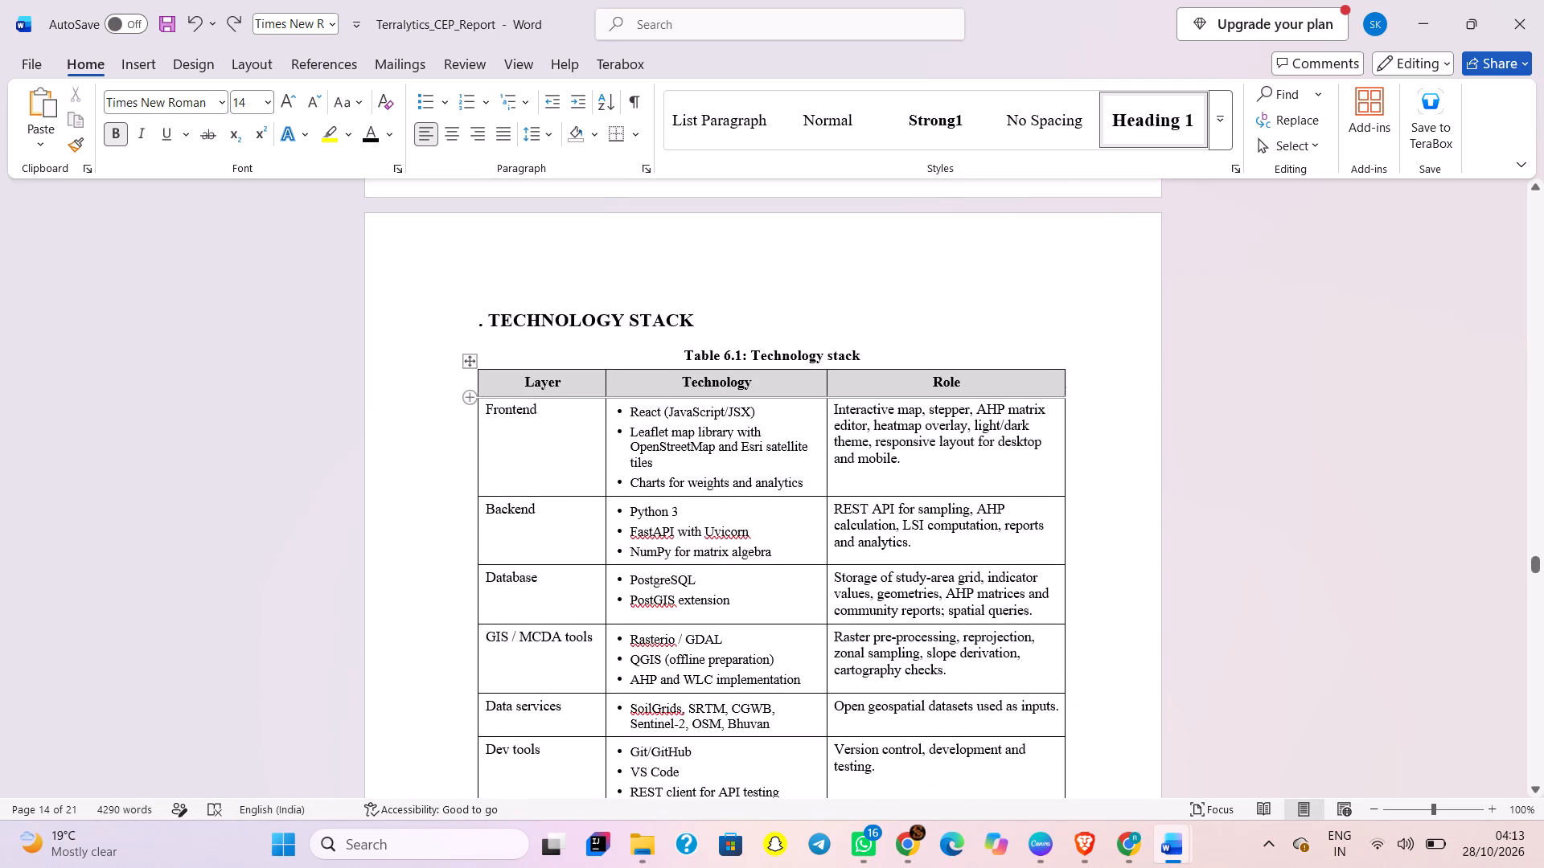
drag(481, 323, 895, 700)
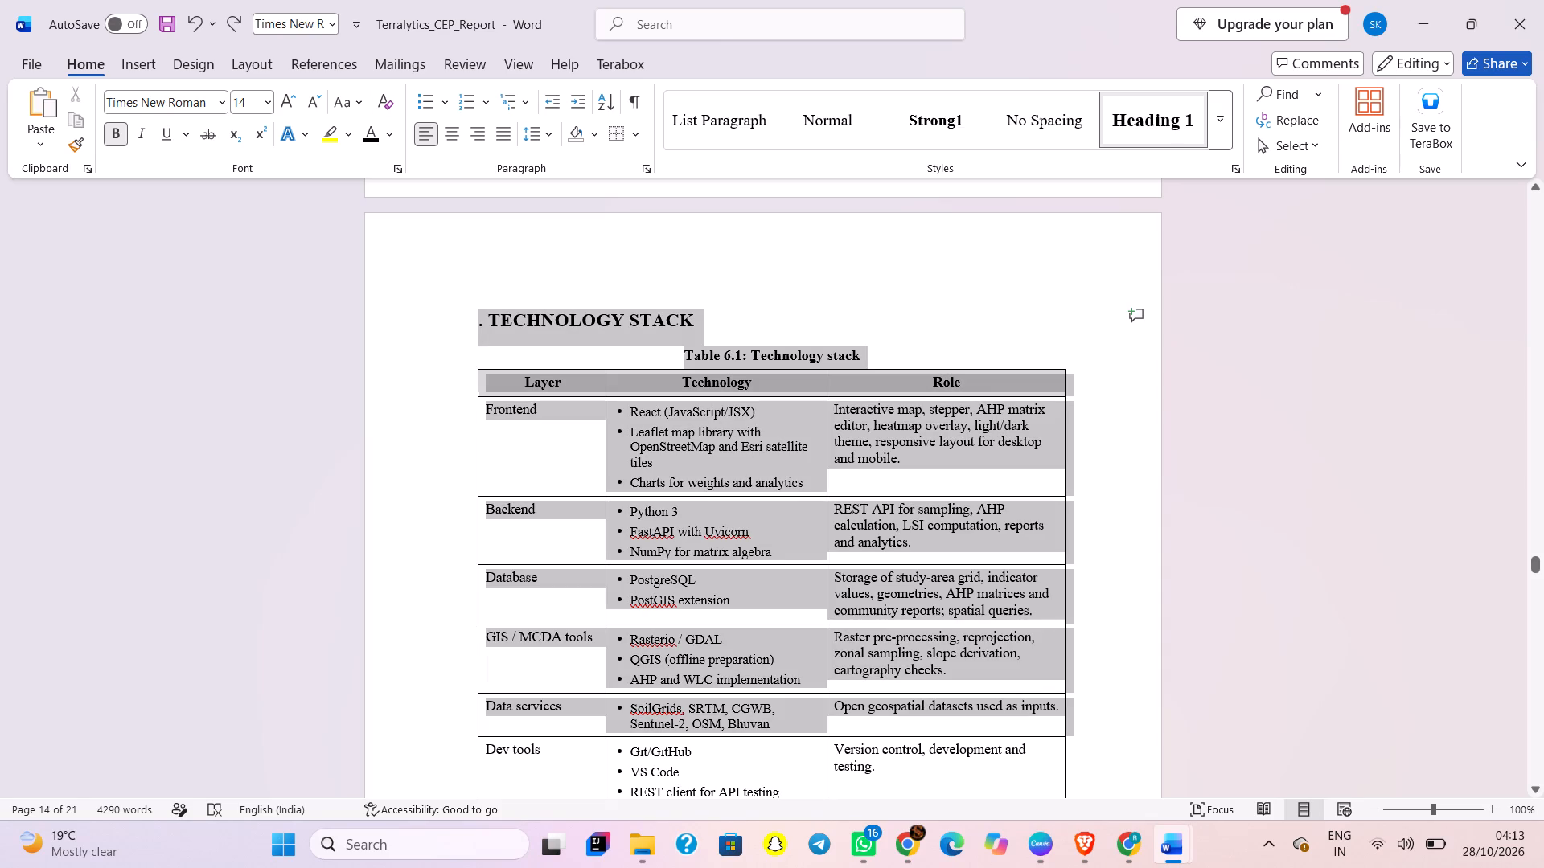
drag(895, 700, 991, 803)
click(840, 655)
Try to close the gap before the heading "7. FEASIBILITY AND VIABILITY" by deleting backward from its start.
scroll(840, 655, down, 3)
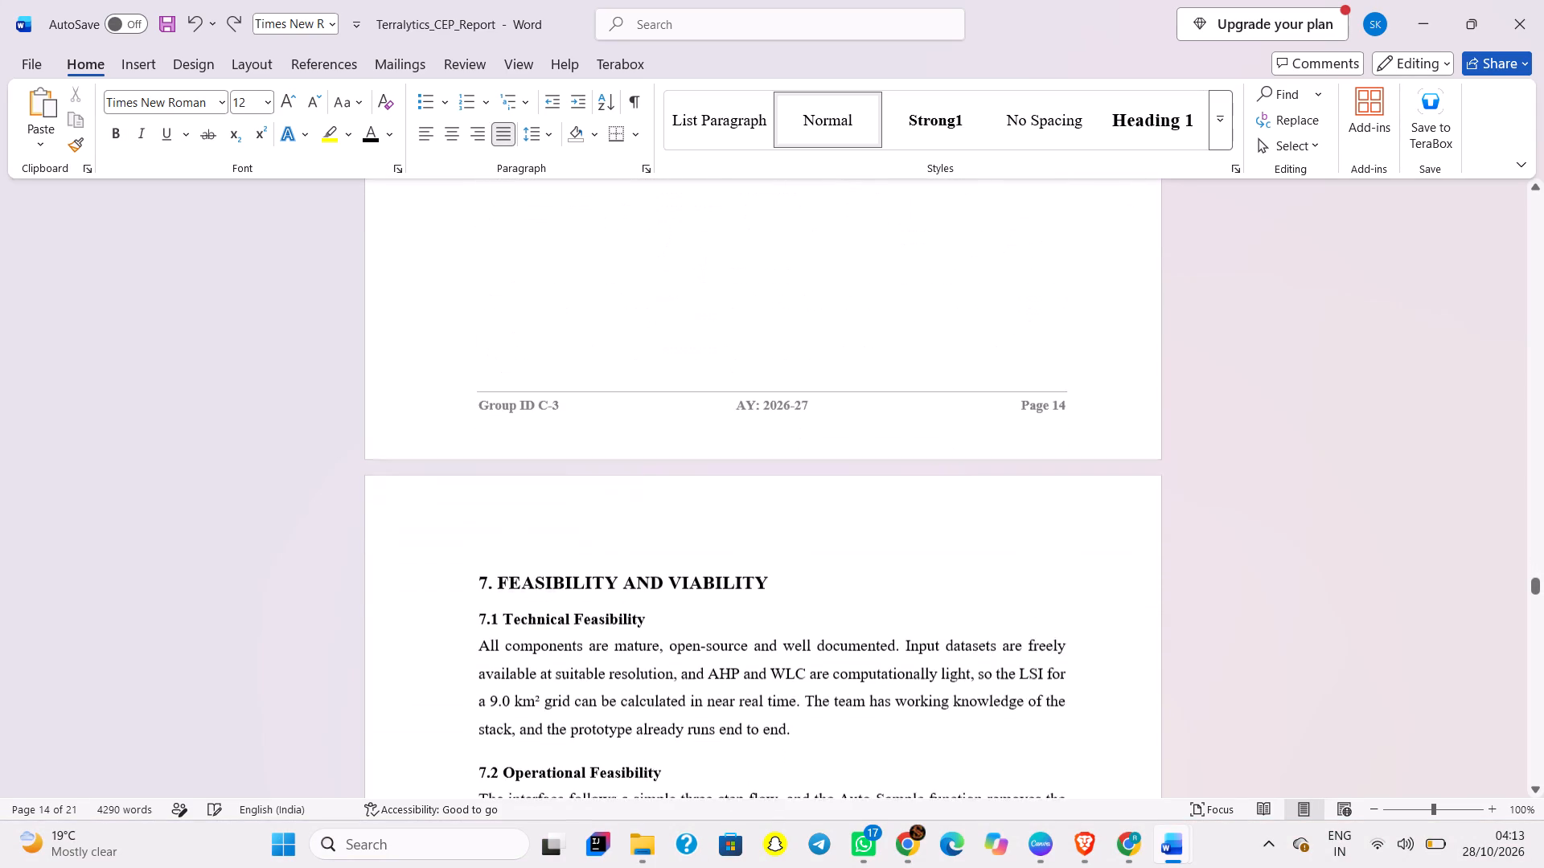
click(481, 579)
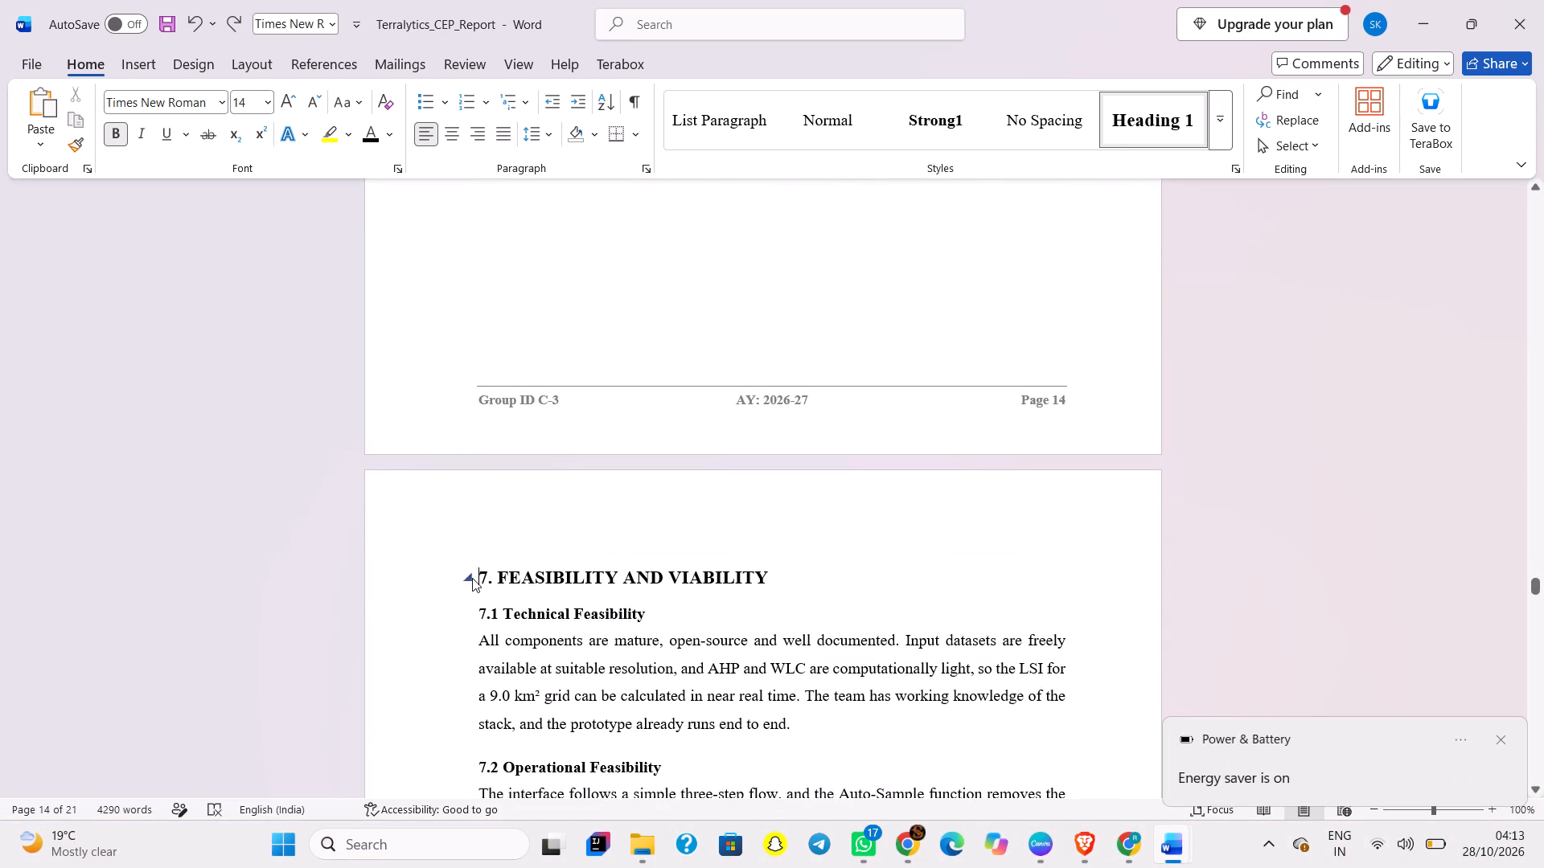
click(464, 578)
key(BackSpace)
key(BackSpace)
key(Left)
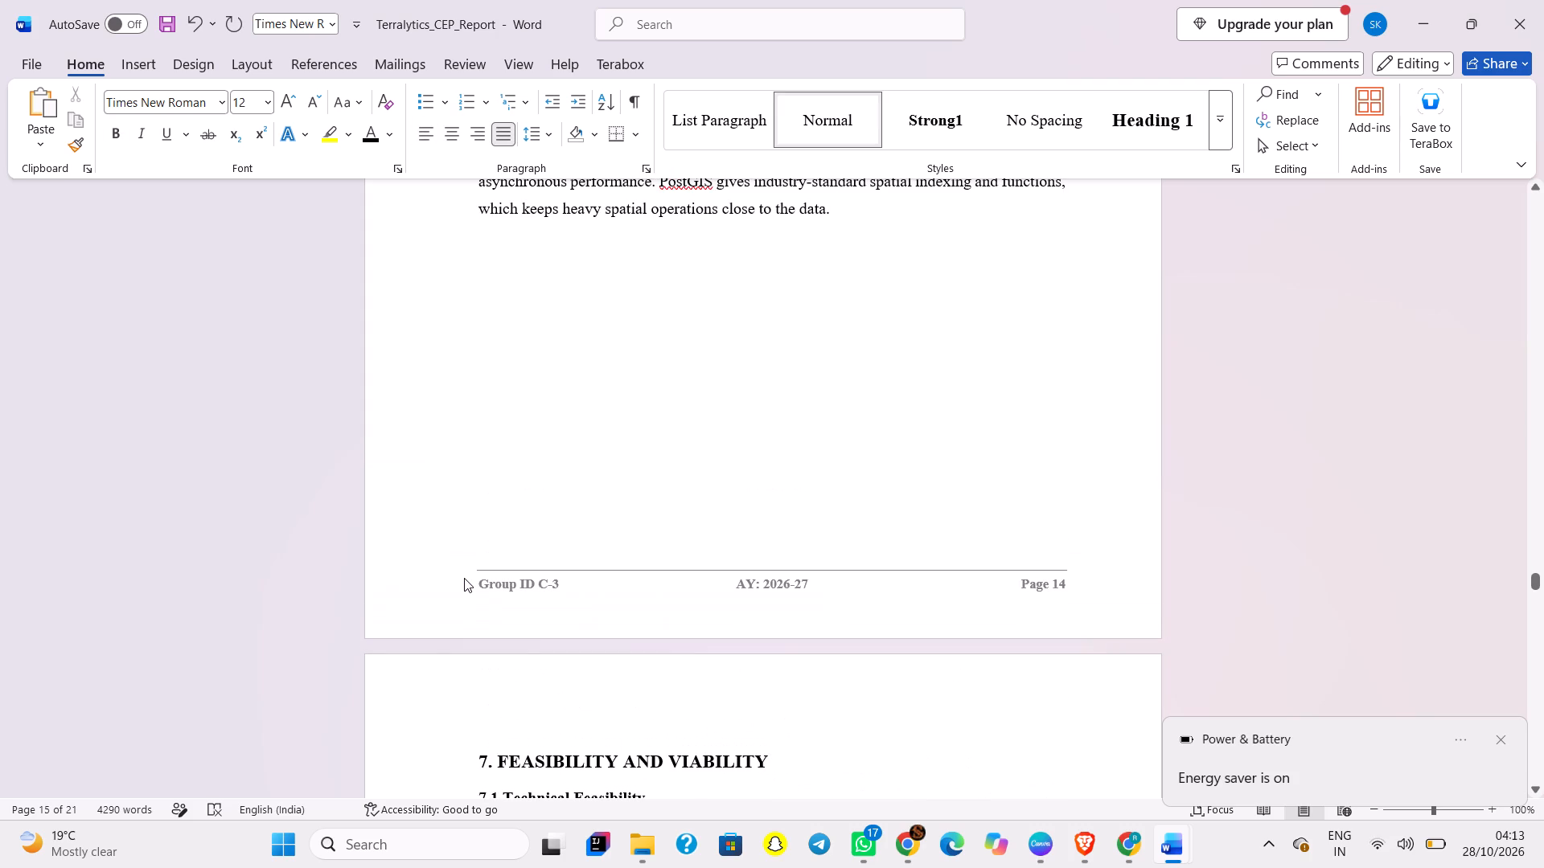
Delete the whole technology stack section: its heading, the Table 6.1 caption, the table and the paragraph about React, FastAPI and PostGIS.
scroll(464, 578, down, 3)
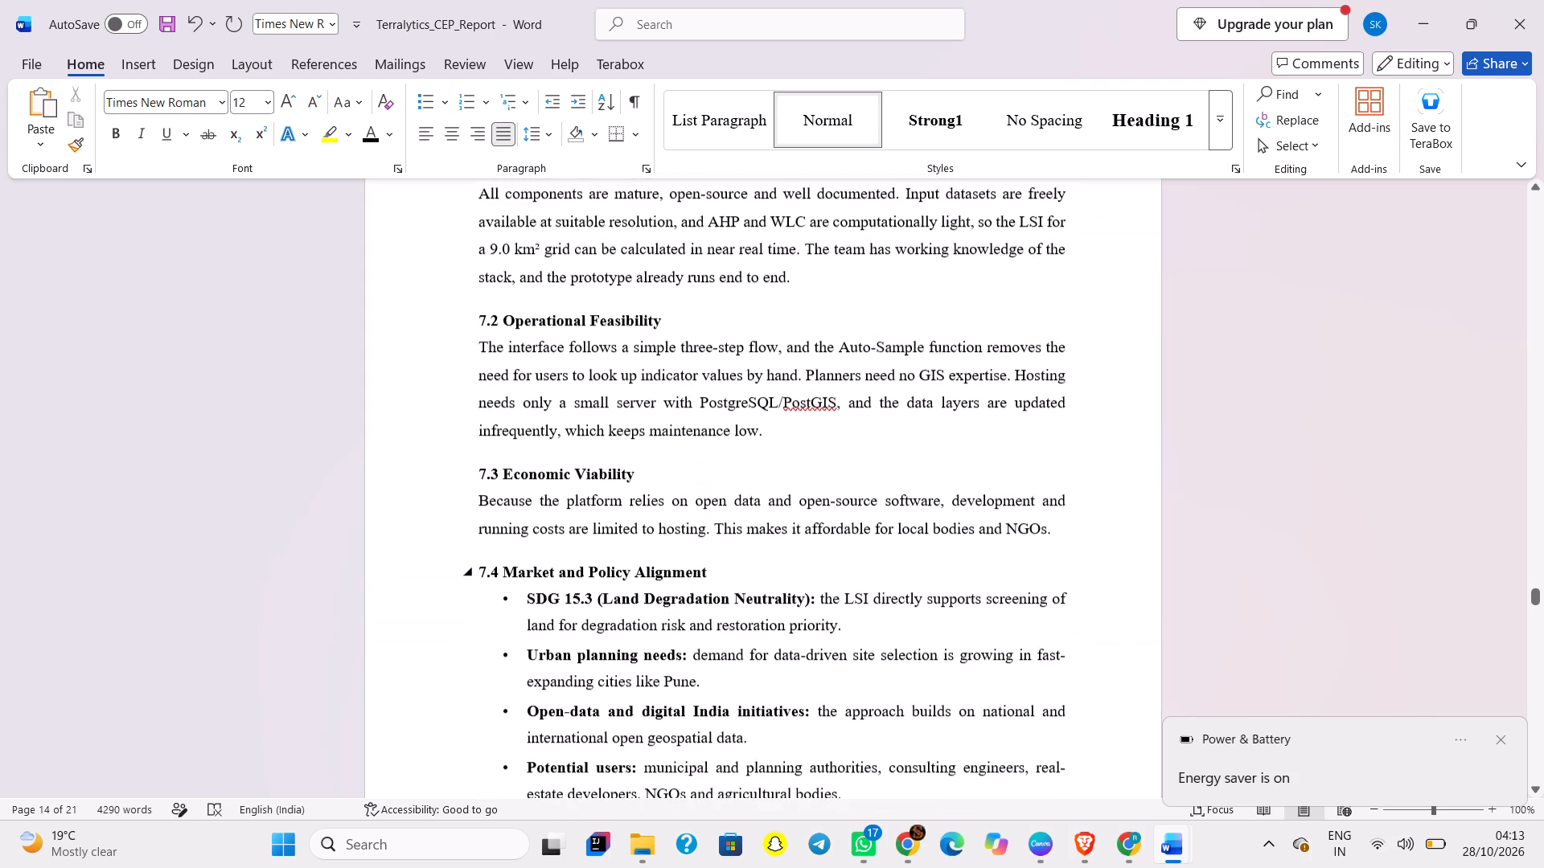
scroll(464, 578, up, 3)
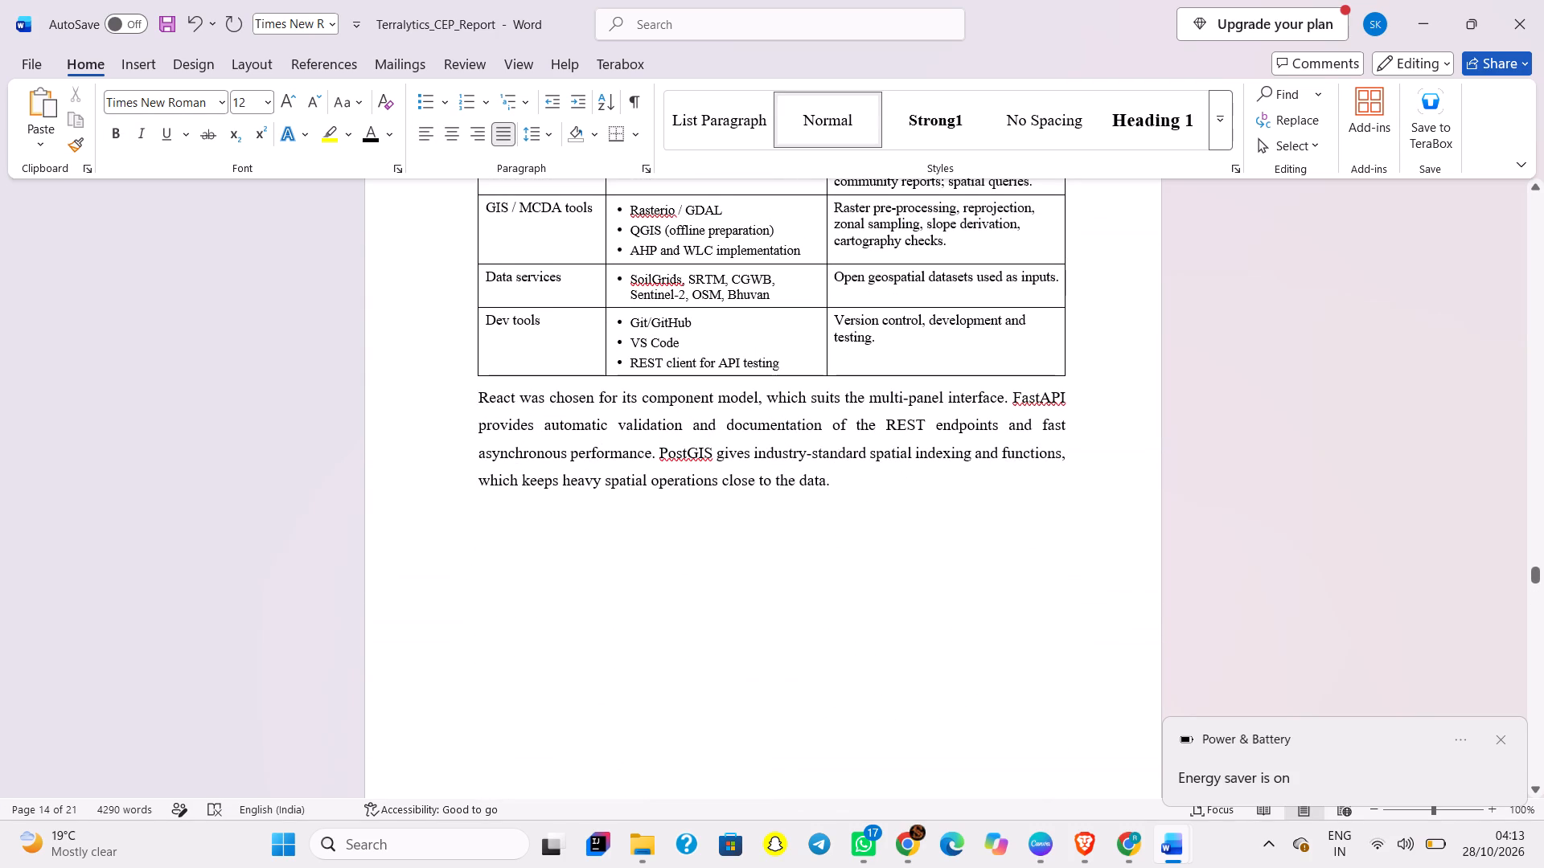
drag(829, 489, 410, 156)
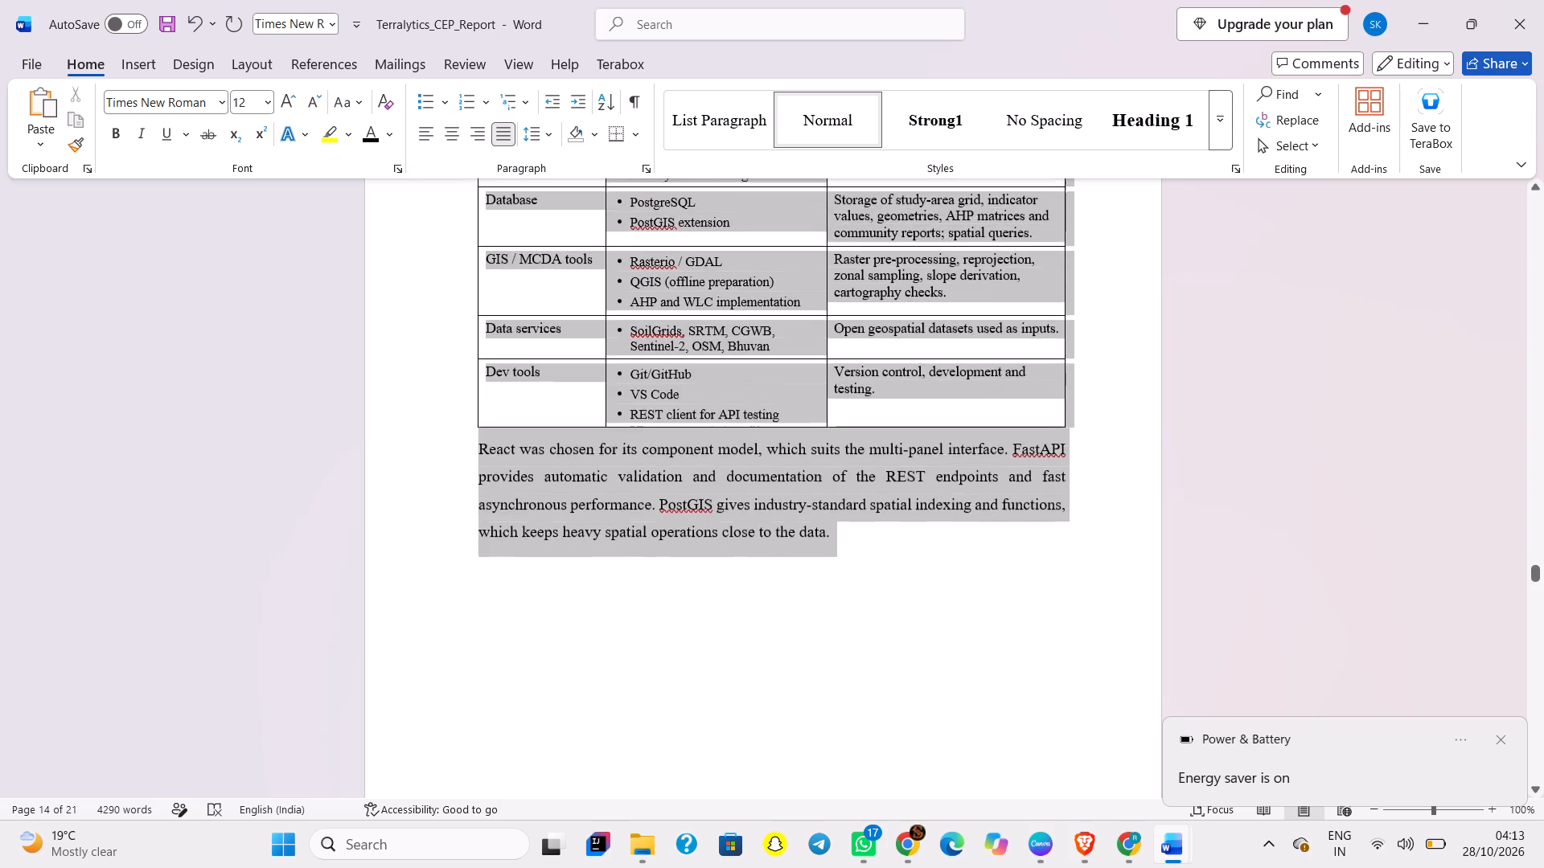
drag(410, 156, 464, 399)
key(Delete)
Review the pages around the removed section, from the block architecture figure through chapter 7 to the start of chapter 8.
scroll(464, 399, up, 1)
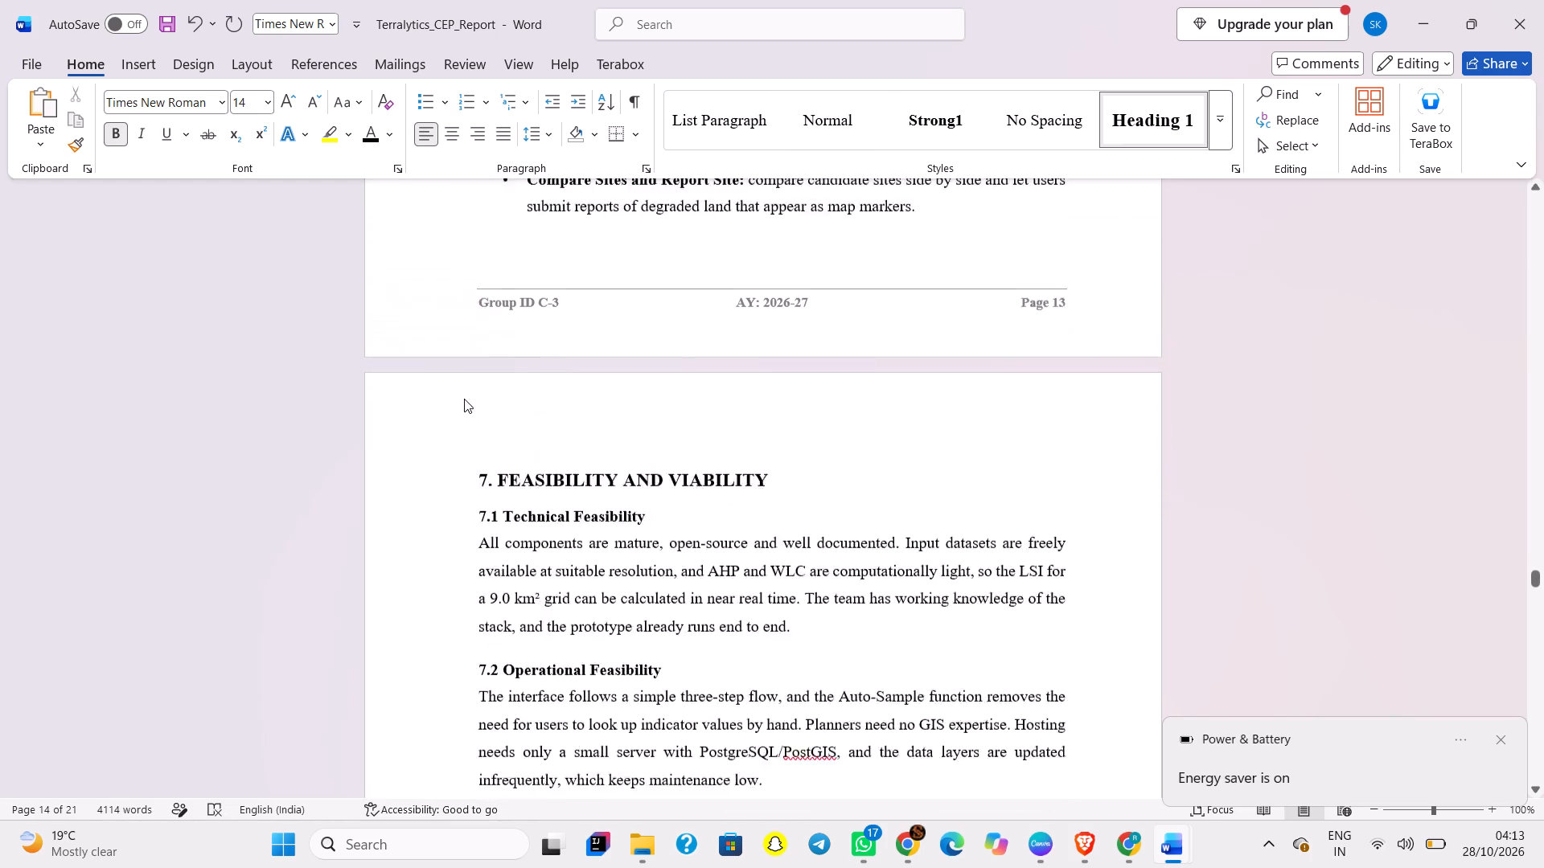
scroll(464, 399, up, 4)
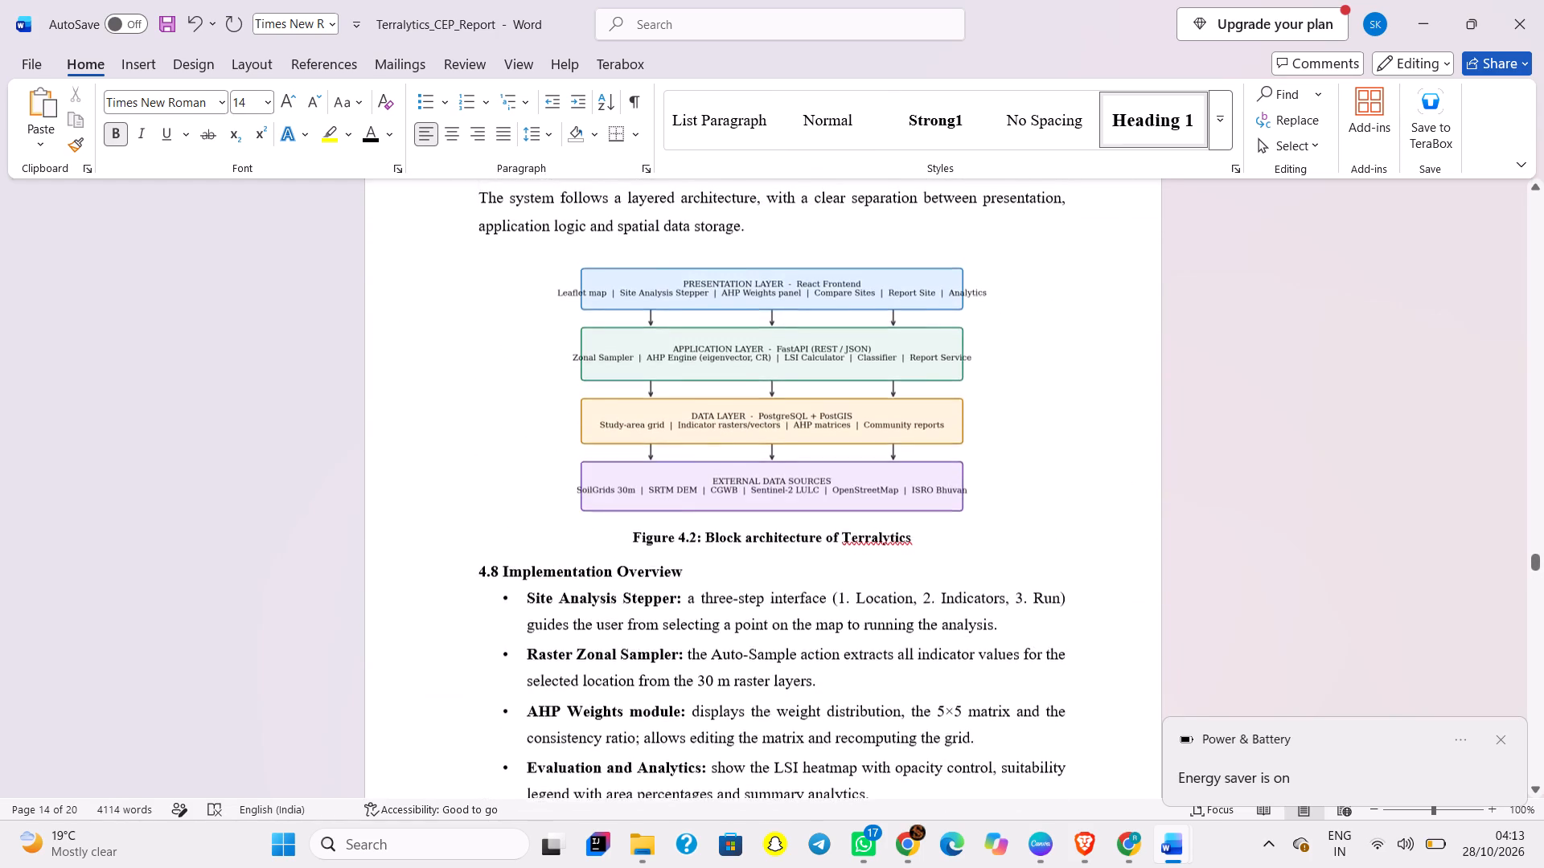
scroll(464, 399, up, 3)
scroll(464, 399, down, 4)
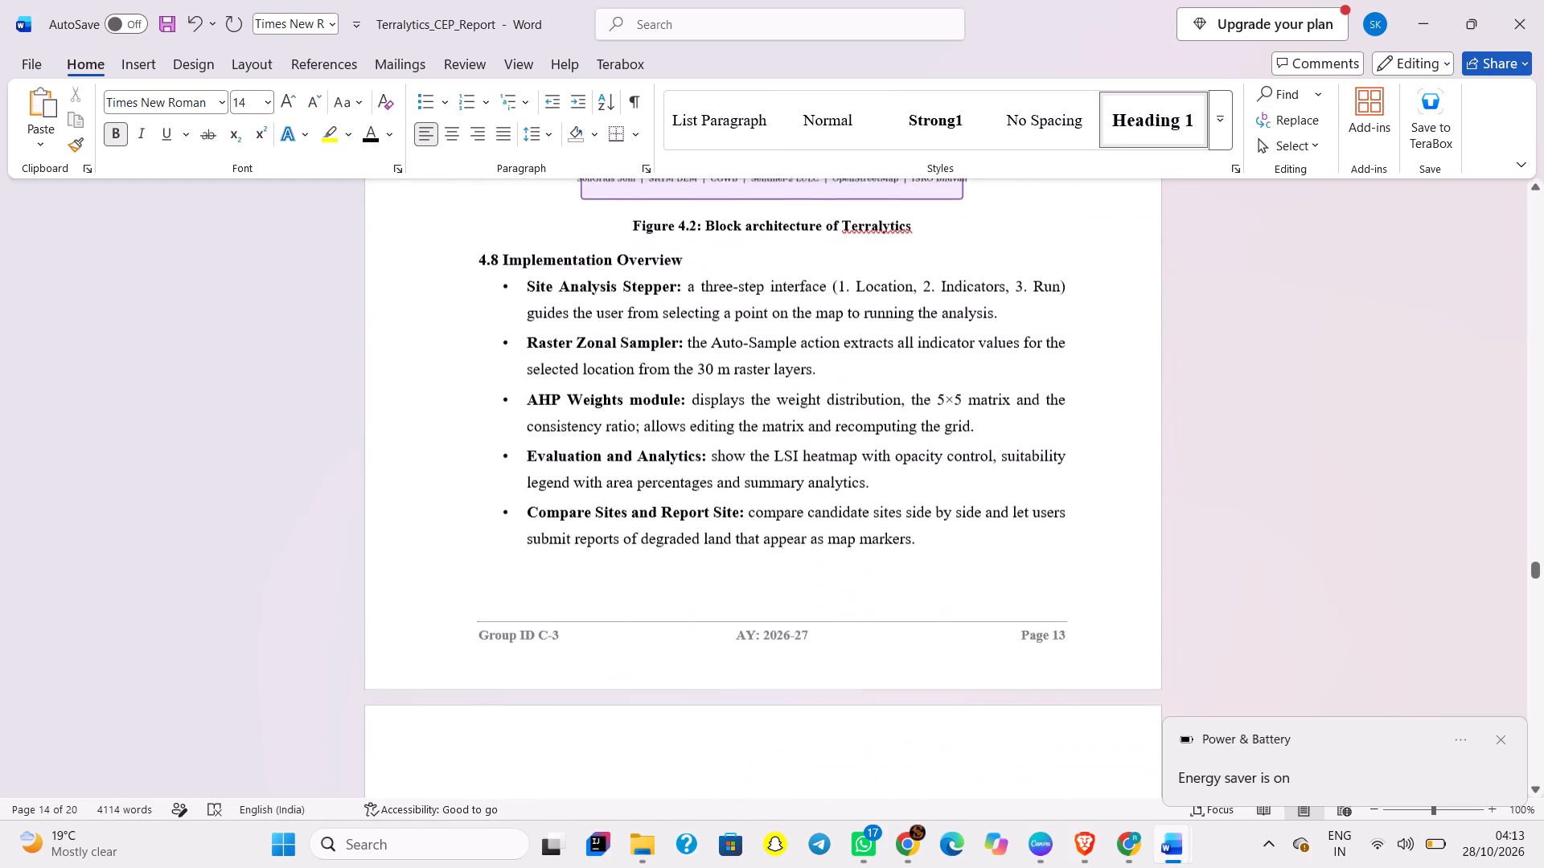
scroll(464, 399, down, 1)
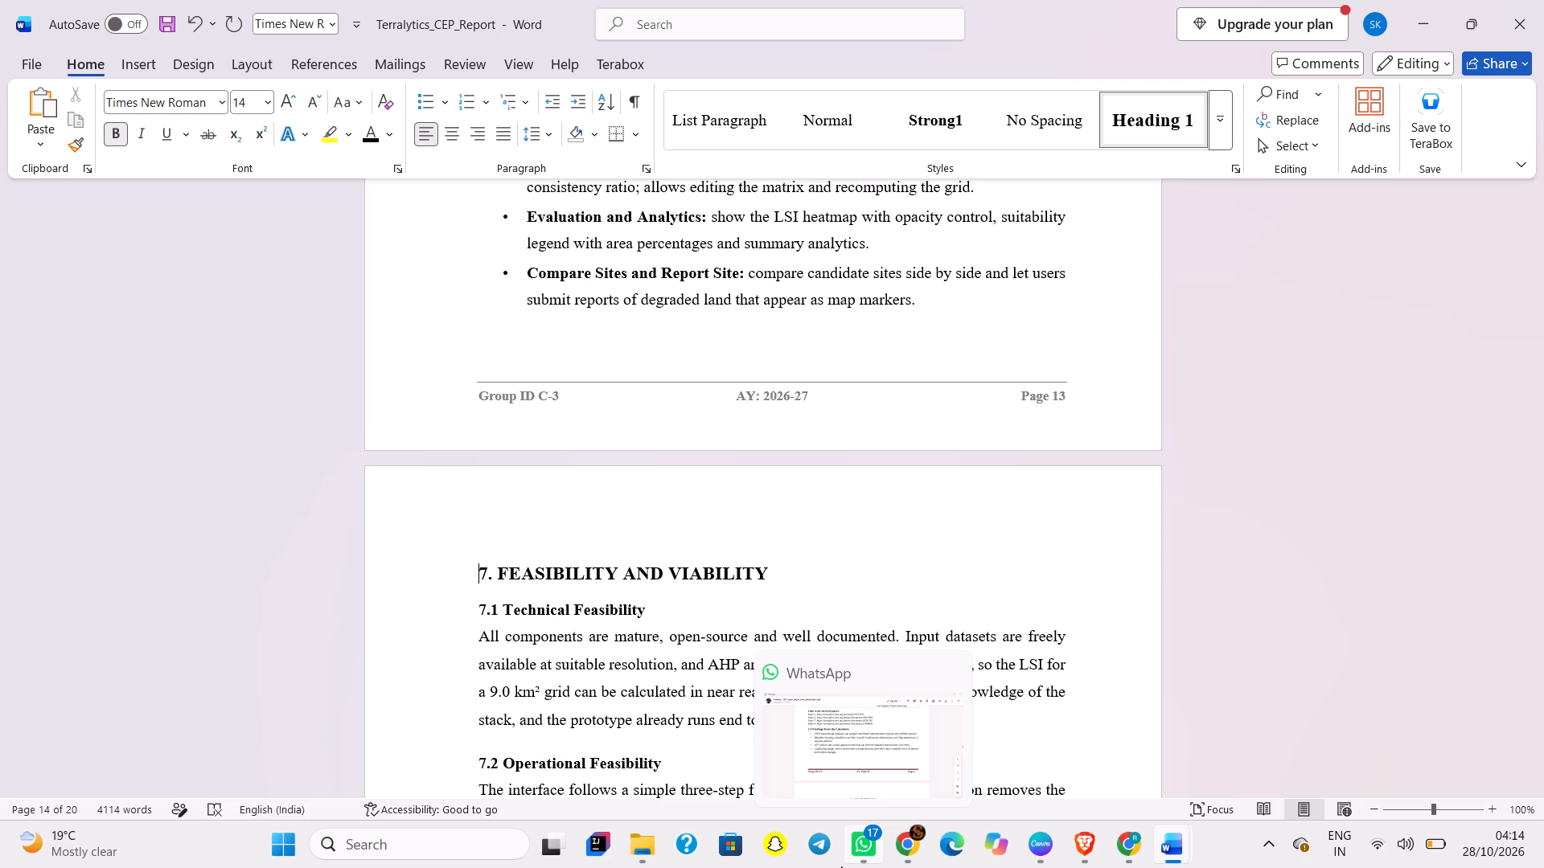
scroll(823, 524, down, 2)
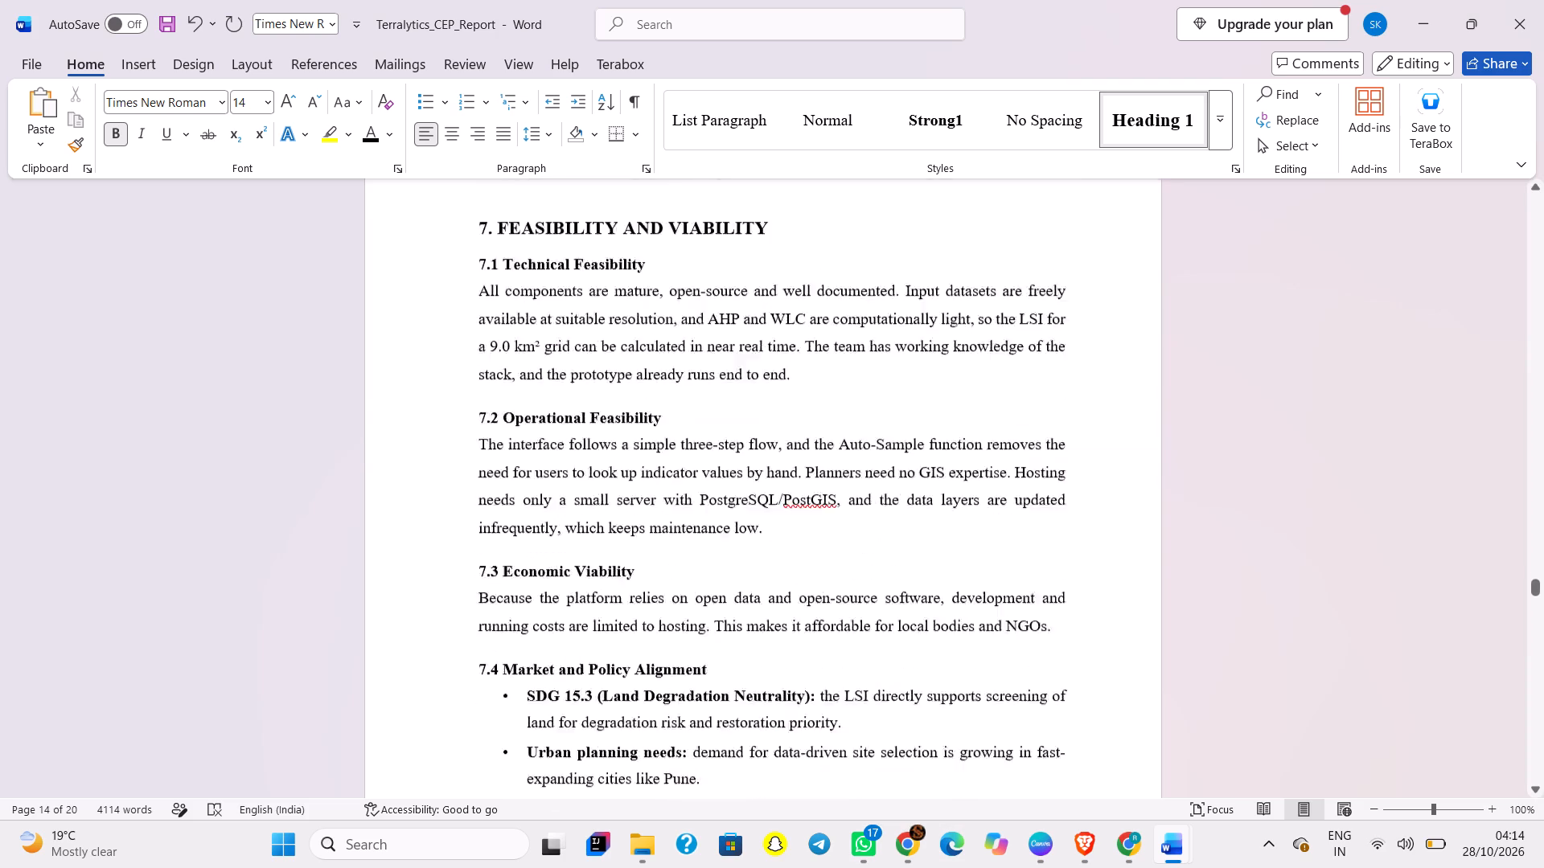
scroll(823, 524, down, 4)
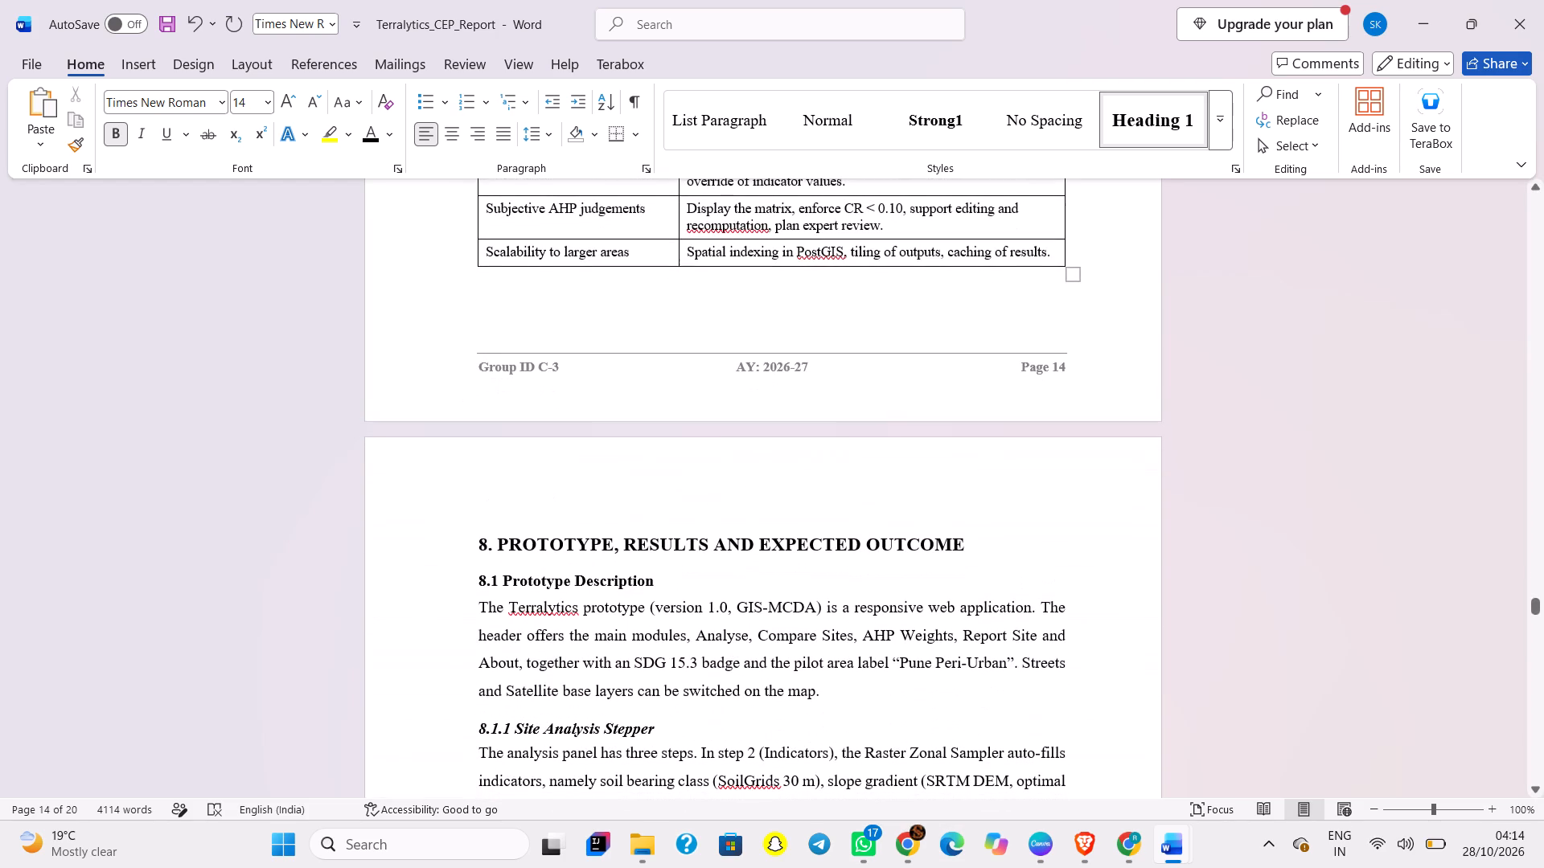
Delete the whole chapter "7. FEASIBILITY AND VIABILITY", from its heading through the 7.5 Risks and Mitigation table.
scroll(823, 524, up, 1)
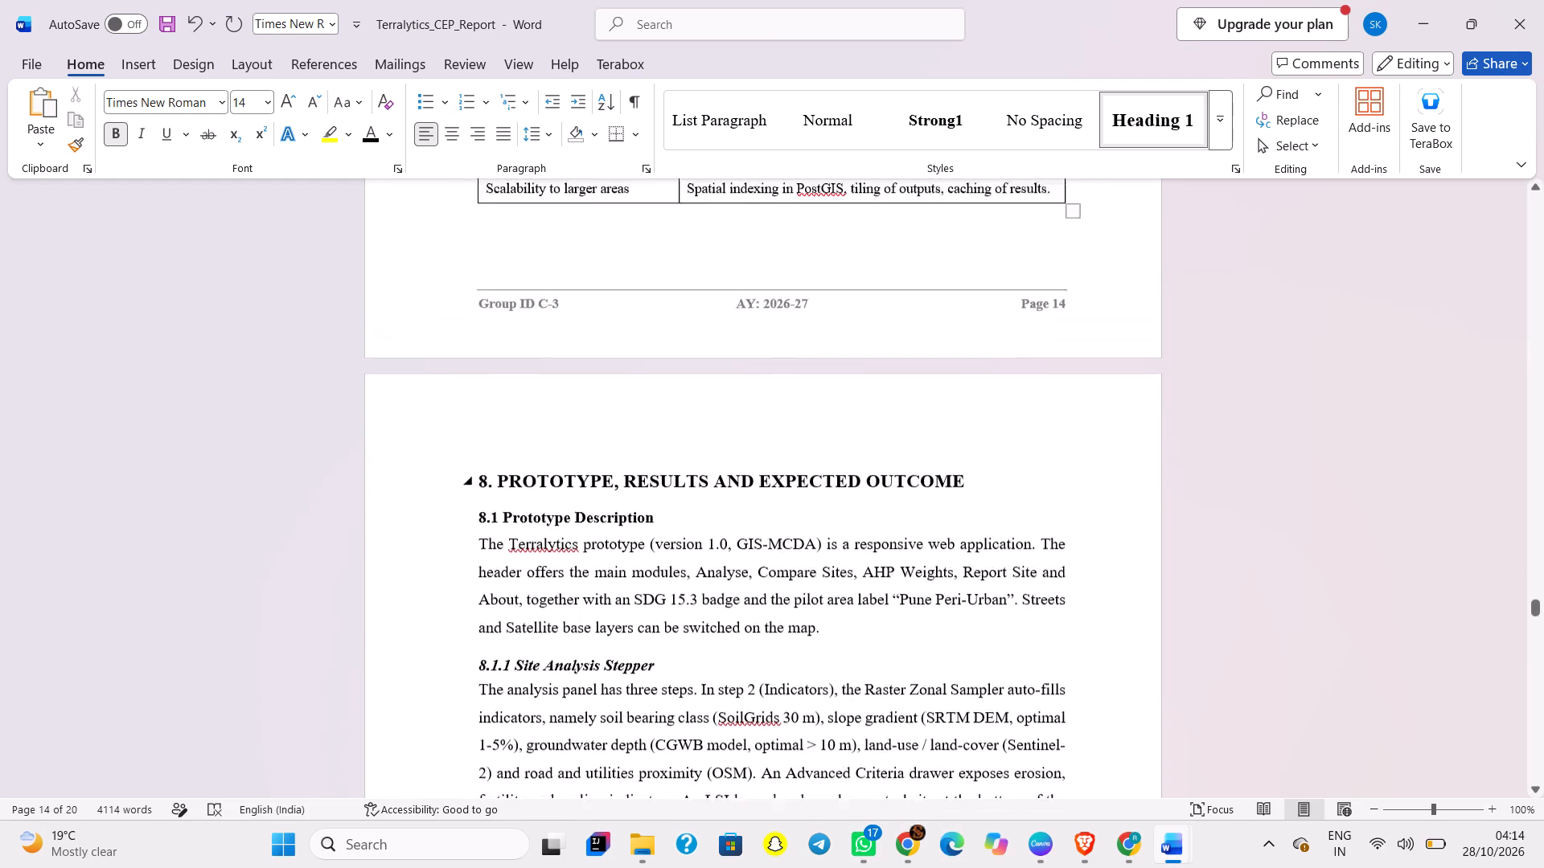
scroll(823, 524, up, 3)
right_click(823, 524)
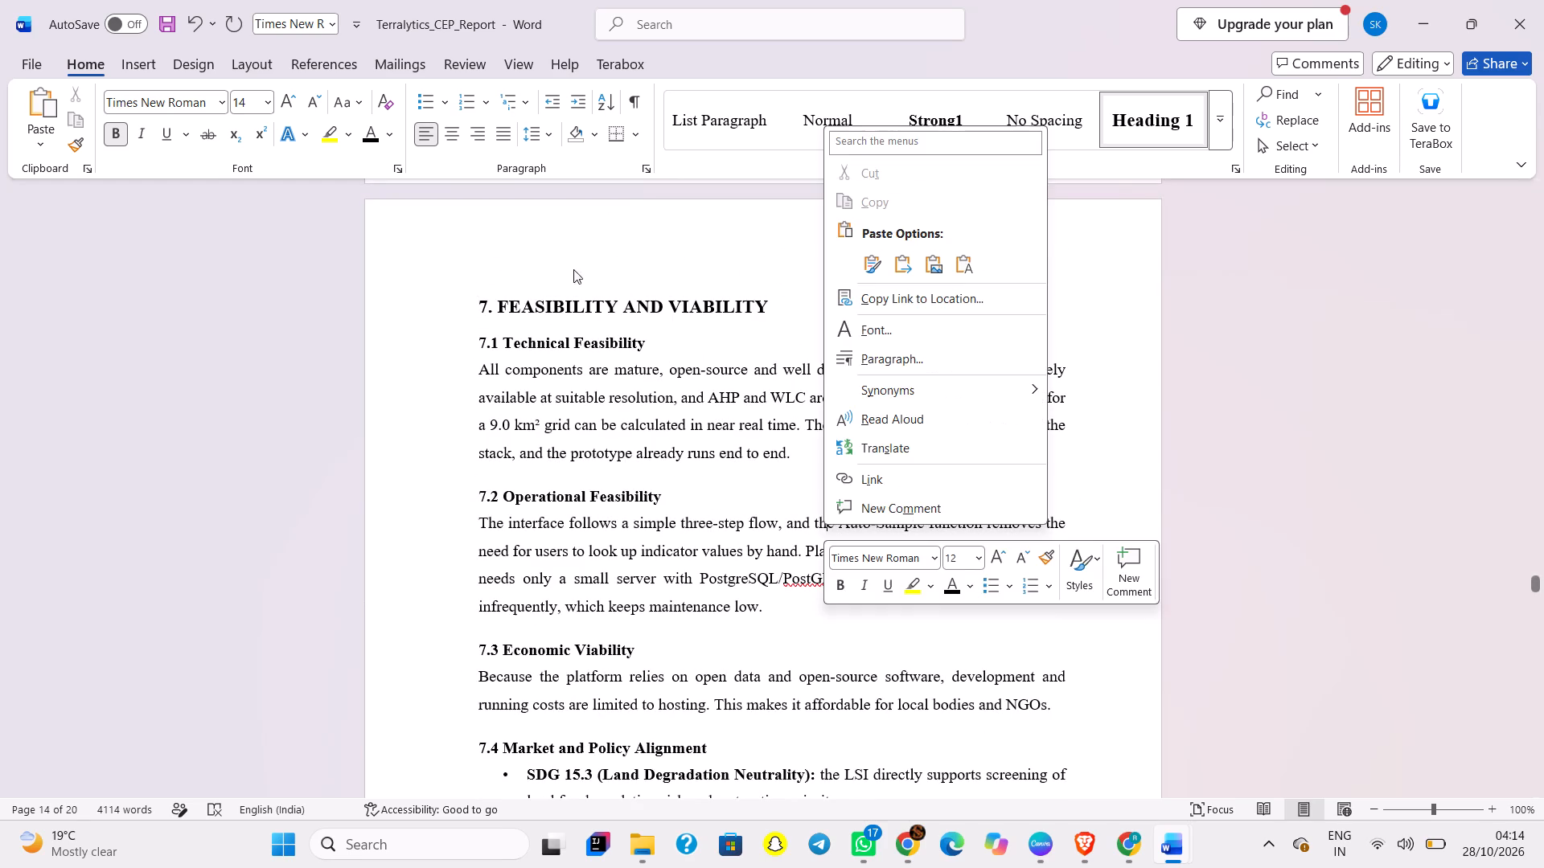
drag(481, 301, 654, 437)
drag(478, 301, 938, 741)
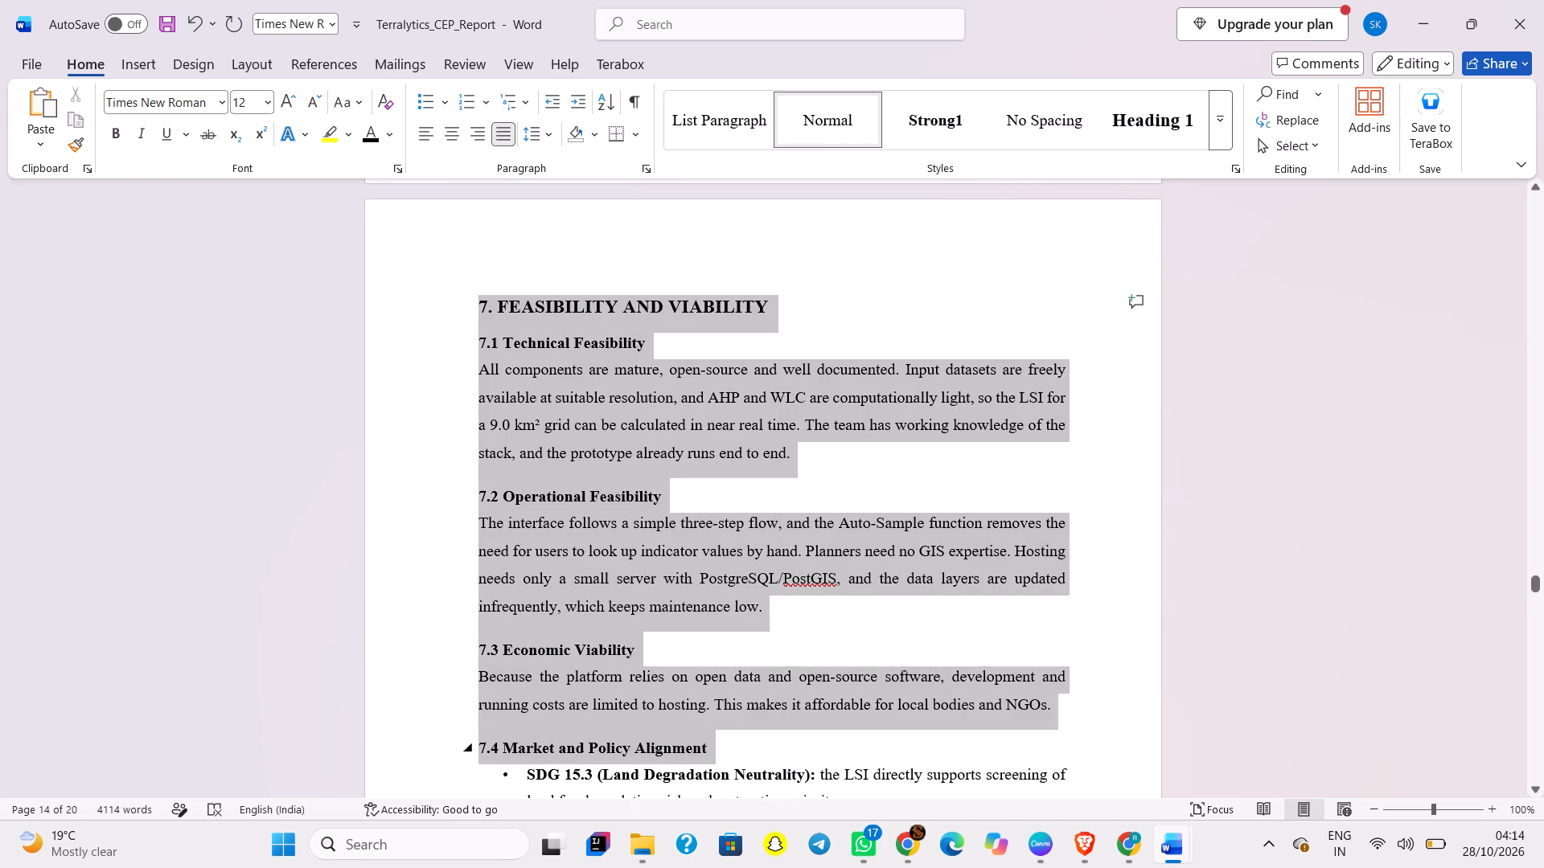
drag(938, 741, 988, 804)
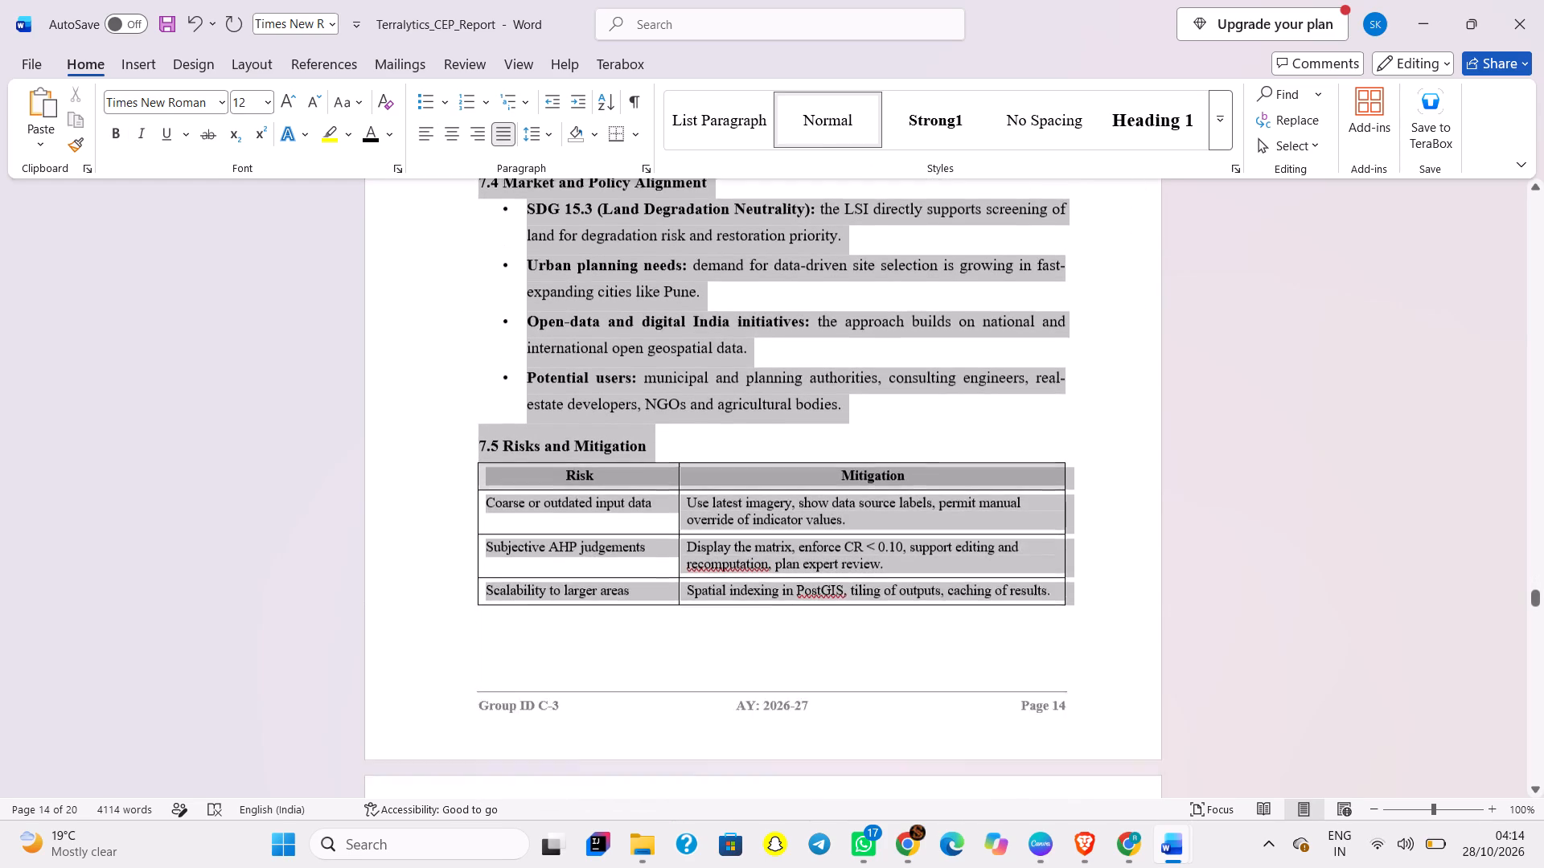
drag(988, 804, 981, 678)
key(Delete)
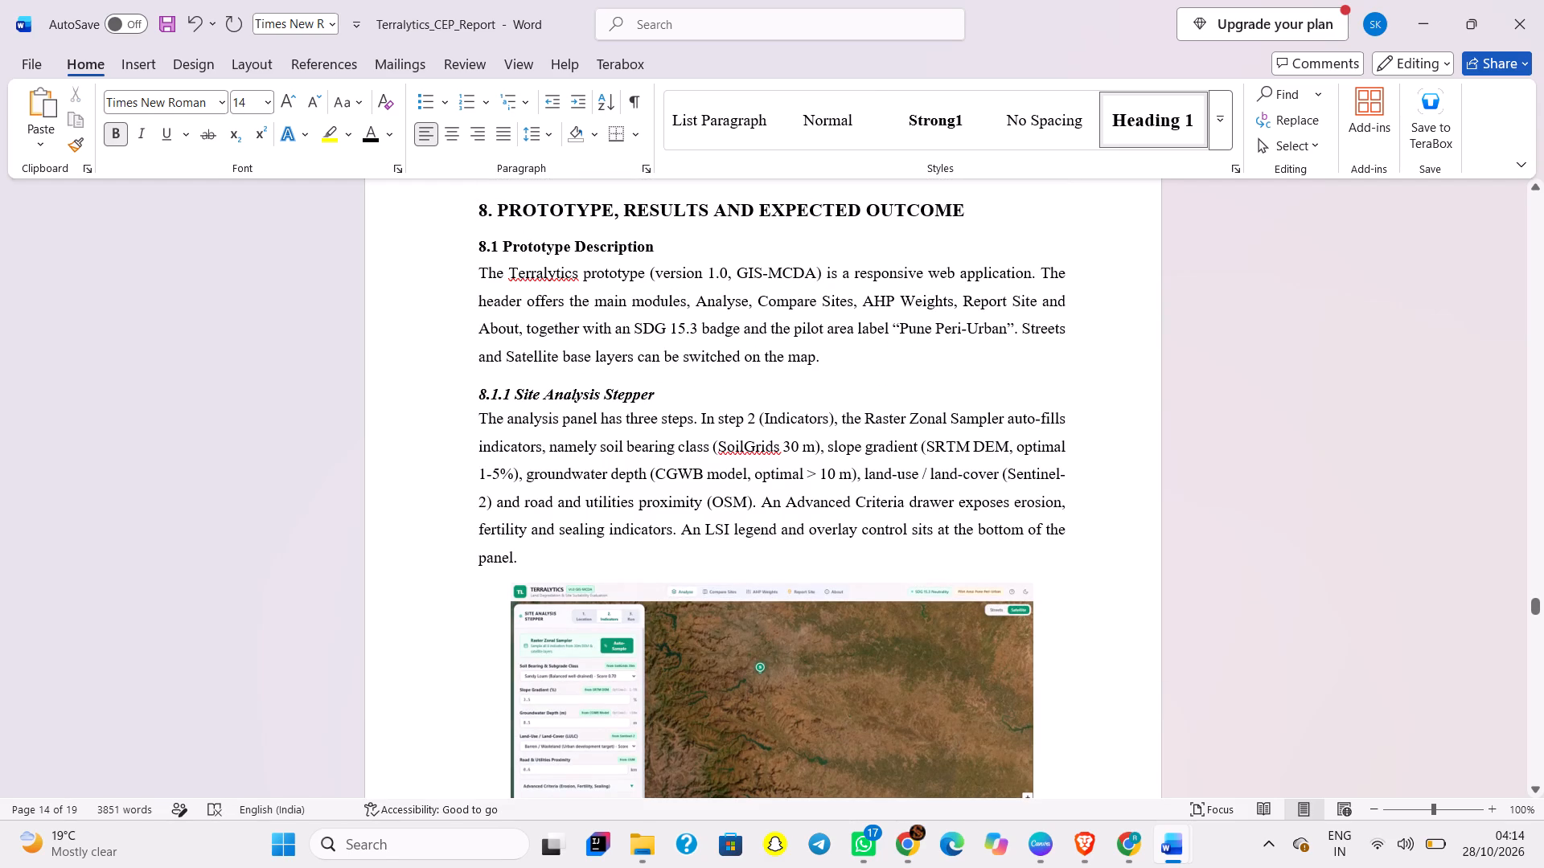
Insert leading spaces before the heading "8. PROTOTYPE, RESULTS AND EXPECTED OUTCOME" to centre it on the page.
key(space)
key(space)
key(space)
key(space)
key(space)
key(space)
key(space)
key(space)
key(space)
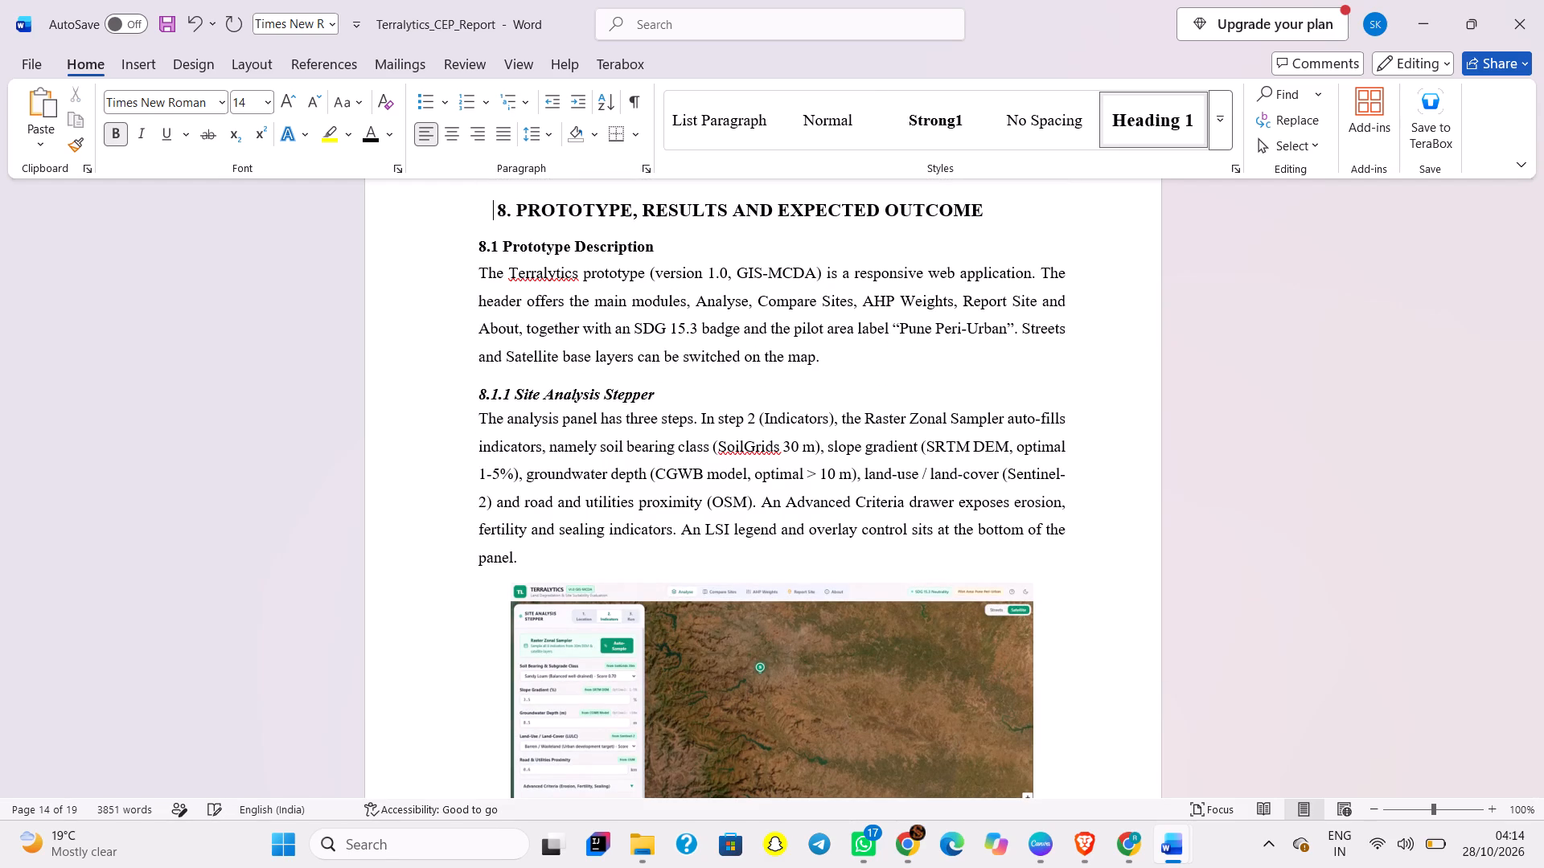
Look through chapter 8's figures, results and expected outcomes, up to the heading "9. COMMUNITY PROBLEM CONNECTION AND PRACTICAL IMPLEMENTATION".
scroll(466, 244, down, 2)
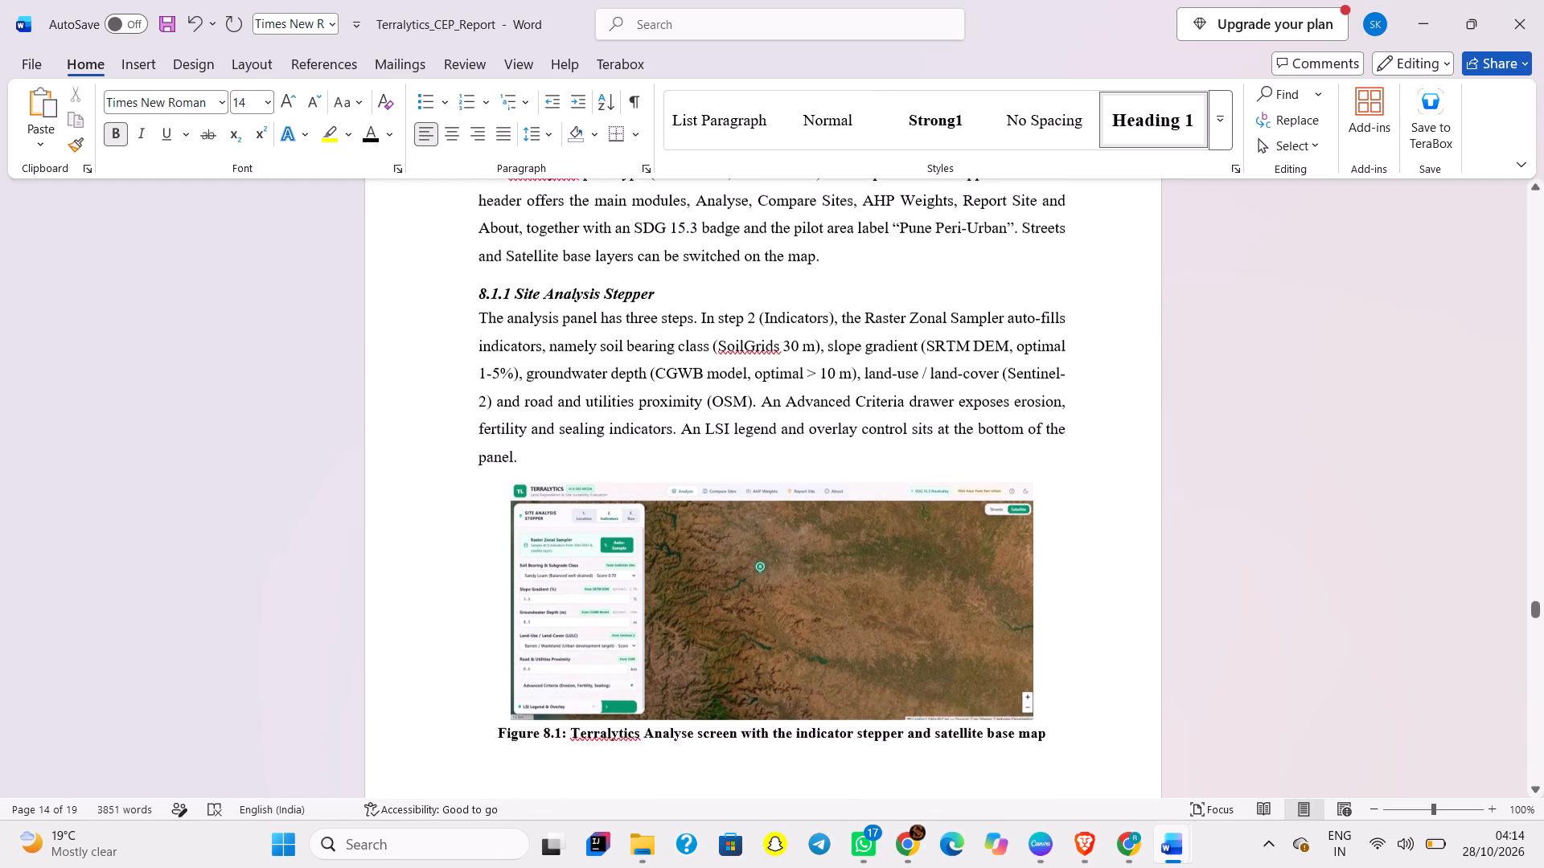
scroll(466, 244, down, 3)
scroll(466, 244, up, 1)
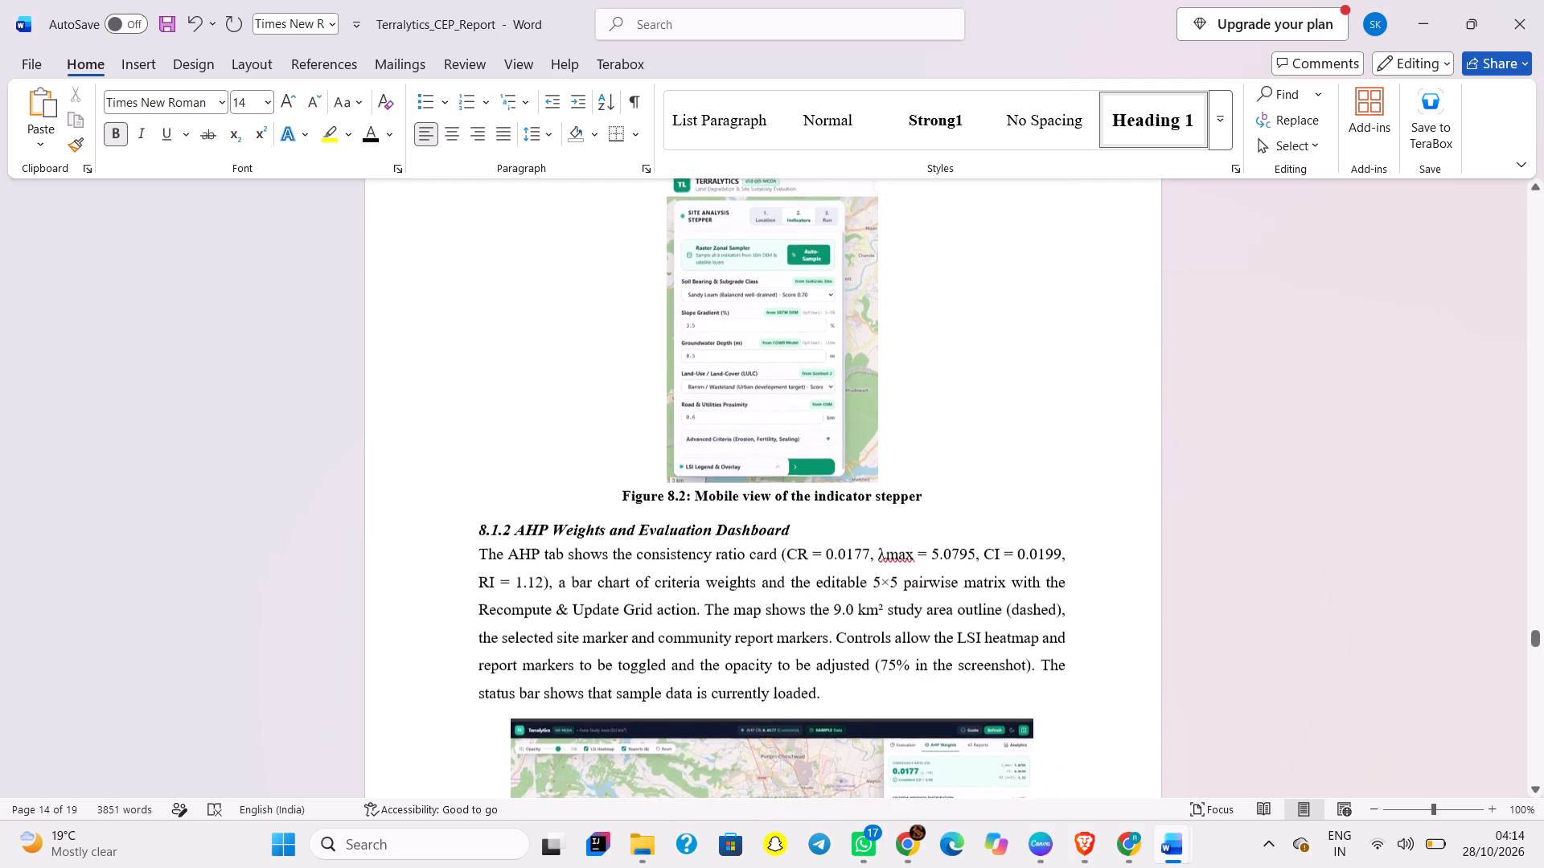
scroll(466, 244, up, 1)
scroll(466, 244, down, 2)
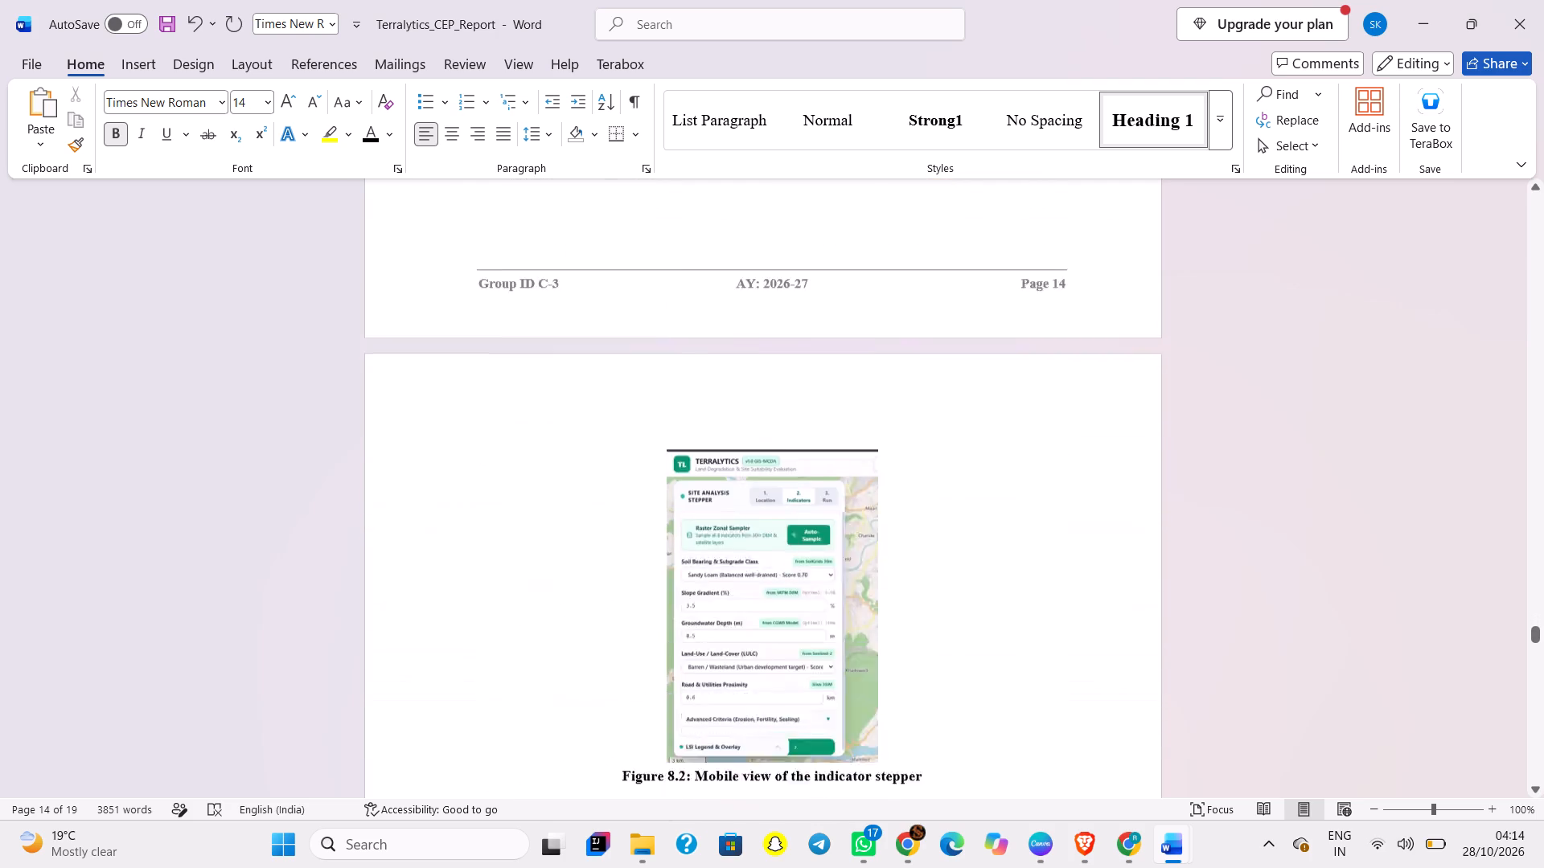
scroll(466, 244, down, 3)
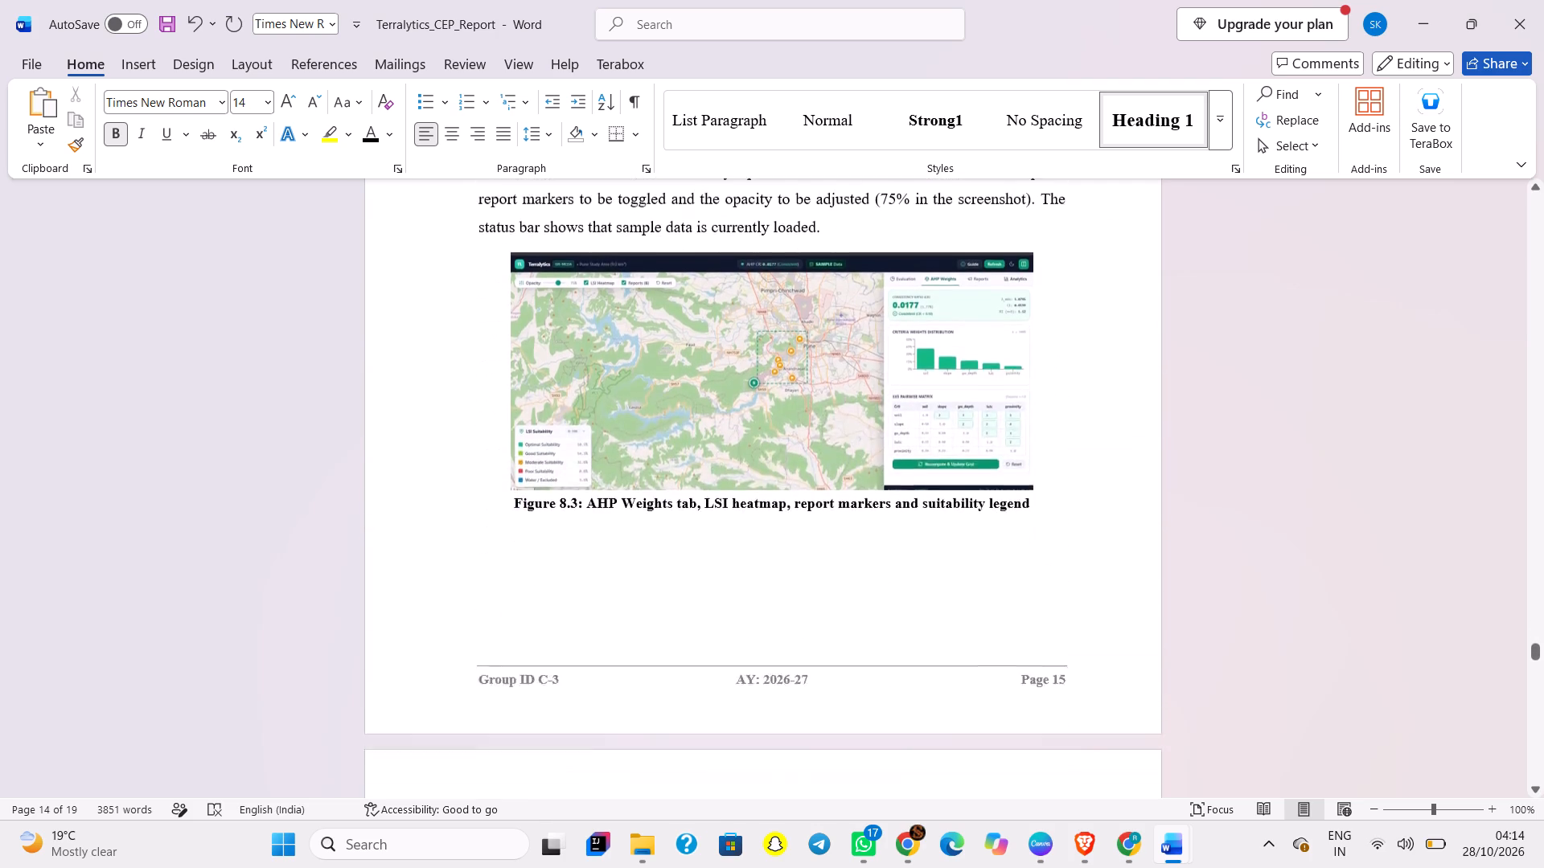
scroll(466, 244, down, 3)
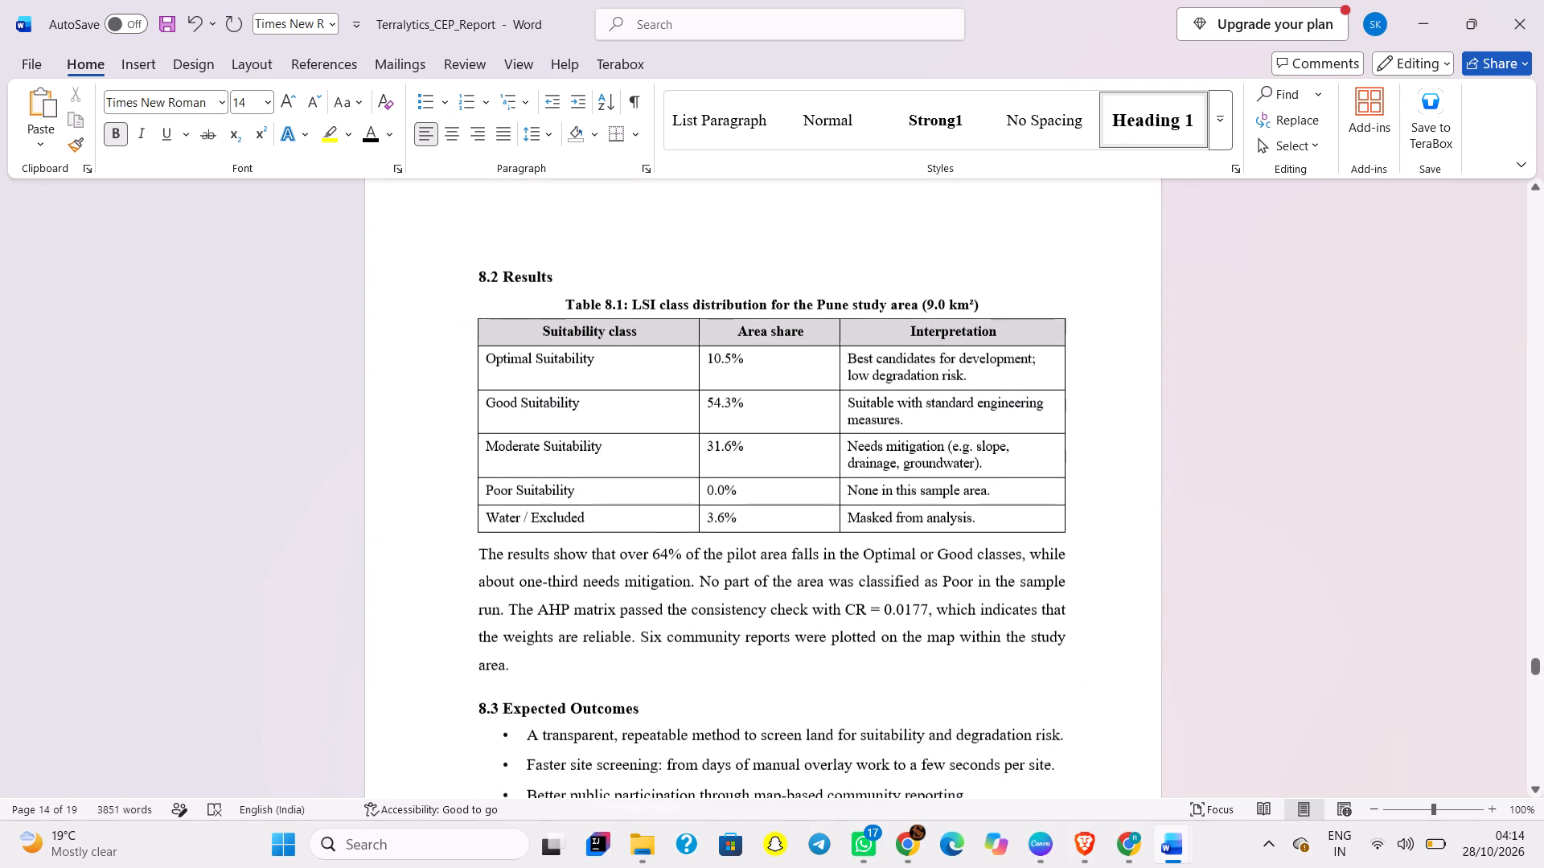
scroll(466, 244, down, 2)
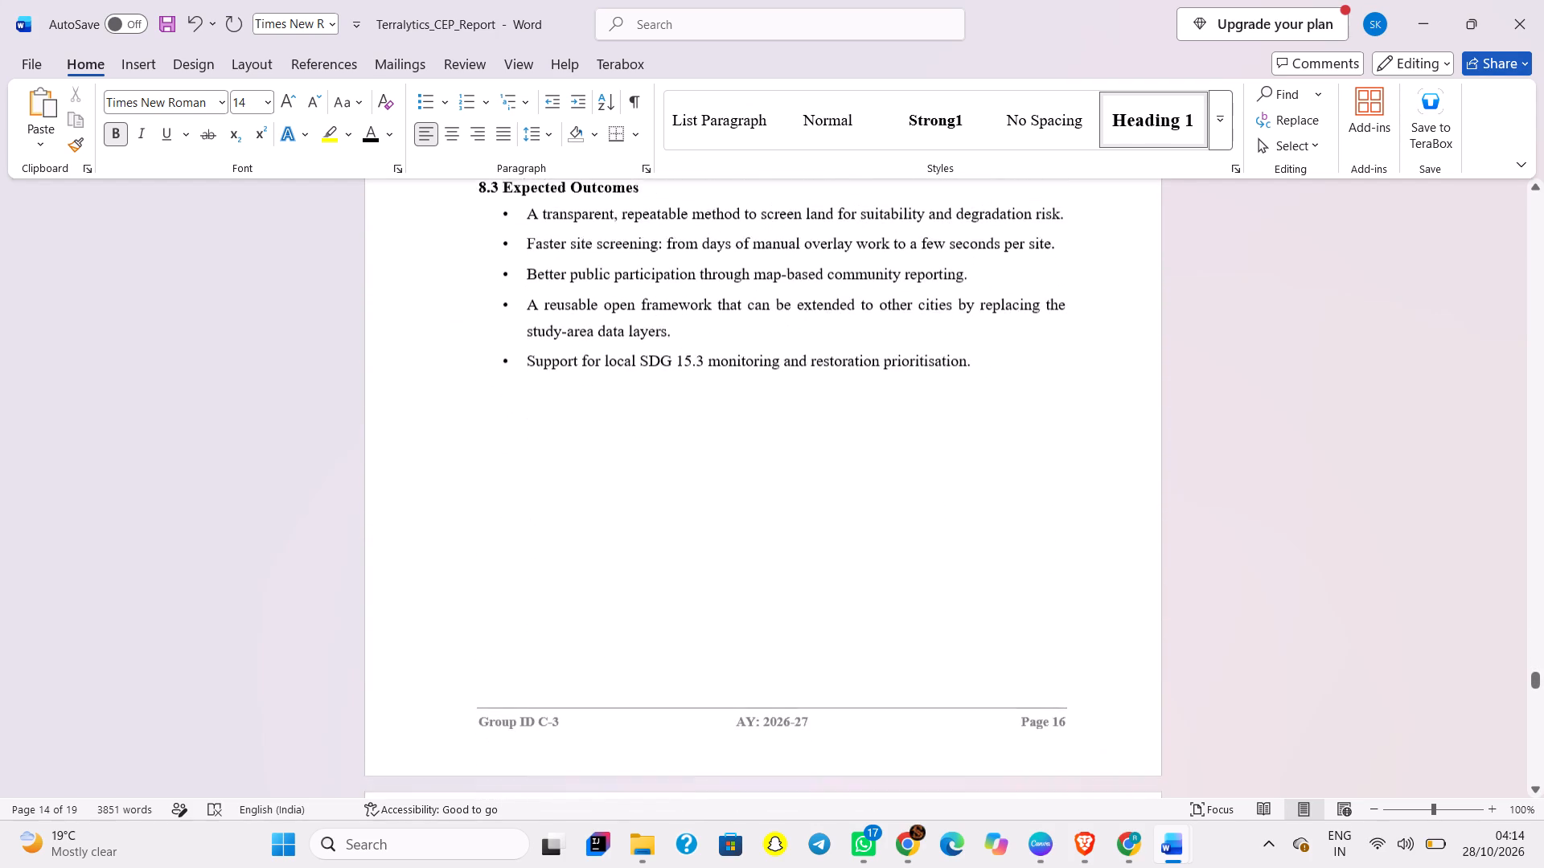
scroll(466, 244, down, 2)
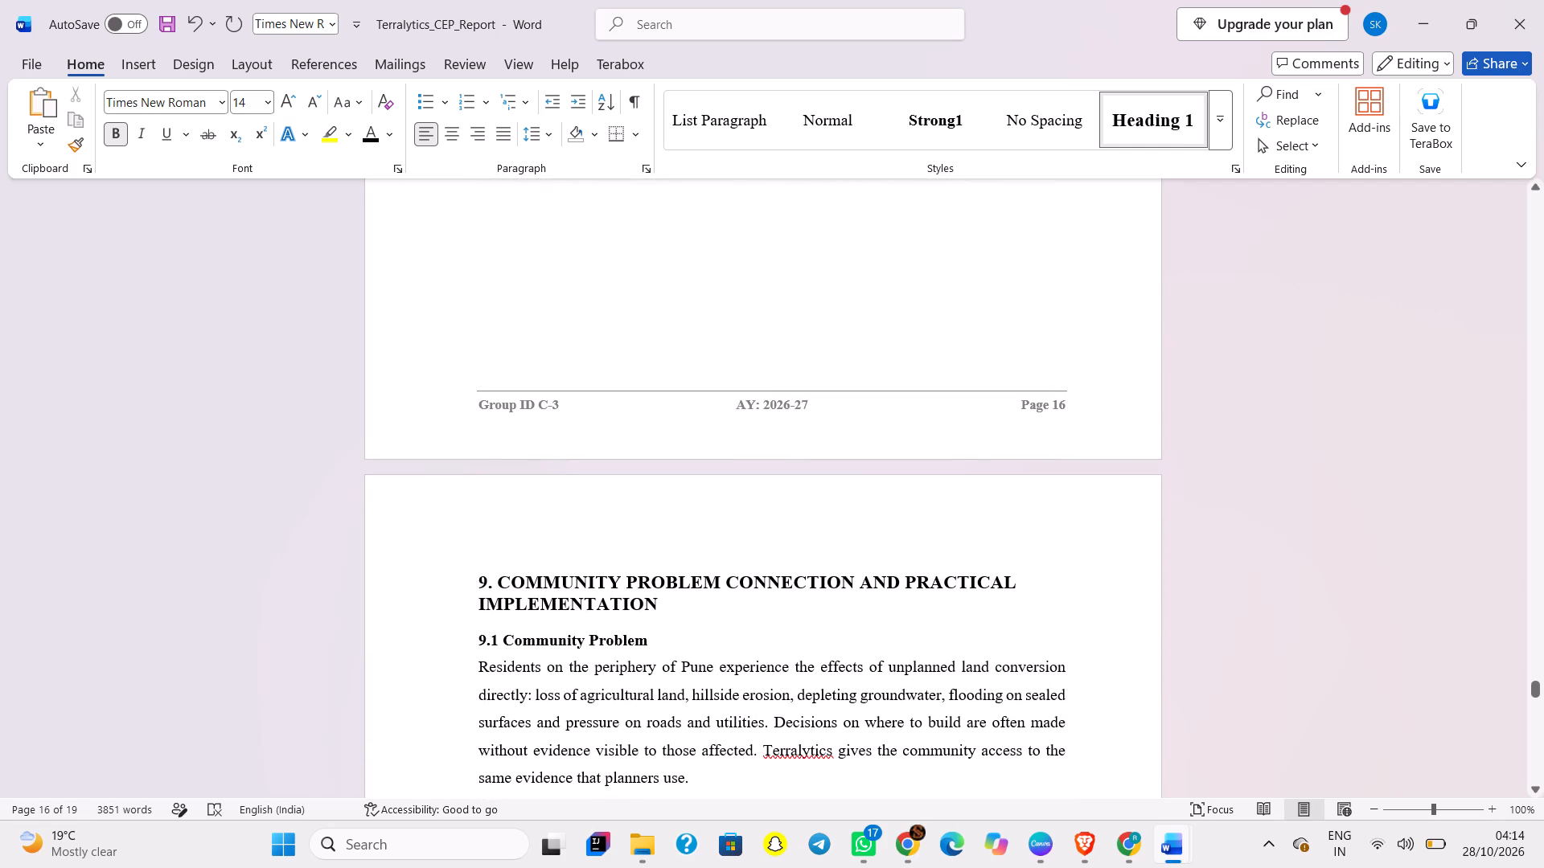
scroll(495, 378, down, 1)
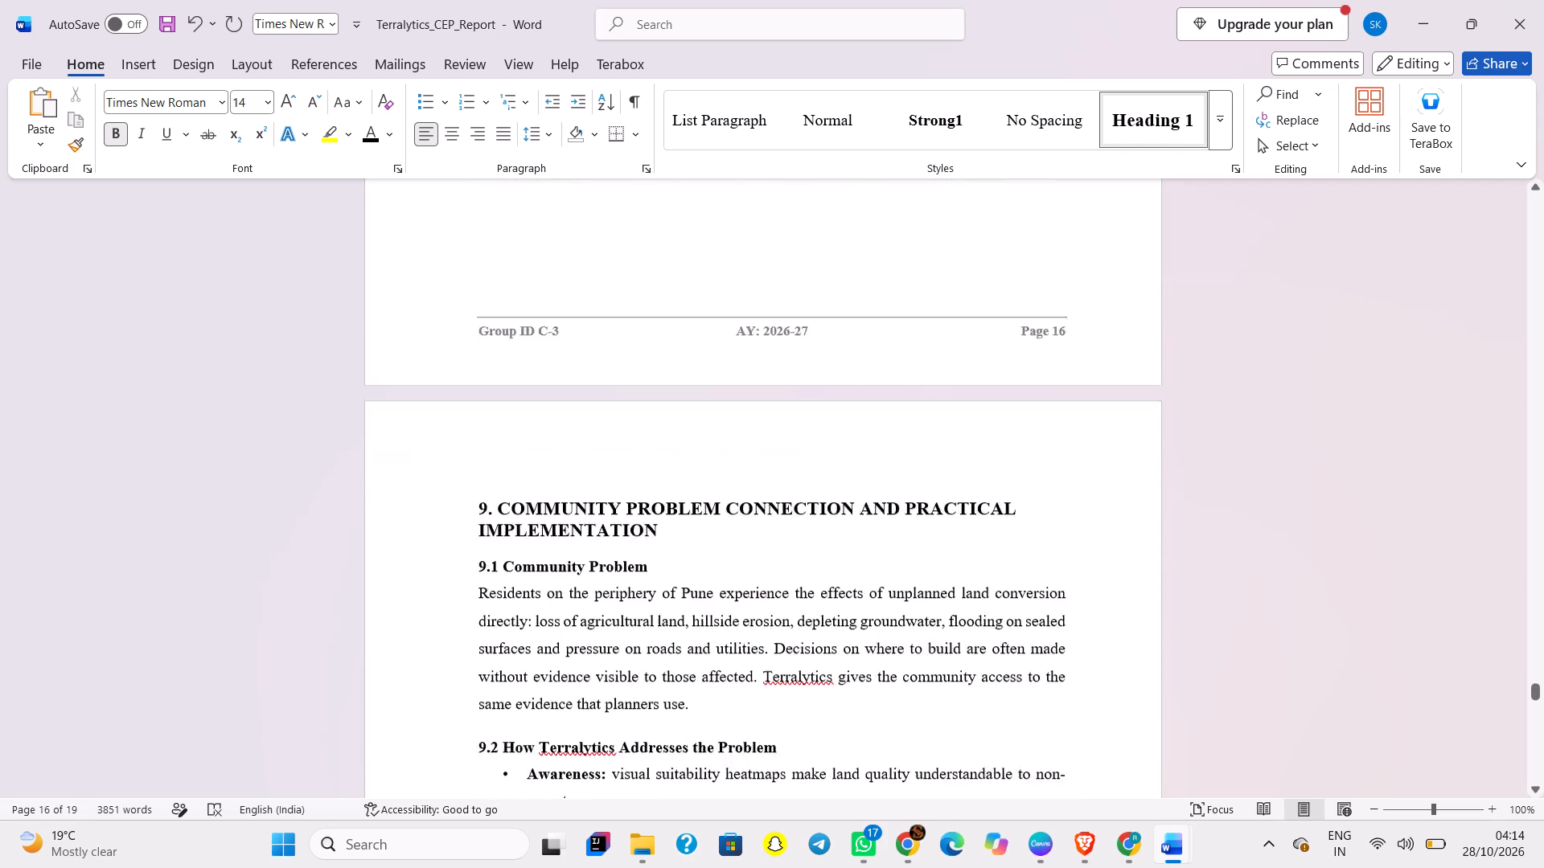
scroll(495, 378, down, 1)
drag(475, 362, 519, 407)
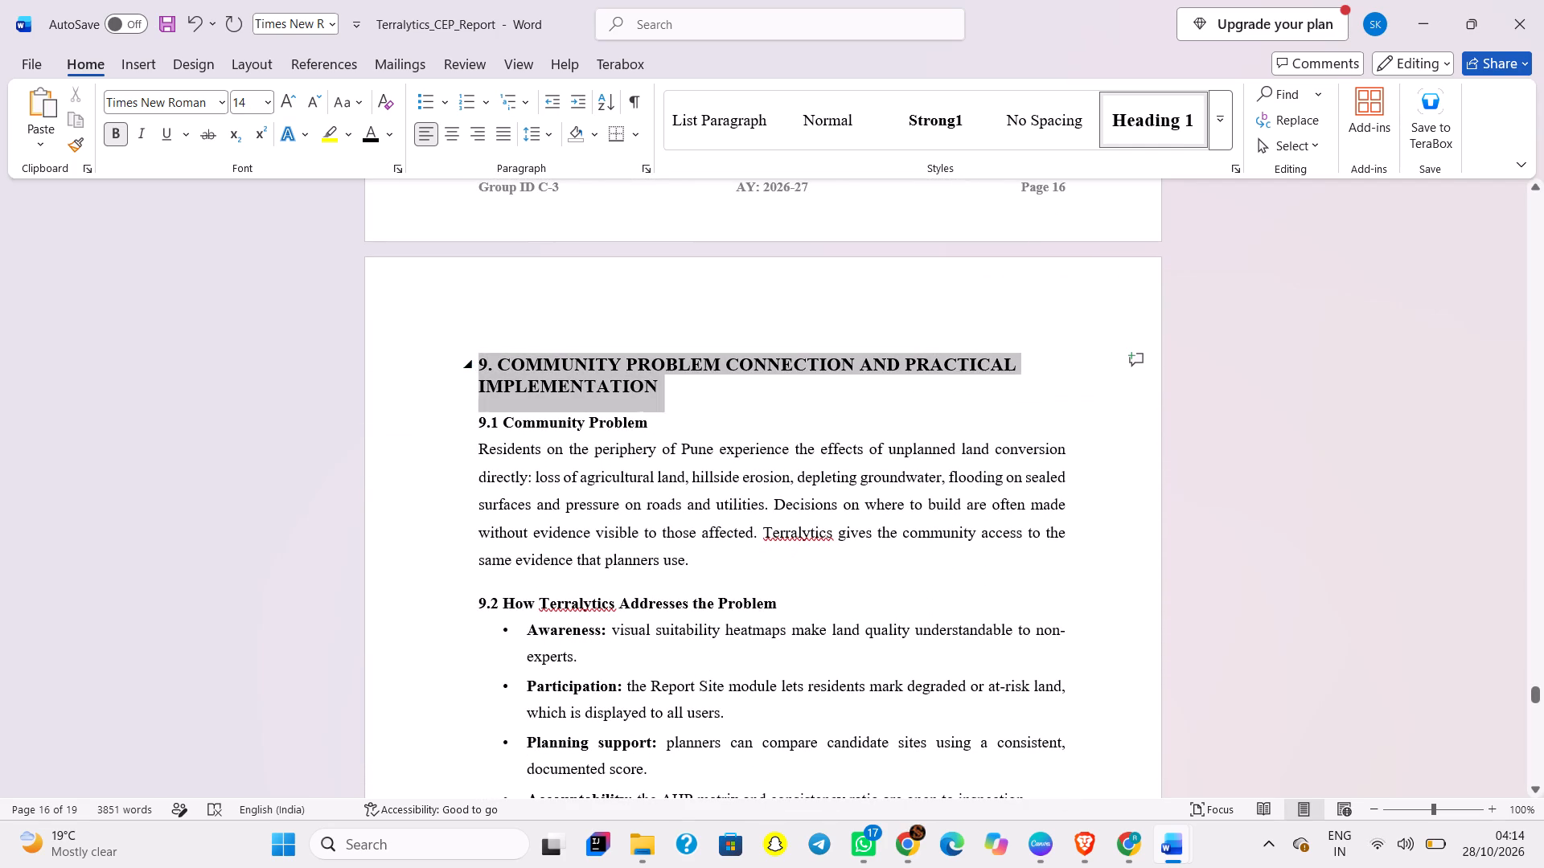
drag(519, 407, 528, 417)
Renumber the chapter heading "PROTOTYPE, RESULTS AND EXPECTED OUTCOME" as 5.
scroll(528, 417, up, 7)
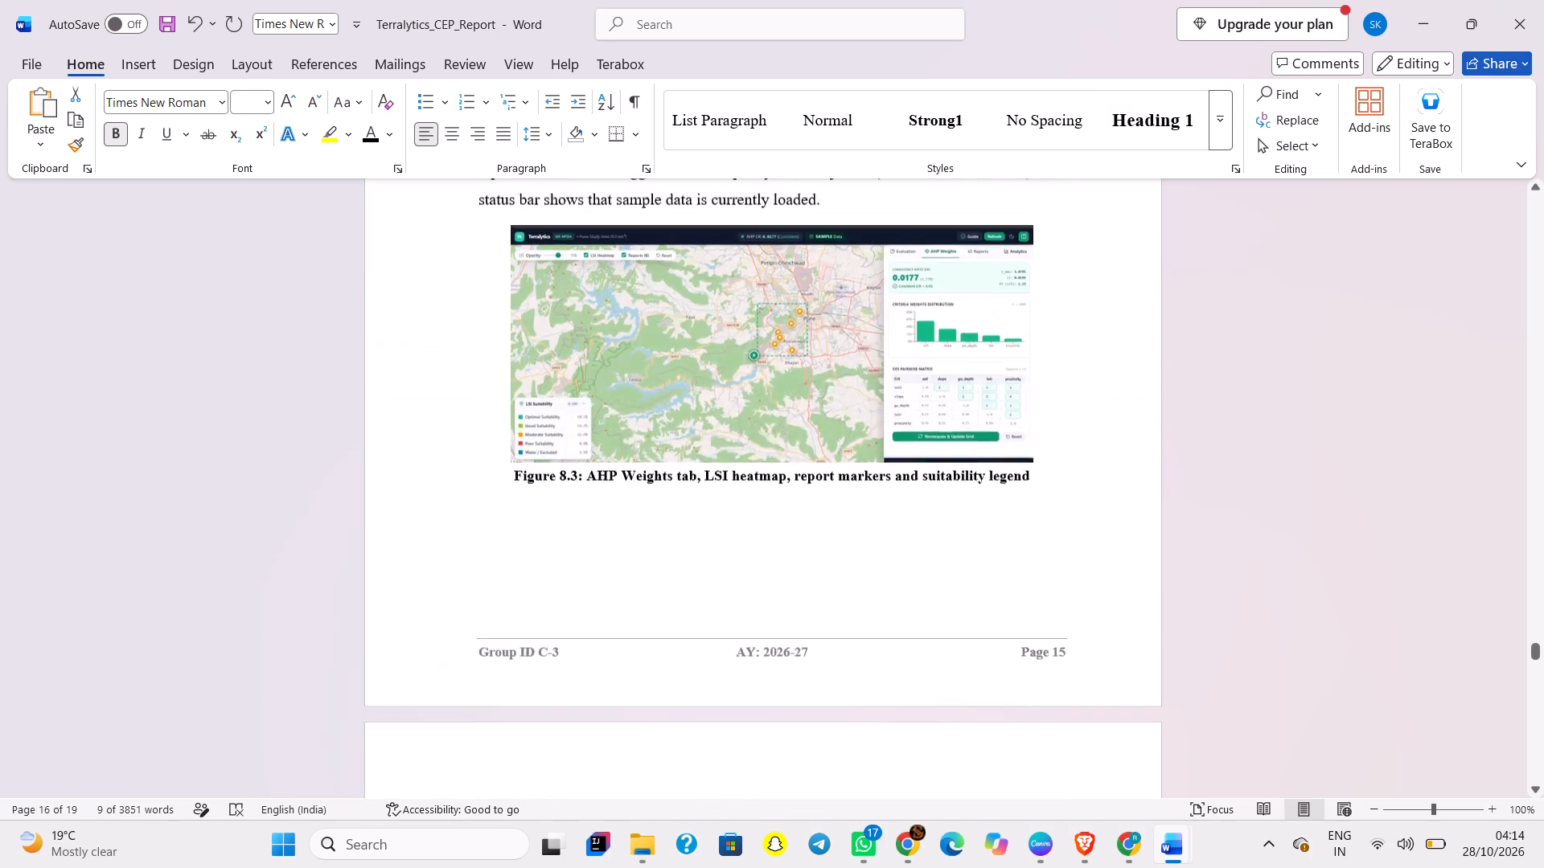
scroll(528, 417, up, 7)
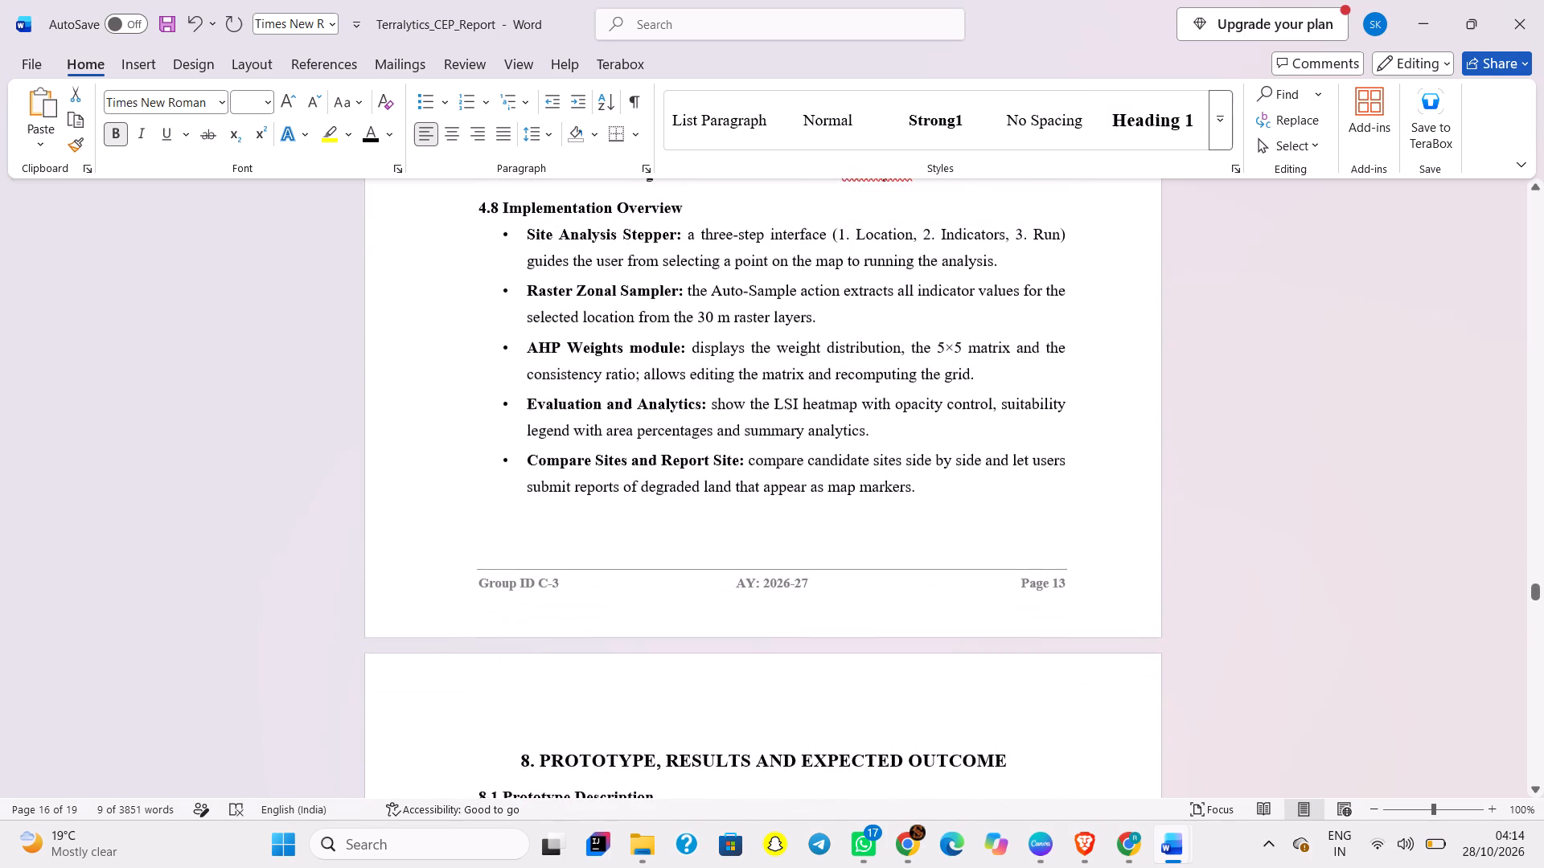
scroll(528, 417, up, 1)
scroll(528, 417, down, 2)
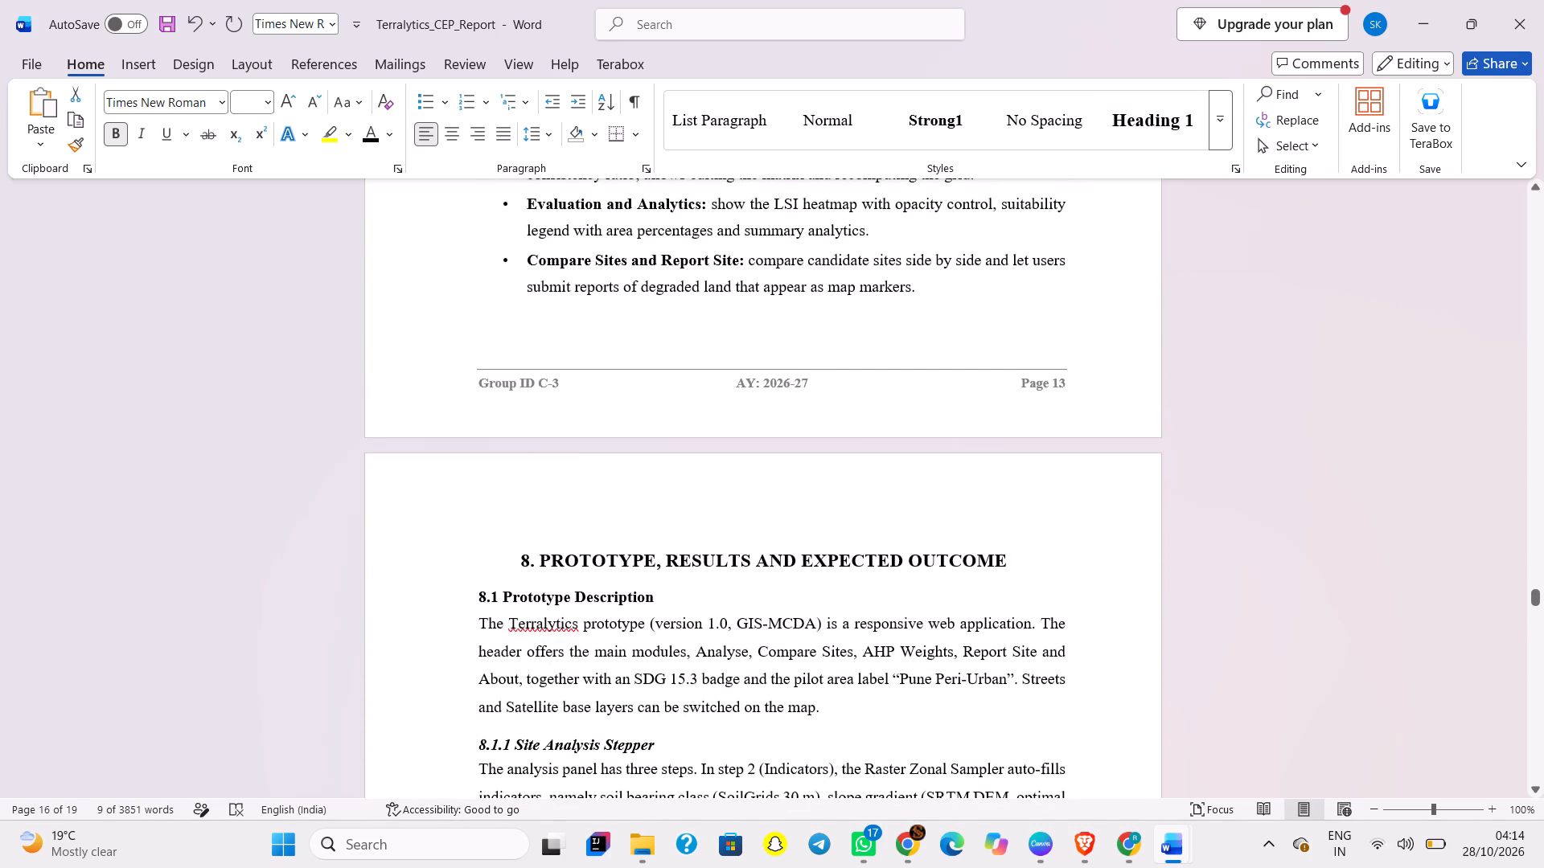
click(528, 563)
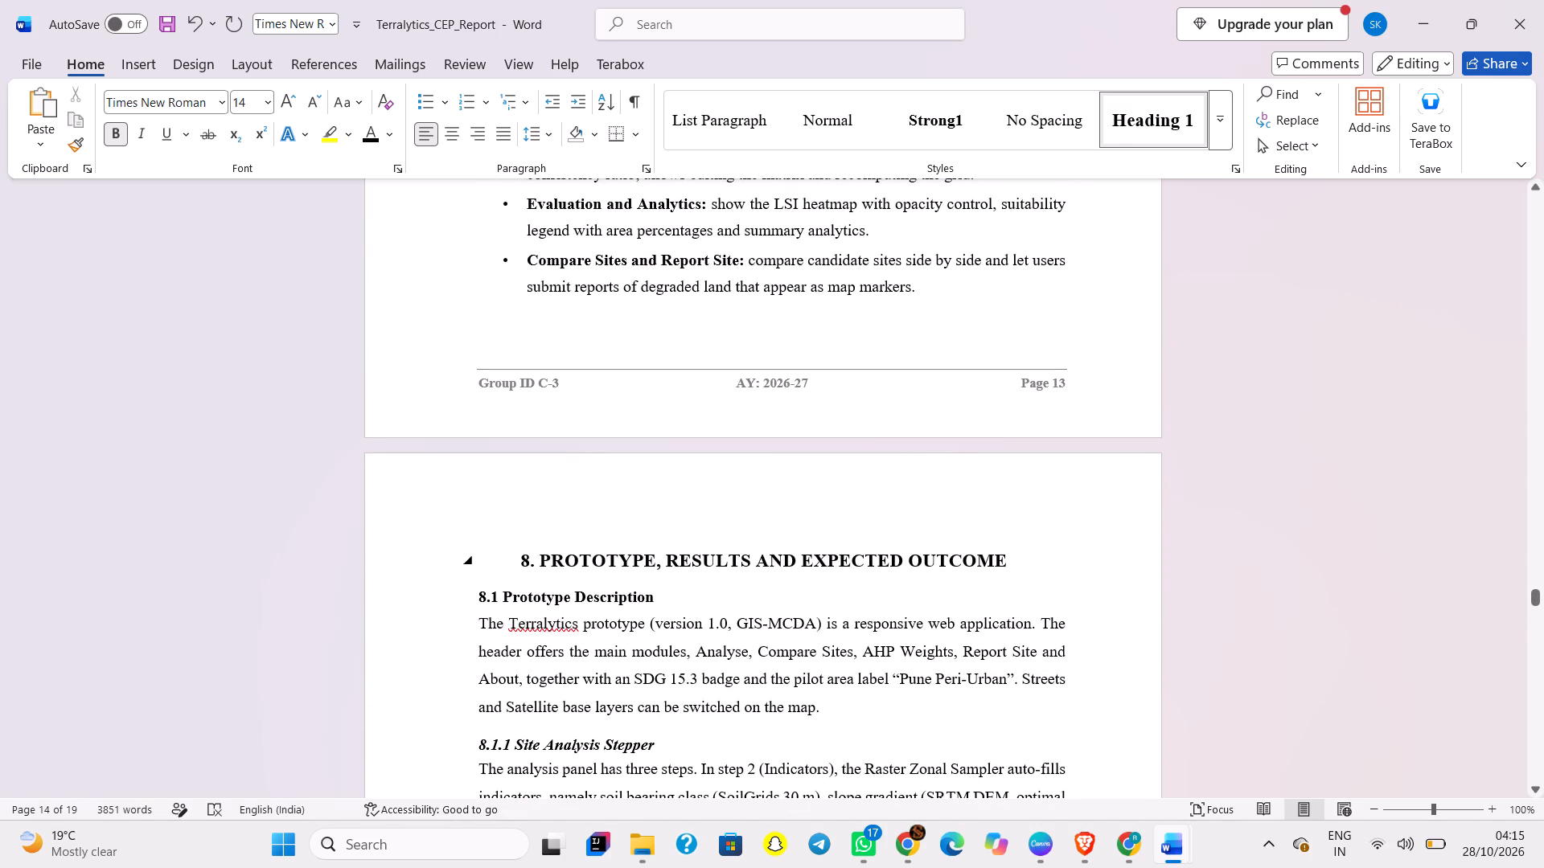
key(BackSpace)
key(5)
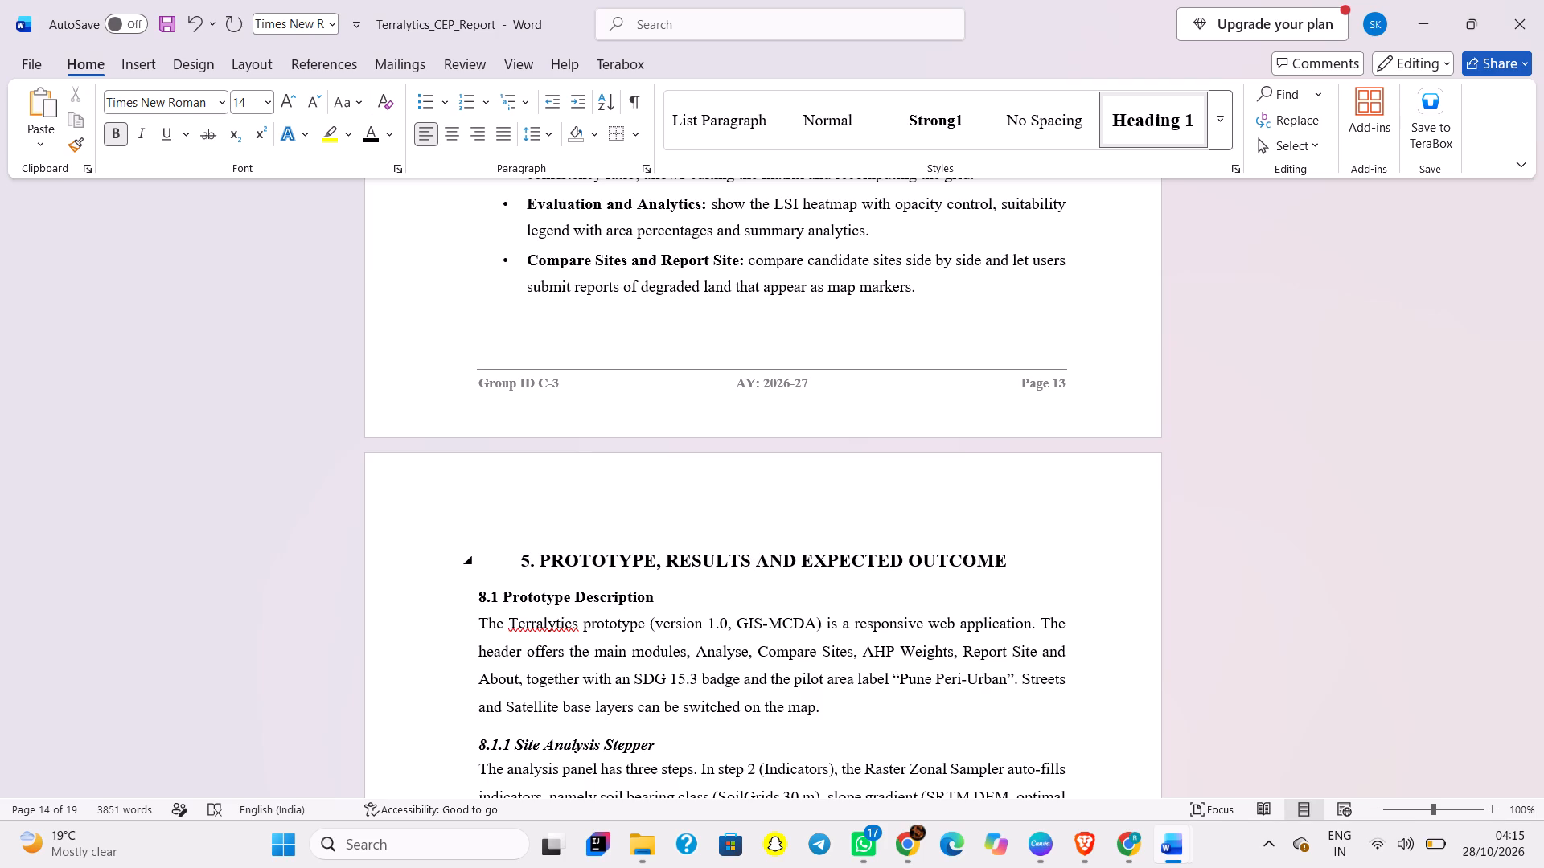
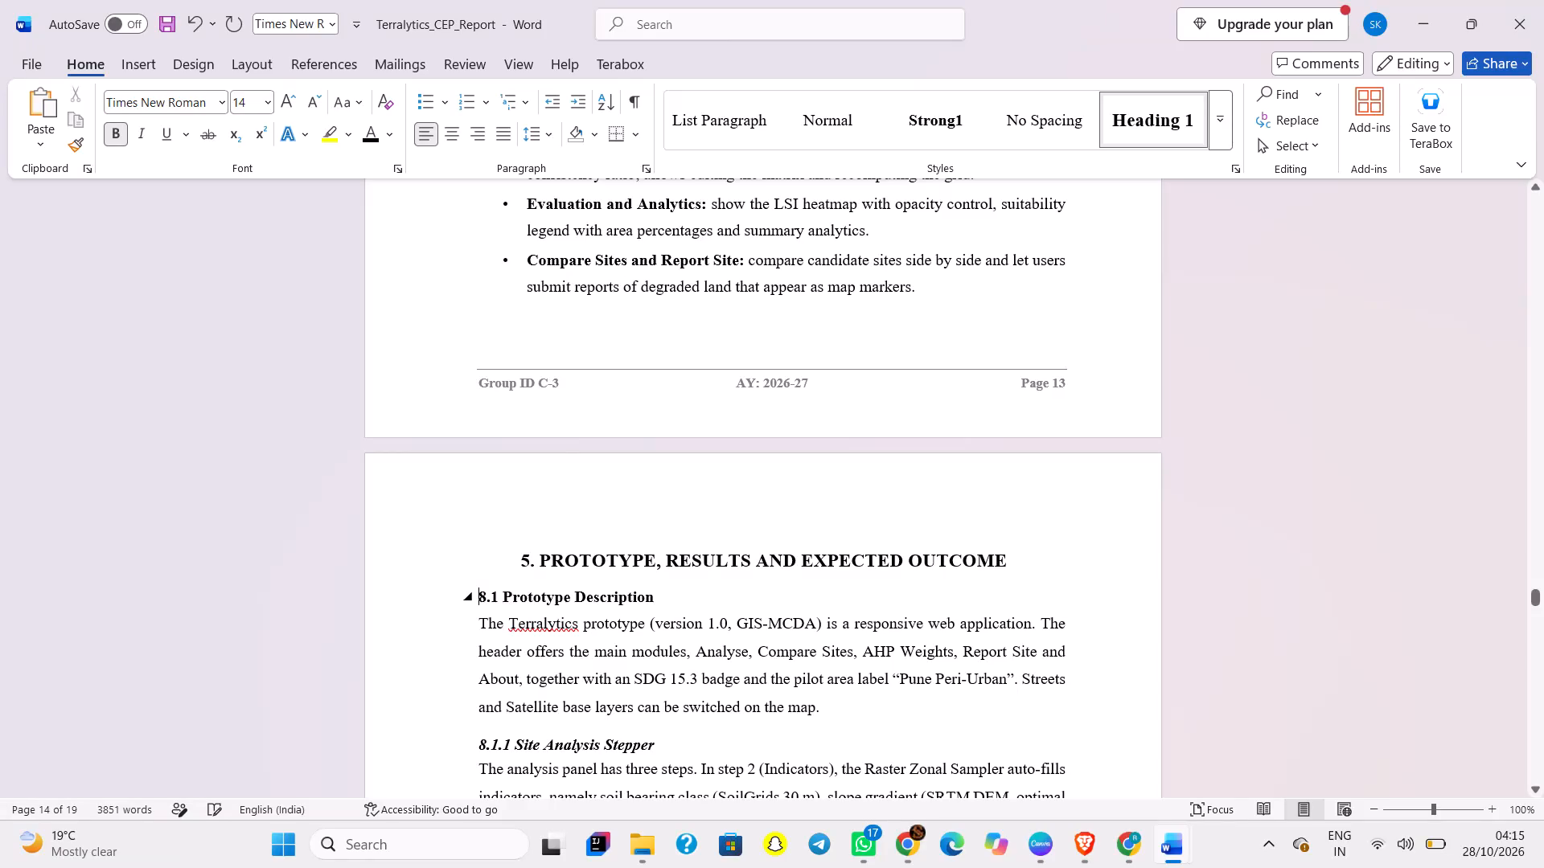
Renumber the subheadings "Prototype Description" as 5.1 and "Site Analysis Stepper" as 5.1.1.
key(Right)
key(5)
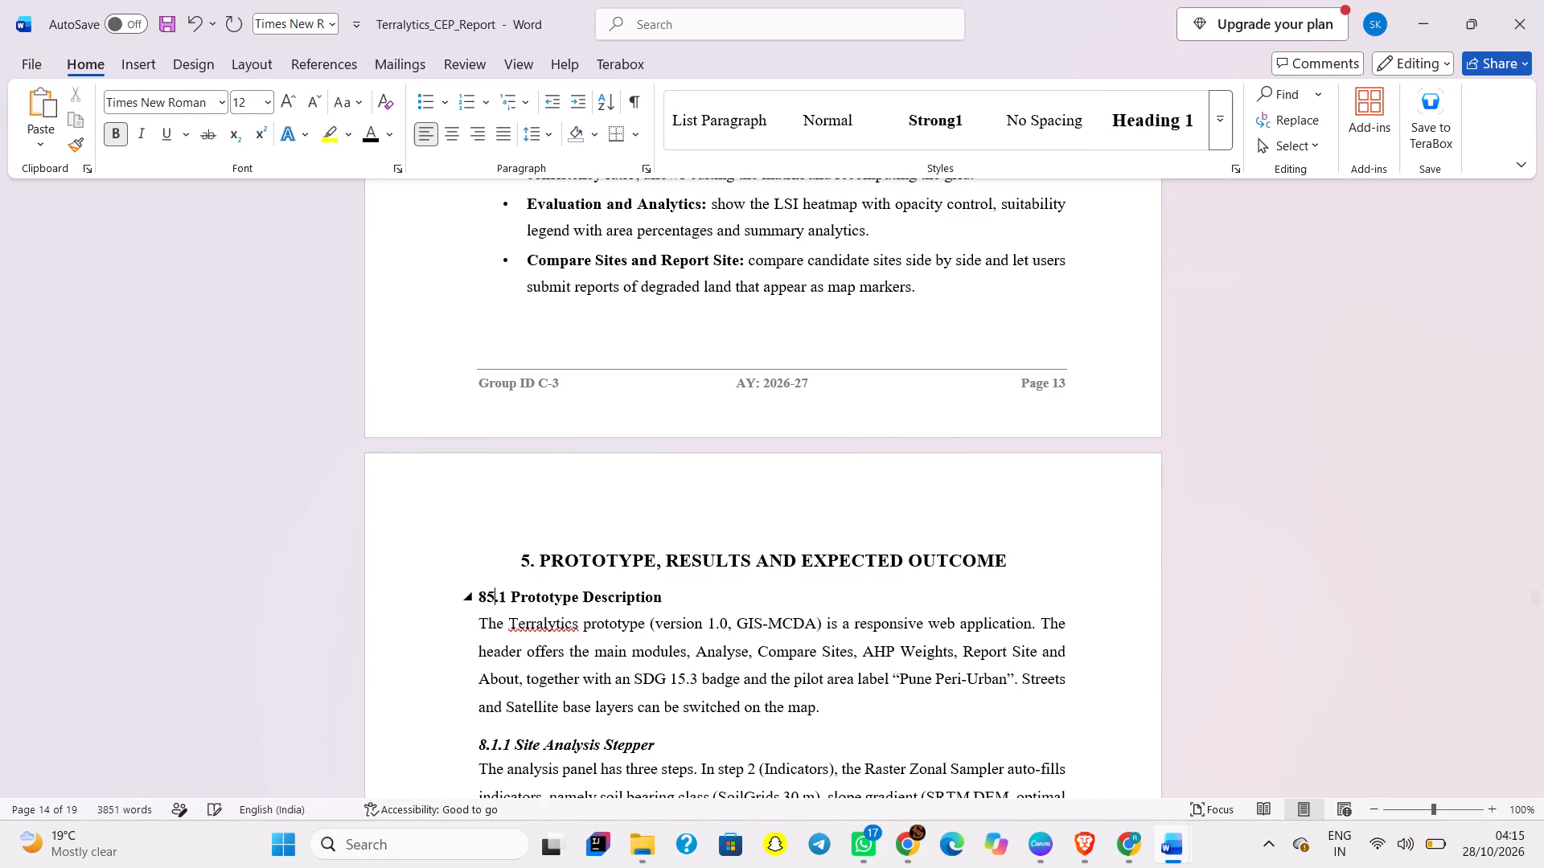
key(BackSpace)
key(BackSpace)
key(5)
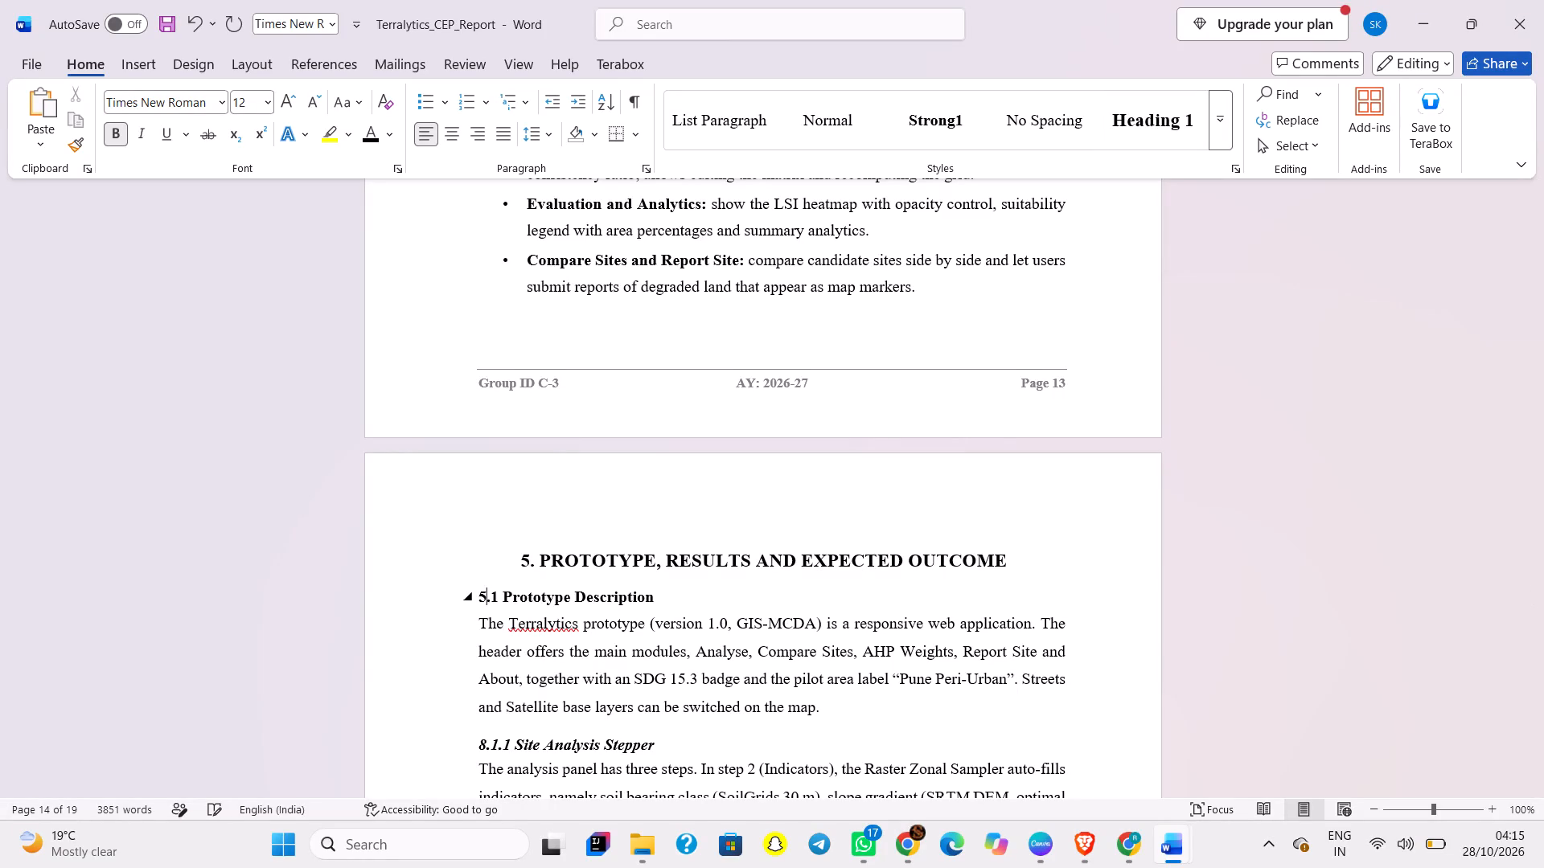
scroll(484, 597, down, 1)
click(485, 461)
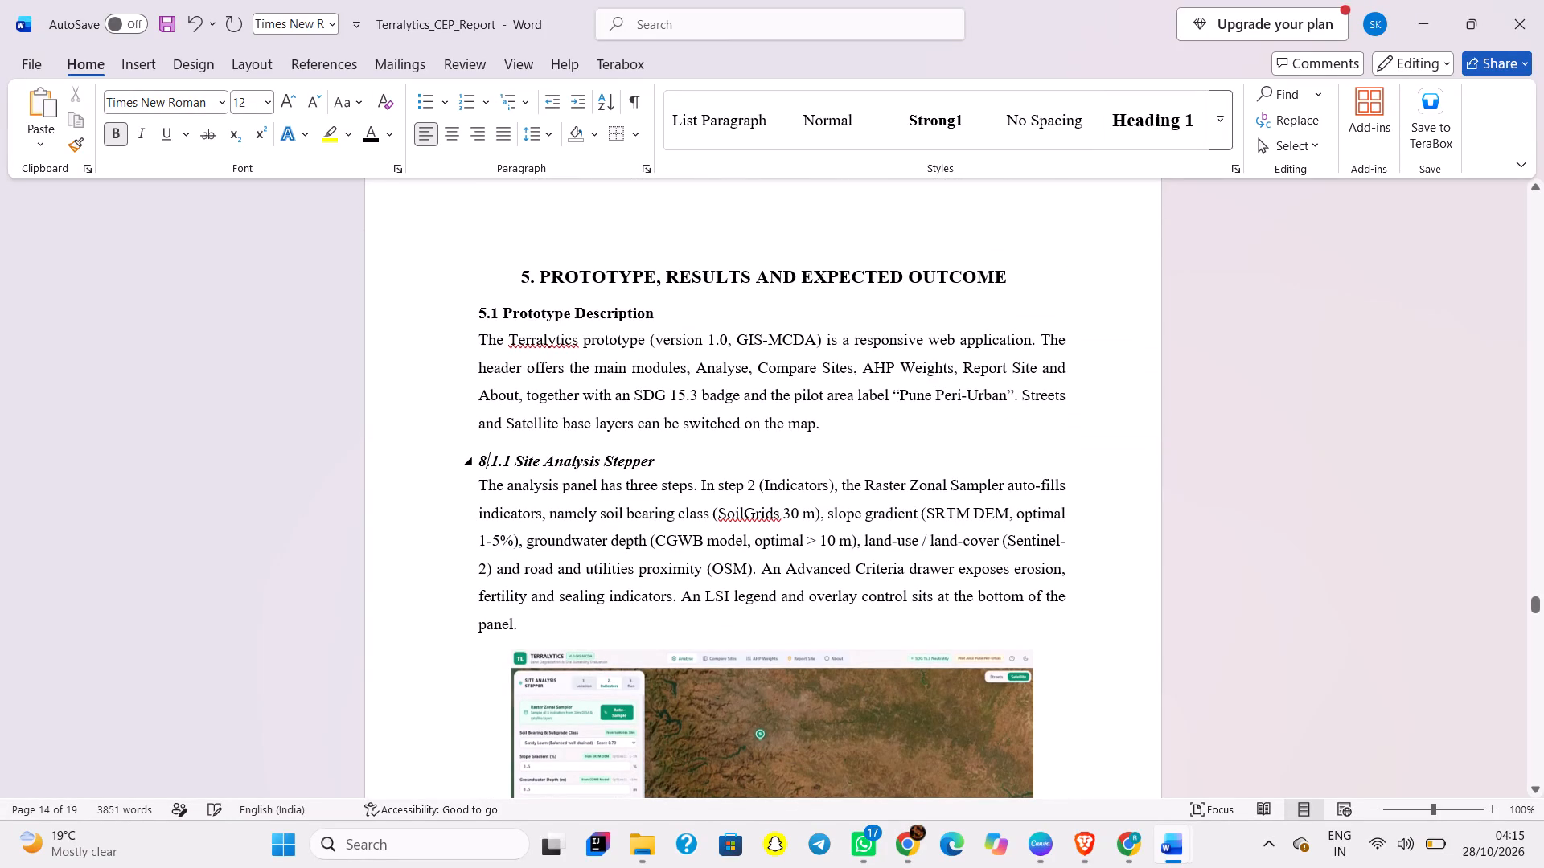
key(BackSpace)
key(5)
Renumber the caption of the Terralytics Analyse screen figure as Figure 5.1.
scroll(485, 461, down, 1)
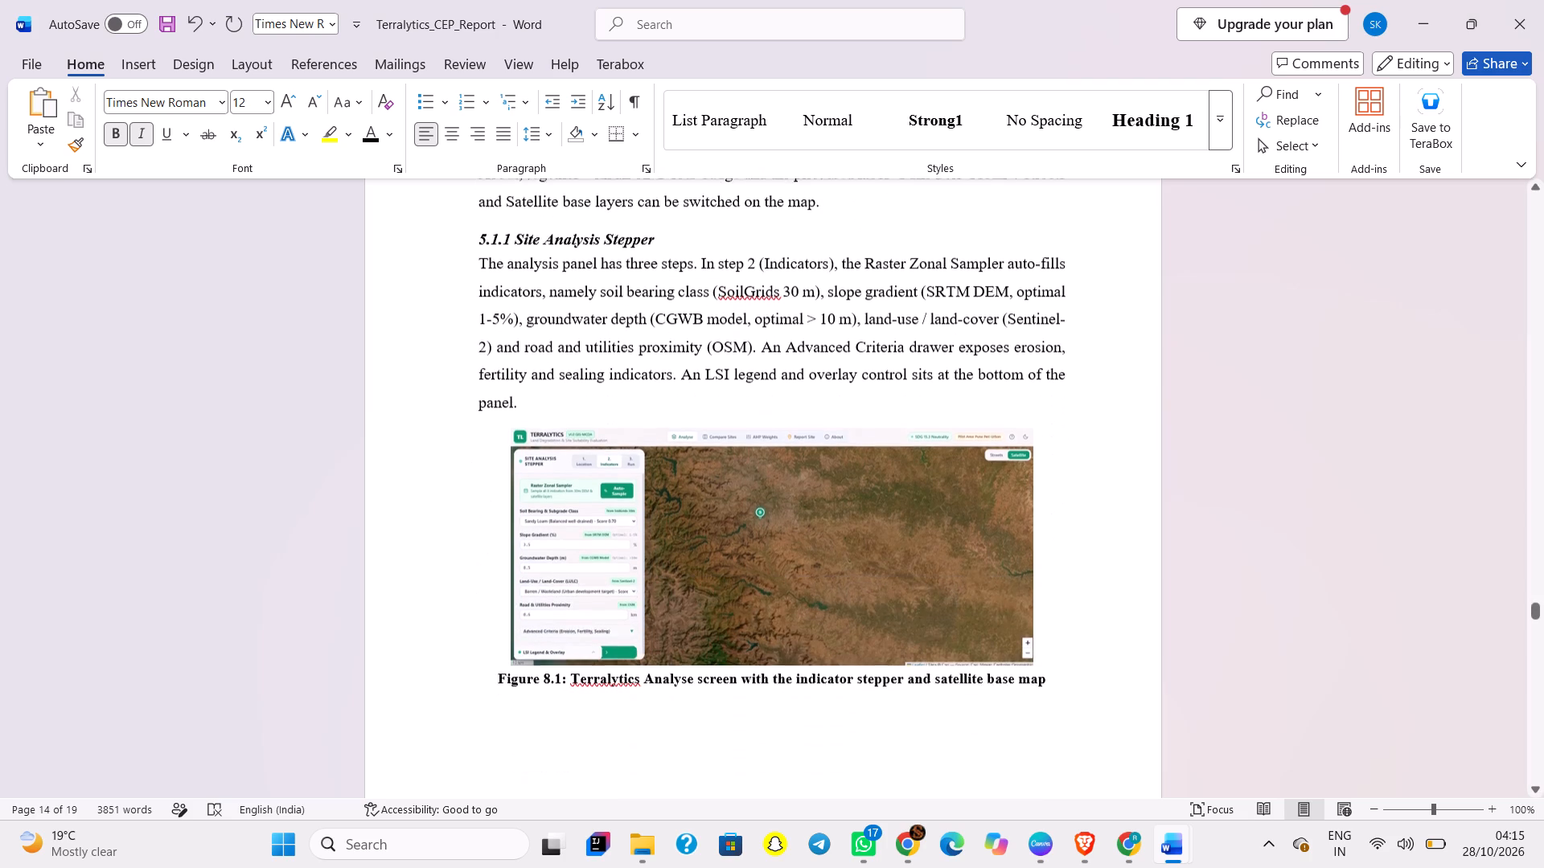
scroll(485, 461, down, 1)
click(548, 624)
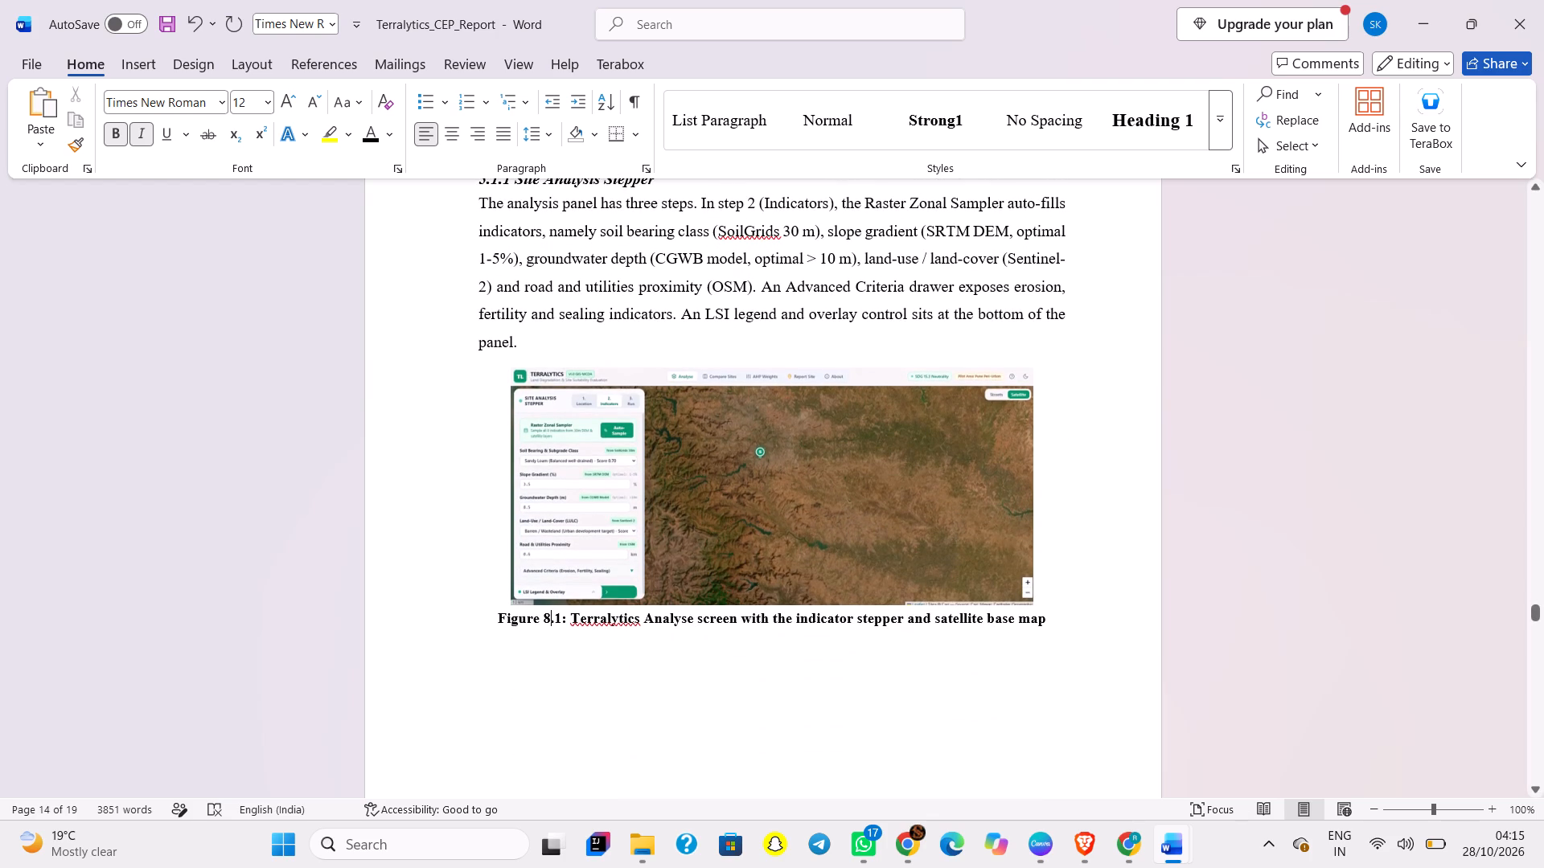
key(BackSpace)
key(5)
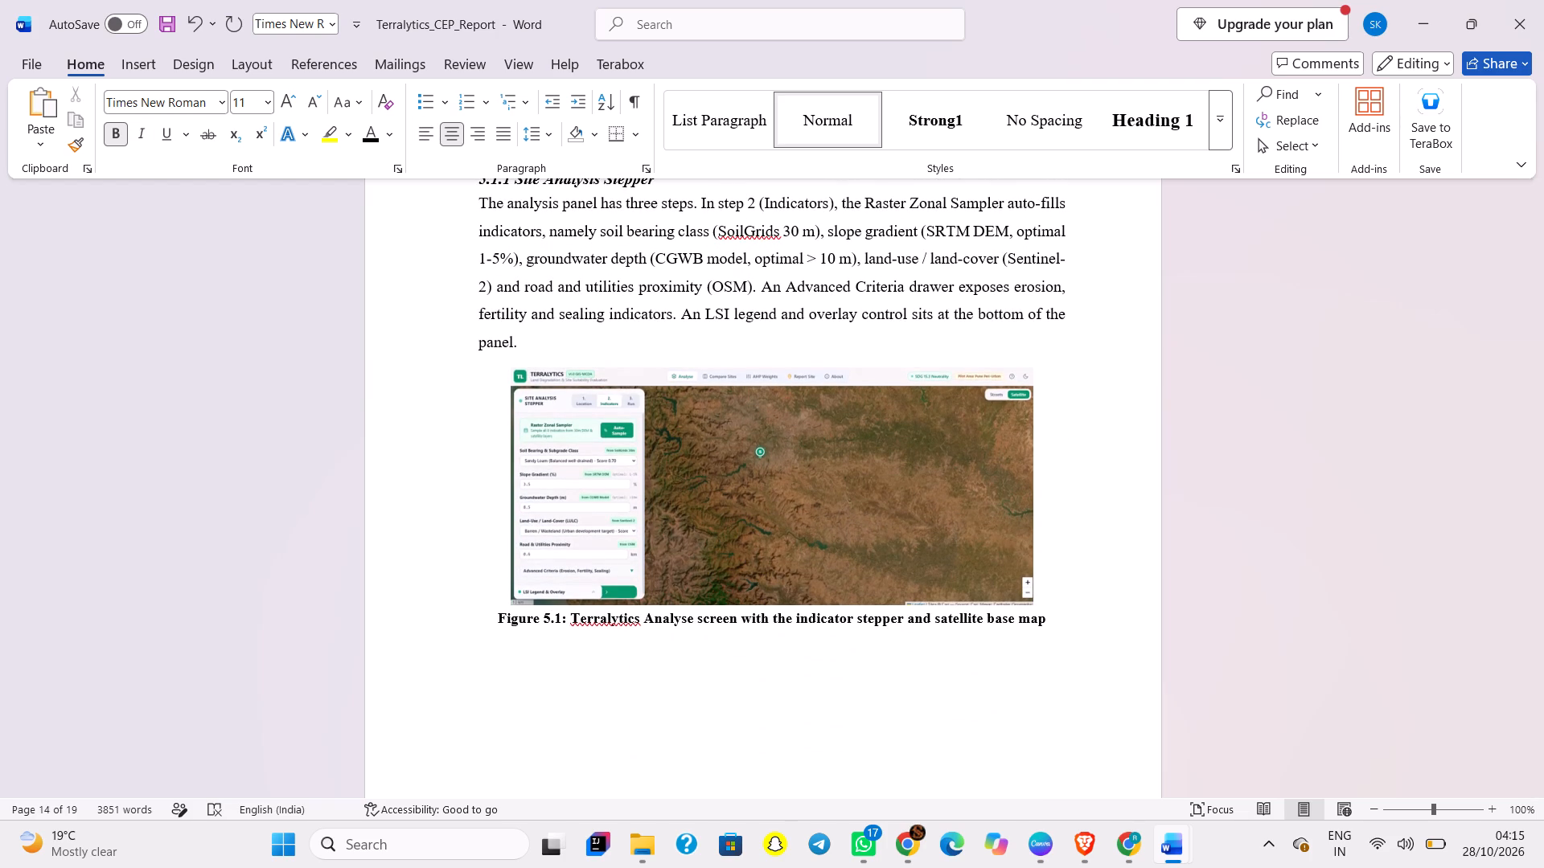
Renumber the caption "Mobile view of the indicator stepper" as Figure 5.2.
scroll(548, 624, down, 4)
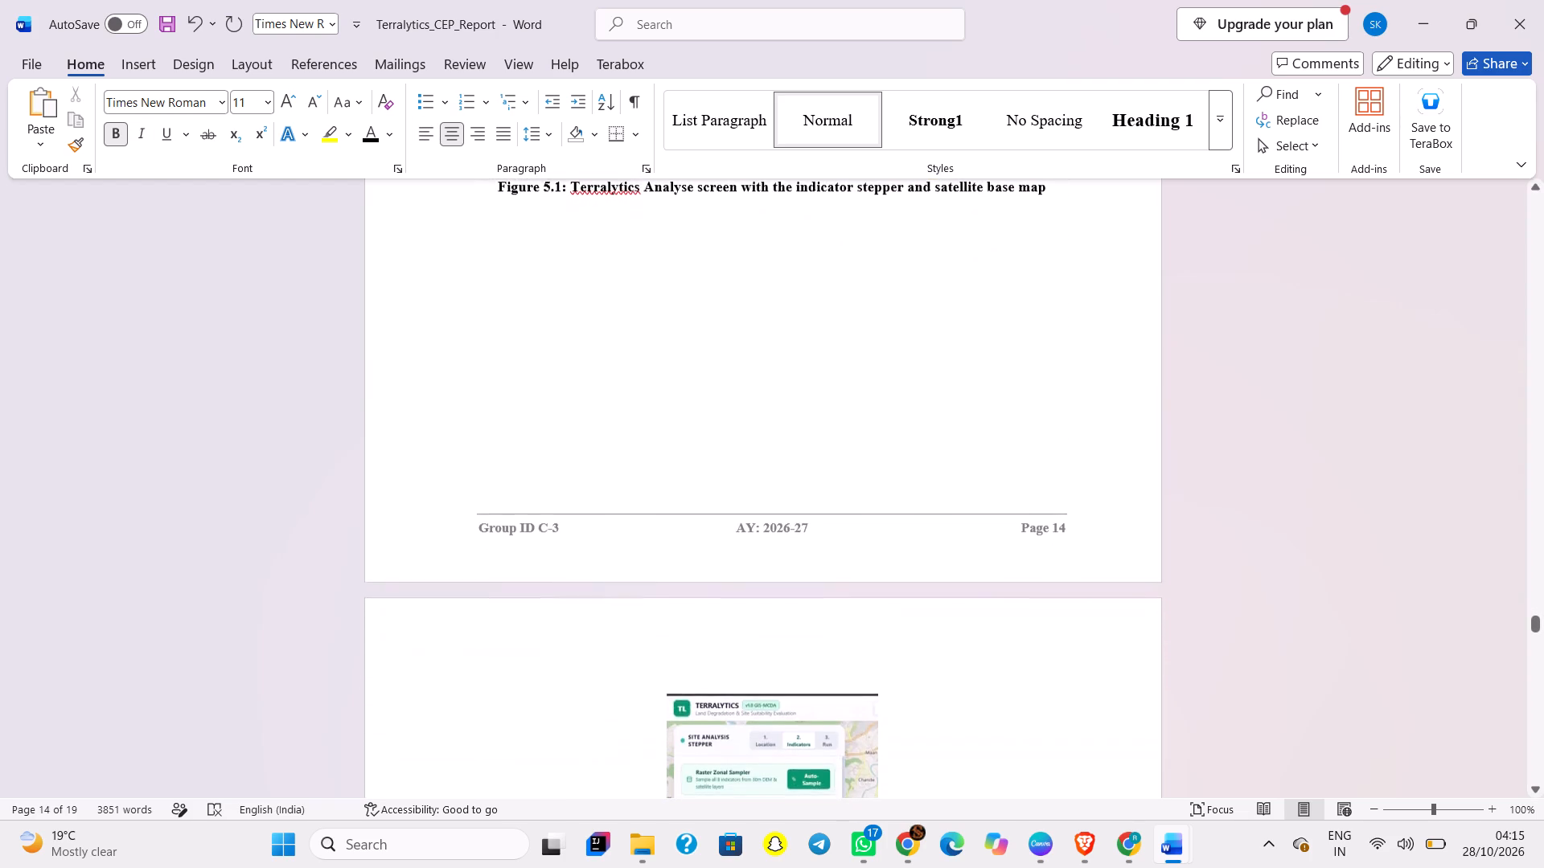
scroll(548, 624, up, 2)
scroll(548, 624, down, 1)
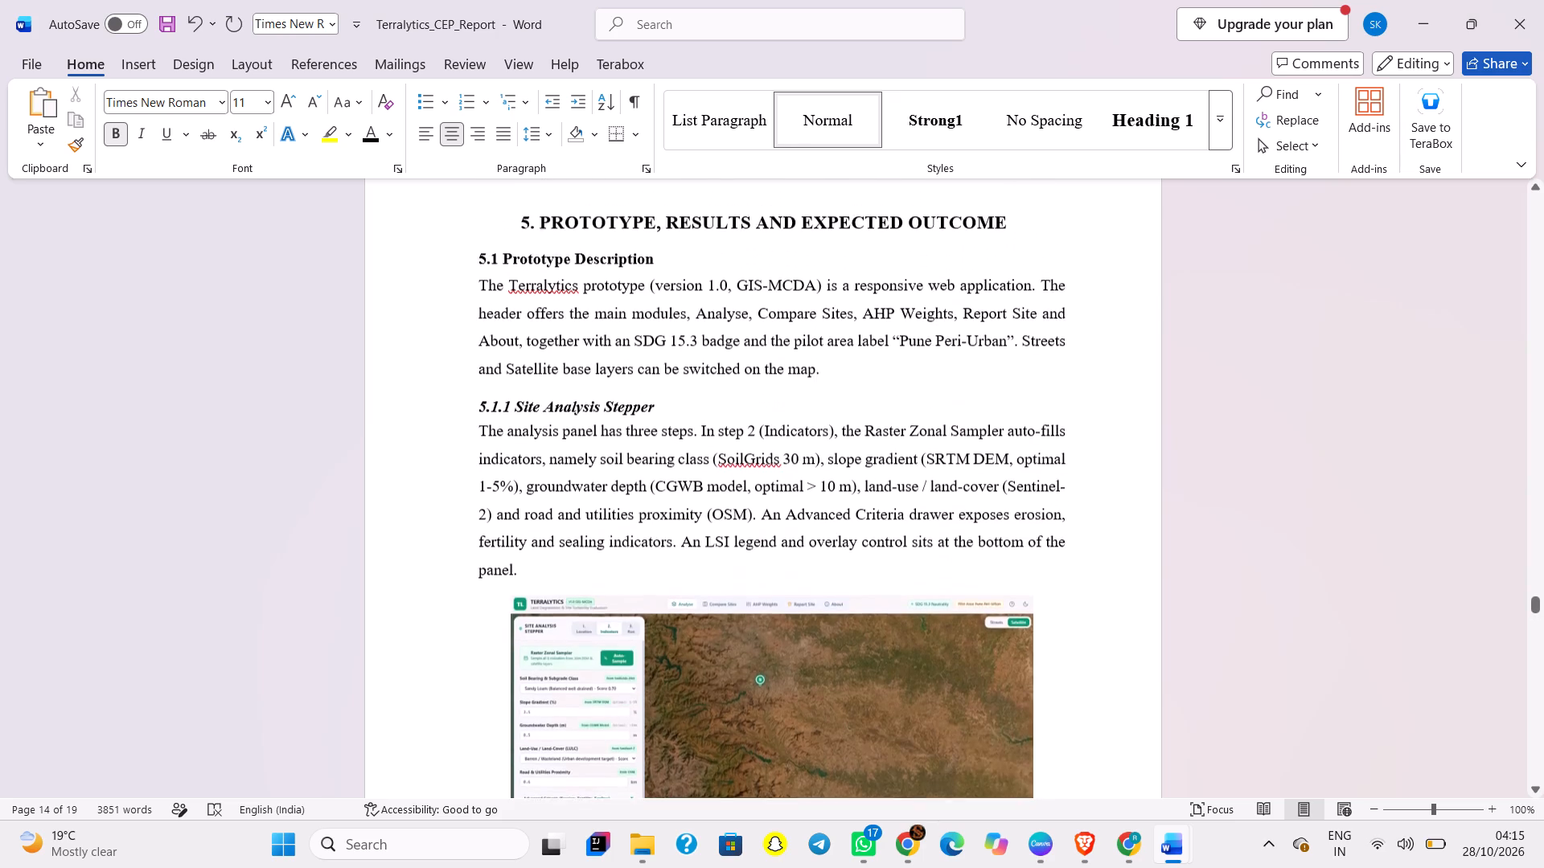
scroll(548, 624, down, 3)
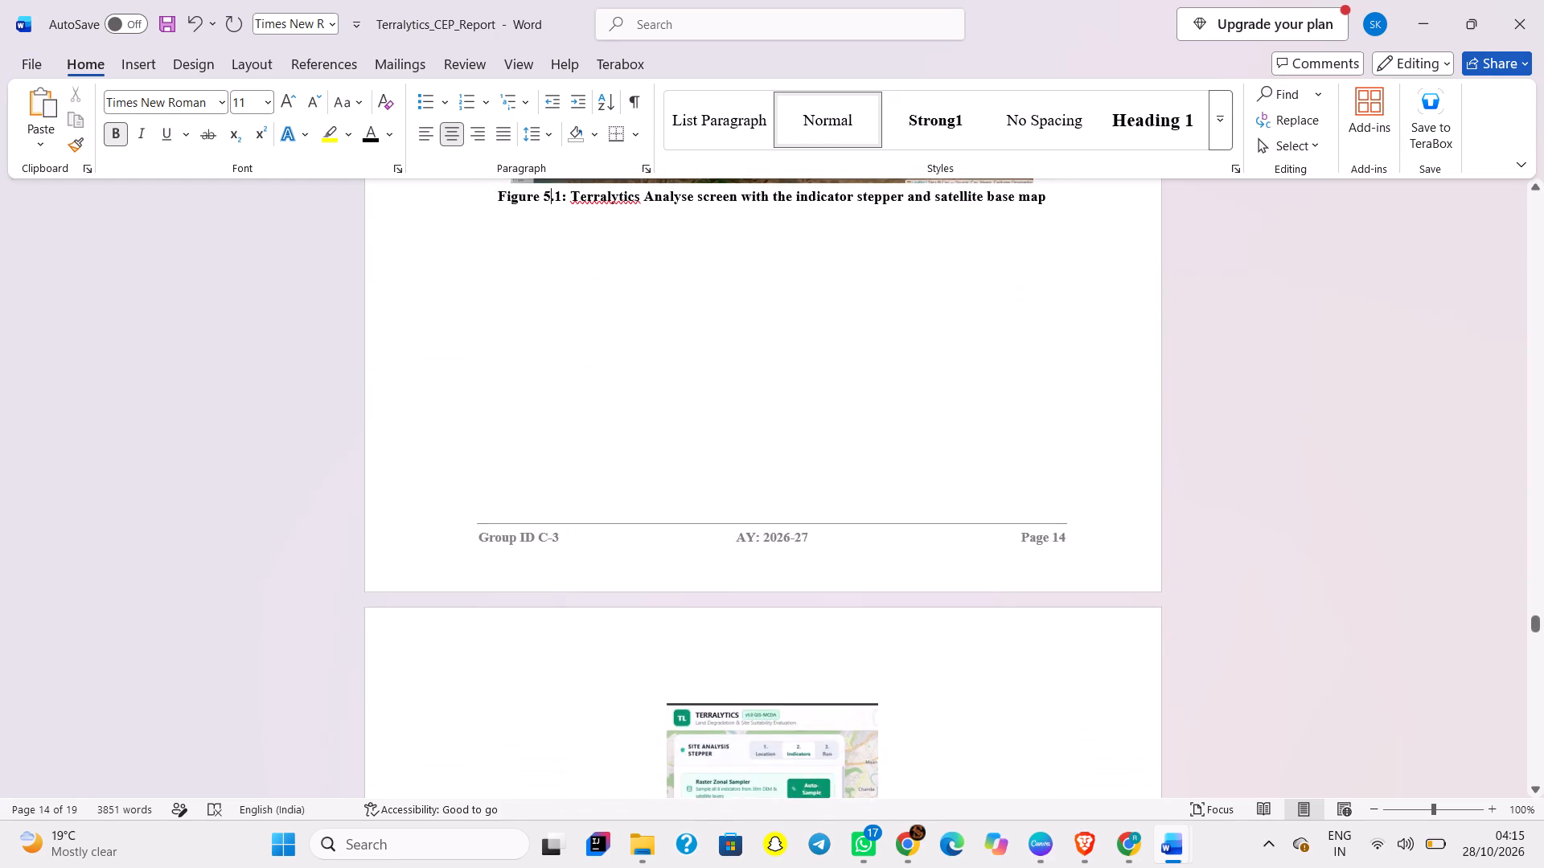
scroll(548, 624, down, 3)
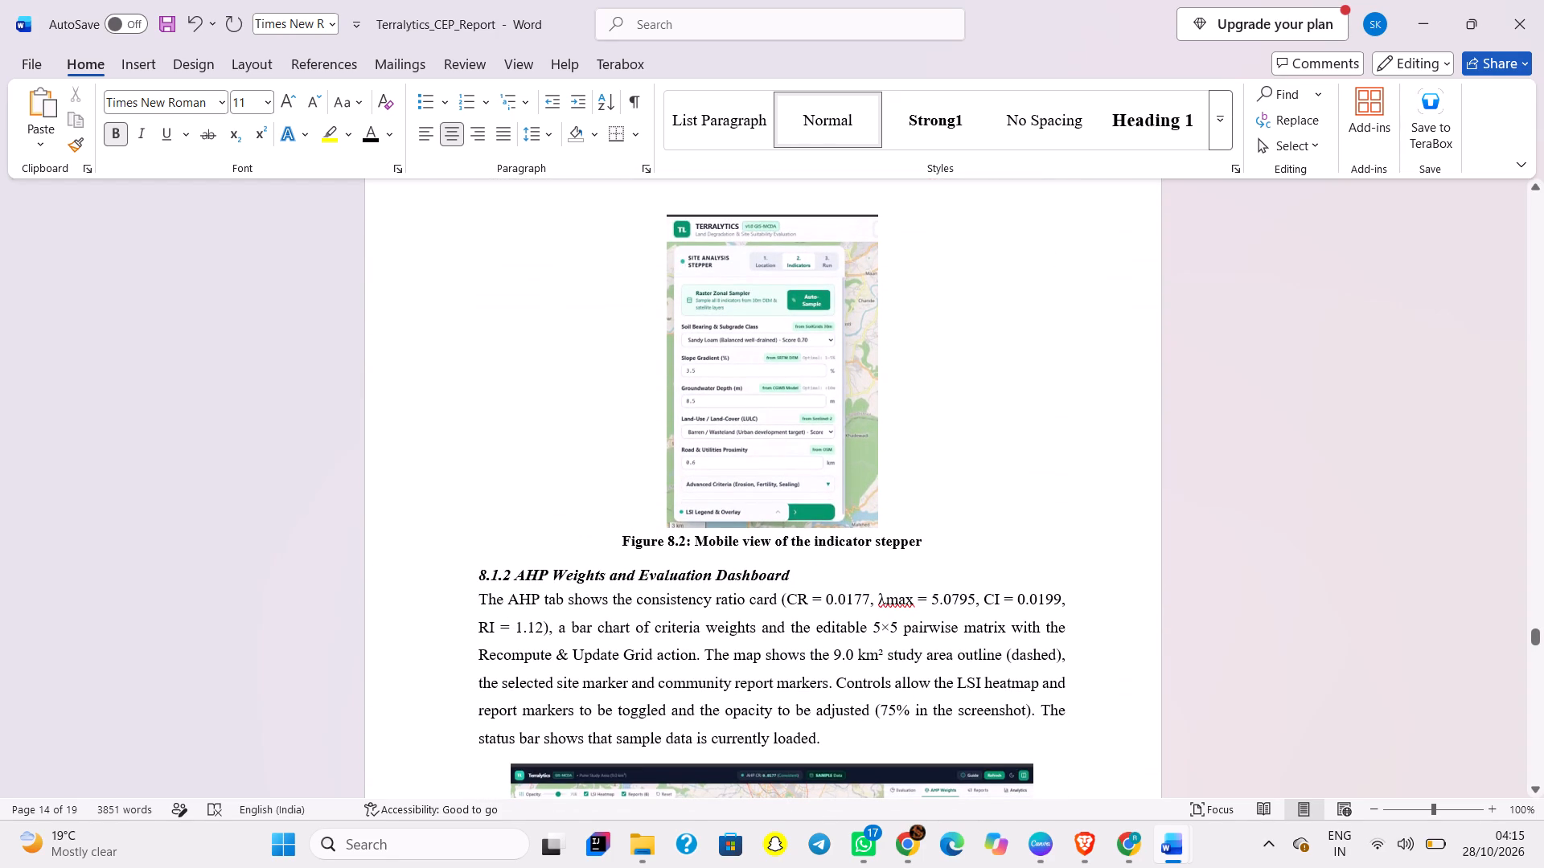
click(675, 542)
key(BackSpace)
key(5)
Renumber the subheading "AHP Weights and Evaluation Dashboard" as 5.1.2 and the AHP Weights tab caption below it as Figure 5.3.
click(485, 575)
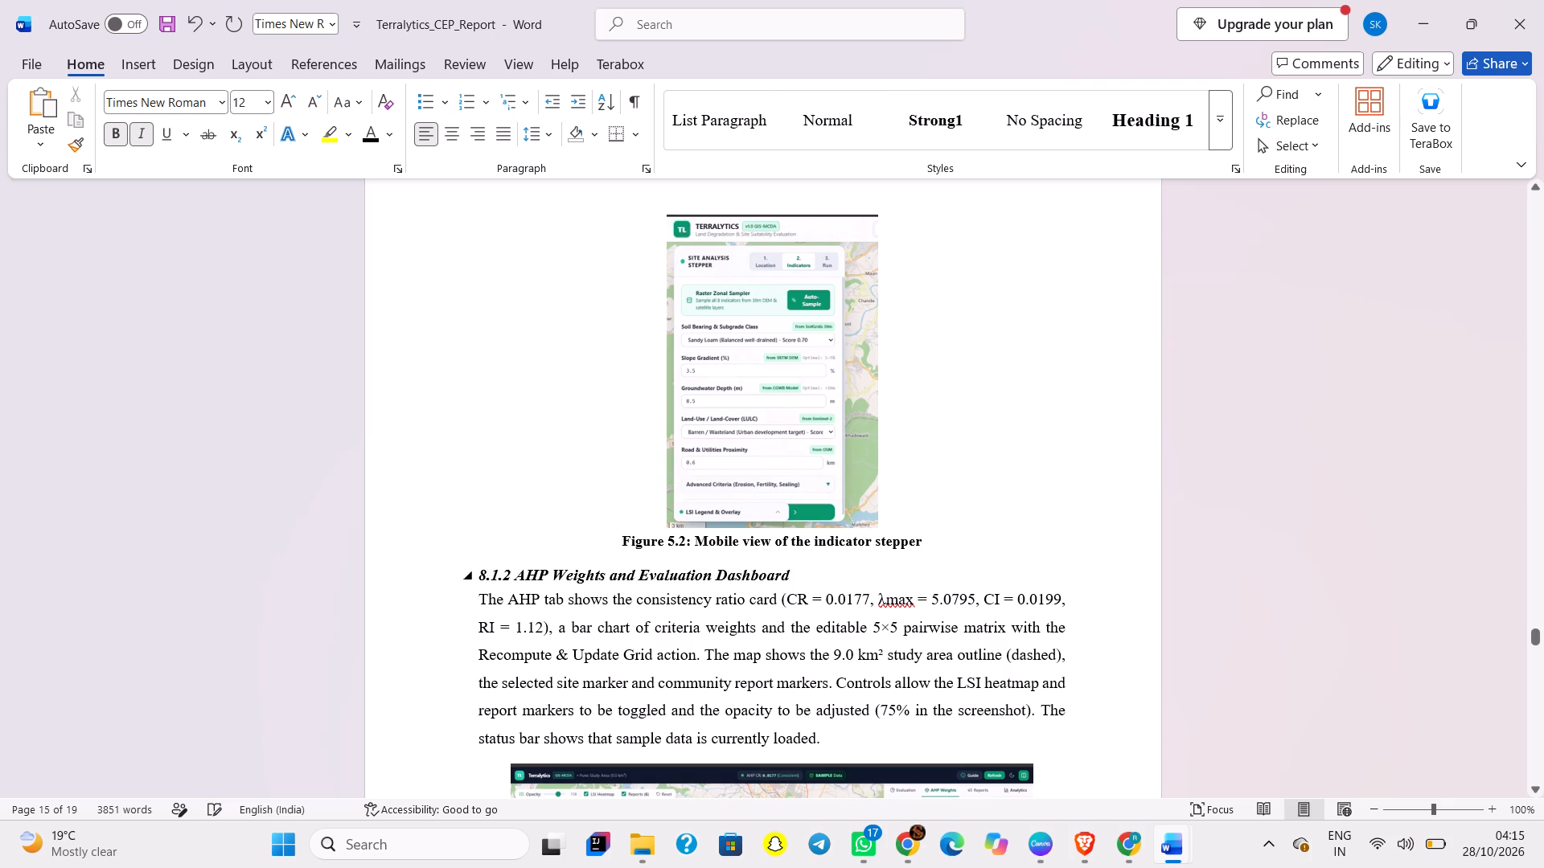
key(BackSpace)
key(5)
scroll(486, 575, down, 1)
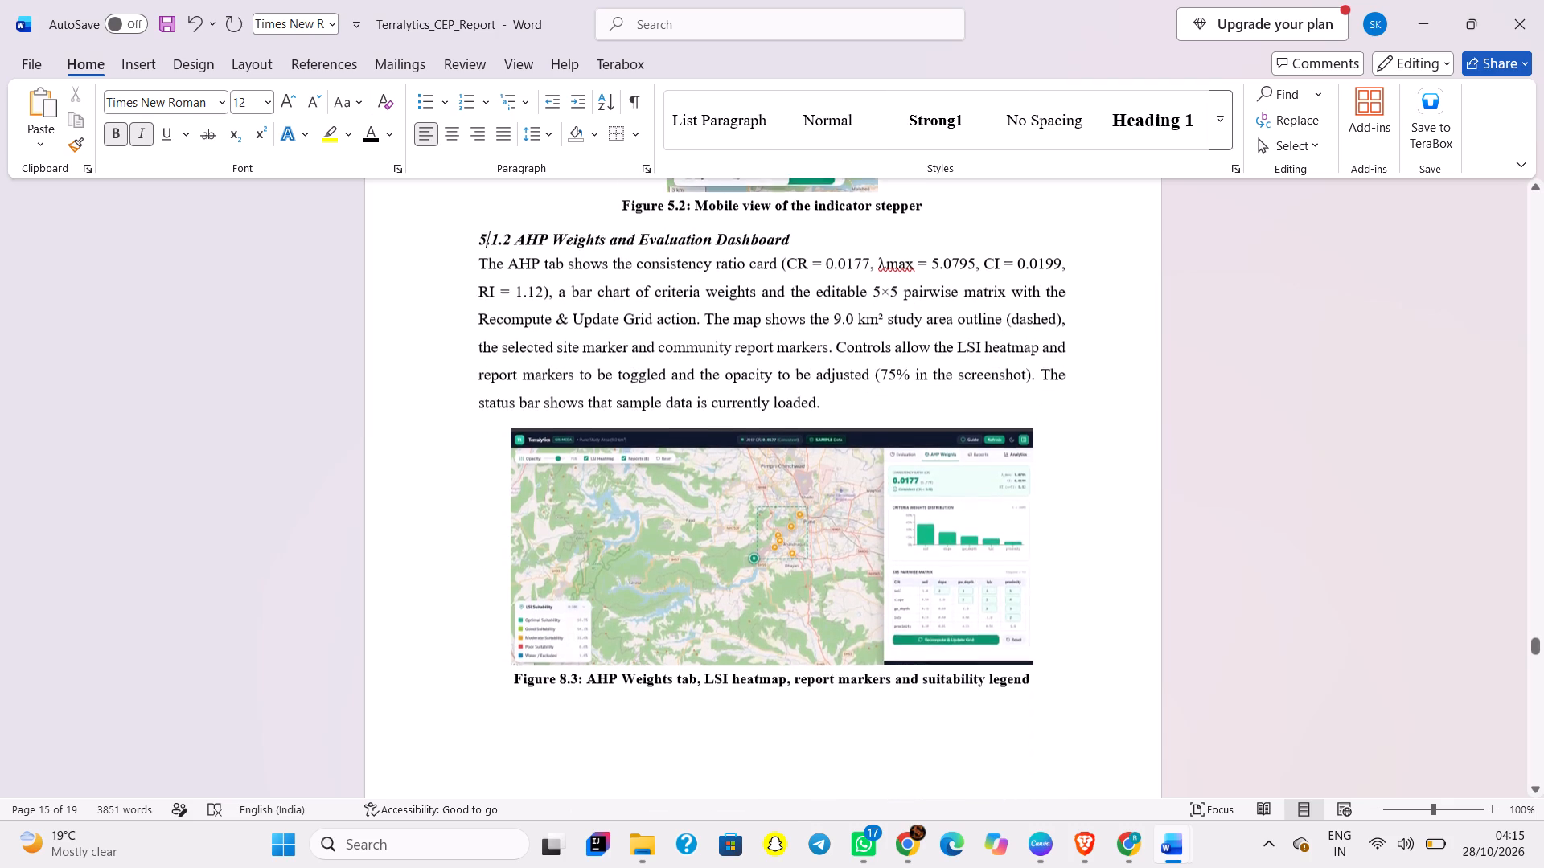
scroll(486, 575, down, 1)
click(564, 603)
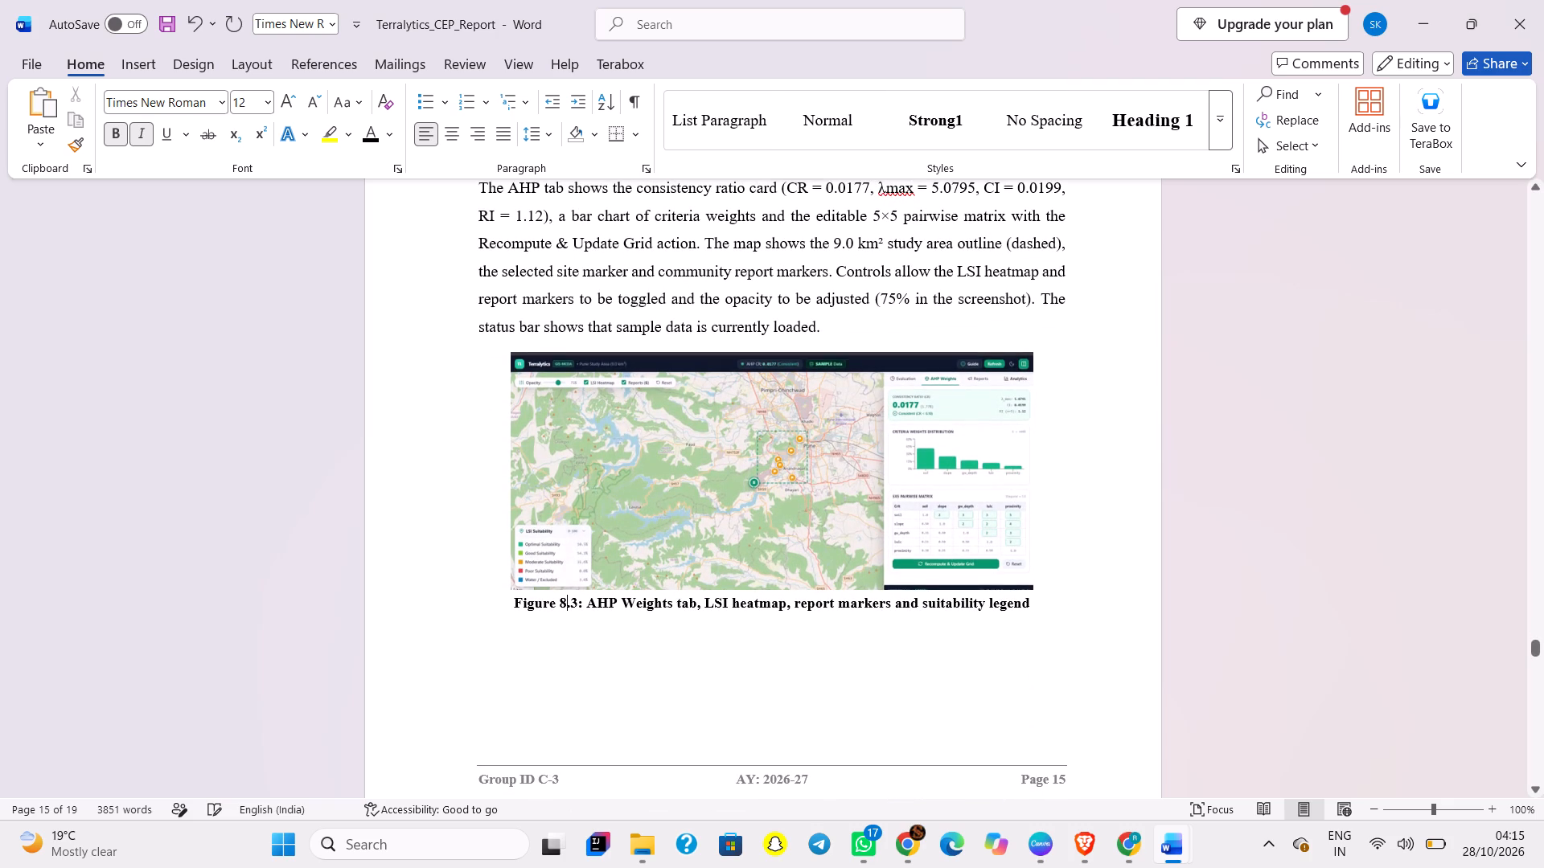
key(BackSpace)
key(5)
Renumber the "Results" subheading as 5.2 and the LSI class distribution table caption as Table 5.1.
scroll(564, 603, down, 1)
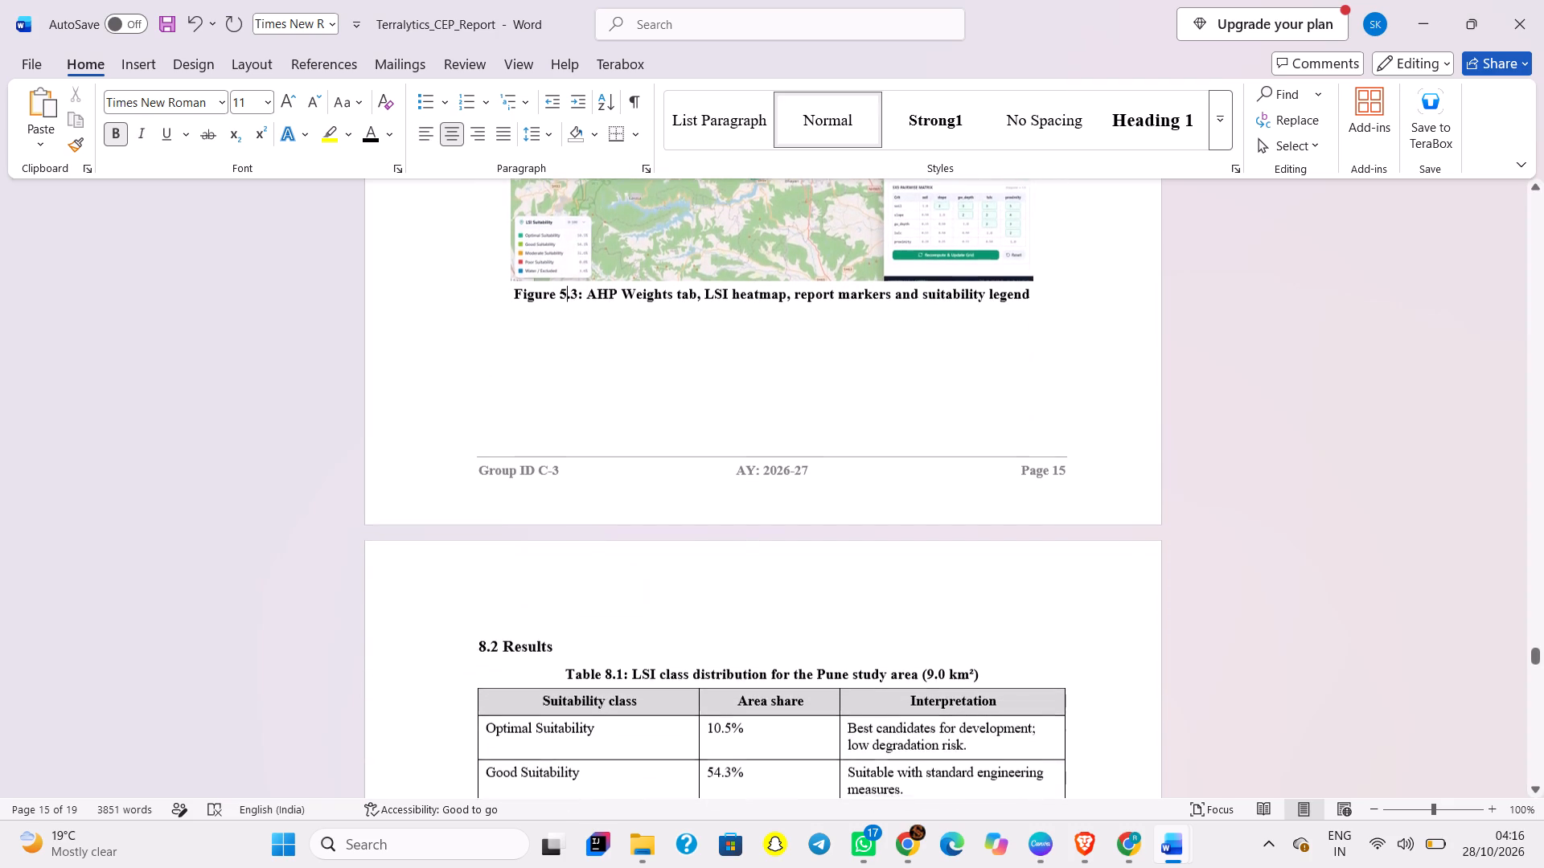
scroll(564, 603, down, 1)
click(487, 641)
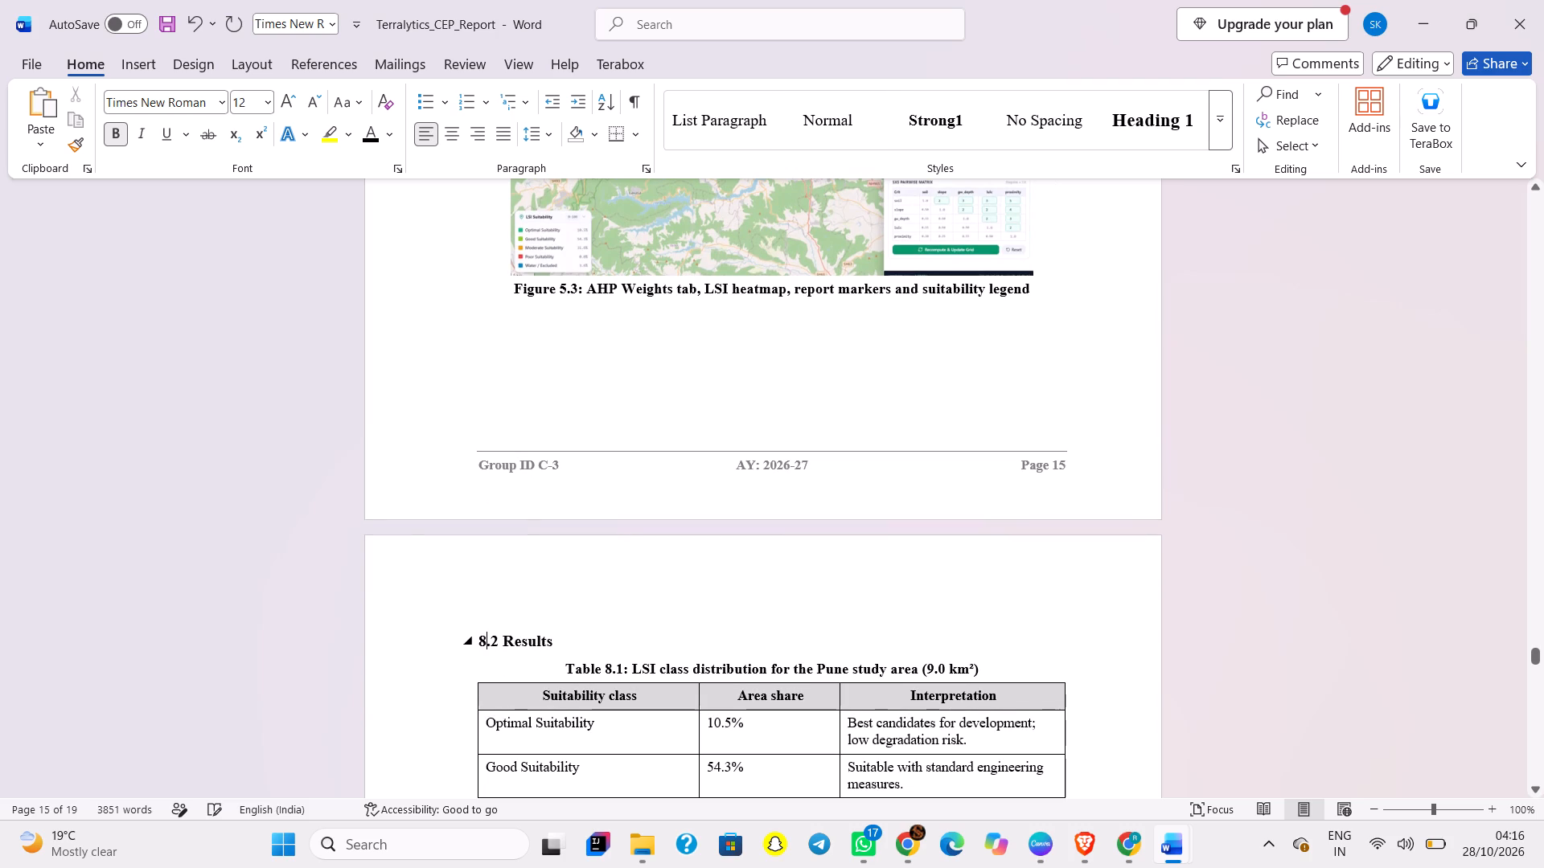
key(BackSpace)
key(5)
scroll(487, 641, down, 1)
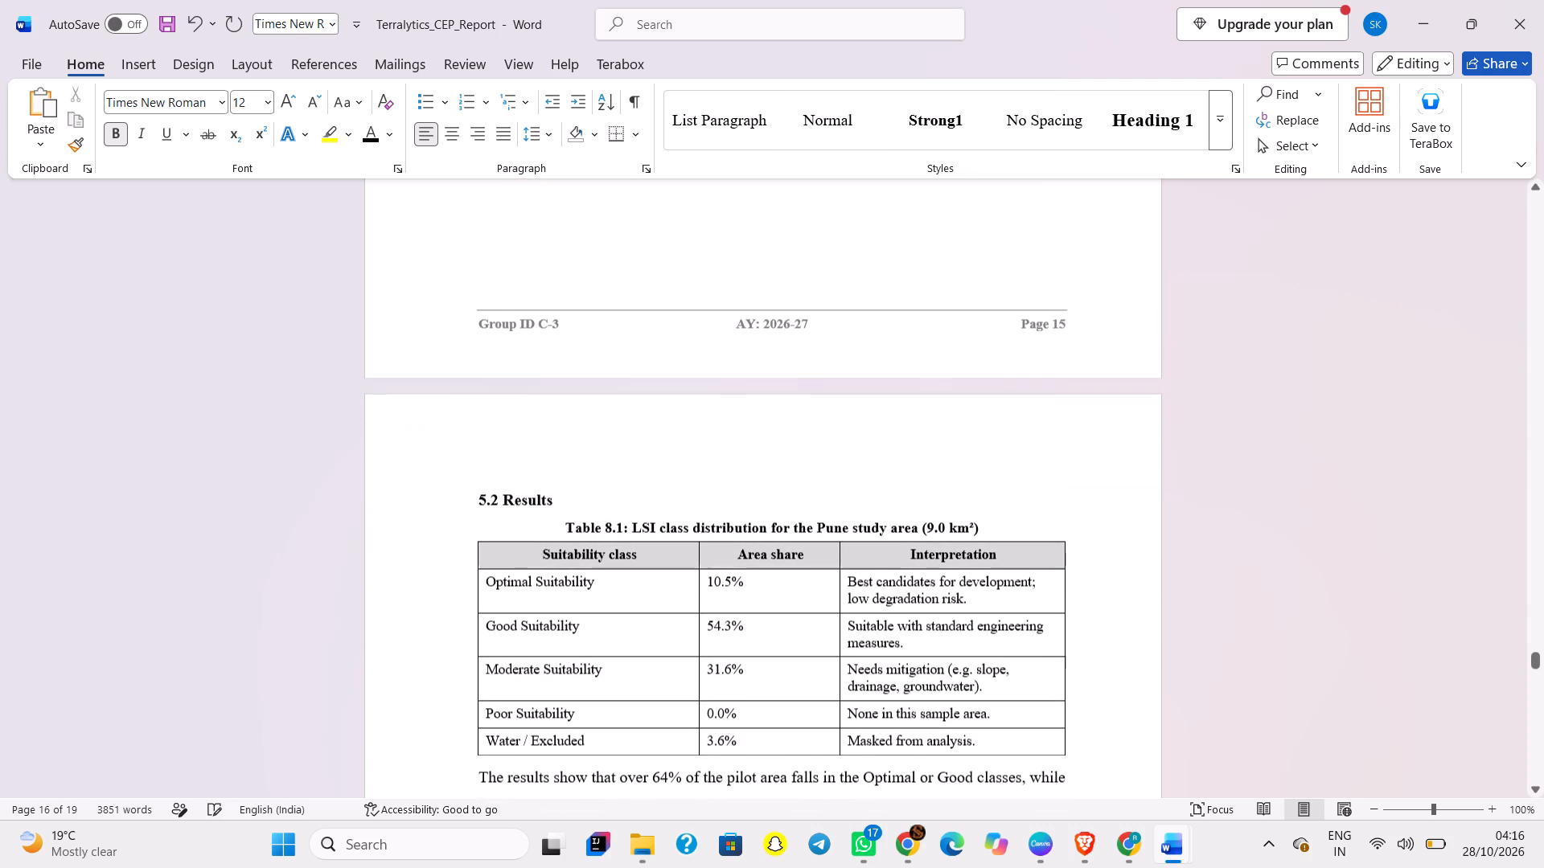
scroll(487, 641, down, 1)
click(611, 518)
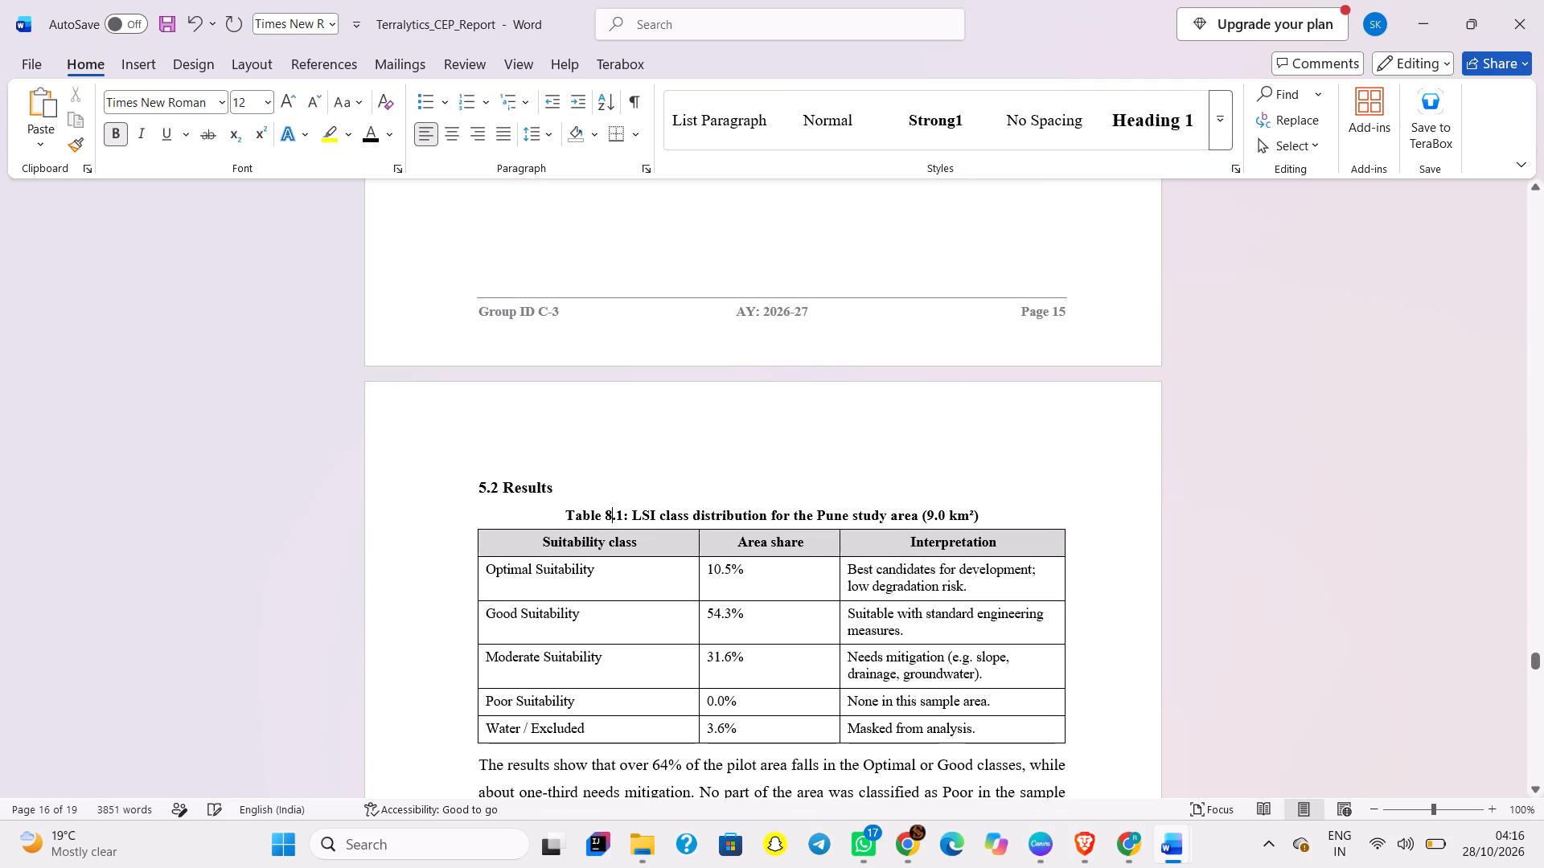
key(BackSpace)
key(5)
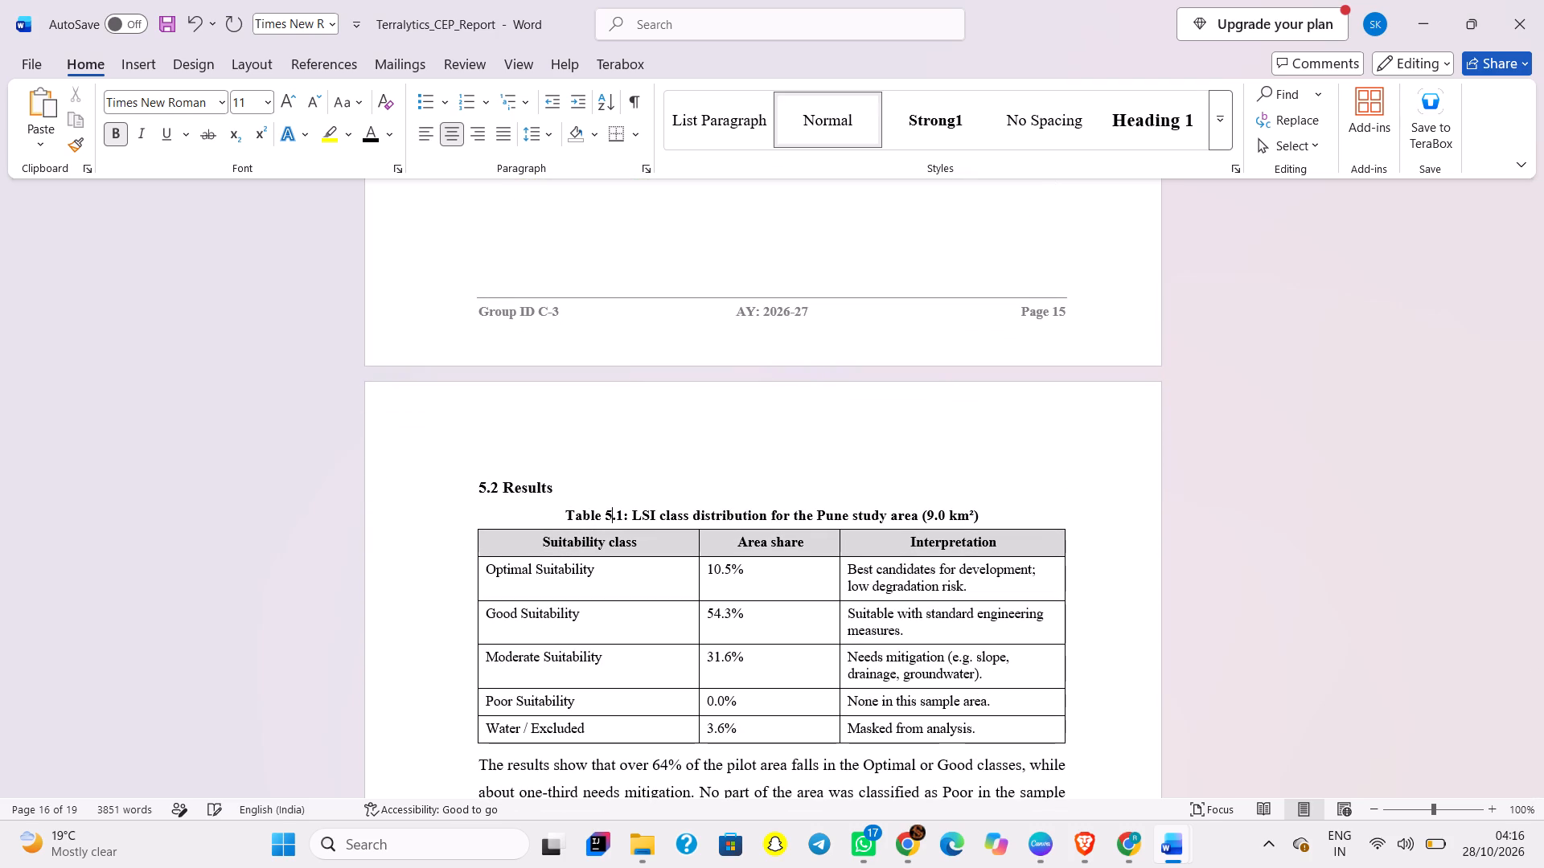
Renumber the subheading "Expected Outcomes" as 5.3.
scroll(611, 518, down, 2)
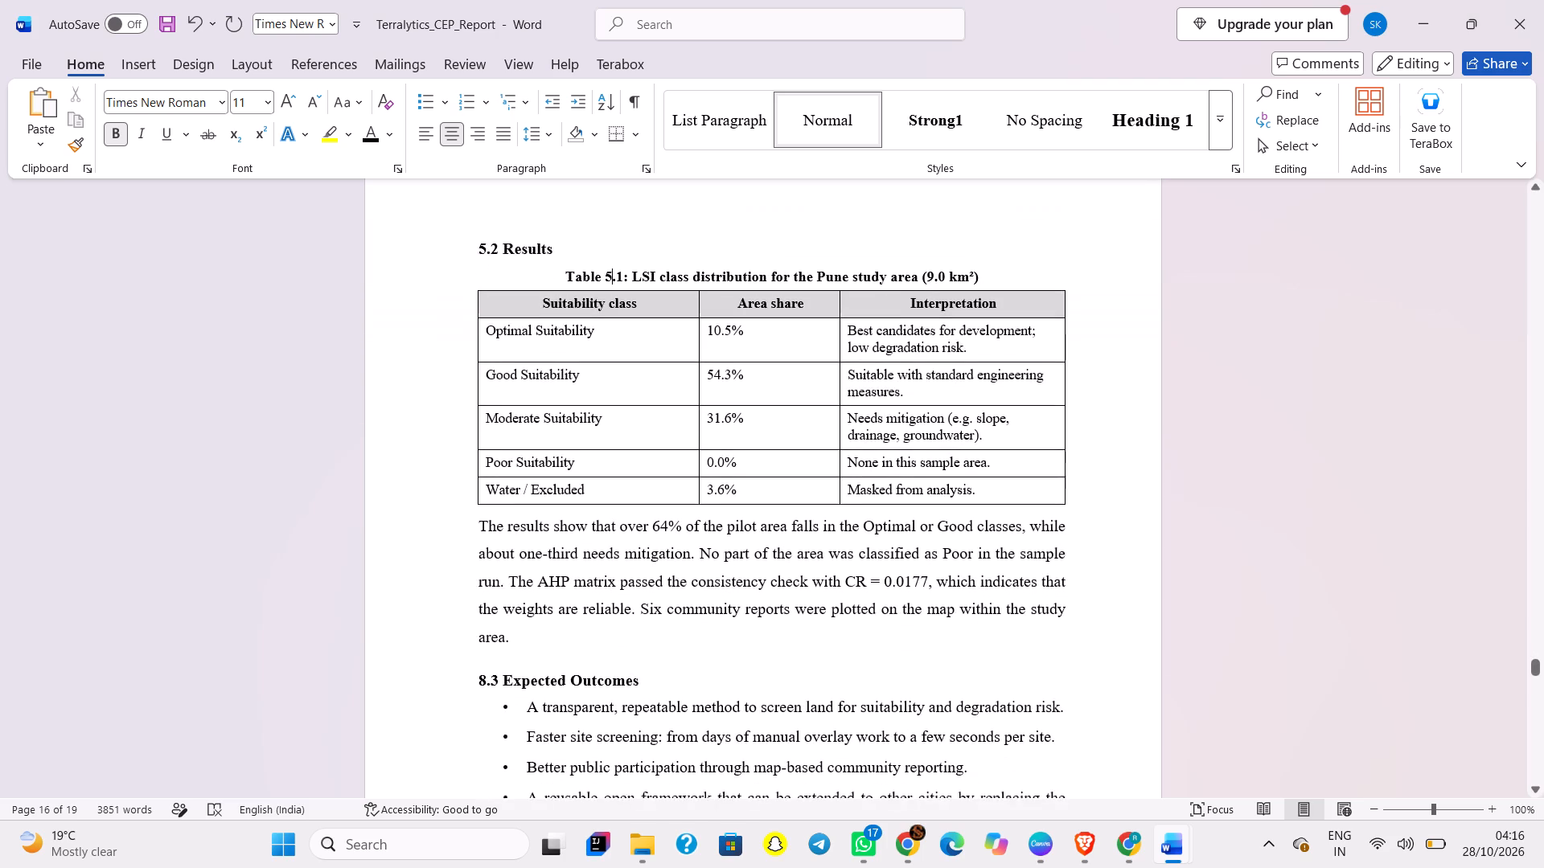
scroll(611, 518, down, 1)
click(483, 604)
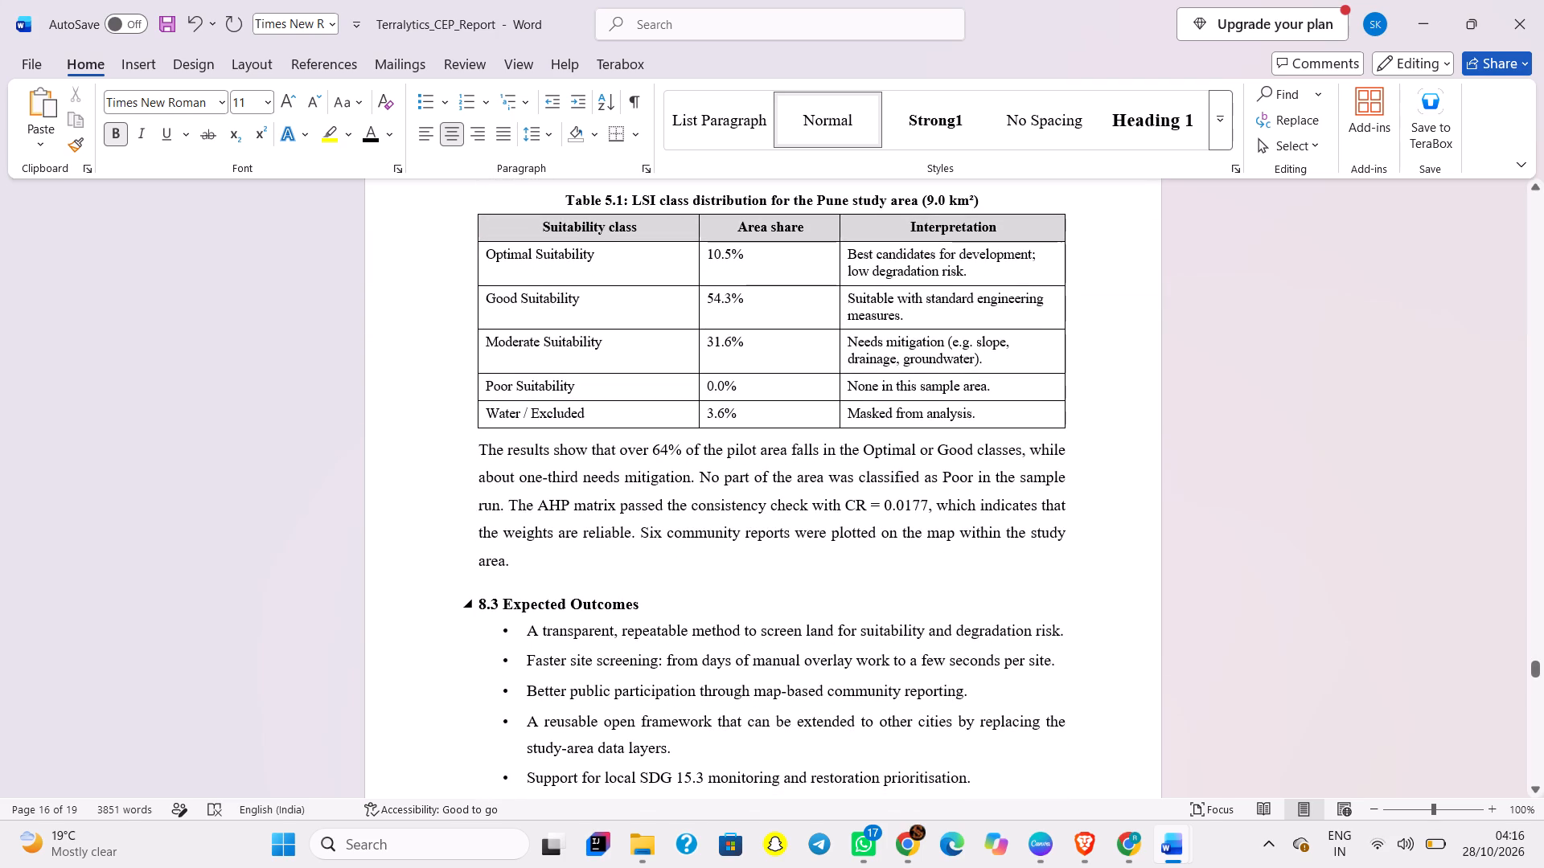
key(BackSpace)
key(5)
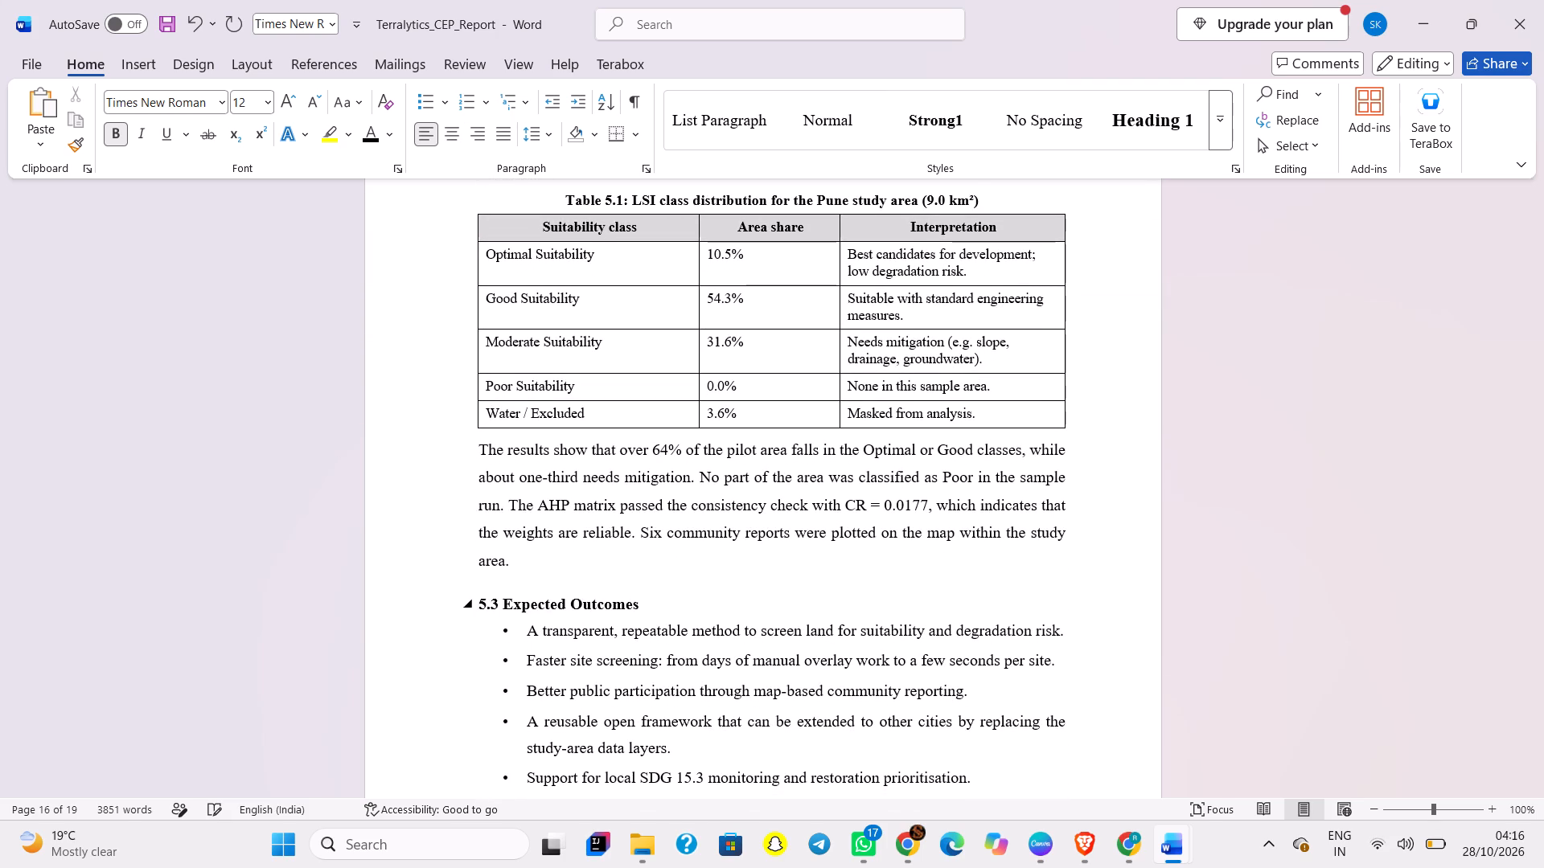
Delete the whole chapter "9. COMMUNITY PROBLEM CONNECTION AND PRACTICAL IMPLEMENTATION", from its heading through section 9.4 Social and Environmental Impact.
scroll(483, 604, down, 4)
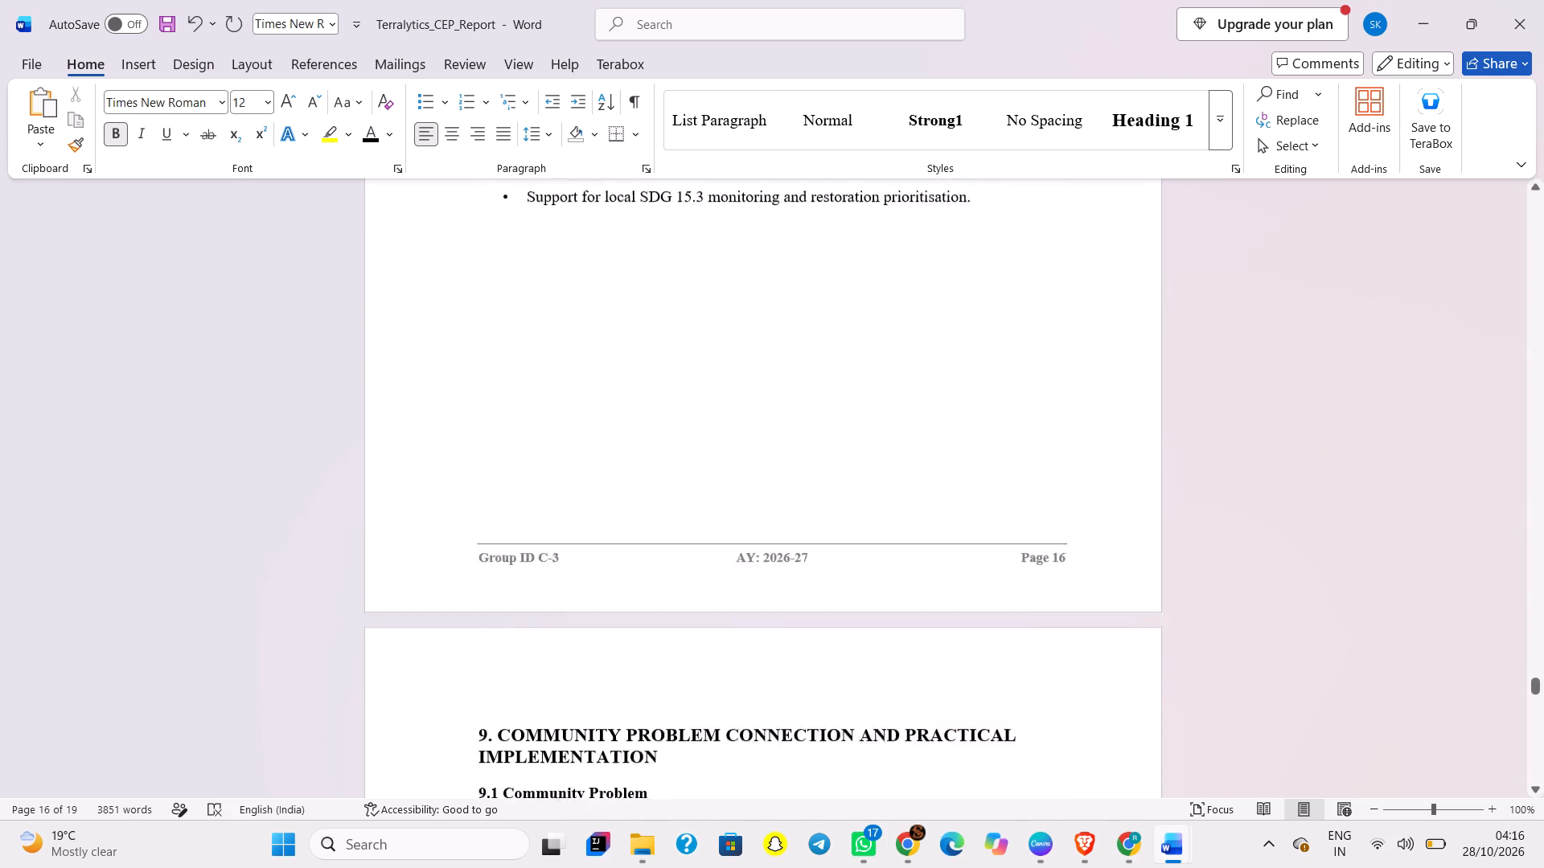
scroll(483, 604, down, 1)
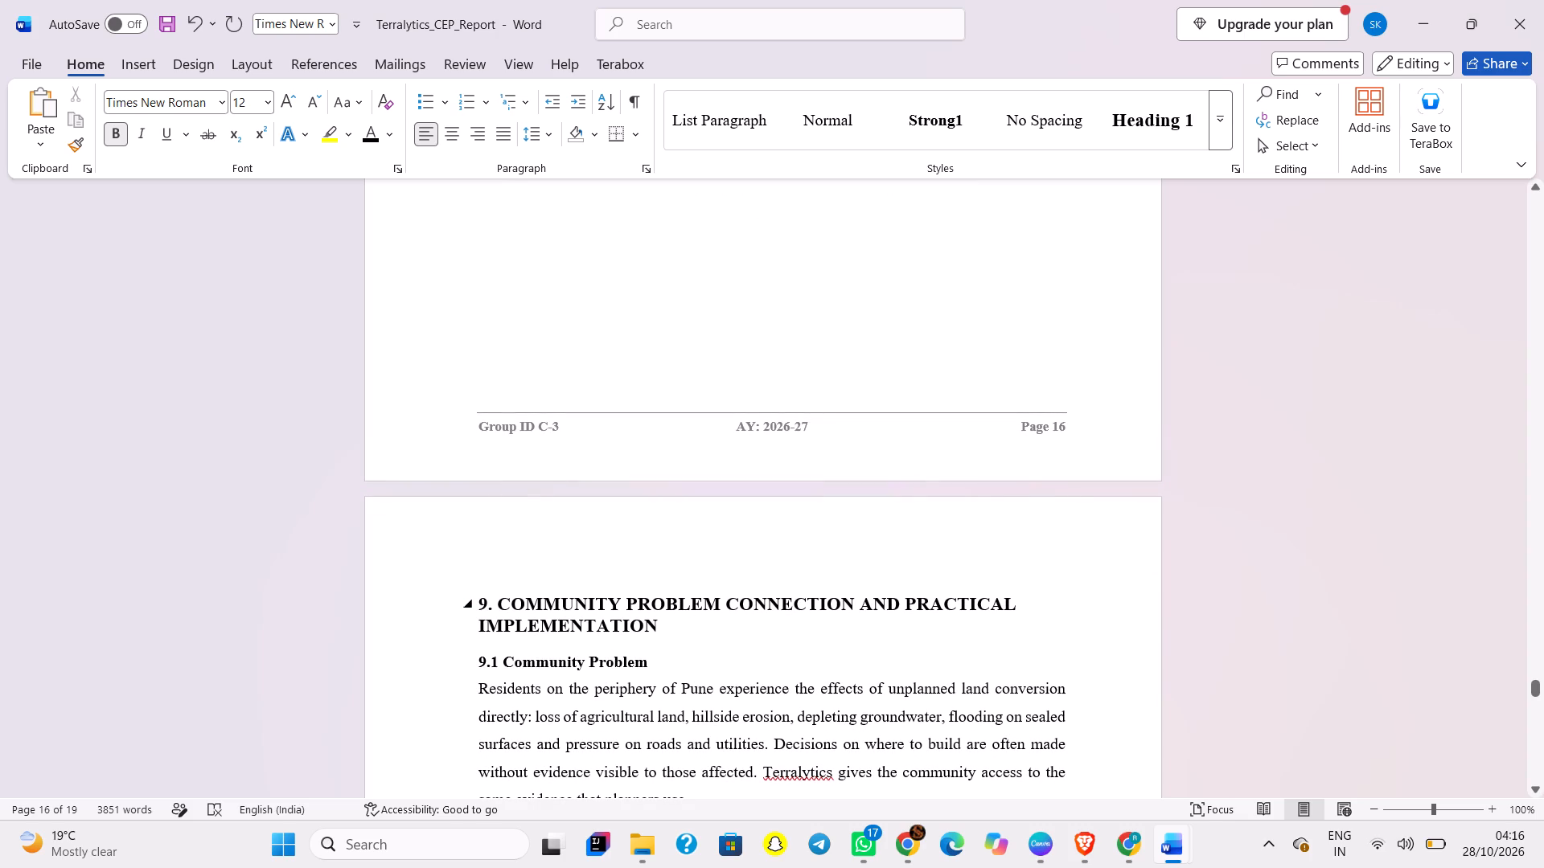
drag(481, 600, 832, 824)
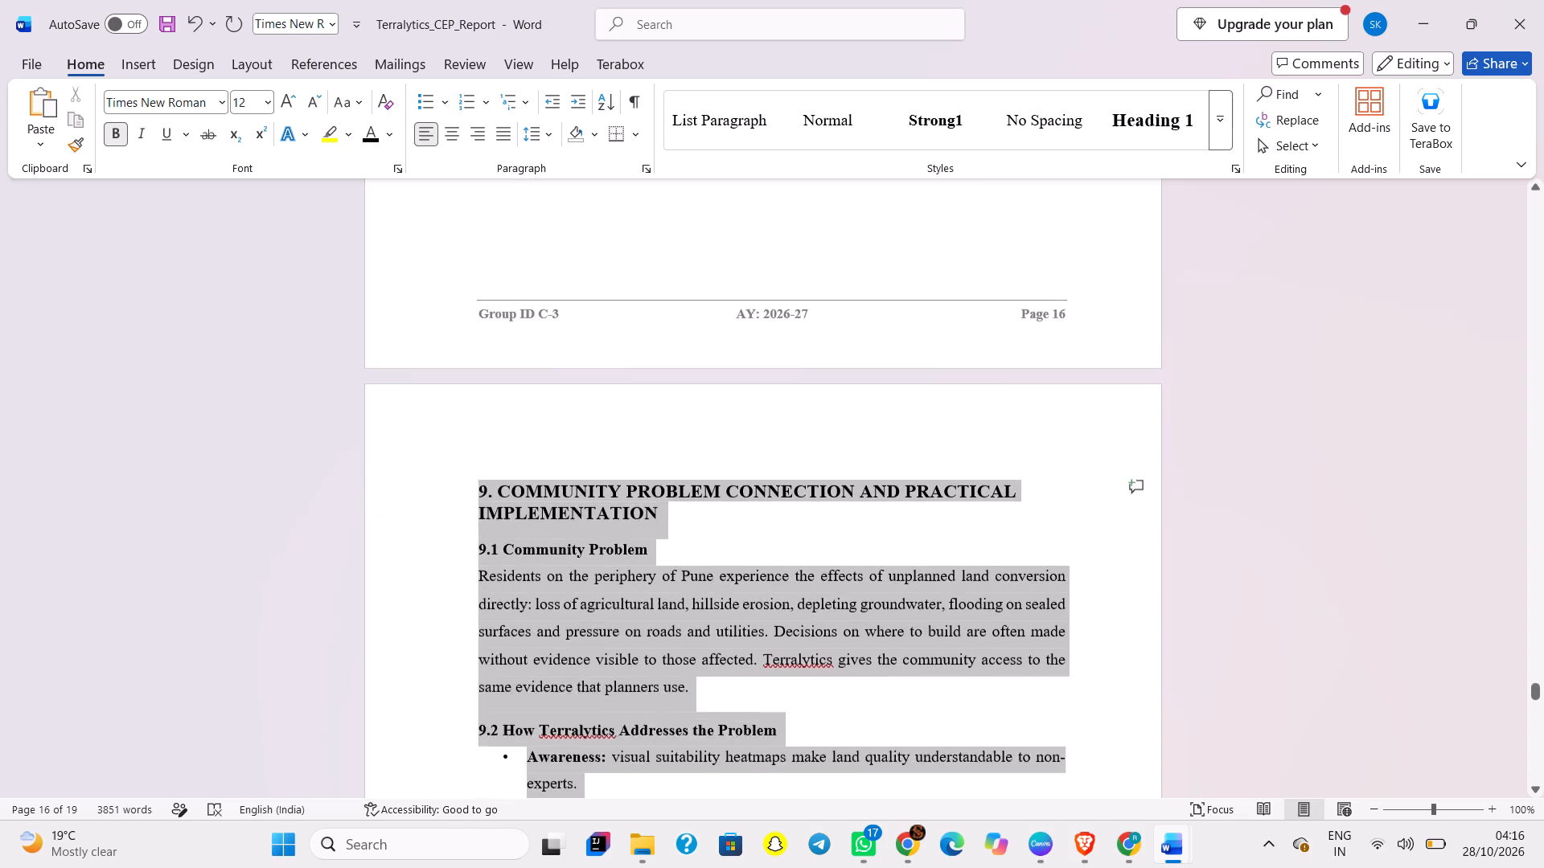
drag(832, 824, 710, 567)
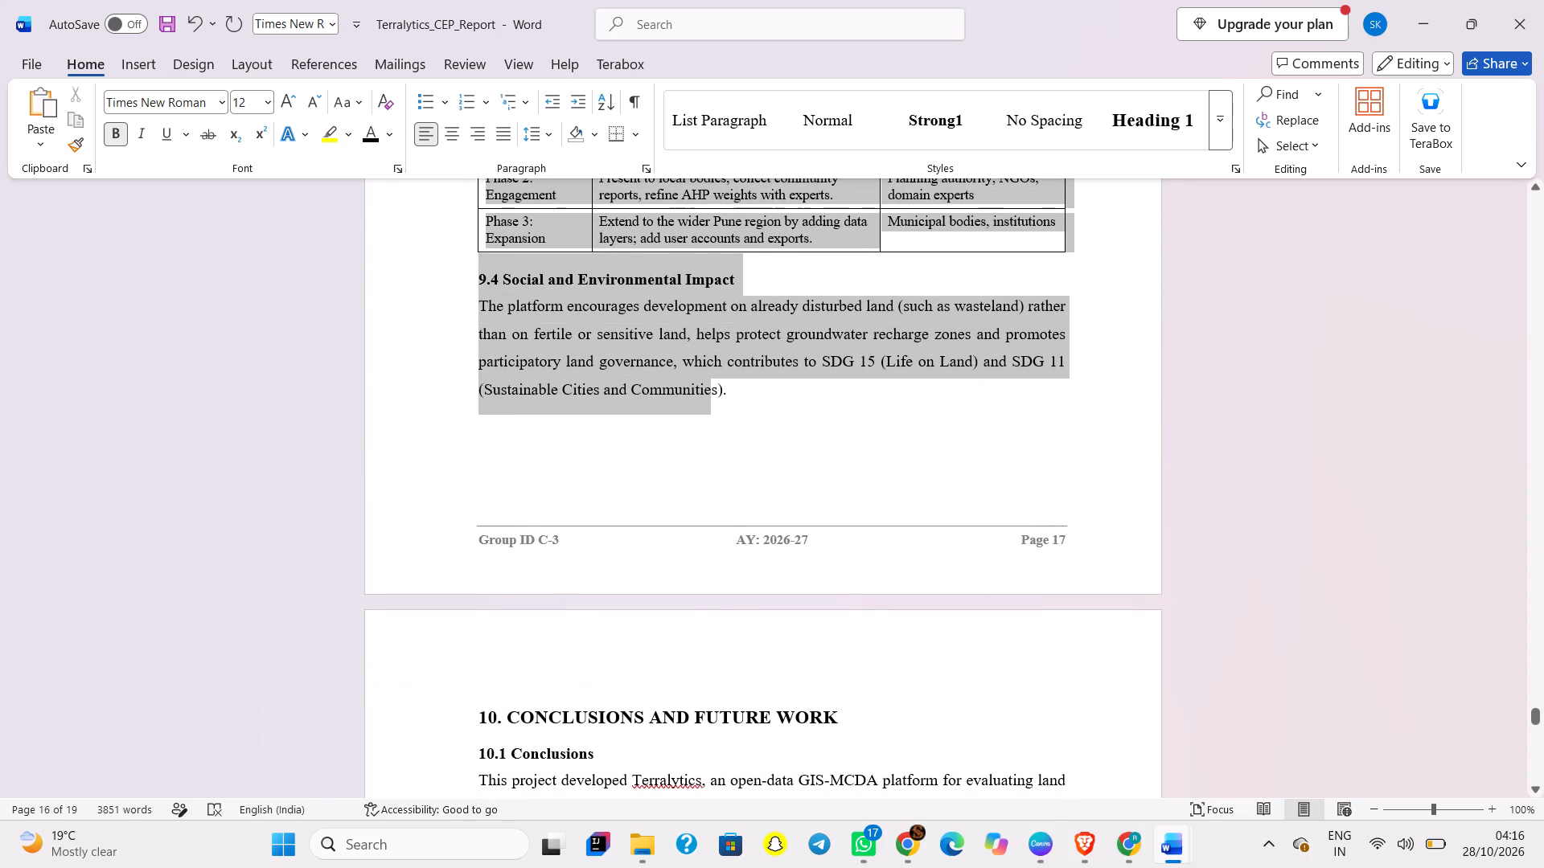
drag(710, 567, 737, 546)
key(Delete)
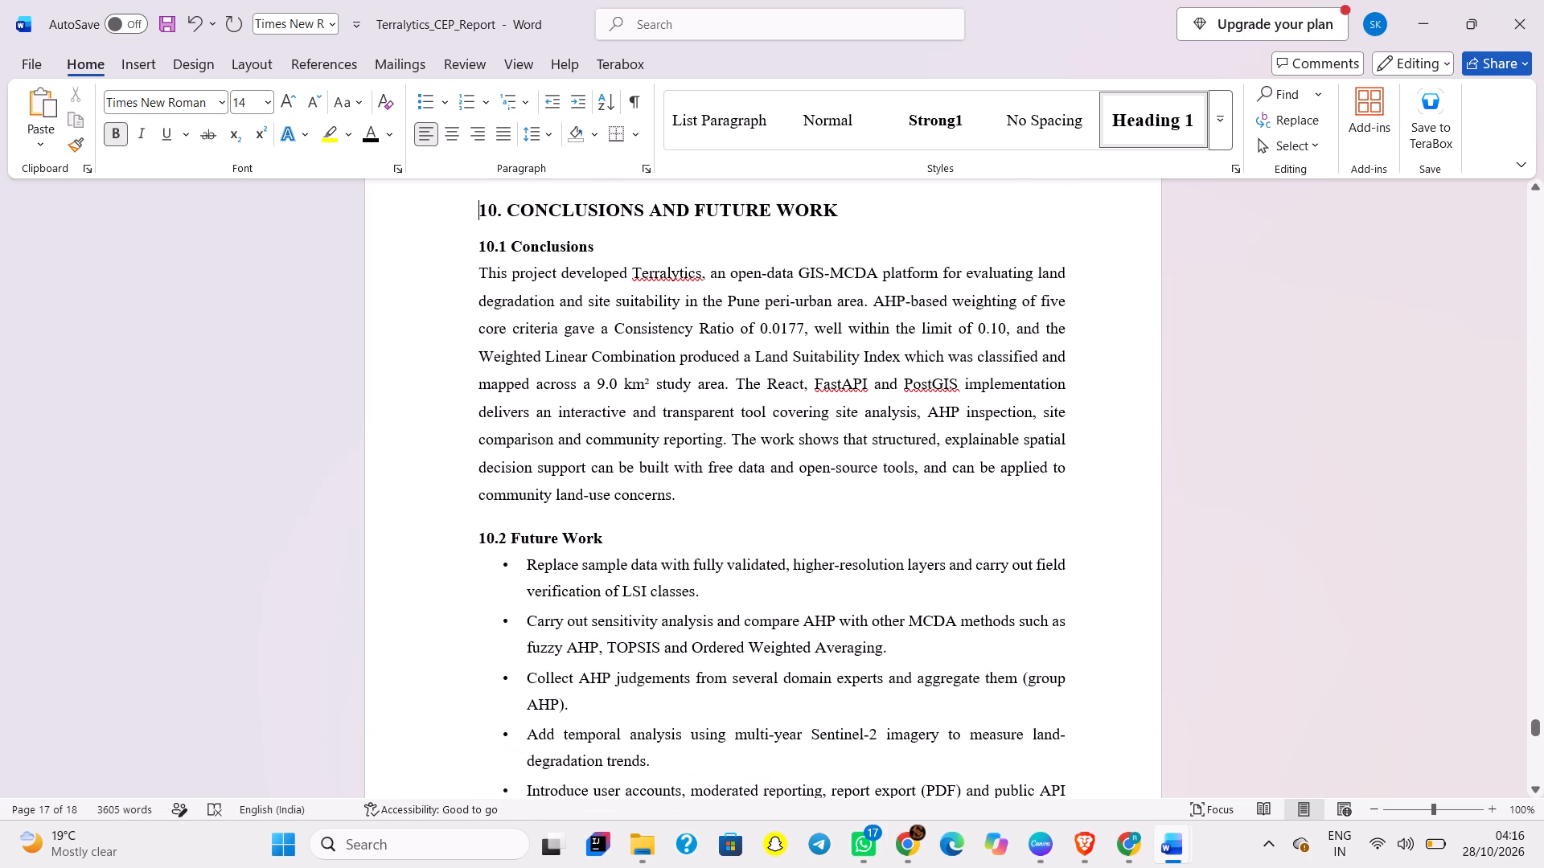
Renumber the chapter heading "CONCLUSIONS AND FUTURE WORK" as 6.
click(496, 213)
key(BackSpace)
key(BackSpace)
key(6)
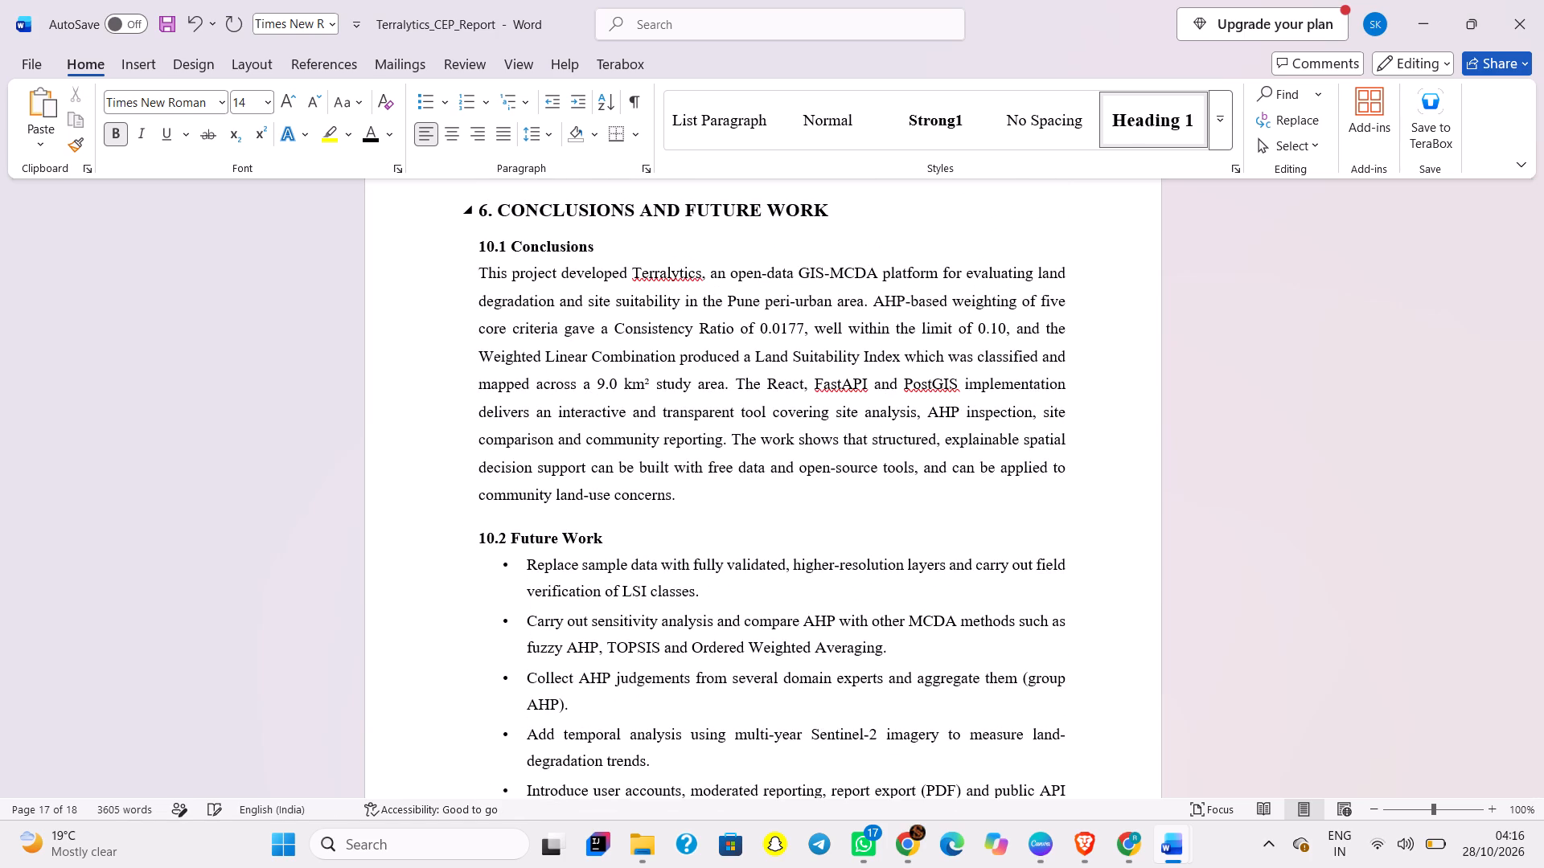
Insert leading spaces before the heading "6. CONCLUSIONS AND FUTURE WORK" to centre it on the page.
click(476, 206)
key(space)
key(space)
key(space)
key(space)
key(space)
key(space)
key(space)
key(space)
key(space)
key(space)
key(space)
key(space)
key(space)
key(space)
key(space)
key(space)
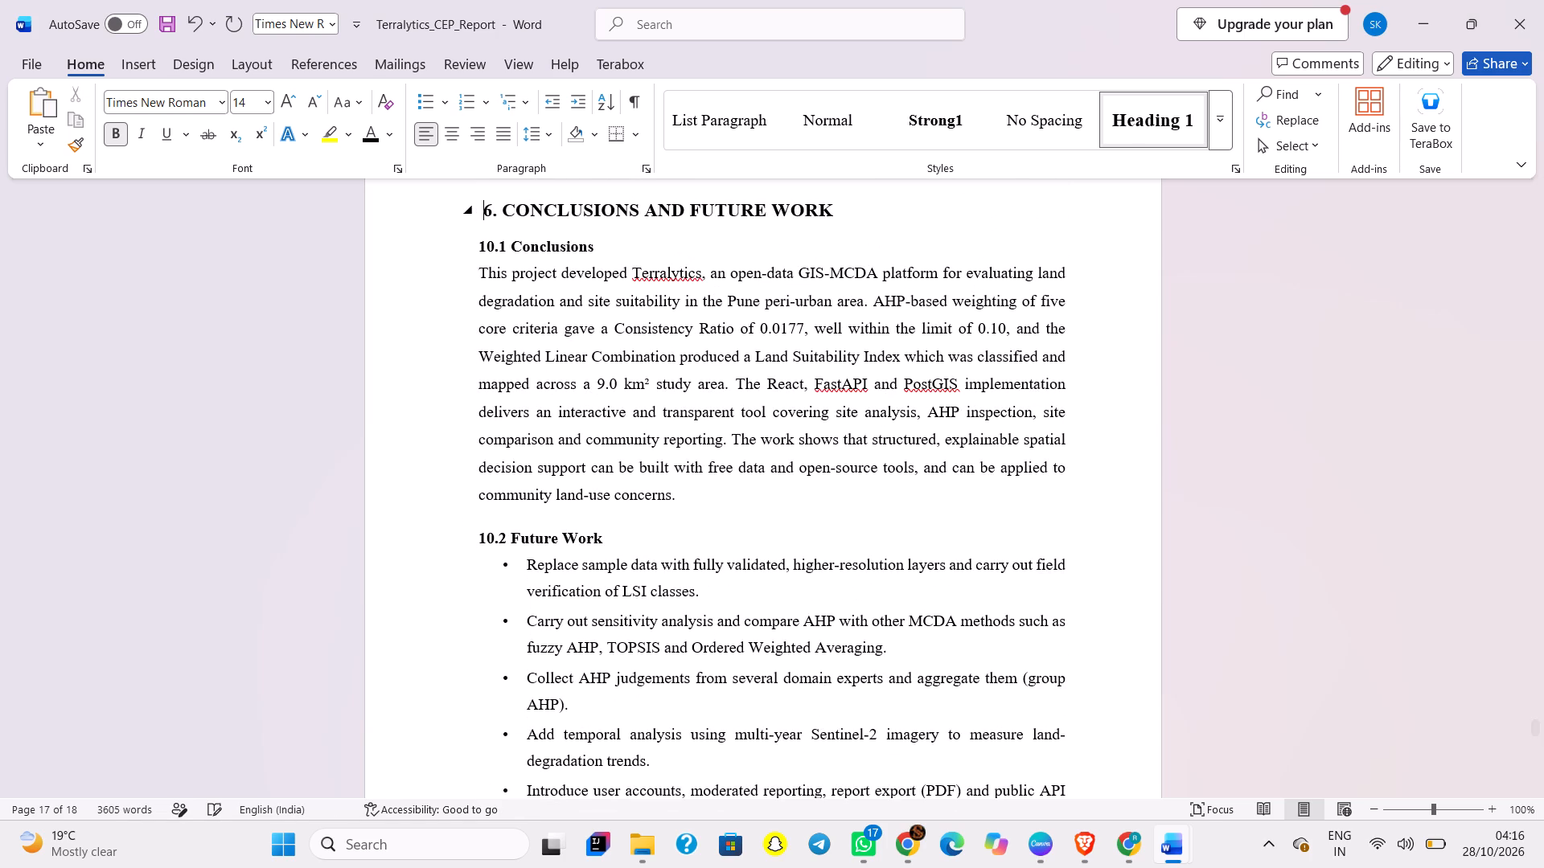
key(space)
key(space)
key(space)
key(space)
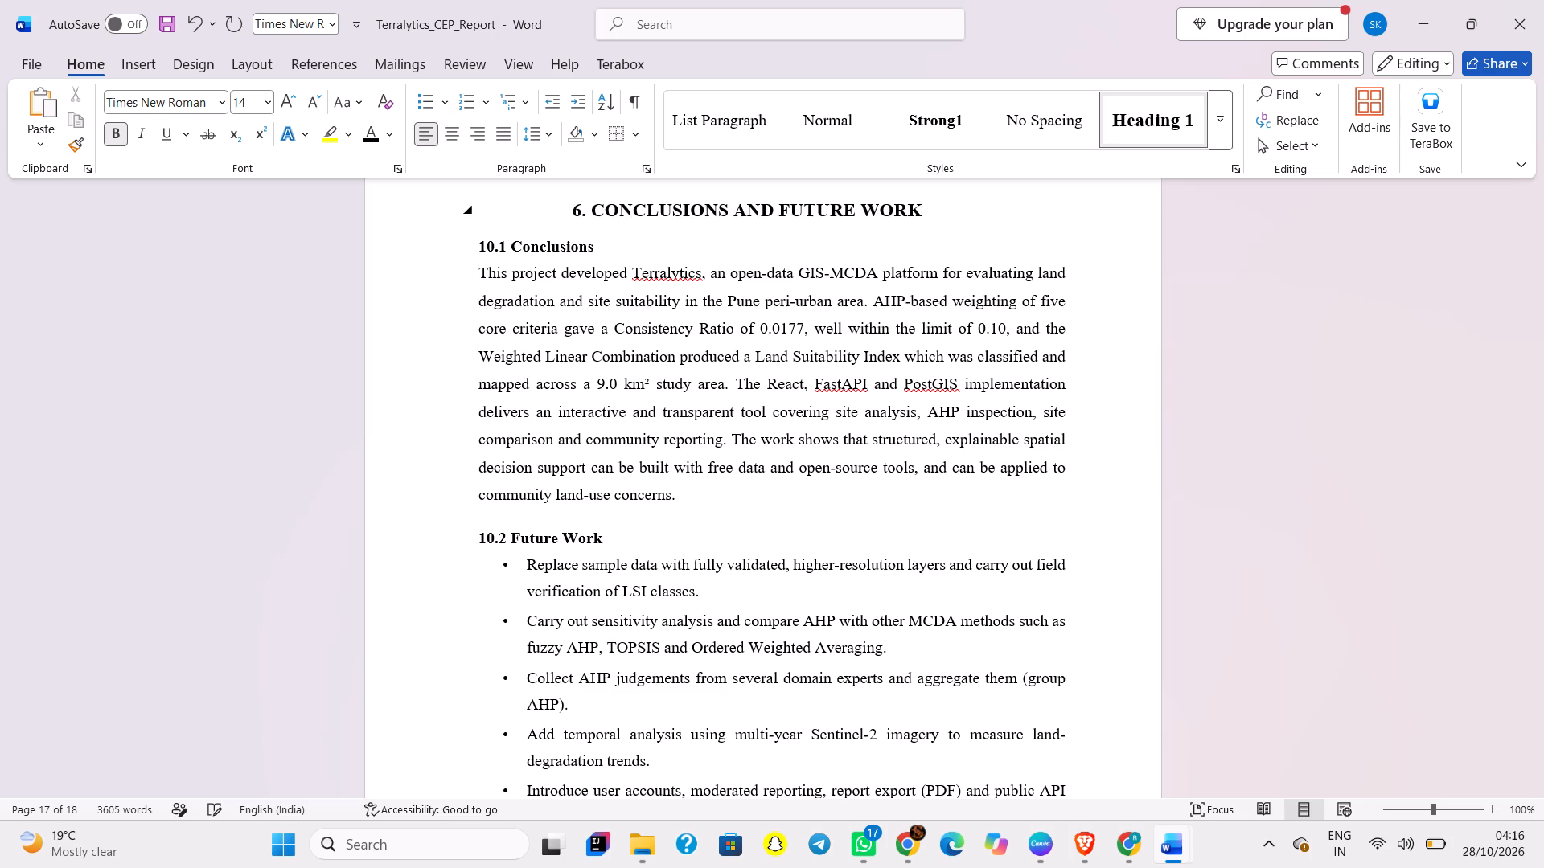
key(space)
key(space)
key(space)
key(space)
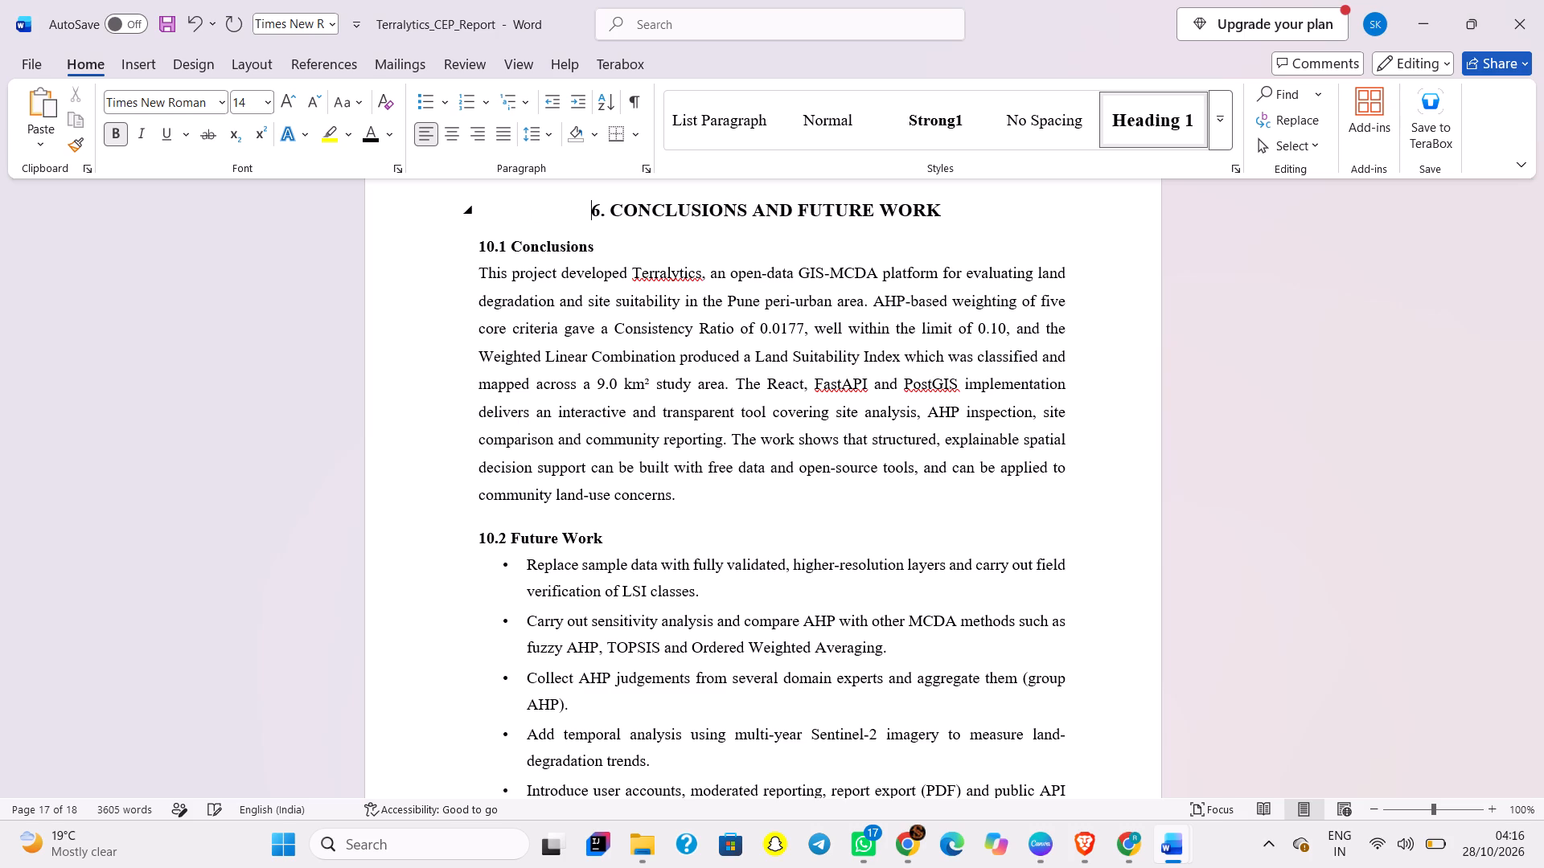
Renumber the subheading "Conclusions" as 6.1.
click(492, 240)
key(BackSpace)
key(BackSpace)
key(6)
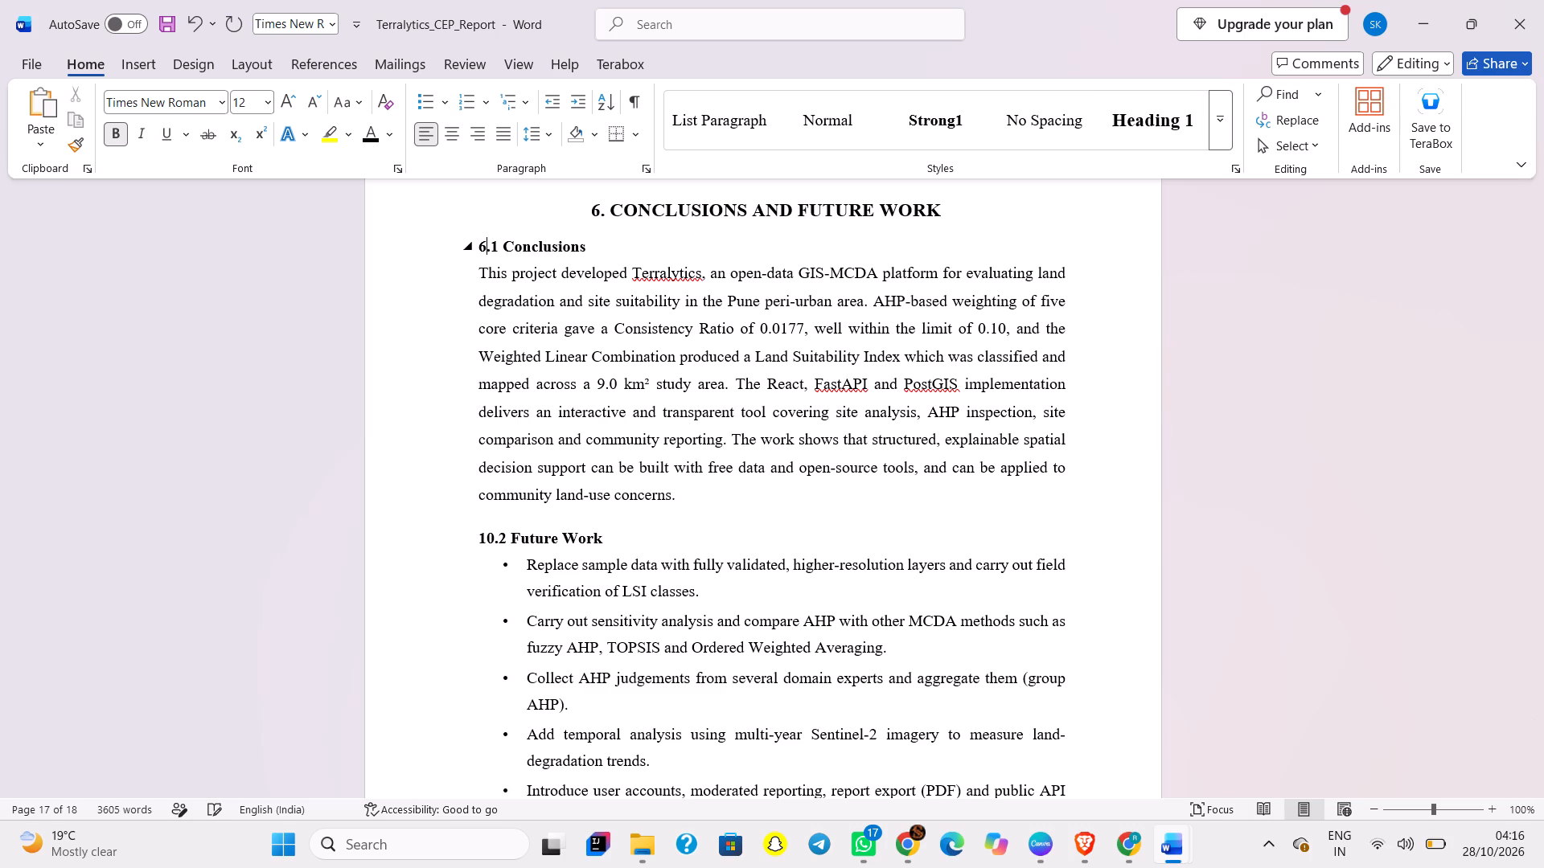
Renumber the subheading "Future Work" as 6.2.
click(494, 542)
key(BackSpace)
key(BackSpace)
key(6)
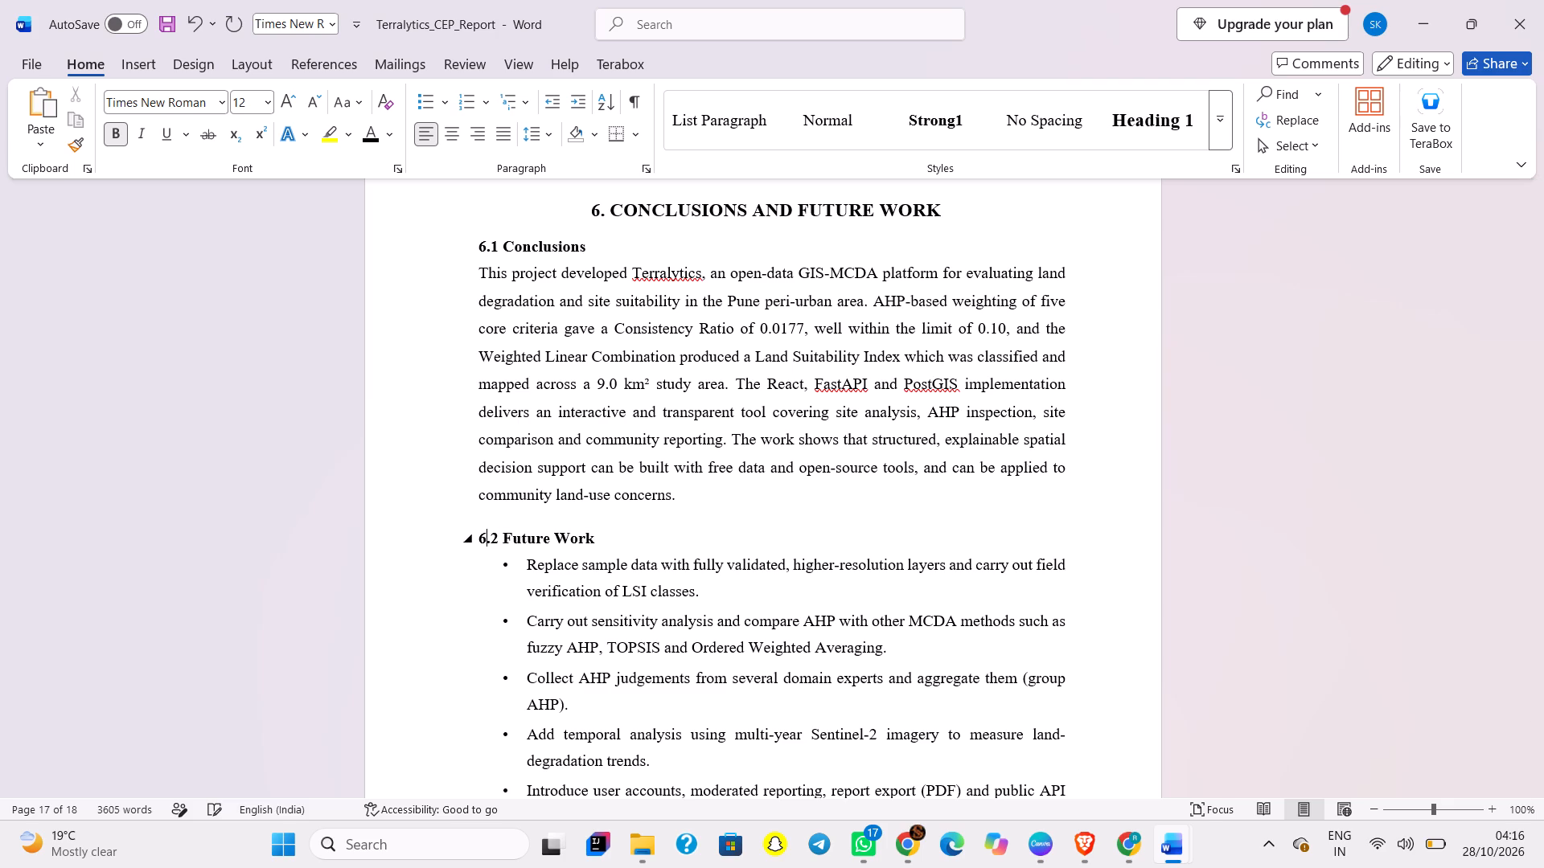
Renumber the chapter heading "REFERENCES" as 7.
scroll(494, 542, down, 5)
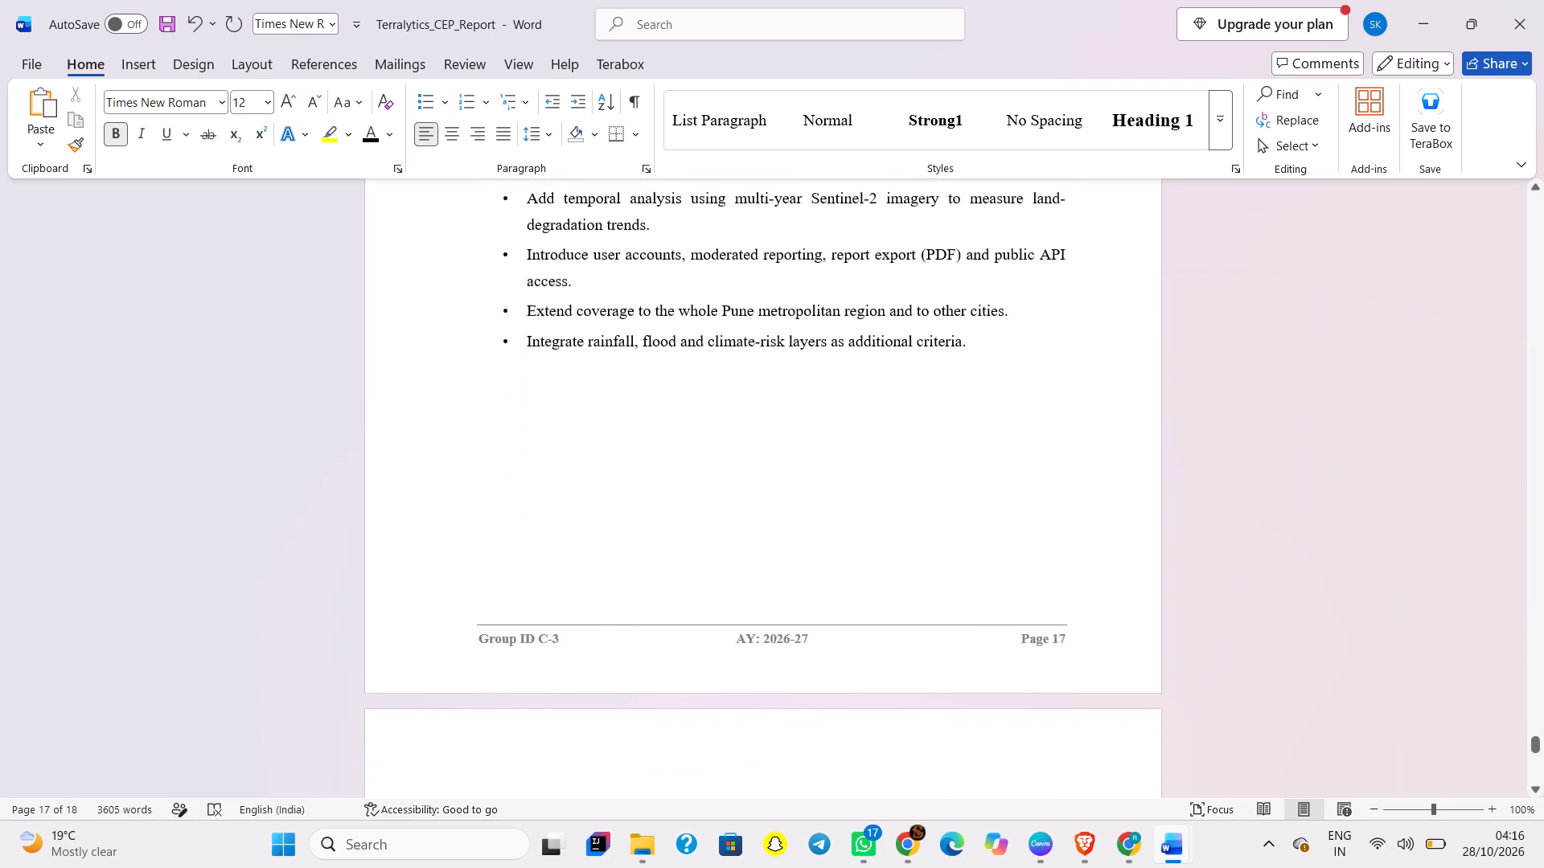
scroll(494, 542, down, 3)
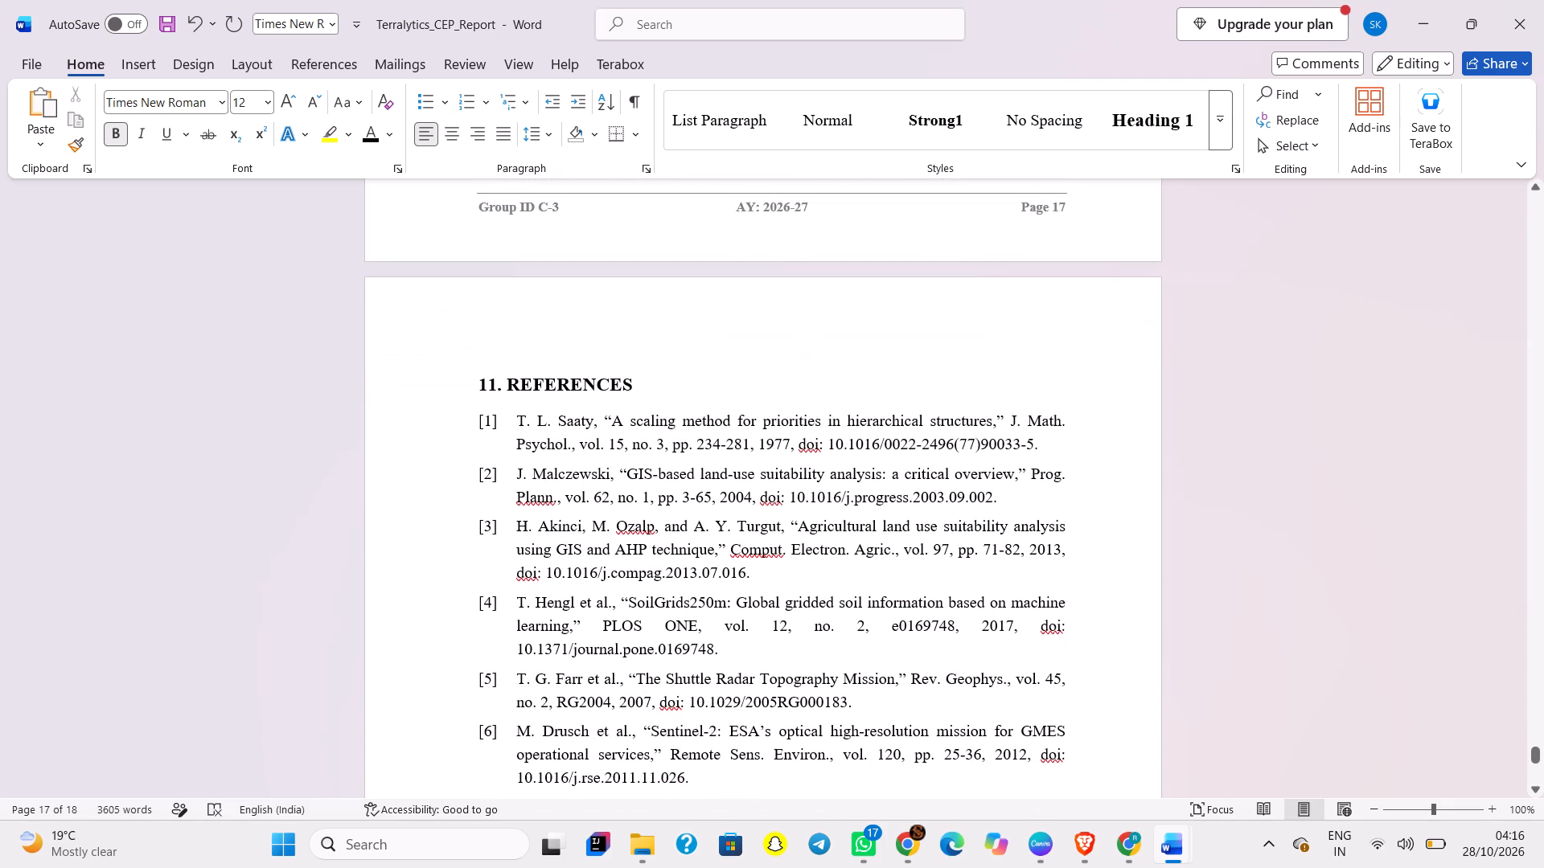
click(495, 392)
key(BackSpace)
key(BackSpace)
key(7)
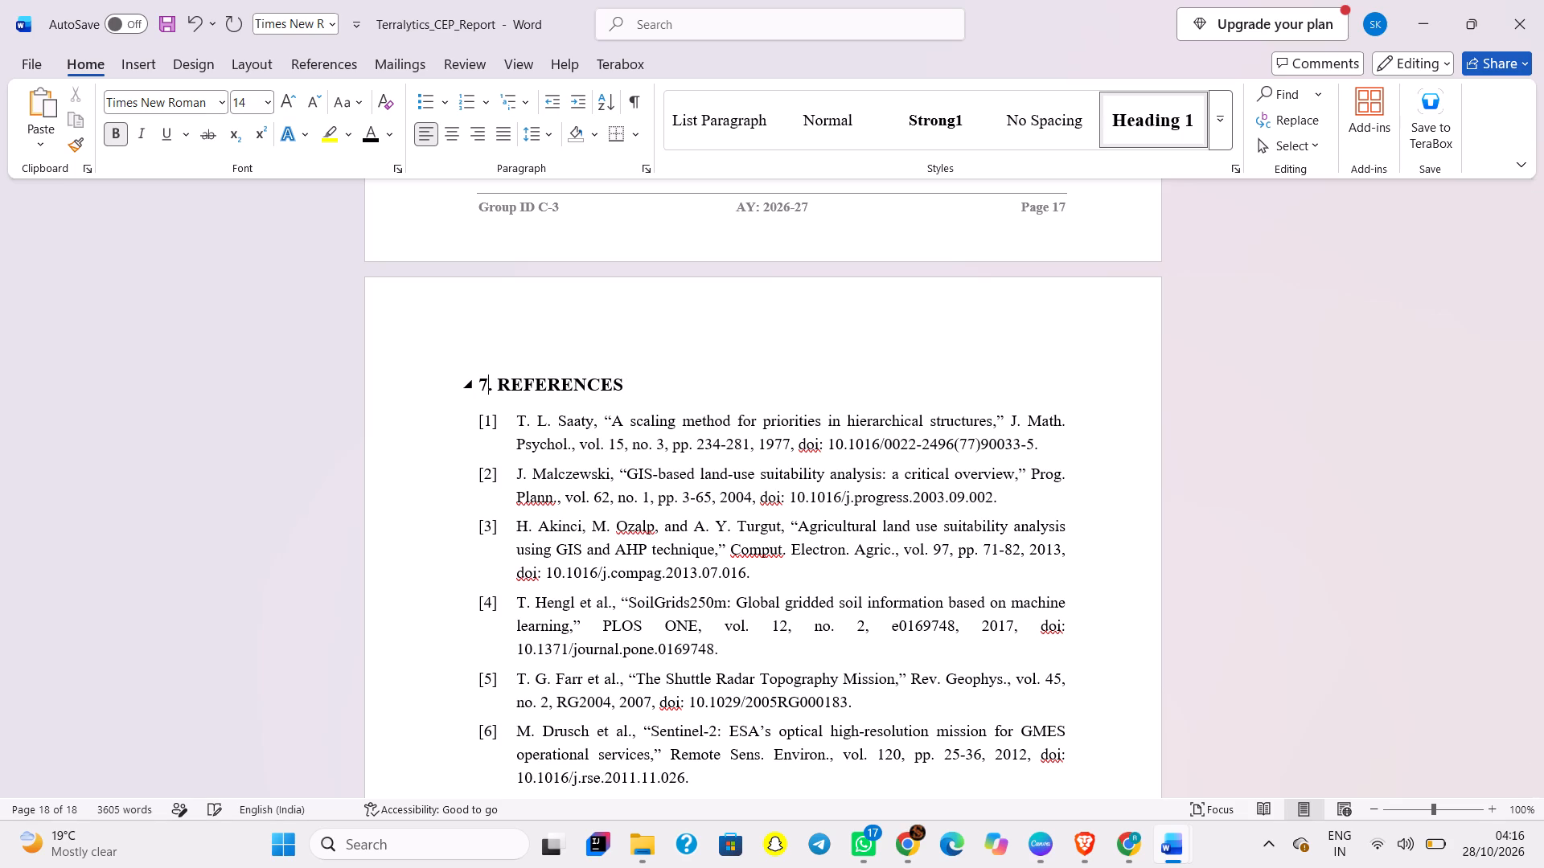
Insert leading spaces before the heading "7. REFERENCES" to centre it on the page.
click(476, 384)
key(space)
key(space)
key(space)
key(space)
key(space)
key(space)
key(space)
key(space)
key(space)
key(space)
key(space)
key(space)
key(space)
key(space)
key(space)
key(space)
key(space)
key(space)
key(space)
key(space)
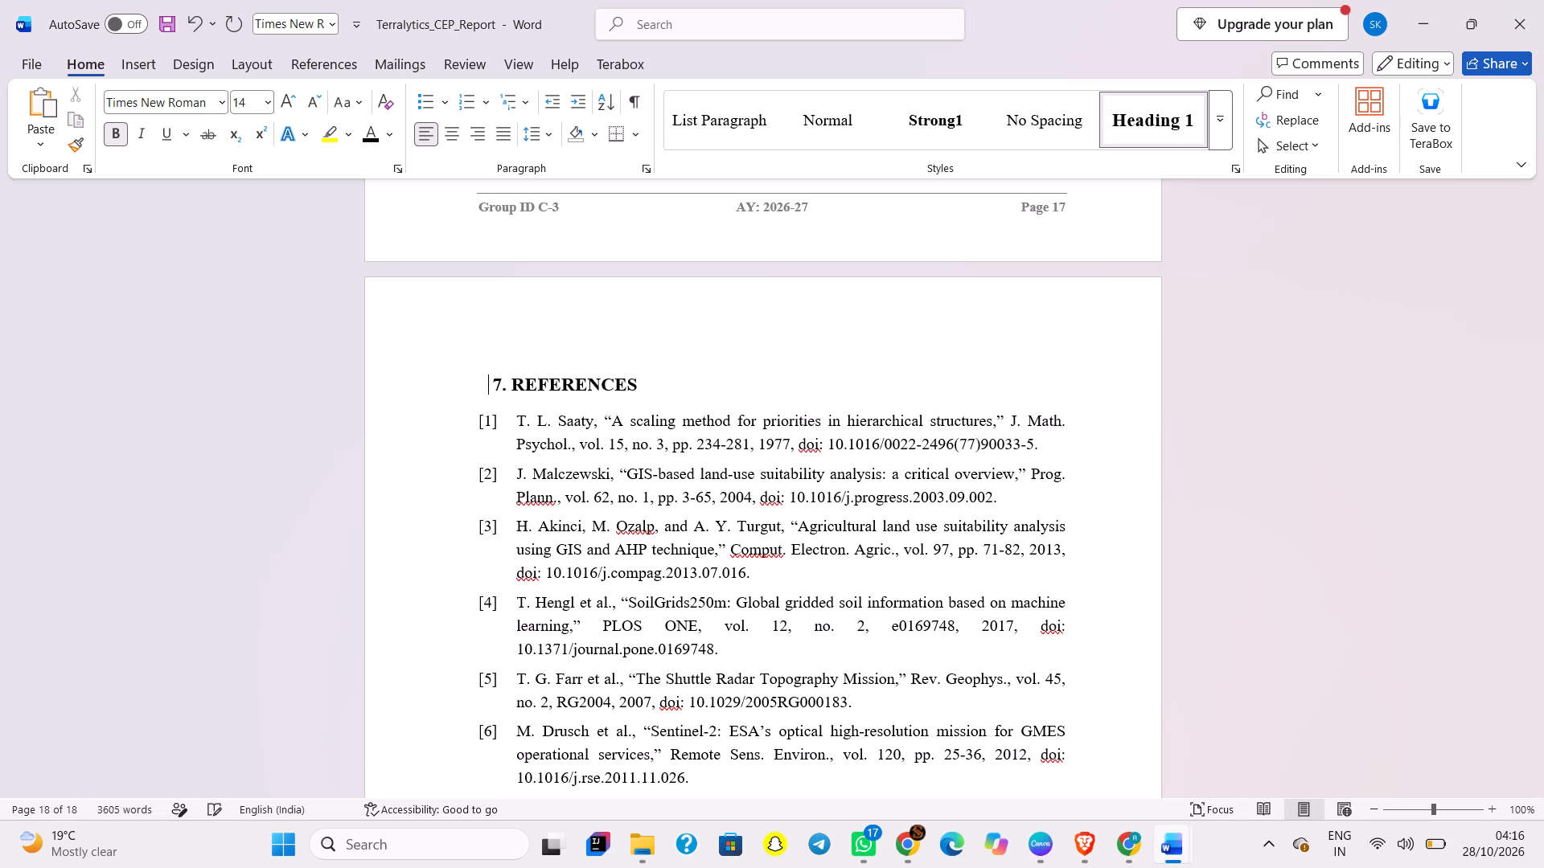
key(space)
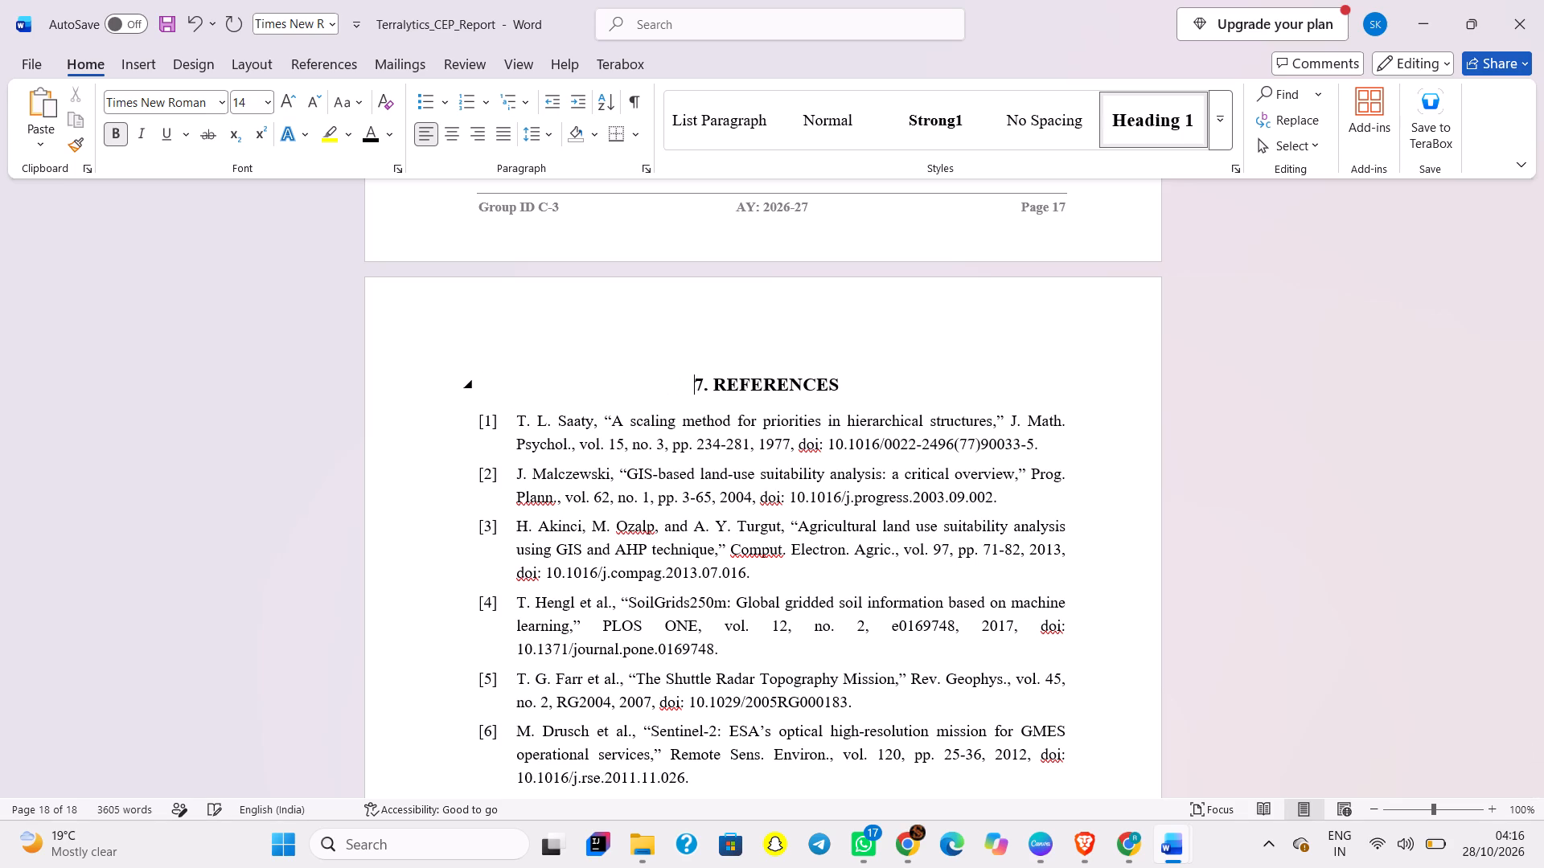
Check the reference list through to the end of the report, and look back over the chapters to the cover page.
scroll(536, 439, down, 3)
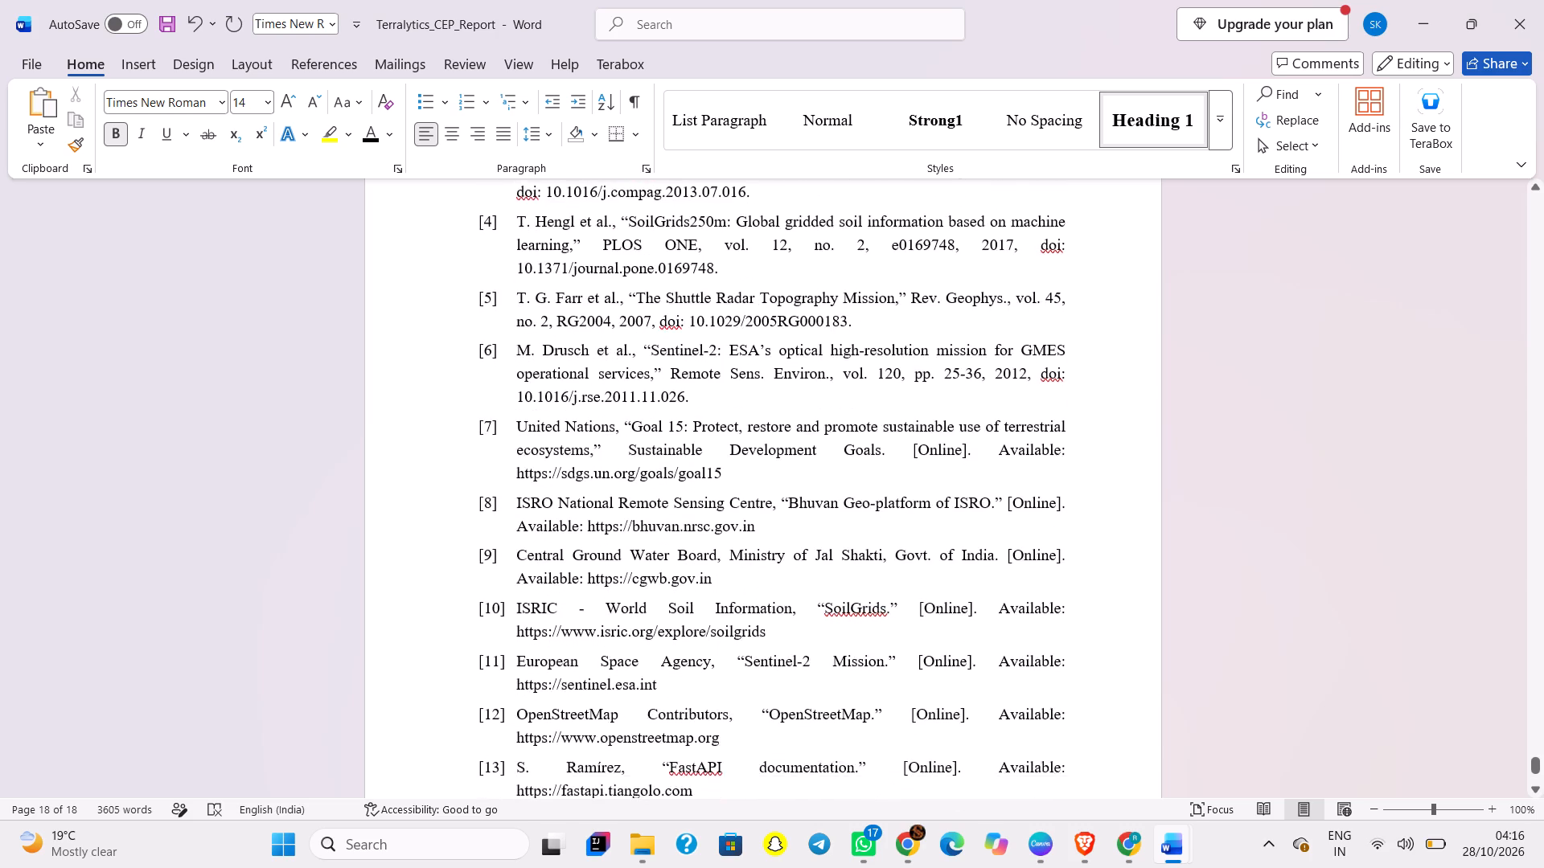
scroll(536, 439, down, 2)
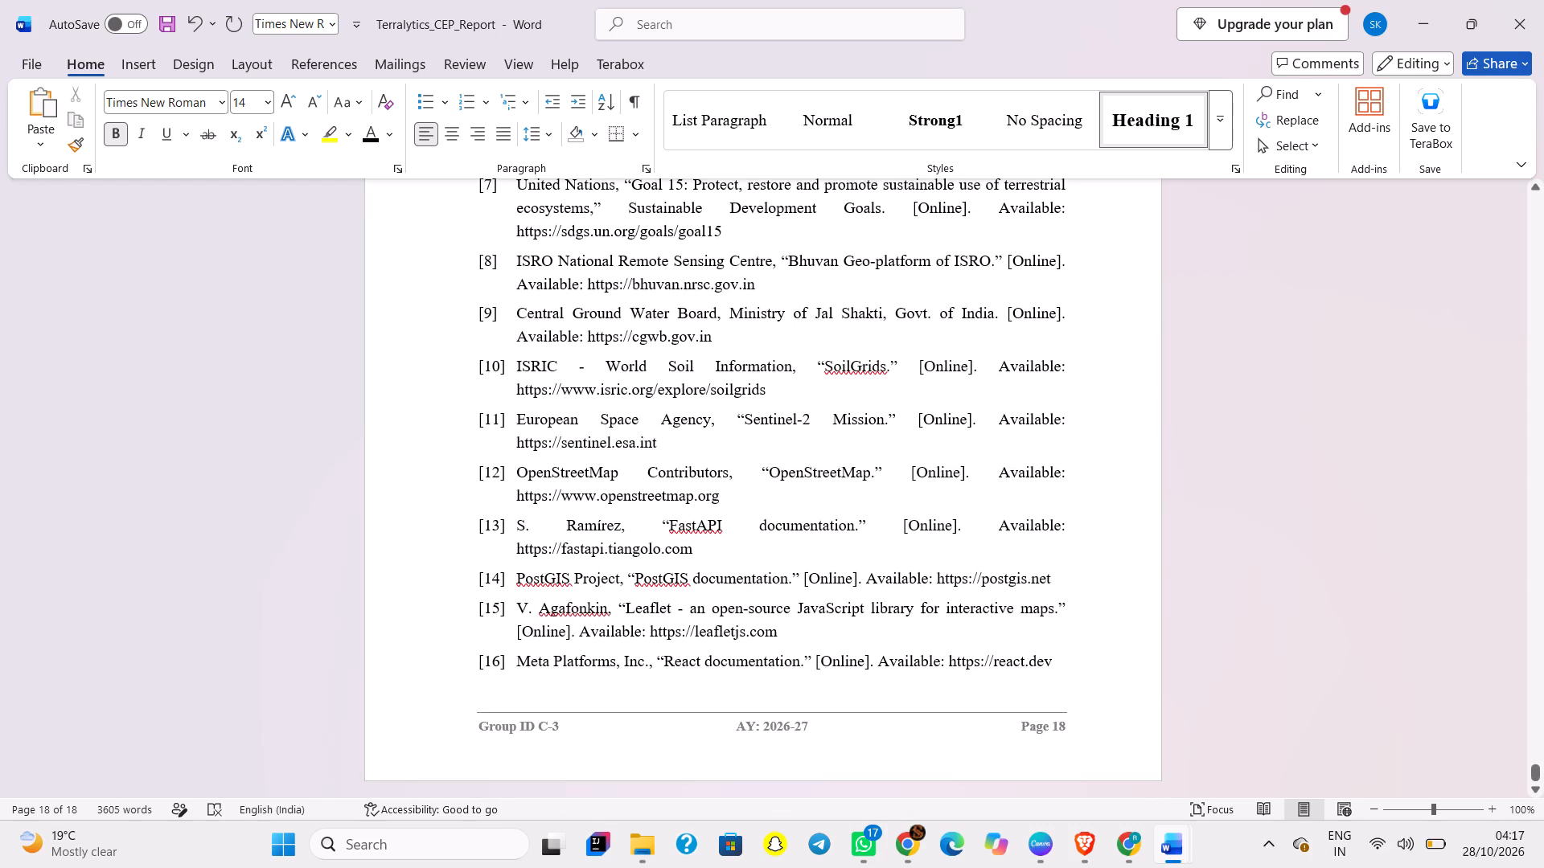
scroll(536, 439, left, 1)
scroll(536, 439, down, 1)
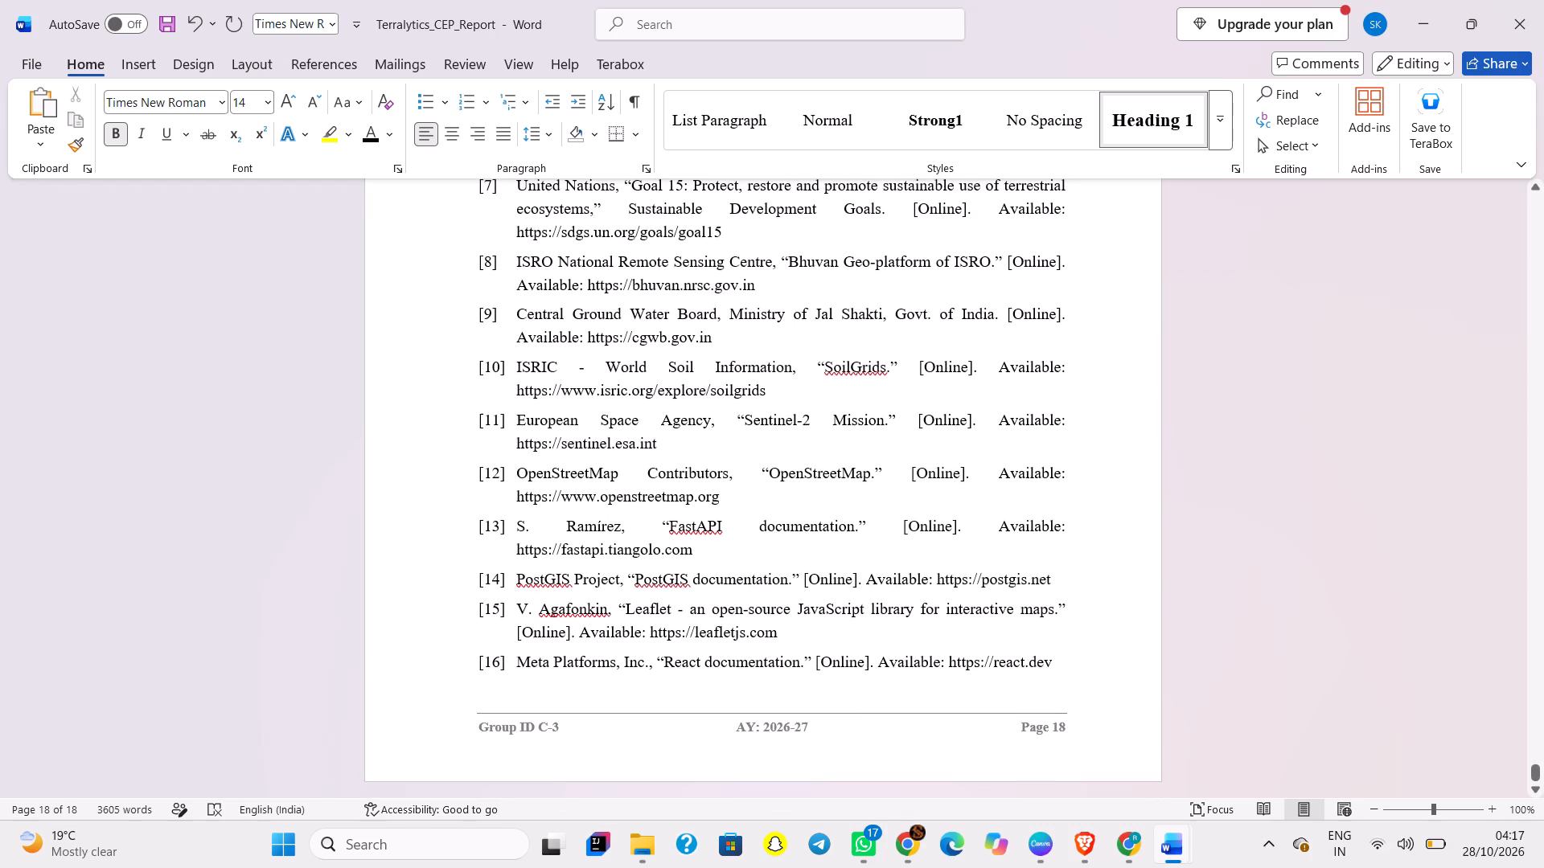
scroll(536, 439, up, 9)
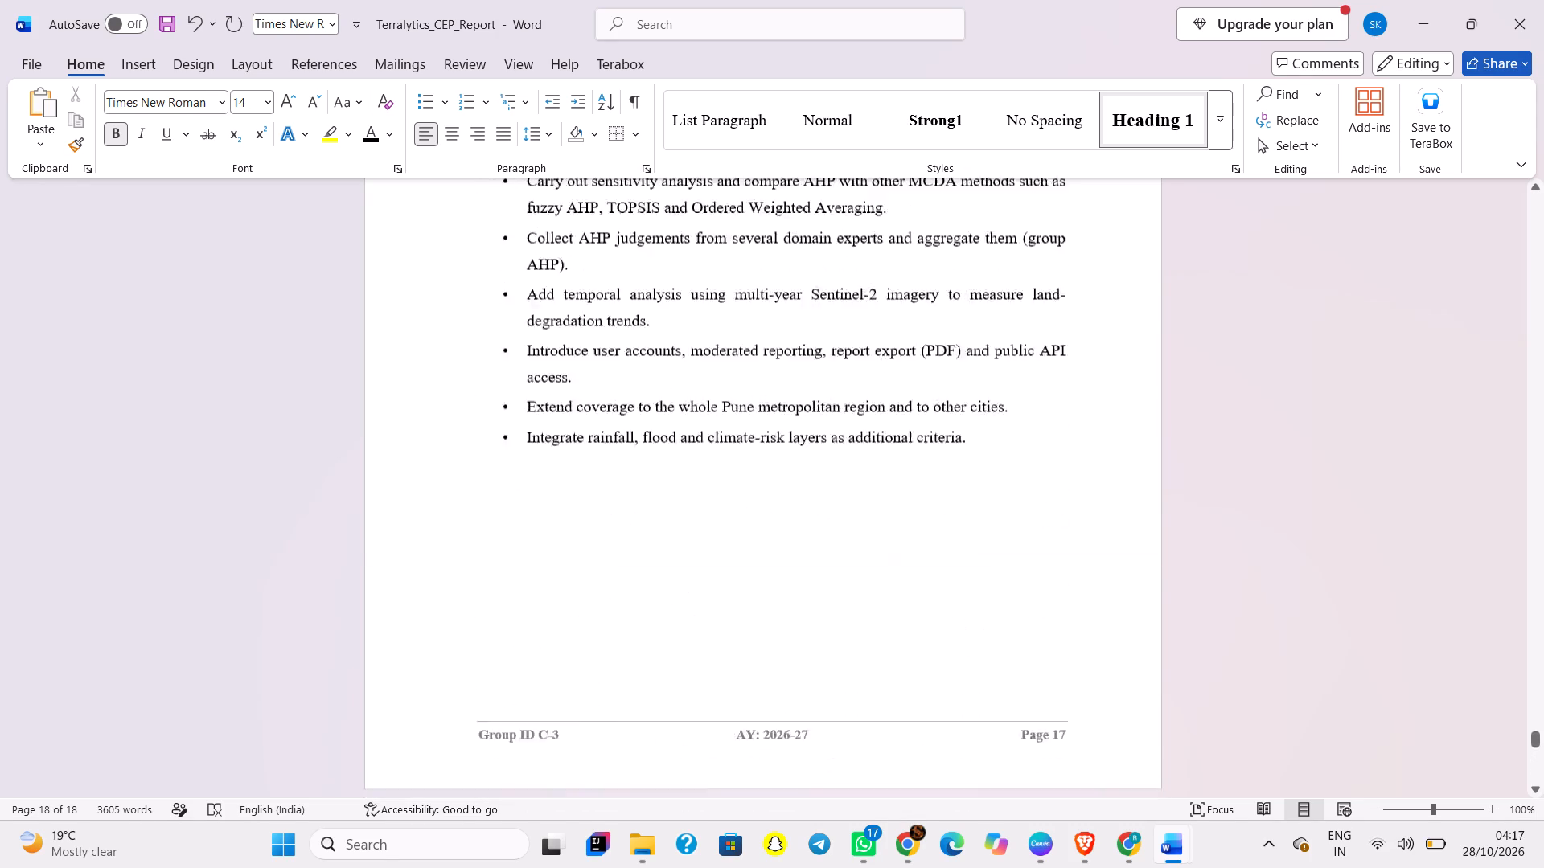
scroll(536, 439, up, 7)
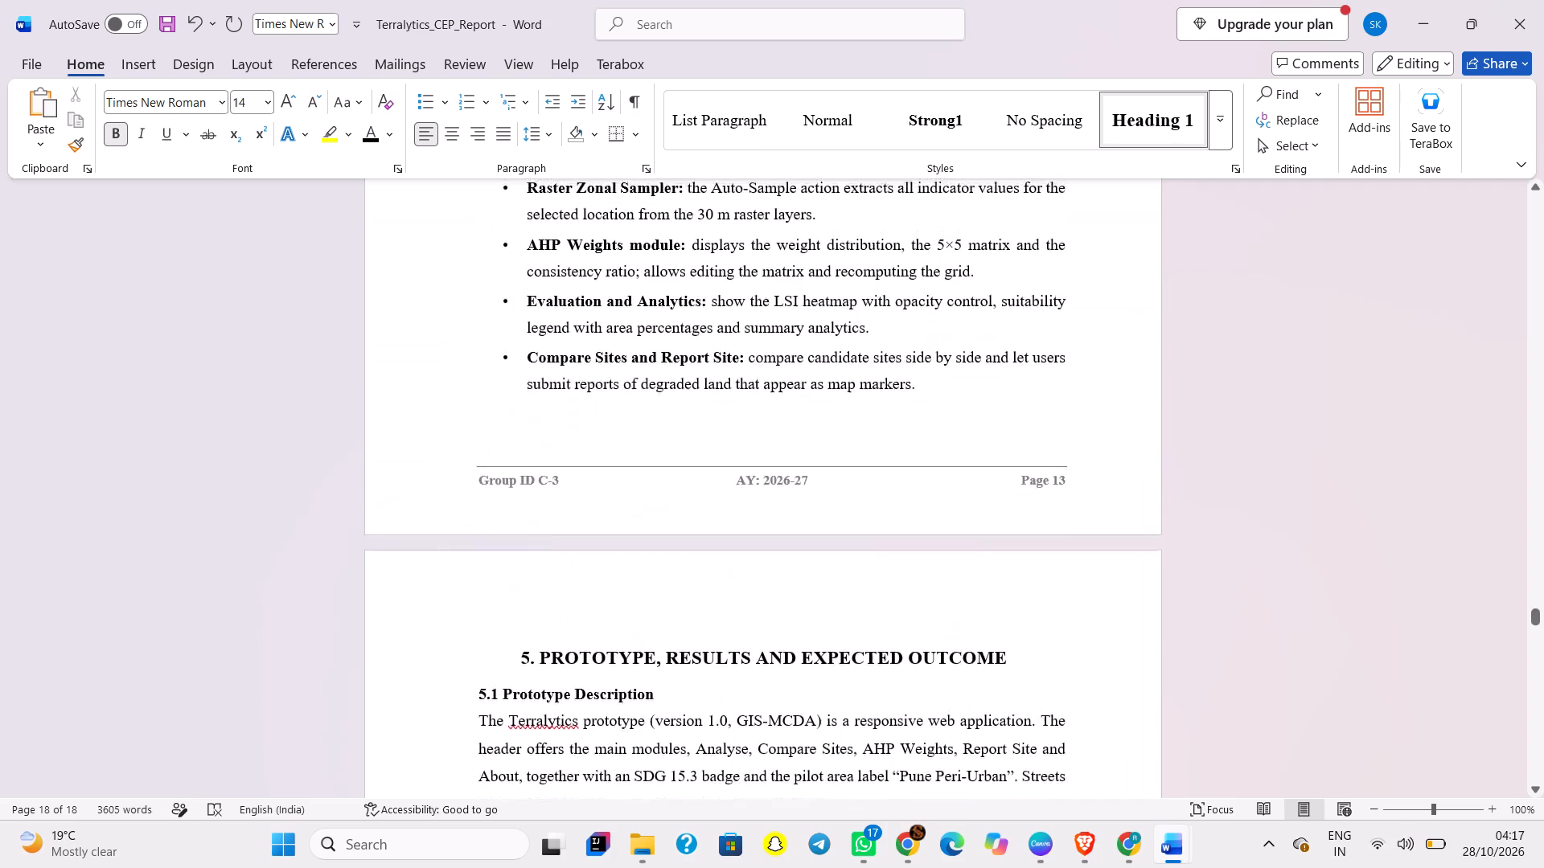
scroll(536, 439, up, 6)
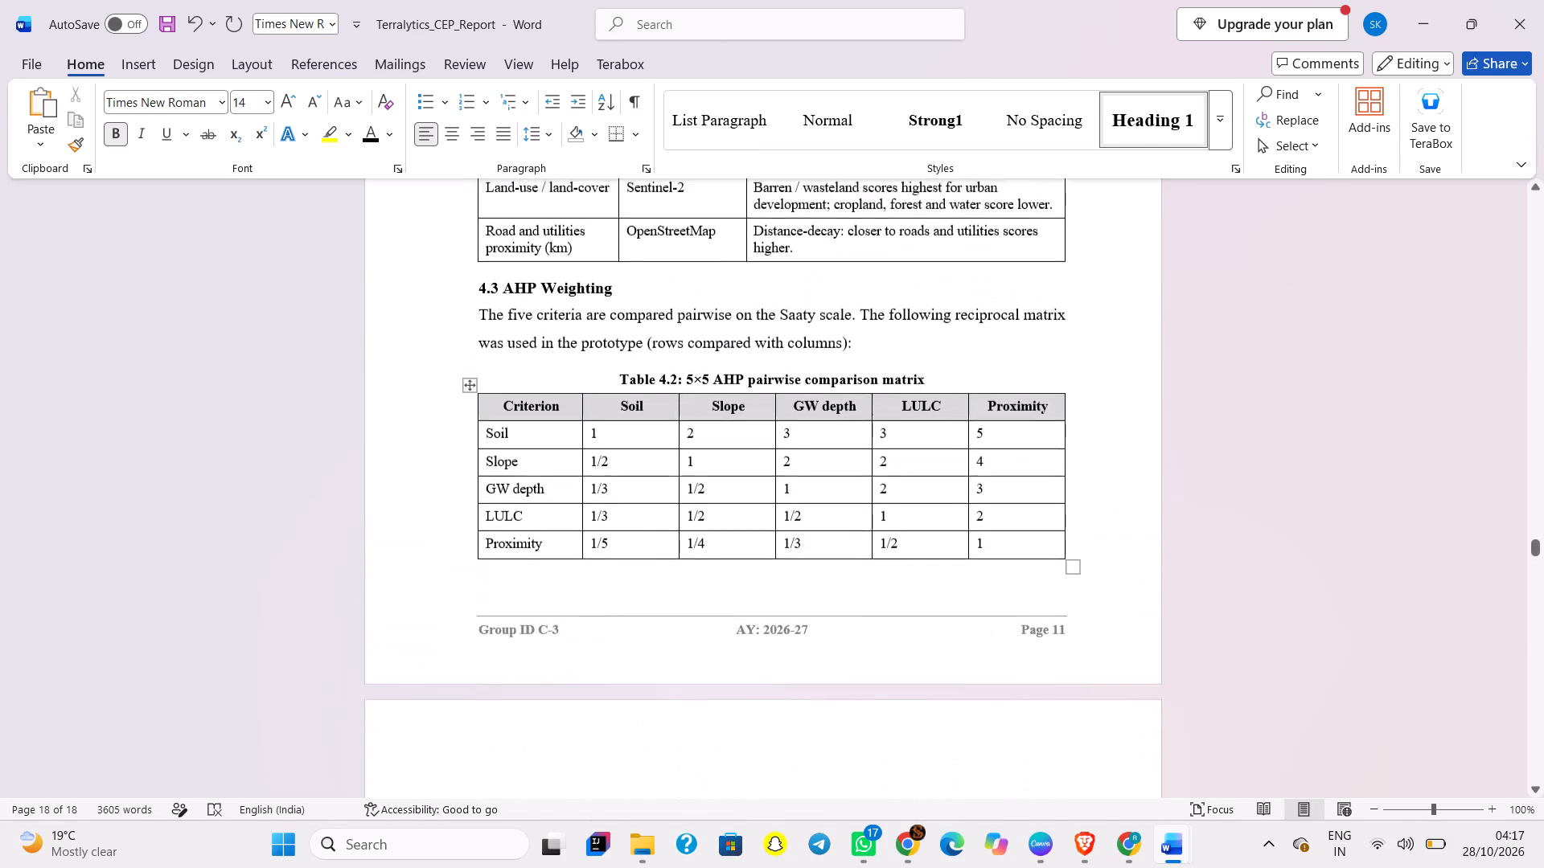
scroll(536, 439, up, 6)
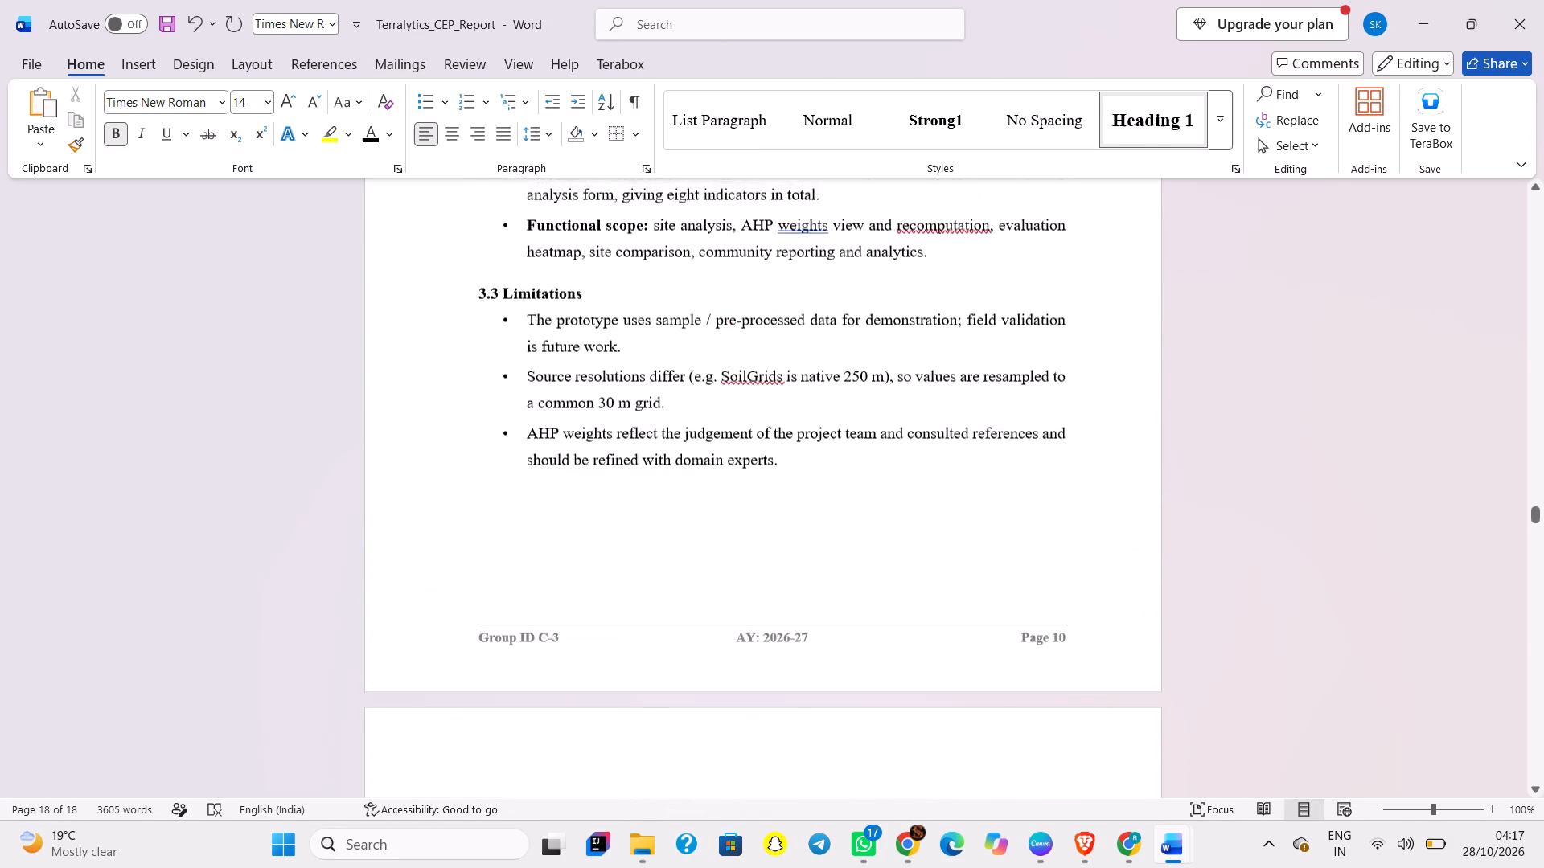
scroll(536, 439, up, 7)
scroll(536, 439, up, 20)
scroll(536, 439, up, 19)
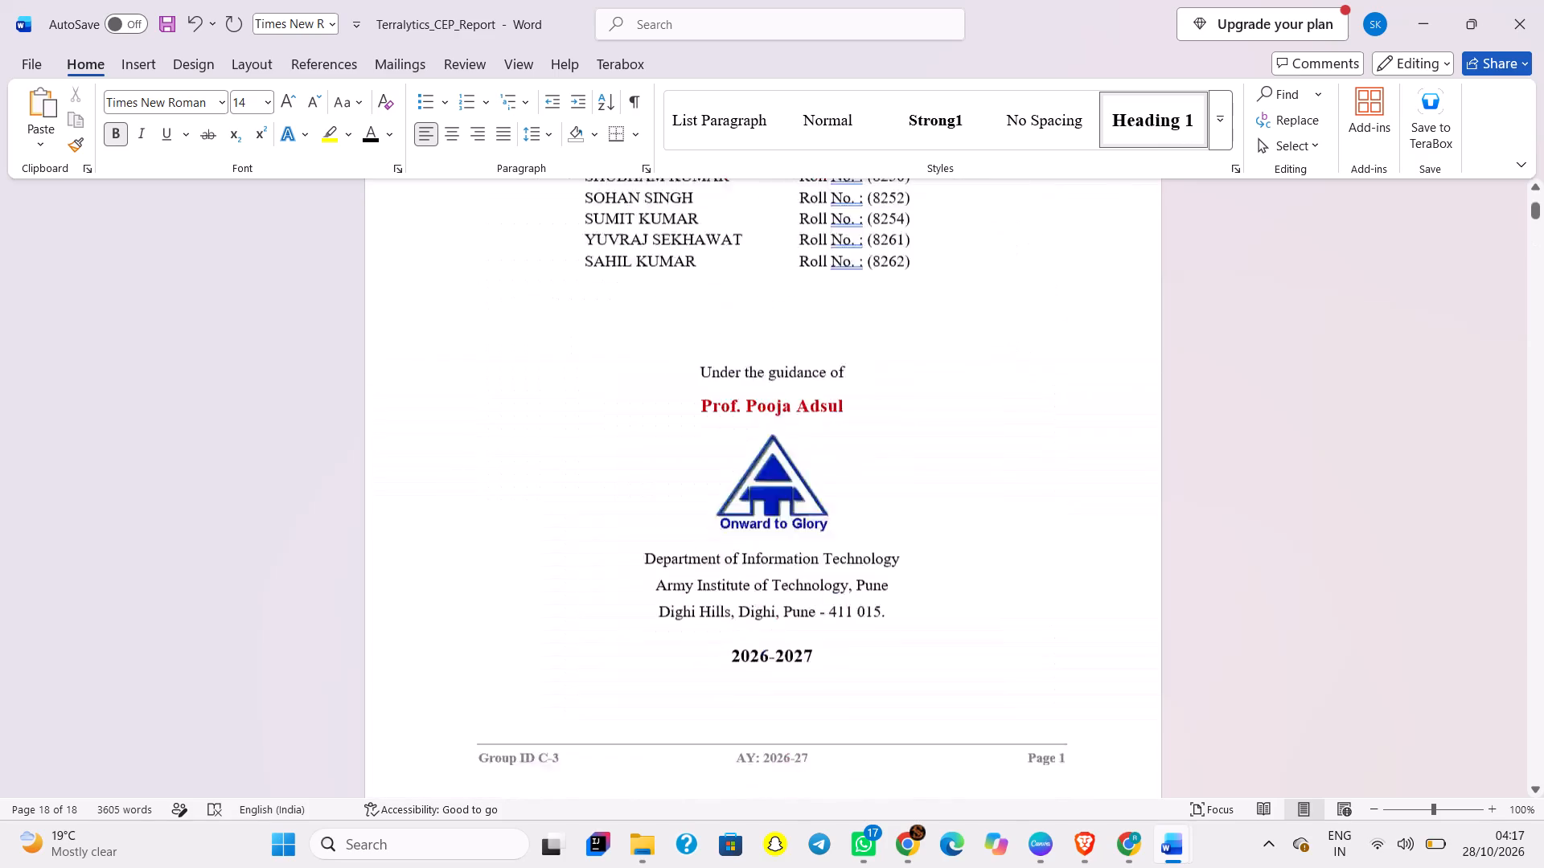
Delete the index entries for "5. DATASET AND DATASET ANALYSIS" and its subsections 5.1 to 5.5.
scroll(536, 439, down, 4)
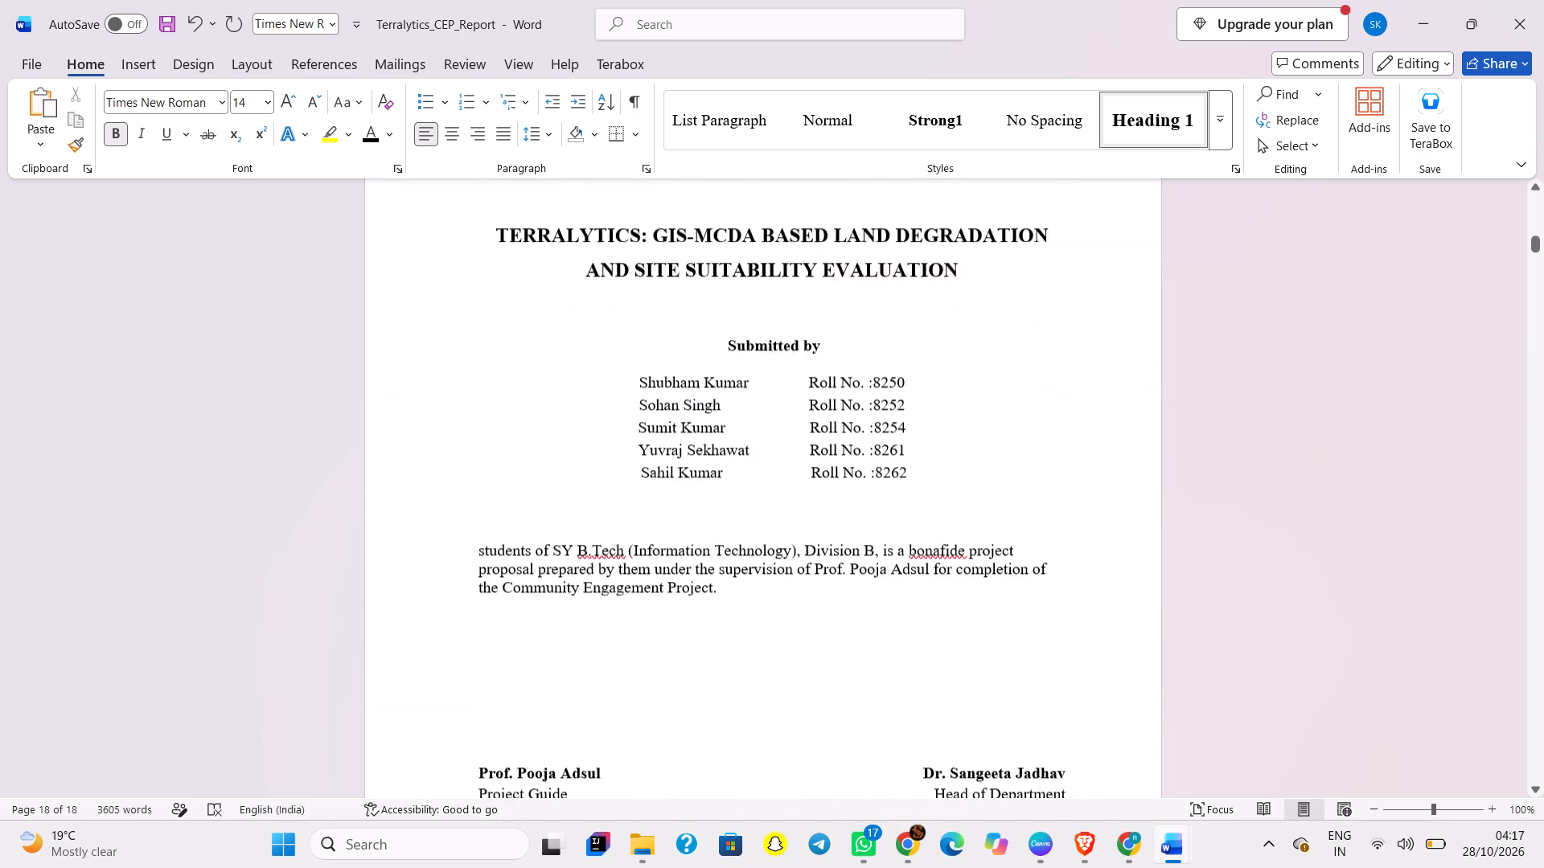
scroll(536, 439, down, 6)
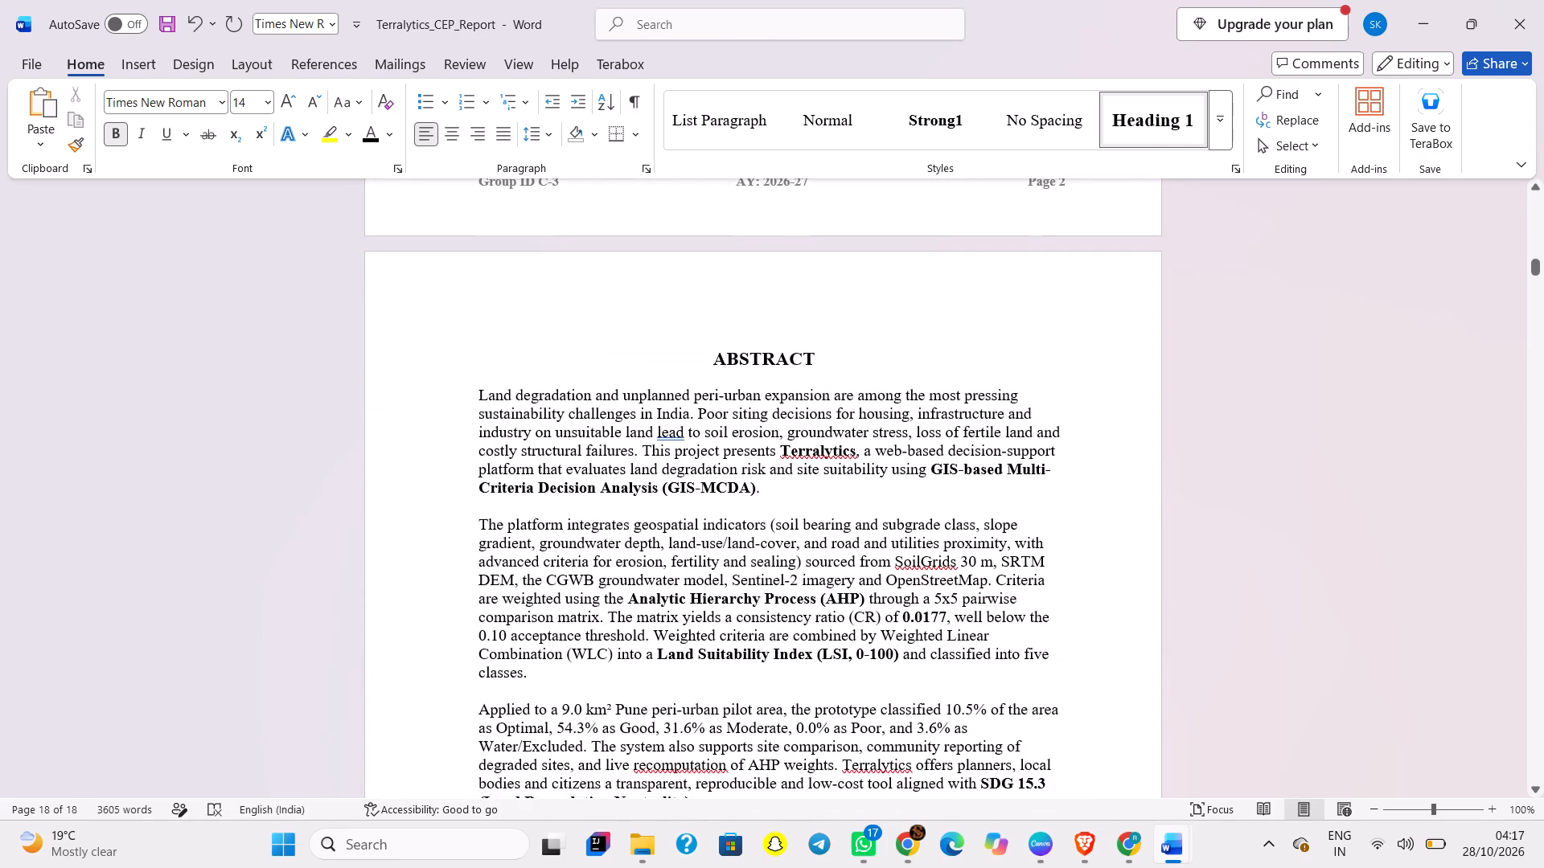
scroll(536, 439, down, 2)
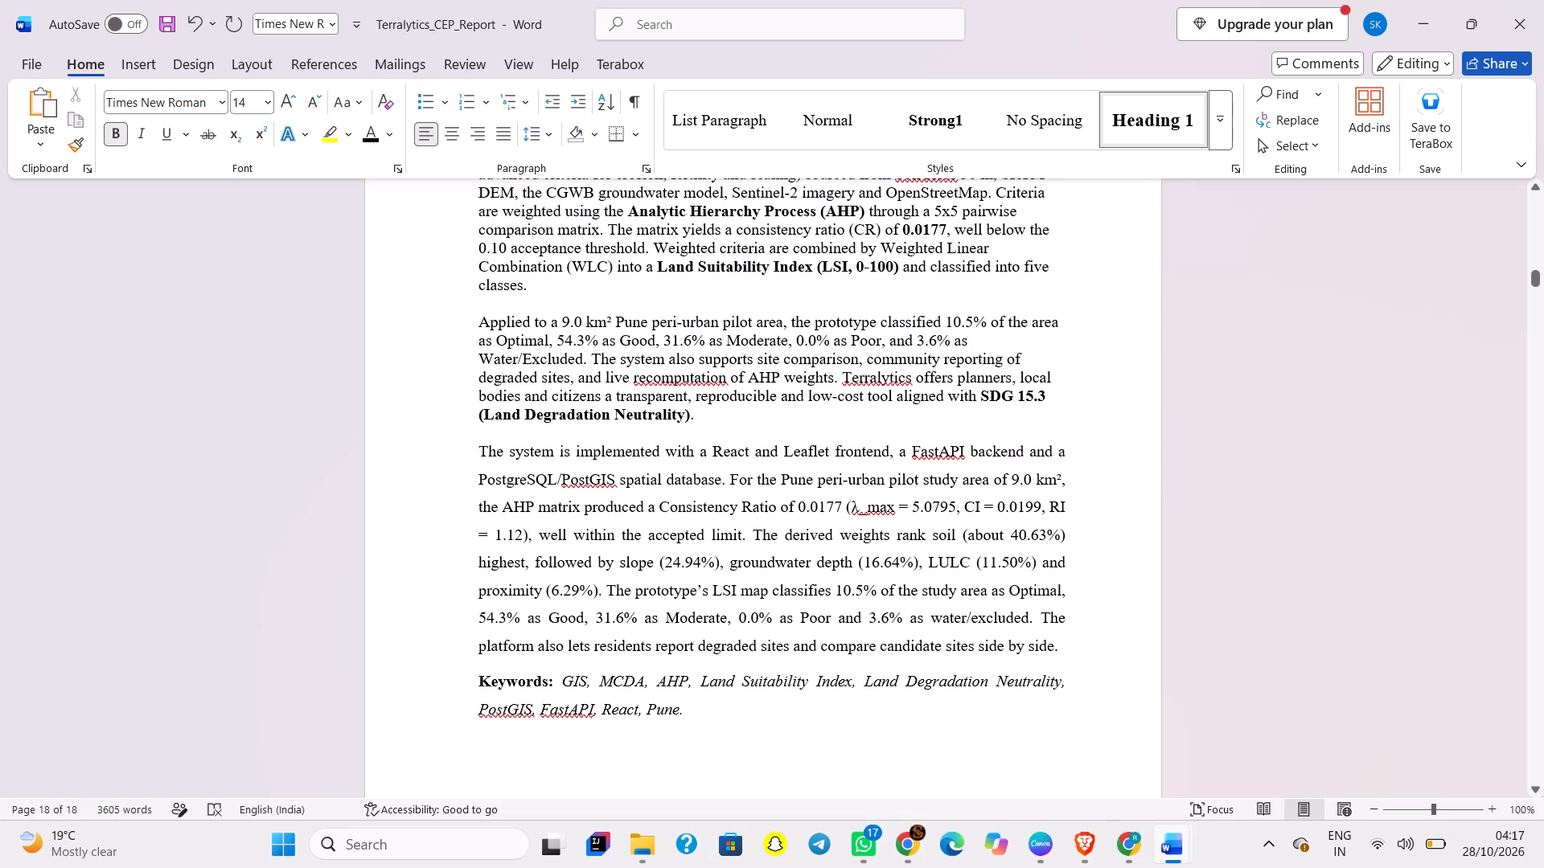
scroll(474, 448, down, 1)
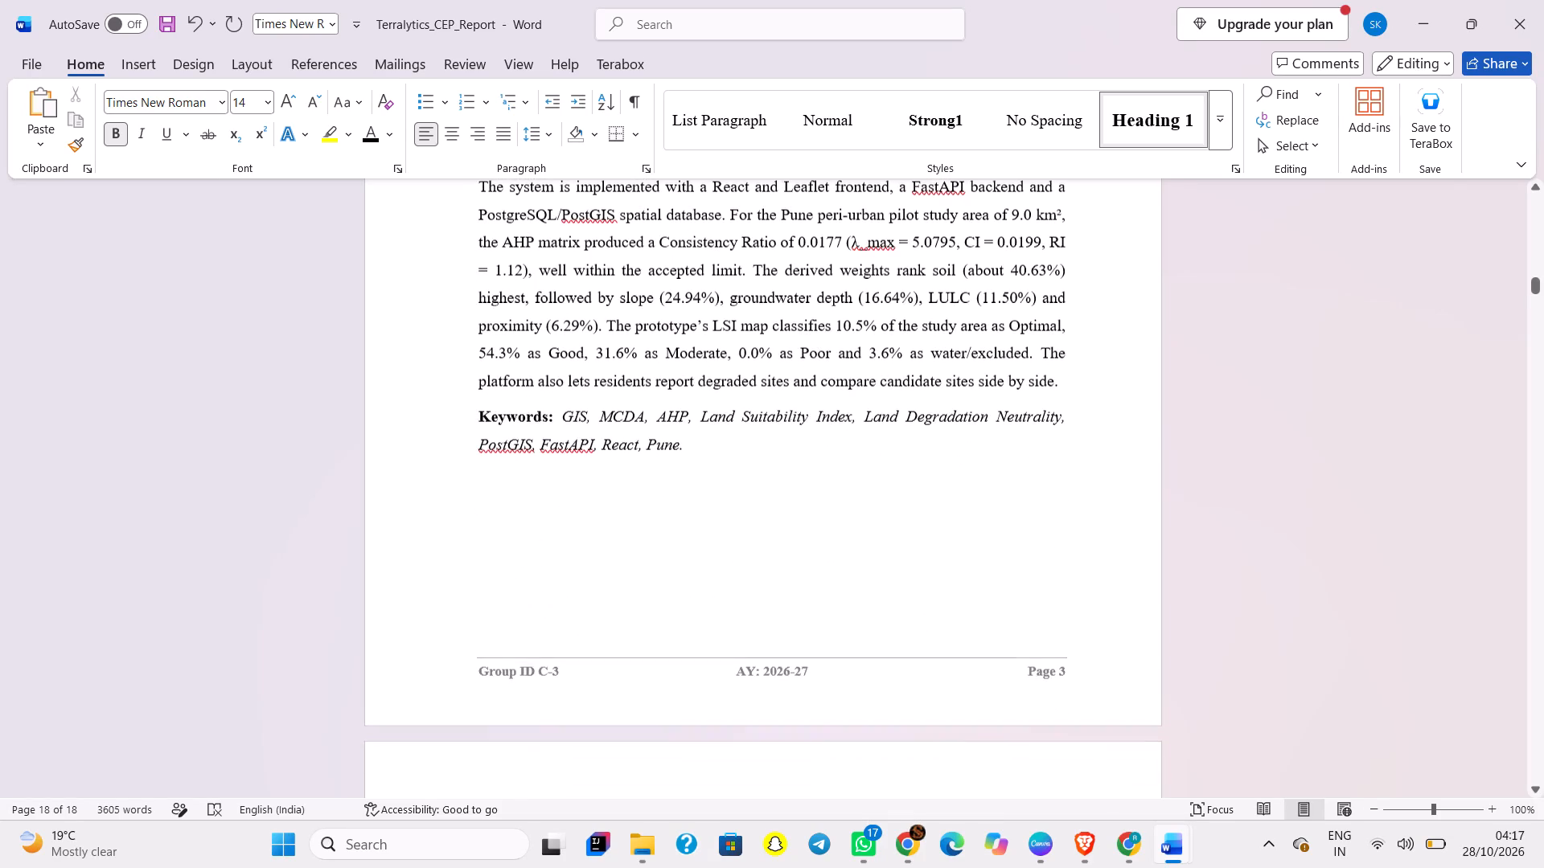
scroll(474, 448, down, 3)
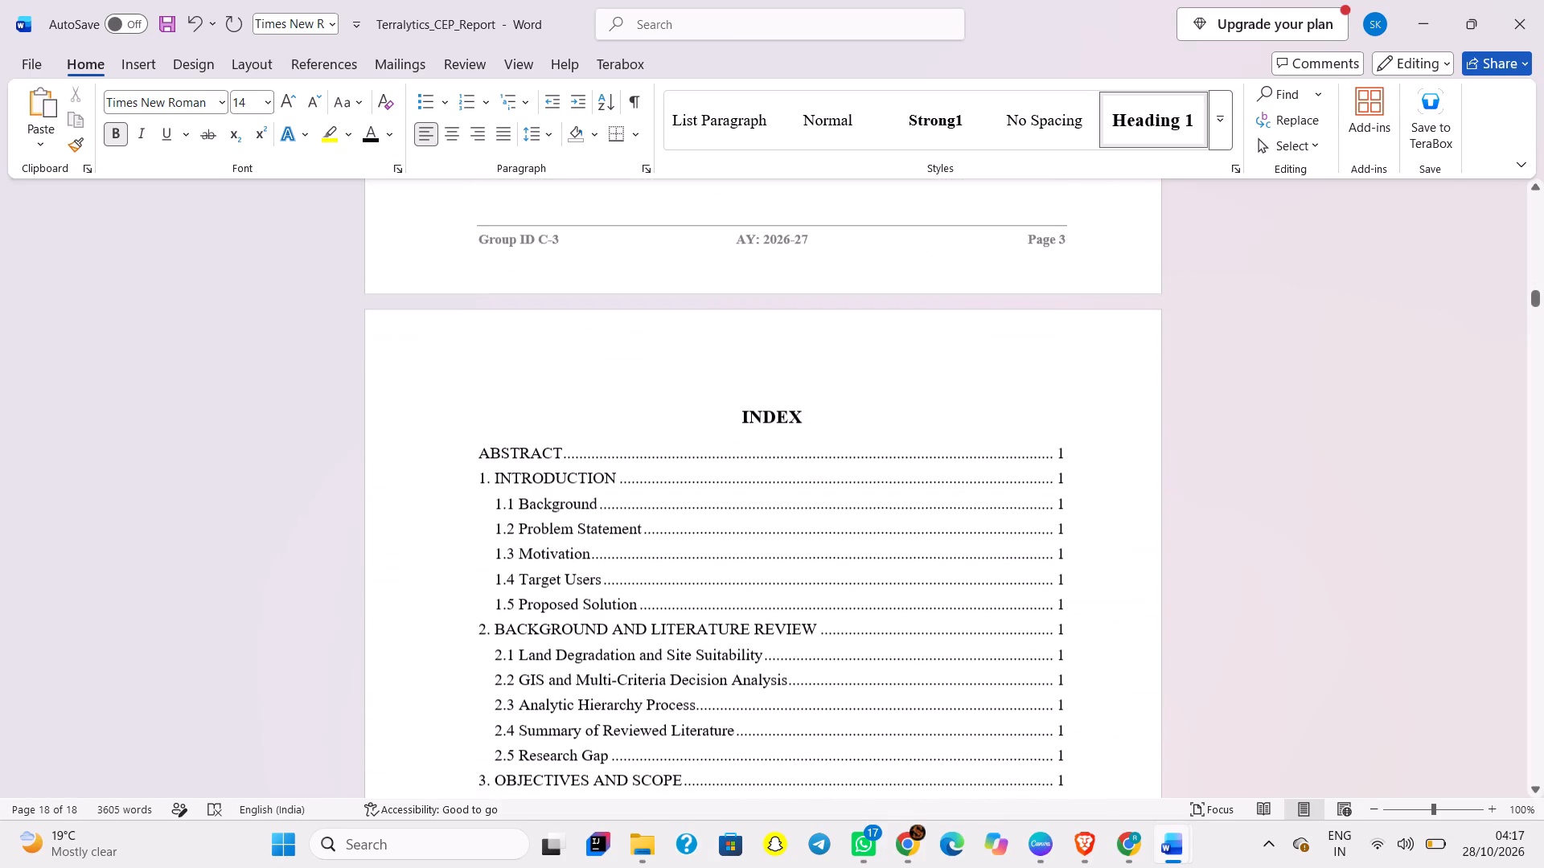
scroll(474, 448, down, 1)
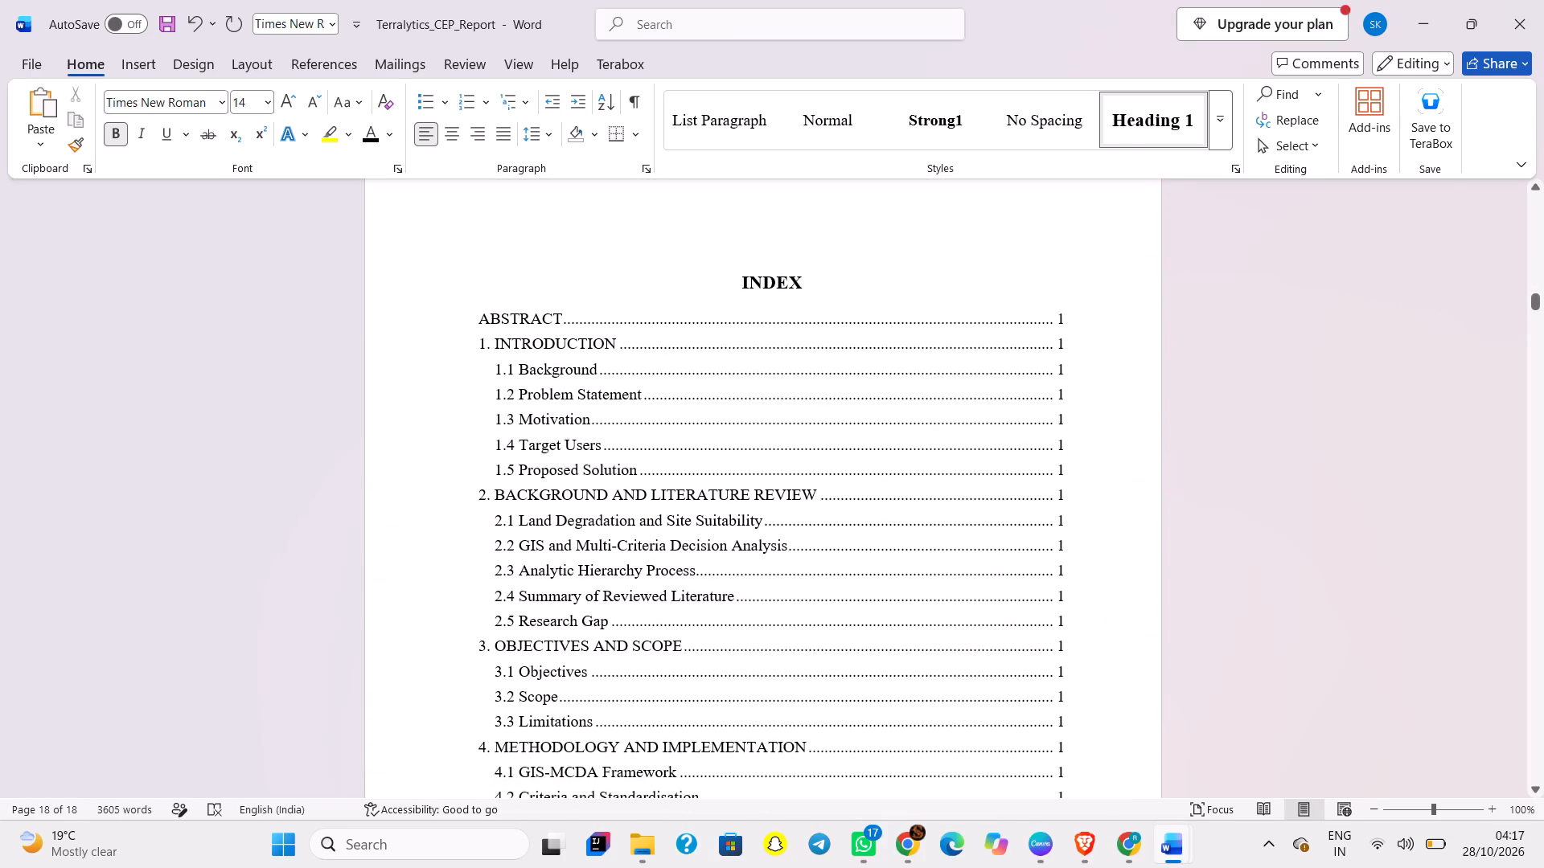
scroll(474, 448, down, 2)
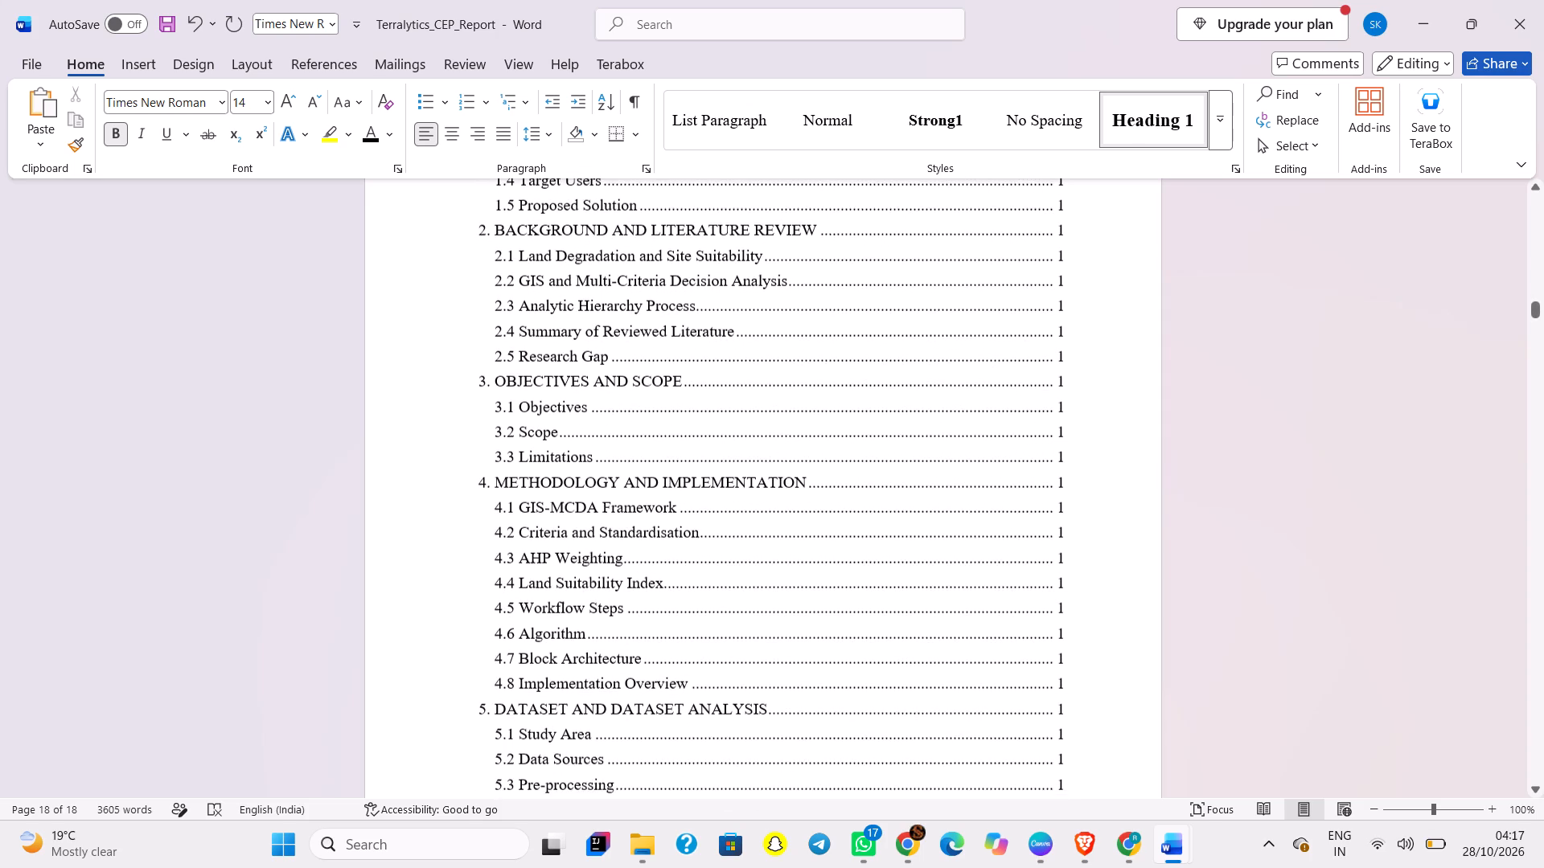
scroll(474, 448, down, 2)
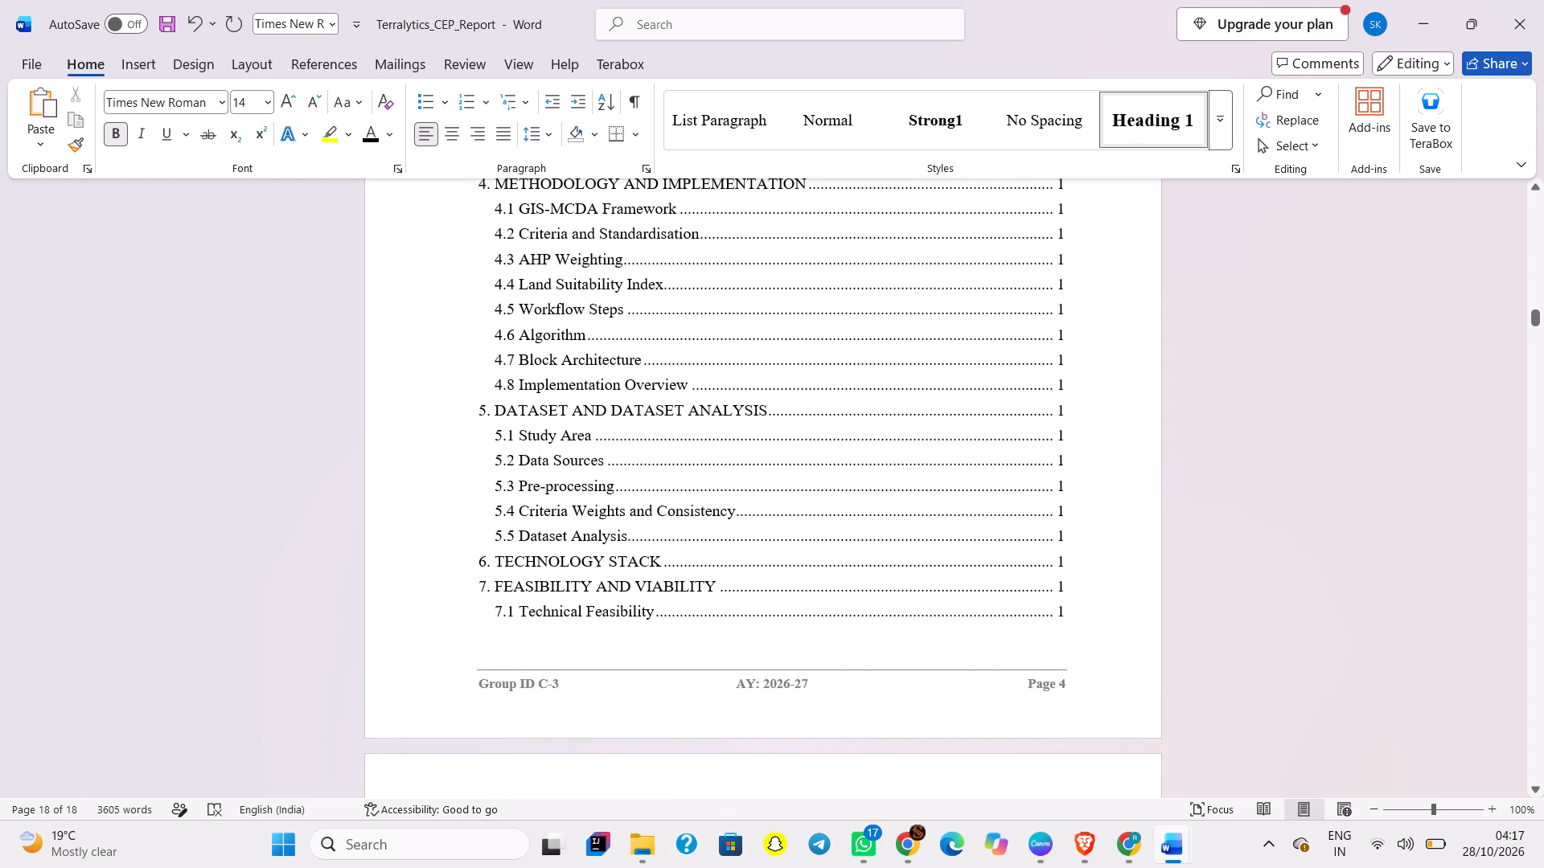
click(479, 413)
drag(479, 413, 545, 448)
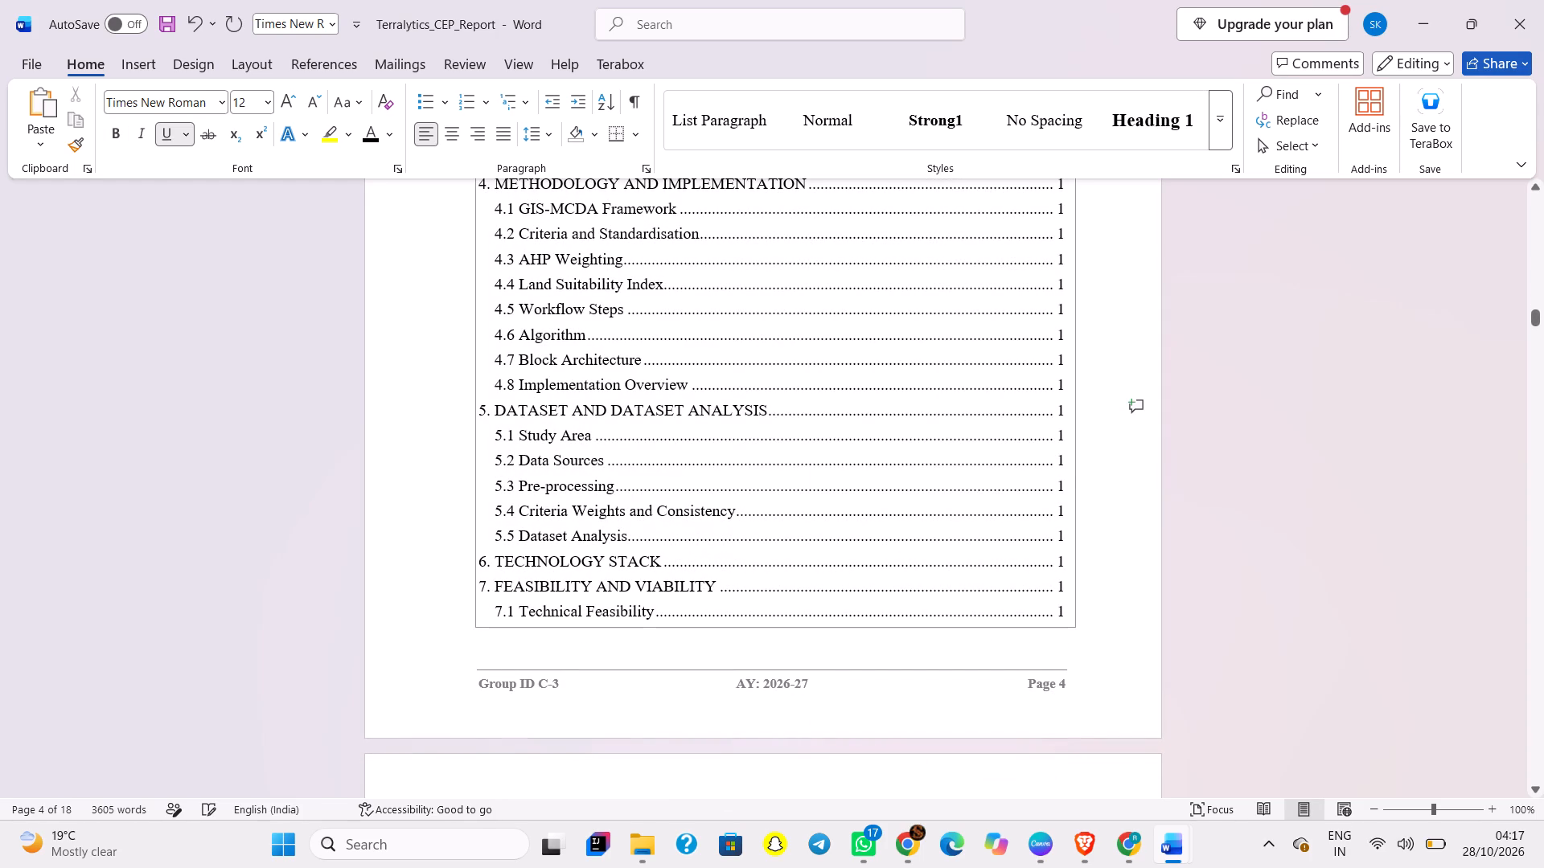
drag(545, 448, 639, 531)
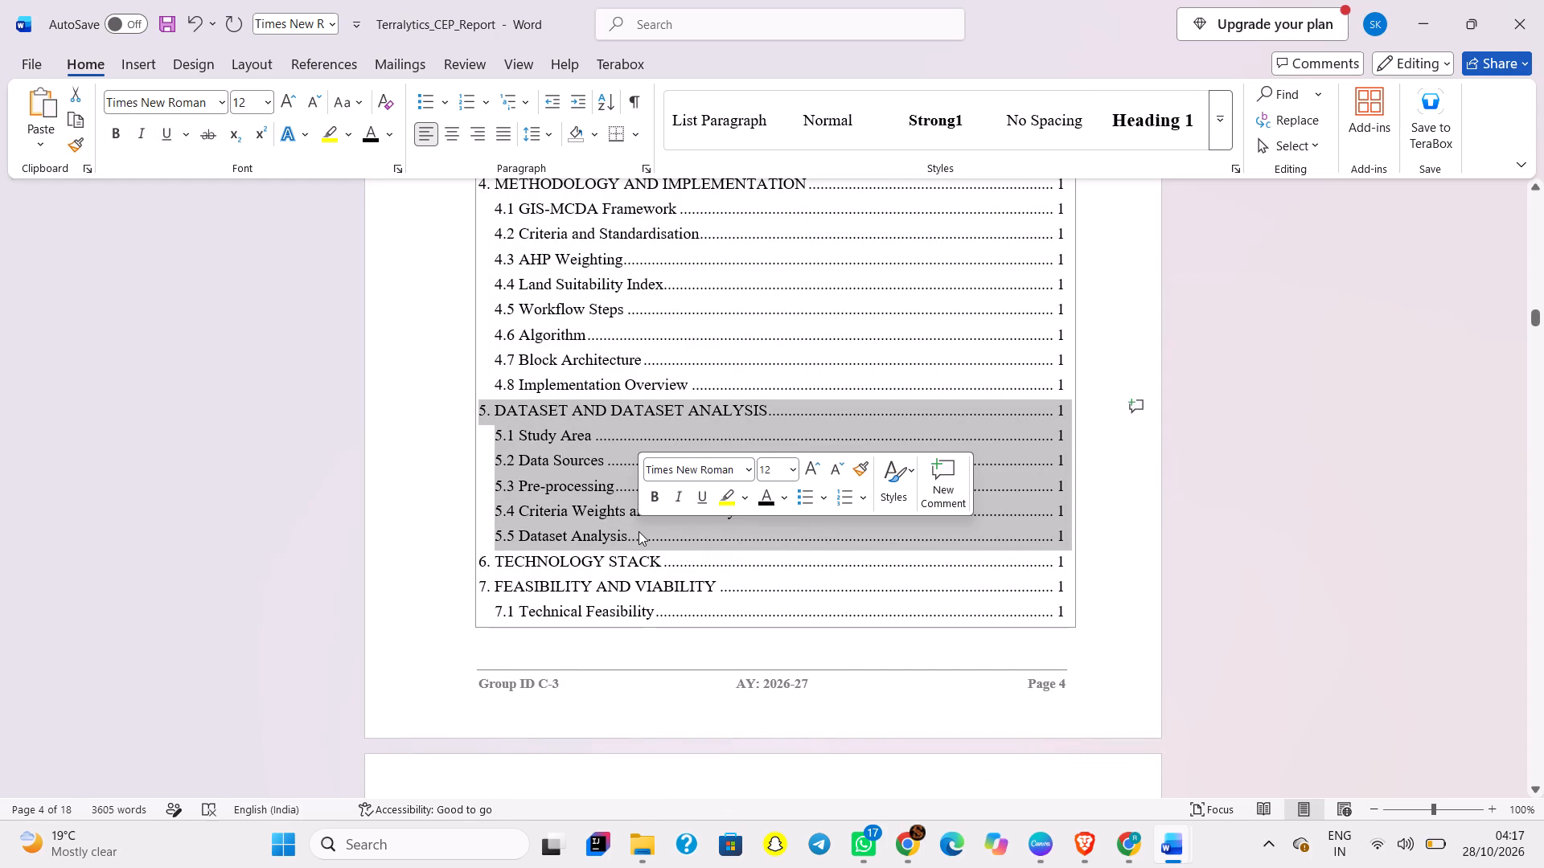
key(Delete)
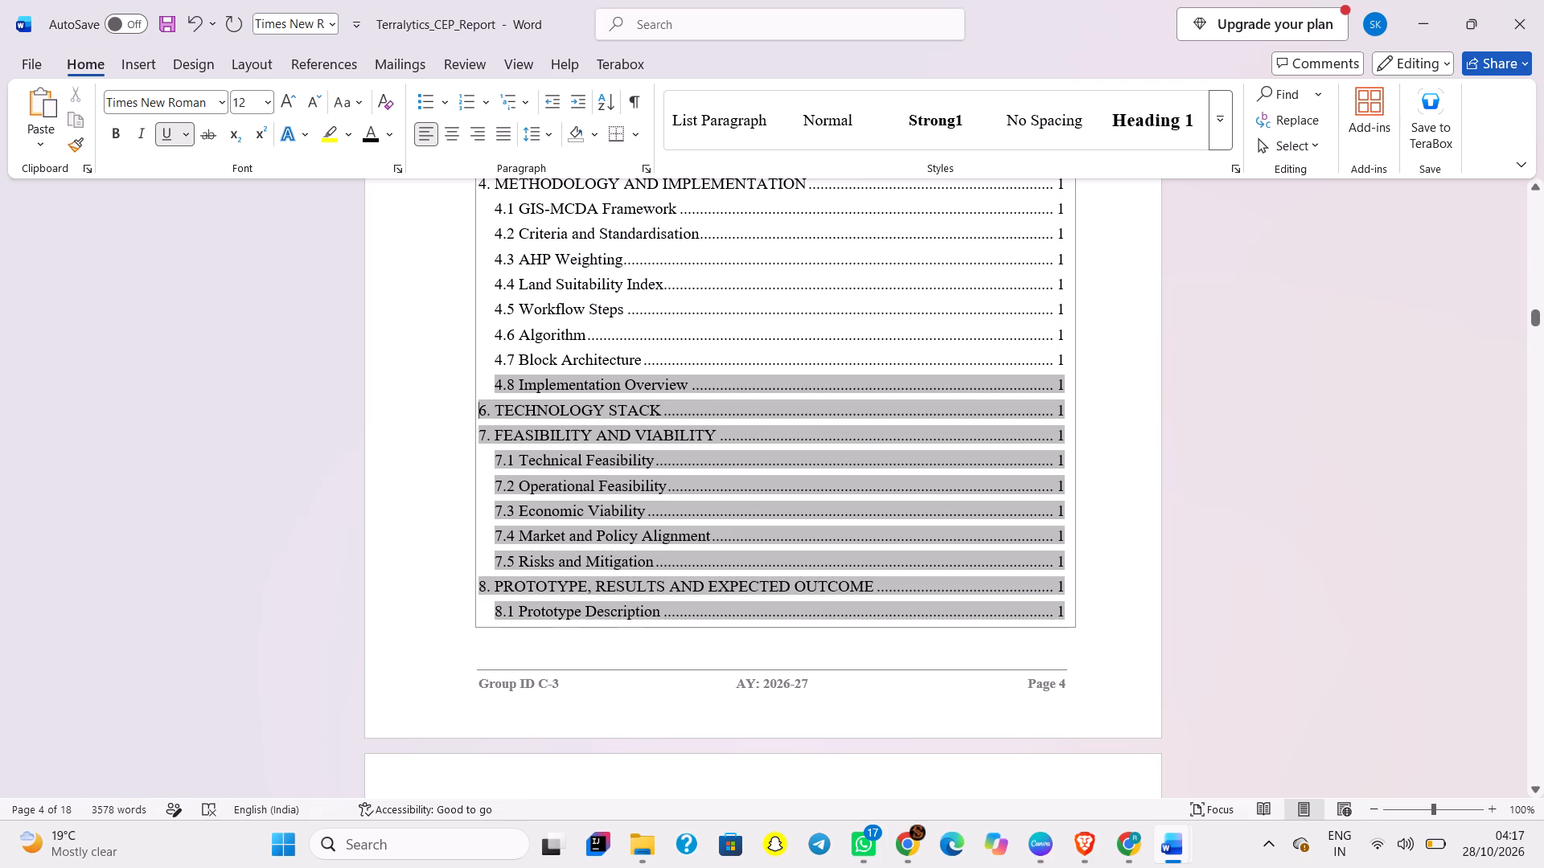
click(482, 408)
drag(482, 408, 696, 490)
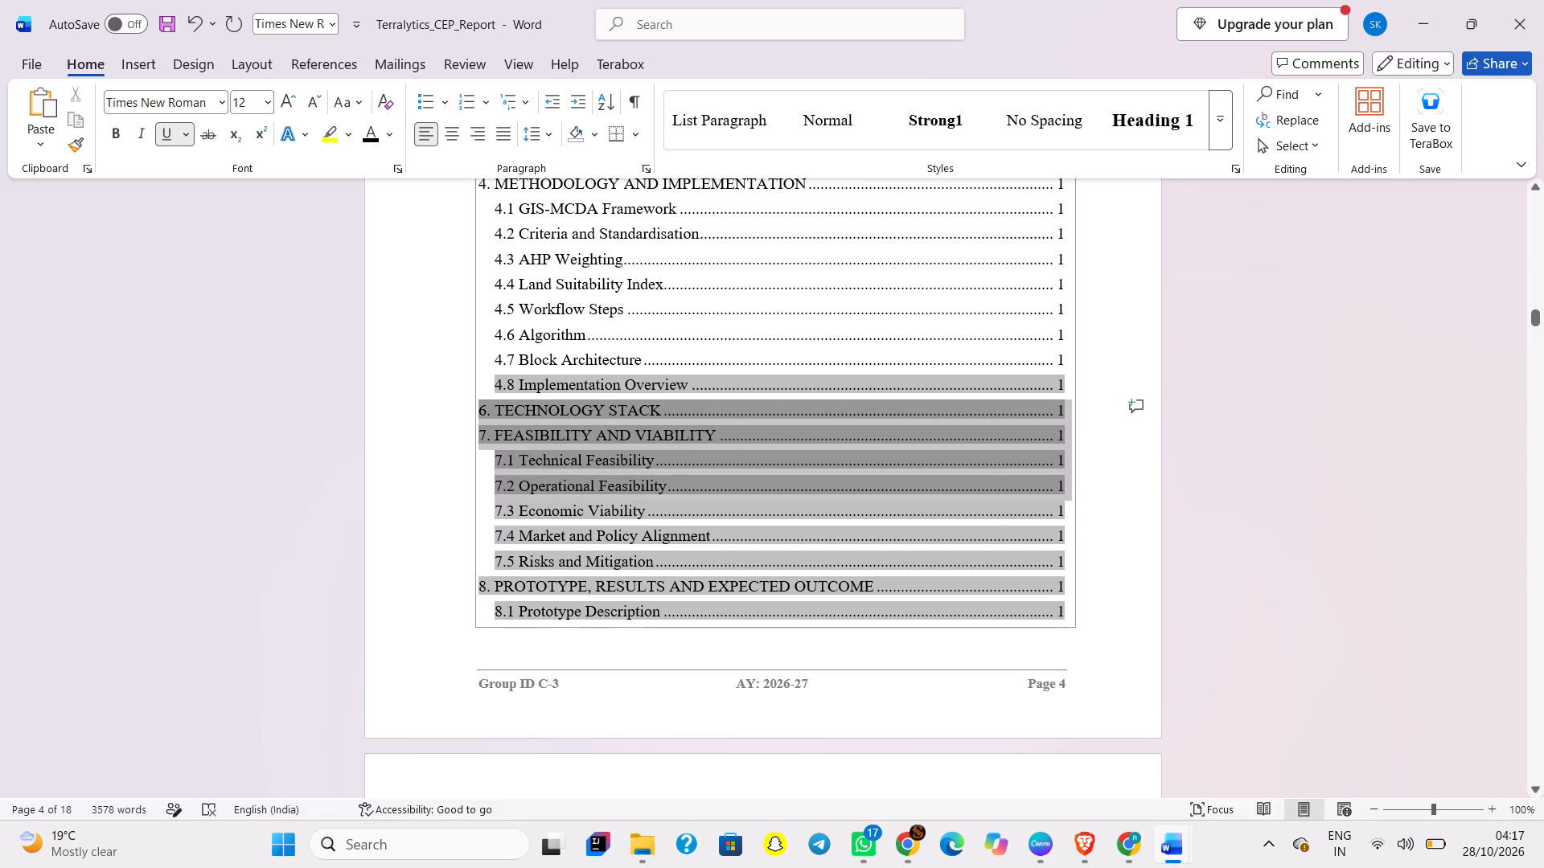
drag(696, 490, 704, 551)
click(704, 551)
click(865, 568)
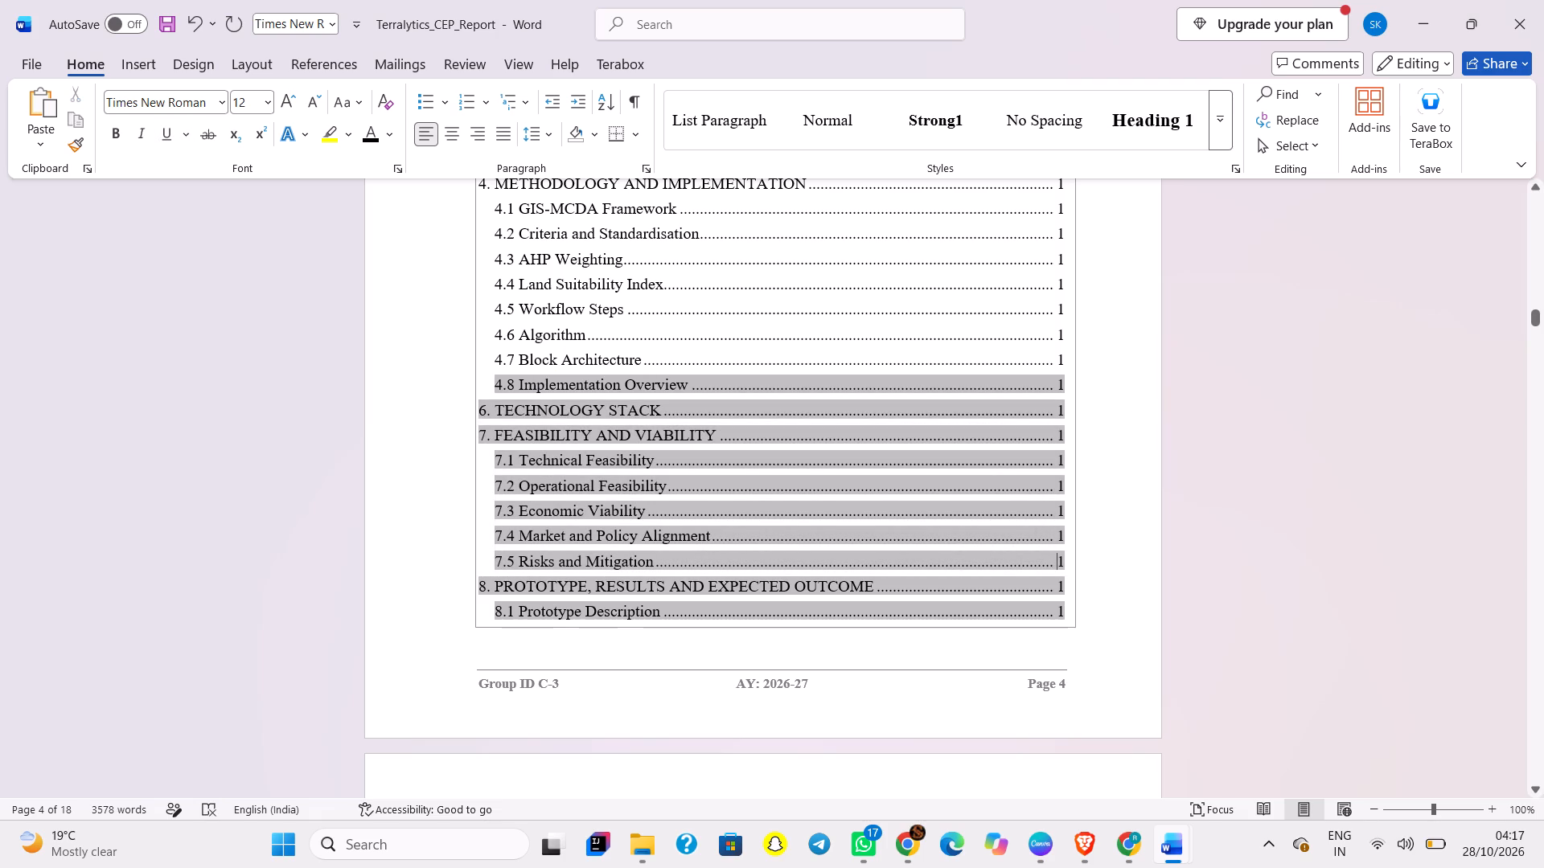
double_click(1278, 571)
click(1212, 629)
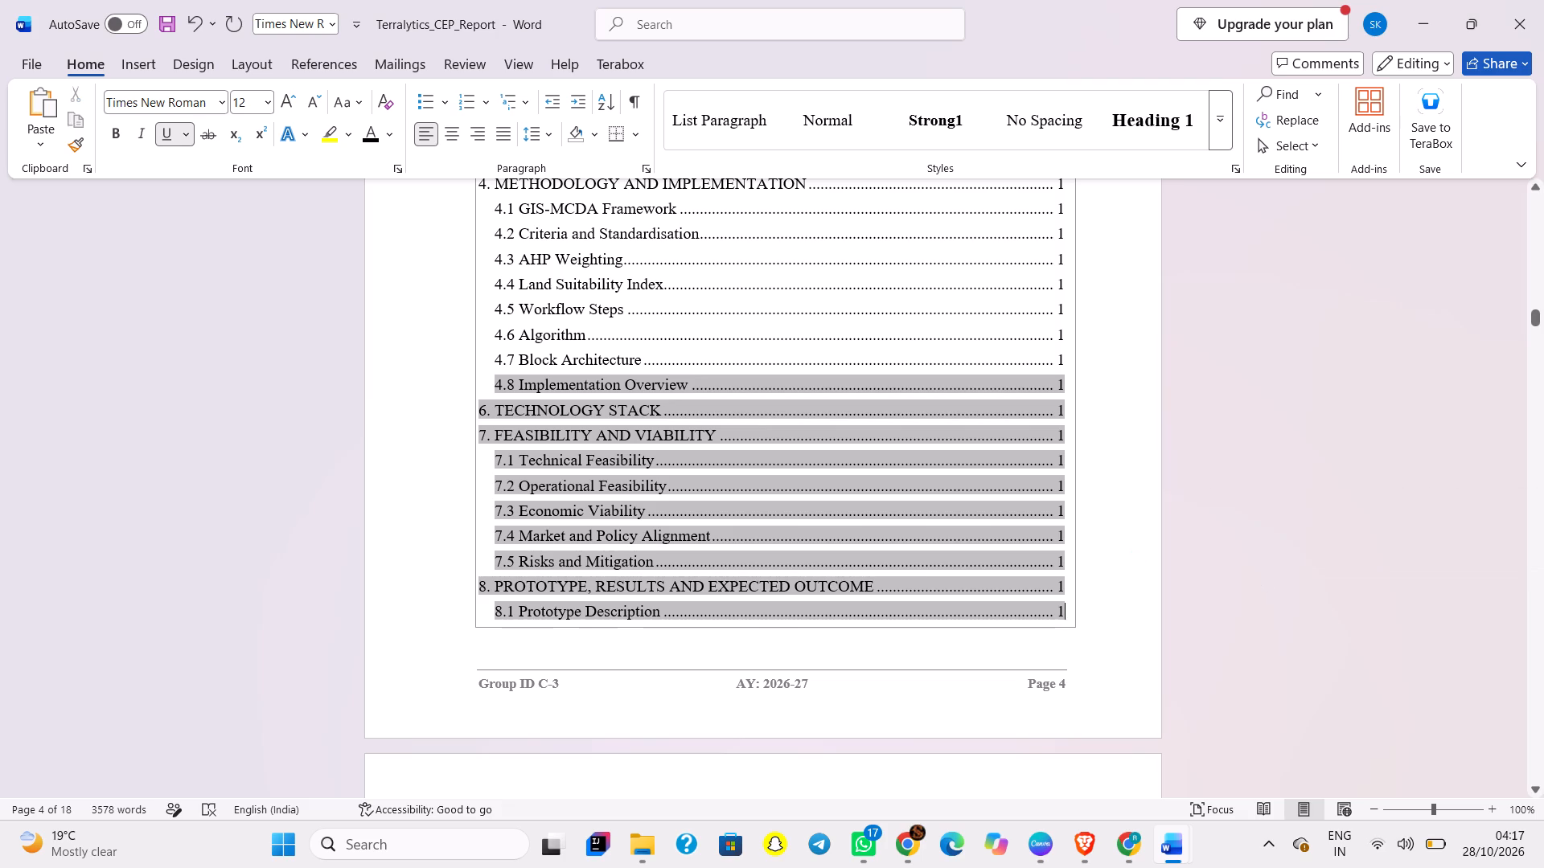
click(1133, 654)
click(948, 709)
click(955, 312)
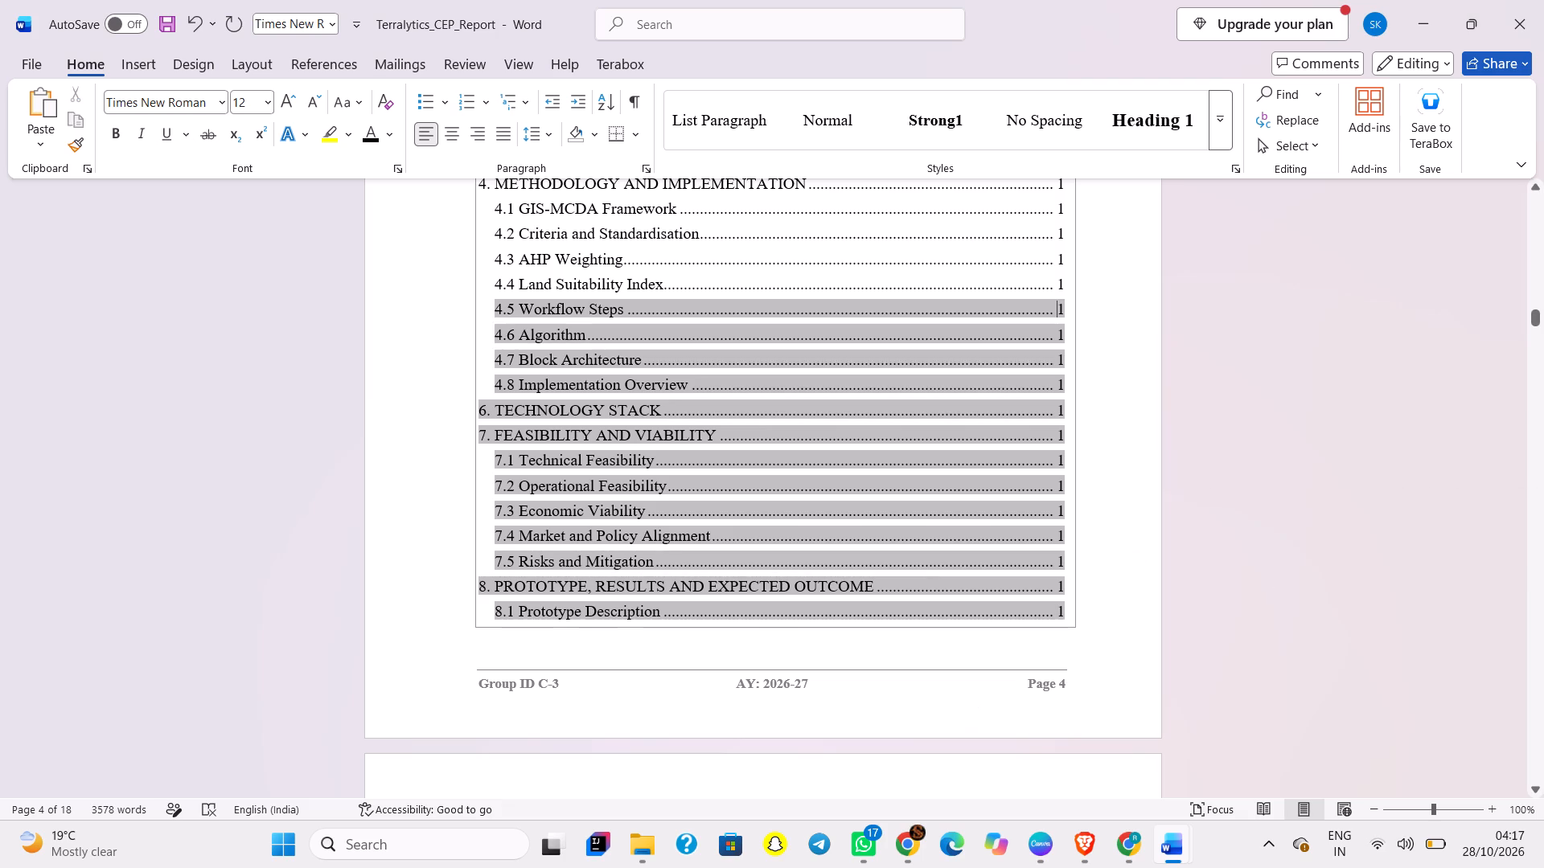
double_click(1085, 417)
Delete the index entries for "6. TECHNOLOGY STACK" and "7. FEASIBILITY AND VIABILITY" with its subsections 7.1 to 7.5.
click(1068, 564)
key(BackSpace)
key(BackSpace)
key(BackSpace)
key(BackSpace)
key(BackSpace)
key(BackSpace)
key(BackSpace)
key(BackSpace)
key(BackSpace)
key(BackSpace)
key(BackSpace)
key(BackSpace)
key(BackSpace)
key(BackSpace)
key(BackSpace)
key(BackSpace)
key(BackSpace)
key(BackSpace)
key(BackSpace)
key(BackSpace)
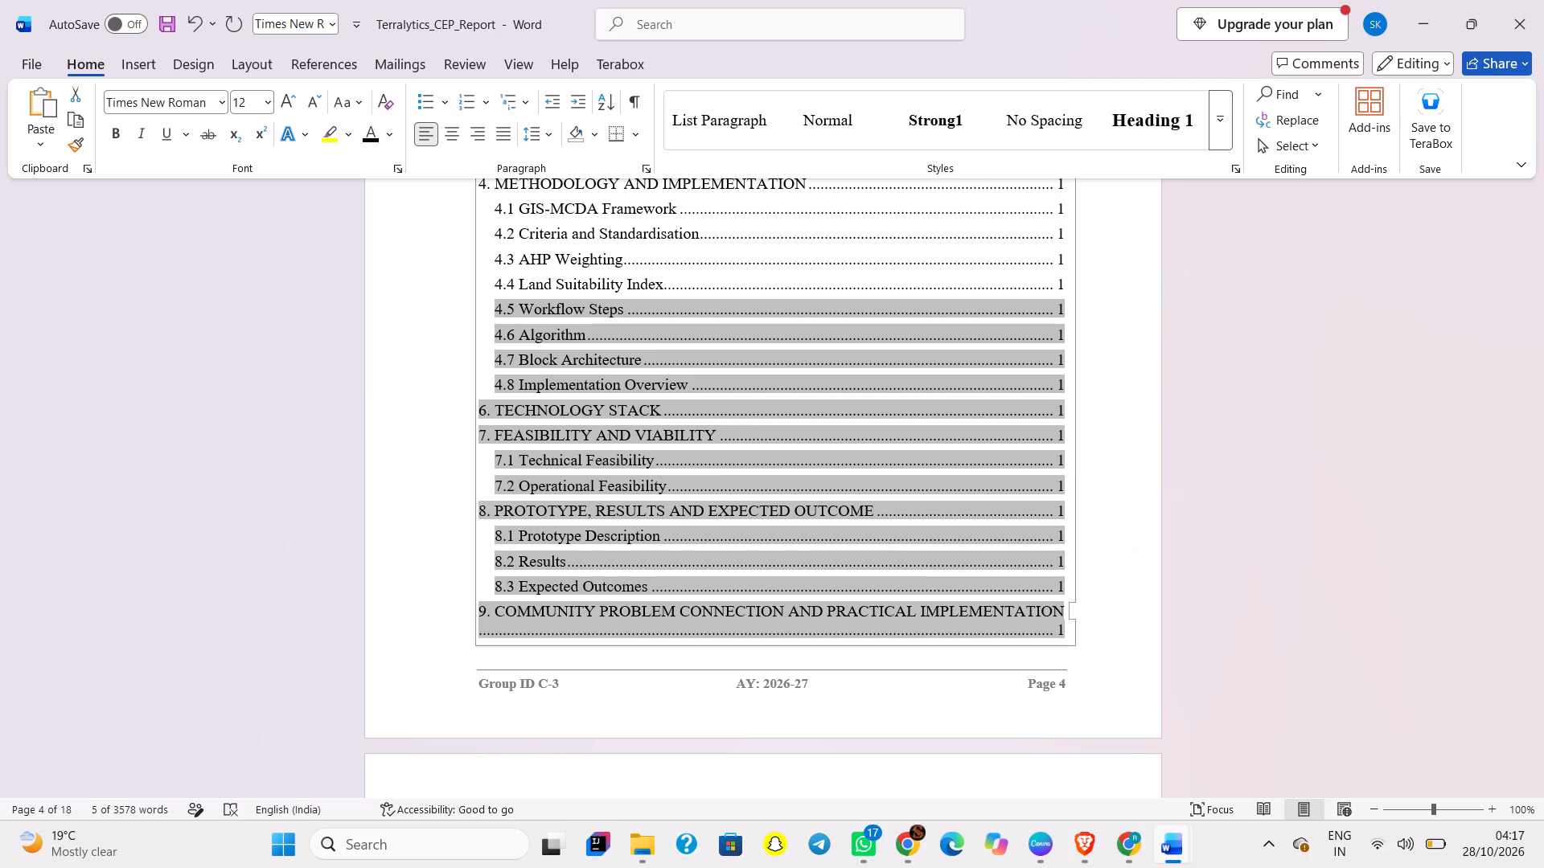
key(BackSpace)
key(BackSpace)
key(BackSpace)
key(BackSpace)
key(BackSpace)
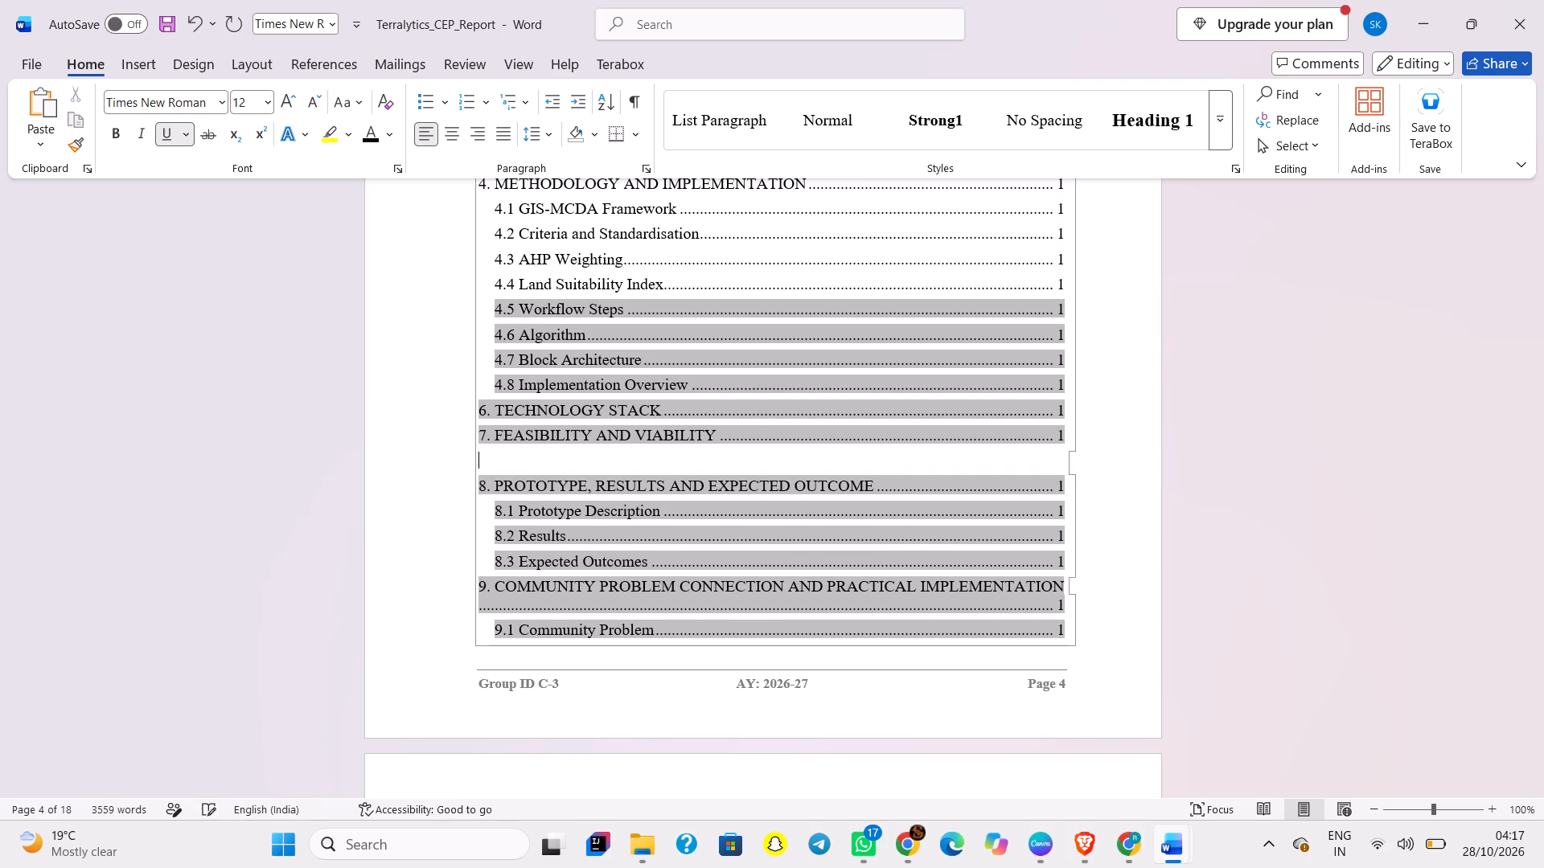
key(BackSpace)
key(BackSpace)
key(BackSpace)
key(BackSpace)
key(BackSpace)
key(BackSpace)
key(BackSpace)
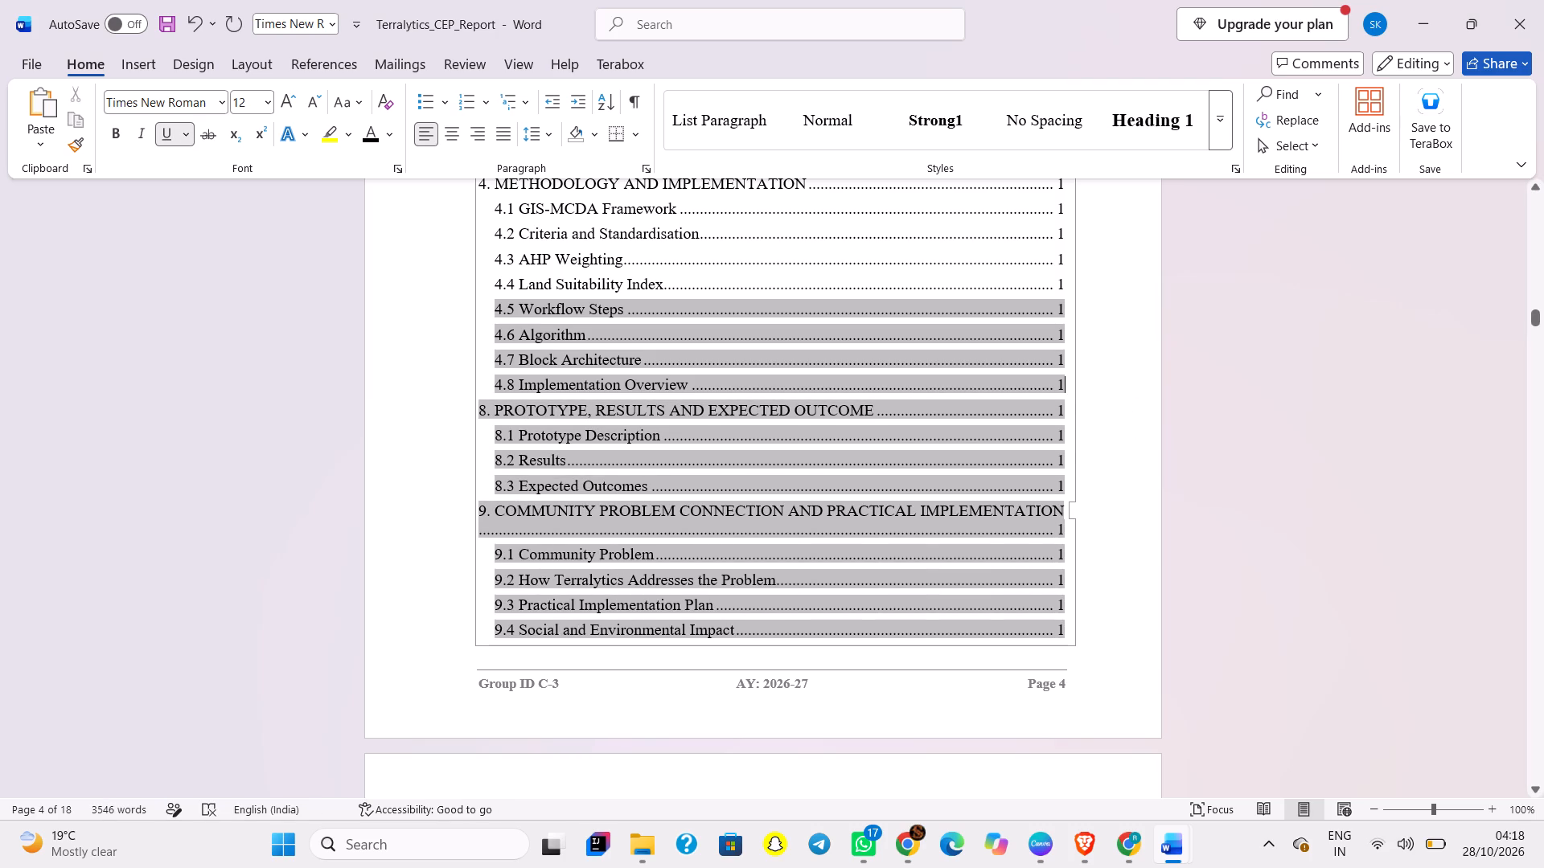
Renumber the index entry "PROTOTYPE, RESULTS AND EXPECTED OUTCOME" as 5 and its three subsections as 5.1, 5.2 and 5.3.
click(487, 414)
key(BackSpace)
key(5)
click(501, 435)
key(BackSpace)
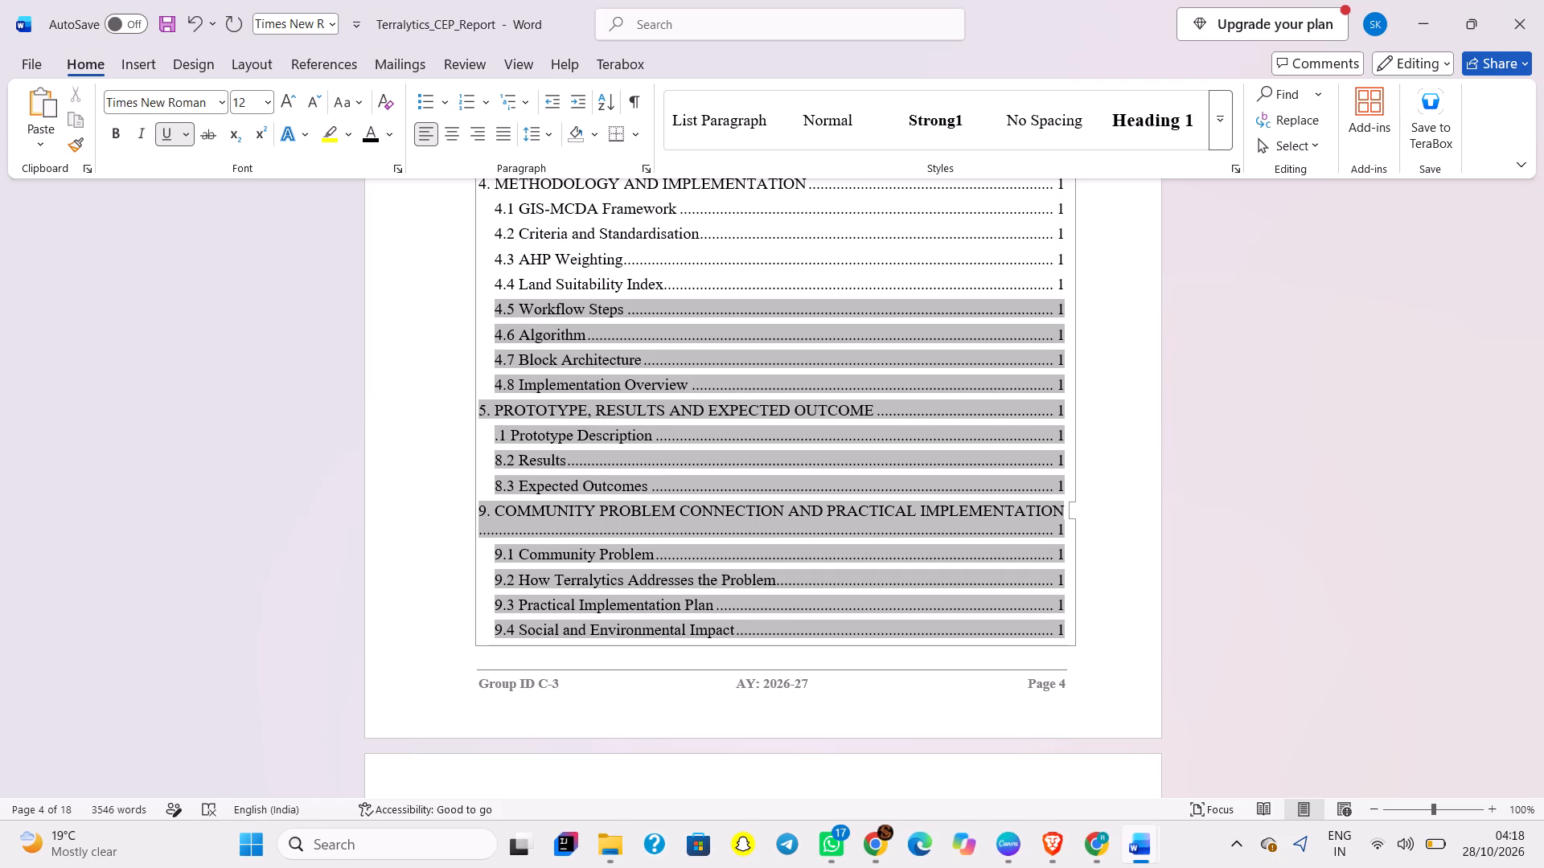
key(5)
click(503, 460)
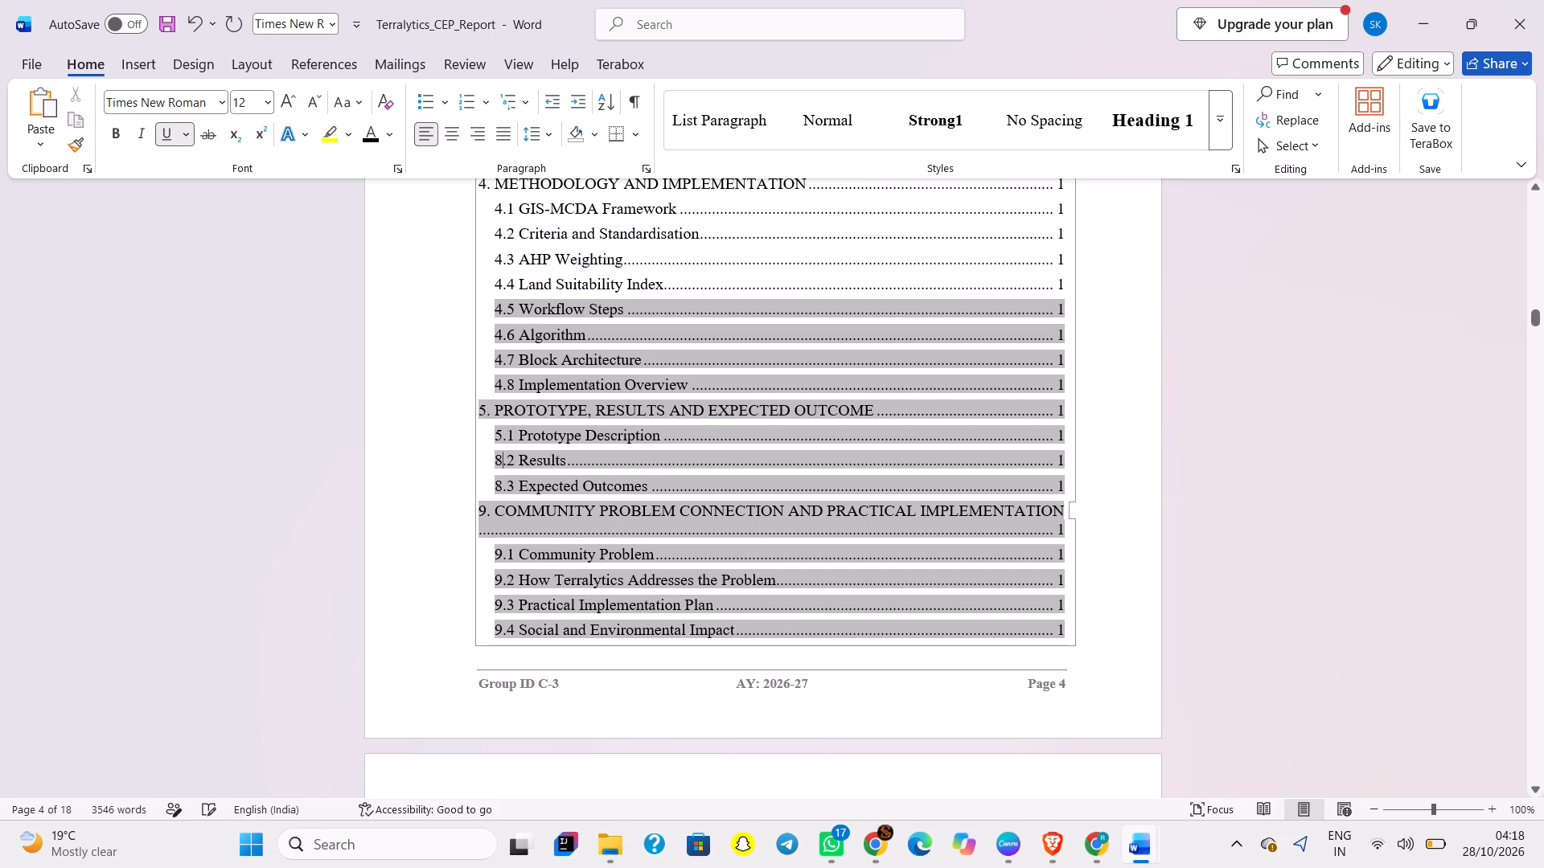
key(BackSpace)
key(5)
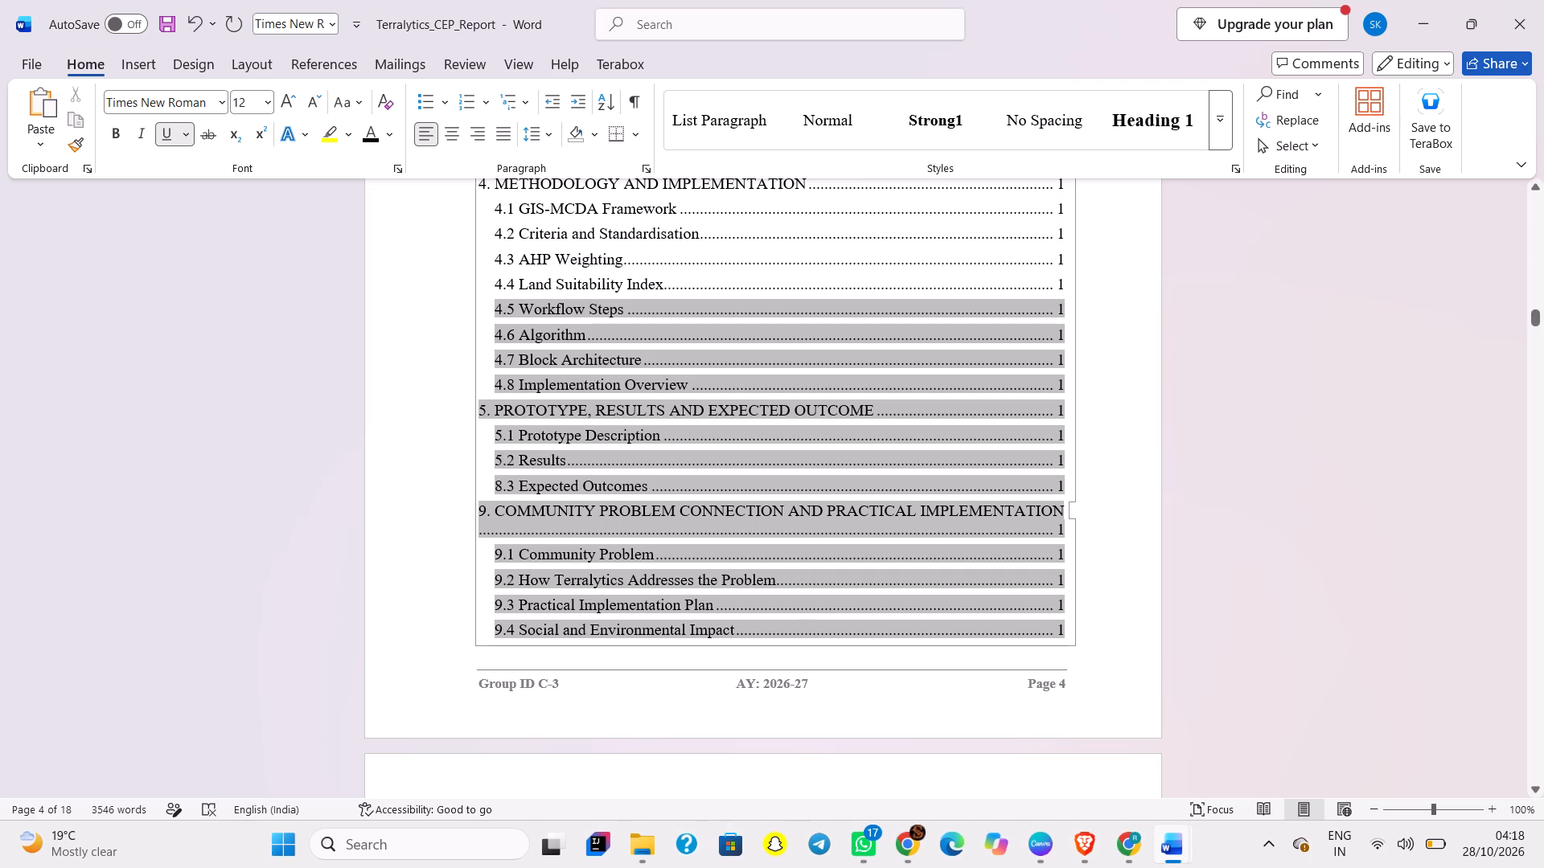
click(503, 493)
key(BackSpace)
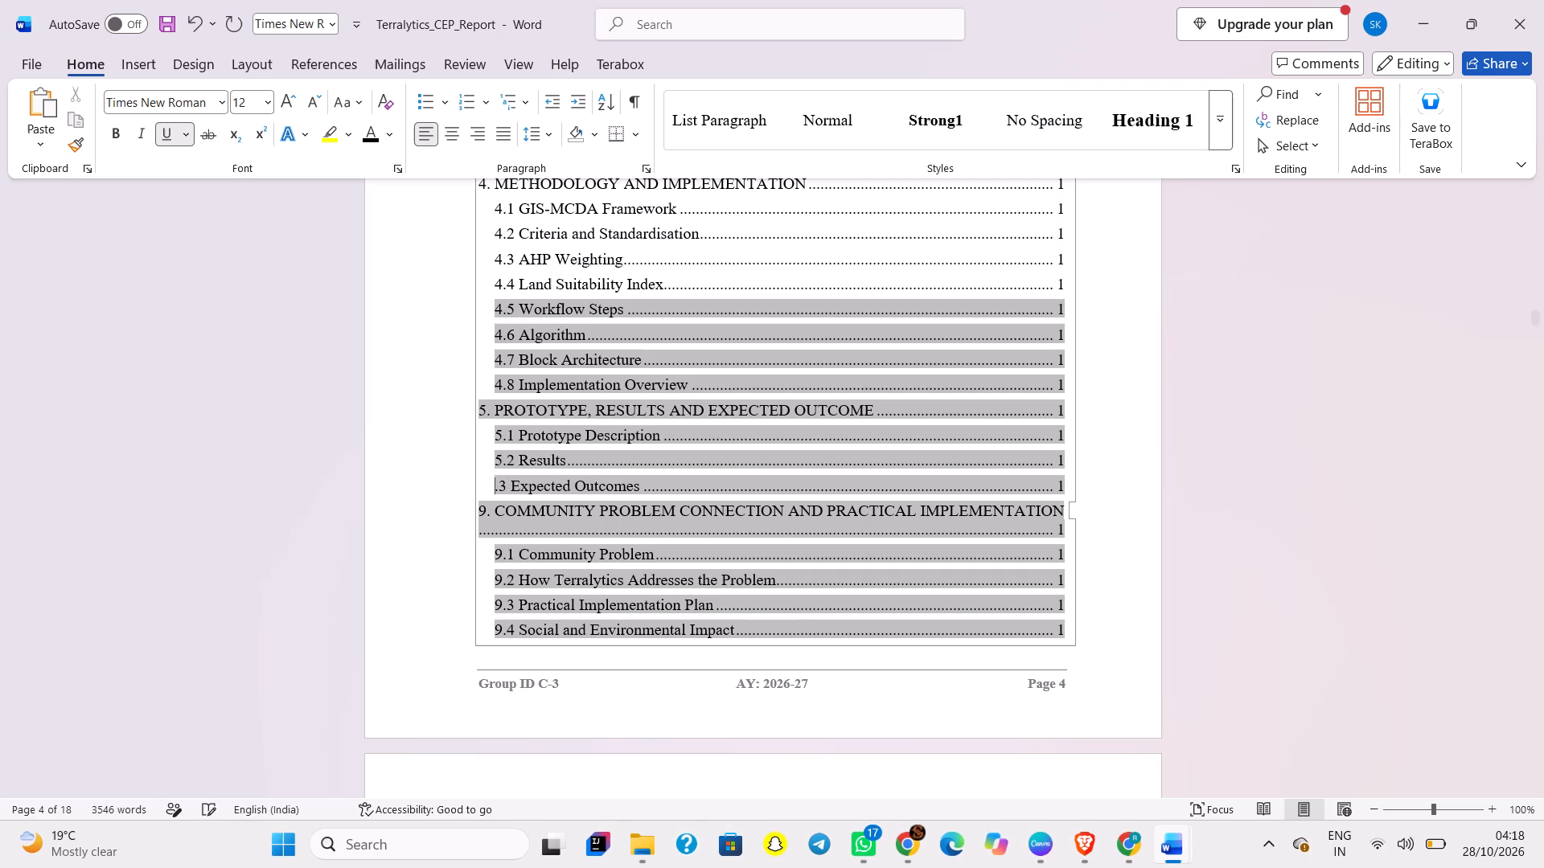
text(55)
key(BackSpace)
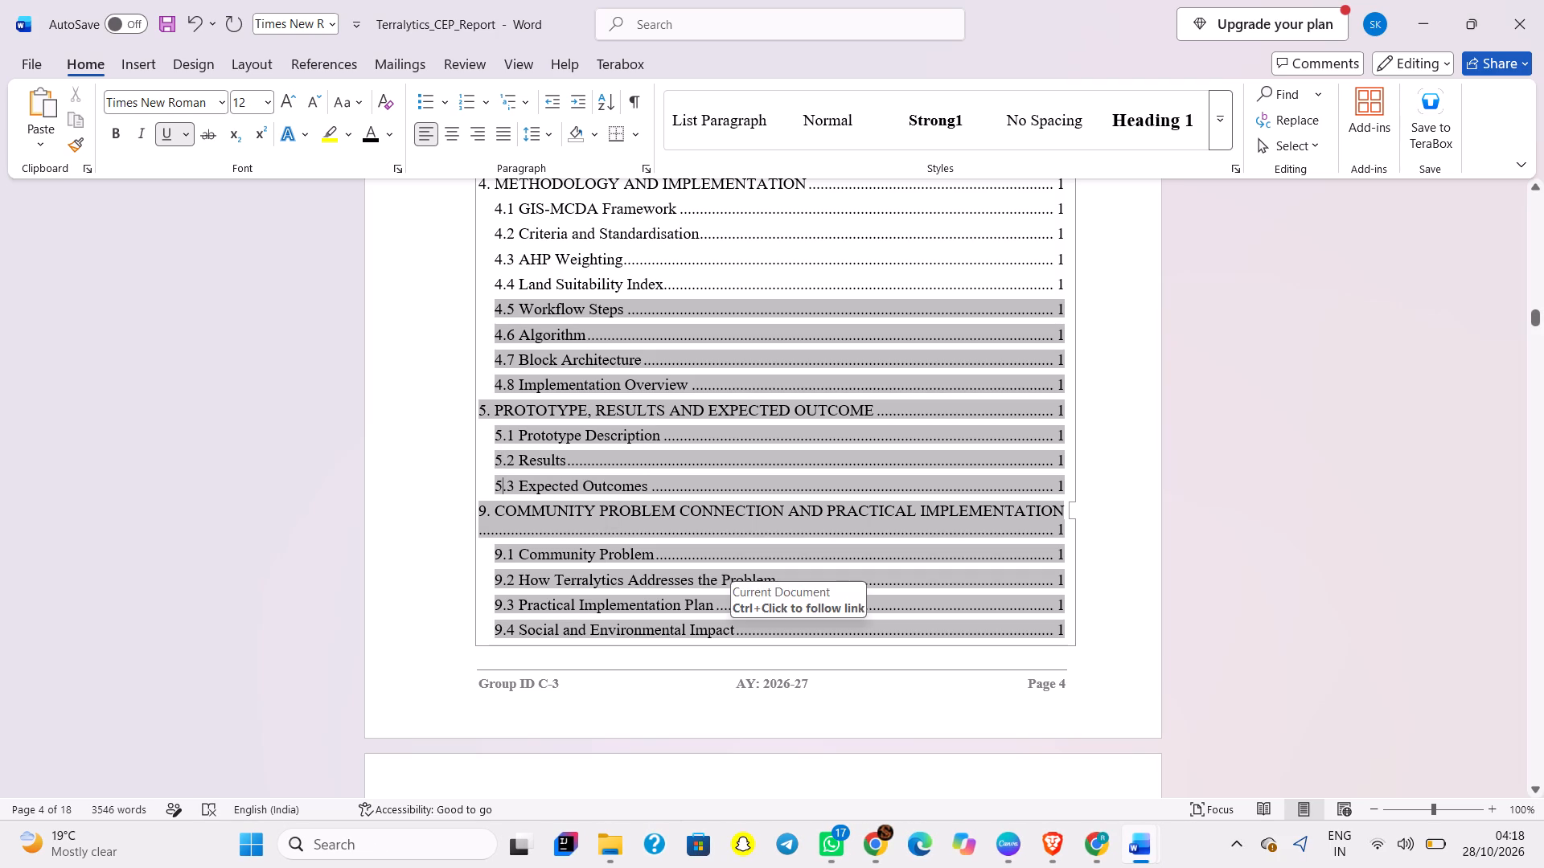
Delete the index entries for "9. COMMUNITY PROBLEM CONNECTION AND PRACTICAL IMPLEMENTATION" and its subsections 9.1 to 9.4.
click(1061, 635)
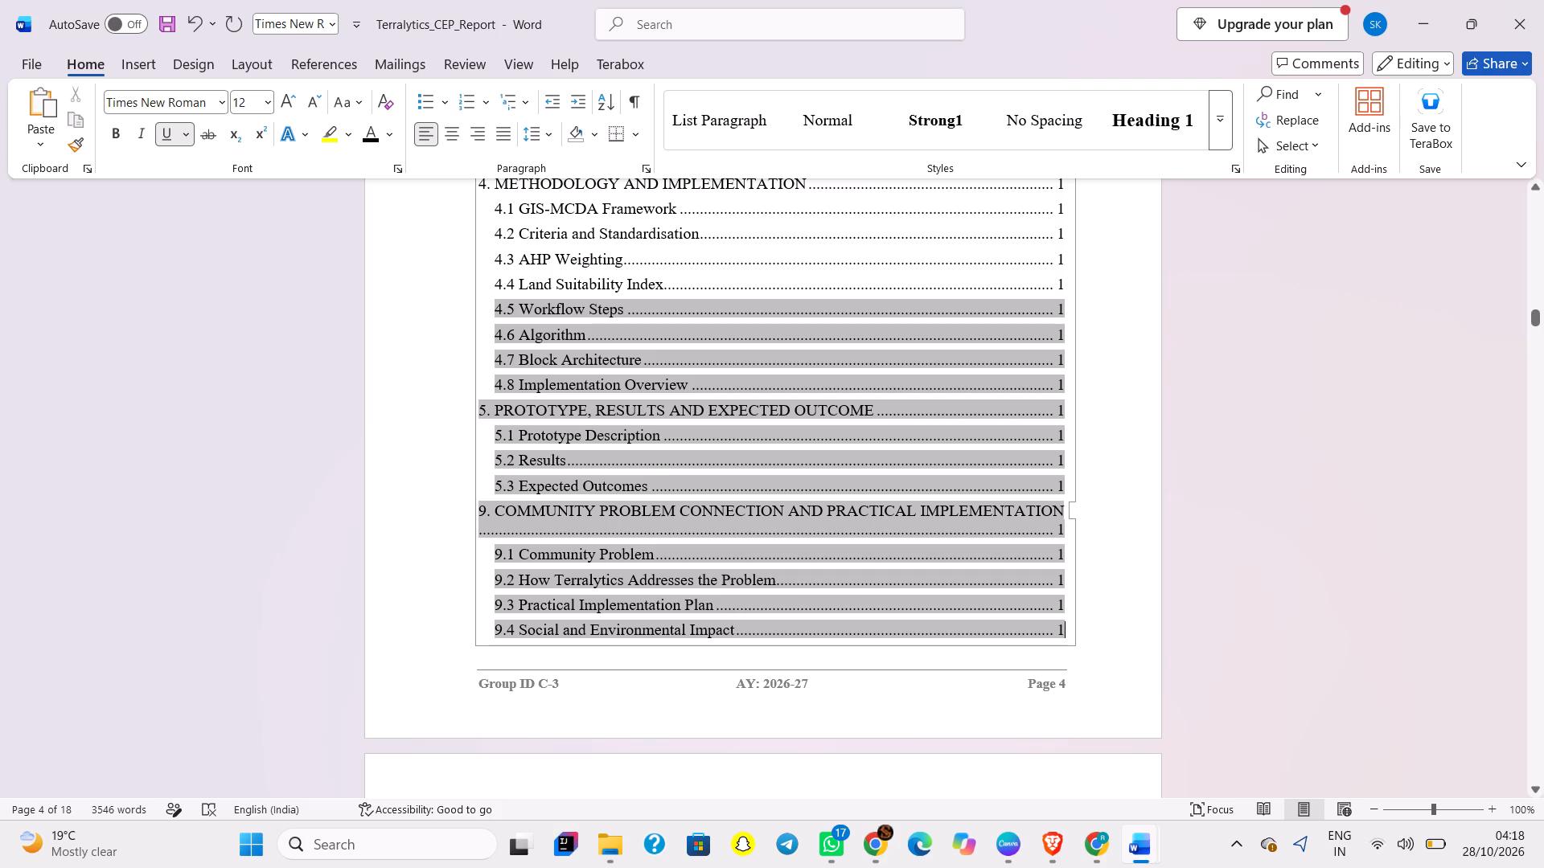
key(BackSpace)
key(BackSpace)
key(BackSpace)
key(BackSpace)
key(BackSpace)
key(BackSpace)
key(BackSpace)
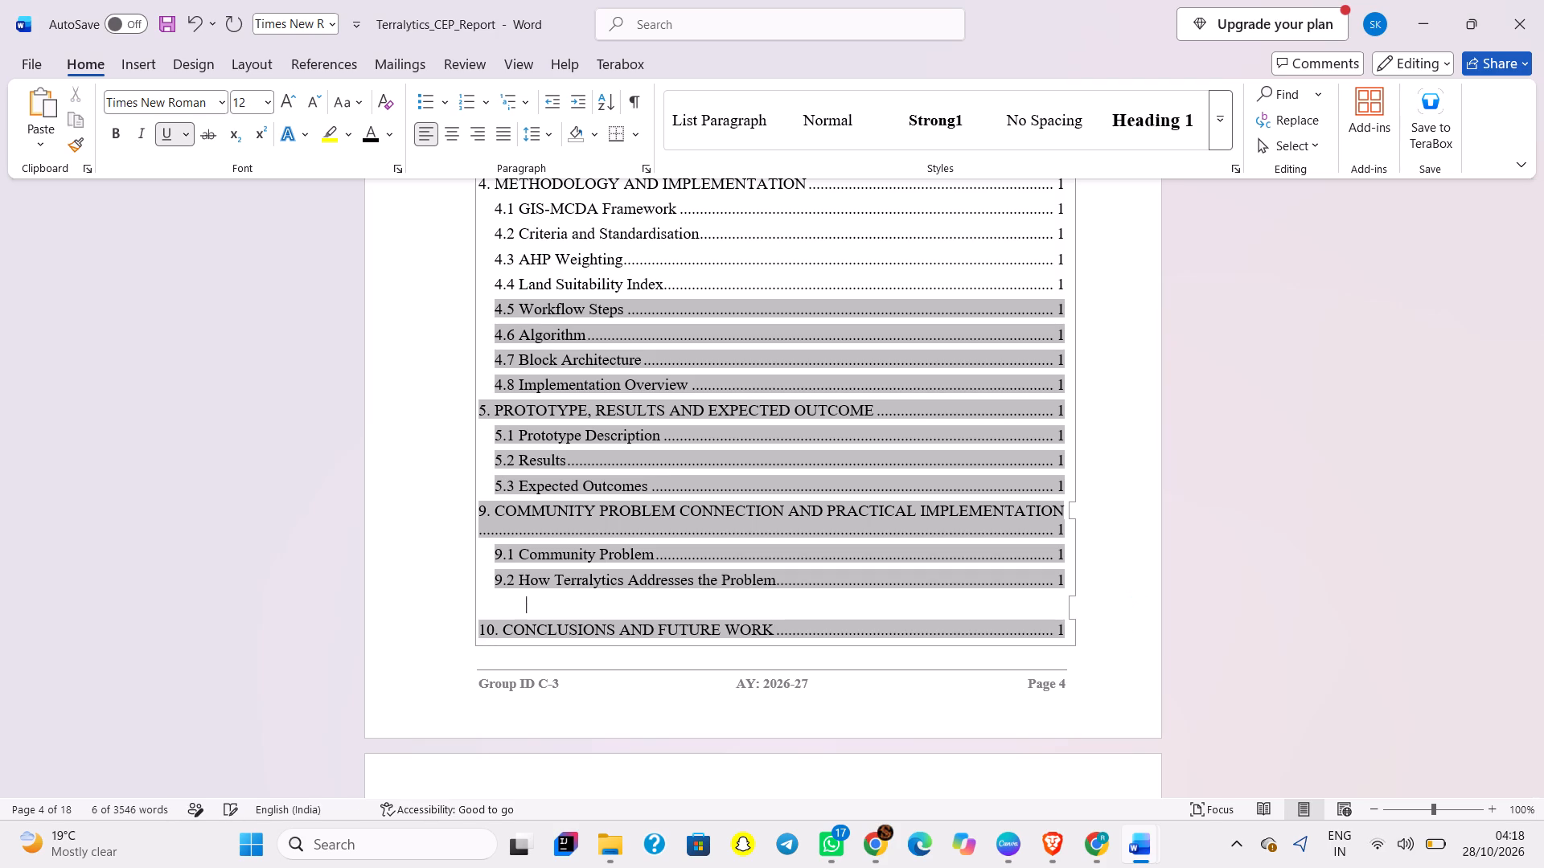
key(BackSpace)
key(BackSpace)
key(BackSpace)
key(BackSpace)
key(BackSpace)
key(BackSpace)
key(BackSpace)
key(BackSpace)
key(BackSpace)
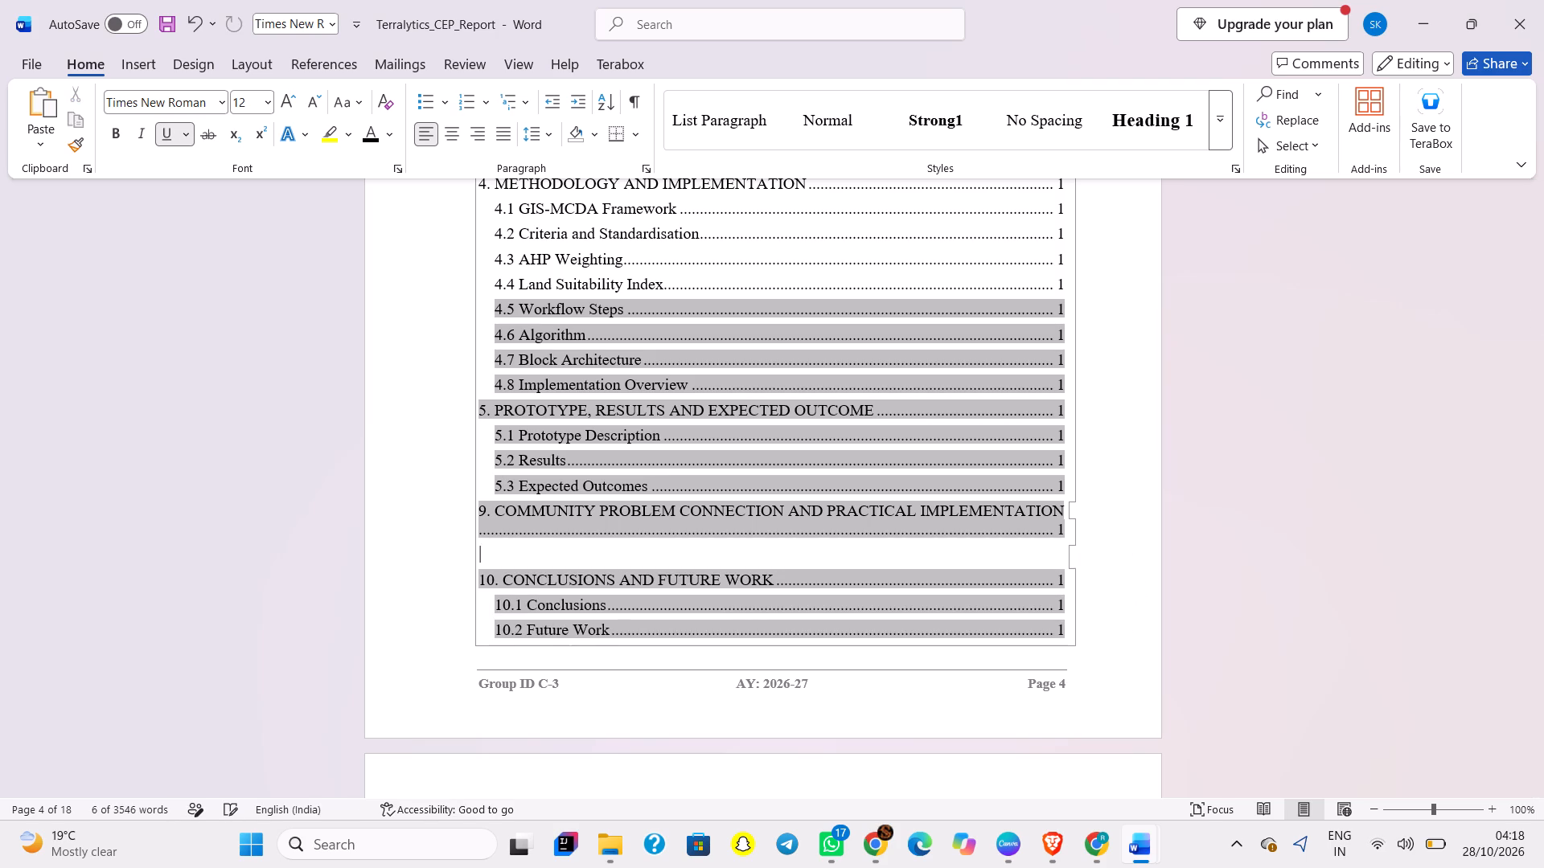
key(BackSpace)
key(BackSpace)
key(BackSpace)
key(BackSpace)
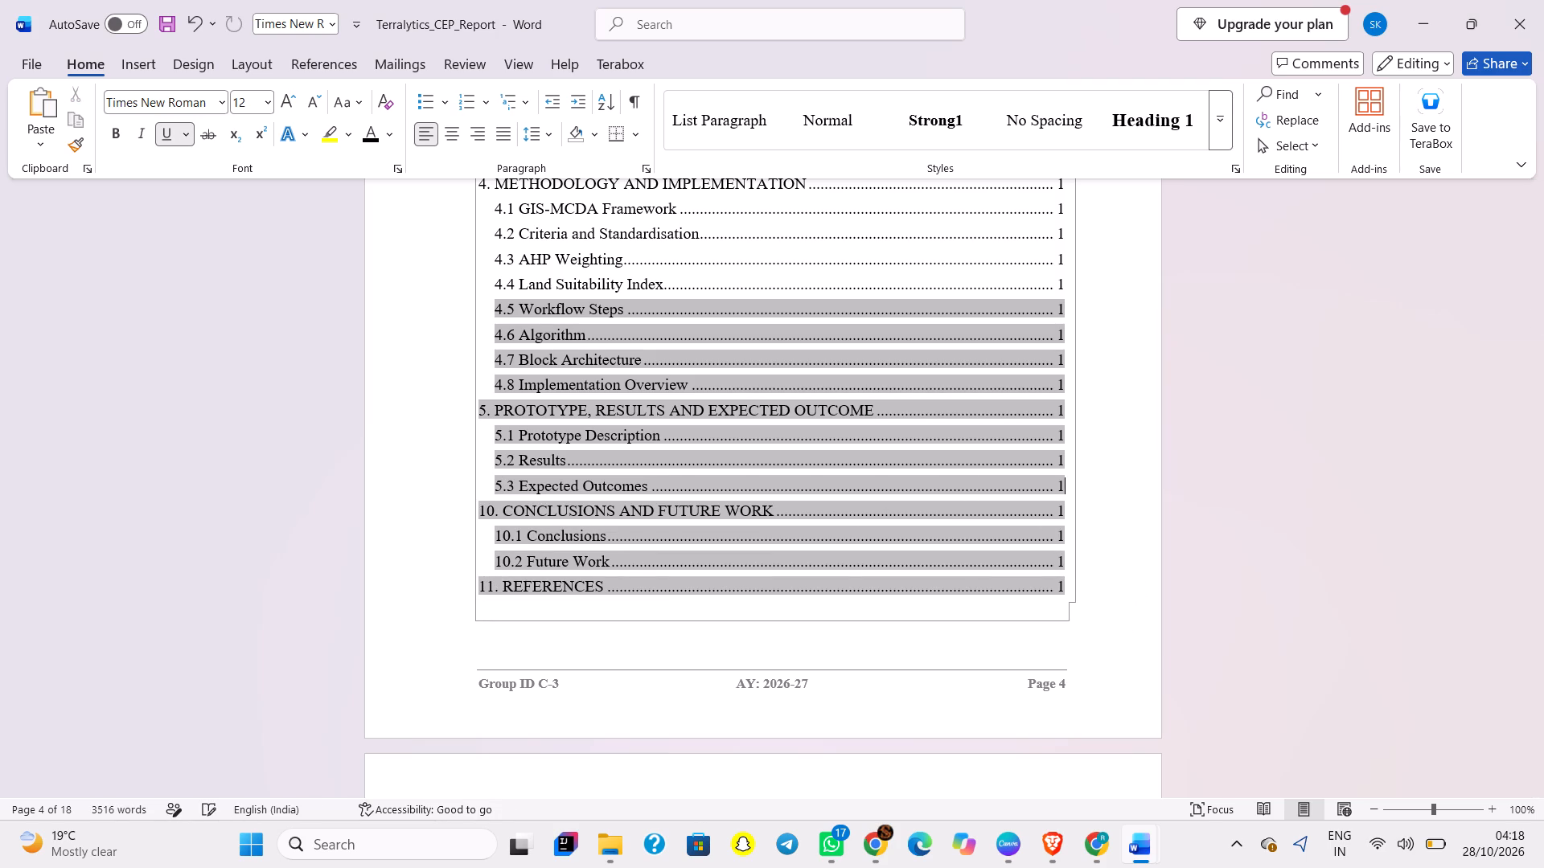
Renumber the index entry "CONCLUSIONS AND FUTURE WORK" as 6 and its subsections Conclusions and Future Work as 6.1 and 6.2.
click(491, 512)
key(BackSpace)
key(BackSpace)
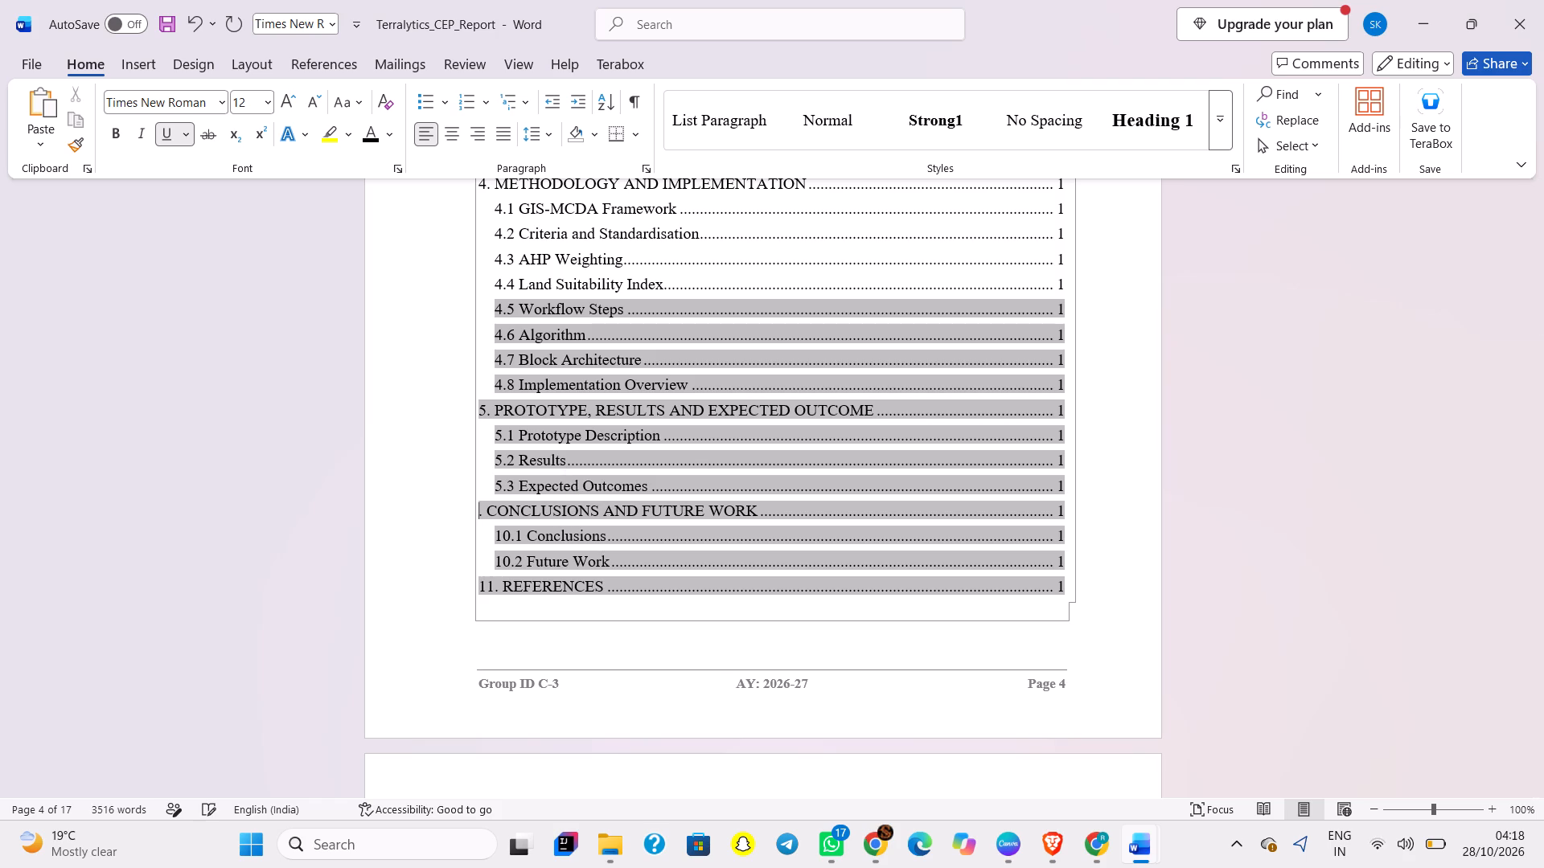
key(6)
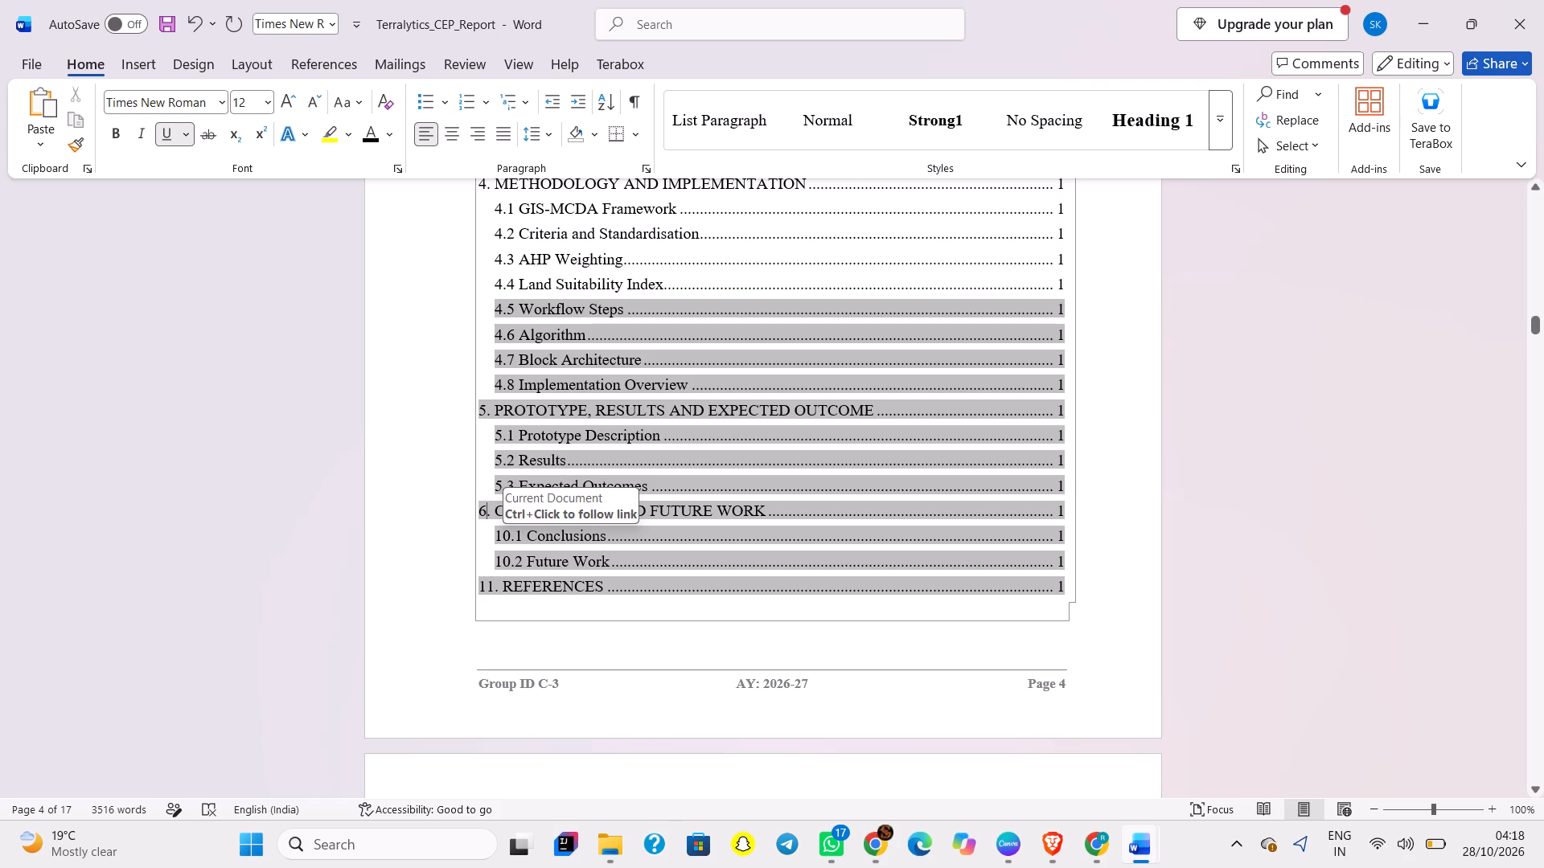
click(508, 536)
key(BackSpace)
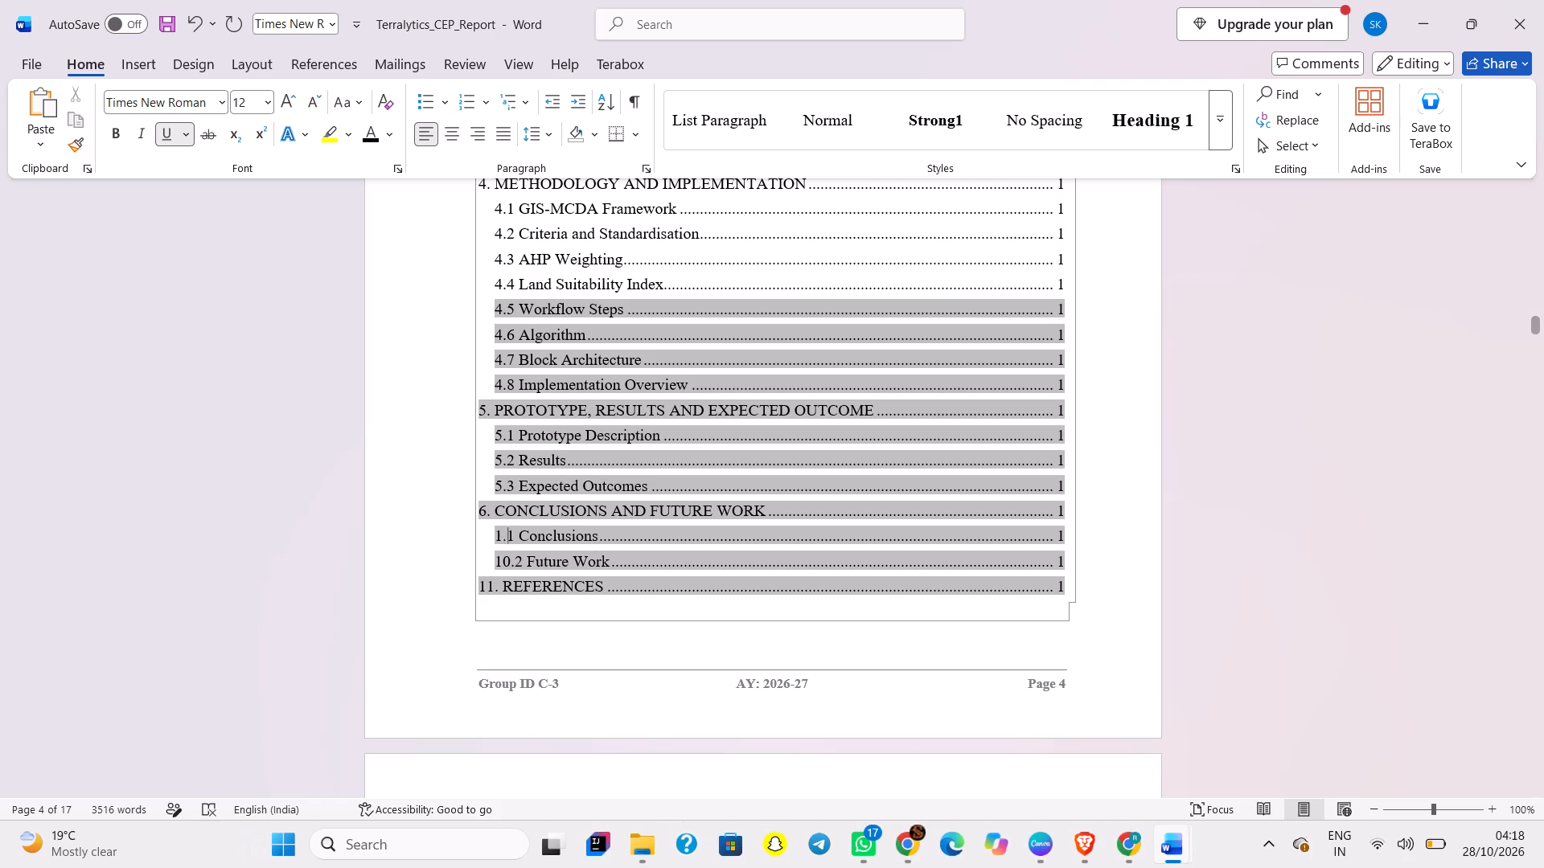
key(BackSpace)
key(6)
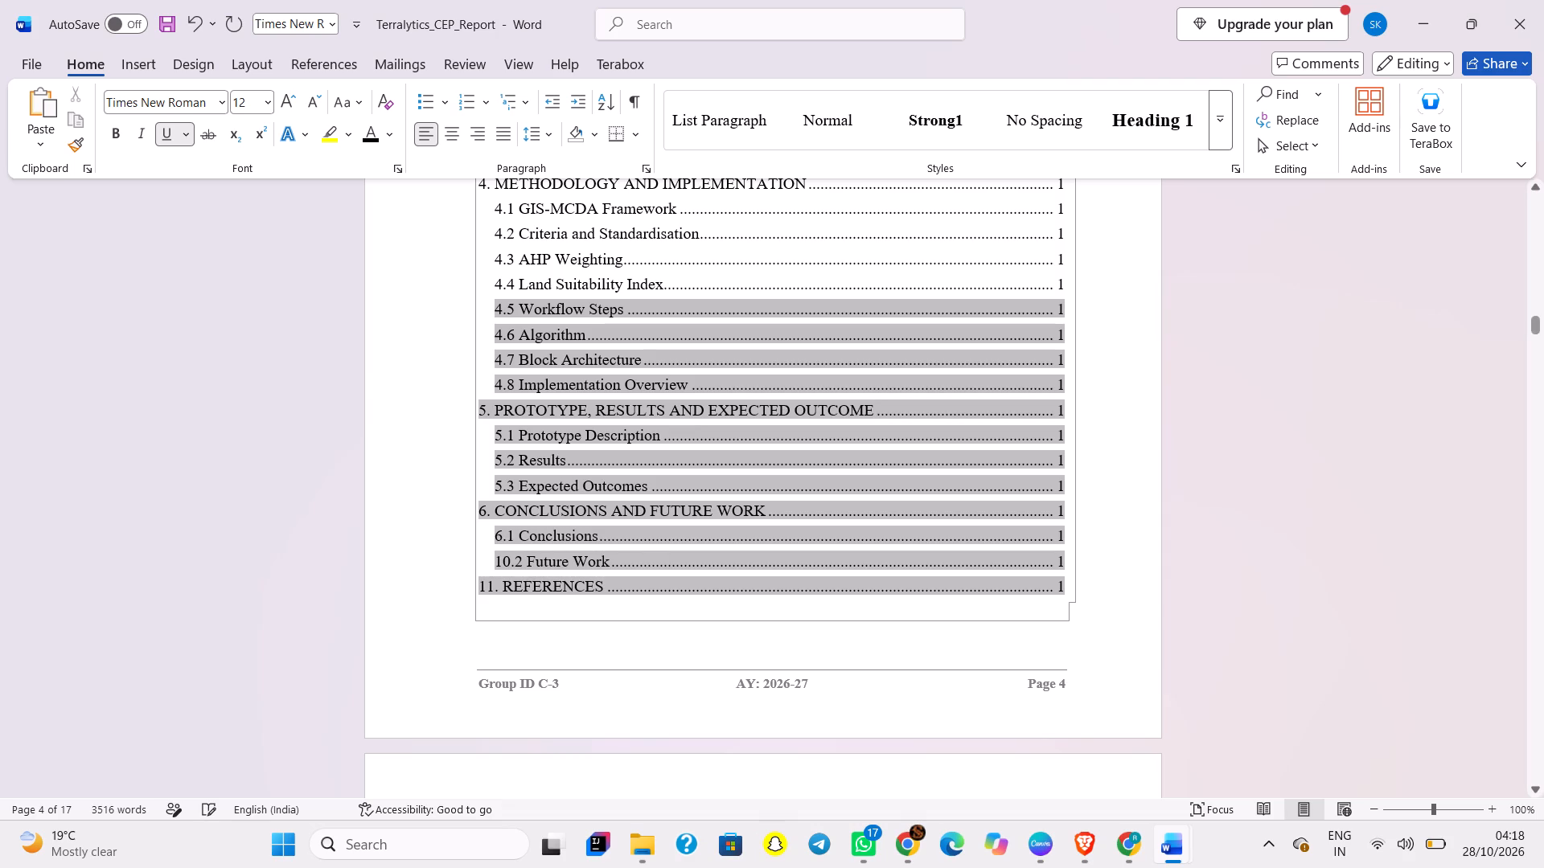
click(509, 570)
key(BackSpace)
key(BackSpace)
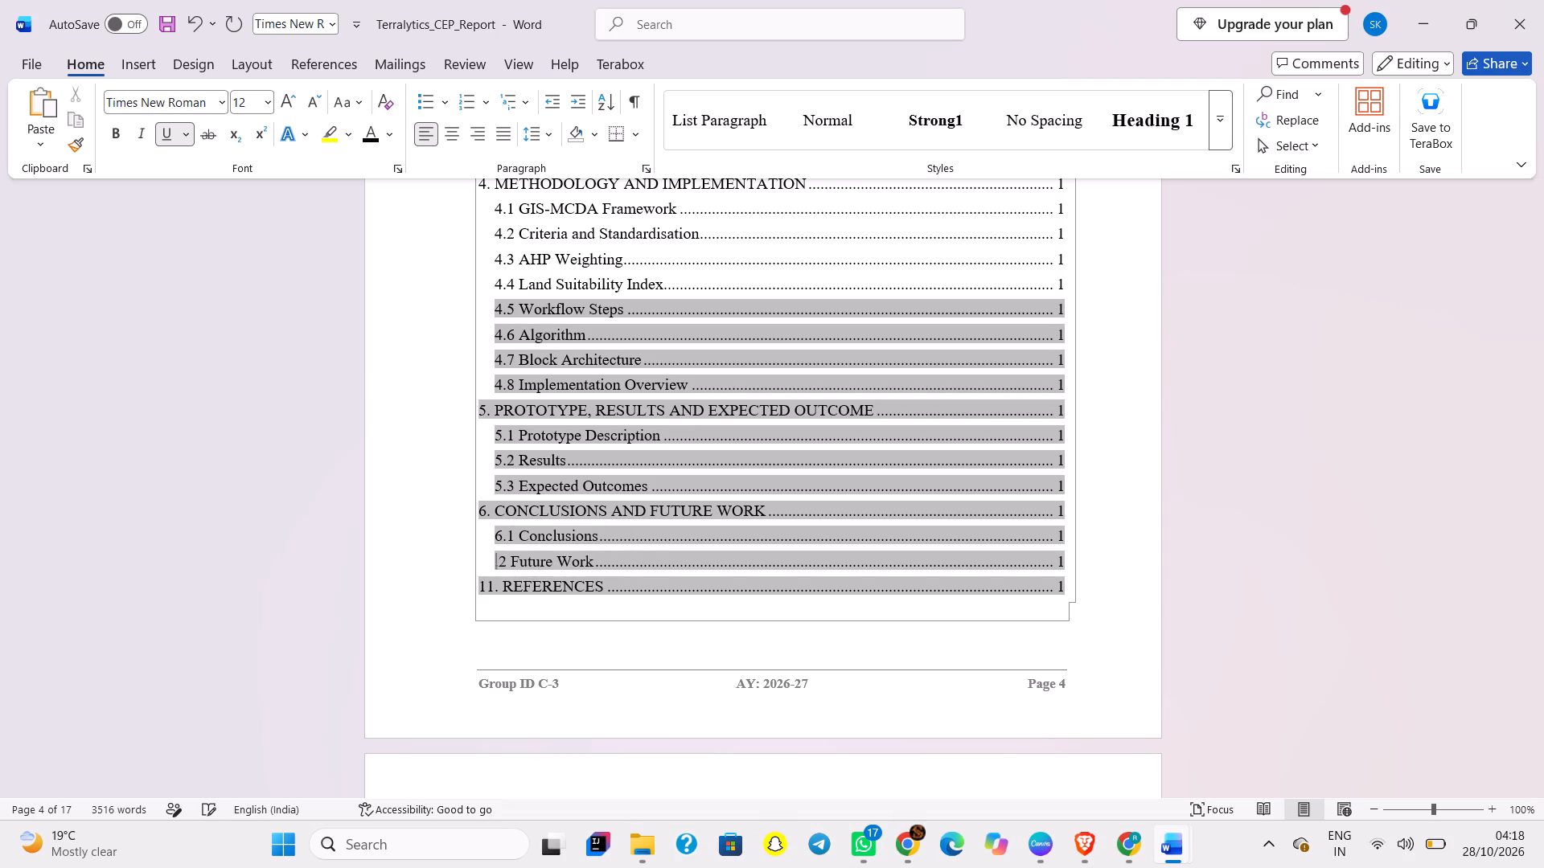
key(5)
key(BackSpace)
key(6)
Renumber the index entry "REFERENCES" as 7.
click(495, 588)
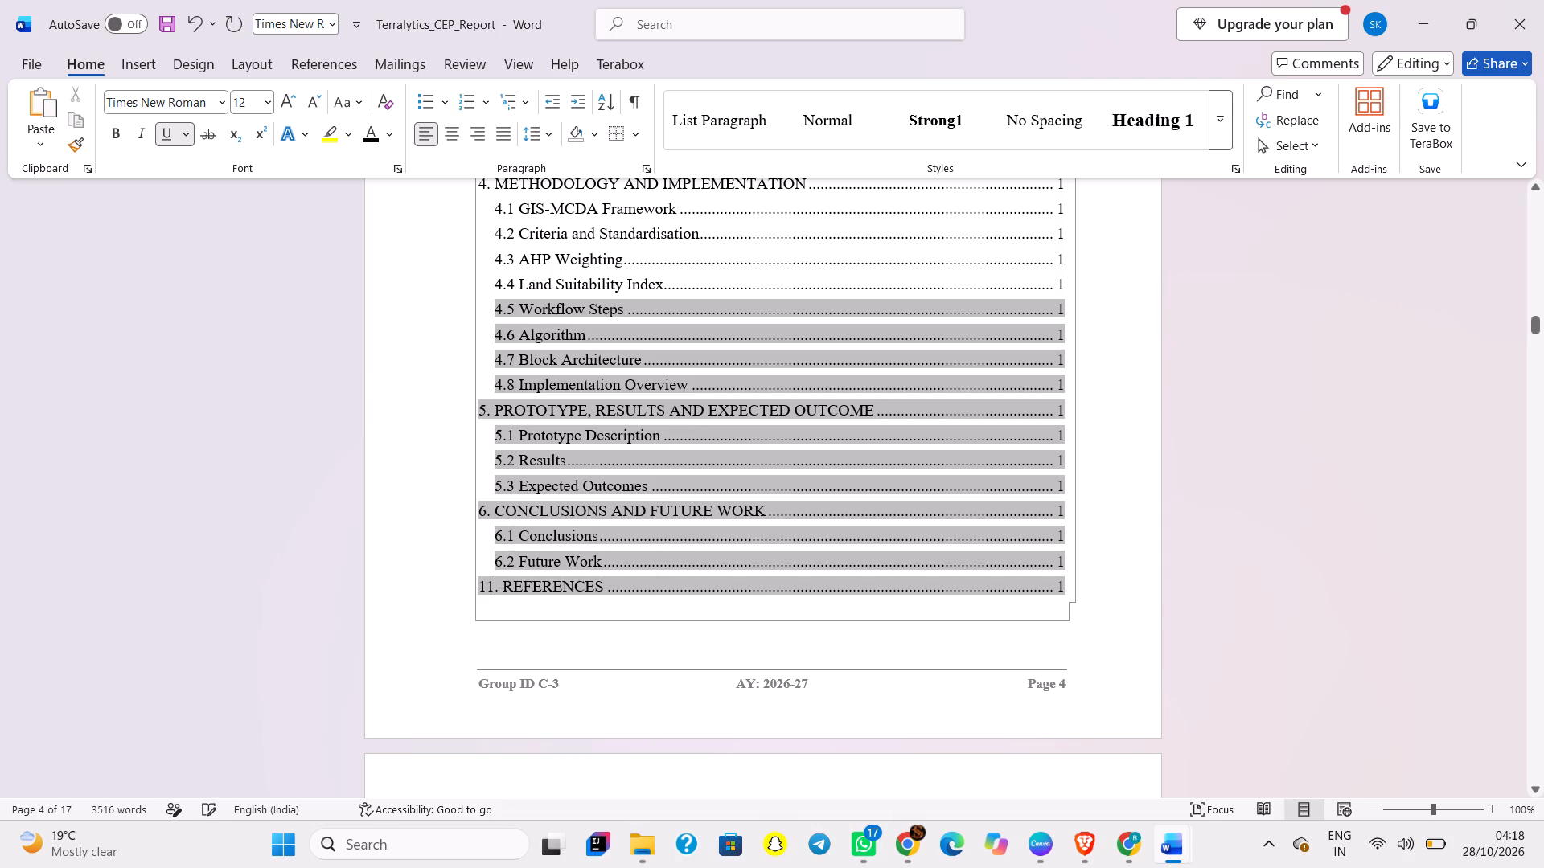
key(BackSpace)
key(BackSpace)
key(7)
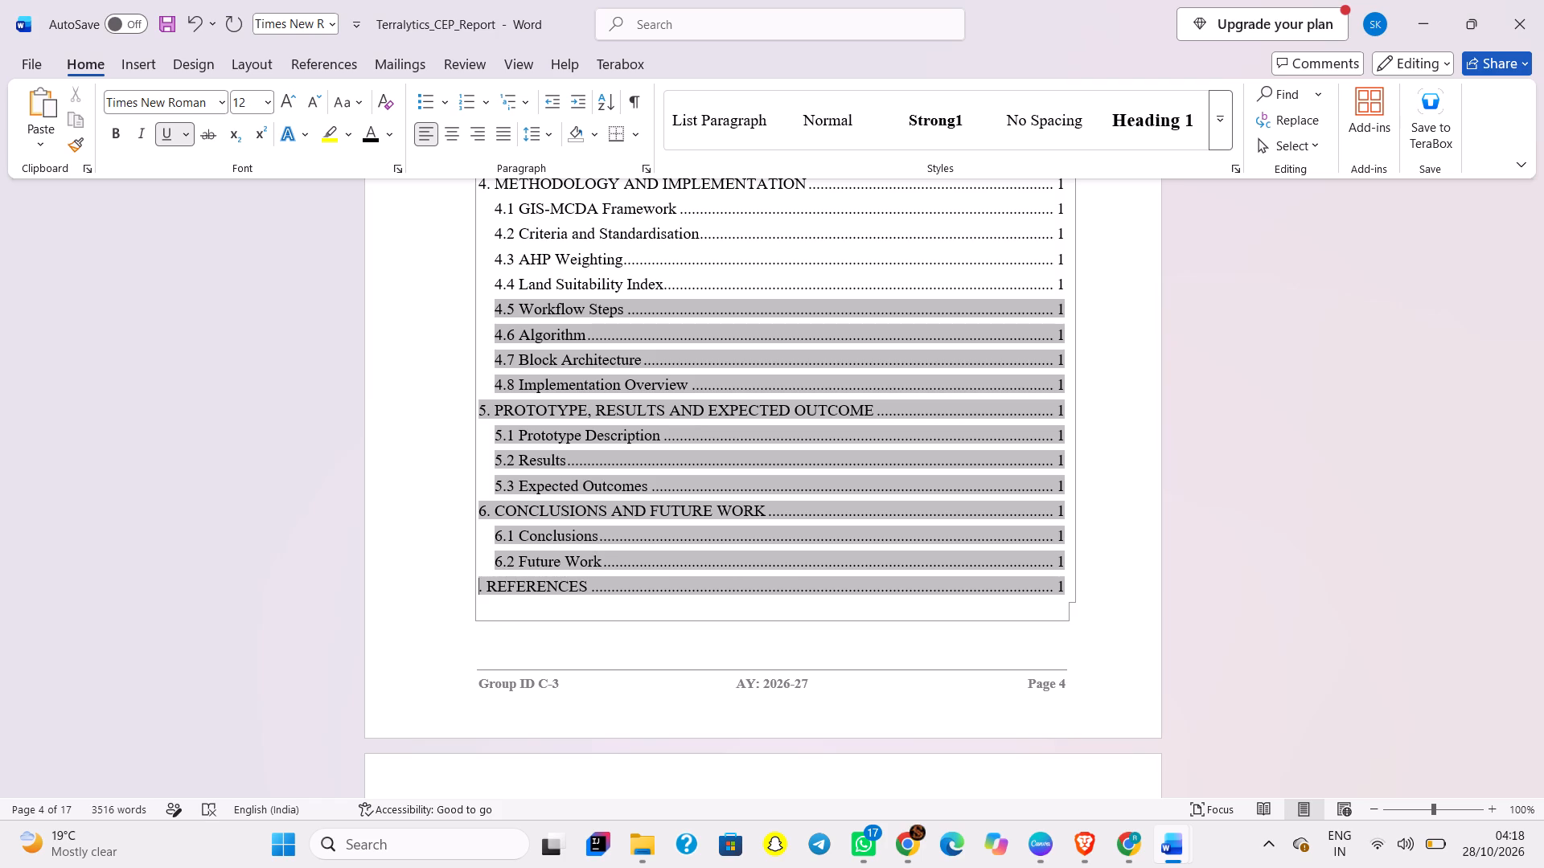
scroll(1119, 658, down, 1)
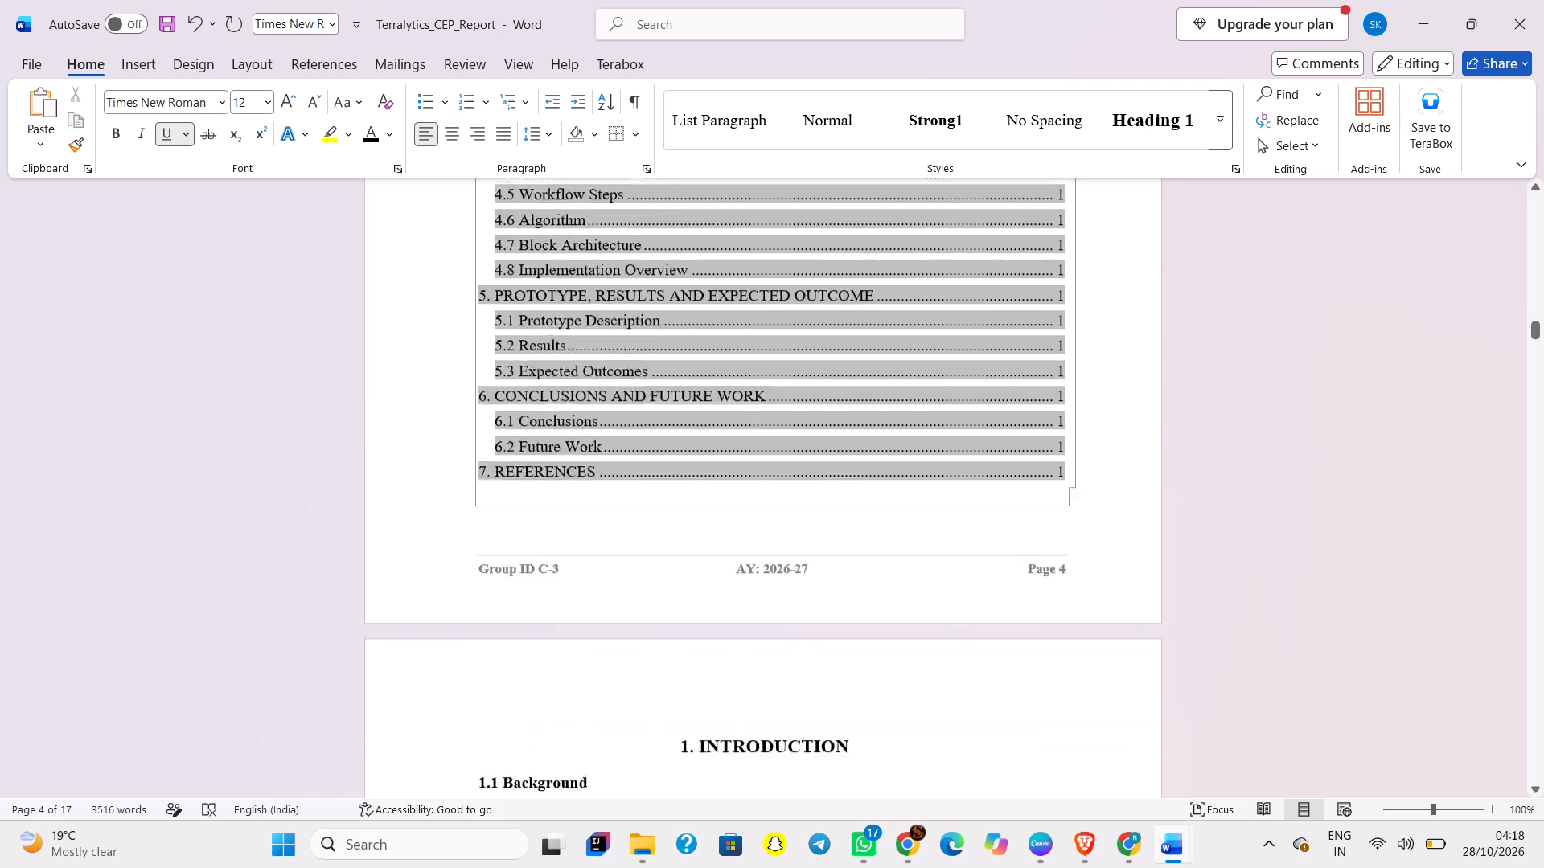
scroll(1119, 658, down, 1)
click(1287, 551)
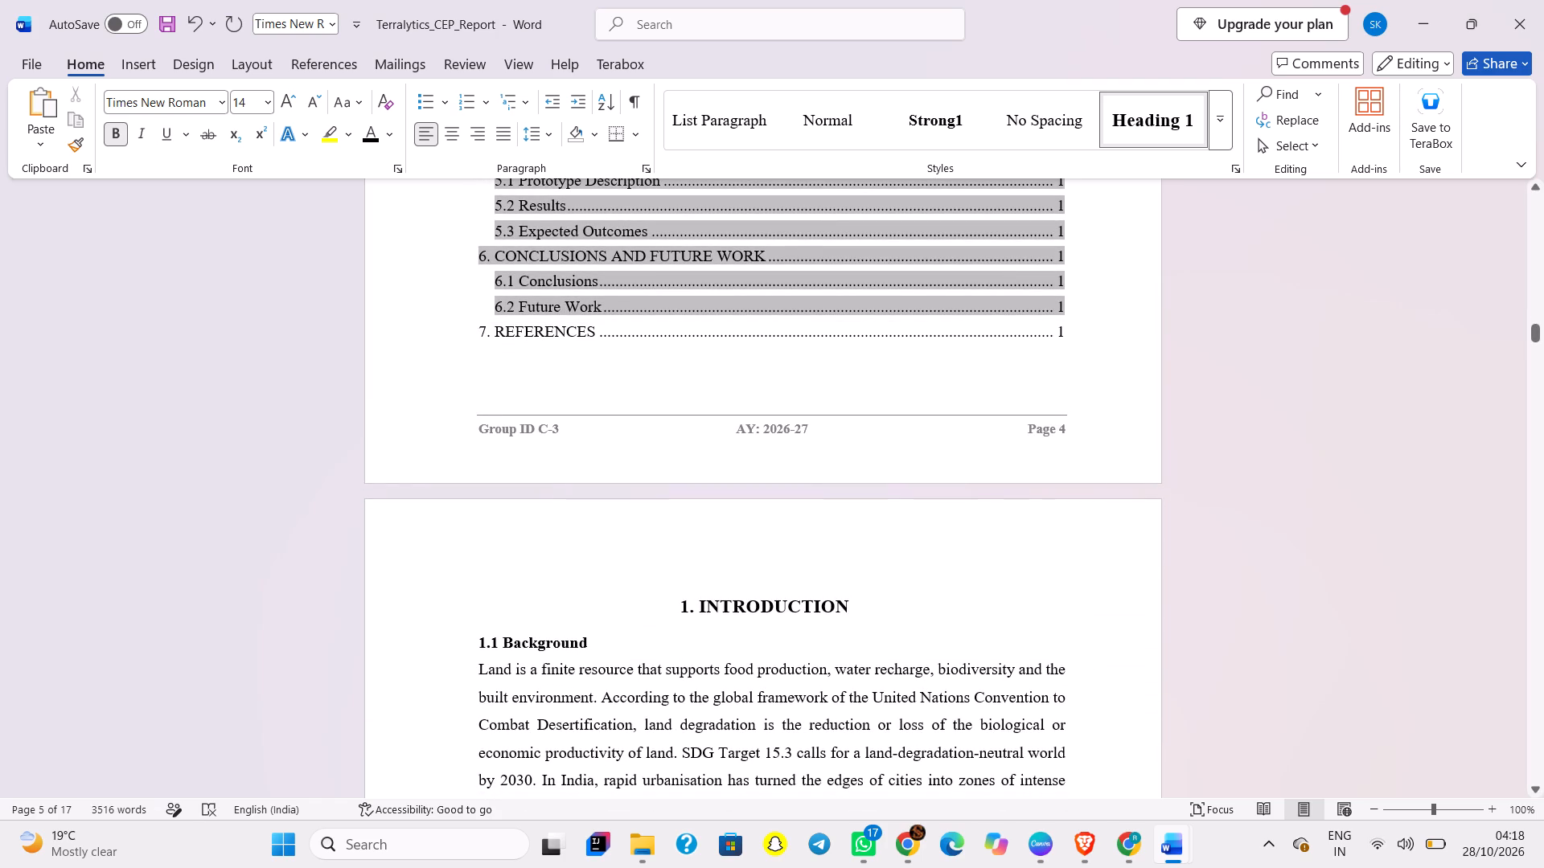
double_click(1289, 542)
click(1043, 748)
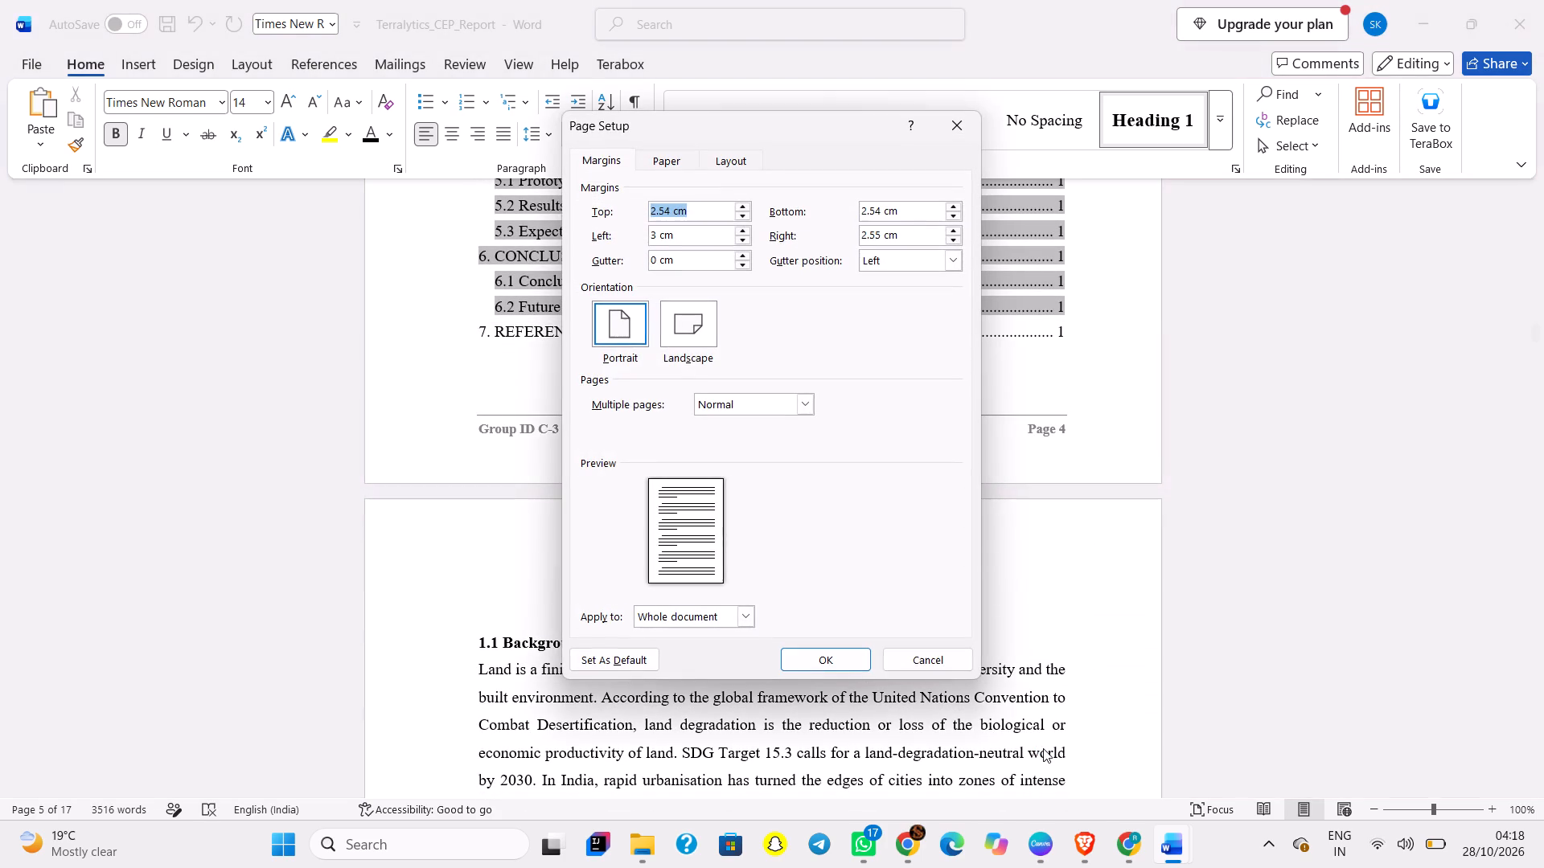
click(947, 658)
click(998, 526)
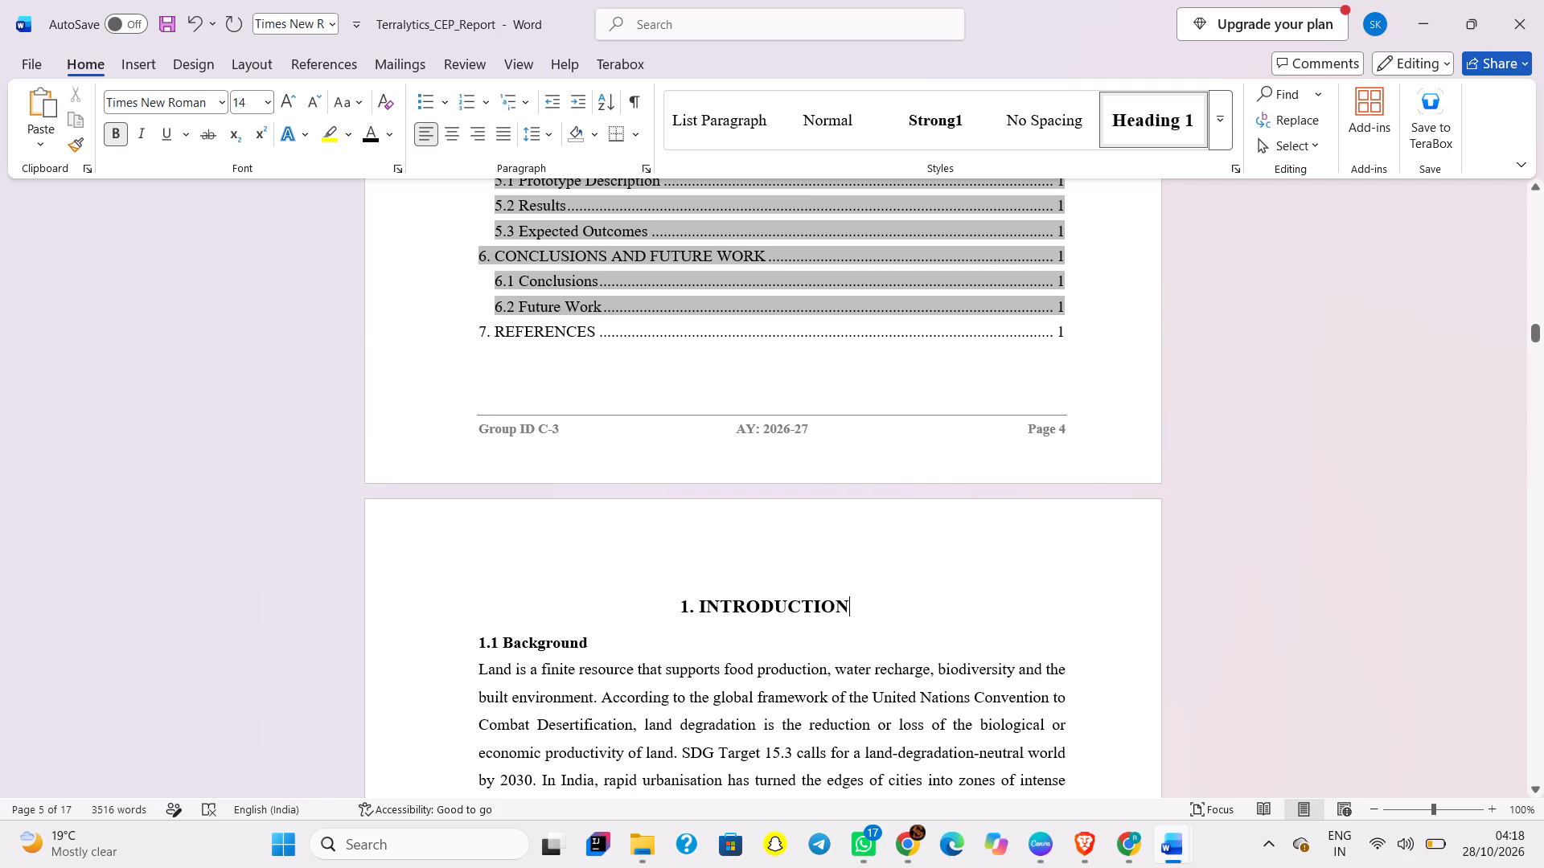
Look over the revised index from its title down to the REFERENCES entry.
scroll(998, 526, up, 4)
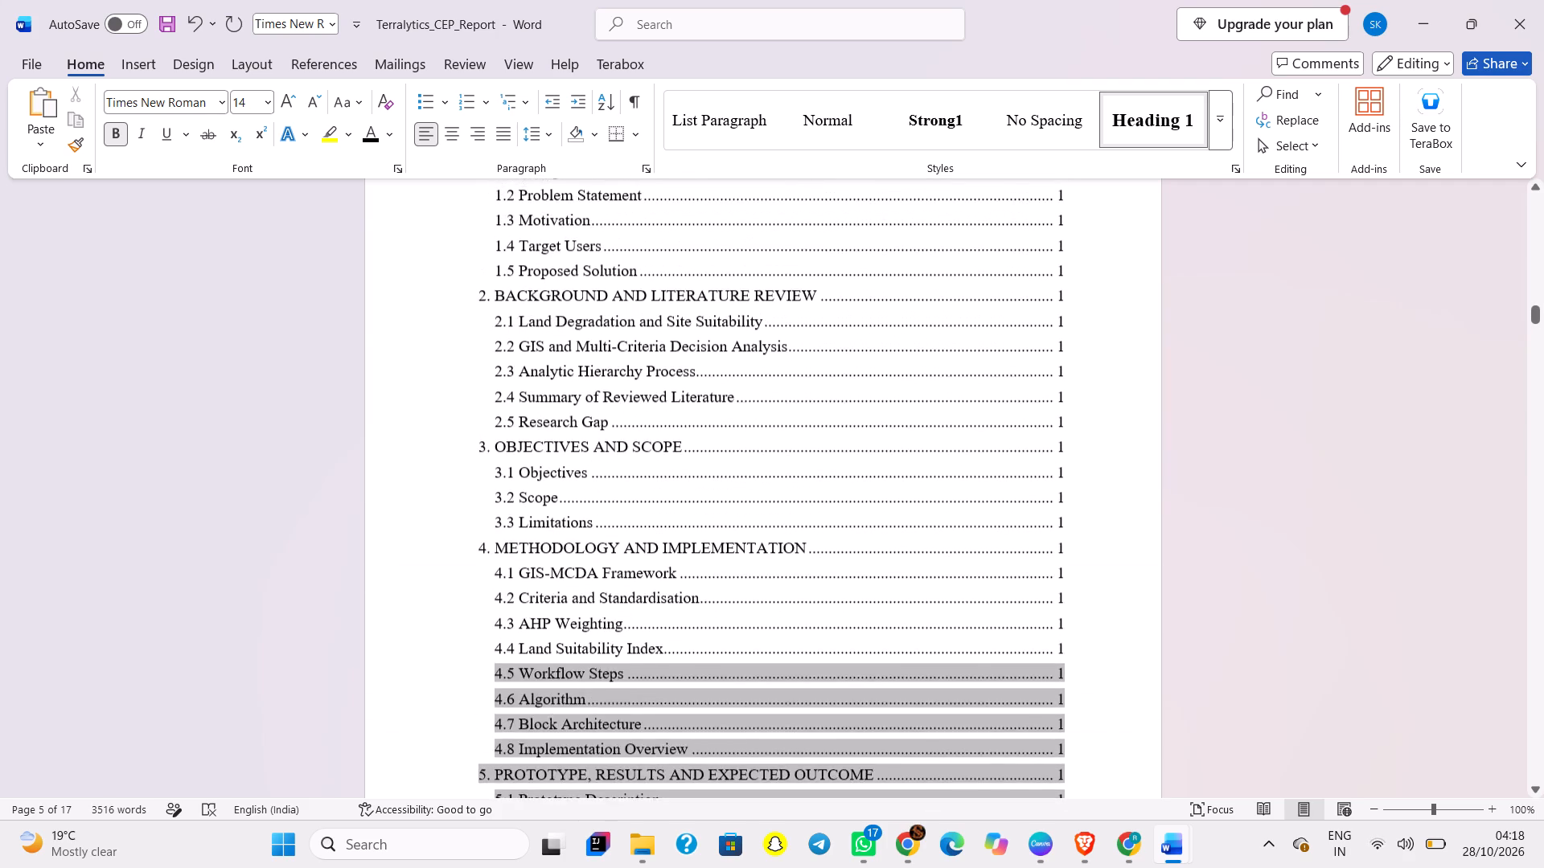
scroll(998, 526, up, 1)
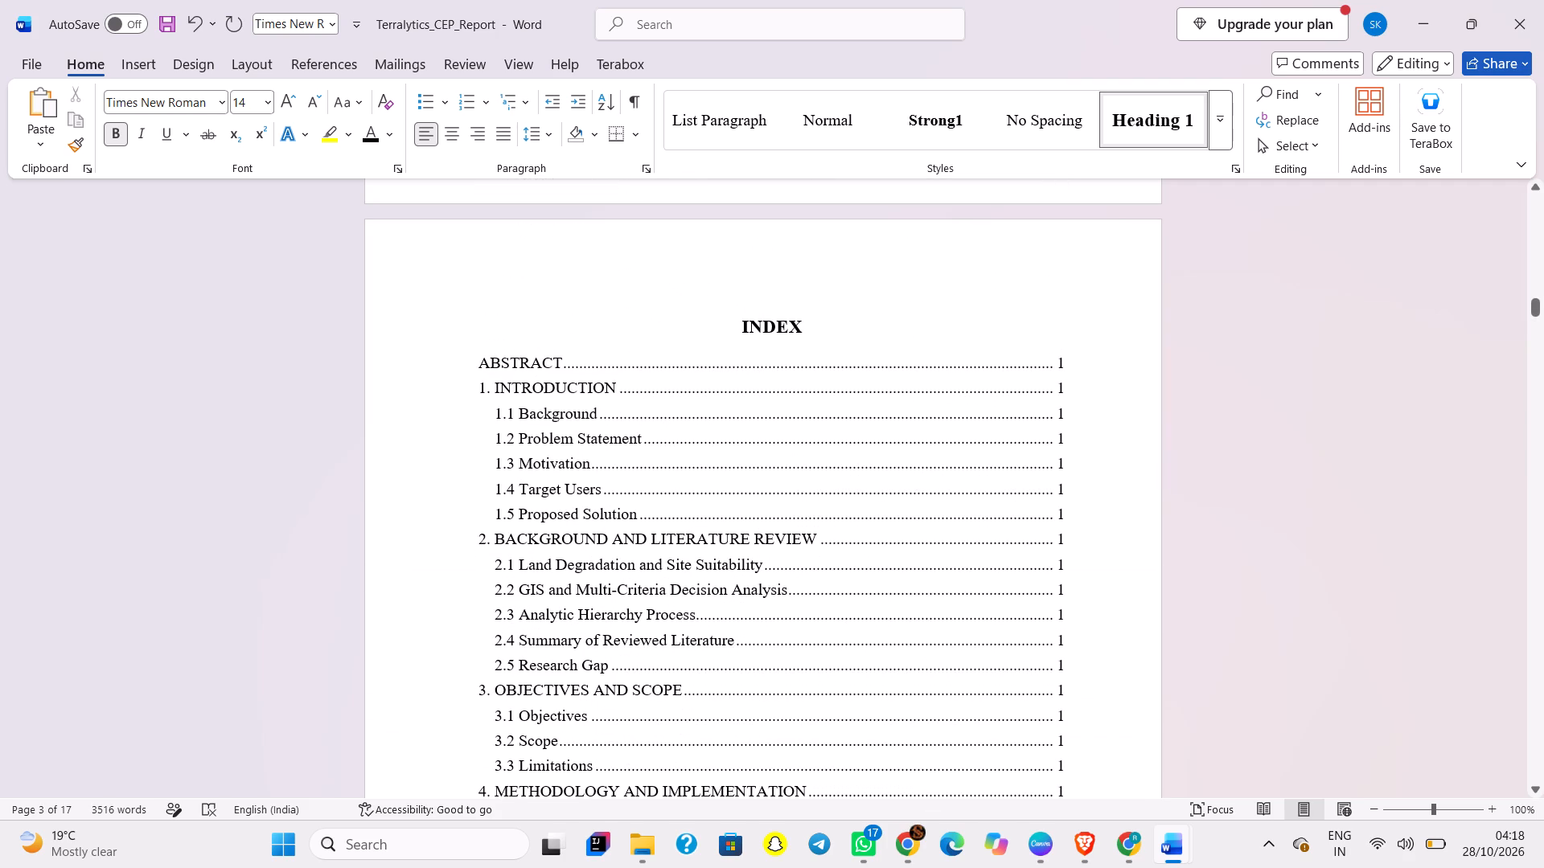
scroll(998, 526, down, 2)
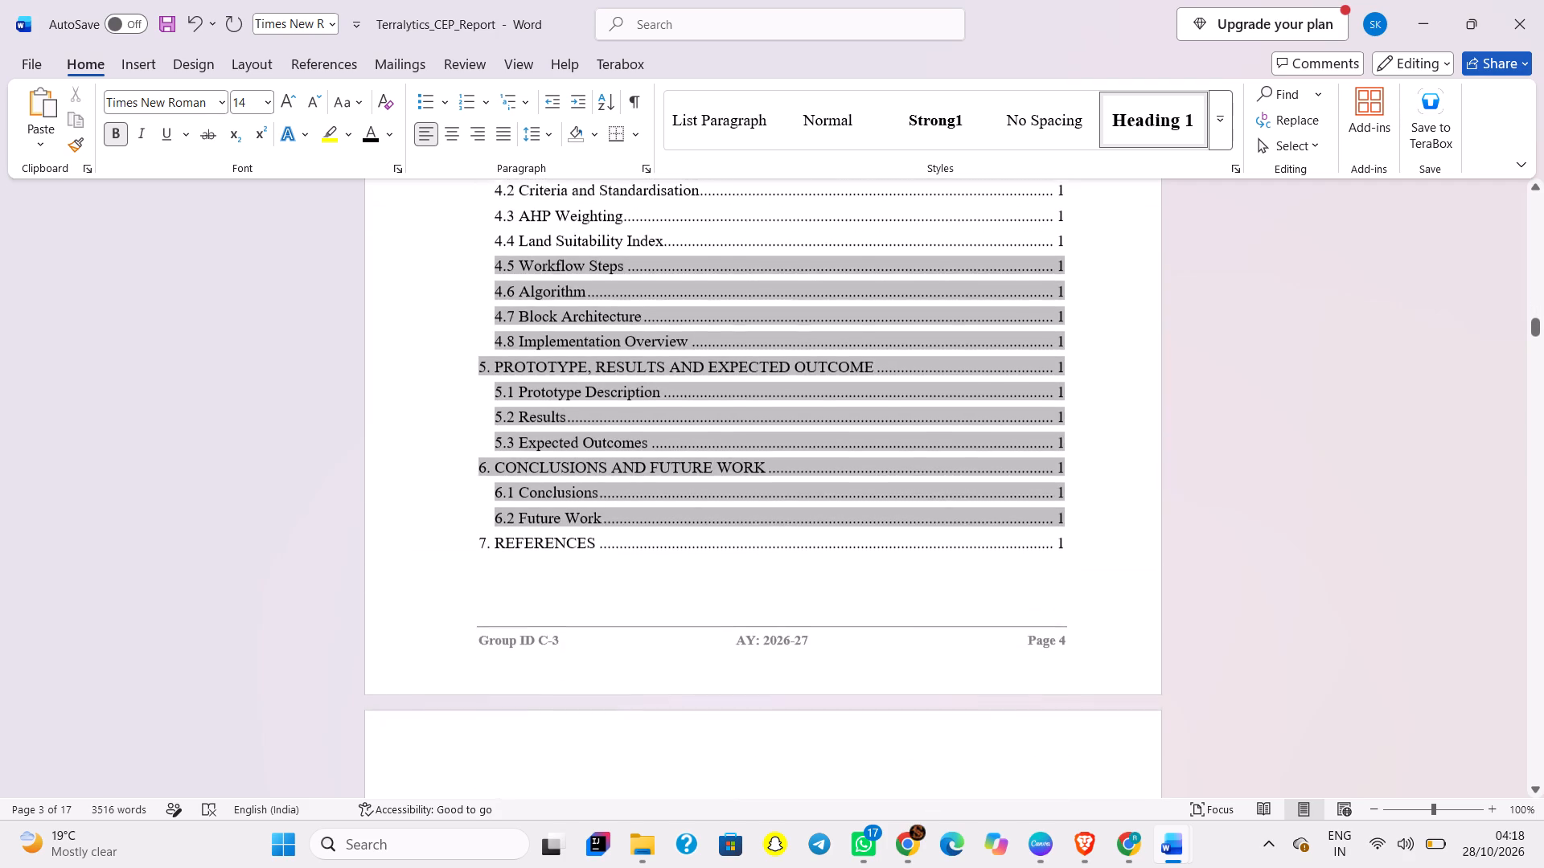
scroll(998, 526, down, 2)
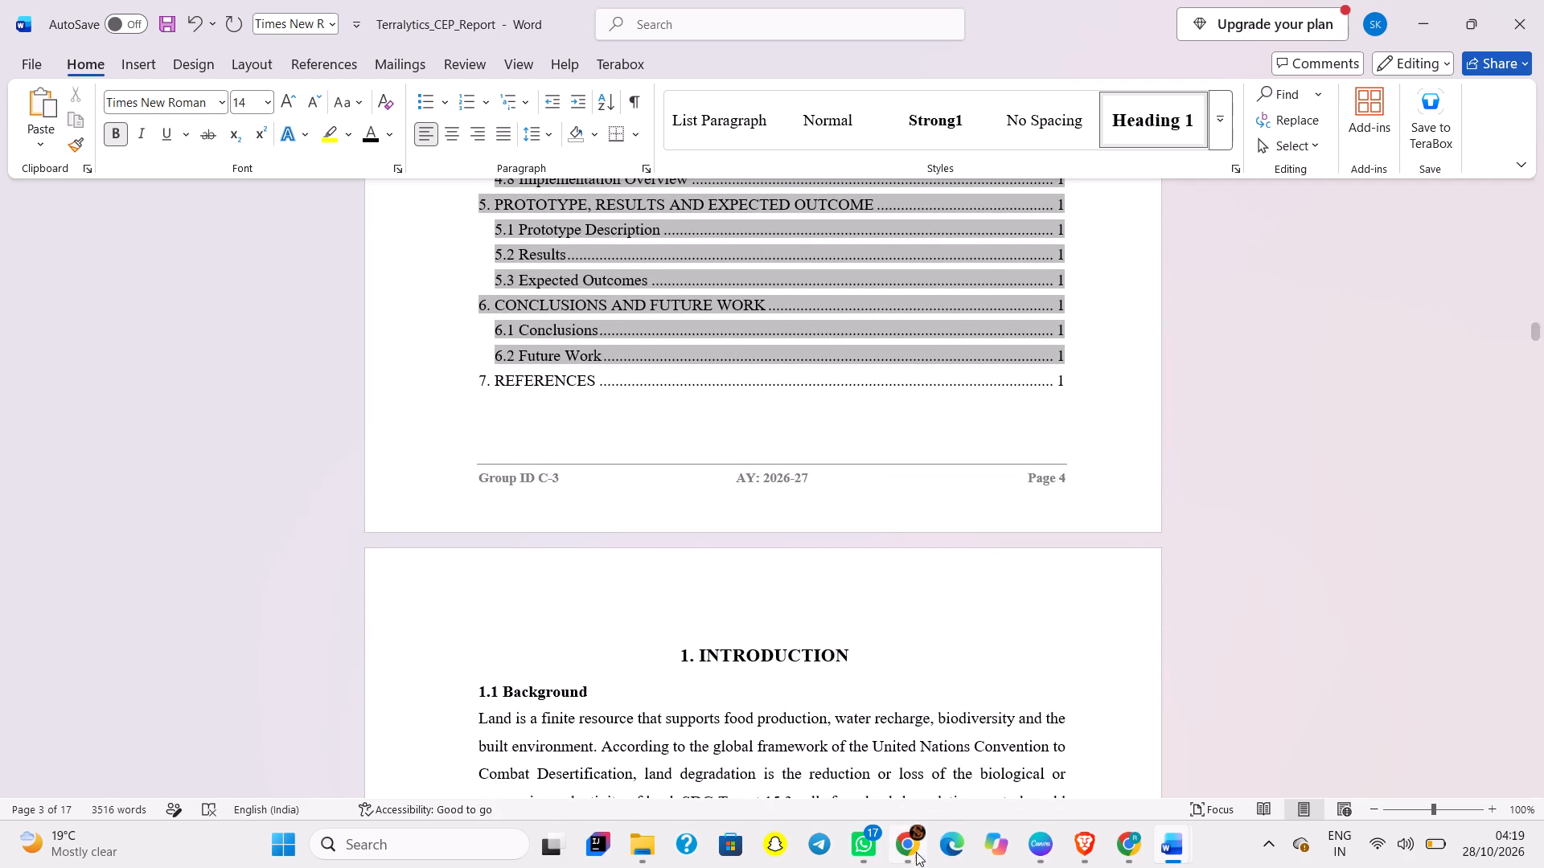
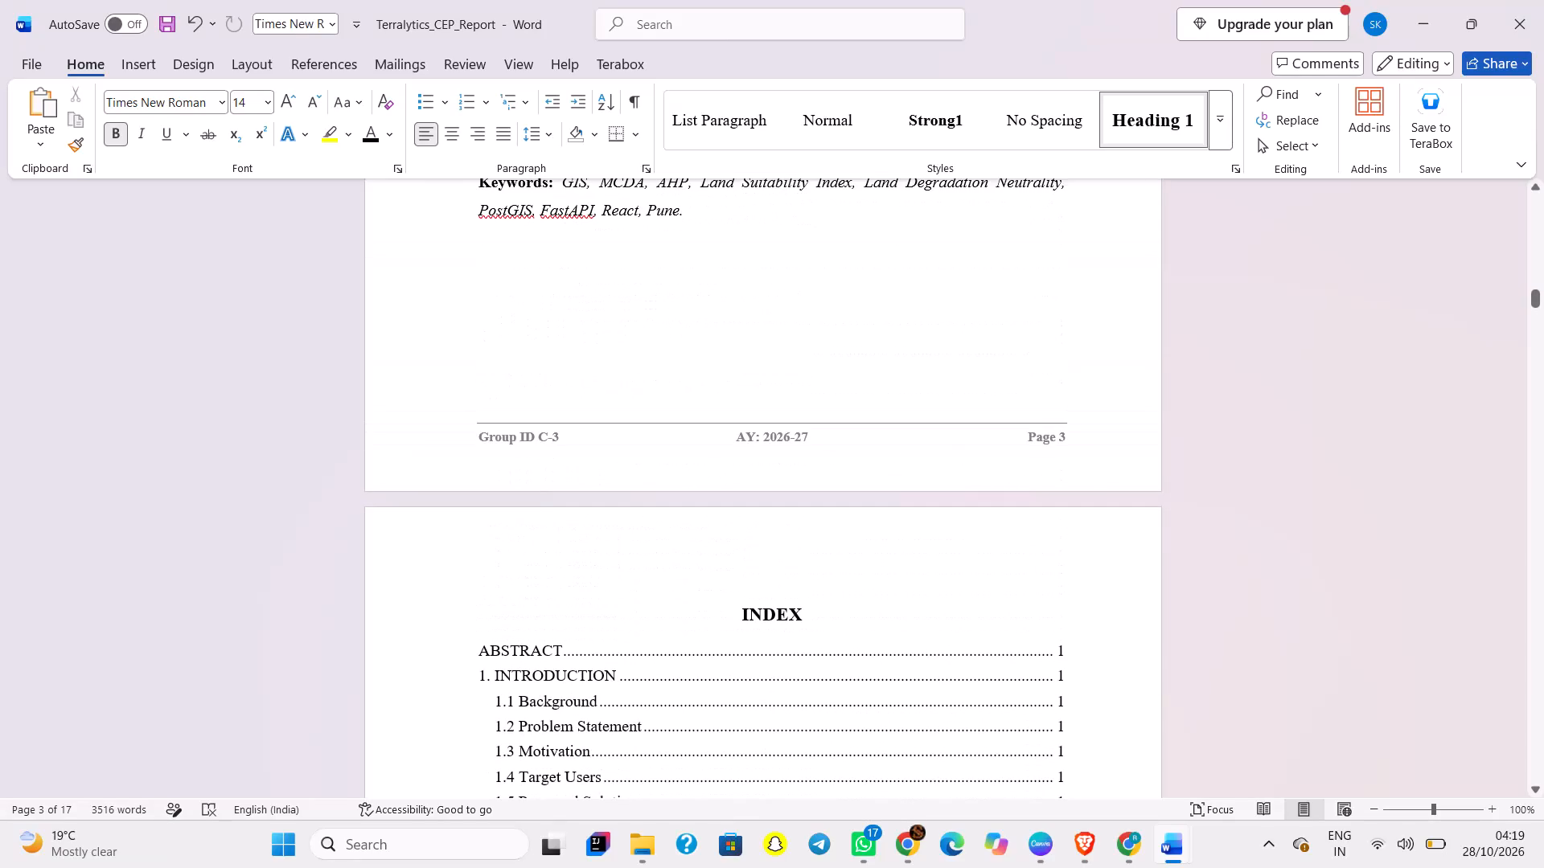
Change the page number of the ABSTRACT entry in the index to 3.
click(1063, 654)
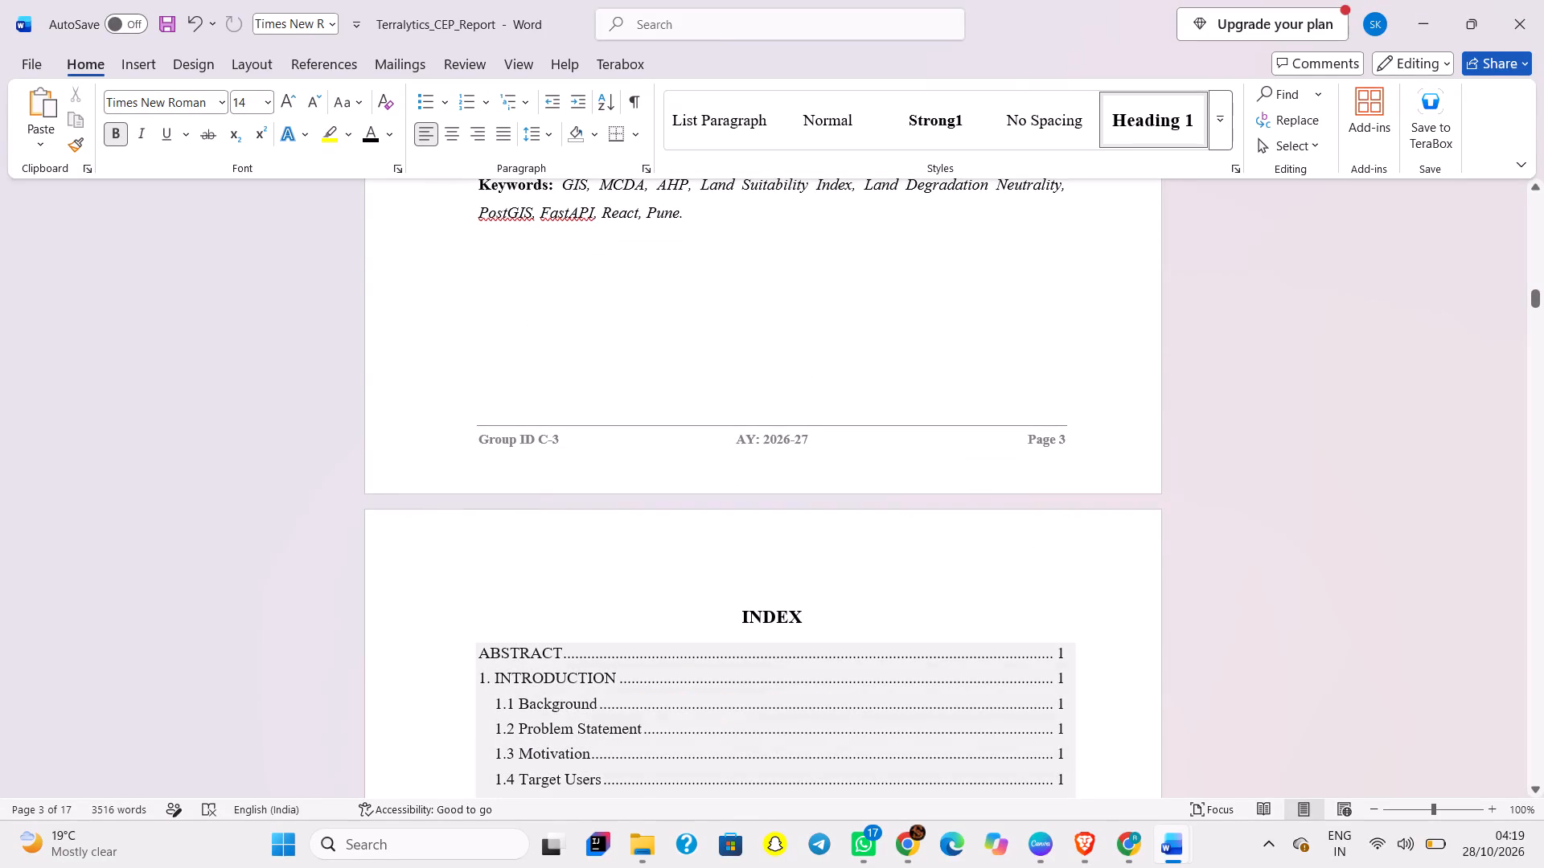
key(BackSpace)
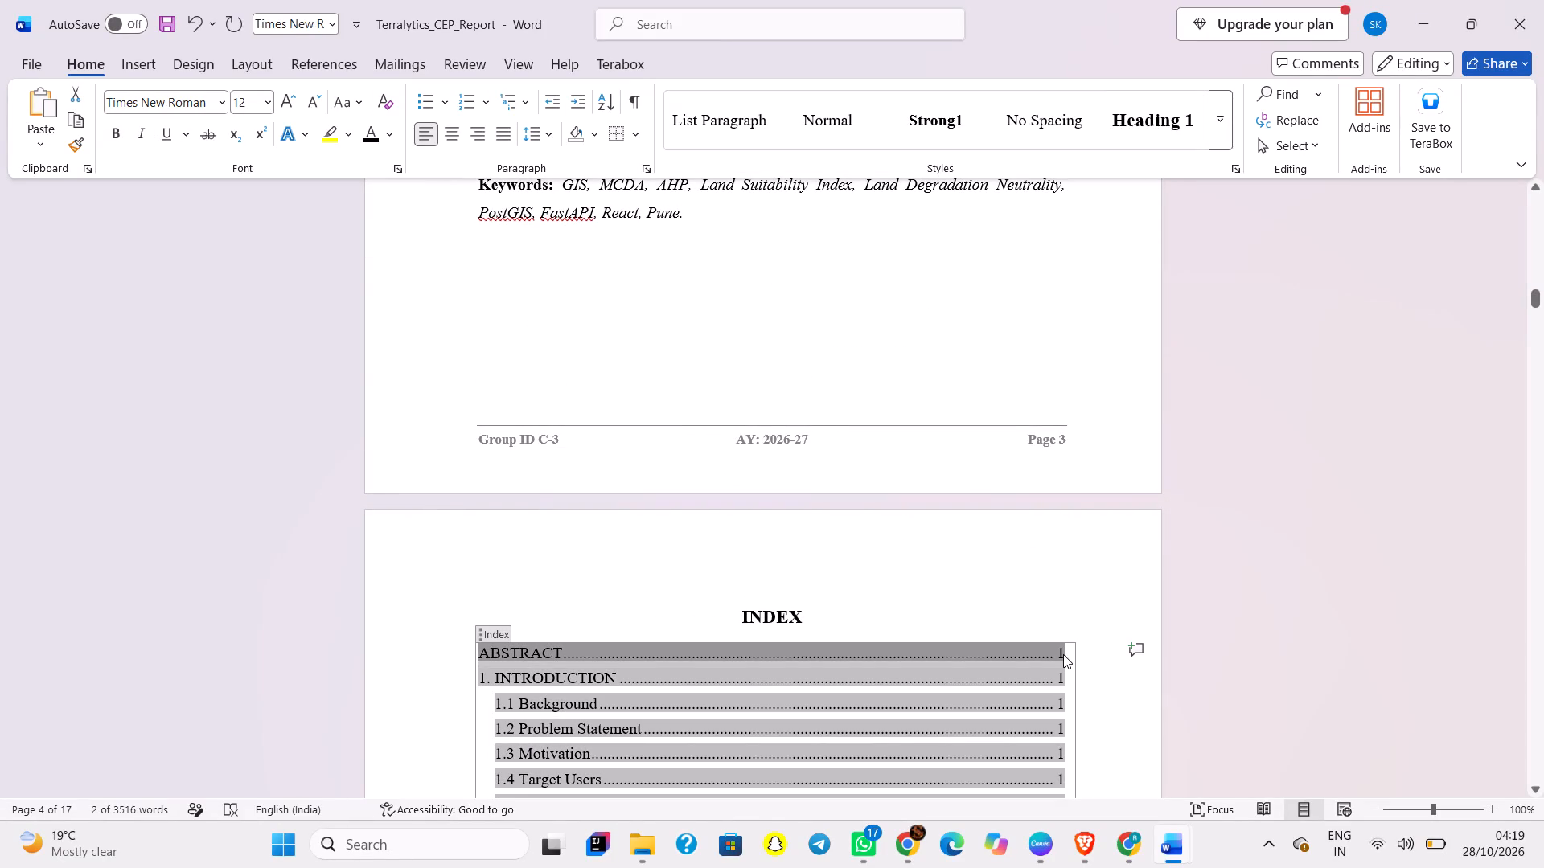
click(1063, 654)
key(BackSpace)
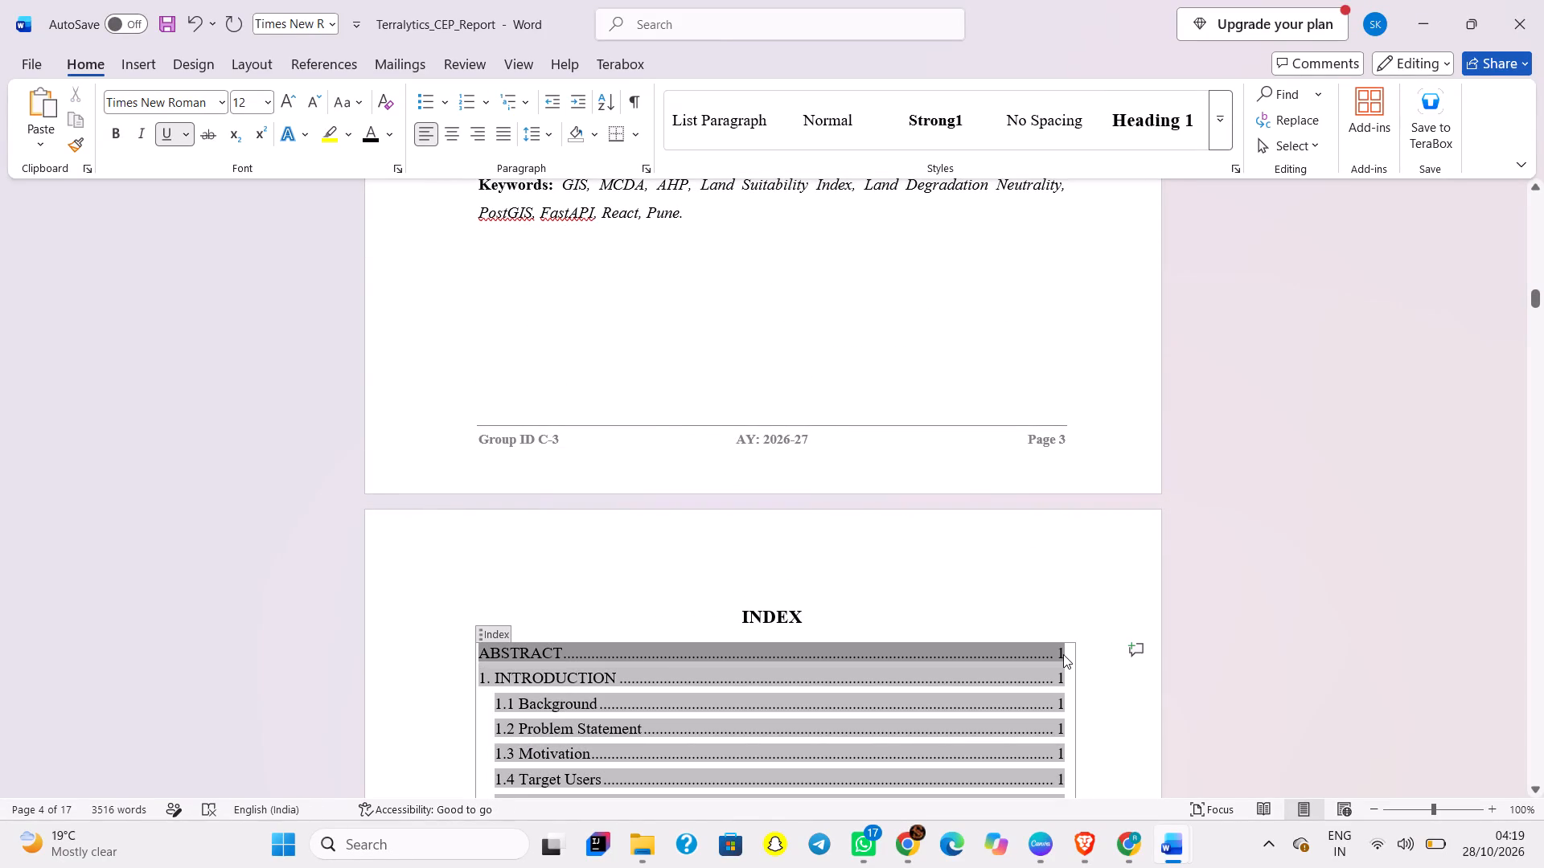
click(1060, 654)
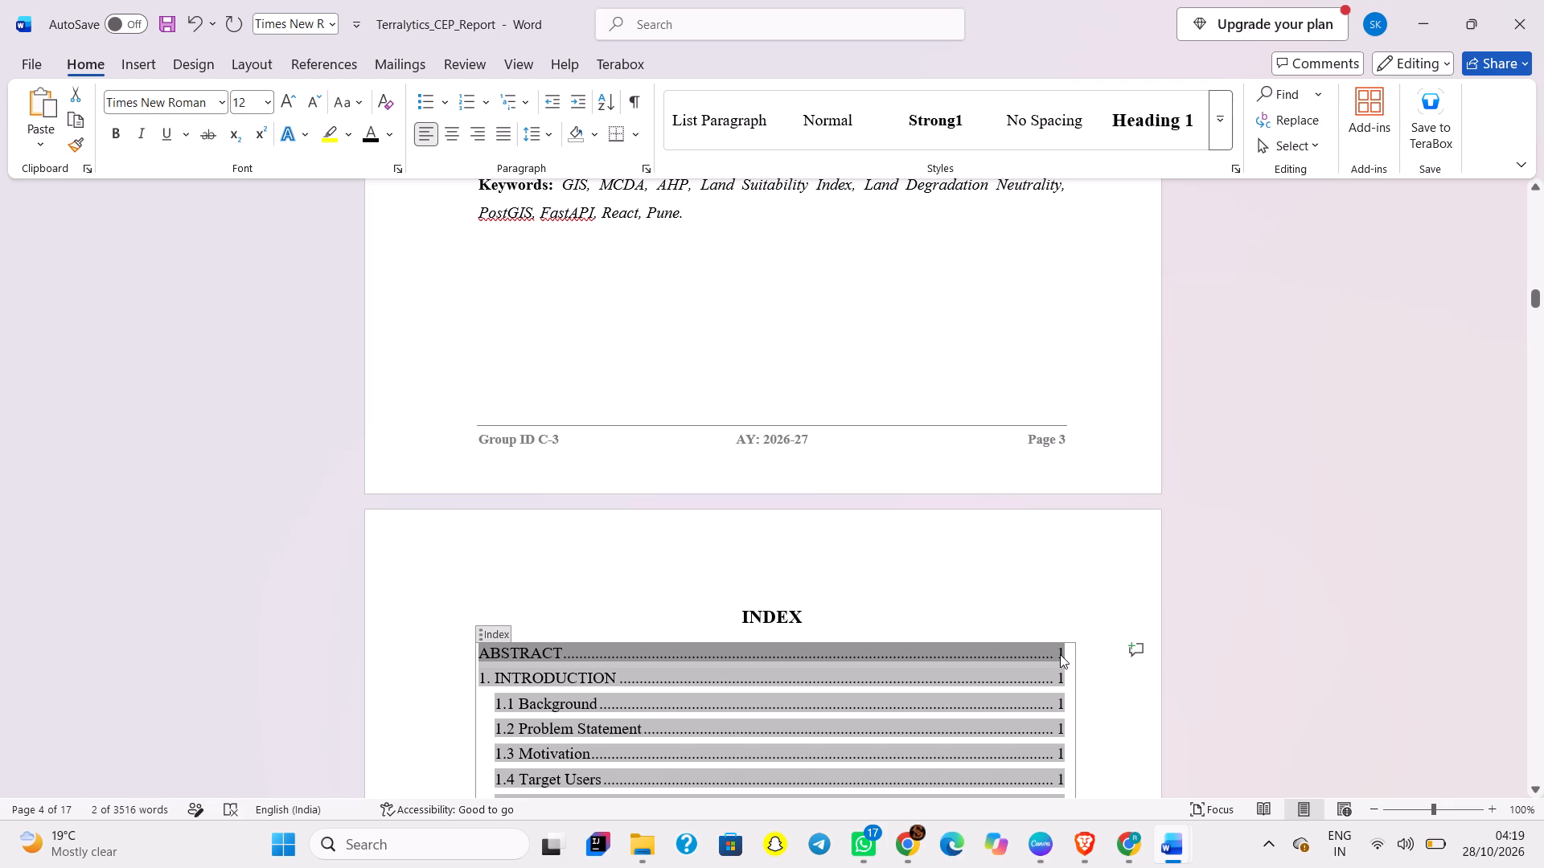
key(Right)
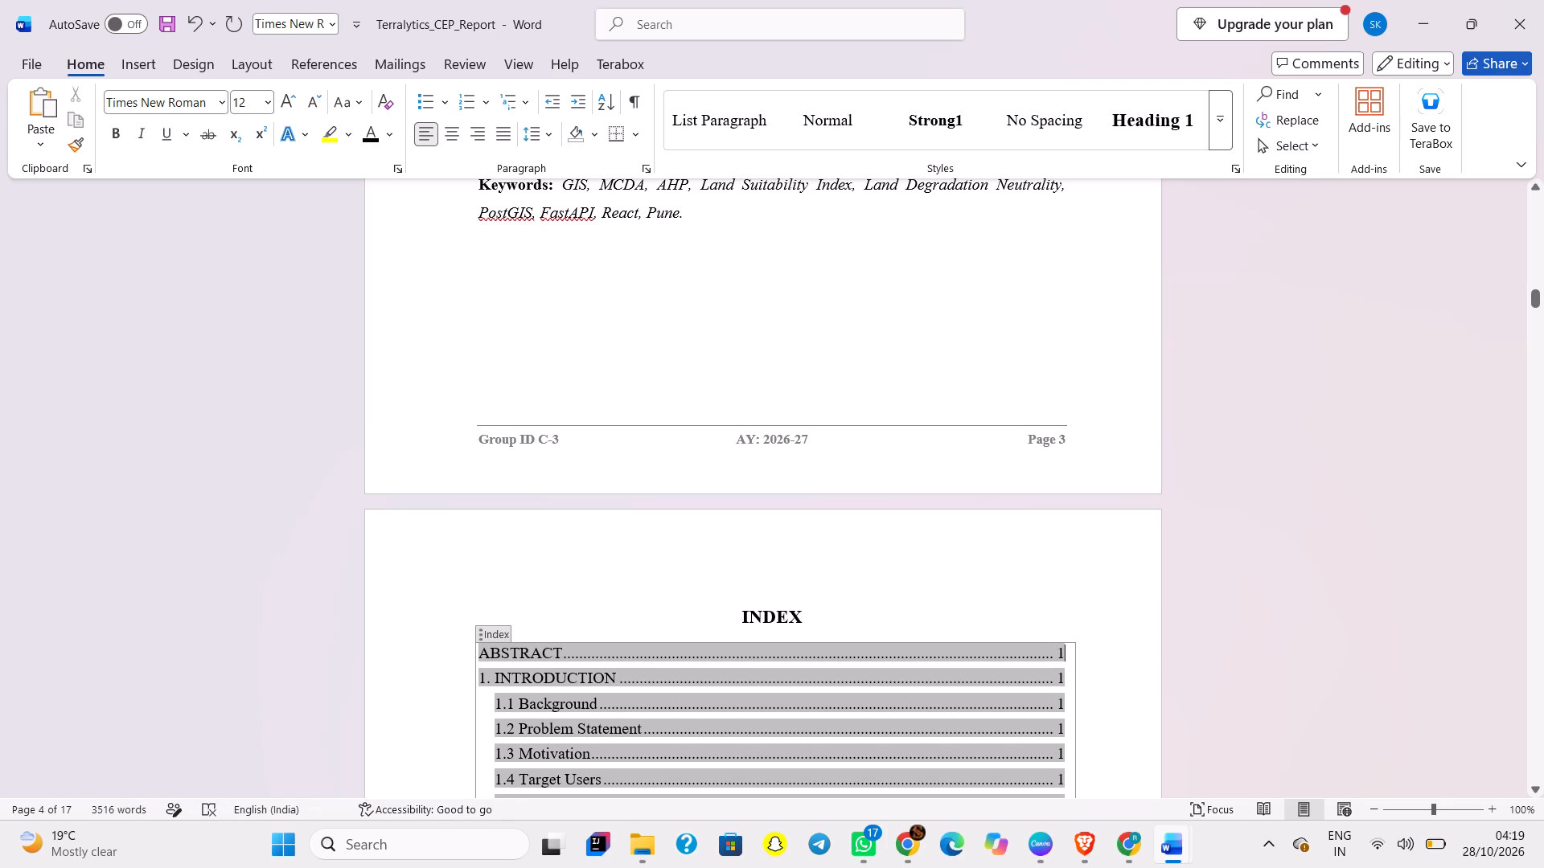
key(3)
key(Left)
key(BackSpace)
key(BackSpace)
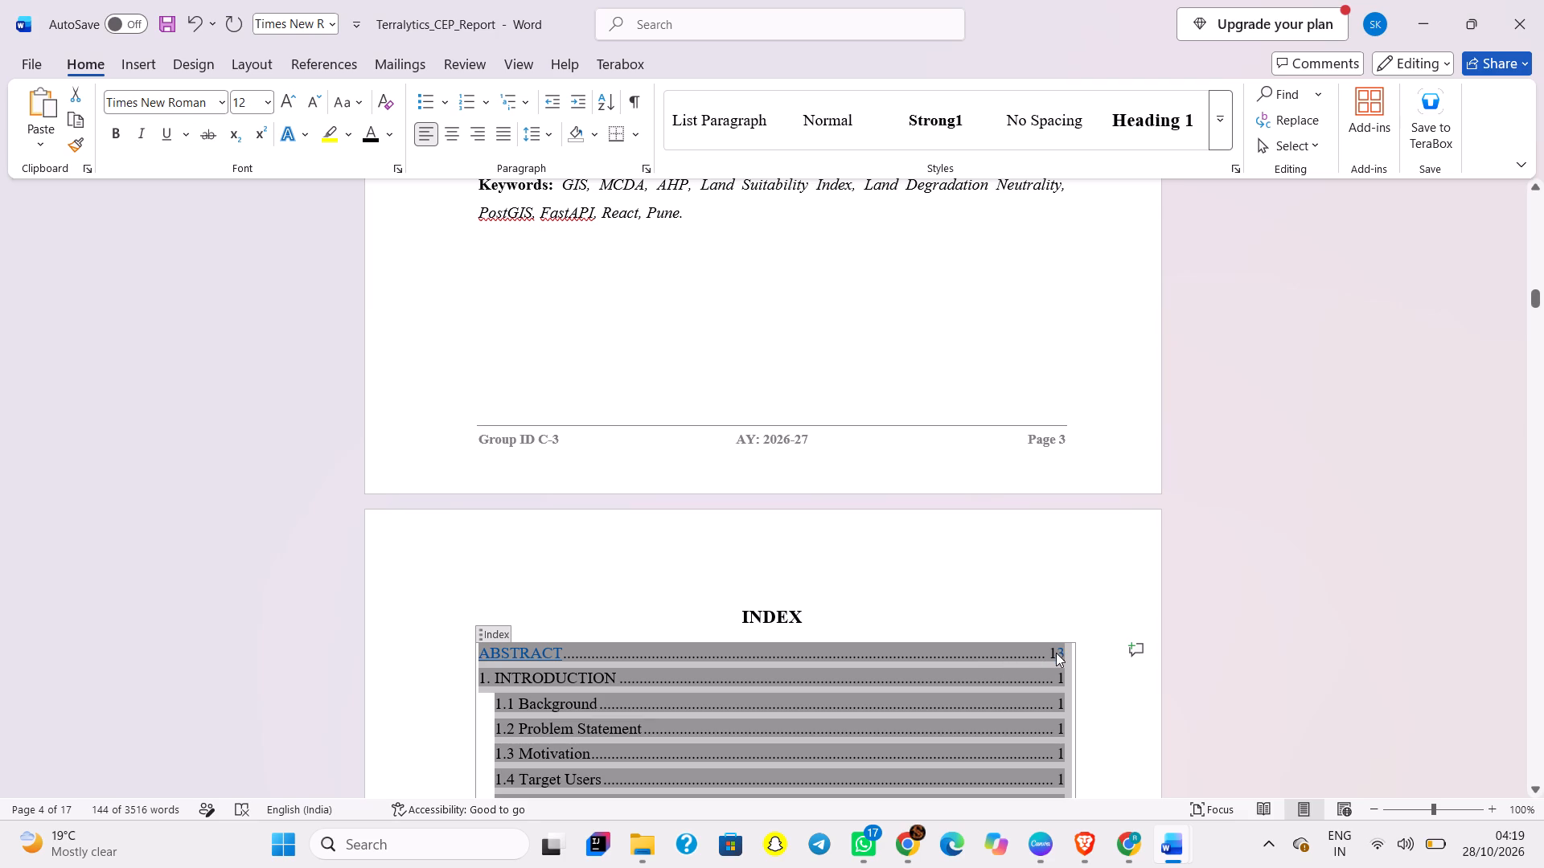
click(482, 635)
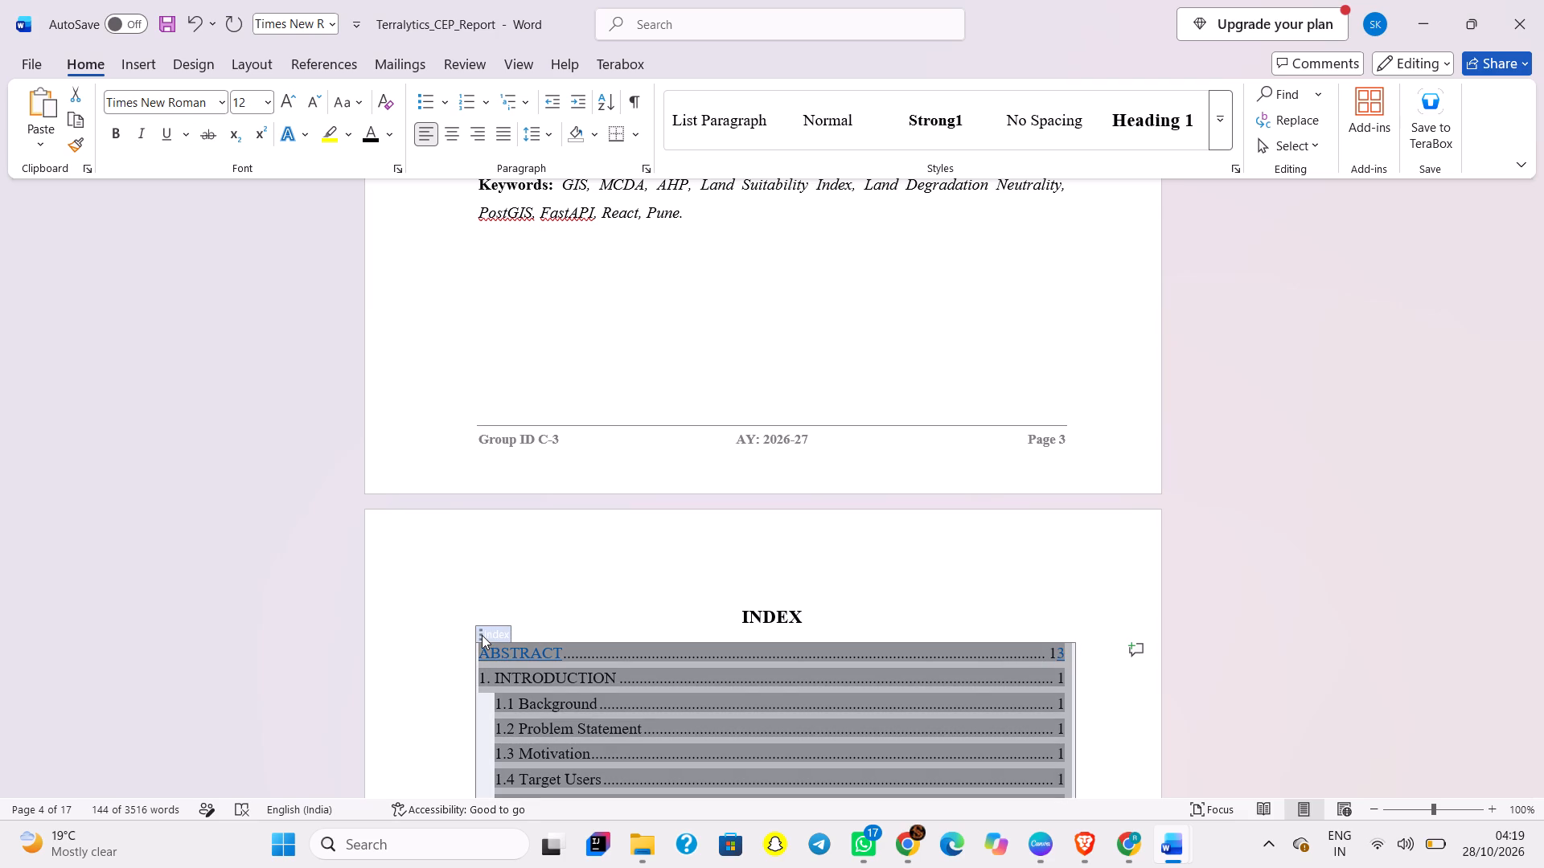
click(482, 635)
click(482, 635)
click(1053, 653)
click(1053, 653)
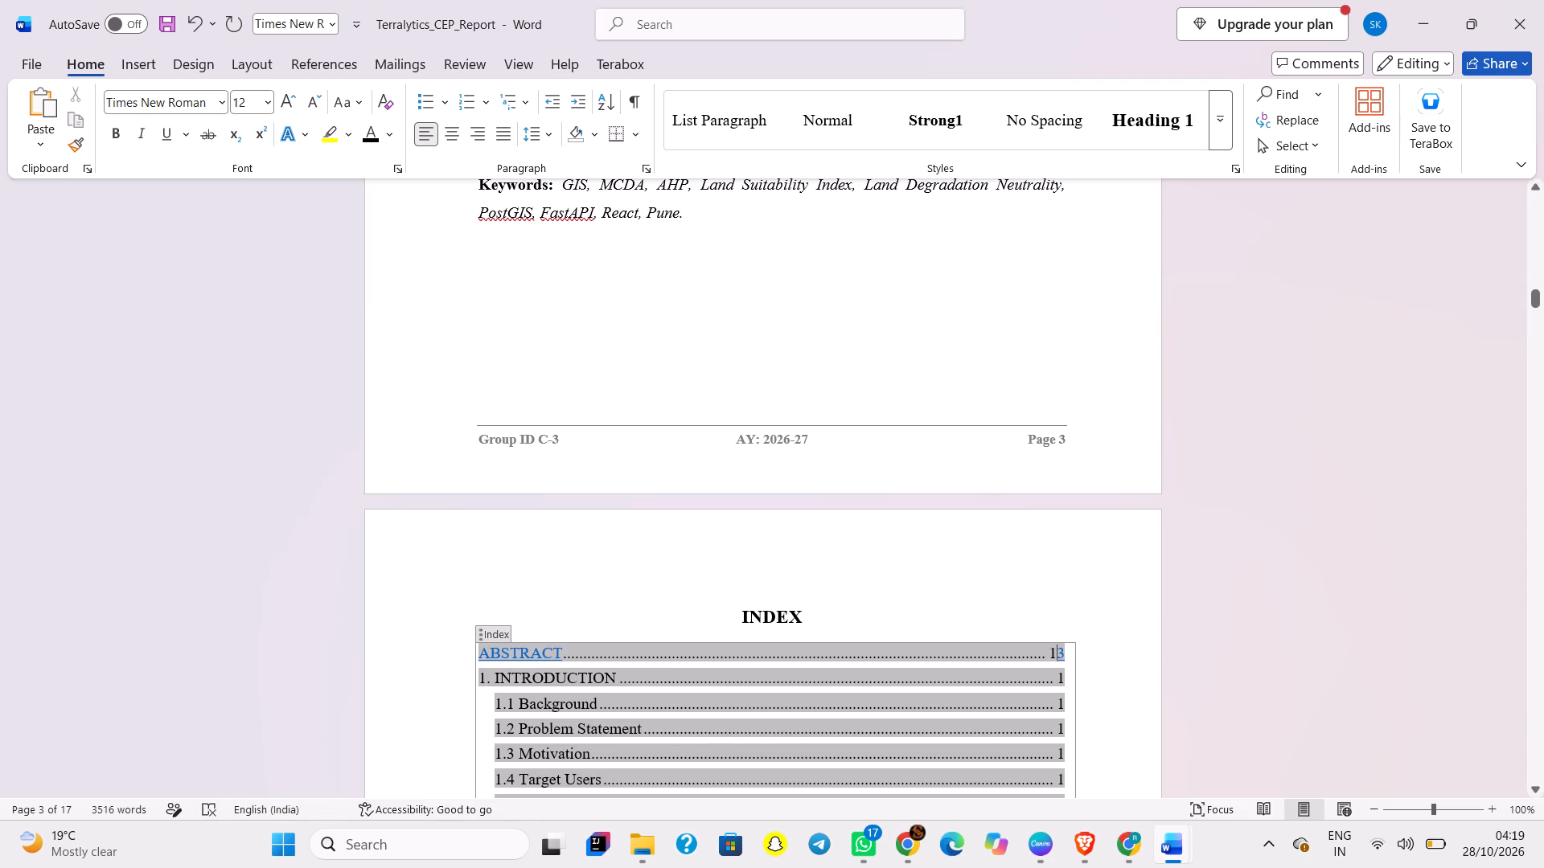
key(BackSpace)
key(BackSpace)
key(Right)
Colour the ABSTRACT entry's page number black and remove its underline.
click(367, 136)
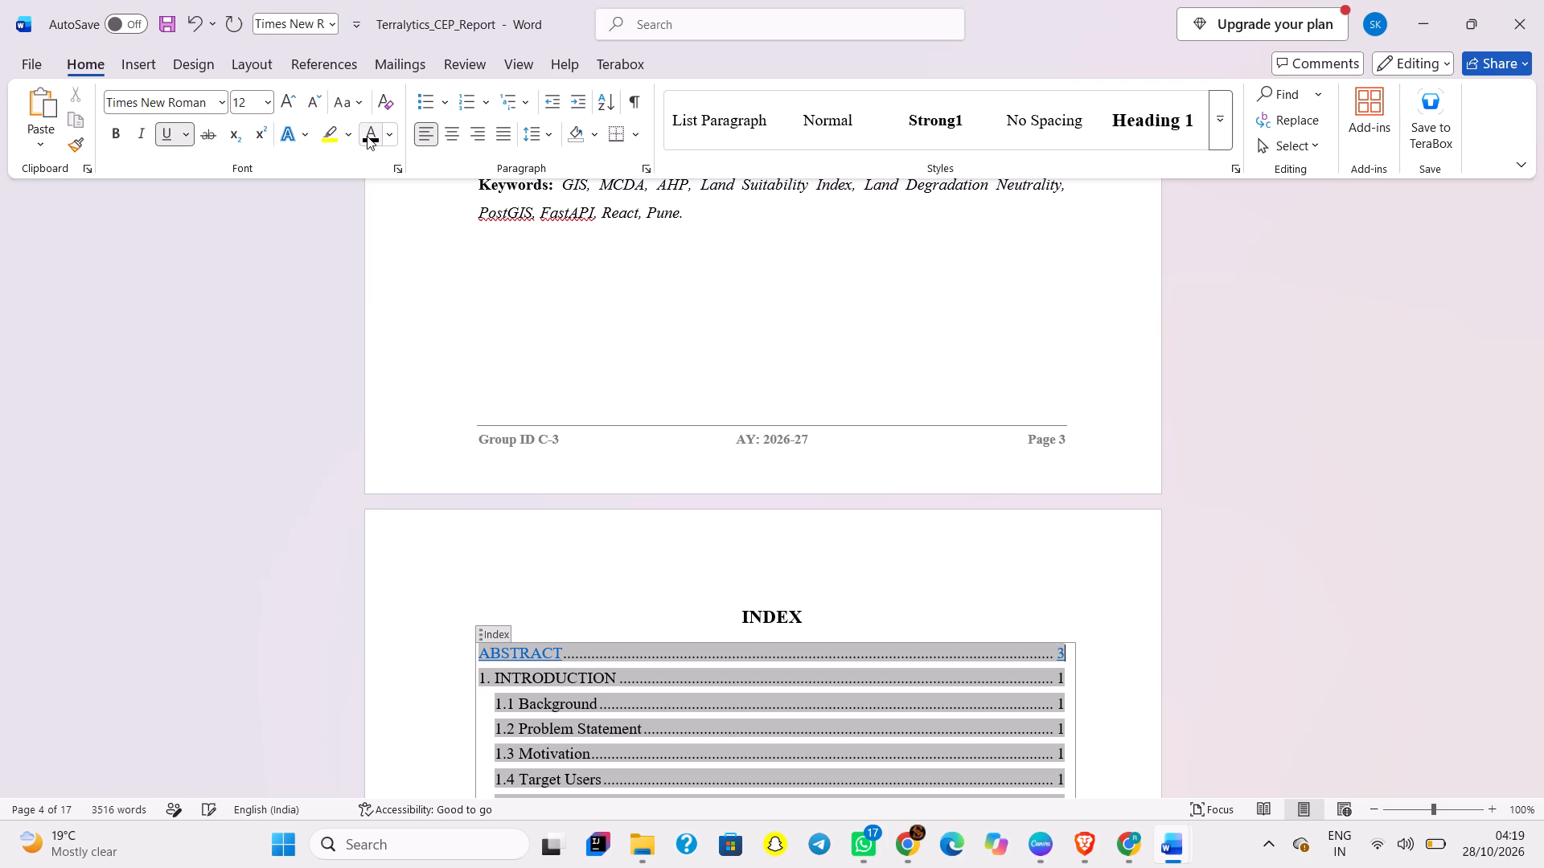
drag(1056, 651, 1057, 651)
drag(1057, 651, 1068, 653)
click(372, 134)
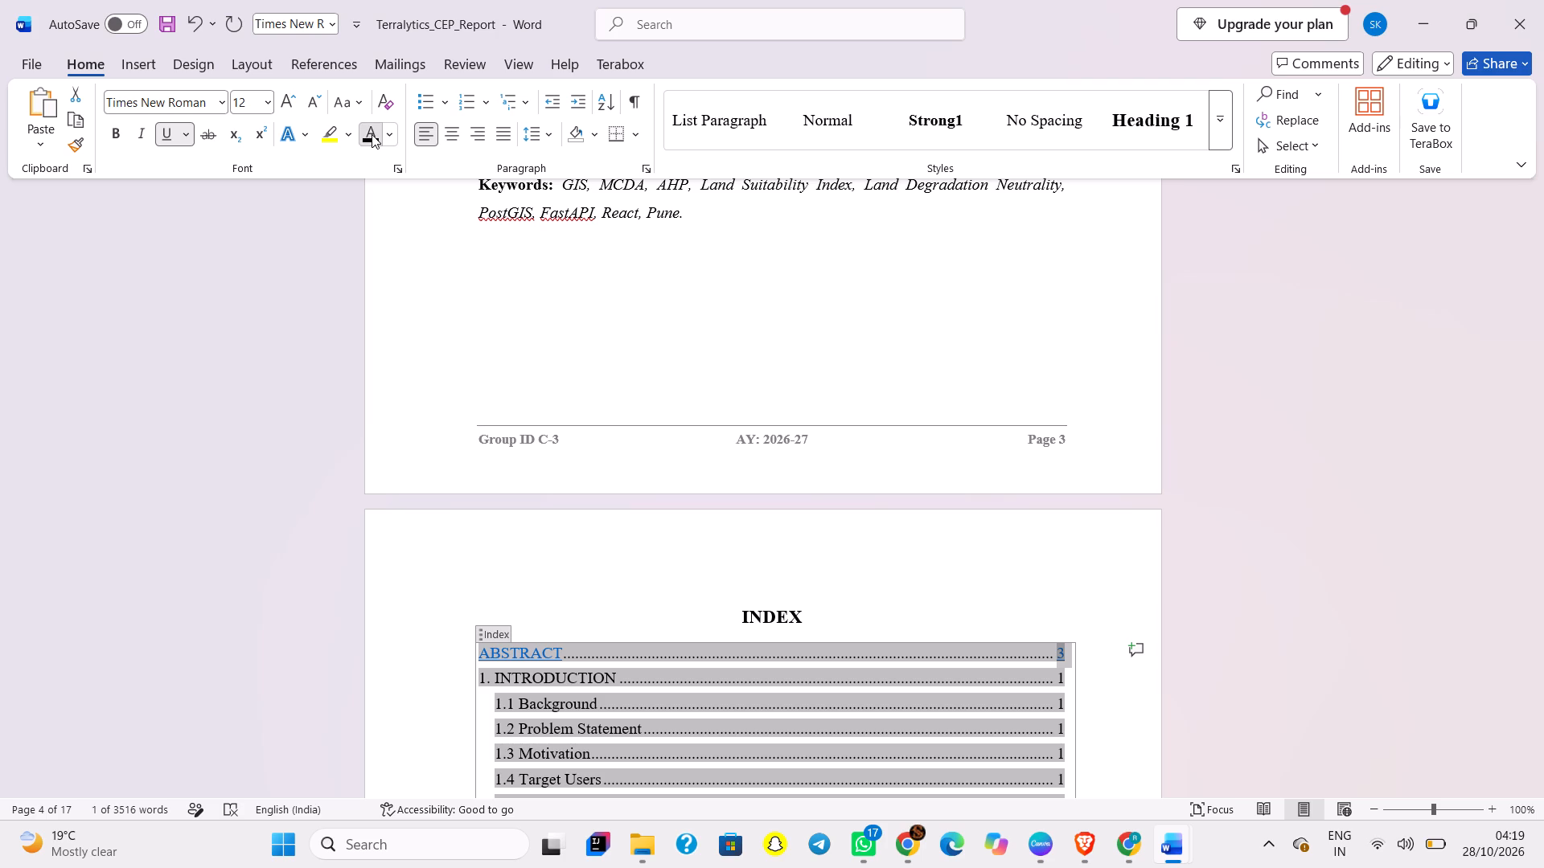
click(865, 498)
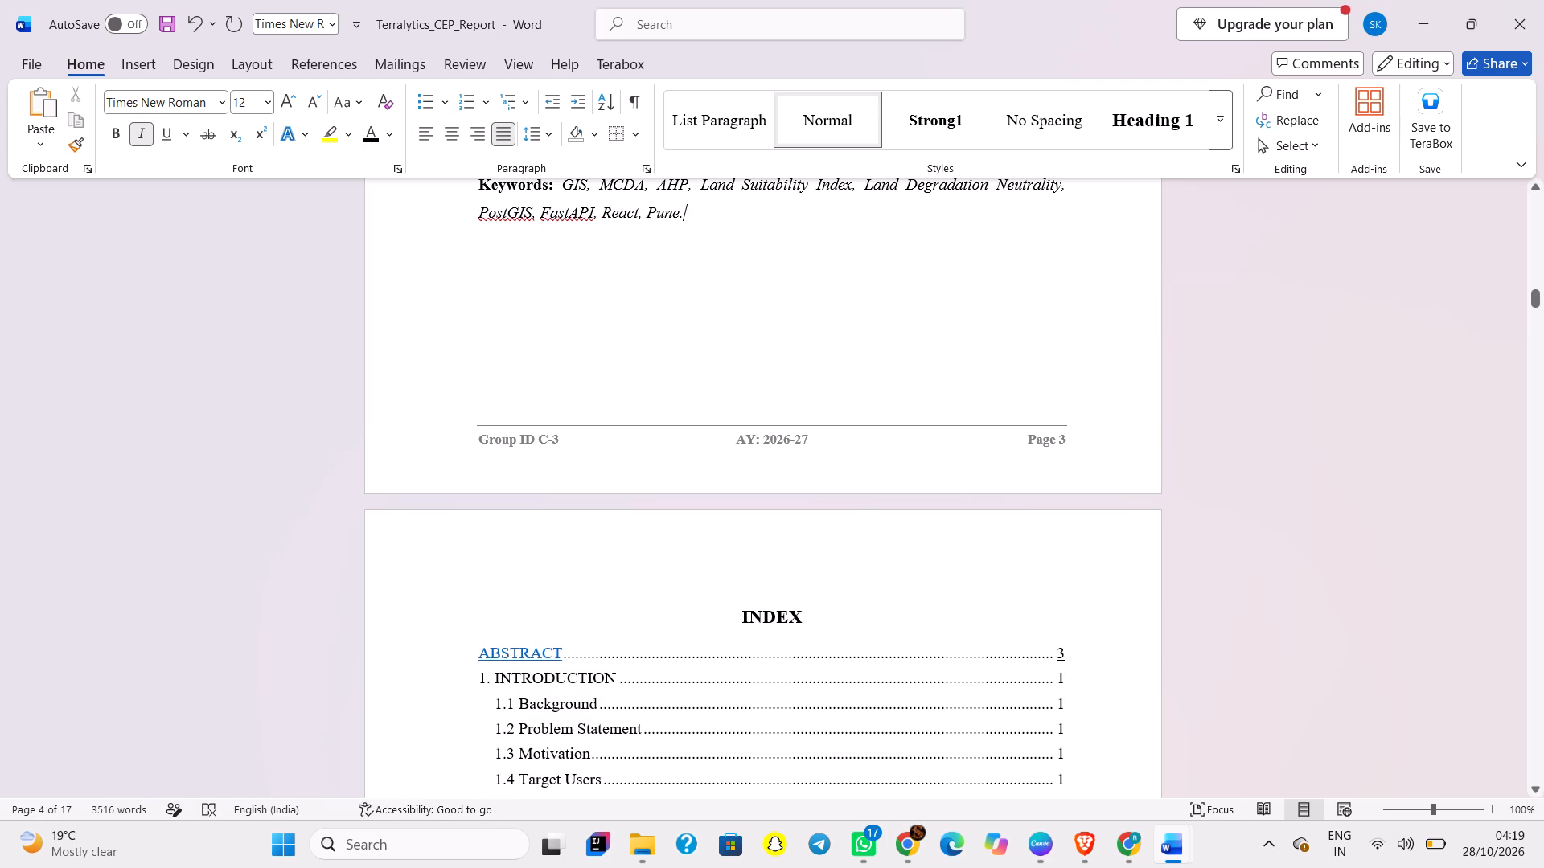
scroll(865, 498, down, 2)
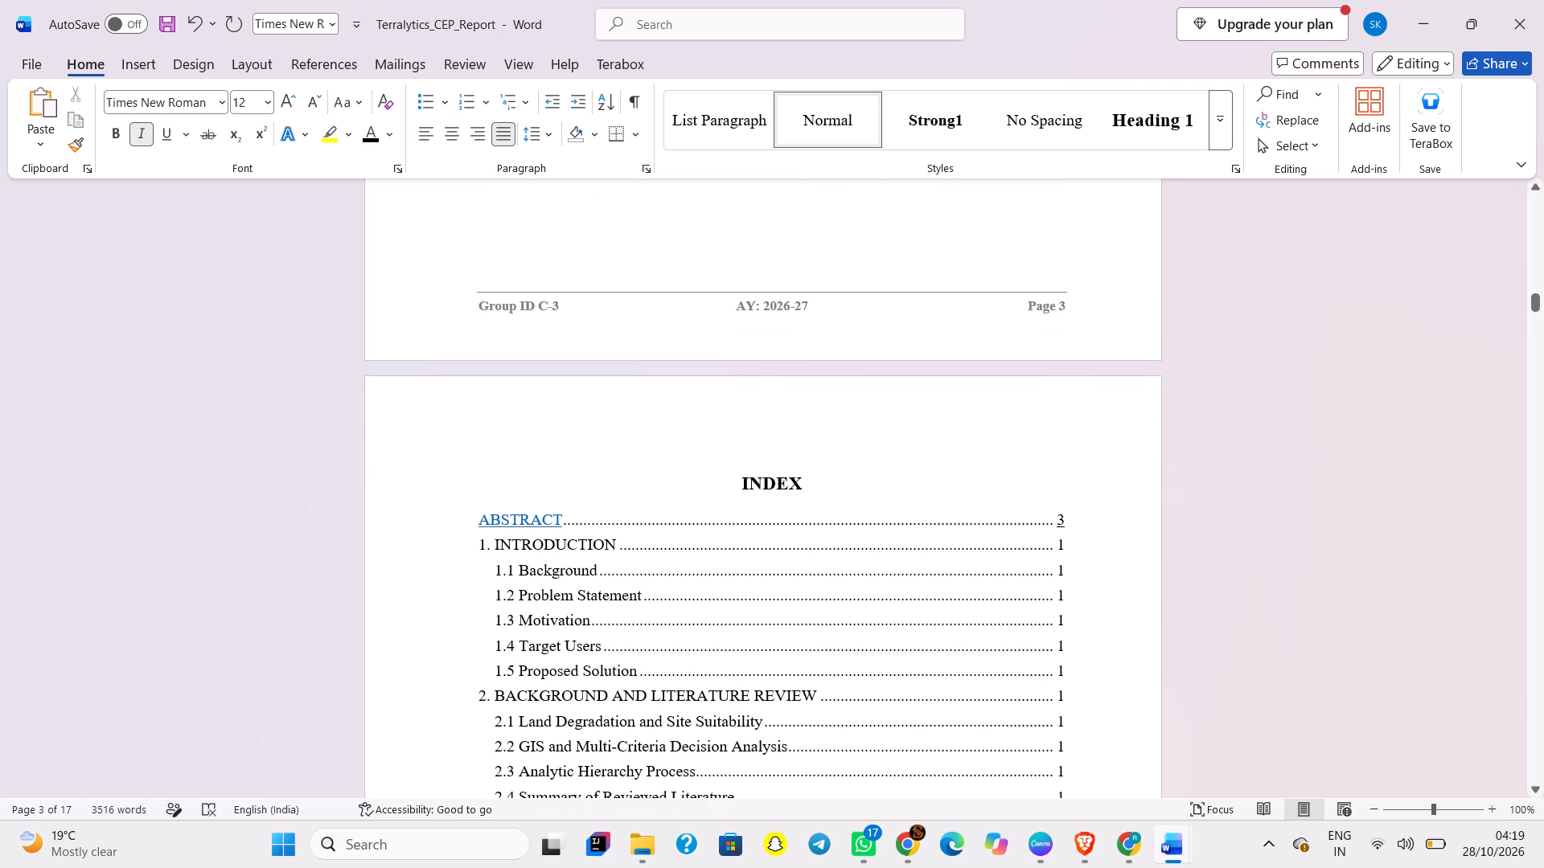
click(1061, 525)
drag(1062, 522, 1053, 523)
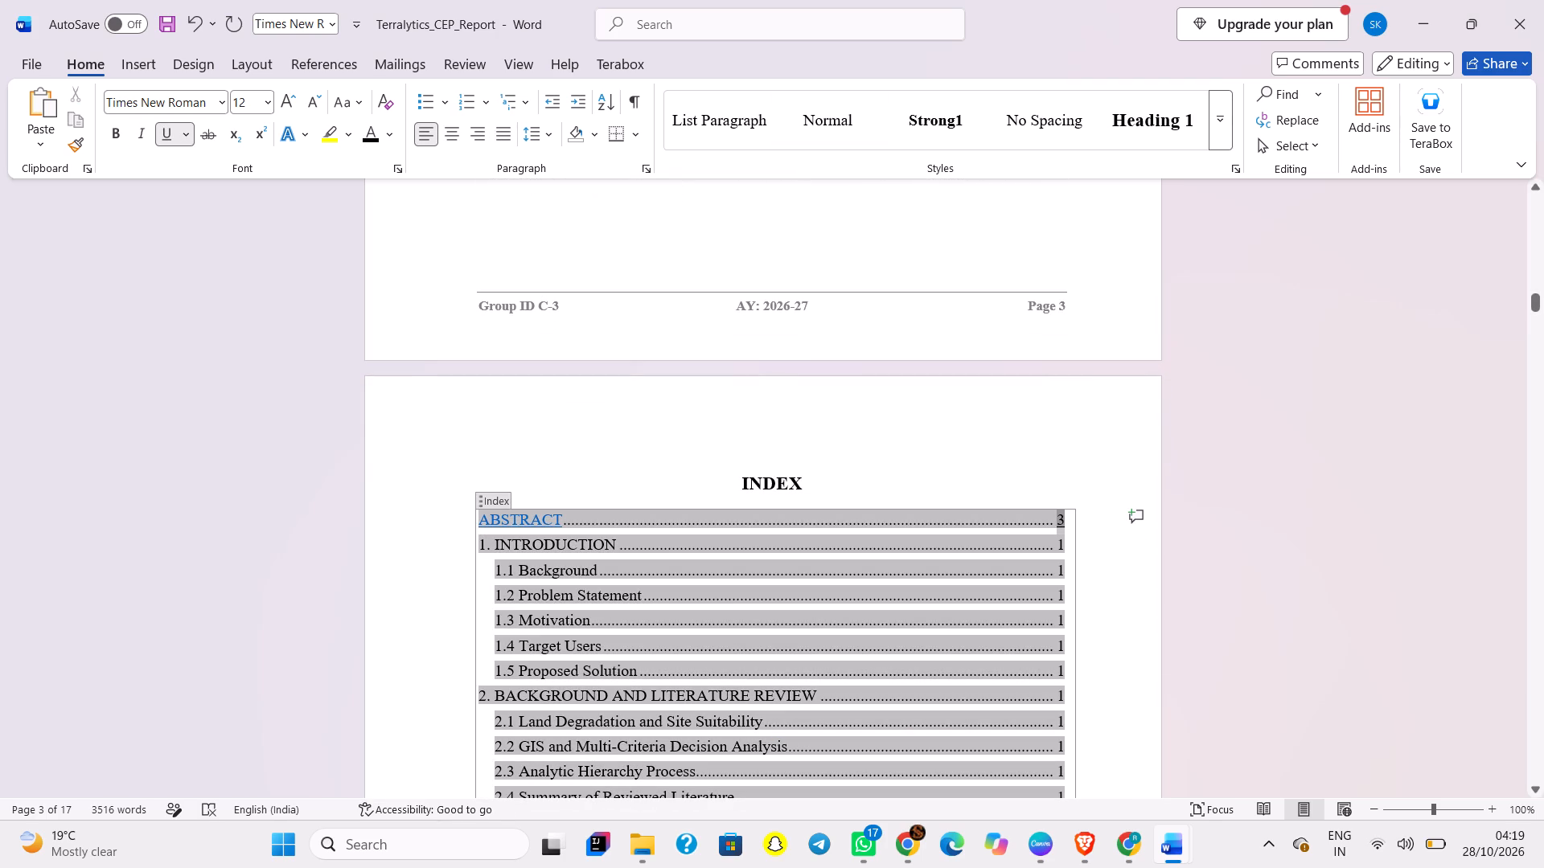
click(1110, 493)
click(1104, 537)
Change the font colour of the word ABSTRACT in the index to black.
scroll(1060, 540, down, 1)
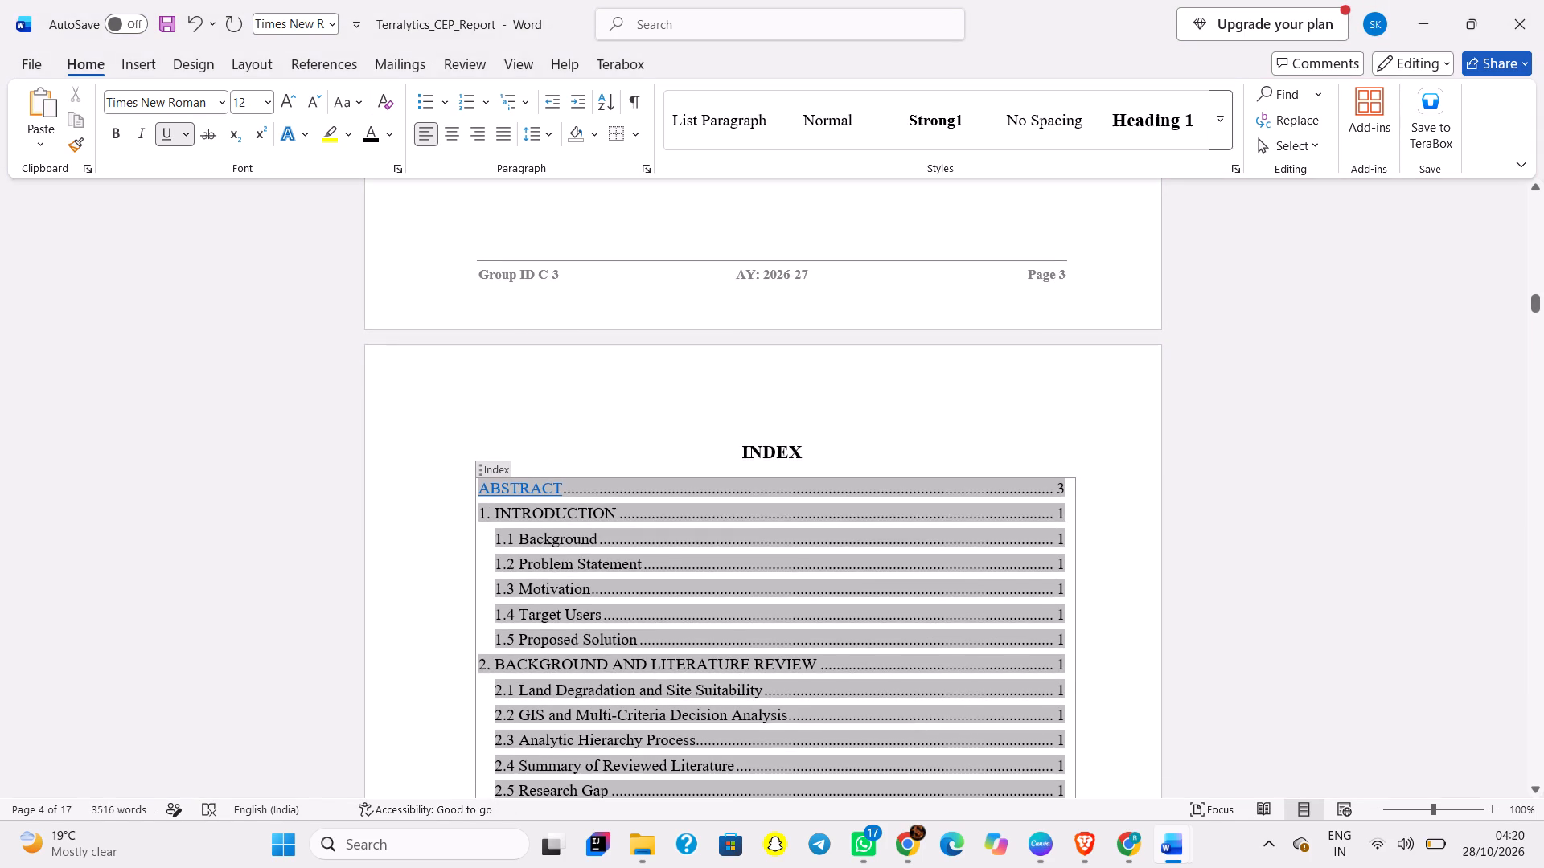
click(585, 464)
drag(561, 487, 512, 486)
click(491, 477)
click(485, 472)
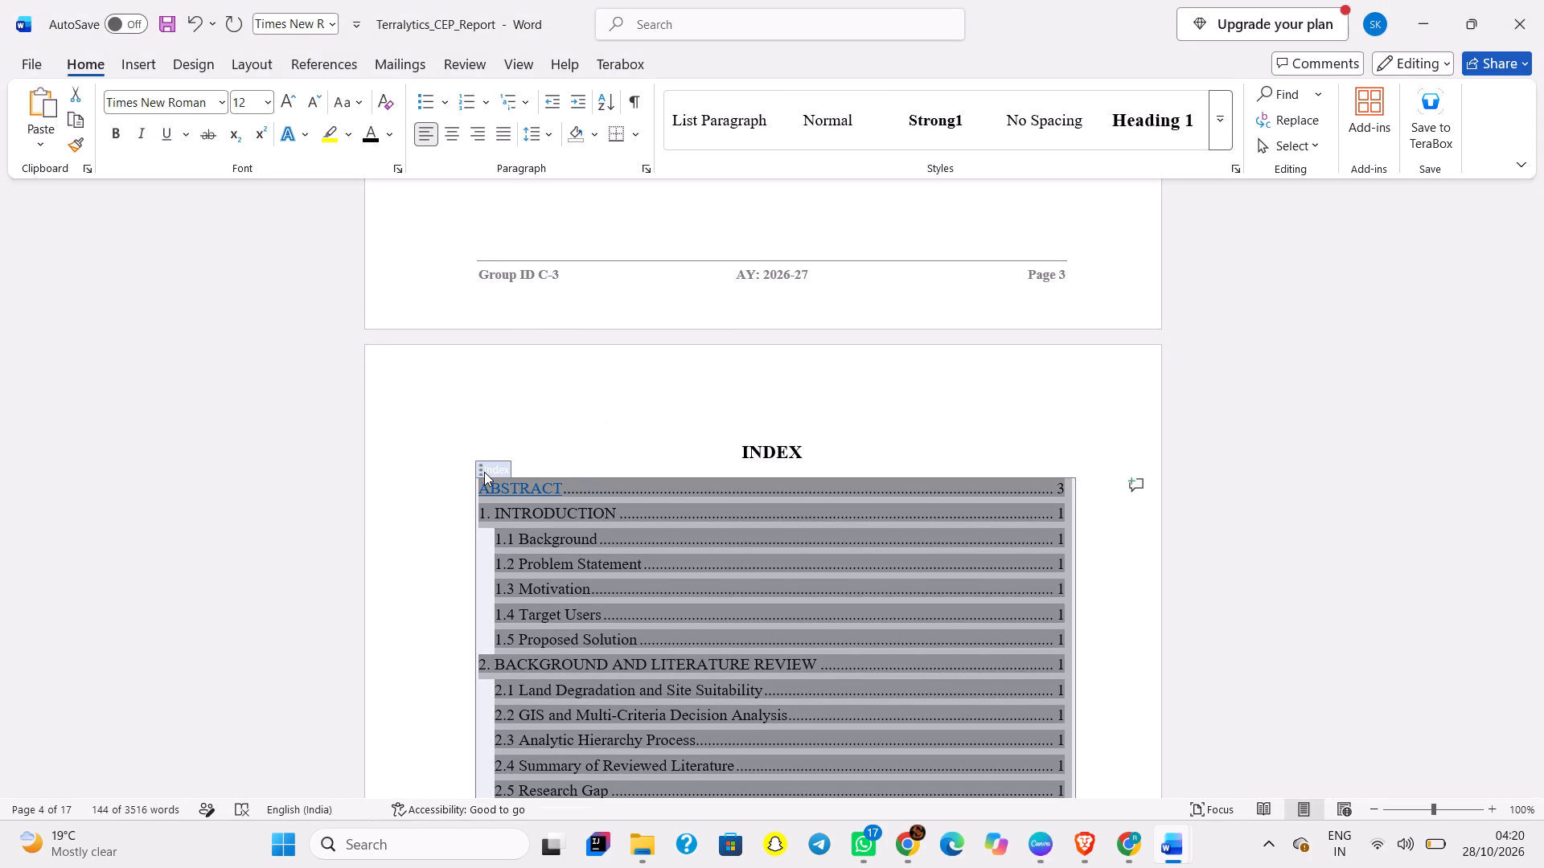
click(484, 471)
click(482, 471)
click(558, 440)
drag(560, 486, 485, 485)
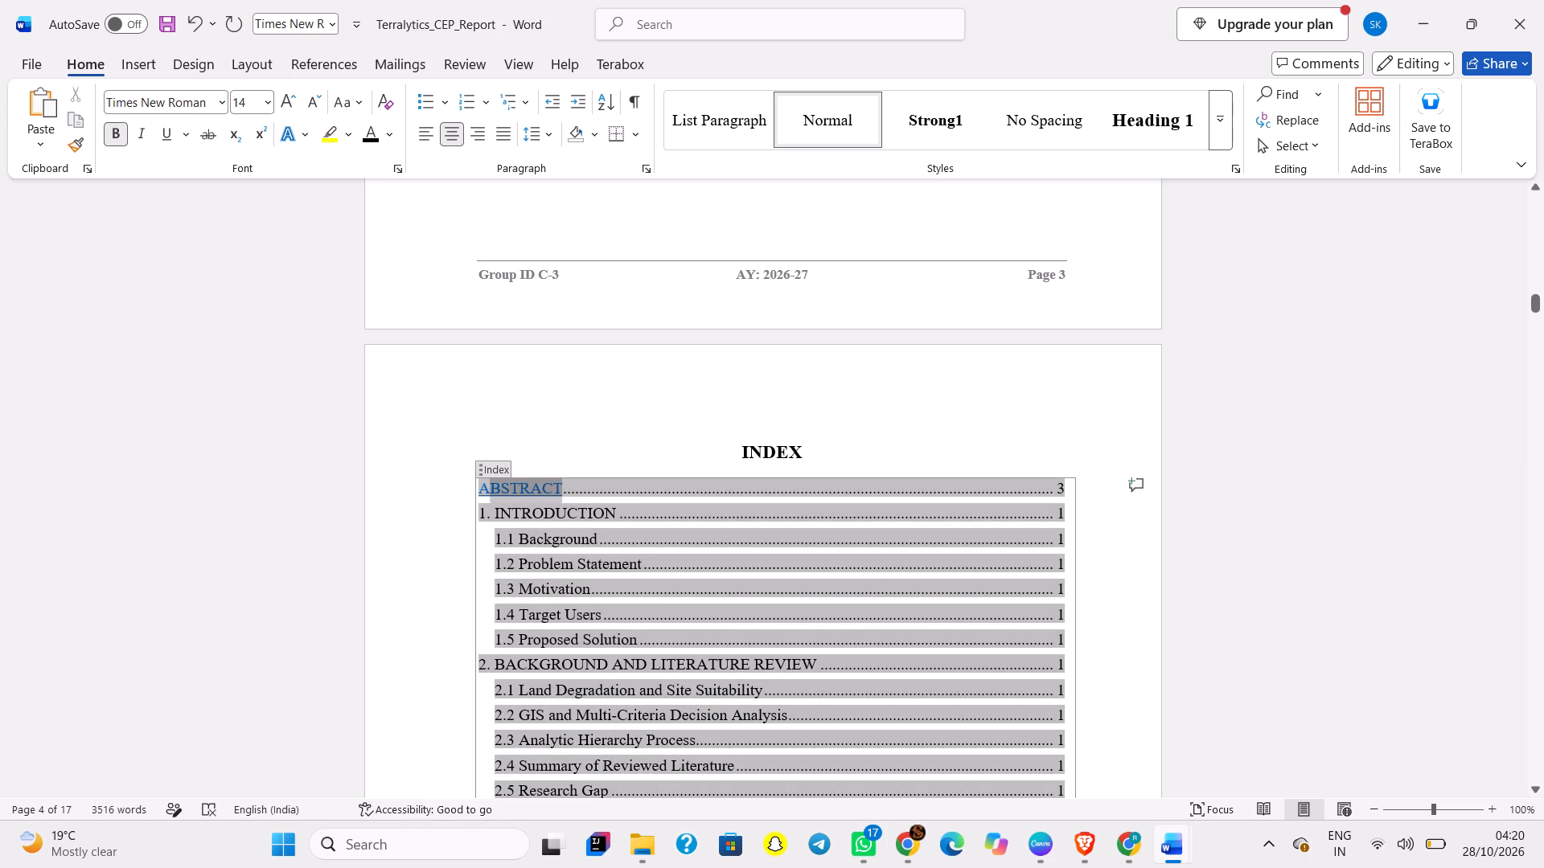
drag(485, 485, 483, 485)
click(364, 135)
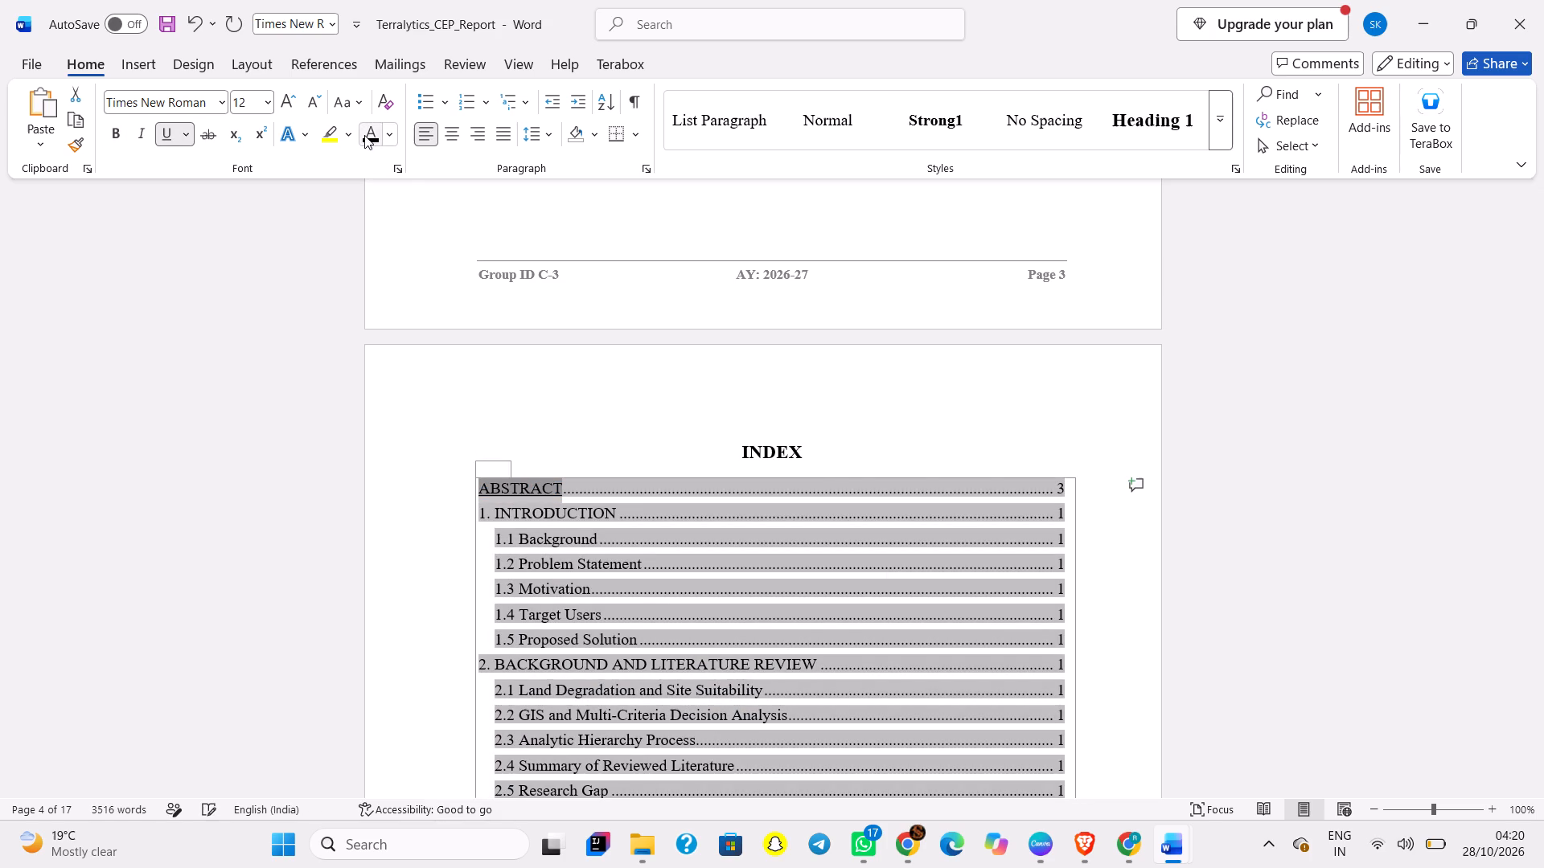
click(576, 386)
Remove the underline from the word ABSTRACT in the index.
scroll(576, 386, down, 1)
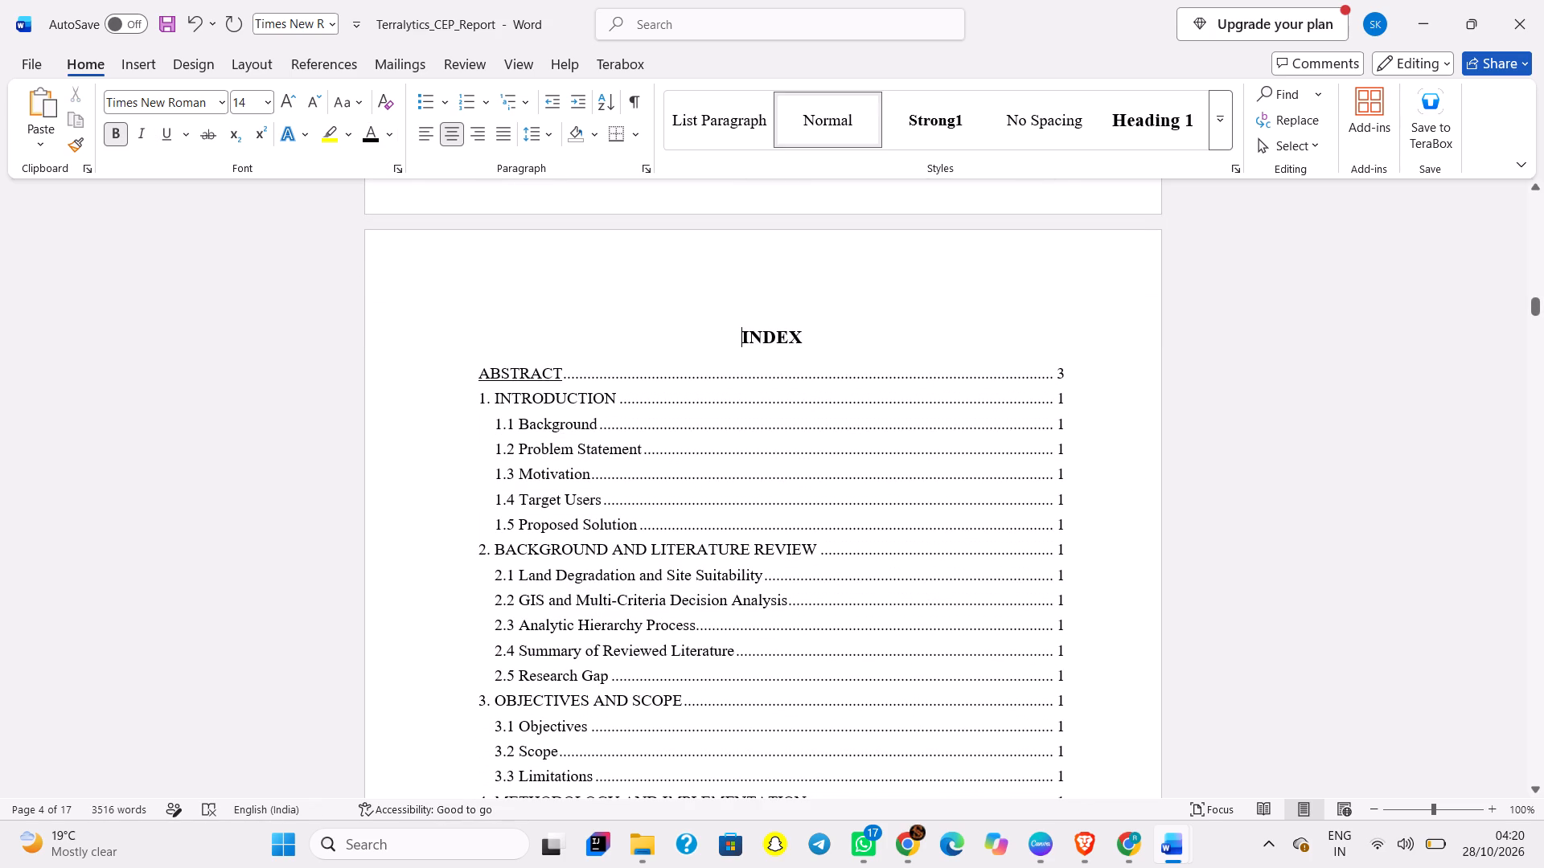
drag(557, 374, 489, 373)
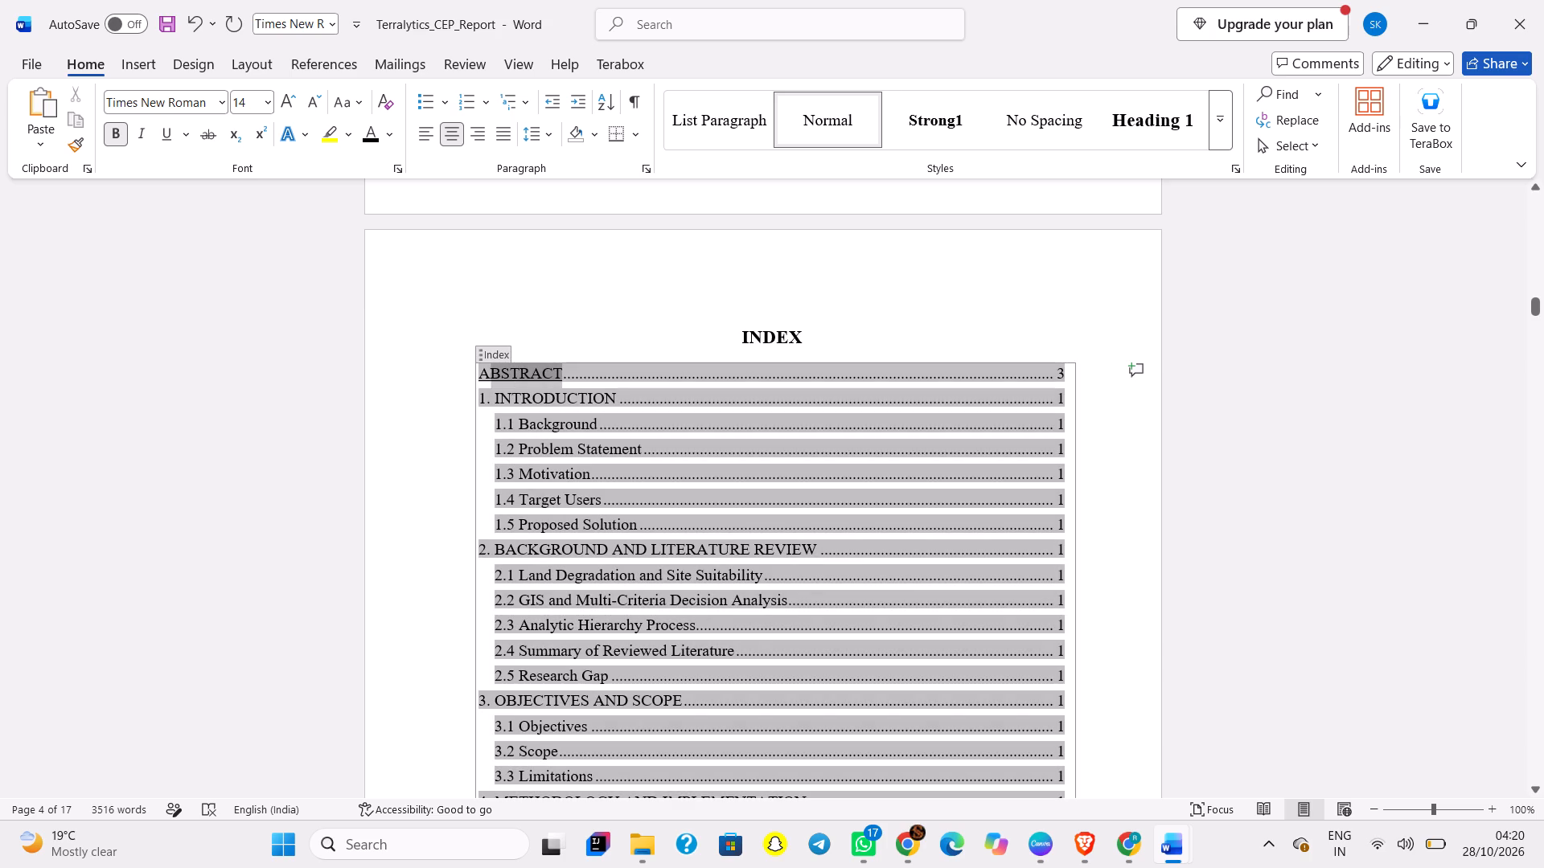
drag(489, 373, 479, 373)
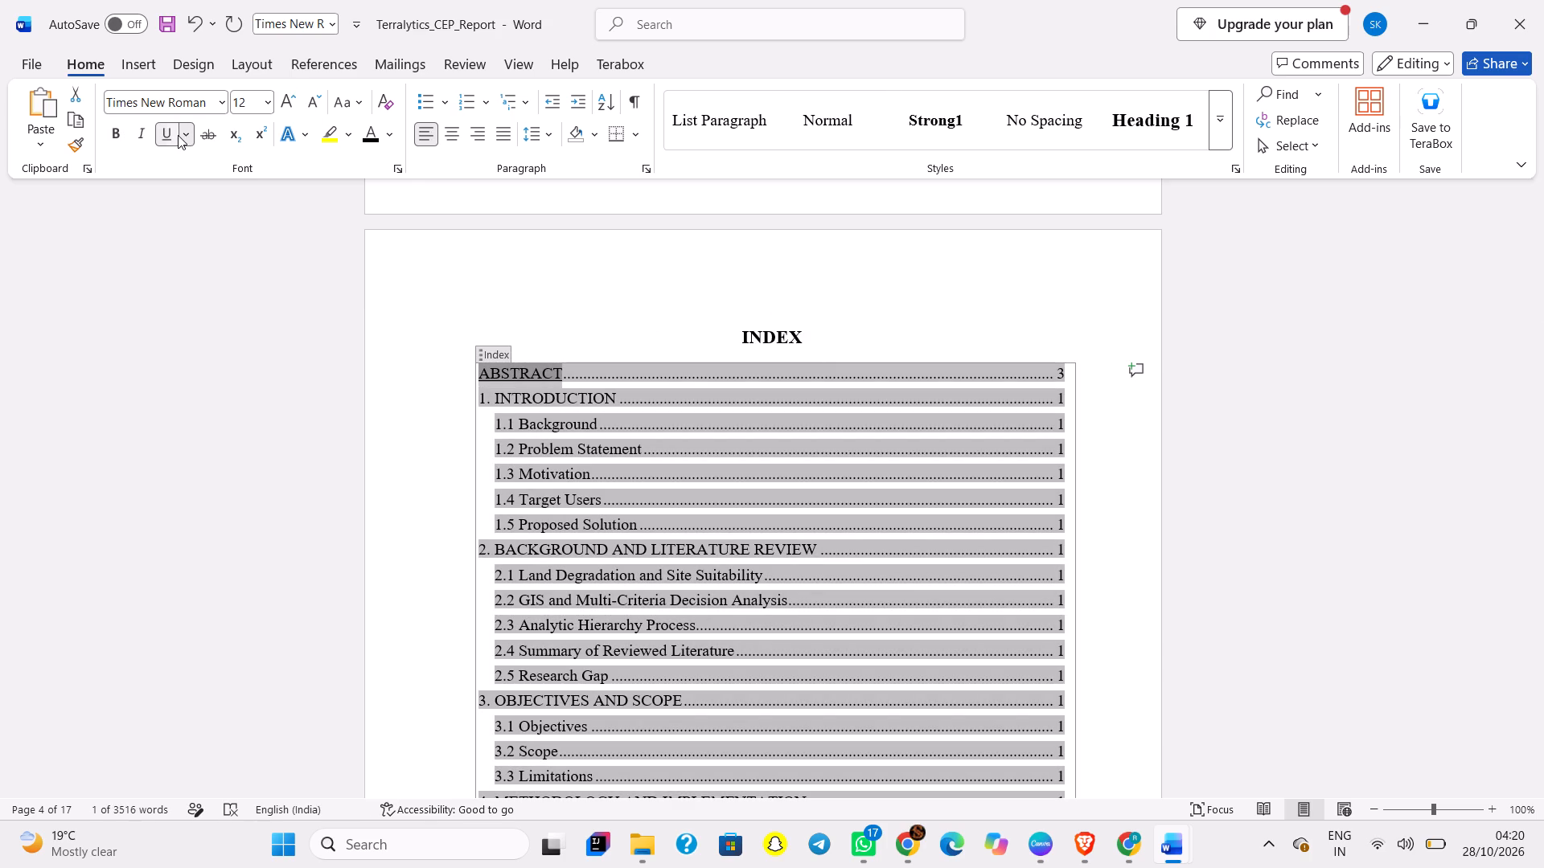
click(169, 135)
click(599, 309)
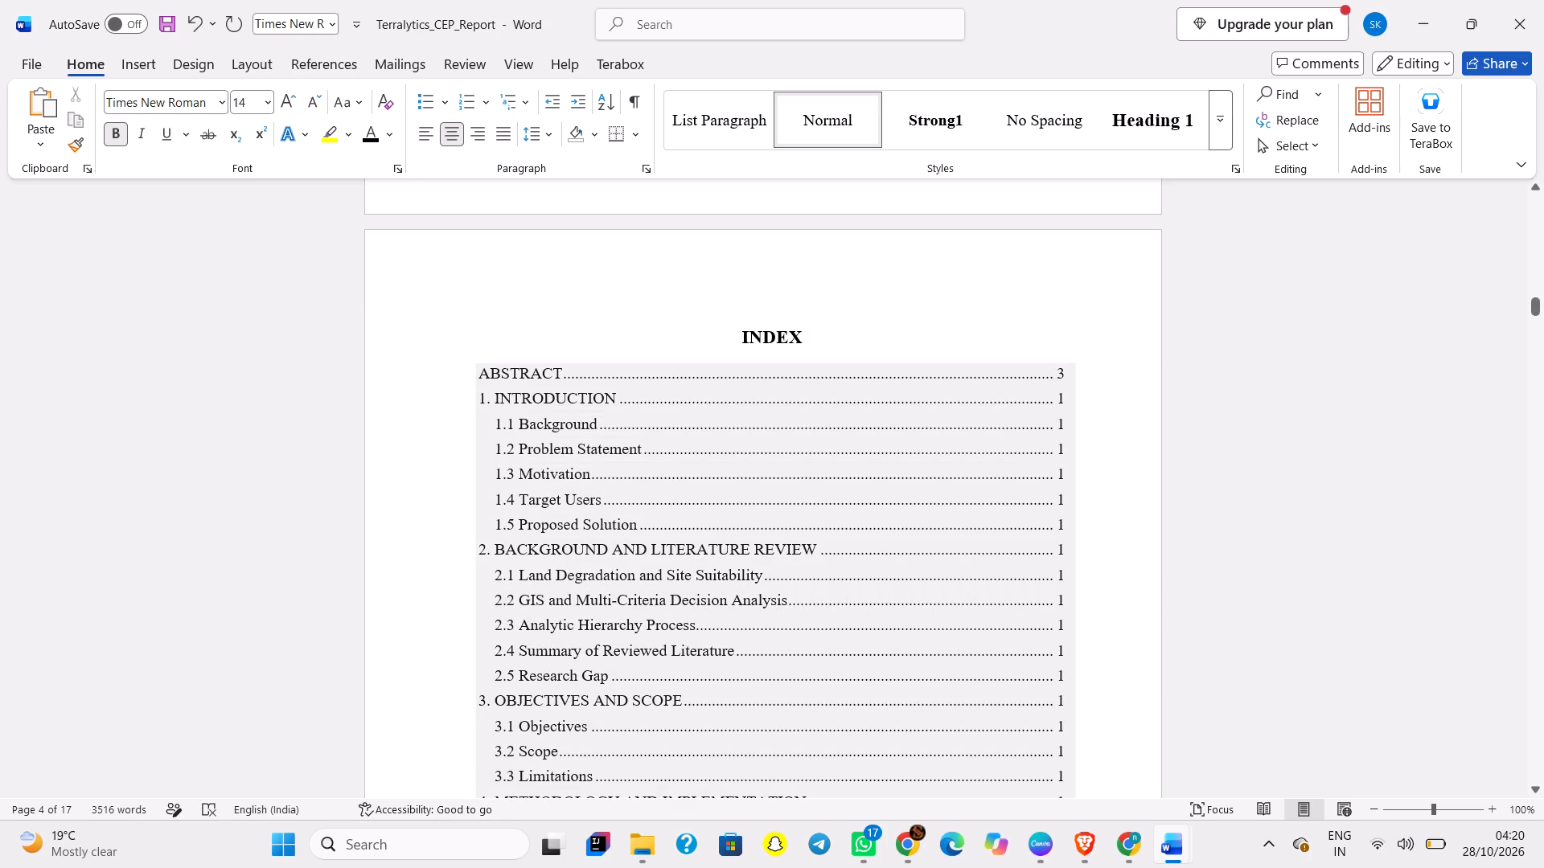
Examine the Introduction chapter for the pages on which it and its subsections 1.1 to 1.4 begin.
scroll(1023, 414, down, 7)
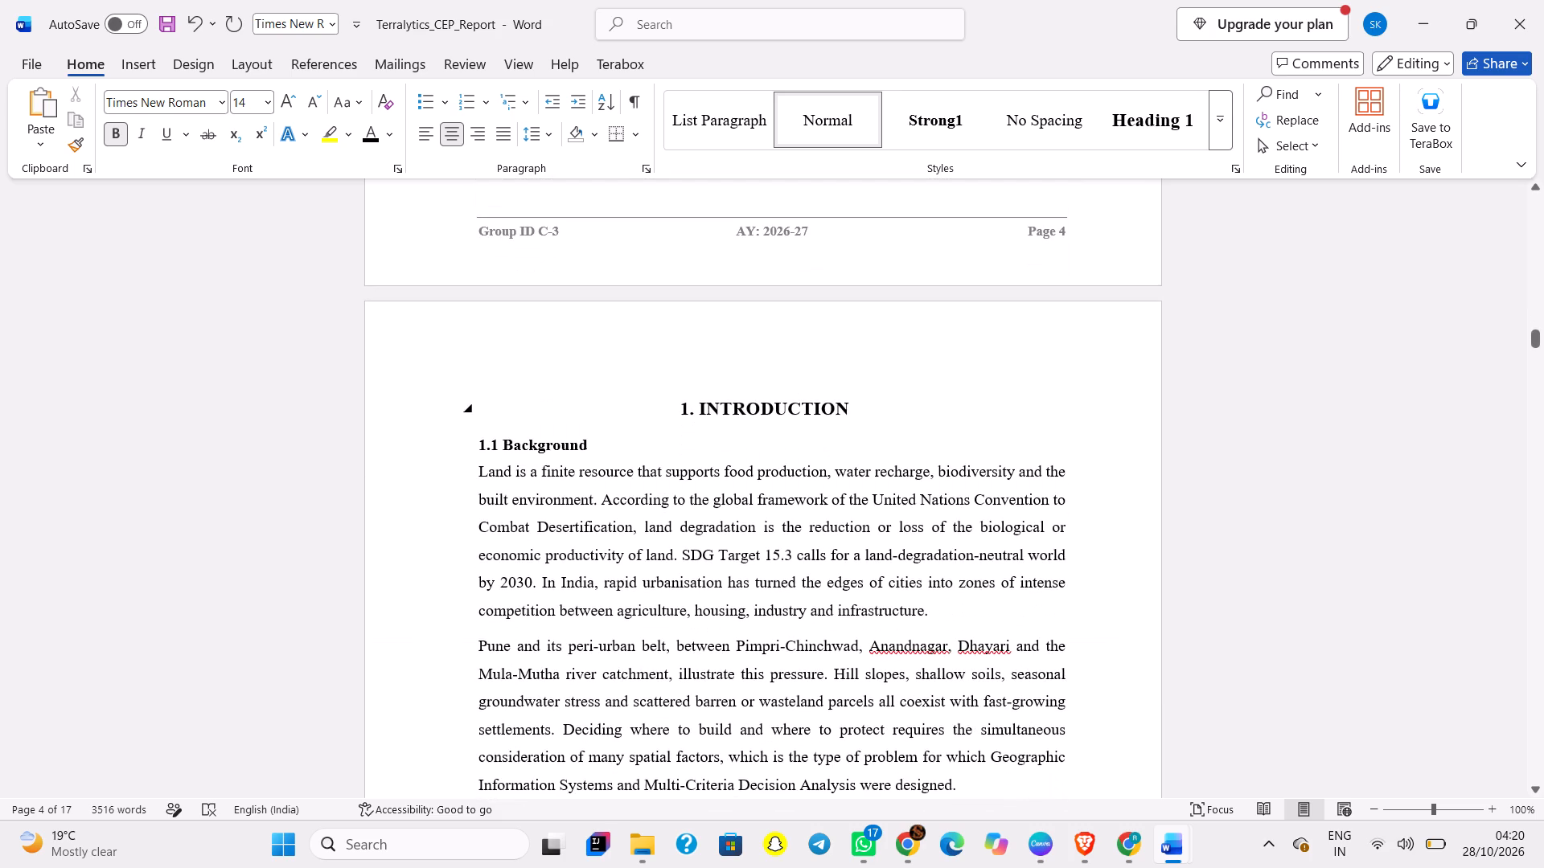
scroll(1023, 414, down, 1)
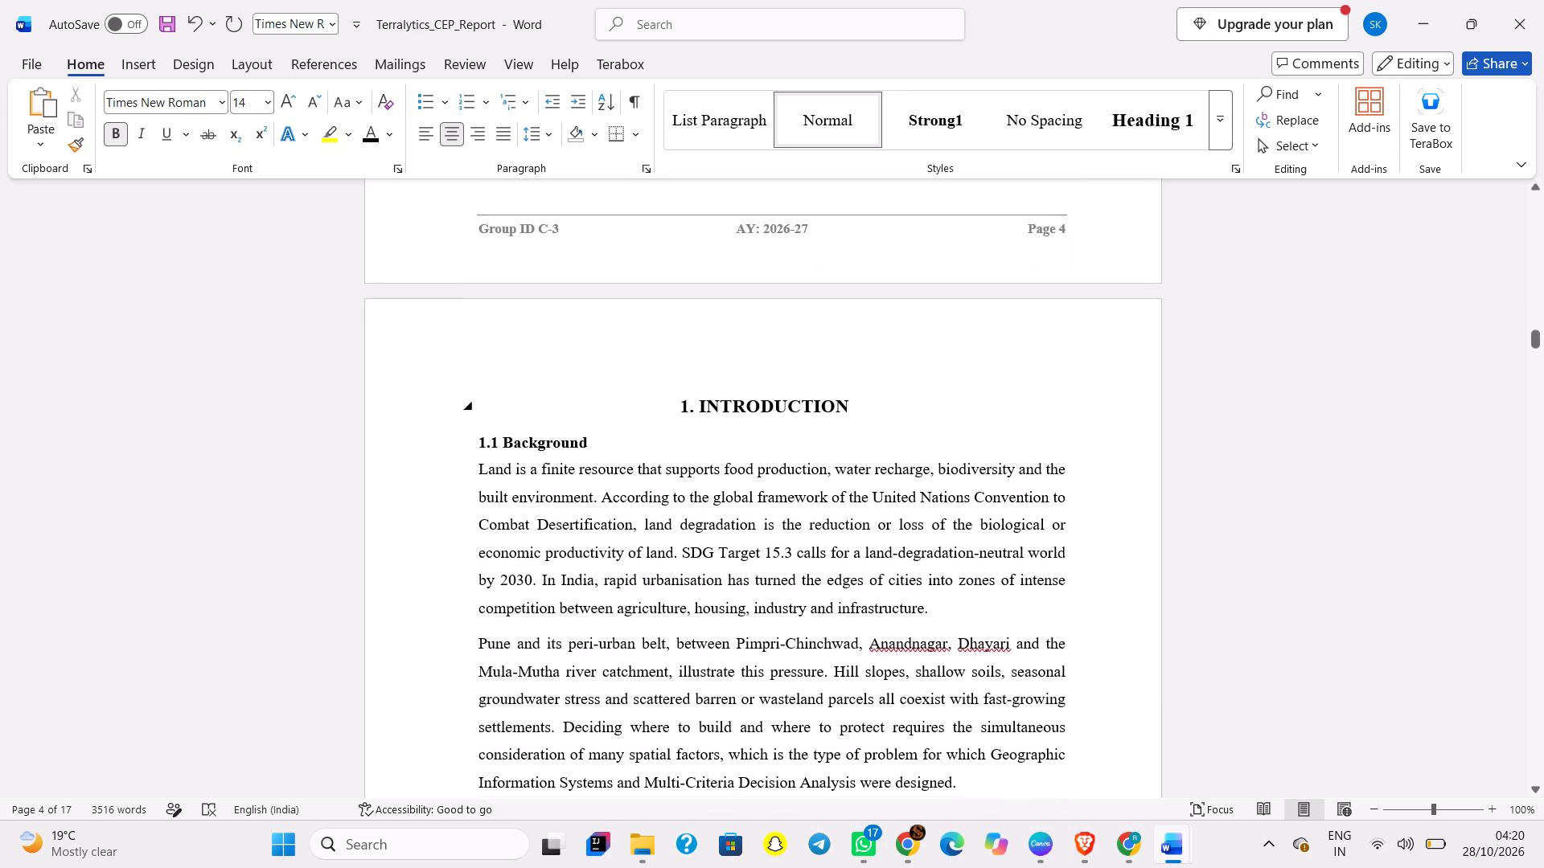
scroll(1023, 414, down, 4)
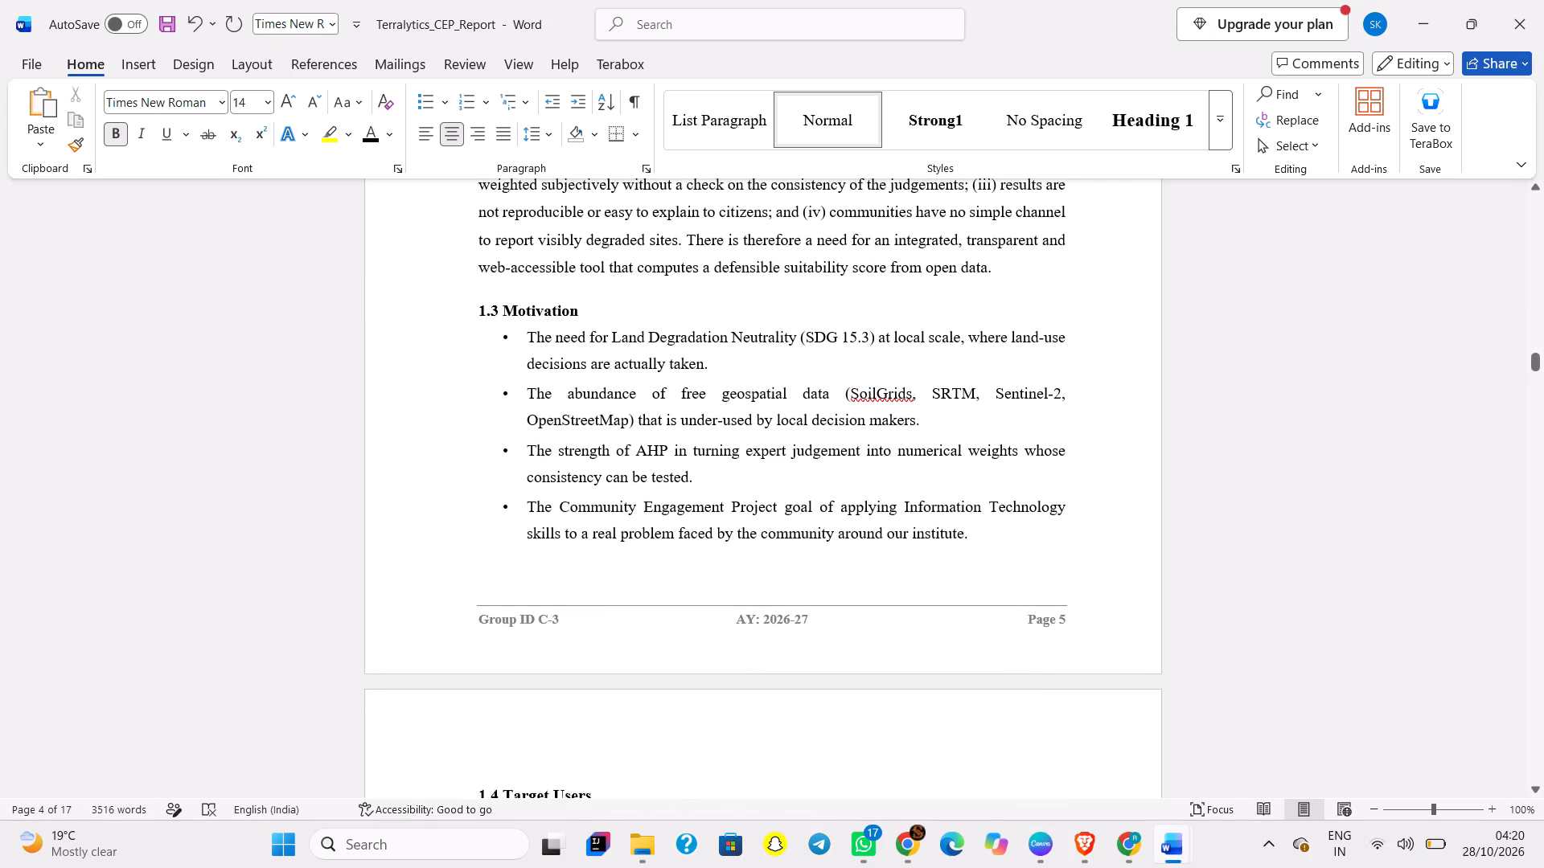
scroll(1023, 414, down, 3)
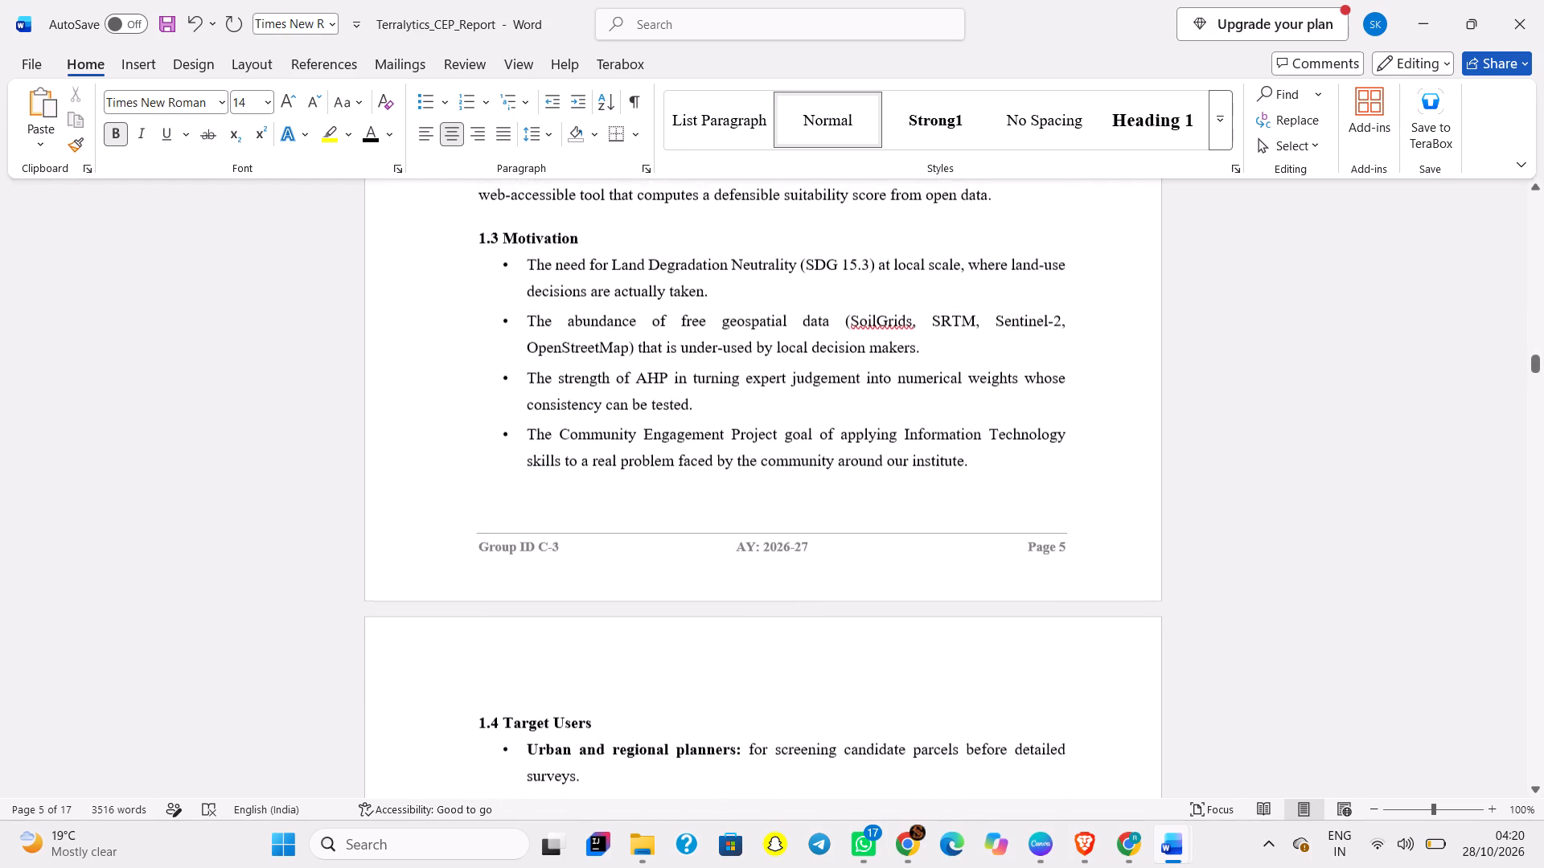
scroll(1023, 414, down, 2)
scroll(1023, 414, up, 2)
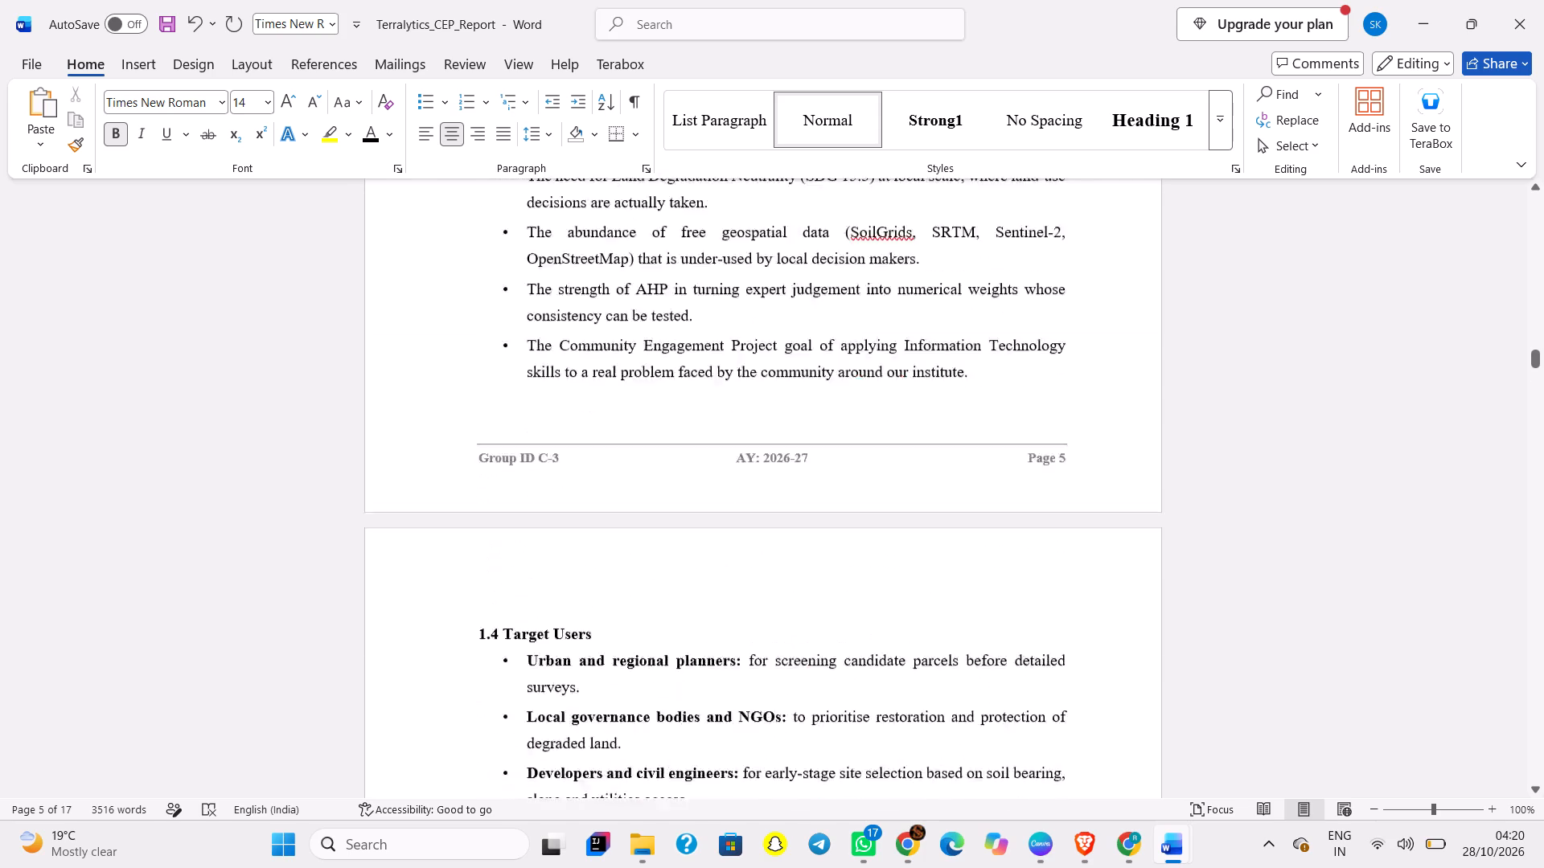
scroll(1023, 414, up, 7)
scroll(1023, 414, down, 3)
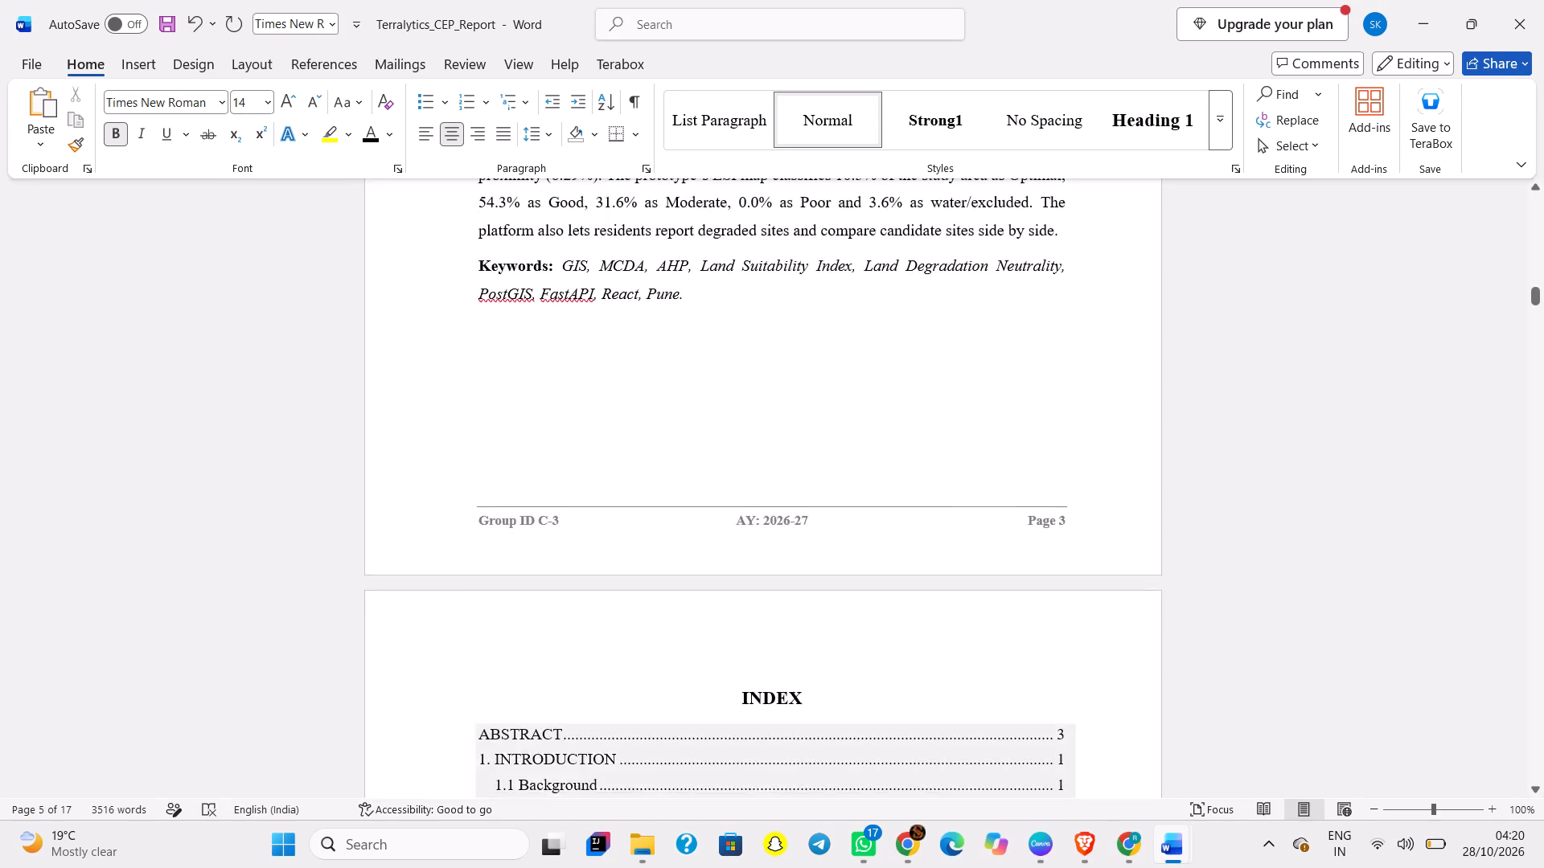
Set the index page numbers of 1. INTRODUCTION, 1.1 Background, 1.2 Problem Statement and 1.3 Motivation to 5.
scroll(1023, 414, down, 2)
click(1062, 533)
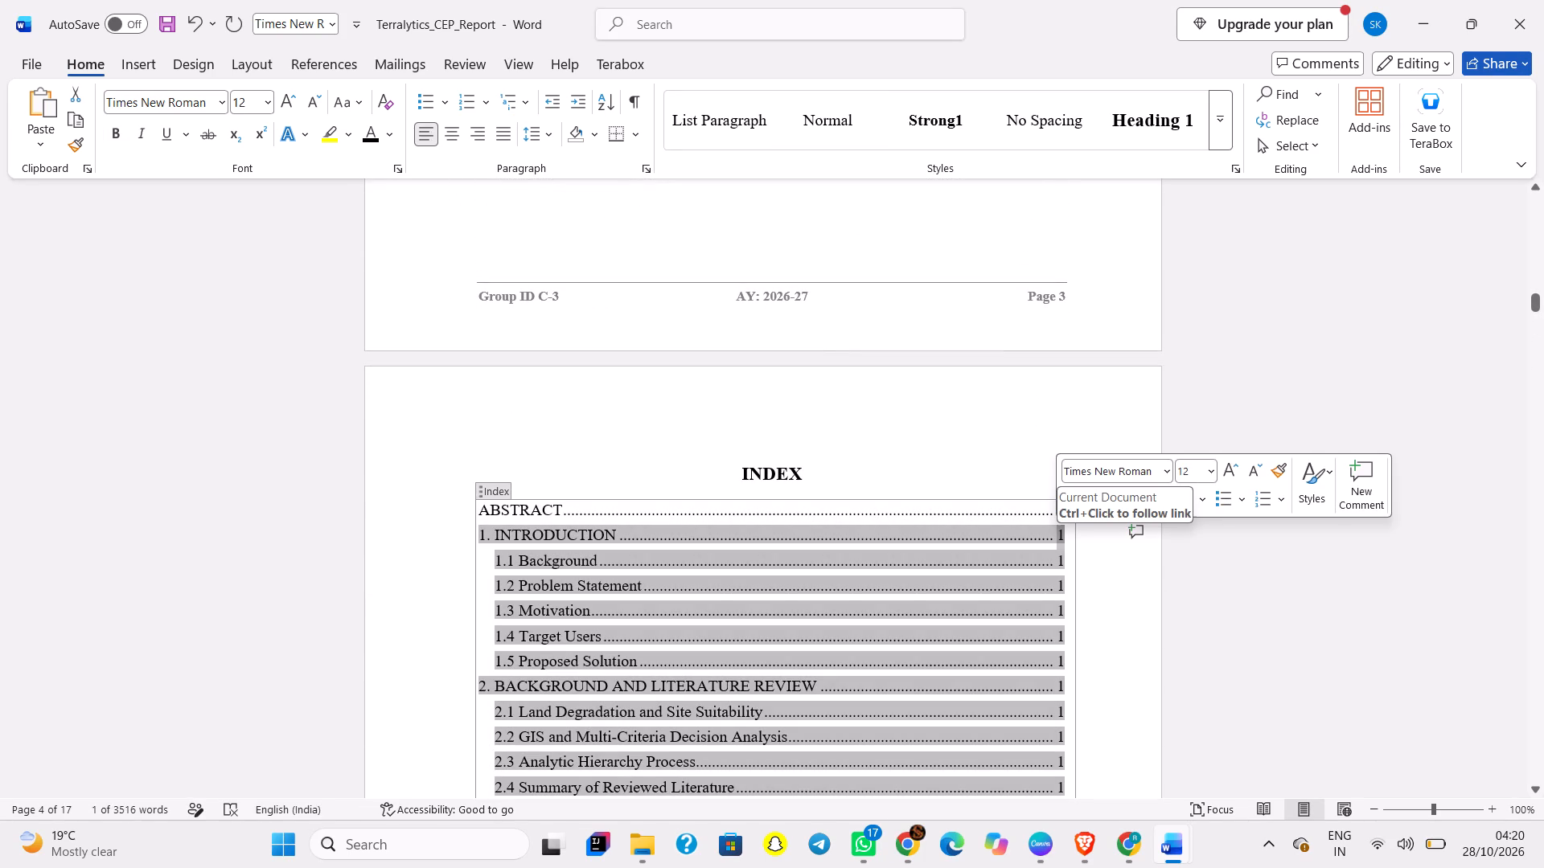
key(BackSpace)
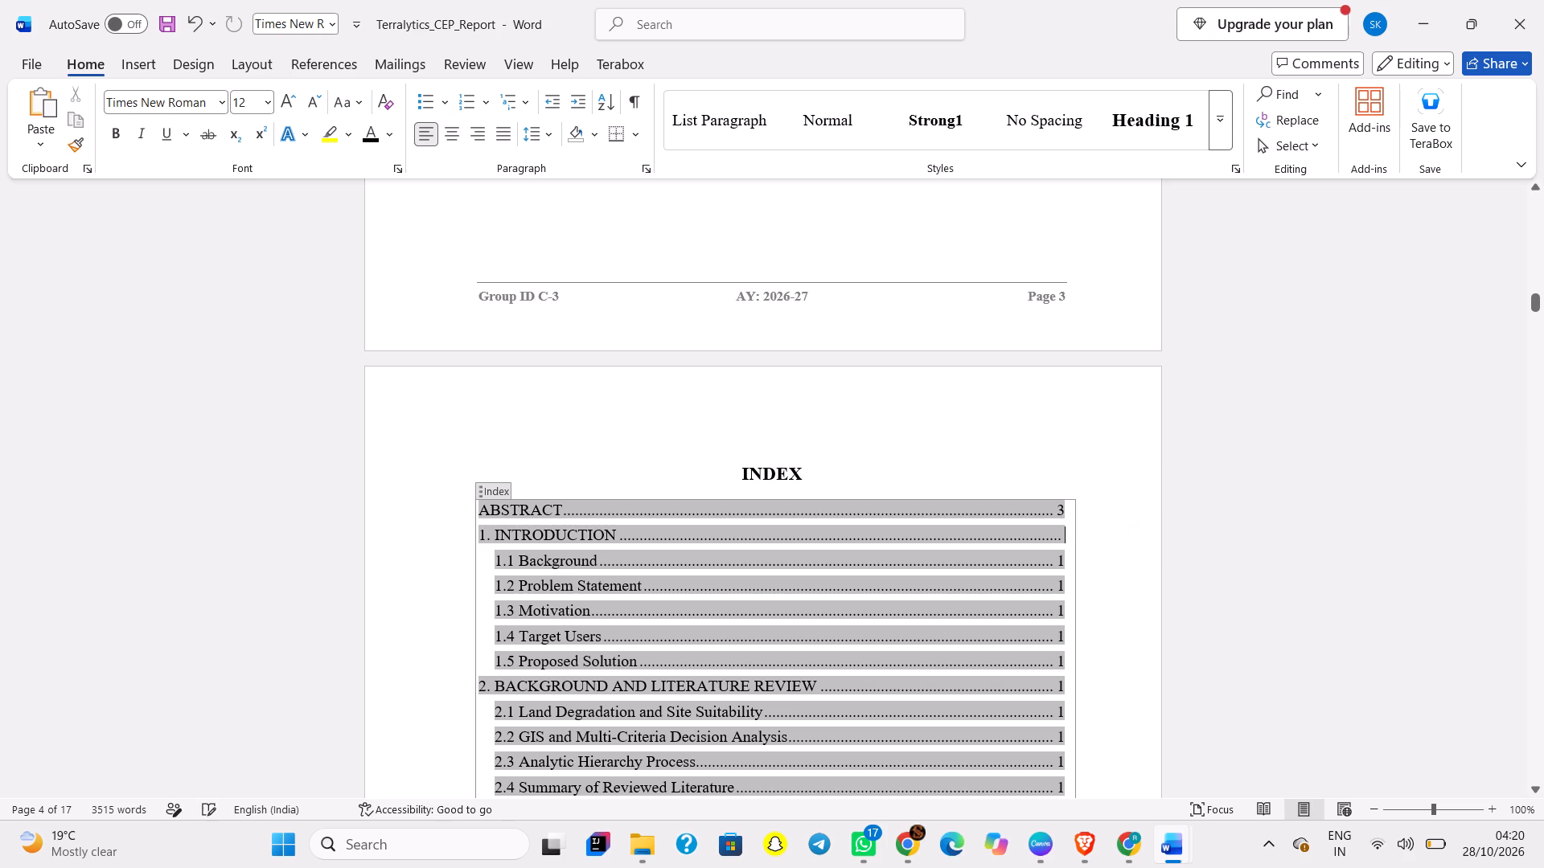
key(5)
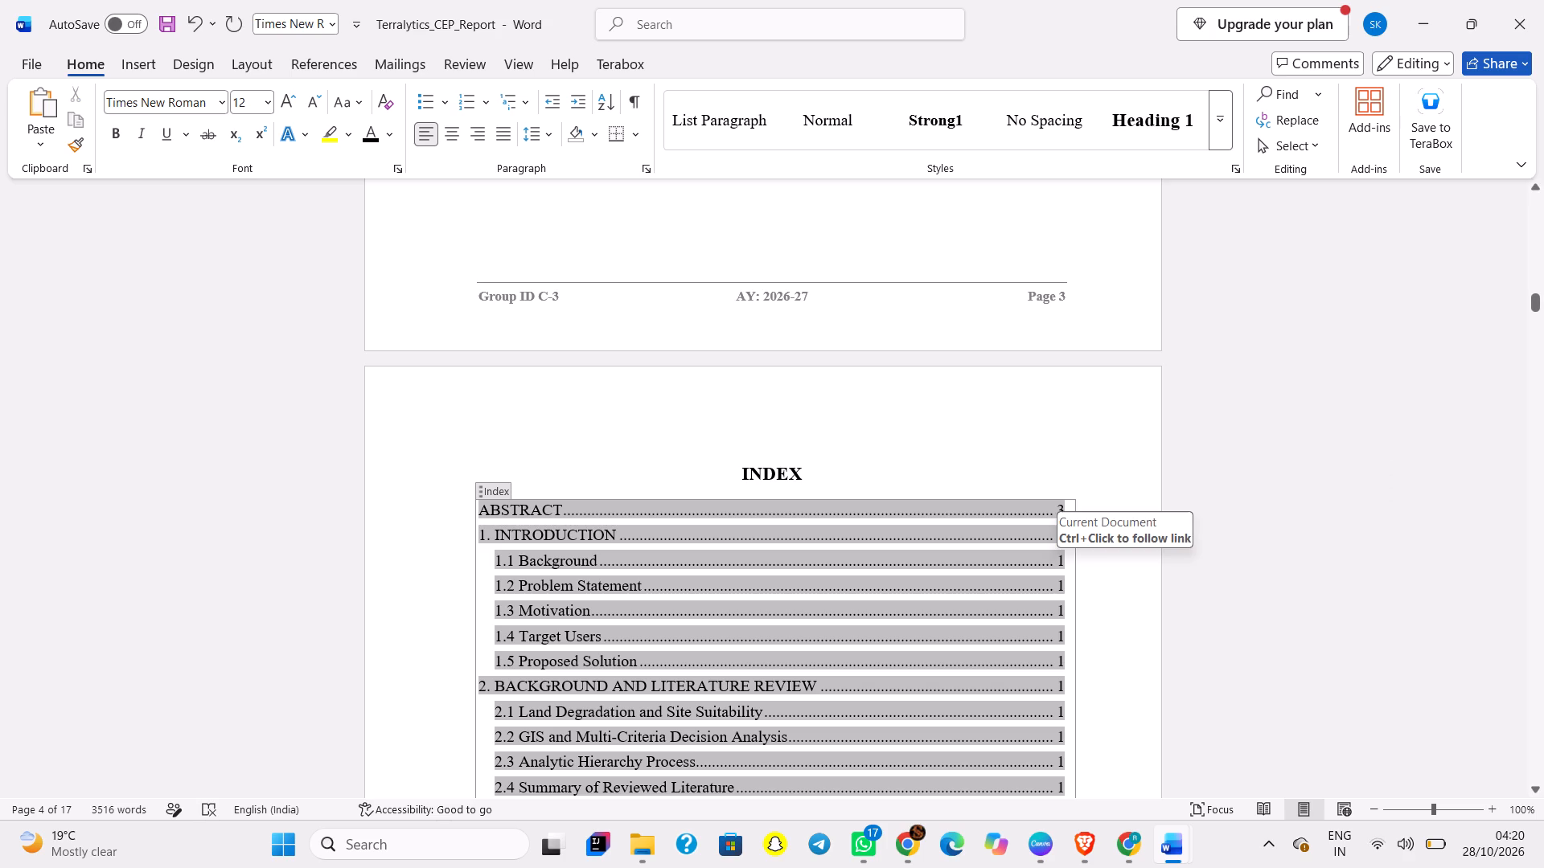
click(1059, 559)
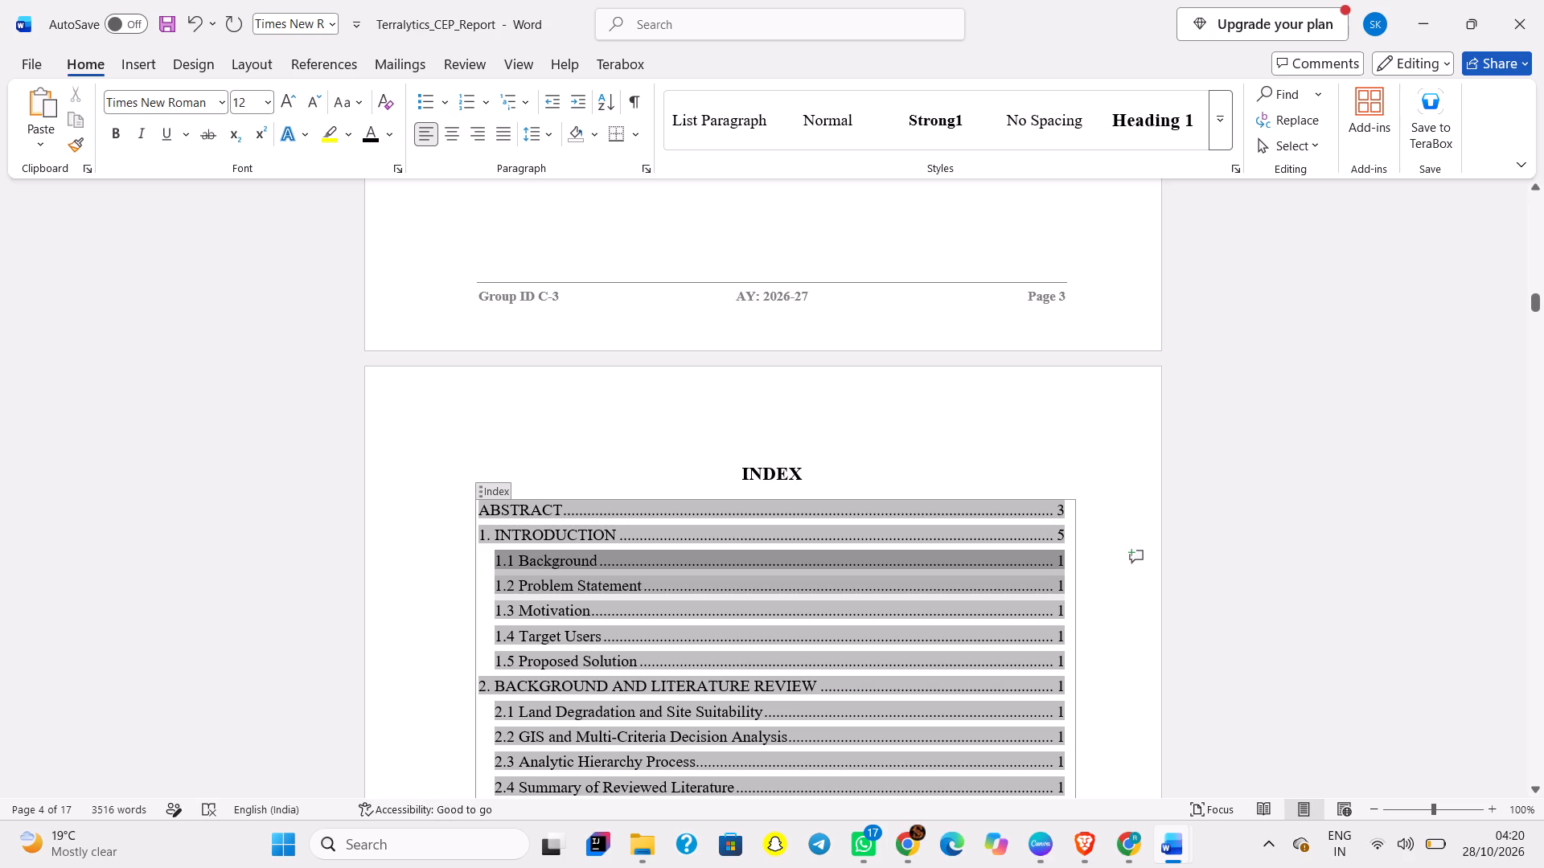
click(1099, 564)
click(1062, 561)
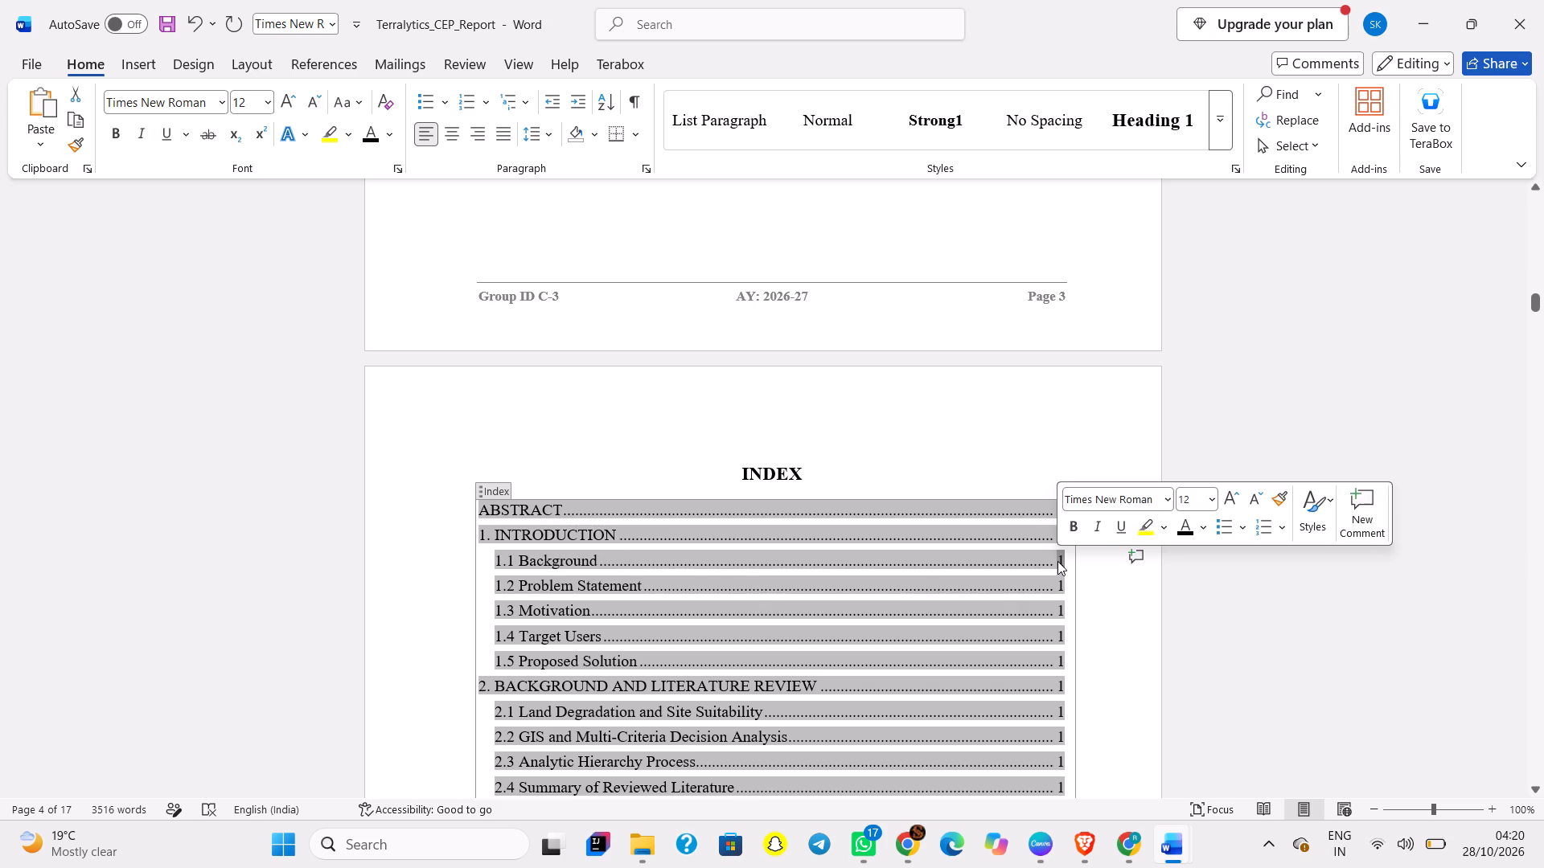
key(5)
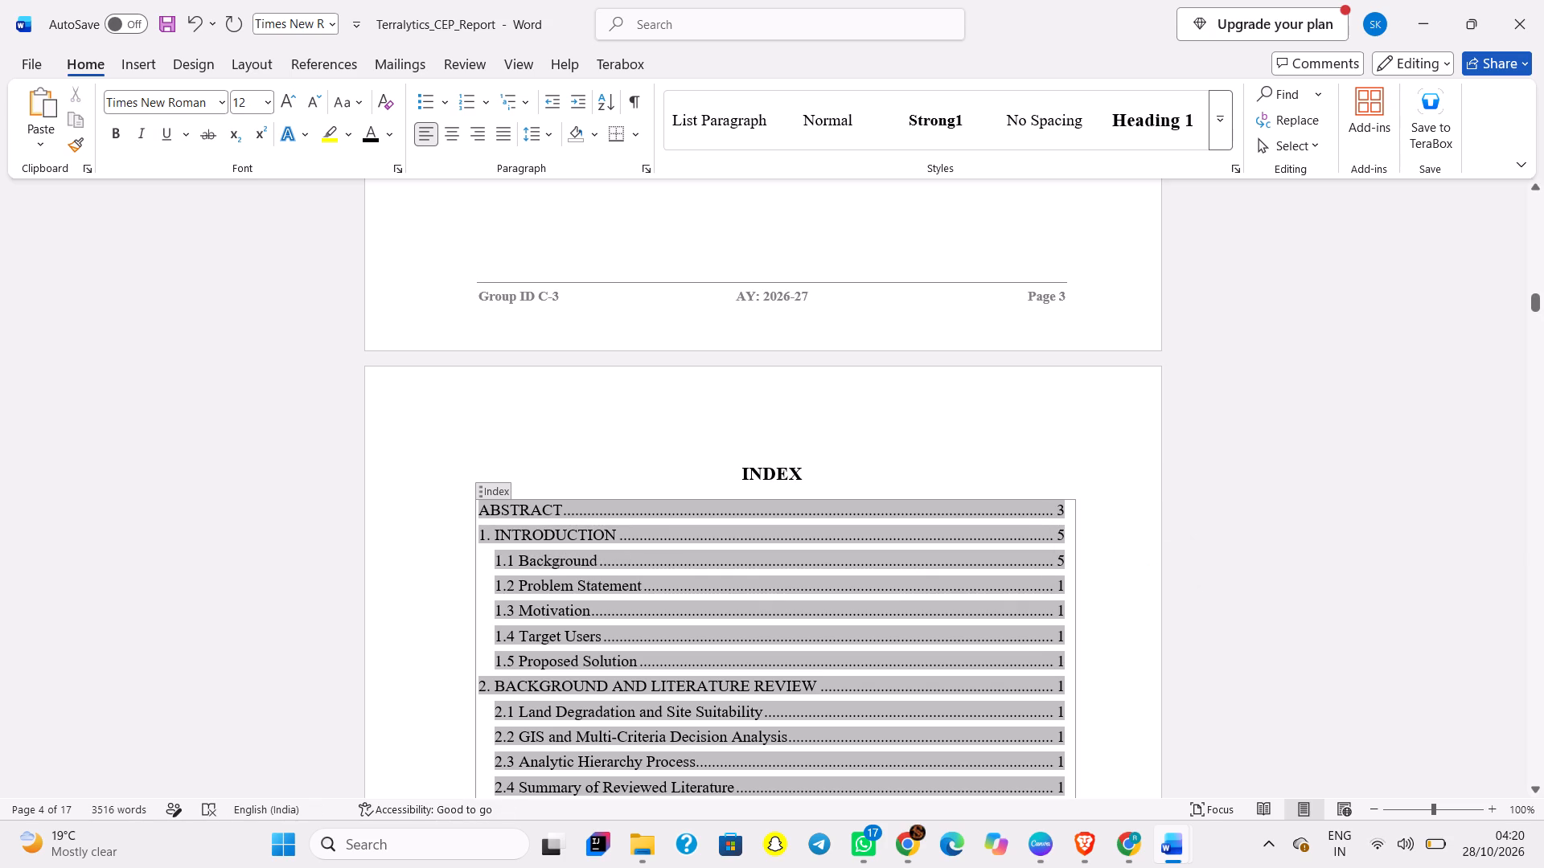
click(1062, 586)
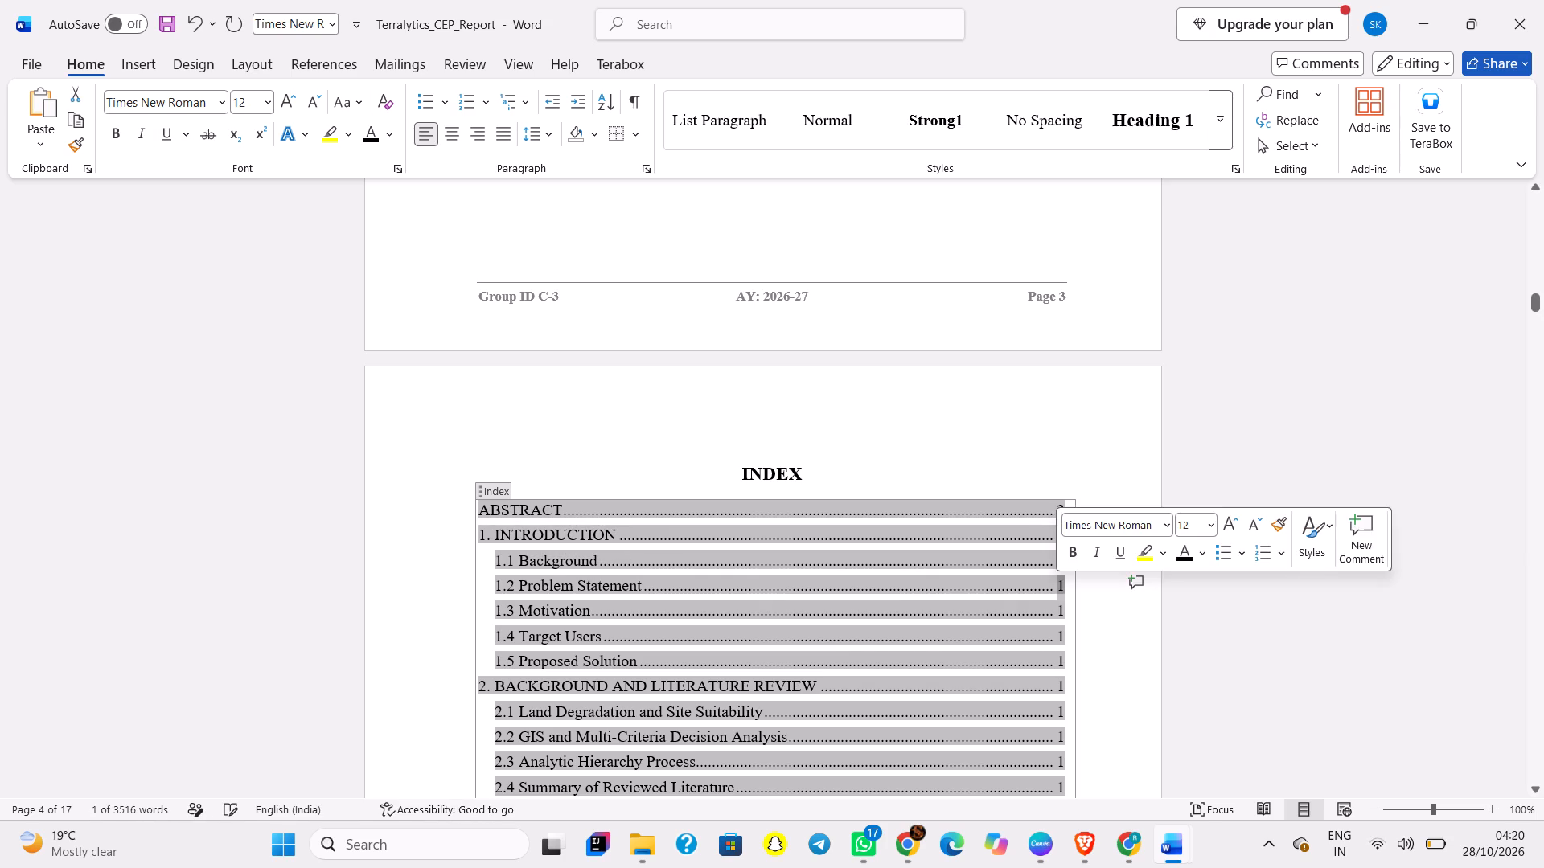
key(5)
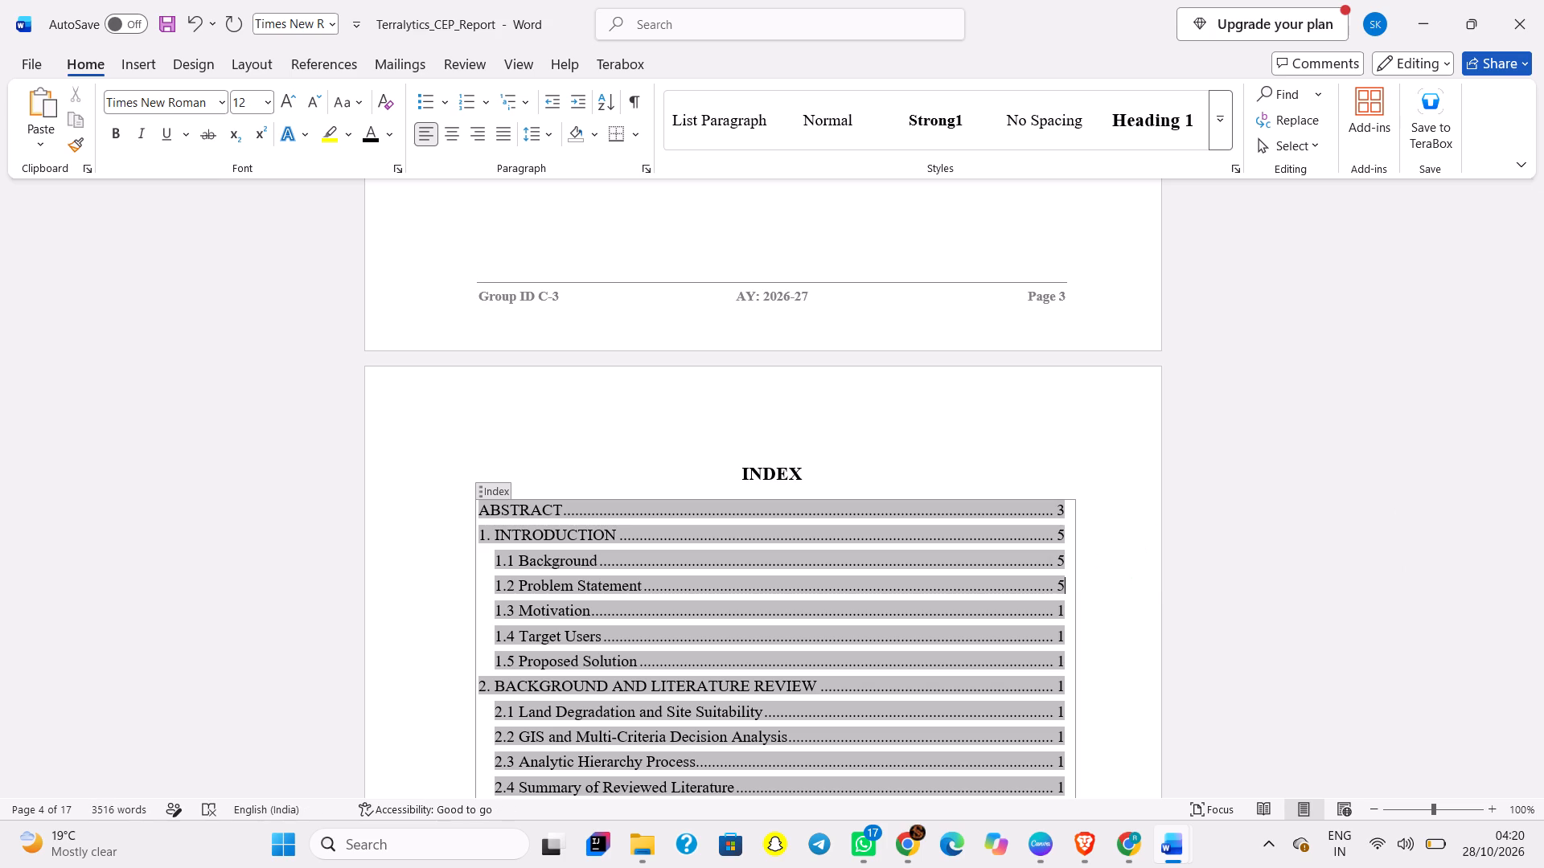
click(1062, 609)
key(5)
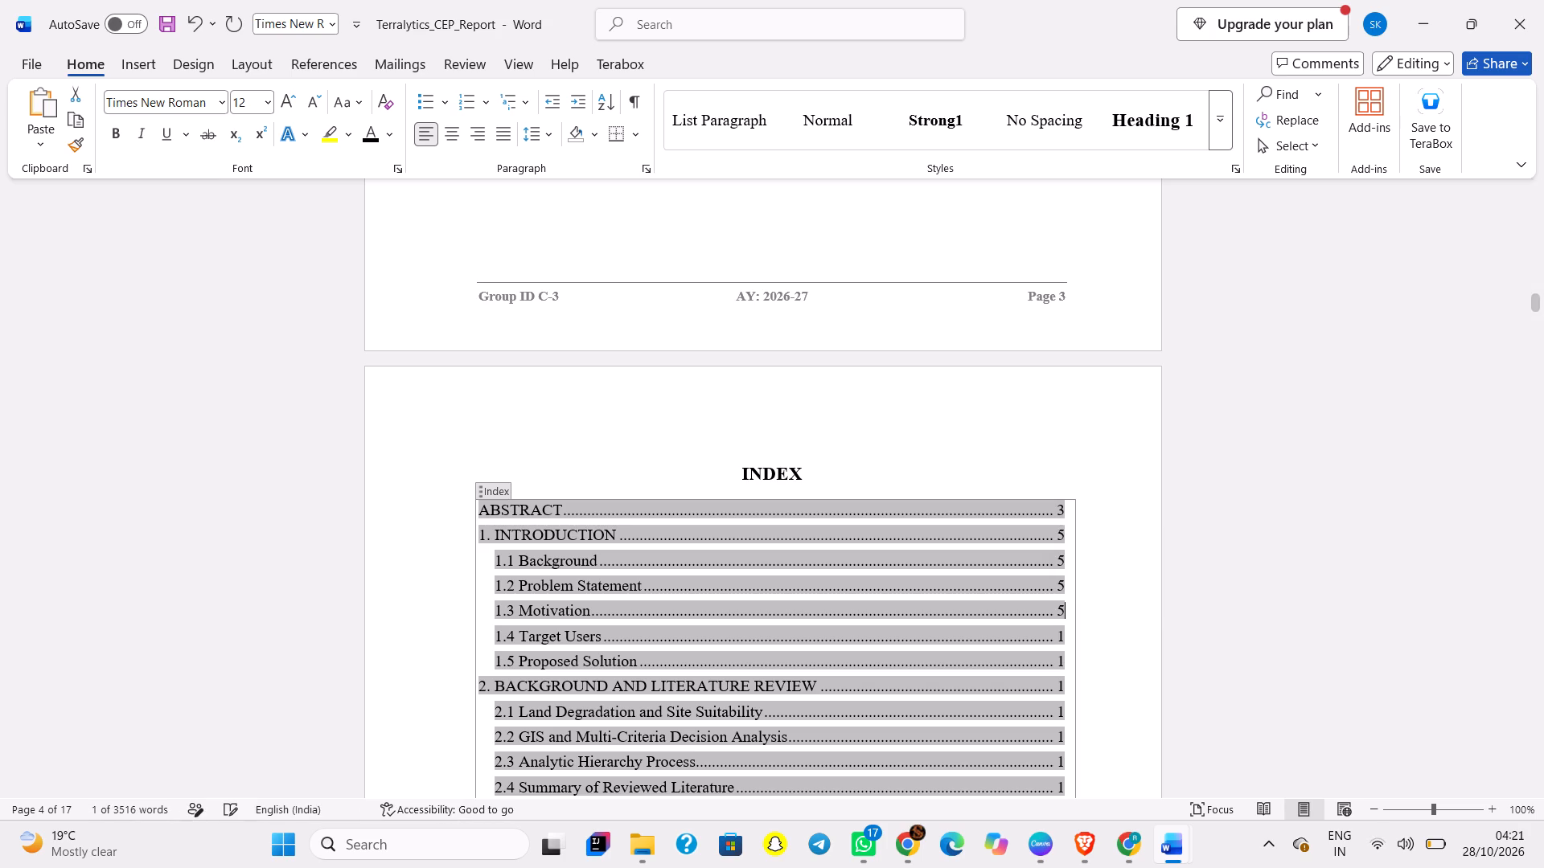
Set the index page numbers of 1.4 Target Users and 1.5 Proposed Solution to 6.
click(1062, 633)
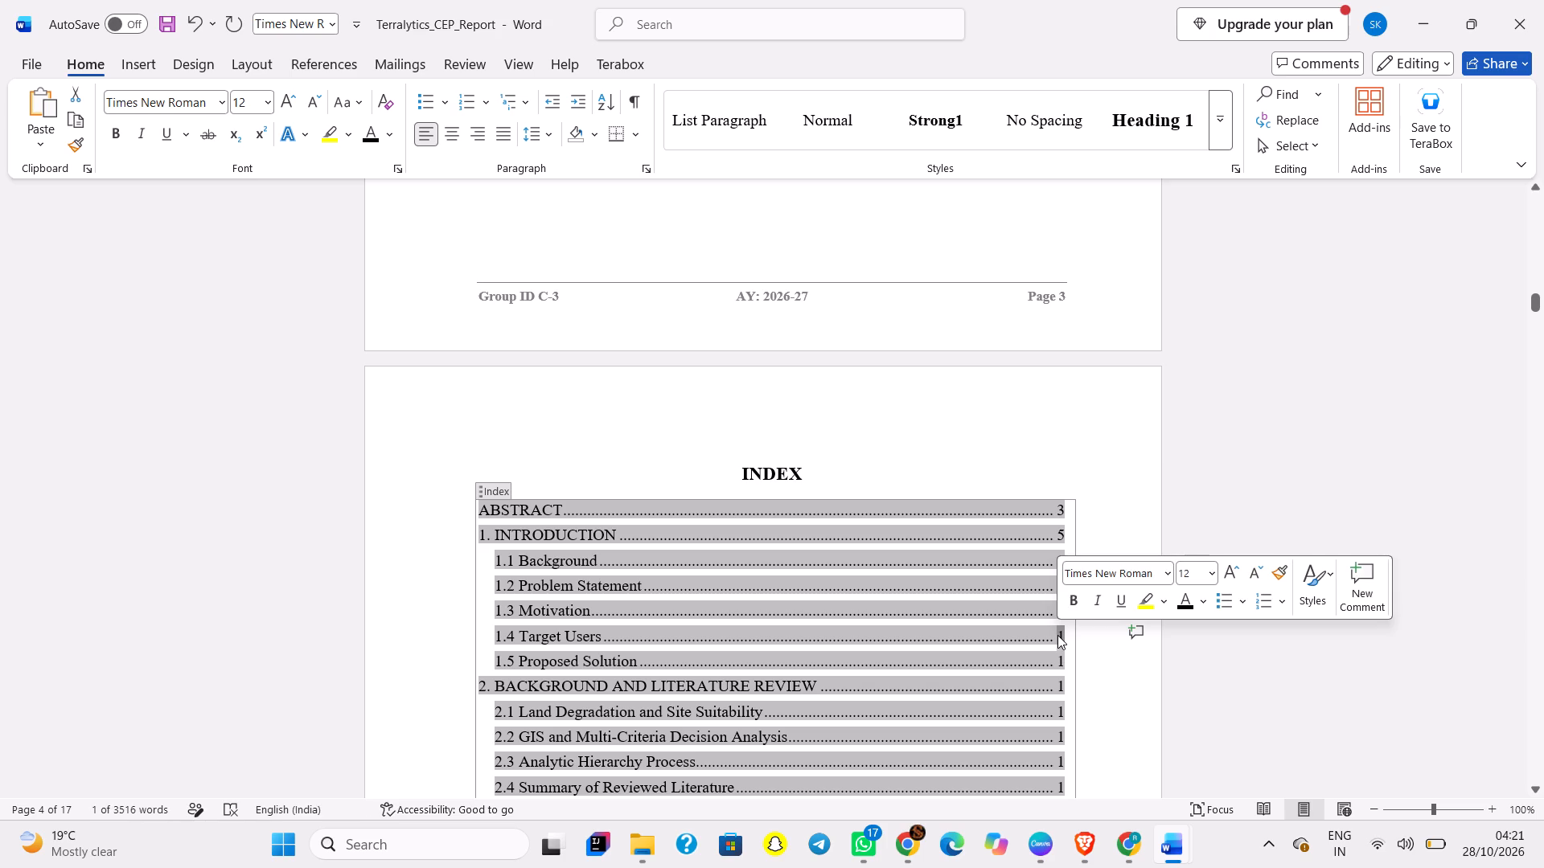
key(6)
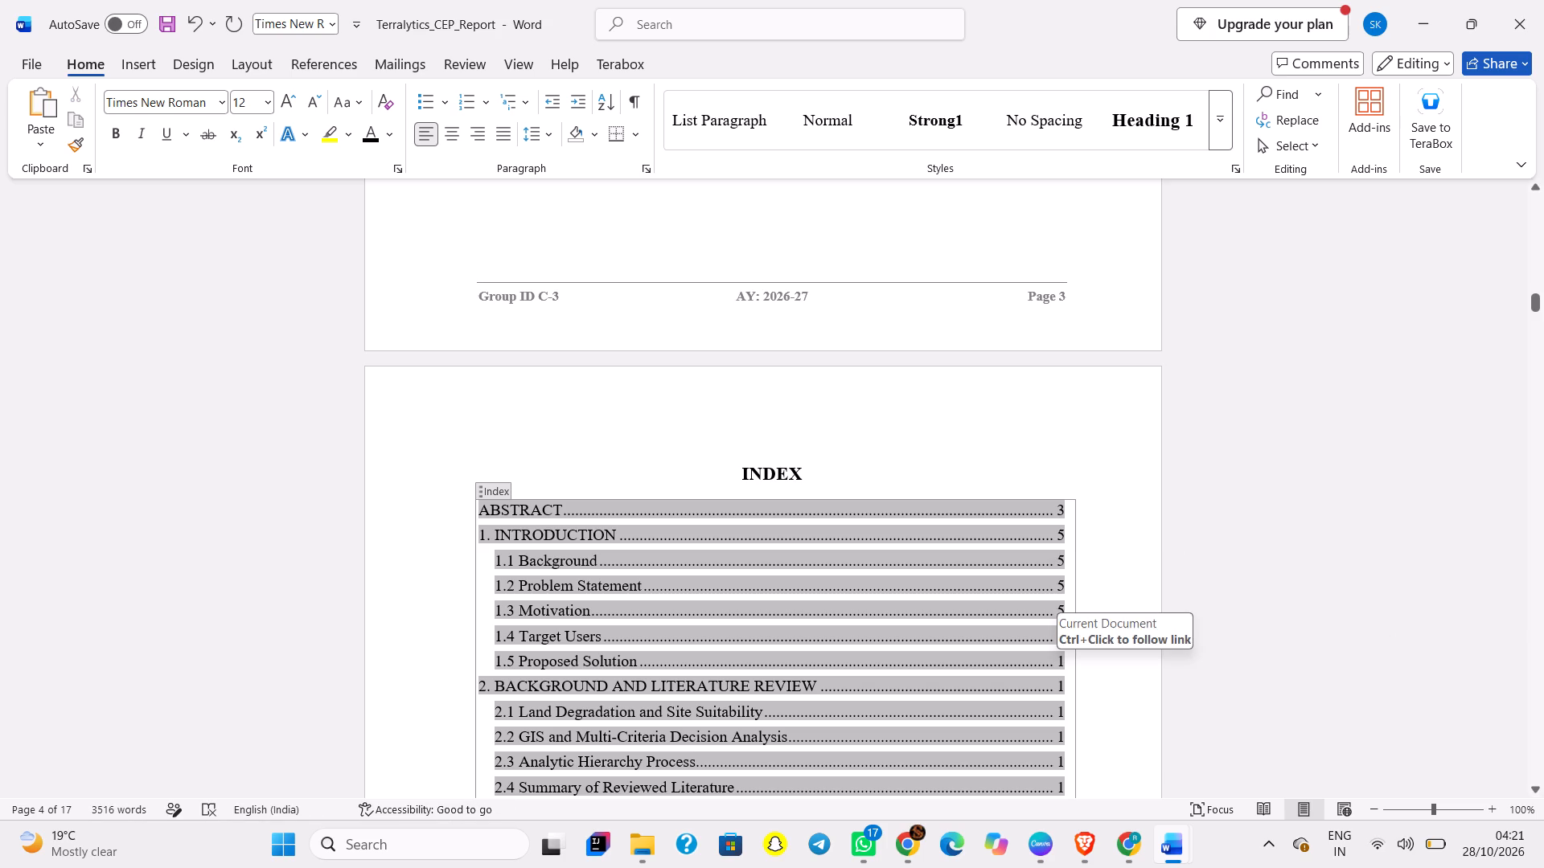
drag(1065, 661, 1056, 661)
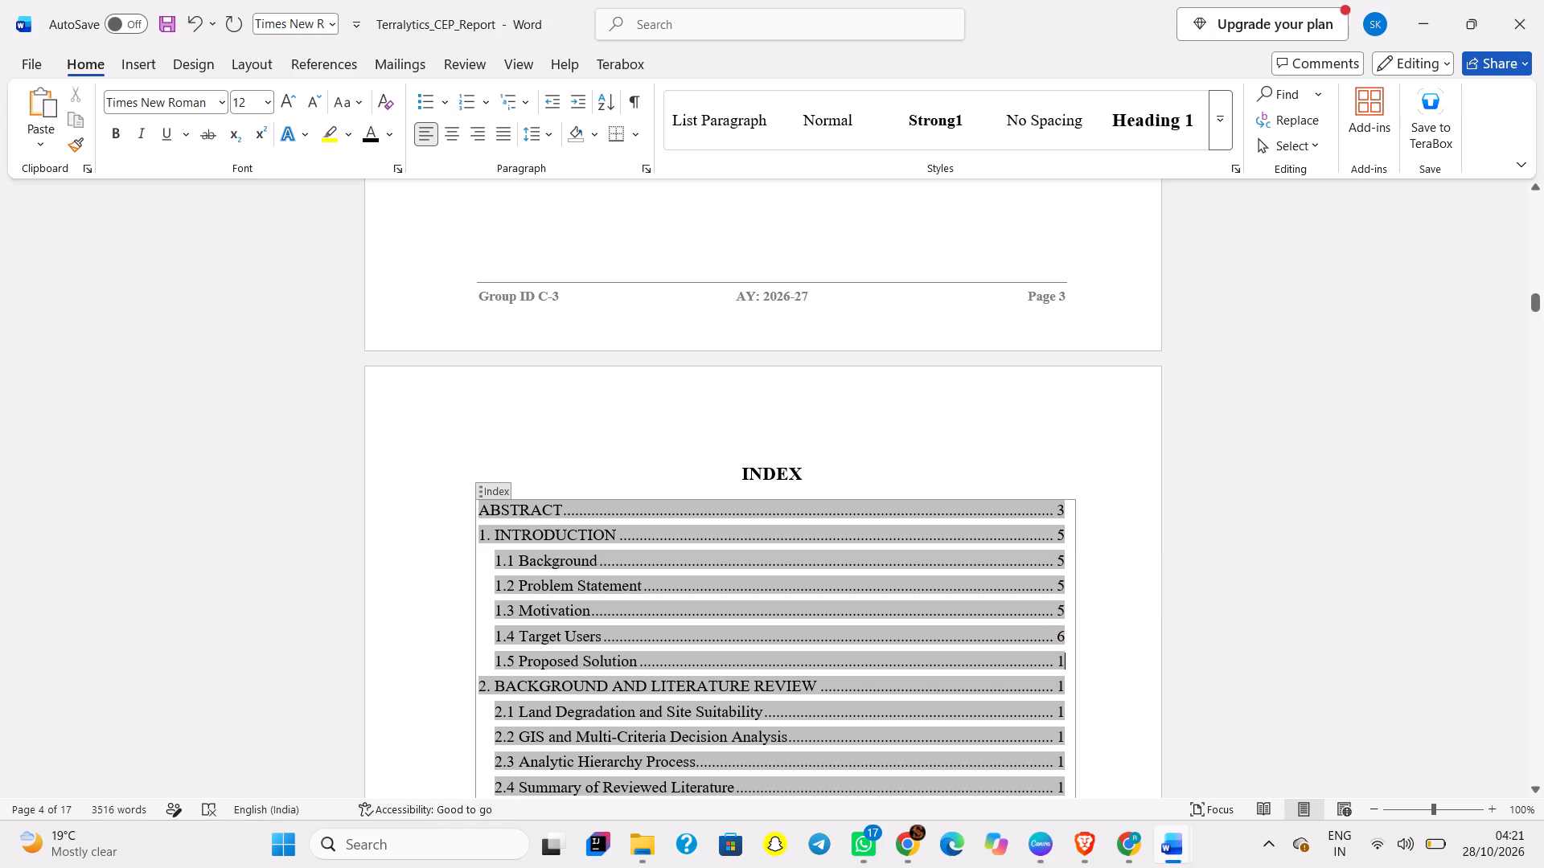
drag(1056, 661, 1055, 661)
key(6)
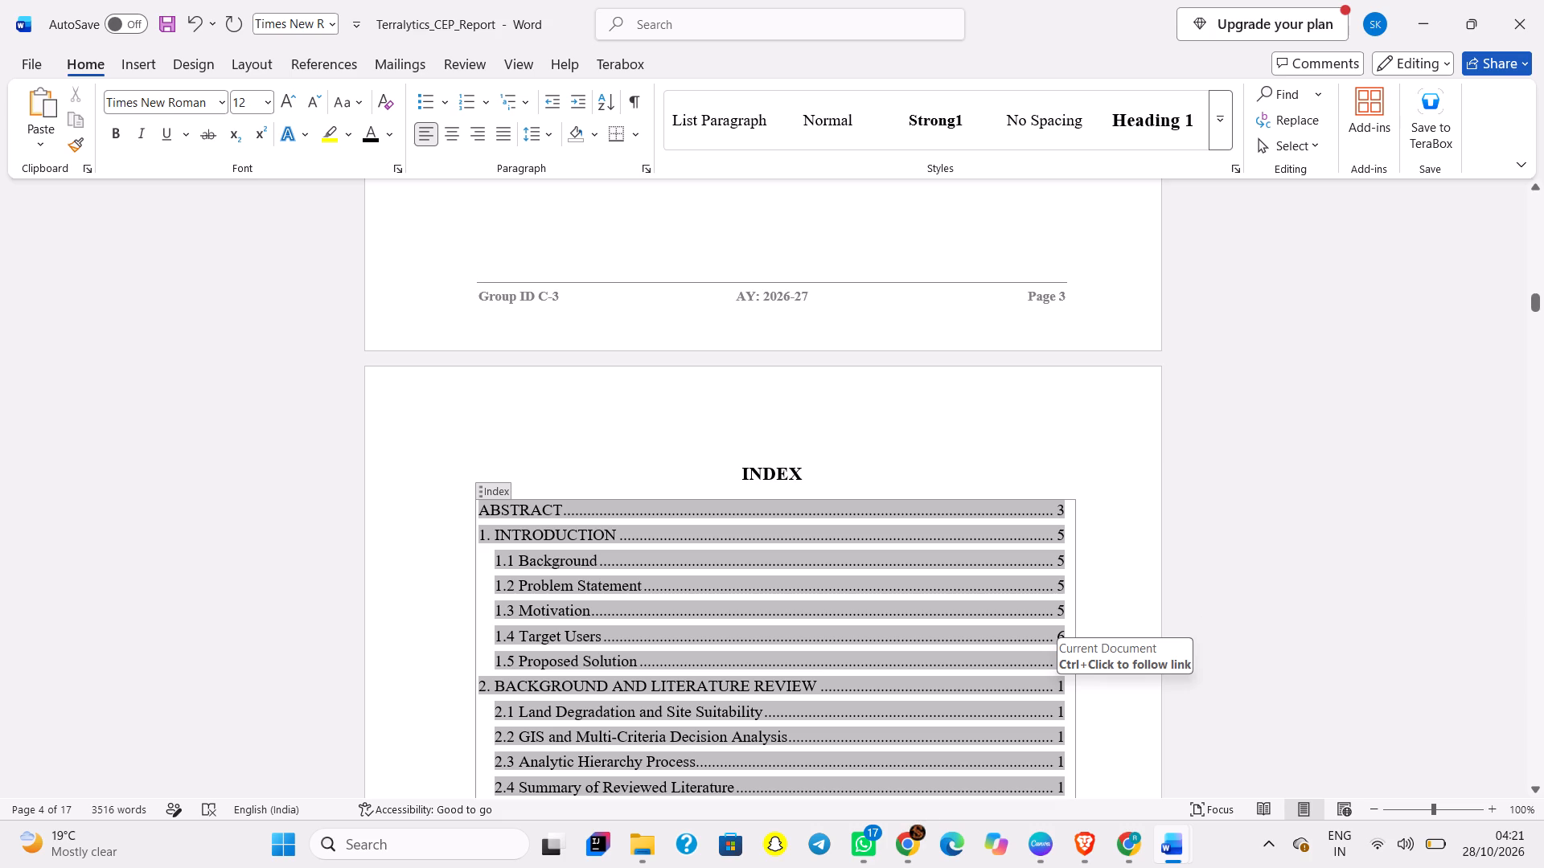
Set the index page numbers of 2. BACKGROUND AND LITERATURE REVIEW and its subsections 2.1 and 2.2 to 7.
drag(1061, 683, 1054, 686)
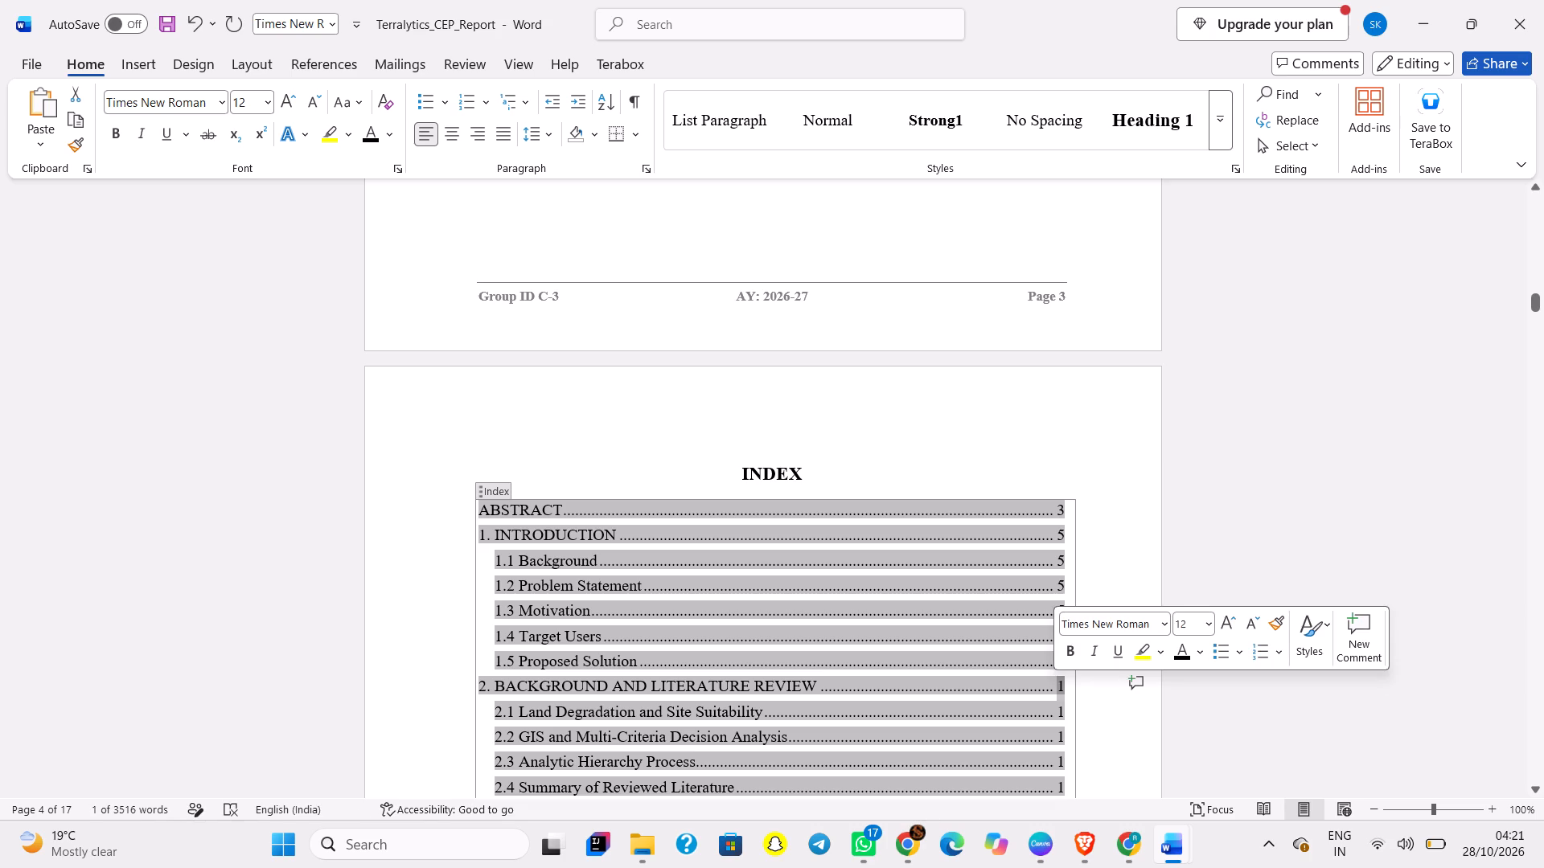
key(7)
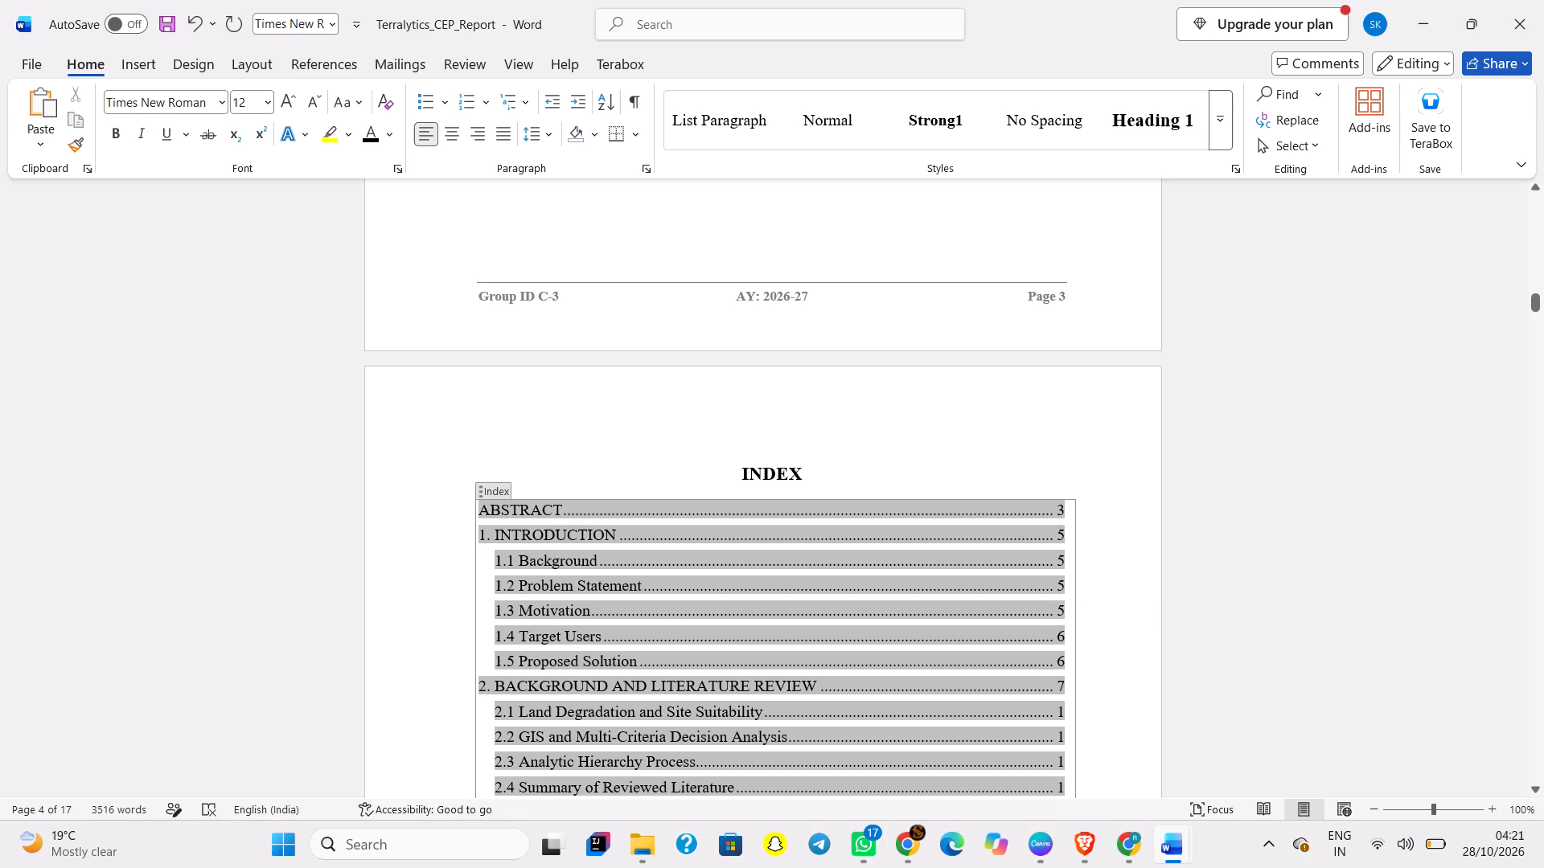
click(1063, 712)
key(7)
click(1062, 734)
key(7)
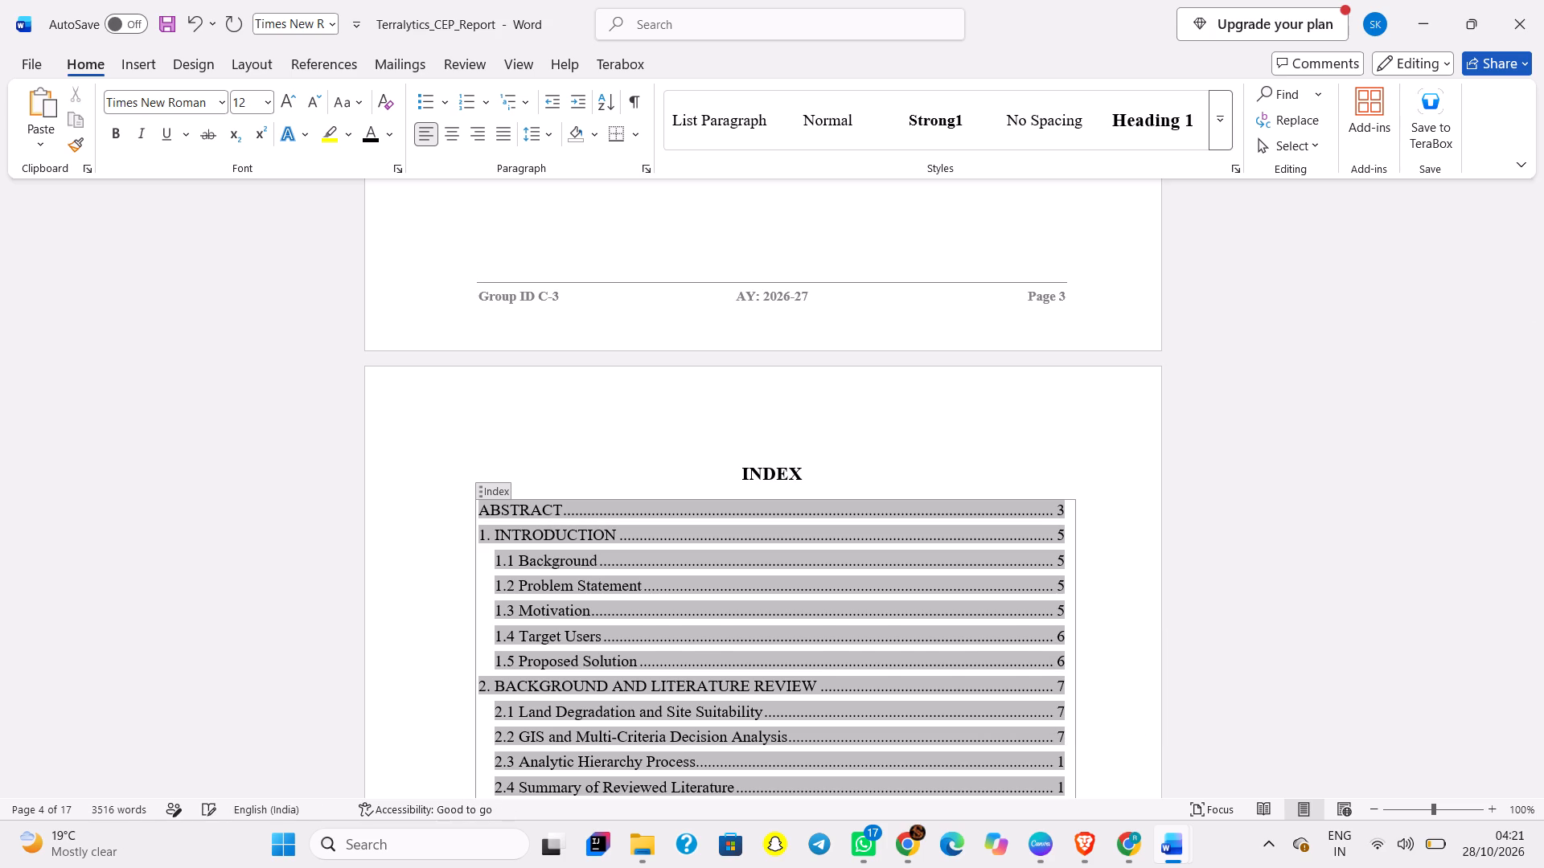
Examine the Background and Literature Review chapter for the pages on which subsections 2.3 to 2.5 begin.
scroll(1057, 734, down, 4)
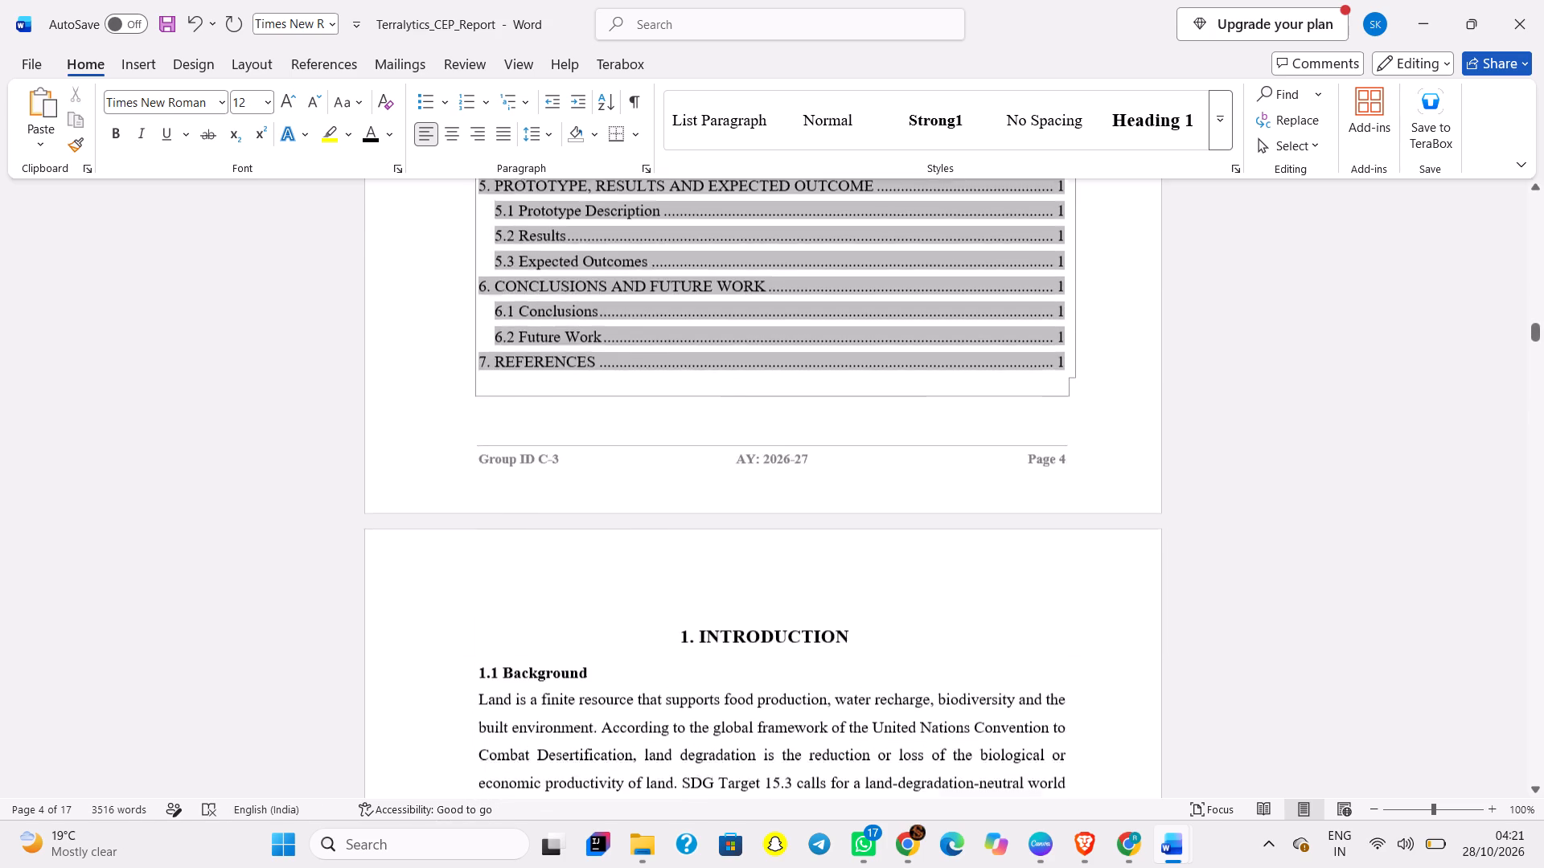
scroll(1057, 734, down, 9)
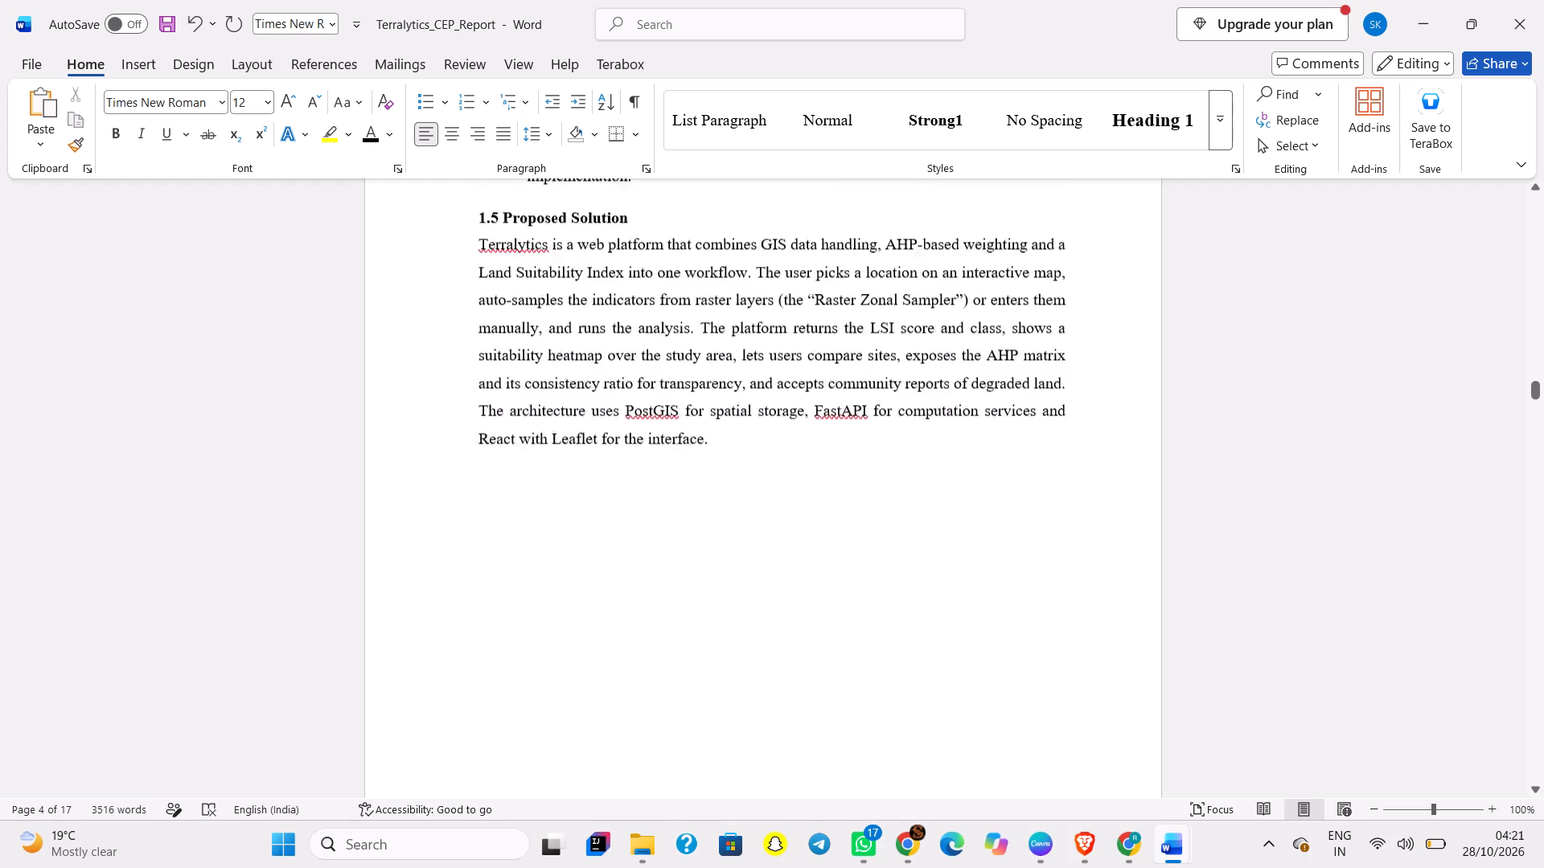
scroll(1057, 734, down, 7)
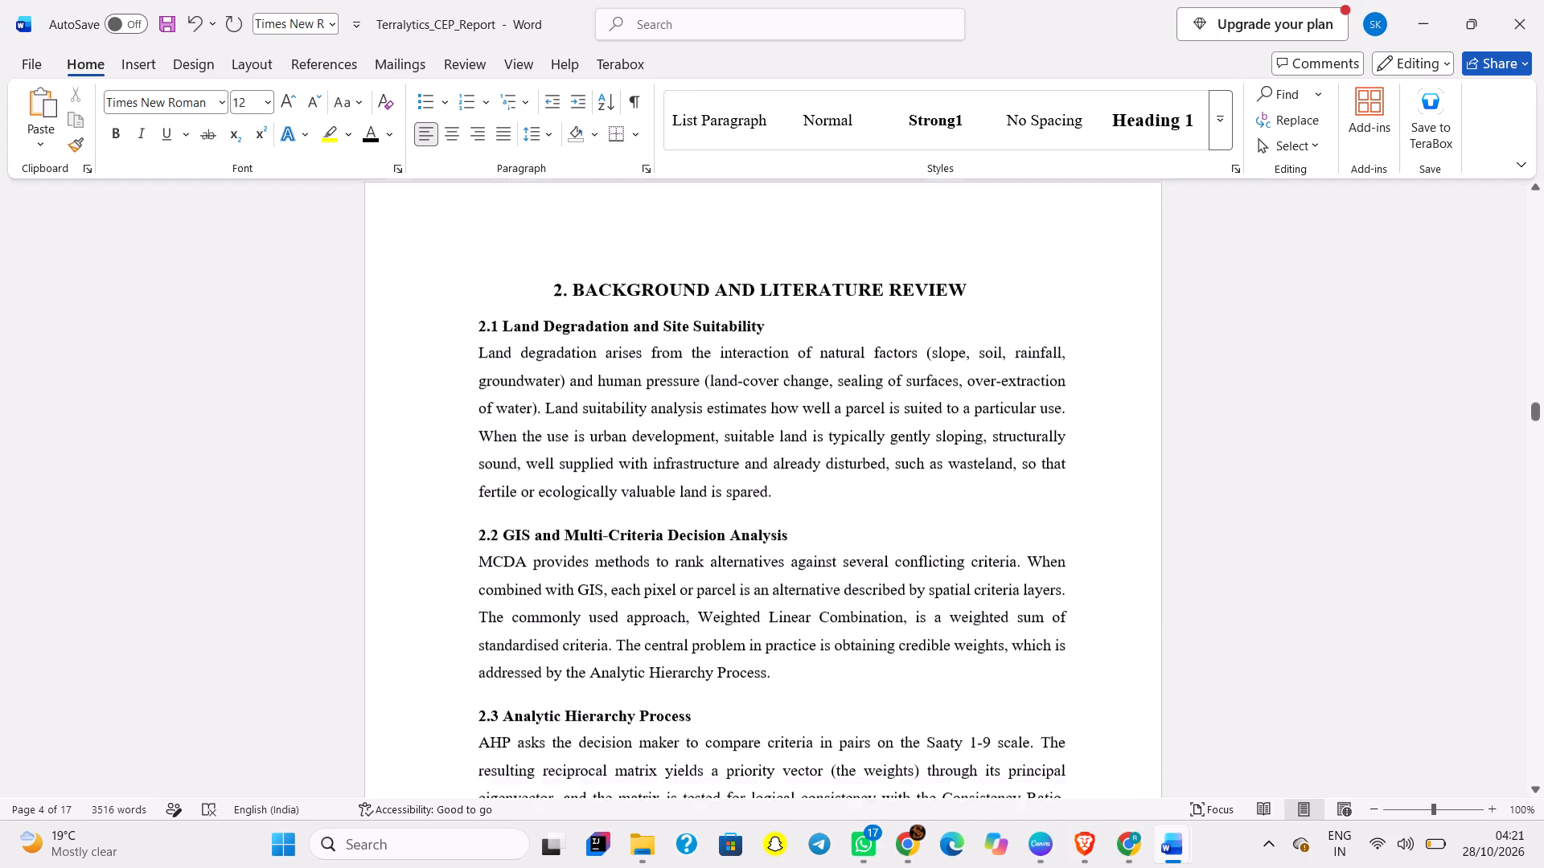
scroll(1057, 734, down, 4)
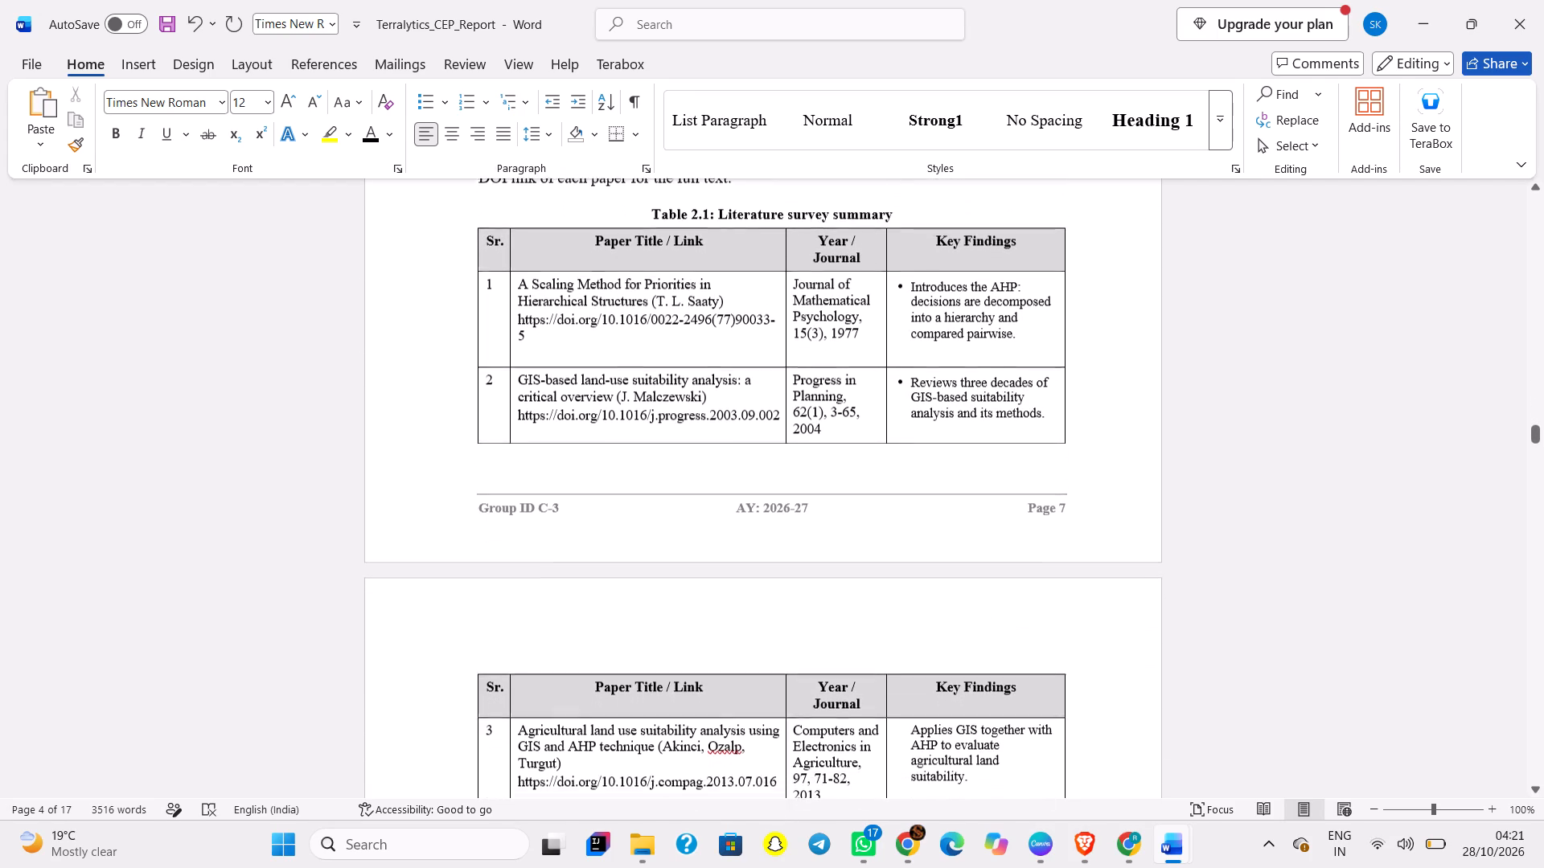
scroll(1057, 734, down, 4)
scroll(1057, 734, up, 1)
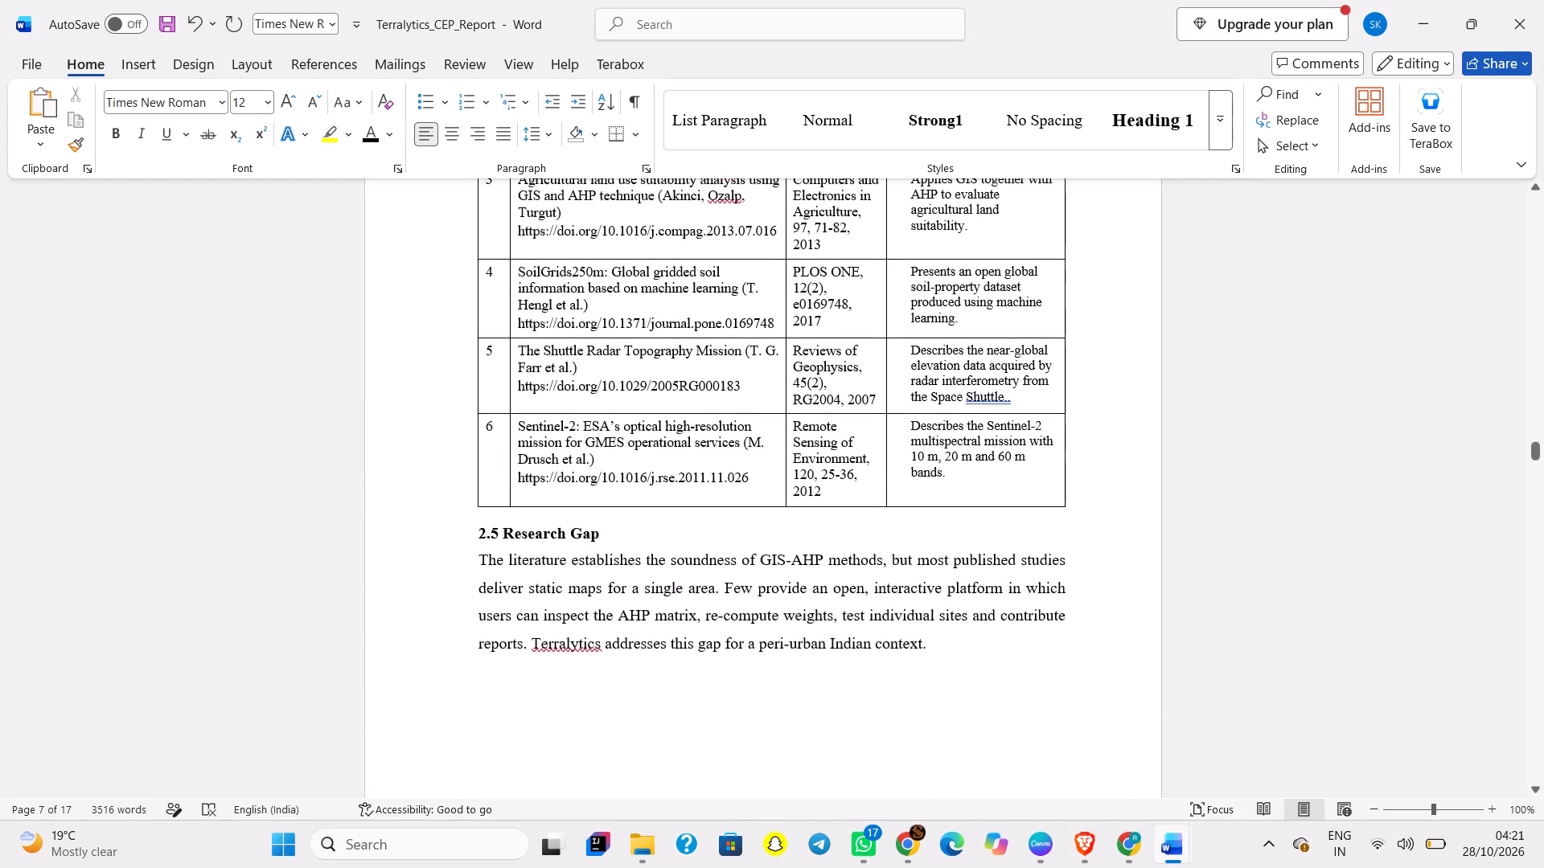
scroll(1057, 734, up, 5)
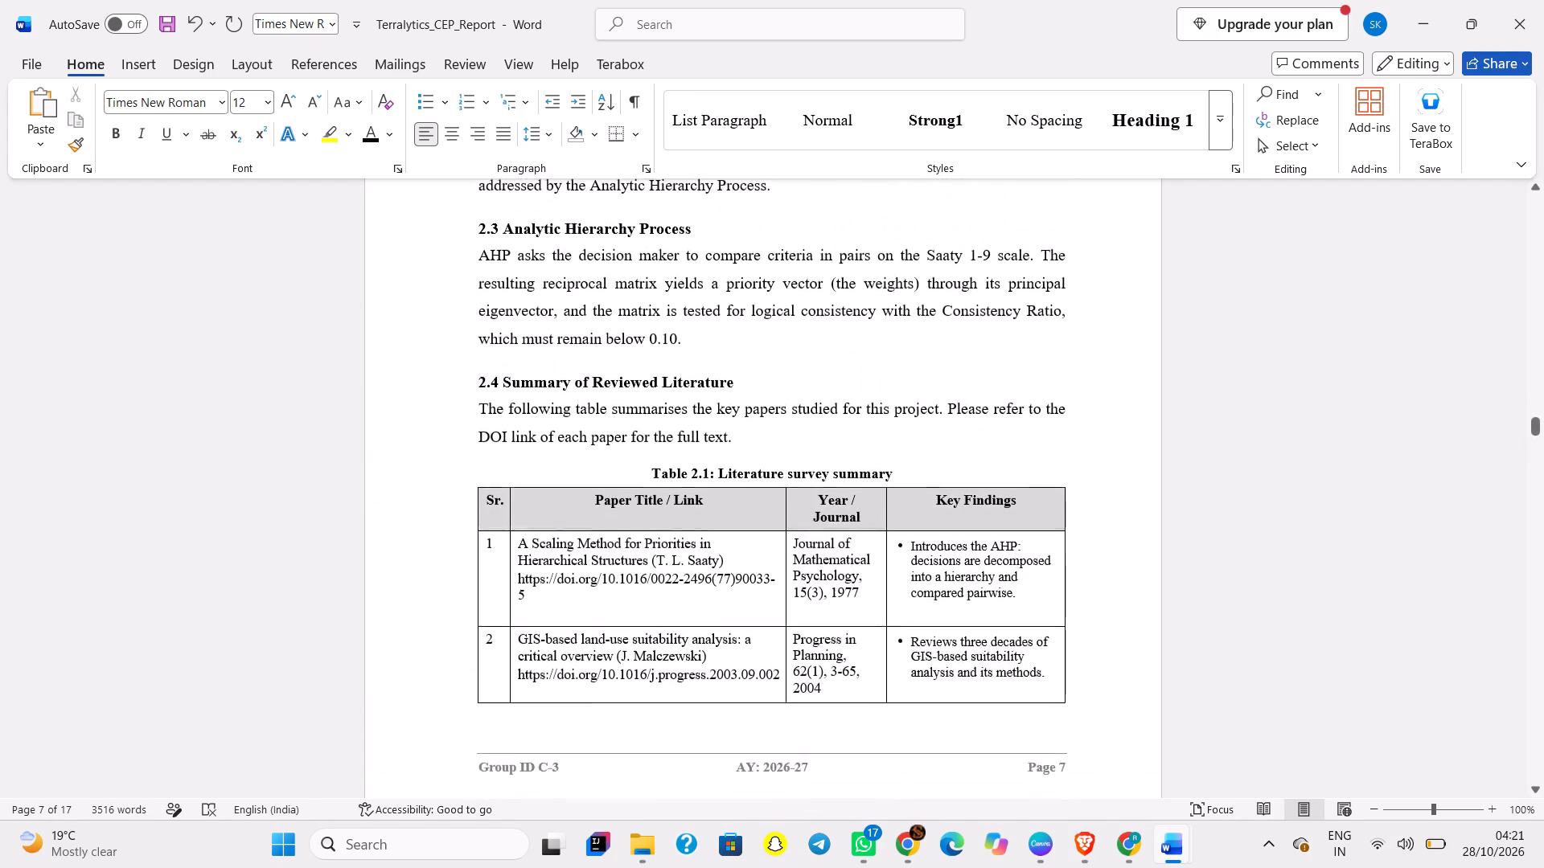
scroll(1057, 734, up, 9)
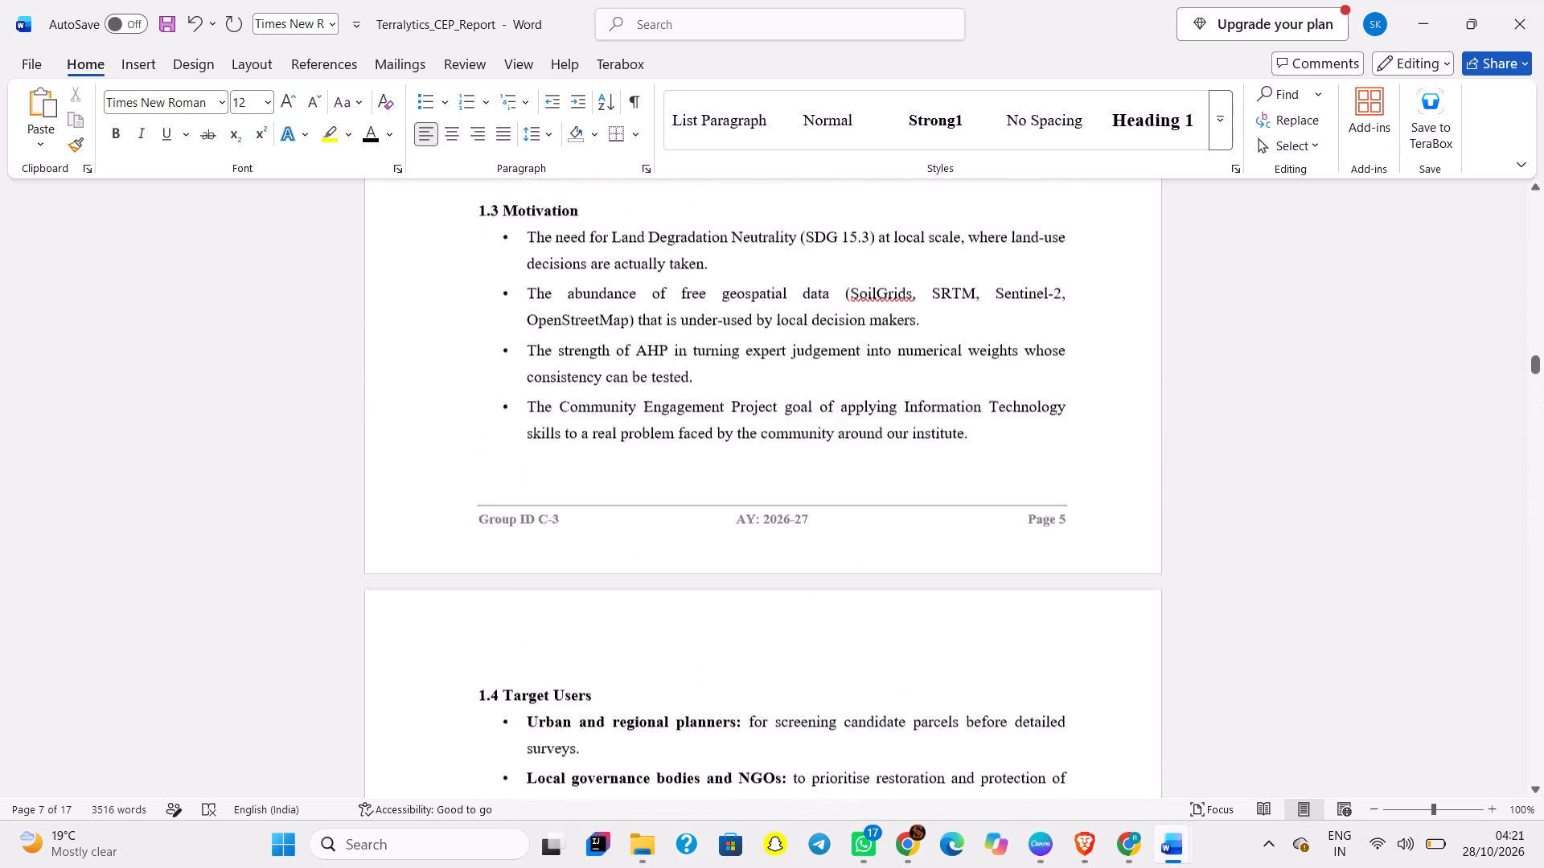
scroll(1057, 734, up, 1)
scroll(1057, 734, down, 3)
scroll(1057, 734, up, 1)
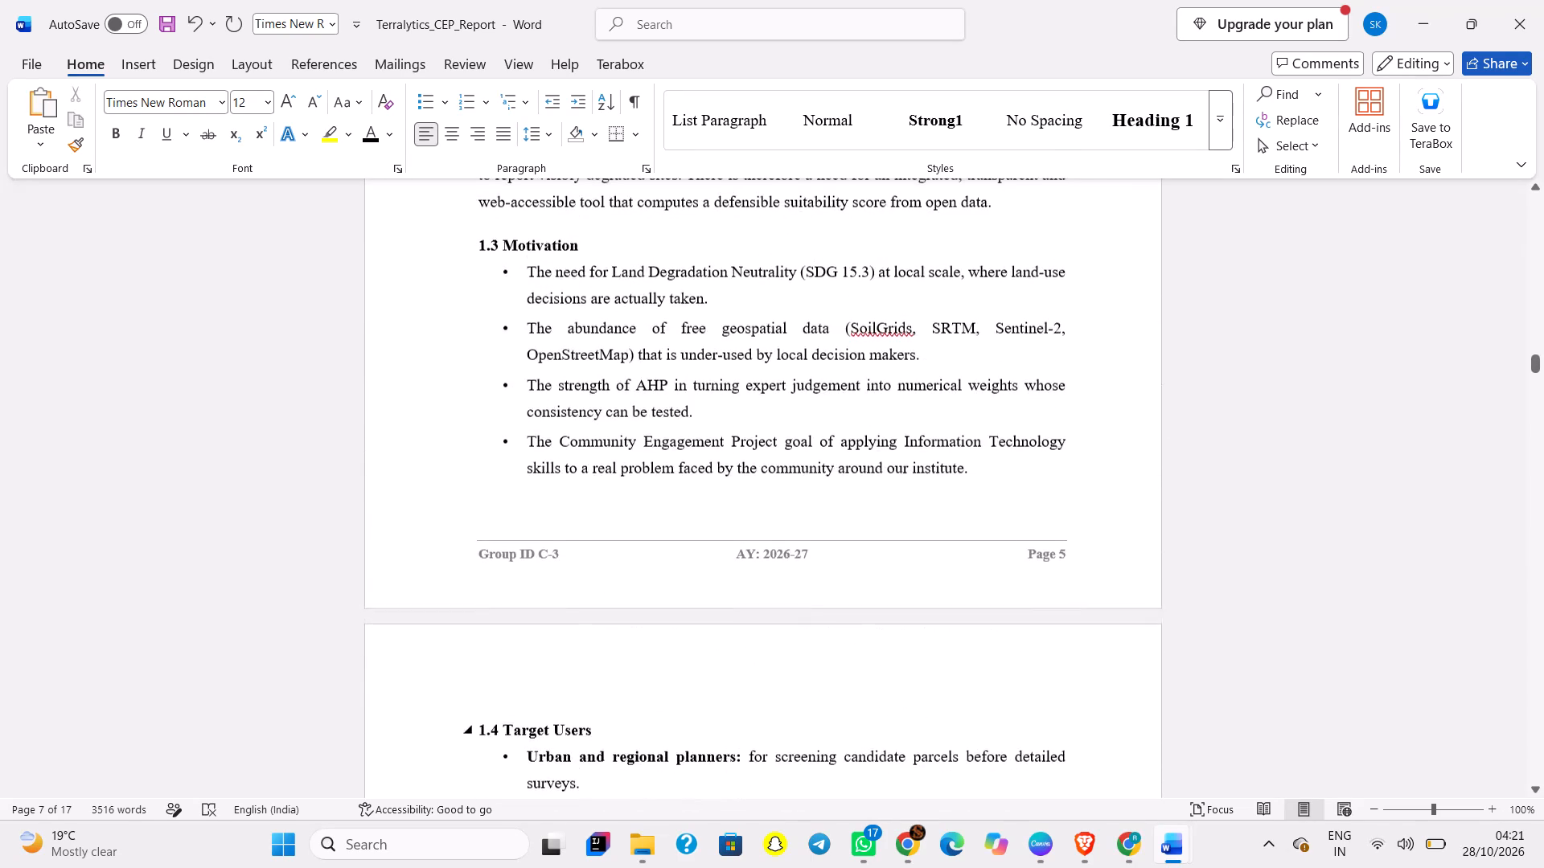
scroll(1057, 734, up, 2)
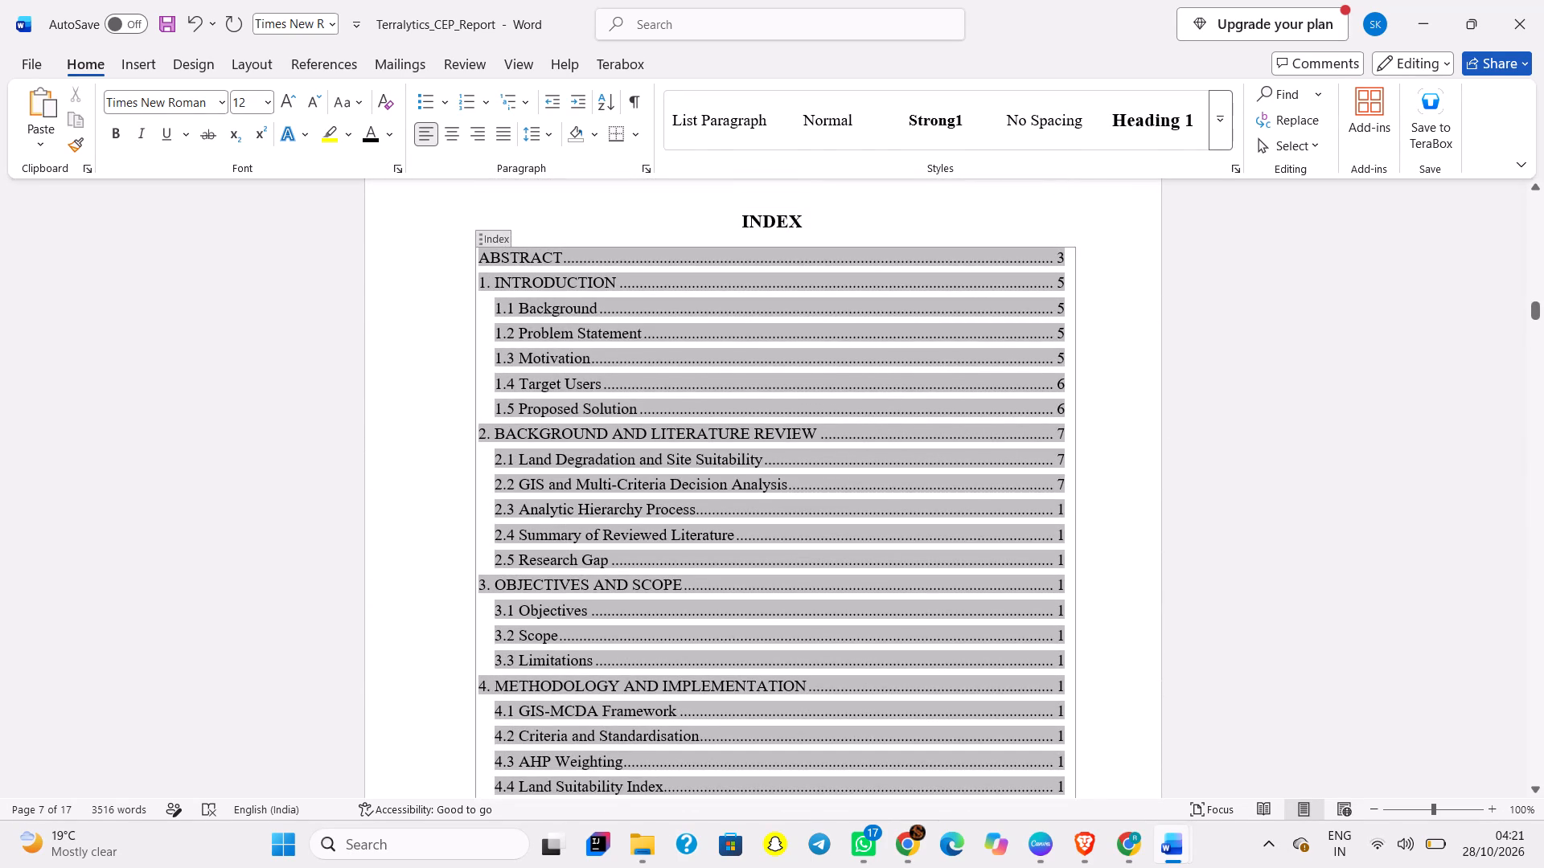
Set the index page numbers of 2.3 Analytic Hierarchy Process and 2.4 Summary of Reviewed Literature to 7, and 2.5 Research Gap to 8.
drag(1064, 510, 1060, 510)
drag(1060, 510, 1056, 511)
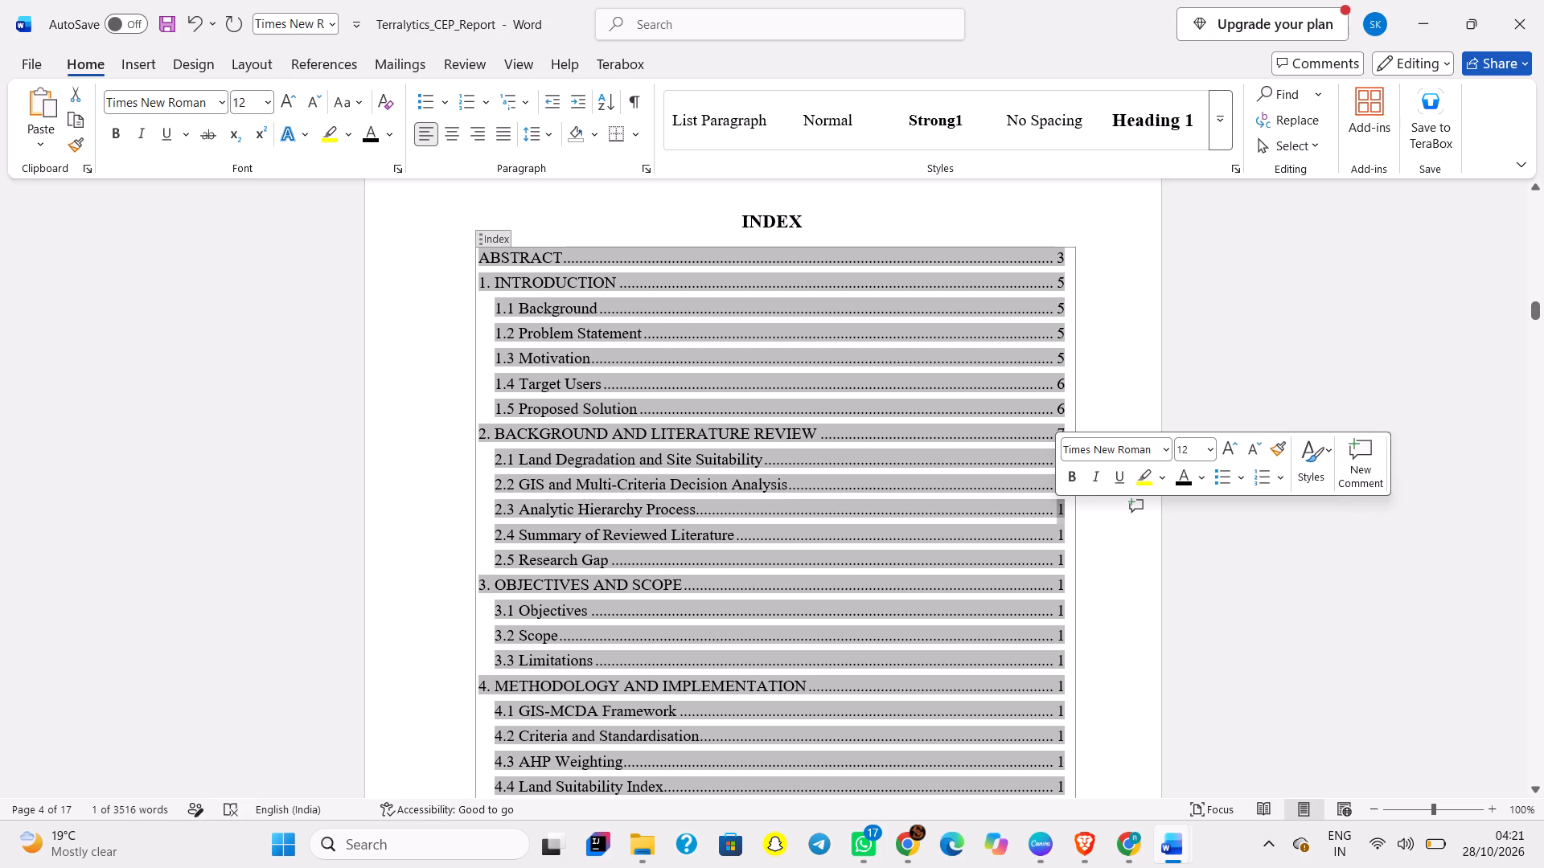
key(7)
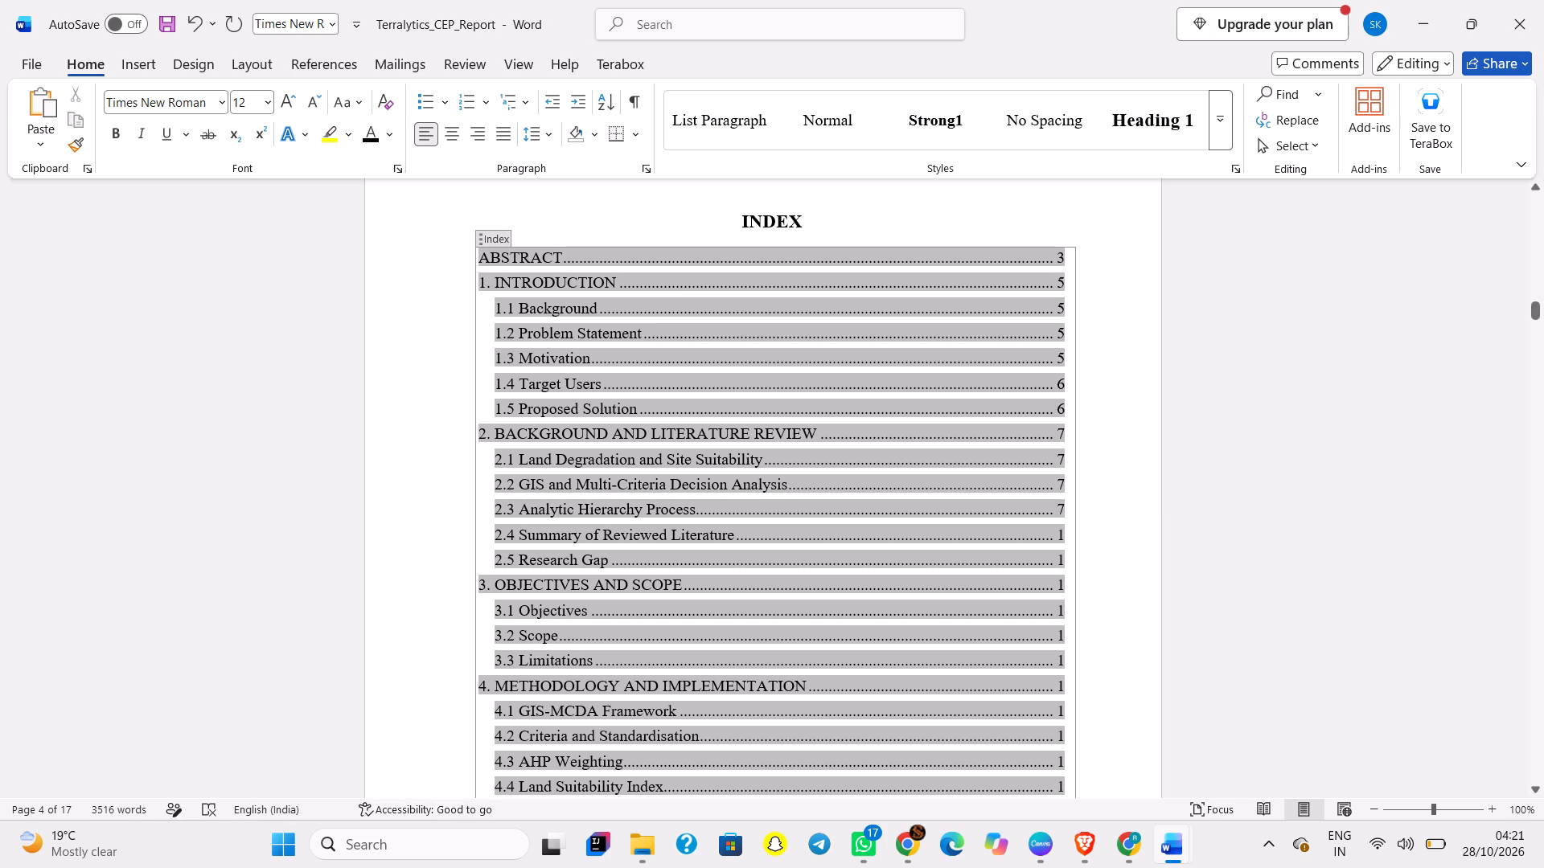
click(1061, 536)
key(7)
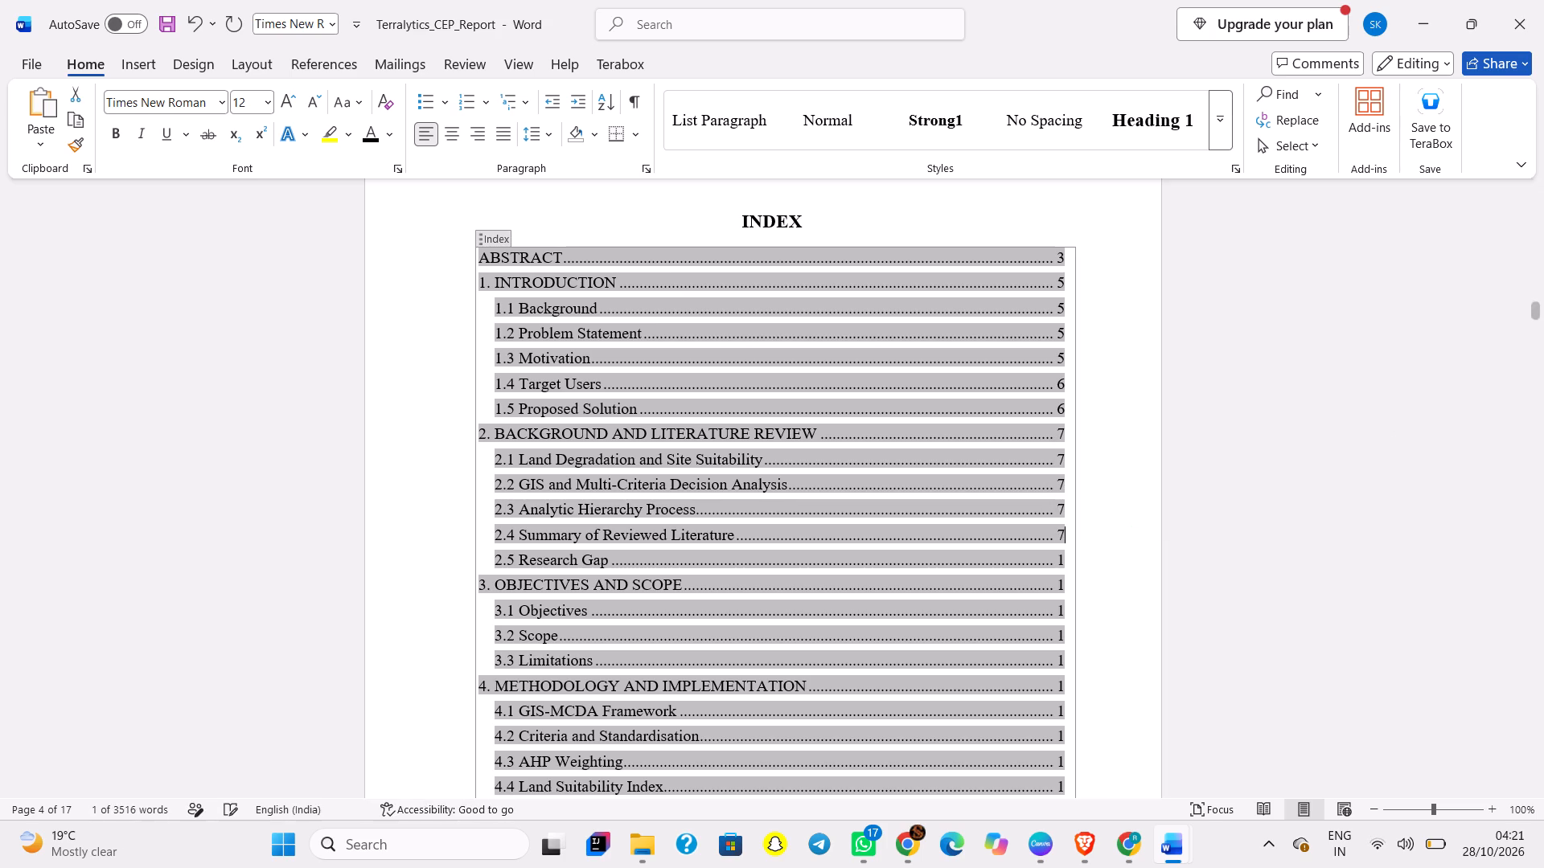
click(1061, 555)
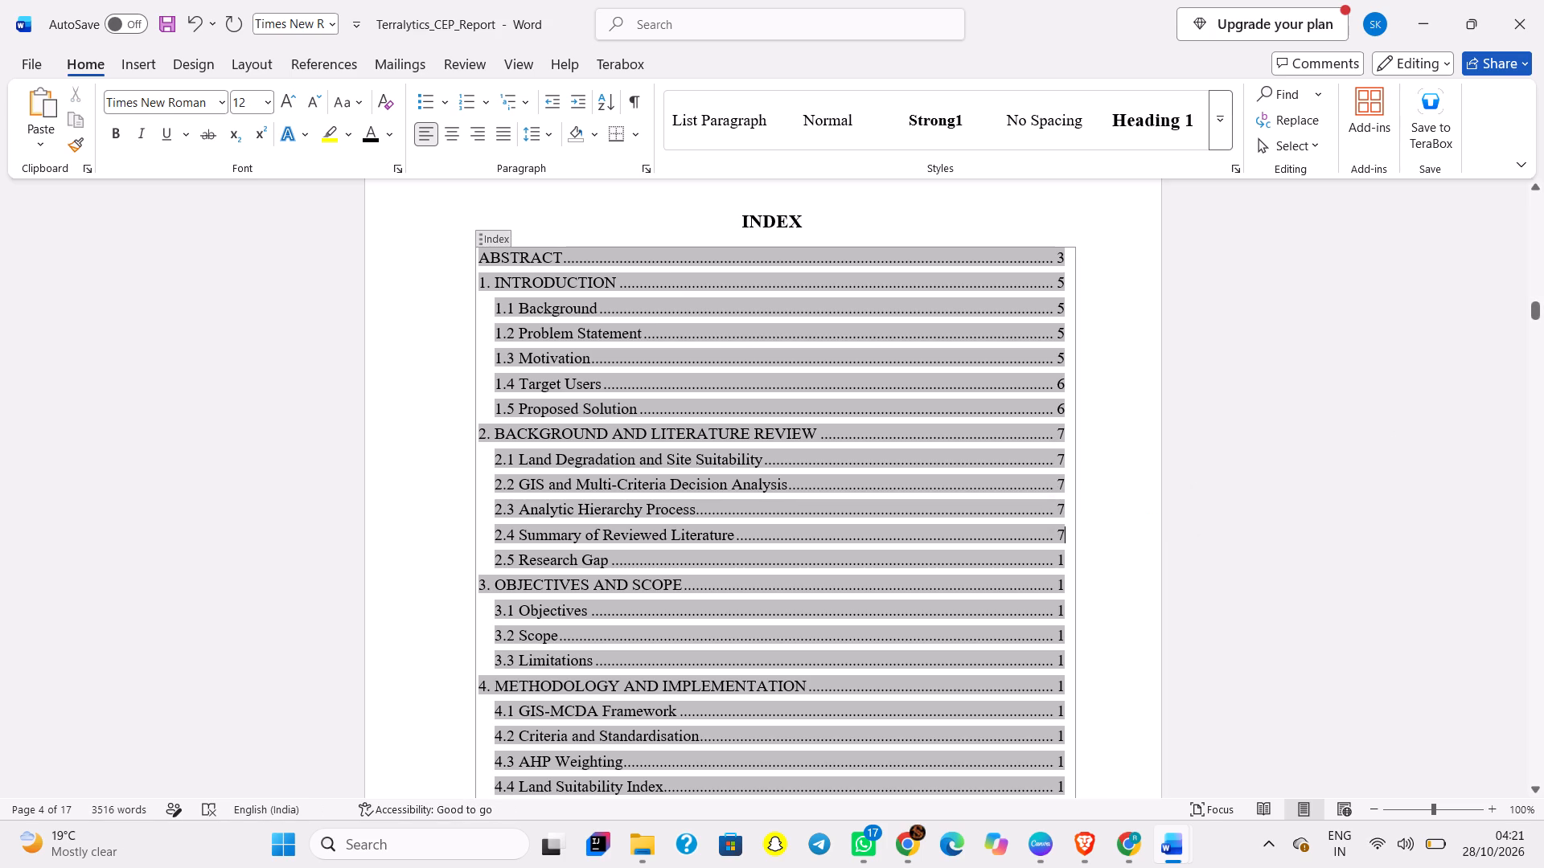
key(8)
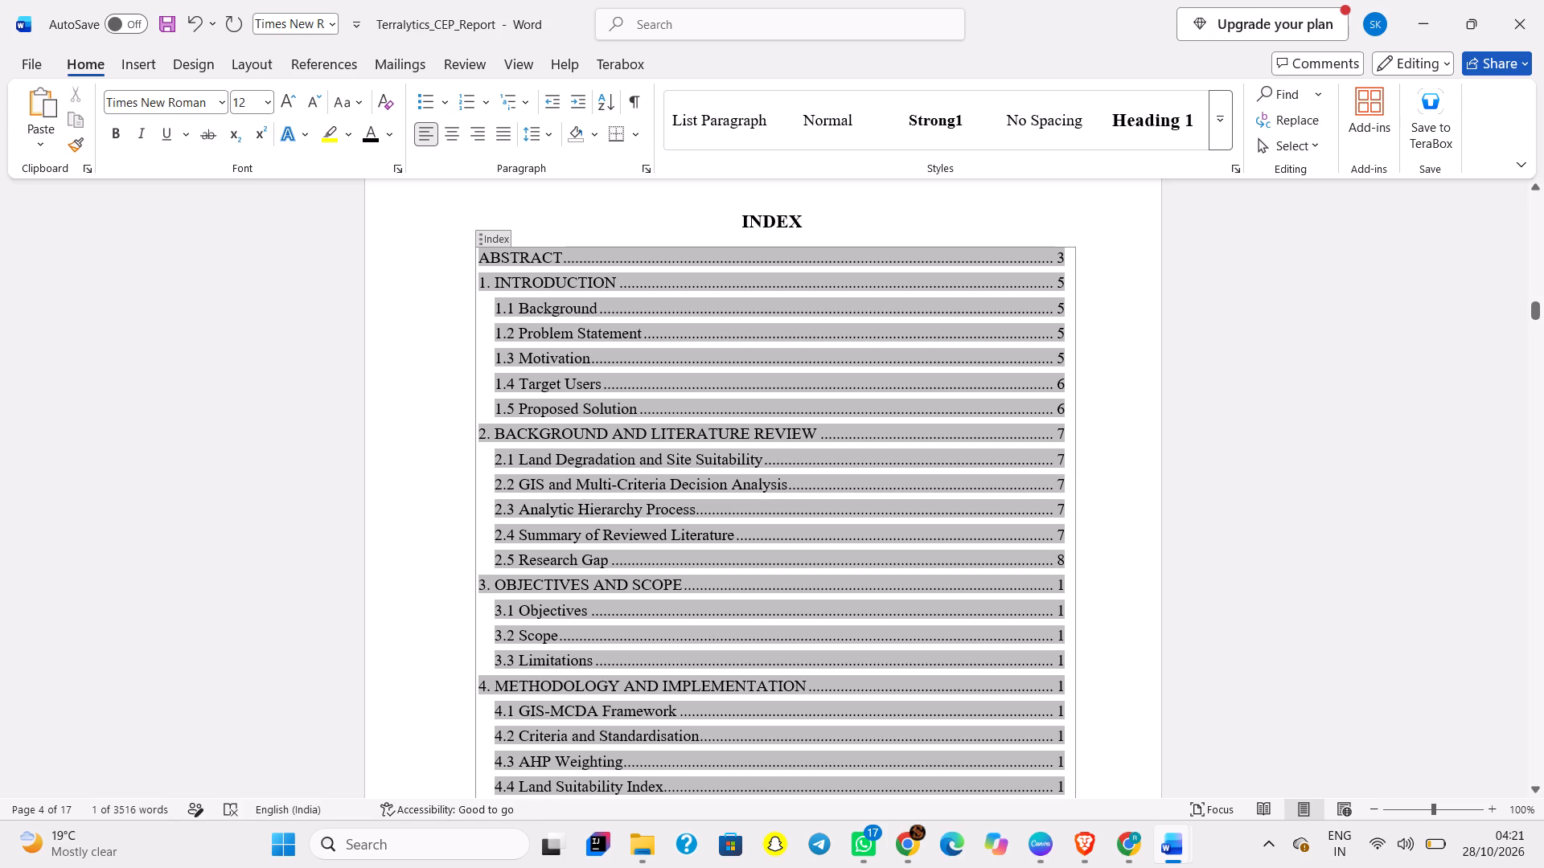
Set the index page number of 3. OBJECTIVES AND SCOPE to 9.
click(1061, 585)
key(9)
Set the index page numbers of 3.1 Objectives, 3.2 Scope and 3.3 Limitations to 9.
click(1064, 617)
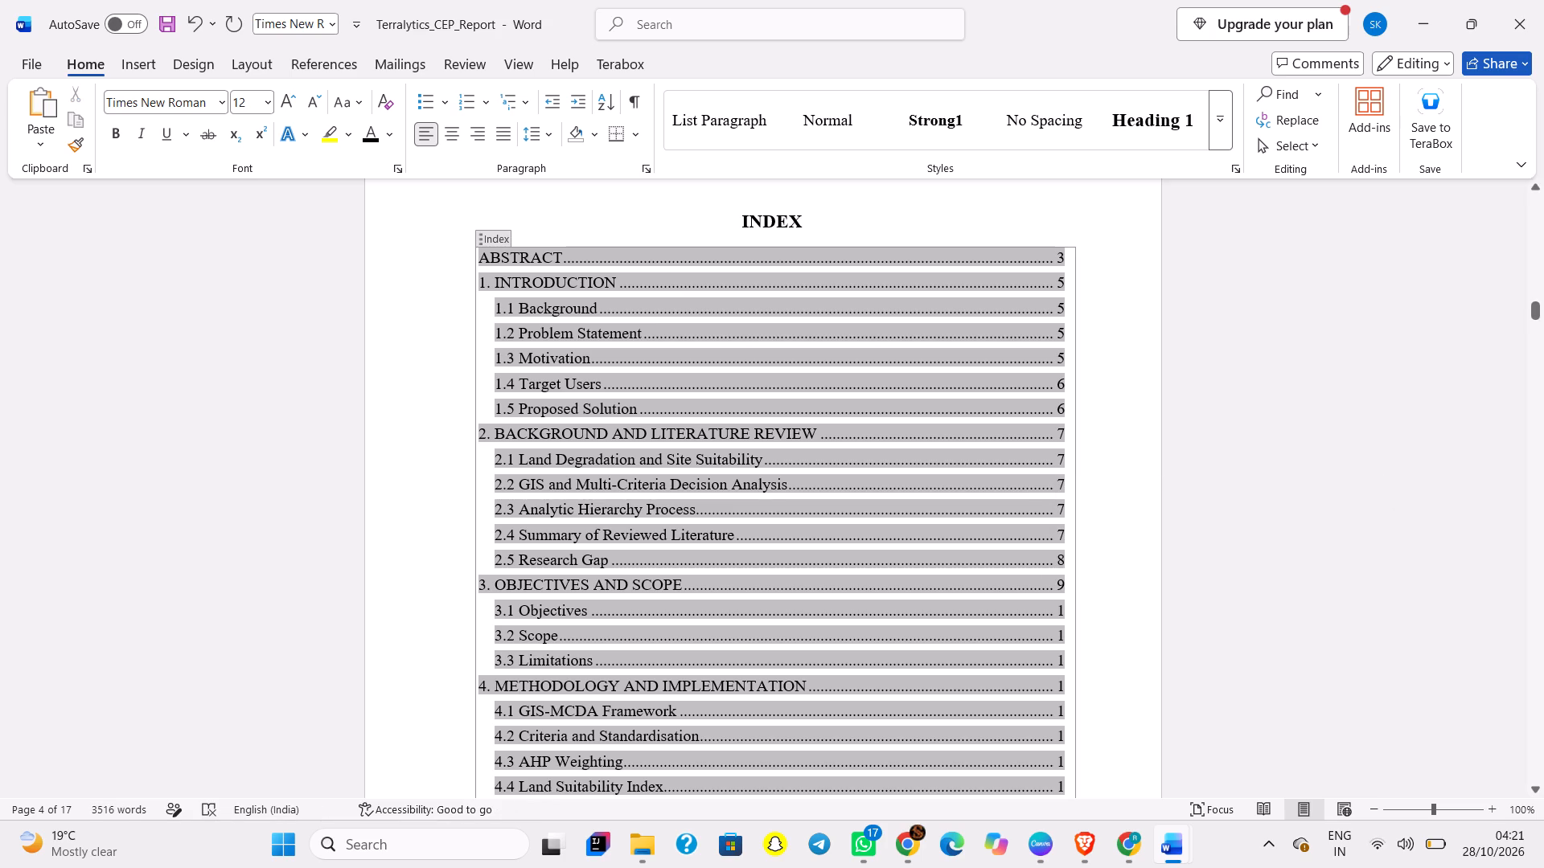
key(9)
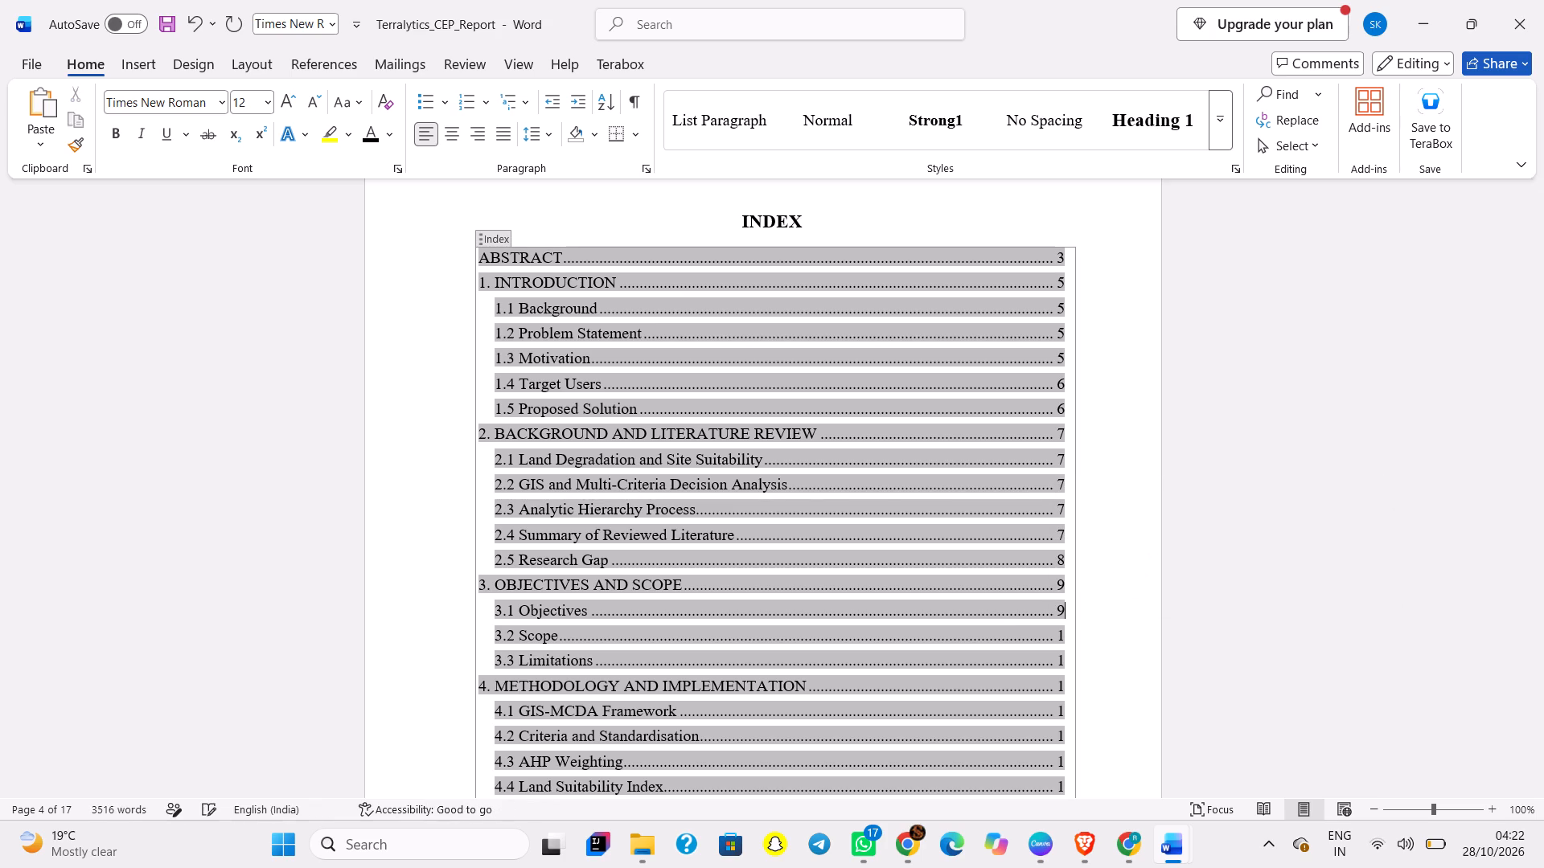
click(1062, 635)
key(9)
click(1062, 661)
key(9)
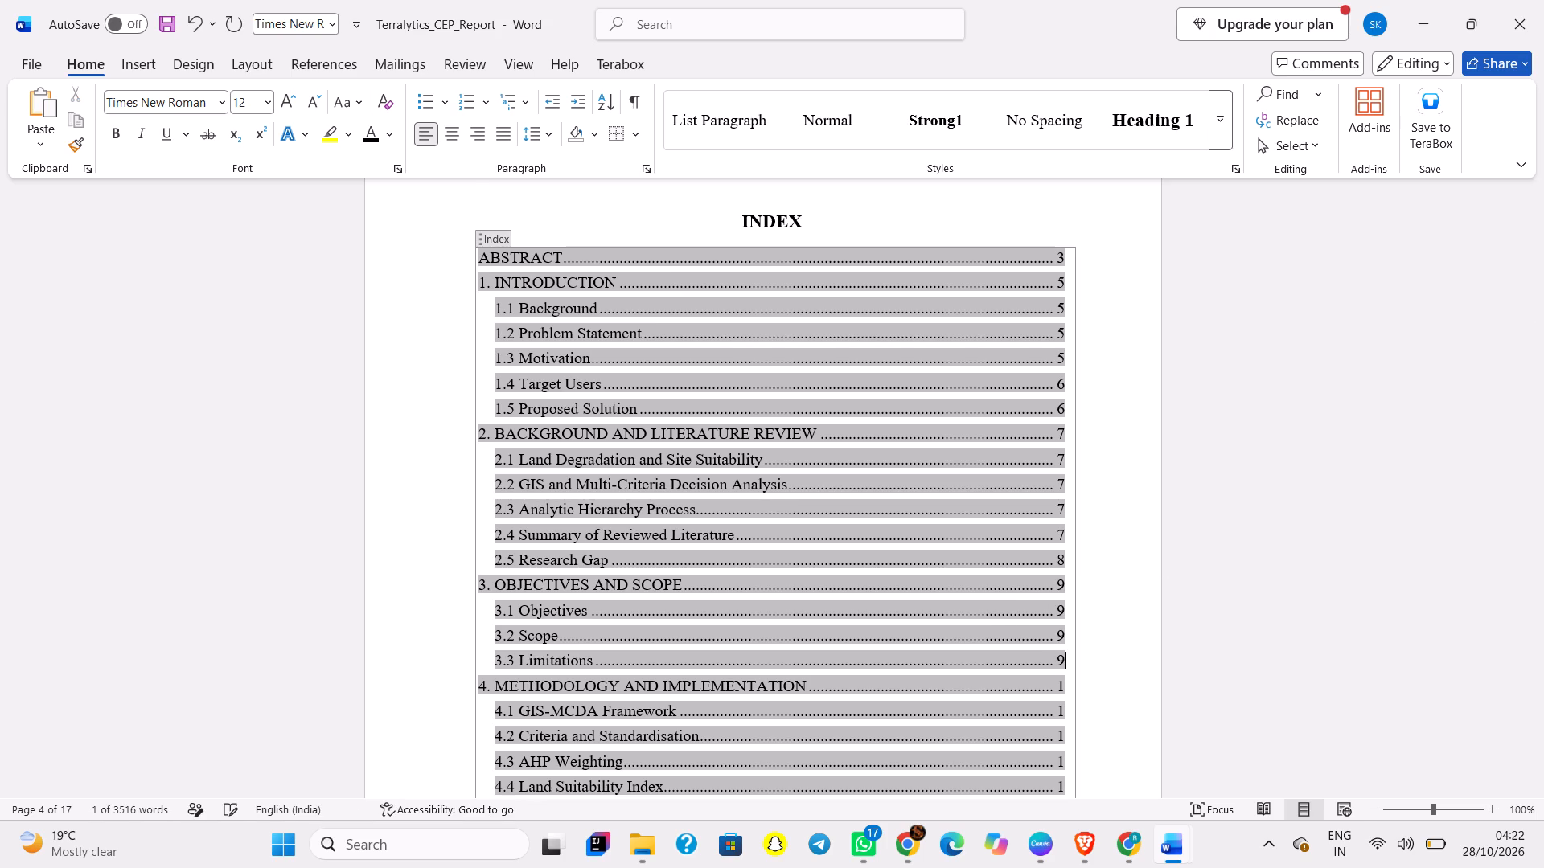
Check on which page the 4. METHODOLOGY AND IMPLEMENTATION chapter begins and return to its index entries.
scroll(1057, 661, down, 15)
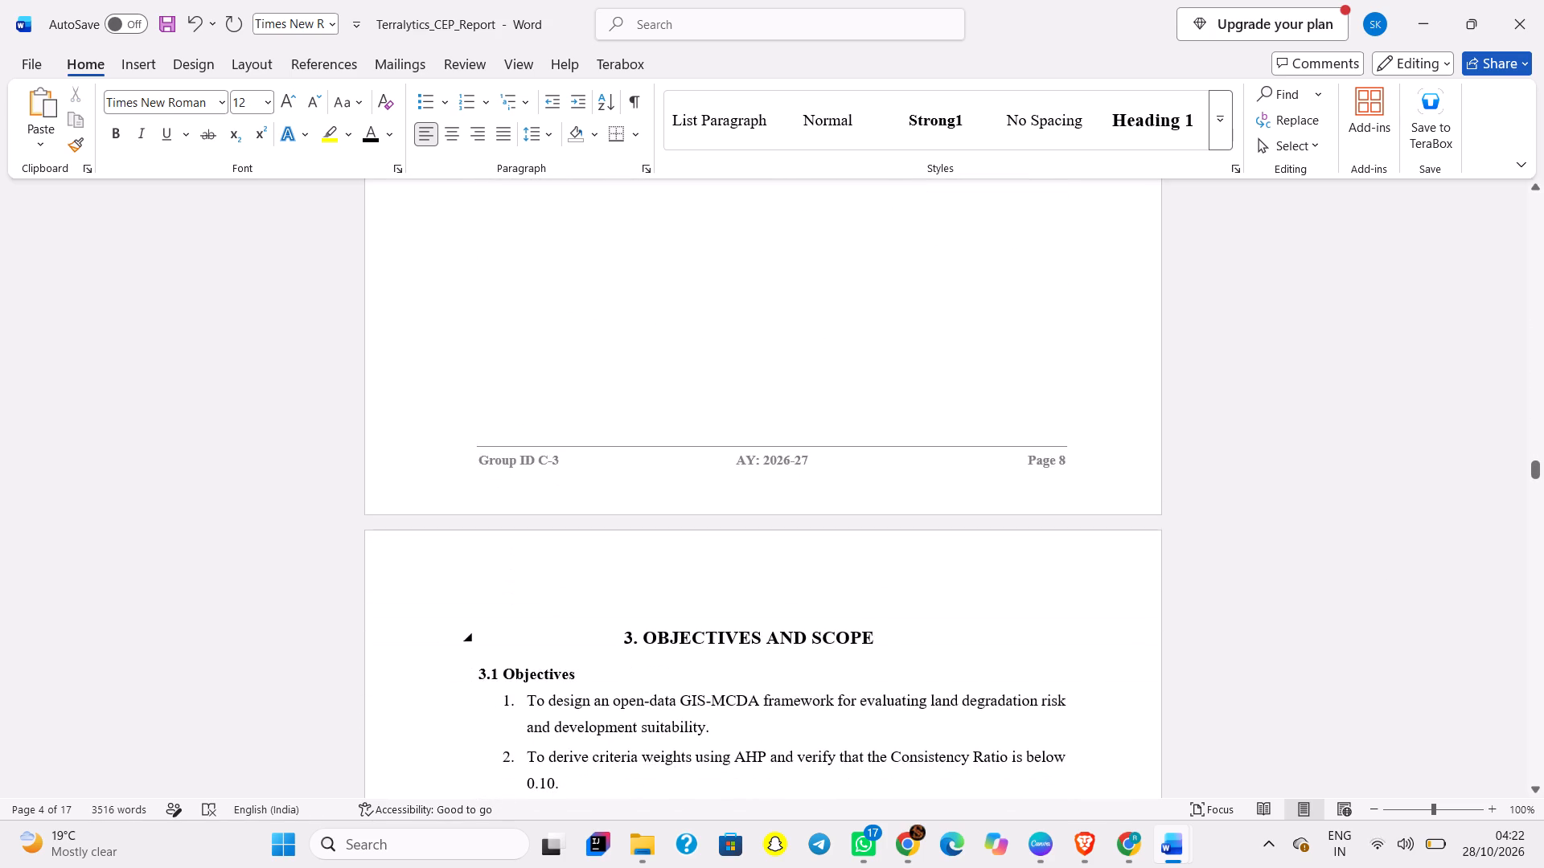
scroll(1057, 661, down, 8)
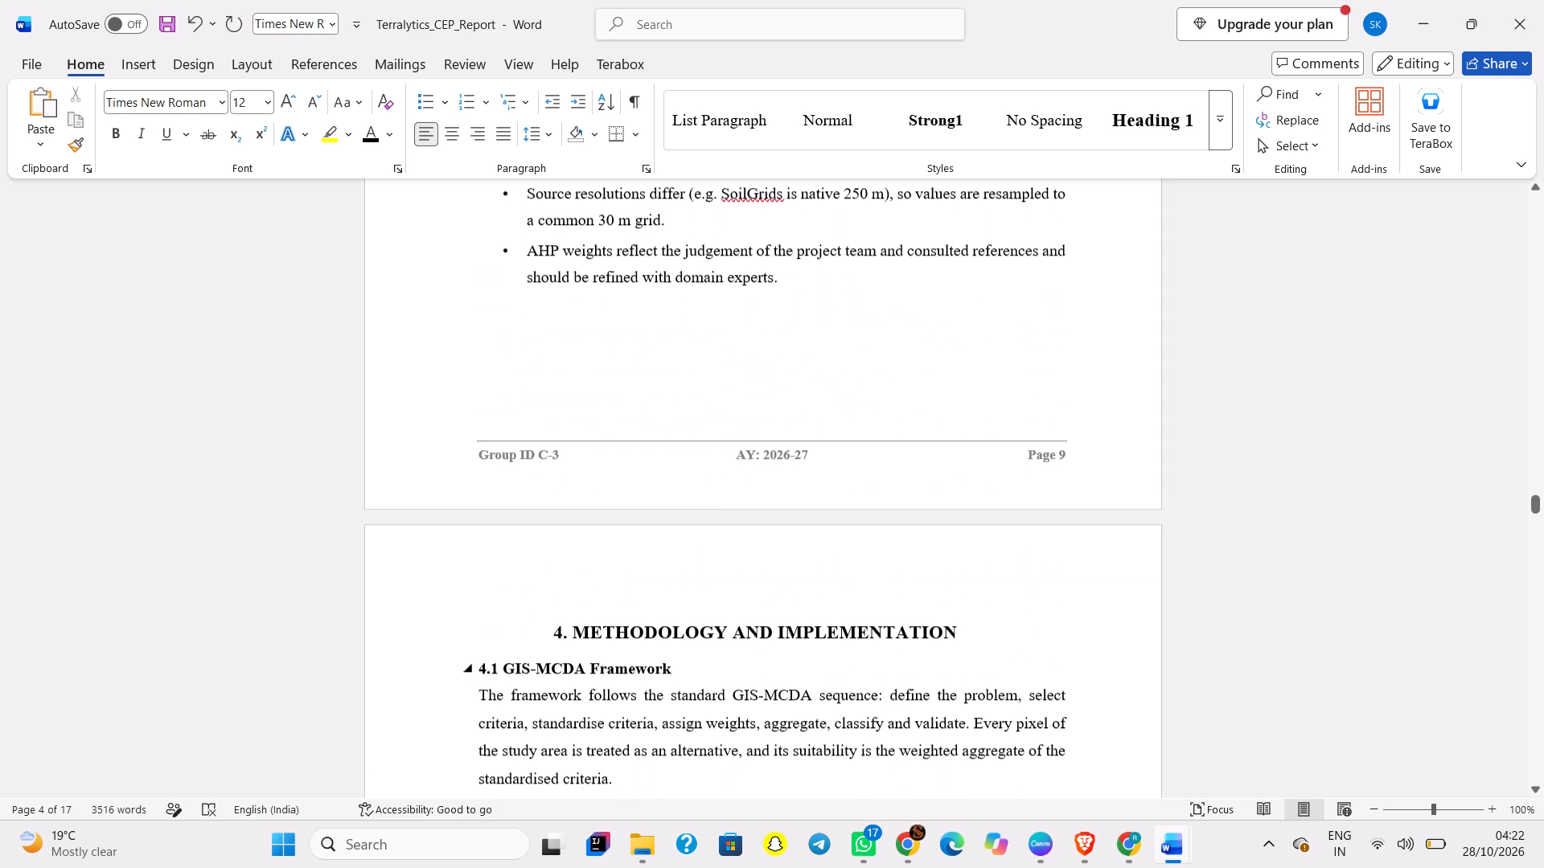
scroll(1057, 661, up, 16)
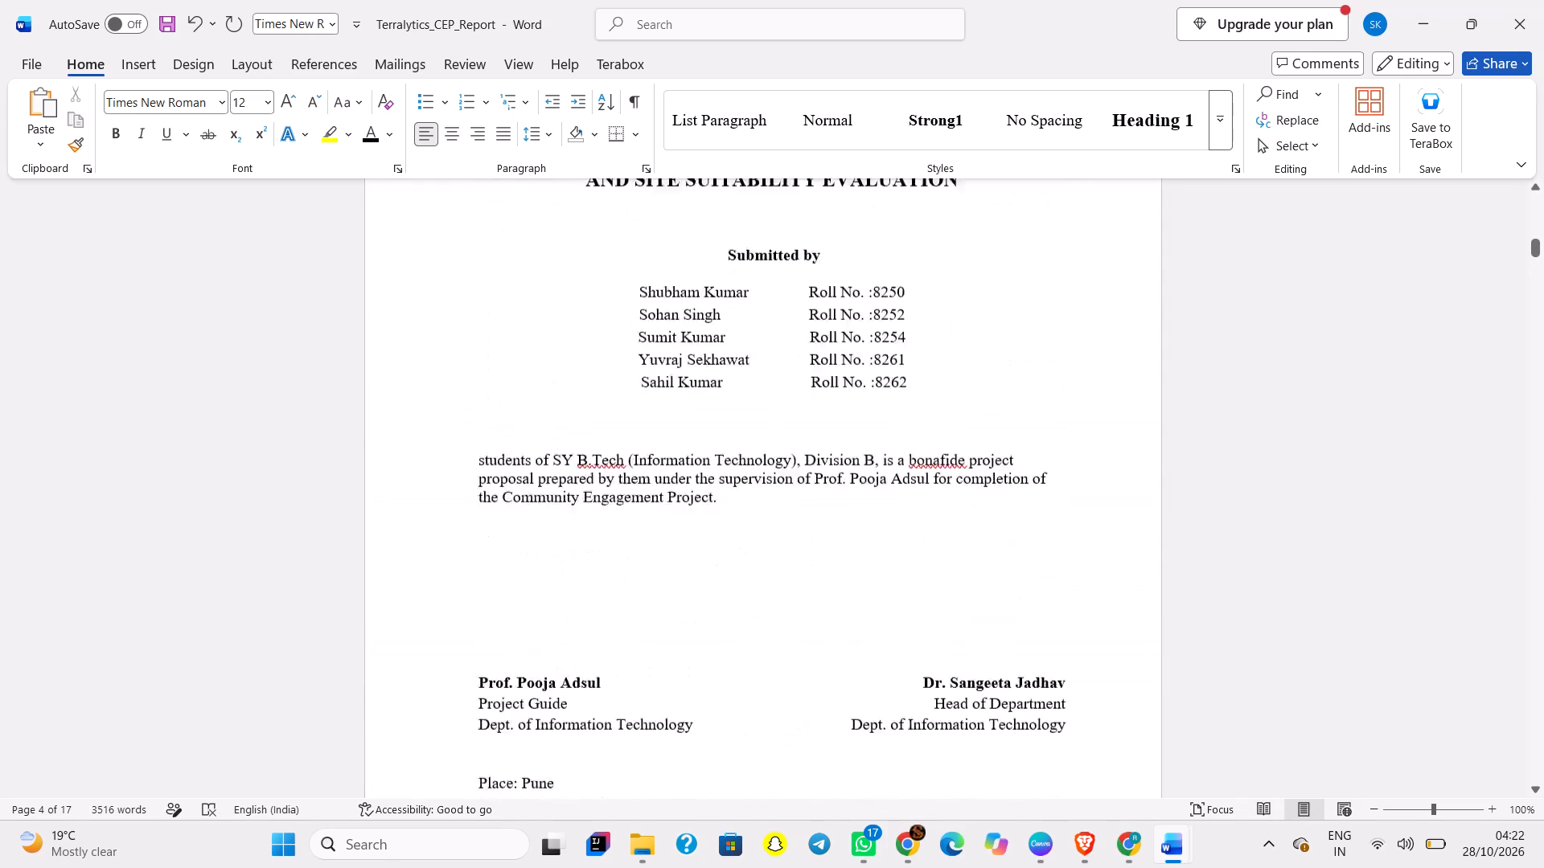
scroll(1057, 661, down, 7)
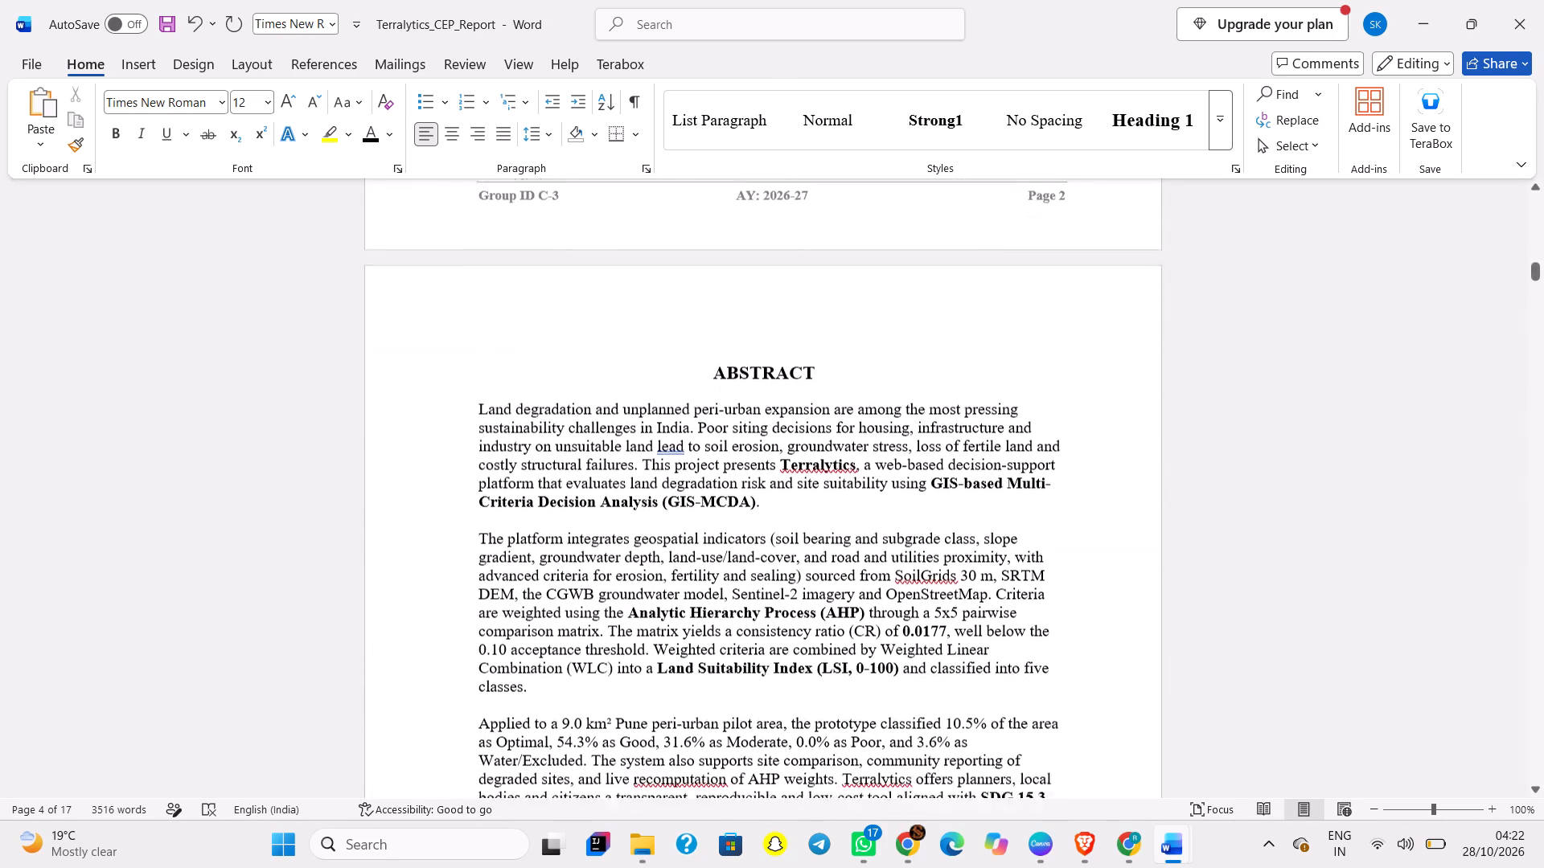
scroll(1057, 661, down, 6)
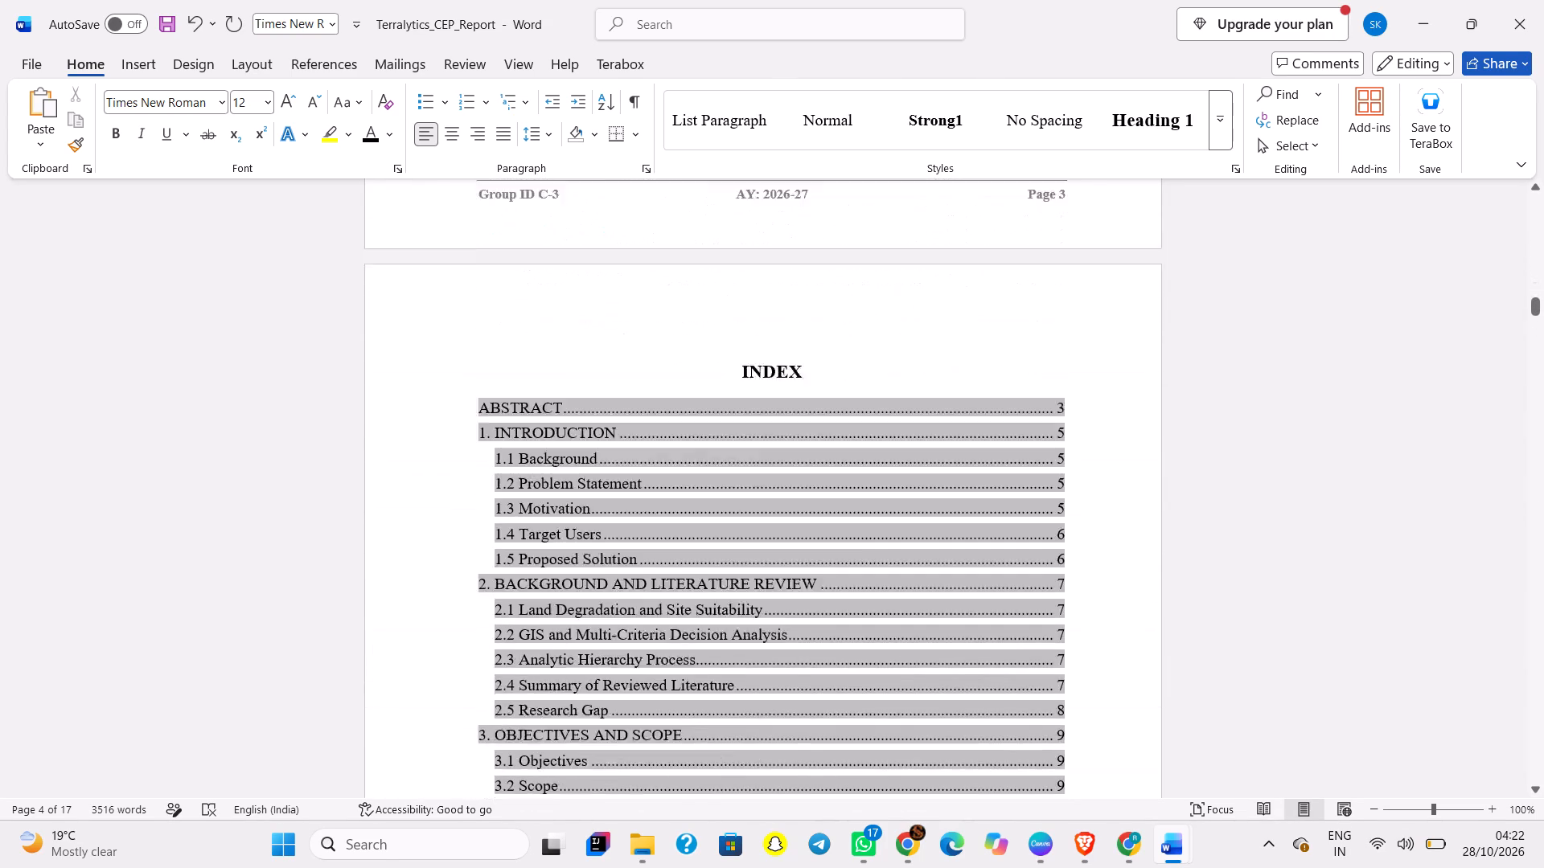
scroll(1057, 661, down, 3)
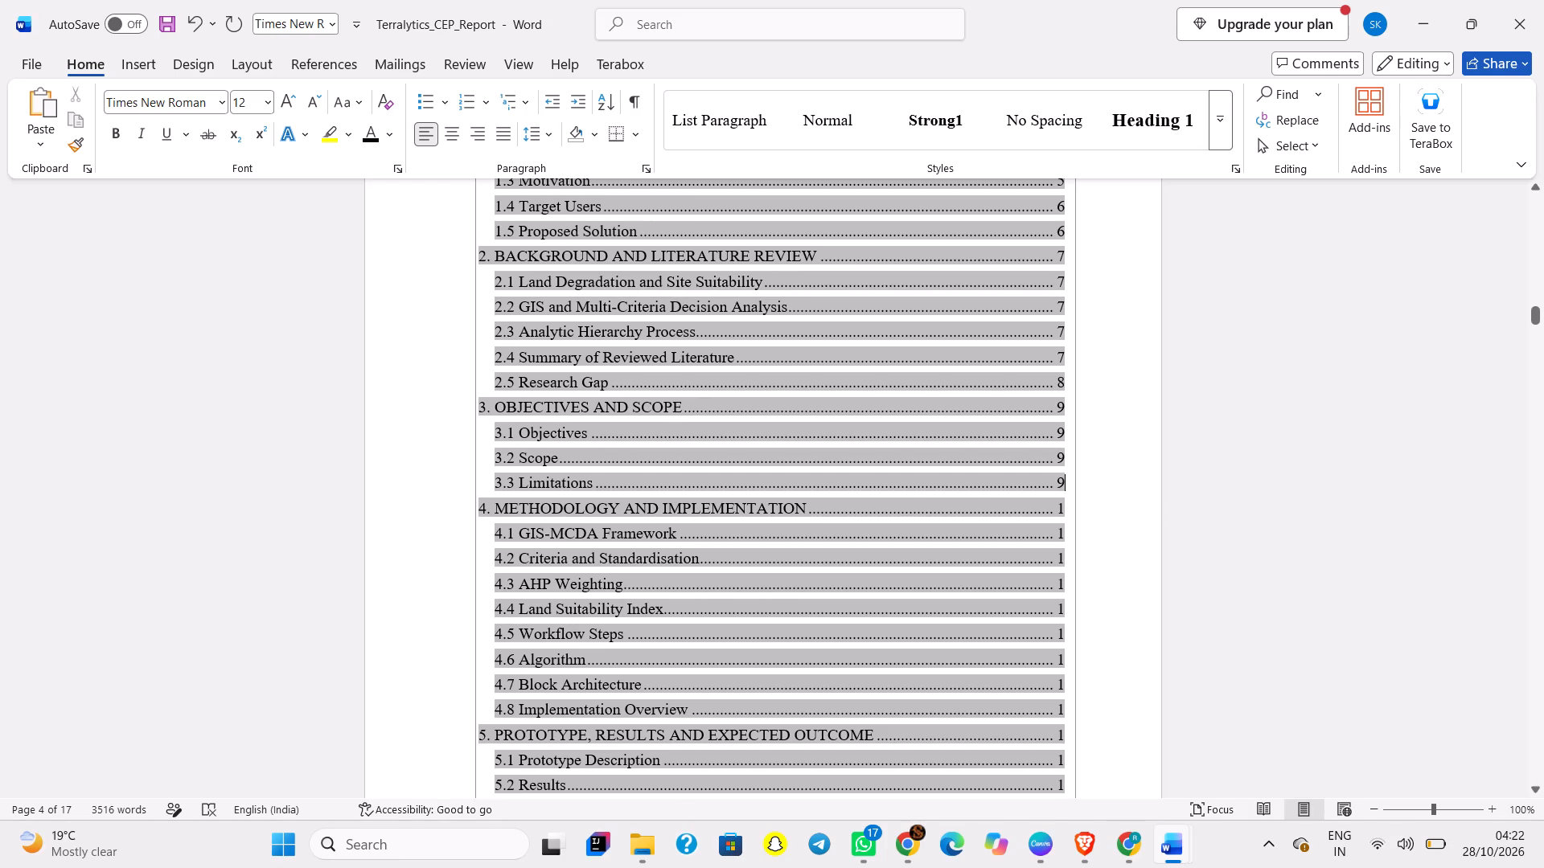
scroll(1052, 513, down, 1)
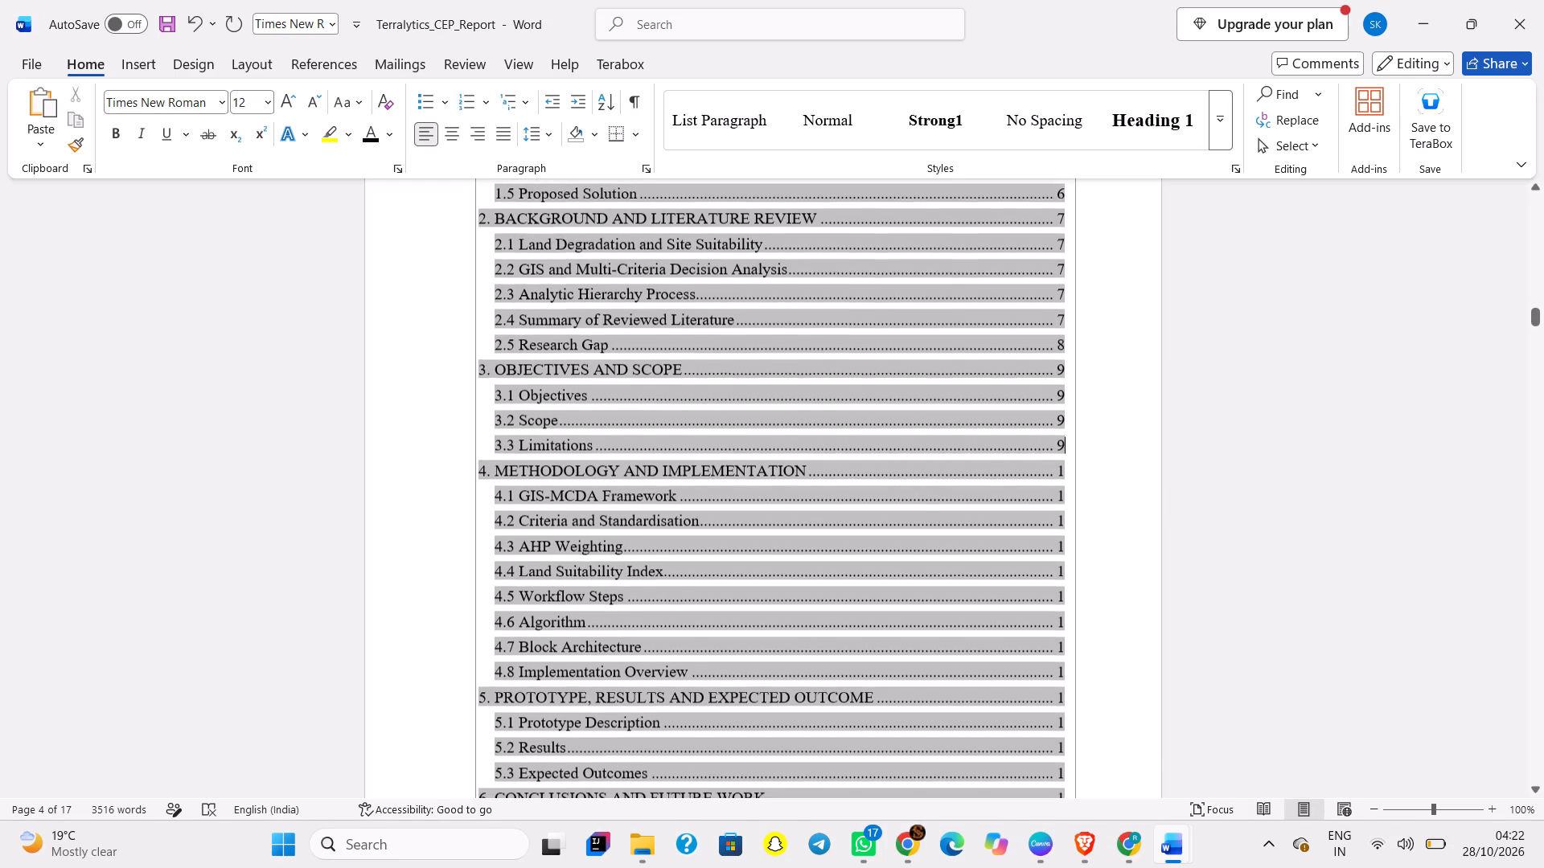
Set the index page number of 4. METHODOLOGY AND IMPLEMENTATION to 10.
click(1062, 473)
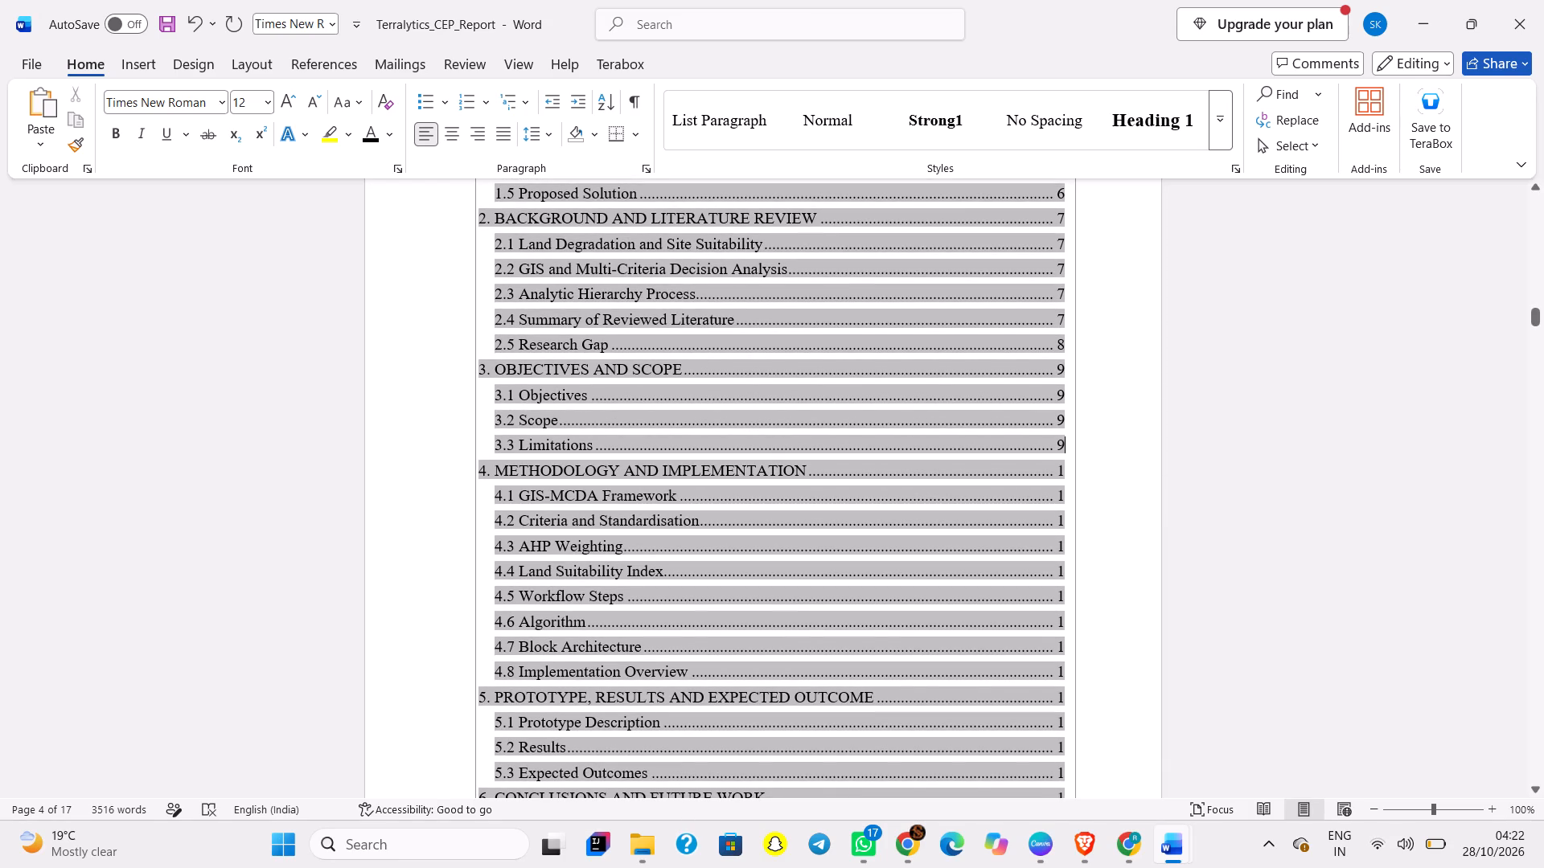
click(1062, 473)
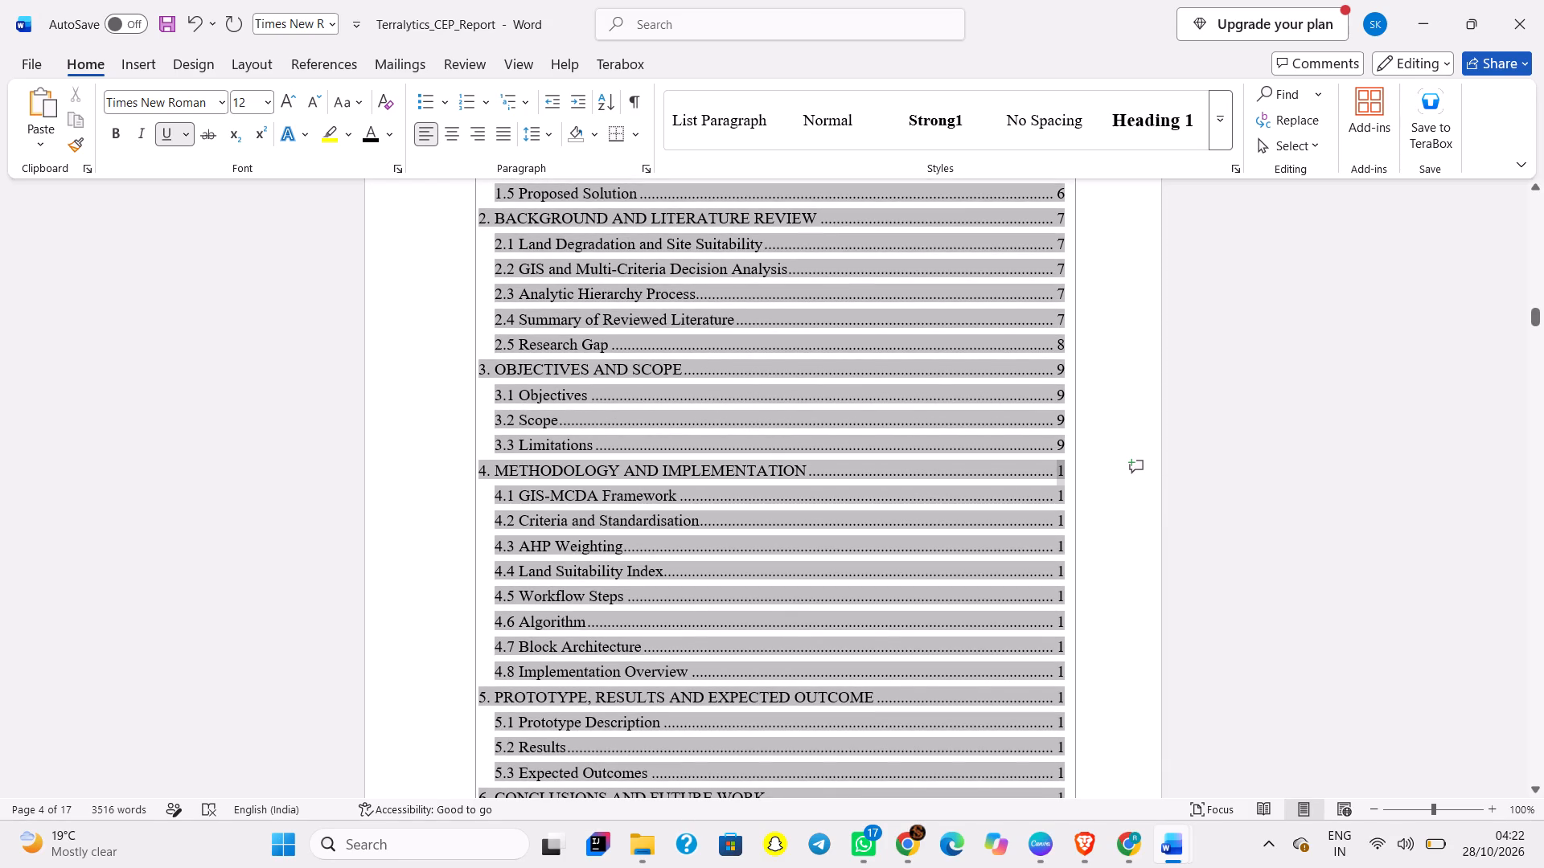
click(1059, 473)
click(1061, 473)
key(0)
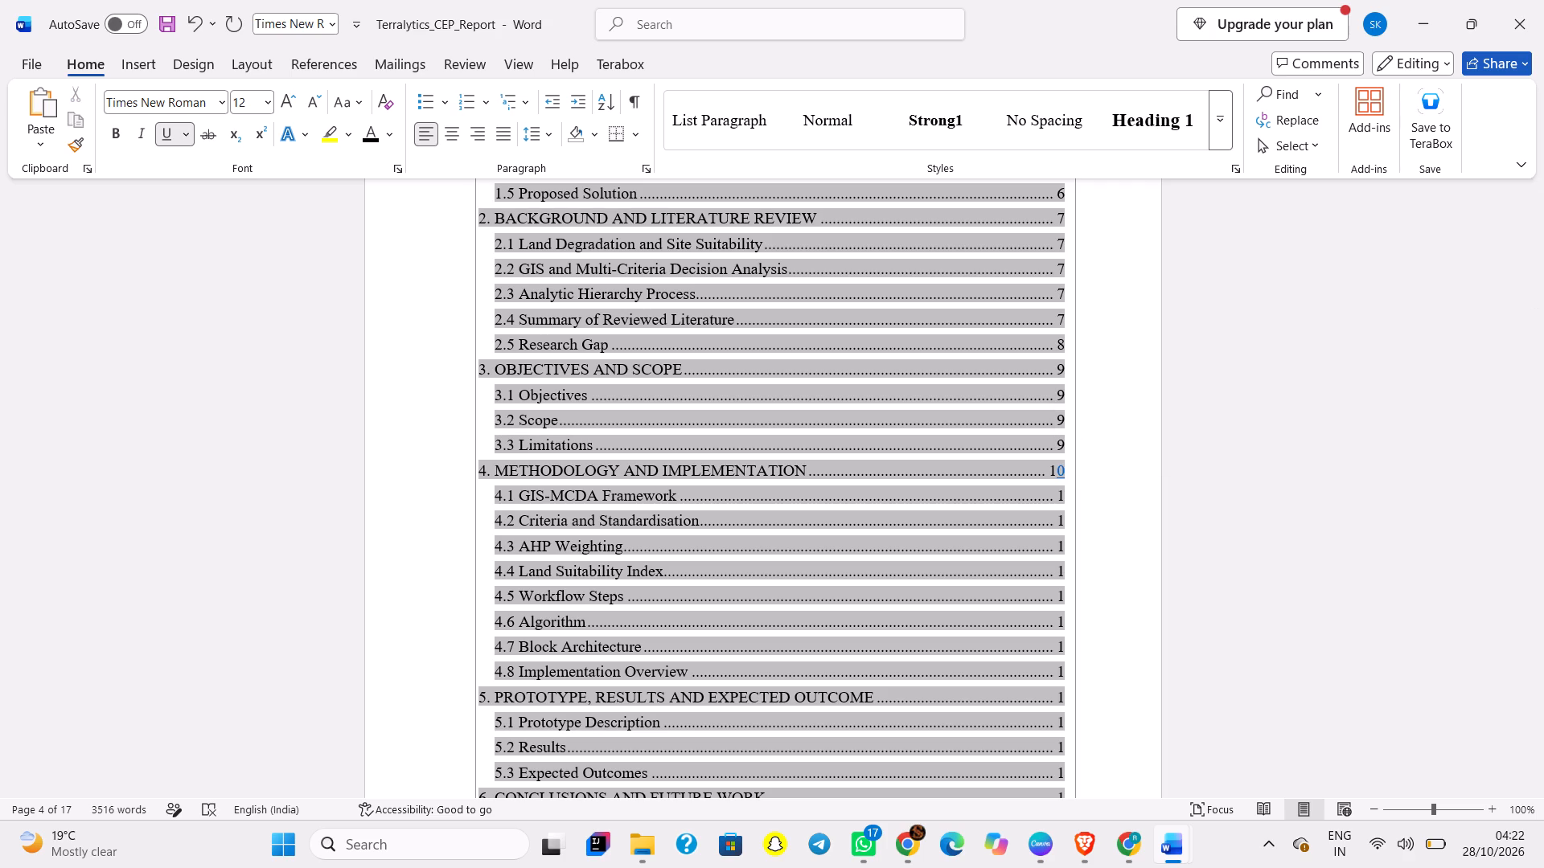
key(BackSpace)
click(1062, 473)
text(10)
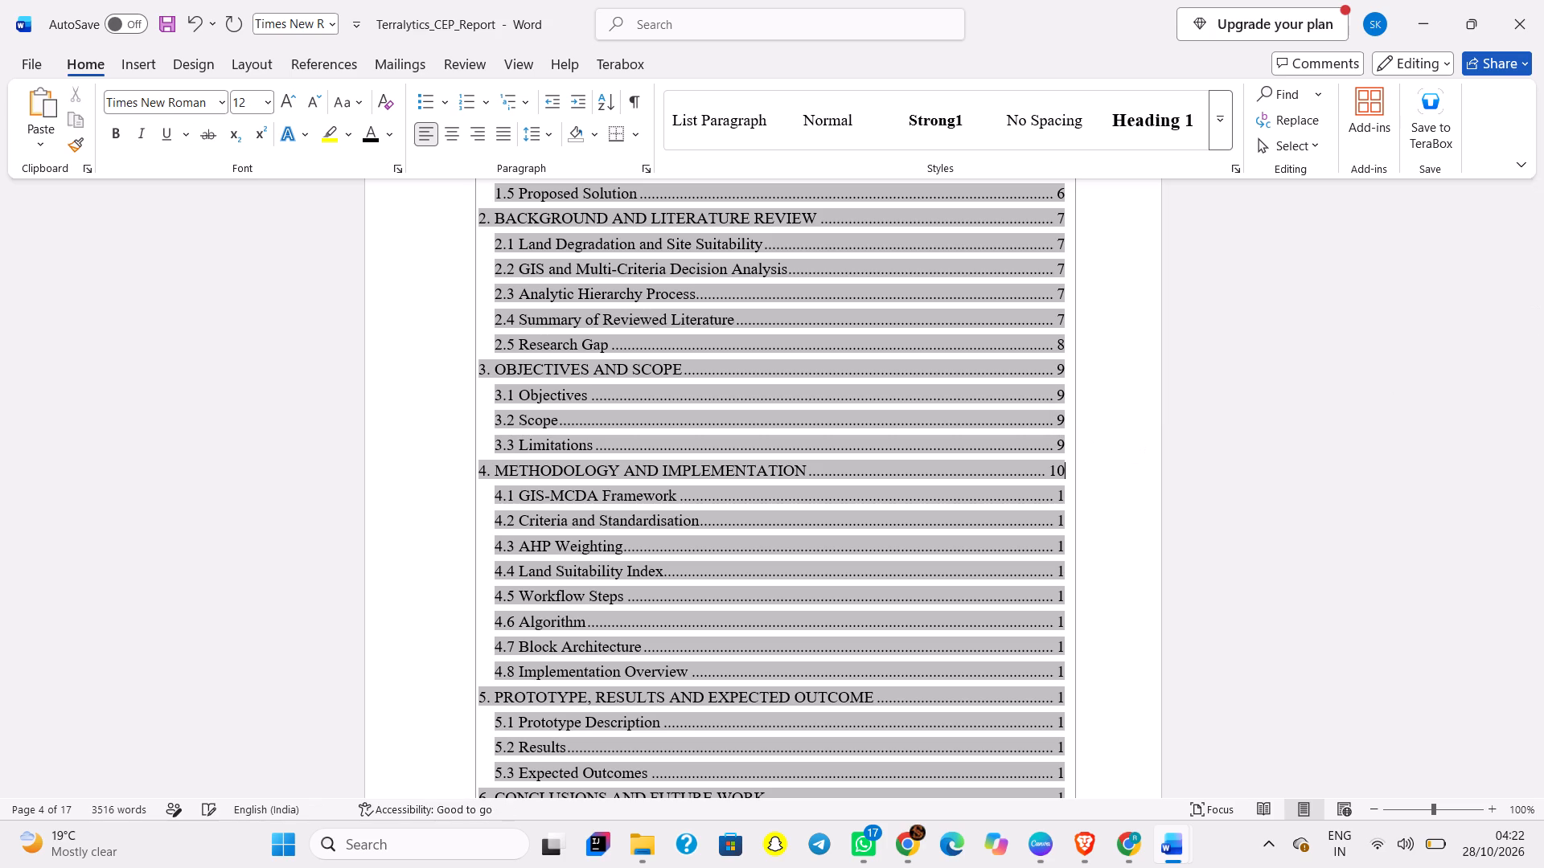
Set the index page numbers of 4.1 GIS-MCDA Framework, 4.2 Criteria and Standardisation and 4.3 AHP Weighting to 10.
drag(1062, 492, 1059, 492)
drag(1059, 492, 1055, 492)
text(10)
click(1061, 515)
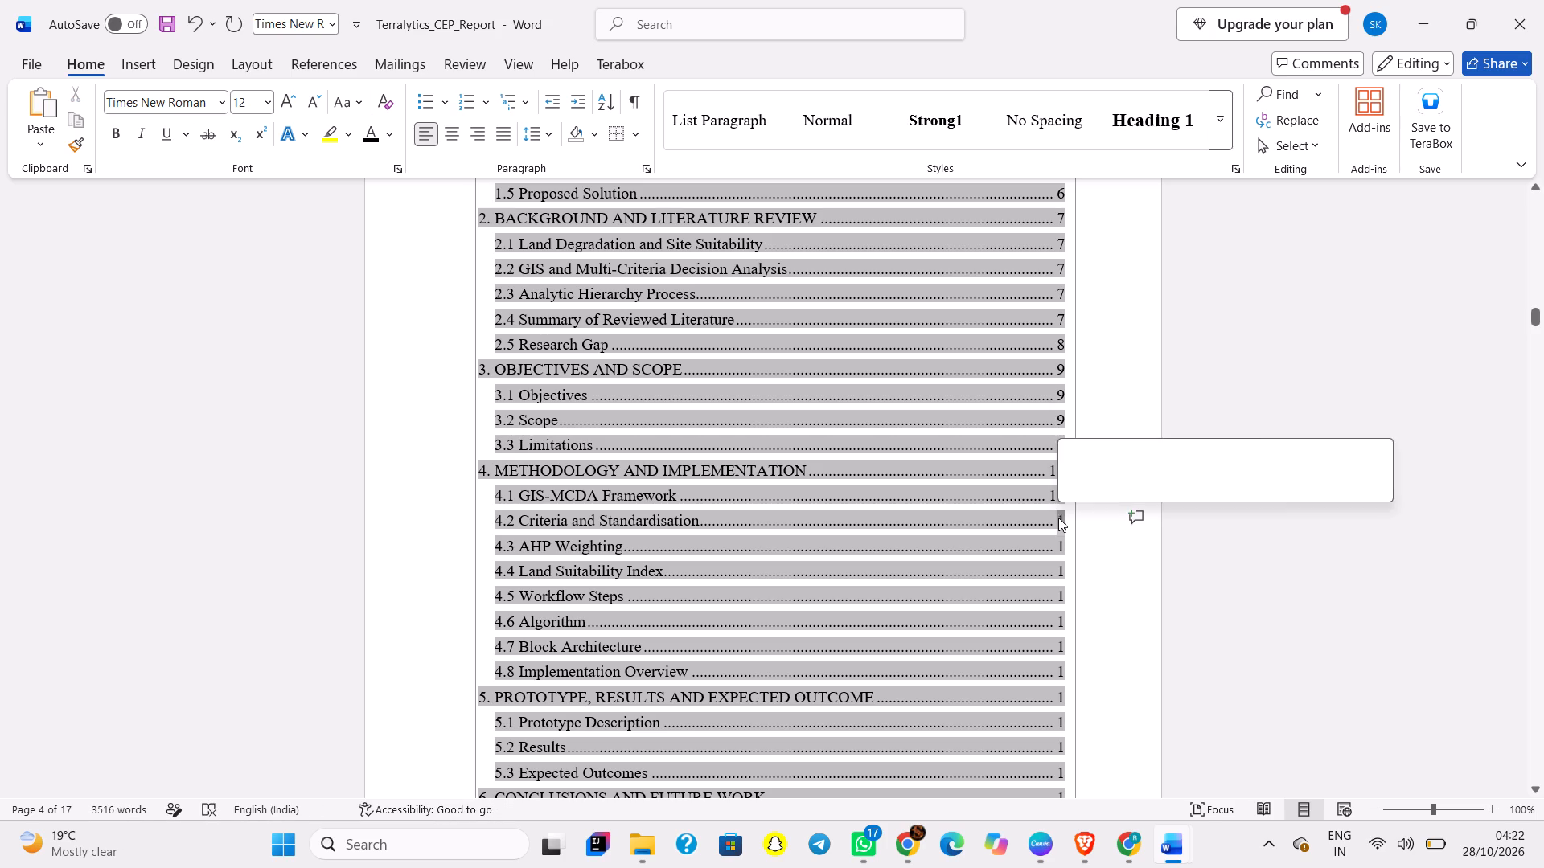
text(10)
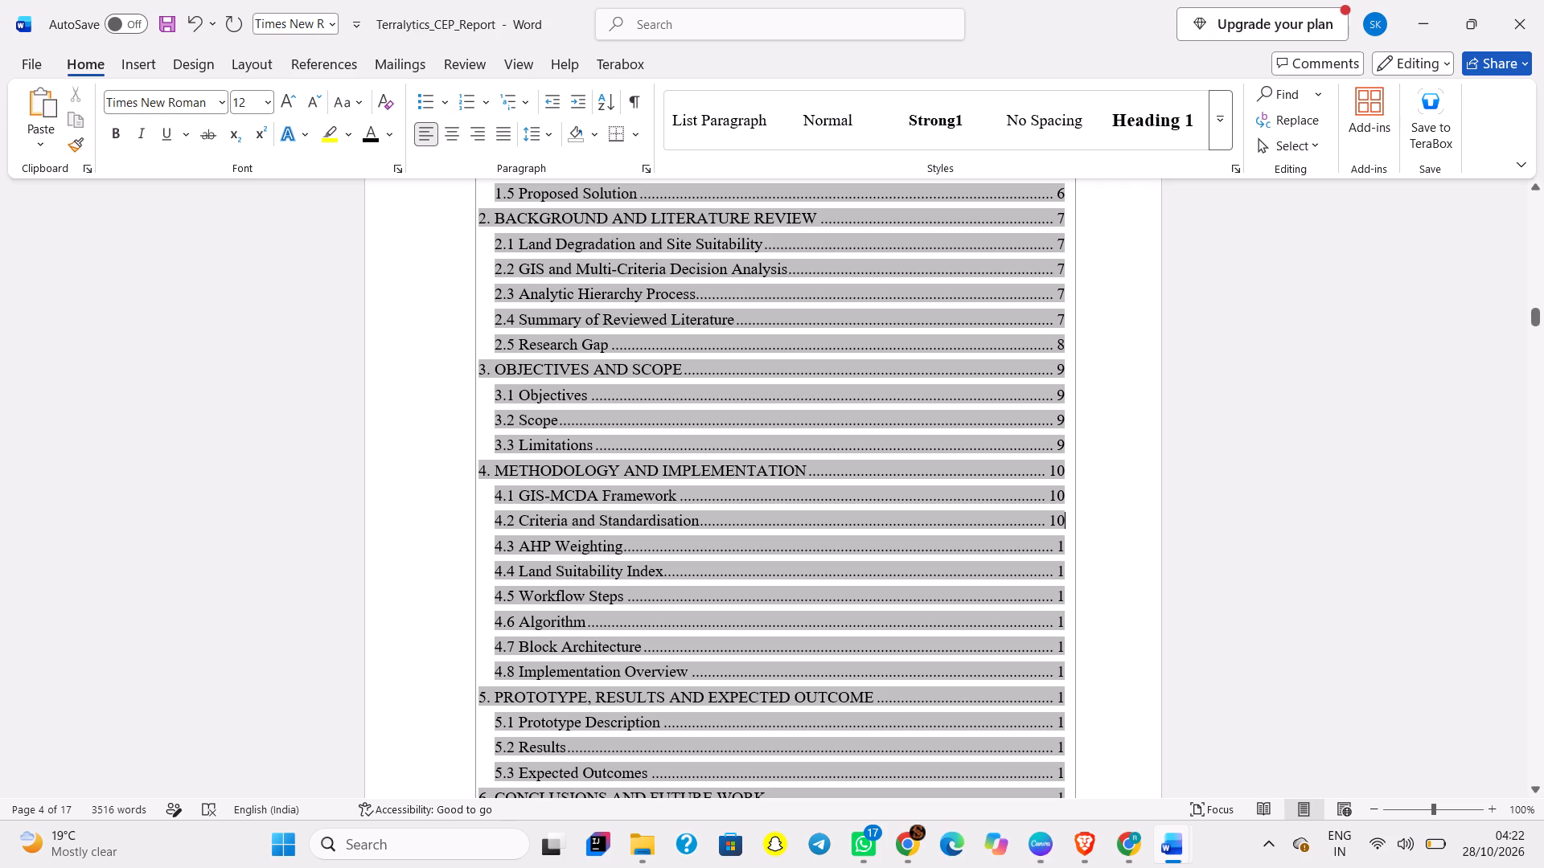
click(1062, 542)
text(10)
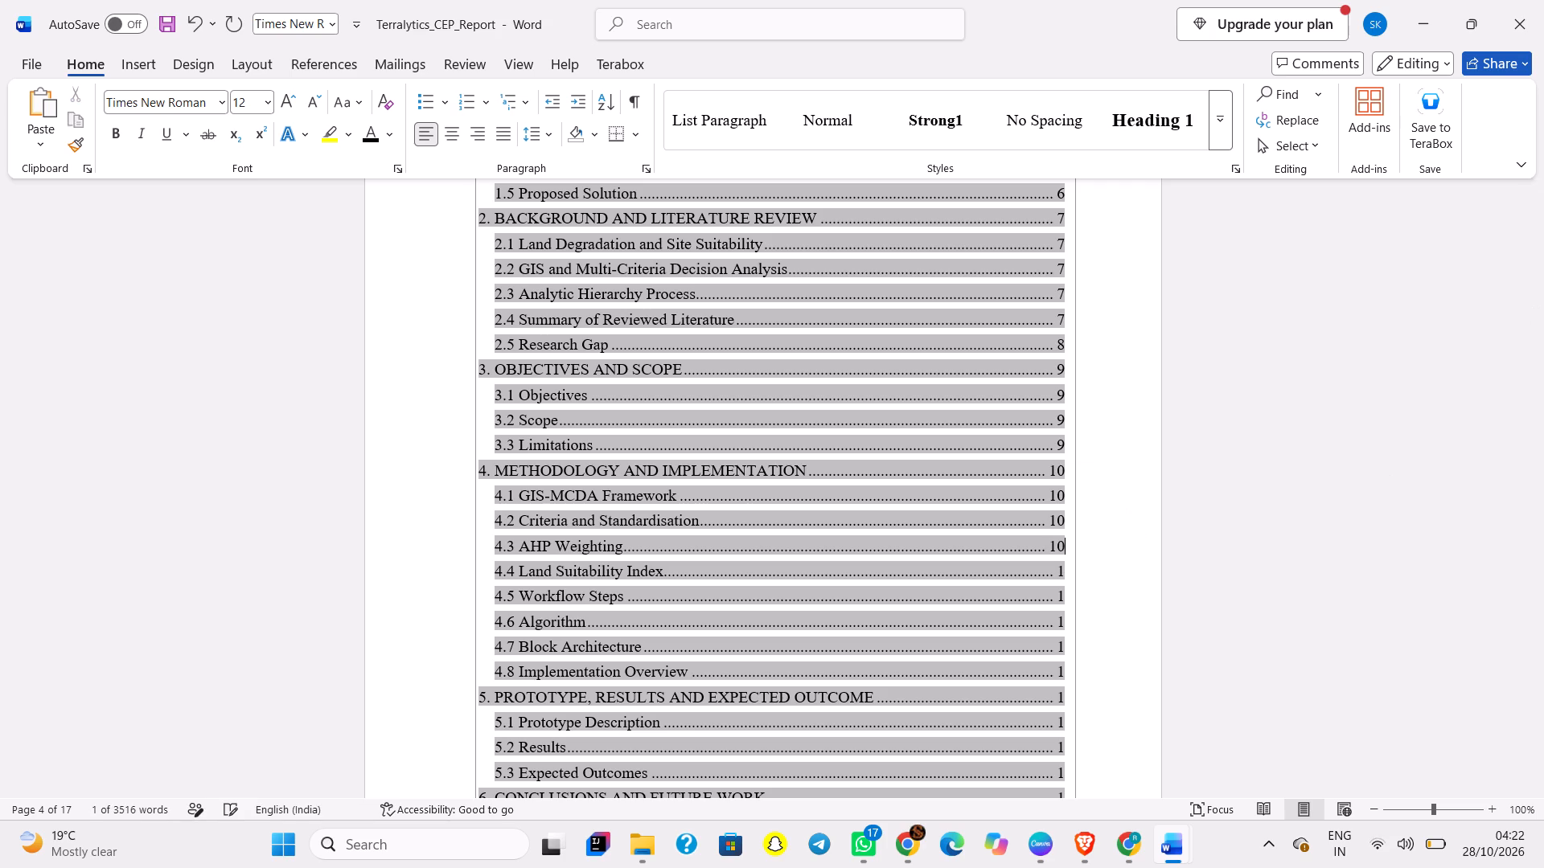
Examine the Methodology and Implementation chapter for the pages on which subsections 4.3 to 4.7 begin.
scroll(1057, 542, down, 19)
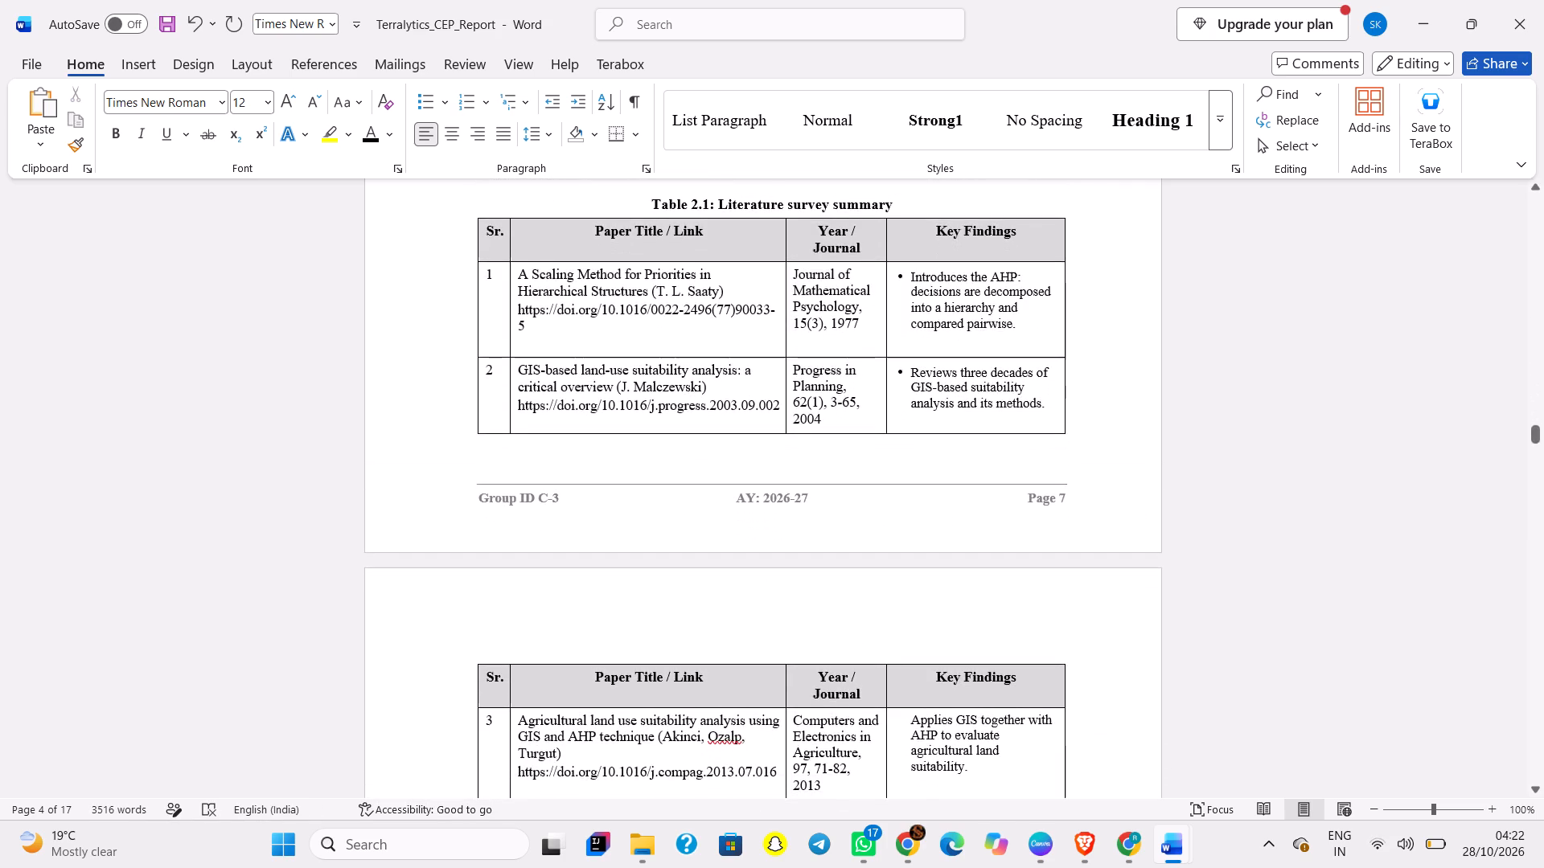
scroll(1057, 542, down, 4)
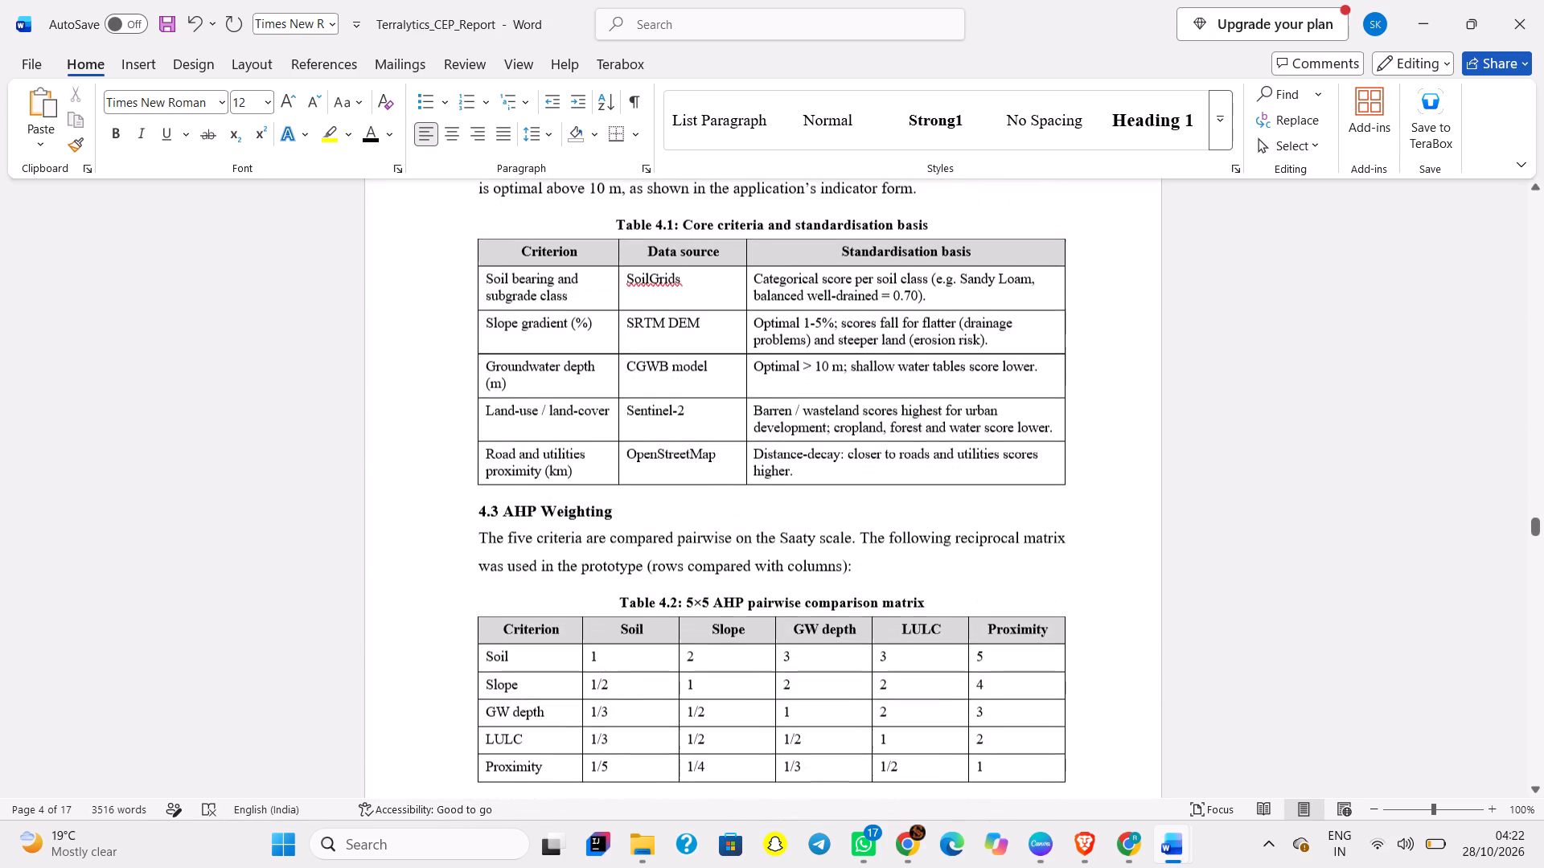
scroll(1057, 542, down, 1)
scroll(1057, 542, up, 2)
scroll(1057, 542, down, 2)
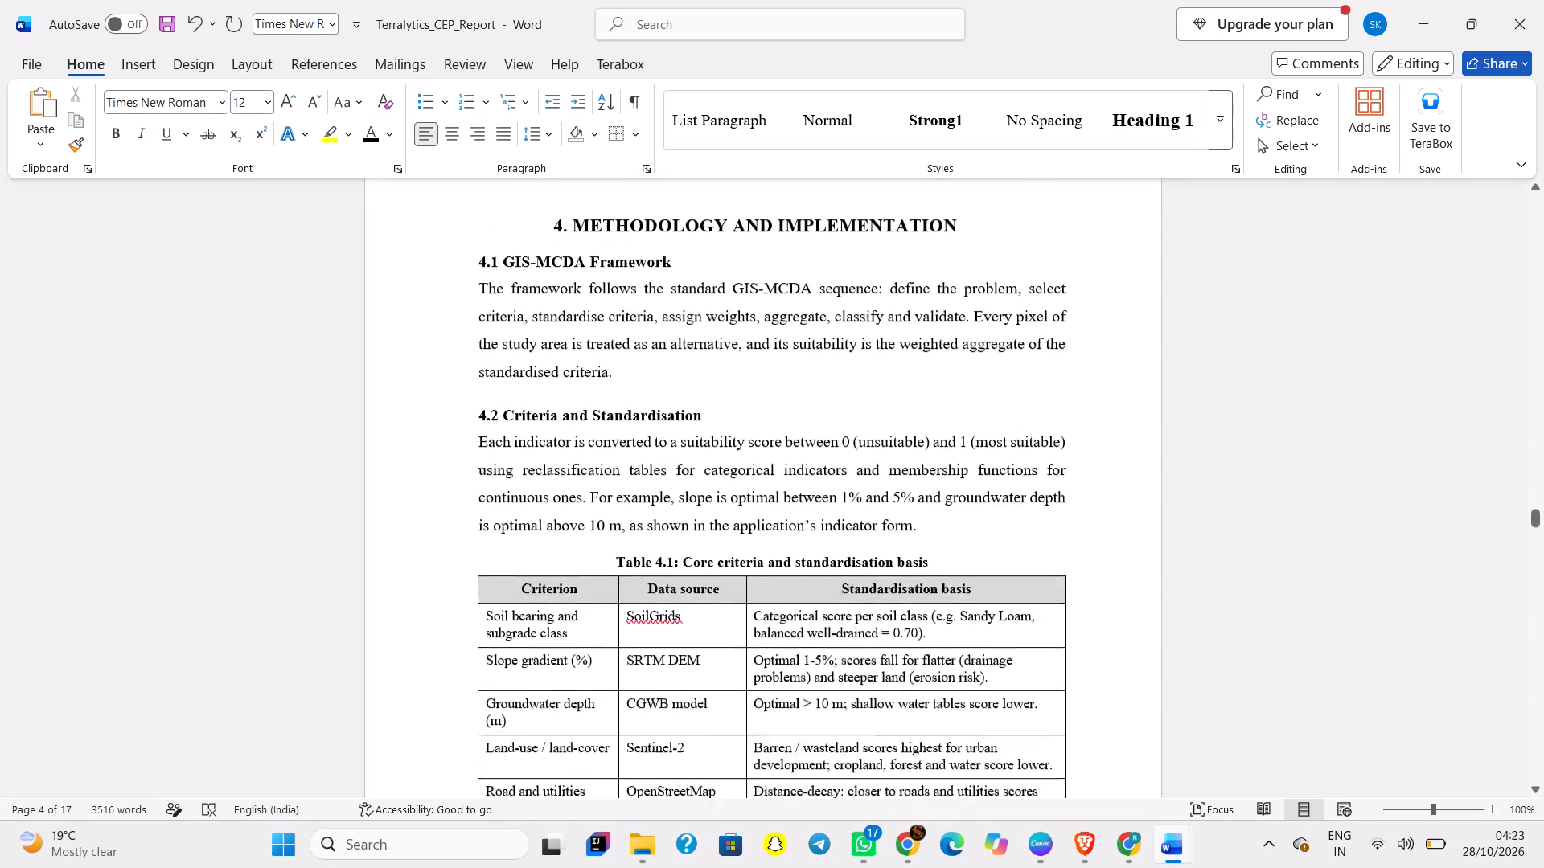
scroll(1057, 542, down, 4)
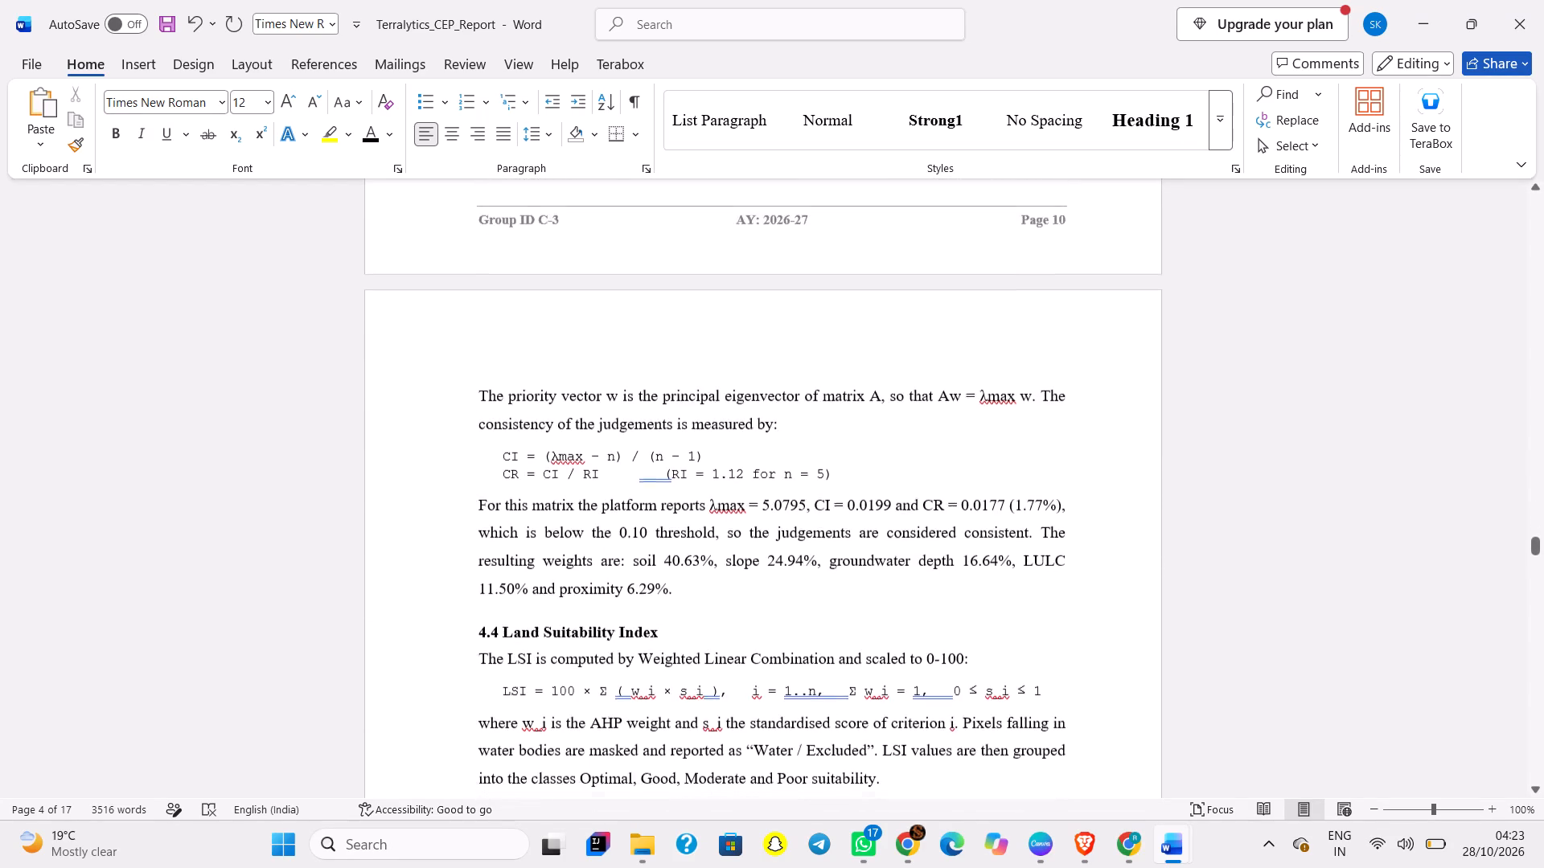
scroll(1057, 542, down, 6)
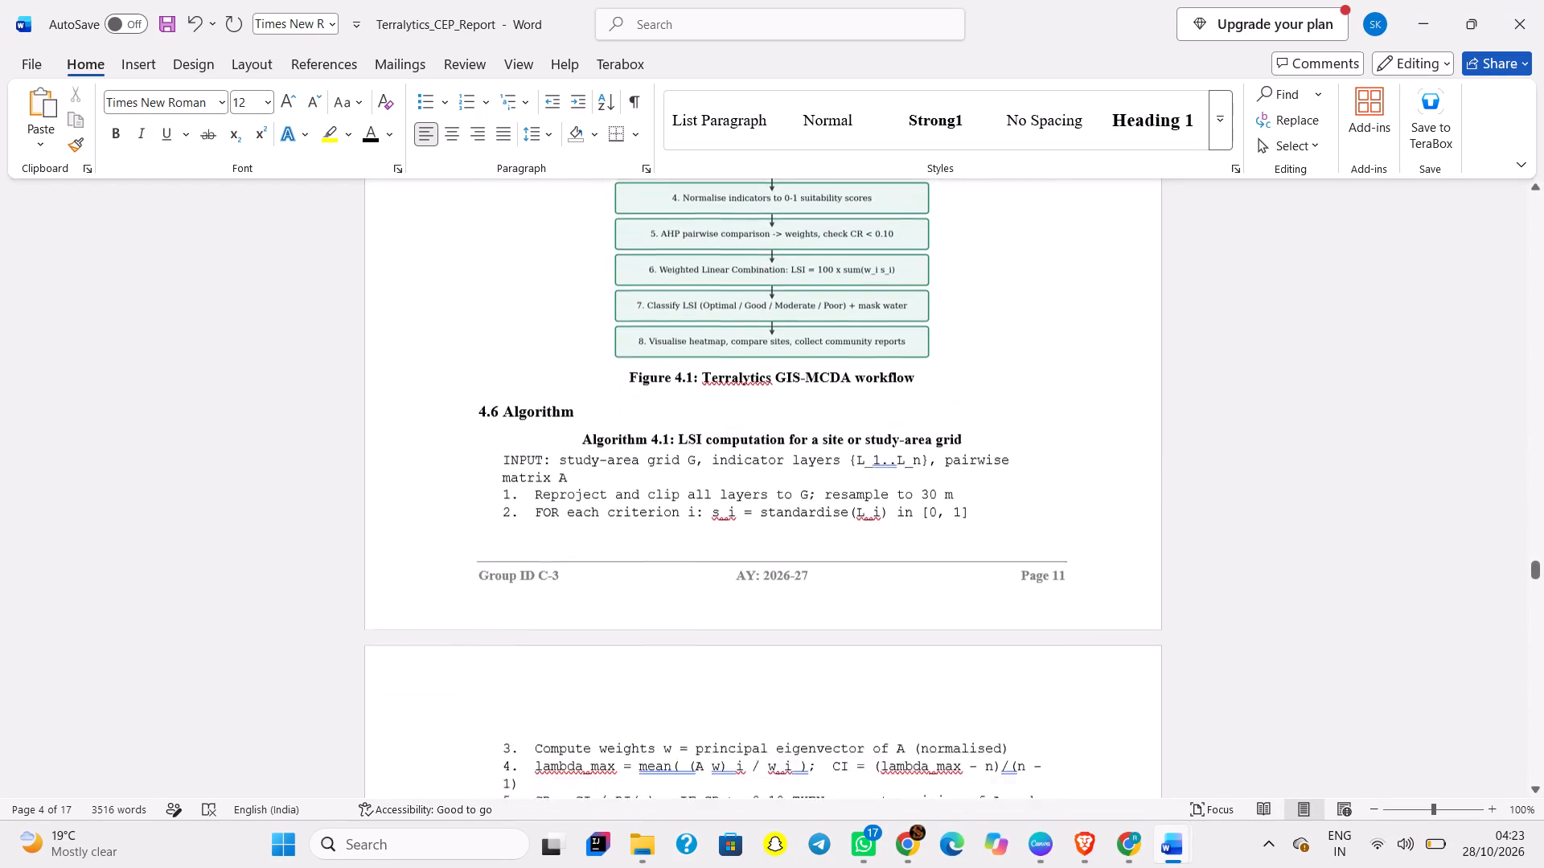
scroll(1057, 542, down, 1)
scroll(1057, 542, up, 3)
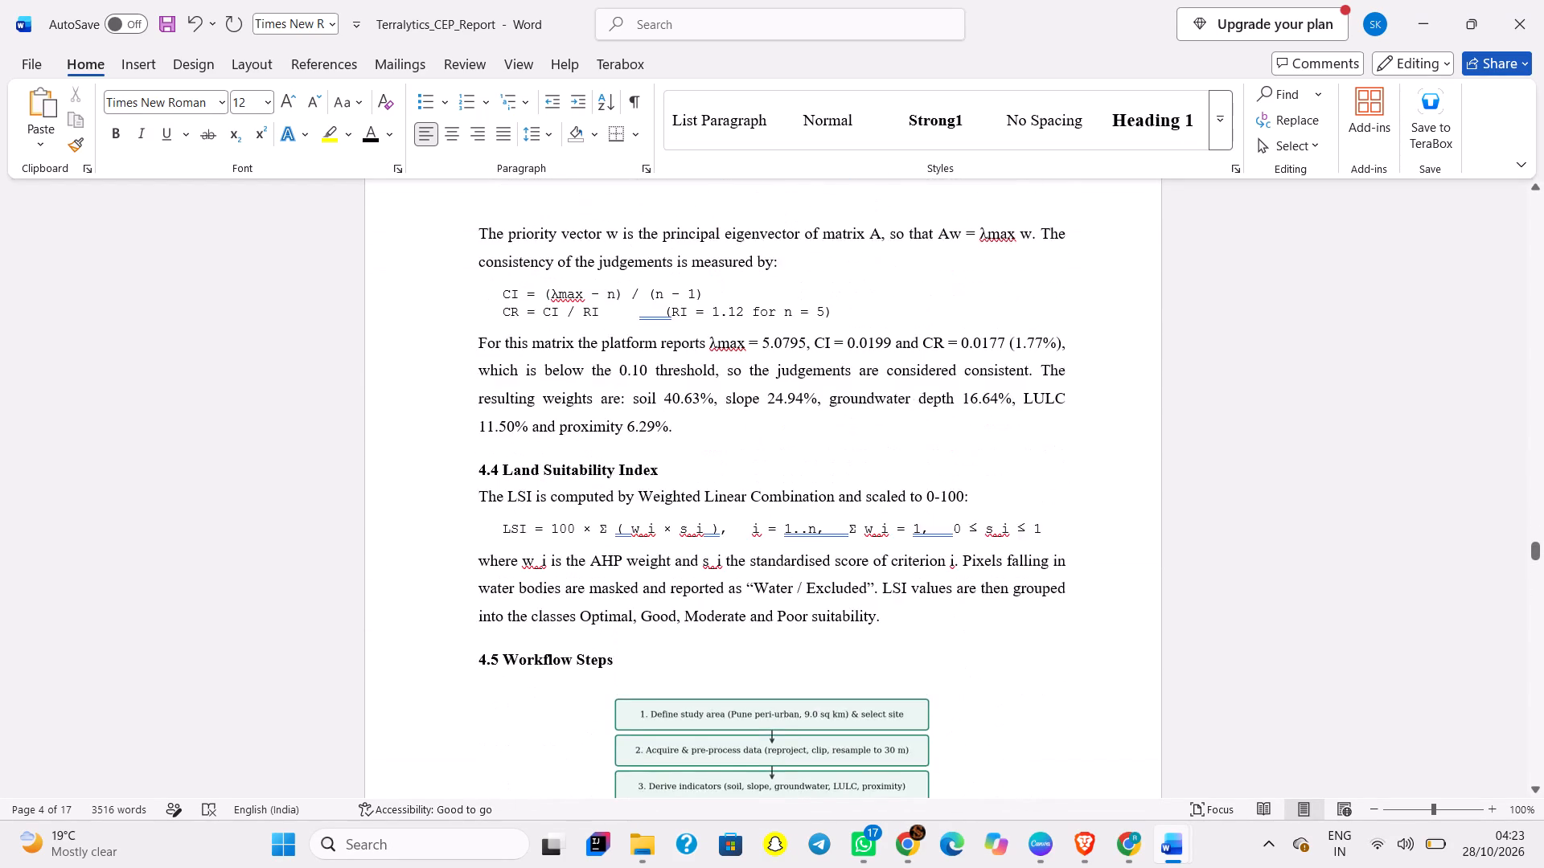
scroll(1057, 542, up, 1)
scroll(1057, 542, down, 1)
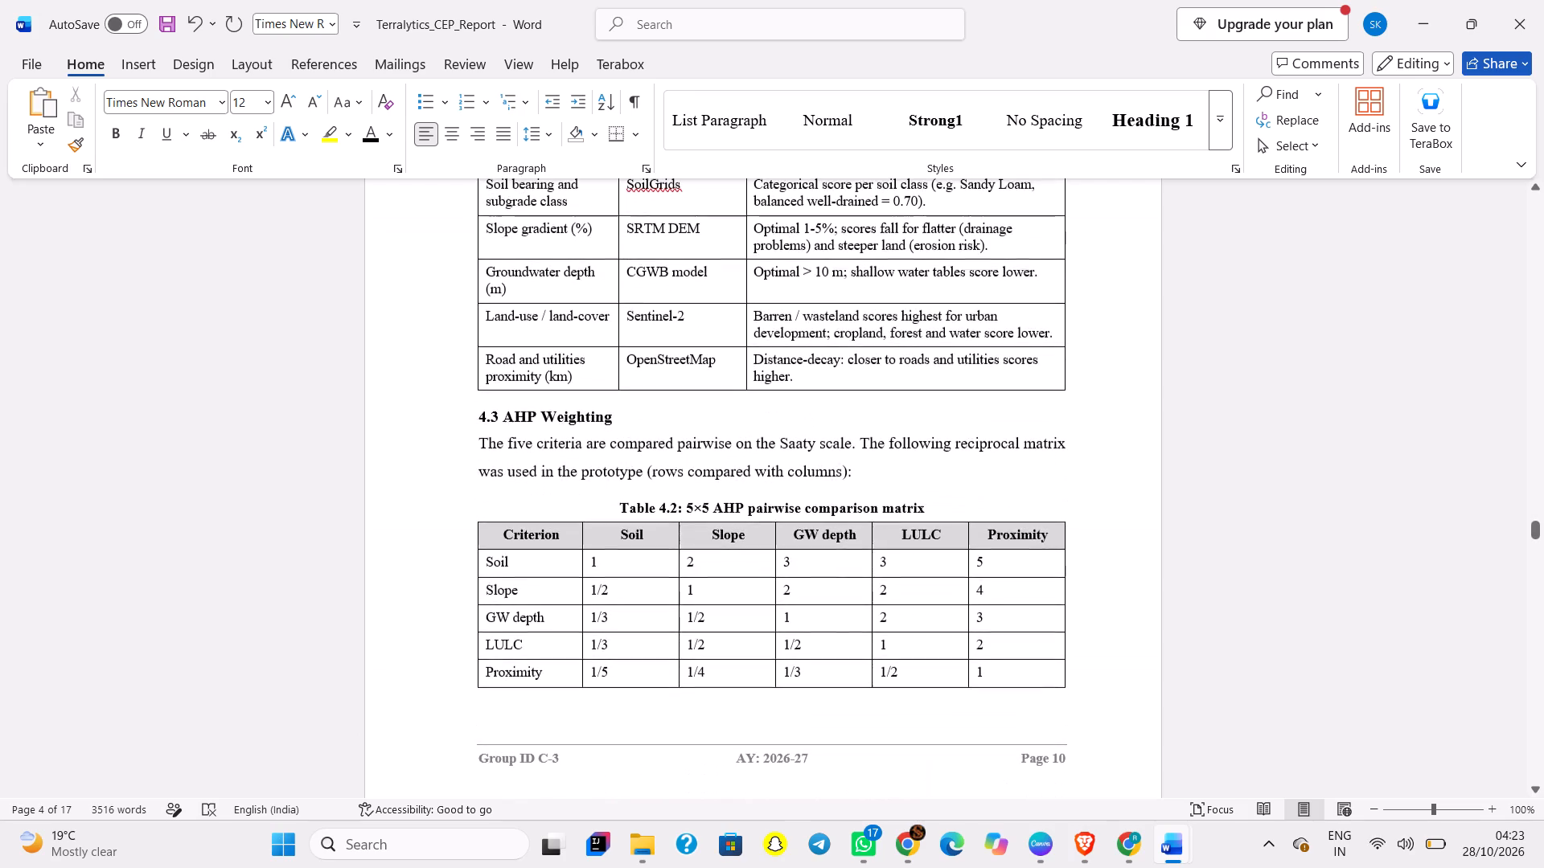
scroll(1057, 542, down, 5)
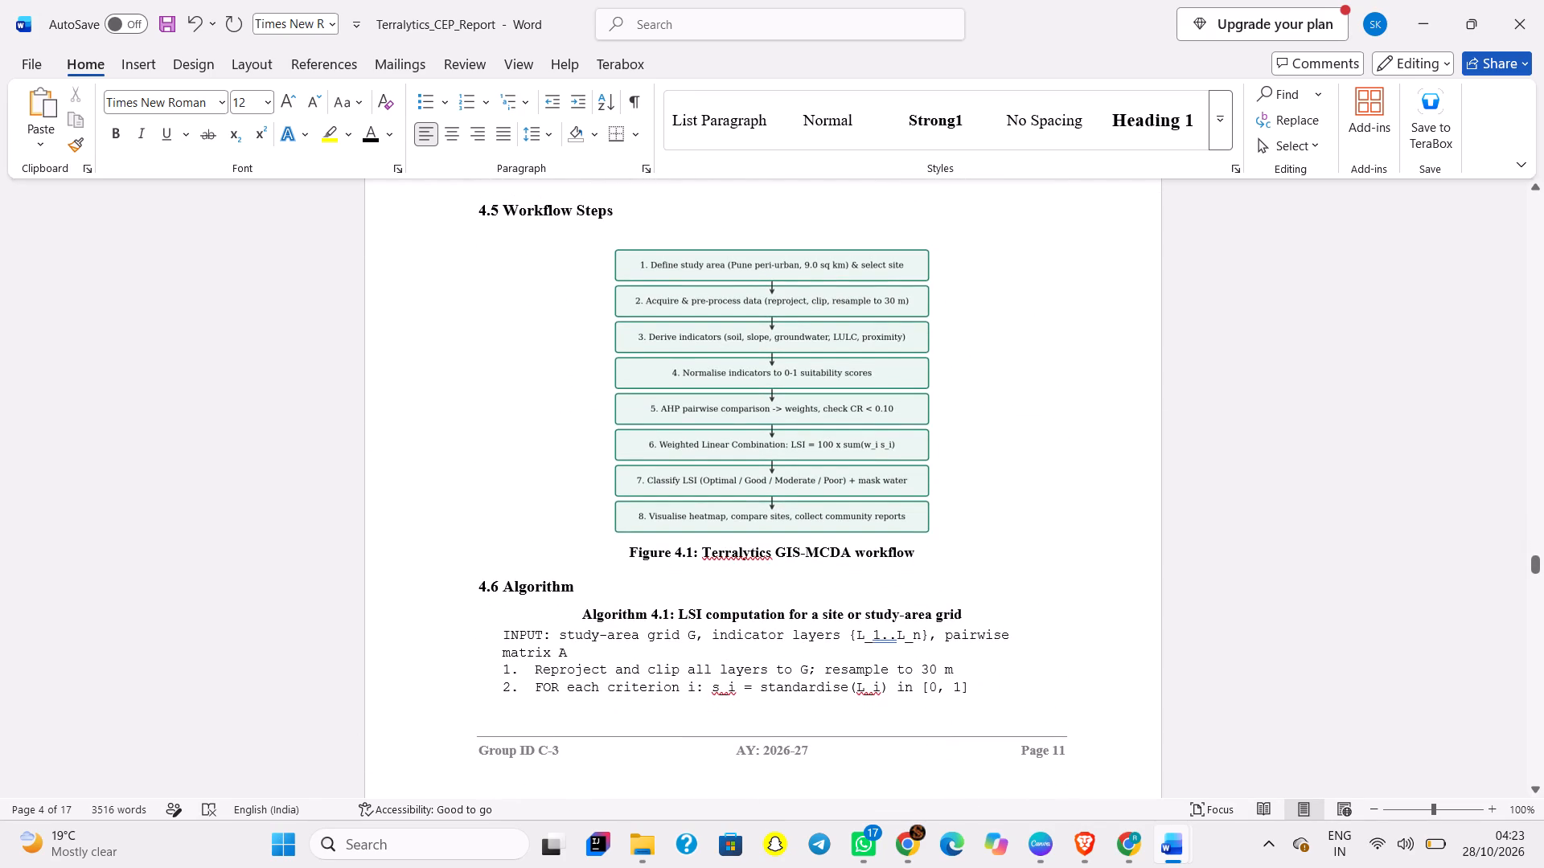
scroll(1057, 542, down, 2)
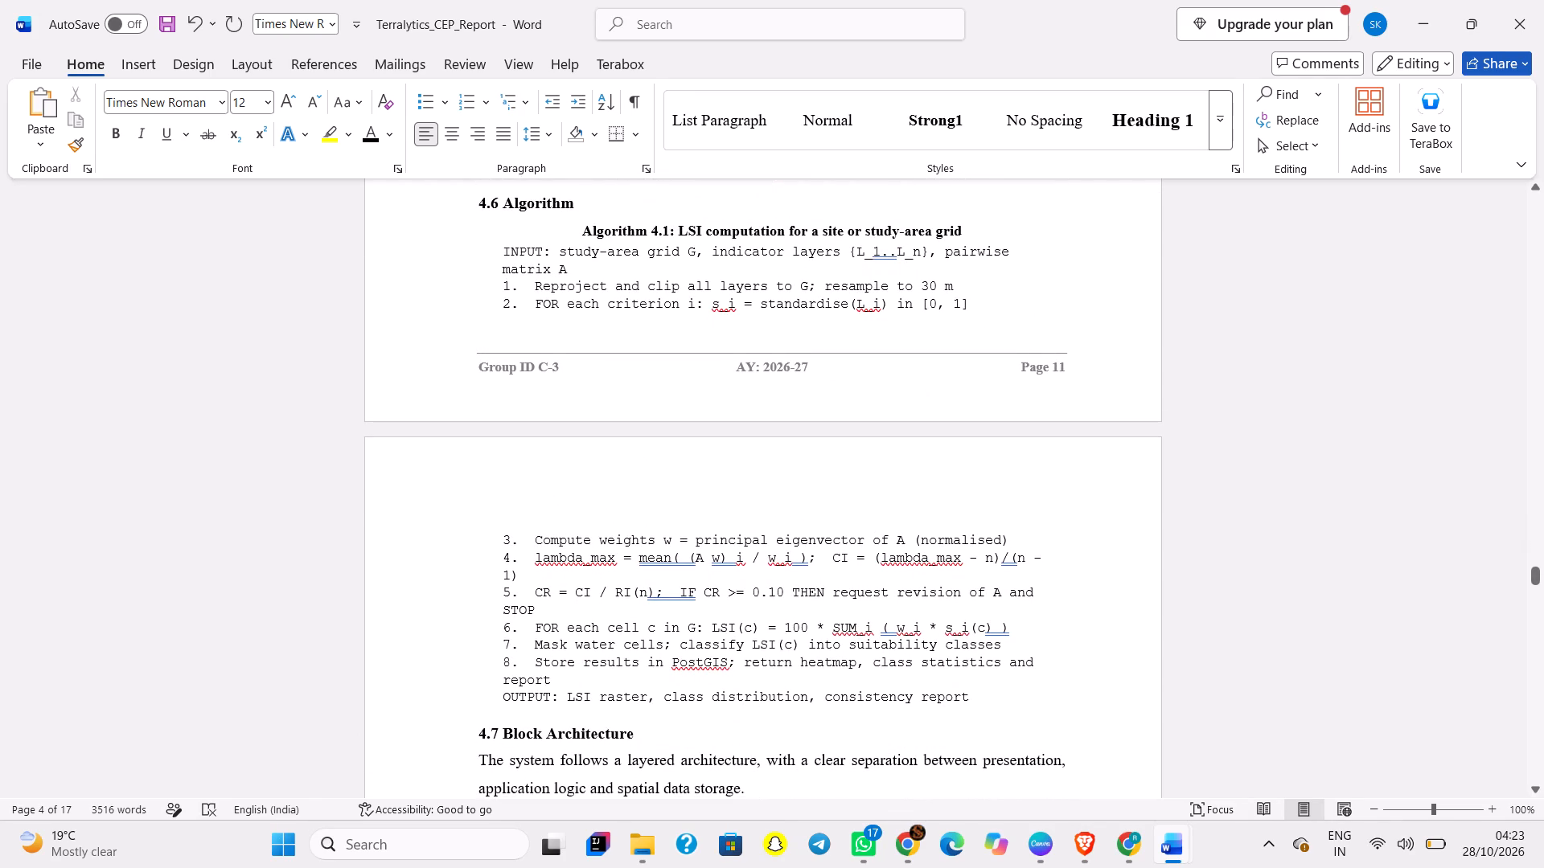
scroll(610, 336, up, 1)
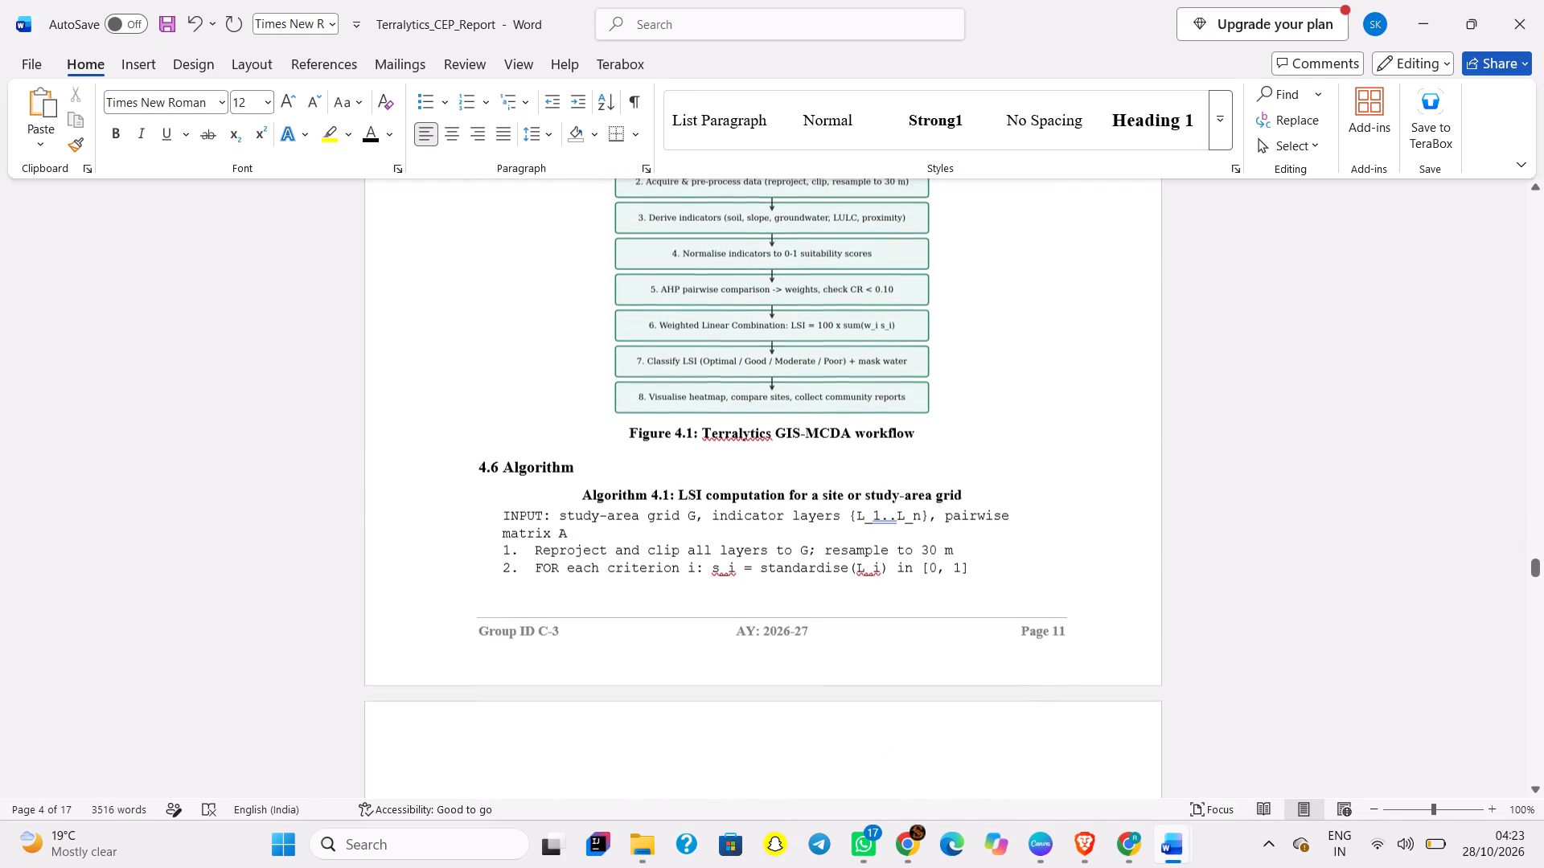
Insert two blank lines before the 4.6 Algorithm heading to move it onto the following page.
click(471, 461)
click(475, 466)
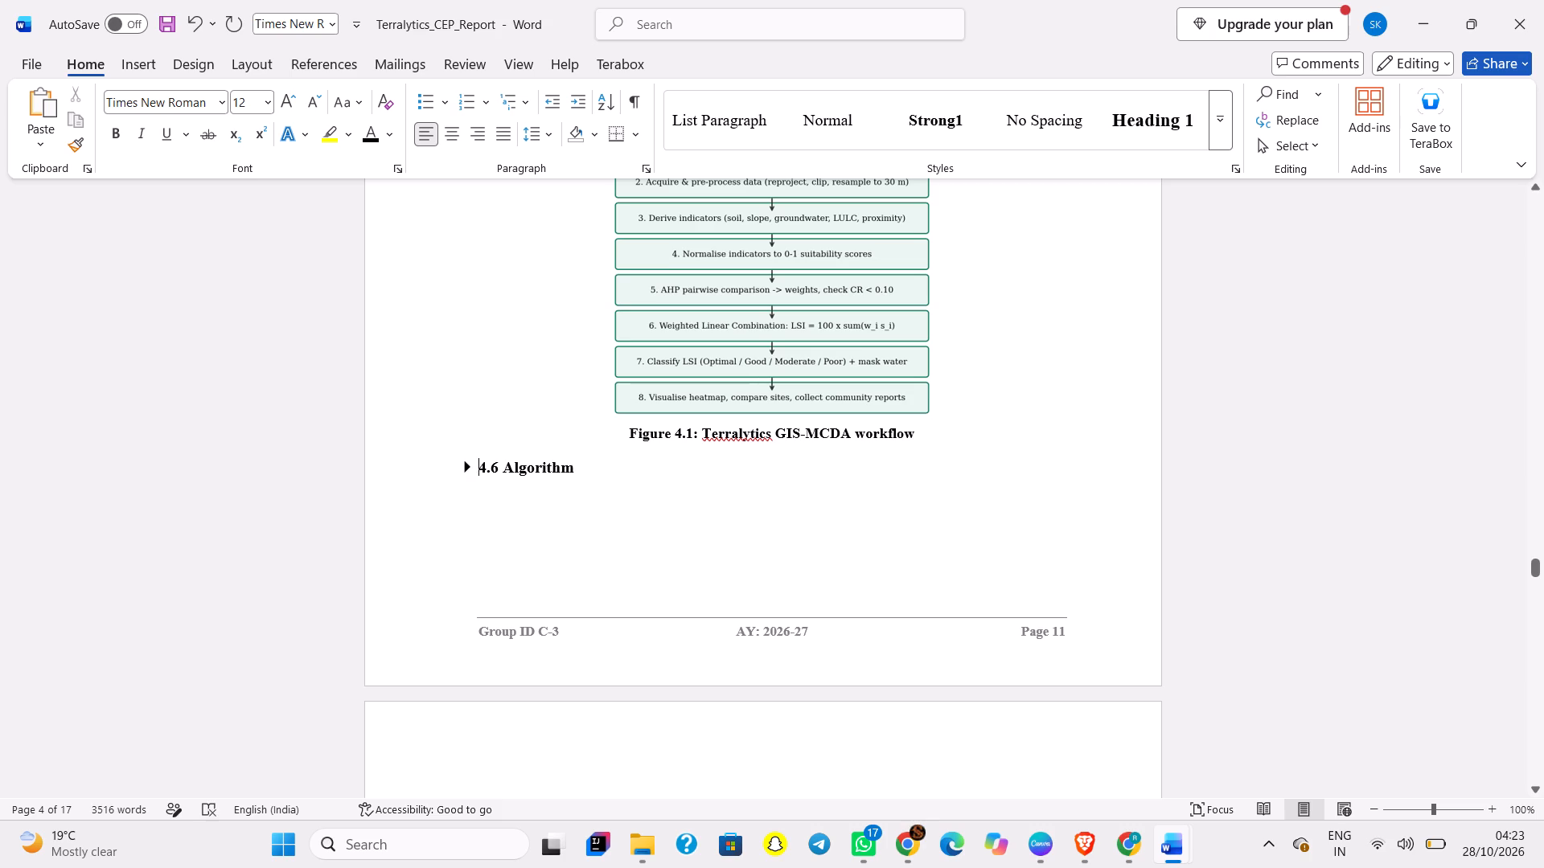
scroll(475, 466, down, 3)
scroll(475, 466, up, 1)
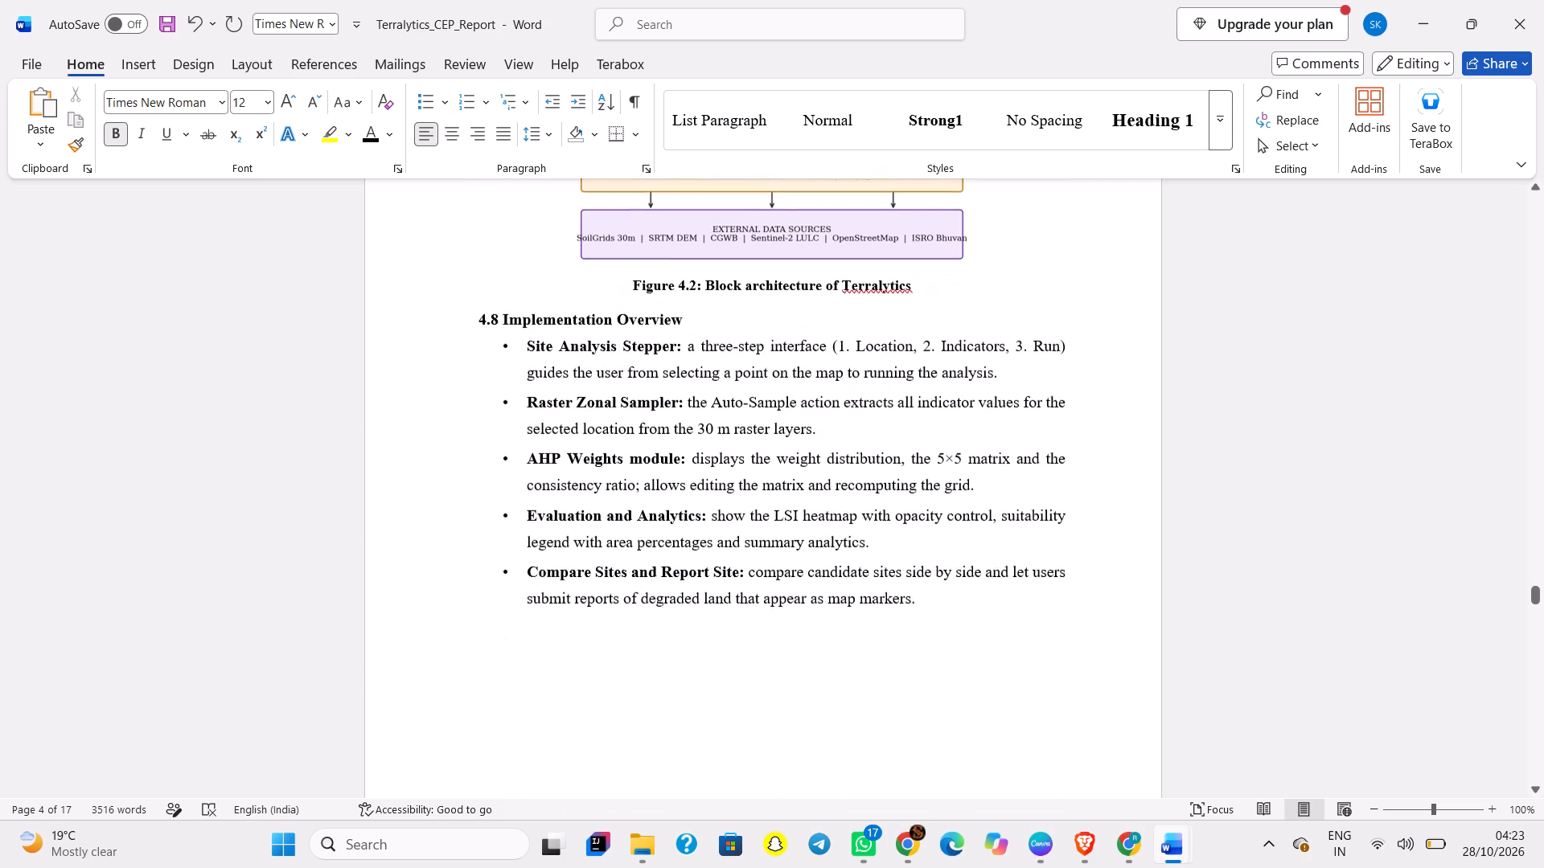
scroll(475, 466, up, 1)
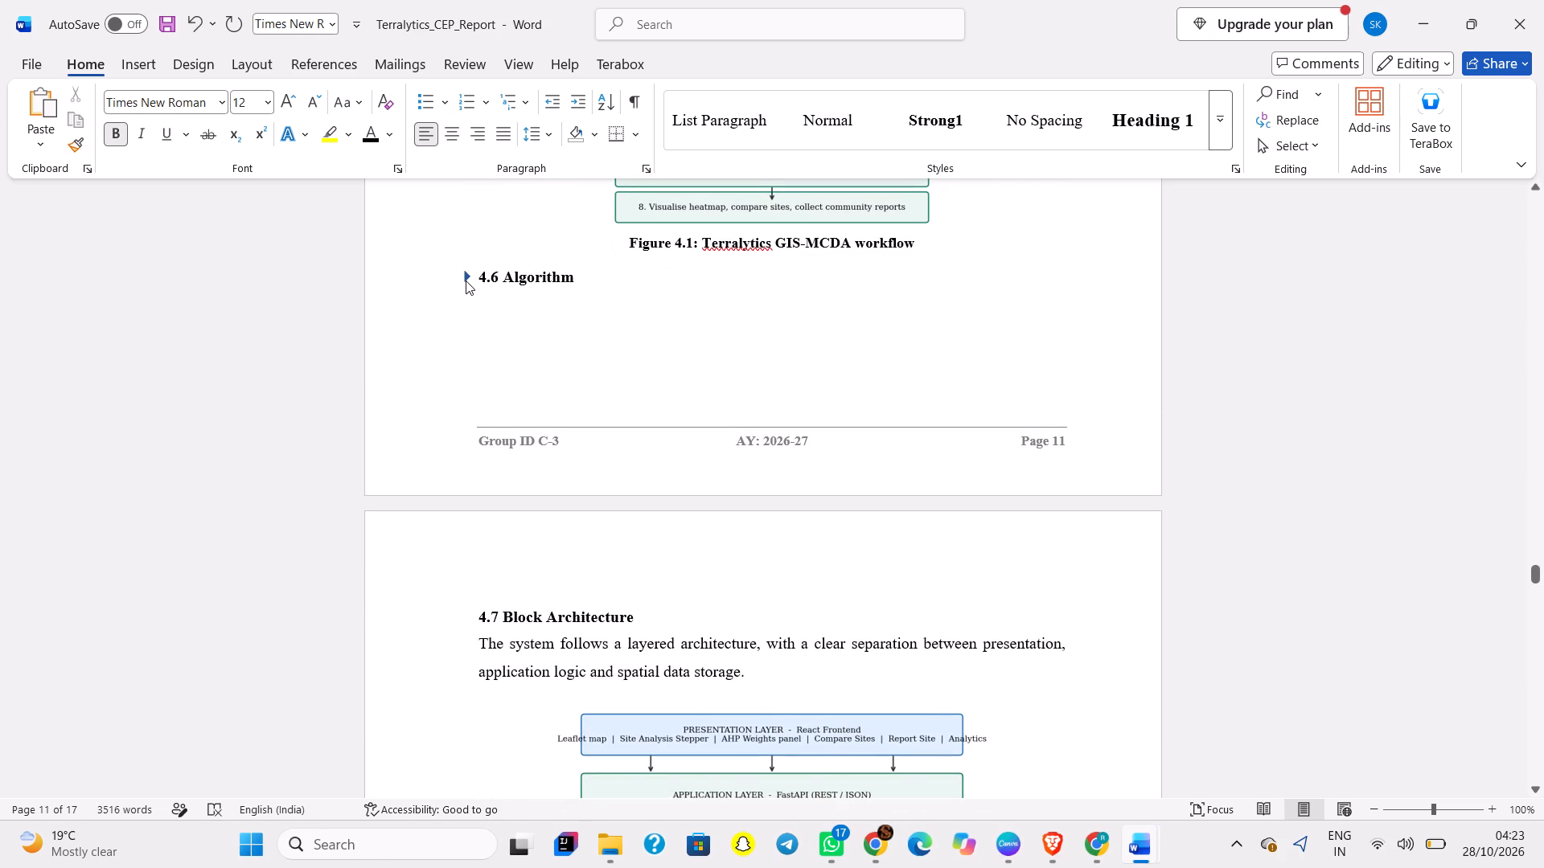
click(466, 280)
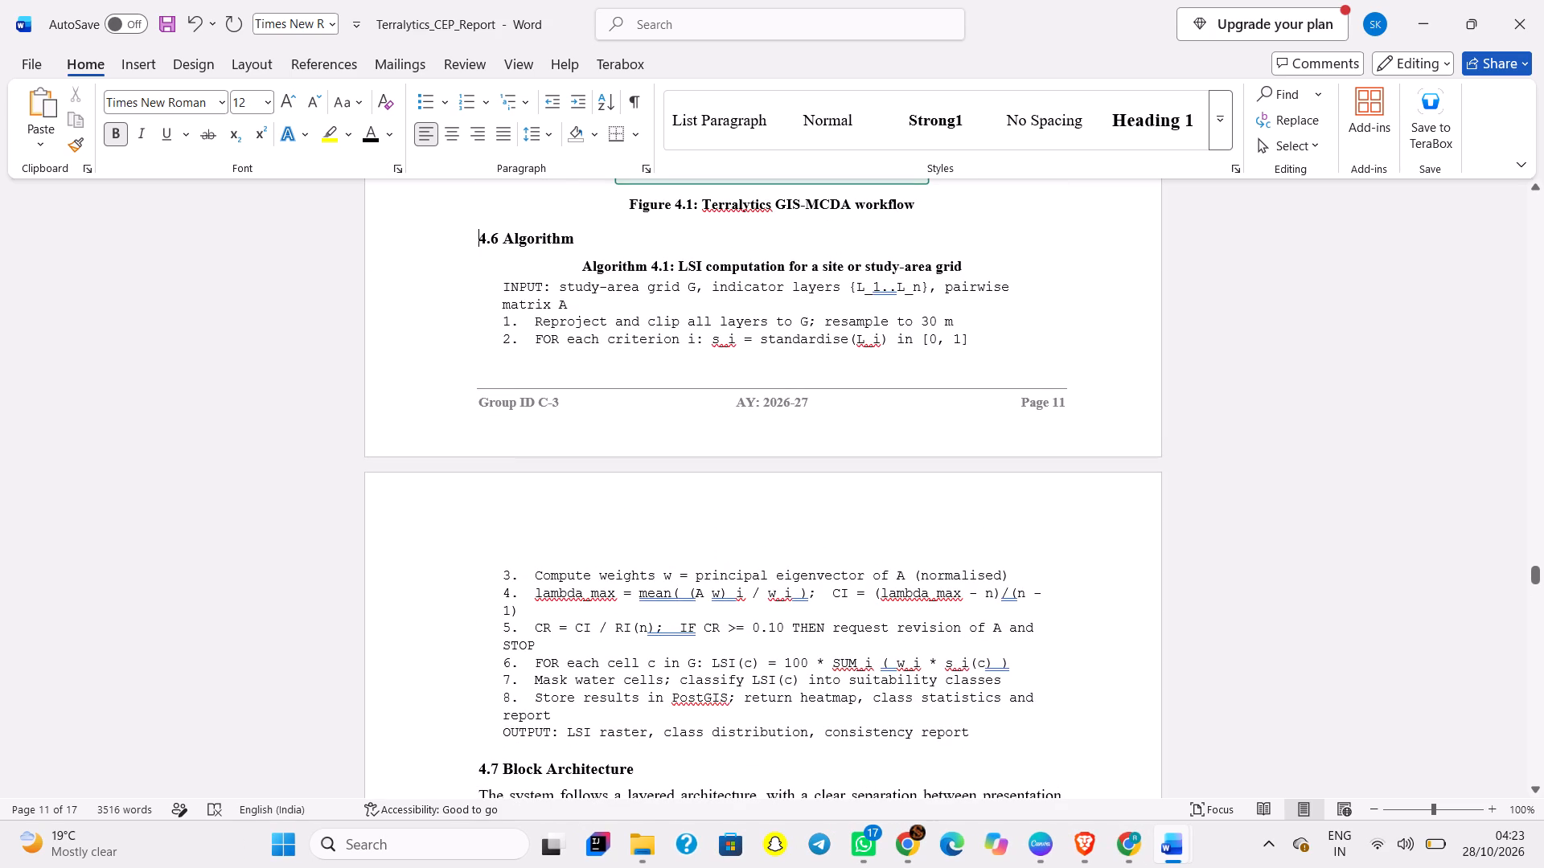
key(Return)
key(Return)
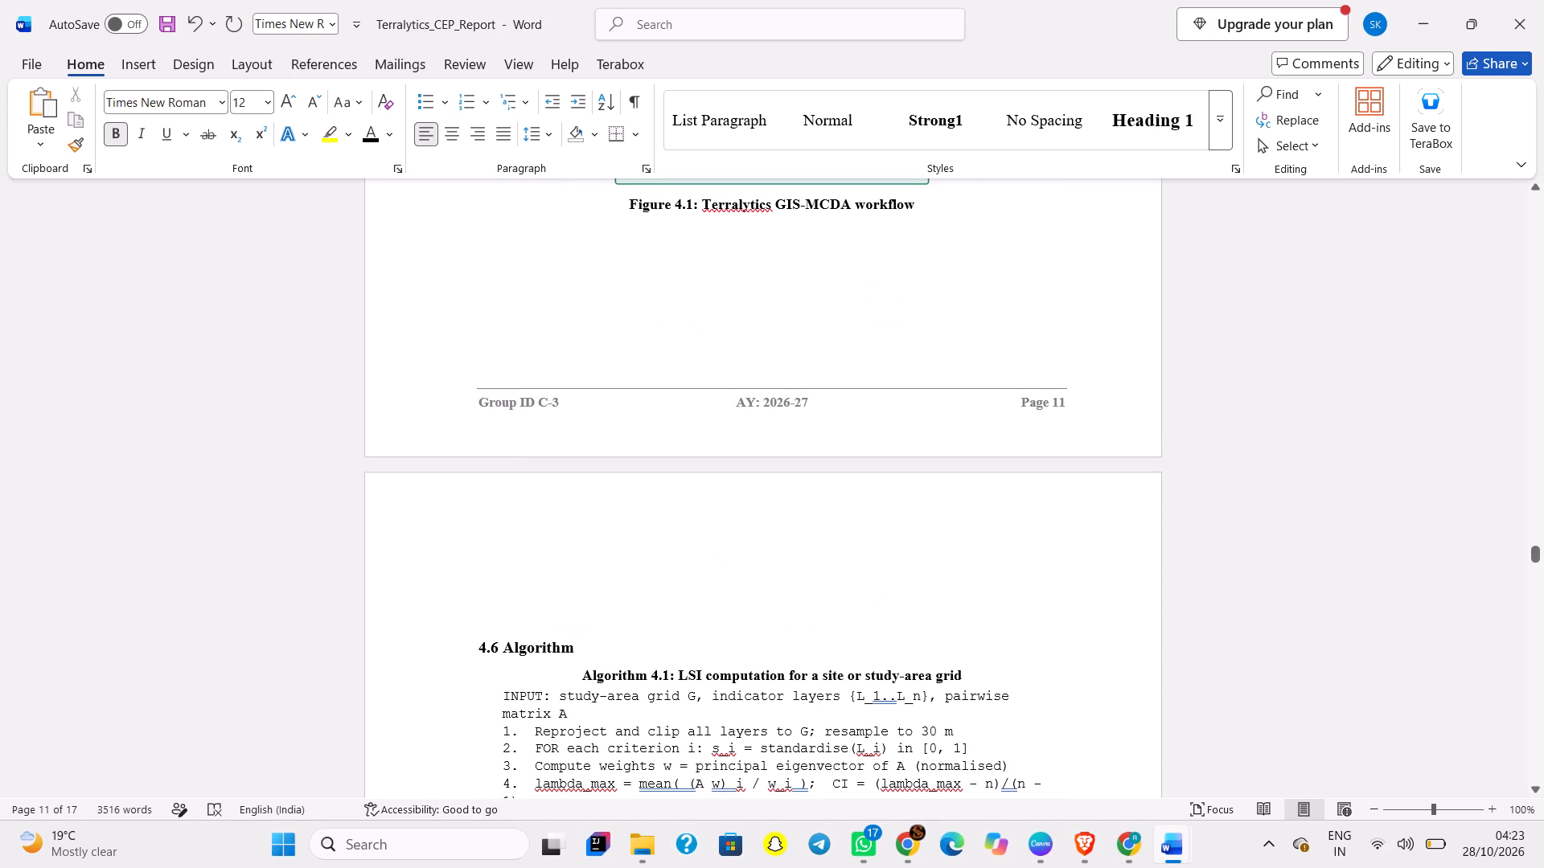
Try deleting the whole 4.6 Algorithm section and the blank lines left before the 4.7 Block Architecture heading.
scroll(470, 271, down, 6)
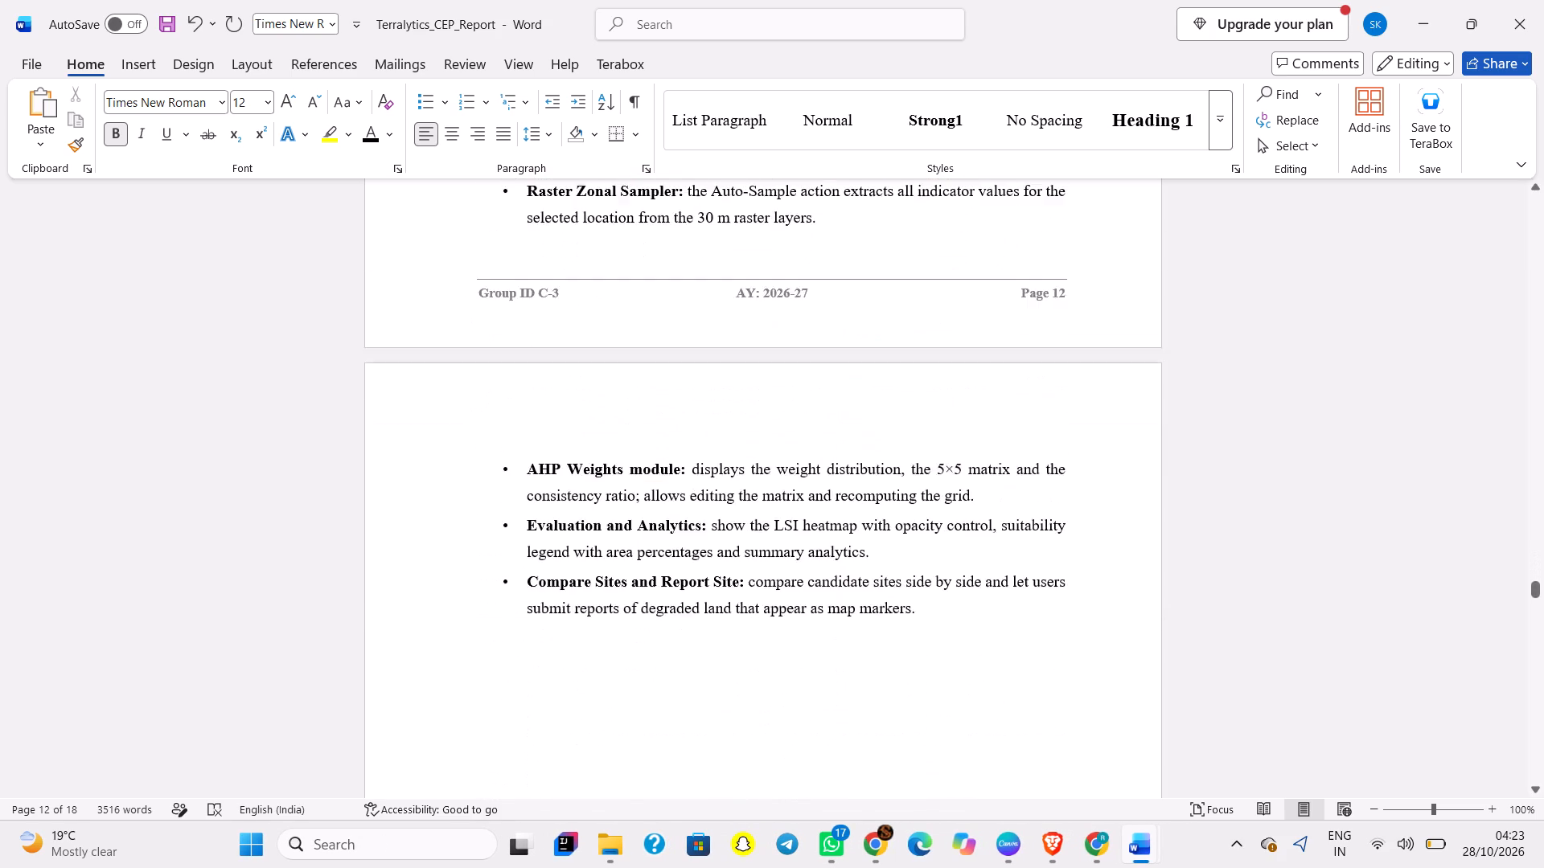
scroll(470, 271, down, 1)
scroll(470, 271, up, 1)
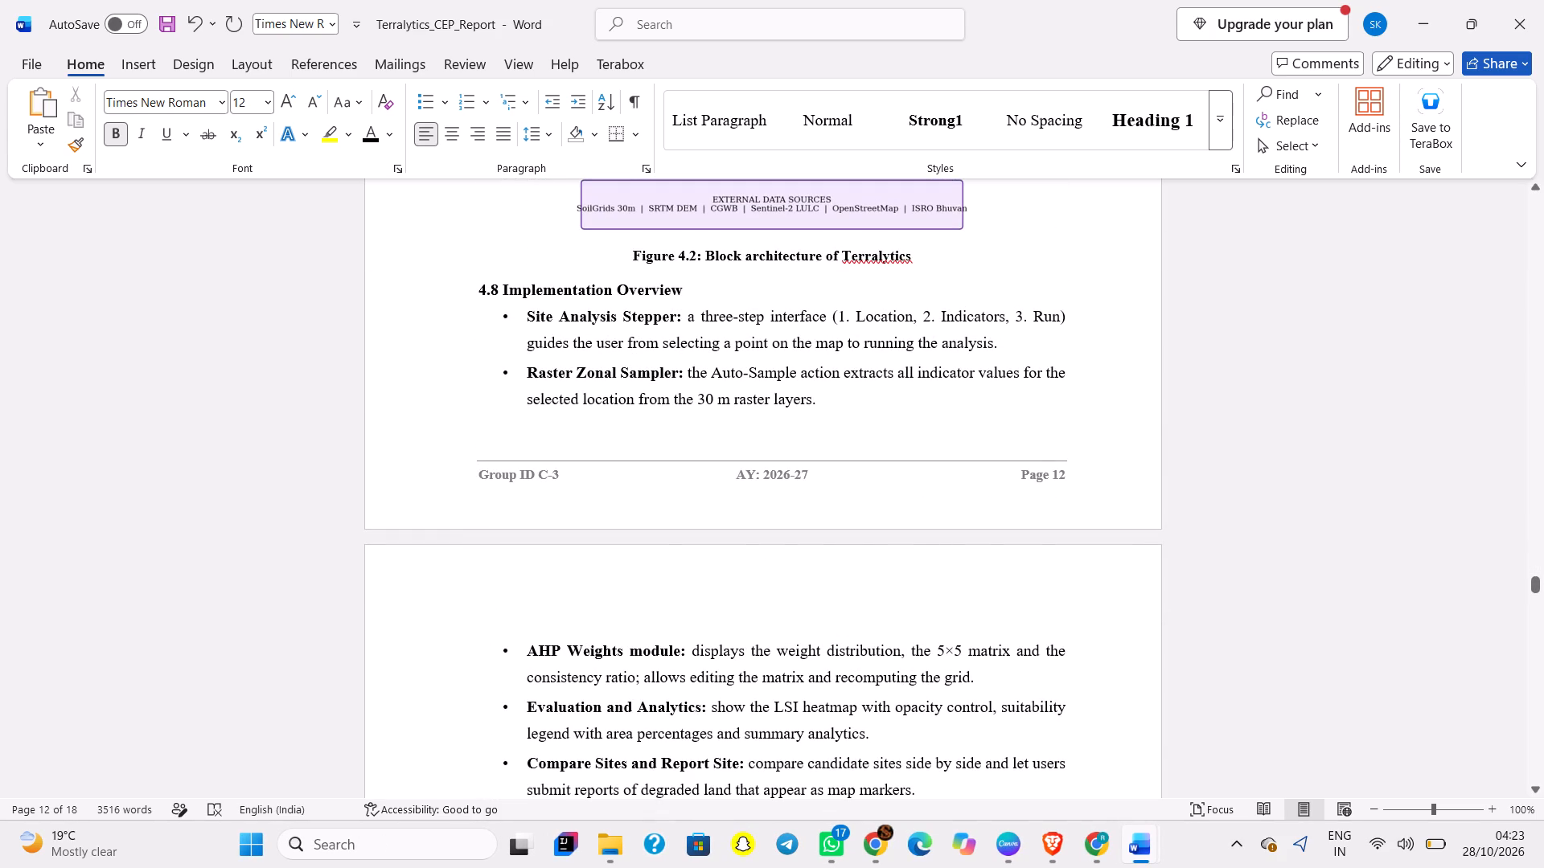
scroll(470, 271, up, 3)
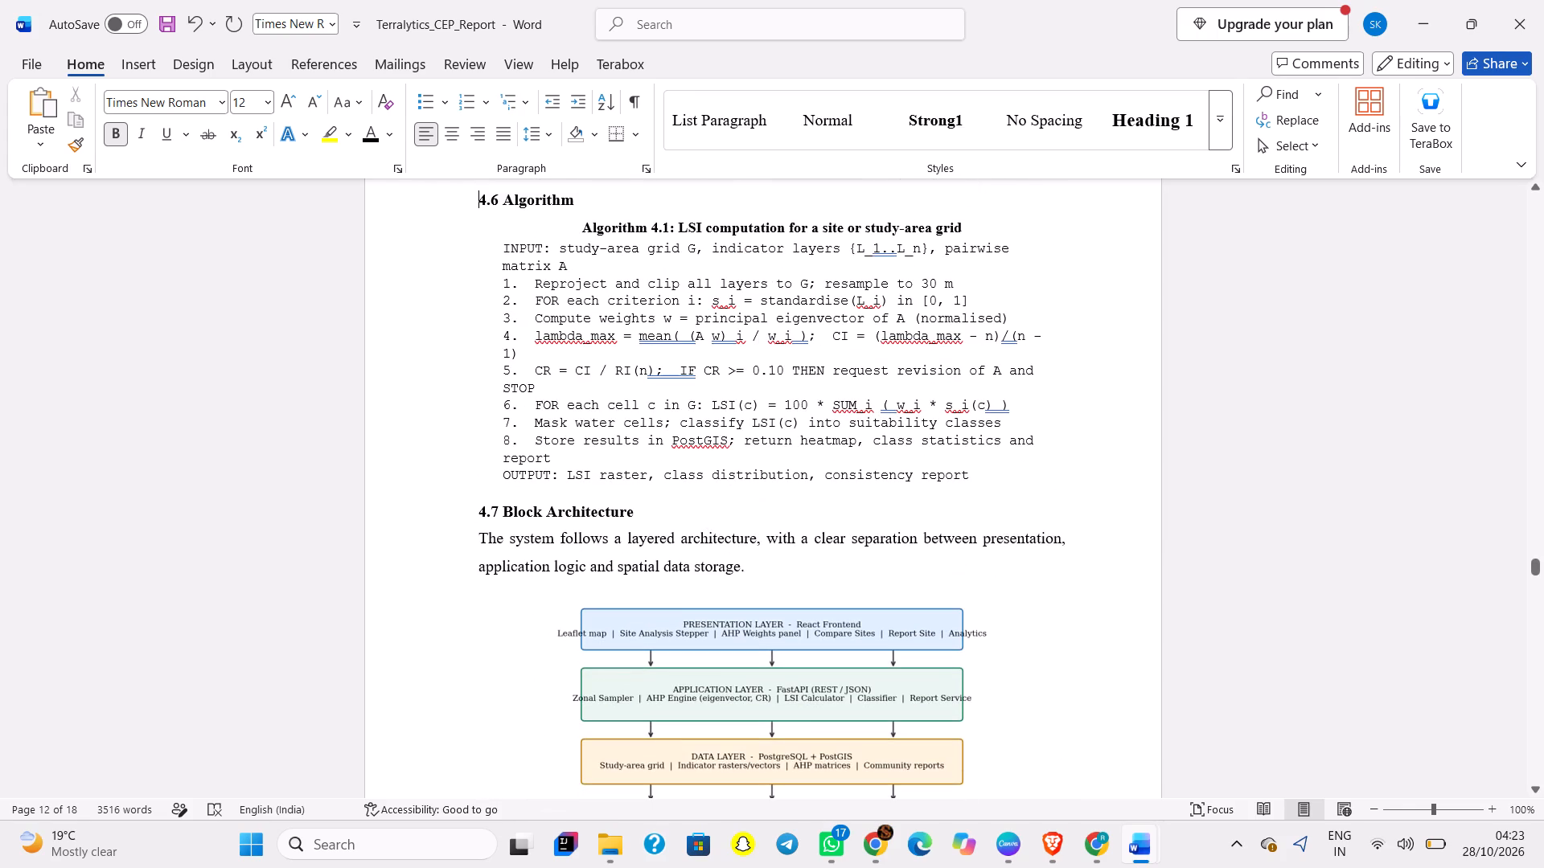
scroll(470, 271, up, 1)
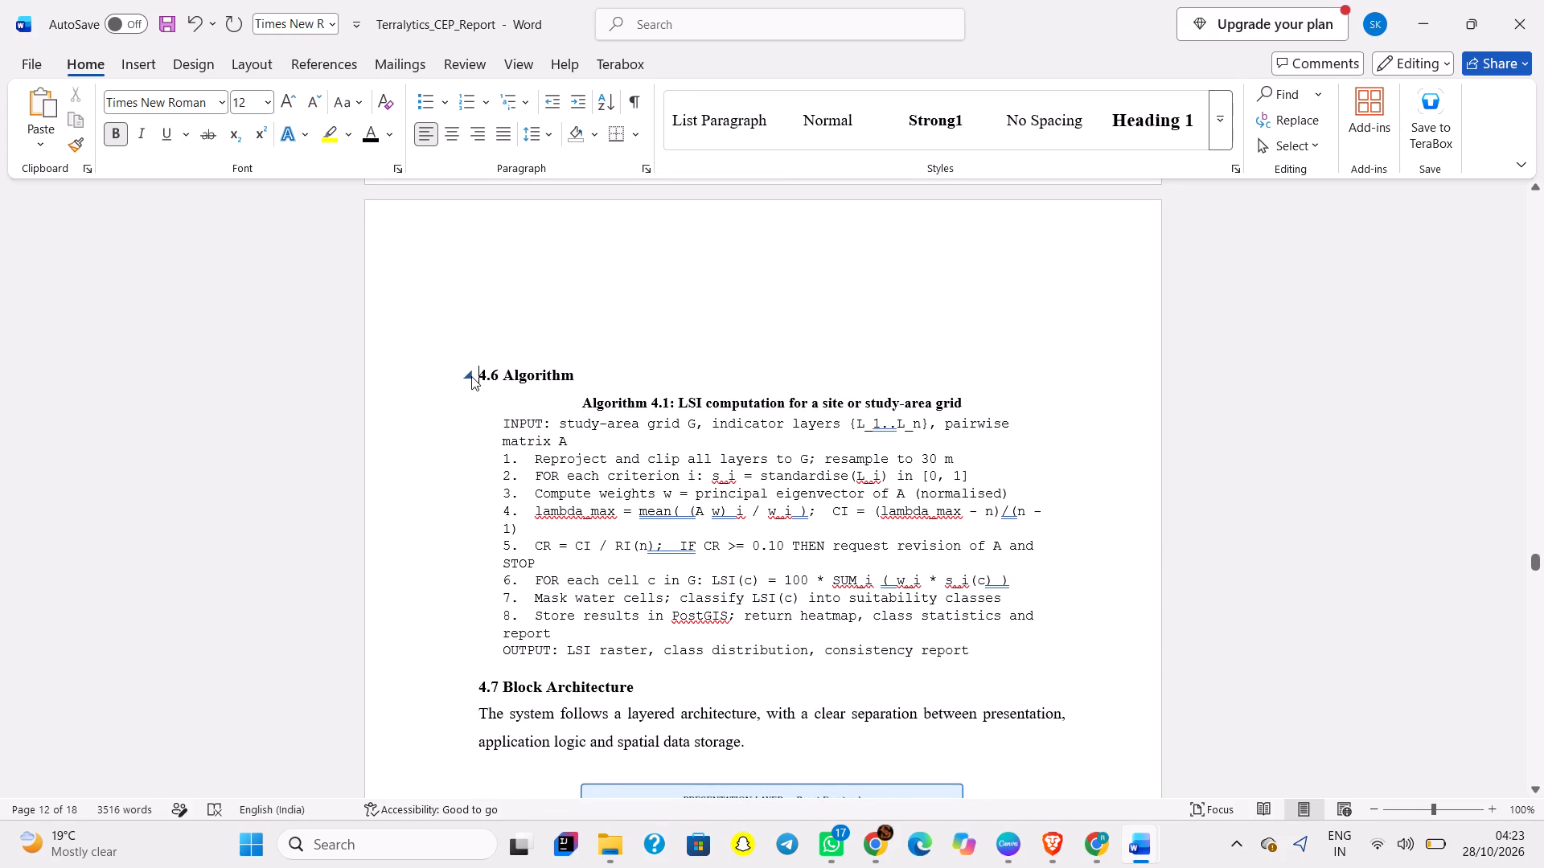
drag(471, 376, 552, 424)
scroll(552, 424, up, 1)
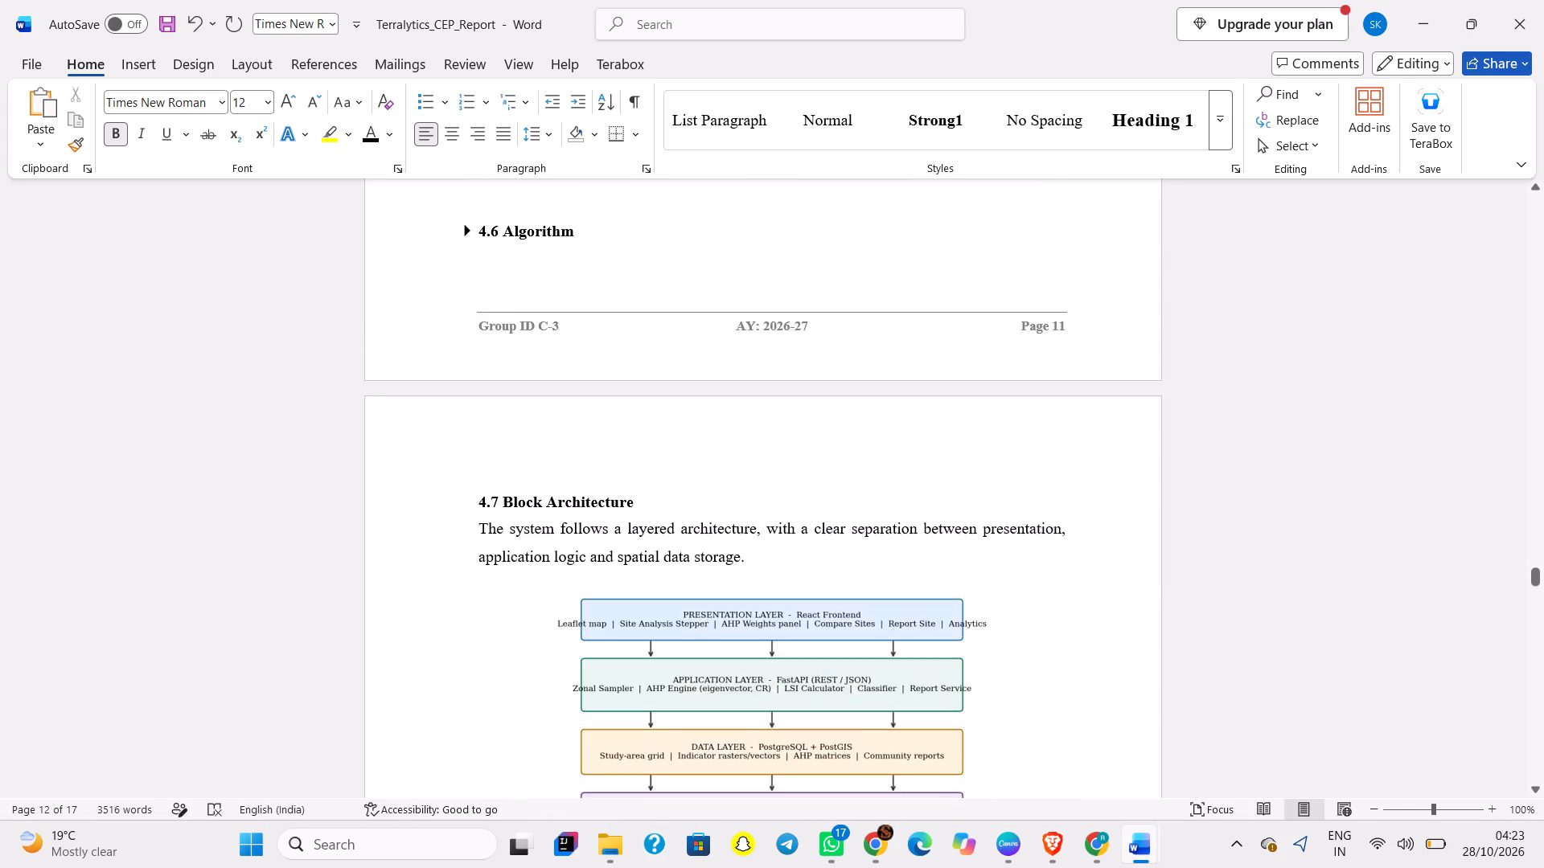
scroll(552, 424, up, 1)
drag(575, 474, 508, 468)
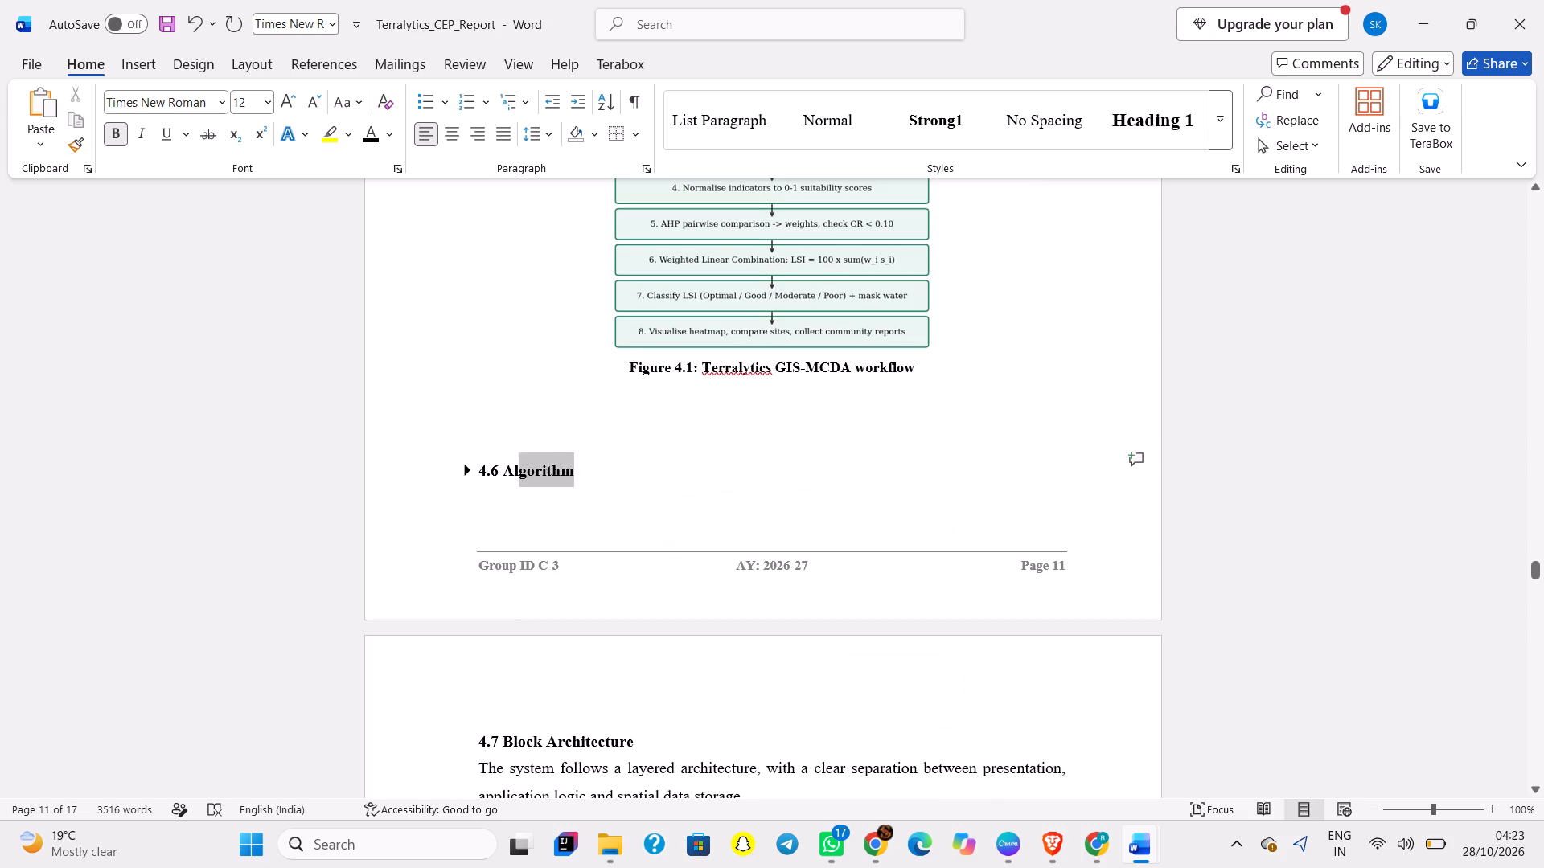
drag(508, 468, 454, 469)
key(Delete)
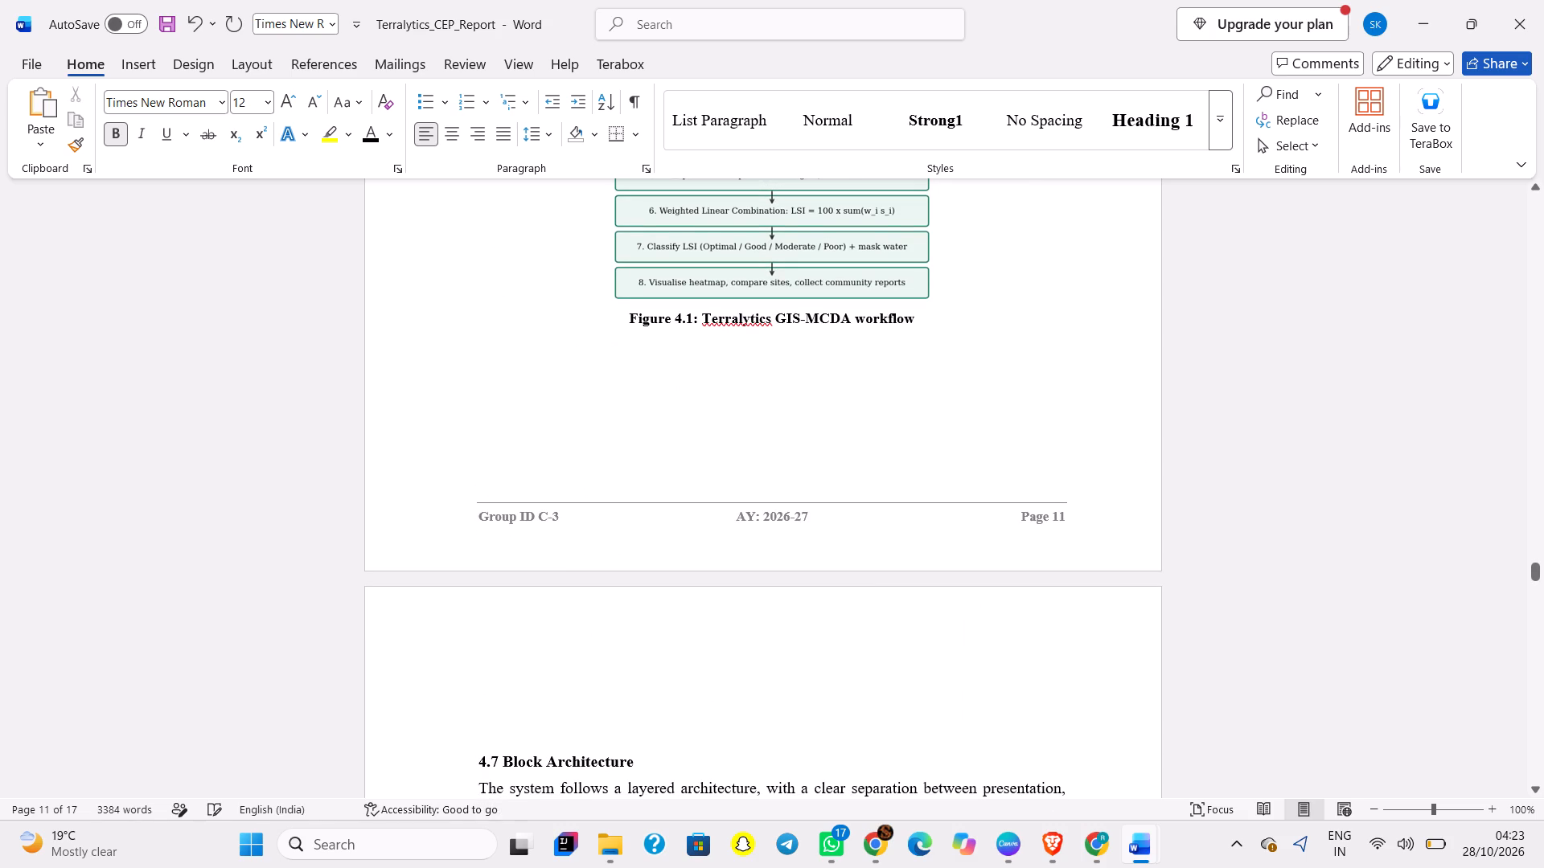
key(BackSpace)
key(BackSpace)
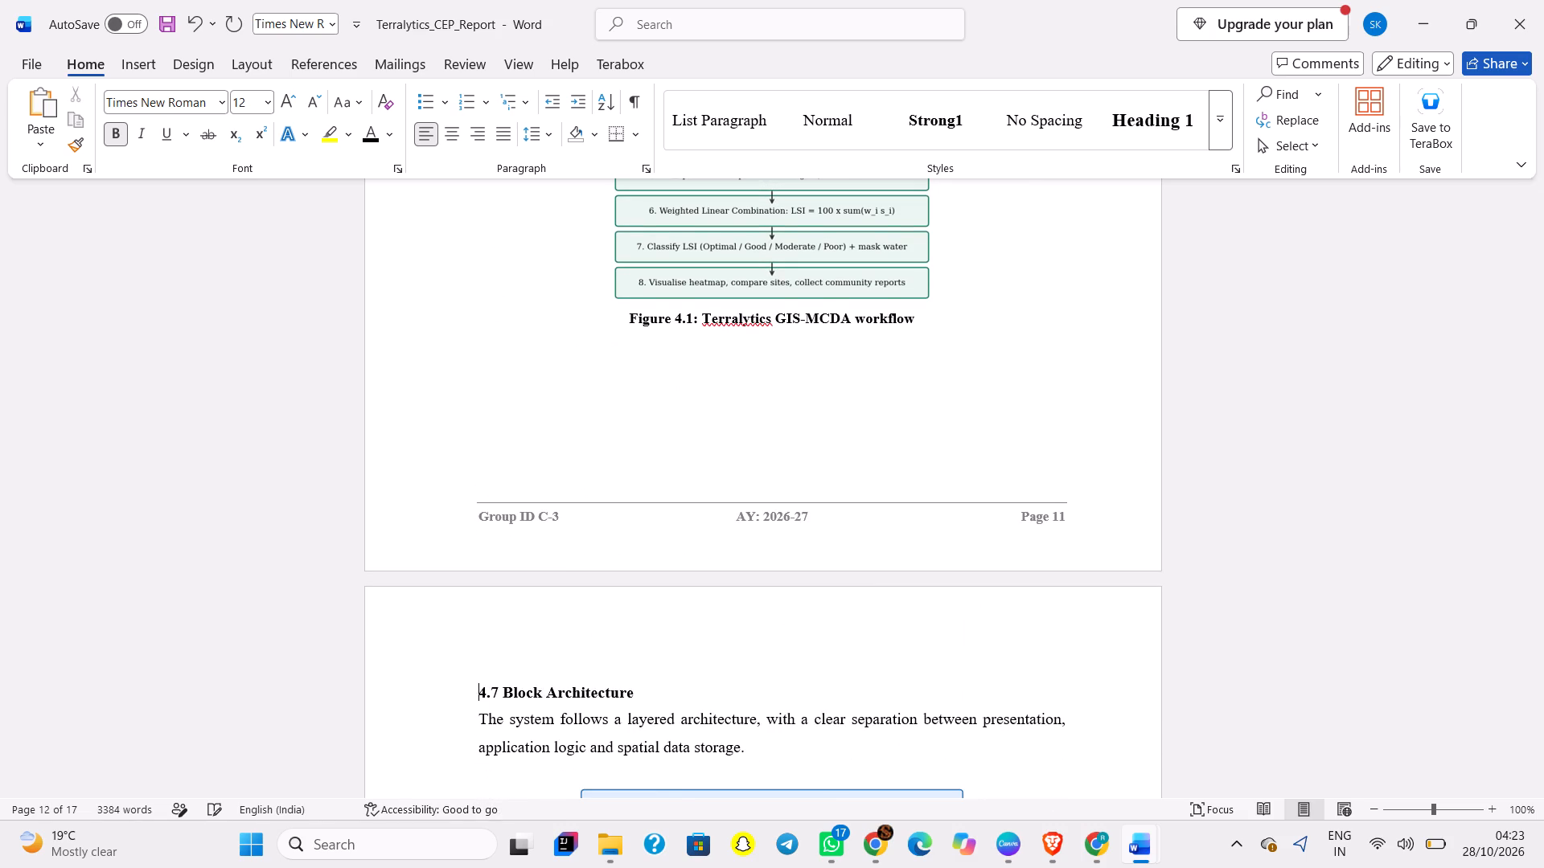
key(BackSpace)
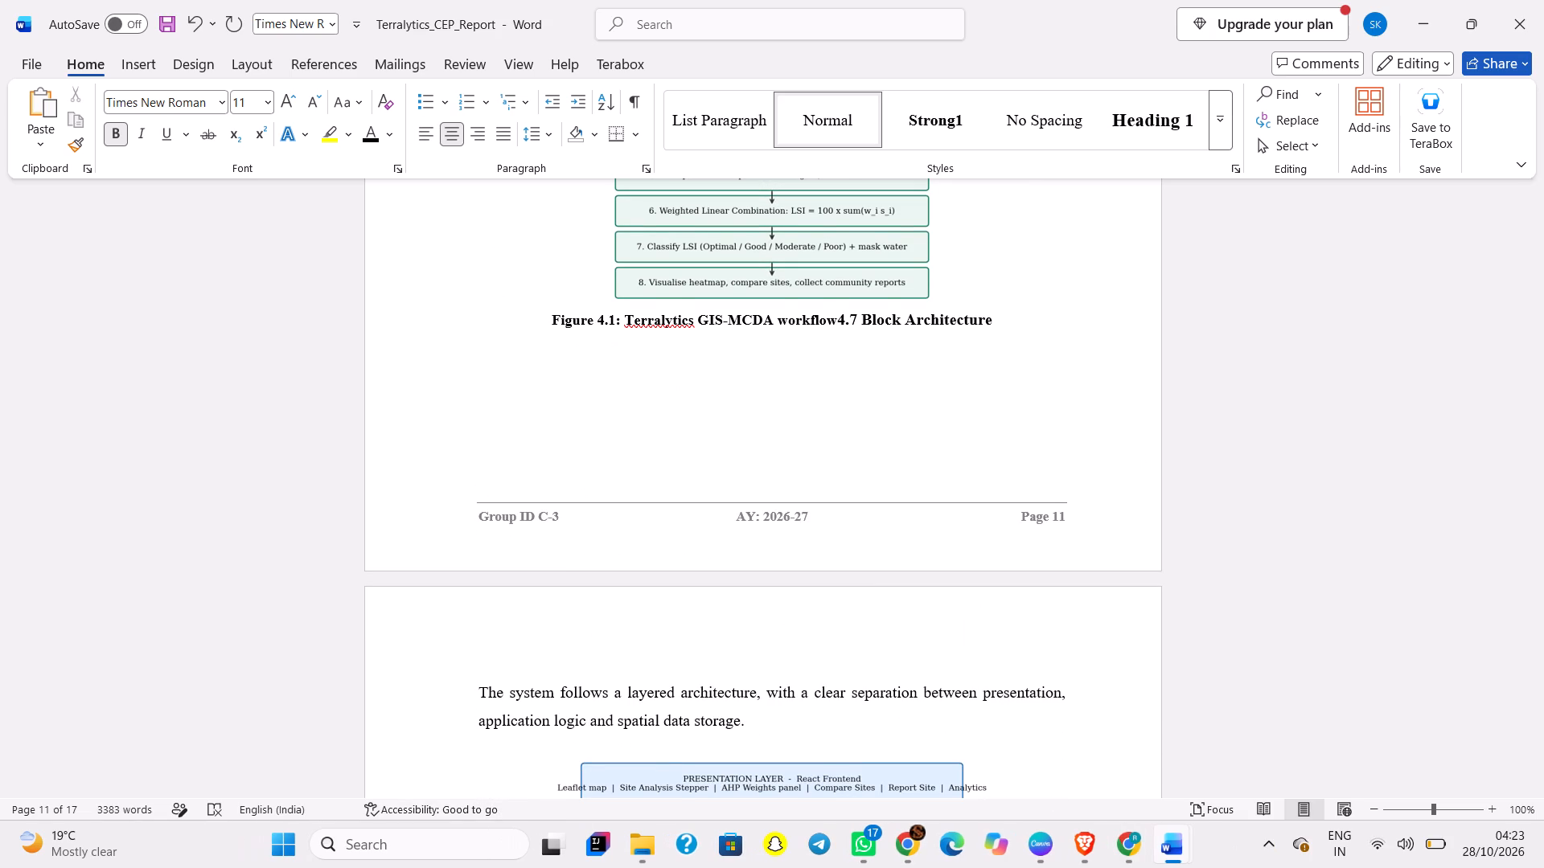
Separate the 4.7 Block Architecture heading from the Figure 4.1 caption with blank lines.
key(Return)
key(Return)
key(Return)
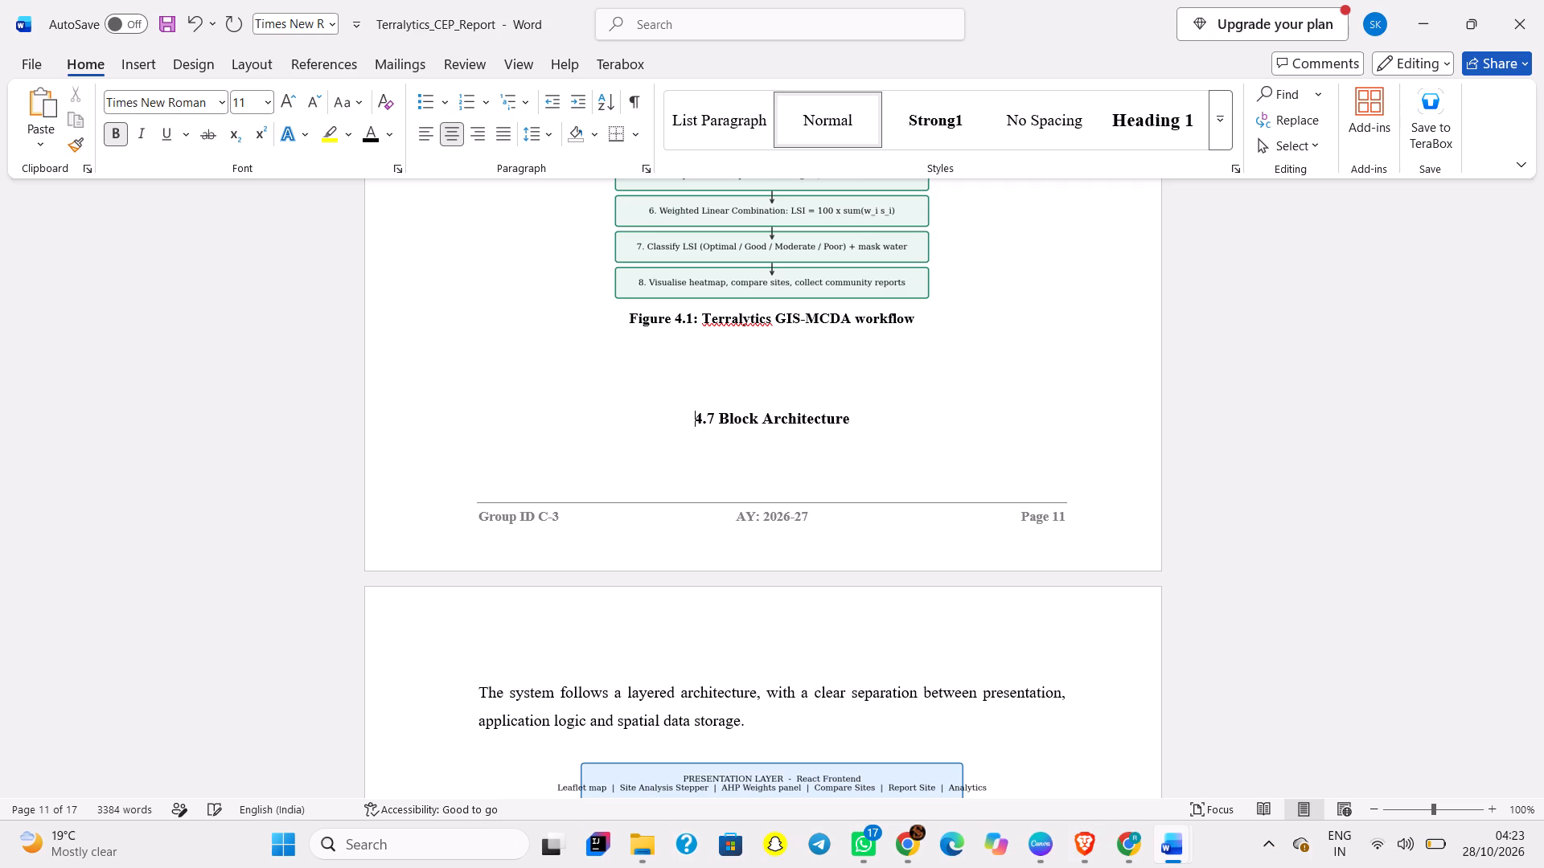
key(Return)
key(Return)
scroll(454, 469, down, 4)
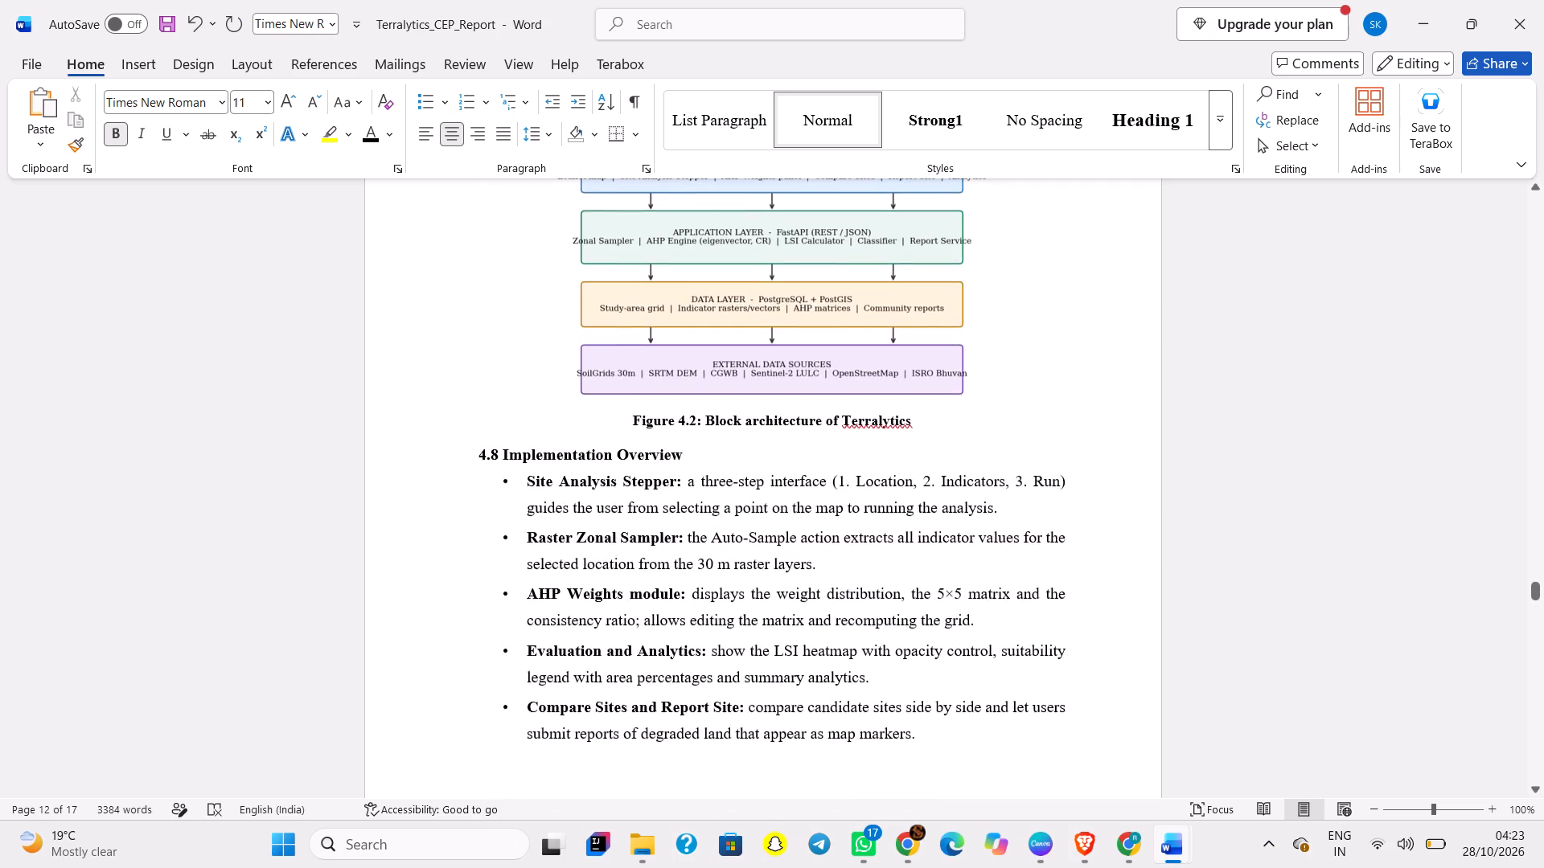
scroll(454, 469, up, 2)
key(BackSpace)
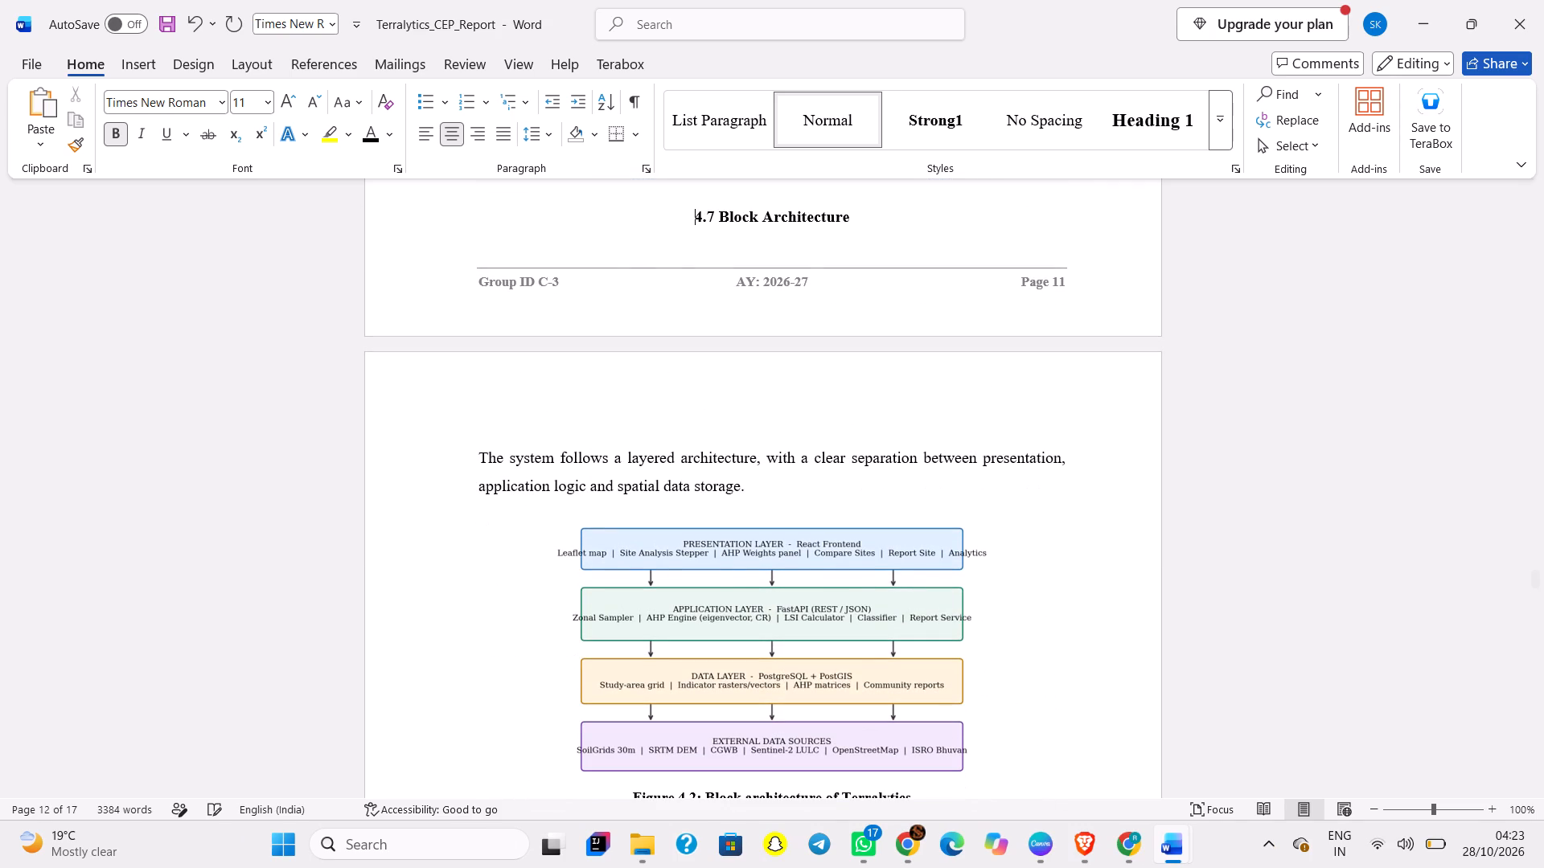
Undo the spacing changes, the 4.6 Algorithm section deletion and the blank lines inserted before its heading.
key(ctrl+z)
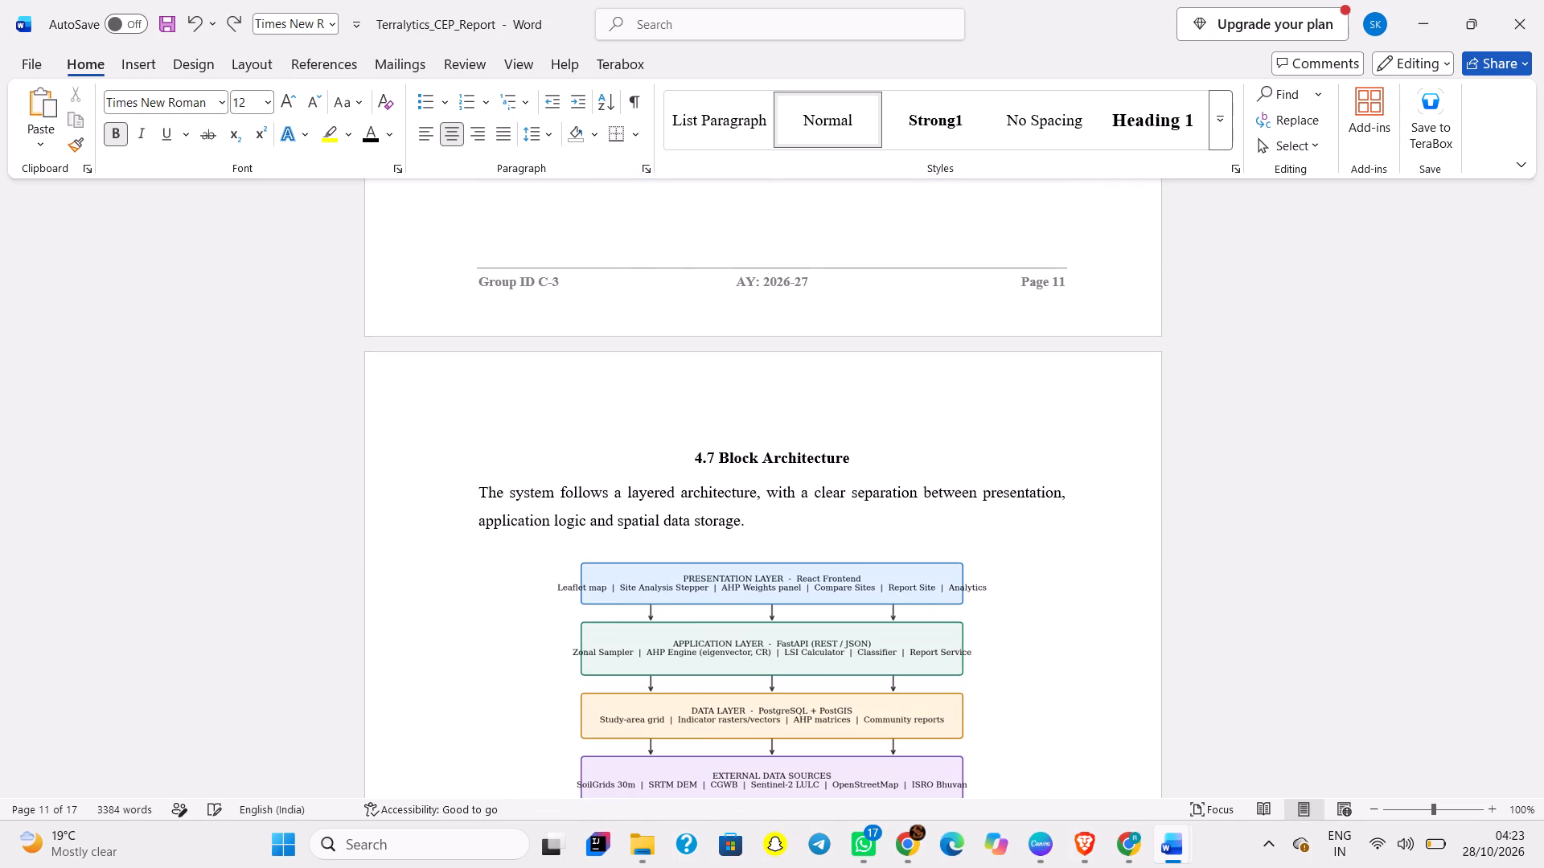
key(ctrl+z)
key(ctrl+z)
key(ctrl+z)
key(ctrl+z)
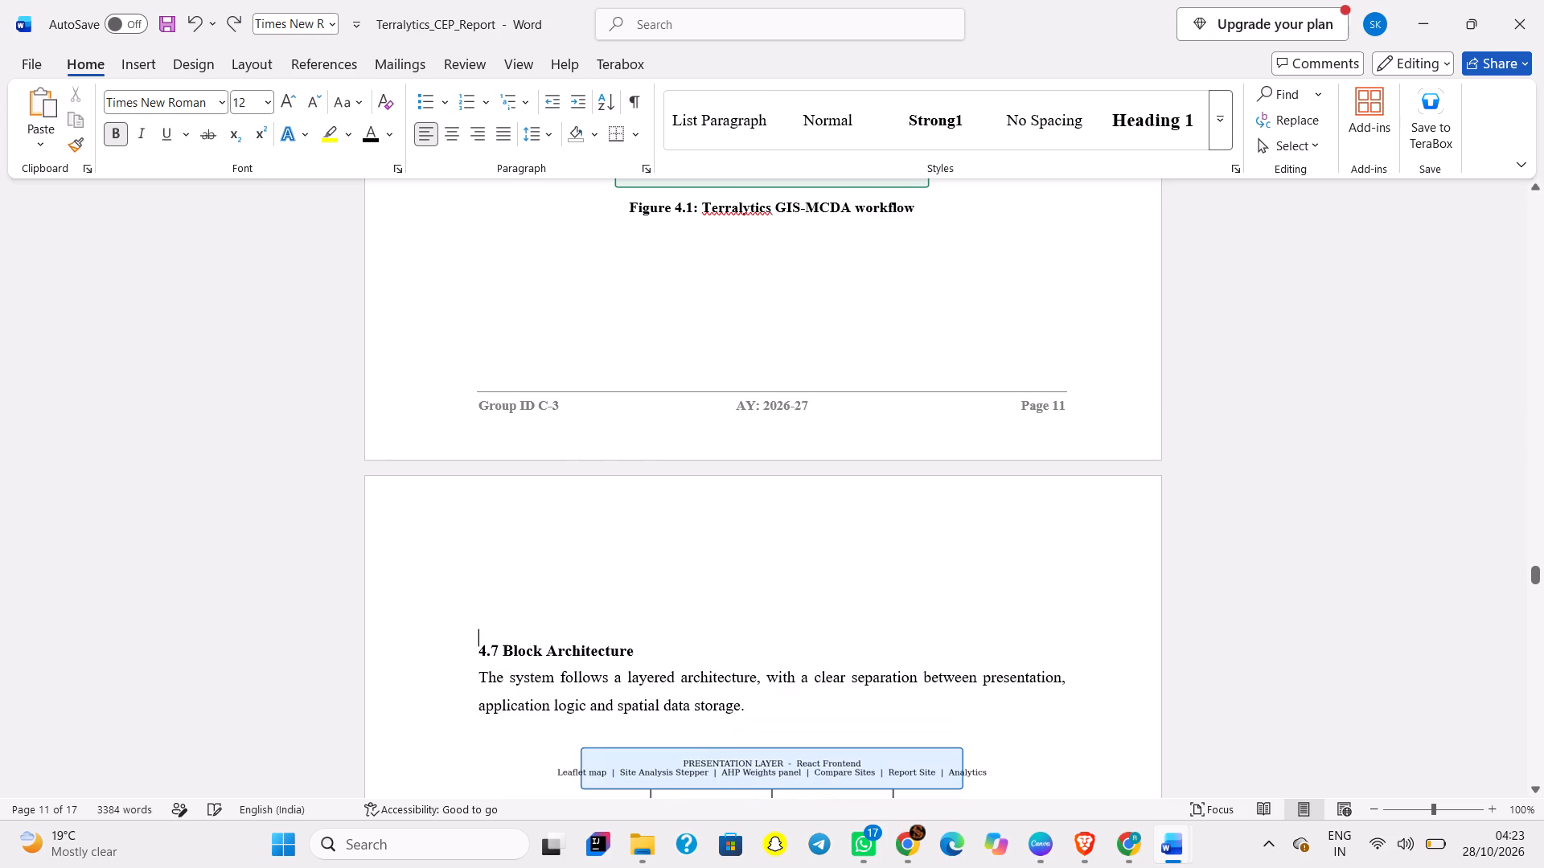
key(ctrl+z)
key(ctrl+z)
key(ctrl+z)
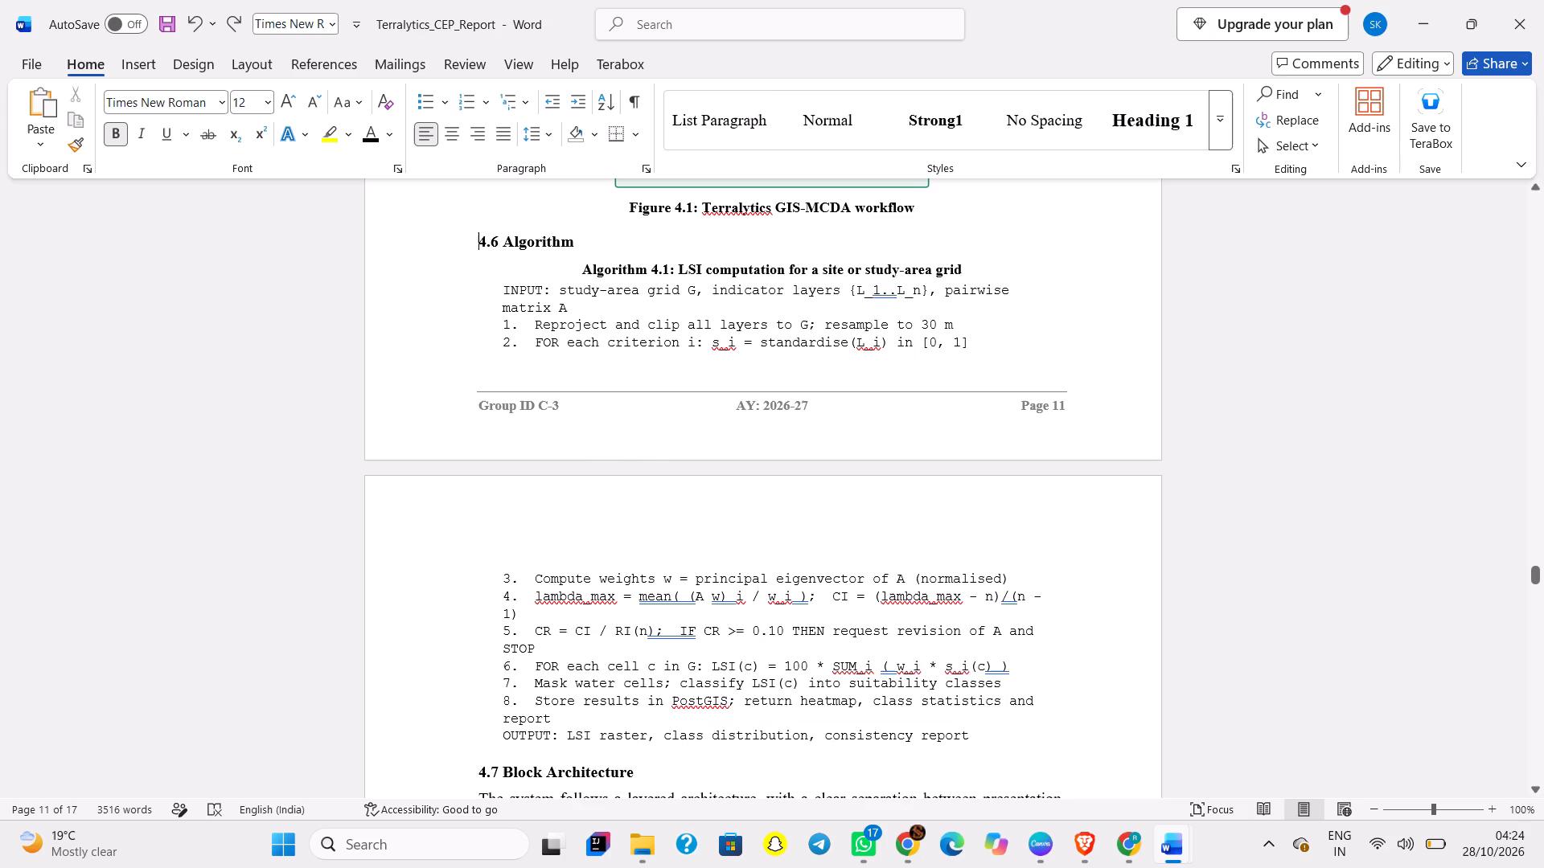
Delete the 4.6 Algorithm heading together with the complete Algorithm 4.1 listing beneath it.
scroll(581, 547, down, 1)
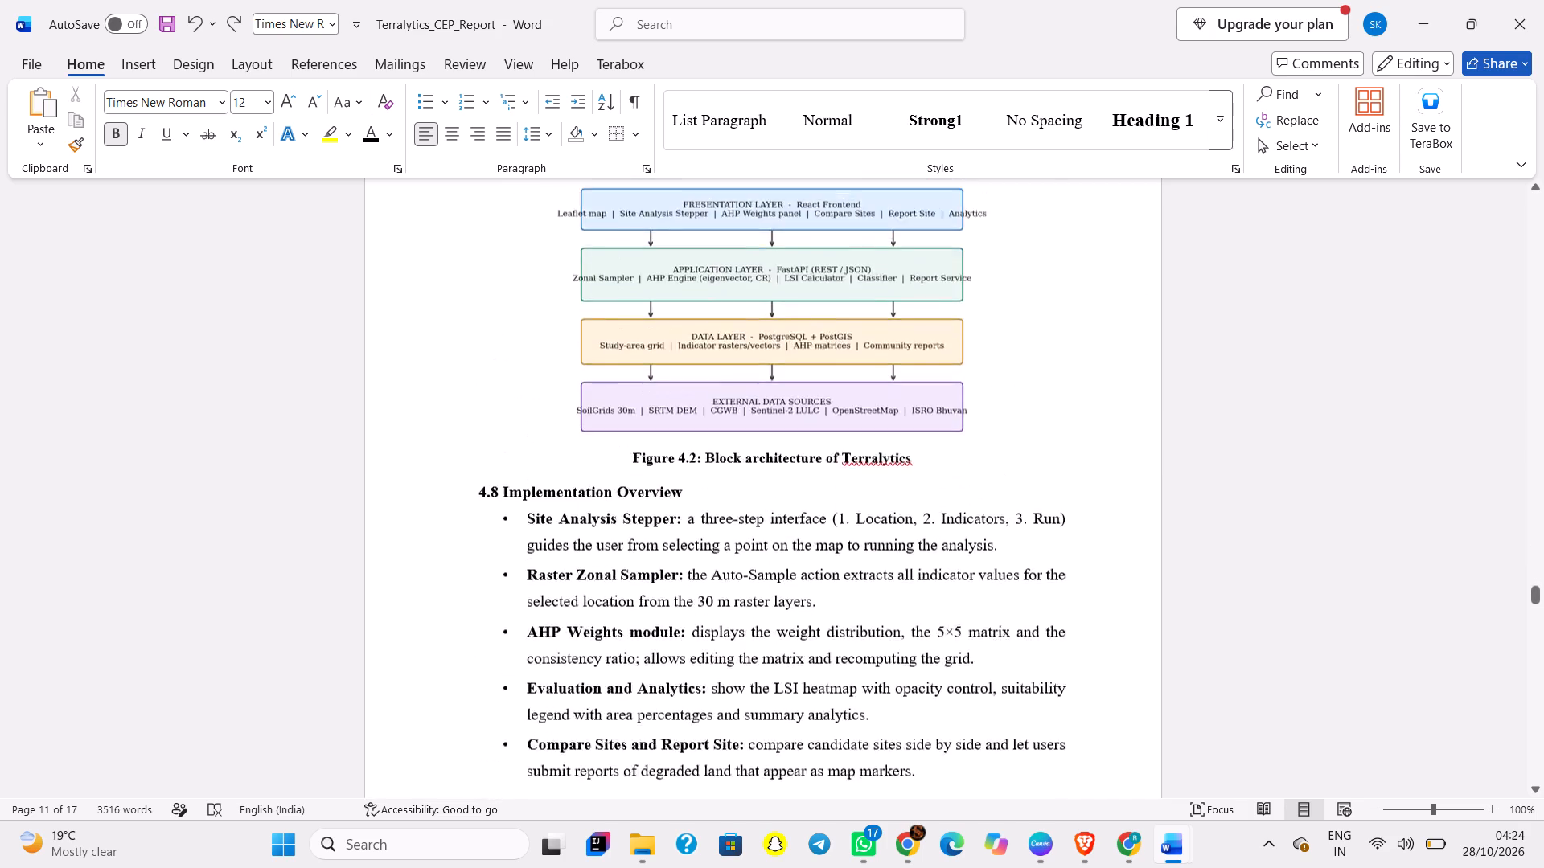
scroll(581, 547, down, 9)
scroll(581, 547, up, 3)
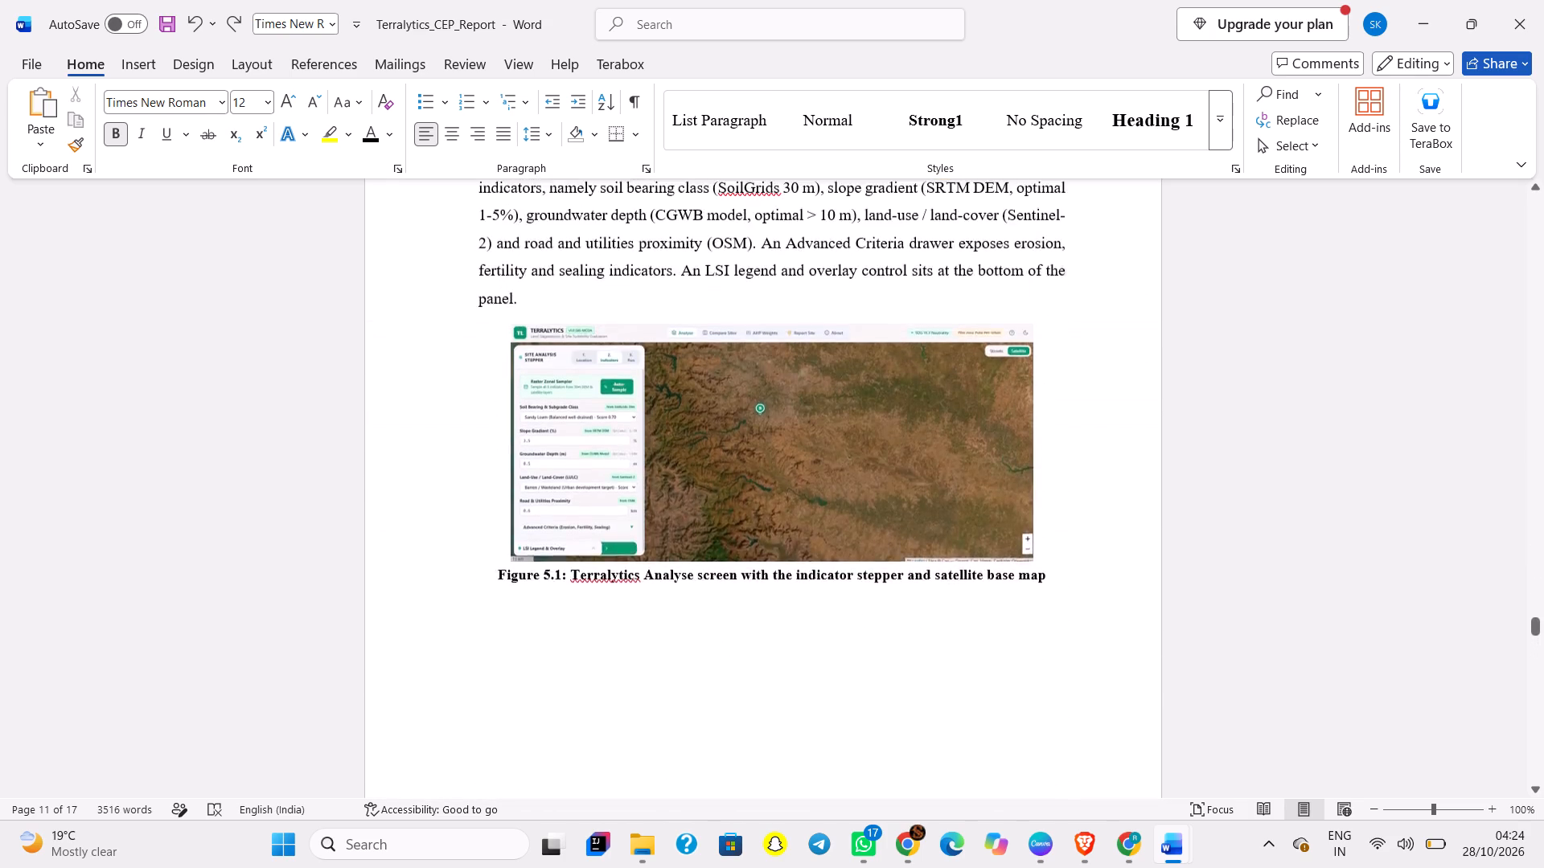
scroll(581, 547, up, 4)
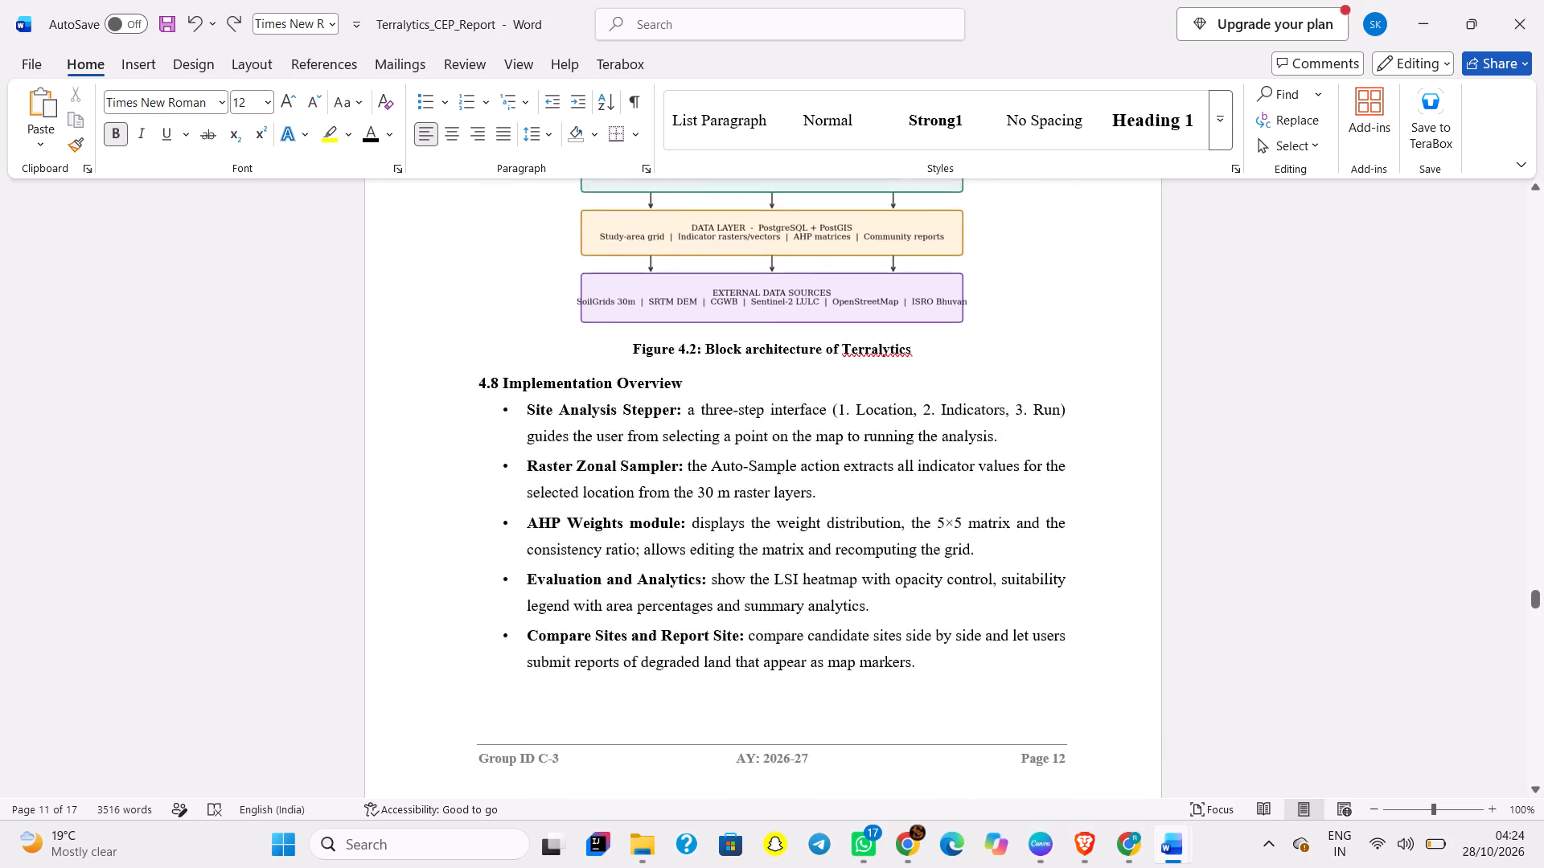
scroll(581, 547, up, 4)
scroll(581, 547, down, 1)
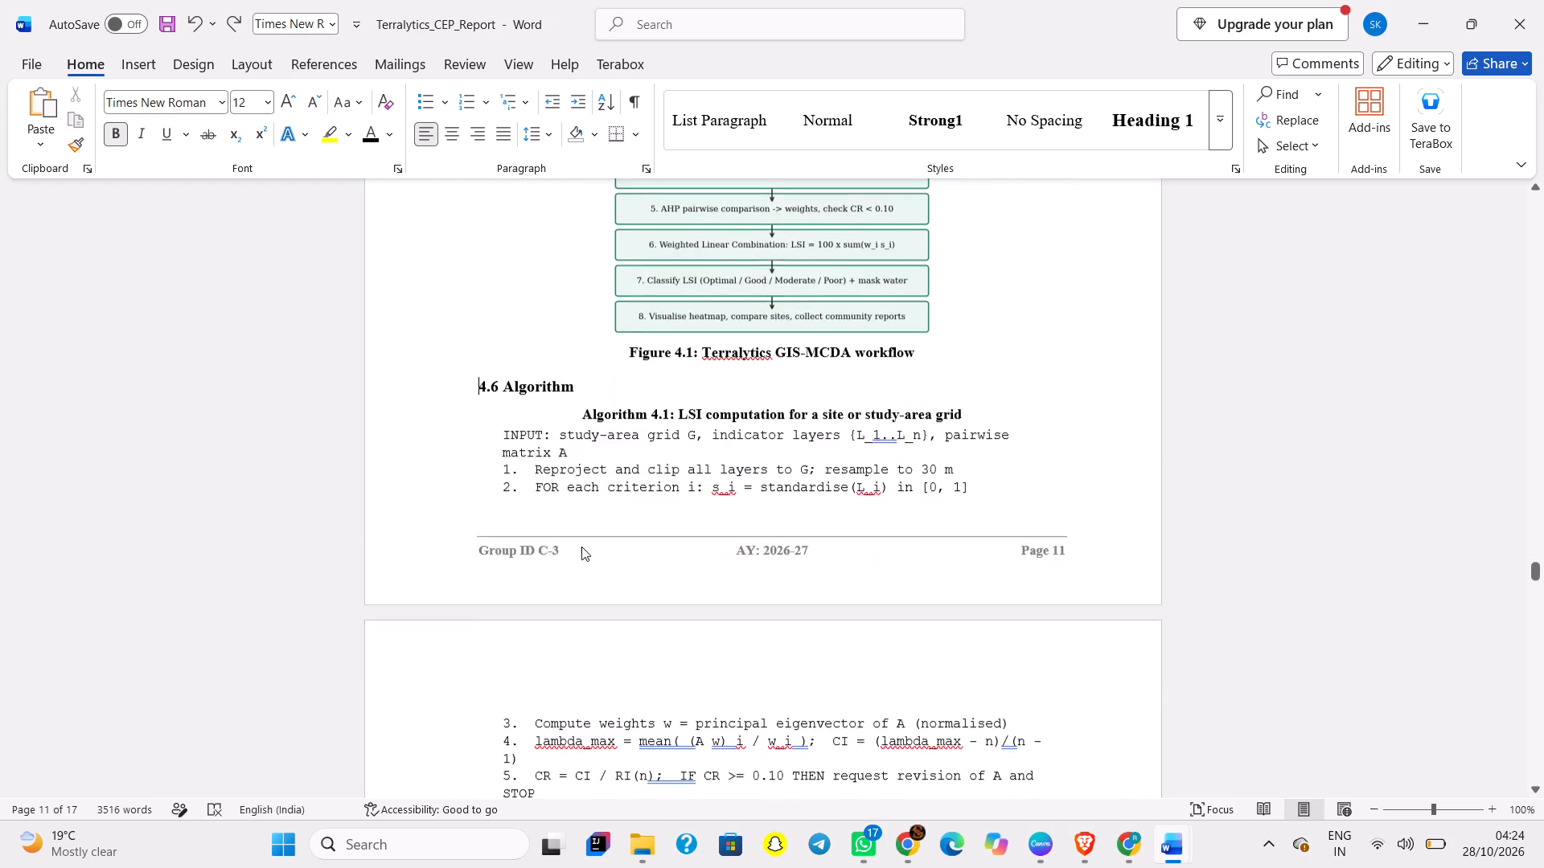
scroll(581, 547, down, 1)
drag(972, 701, 963, 696)
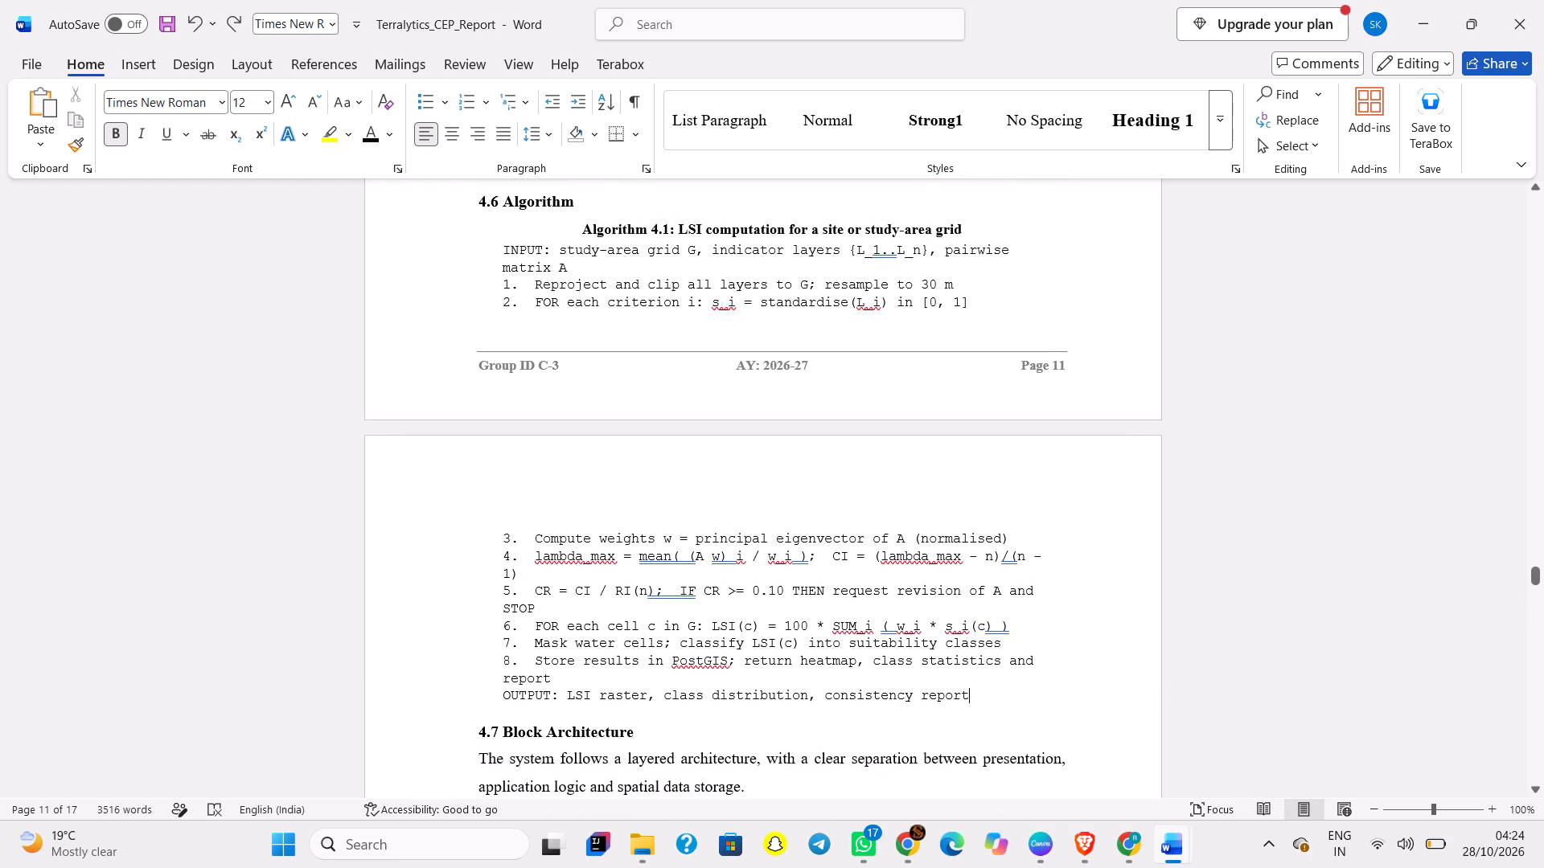
drag(963, 696, 472, 217)
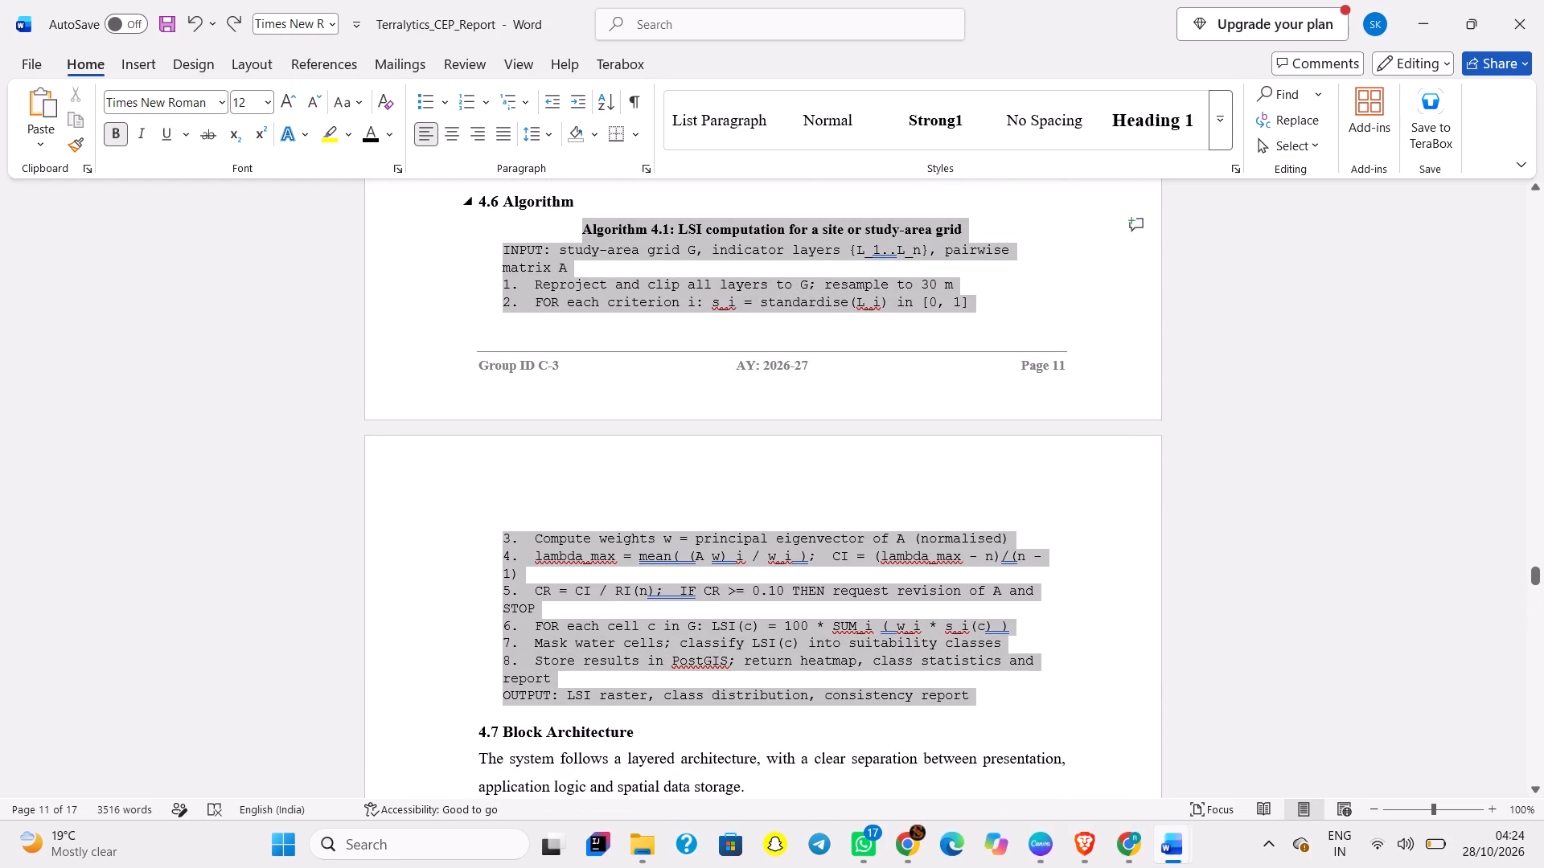
drag(472, 217, 471, 207)
key(Delete)
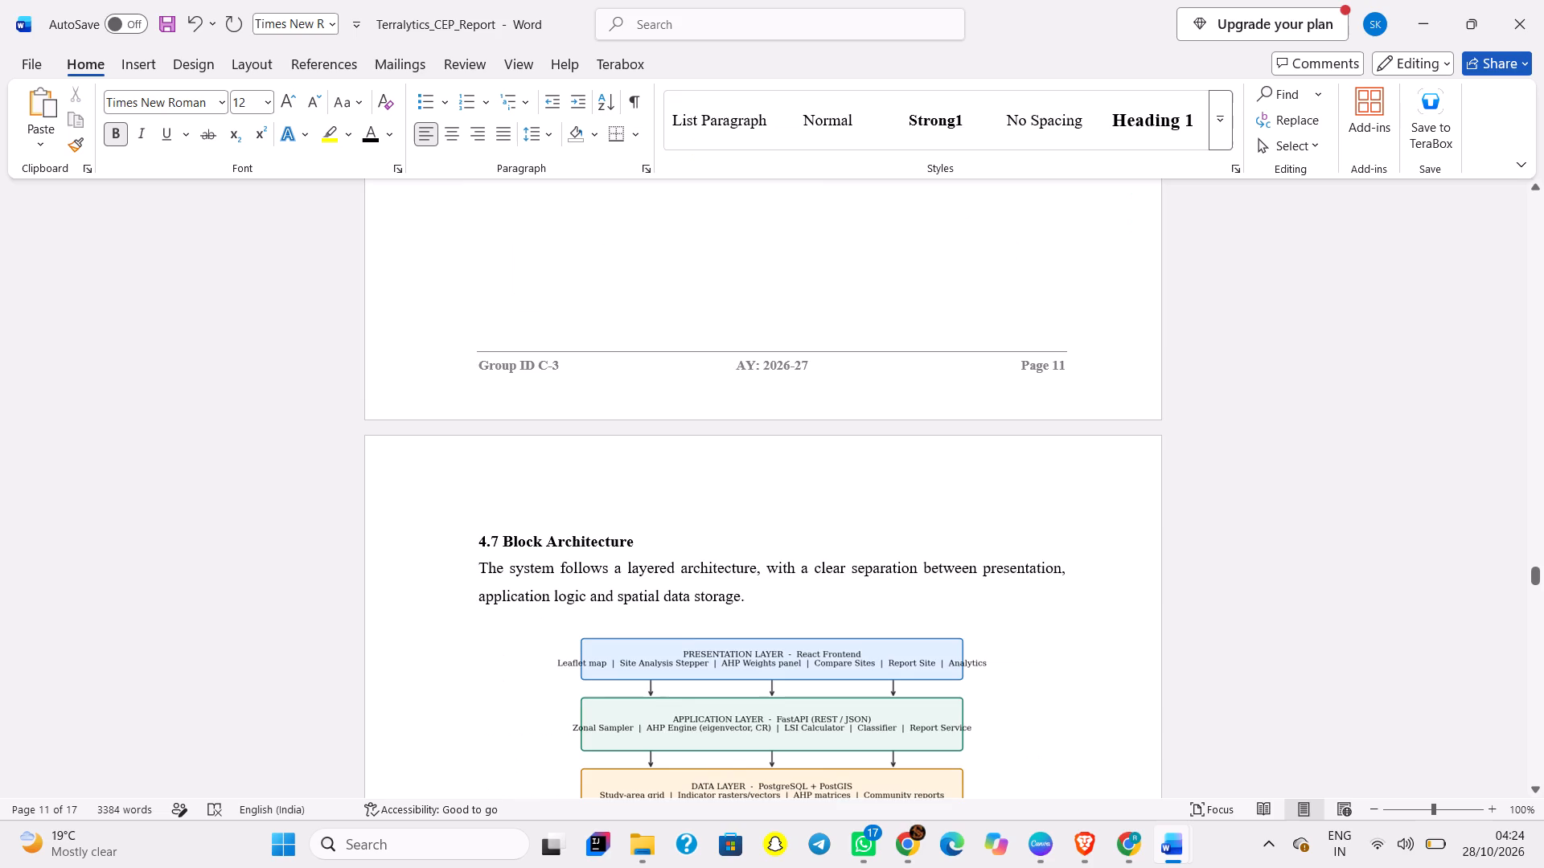
Return to the index and set the page number of 4.4 Land Suitability Index to 11.
scroll(471, 207, down, 2)
scroll(471, 207, up, 1)
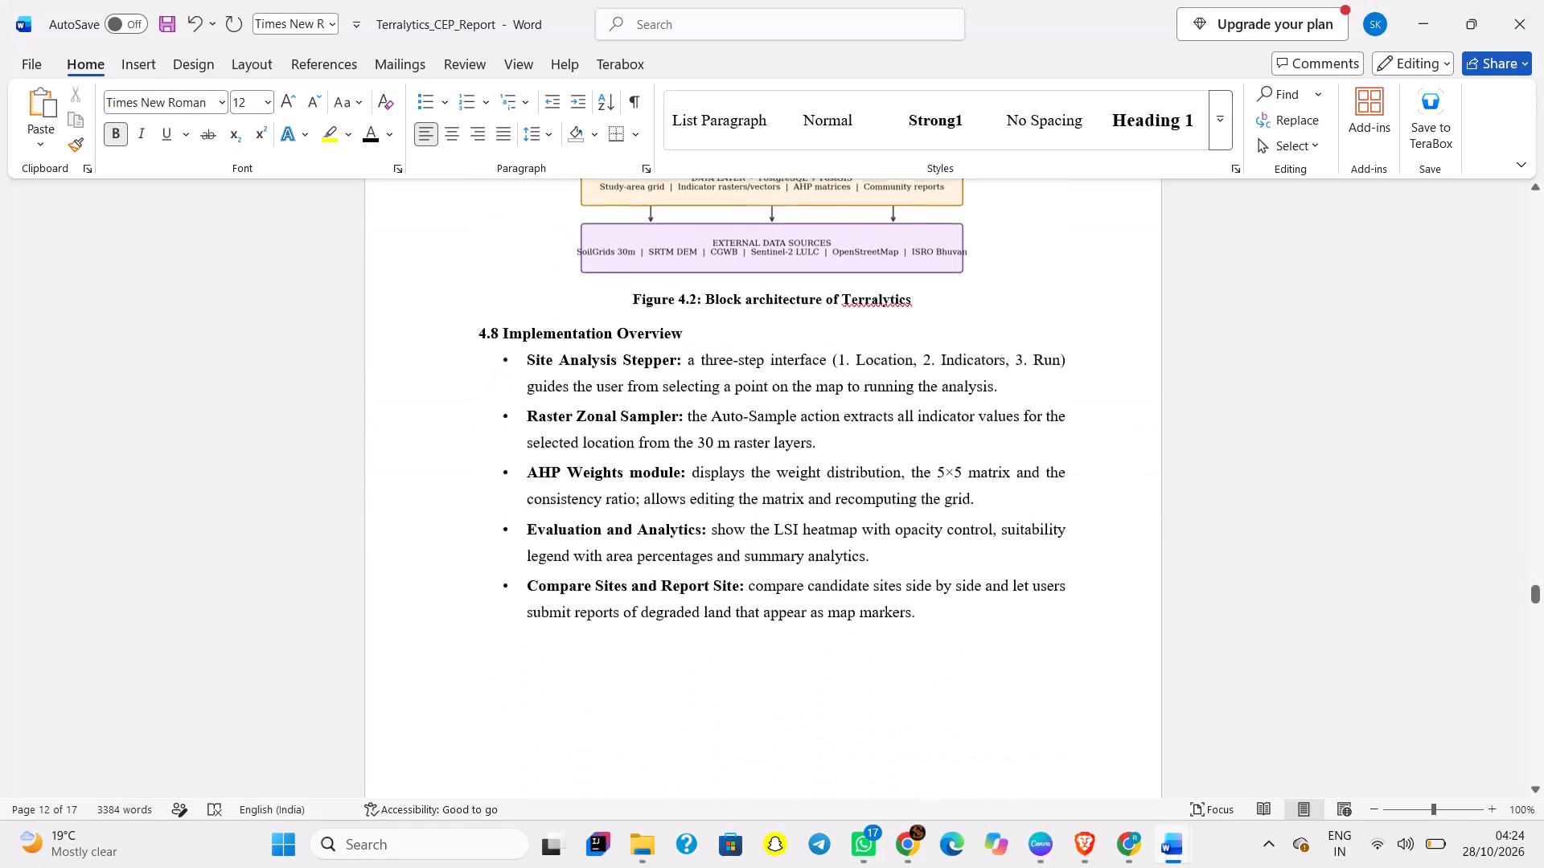
scroll(471, 207, up, 3)
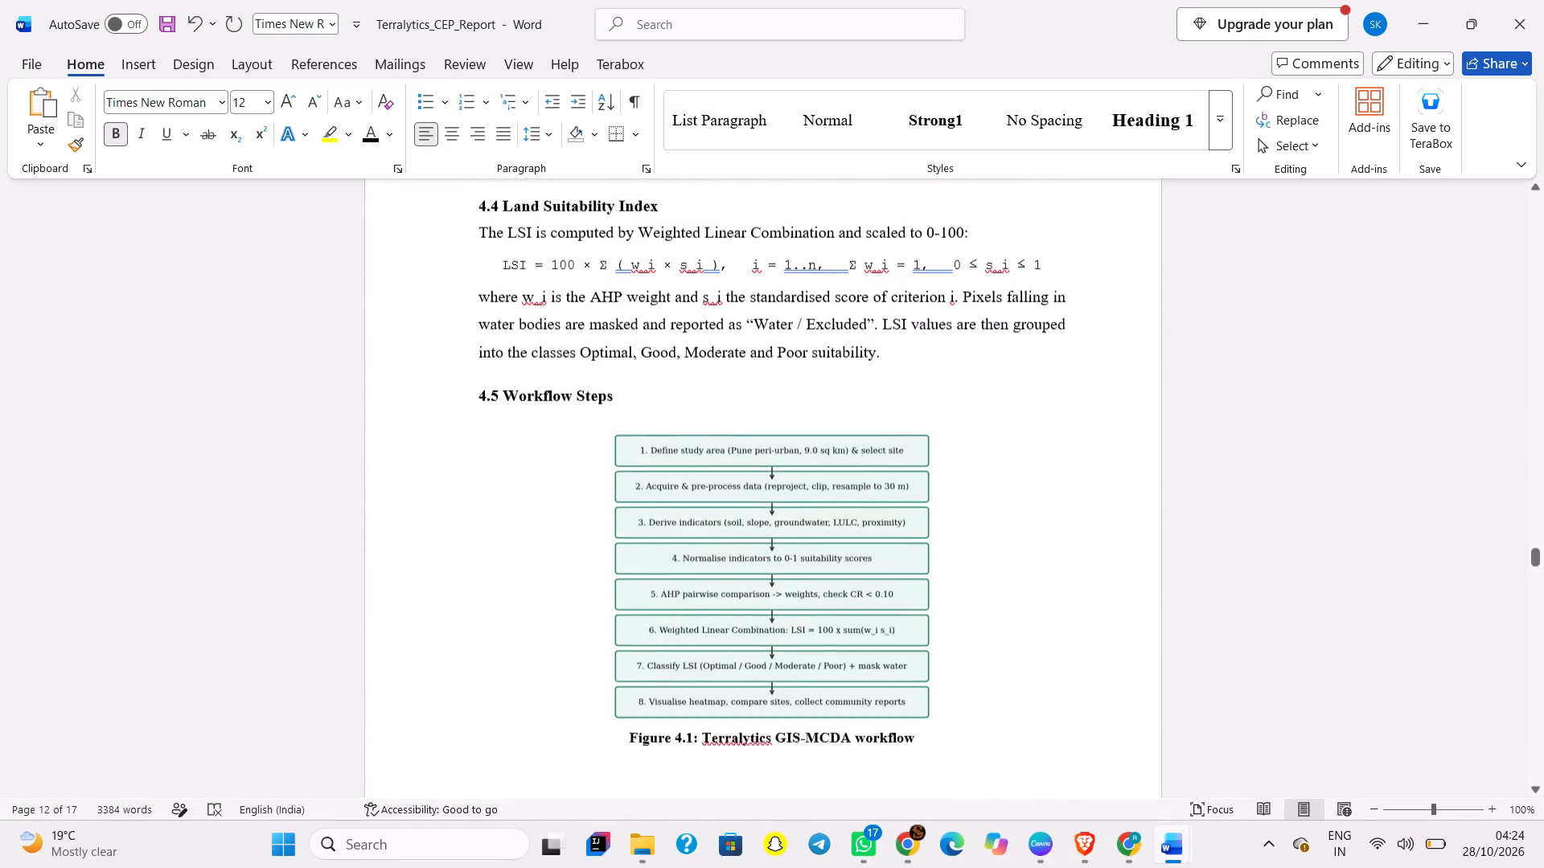
scroll(471, 207, up, 3)
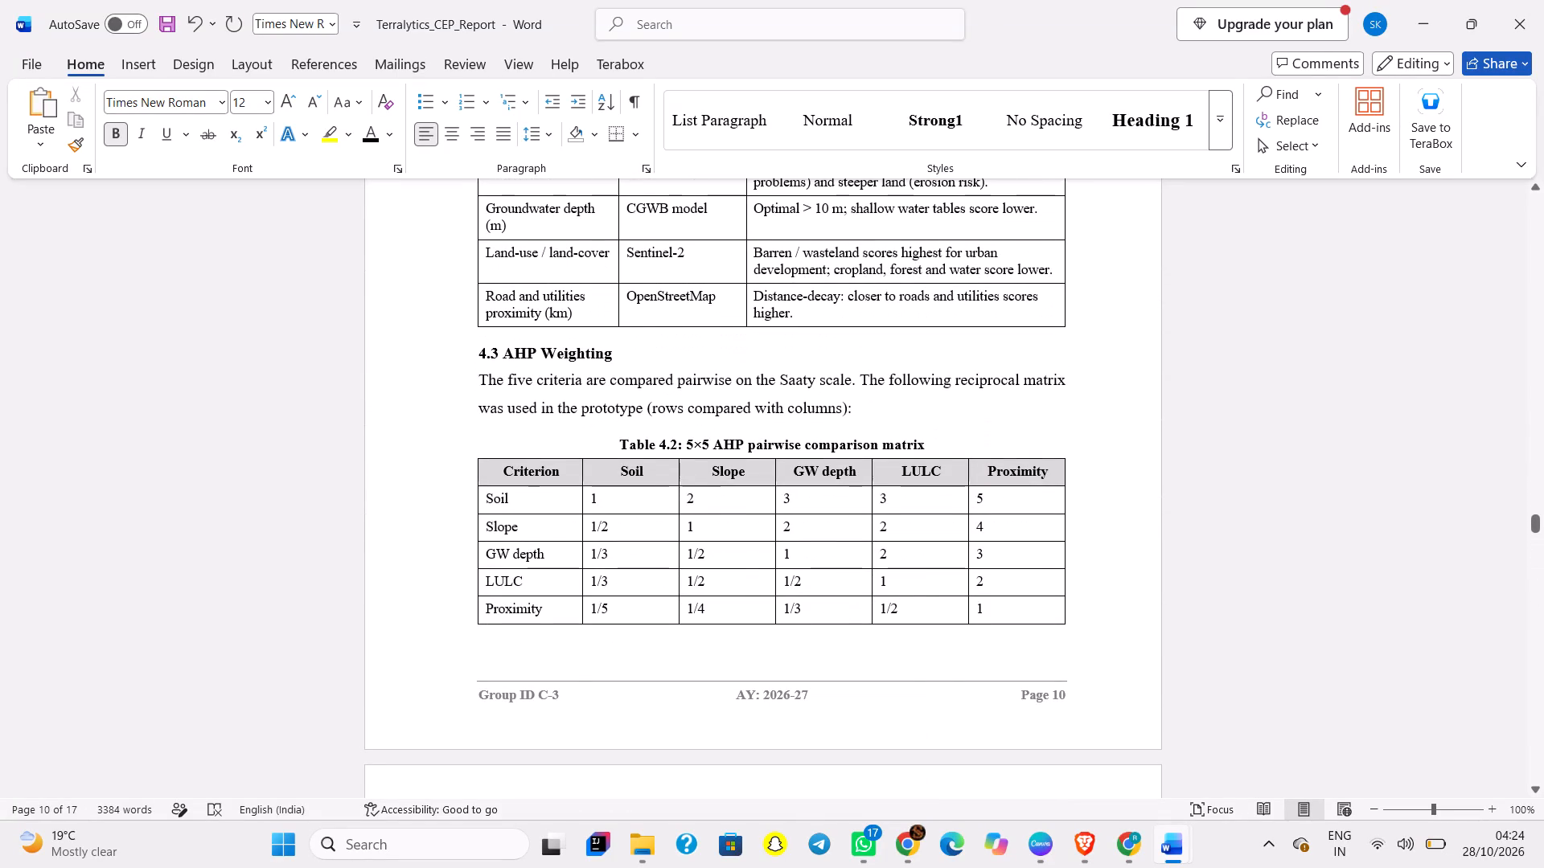
scroll(471, 207, up, 3)
scroll(471, 207, up, 20)
scroll(471, 207, up, 20)
scroll(471, 207, up, 20)
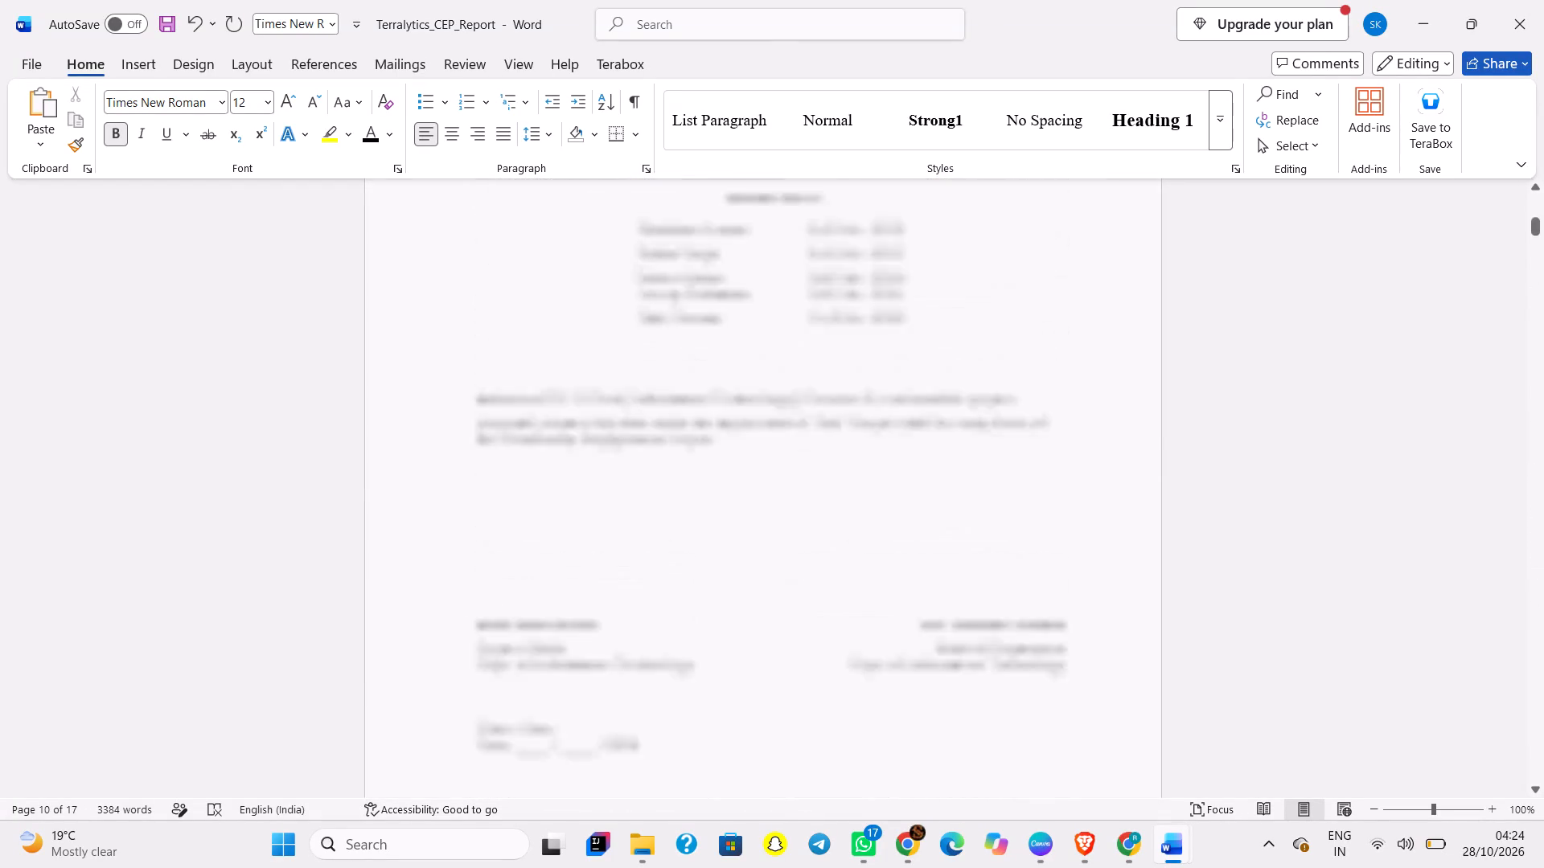
scroll(471, 207, up, 11)
scroll(471, 207, down, 9)
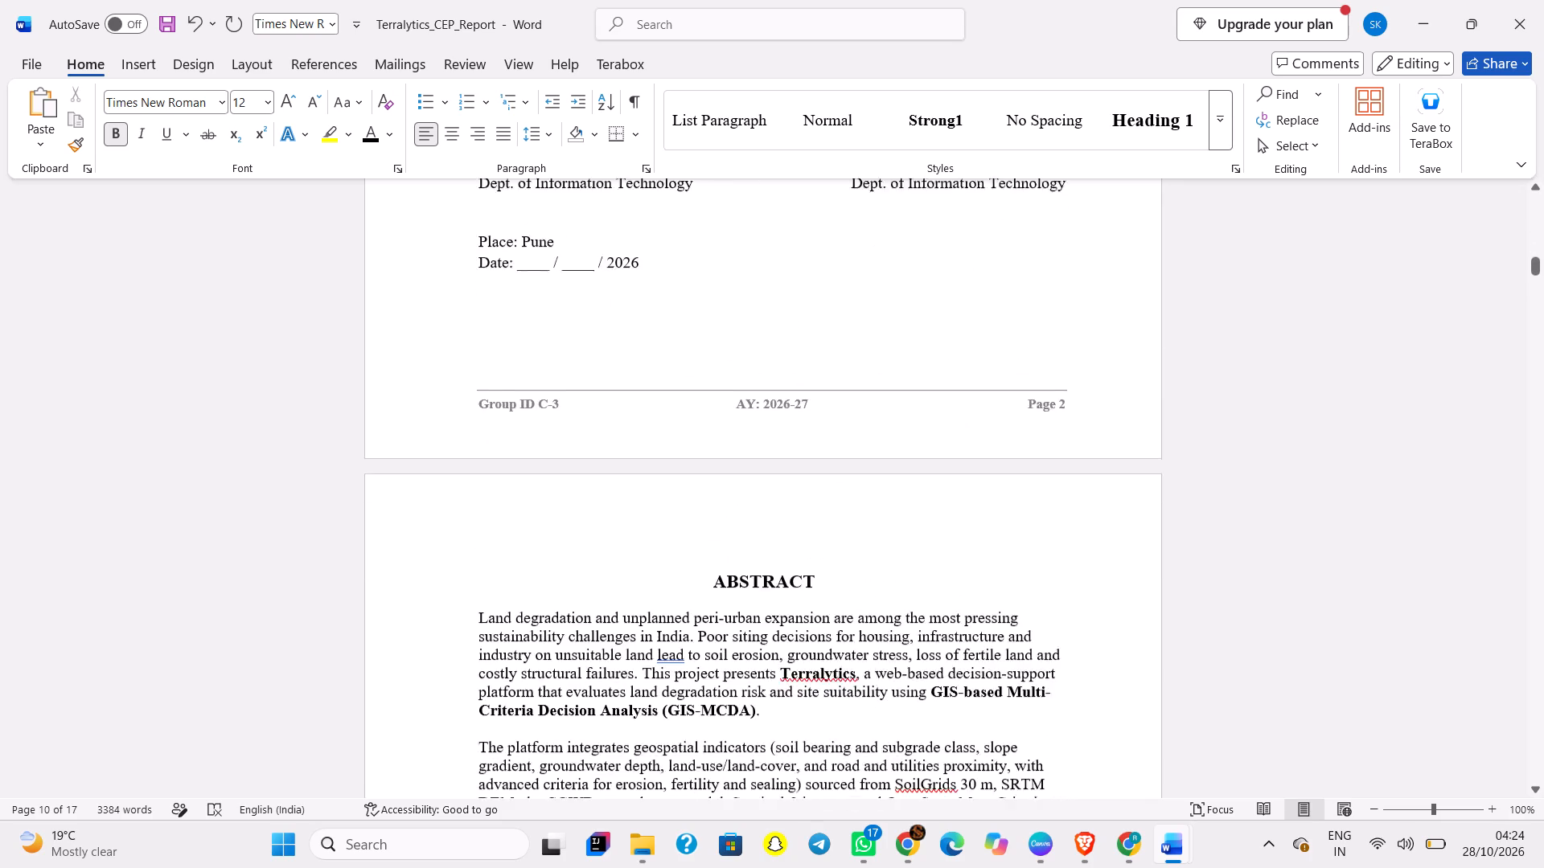
scroll(471, 207, down, 6)
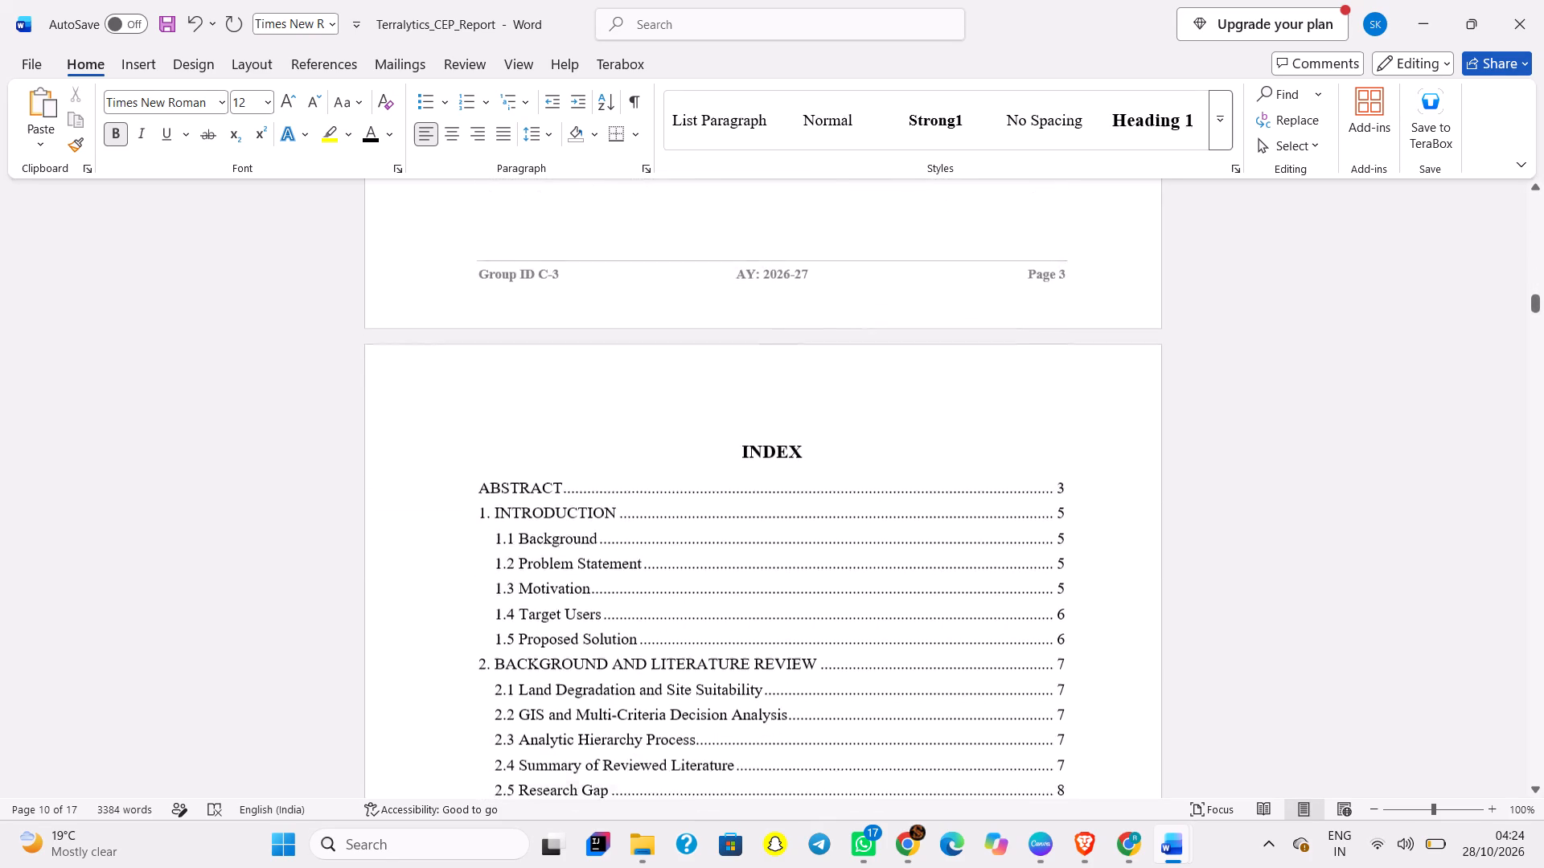
scroll(471, 207, down, 4)
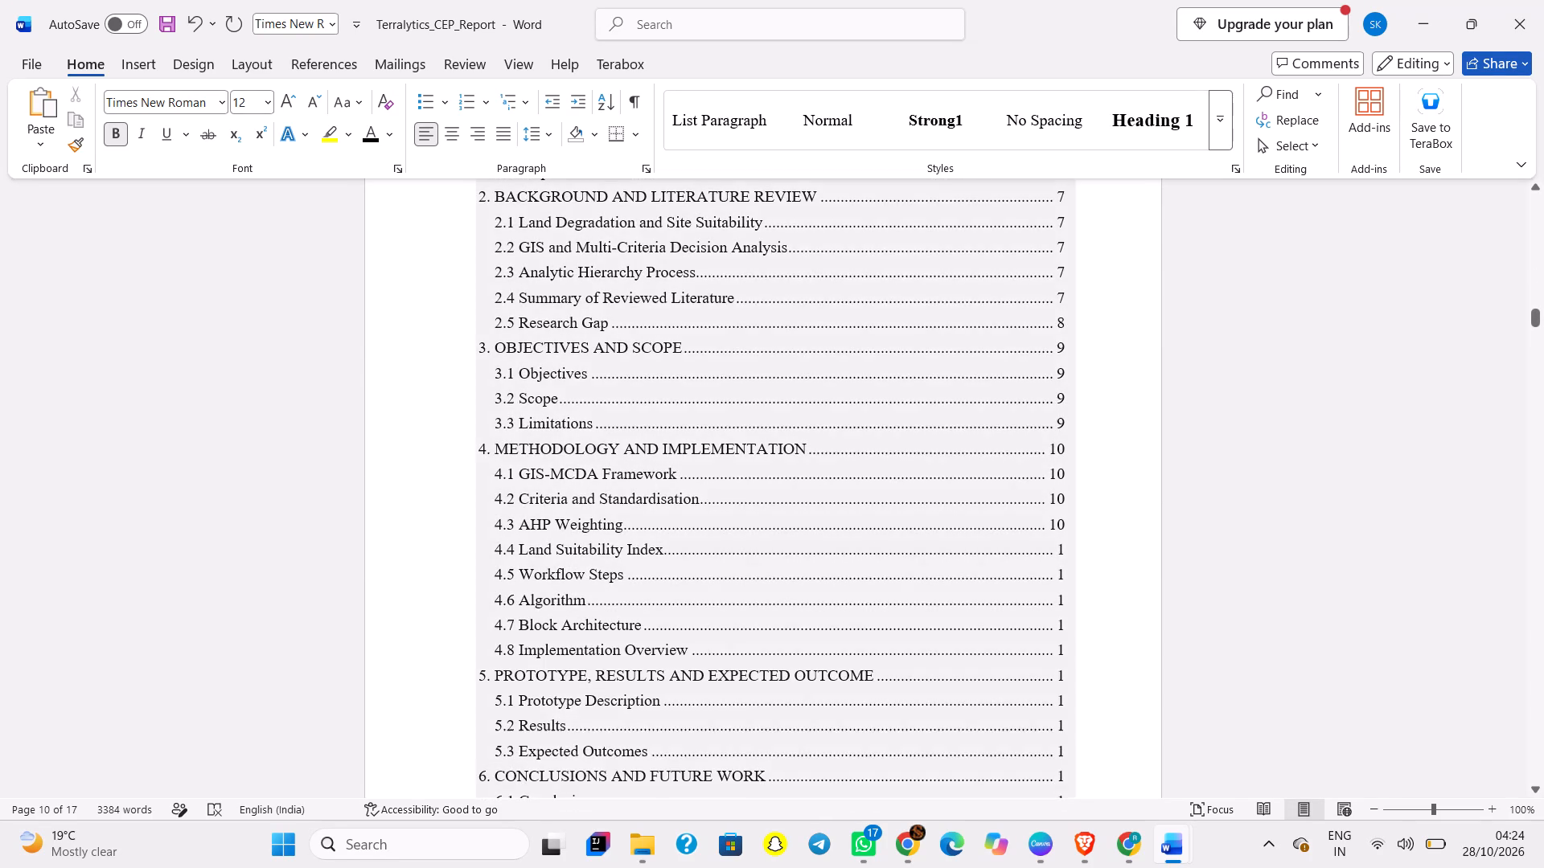
drag(1063, 550, 1055, 550)
text(11)
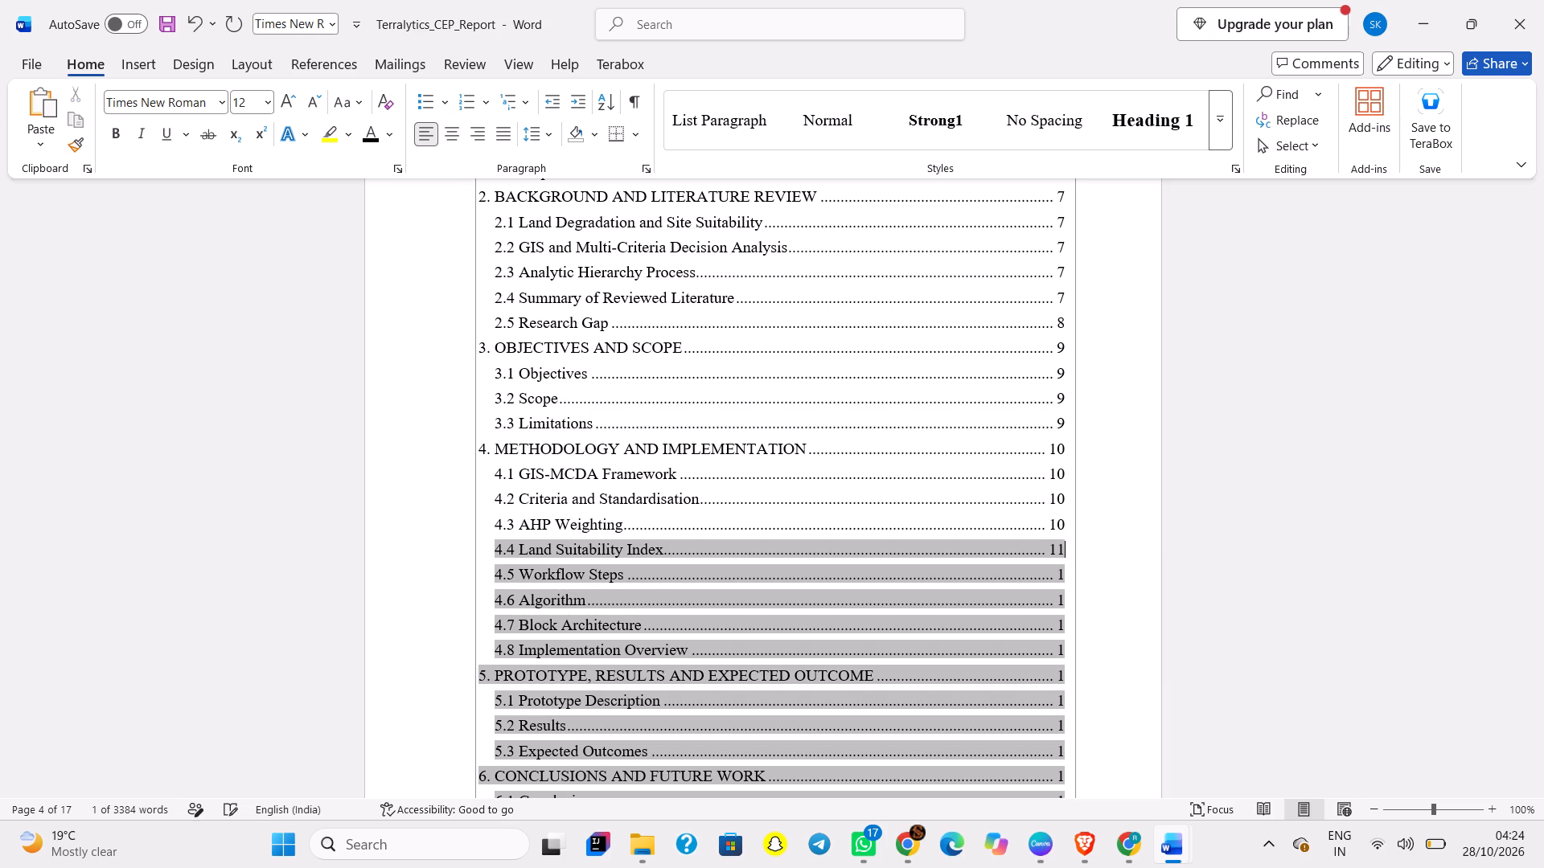
Set the index page numbers to 11 for 4.5 Workflow Steps and 12 for 4.7 Block Architecture and 4.8 Implementation Overview.
click(1062, 575)
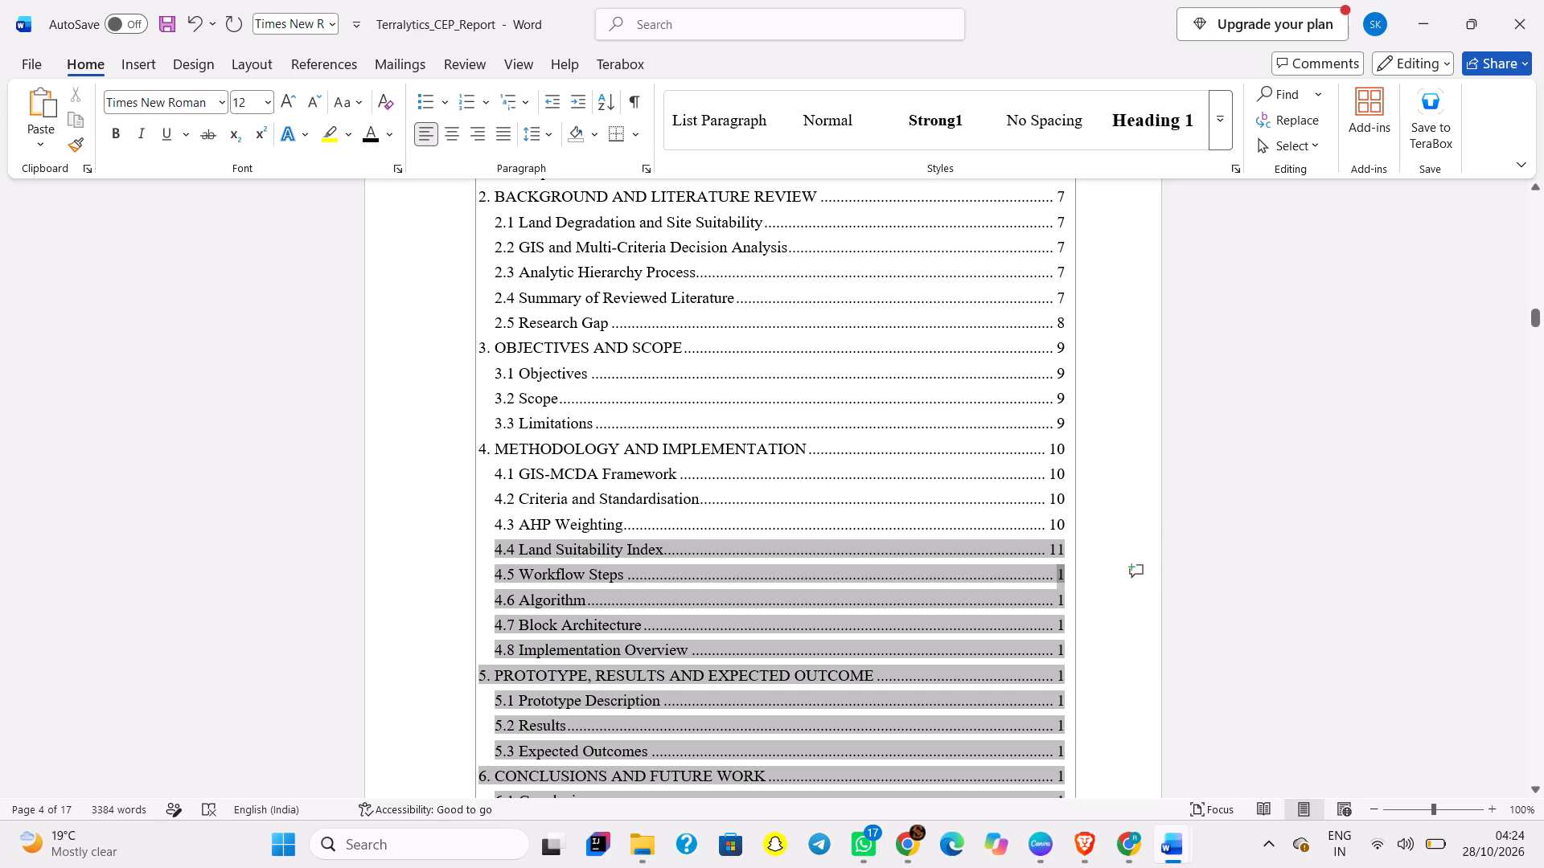
text(11)
click(1062, 626)
text(12)
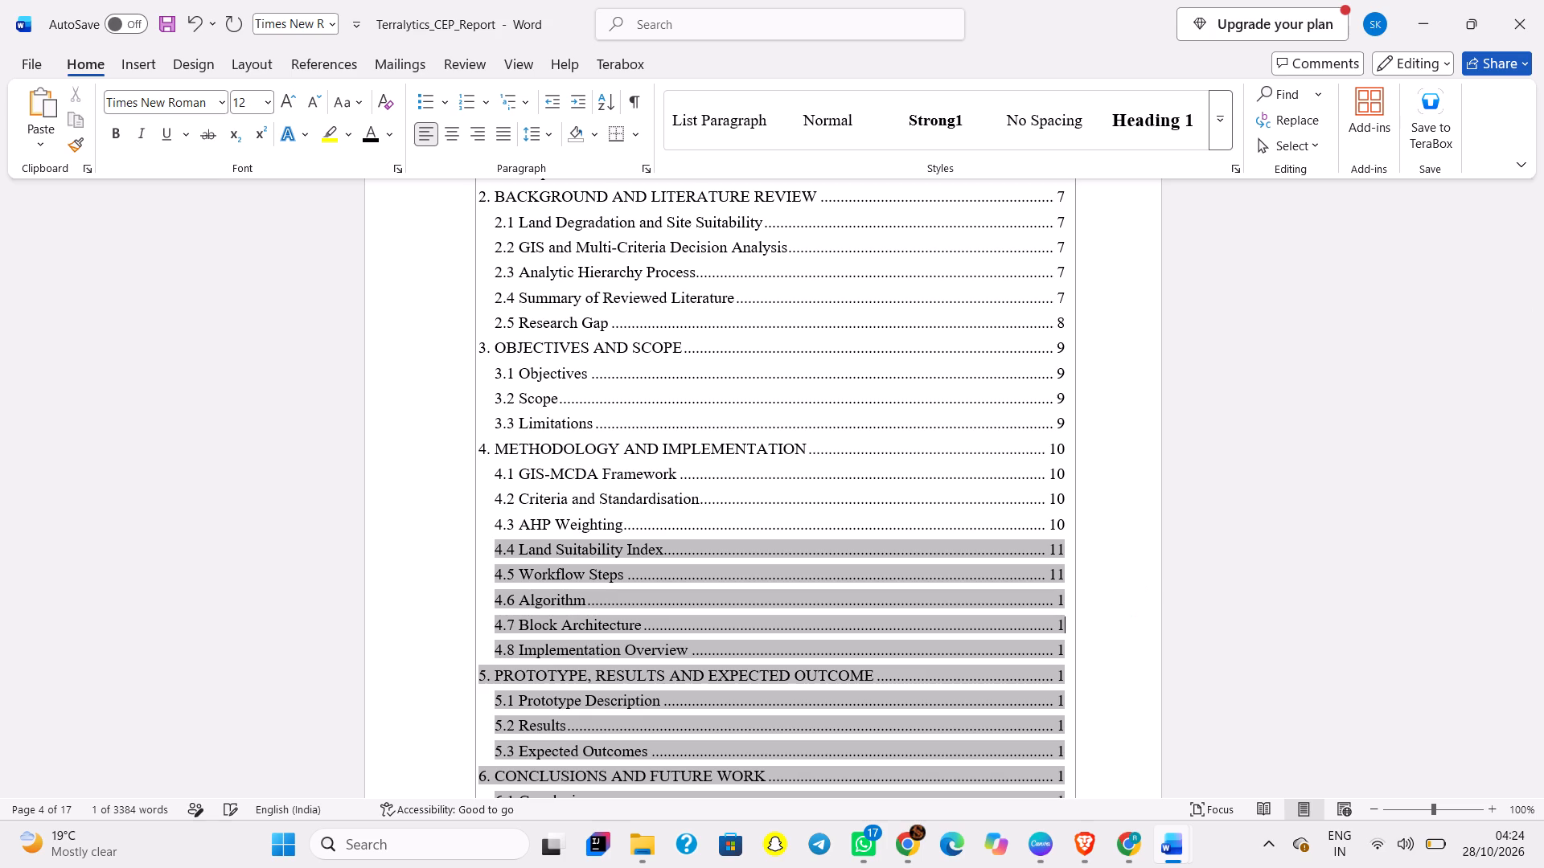
click(1060, 651)
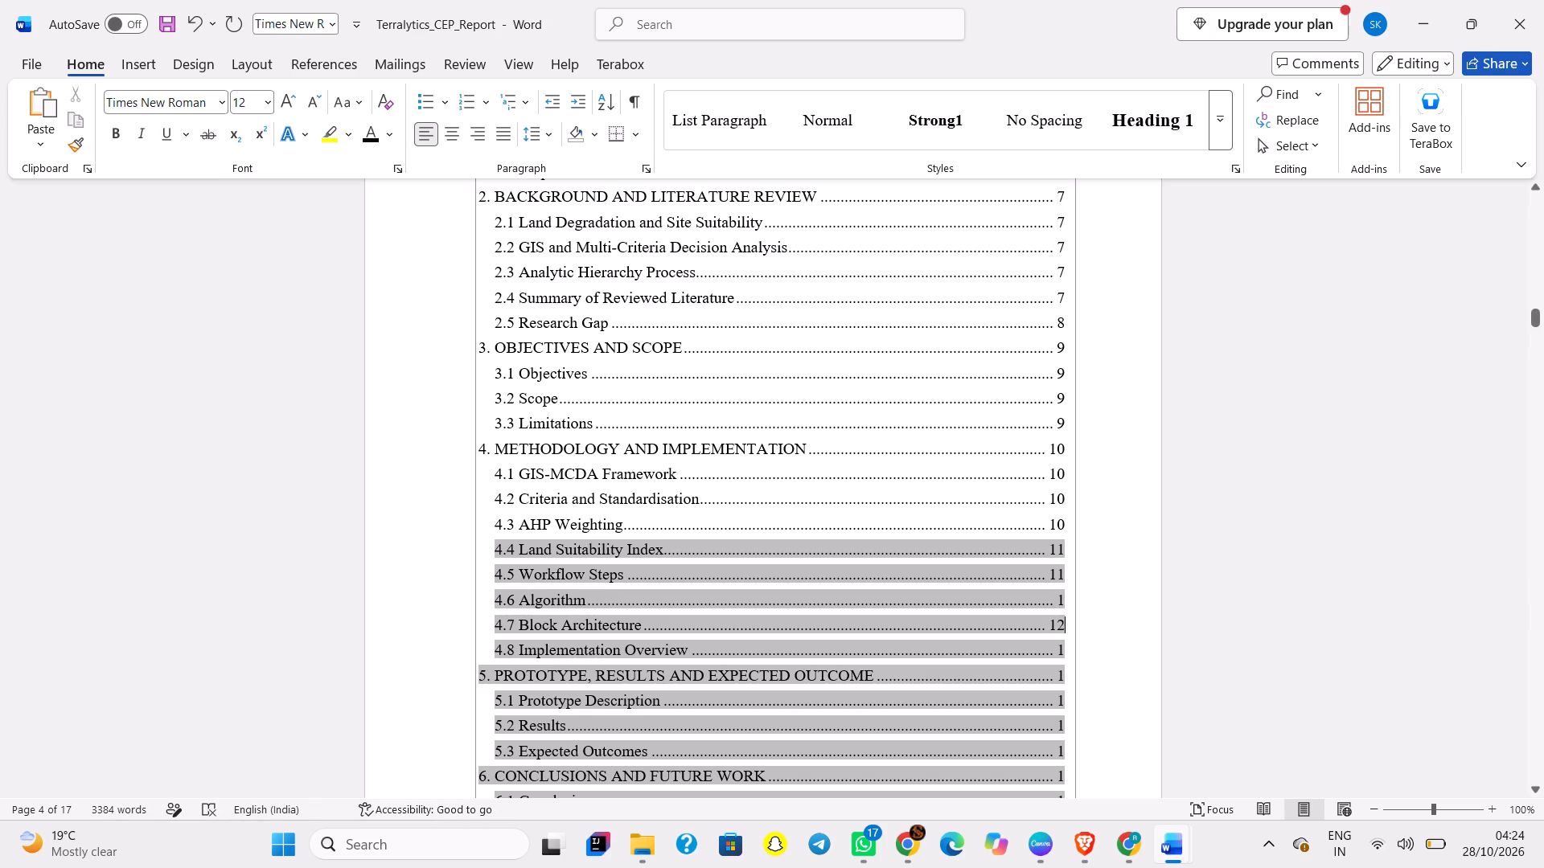
text(12)
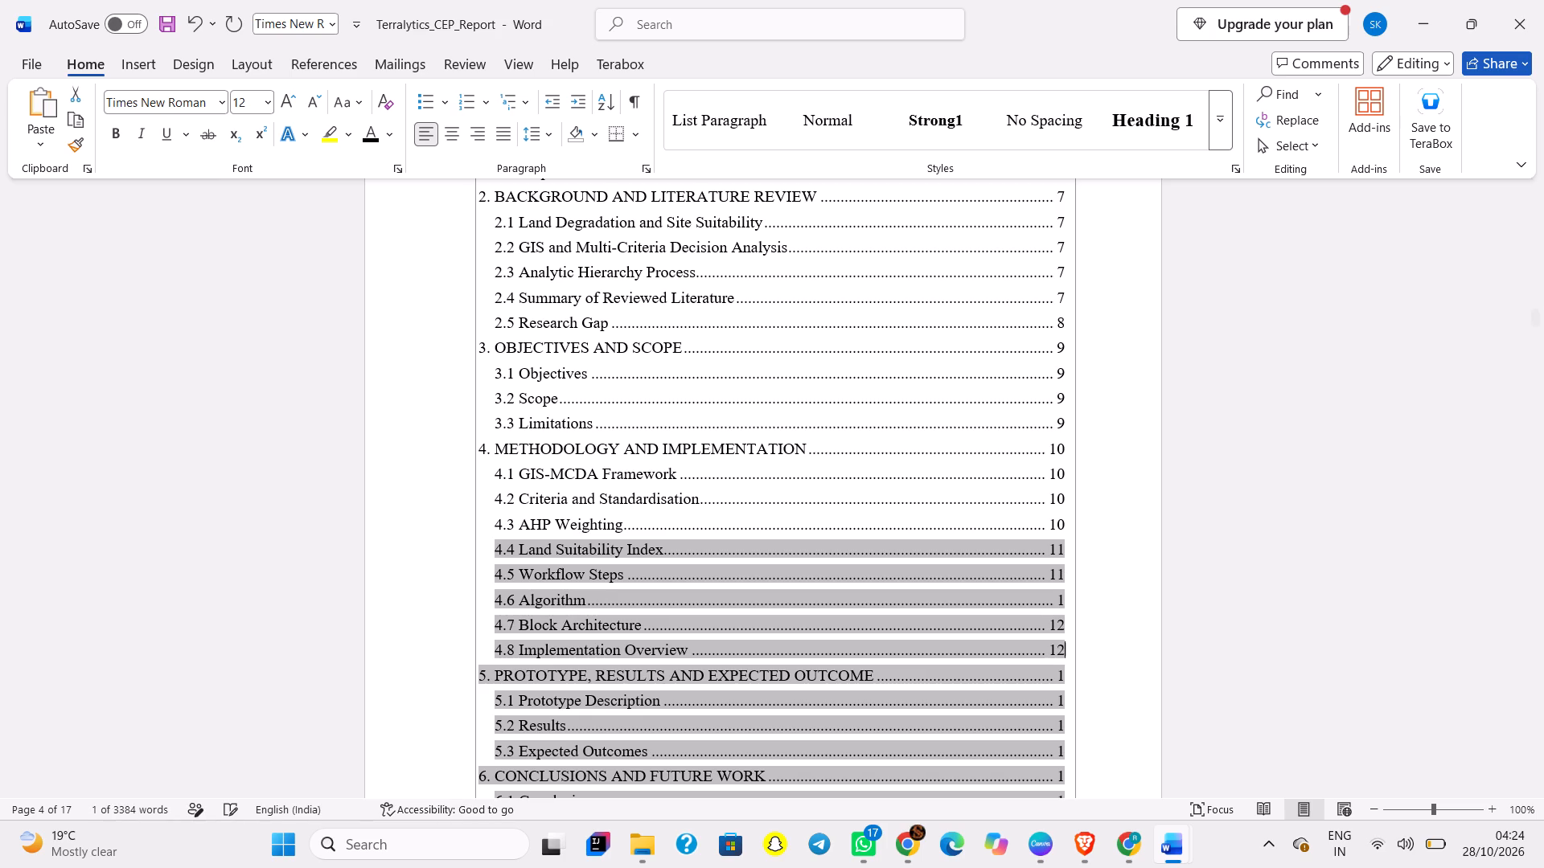
Delete the whole 4.6 Algorithm entry from the index.
click(1066, 600)
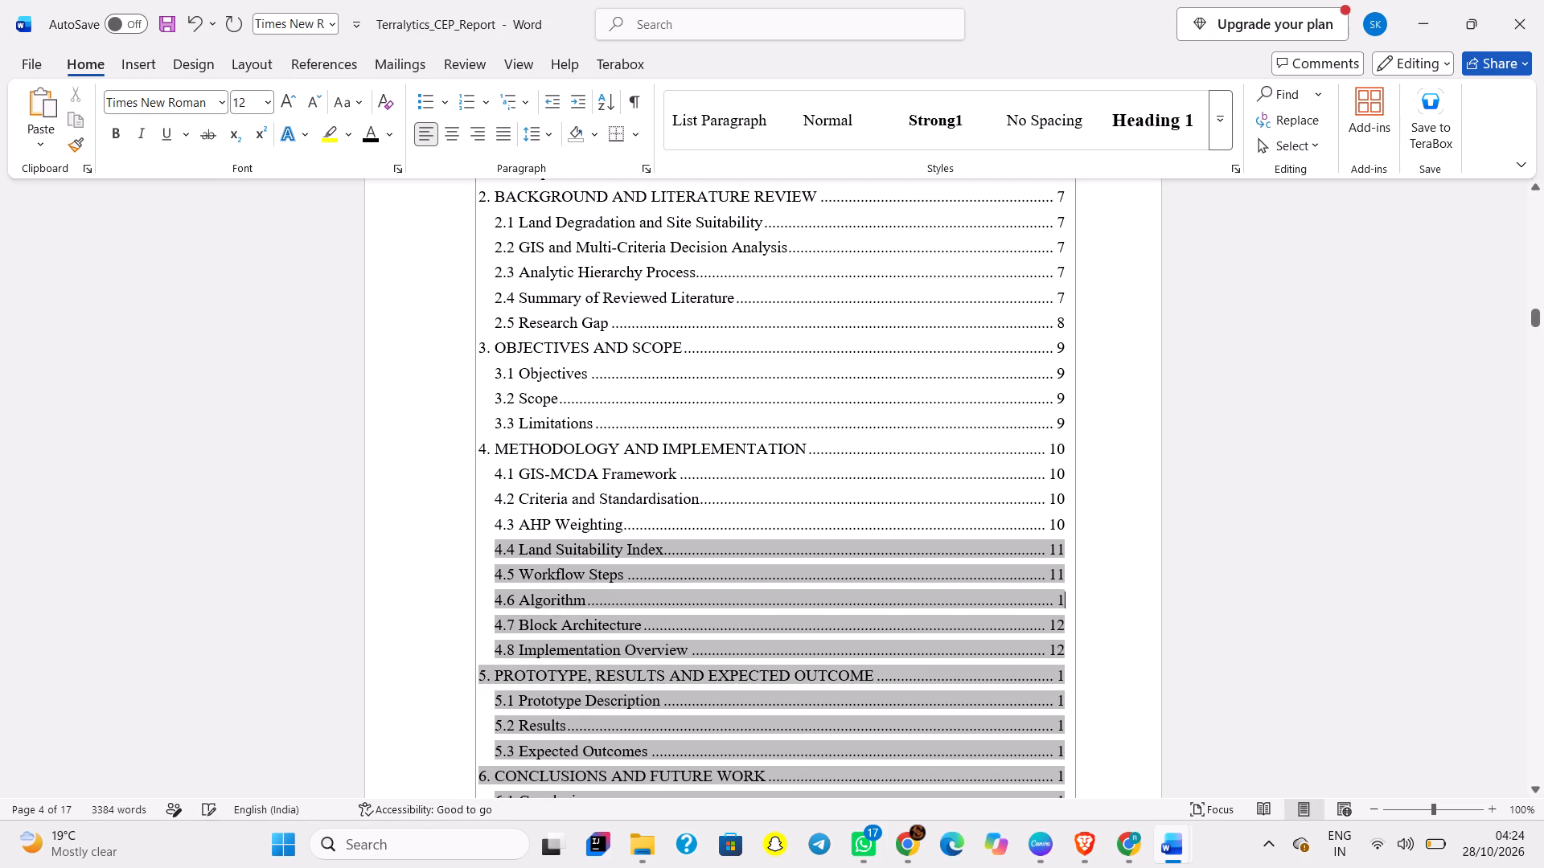
drag(1065, 600, 581, 600)
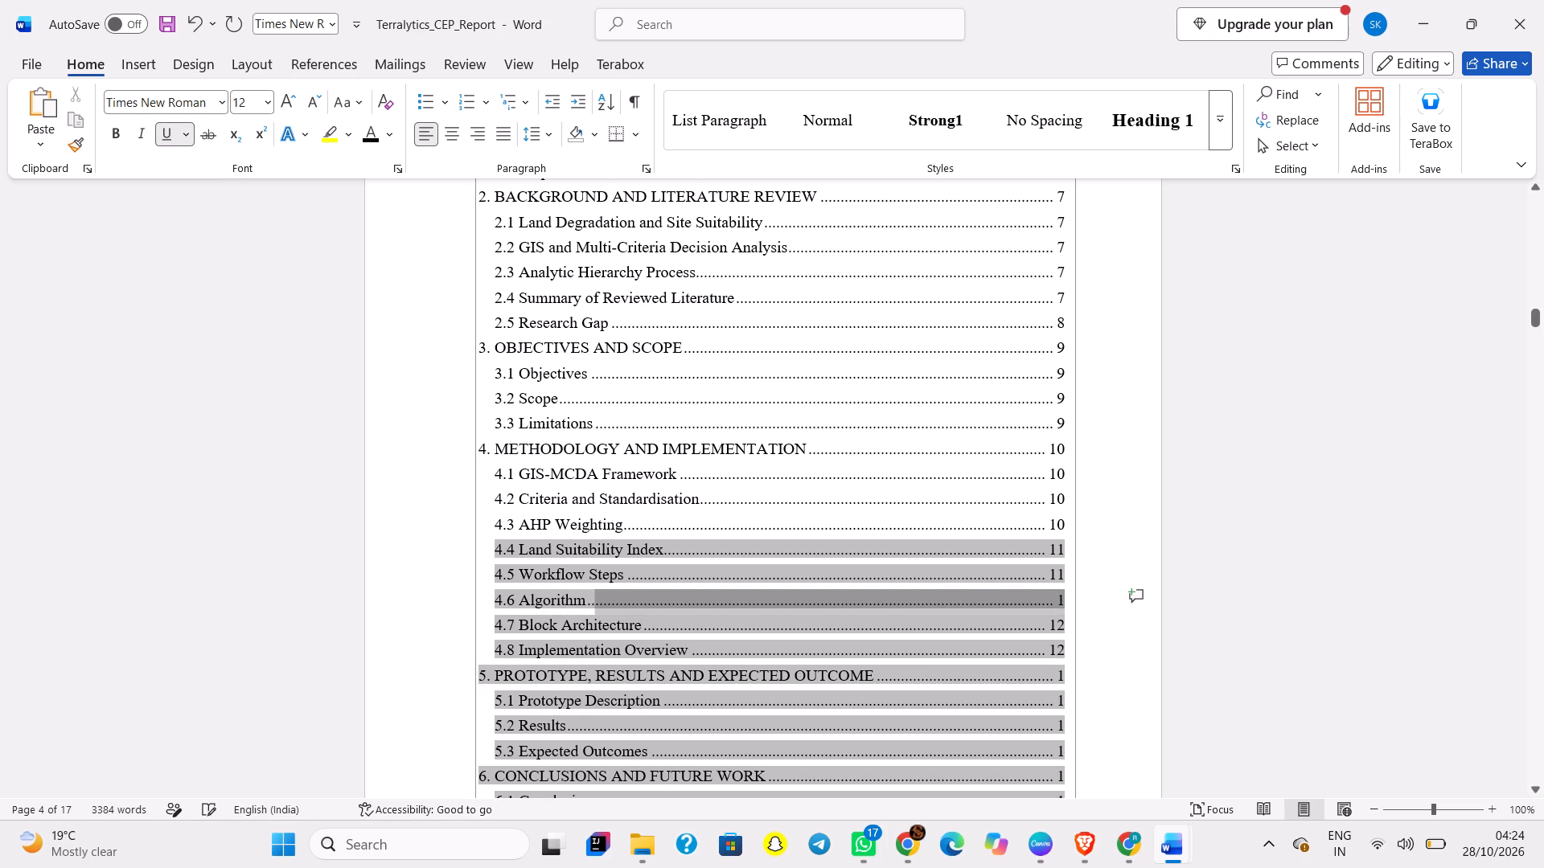
drag(581, 600, 496, 600)
key(Delete)
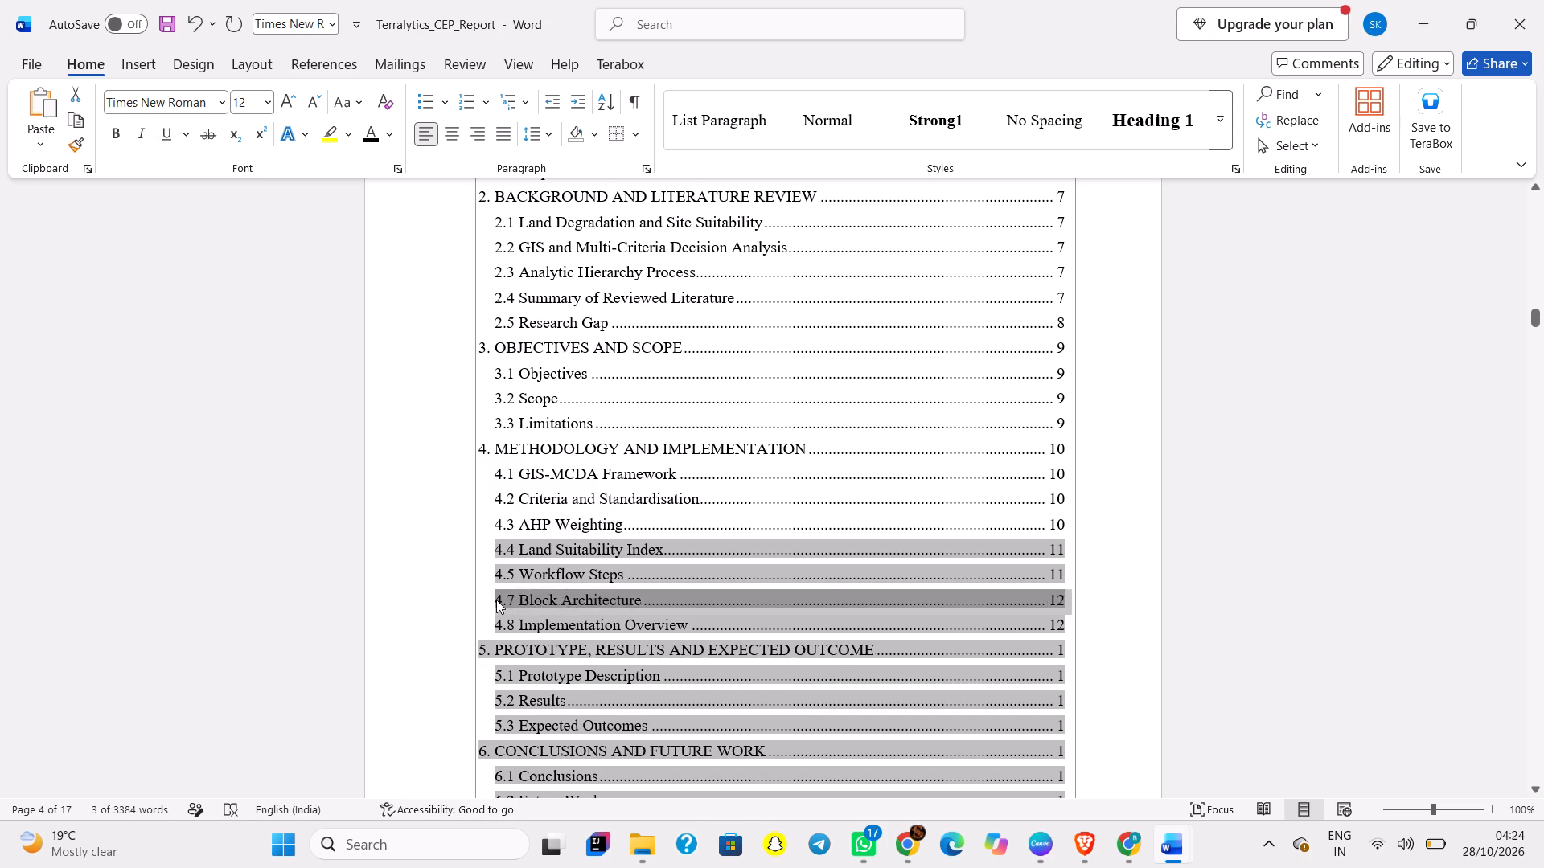
Renumber the index entries Block Architecture as 4.6 and Implementation Overview as 4.7.
click(512, 601)
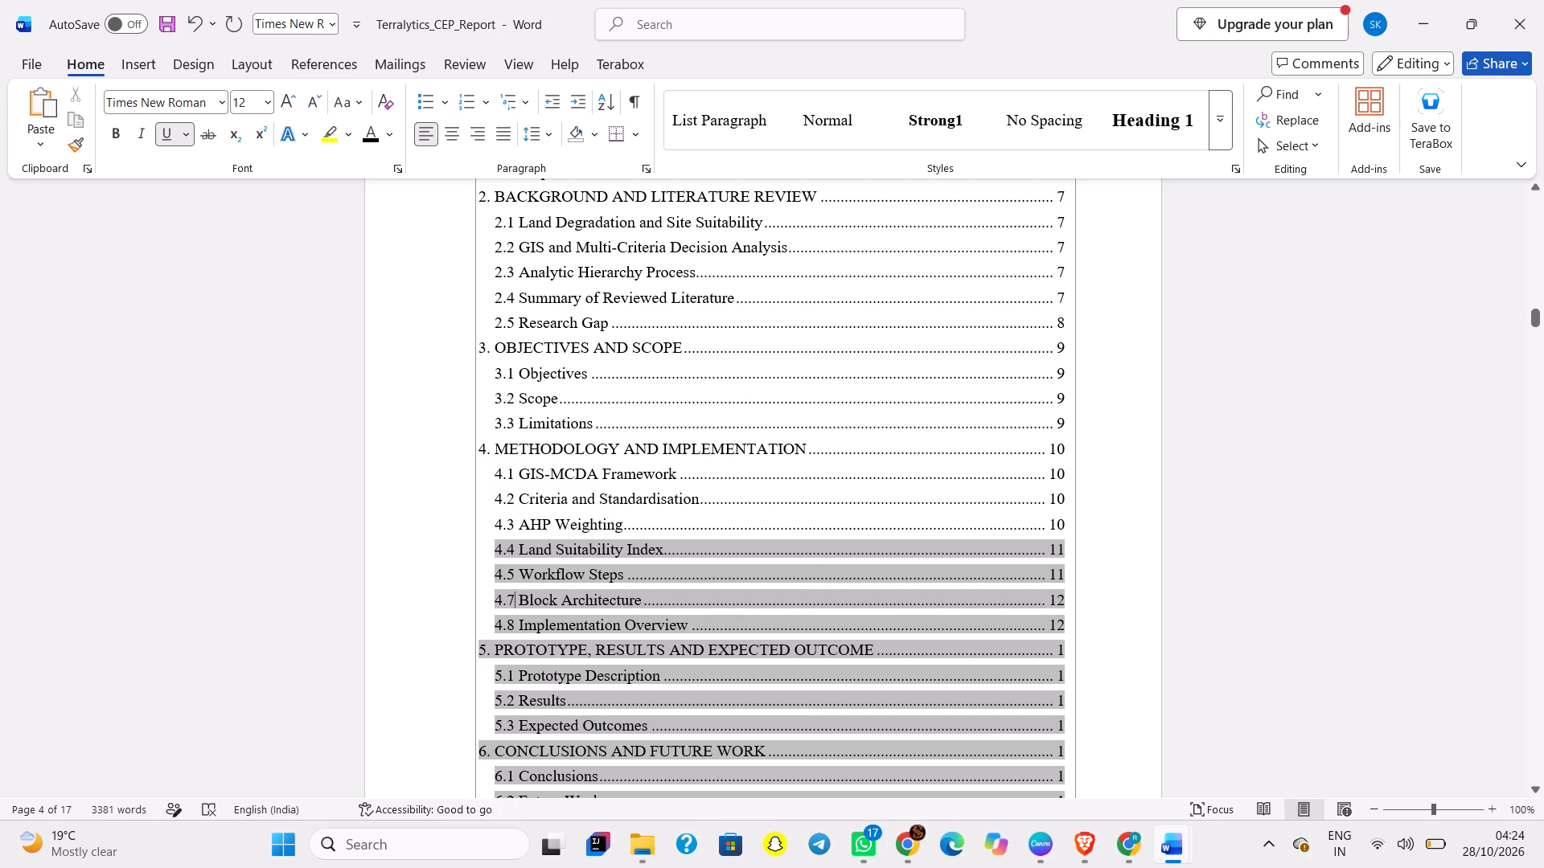
key(BackSpace)
key(6)
click(511, 623)
key(BackSpace)
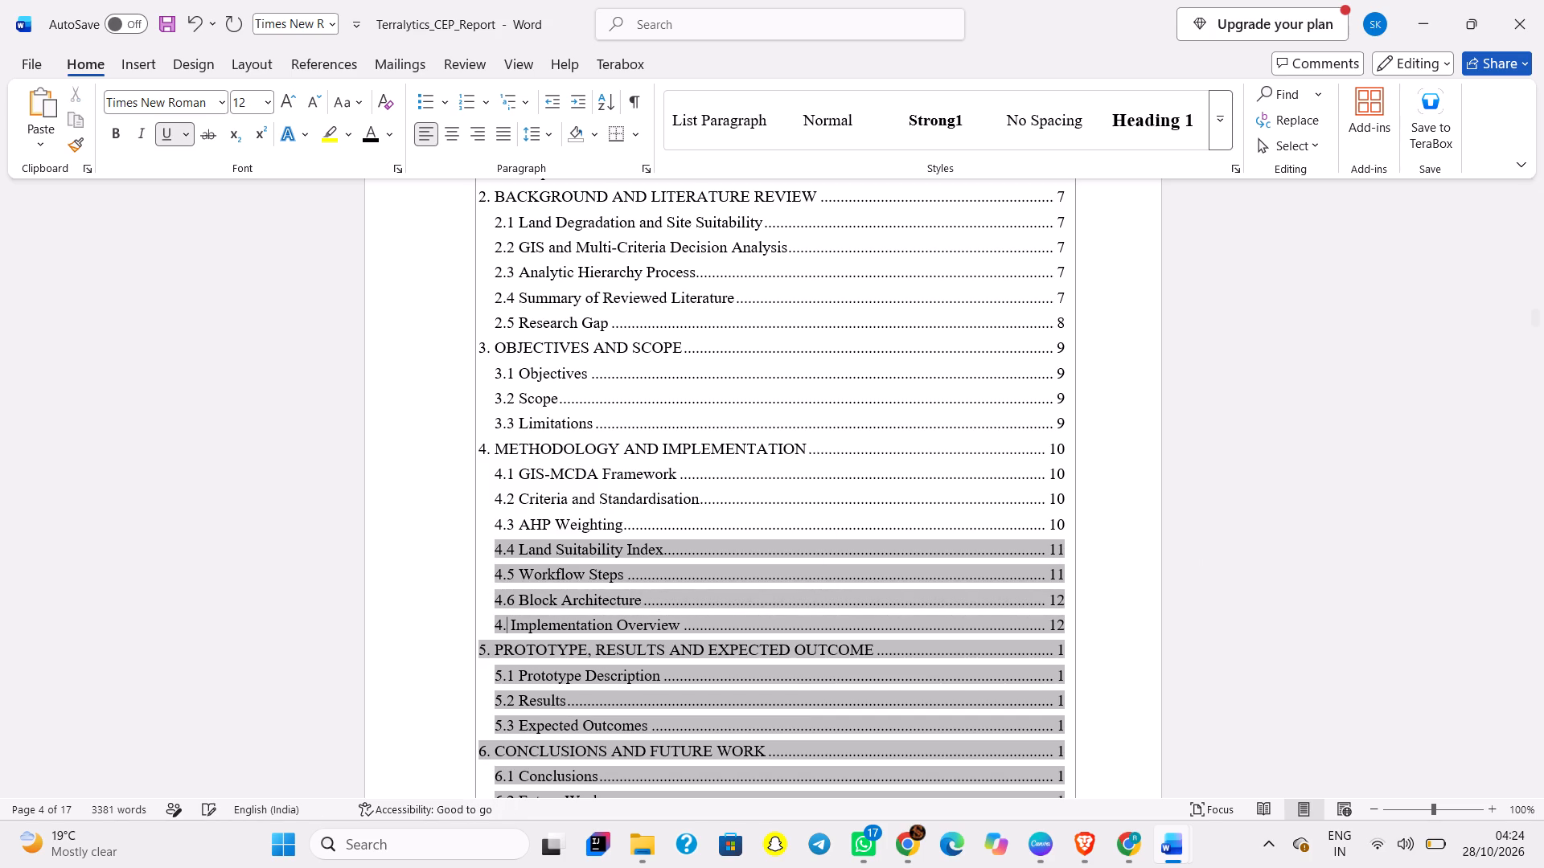
key(7)
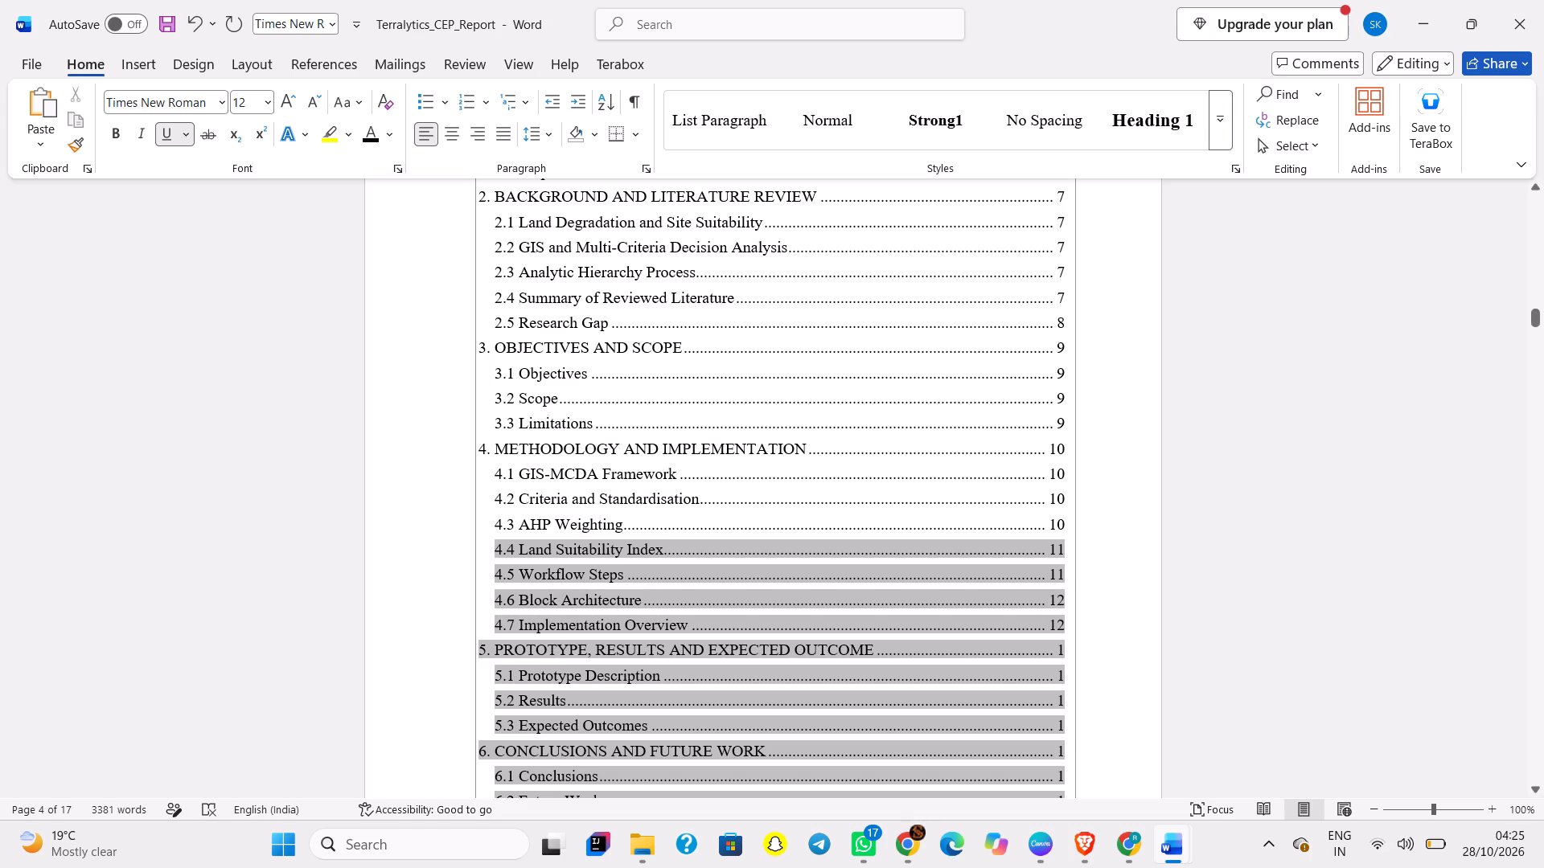
Set the index page number of chapter 5, PROTOTYPE, RESULTS AND EXPECTED OUTCOME, to 13.
drag(1062, 650, 1053, 650)
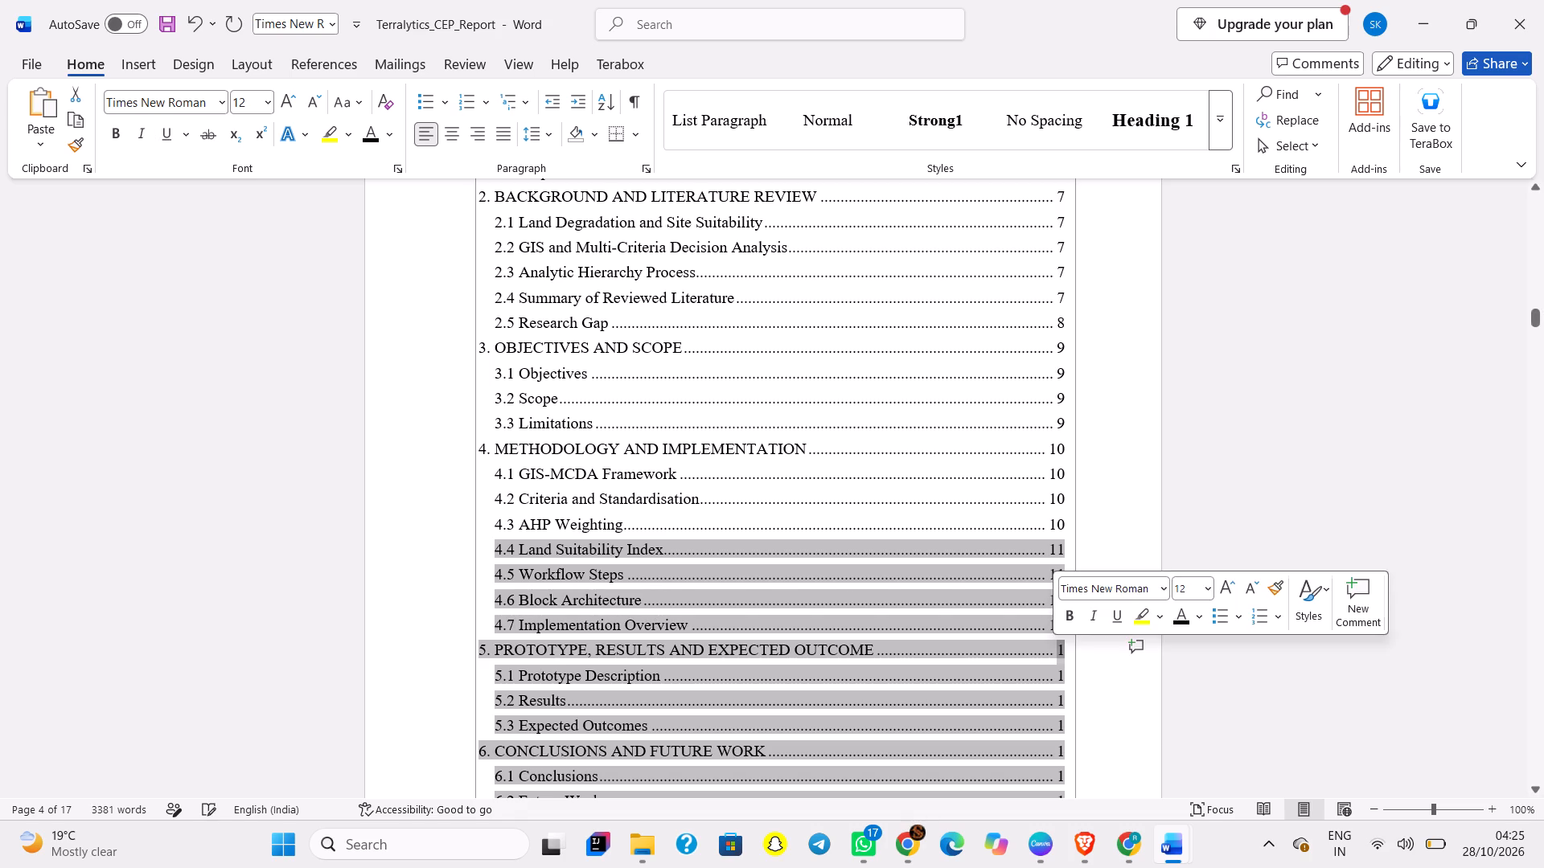
text(13)
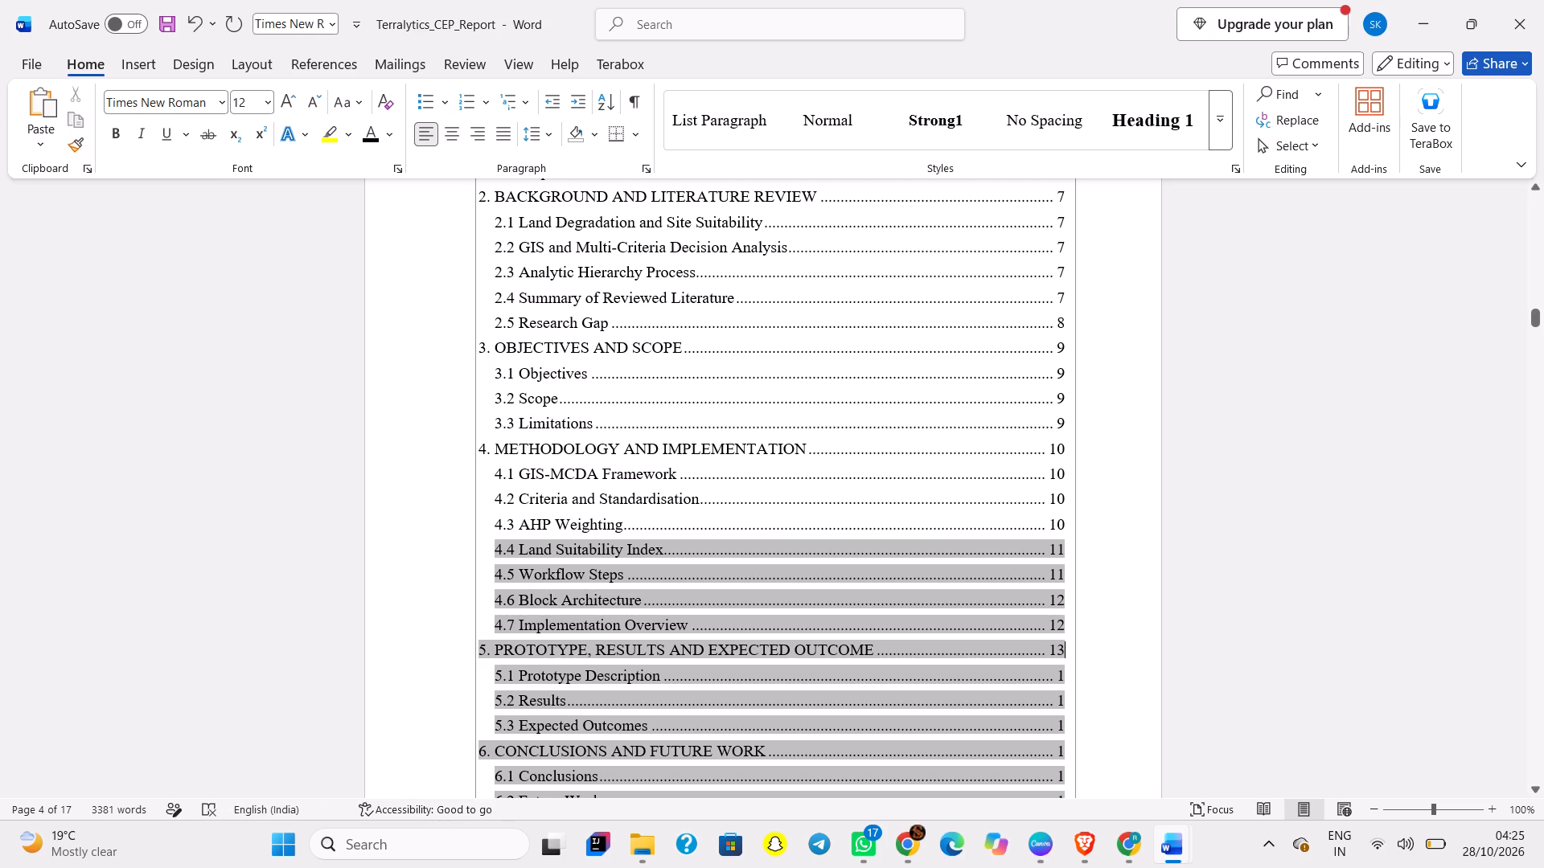
In the report body, renumber the Block Architecture heading as 4.6 and the Implementation Overview heading as 4.7.
scroll(1061, 693, down, 14)
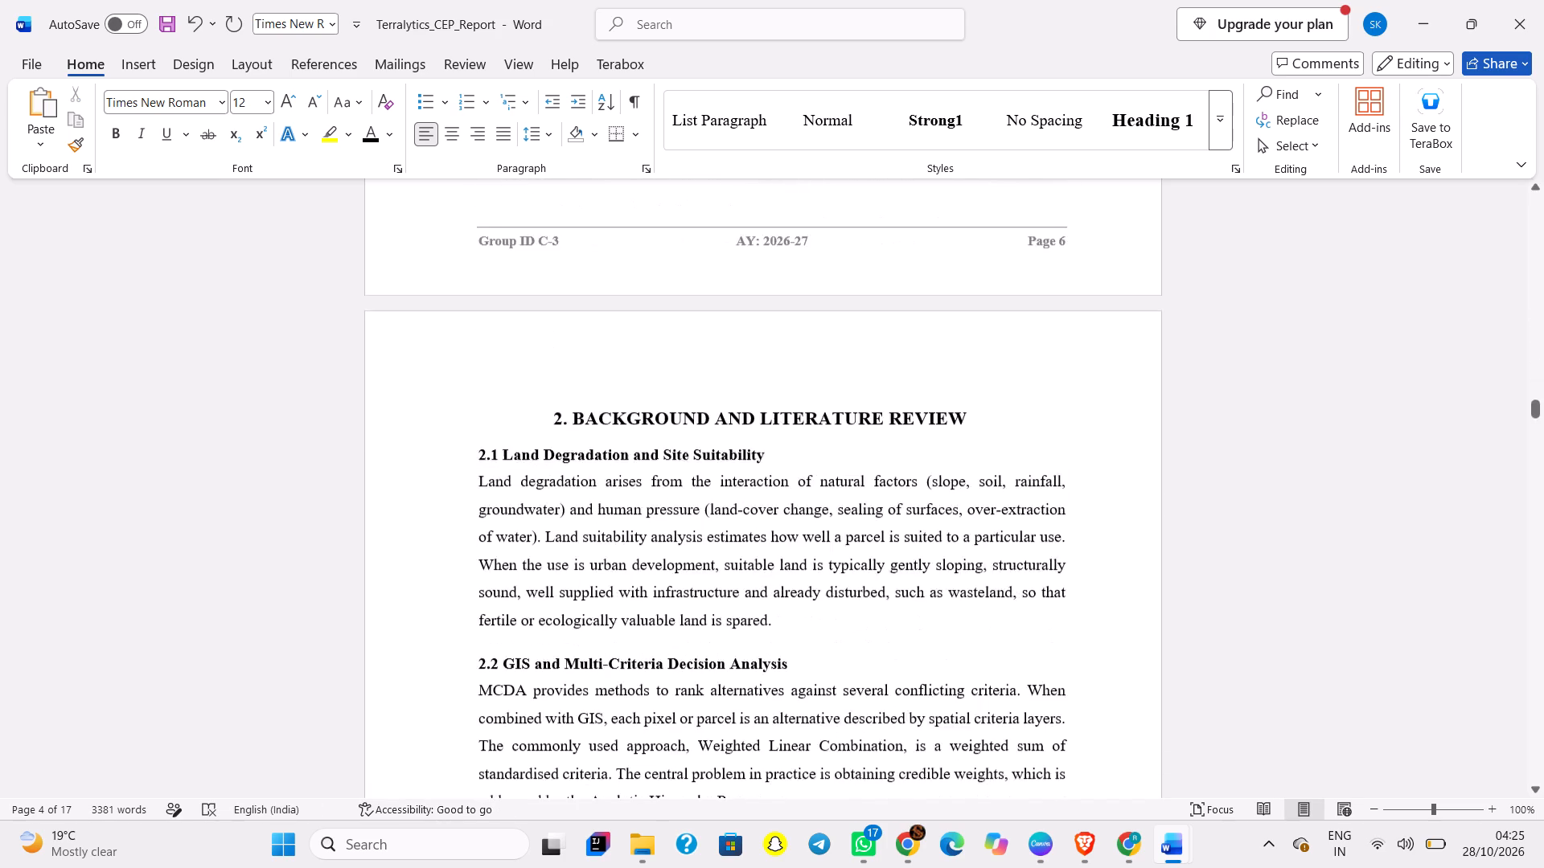
scroll(1061, 693, down, 13)
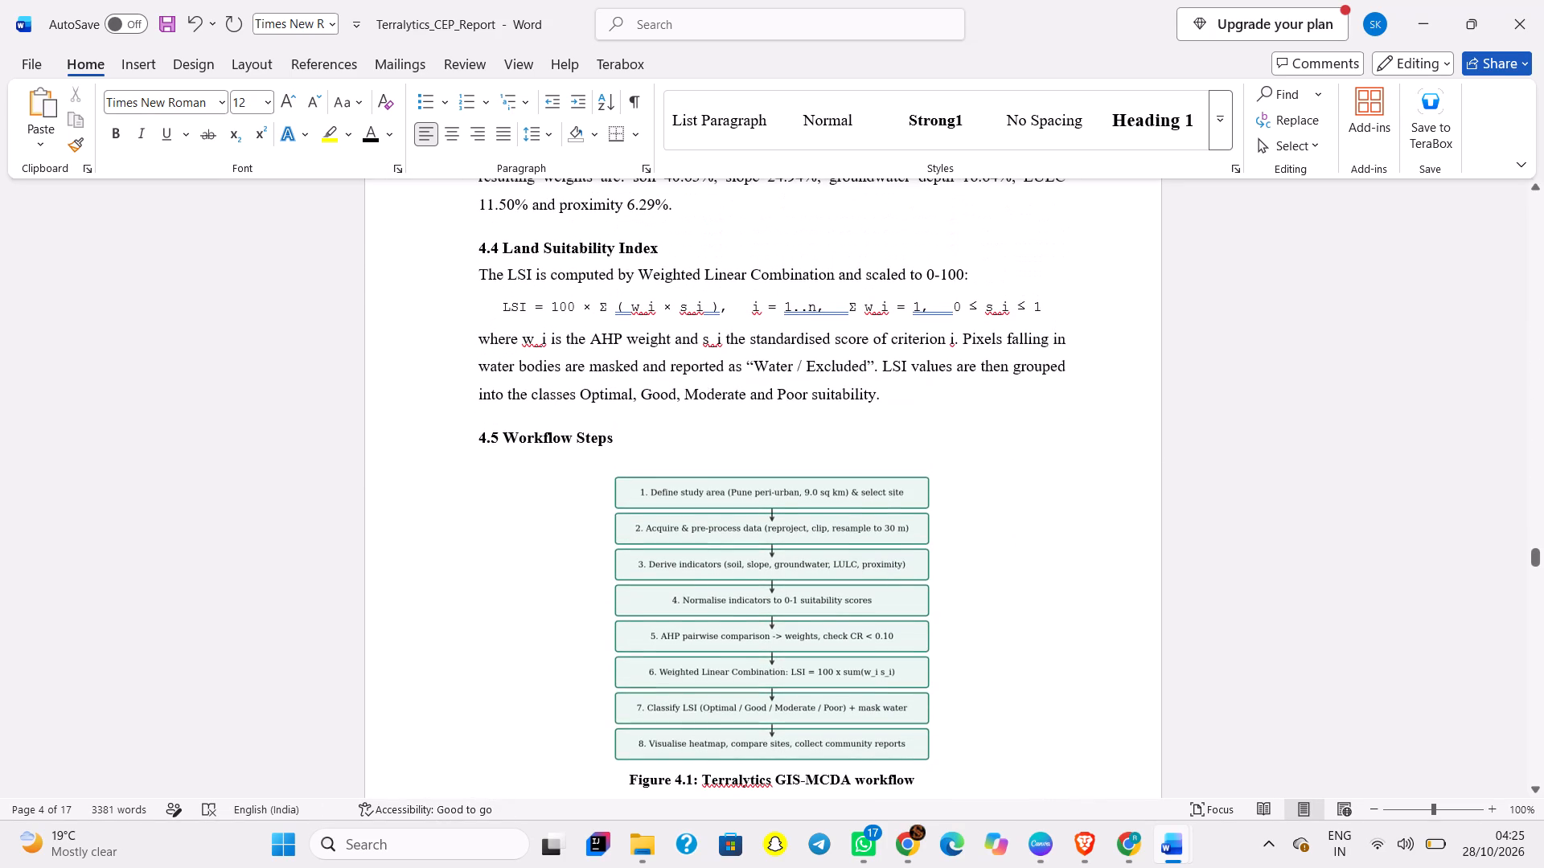
scroll(647, 592, down, 5)
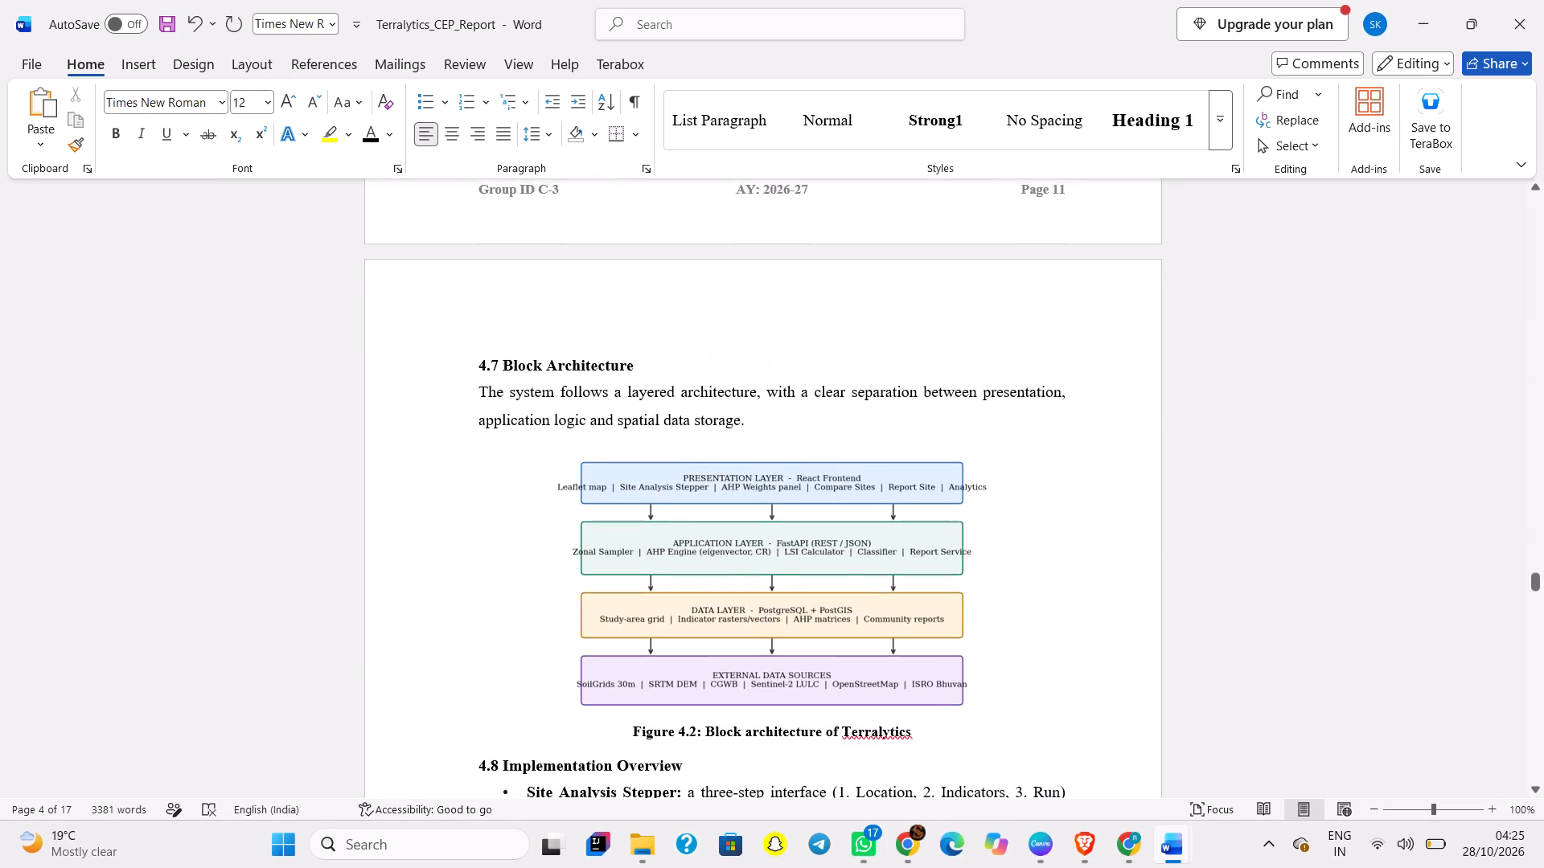
click(497, 351)
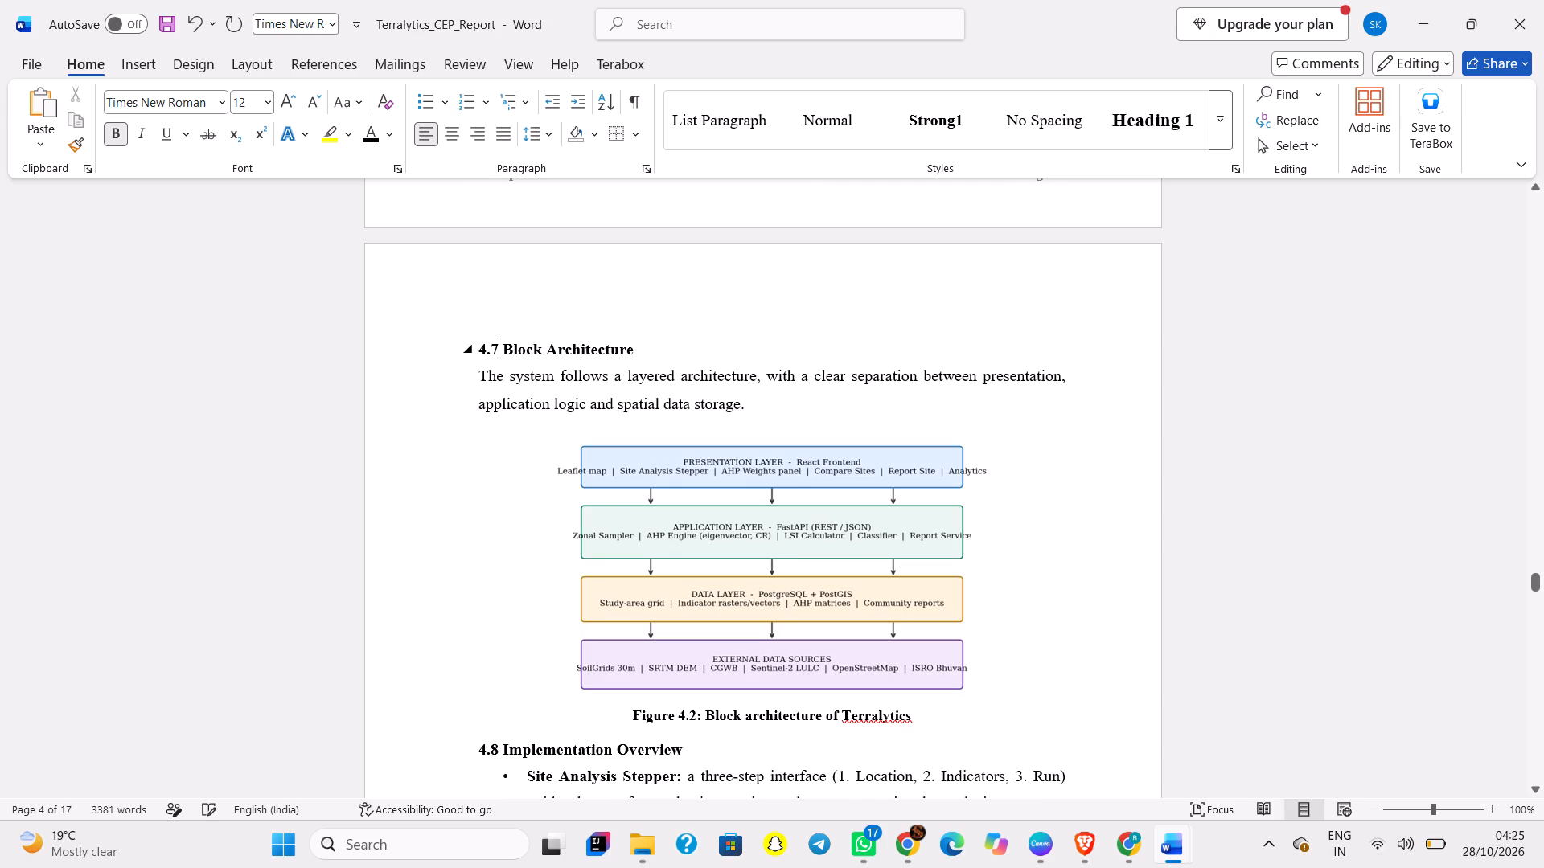
key(BackSpace)
key(6)
scroll(497, 351, down, 1)
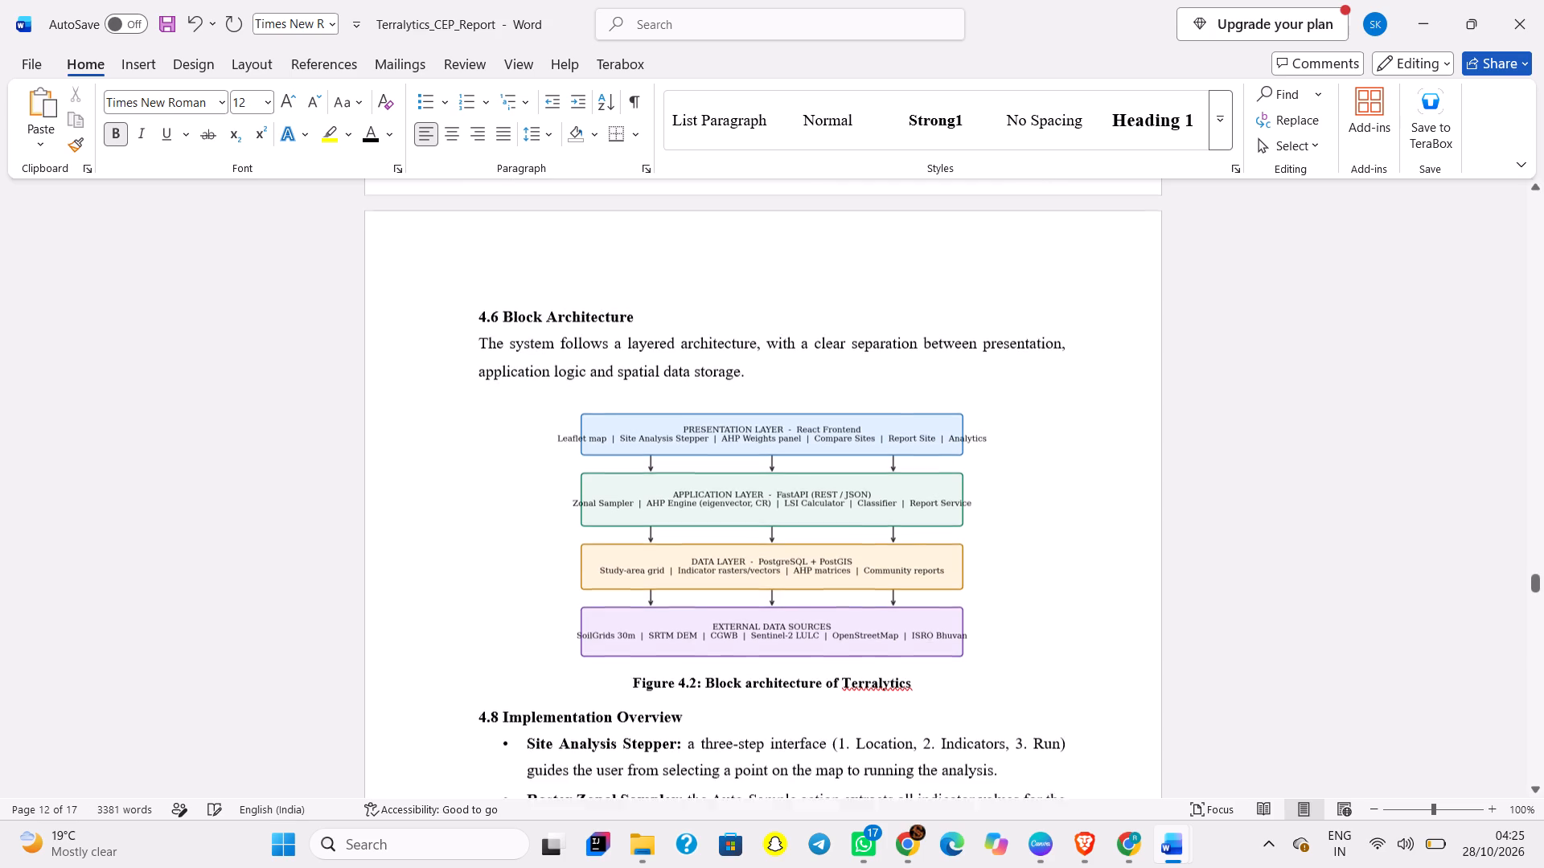
scroll(497, 351, down, 1)
click(497, 660)
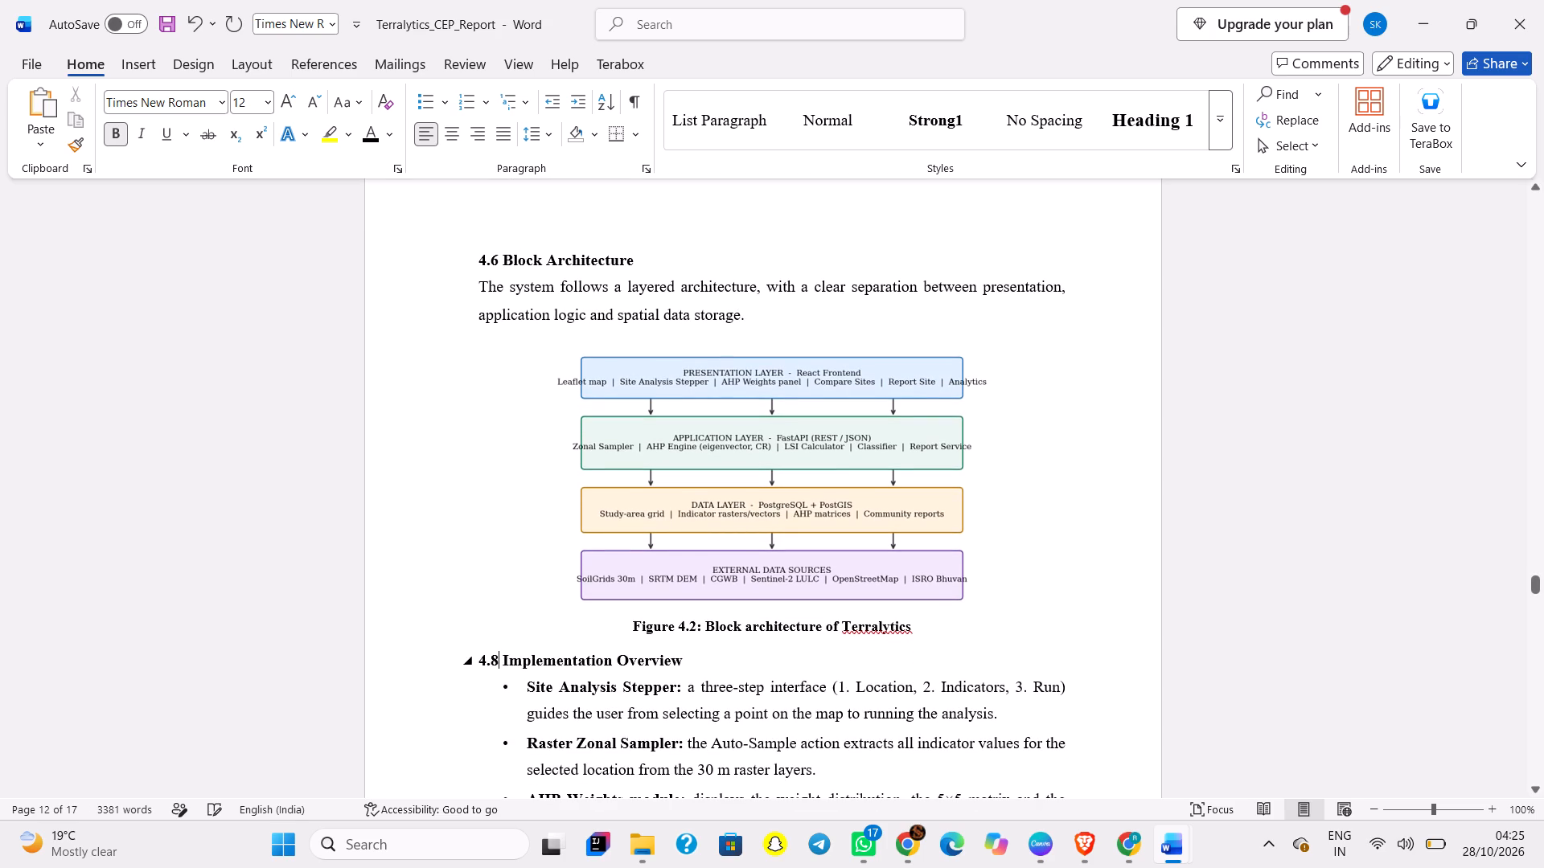
key(BackSpace)
key(7)
Look through chapter 5 to check which page each section and subsection falls on, comparing the headings with the page footers.
scroll(497, 660, down, 1)
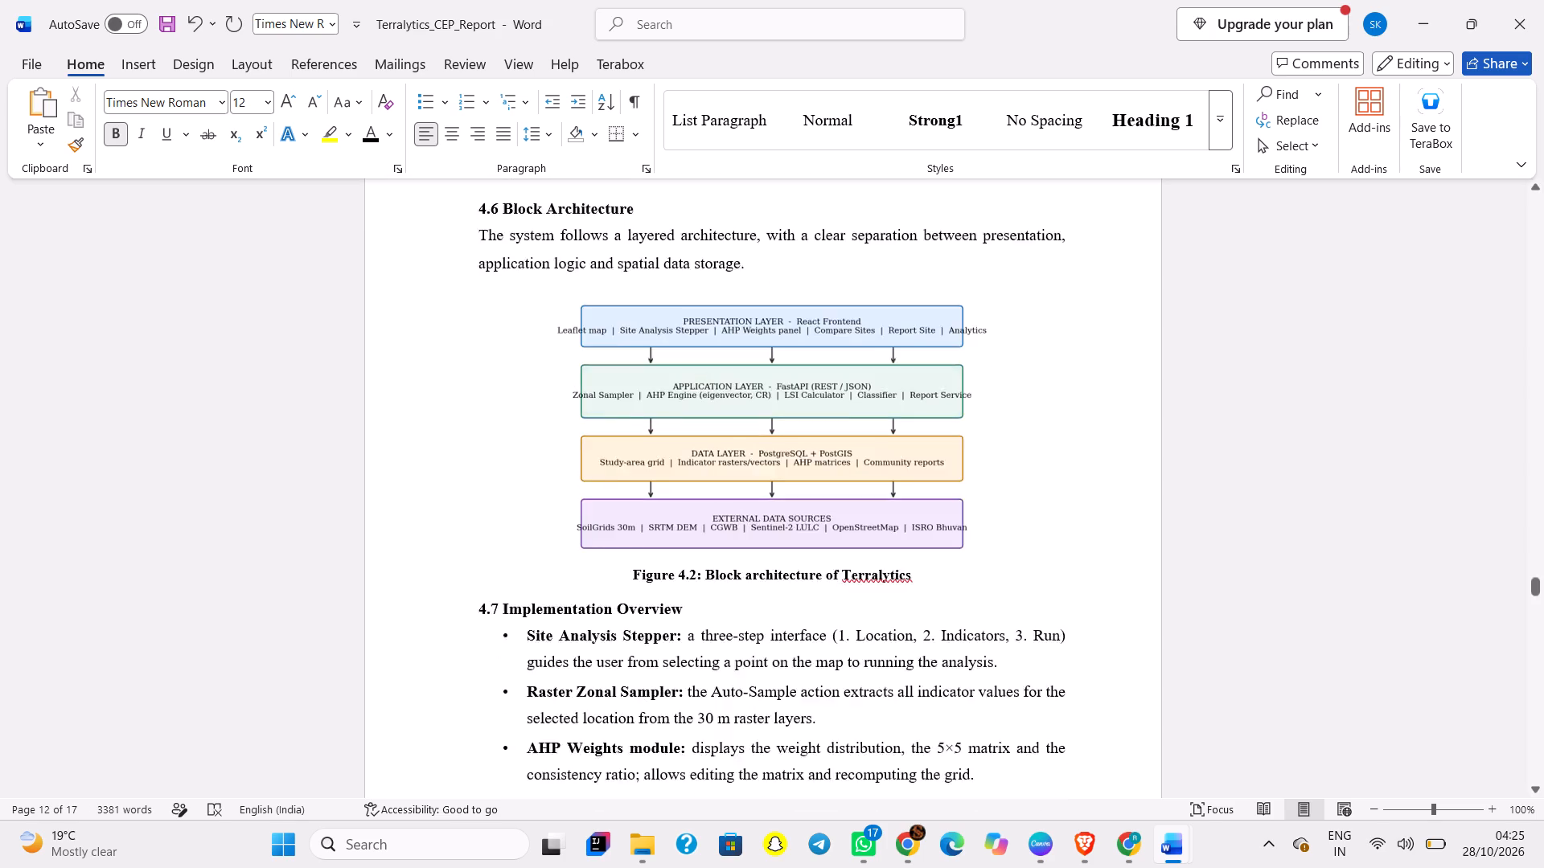
scroll(497, 660, down, 4)
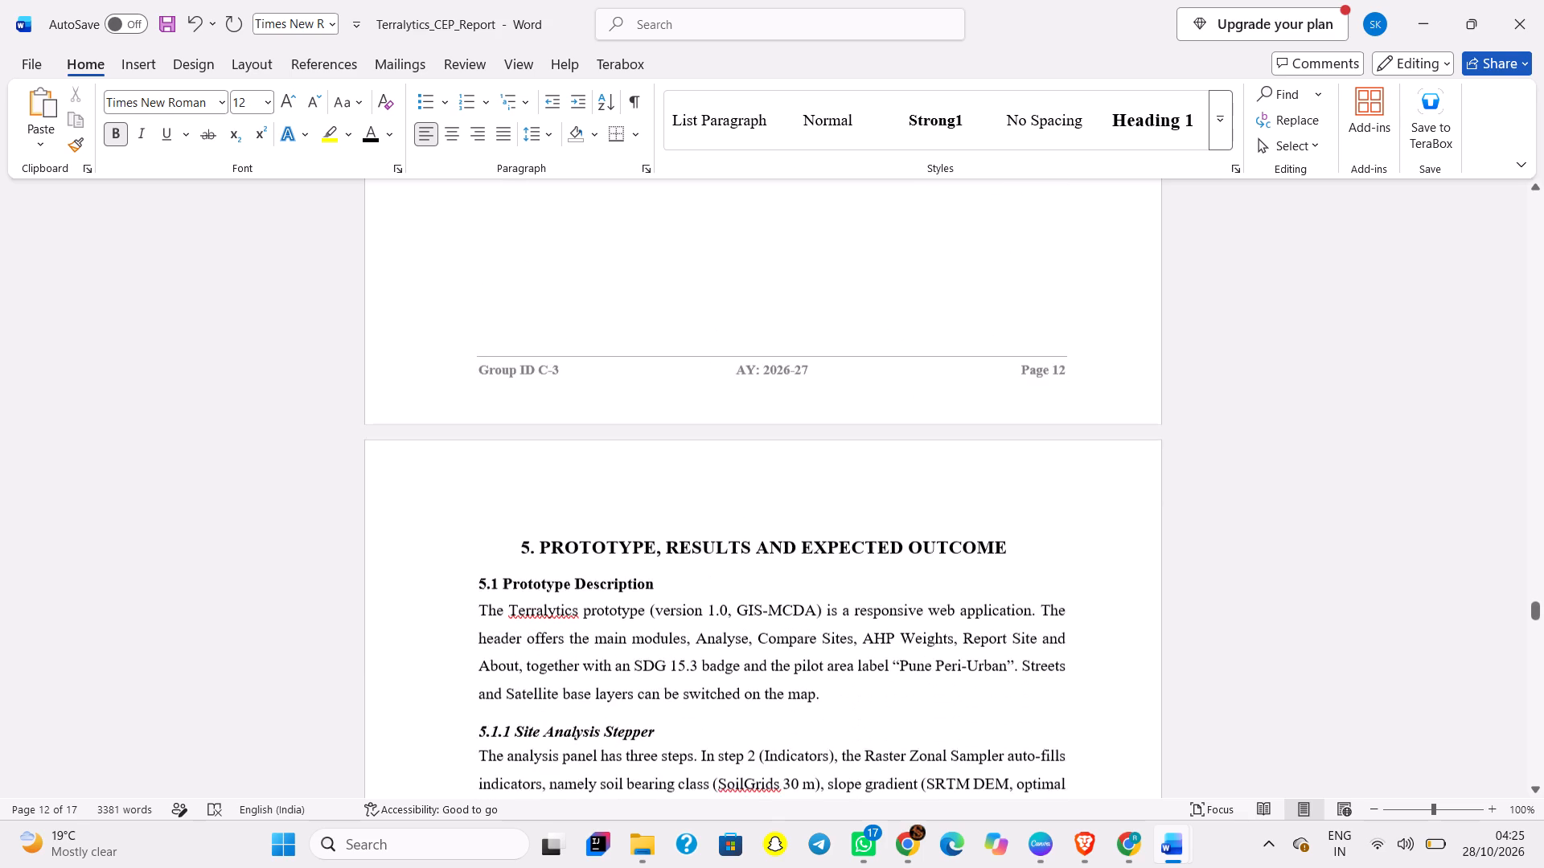
scroll(497, 660, down, 2)
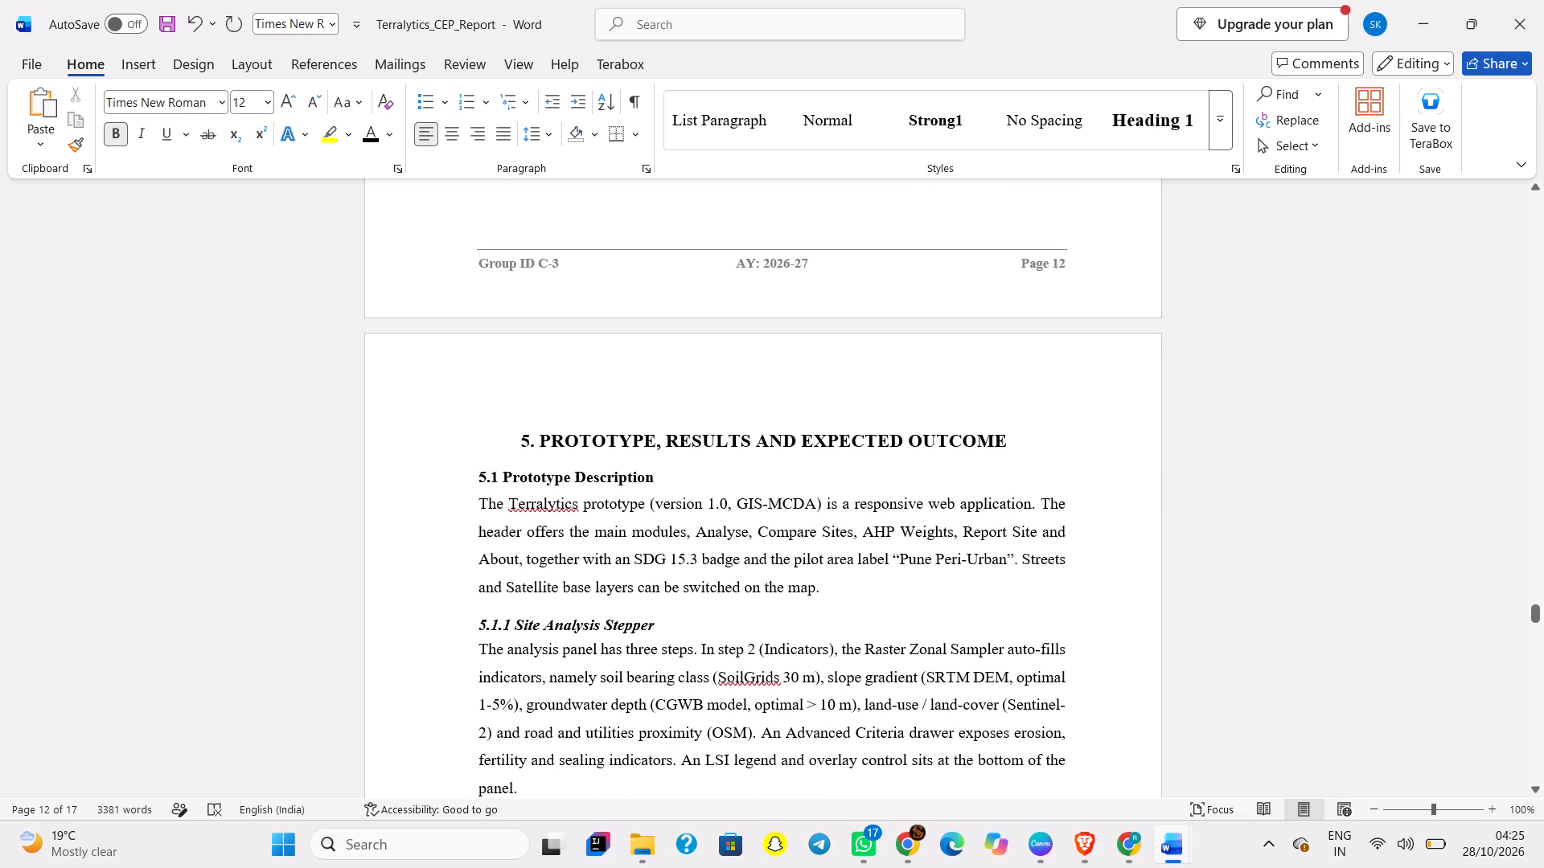
scroll(497, 660, down, 2)
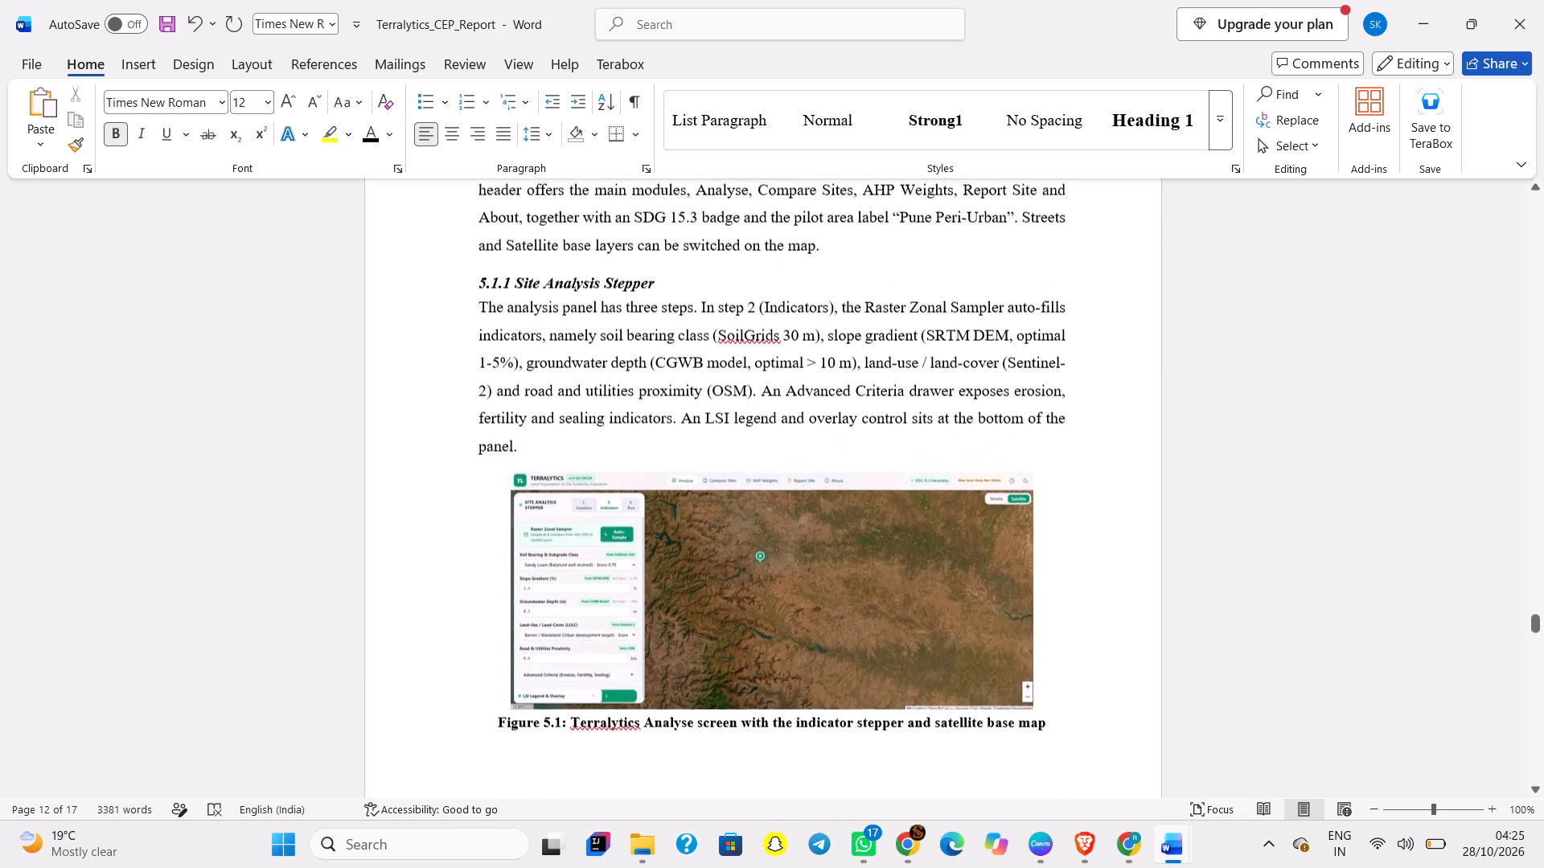
scroll(497, 660, down, 2)
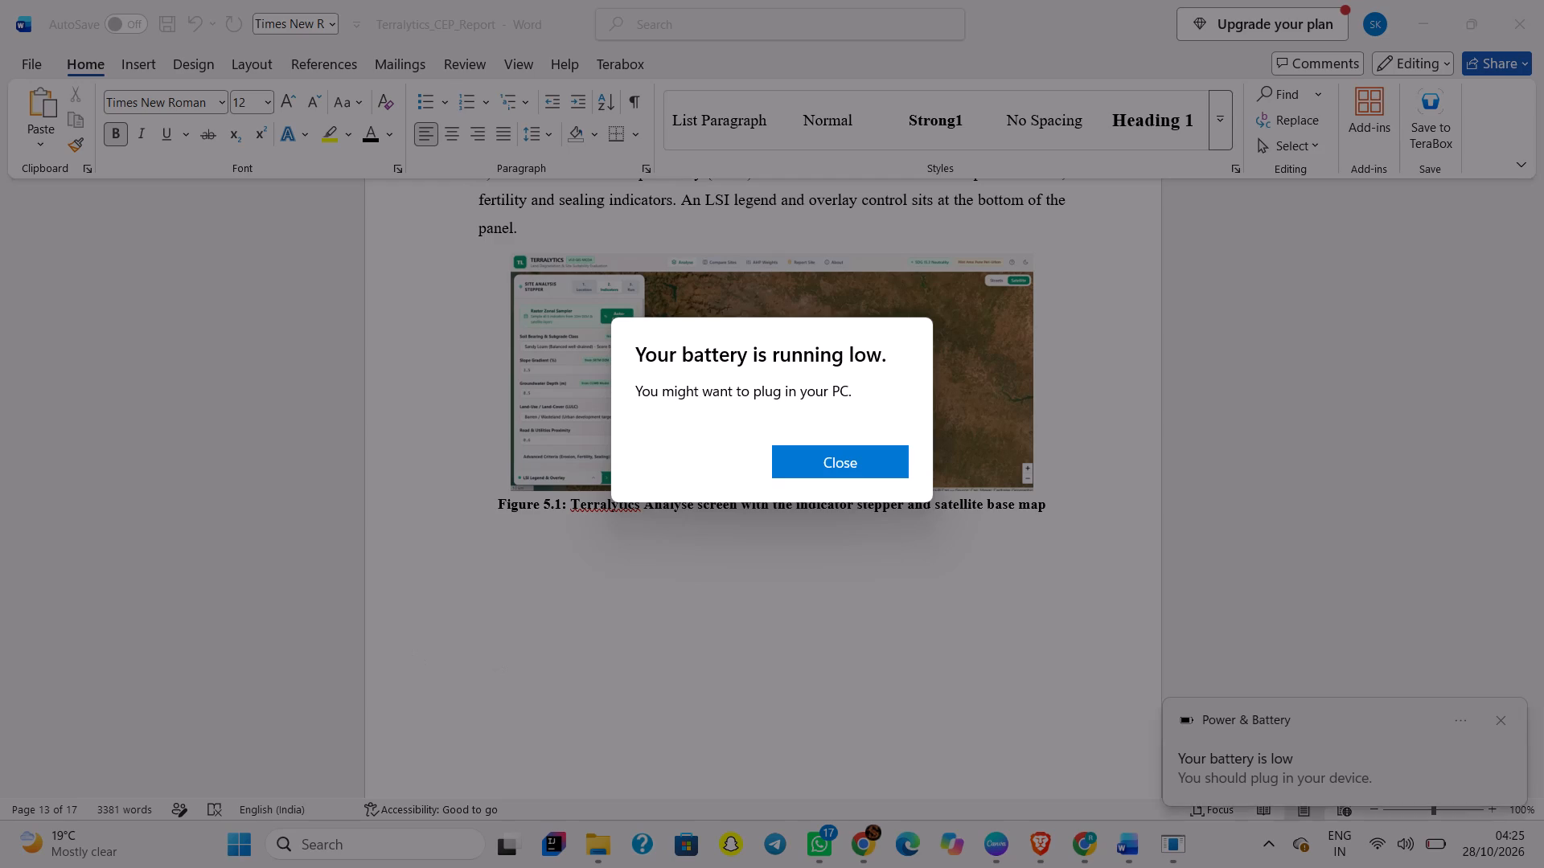
scroll(403, 648, down, 2)
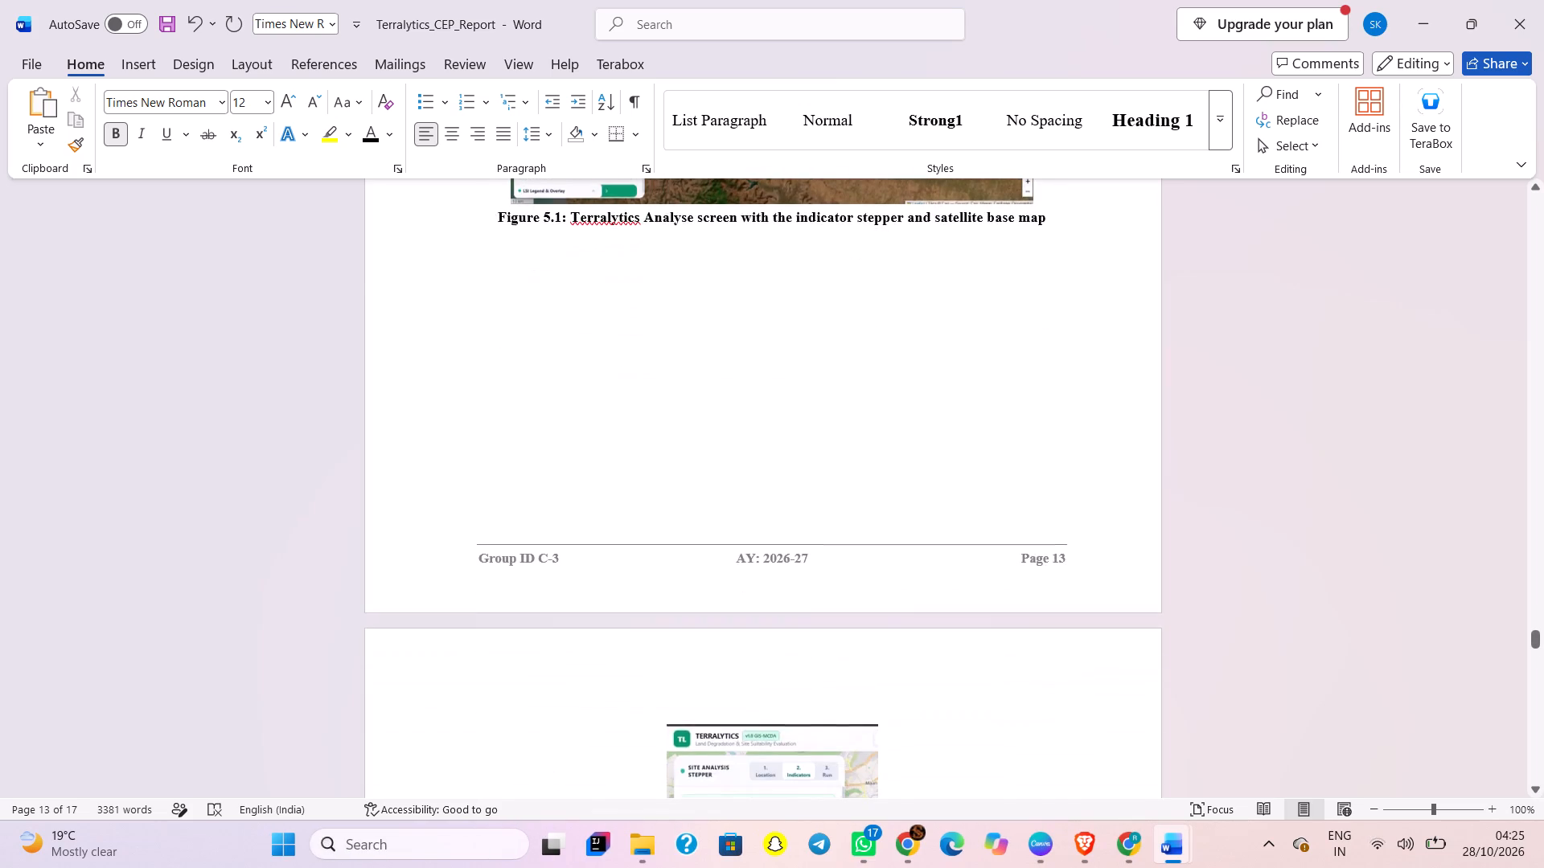
scroll(403, 648, down, 5)
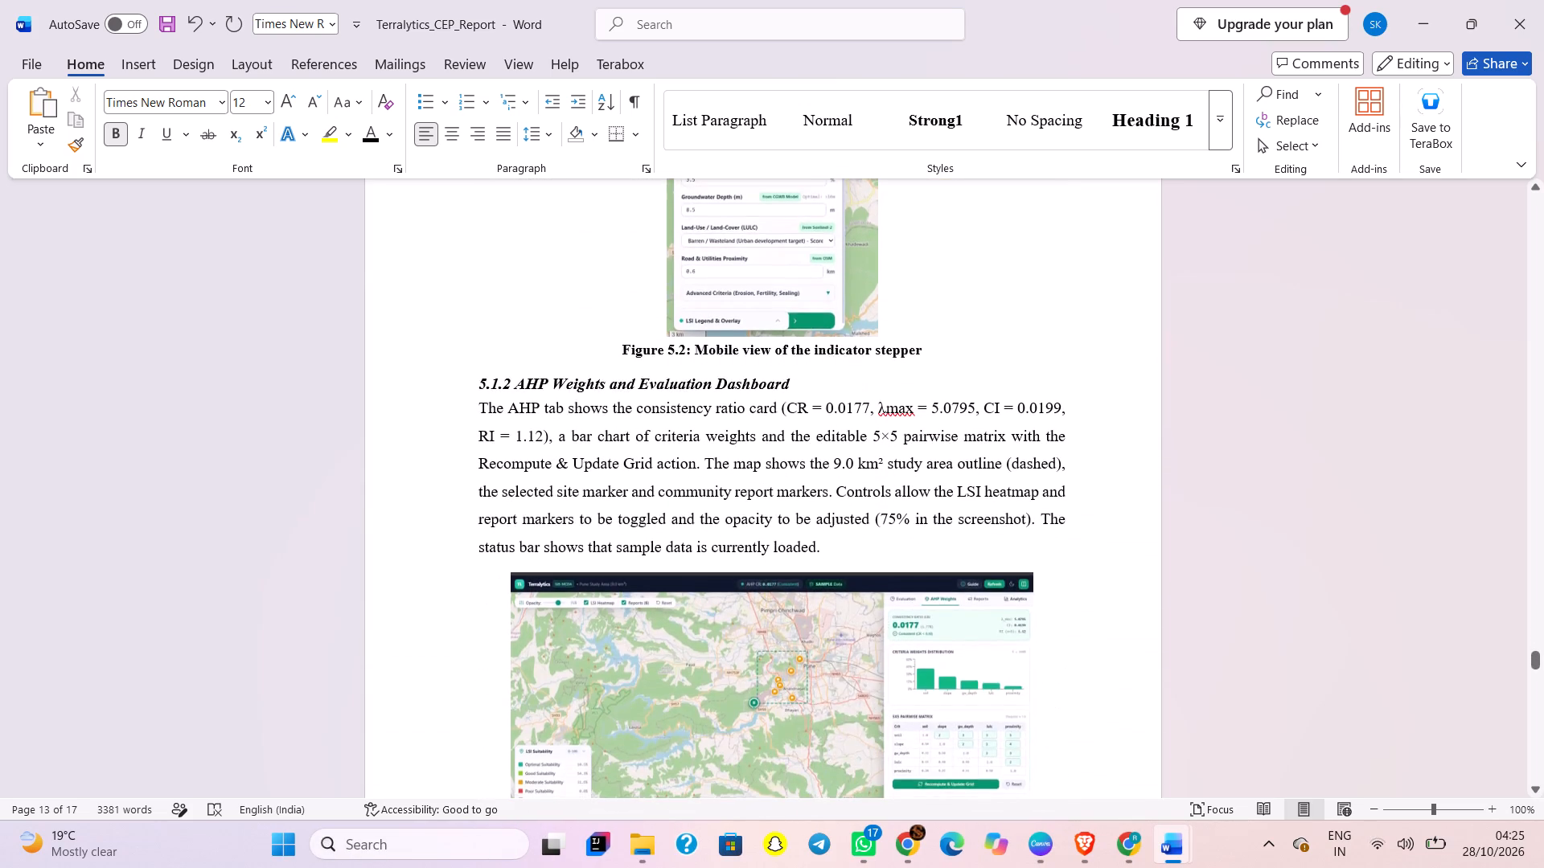
scroll(403, 648, down, 5)
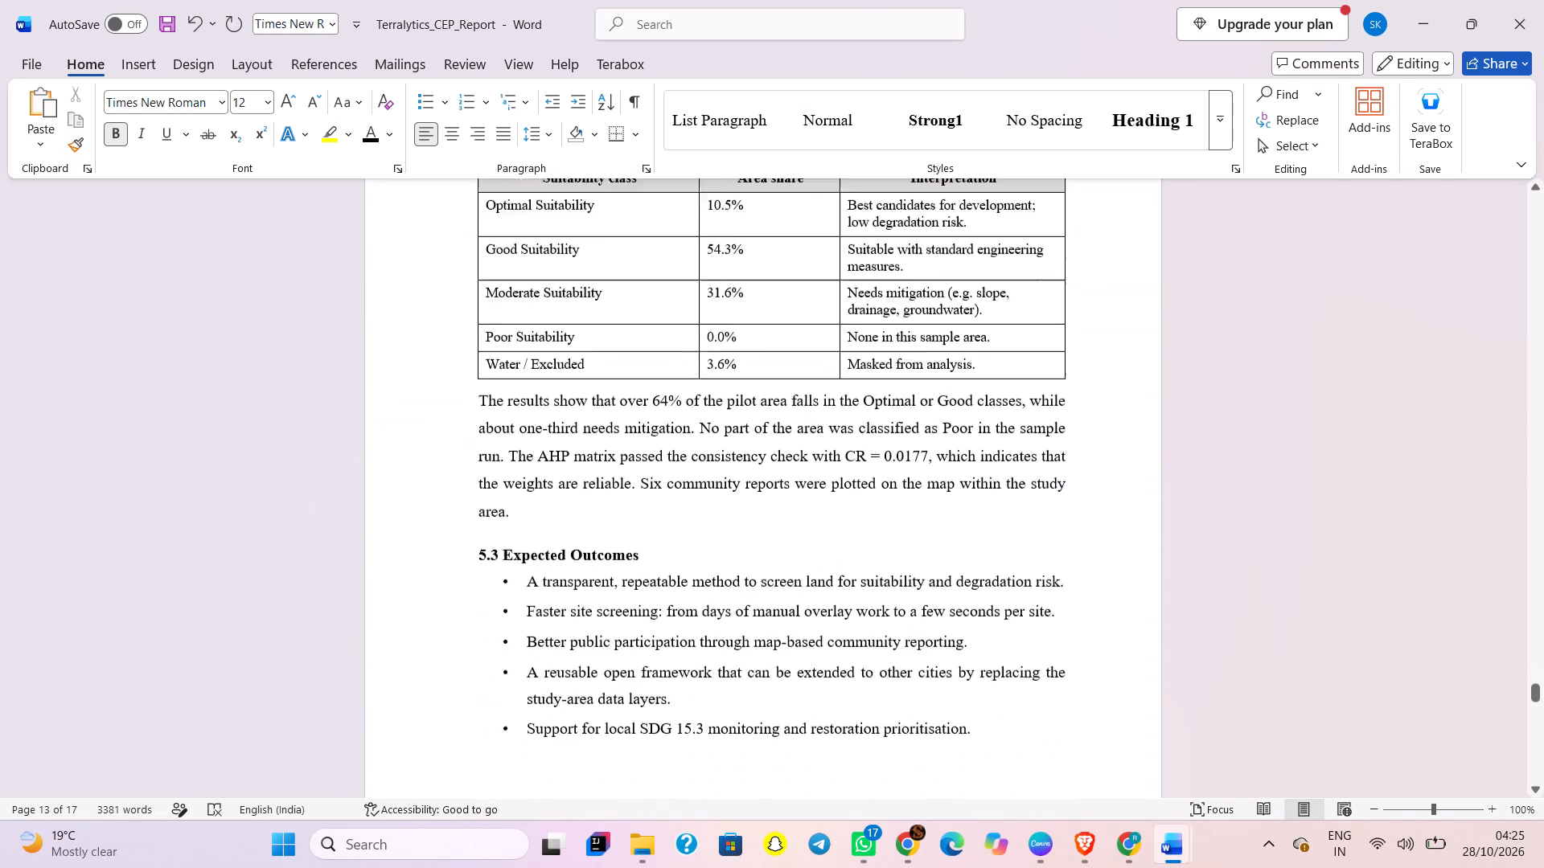
scroll(403, 648, down, 2)
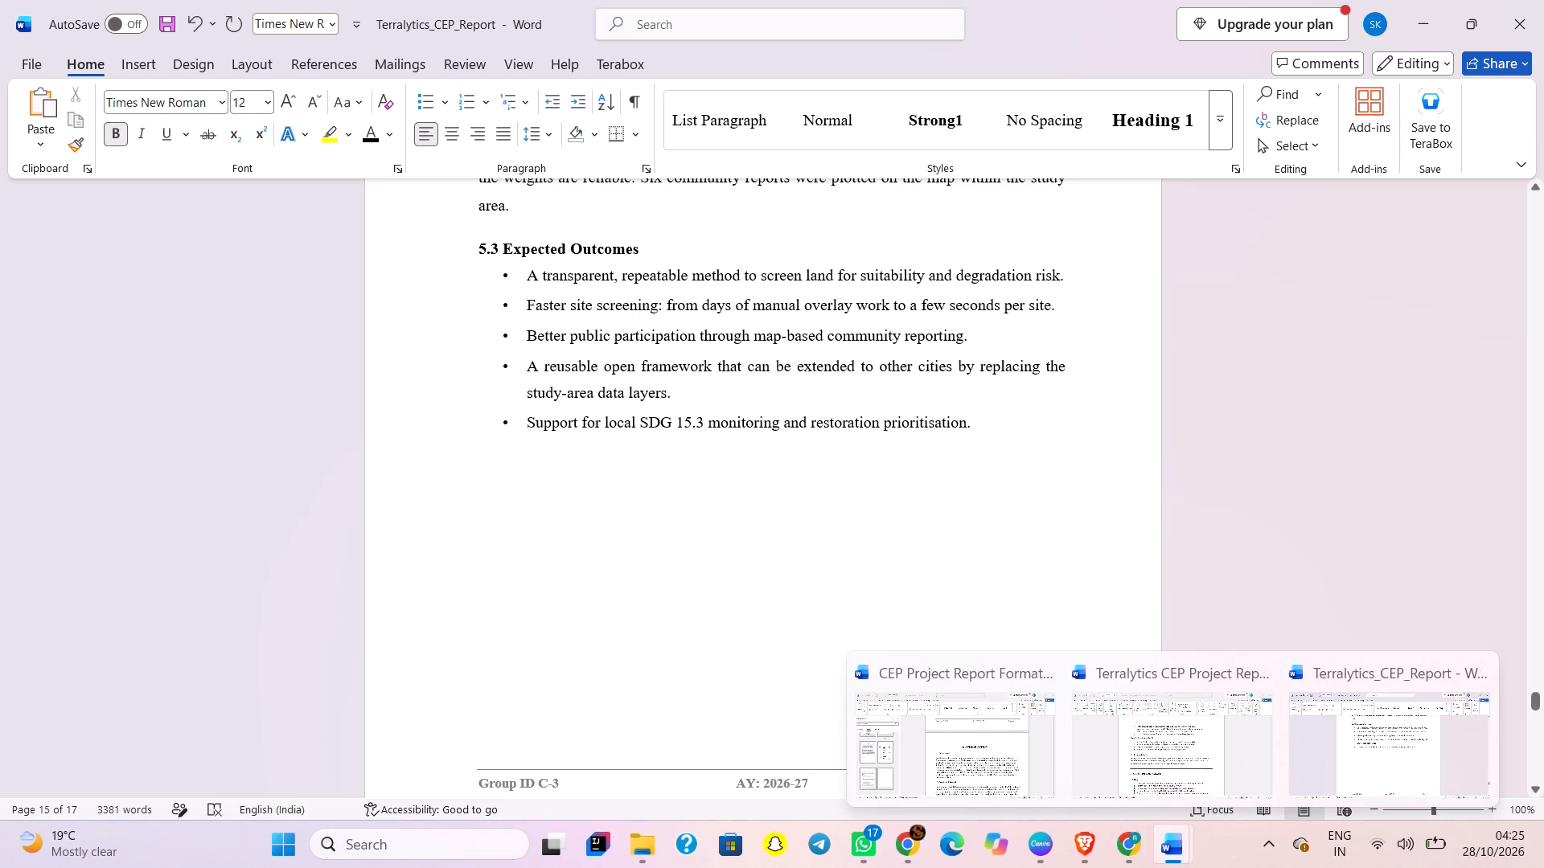
scroll(1229, 525, up, 7)
scroll(1229, 525, down, 1)
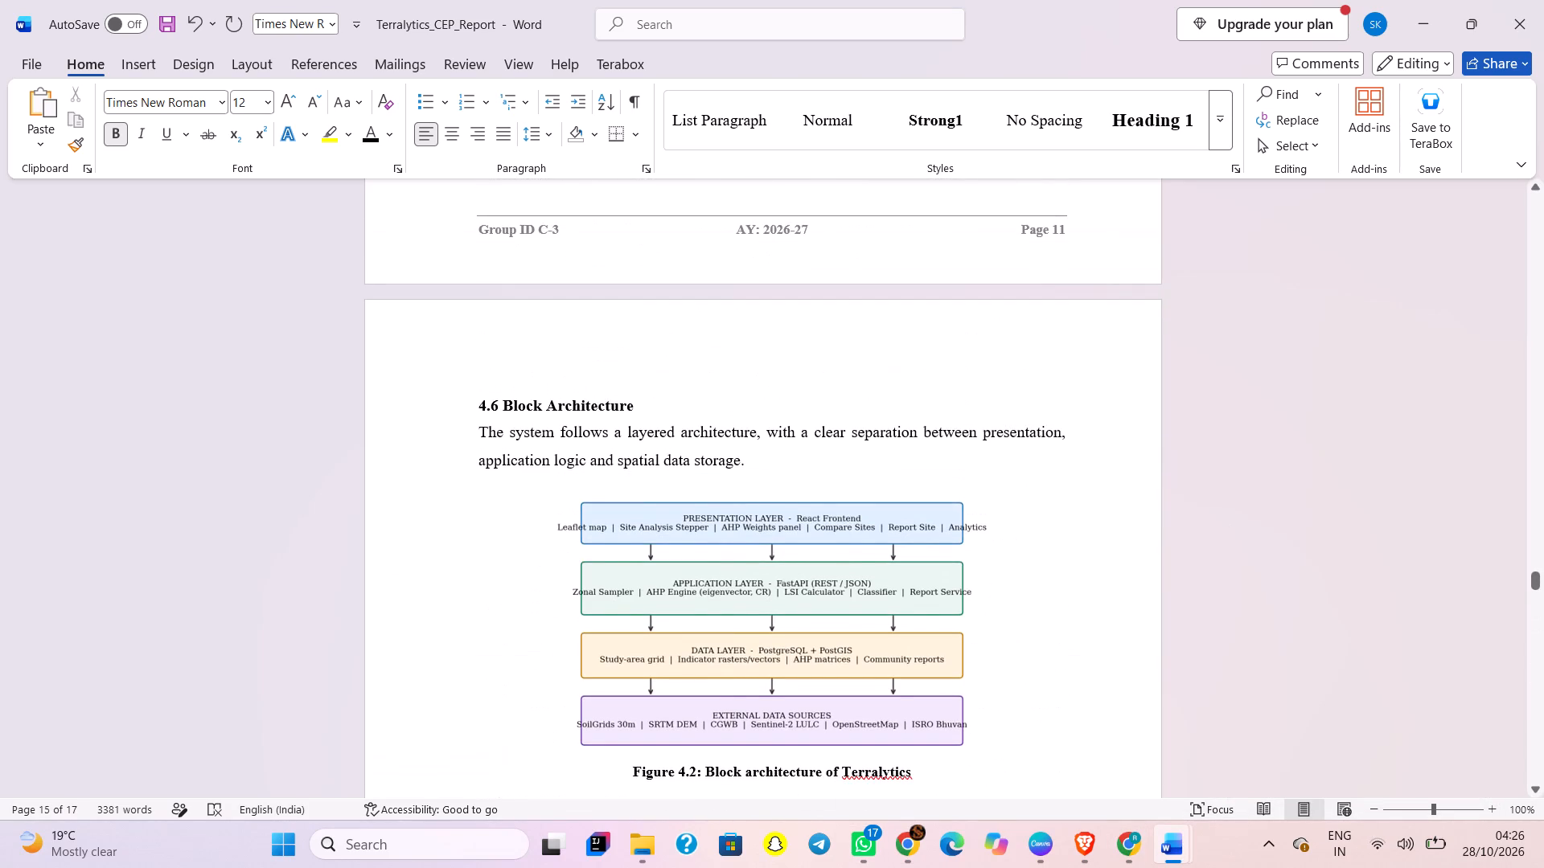
scroll(1229, 525, down, 4)
scroll(1229, 525, up, 2)
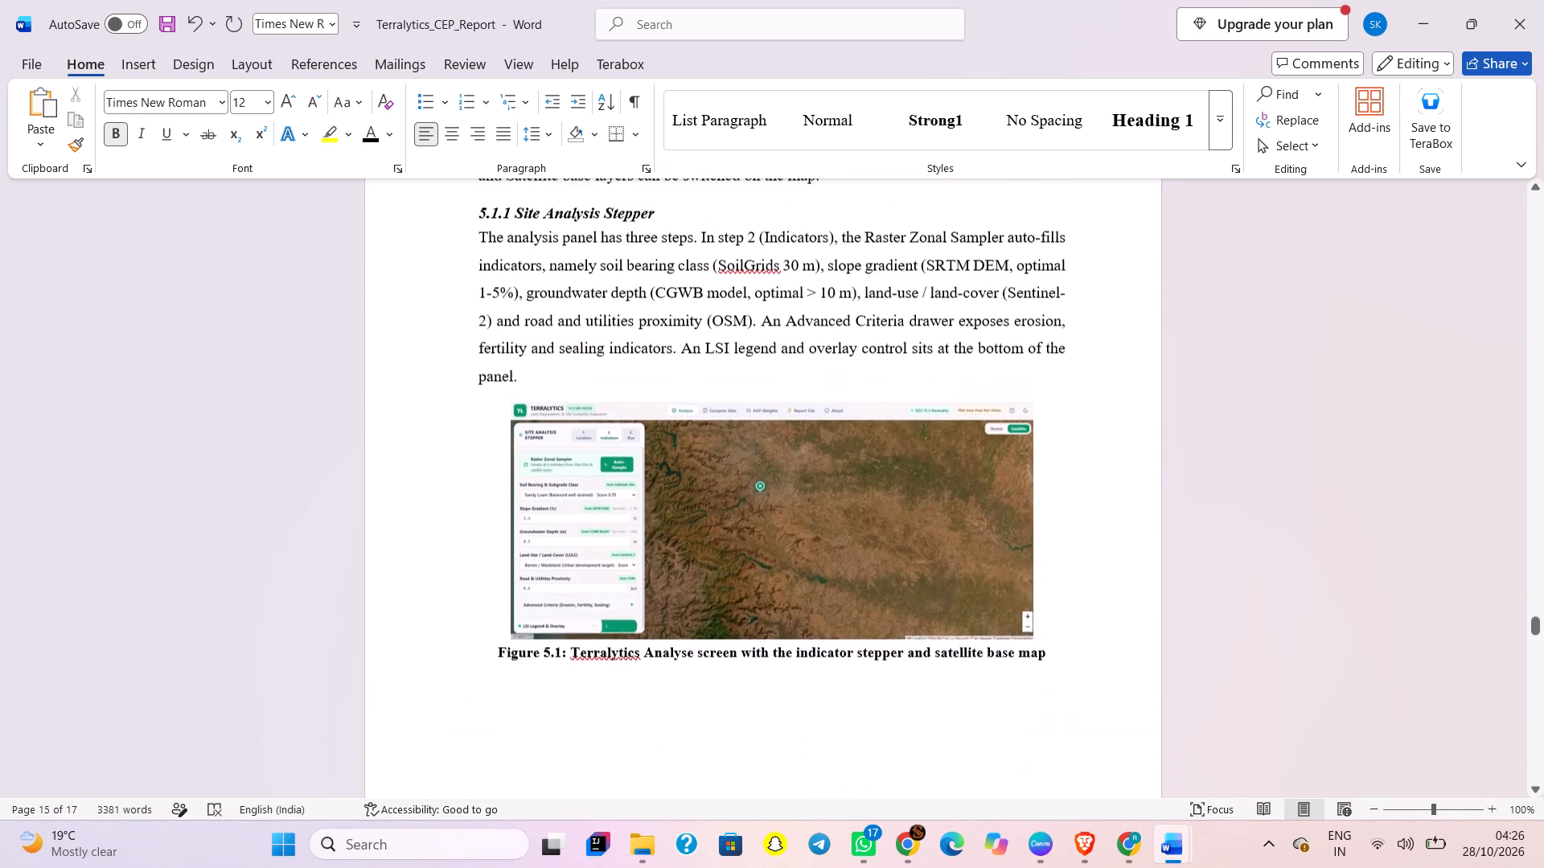
scroll(1229, 525, up, 1)
scroll(1229, 525, down, 5)
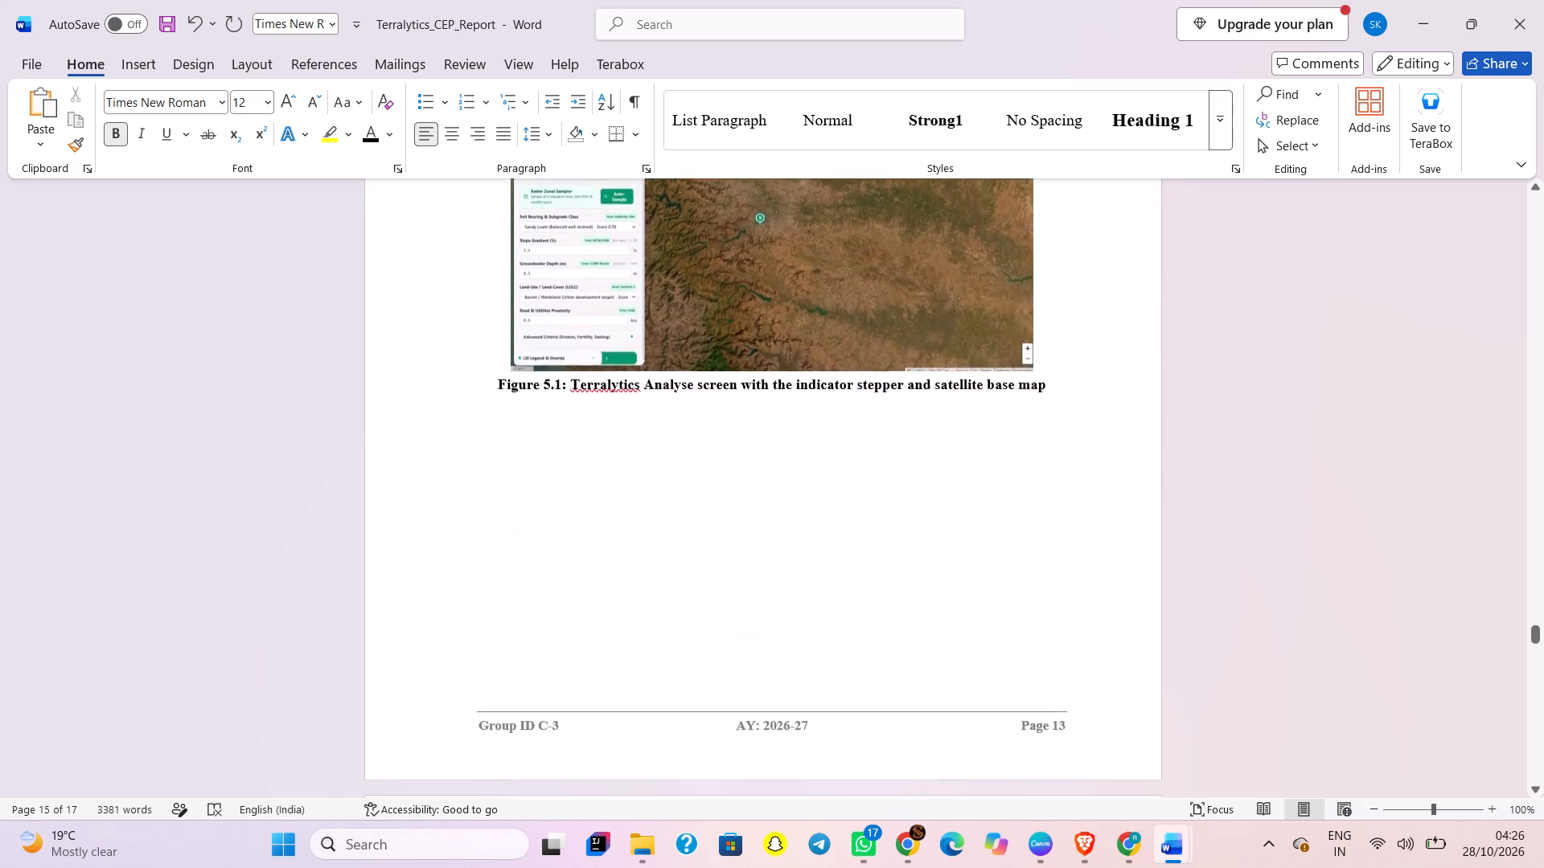
scroll(1229, 525, down, 3)
scroll(1229, 525, up, 4)
scroll(1229, 525, down, 7)
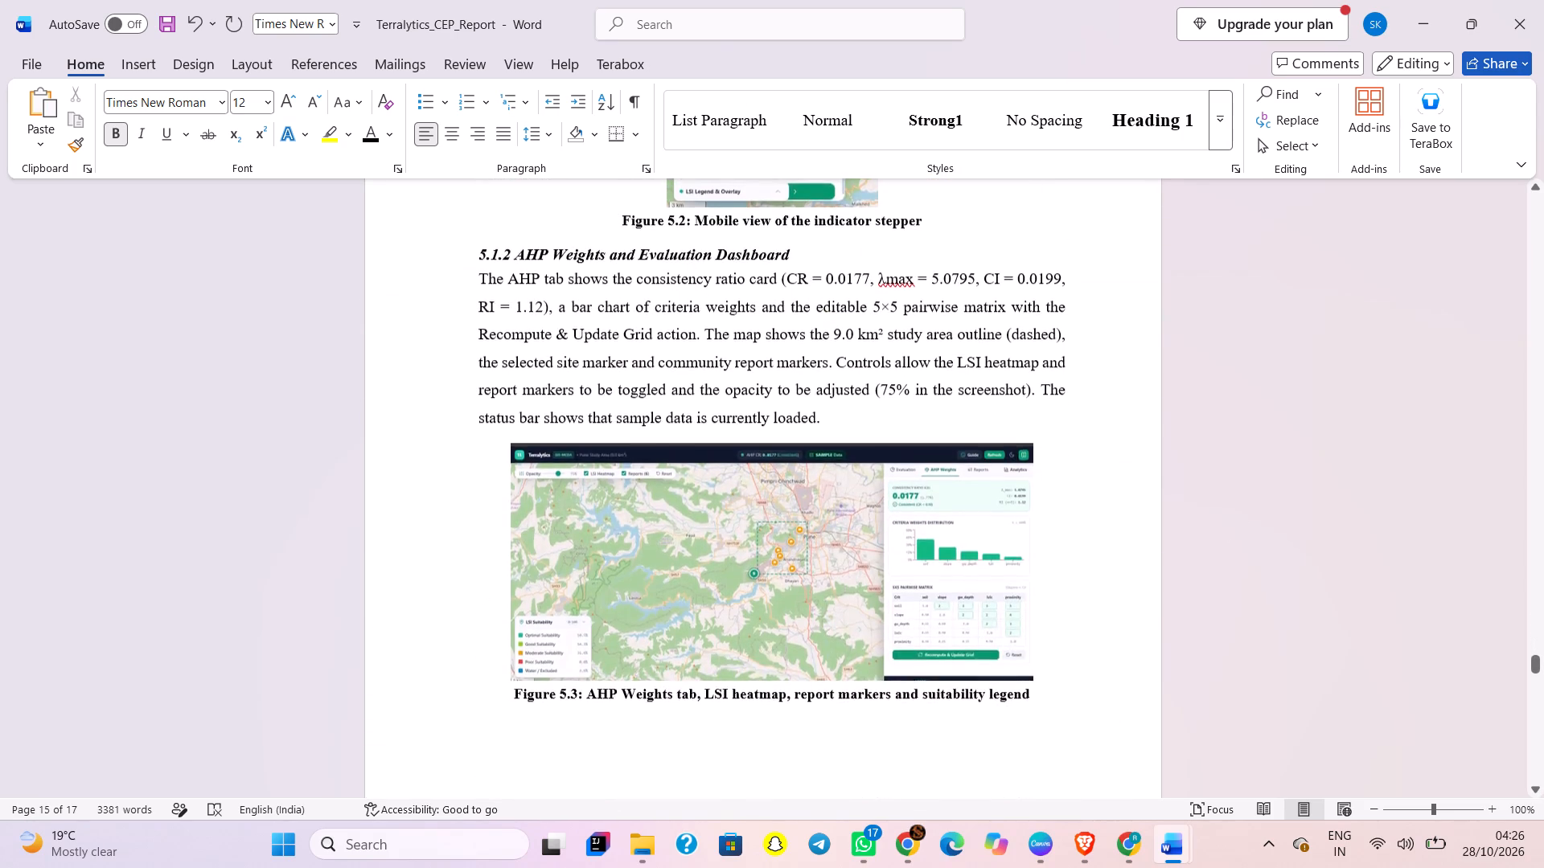
scroll(1229, 525, down, 3)
scroll(1229, 525, up, 20)
scroll(1229, 525, up, 20)
scroll(1229, 525, up, 20)
scroll(1229, 525, down, 15)
scroll(1229, 525, up, 20)
scroll(1229, 525, up, 20)
scroll(1229, 525, up, 20)
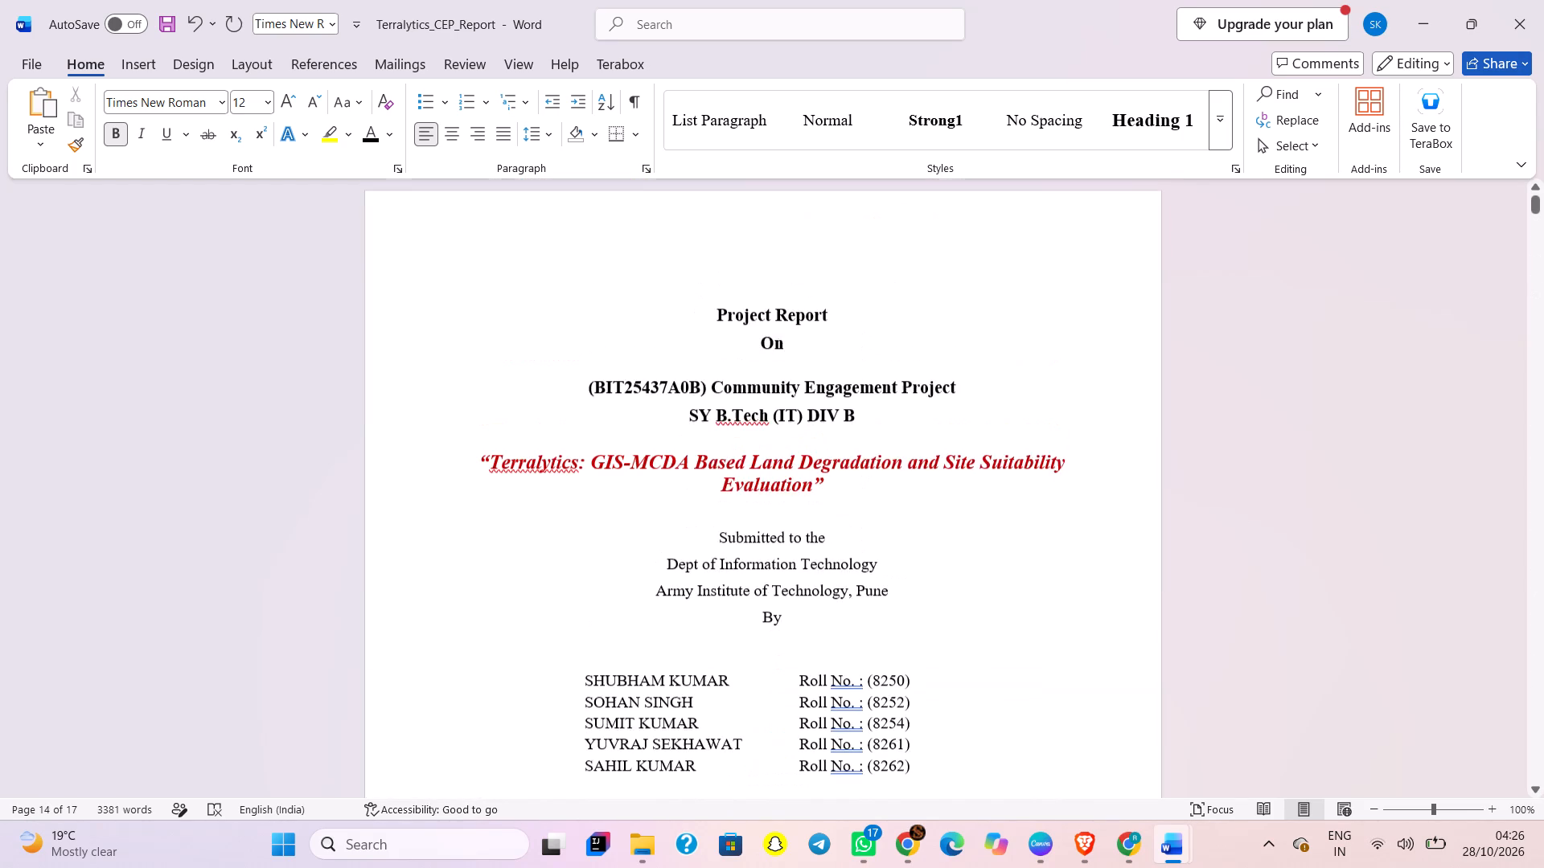
In the index, set the page number of 5.1 Prototype Description to 13, and of 5.2 Results and 5.3 Expected Outcomes to 15.
scroll(1229, 525, down, 18)
scroll(1229, 525, down, 8)
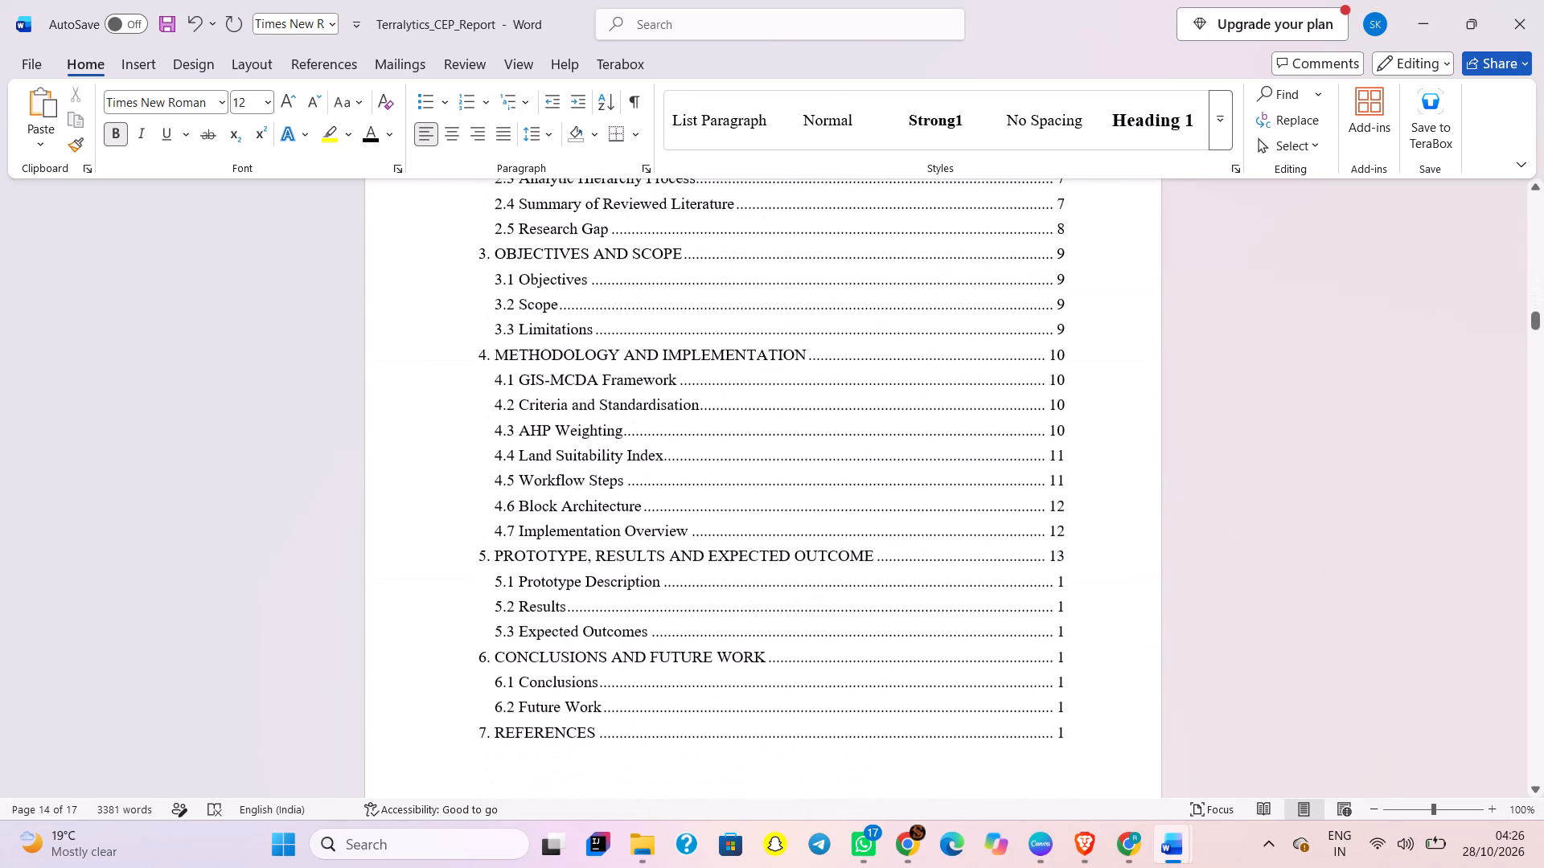
scroll(1229, 525, down, 2)
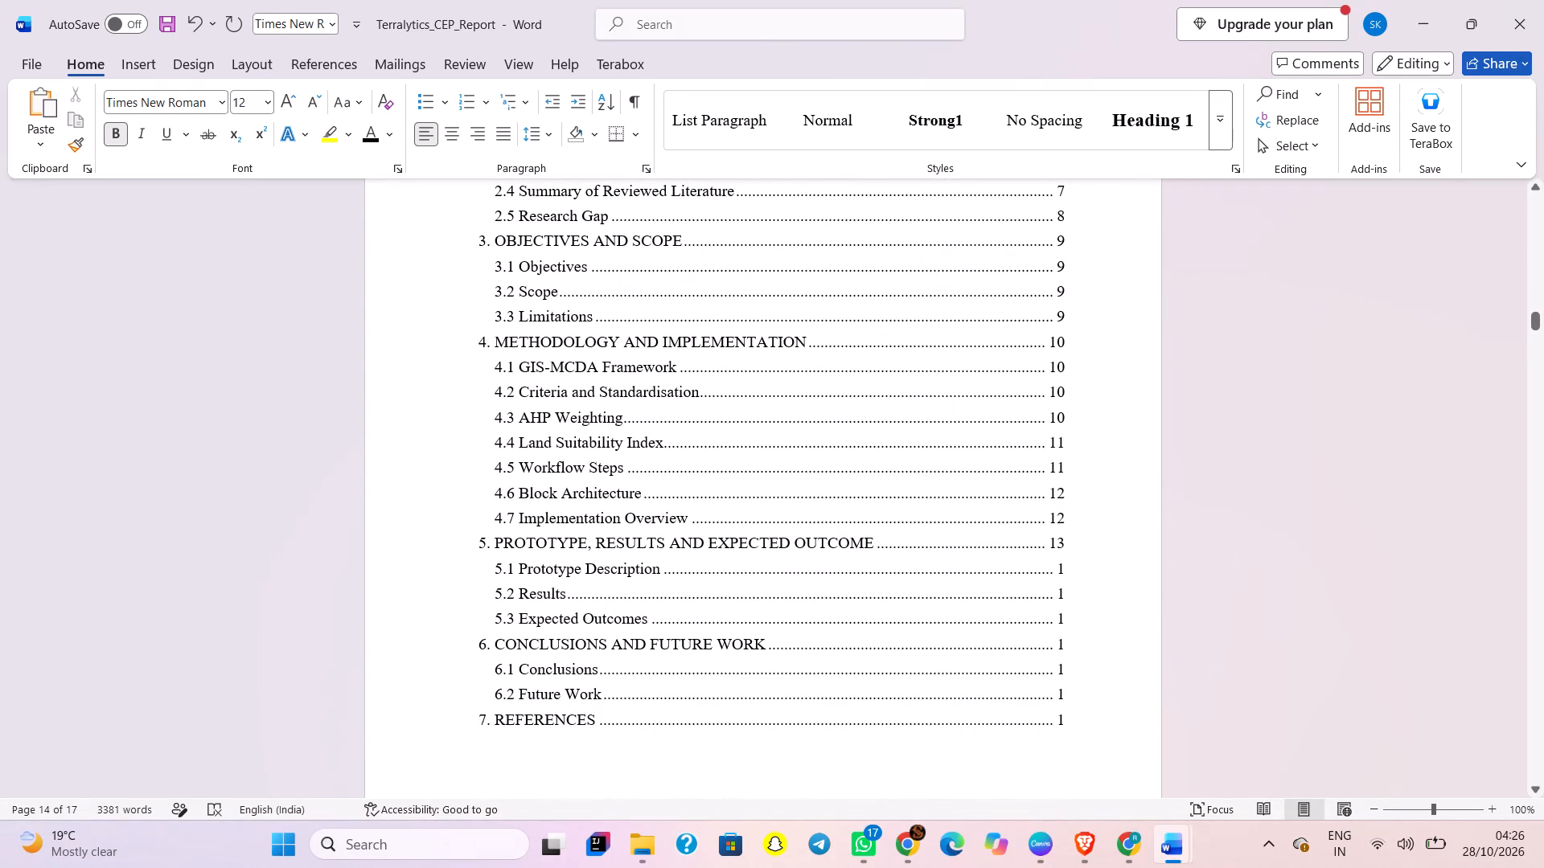
click(1061, 570)
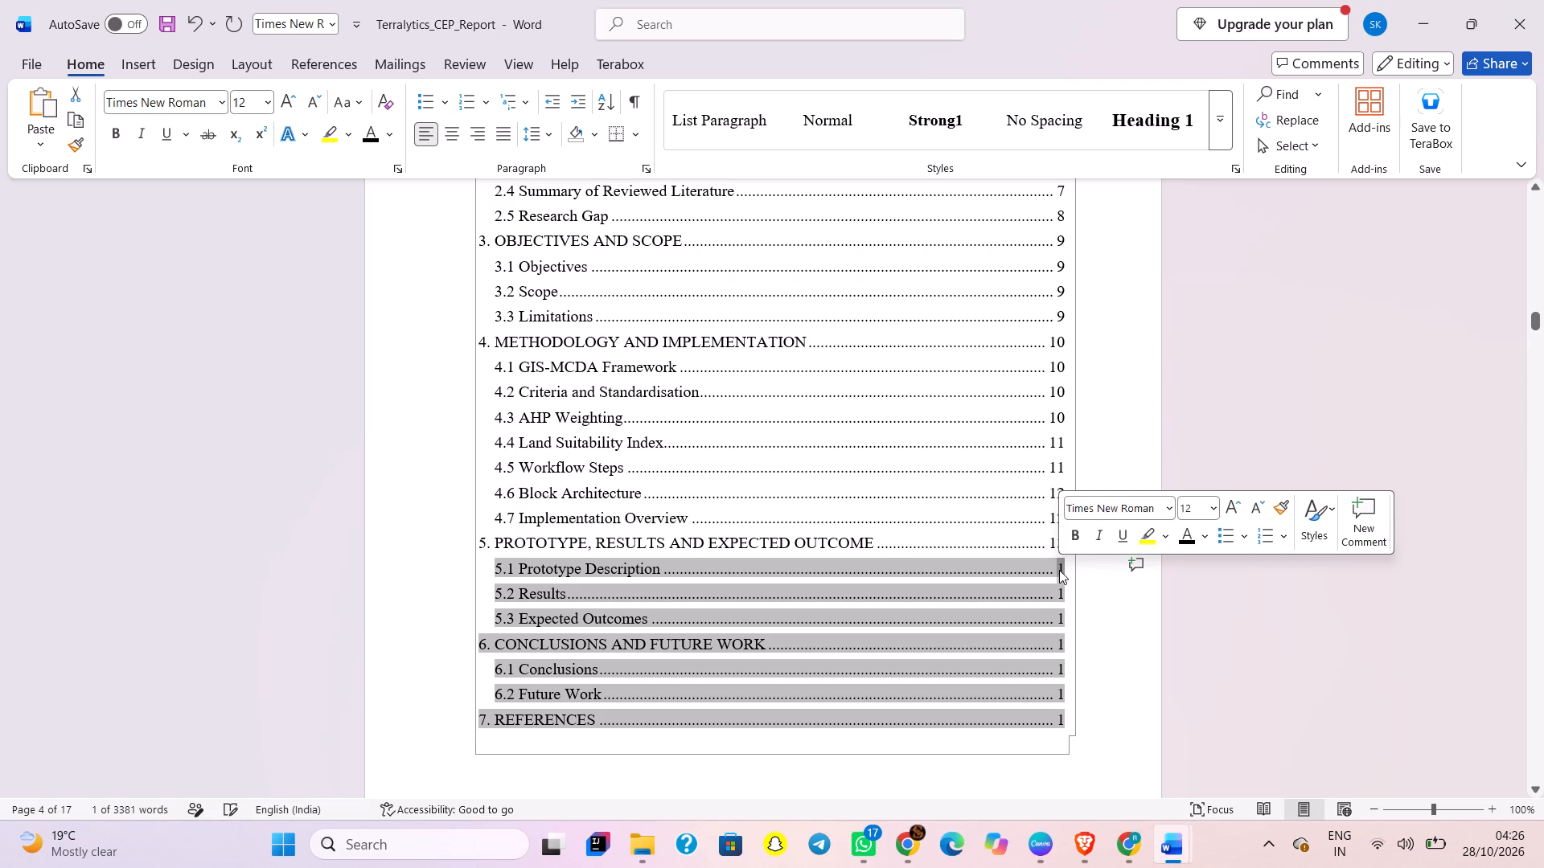
text(13)
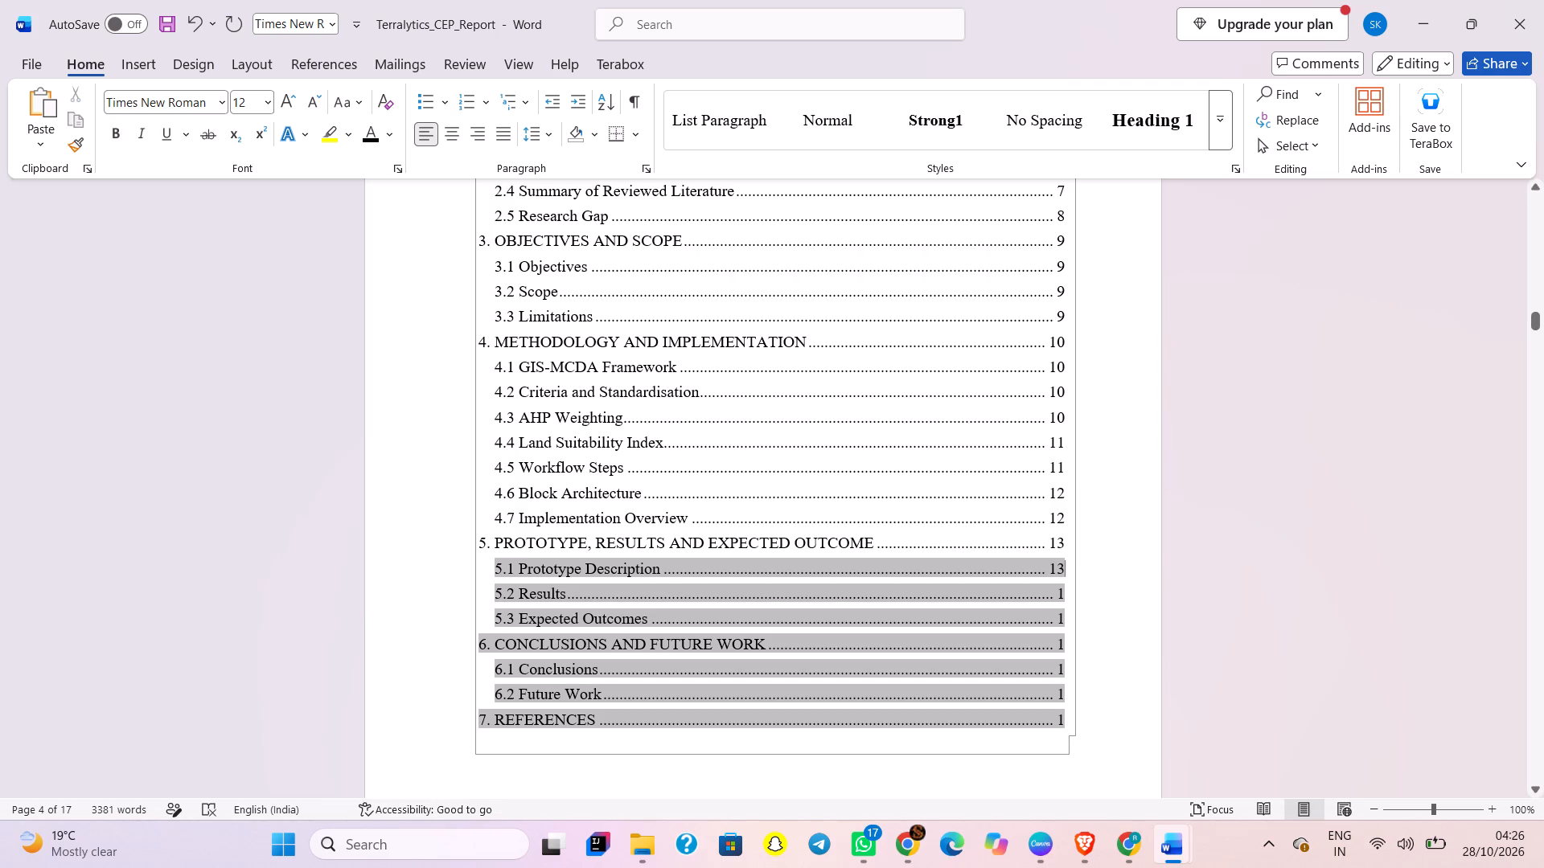
click(1061, 593)
text(15)
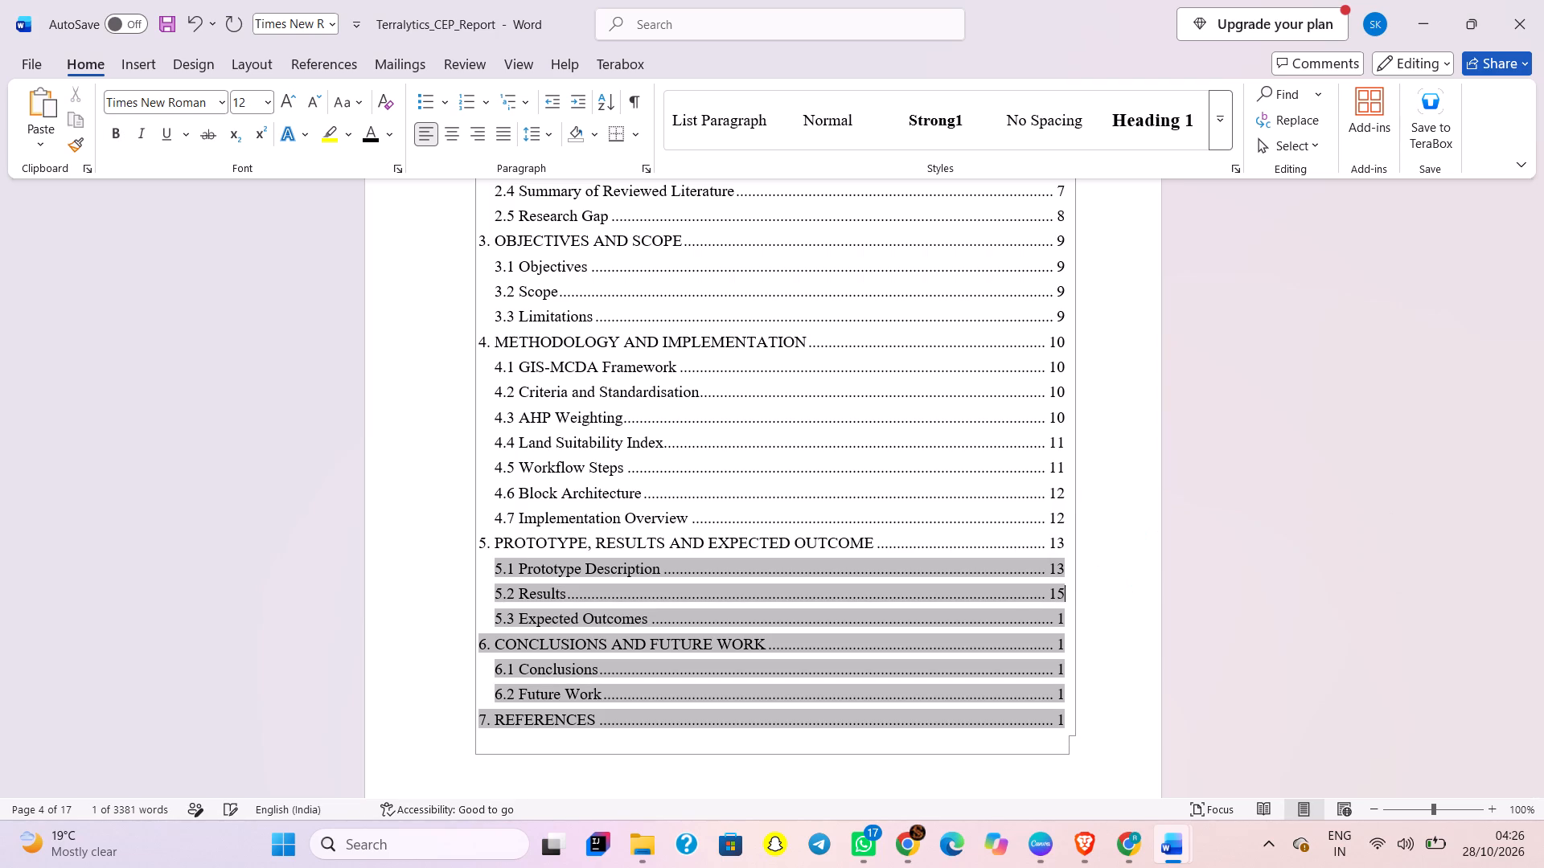
click(1061, 617)
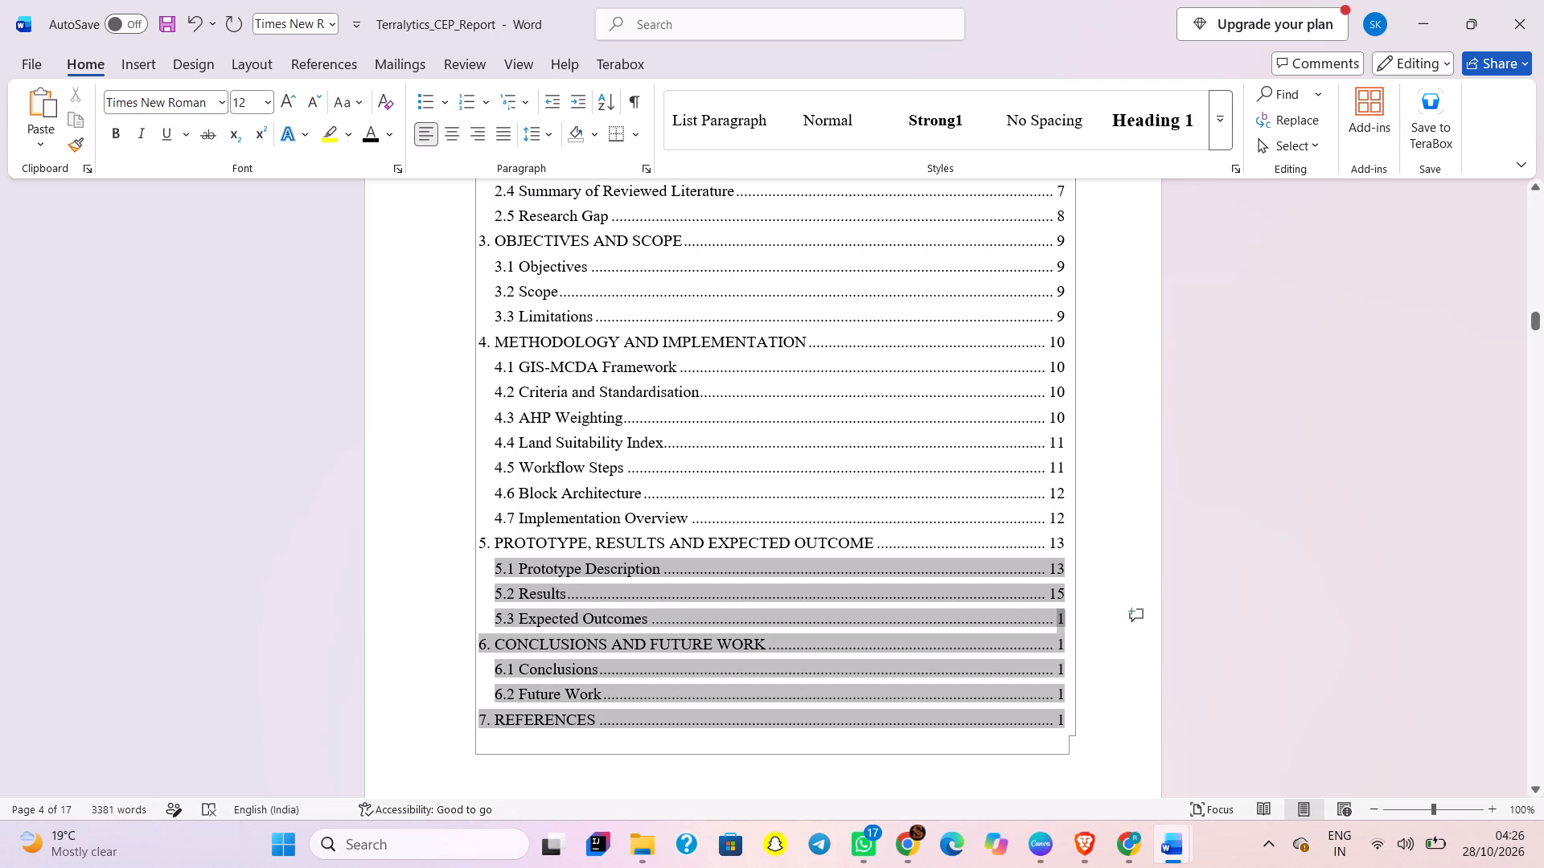
text(15)
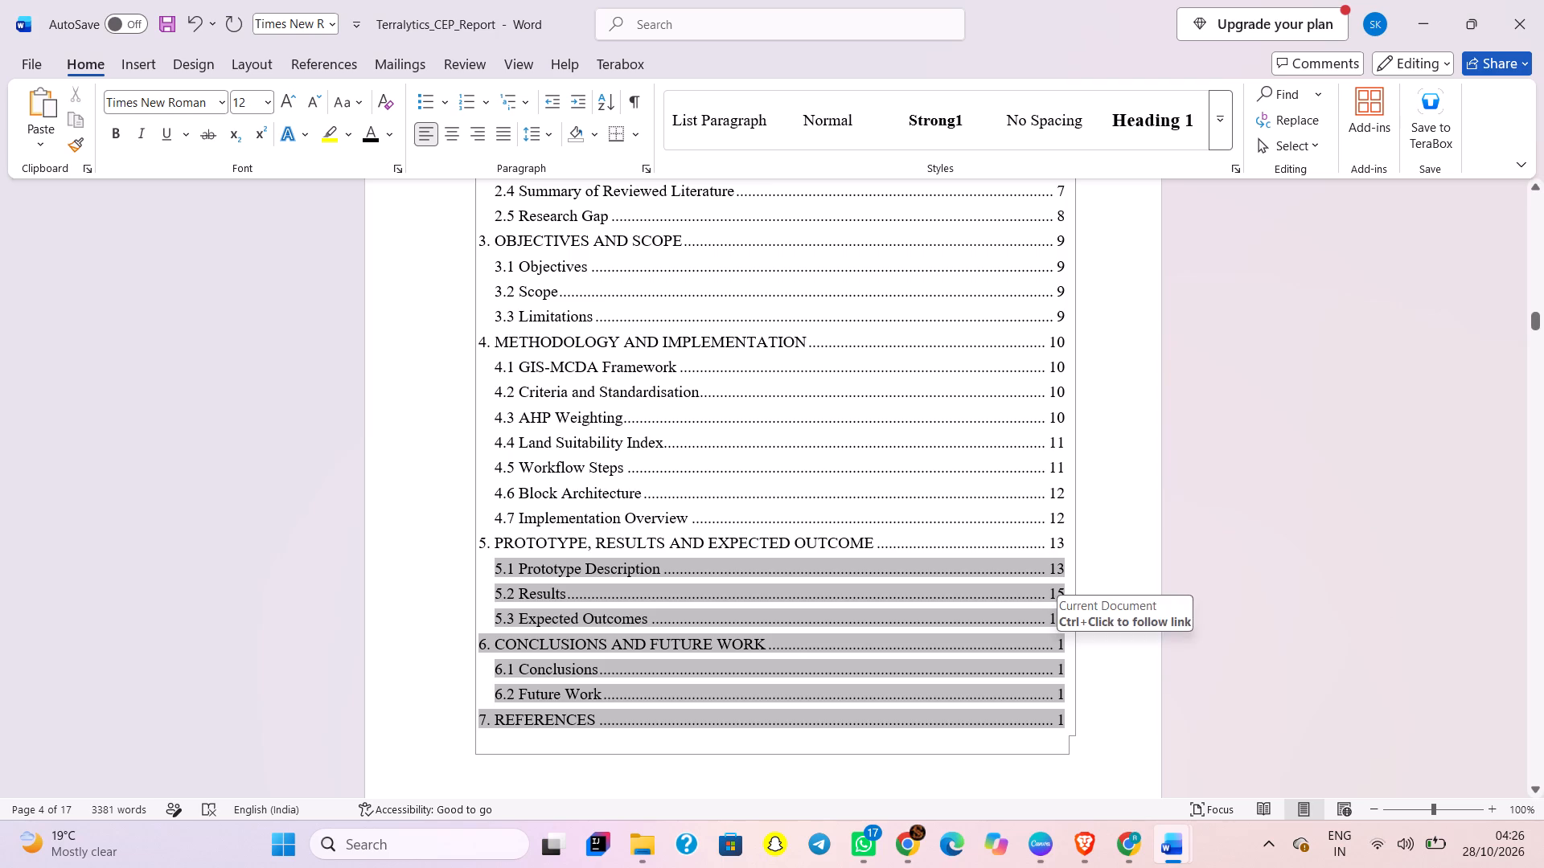
Set the index page numbers of chapter 6, 6.1 Conclusions and 6.2 Future Work to 16, and of chapter 7, REFERENCES, to 17.
drag(1066, 649, 1056, 647)
text(16)
click(1063, 672)
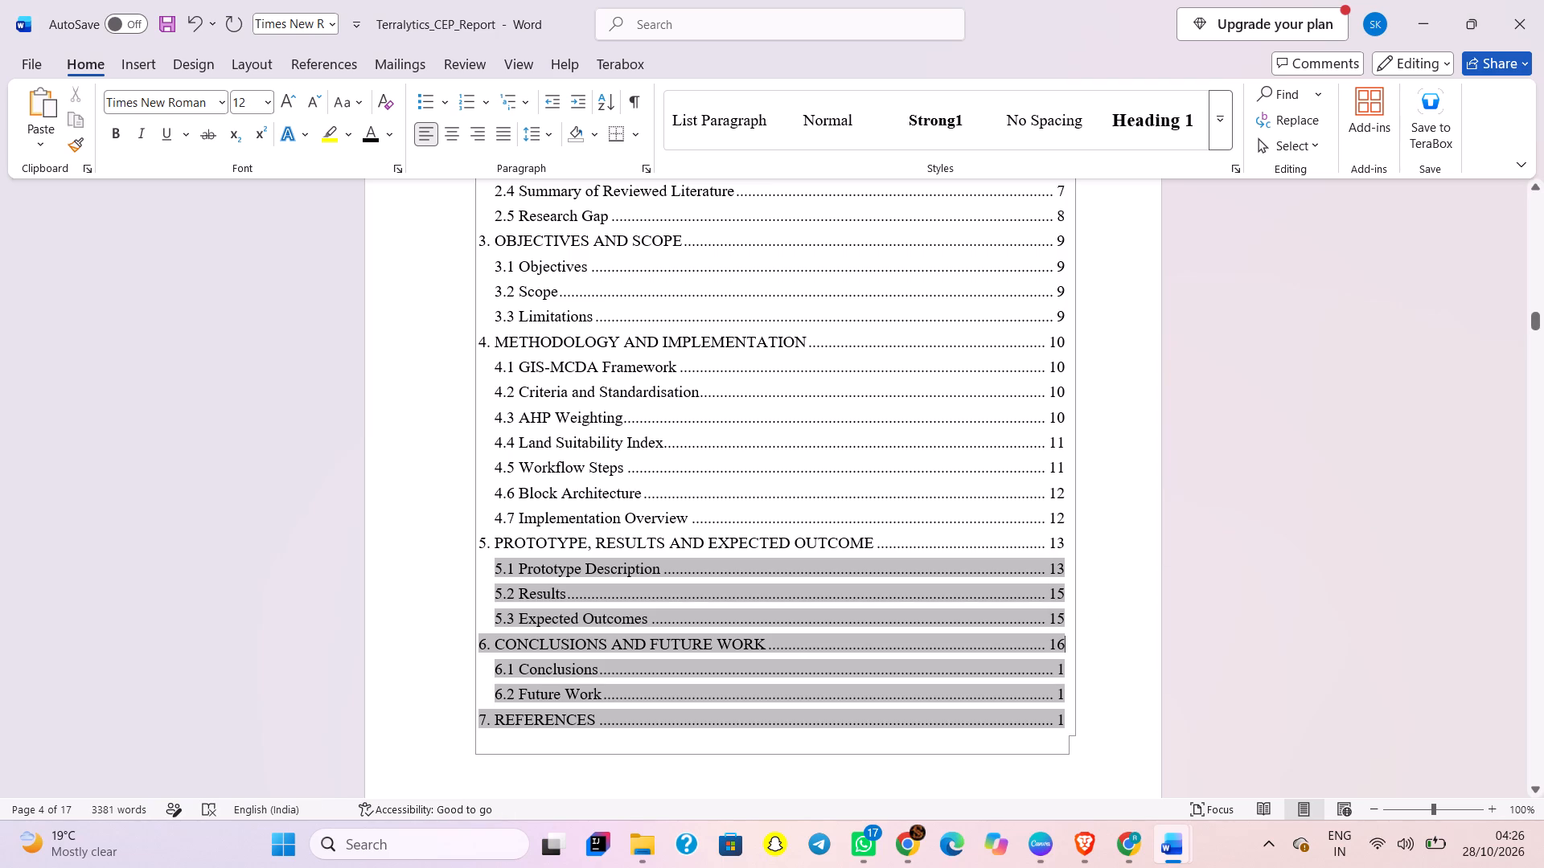
text(16)
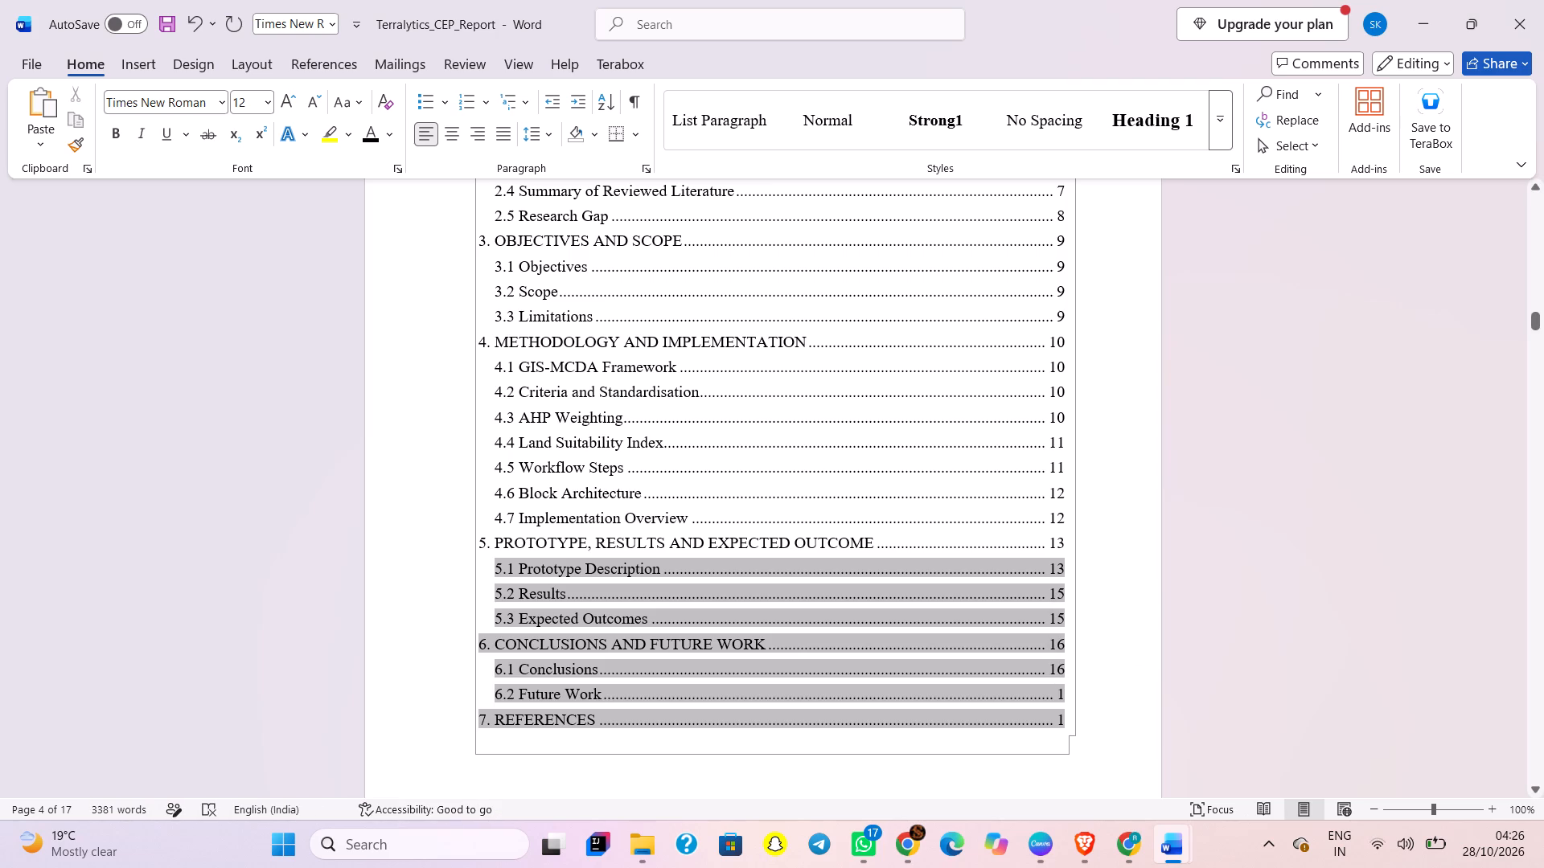
click(1061, 696)
text(16)
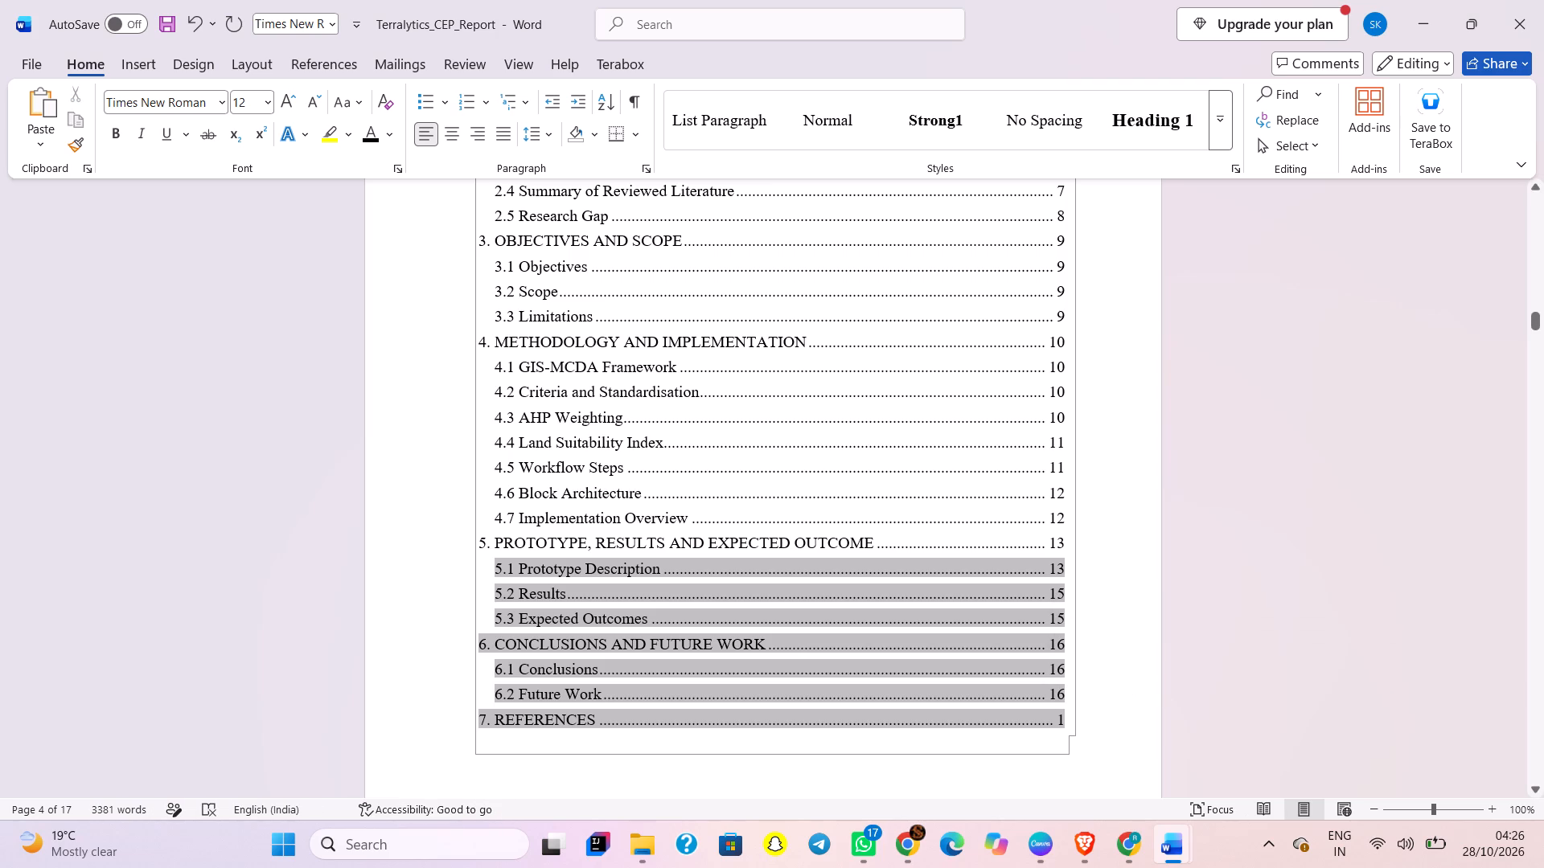
click(1061, 721)
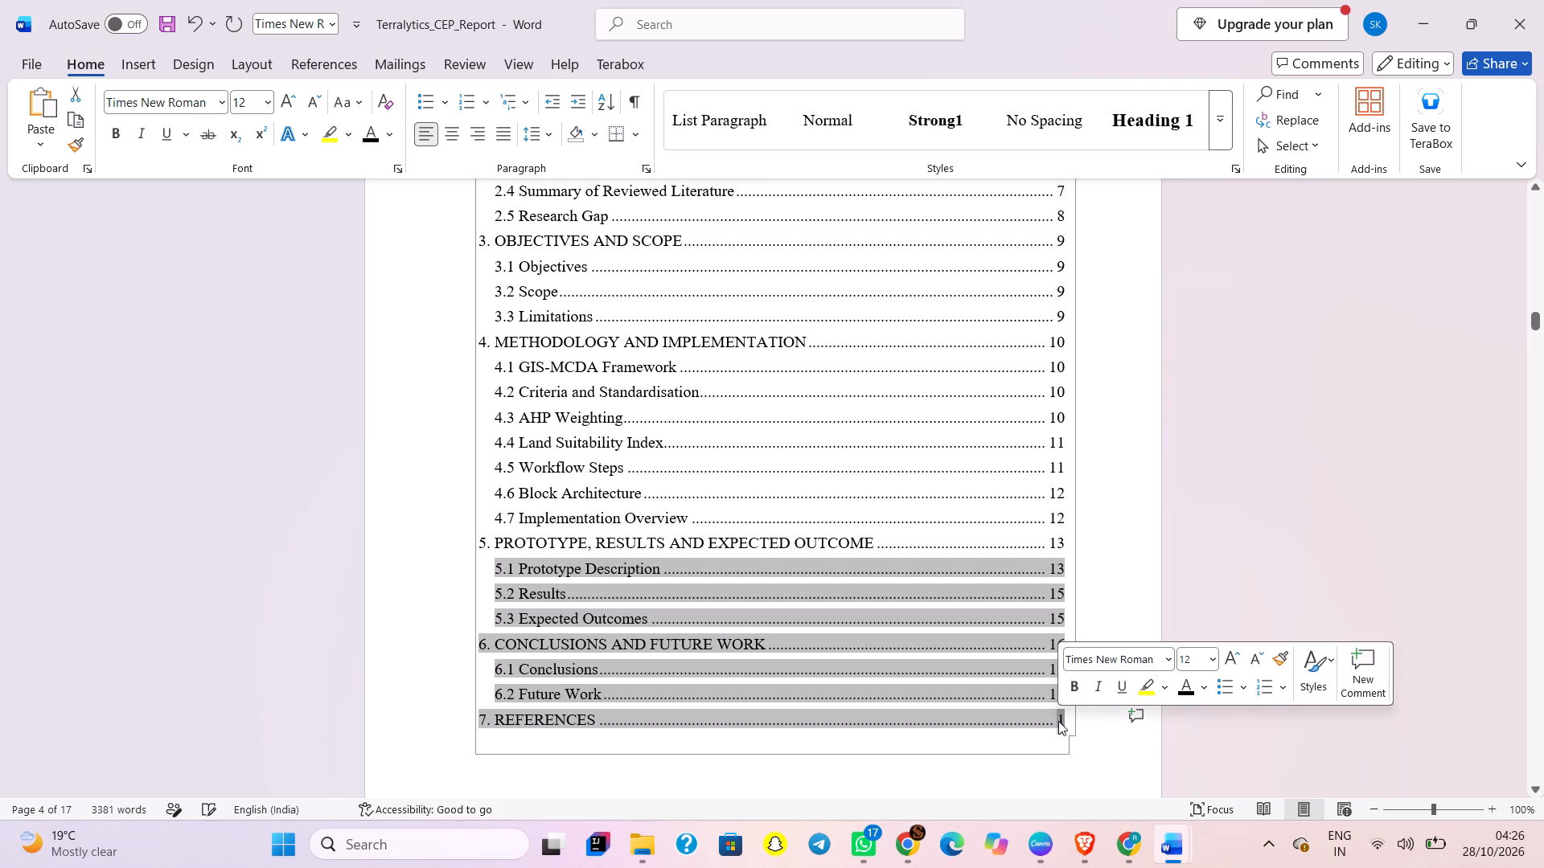
text(17)
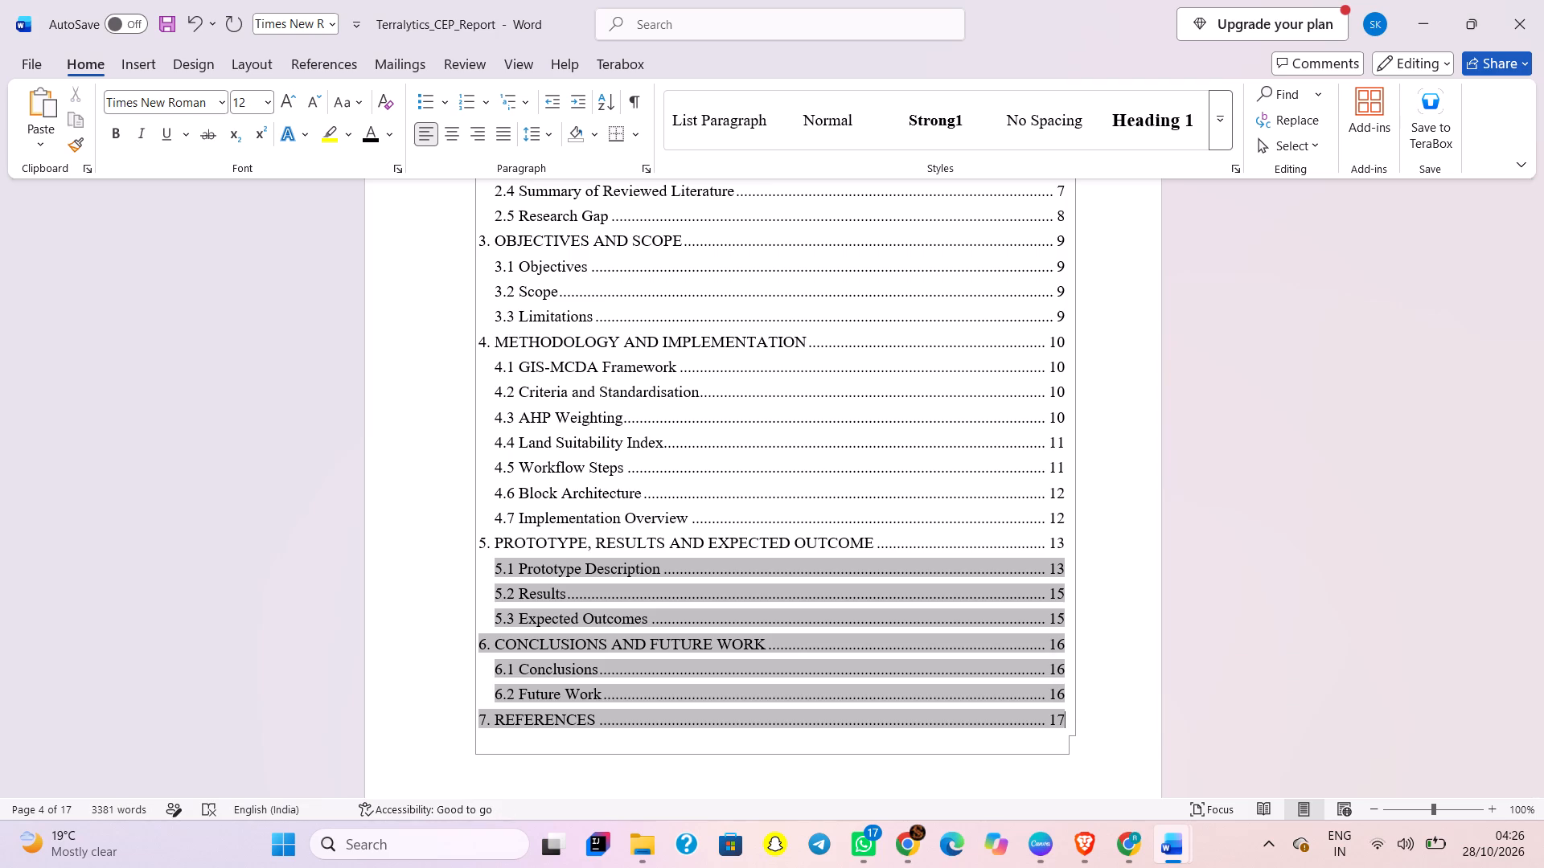
click(1215, 654)
Look through the report body up to the References chapter, checking the headings and page footers against the index.
scroll(1215, 654, down, 14)
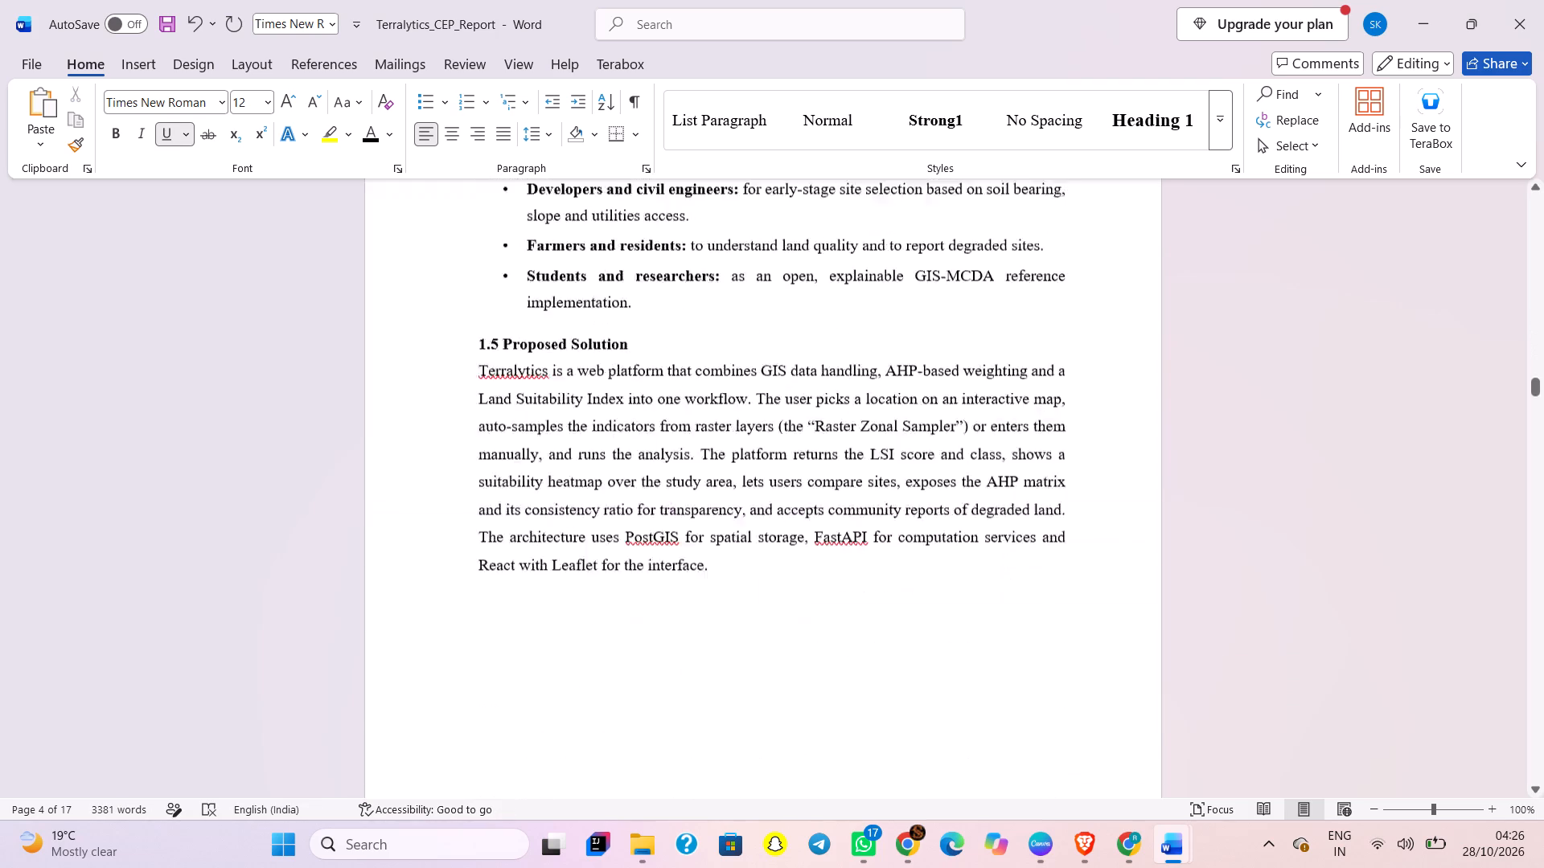
scroll(1215, 654, down, 13)
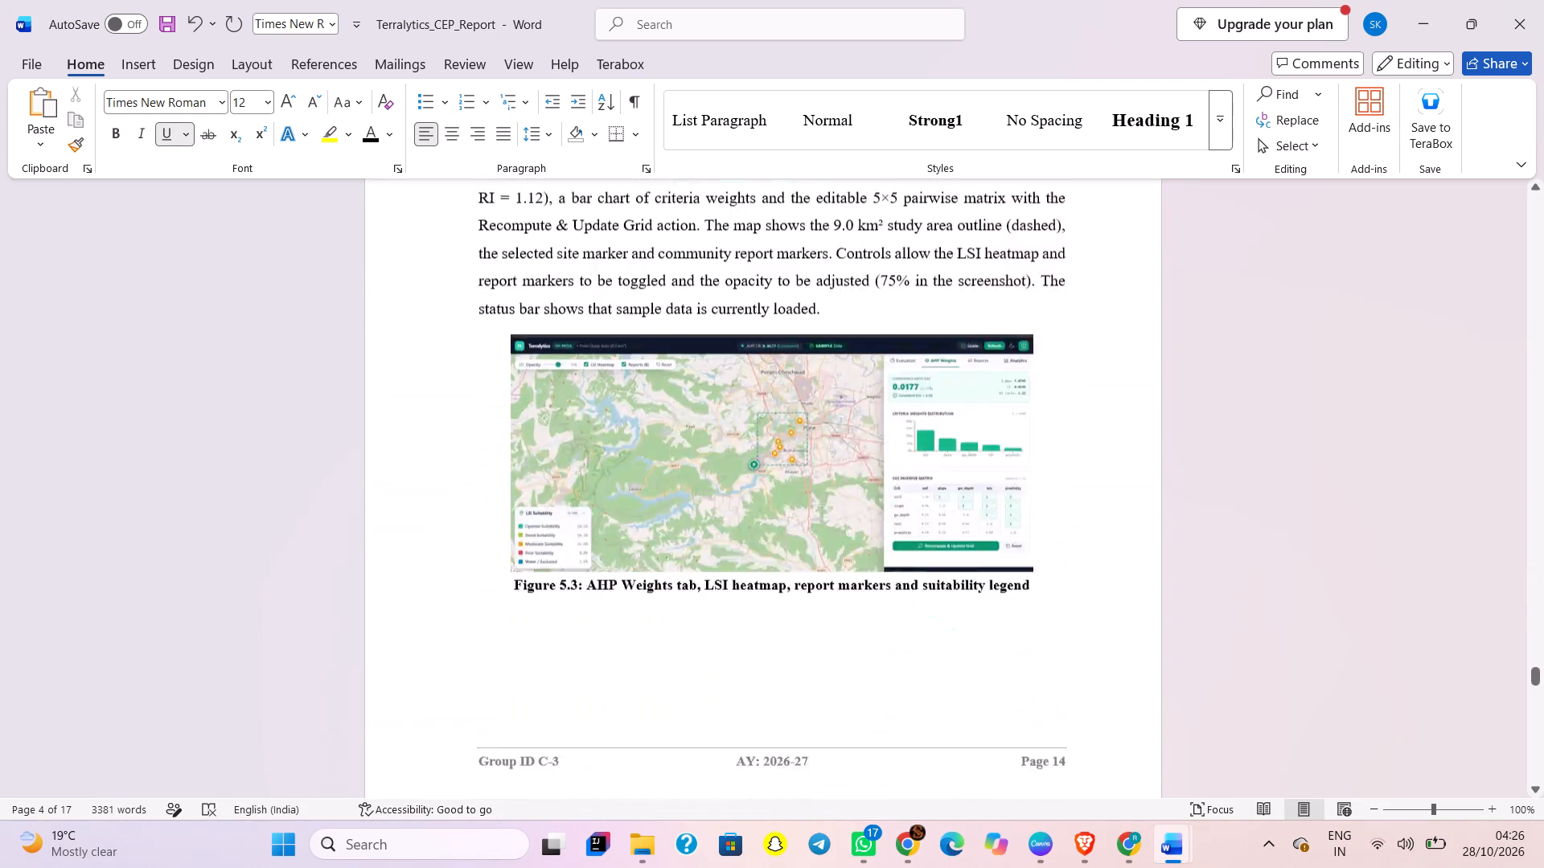
scroll(1215, 654, down, 3)
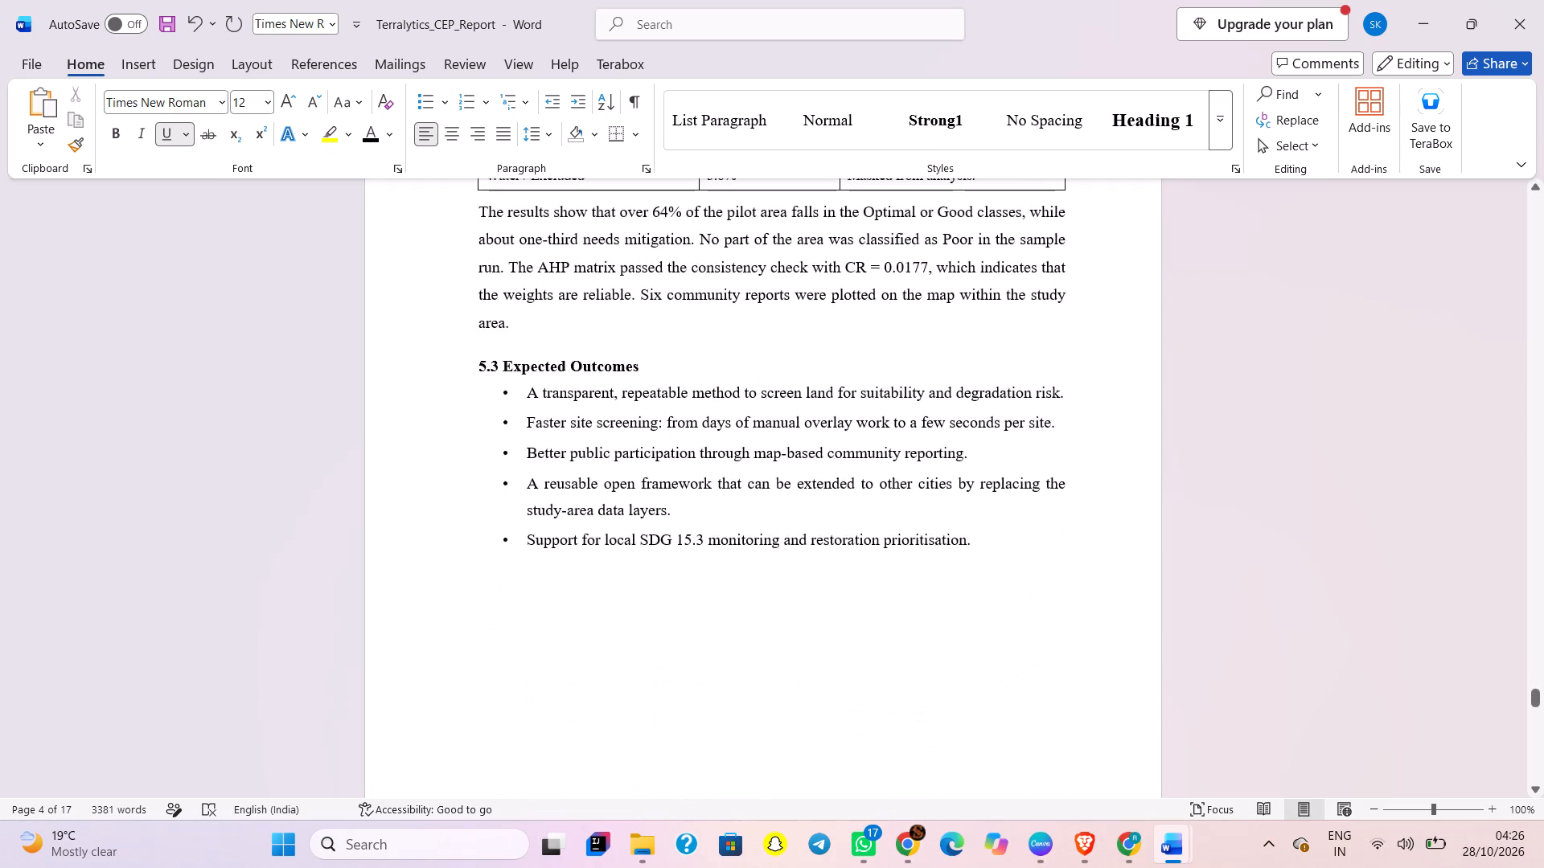
scroll(1215, 654, down, 5)
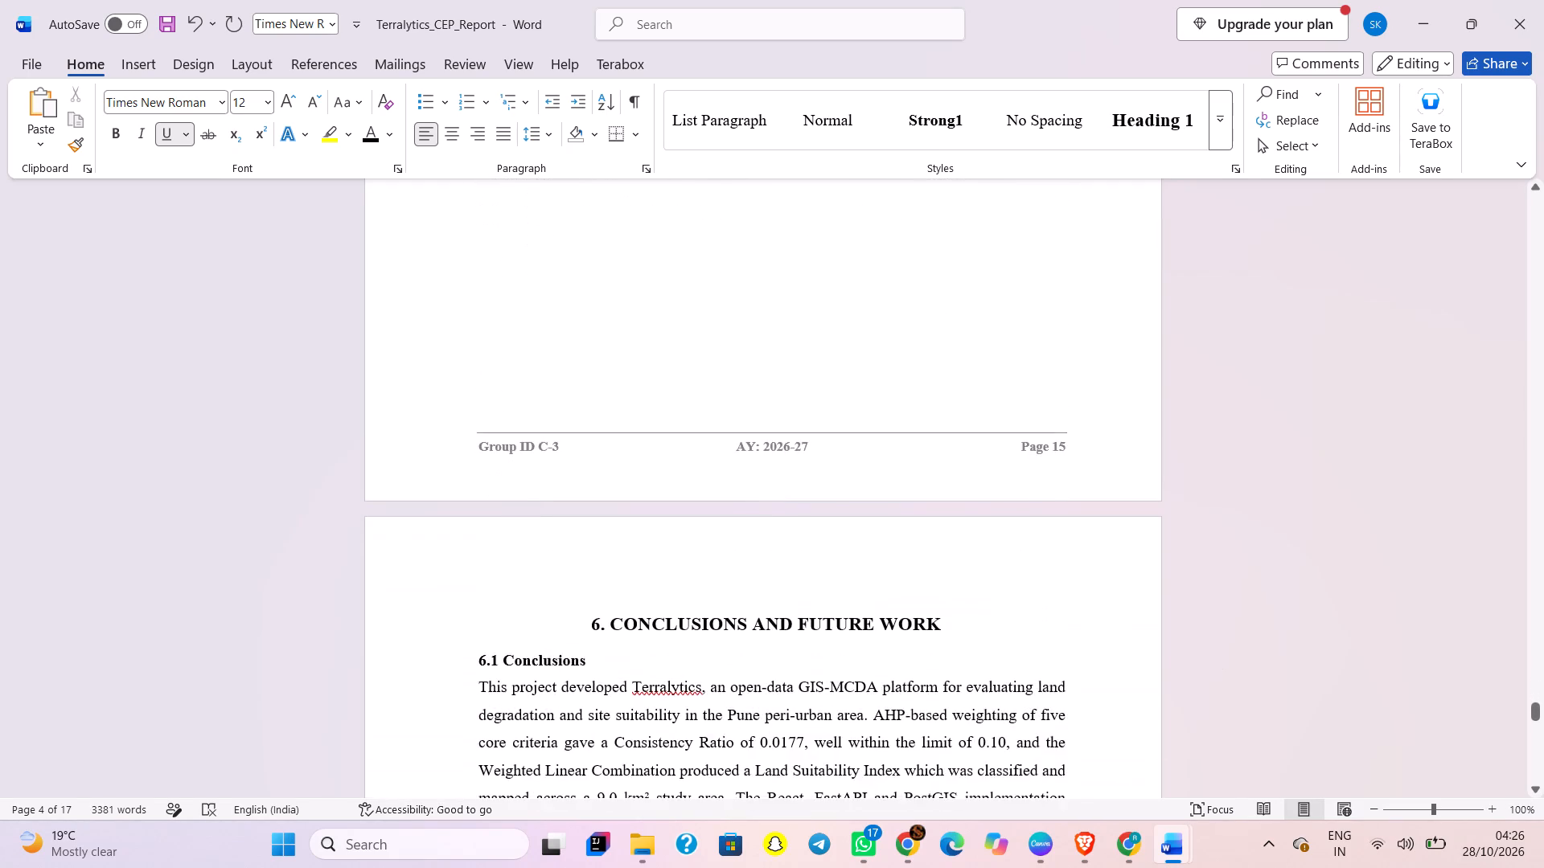
scroll(1215, 654, down, 7)
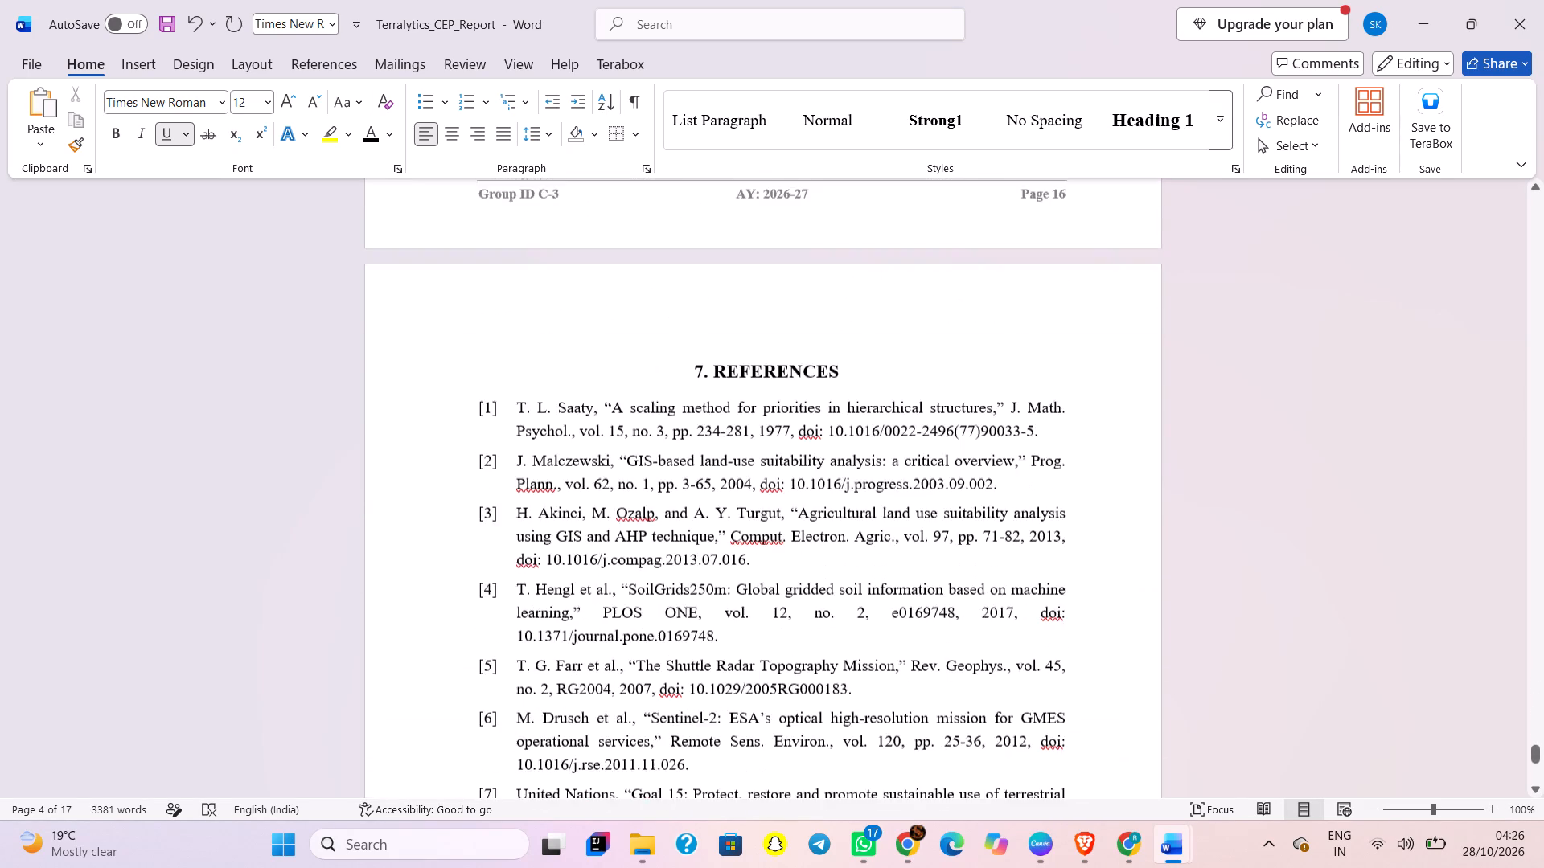
scroll(1215, 654, down, 3)
Return to the start of the report and review the title page and the certificate page.
scroll(1215, 654, up, 20)
scroll(1215, 654, up, 9)
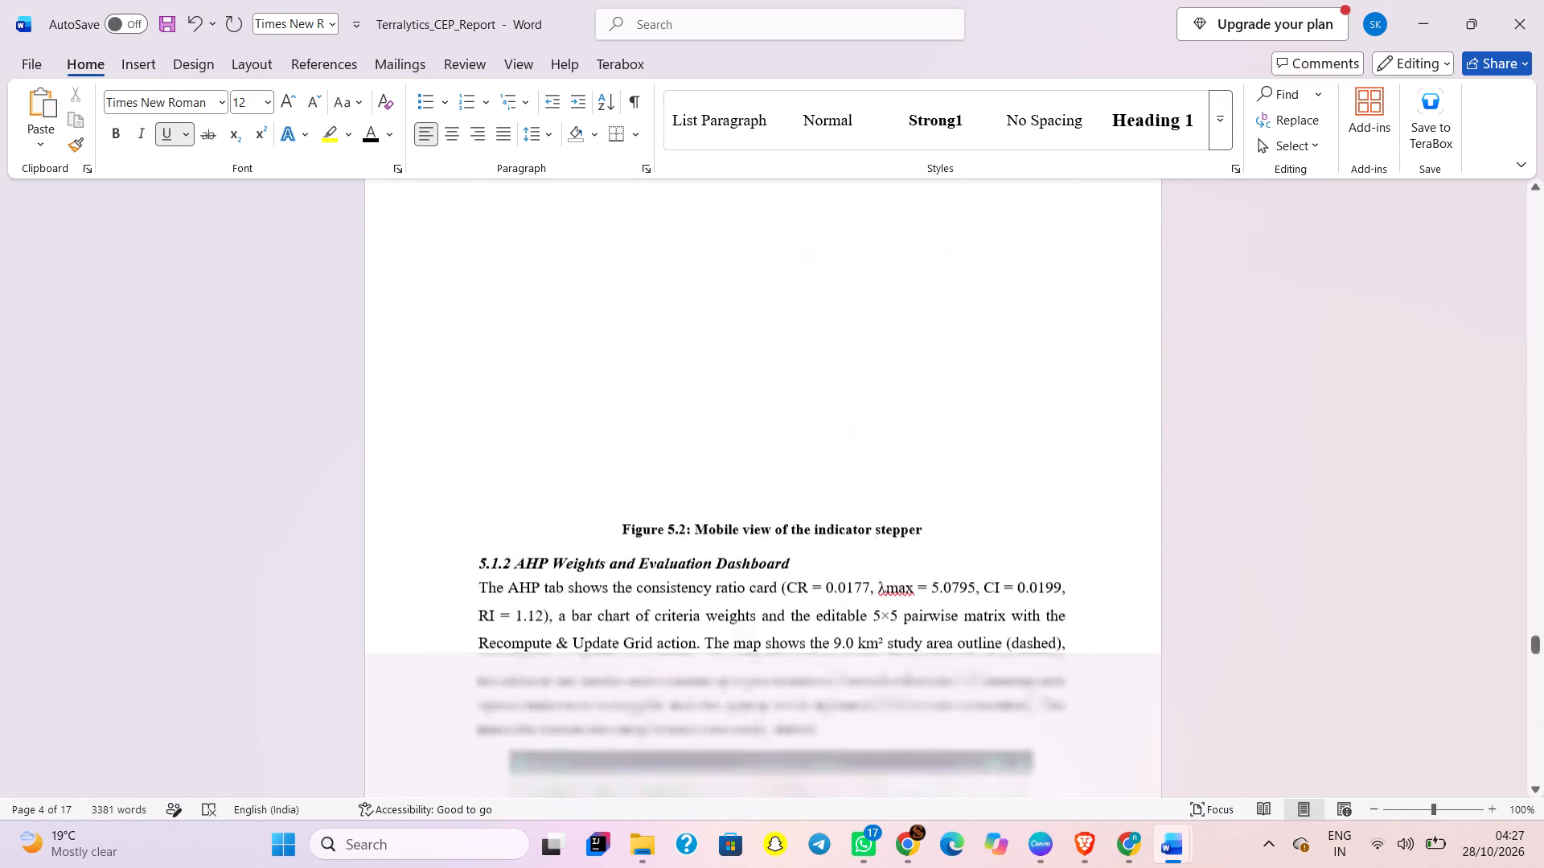
scroll(1215, 654, up, 20)
scroll(1215, 654, up, 14)
click(1215, 654)
scroll(1215, 654, up, 1)
scroll(1215, 654, down, 2)
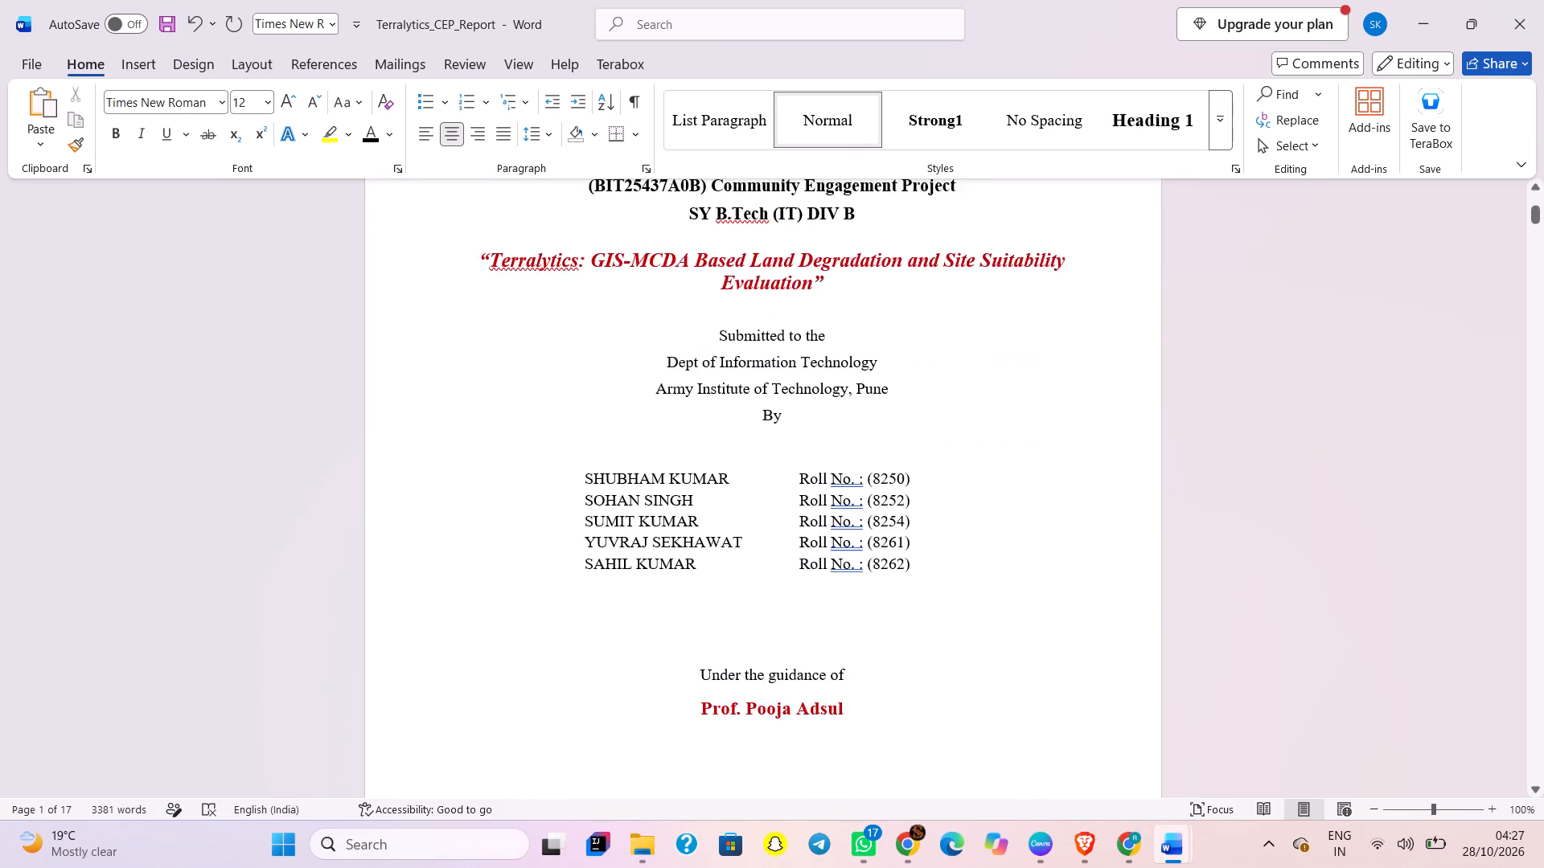
scroll(1215, 654, down, 6)
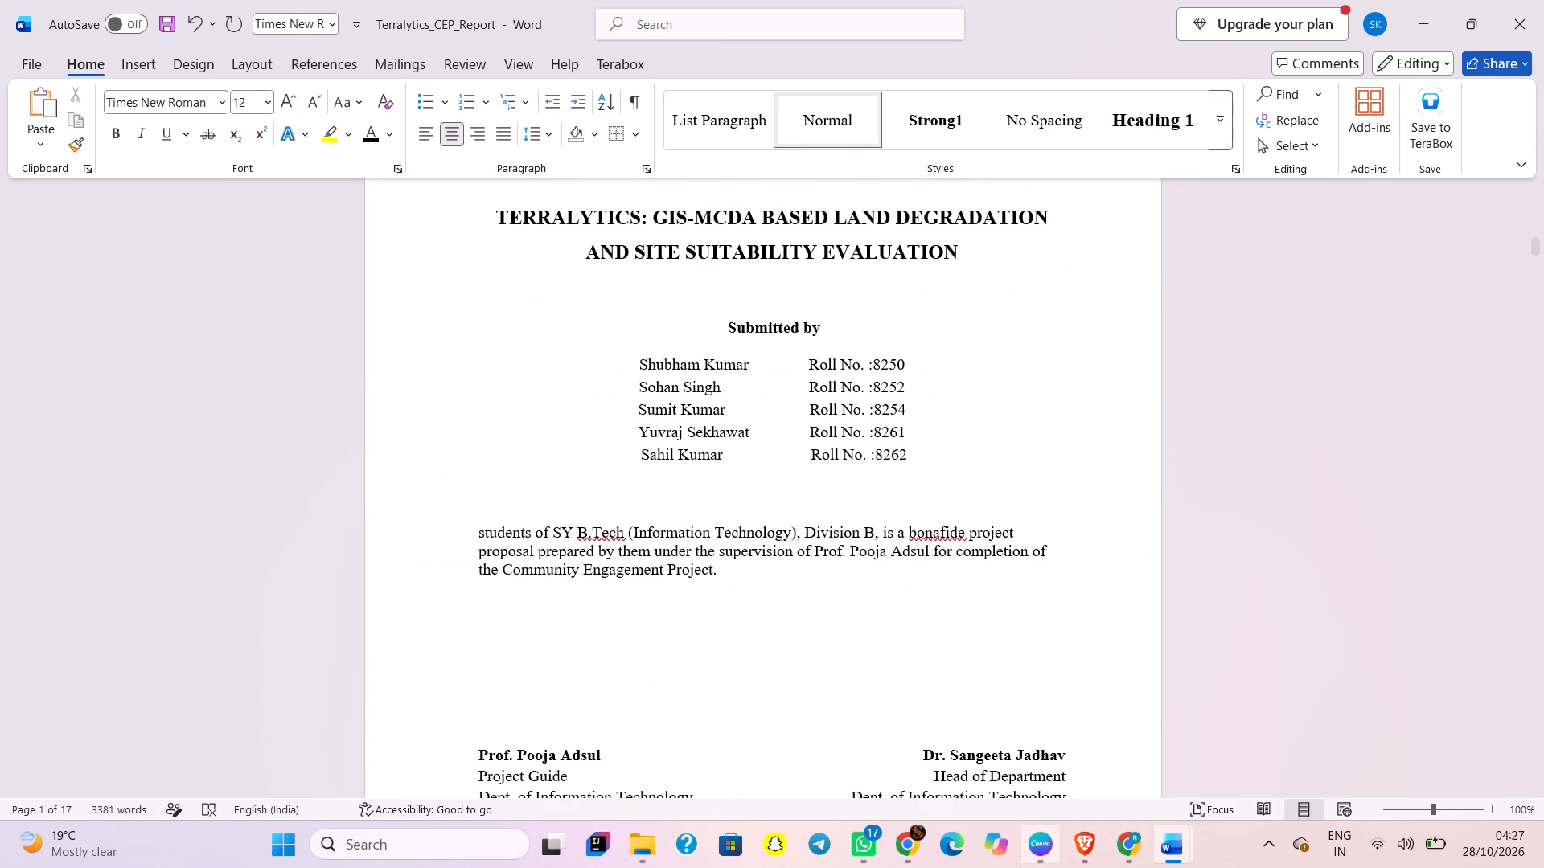
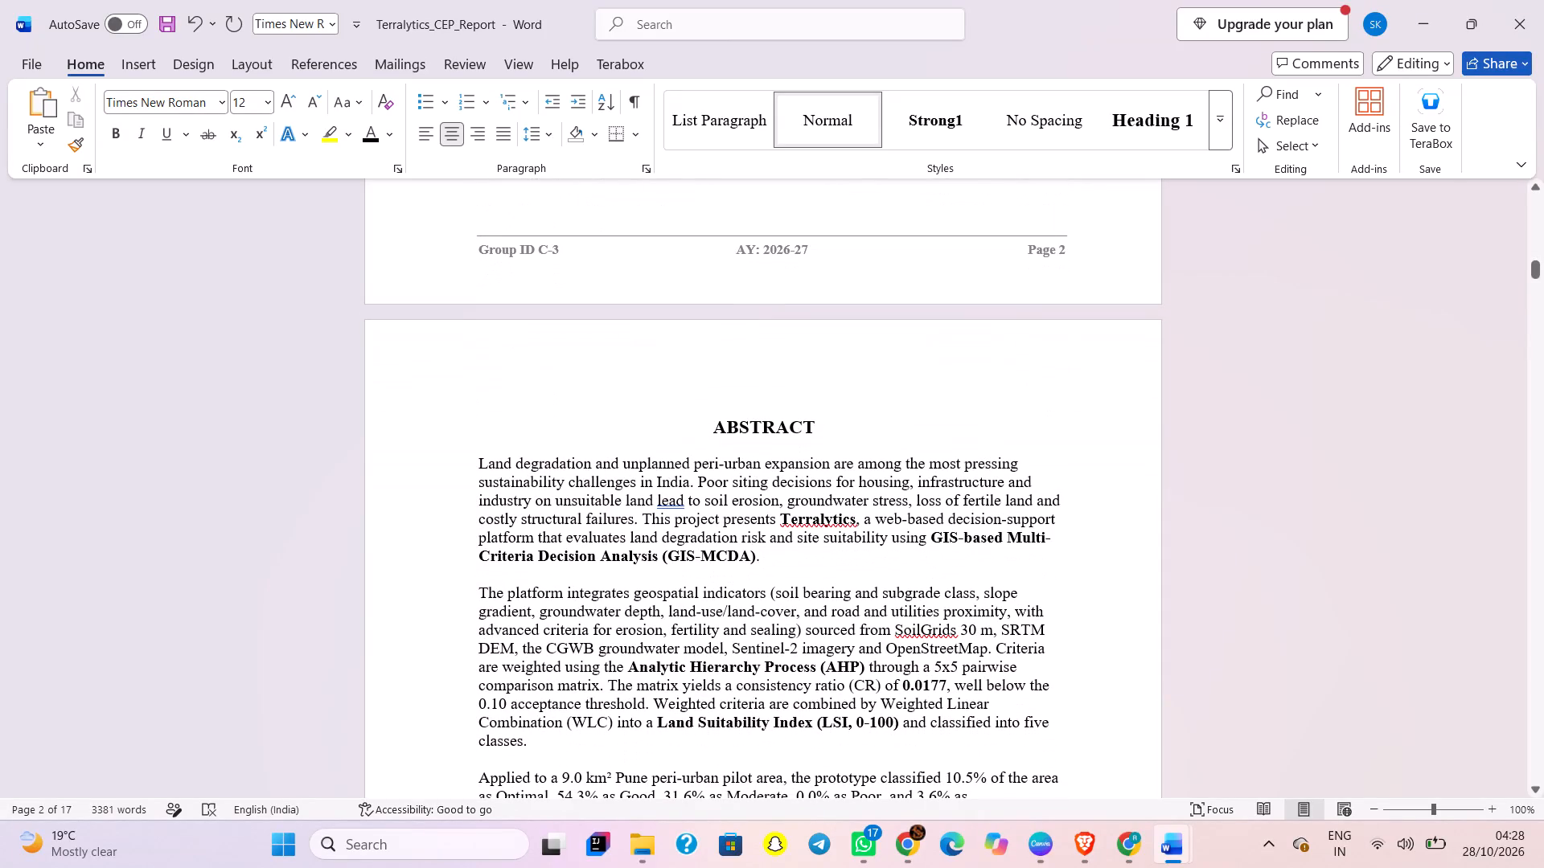
Delete the abstract paragraph beginning "The system is implemented with a React and Leaflet frontend", keeping the Keywords line.
scroll(1047, 582, down, 1)
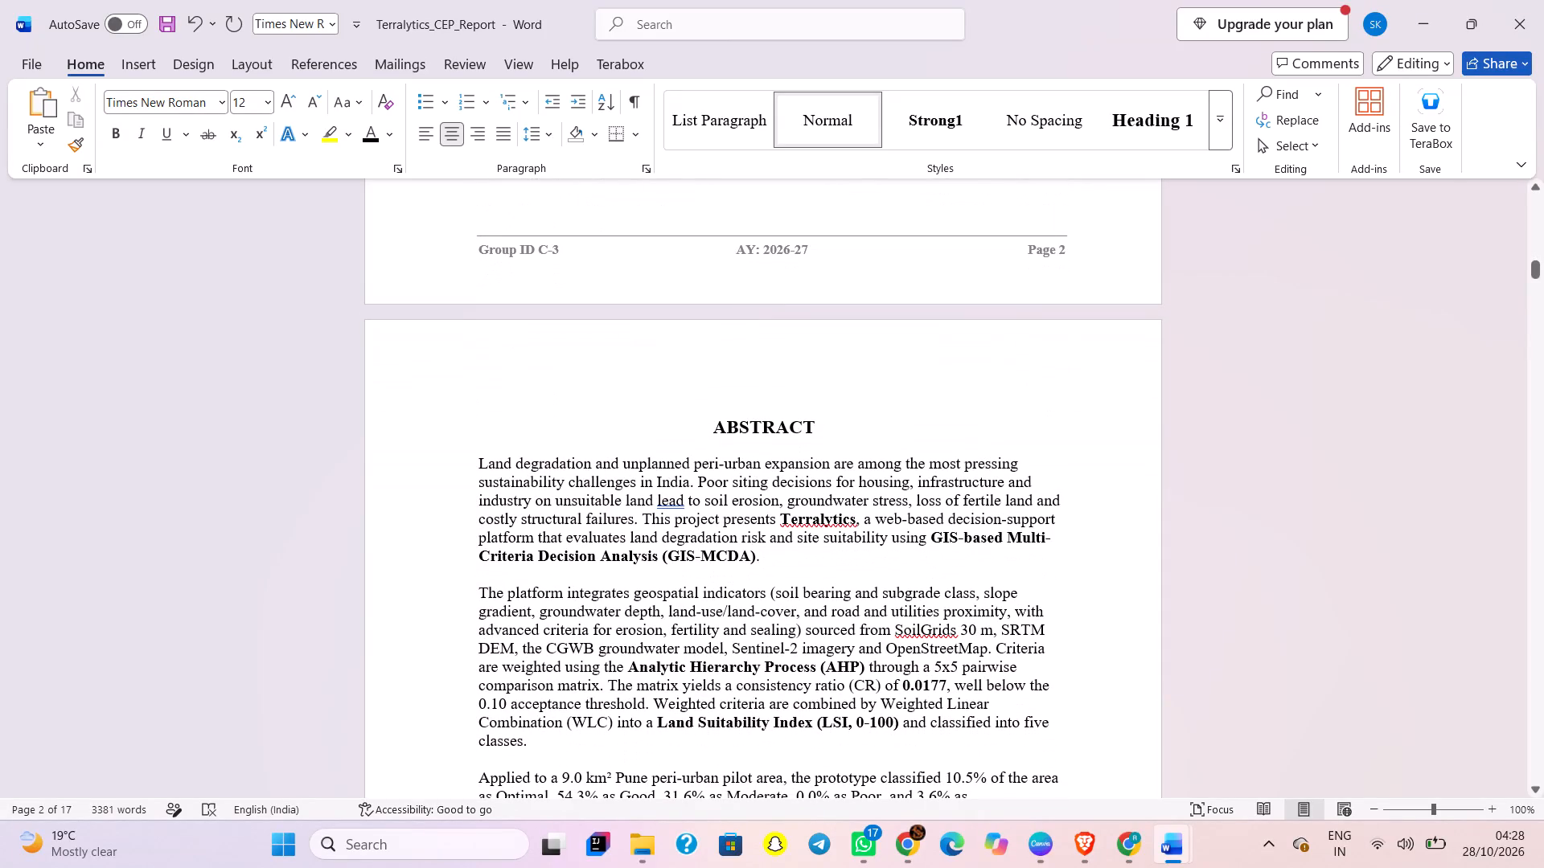
scroll(1047, 582, down, 2)
click(1047, 582)
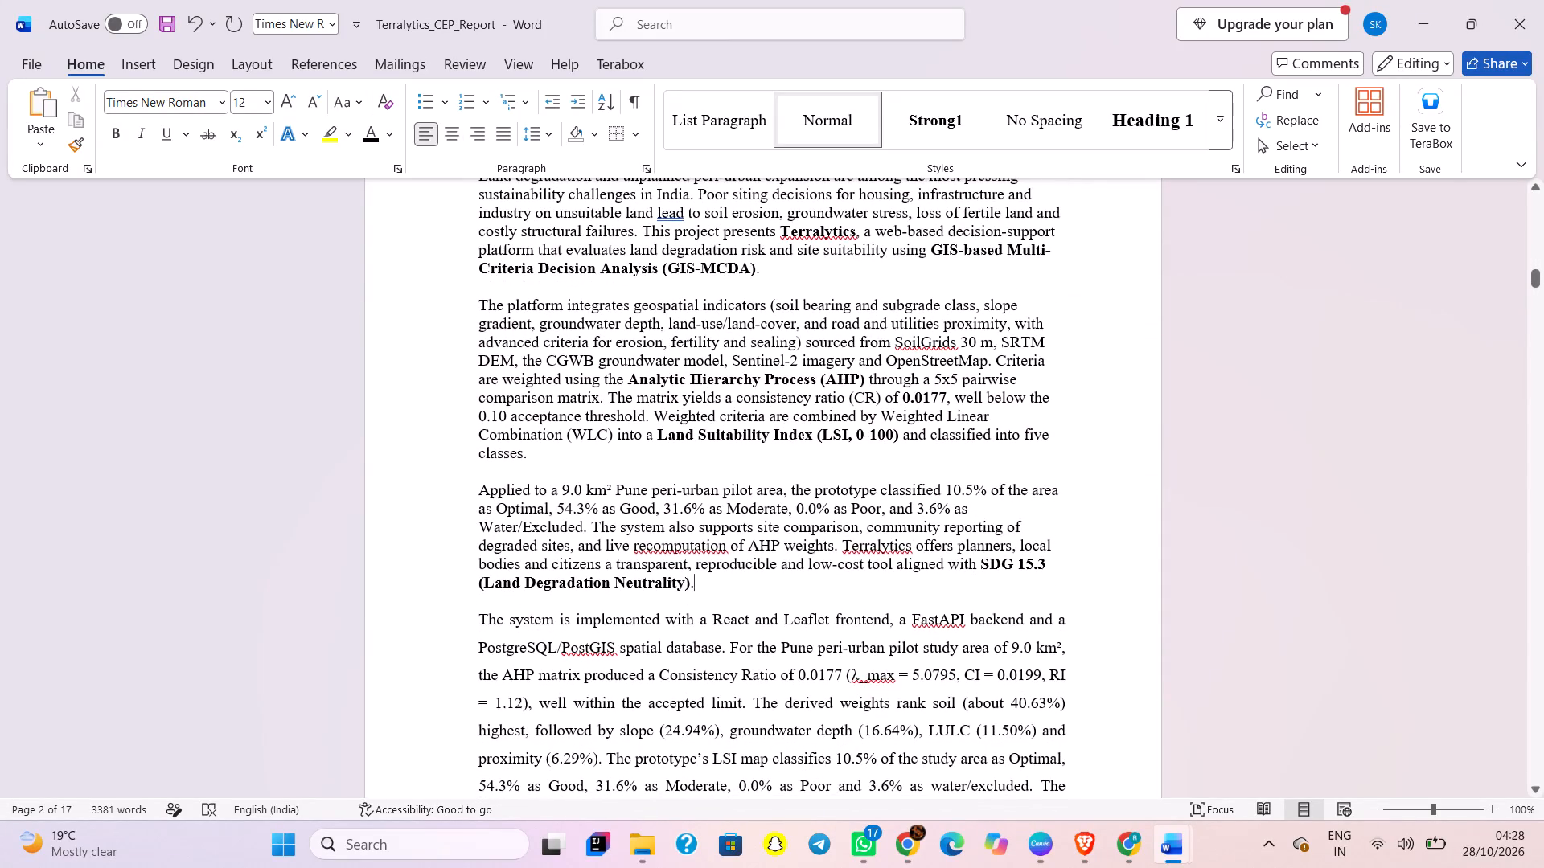
scroll(1037, 603, down, 1)
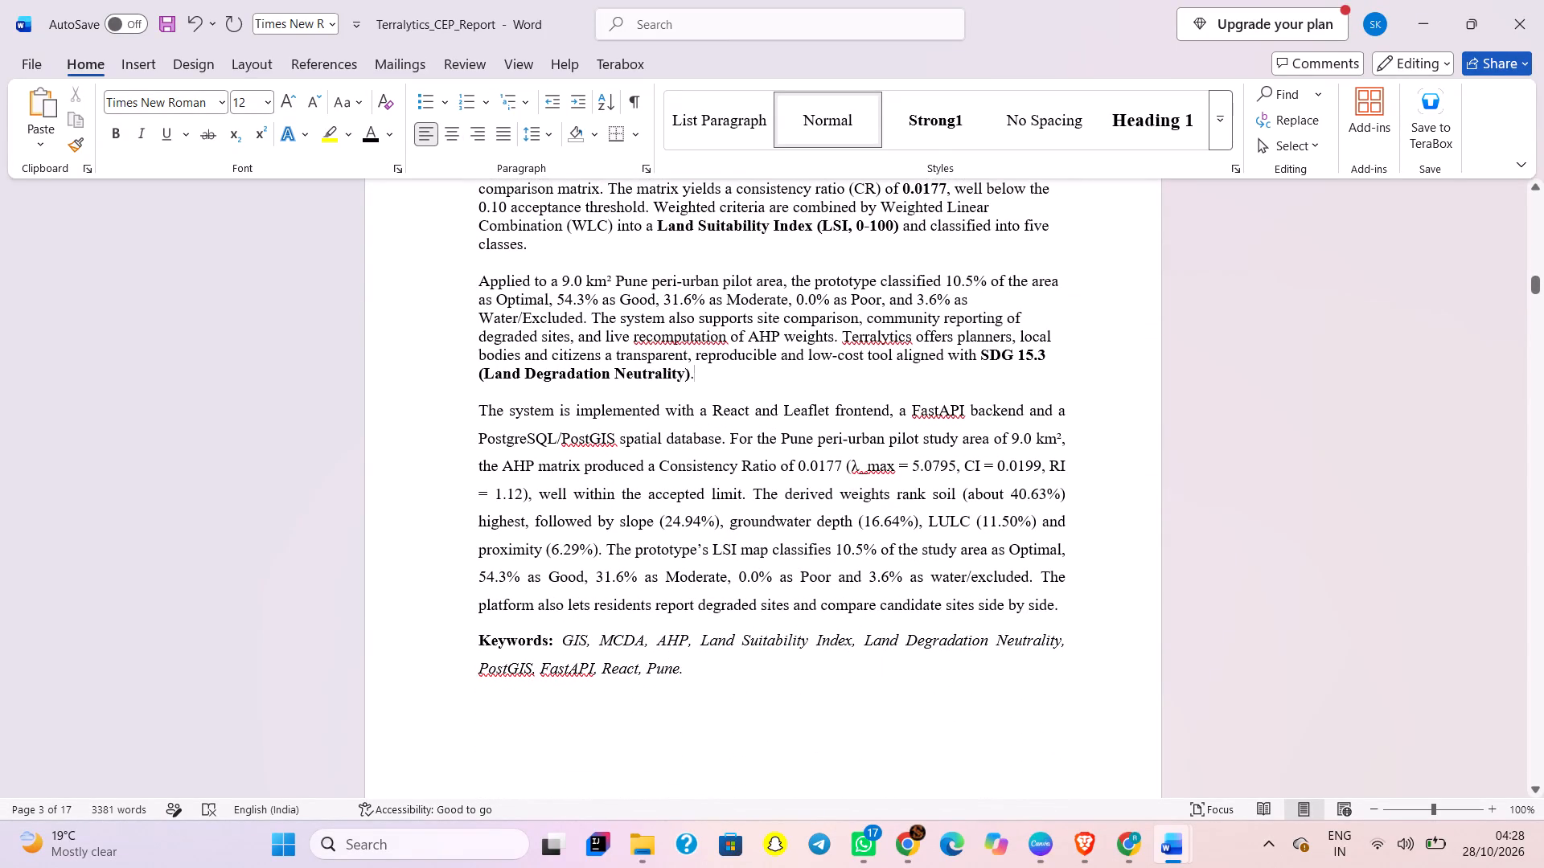
drag(1062, 608, 490, 416)
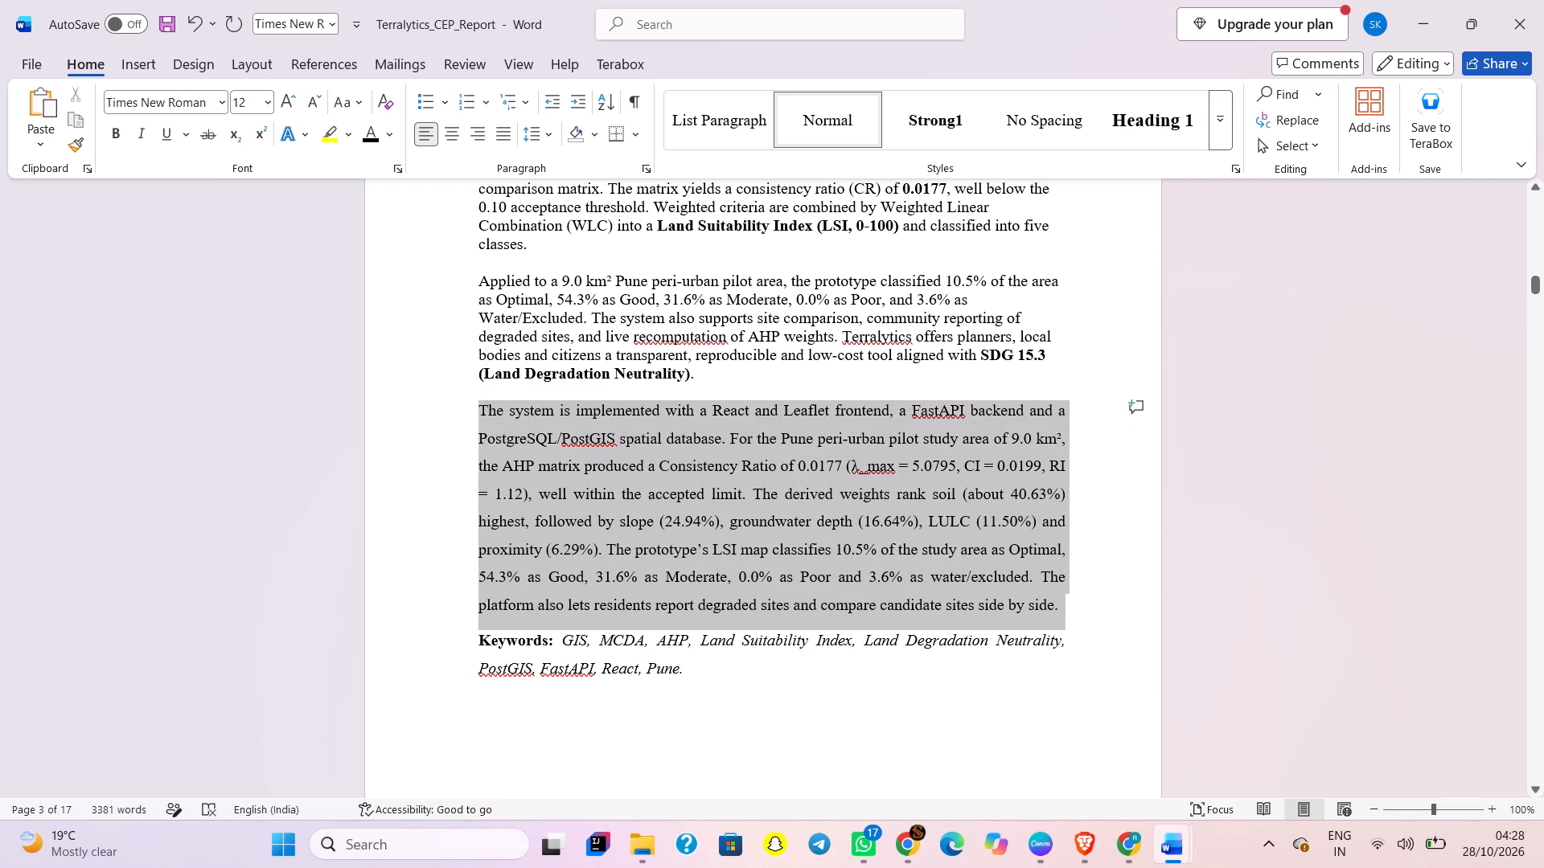
key(BackSpace)
scroll(490, 416, up, 3)
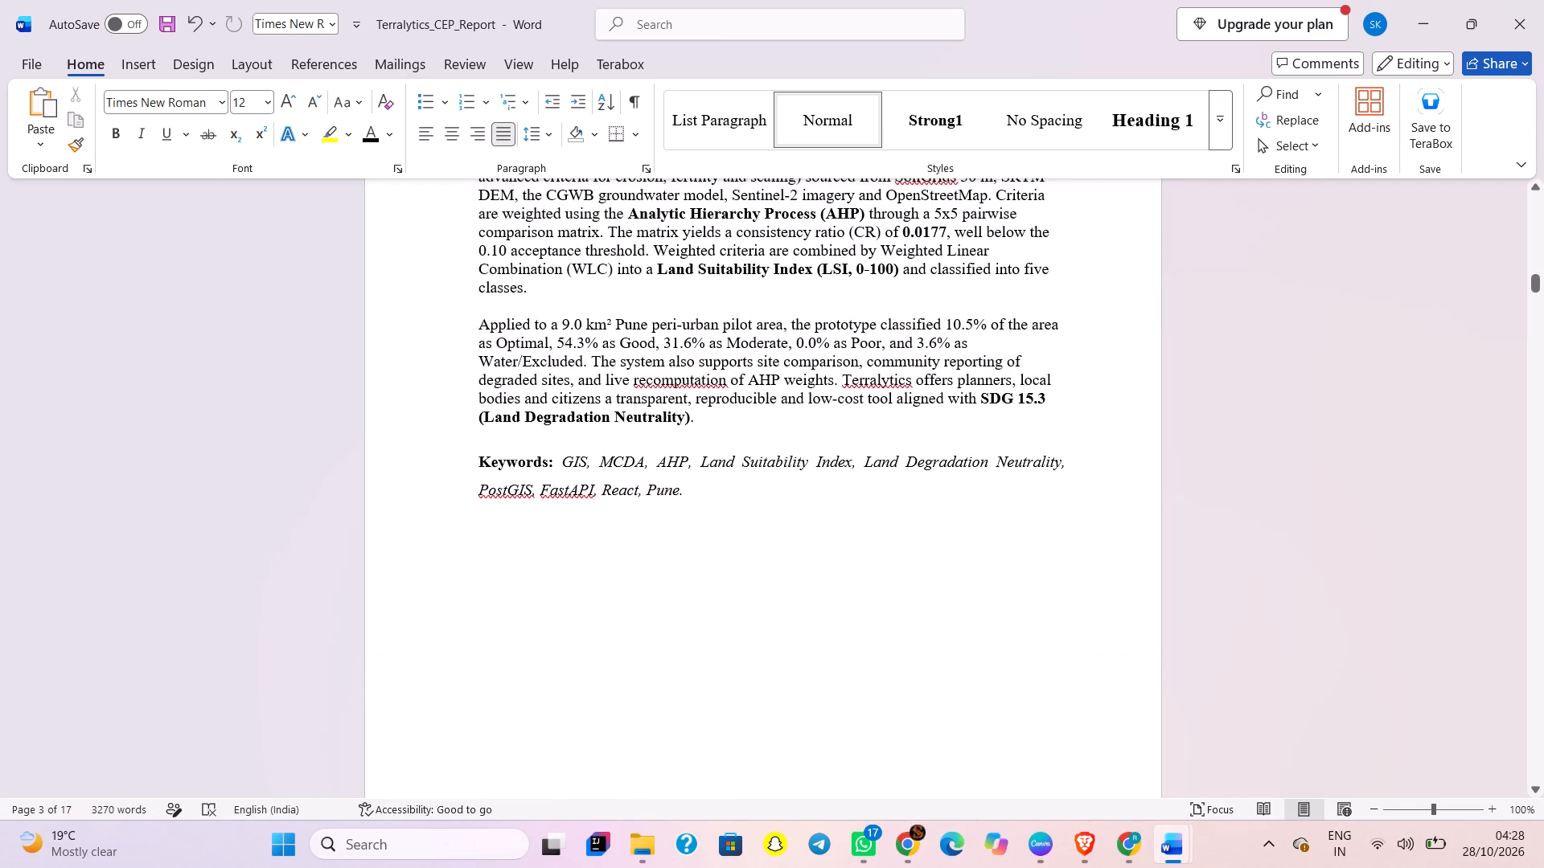
click(725, 416)
scroll(725, 416, up, 1)
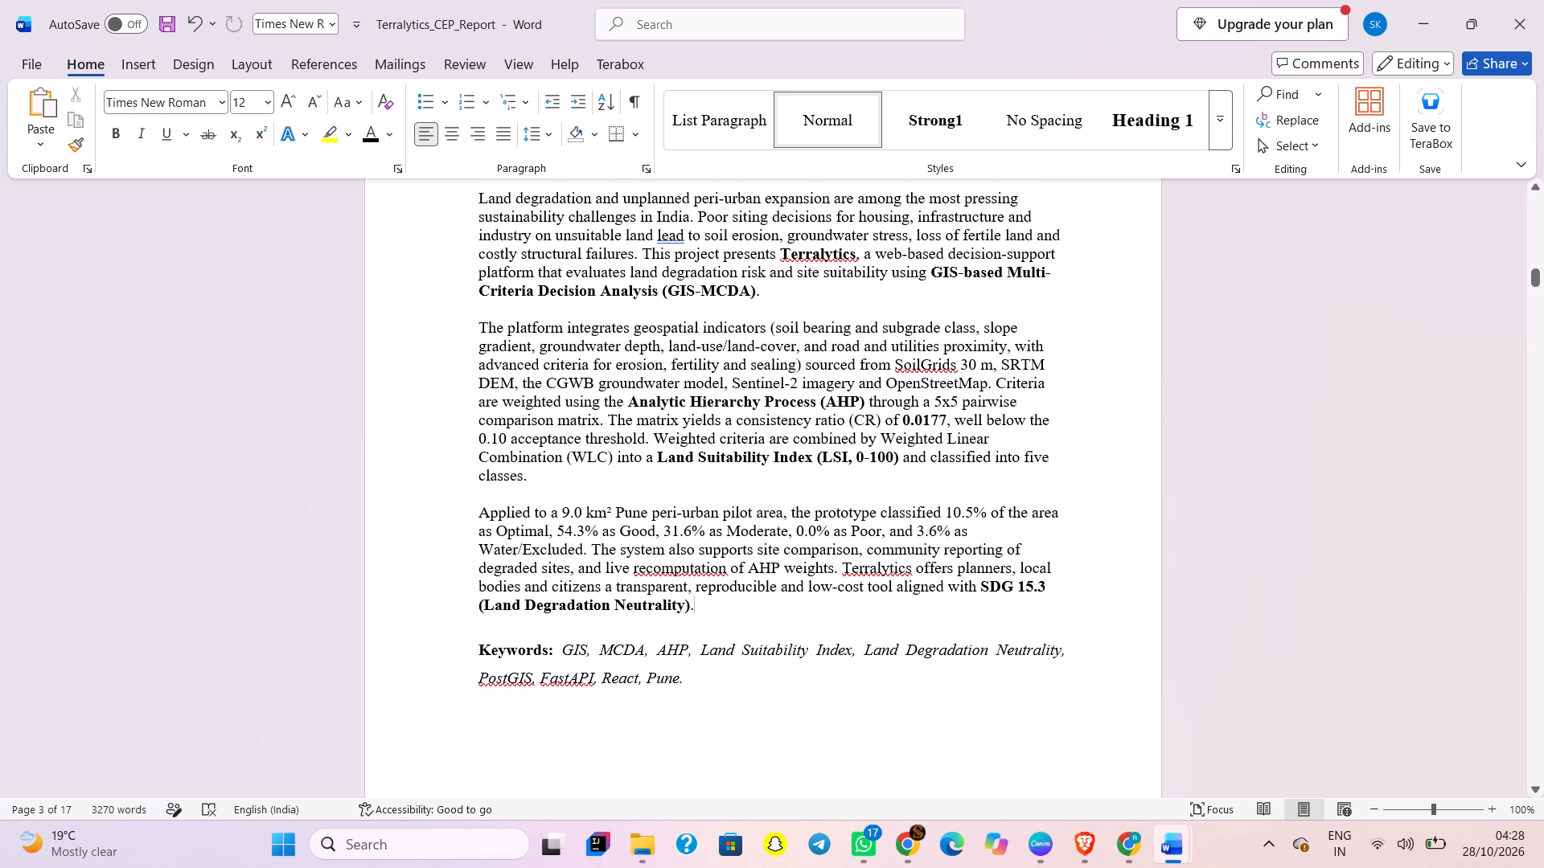
scroll(725, 416, down, 1)
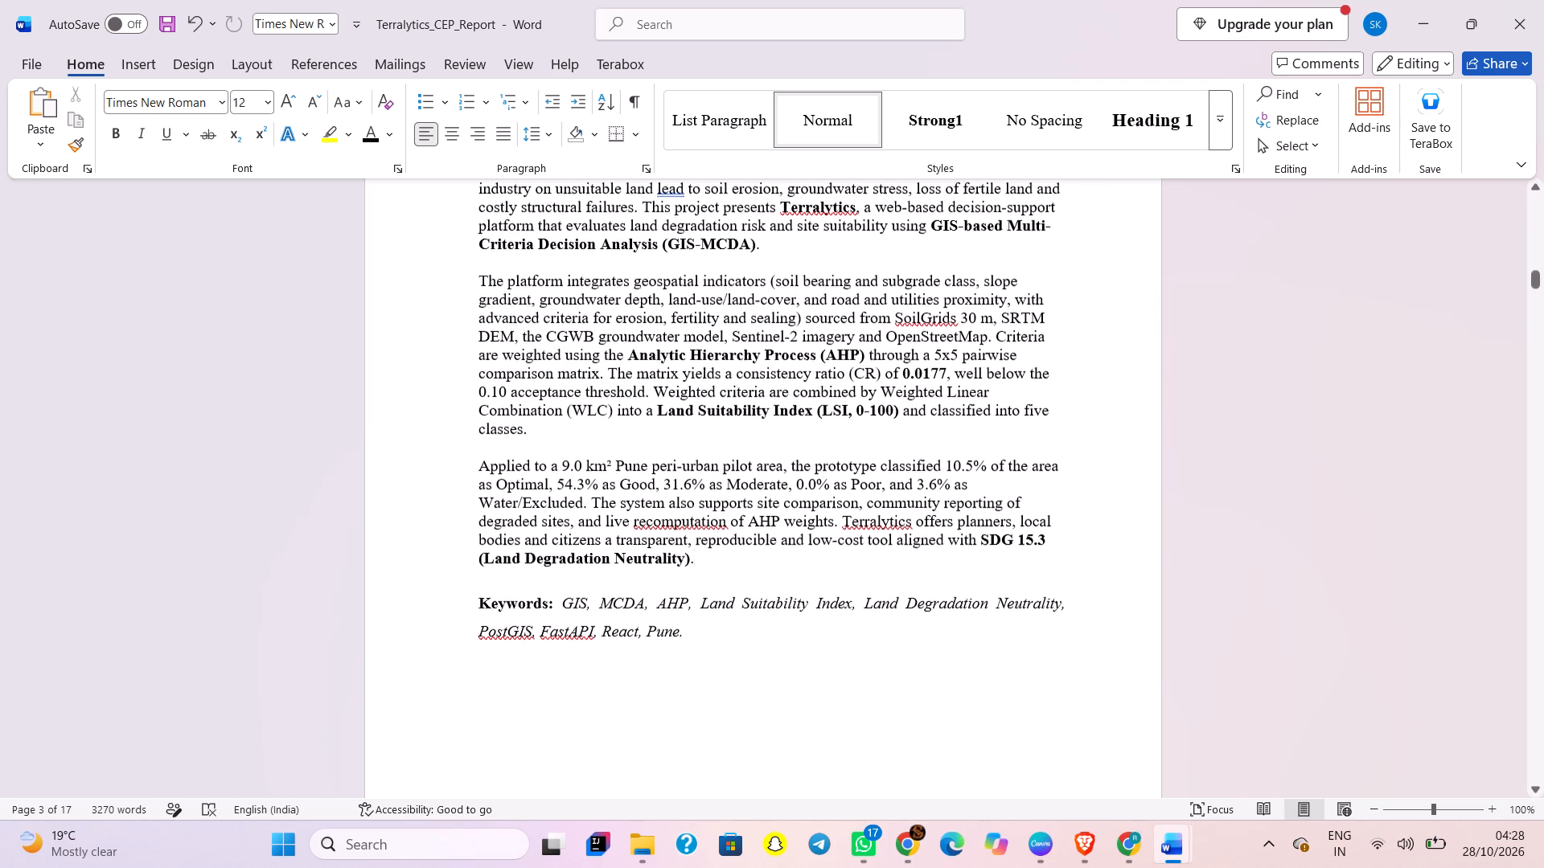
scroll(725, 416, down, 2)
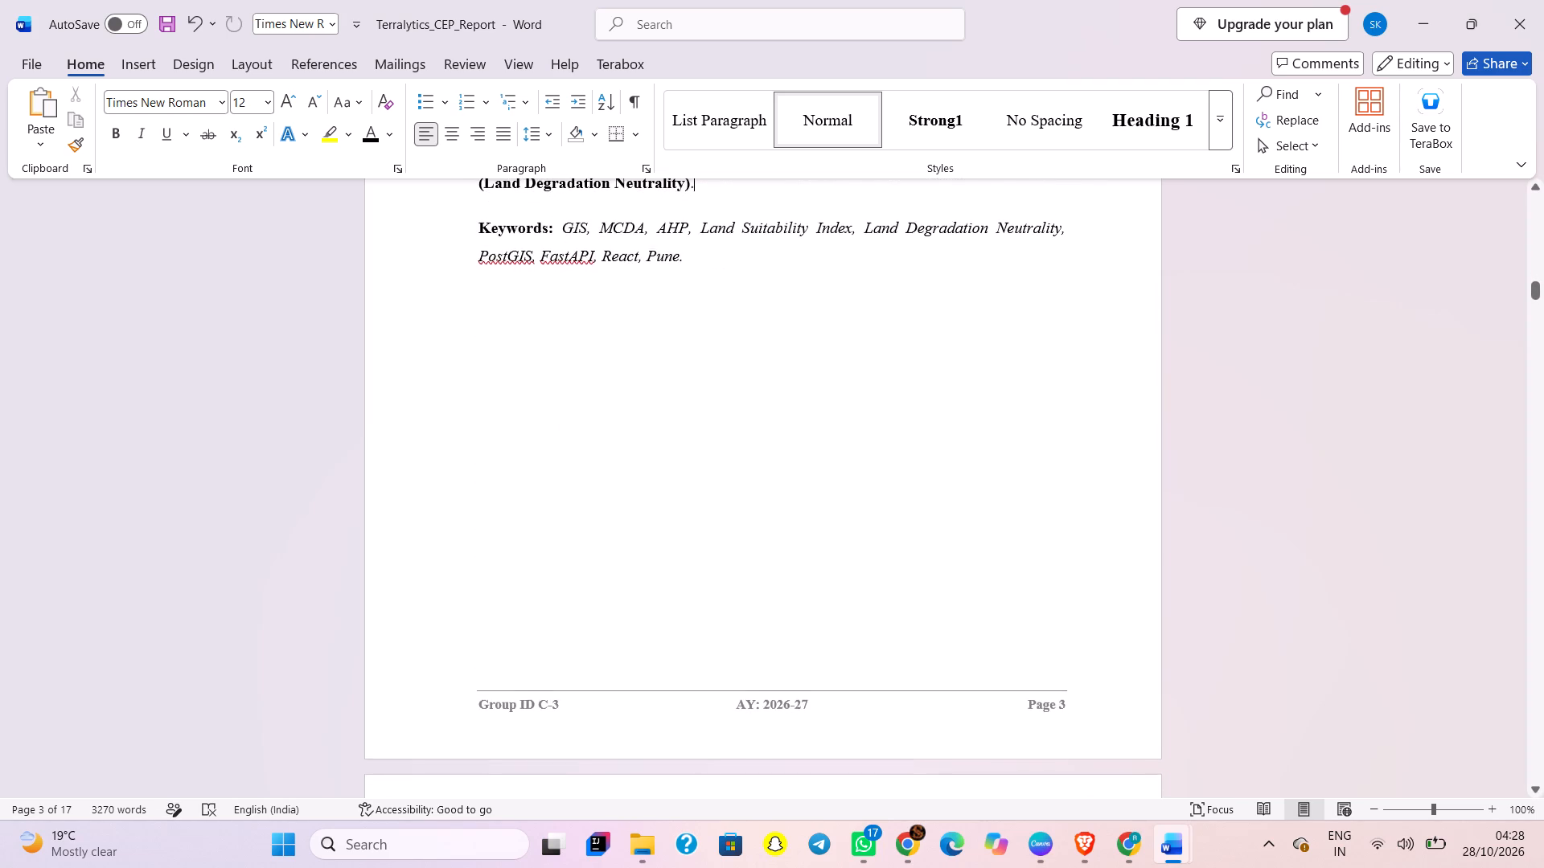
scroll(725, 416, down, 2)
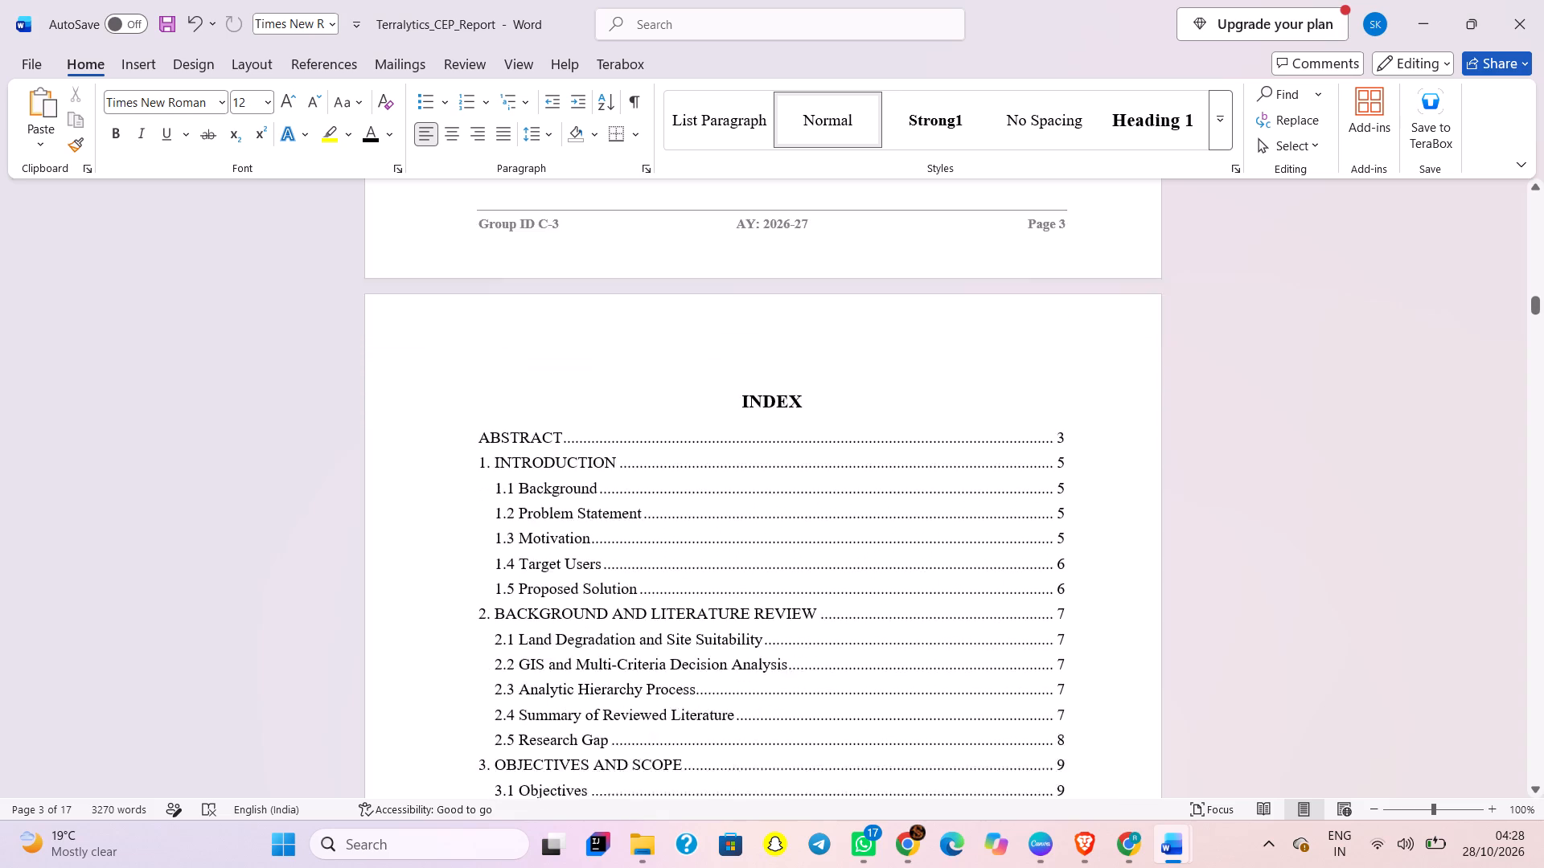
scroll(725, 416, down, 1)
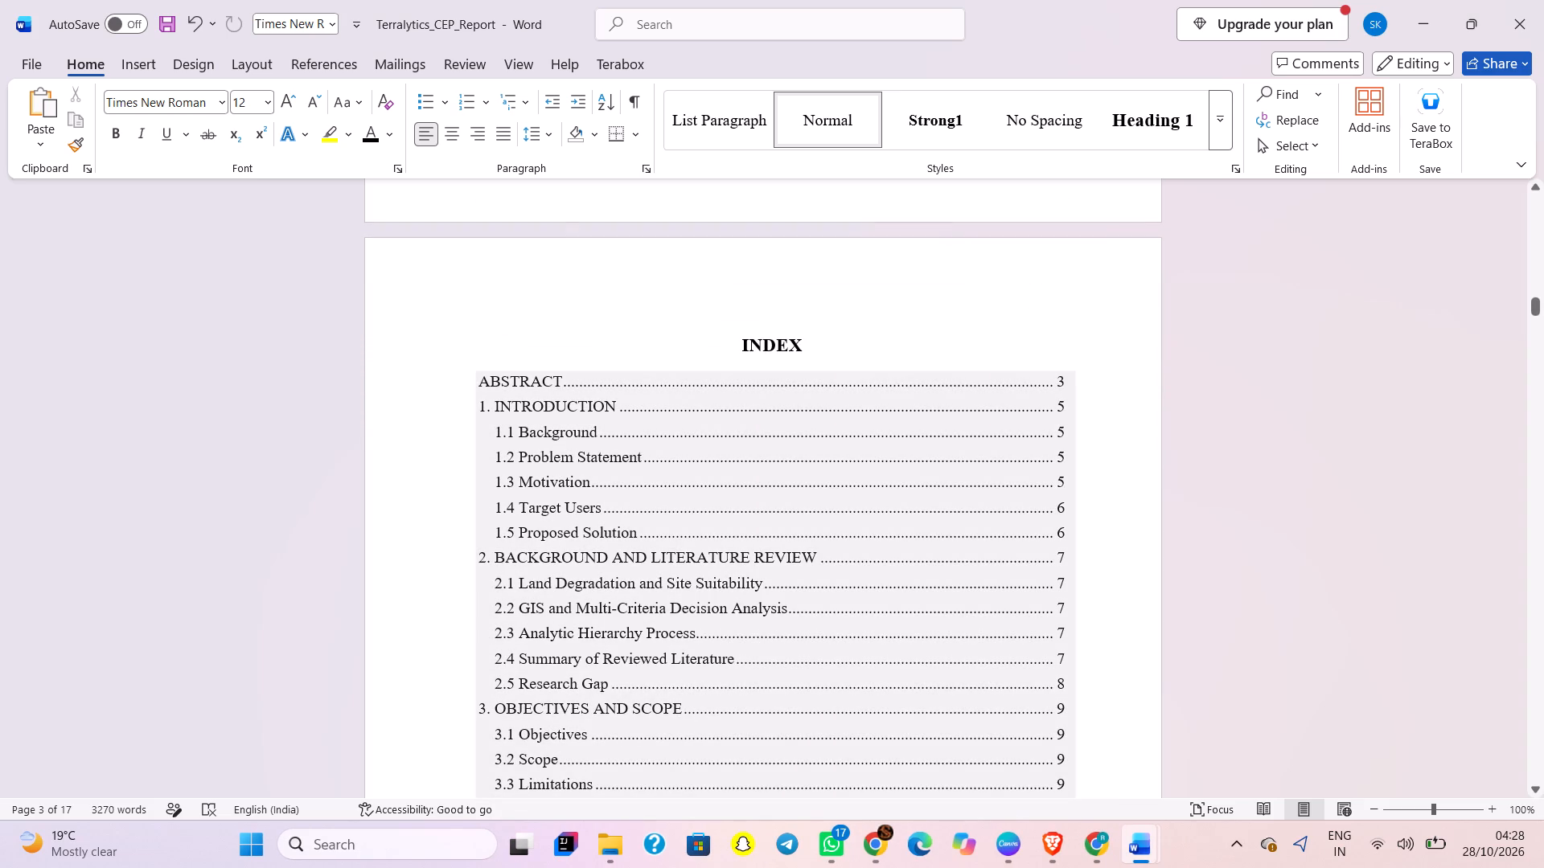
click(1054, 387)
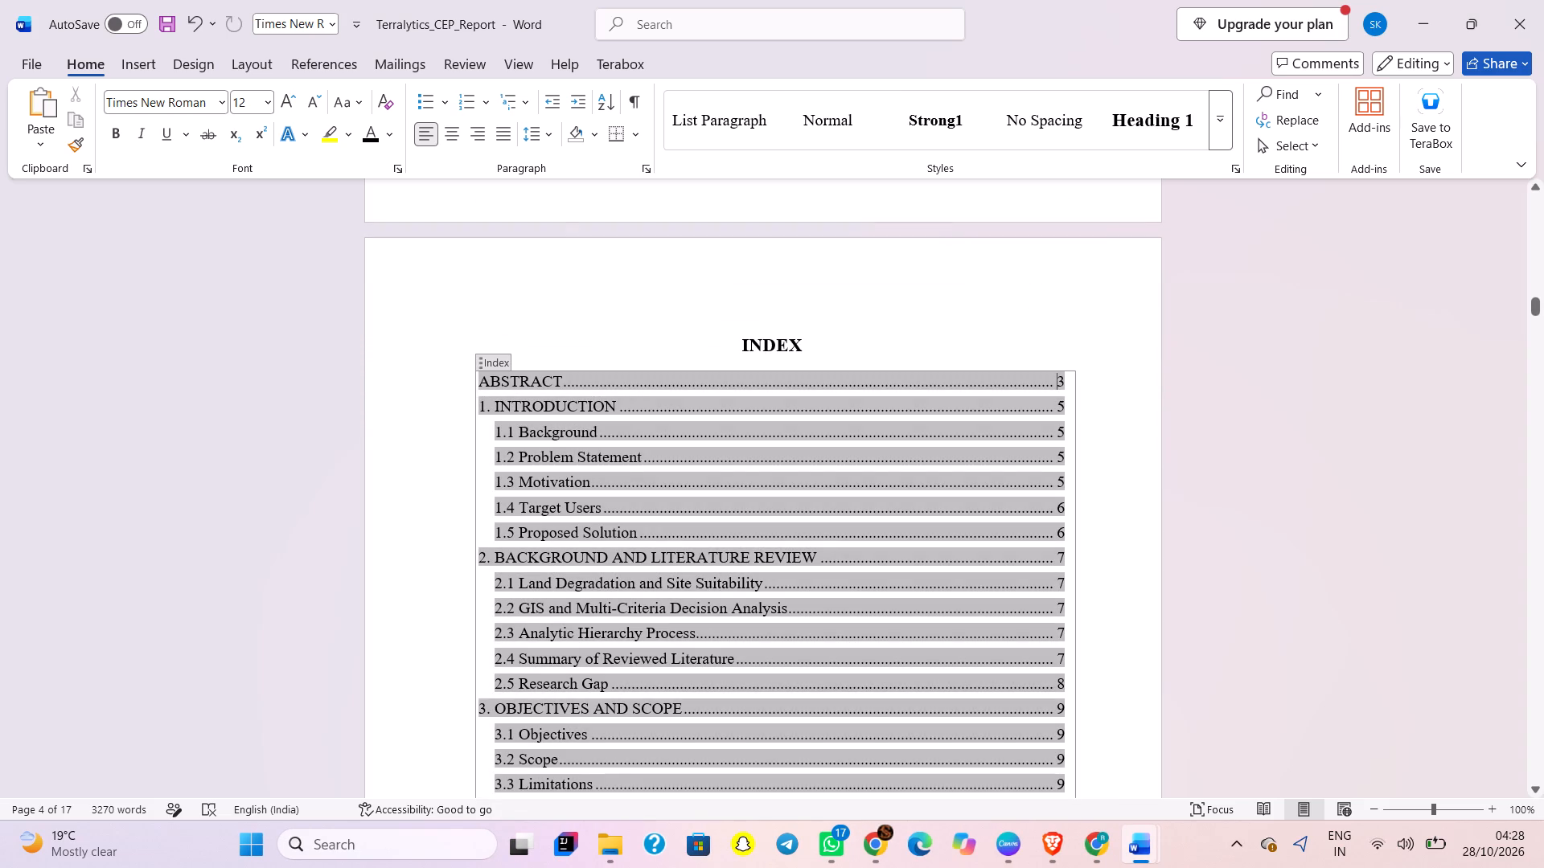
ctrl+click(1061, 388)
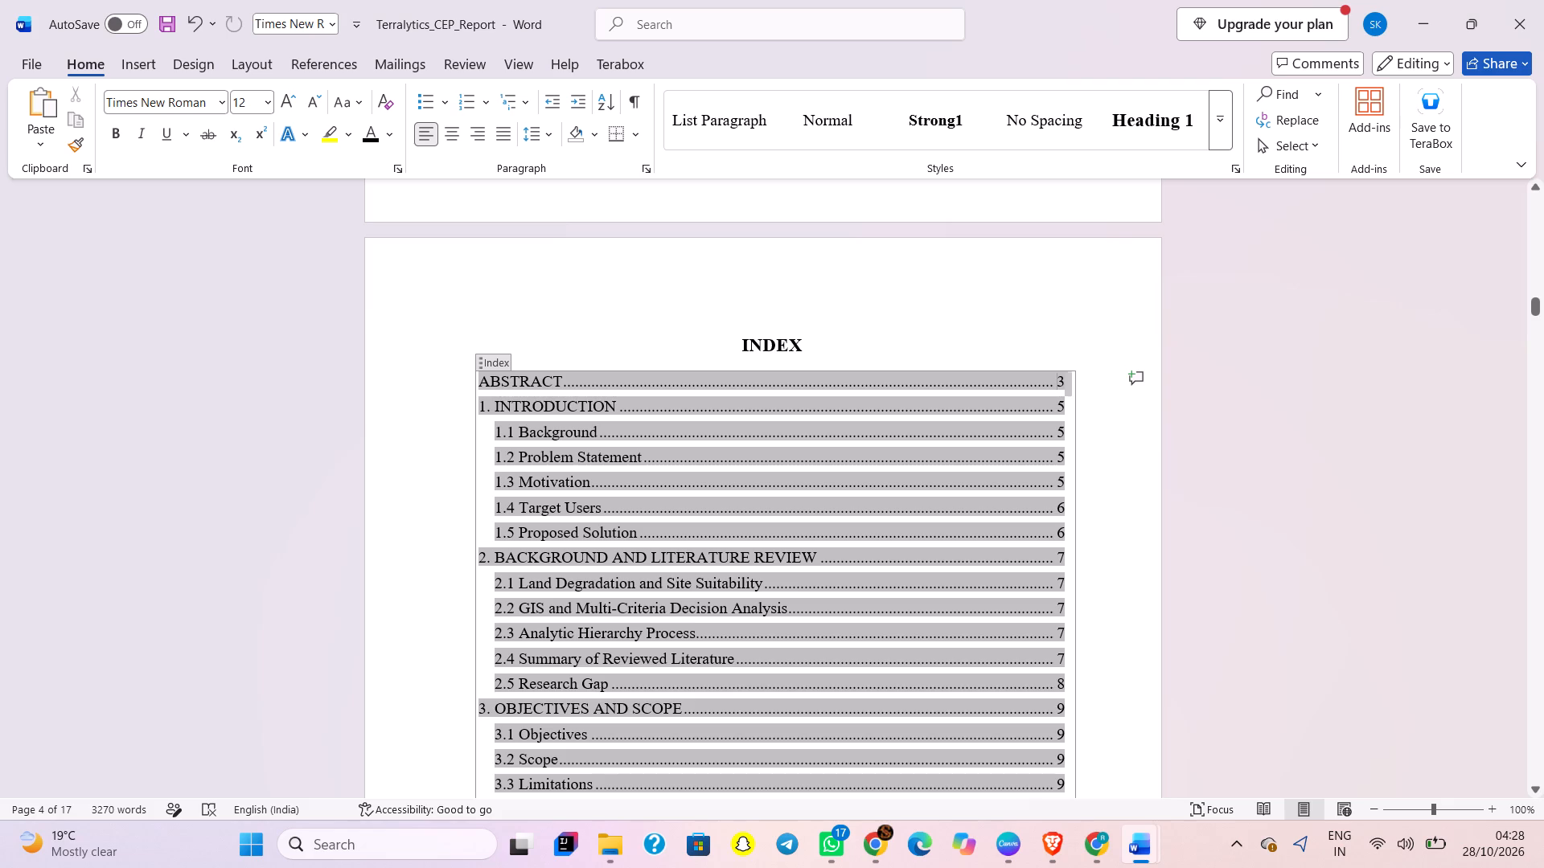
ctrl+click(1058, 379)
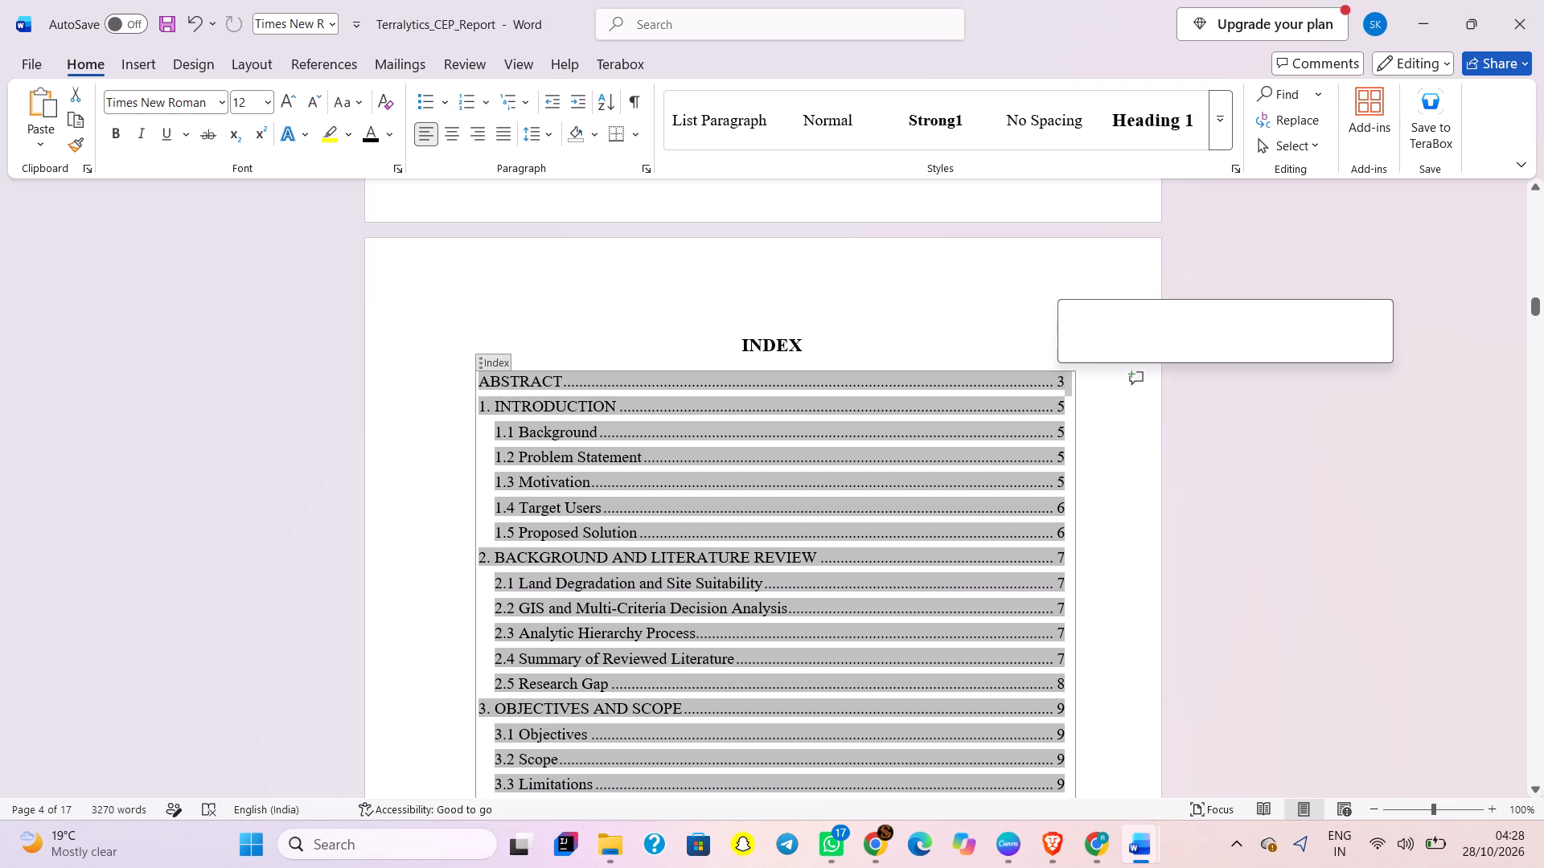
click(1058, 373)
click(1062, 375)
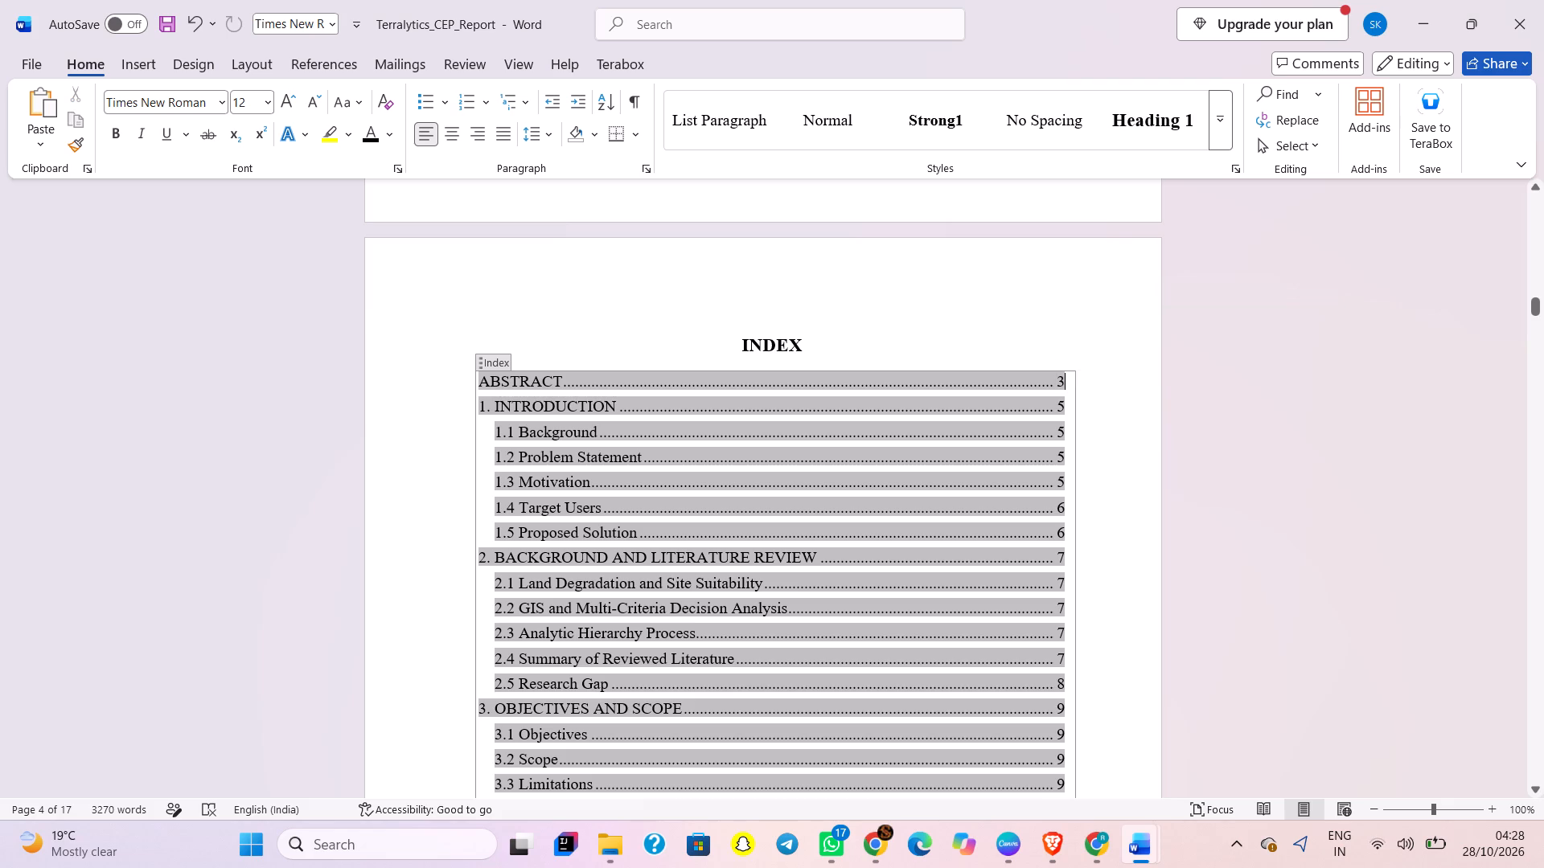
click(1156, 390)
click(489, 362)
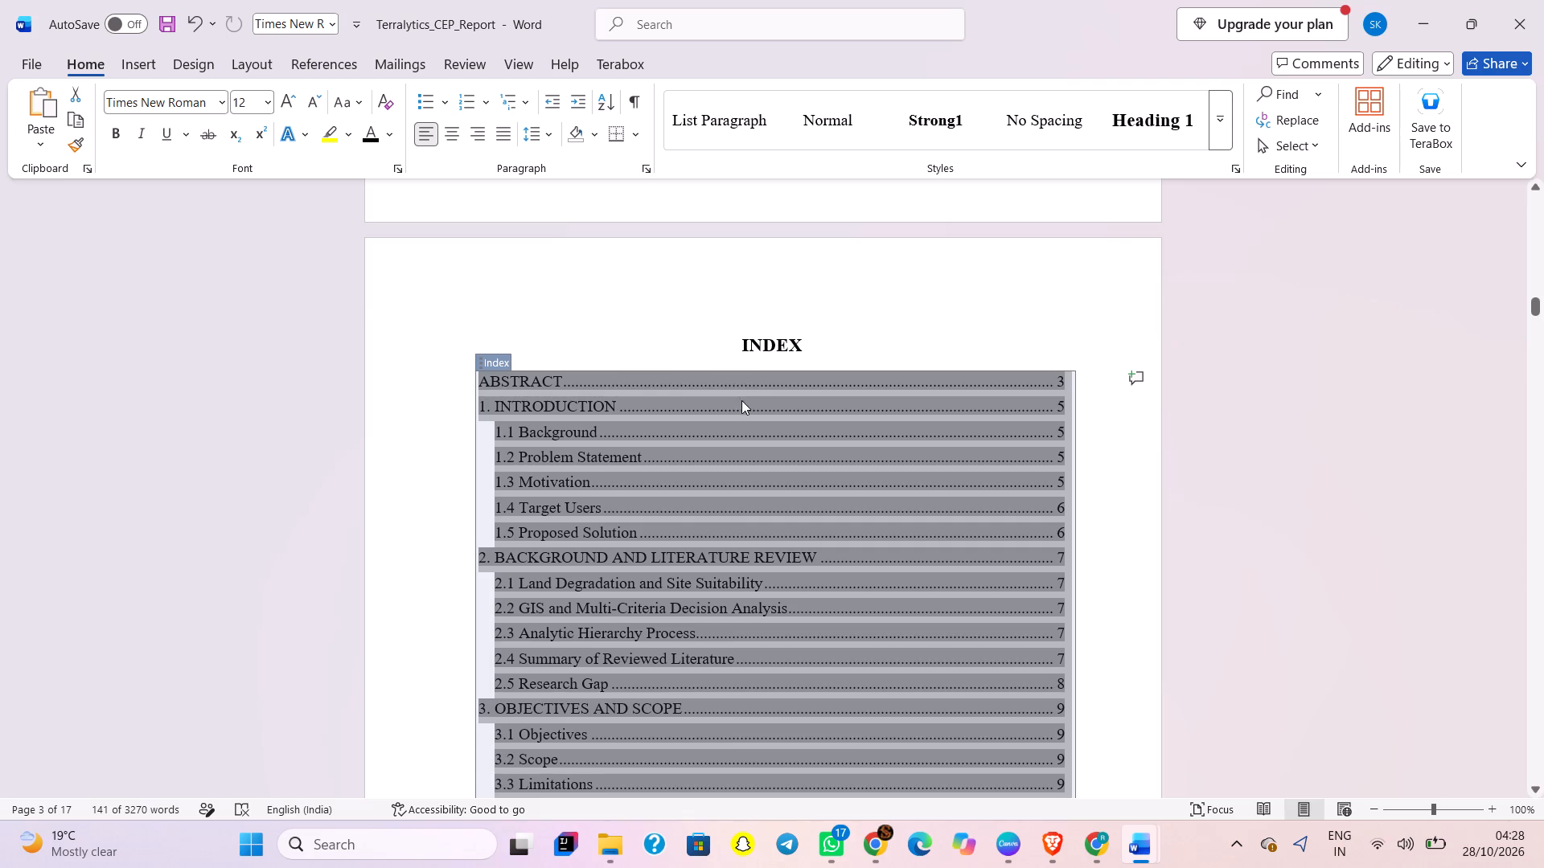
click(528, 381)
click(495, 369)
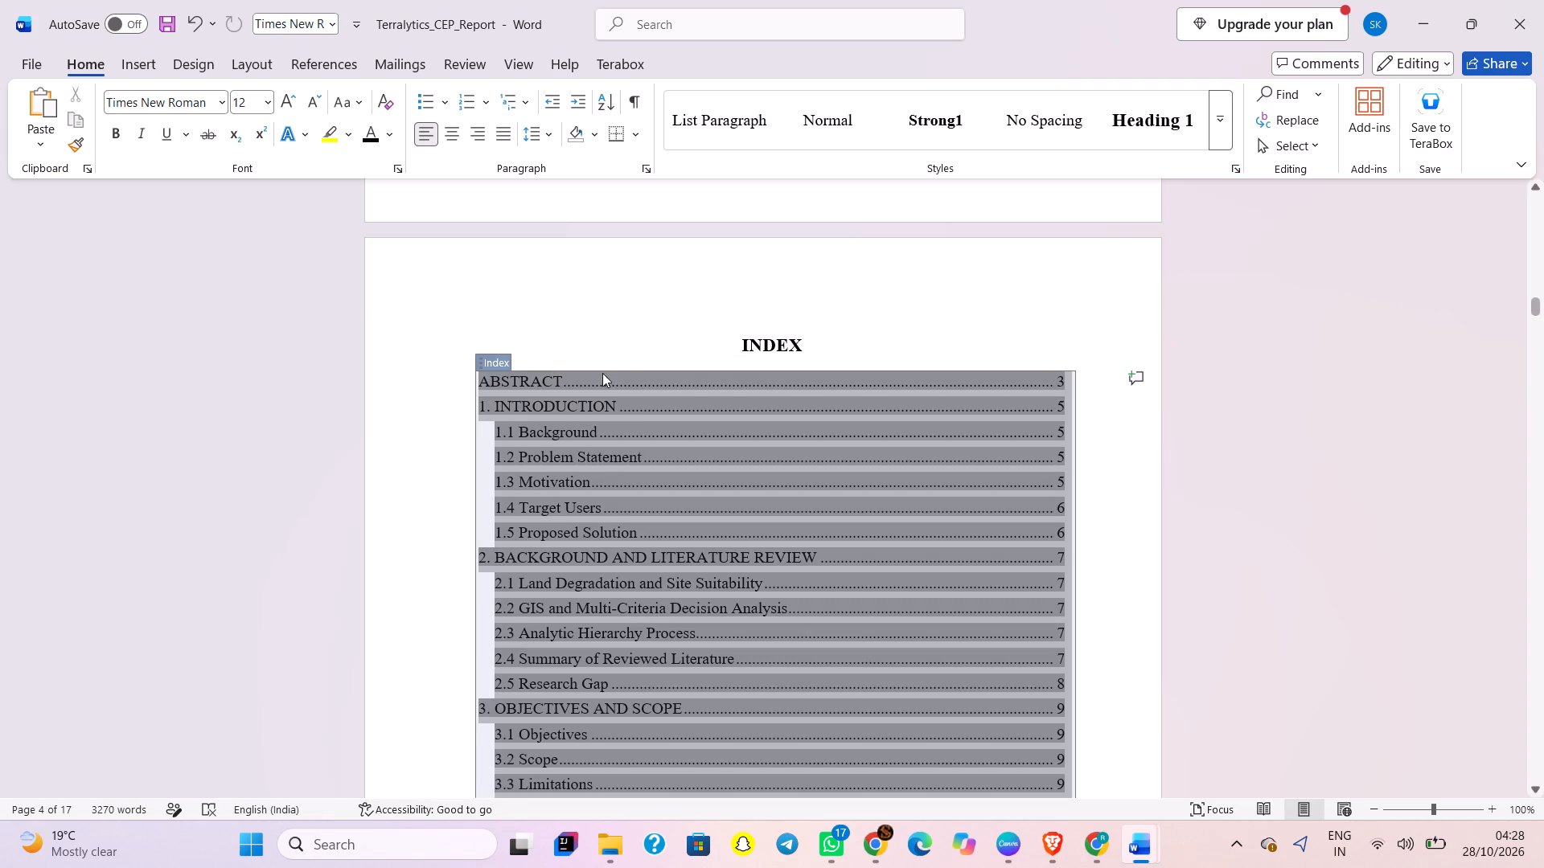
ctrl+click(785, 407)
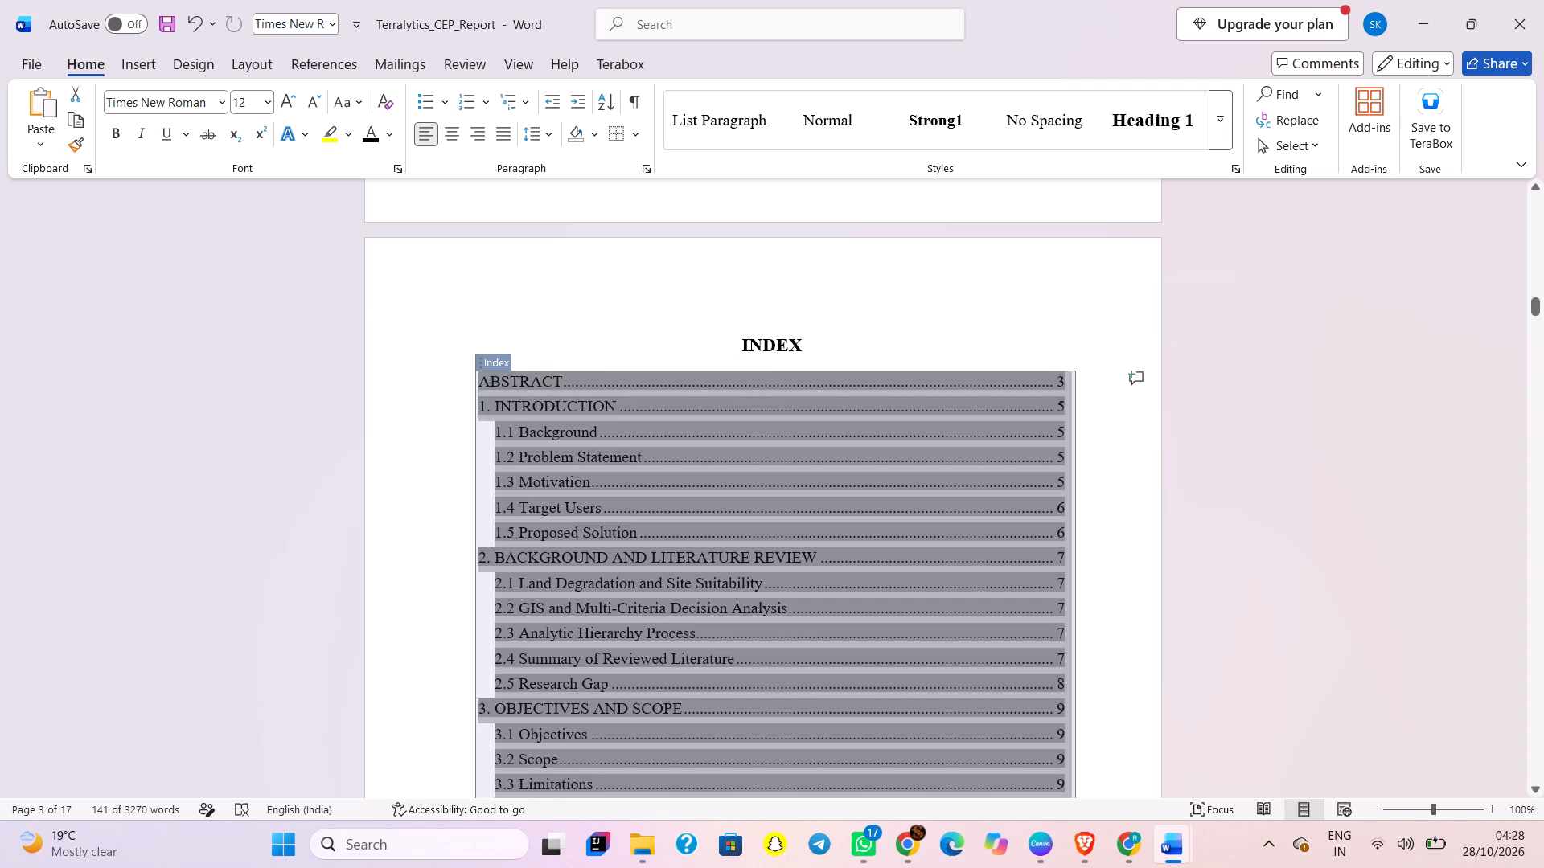
Look through the report body from chapter 1 to the end of the references, checking its layout, headings and page footers.
scroll(785, 407, down, 3)
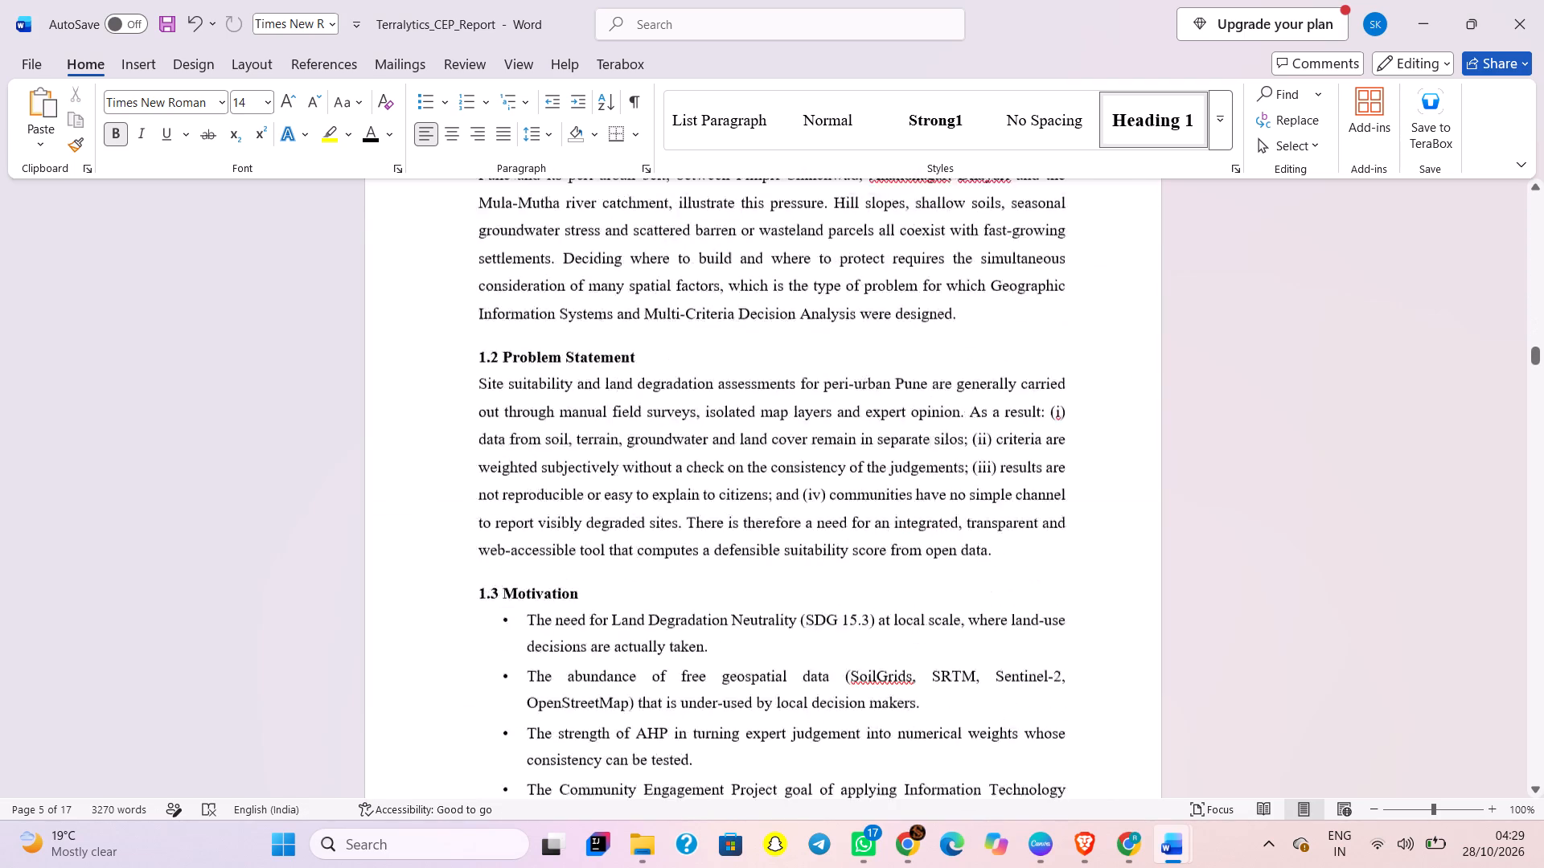
scroll(785, 407, down, 6)
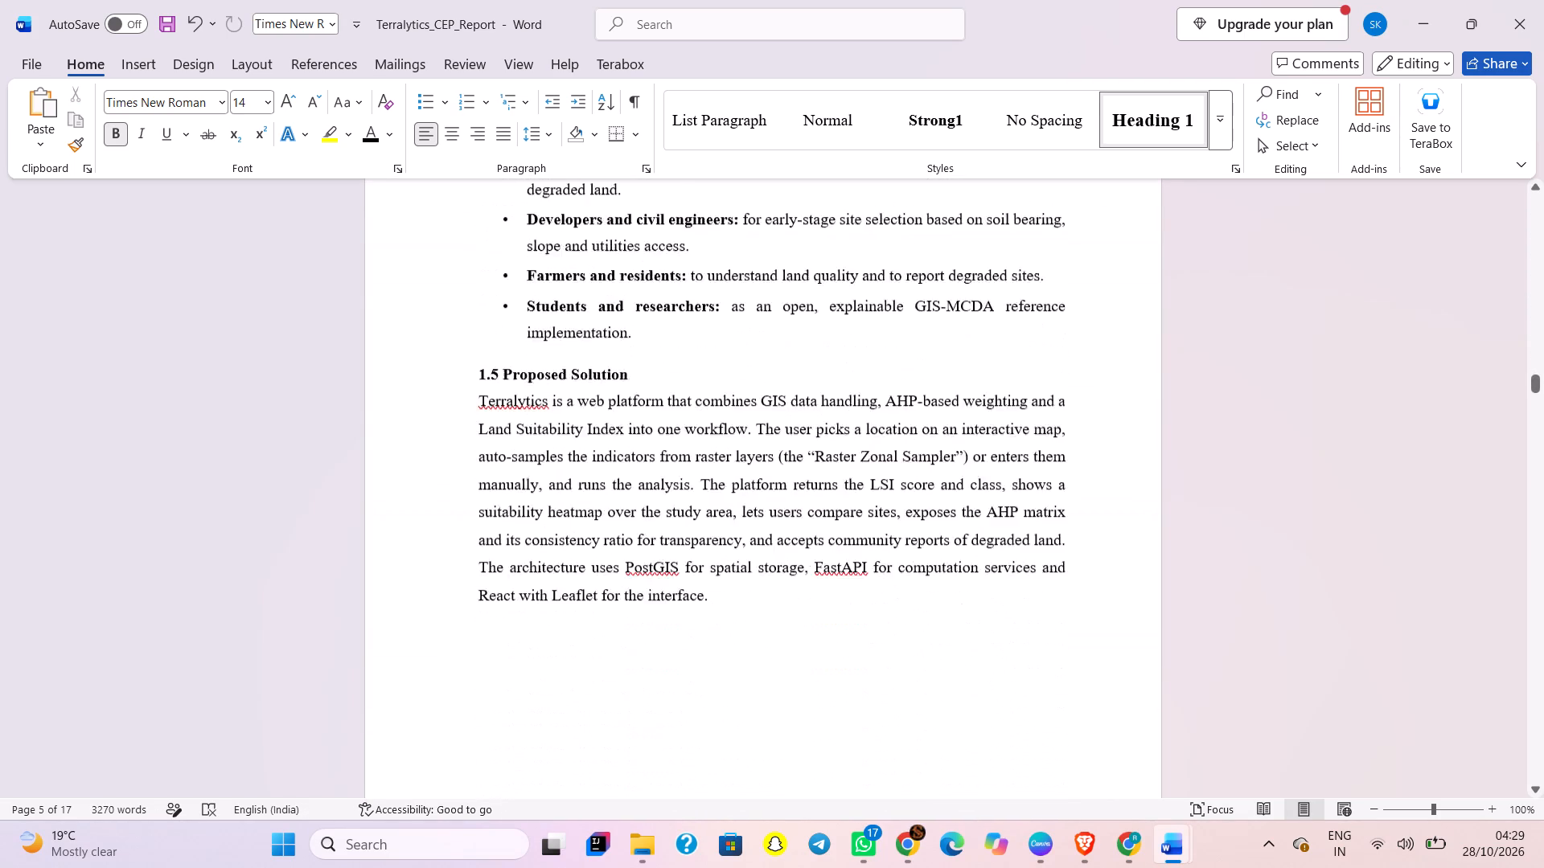
scroll(785, 407, down, 6)
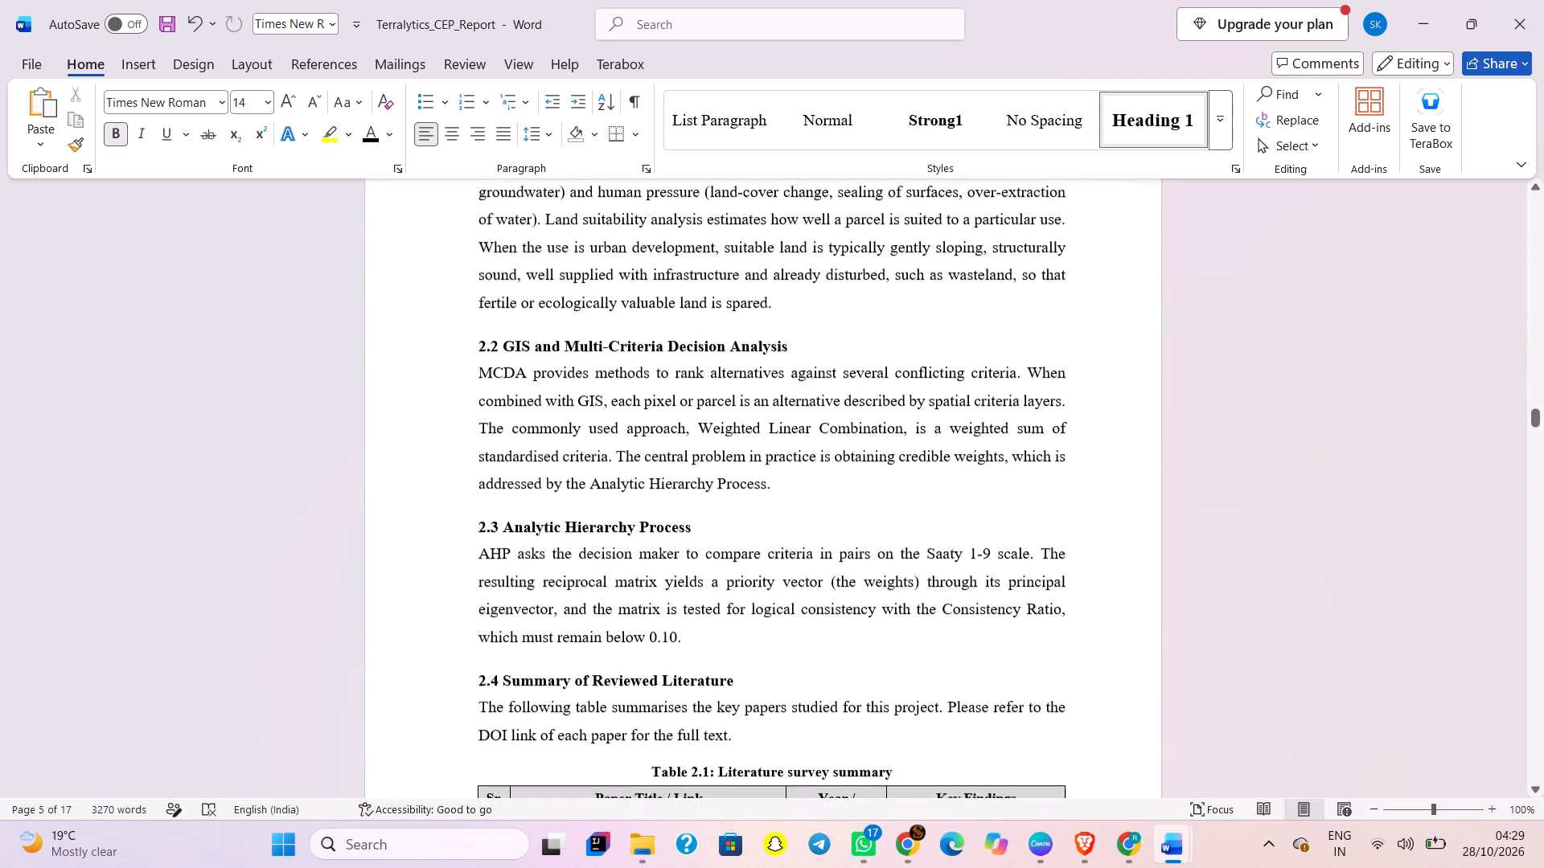
scroll(785, 407, down, 6)
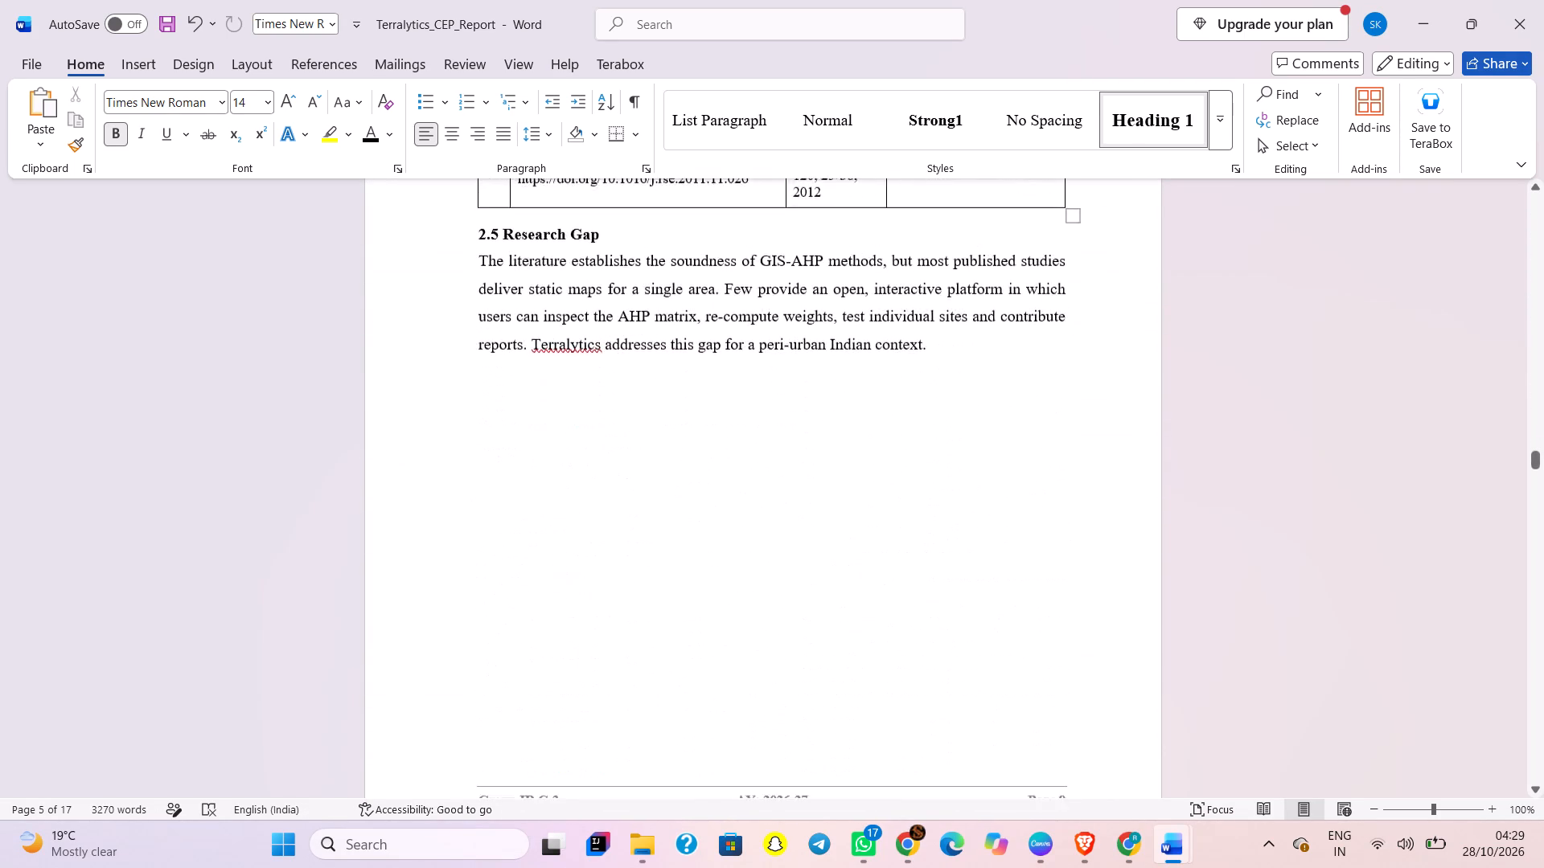
scroll(785, 407, down, 6)
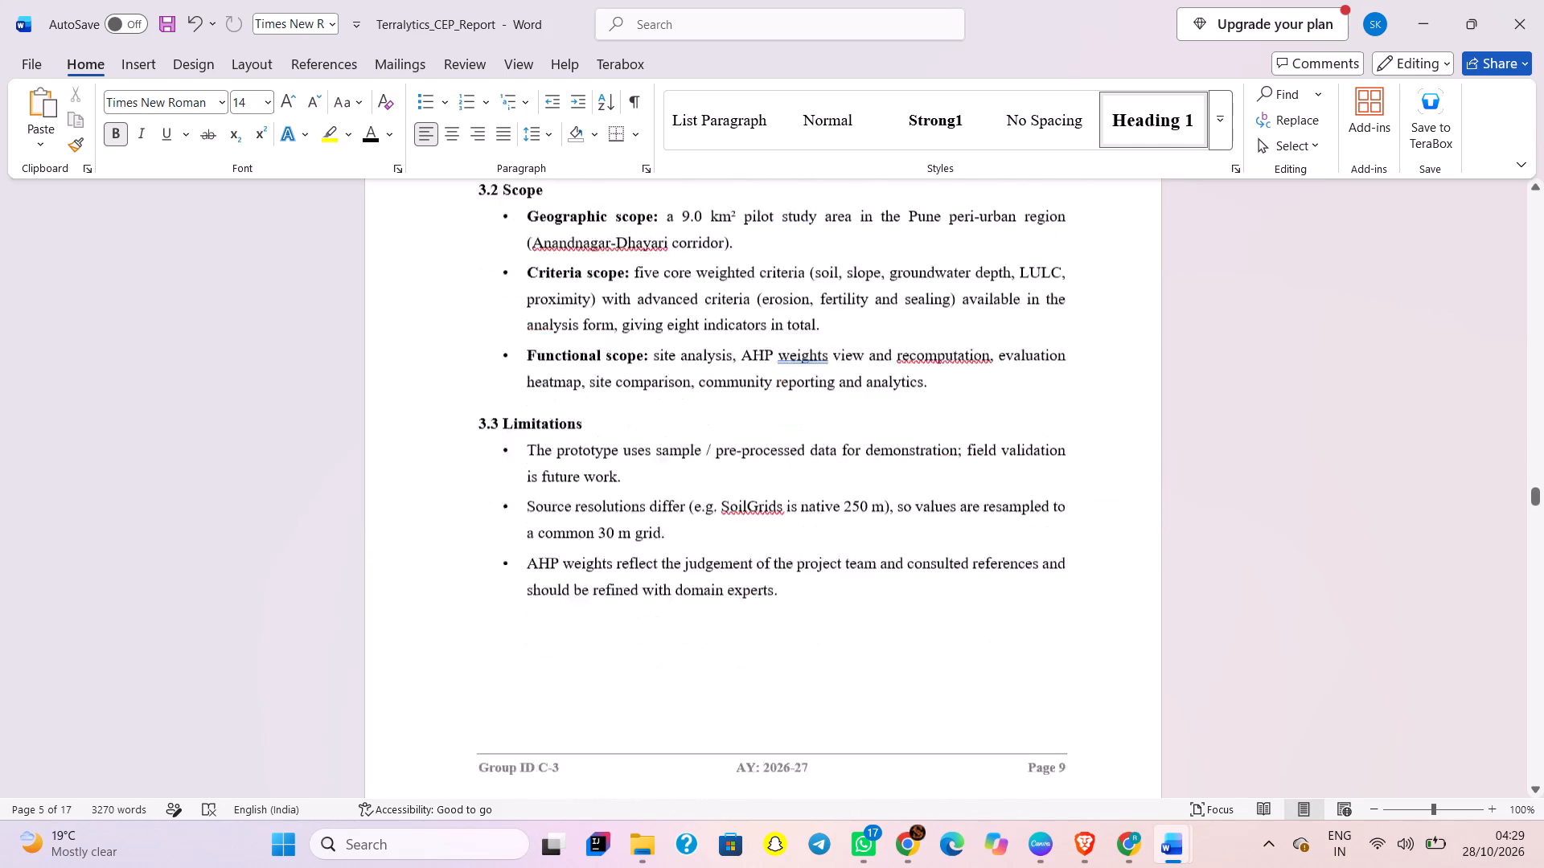
scroll(785, 407, down, 6)
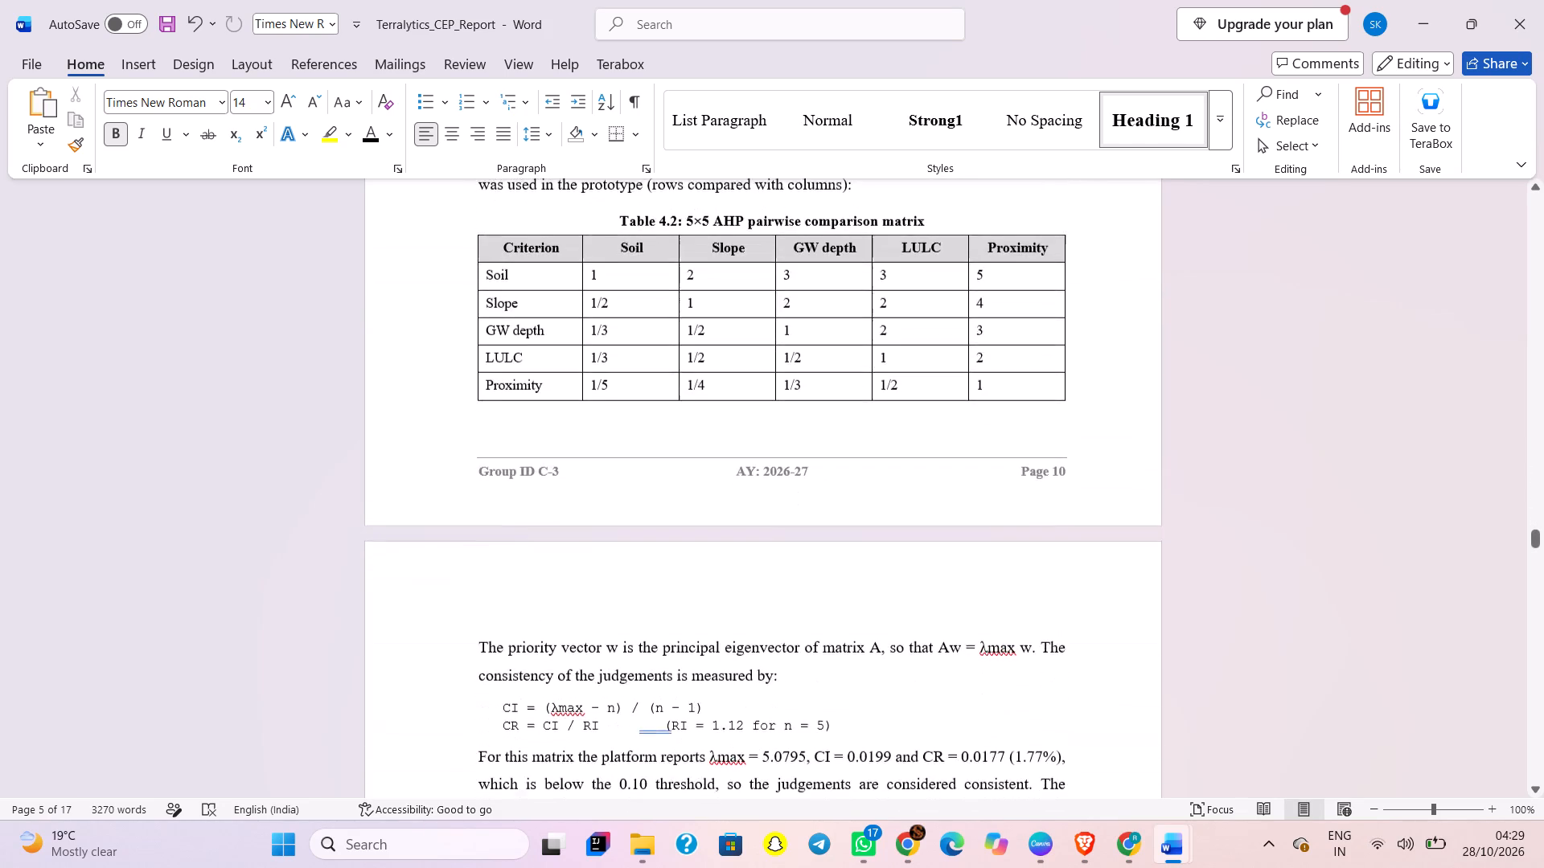
scroll(785, 407, down, 6)
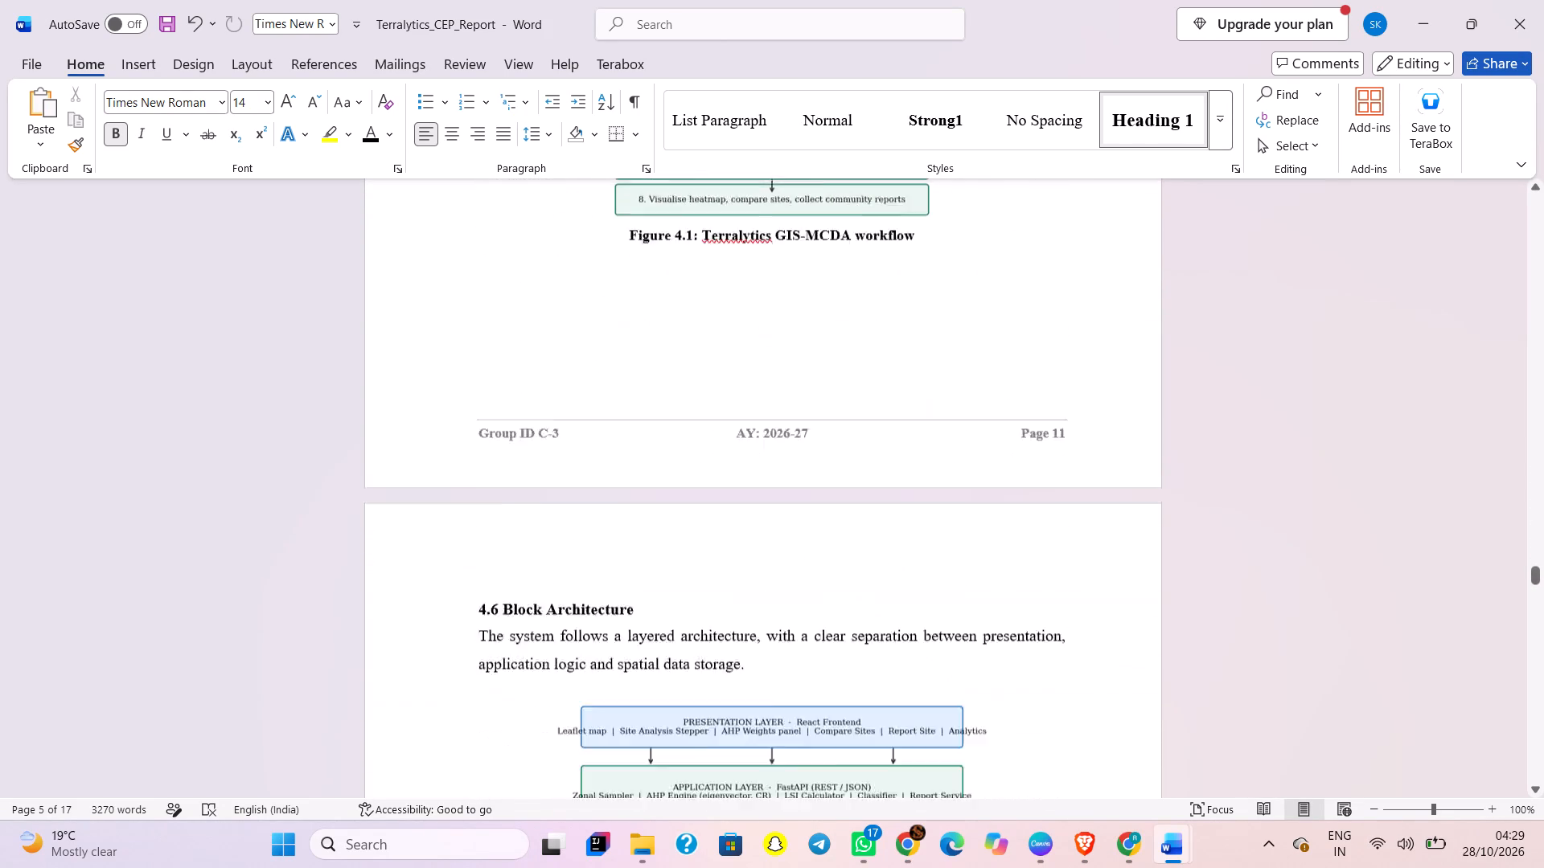
scroll(785, 407, down, 6)
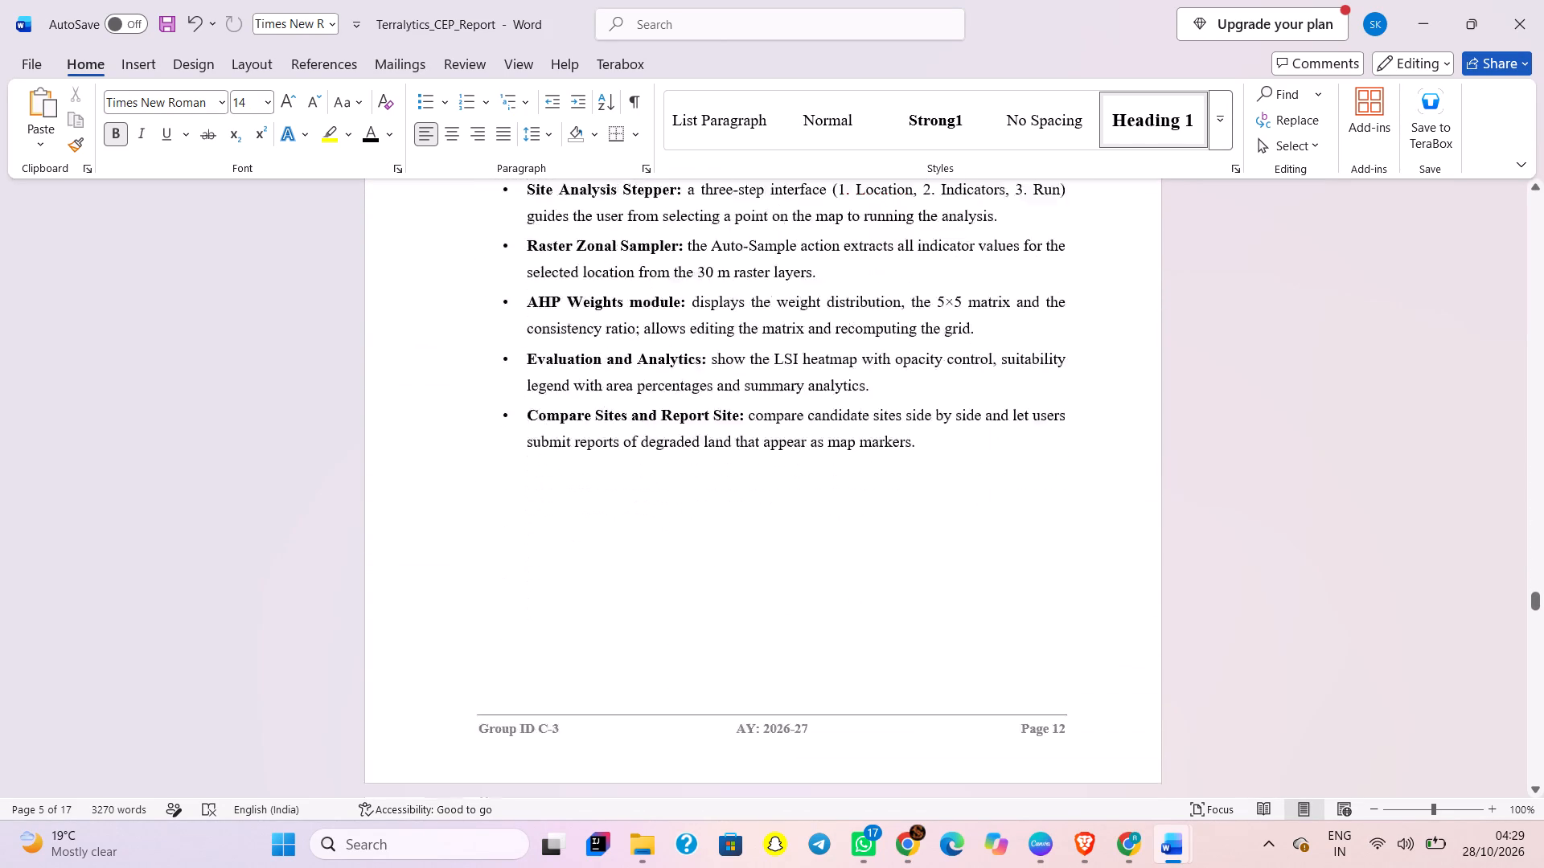
scroll(785, 407, down, 2)
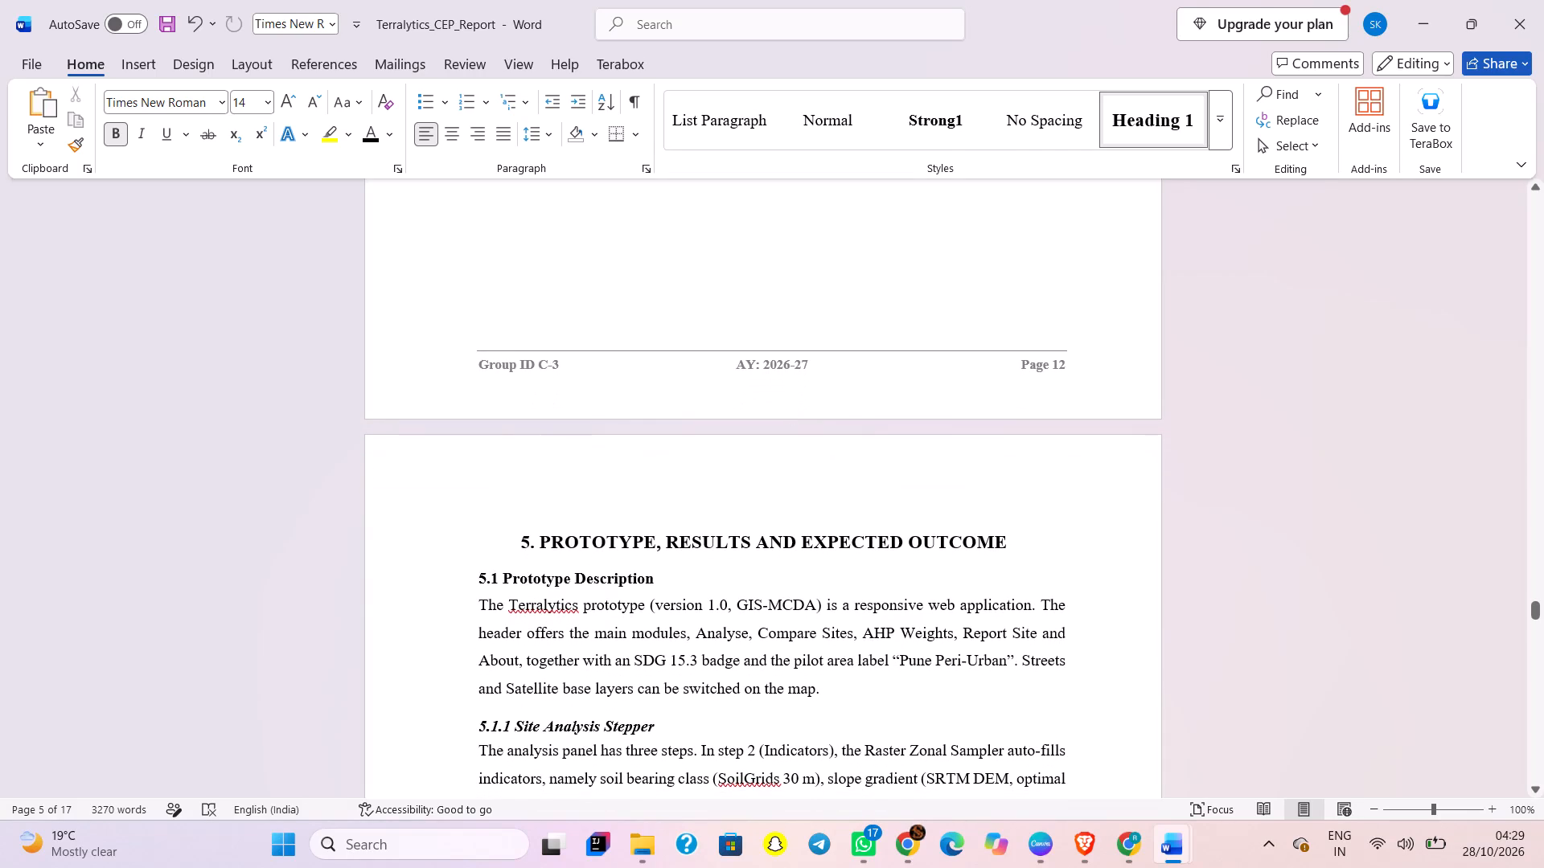
scroll(781, 459, down, 6)
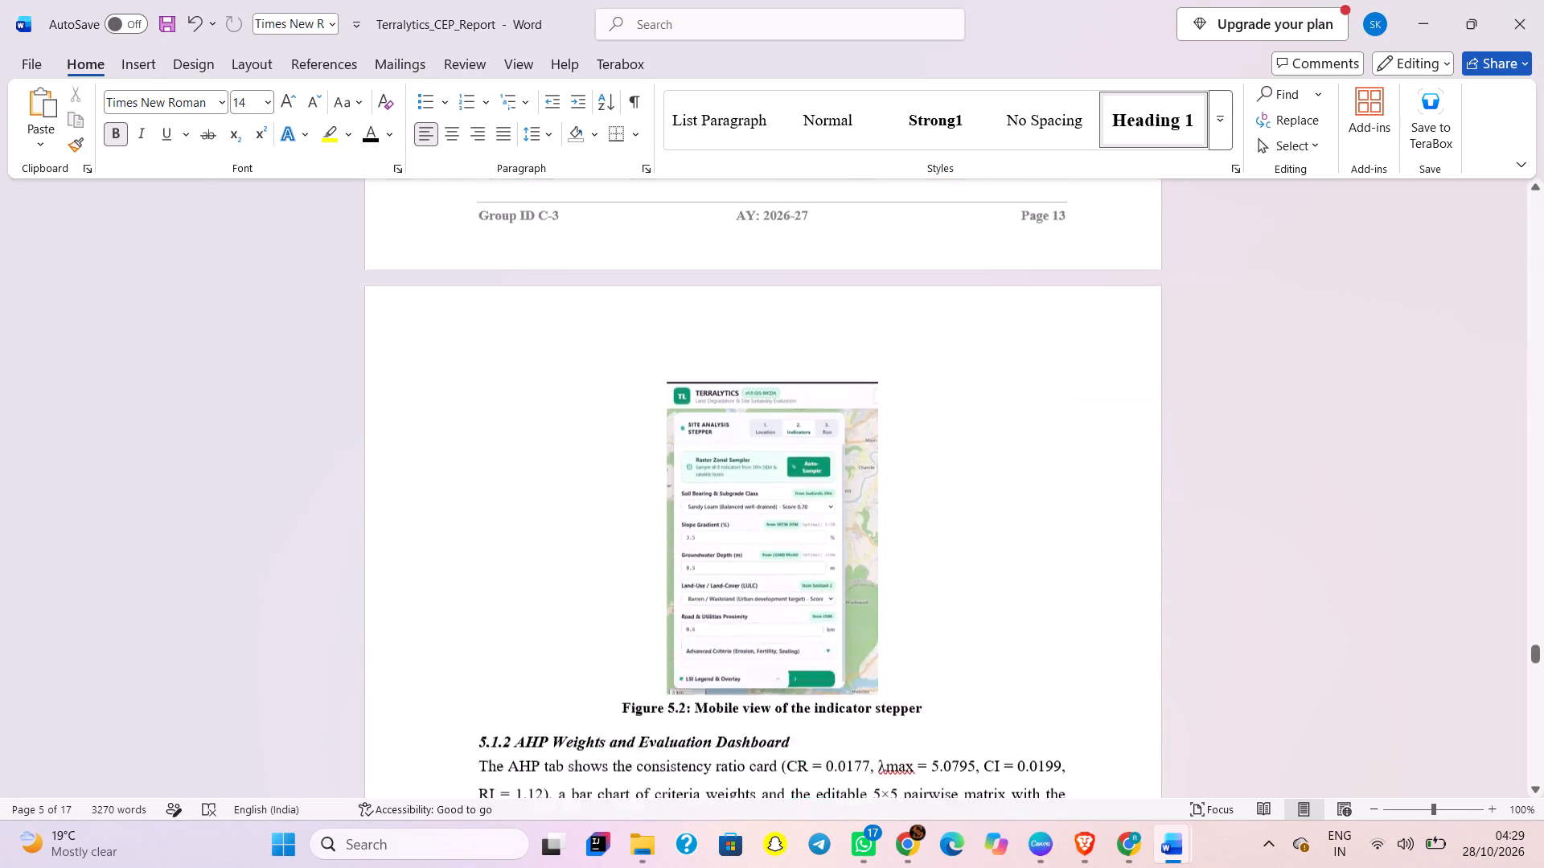
scroll(781, 459, down, 7)
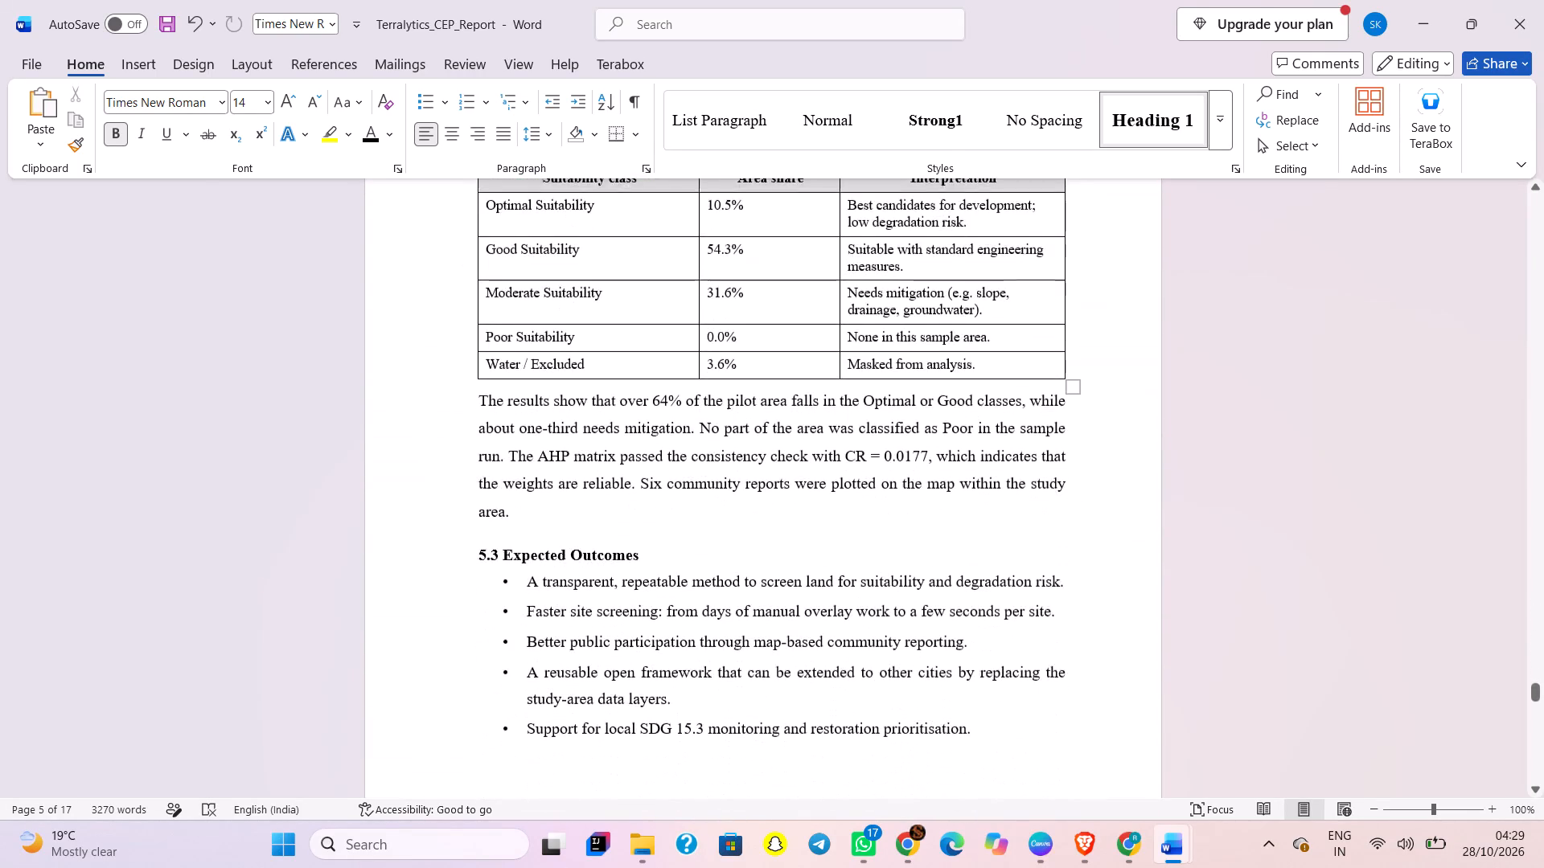
scroll(781, 459, down, 6)
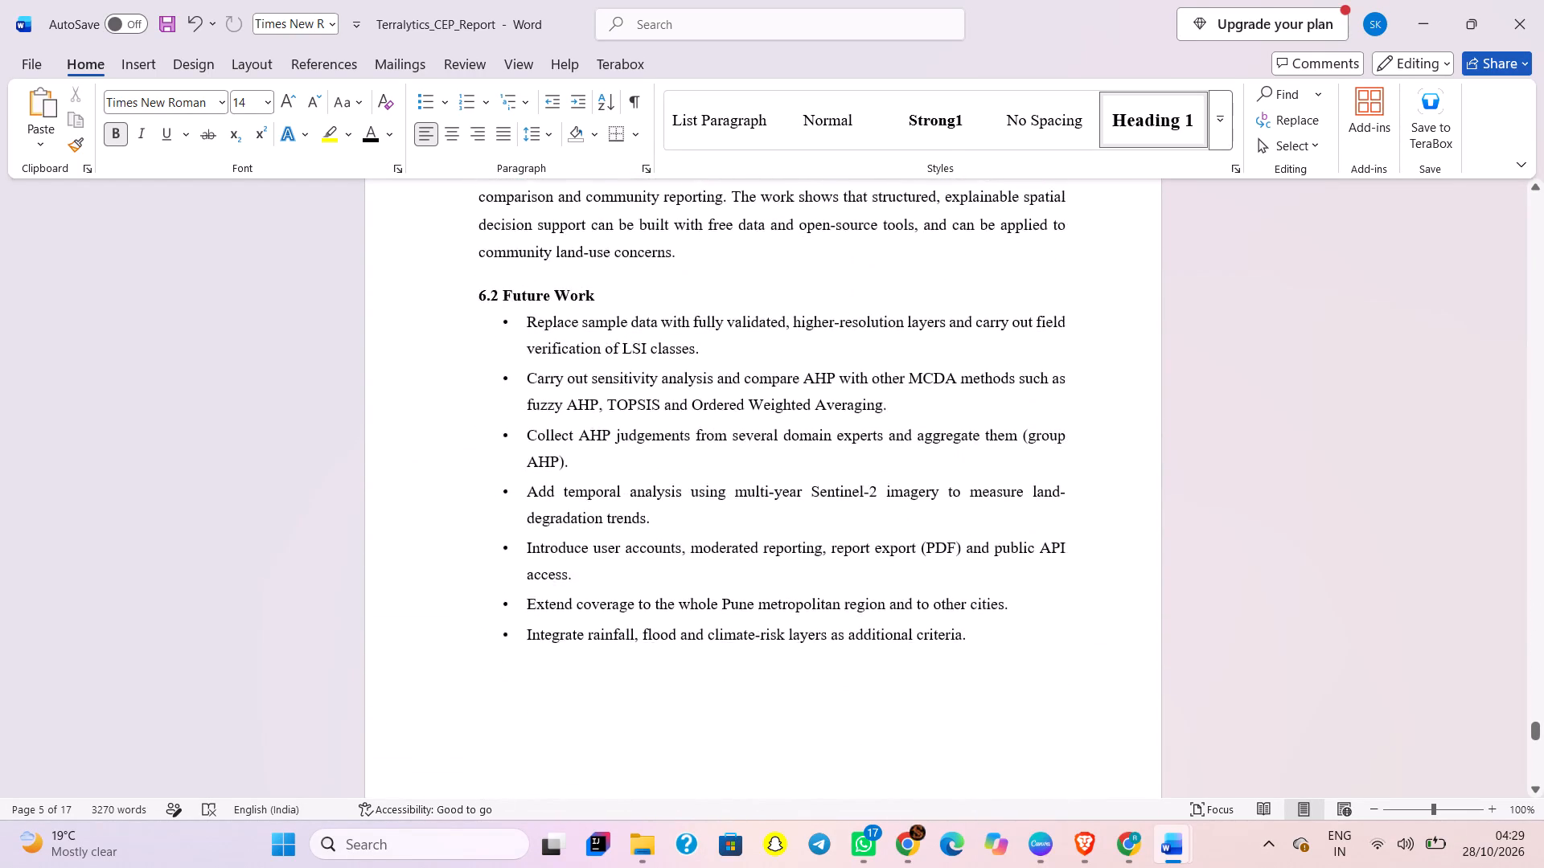
scroll(781, 459, down, 8)
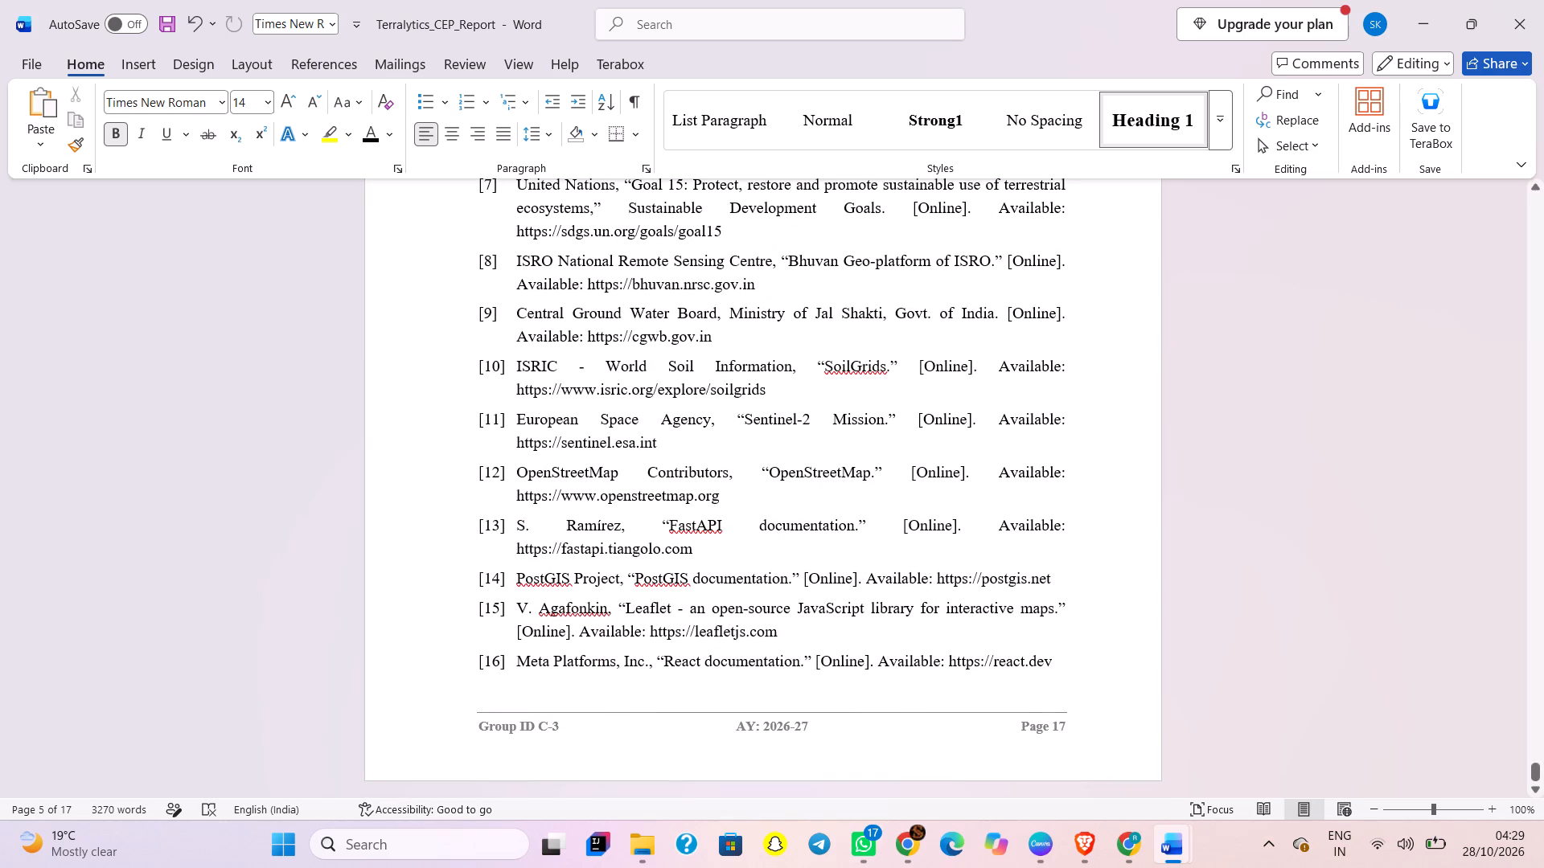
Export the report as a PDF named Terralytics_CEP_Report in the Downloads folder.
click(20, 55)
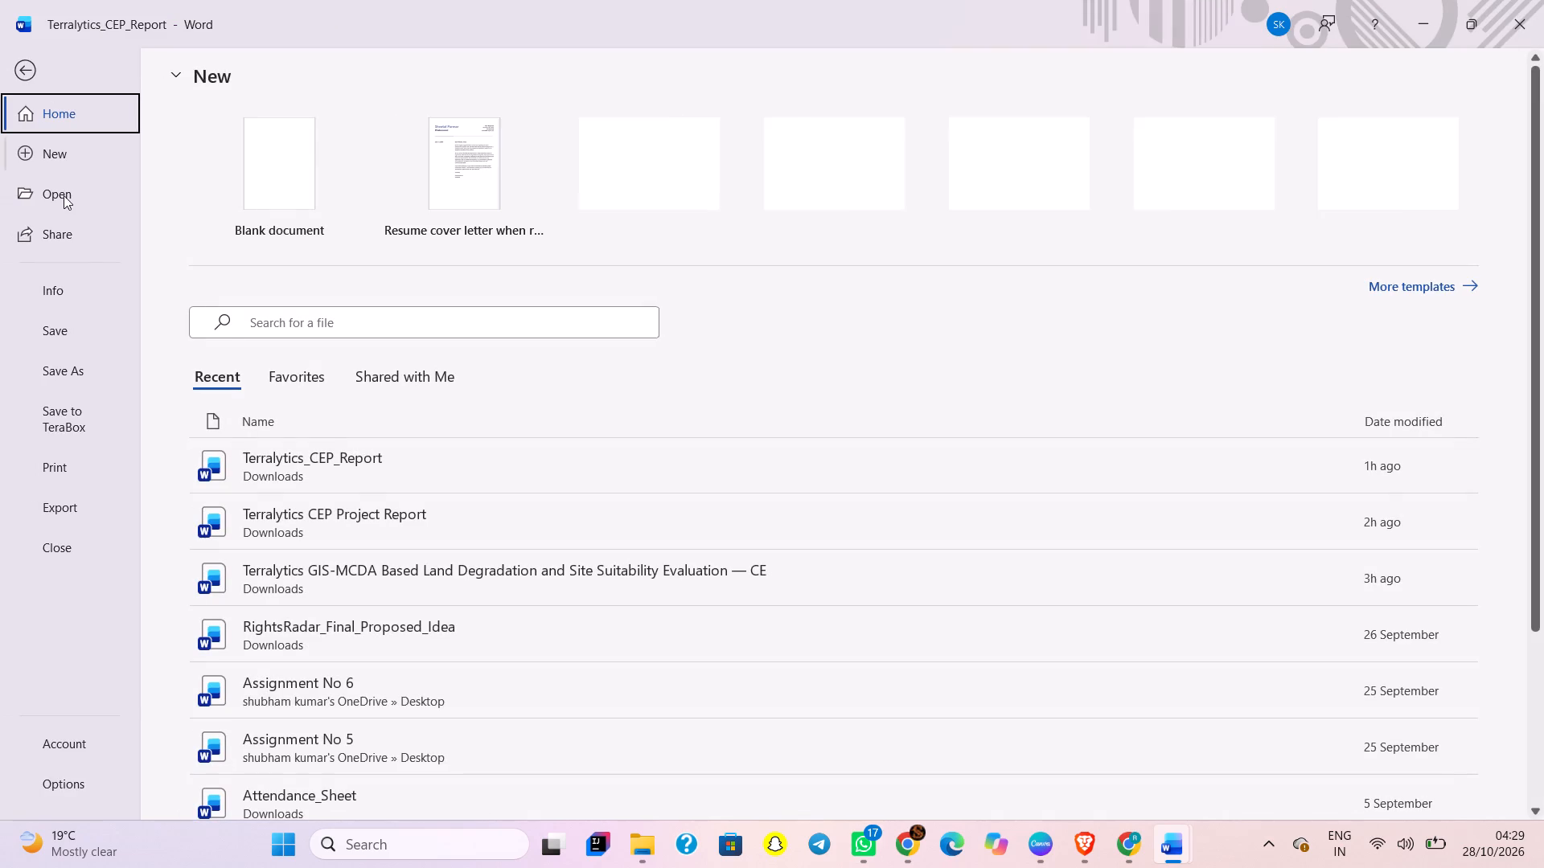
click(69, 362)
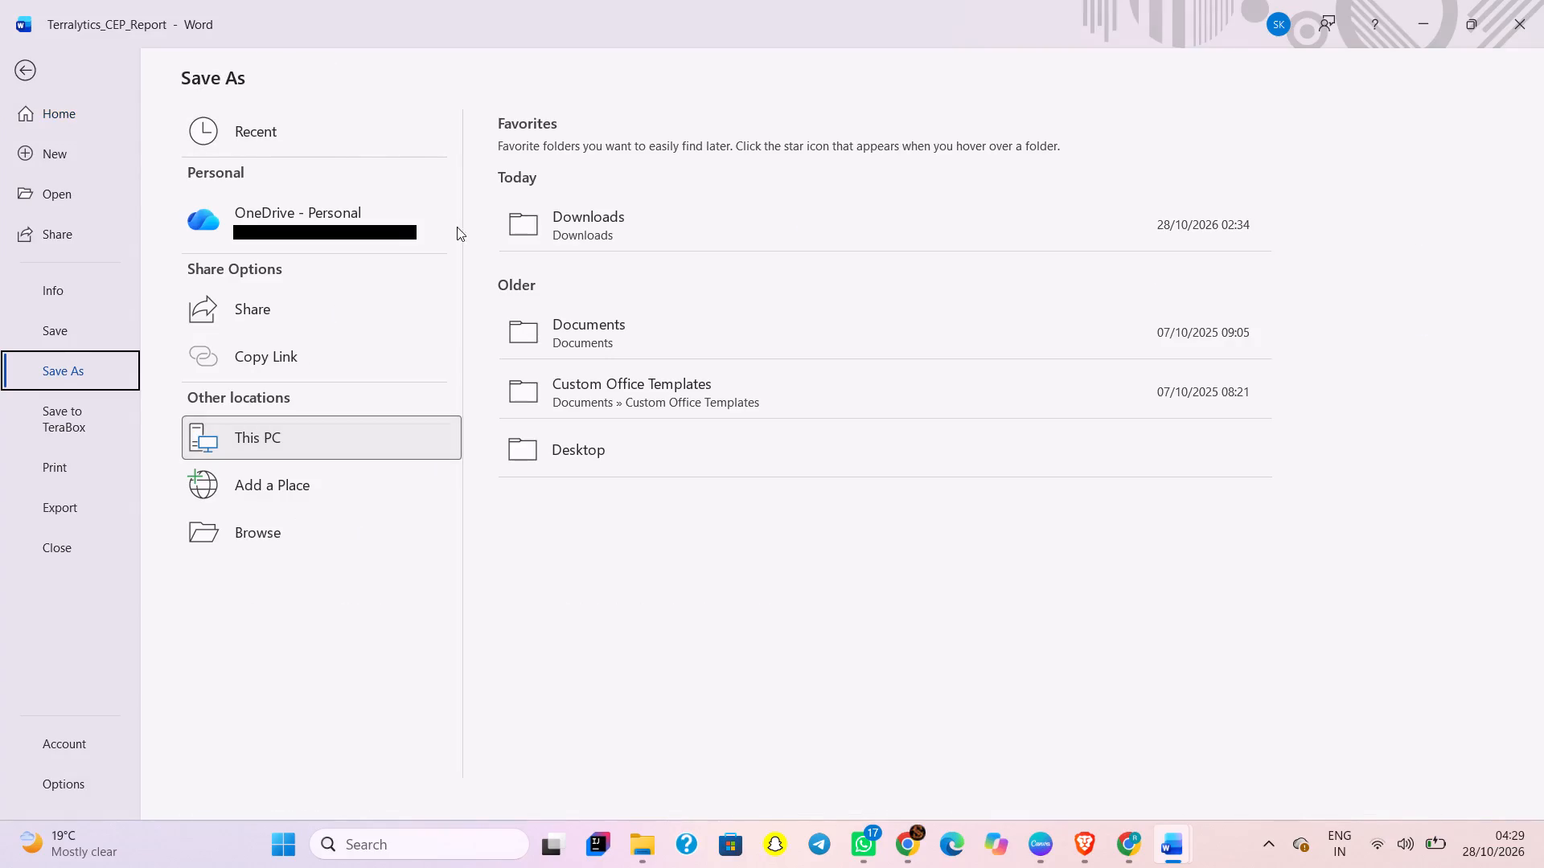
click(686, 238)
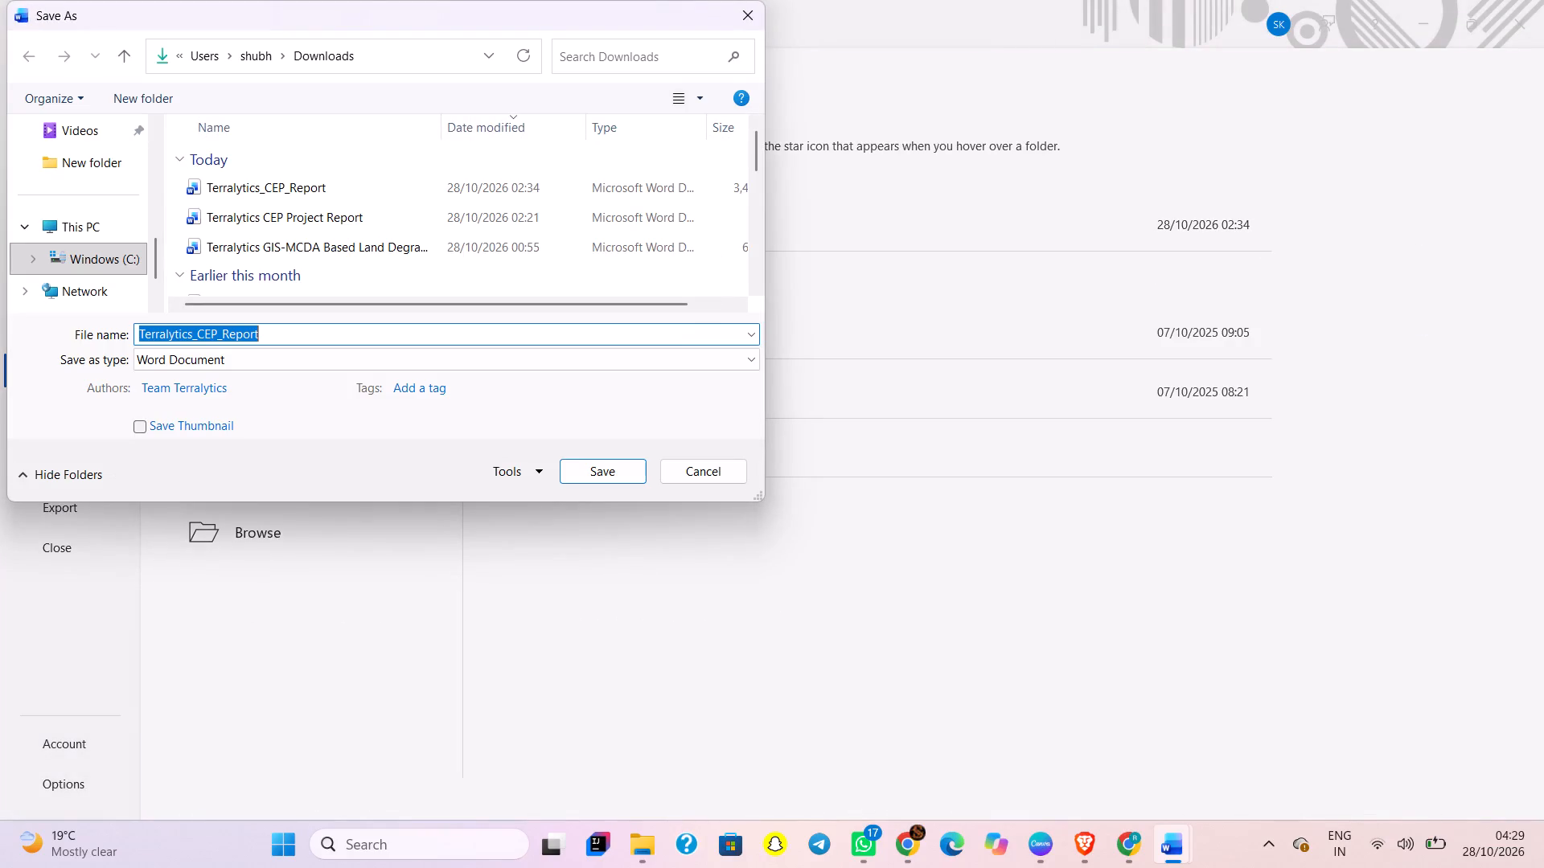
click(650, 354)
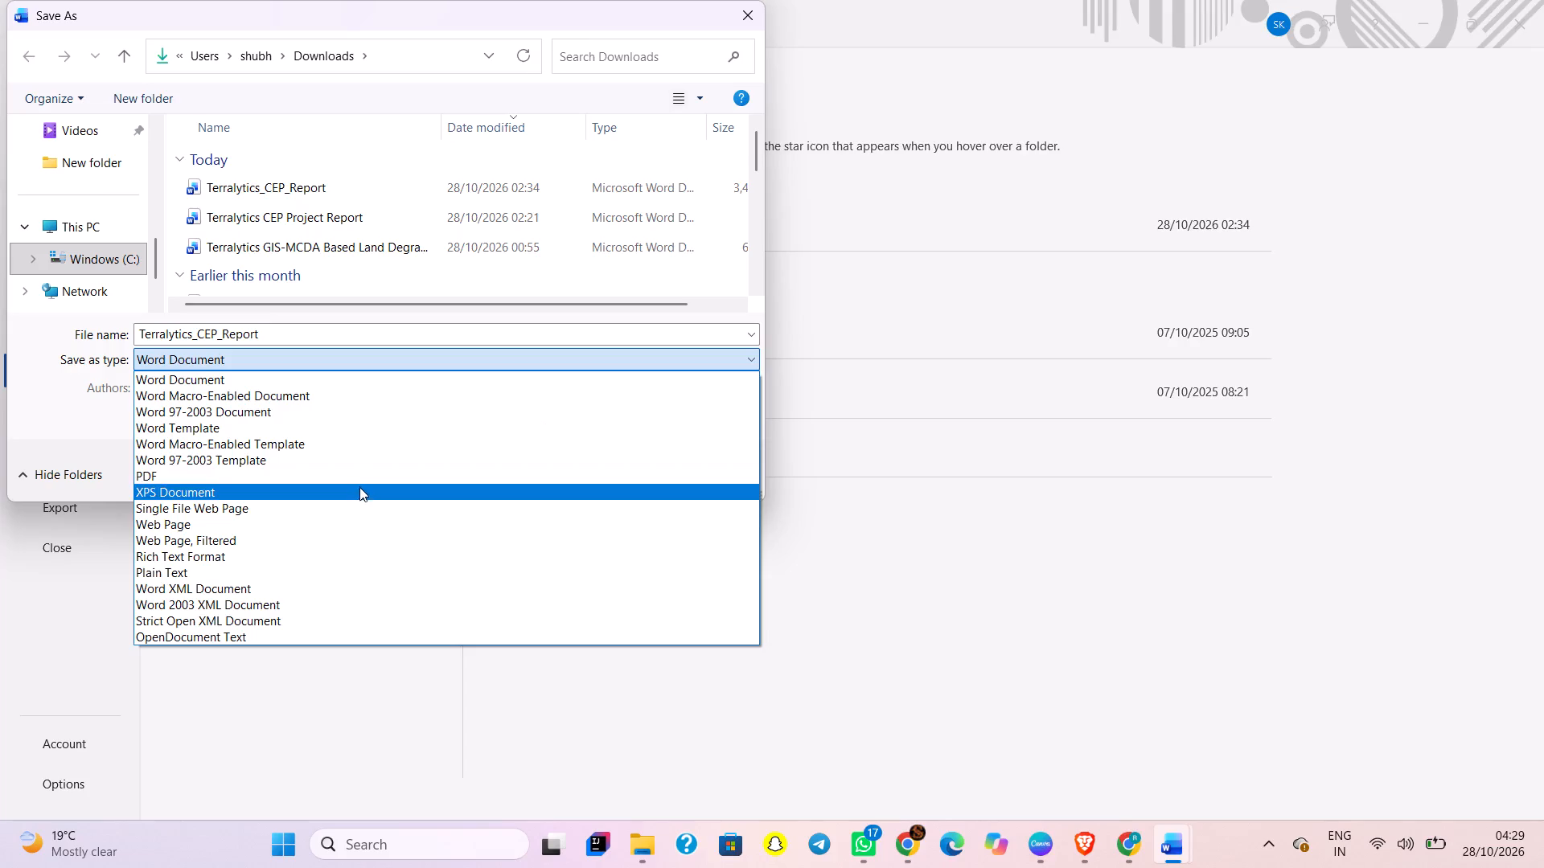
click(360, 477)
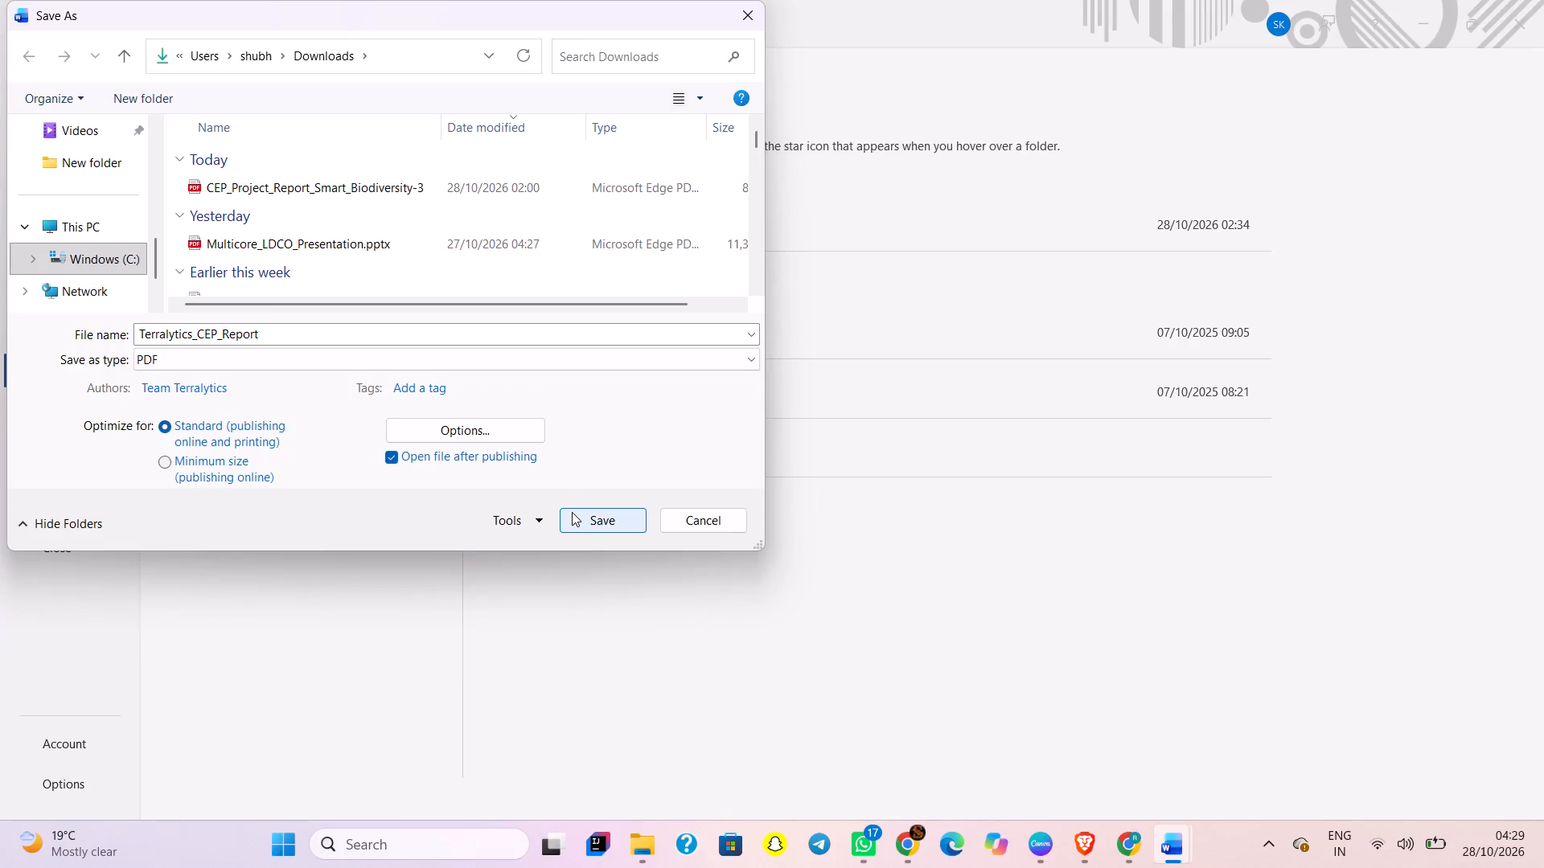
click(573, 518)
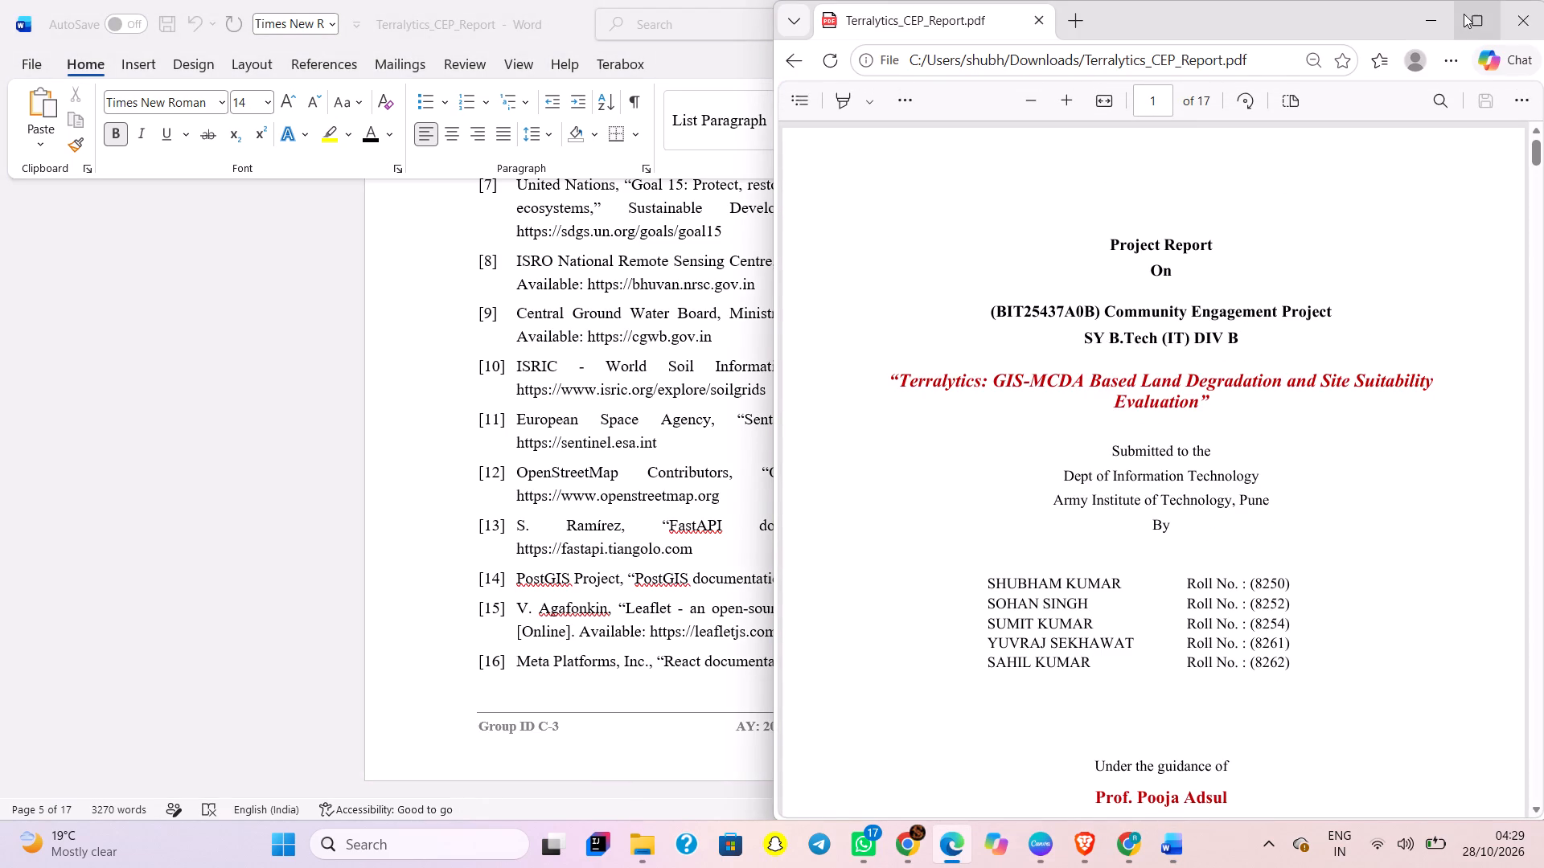
Review the title page and the certificate page in the exported PDF.
click(1477, 14)
scroll(1016, 372, down, 1)
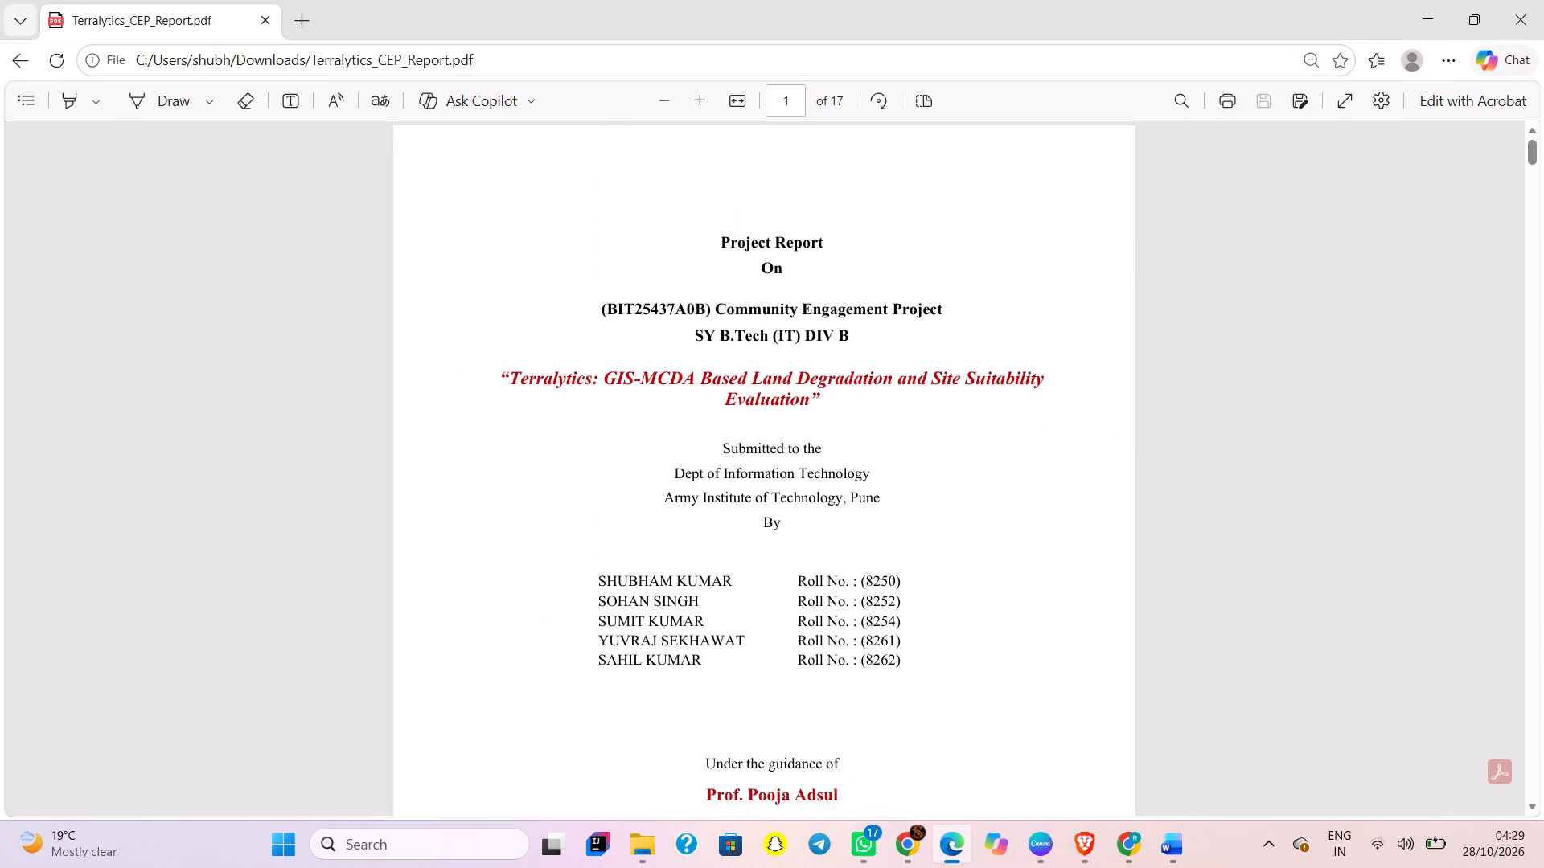
scroll(1016, 372, down, 3)
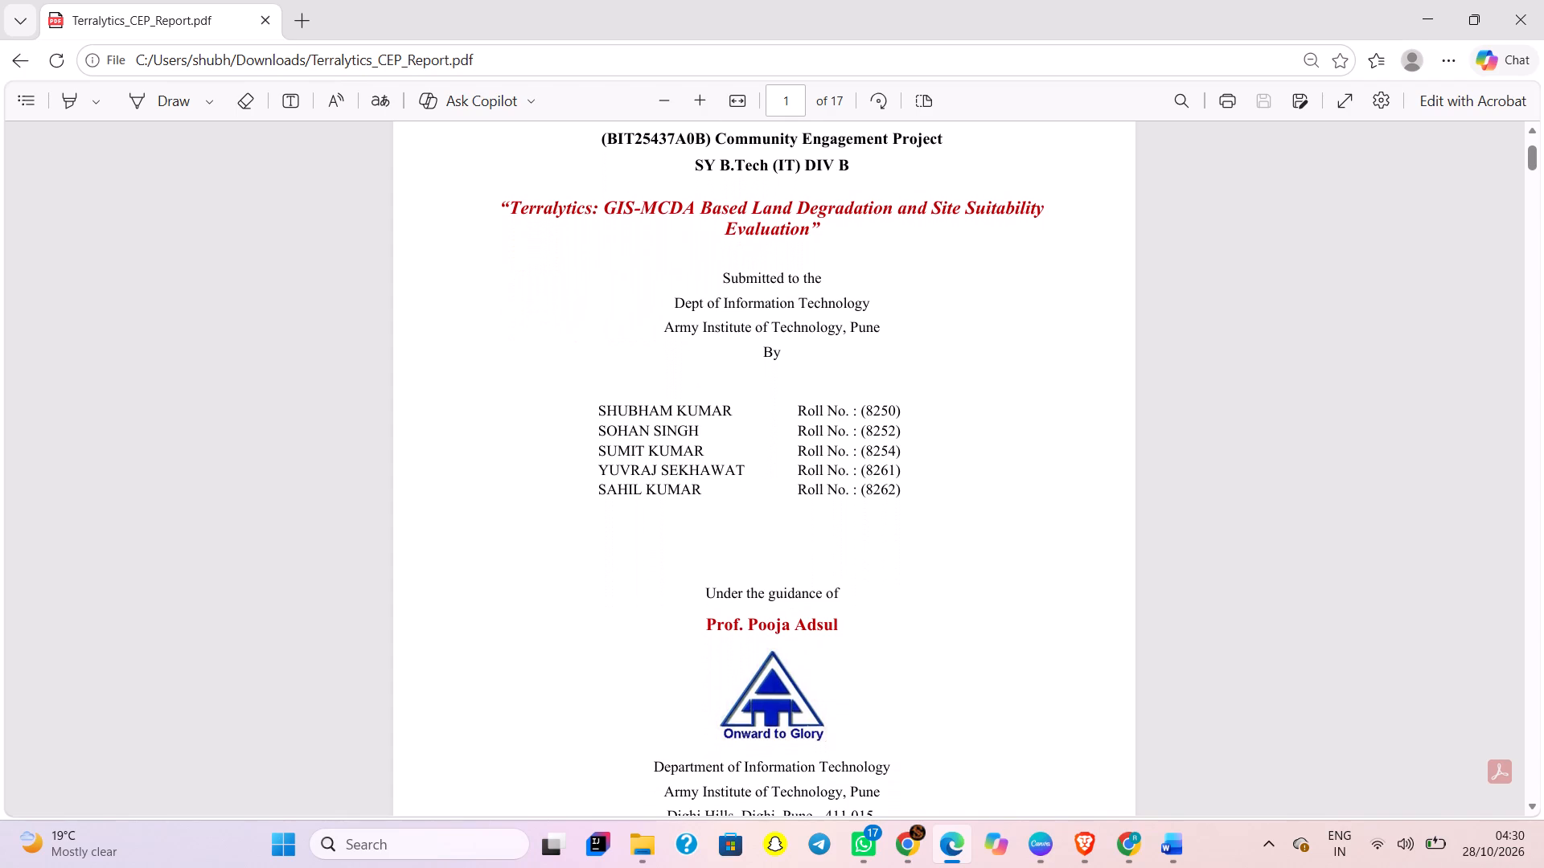
scroll(1016, 372, down, 1)
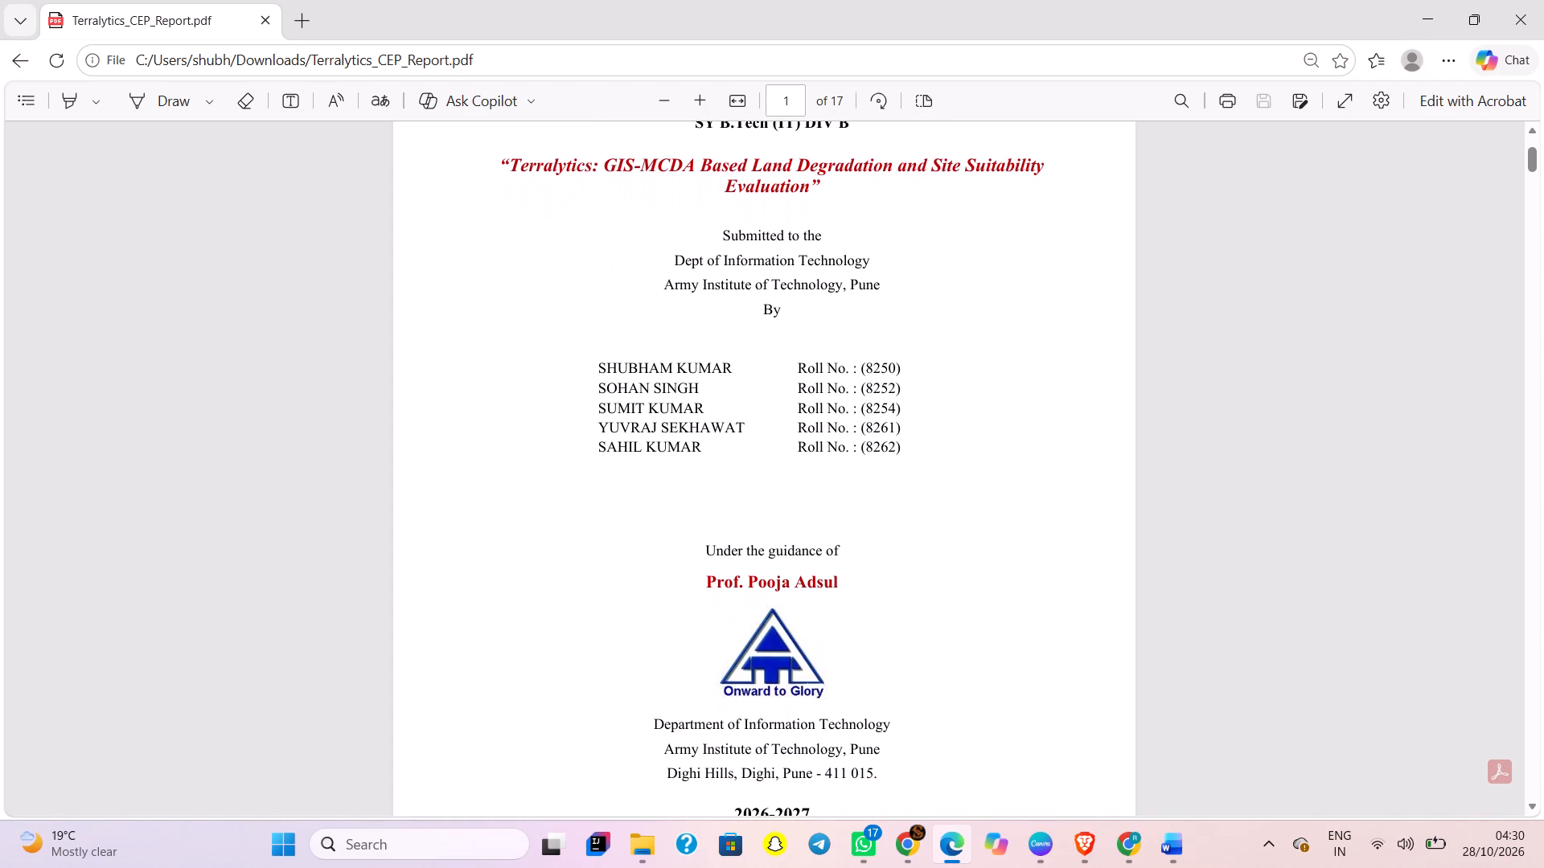
scroll(1016, 372, down, 2)
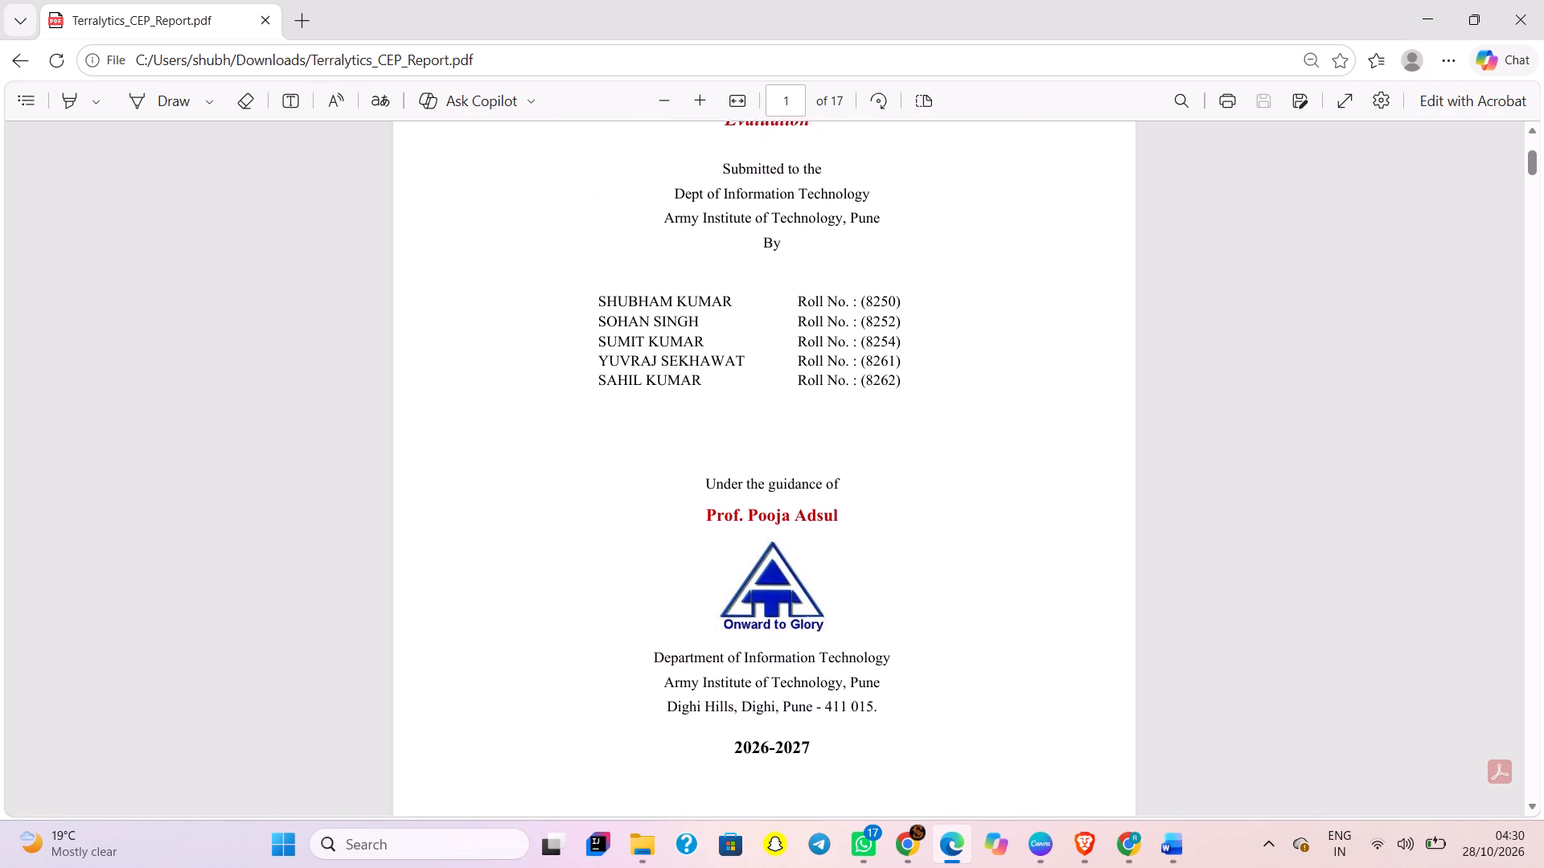
scroll(1016, 372, down, 3)
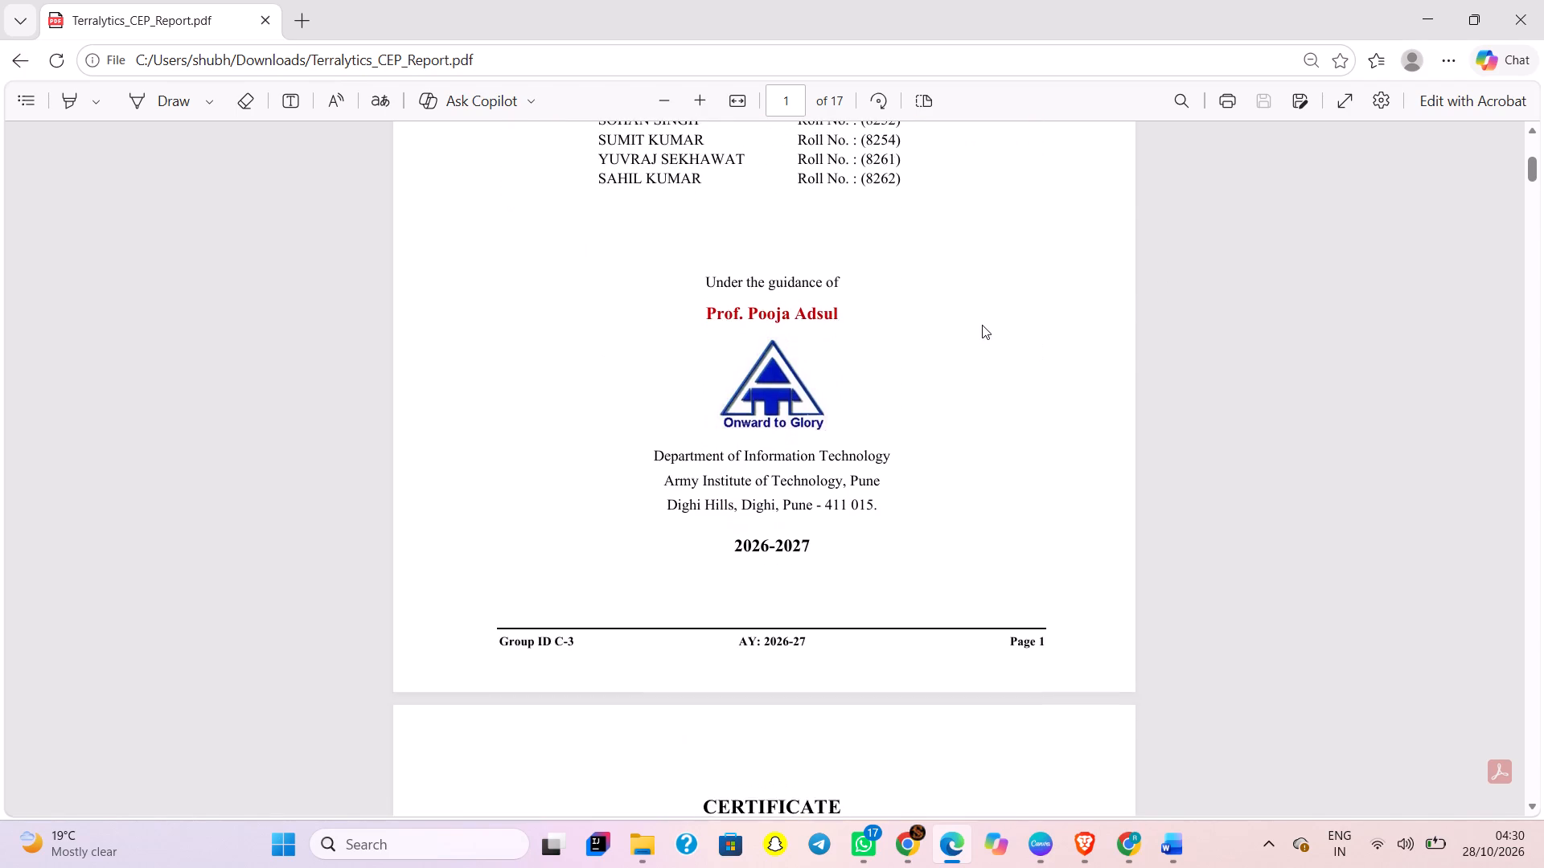
scroll(982, 325, down, 5)
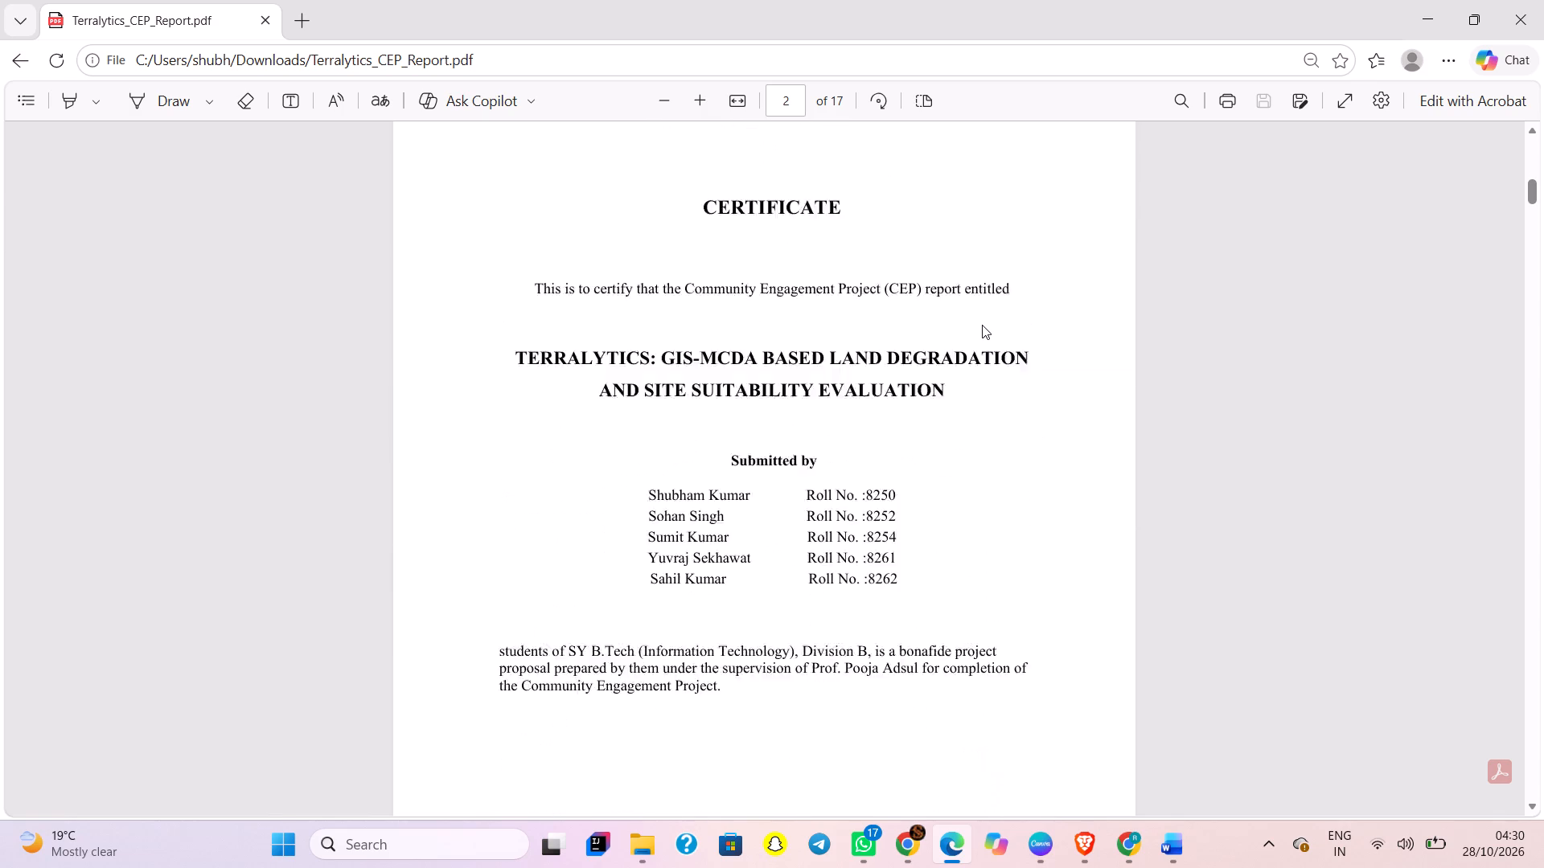
scroll(982, 325, down, 1)
Return to the Word report and remove the parentheses around all five students' roll numbers on the title page.
click(1296, 763)
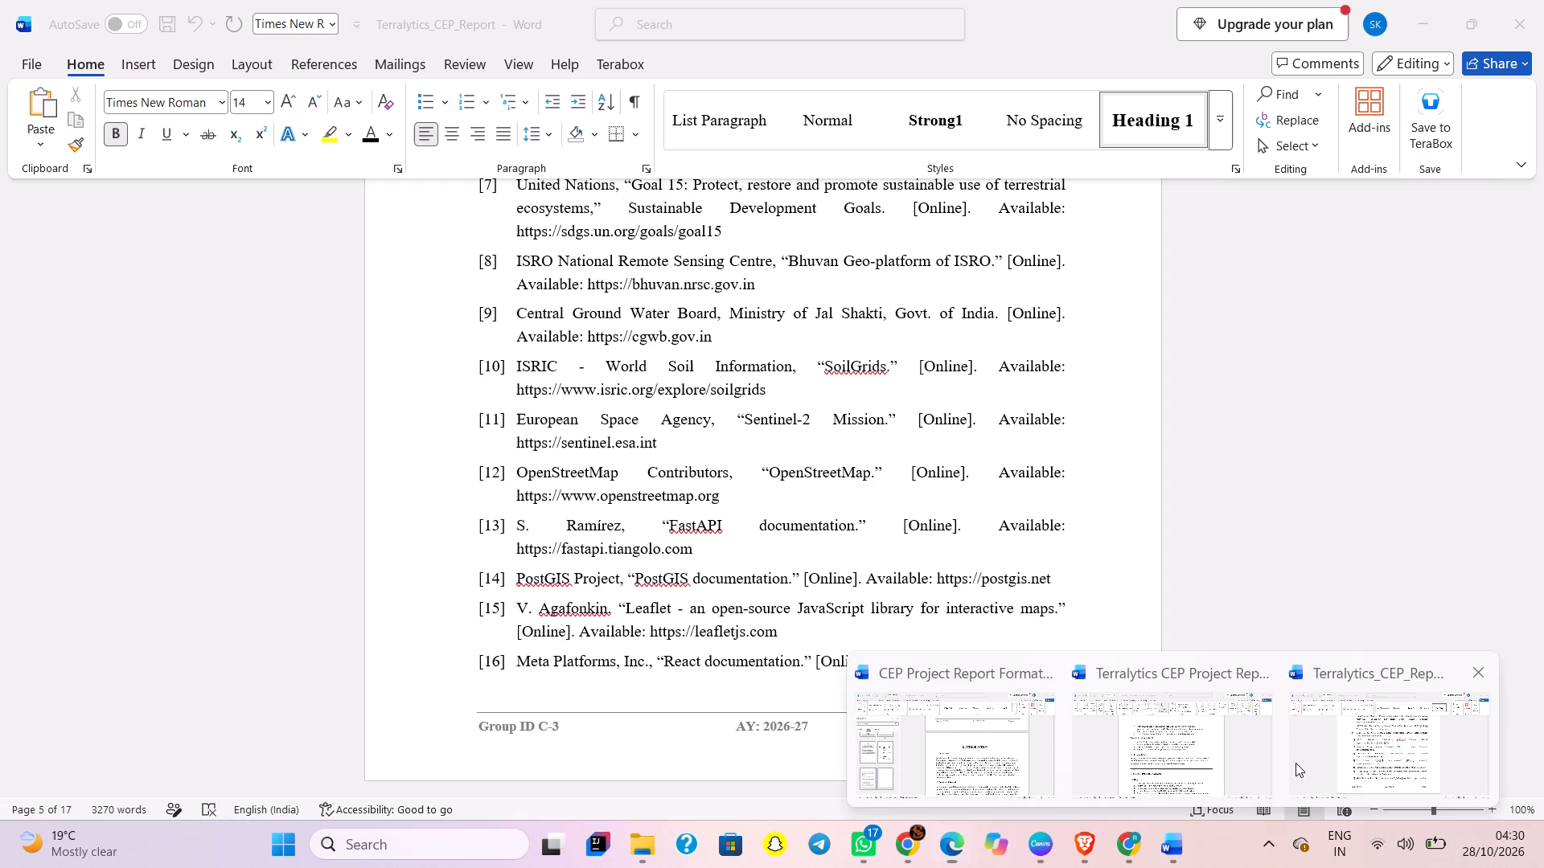
scroll(1027, 440, up, 14)
scroll(1027, 440, up, 20)
scroll(1027, 440, up, 20)
scroll(1027, 440, up, 20)
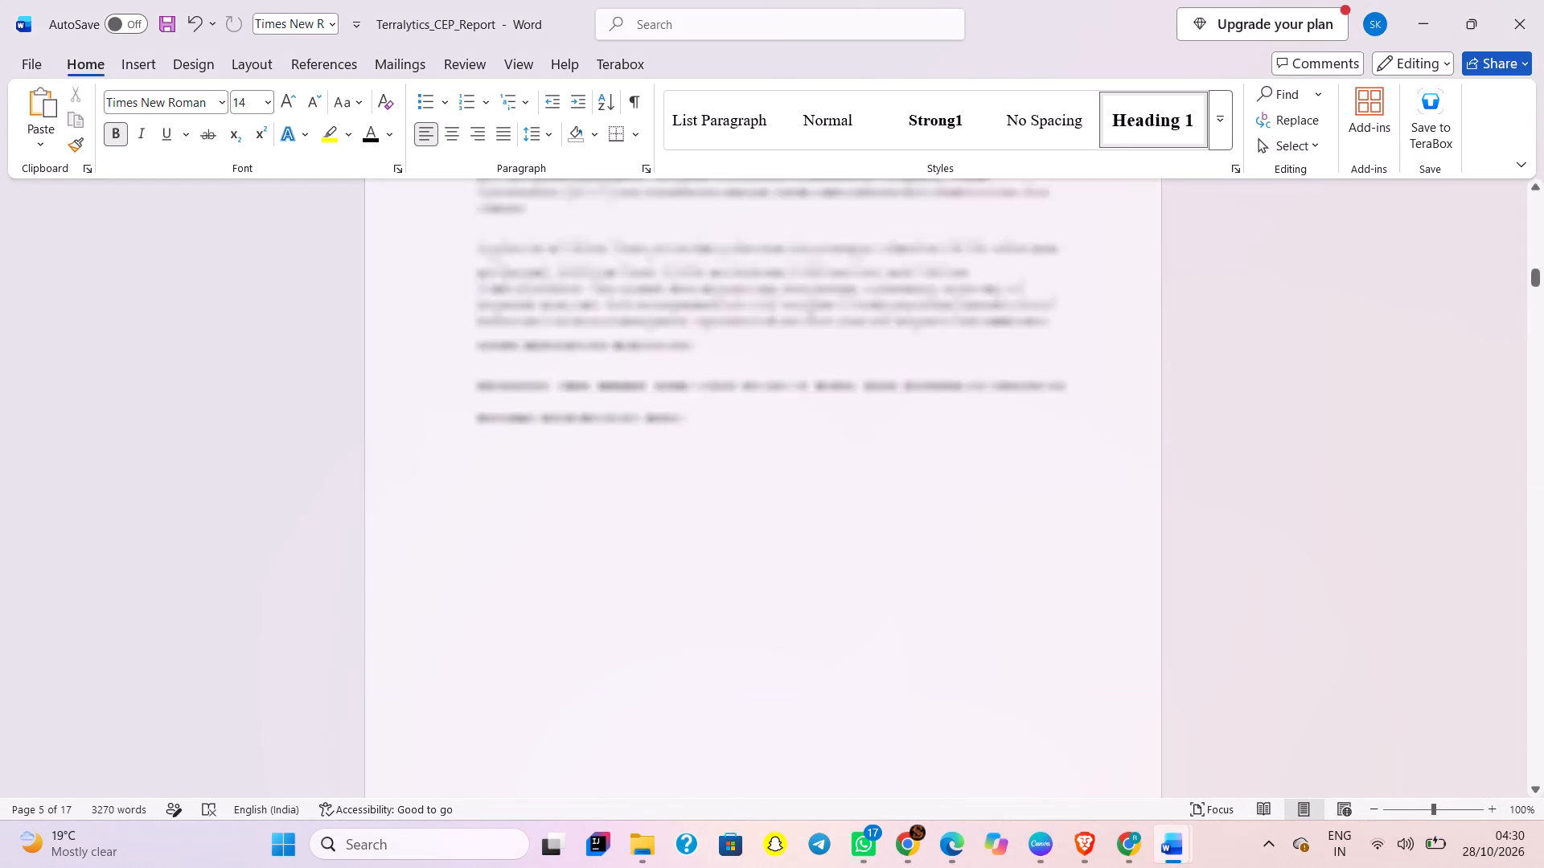
click(914, 684)
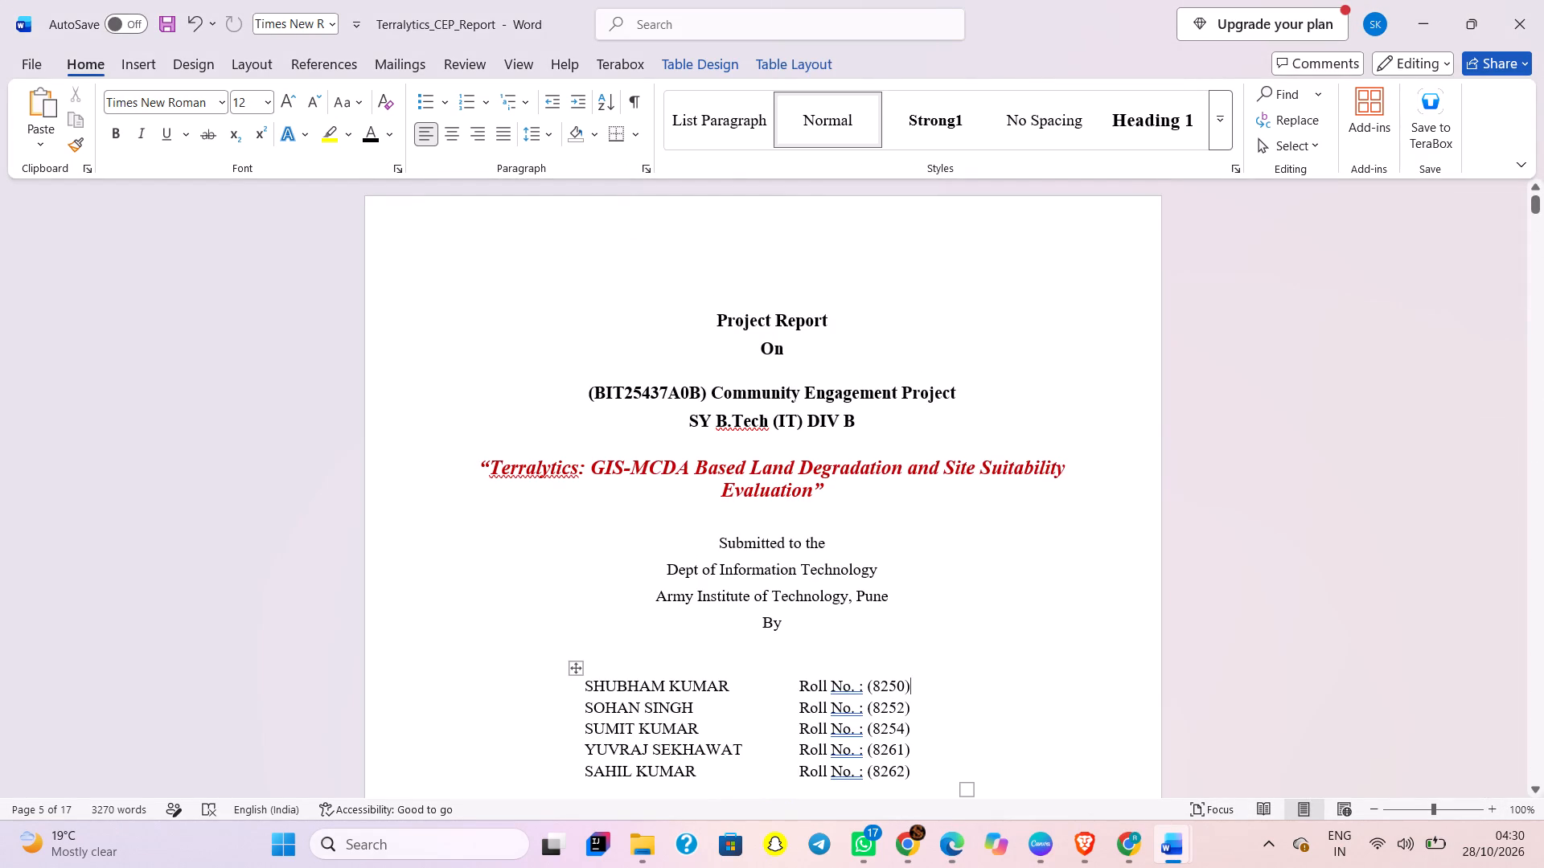
key(BackSpace)
click(870, 684)
key(BackSpace)
click(915, 710)
key(BackSpace)
click(871, 714)
key(BackSpace)
click(911, 729)
key(BackSpace)
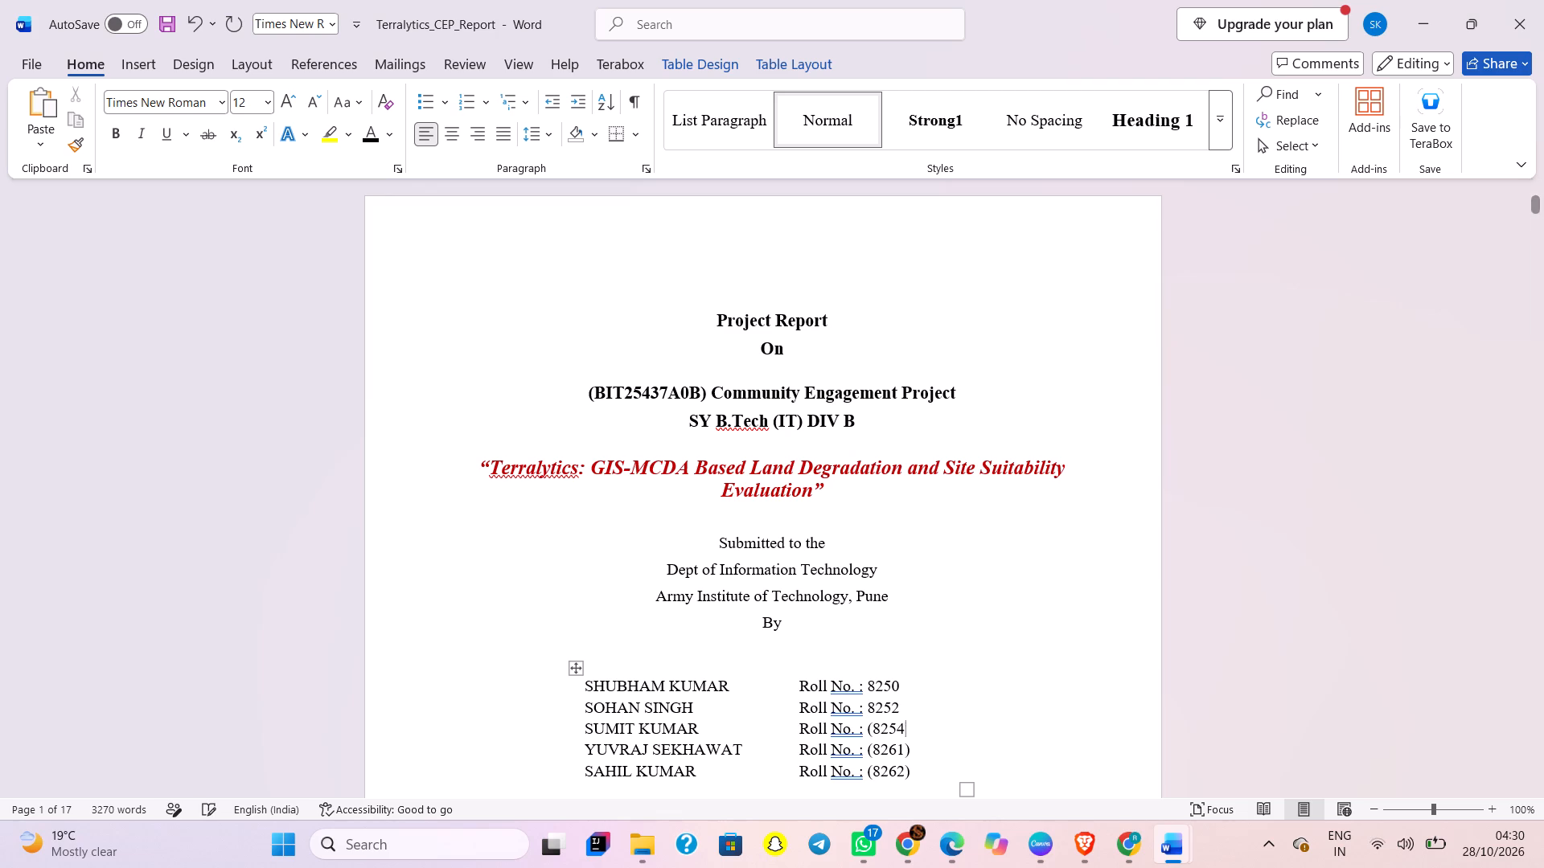
click(870, 730)
key(BackSpace)
click(911, 751)
key(BackSpace)
click(873, 755)
key(BackSpace)
click(907, 771)
key(Right)
key(BackSpace)
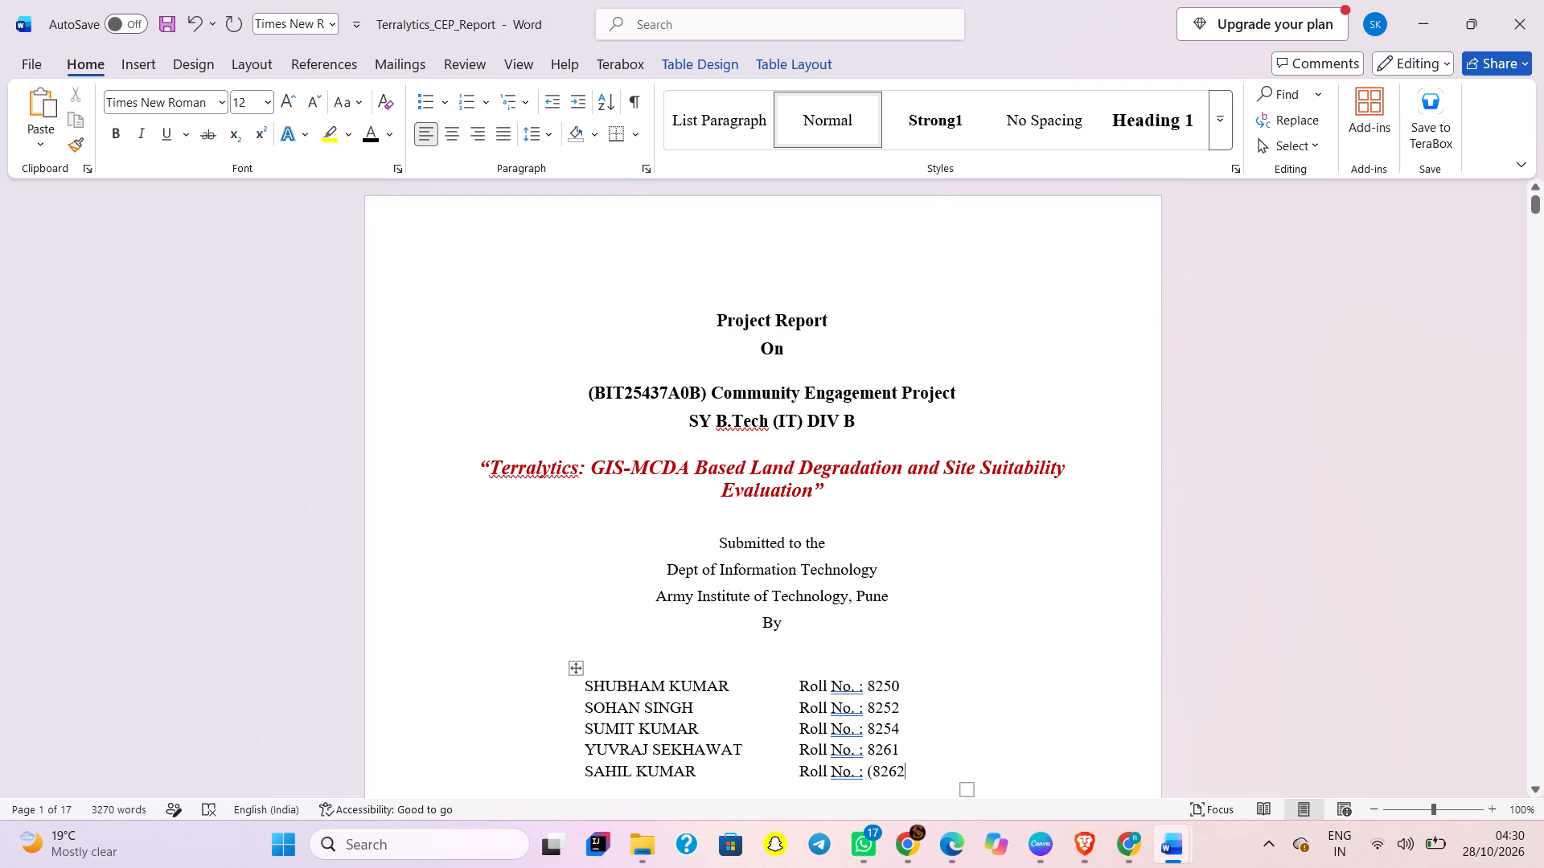
click(871, 773)
key(BackSpace)
Export the report again as a PDF to the Downloads folder, replacing the existing Terralytics_CEP_Report PDF.
scroll(871, 773, down, 2)
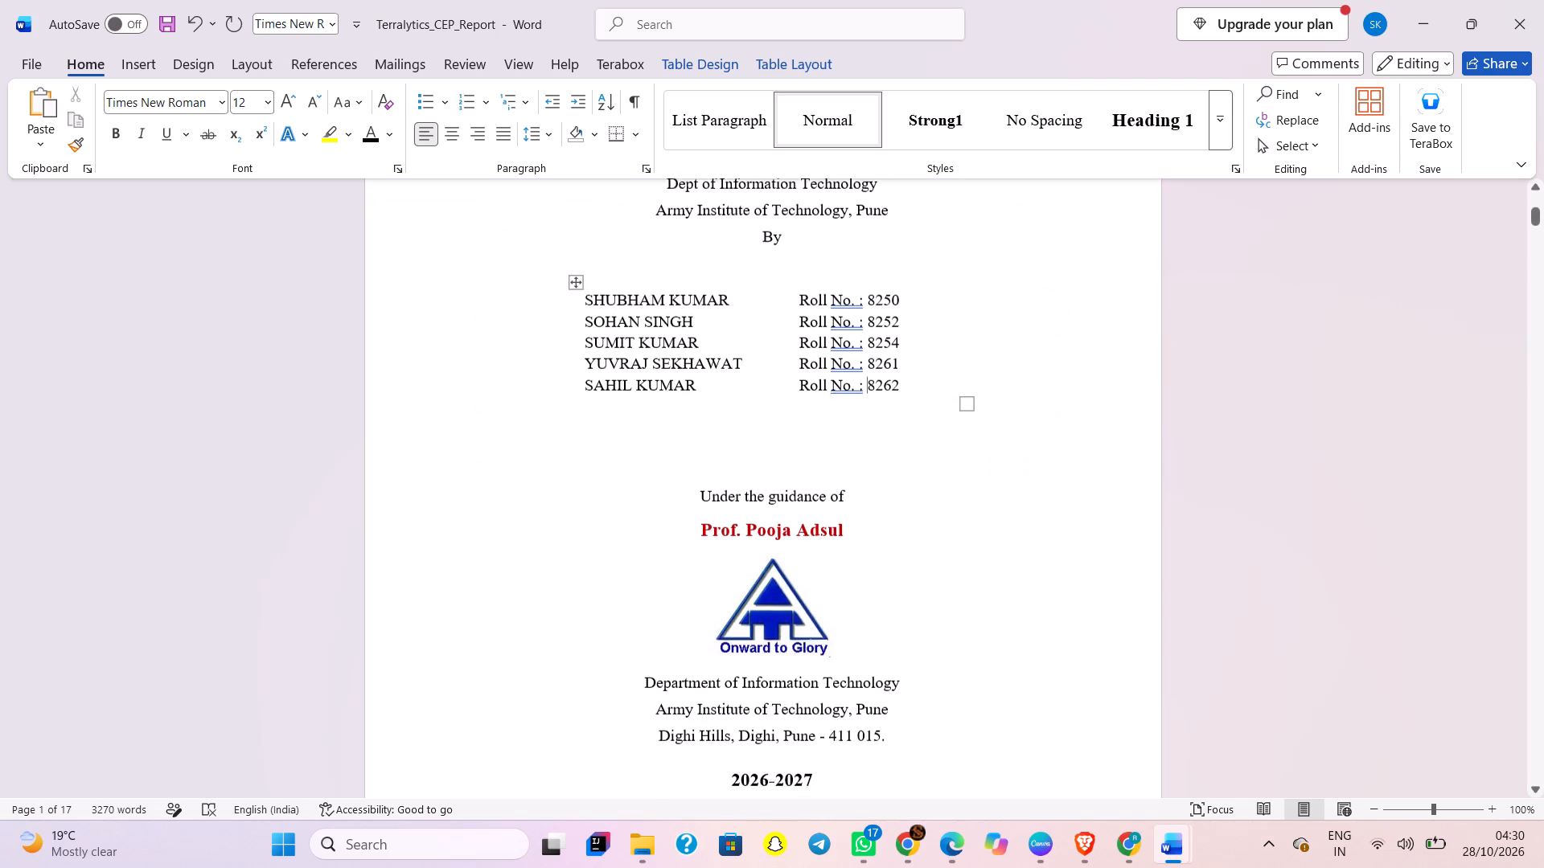
scroll(871, 773, down, 3)
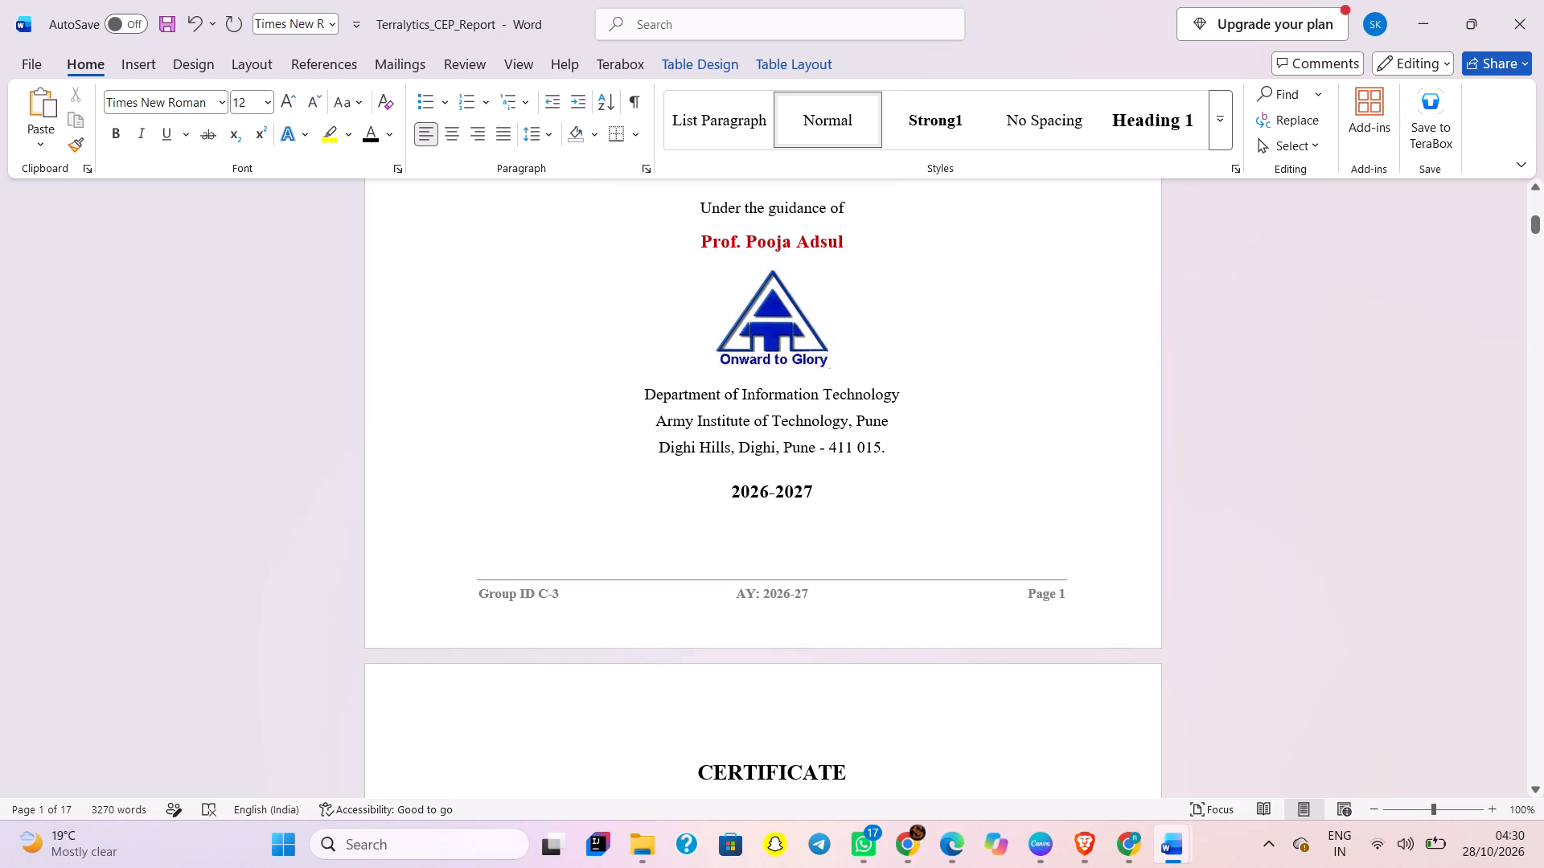
scroll(871, 773, down, 3)
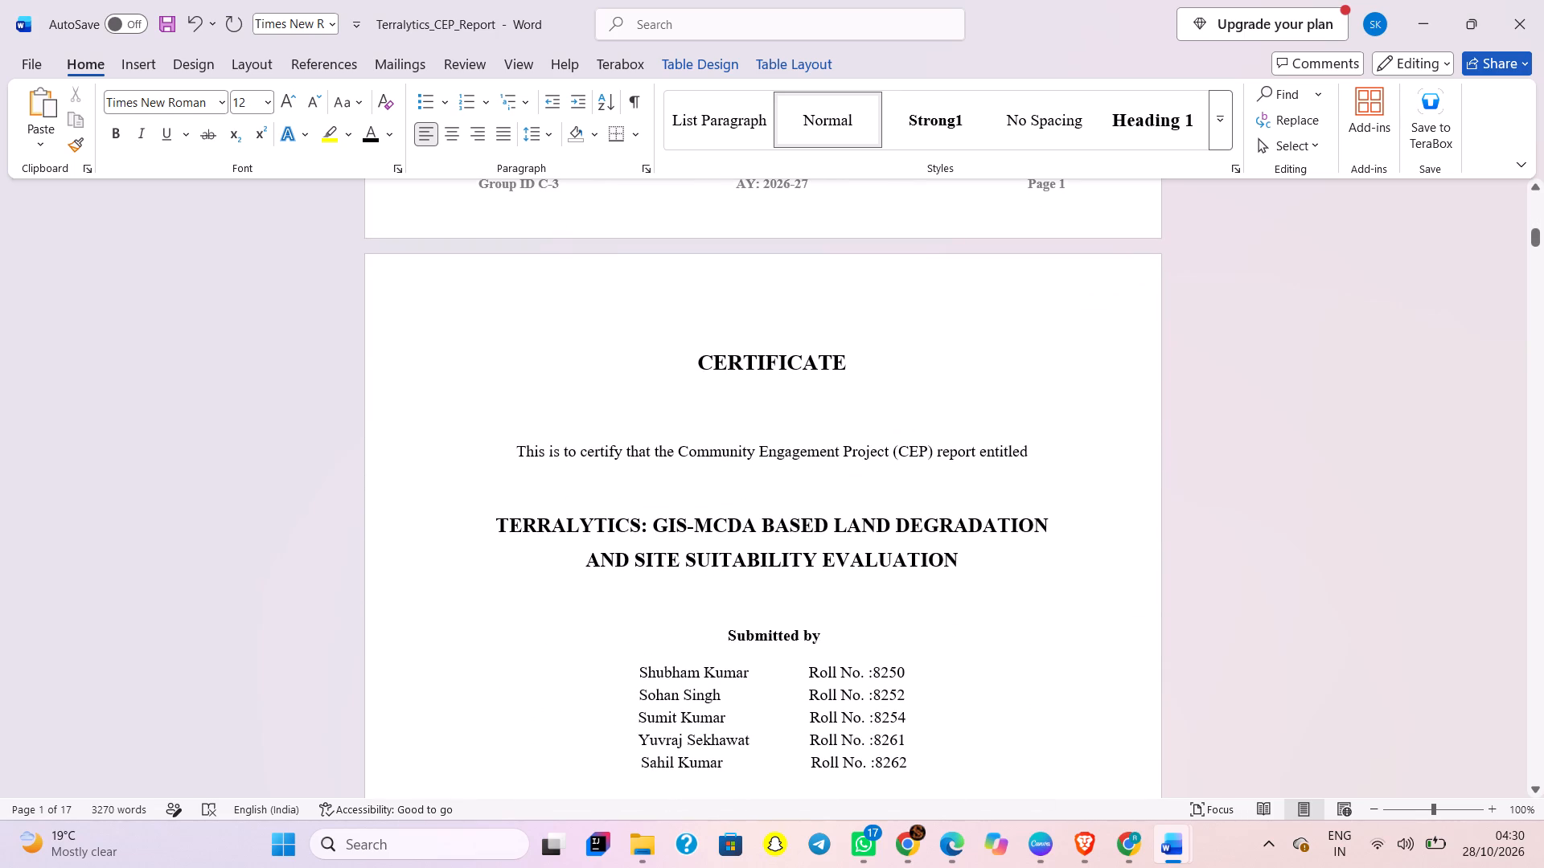
scroll(871, 773, down, 2)
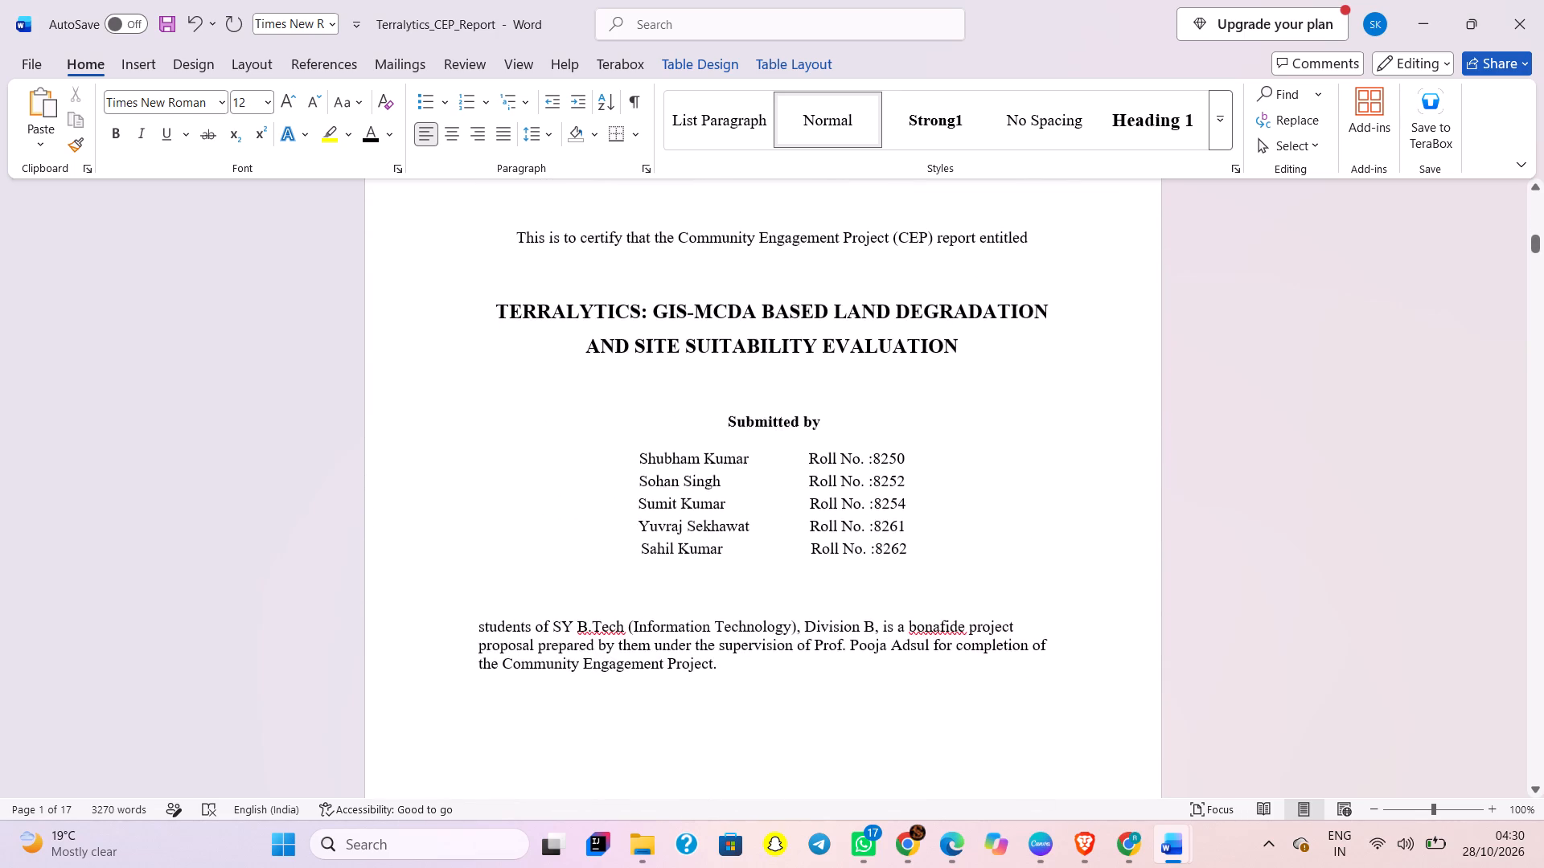
scroll(871, 773, down, 1)
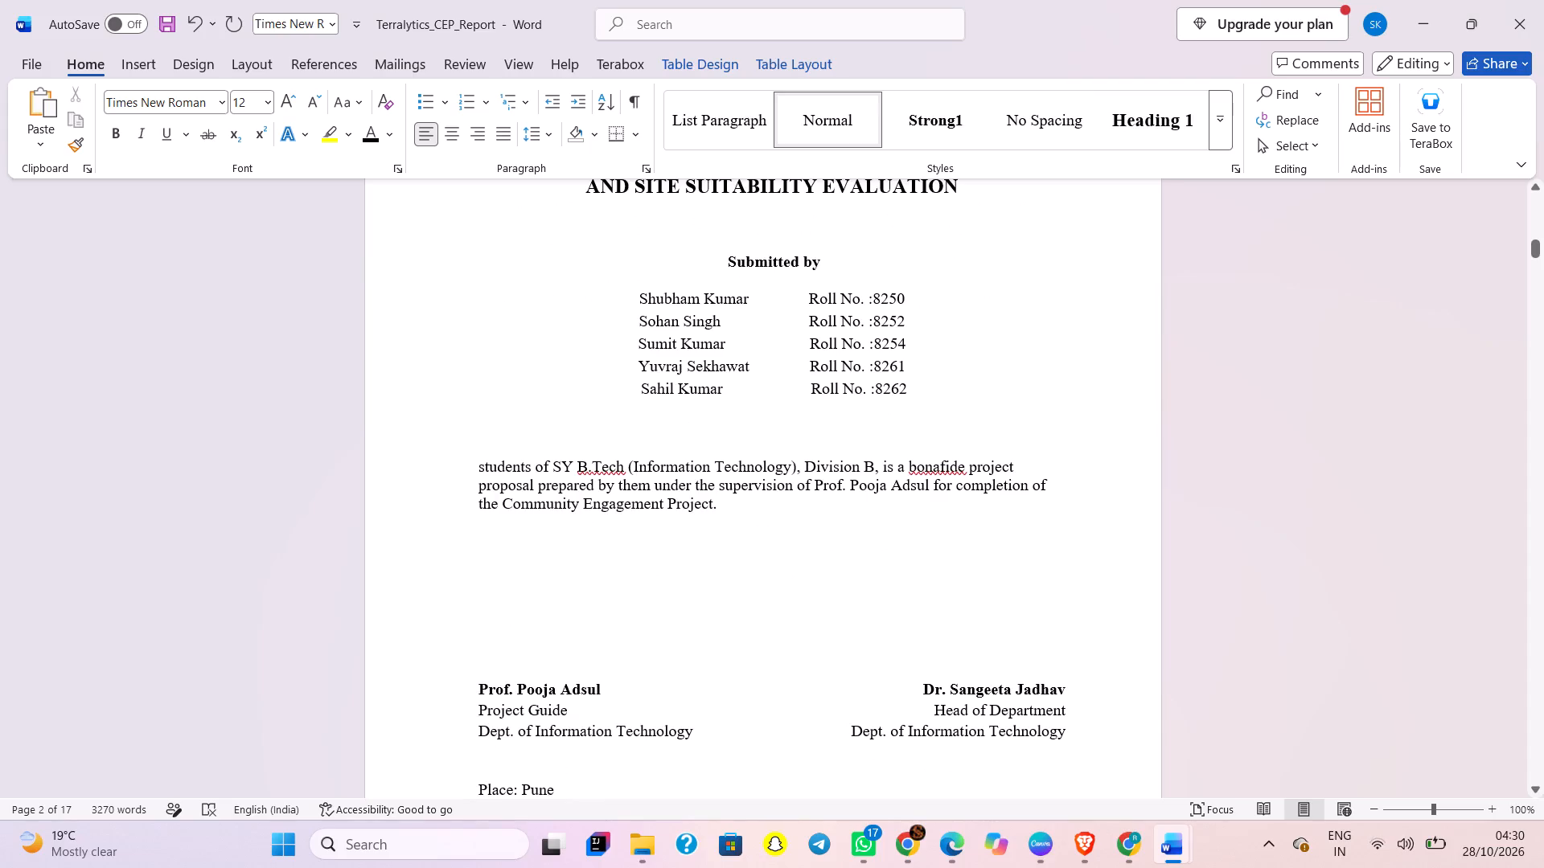
click(34, 57)
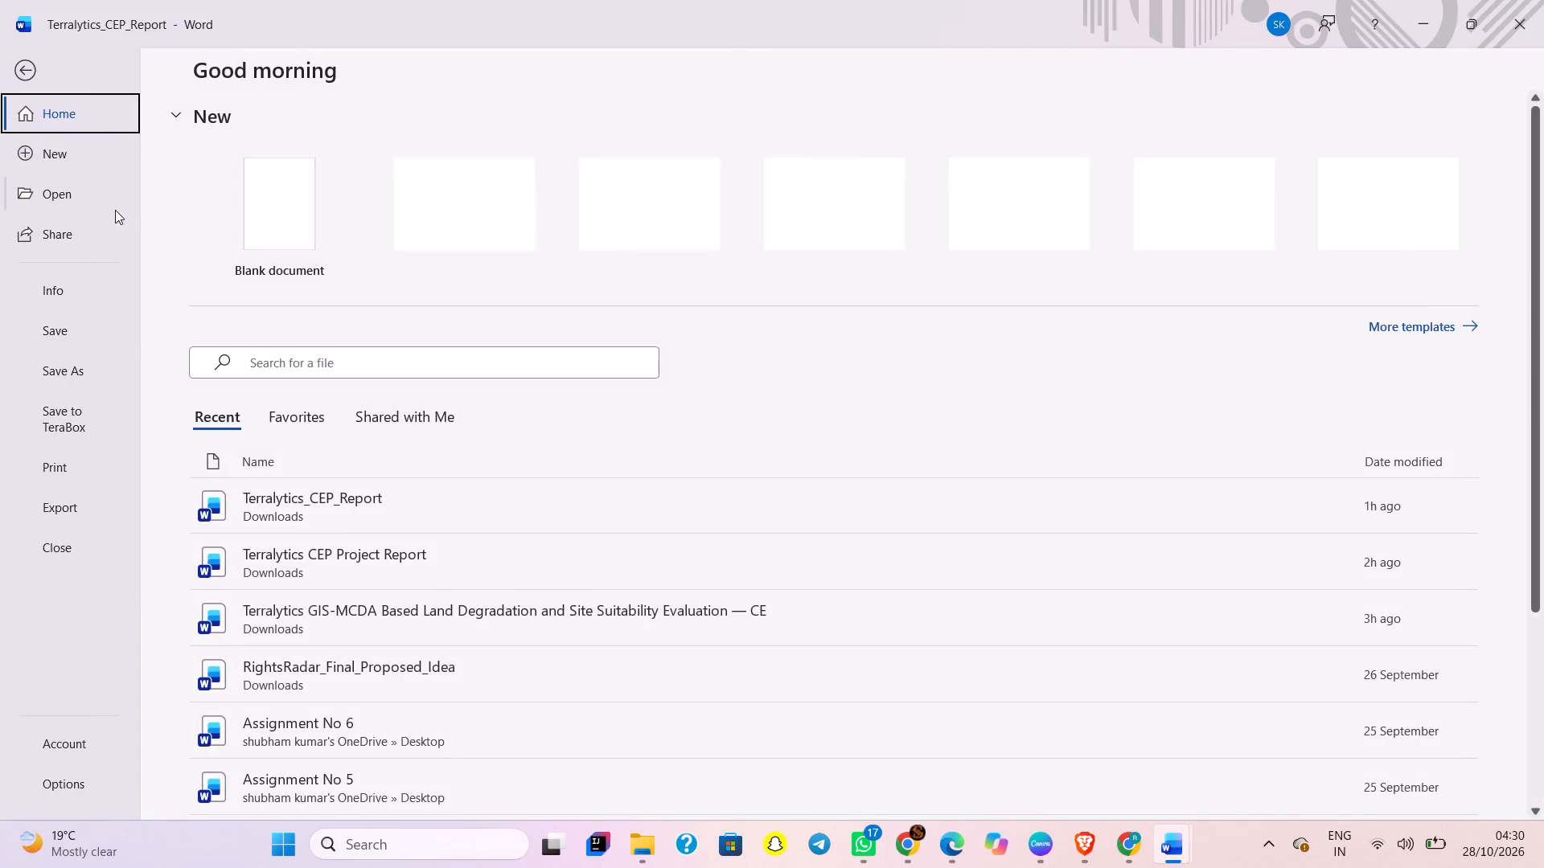
click(105, 368)
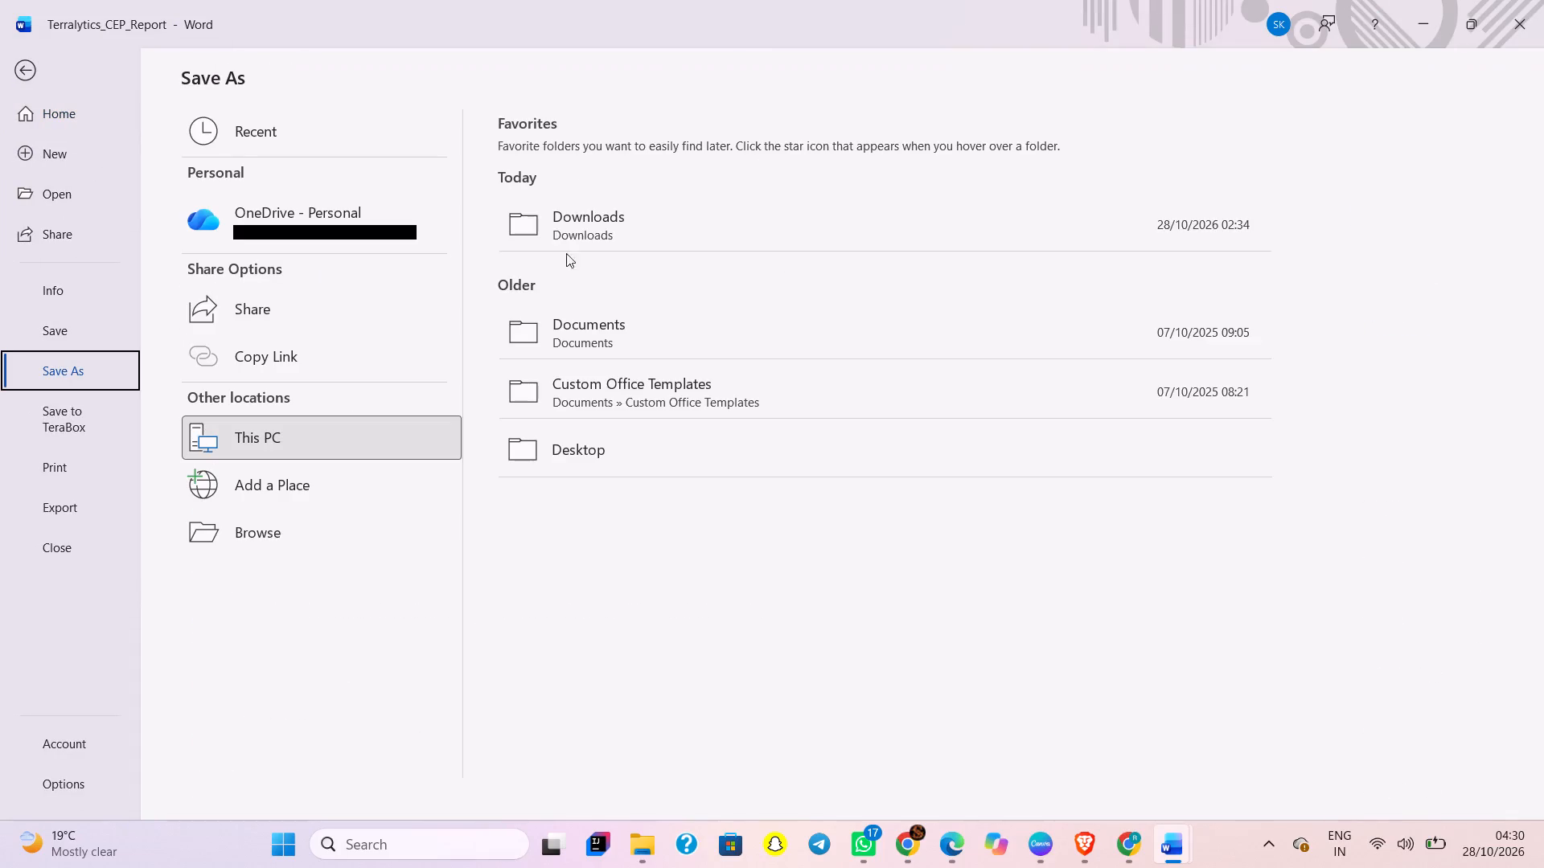
click(586, 242)
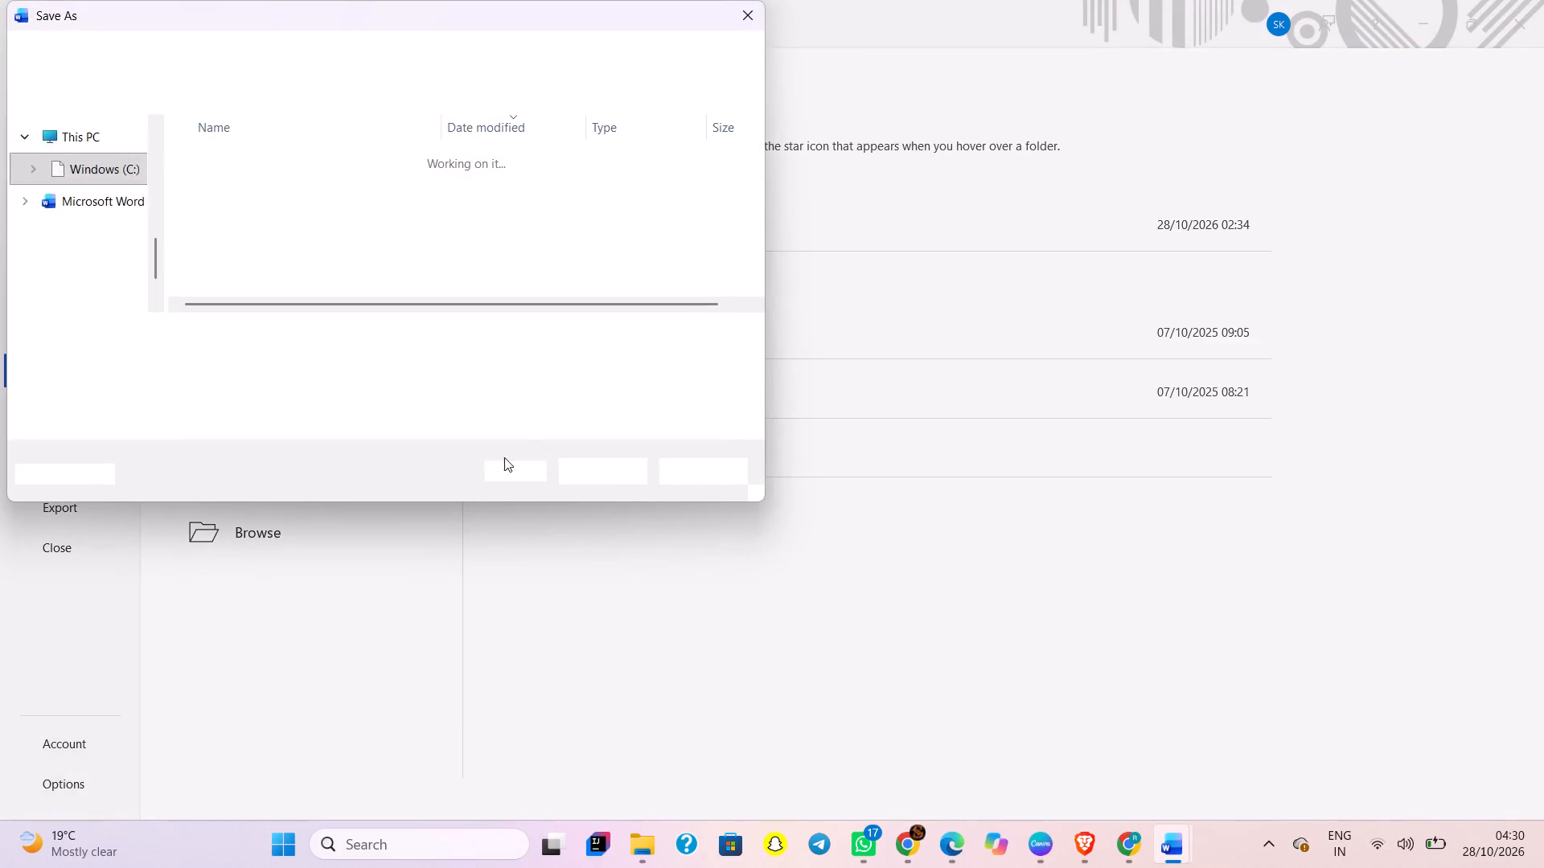
click(610, 366)
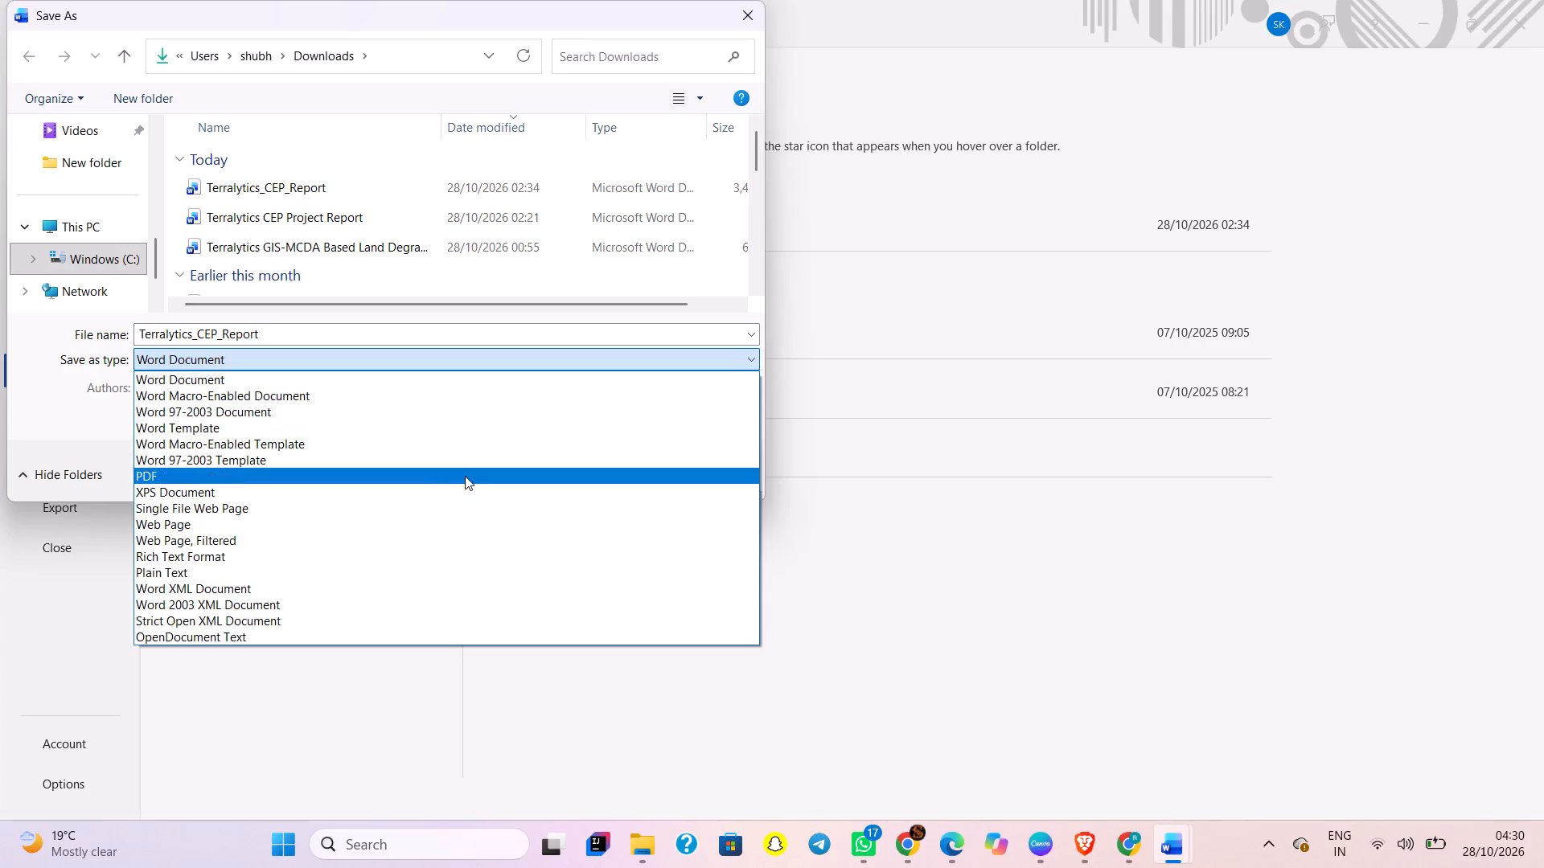
click(466, 476)
click(575, 516)
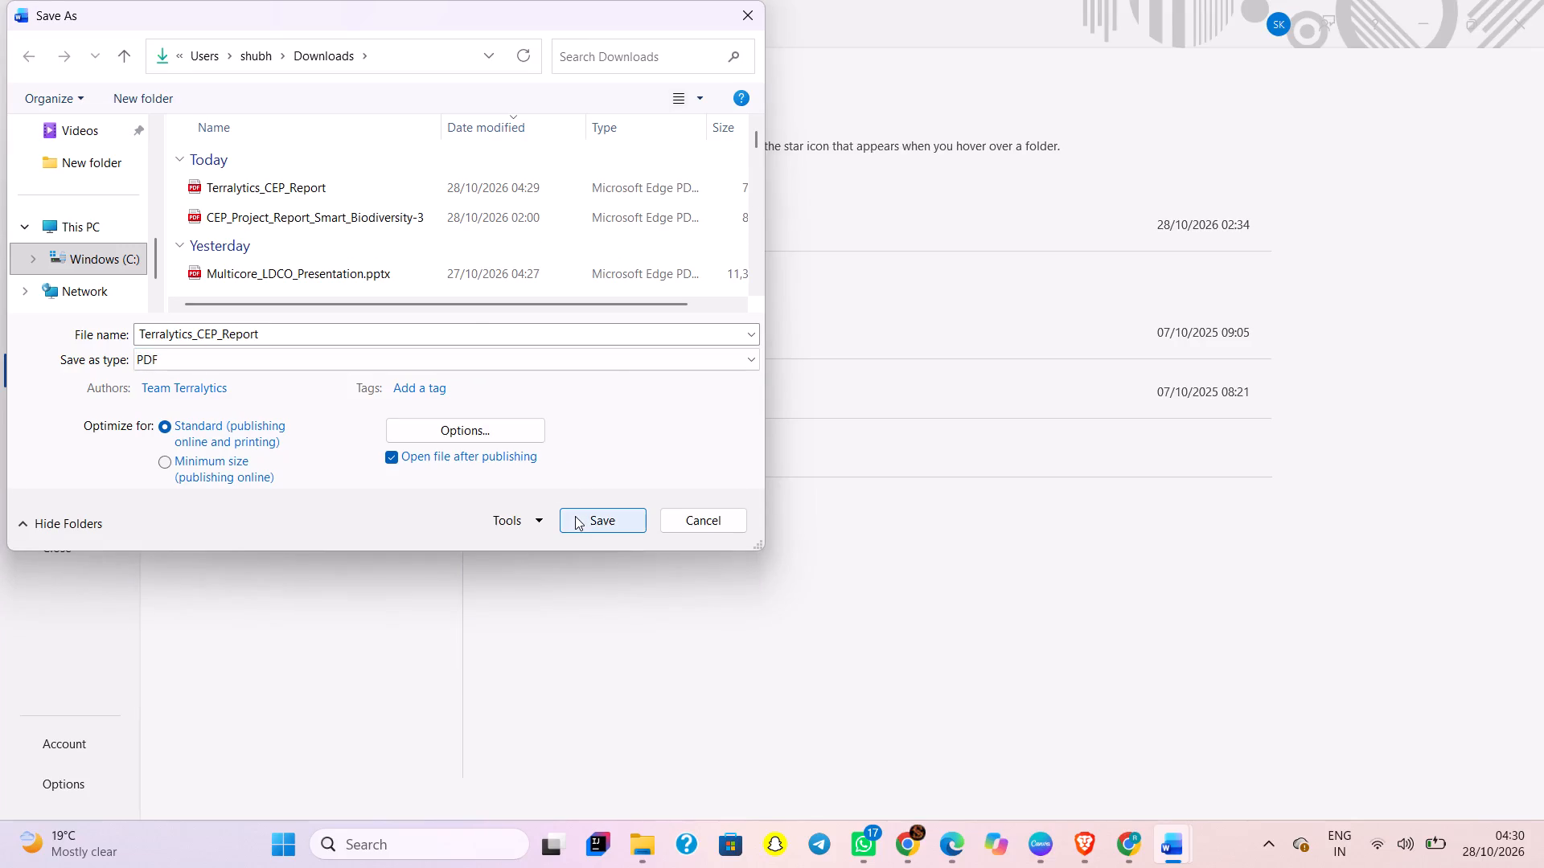
click(446, 340)
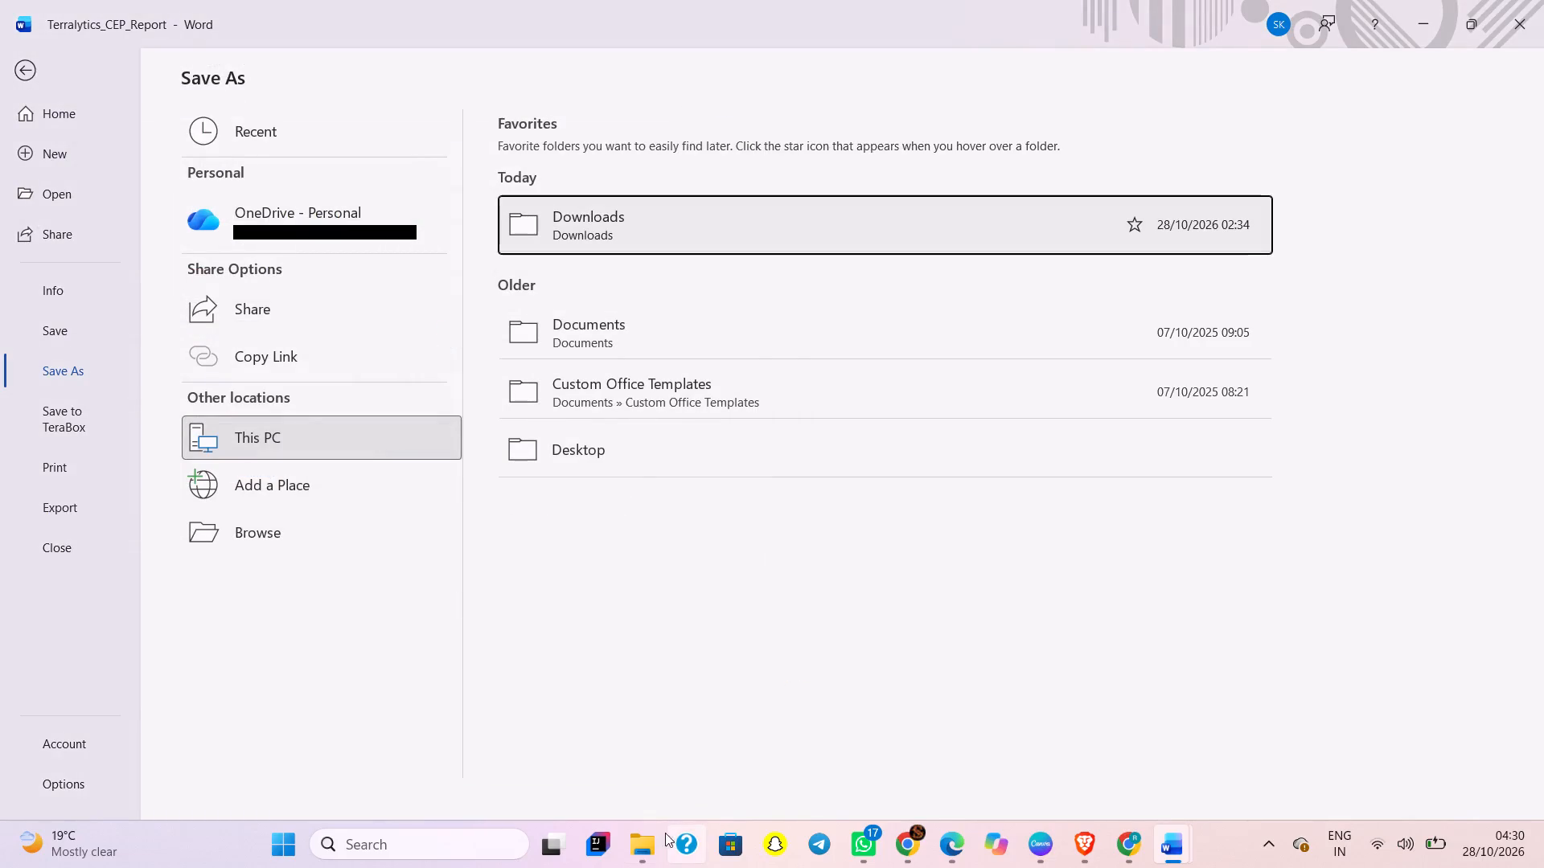
Open the newly exported Terralytics_CEP_Report PDF from the refreshed Downloads folder and close the two older copies open in the browser.
click(646, 842)
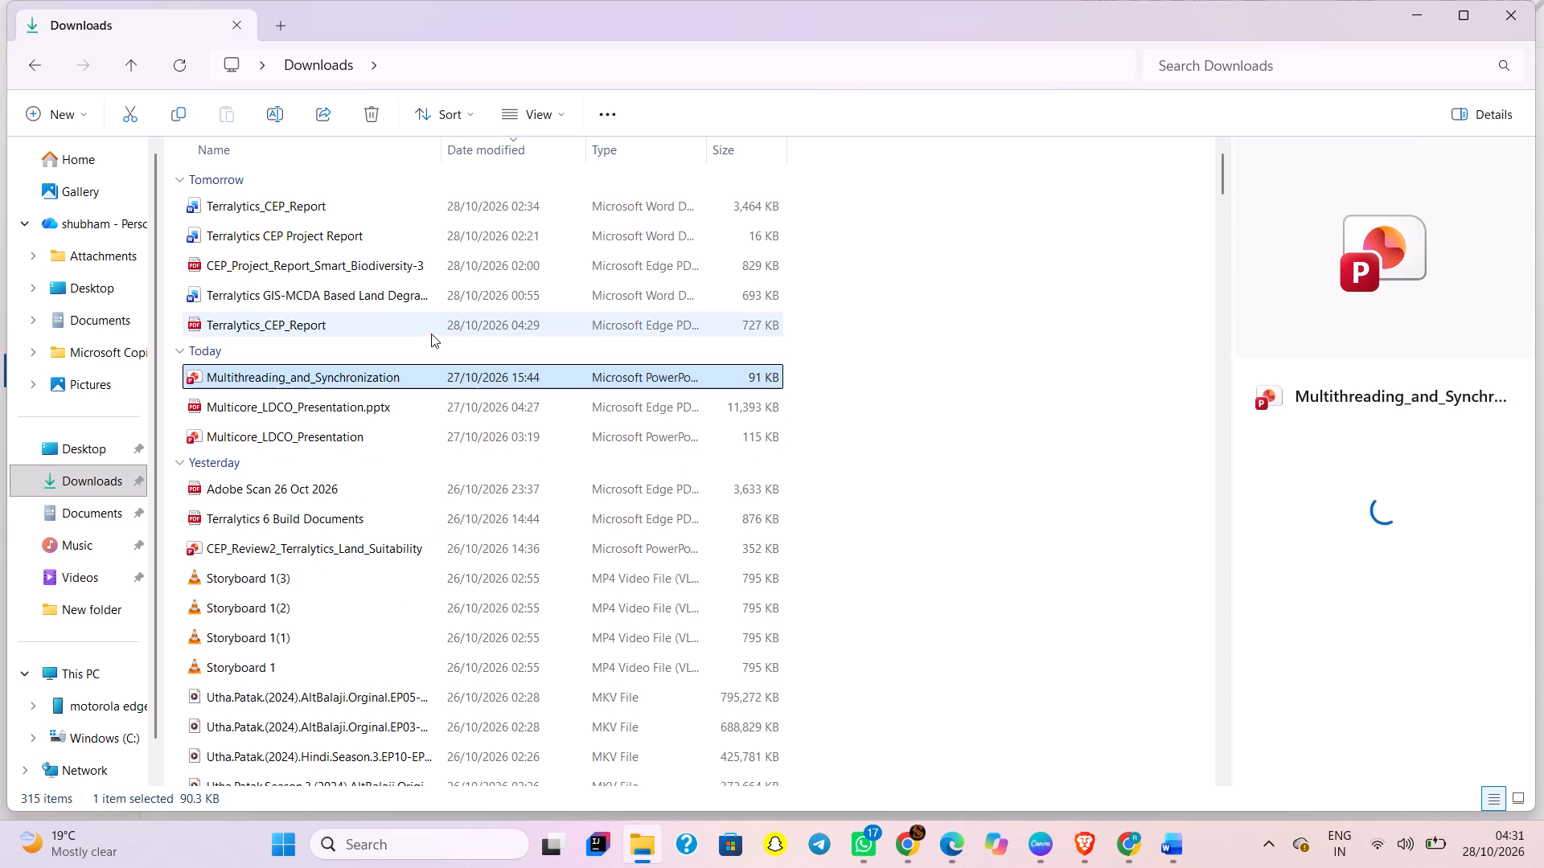
click(167, 72)
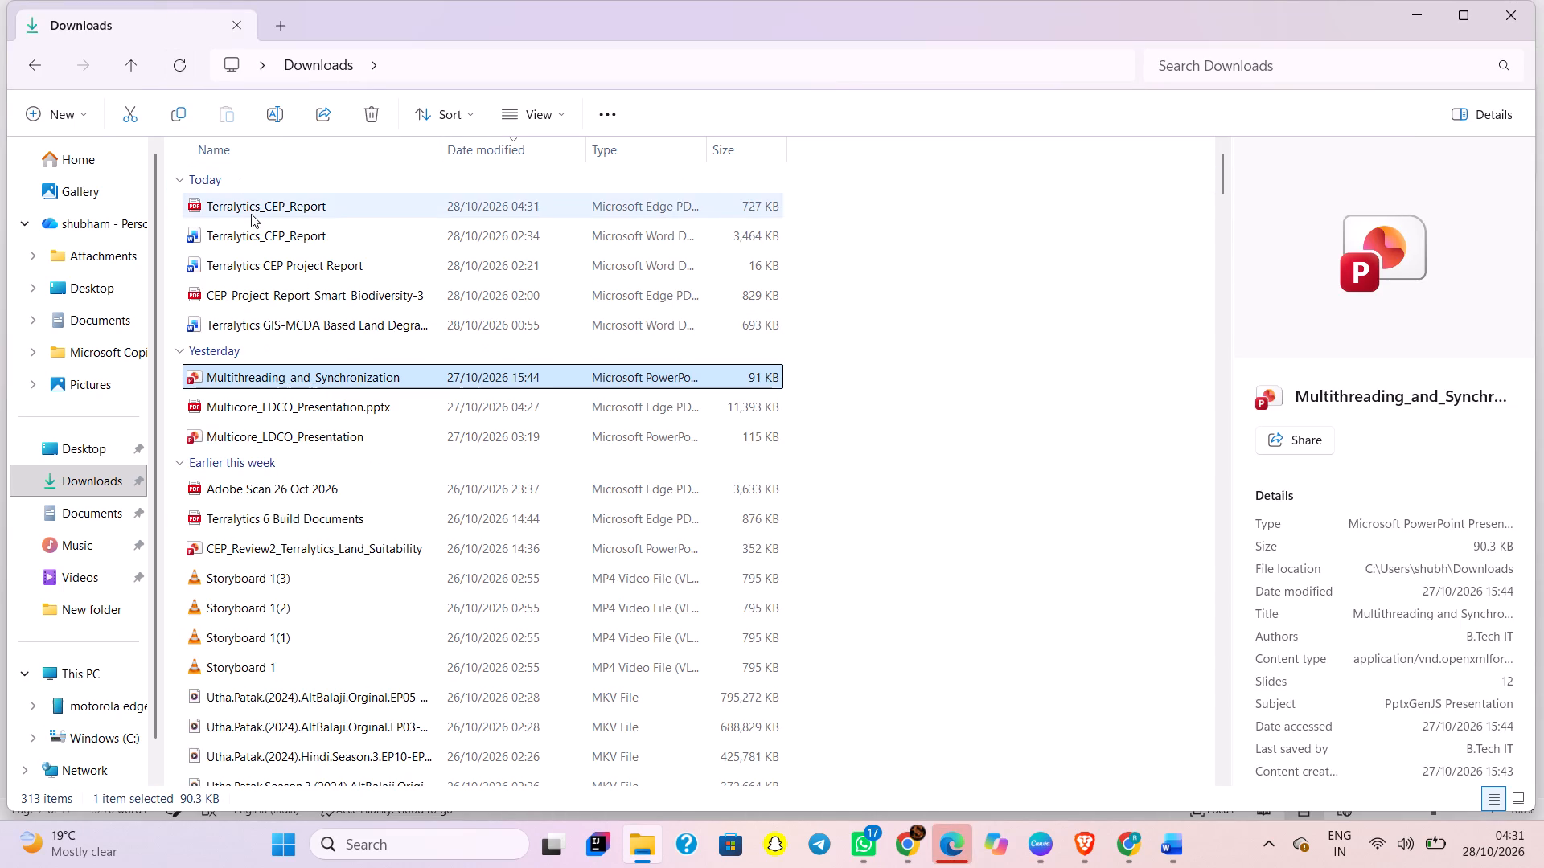
double_click(251, 214)
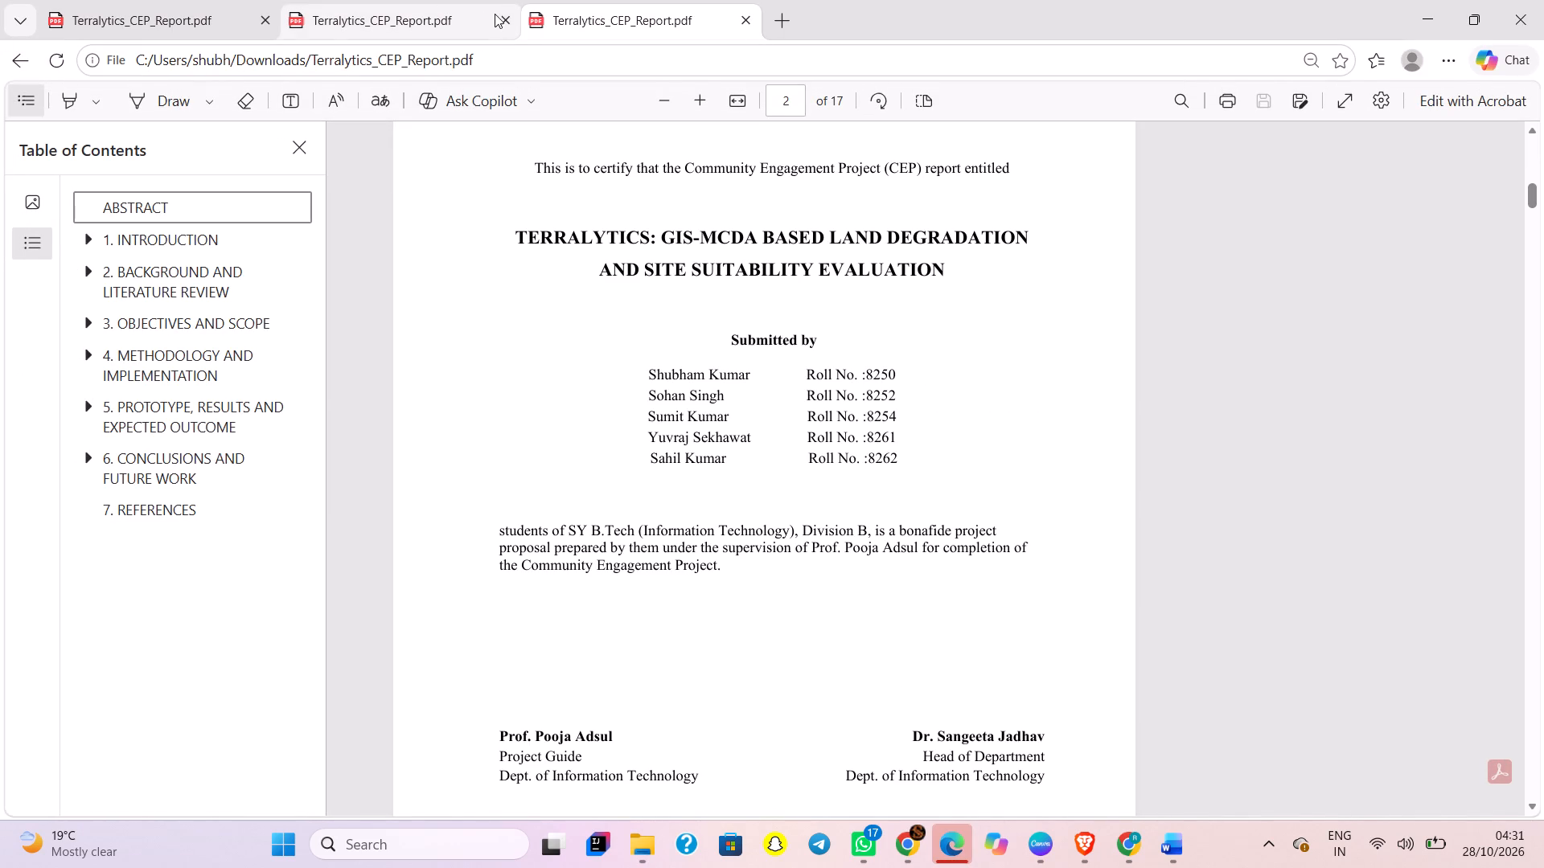
click(502, 18)
click(265, 18)
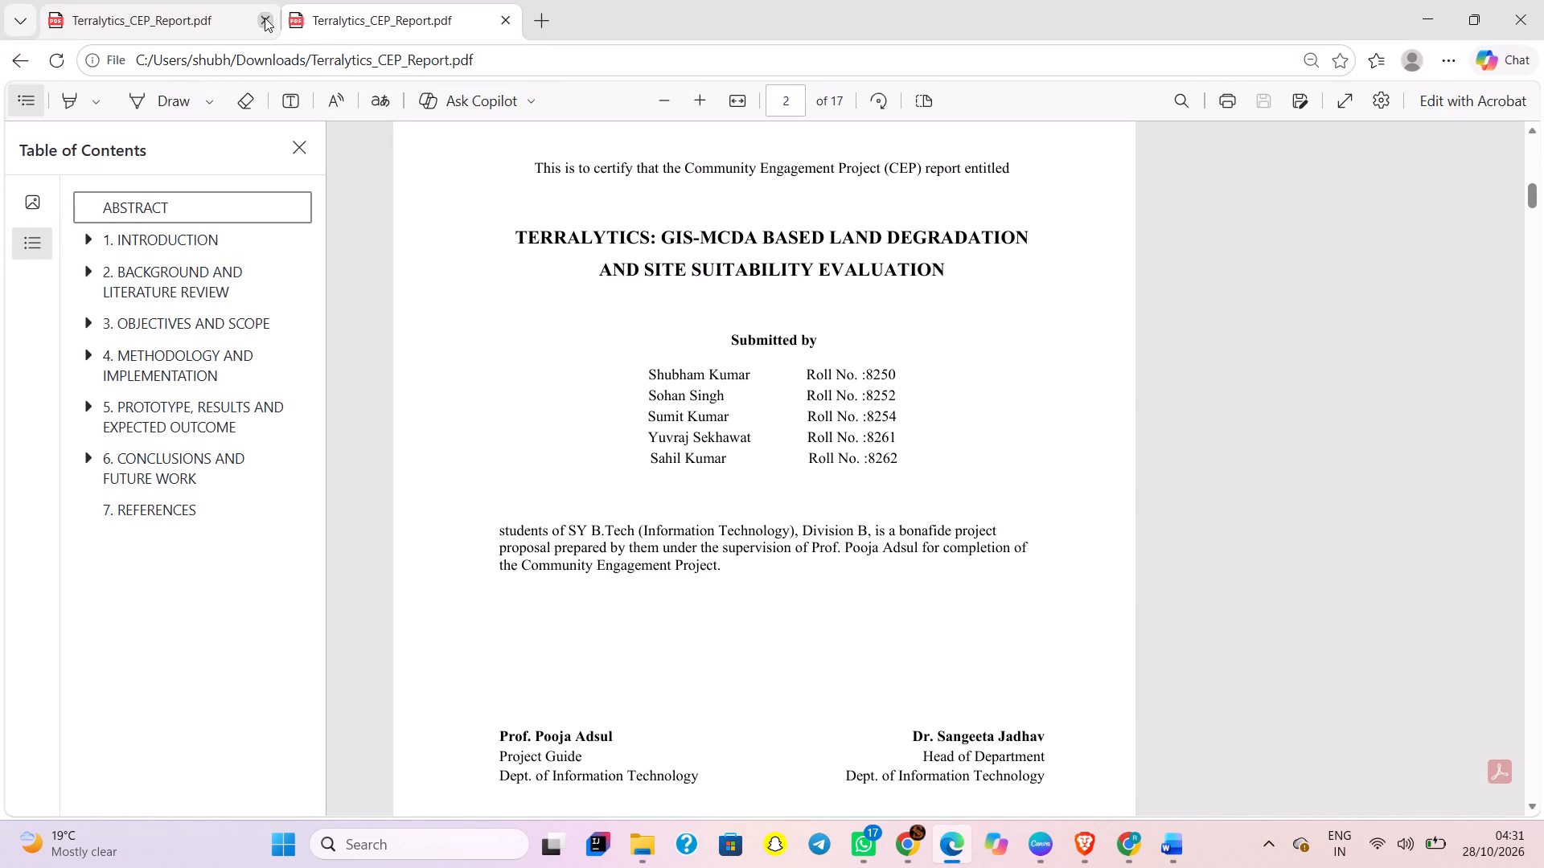
Review the exported PDF from the Introduction chapter through the References, check back to the Abstract, and close it.
click(140, 249)
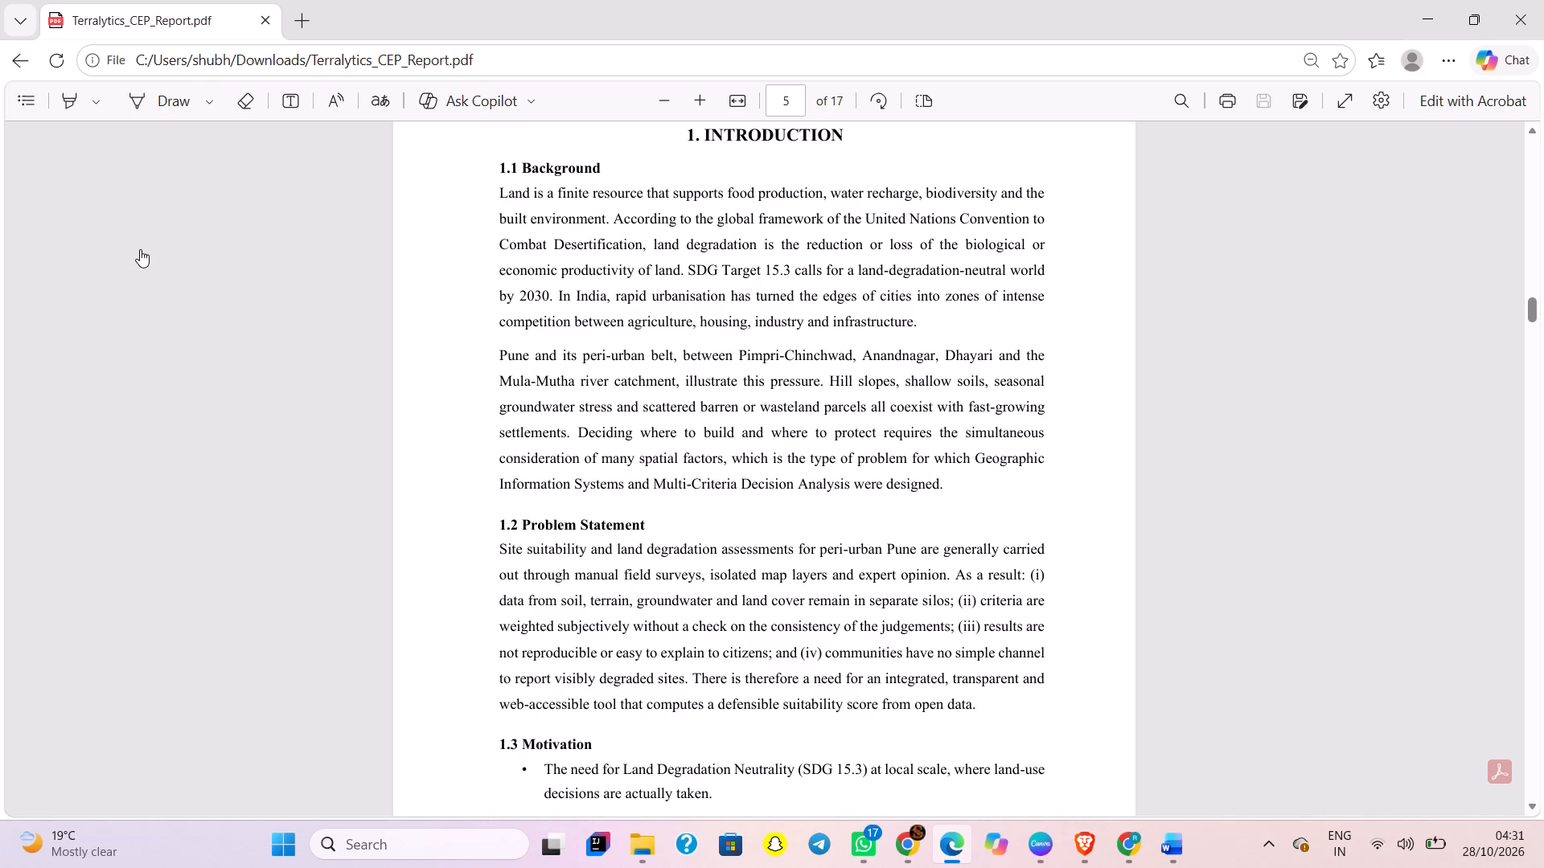
scroll(400, 206, down, 2)
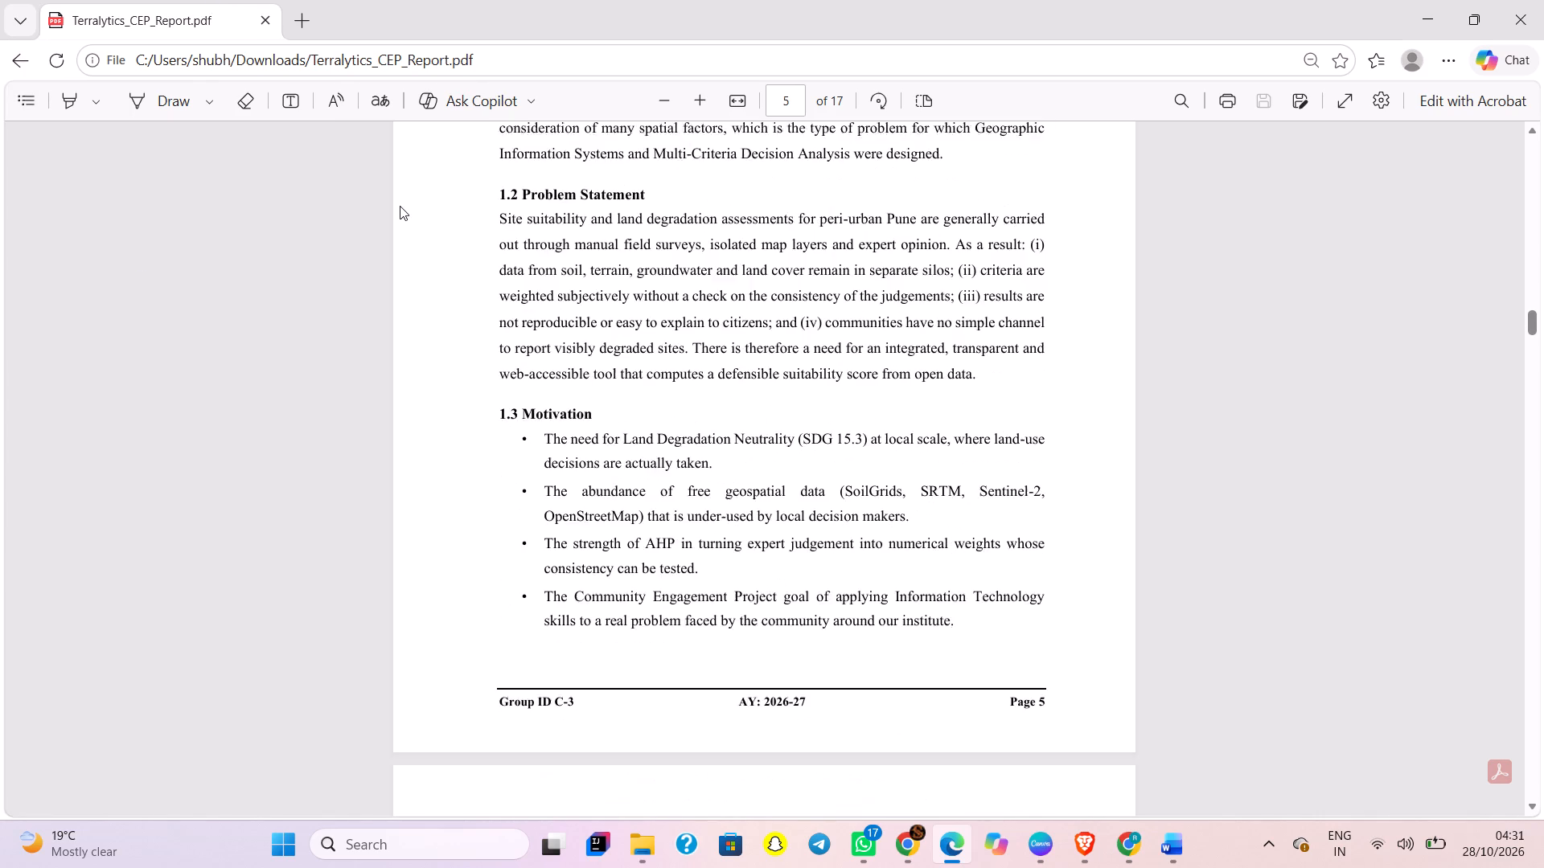
scroll(400, 206, down, 10)
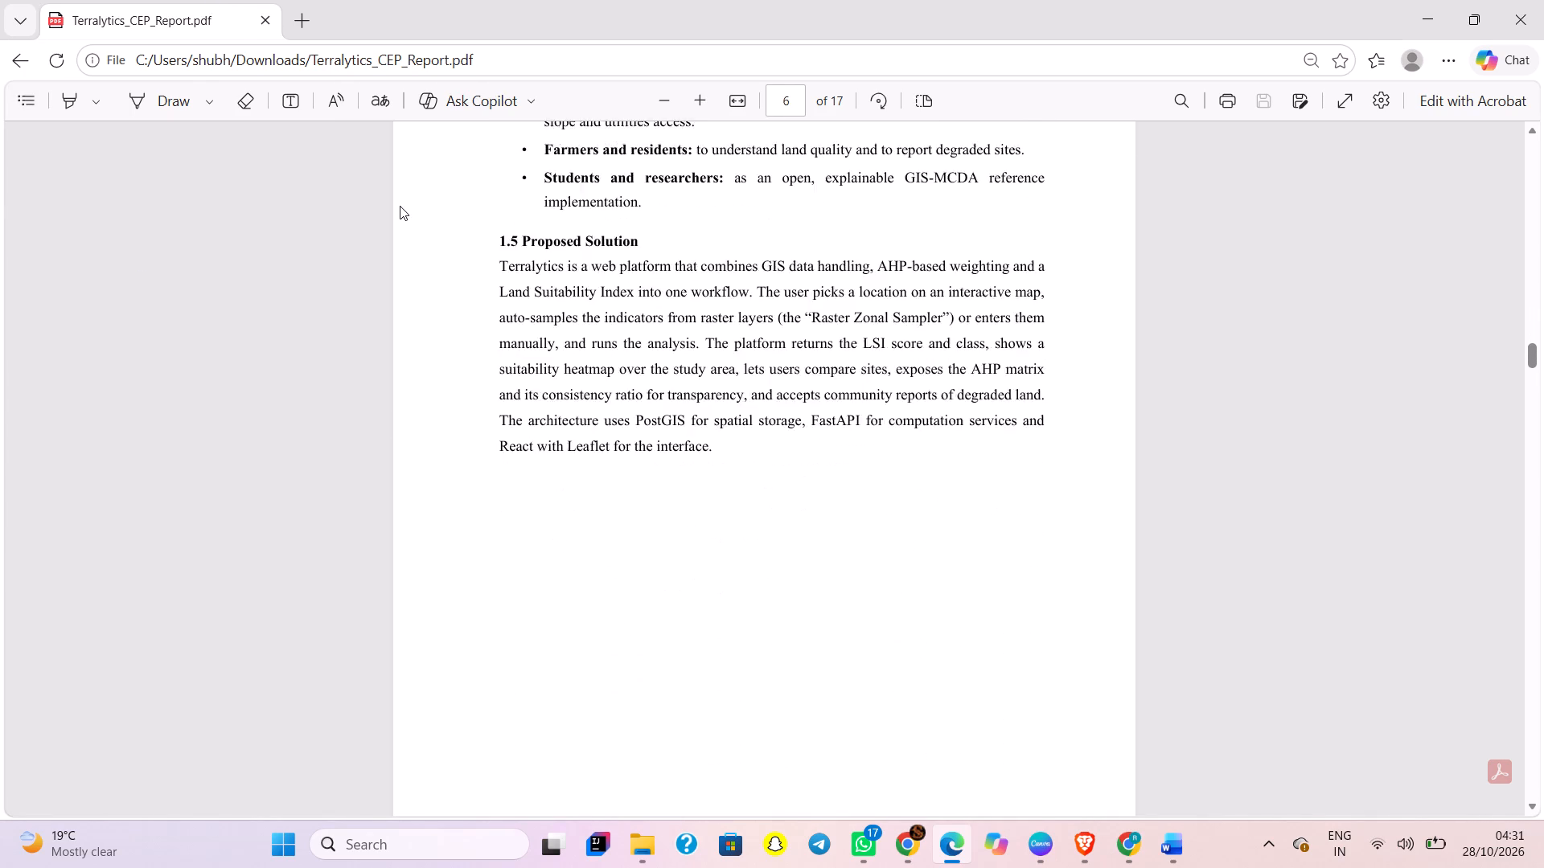
scroll(400, 206, down, 7)
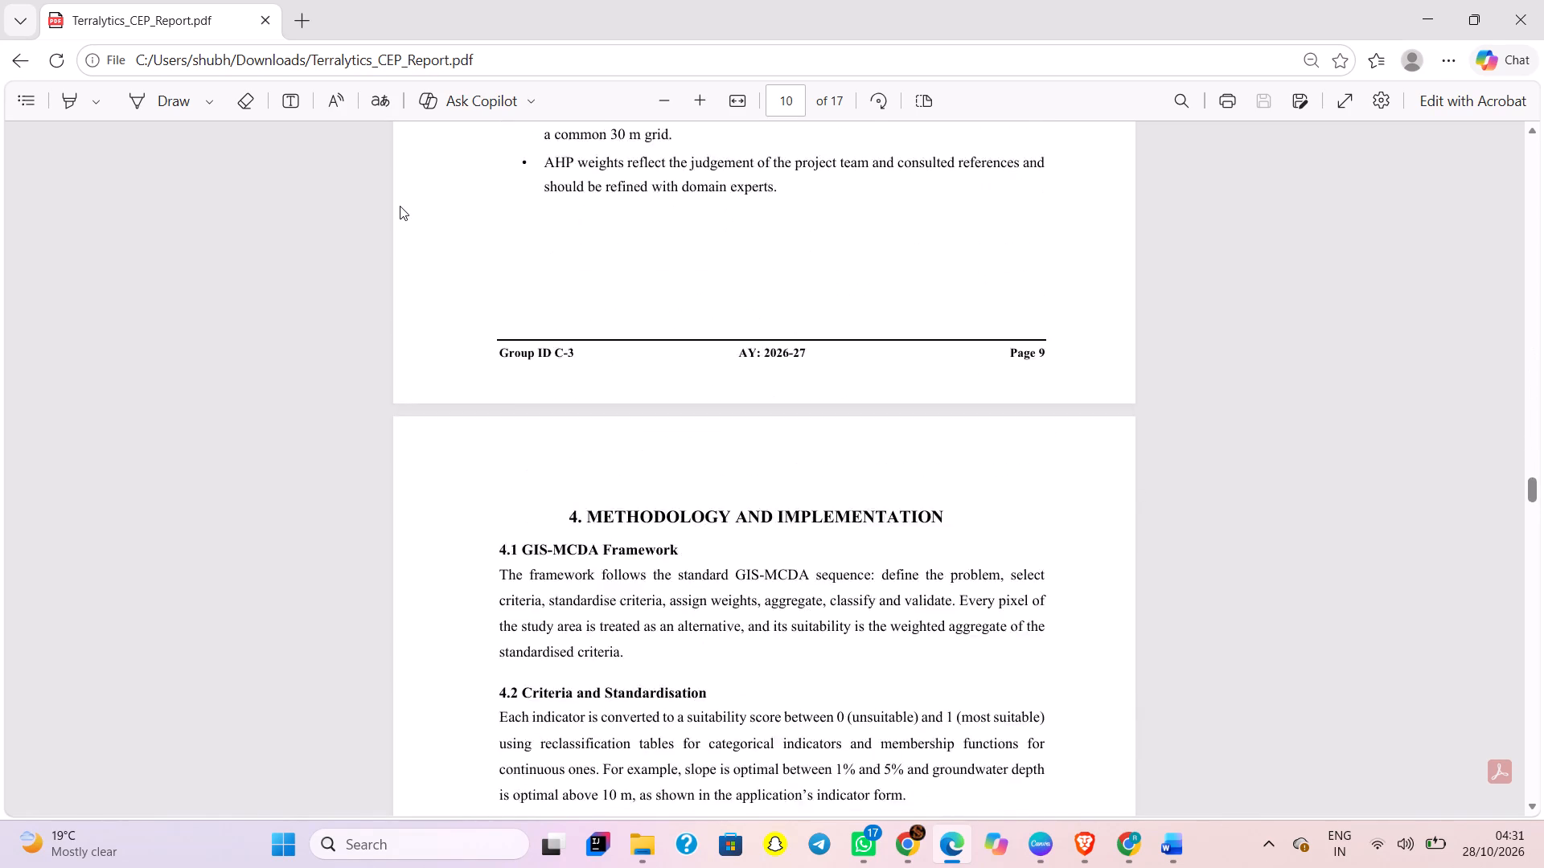
scroll(400, 206, down, 15)
scroll(400, 206, down, 9)
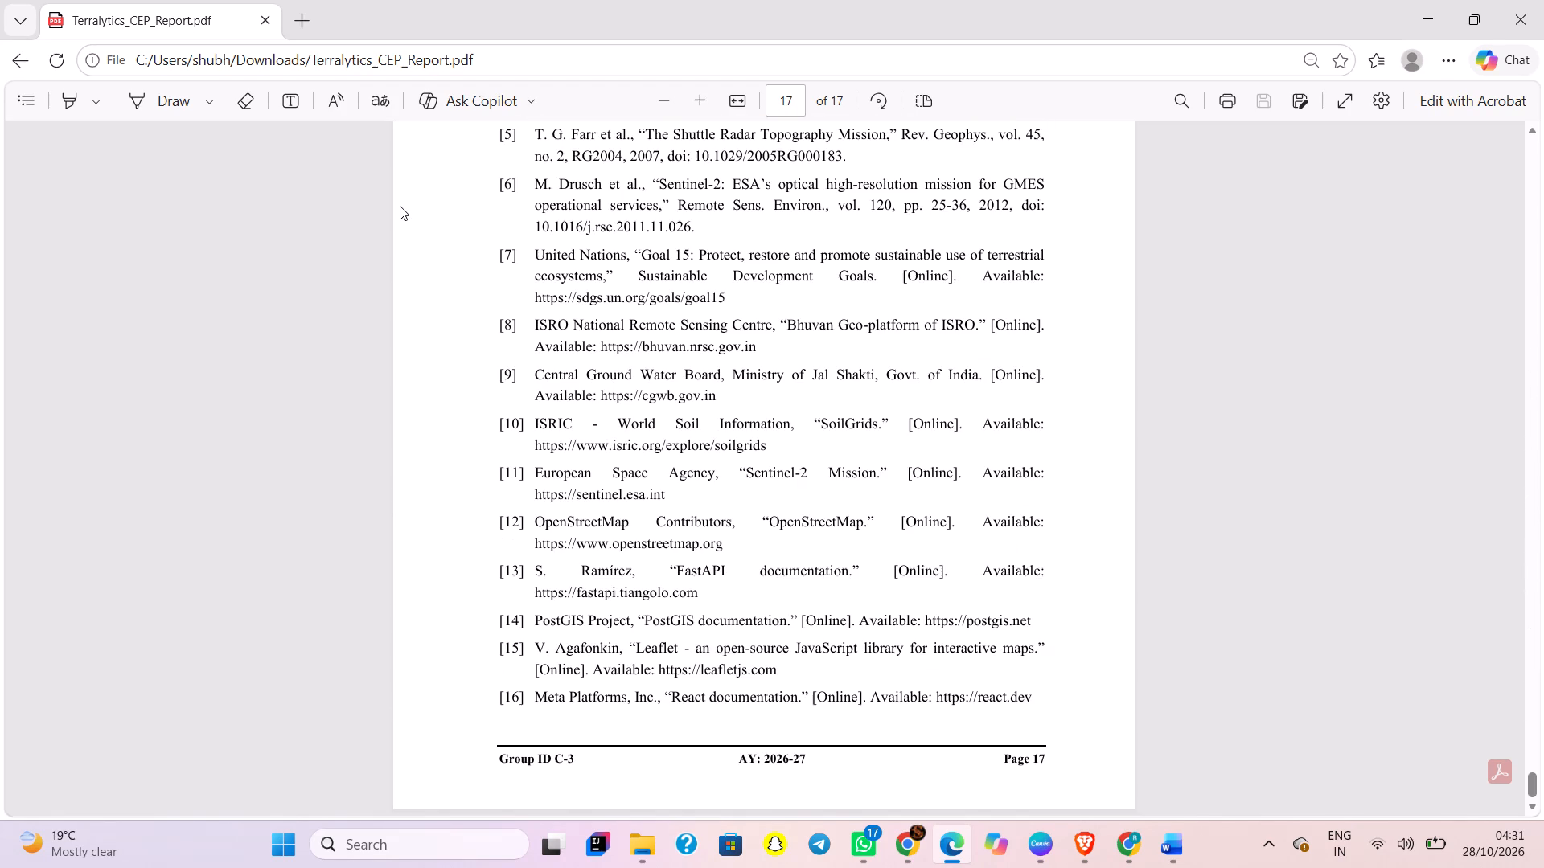
scroll(400, 206, down, 1)
scroll(400, 206, up, 20)
scroll(400, 206, up, 20)
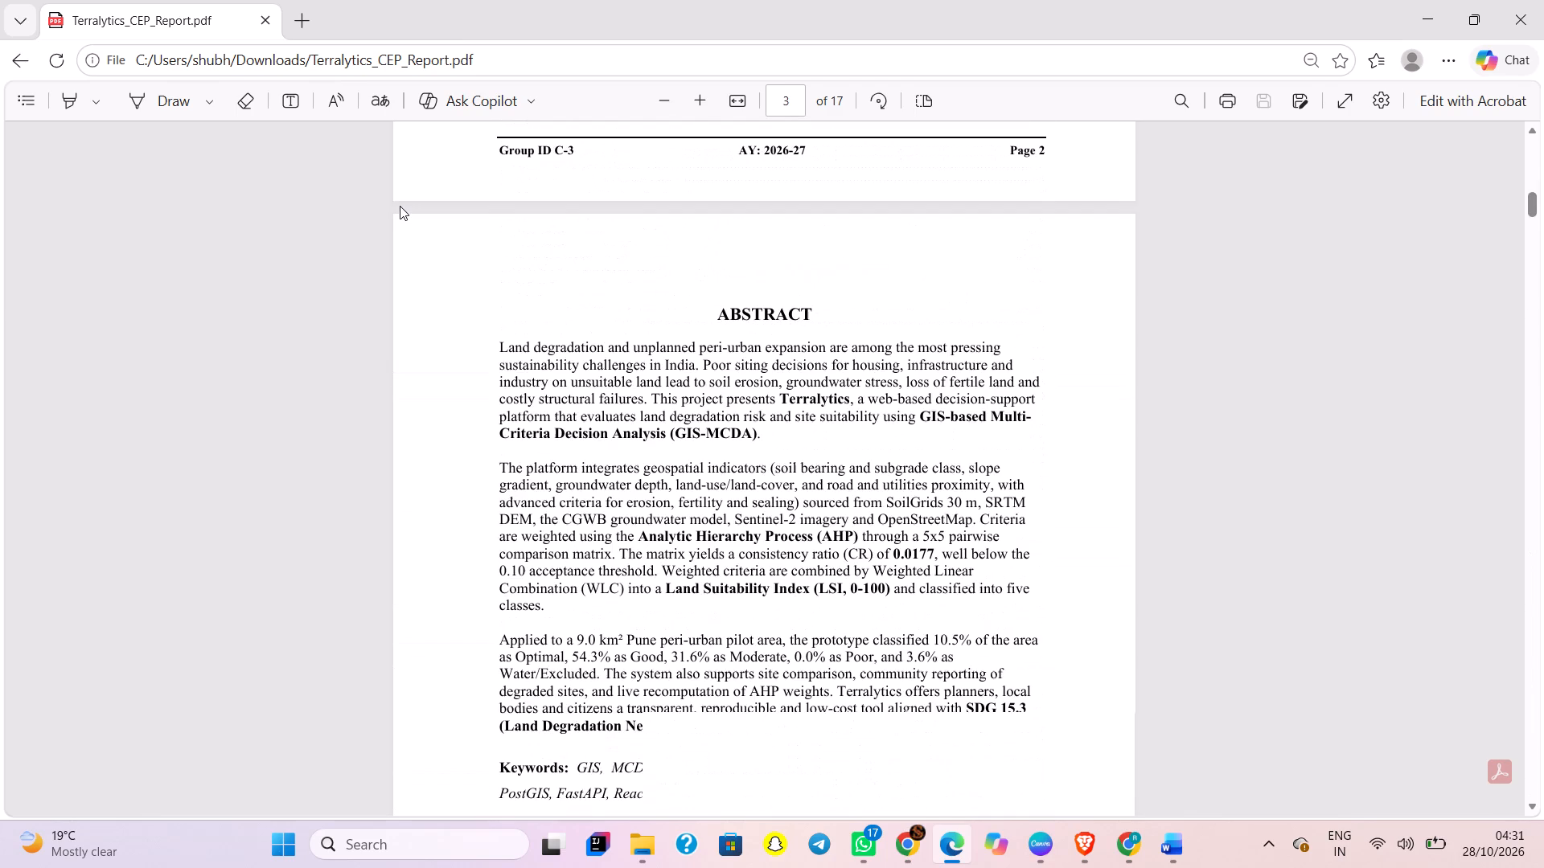
click(271, 14)
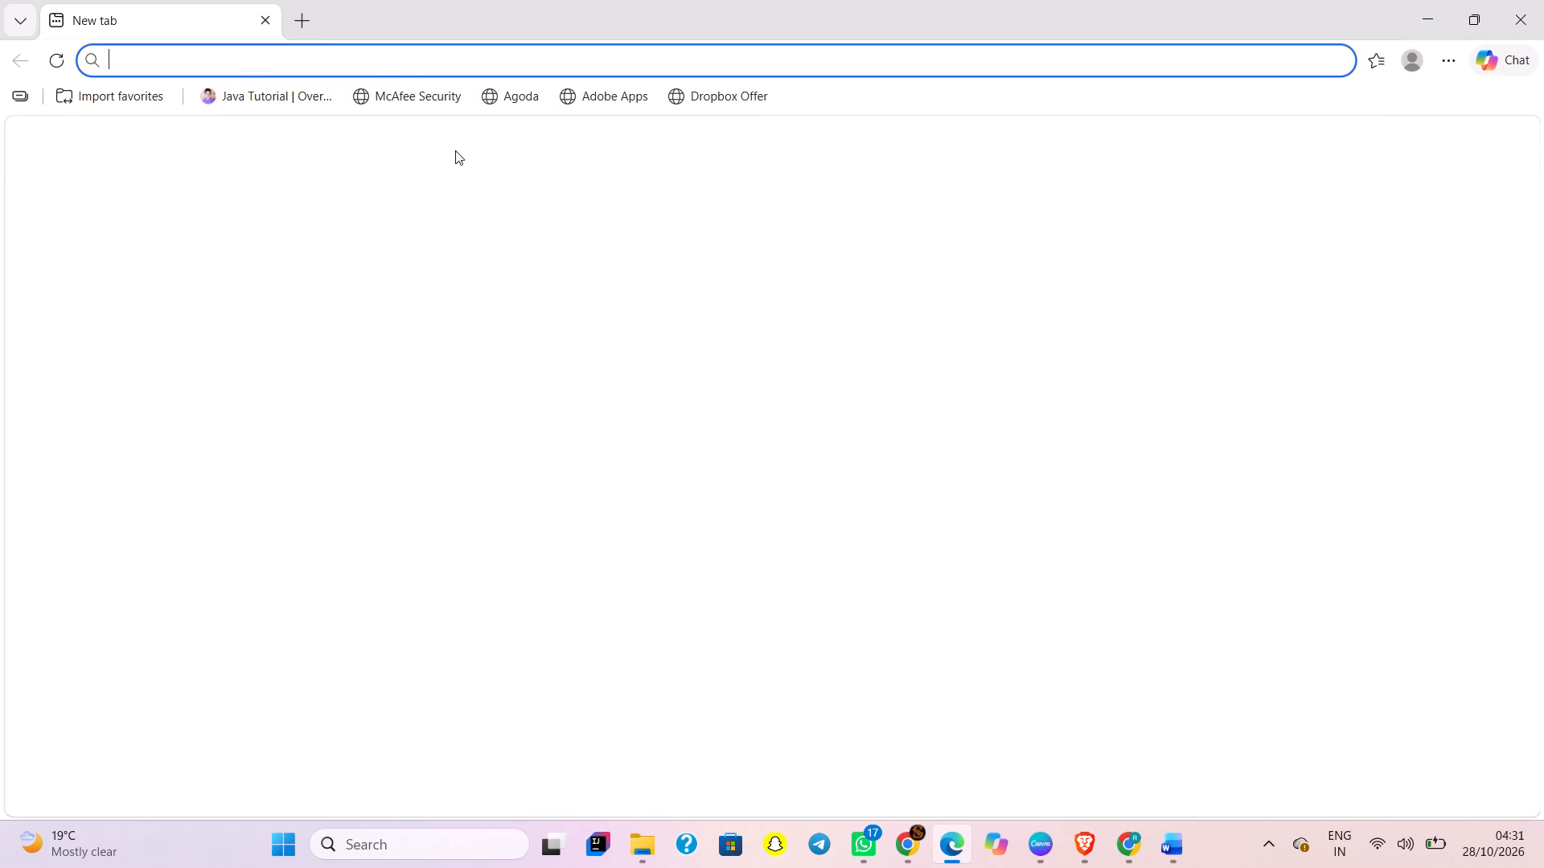
Return to the Downloads folder in File Explorer and copy the Terralytics_CEP_Report PDF file.
click(650, 840)
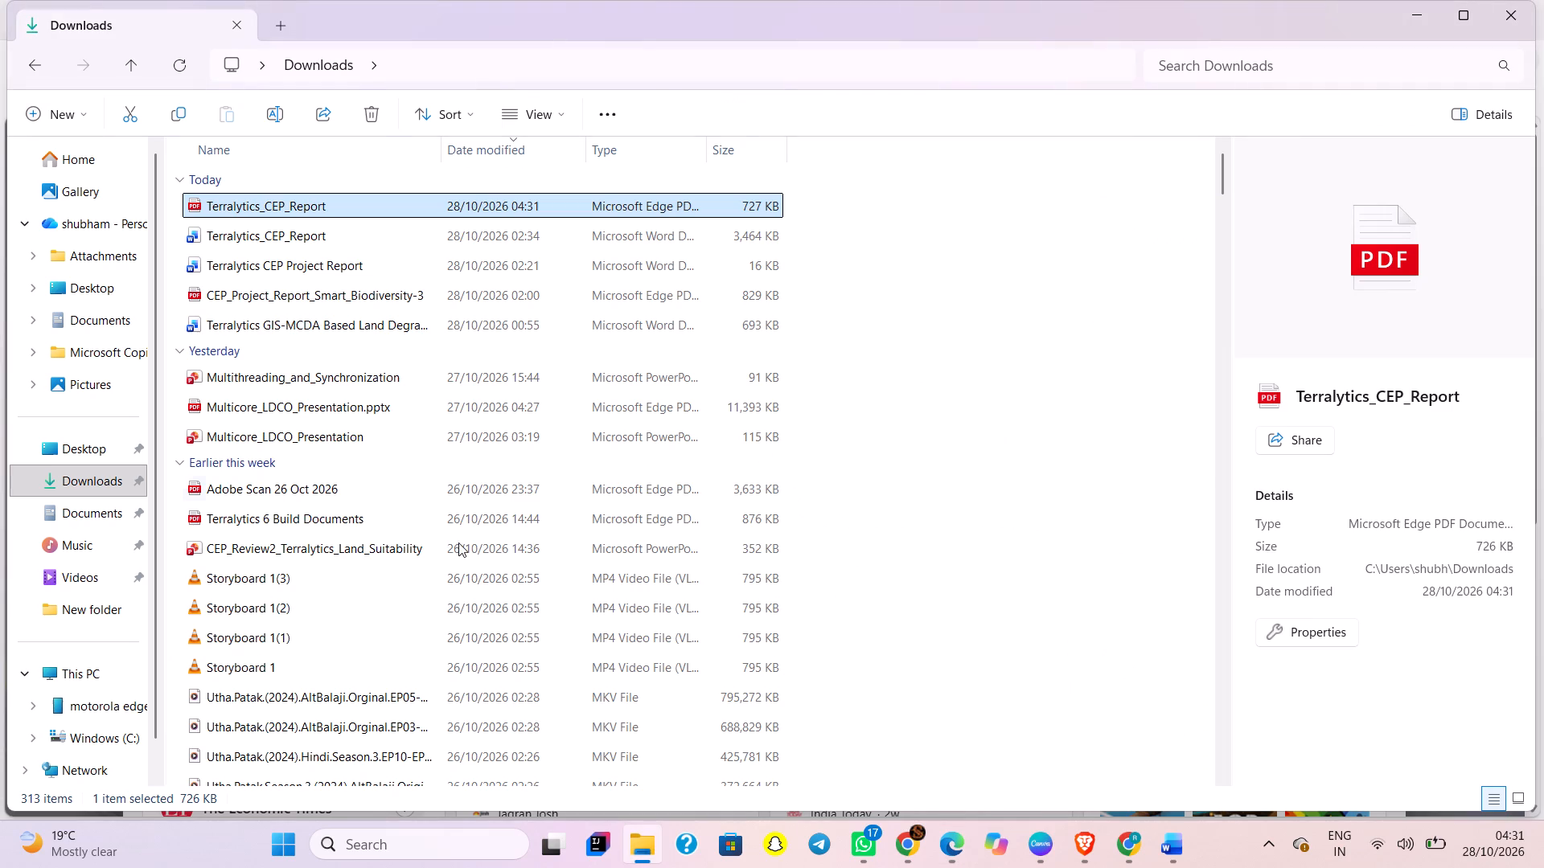
double_click(175, 98)
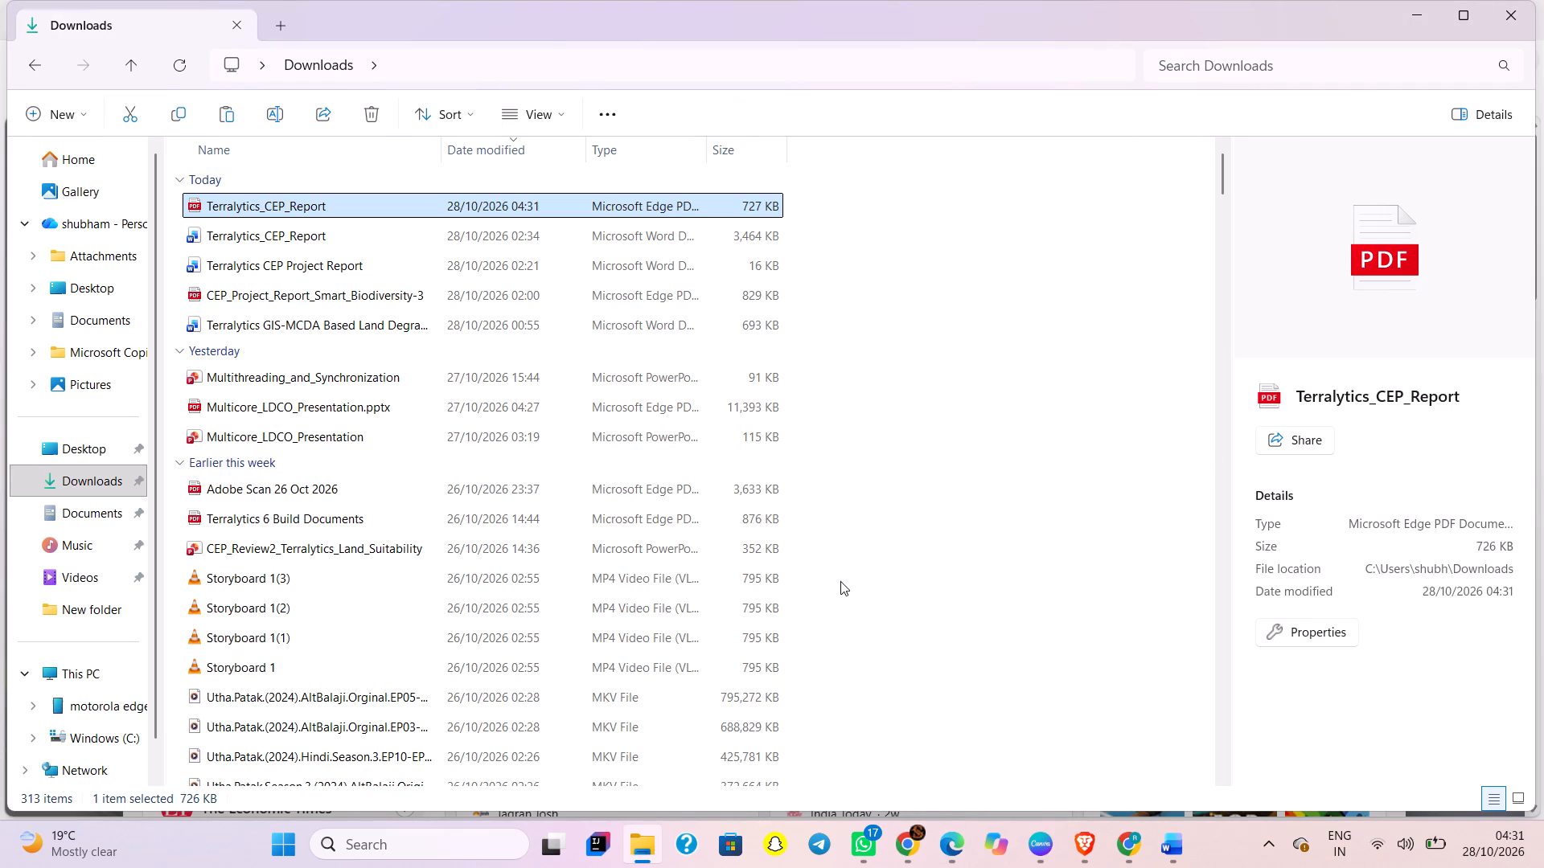
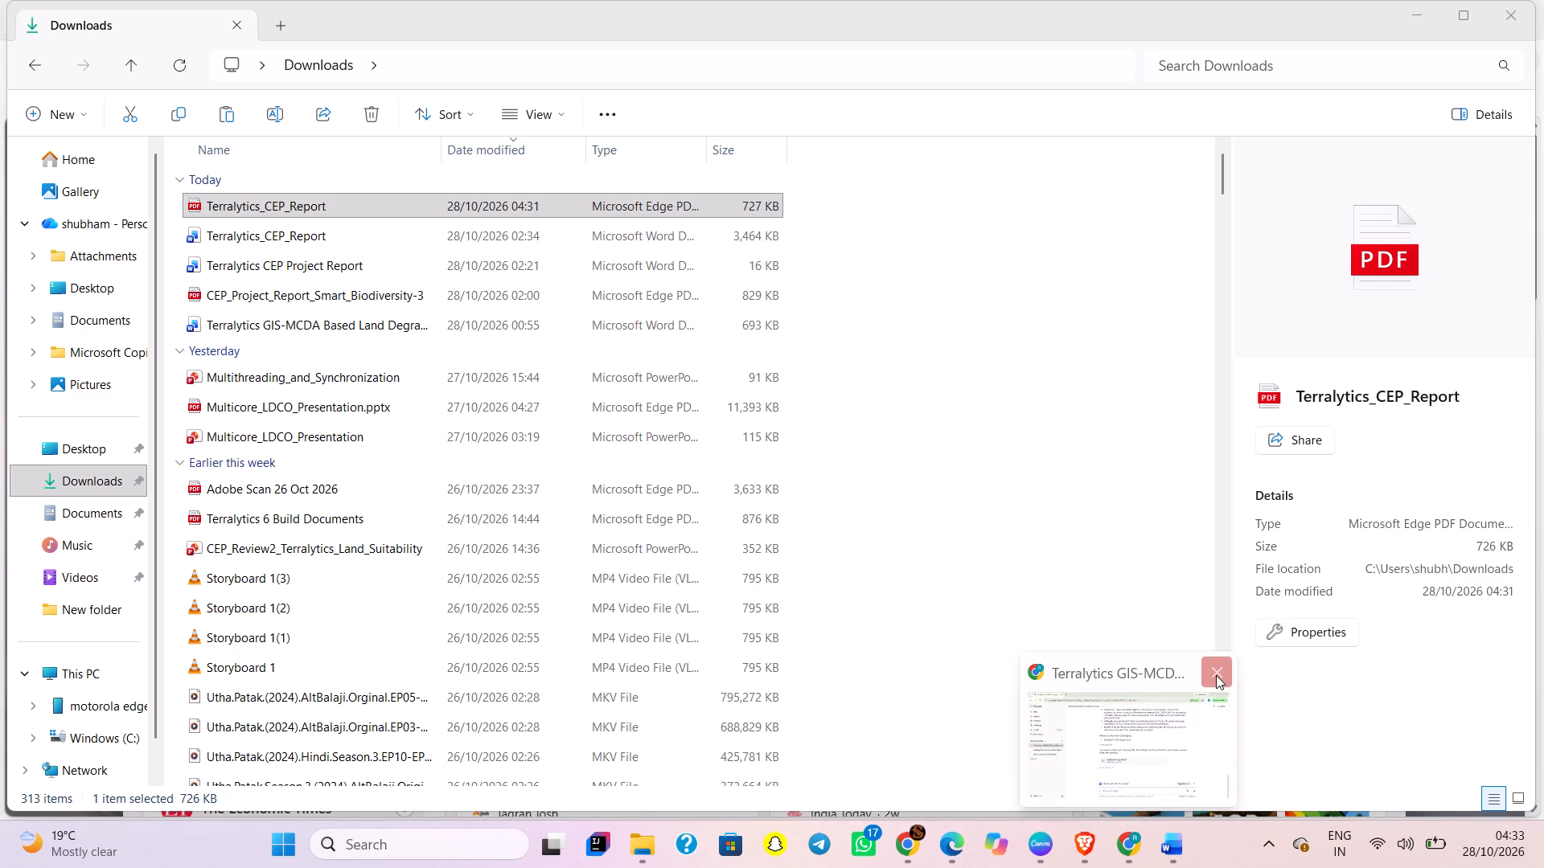
Close the open browser window showing the Terralytics GIS-MCDA page.
click(1217, 672)
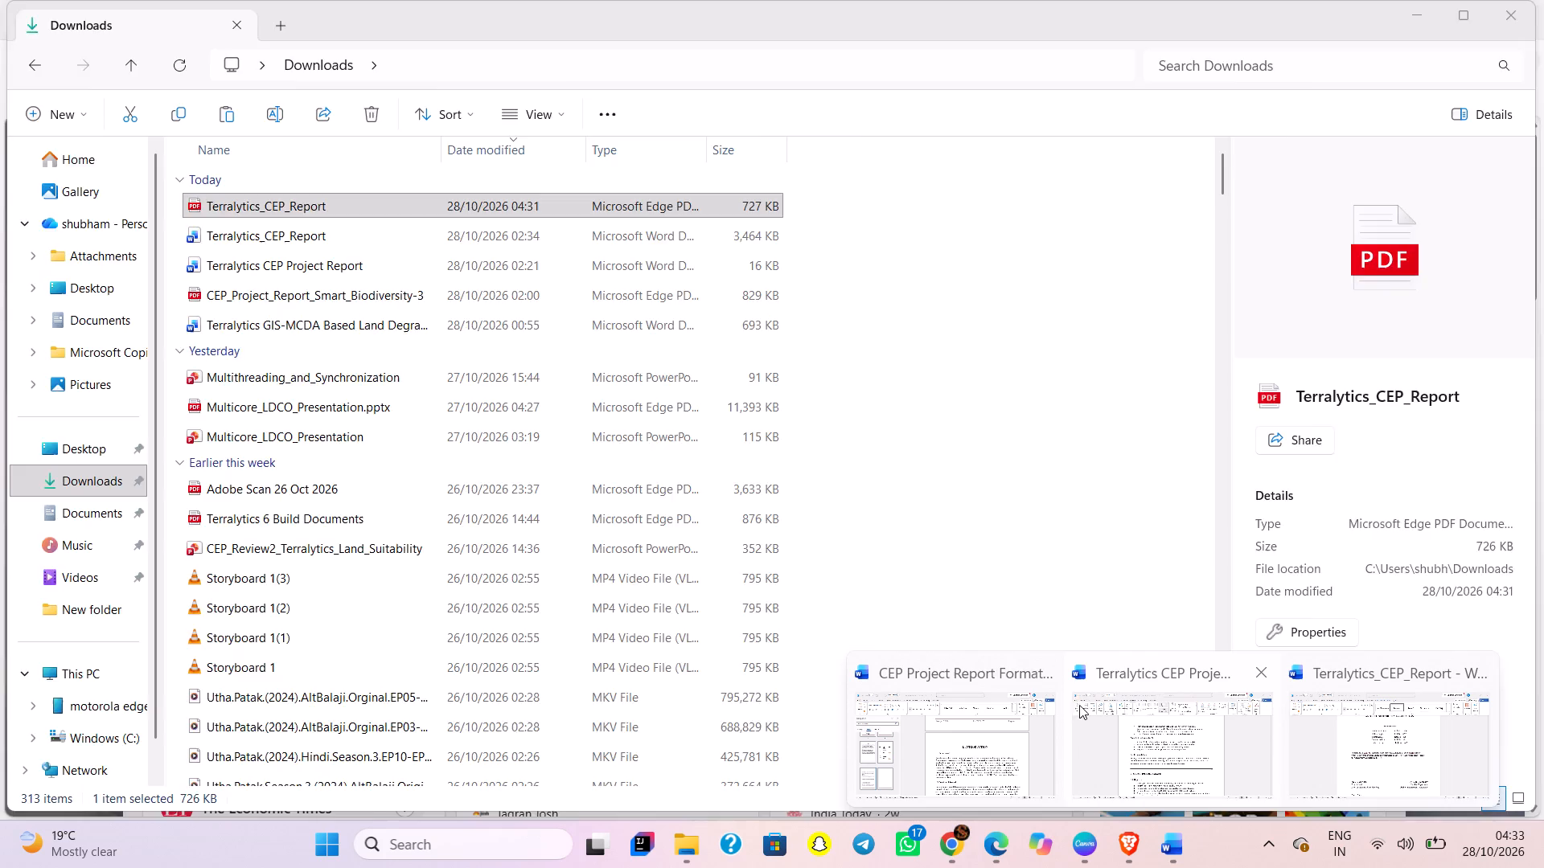
Close the Word document CEP Project Report FormatYr 2026-27 without saving its changes.
click(1057, 678)
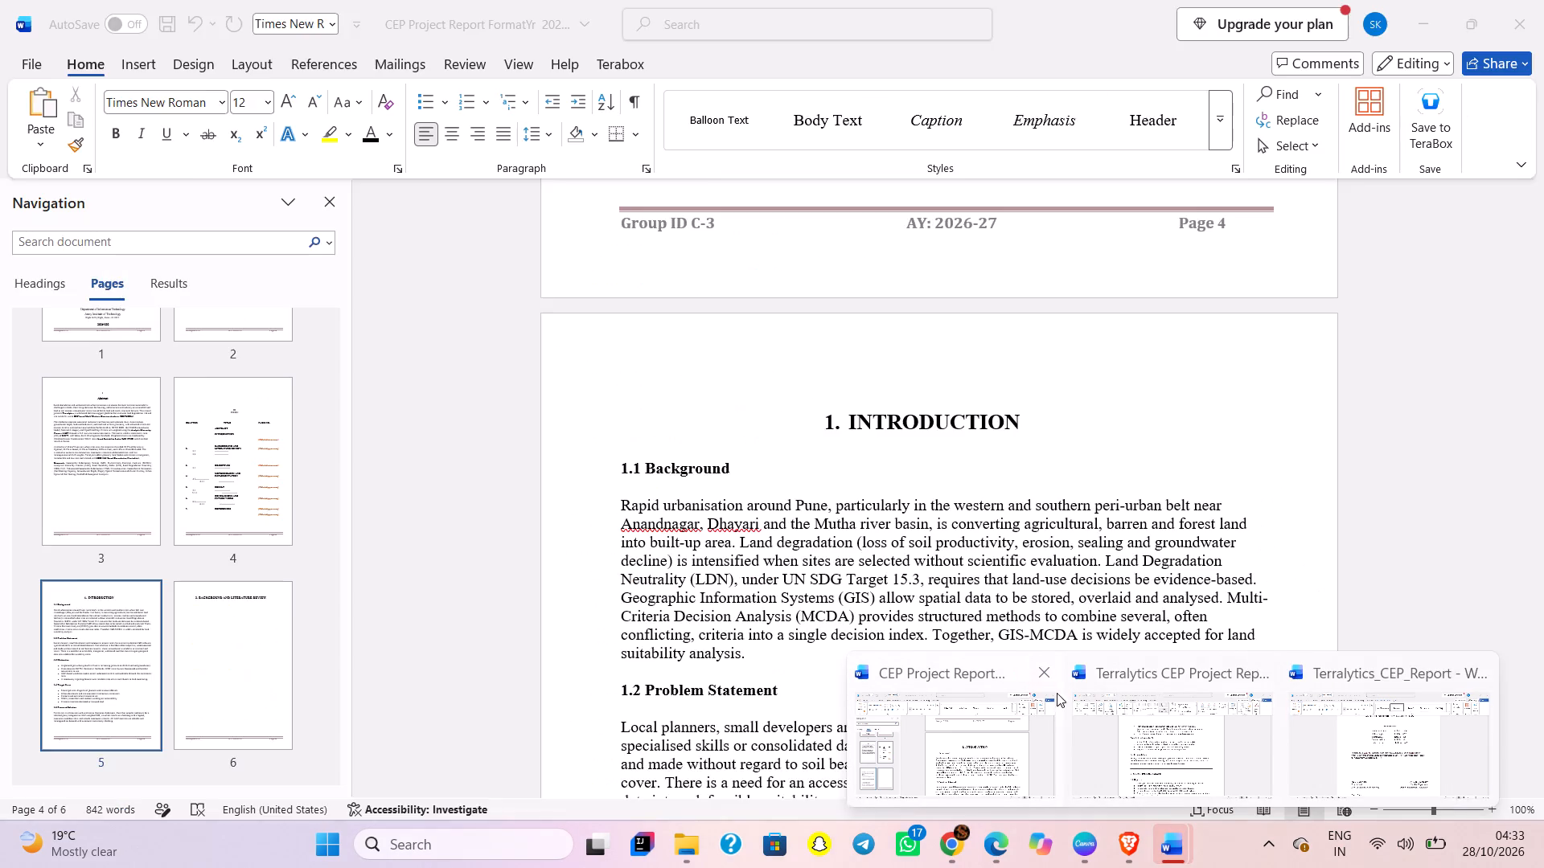
click(993, 733)
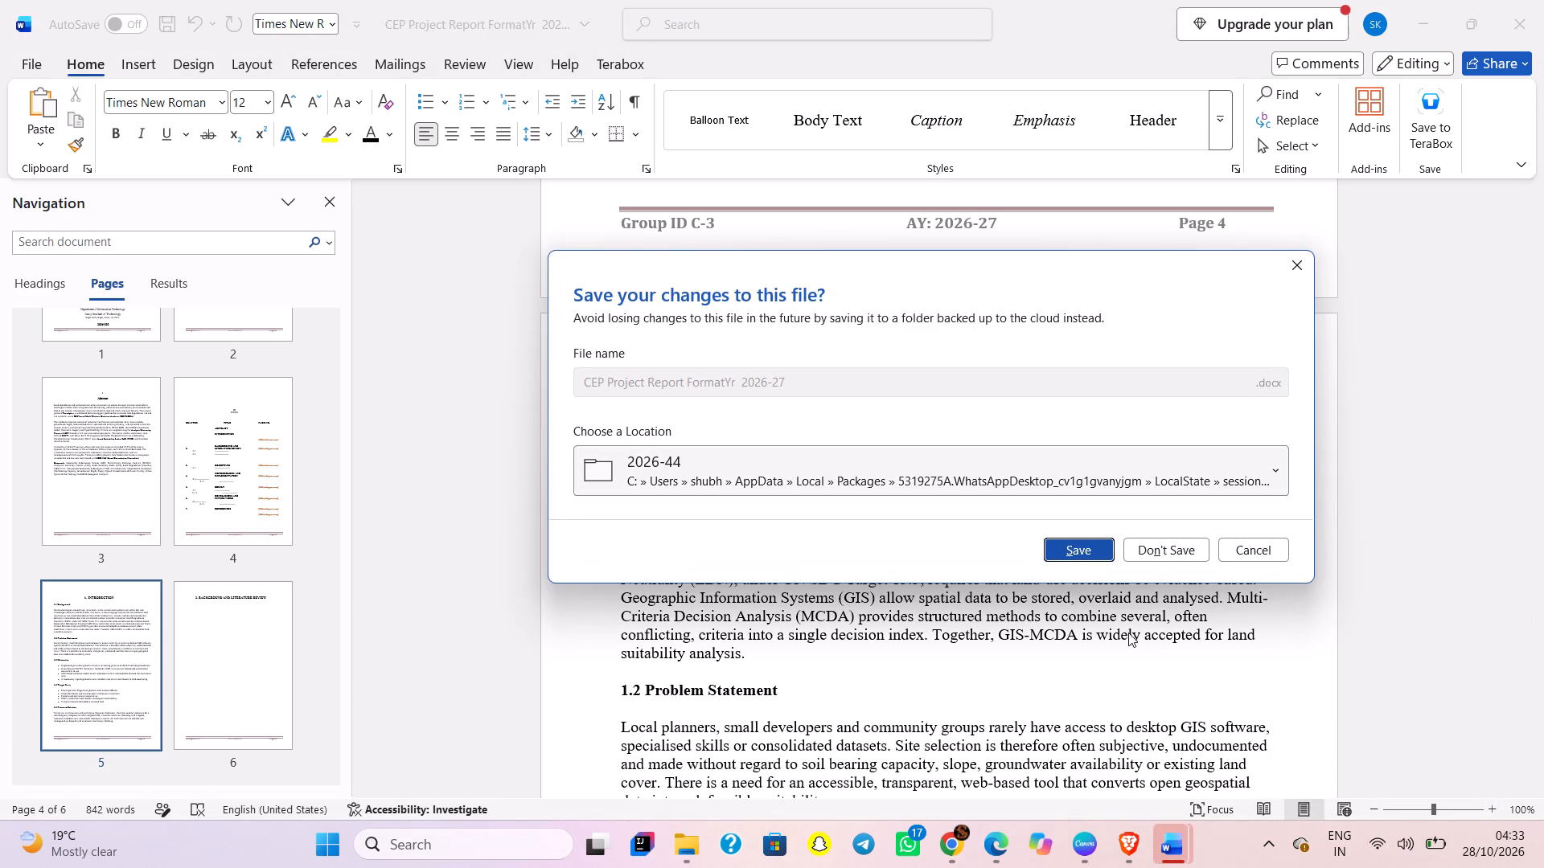
click(1169, 551)
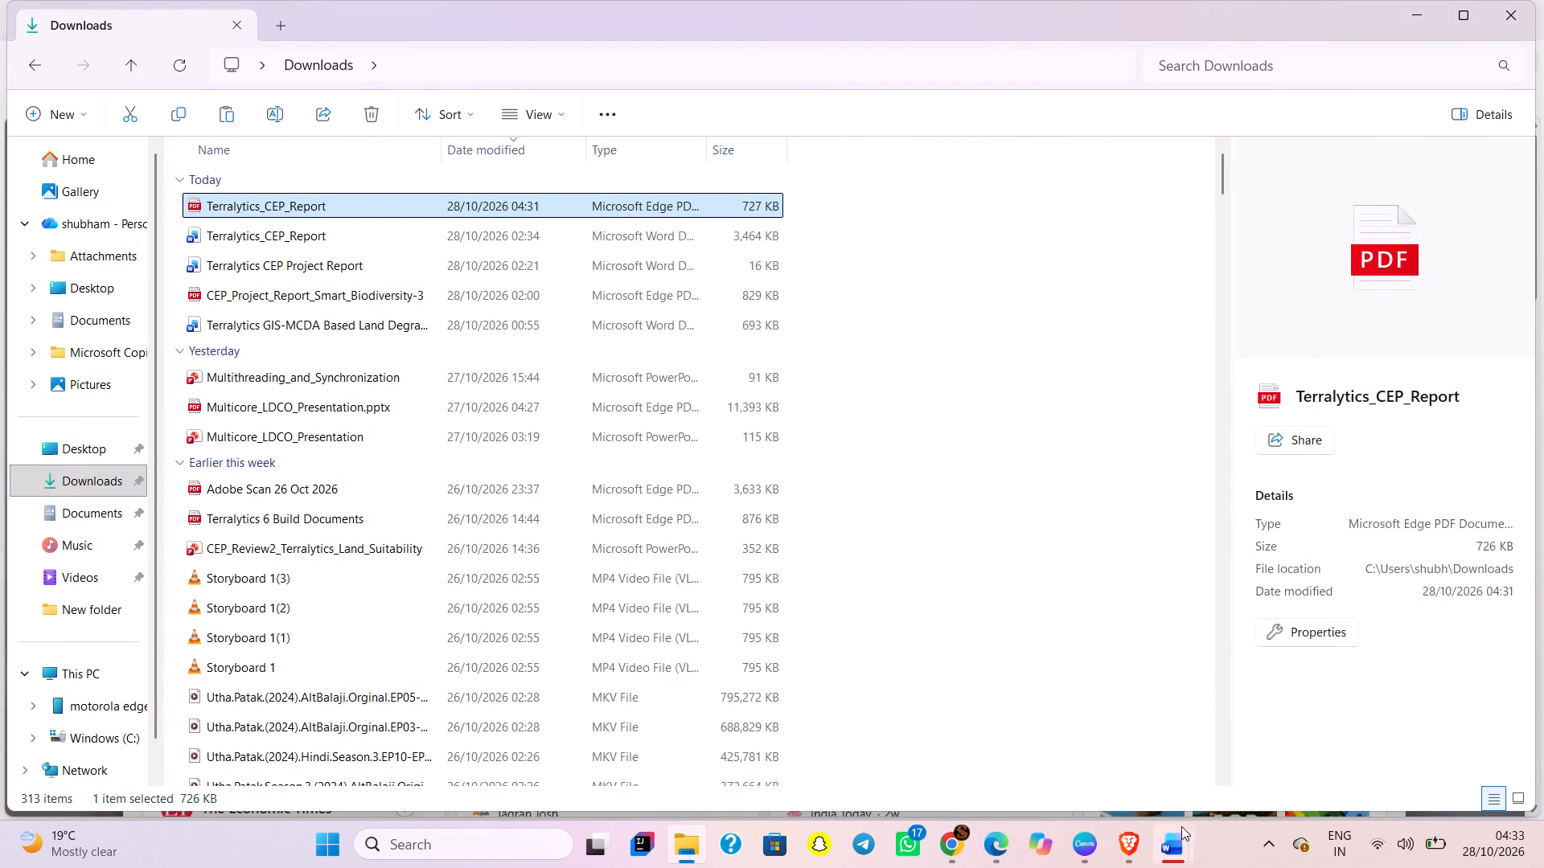
Switch to Canva, where CEP_Project_Report_Smart_Biodiversity-3.pdf is open, and close its window.
click(1140, 744)
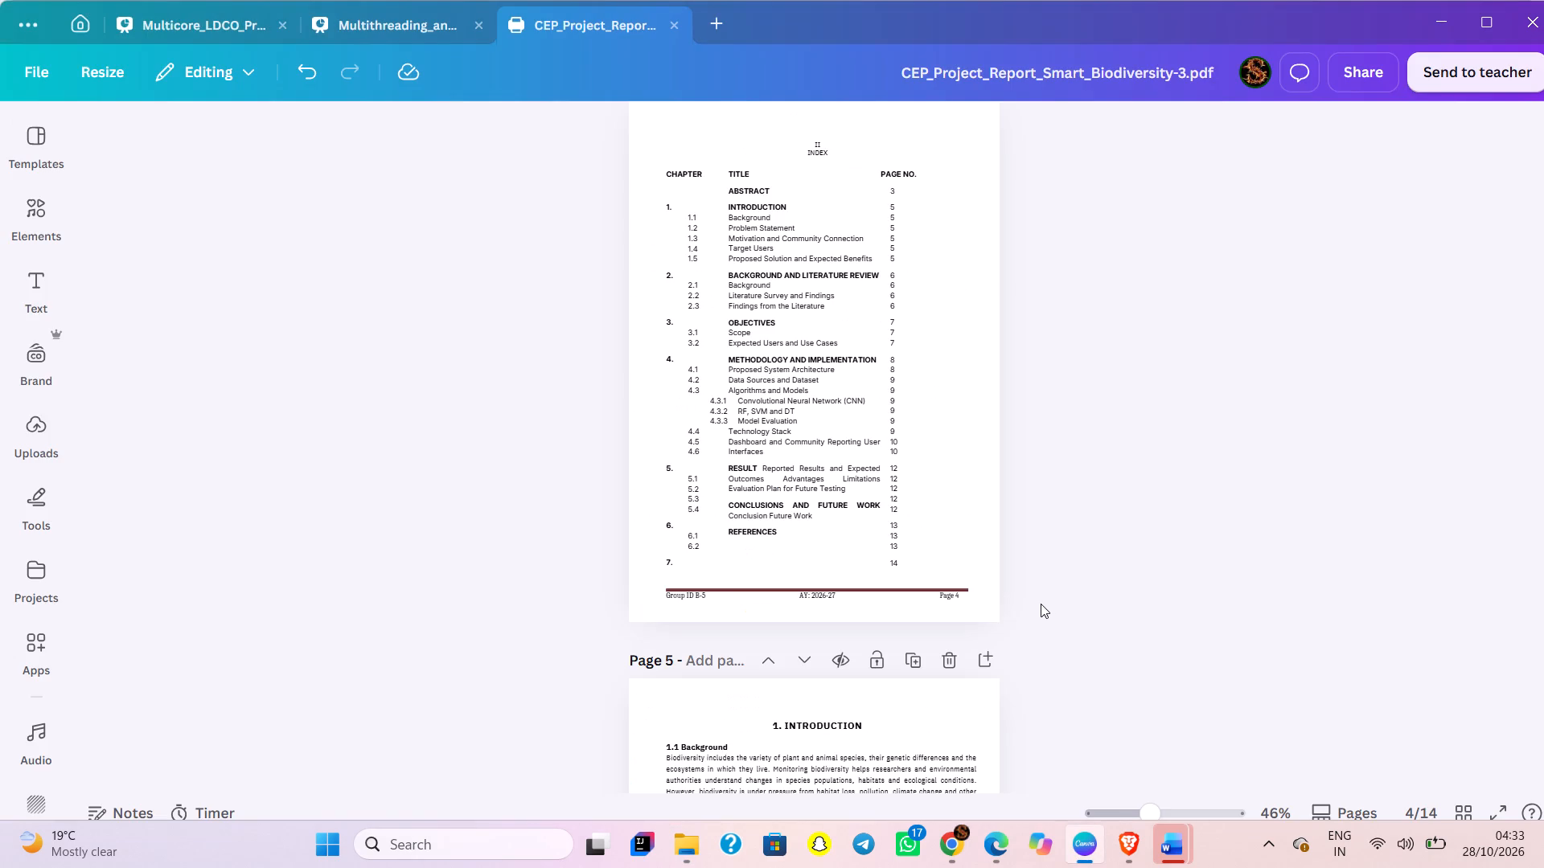
click(1526, 16)
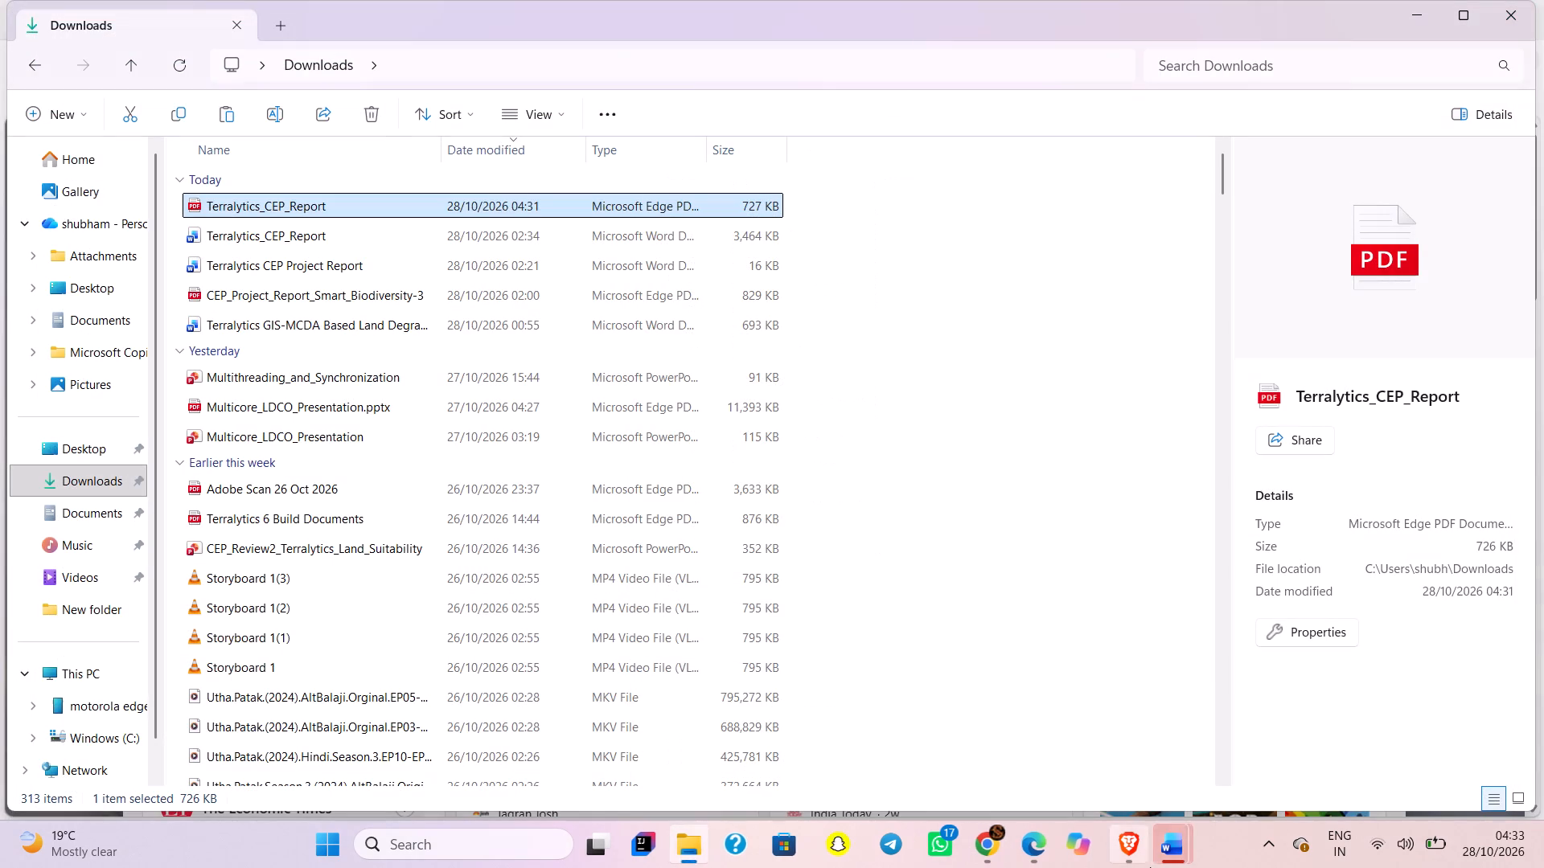
Close the Word document Terralytics CEP Project Report without saving its changes.
click(1148, 675)
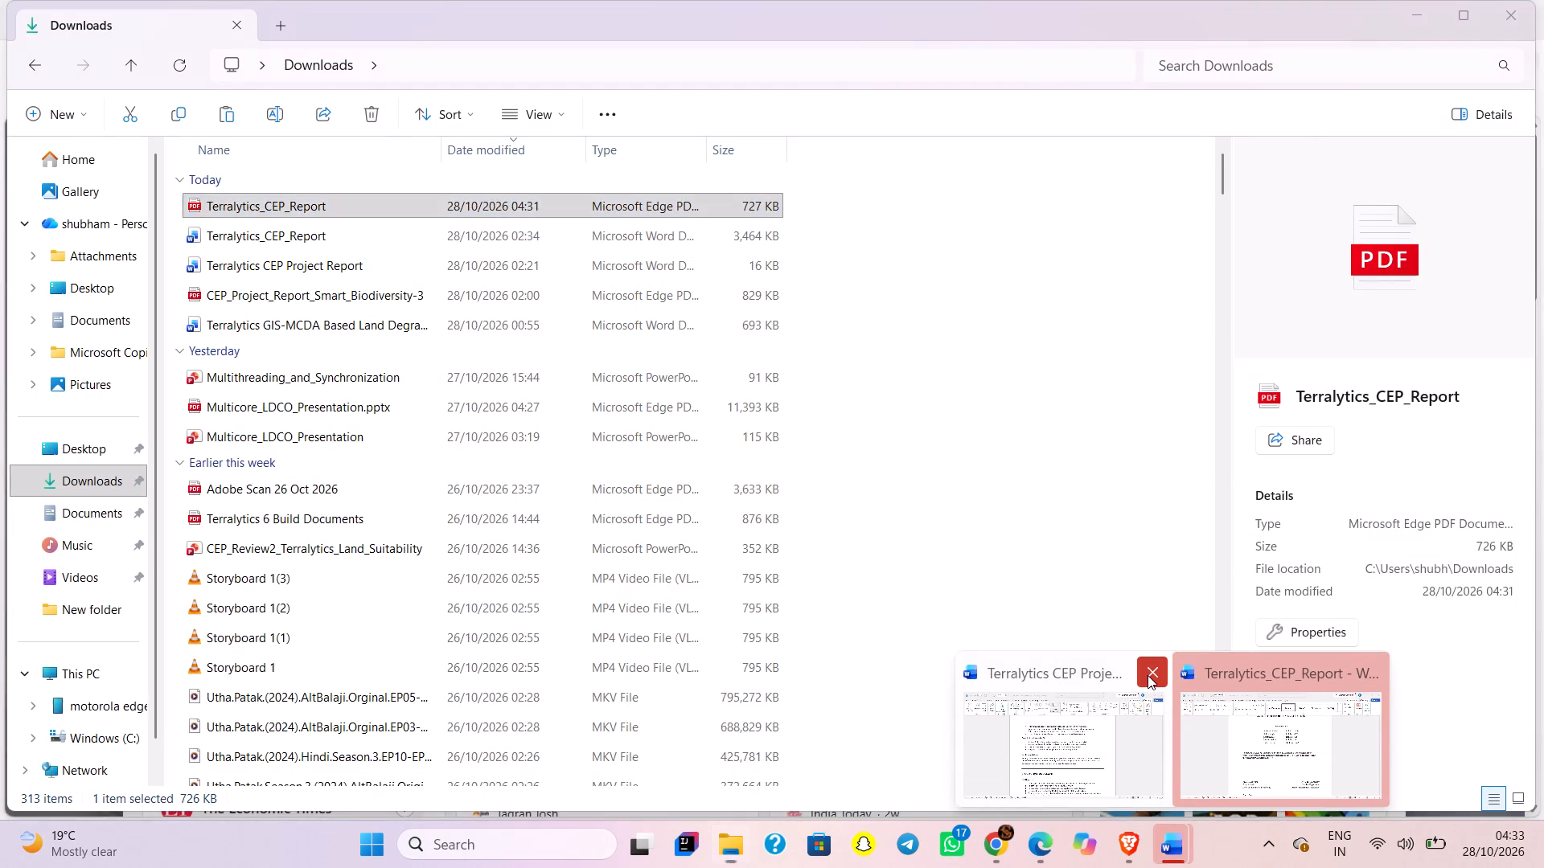
click(861, 571)
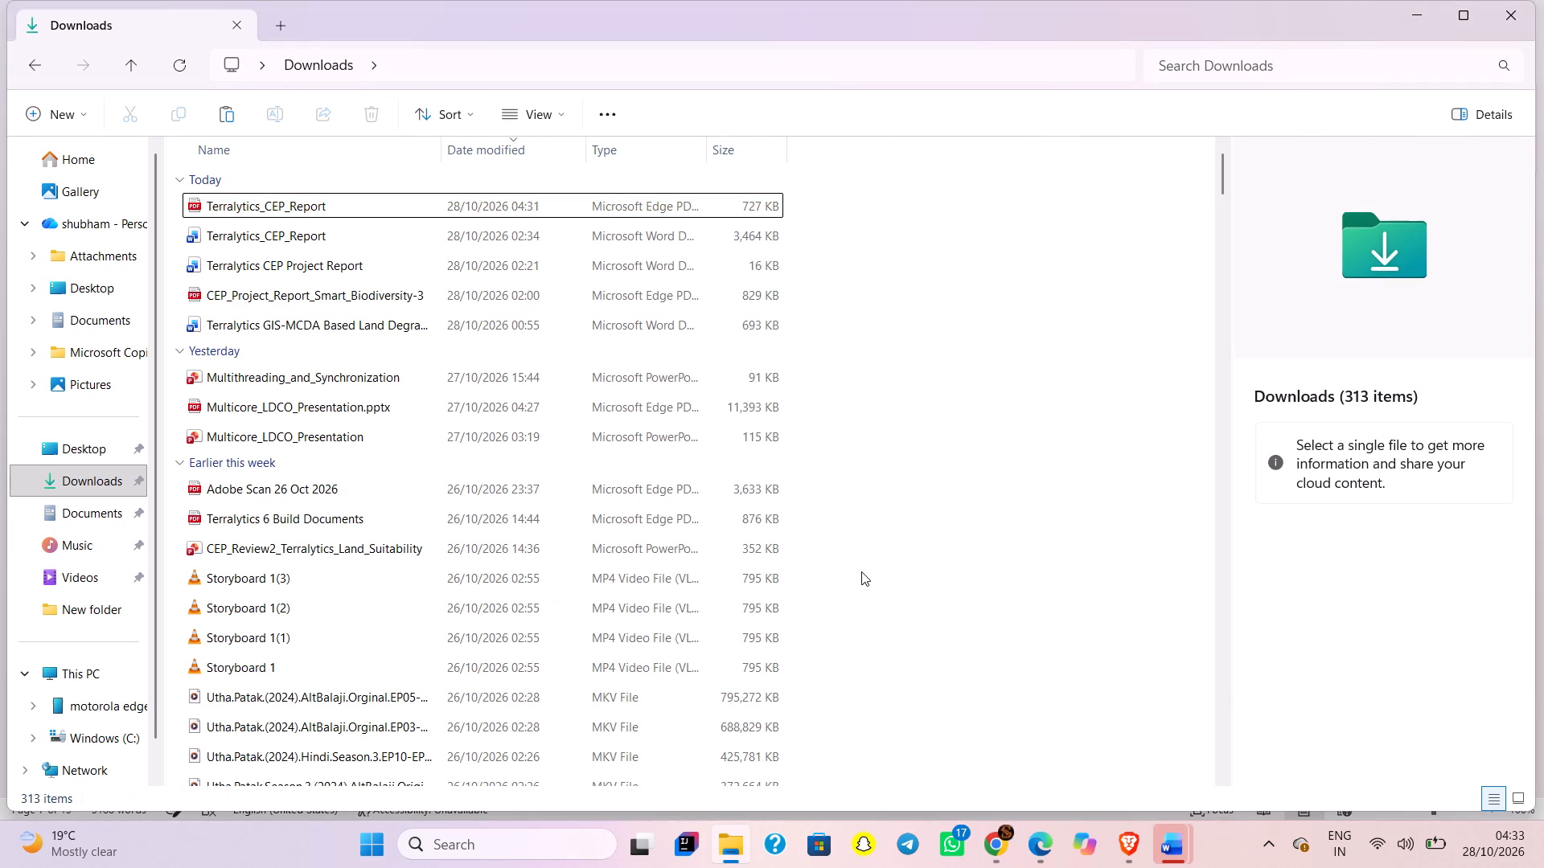
click(1142, 775)
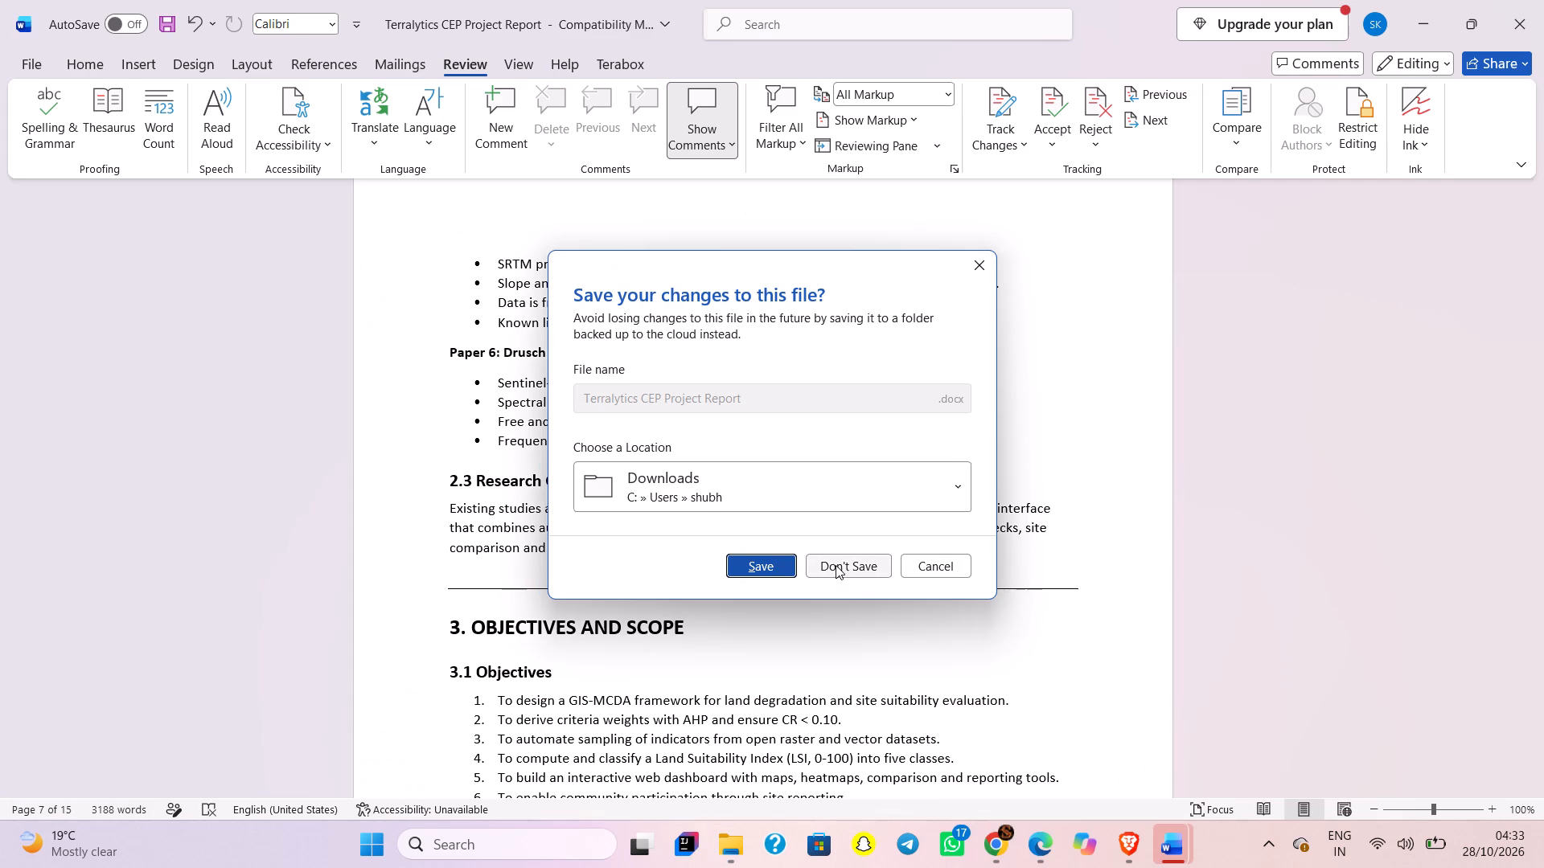
click(835, 562)
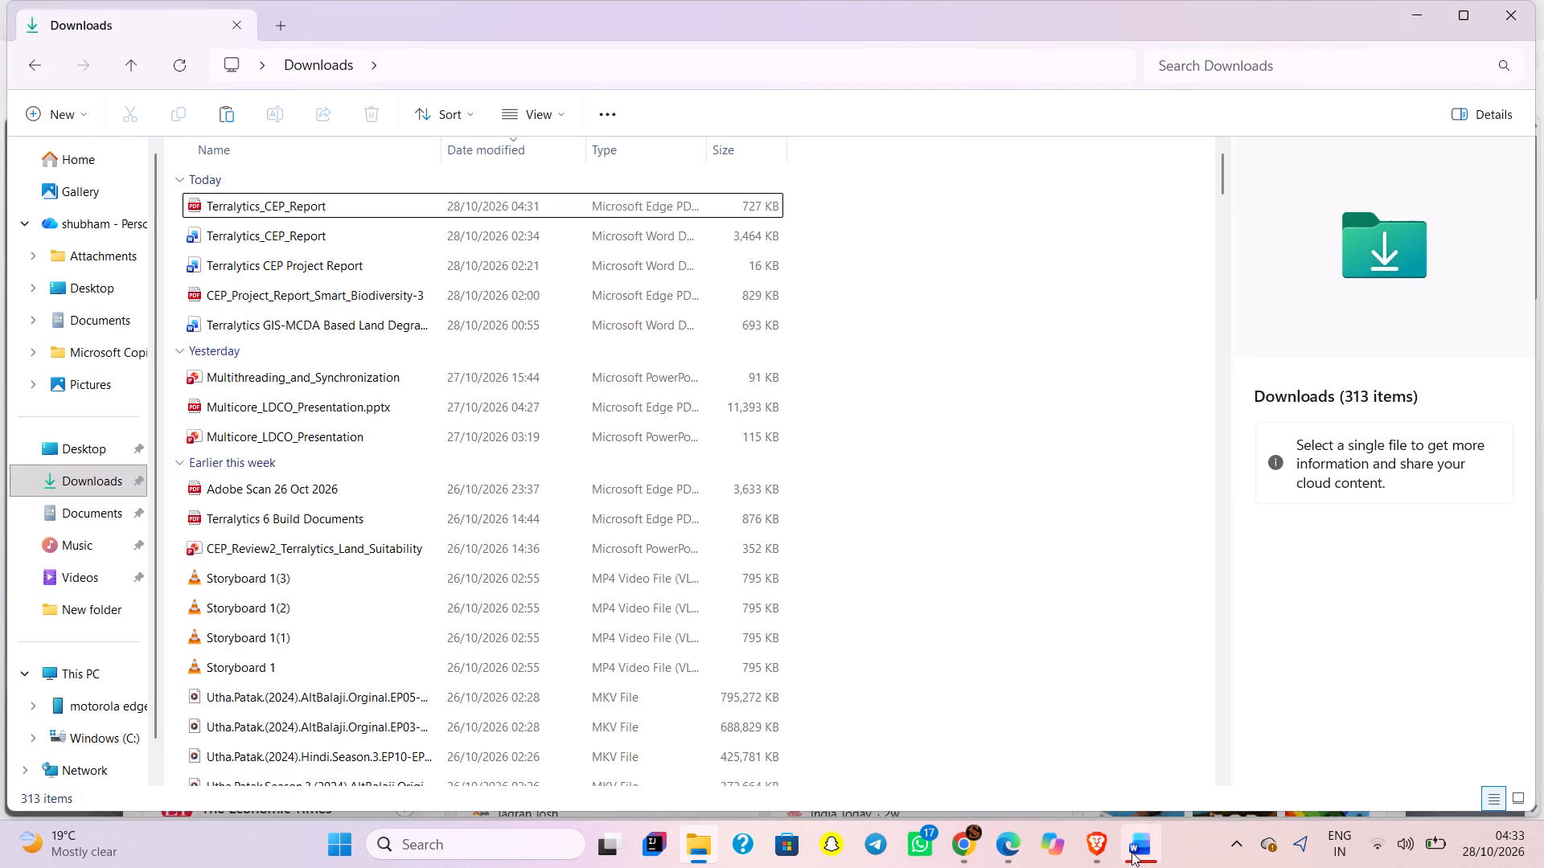
Close the Word document Terralytics_CEP_Report, saving its changes to the Downloads folder.
click(1169, 666)
click(1150, 847)
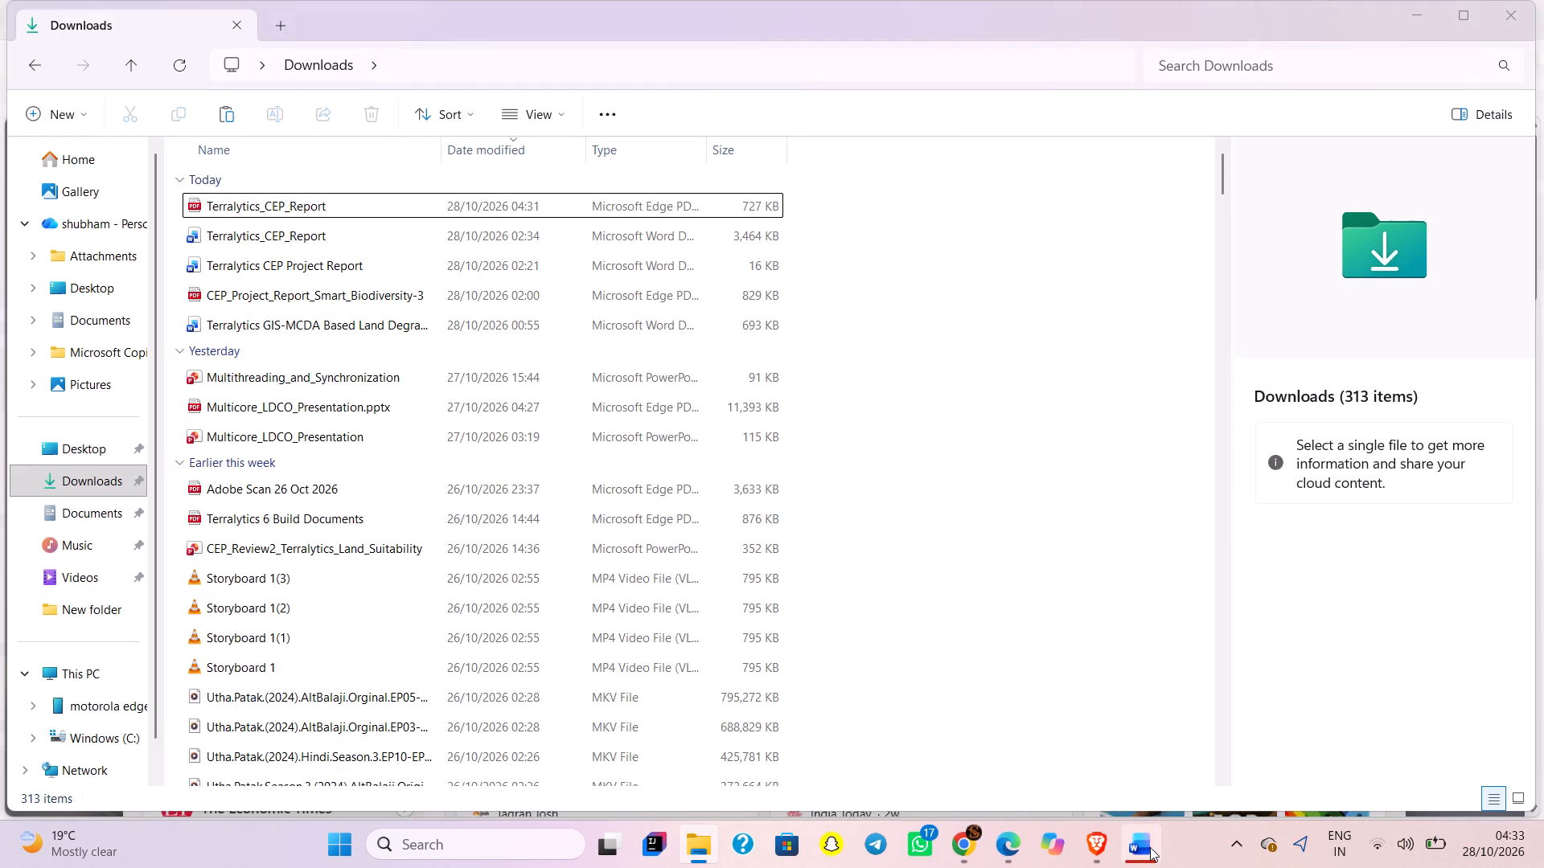
click(1132, 832)
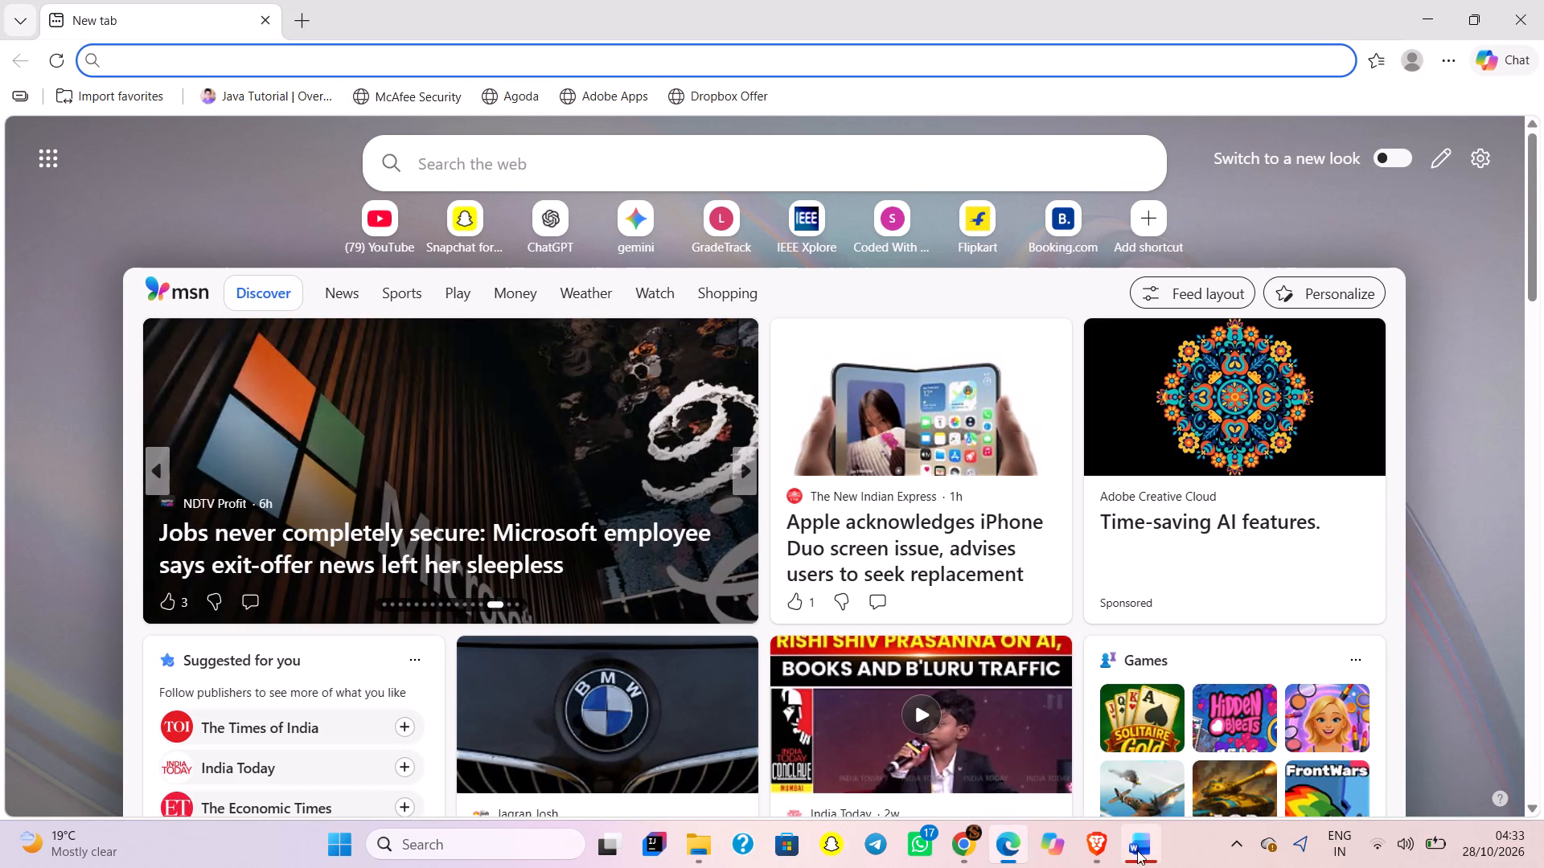
click(1231, 668)
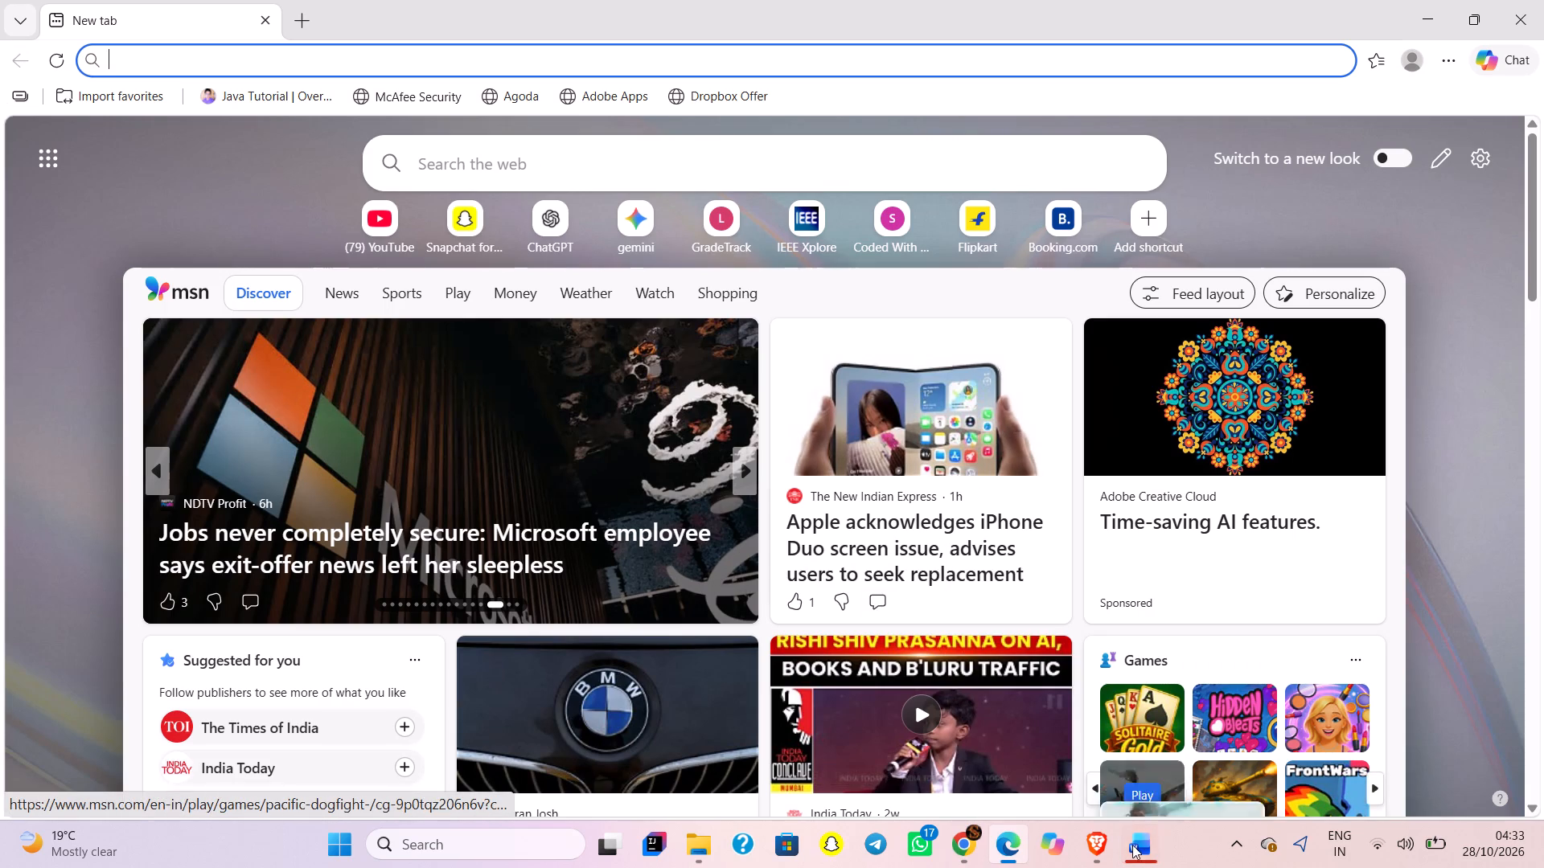
click(1127, 784)
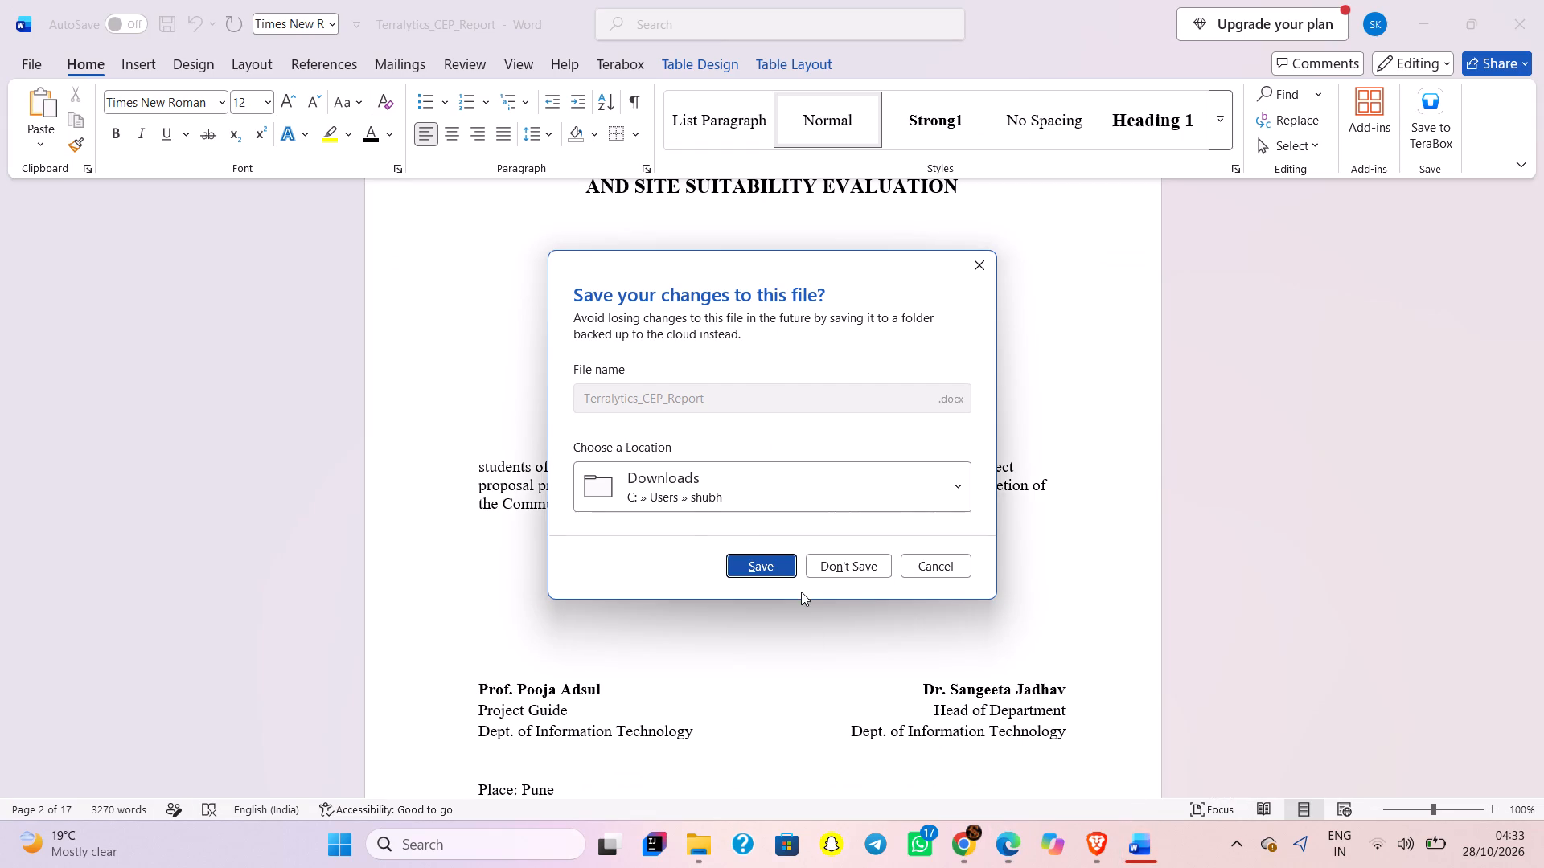
click(786, 569)
Close the remaining Edge, Downloads folder and Chrome windows.
click(1511, 2)
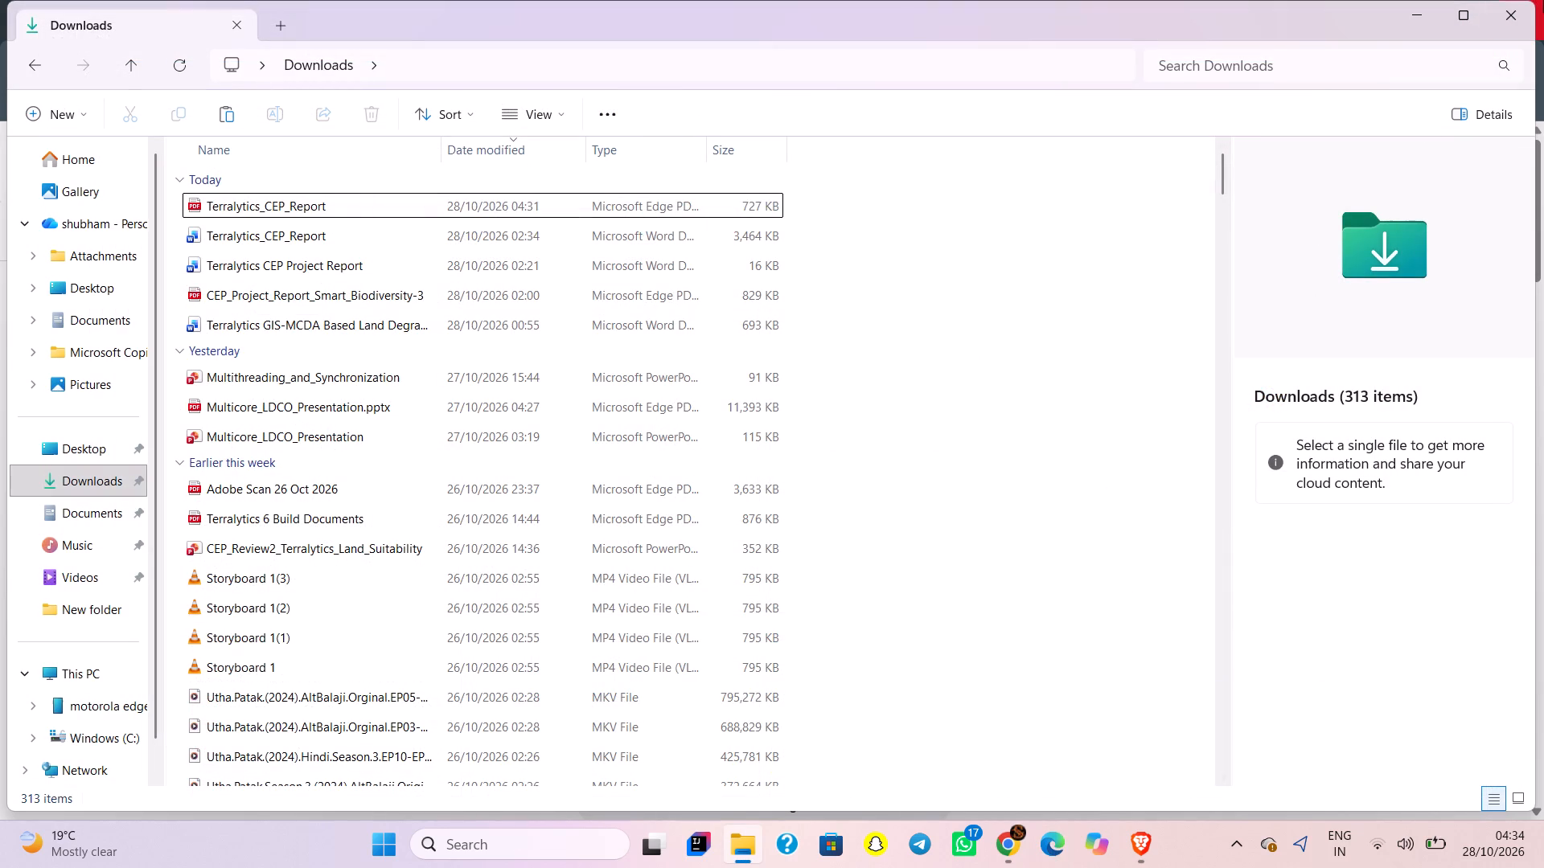
click(1510, 13)
click(1510, 13)
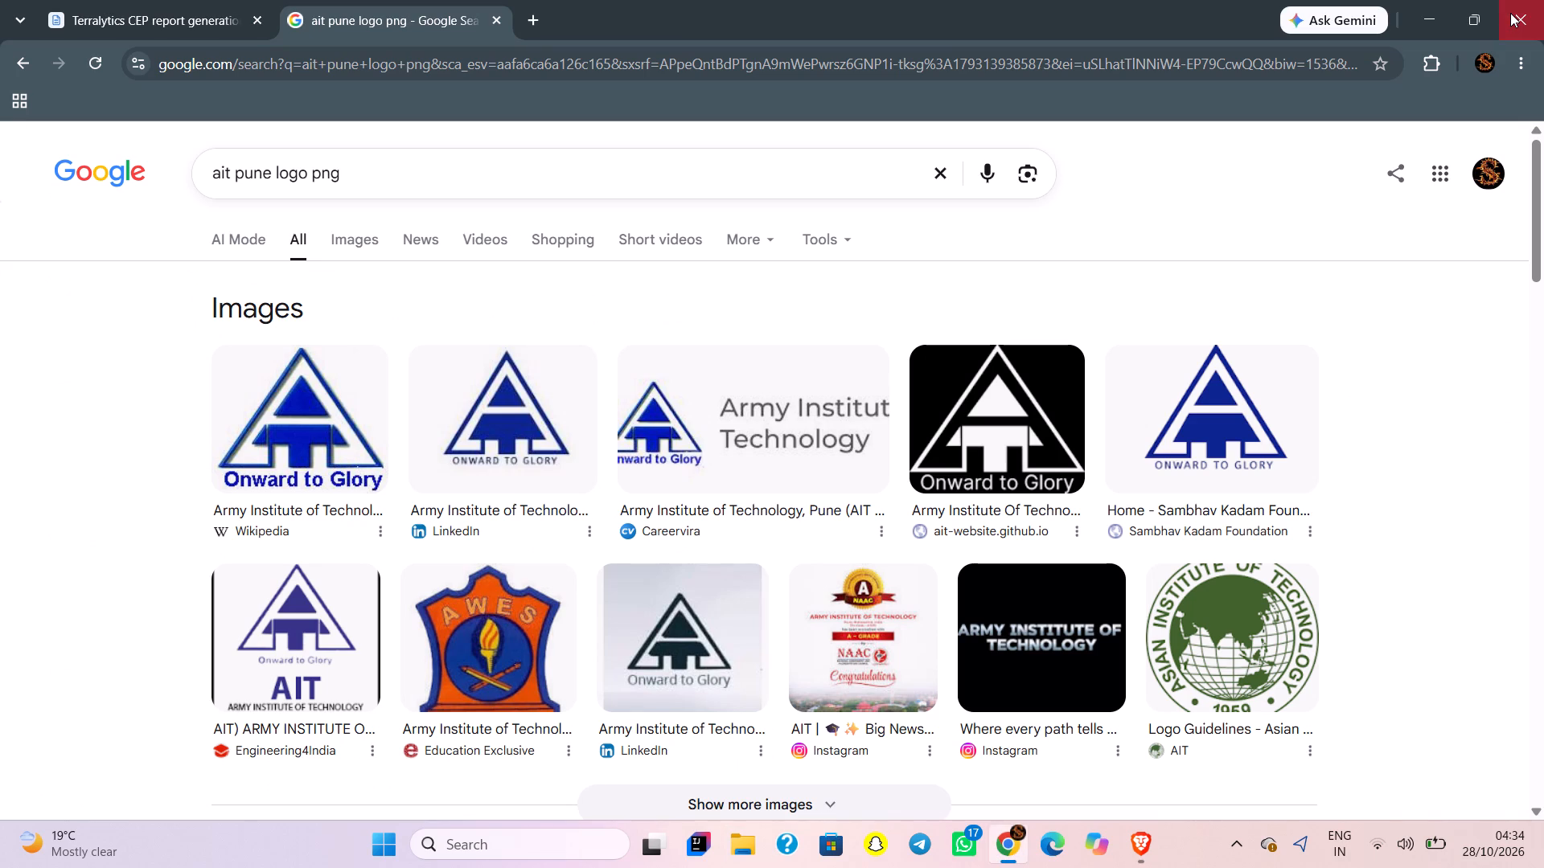